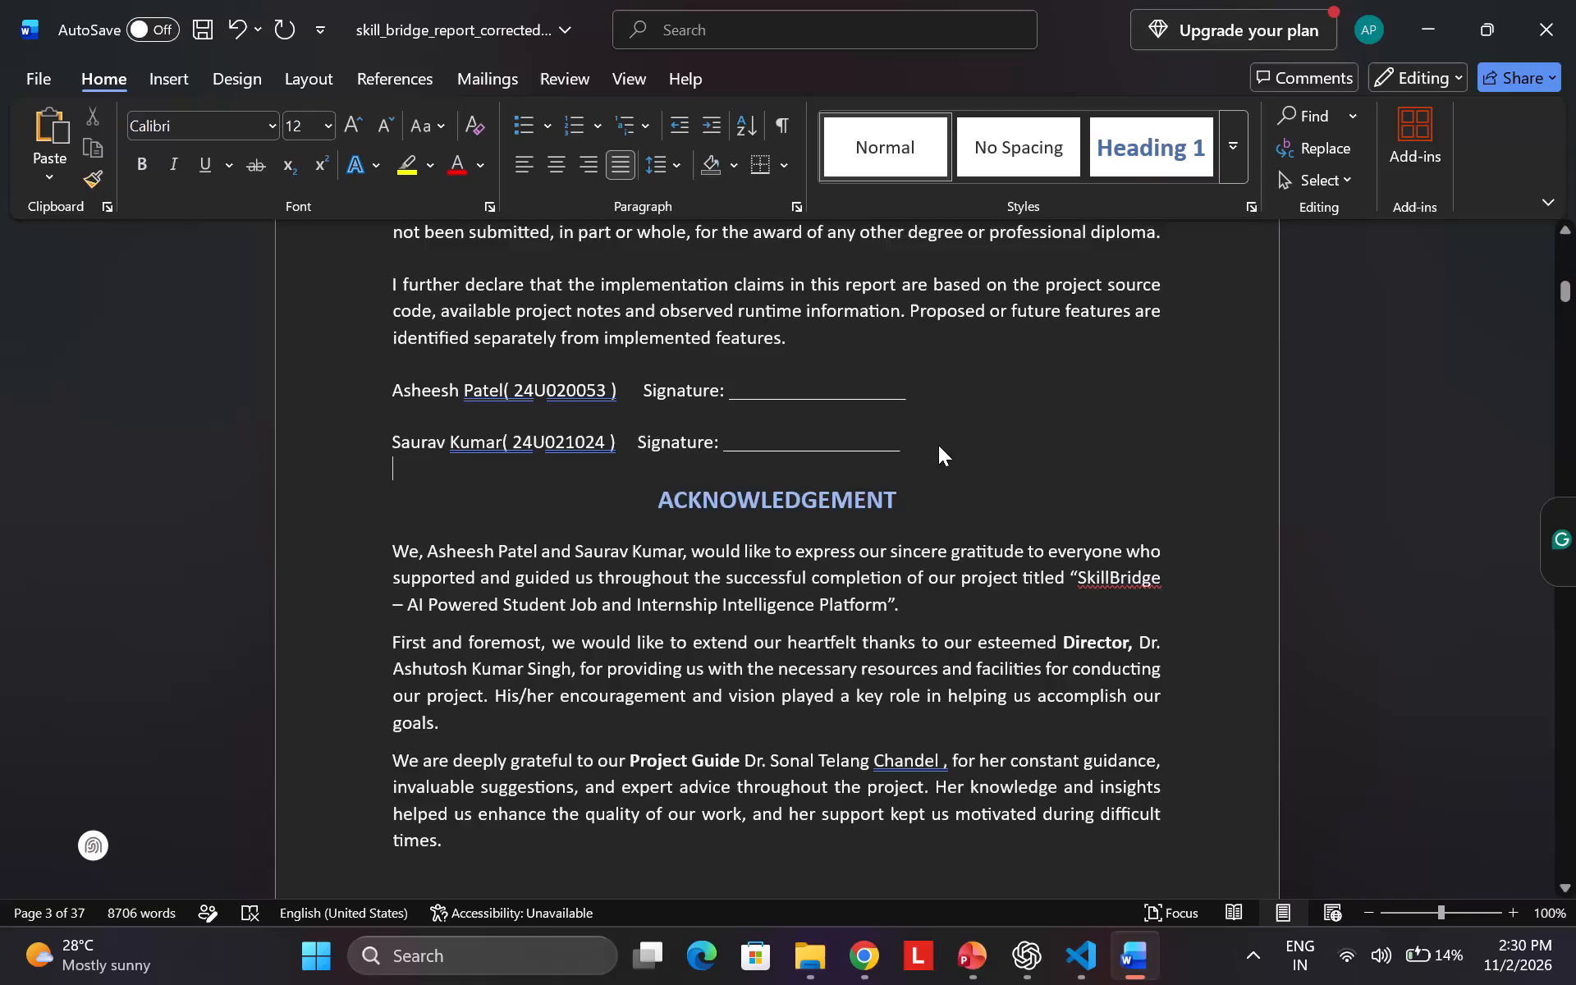
Insert blank lines below the declaration's signature lines so the ACKNOWLEDGEMENT heading starts on a new page.
scroll(938, 445, "down", 1)
scroll(938, 445, "up", 3)
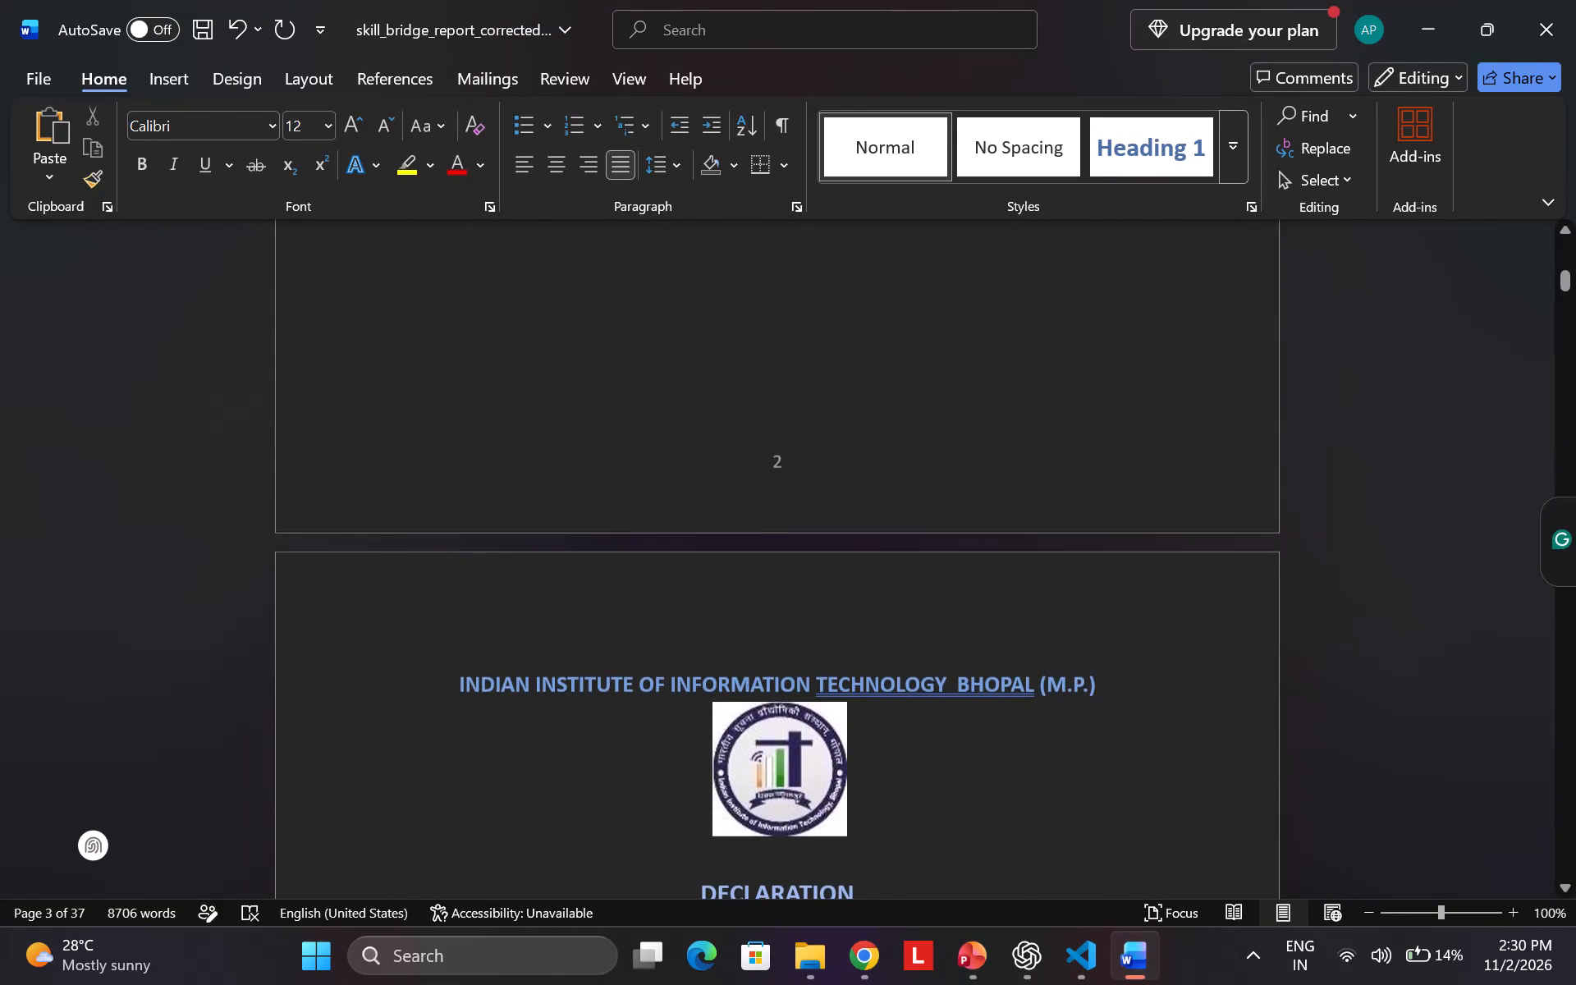
scroll(938, 445, "down", 5)
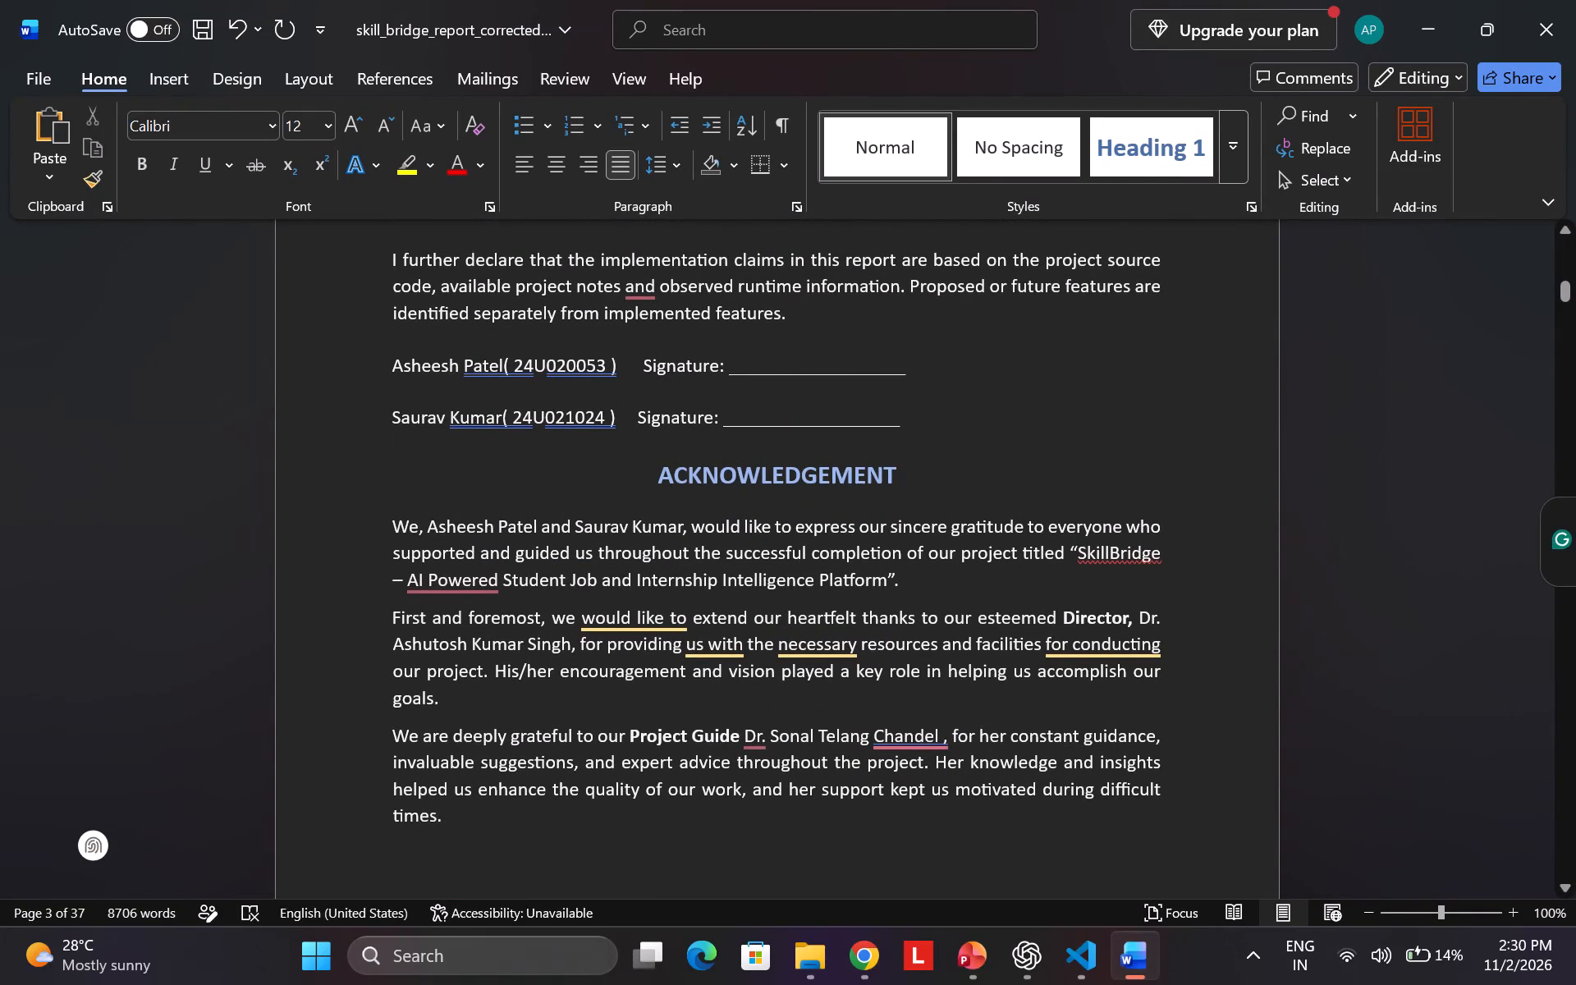
key("Return")
key("Return")
key("Return")
key("Return")
key("Return")
key("Return")
key("Return")
key("Return")
key("Return")
key("Return")
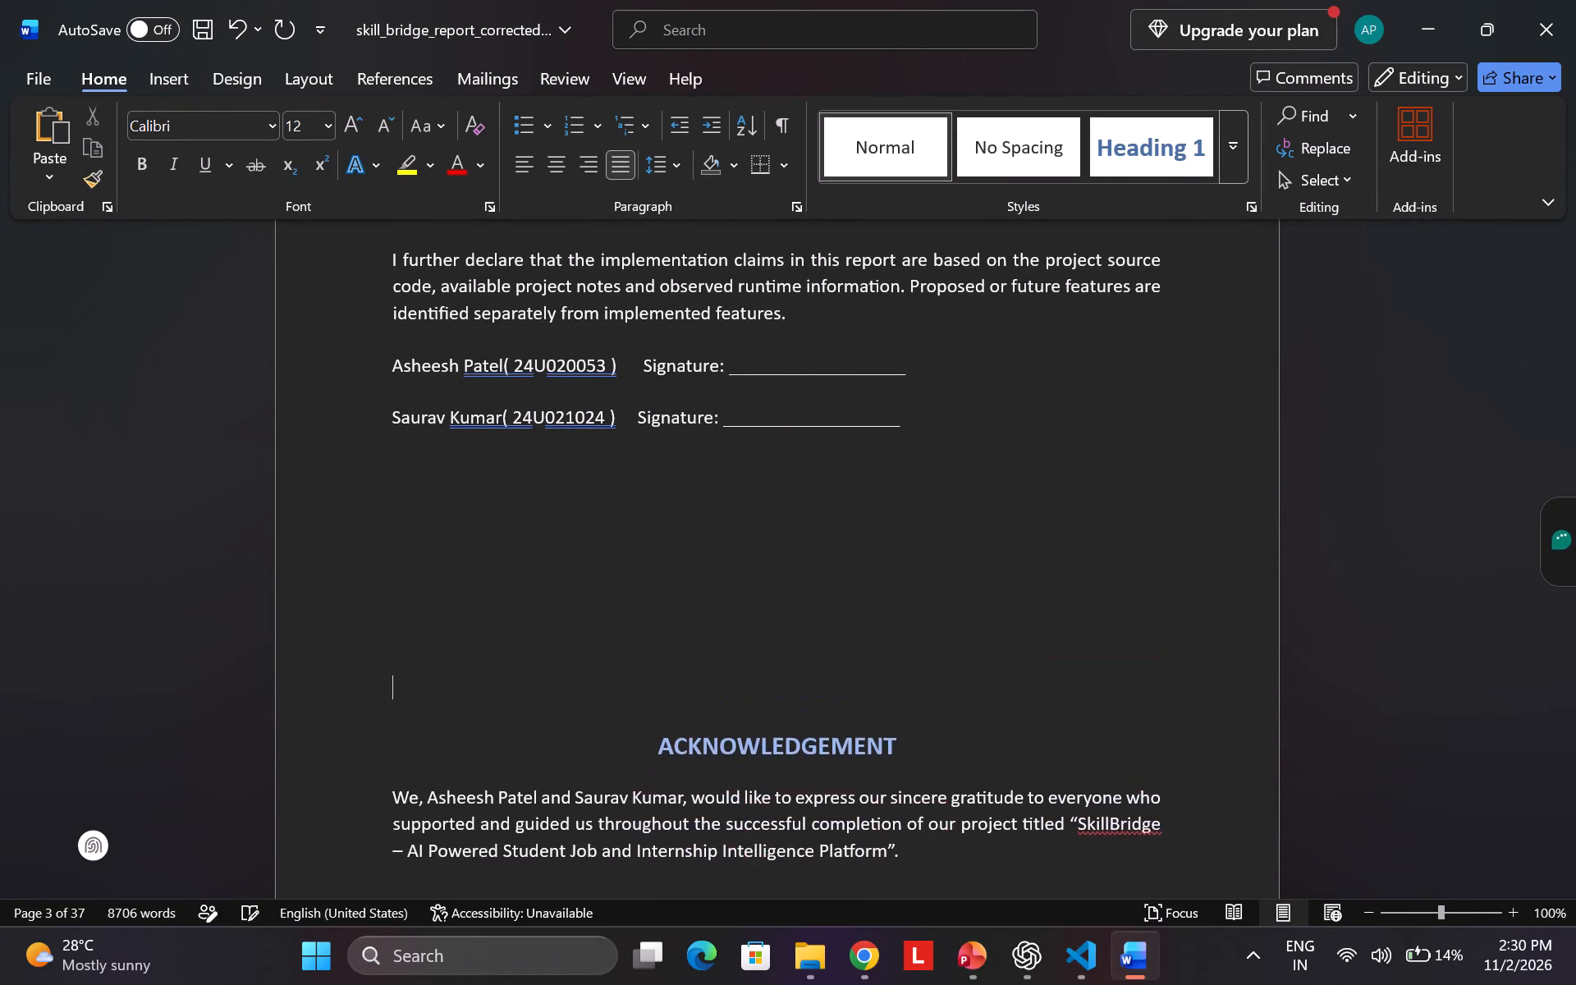
key("Return")
key("Return")
scroll(932, 431, "down", 2)
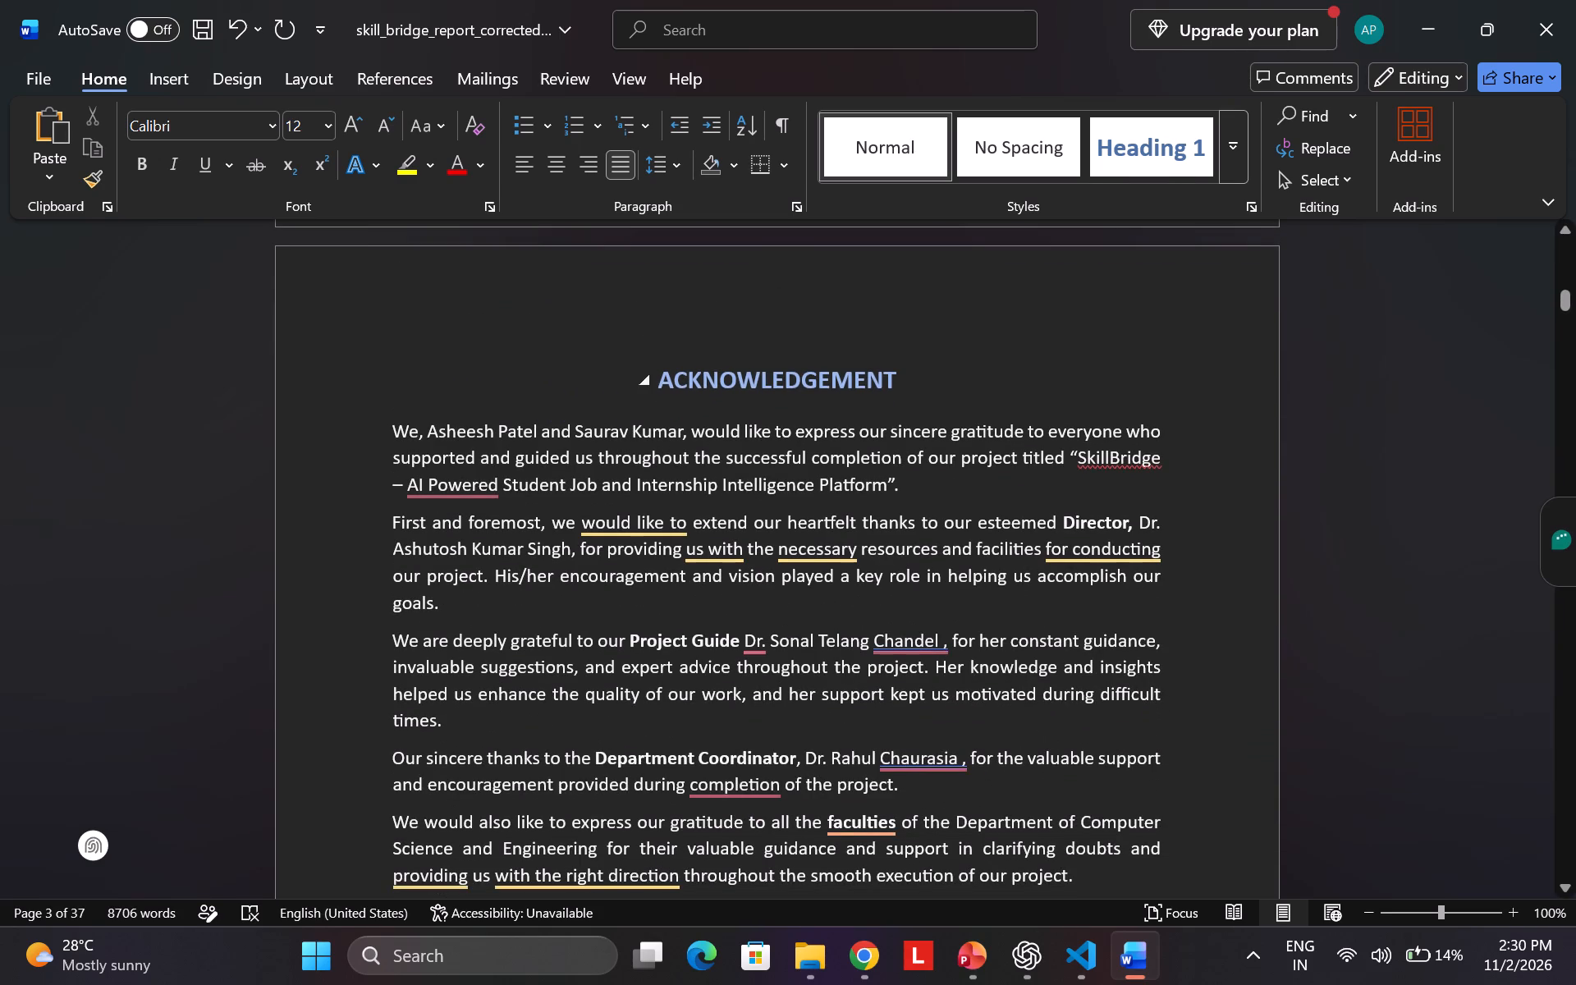
key("BackSpace")
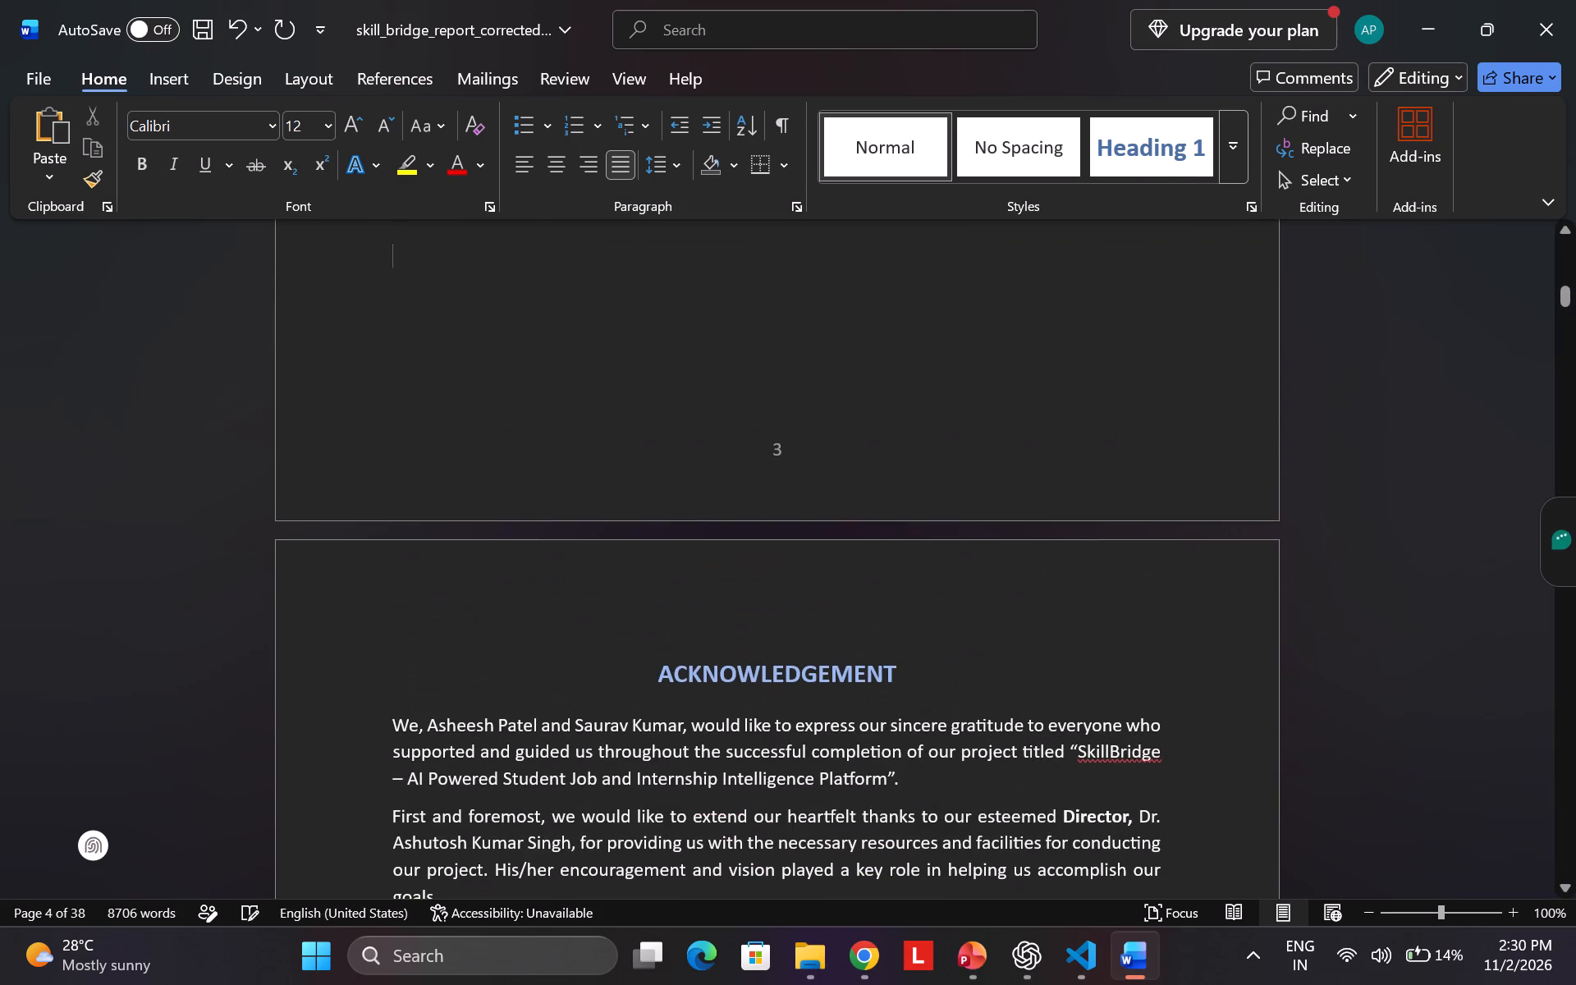
Add five blank lines after the student names closing the acknowledgement so the AREA OF WORK heading starts on a new page.
scroll(580, 394, "down", 2)
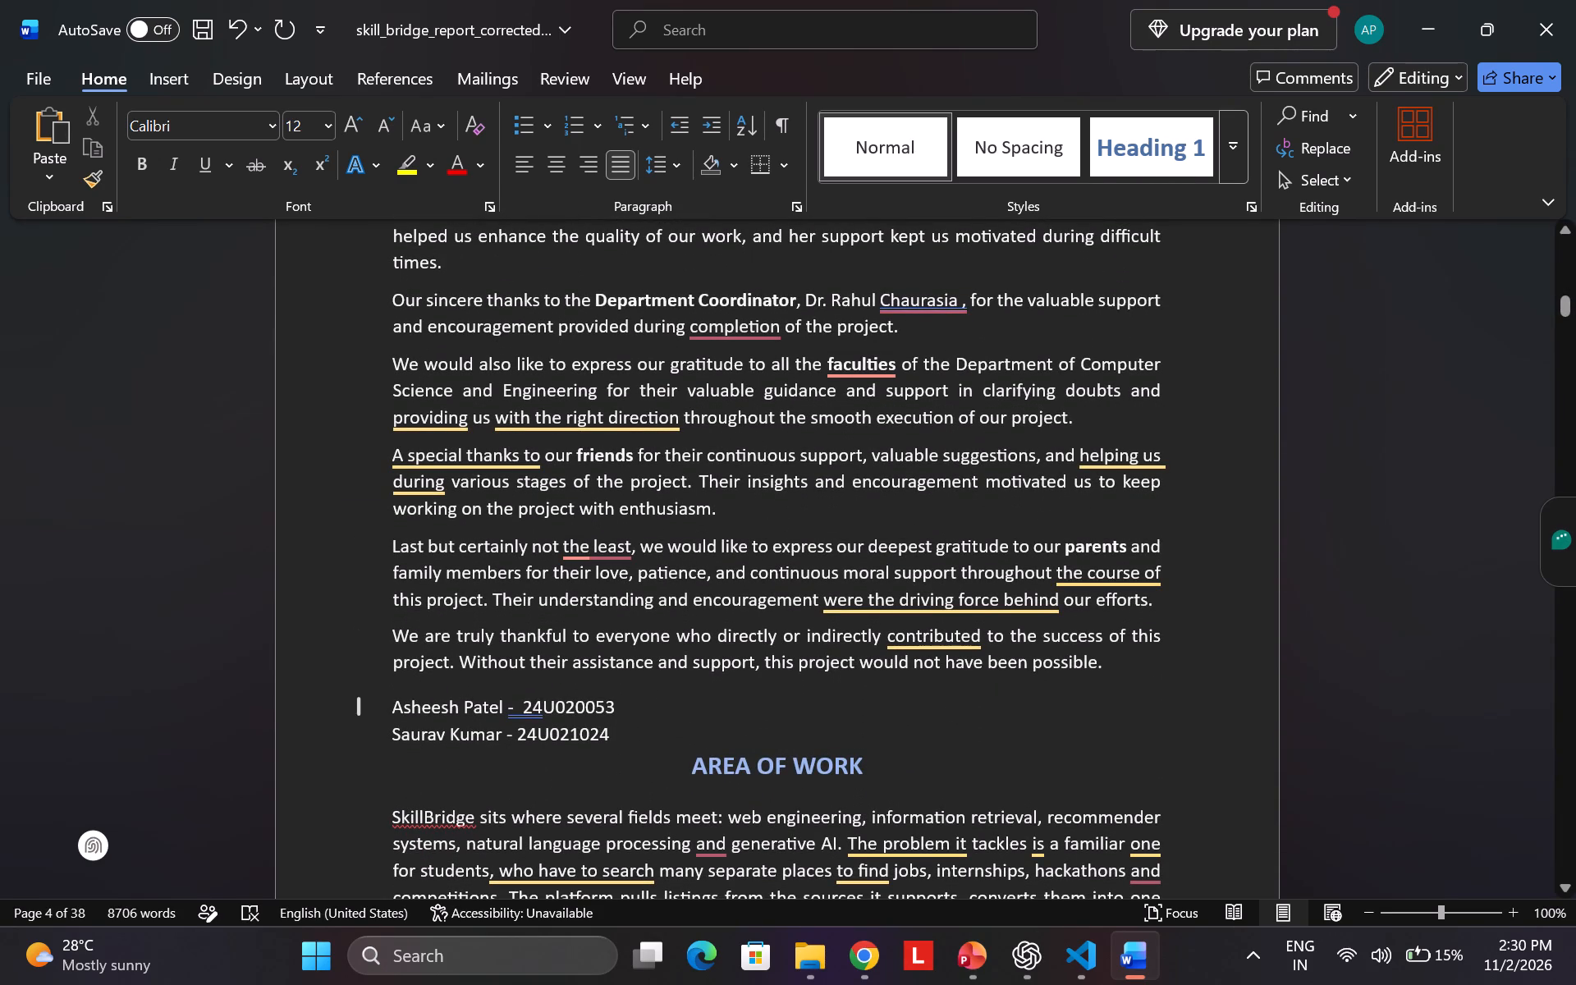
left_click(643, 724)
key("Return")
key("Return")
key("Return")
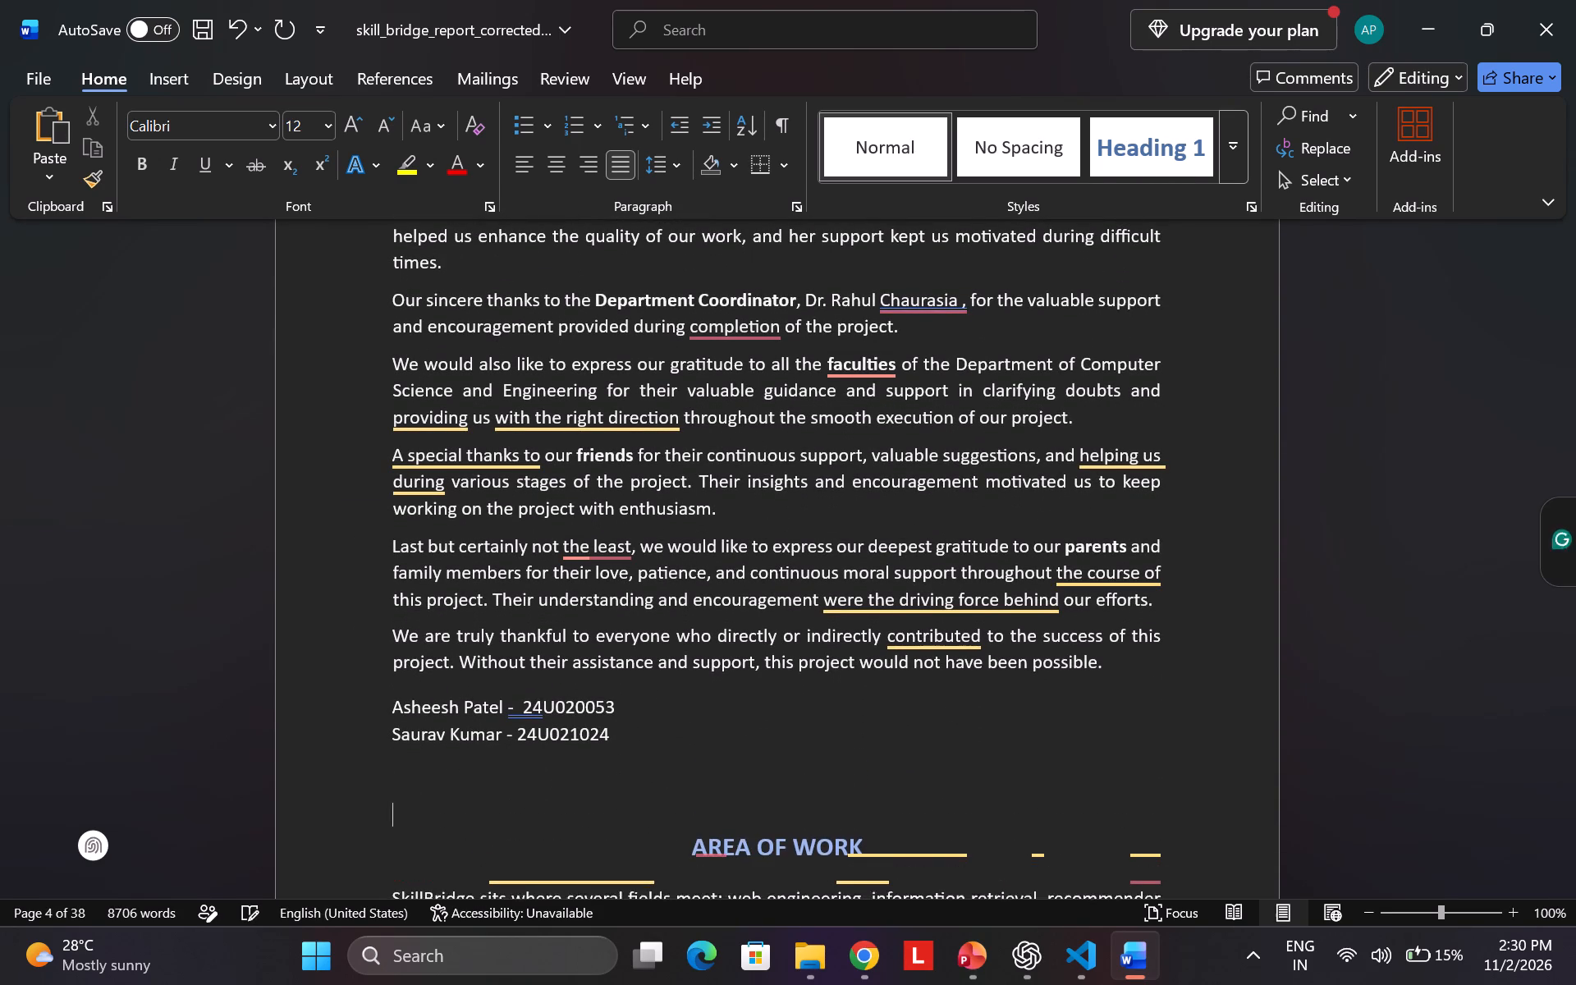
key("Return")
key("Return")
Examine the page layout from Area of Work through the contents, figures and tables lists to the Abstract and Introduction.
scroll(643, 724, "down", 2)
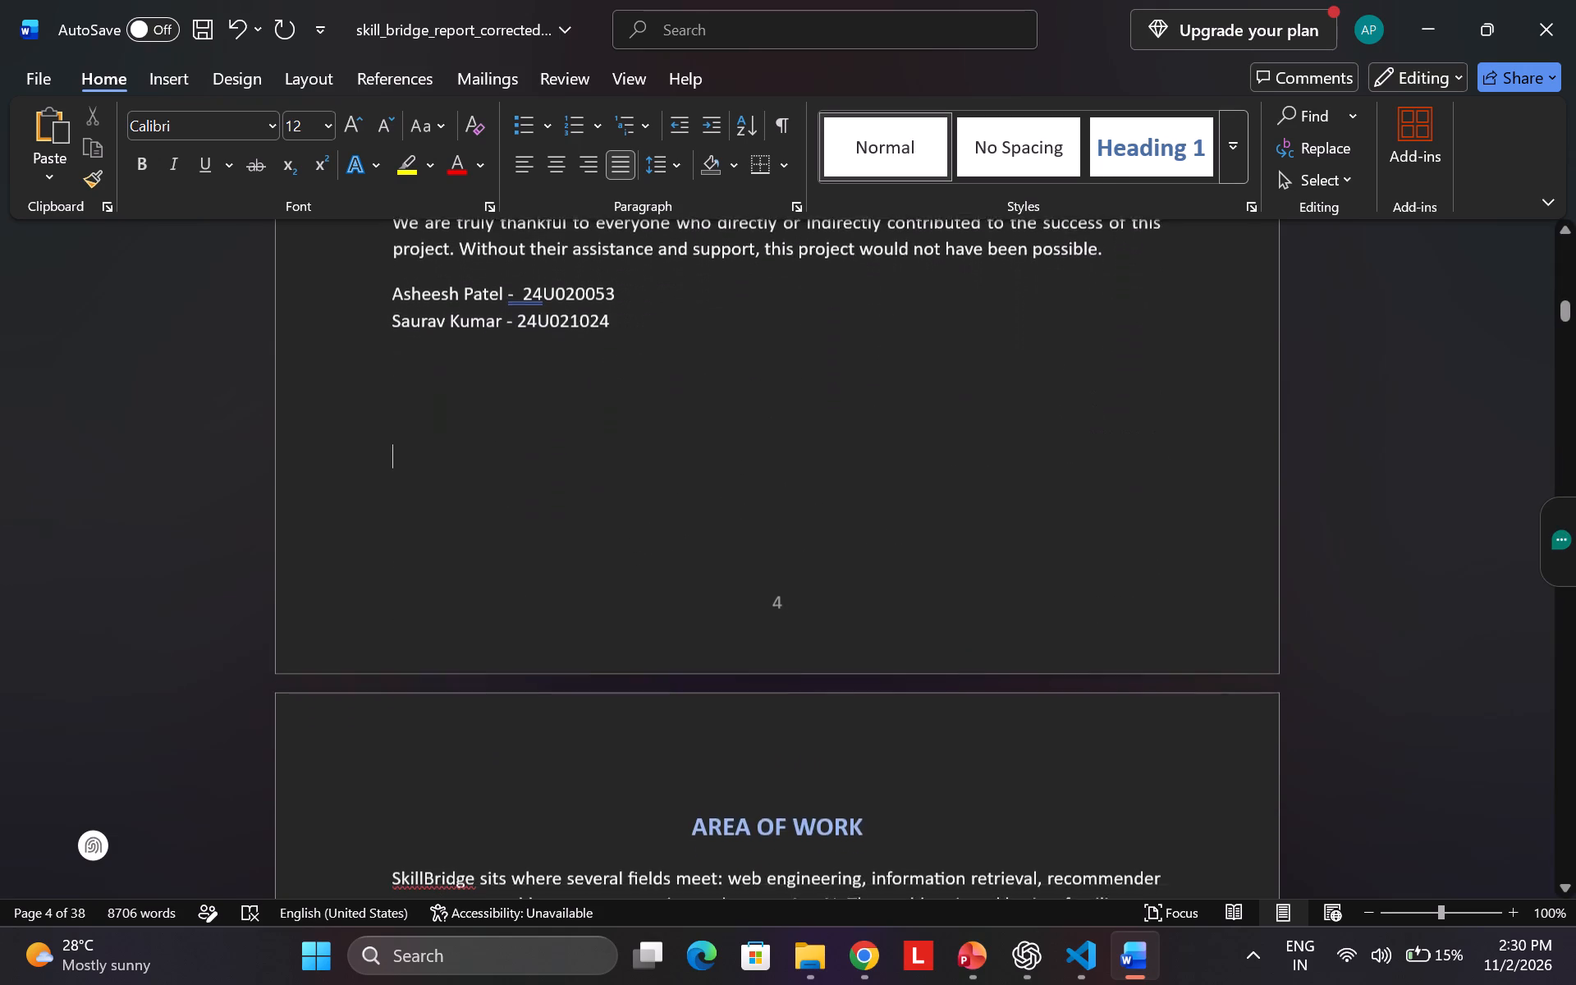
scroll(643, 724, "down", 2)
scroll(862, 891, "down", 1)
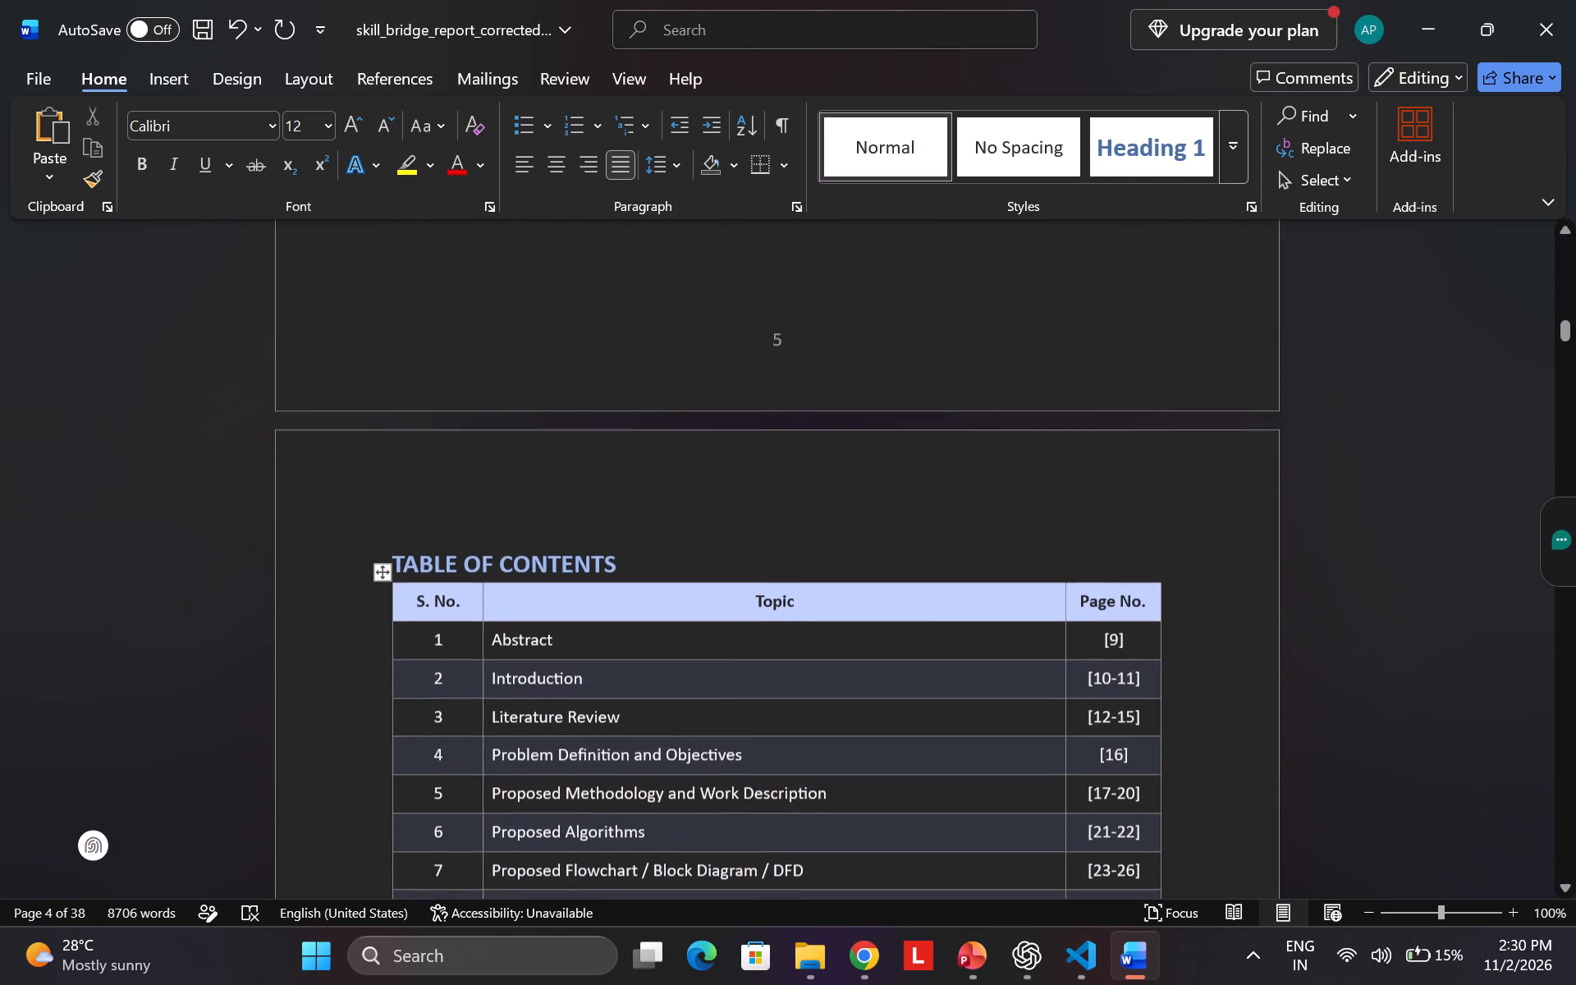
scroll(766, 647, "down", 4)
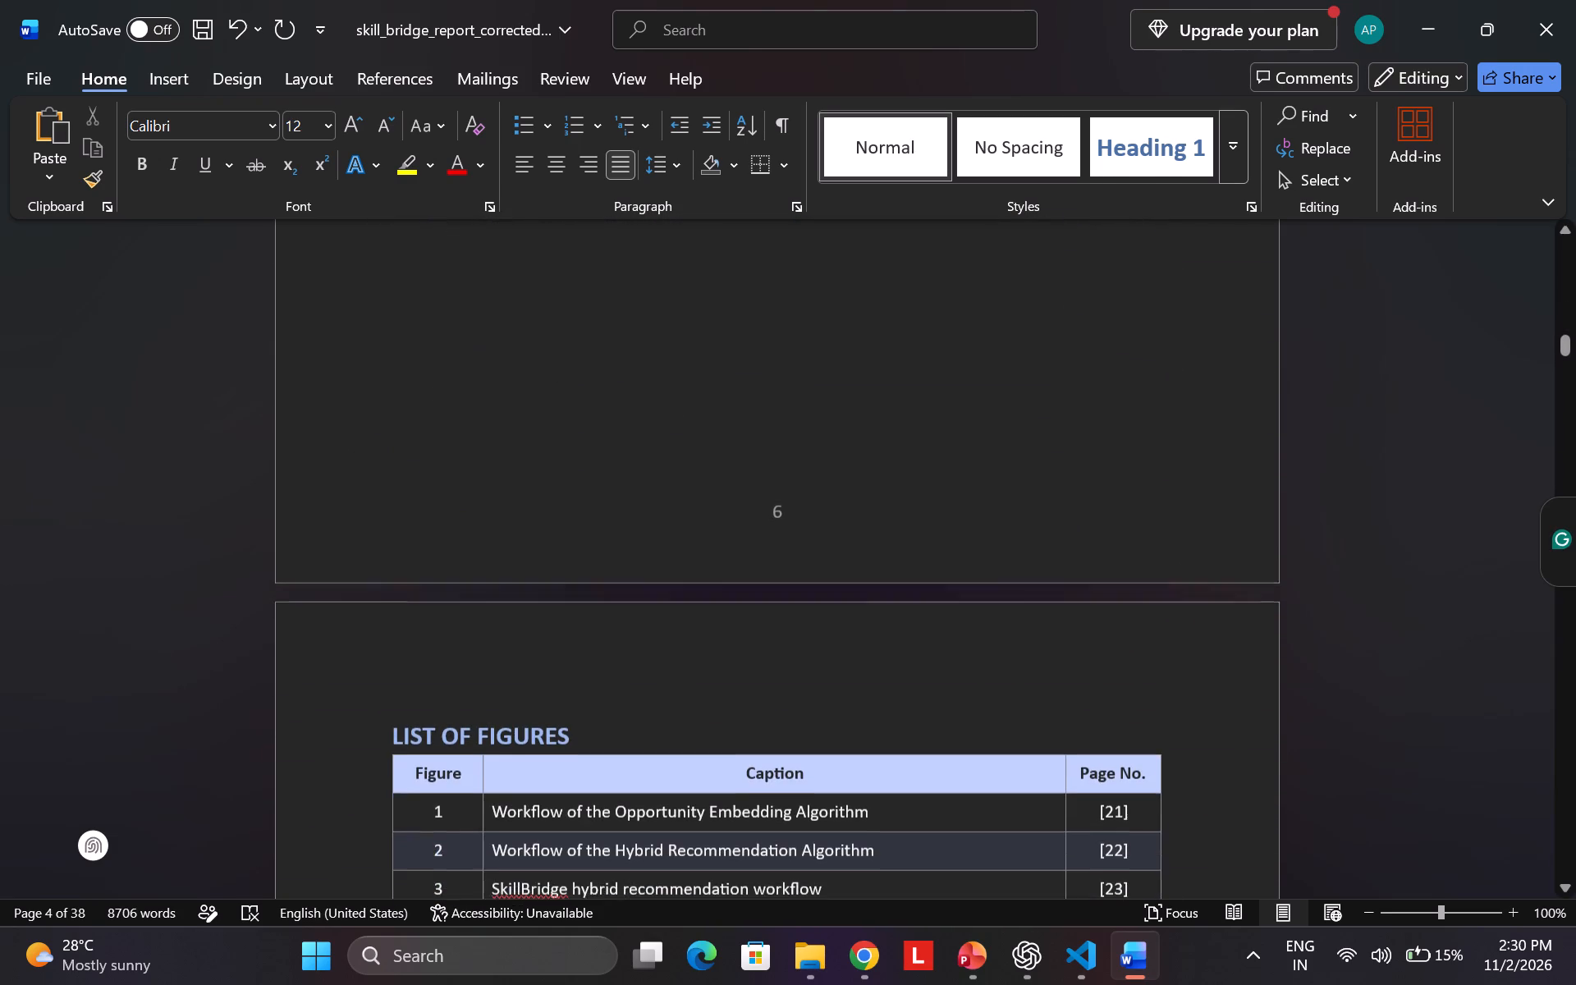
scroll(766, 647, "down", 4)
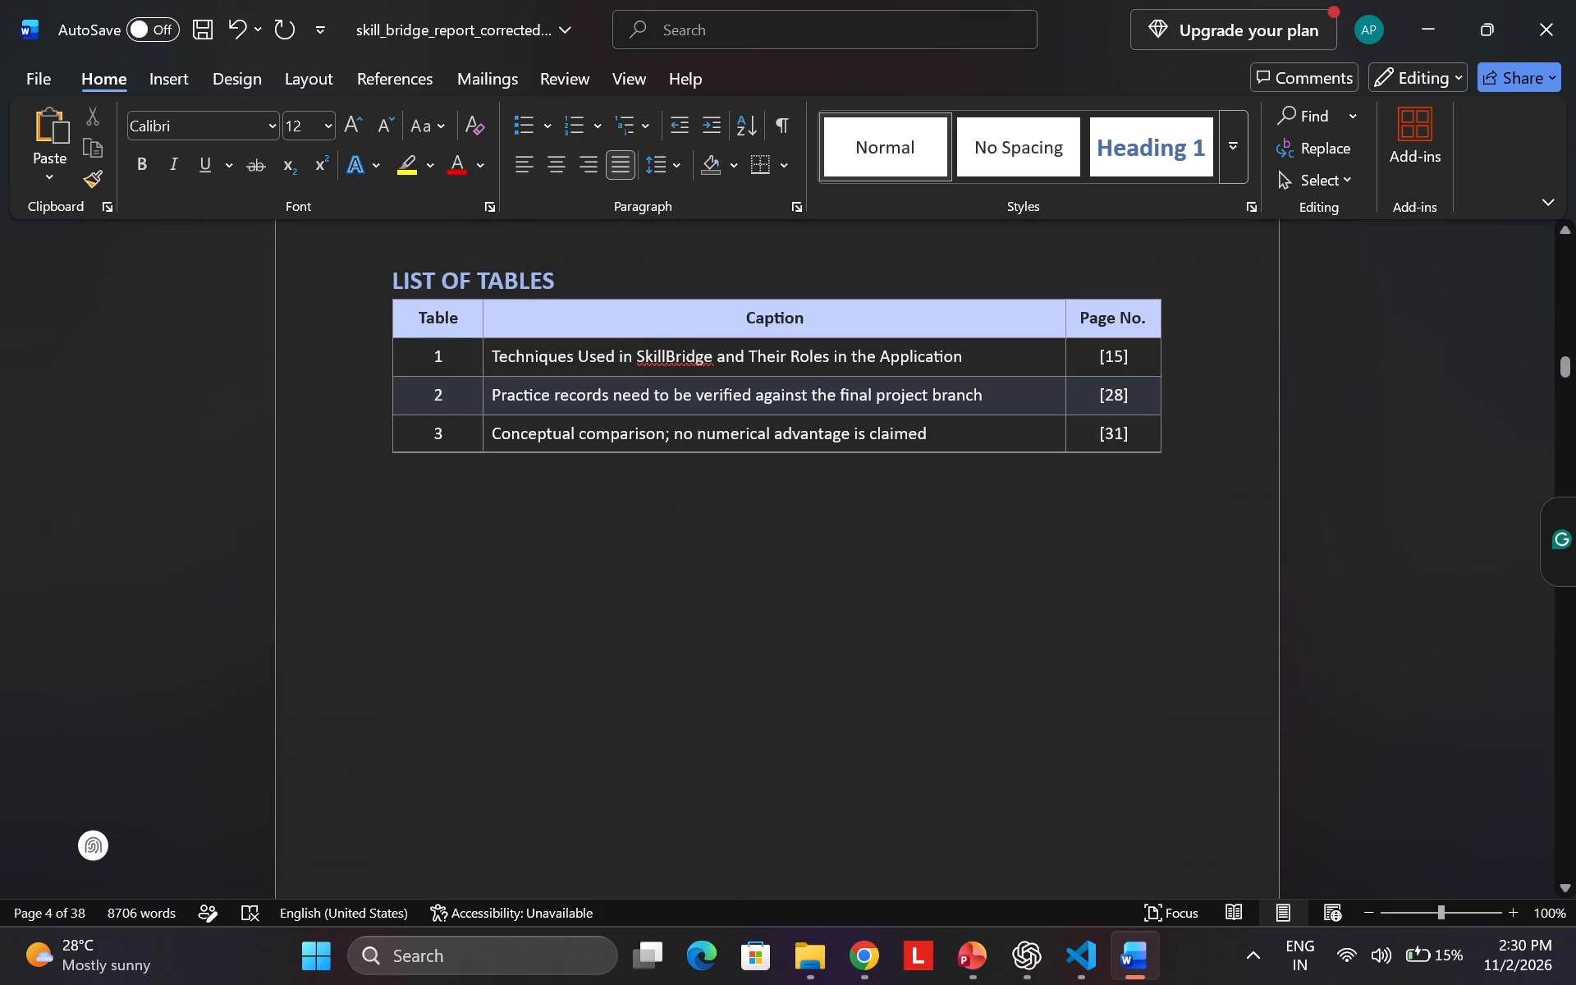
scroll(766, 647, "down", 3)
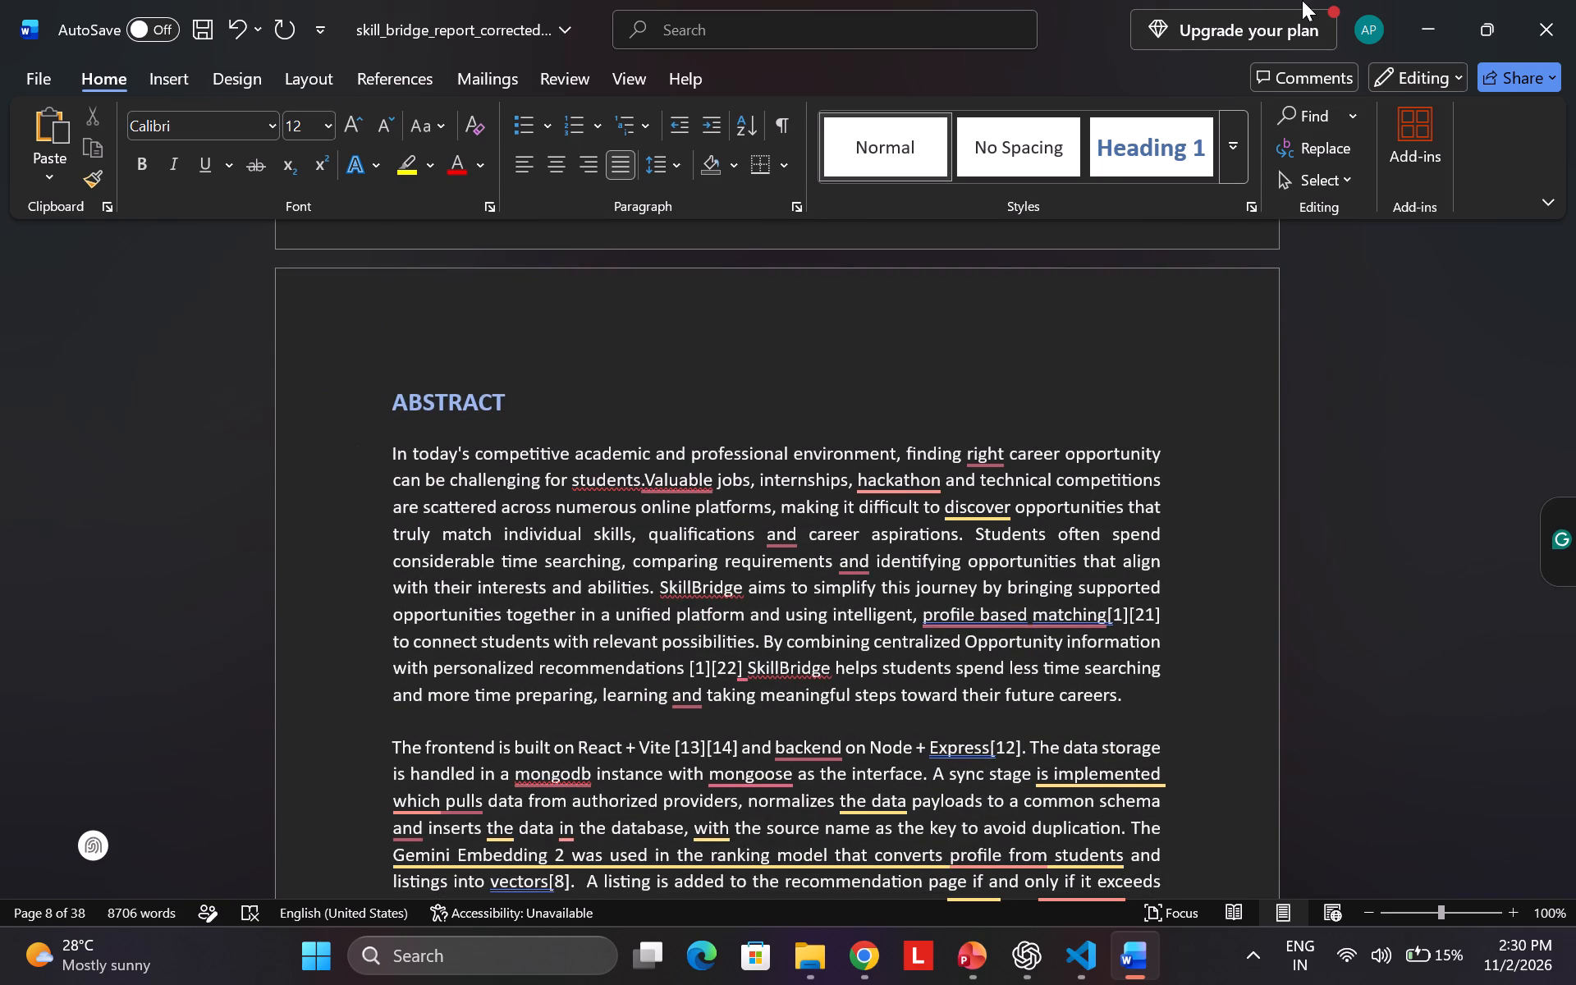
scroll(851, 354, "down", 2)
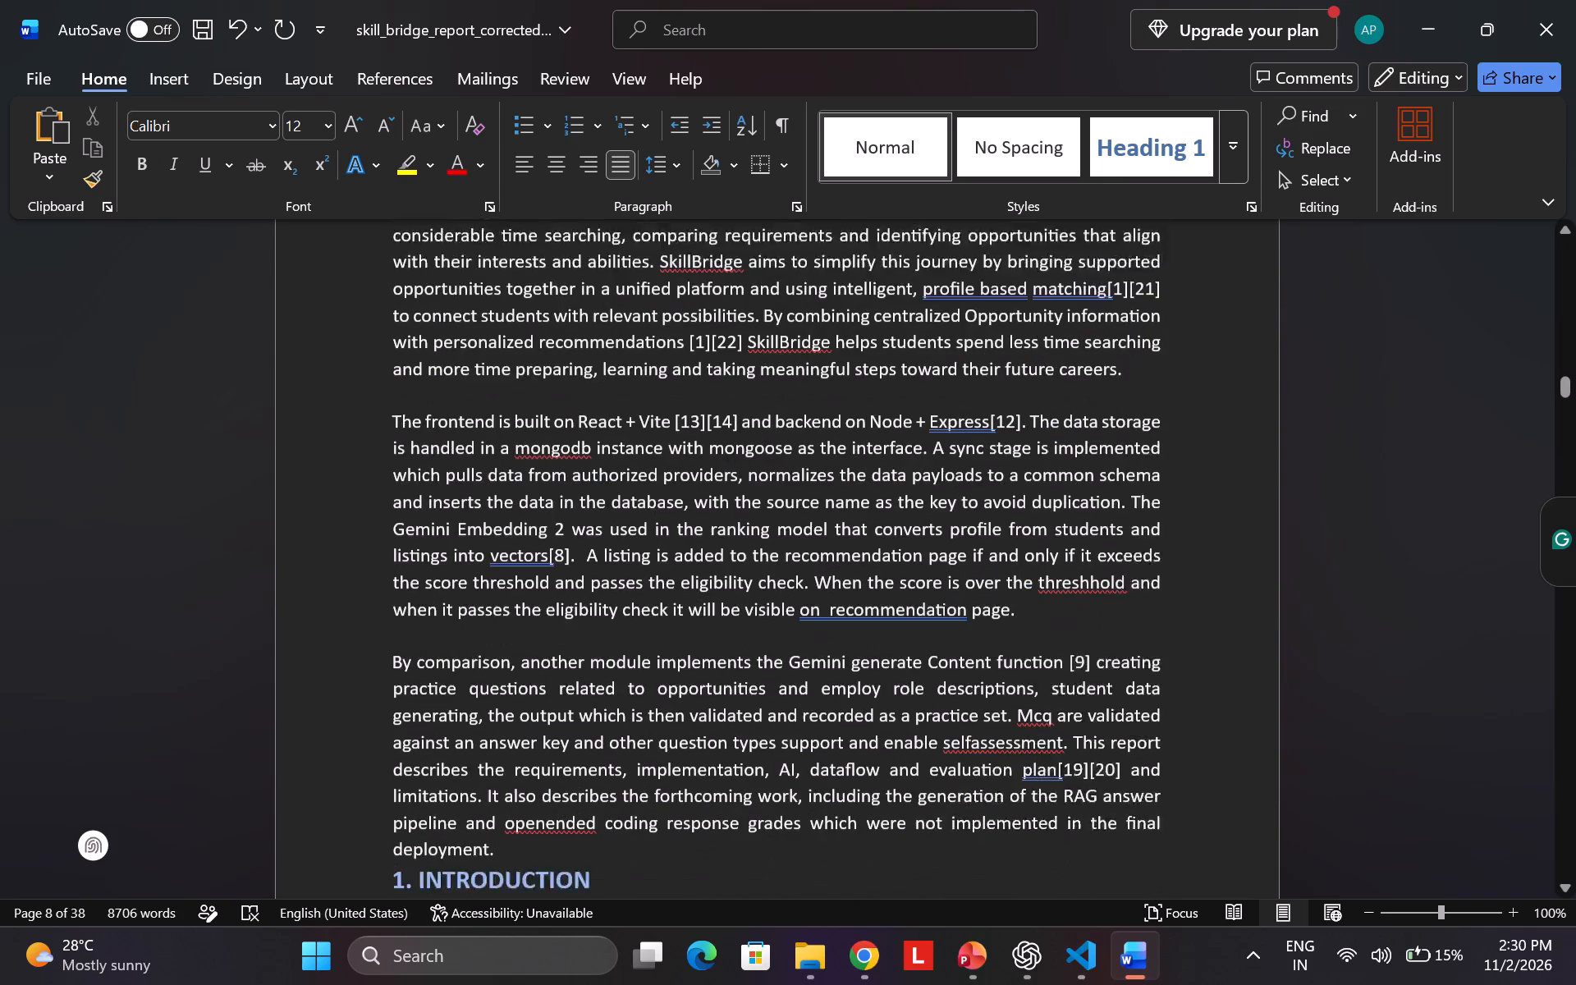
scroll(851, 354, "down", 2)
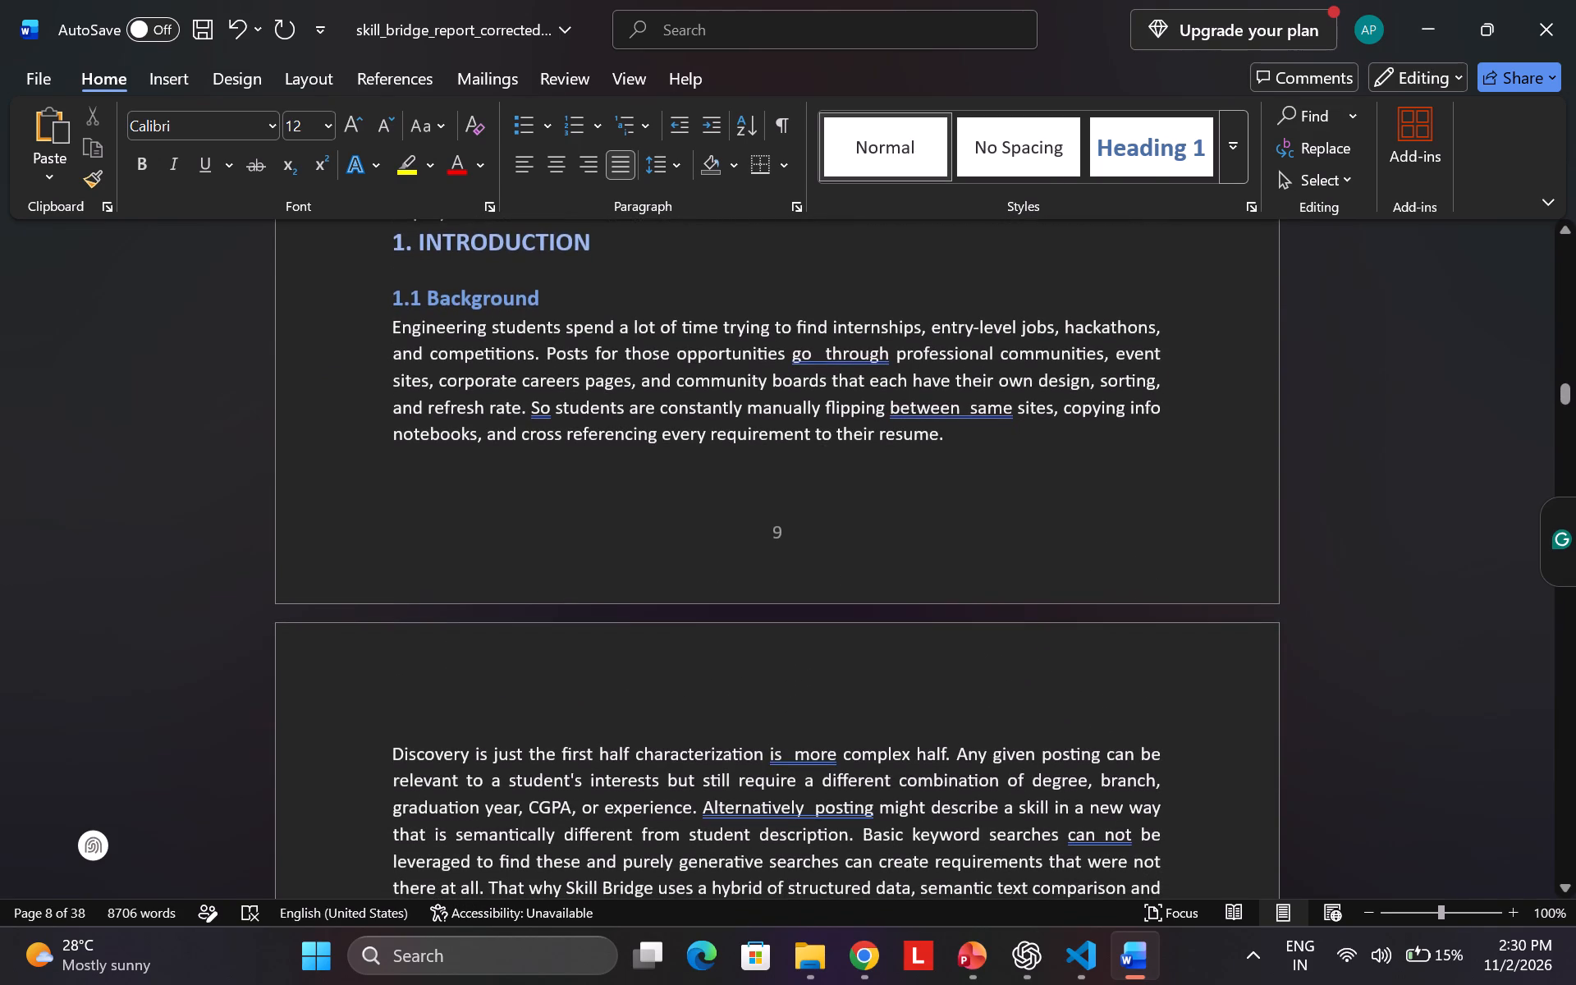
Close the report document.
left_click(1541, 13)
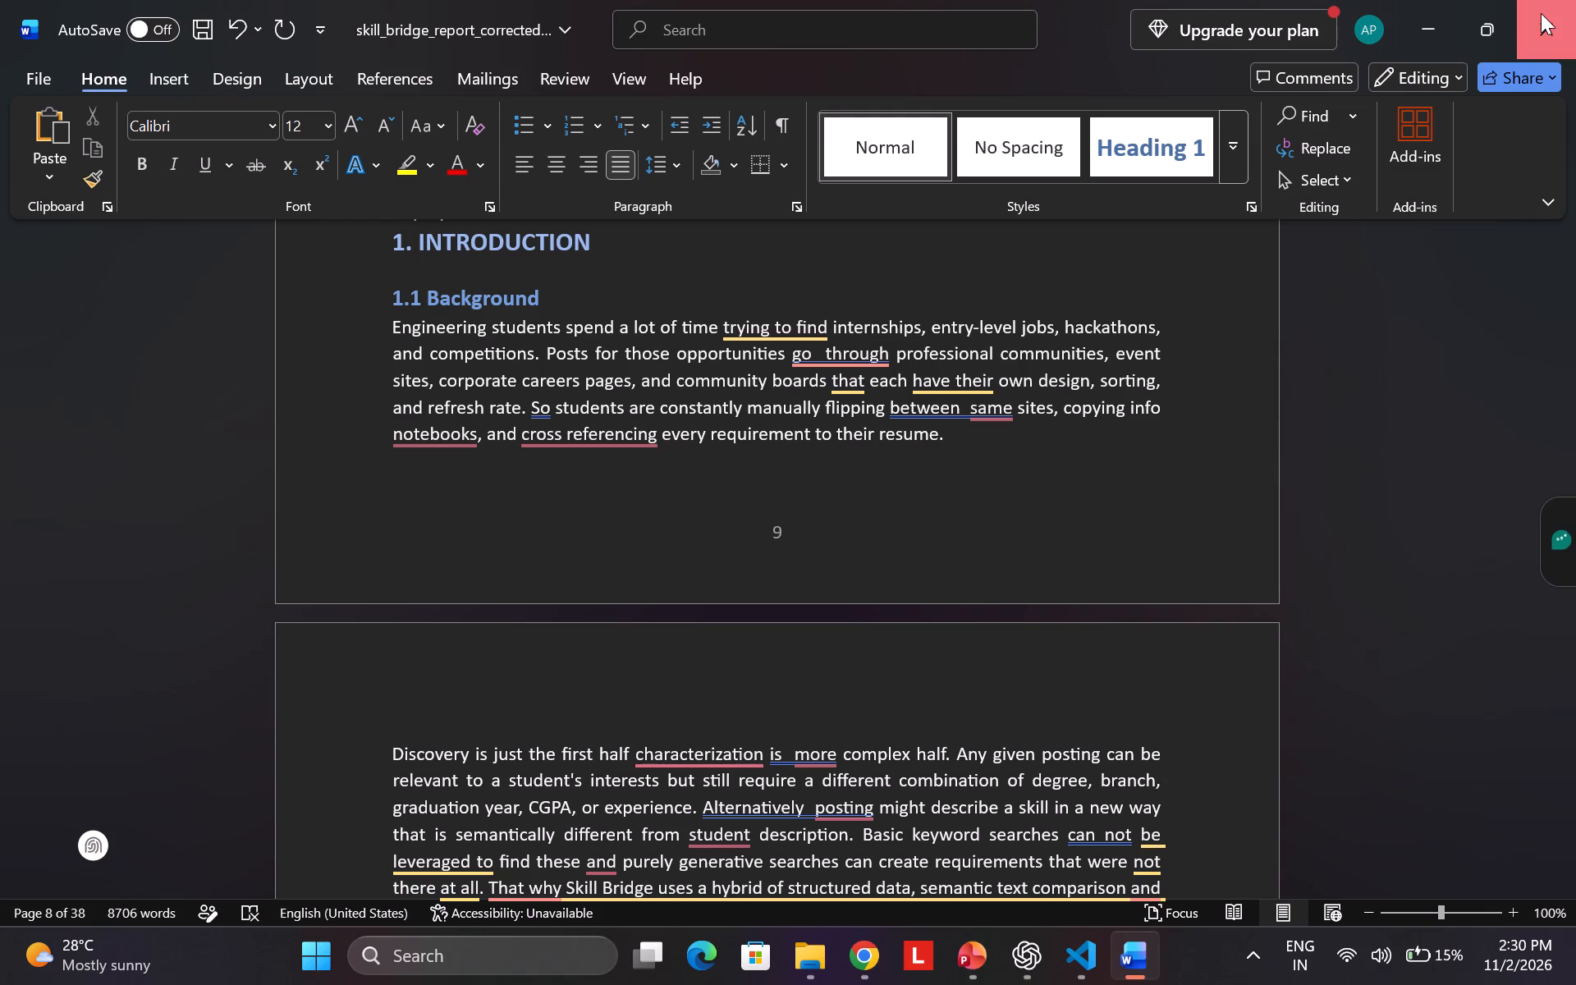
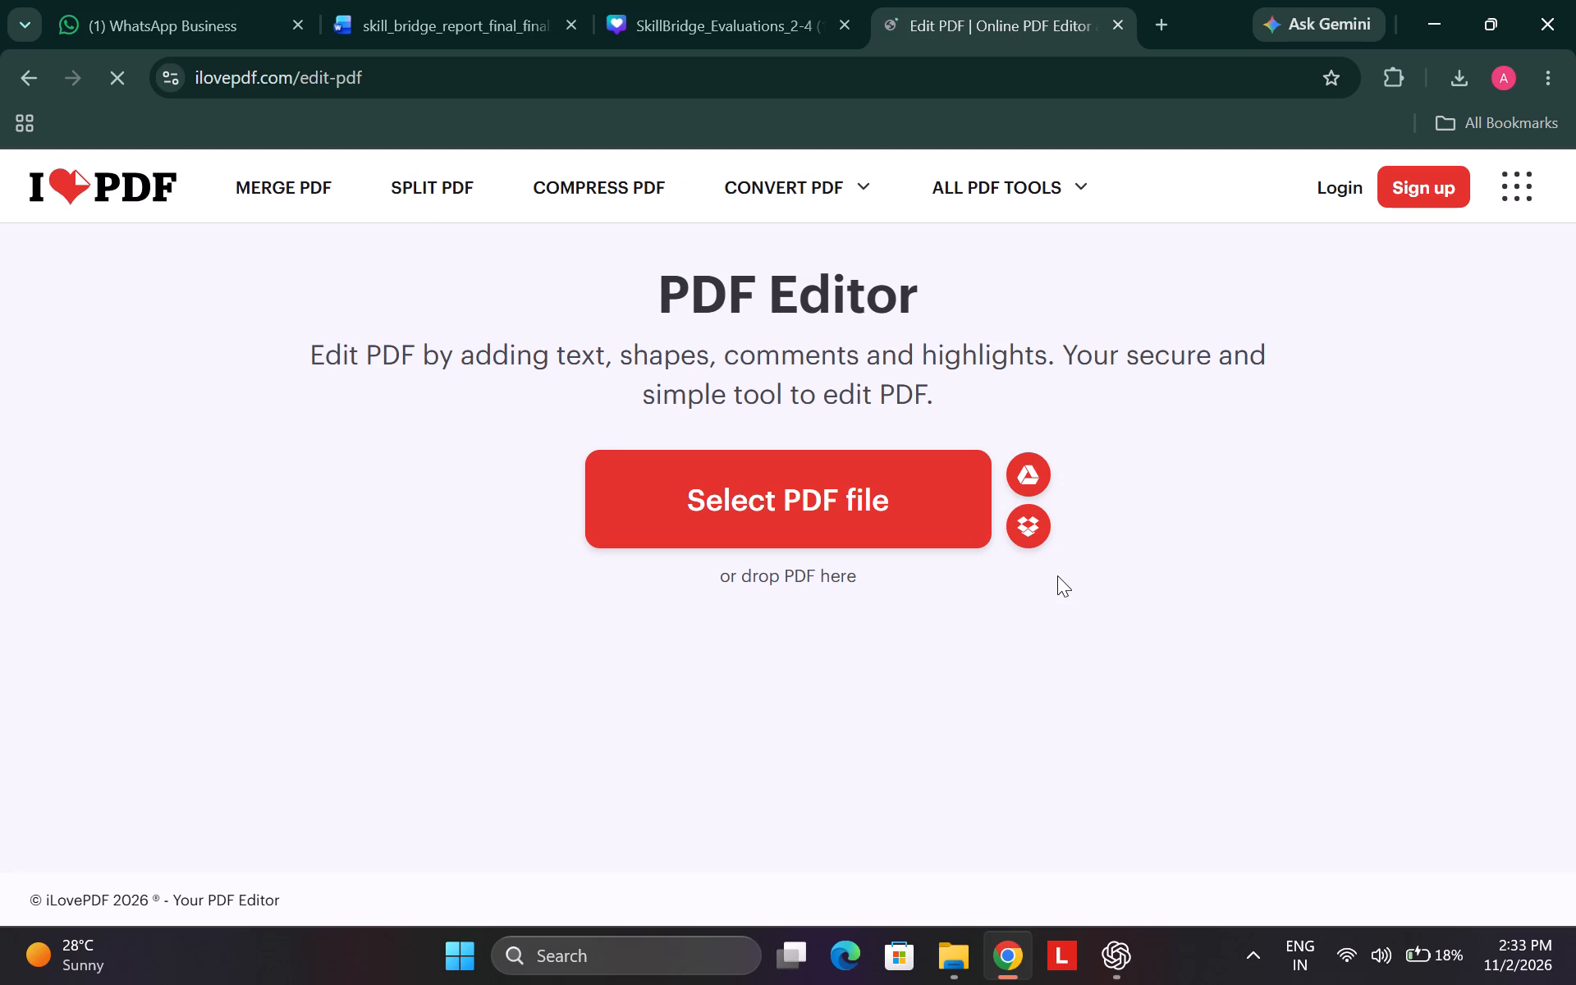
Load skill_bridge_report_corrected.pdf from the Downloads folder into the iLovePDF editor.
left_click(914, 516)
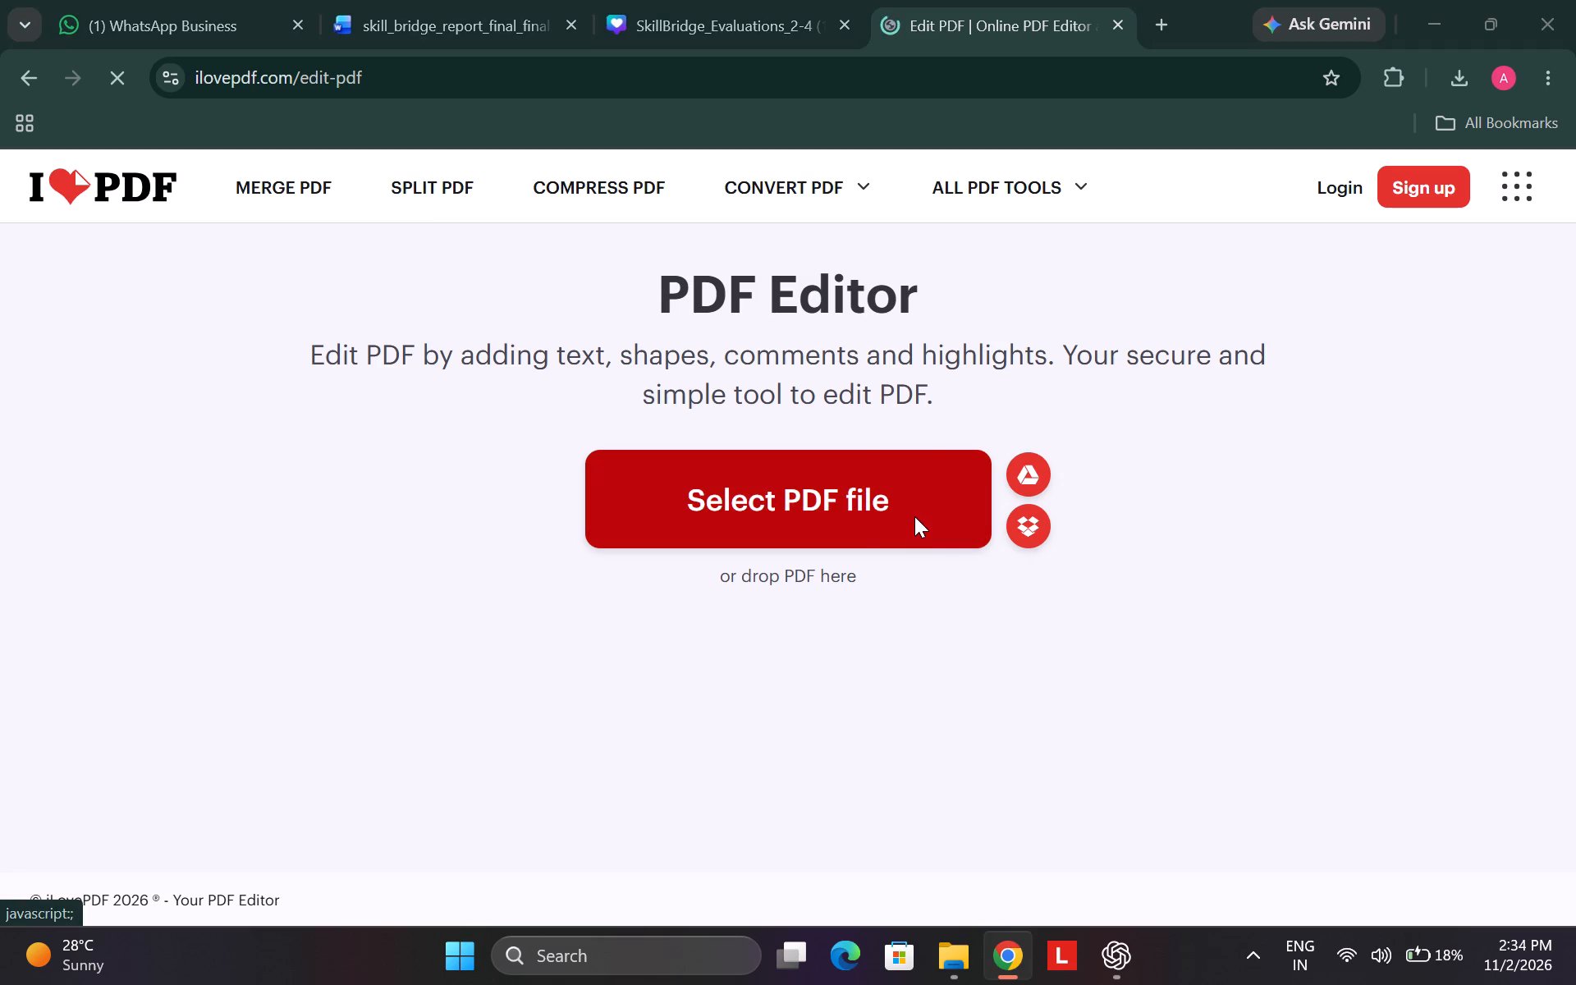
left_click(581, 440)
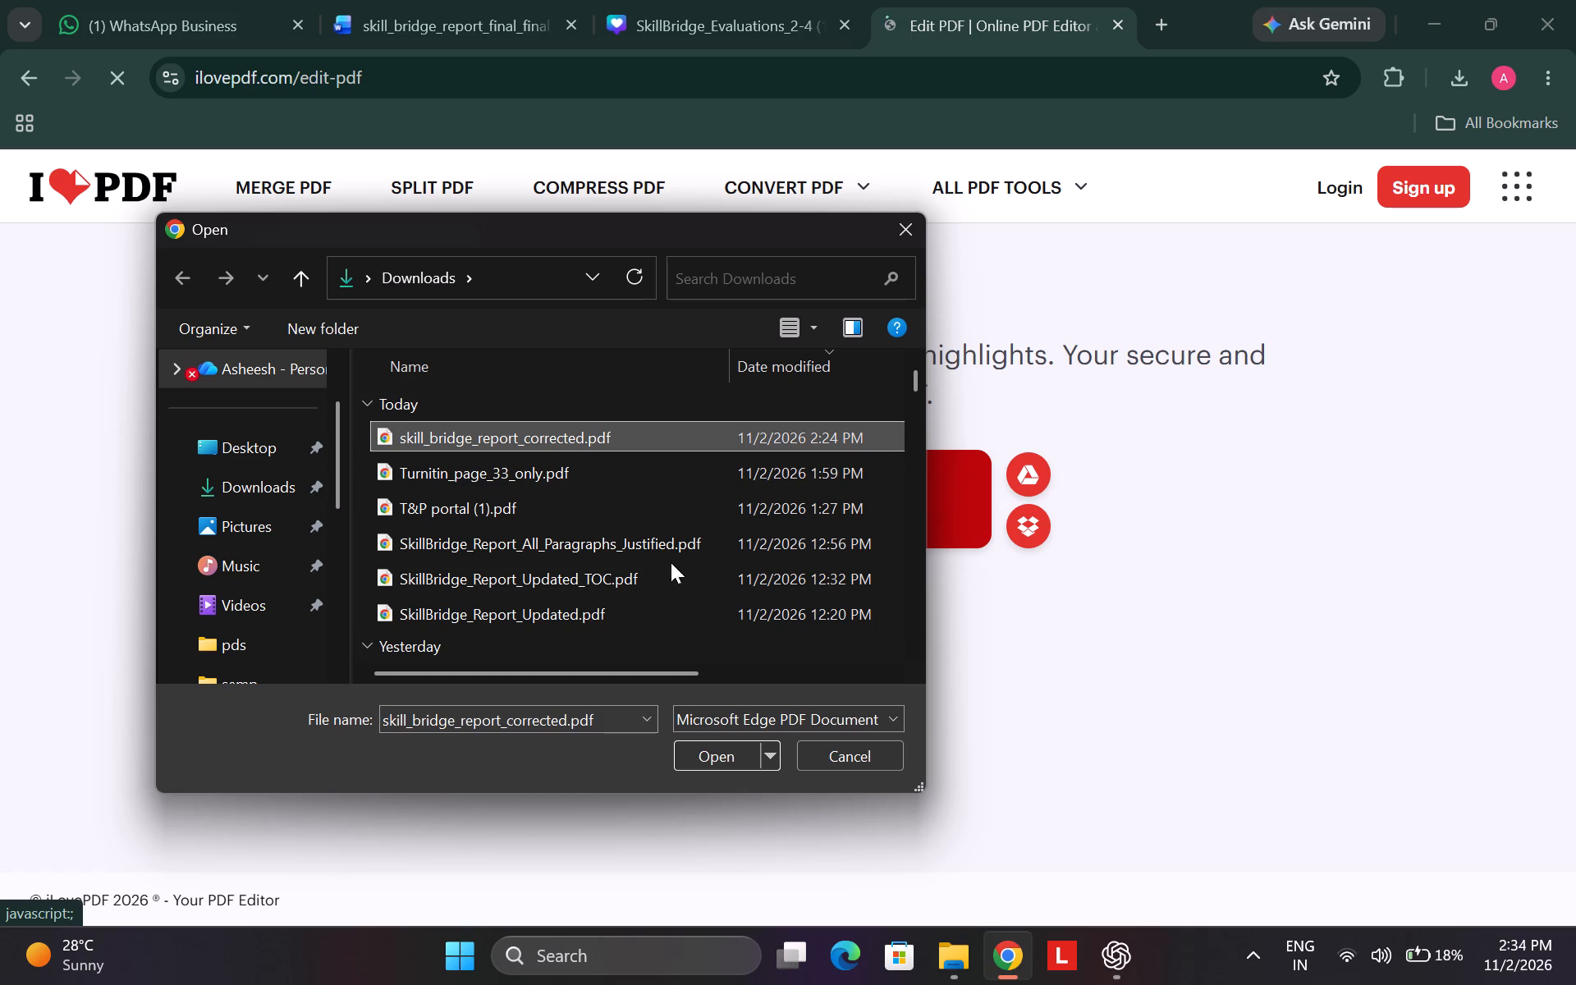
left_click(708, 747)
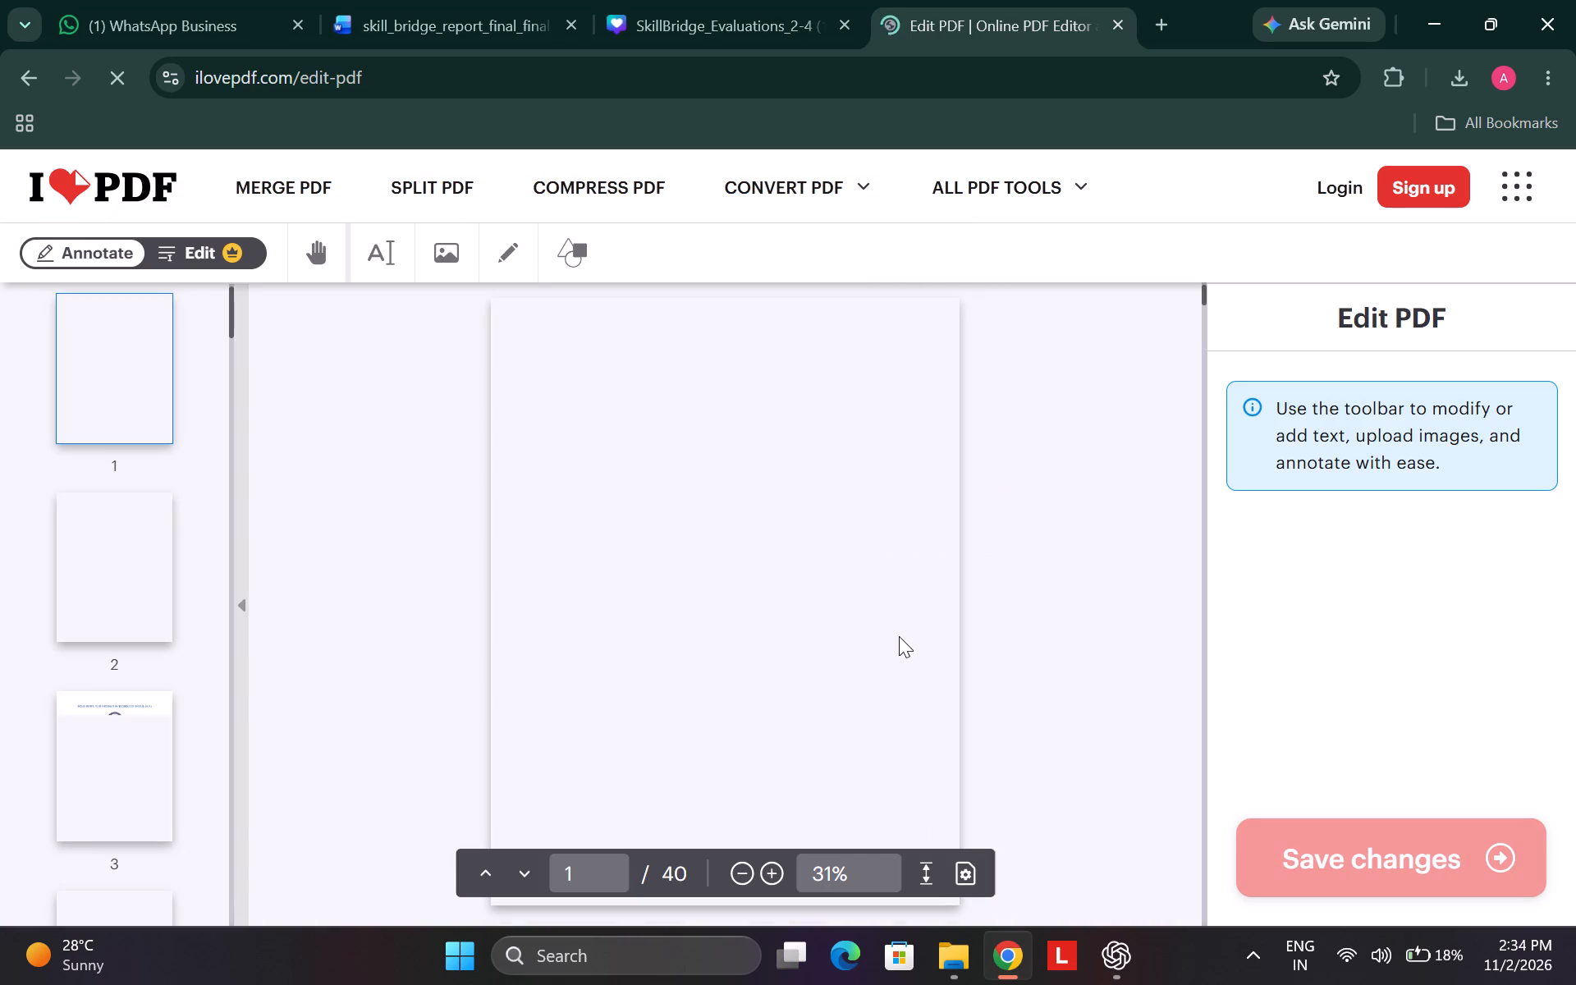
Look through the report's opening pages, from the title page to the certificate and declaration pages.
scroll(826, 633, "down", 1)
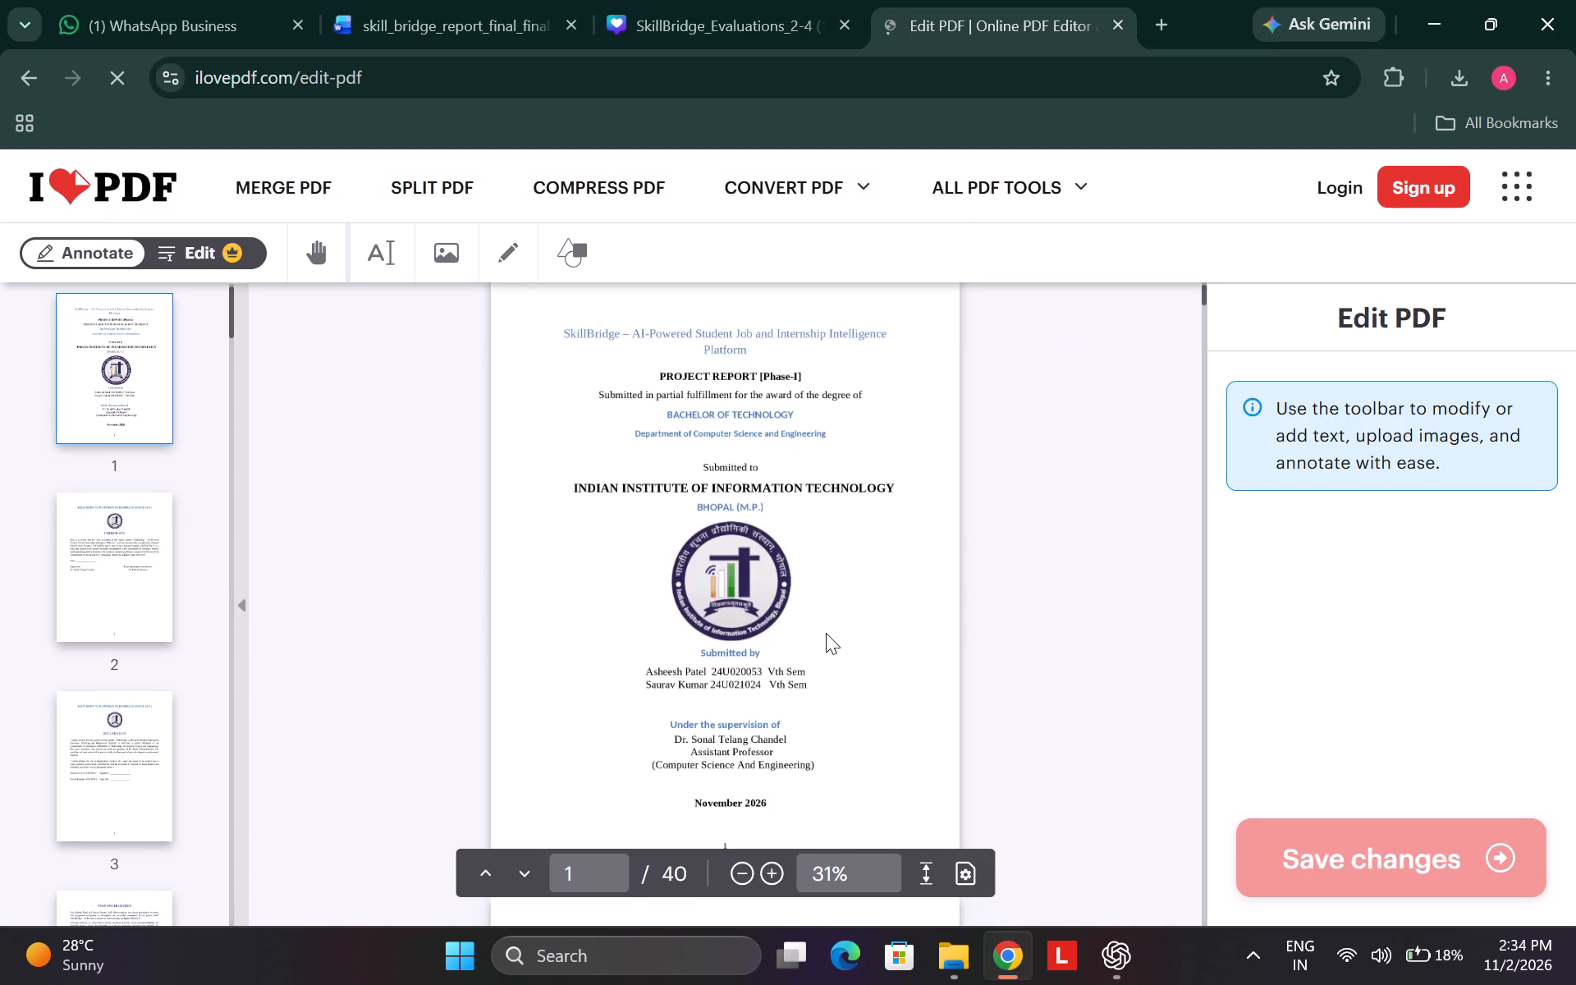
scroll(826, 633, "down", 2)
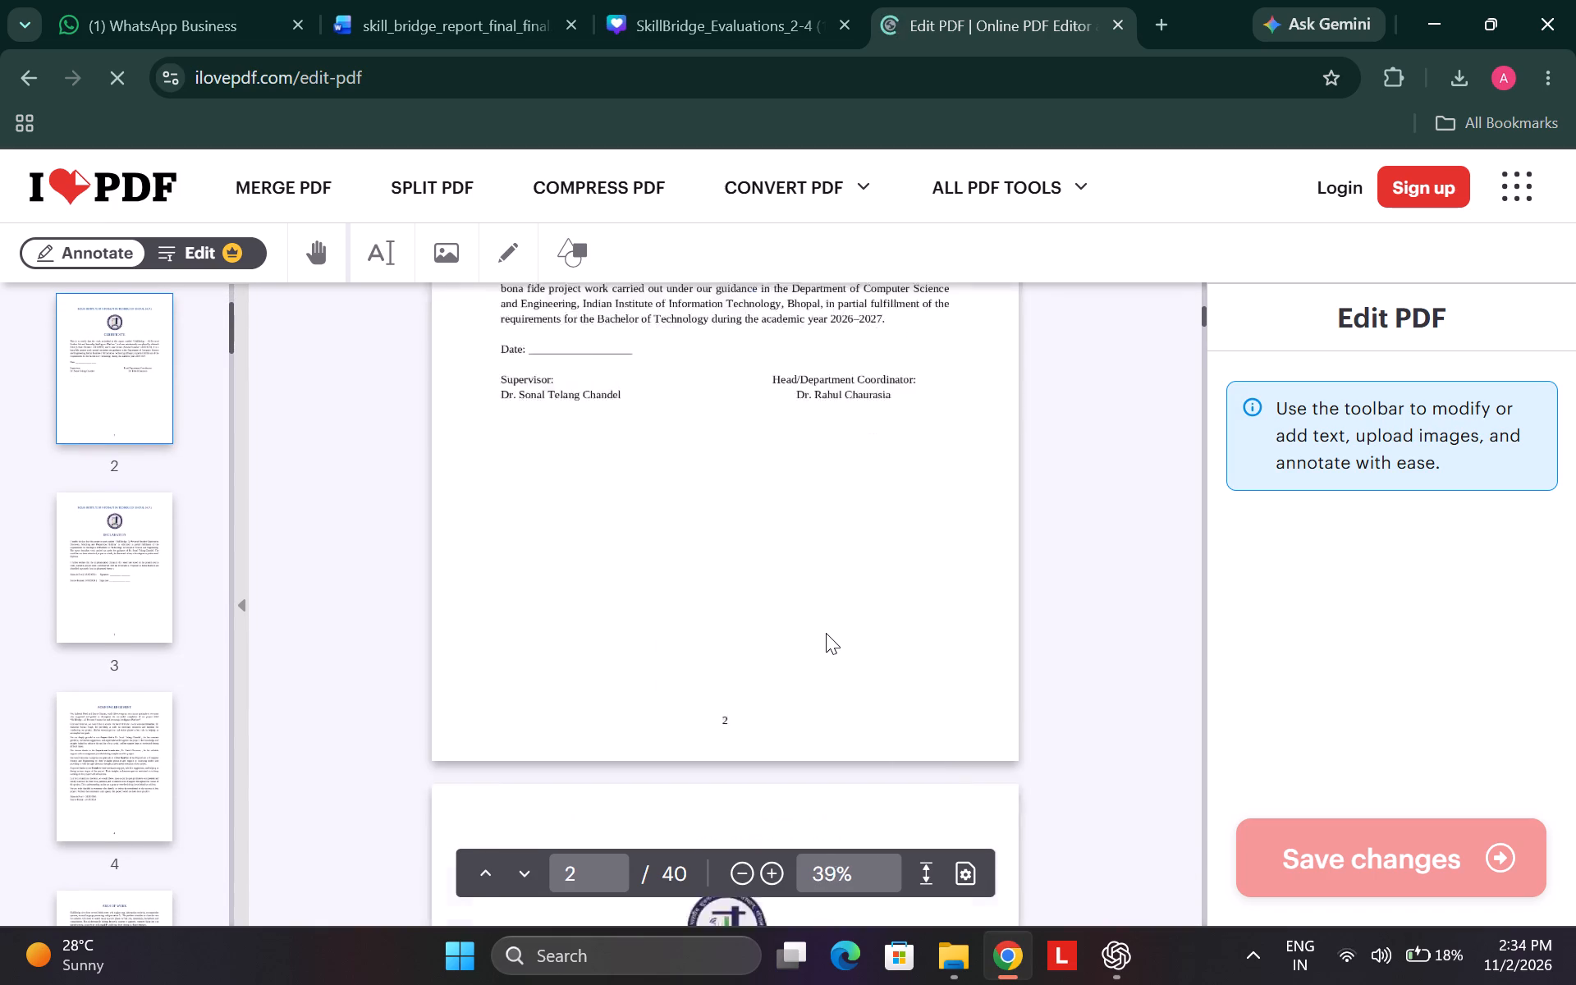
scroll(826, 633, "down", 4)
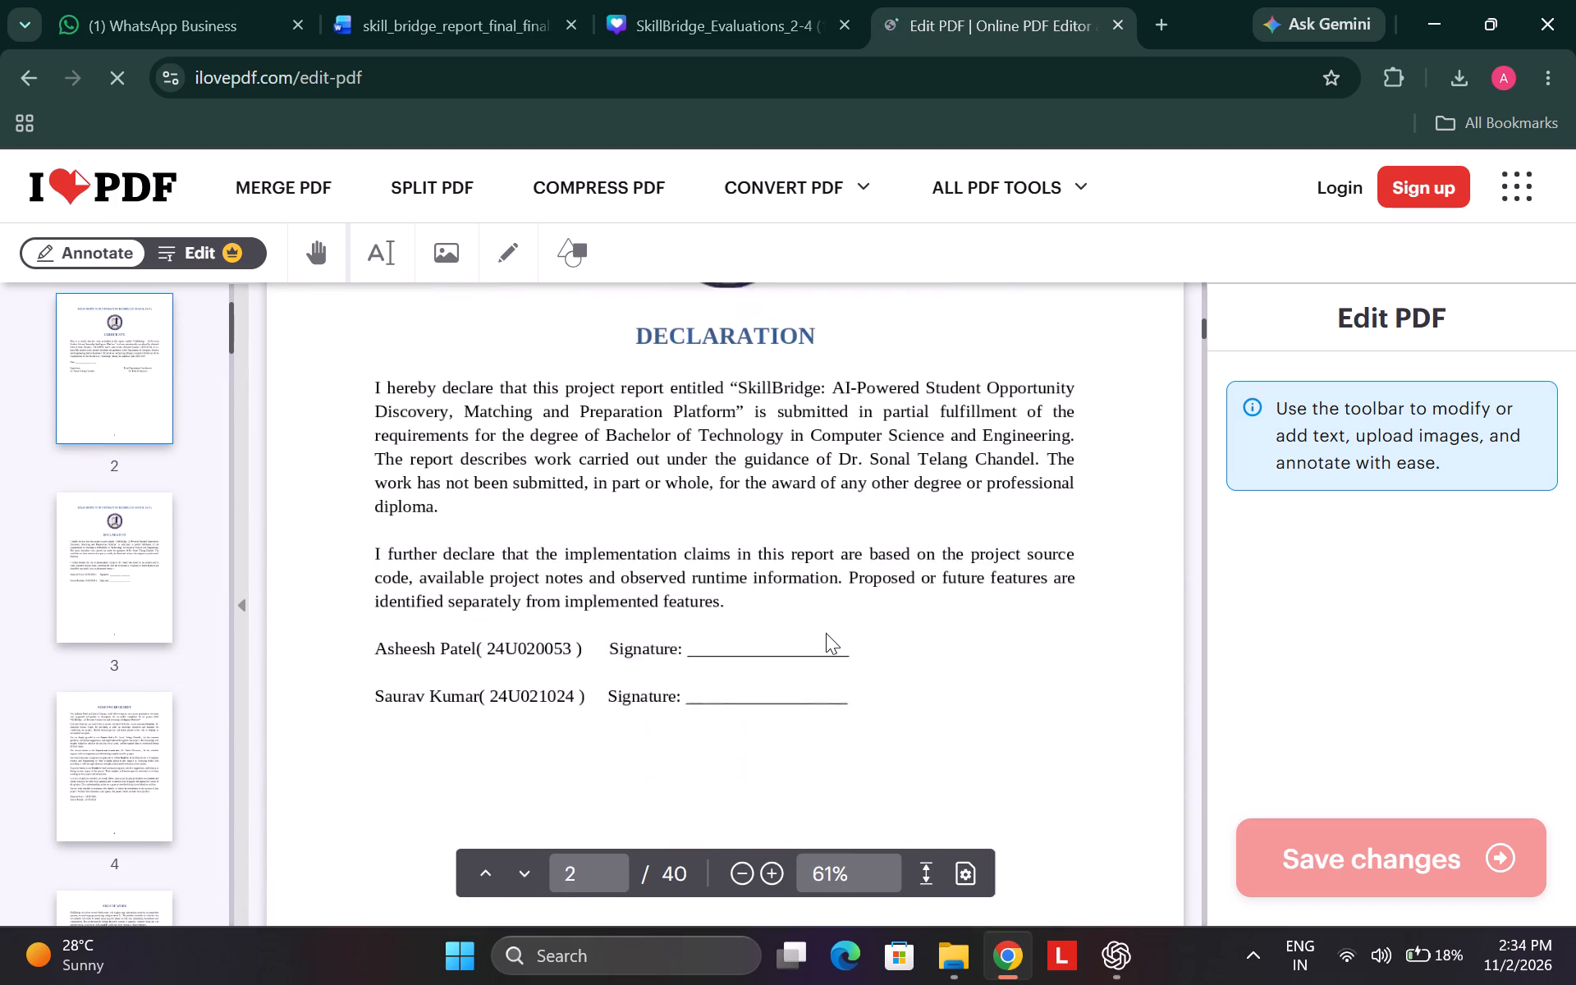
scroll(826, 633, "down", 1)
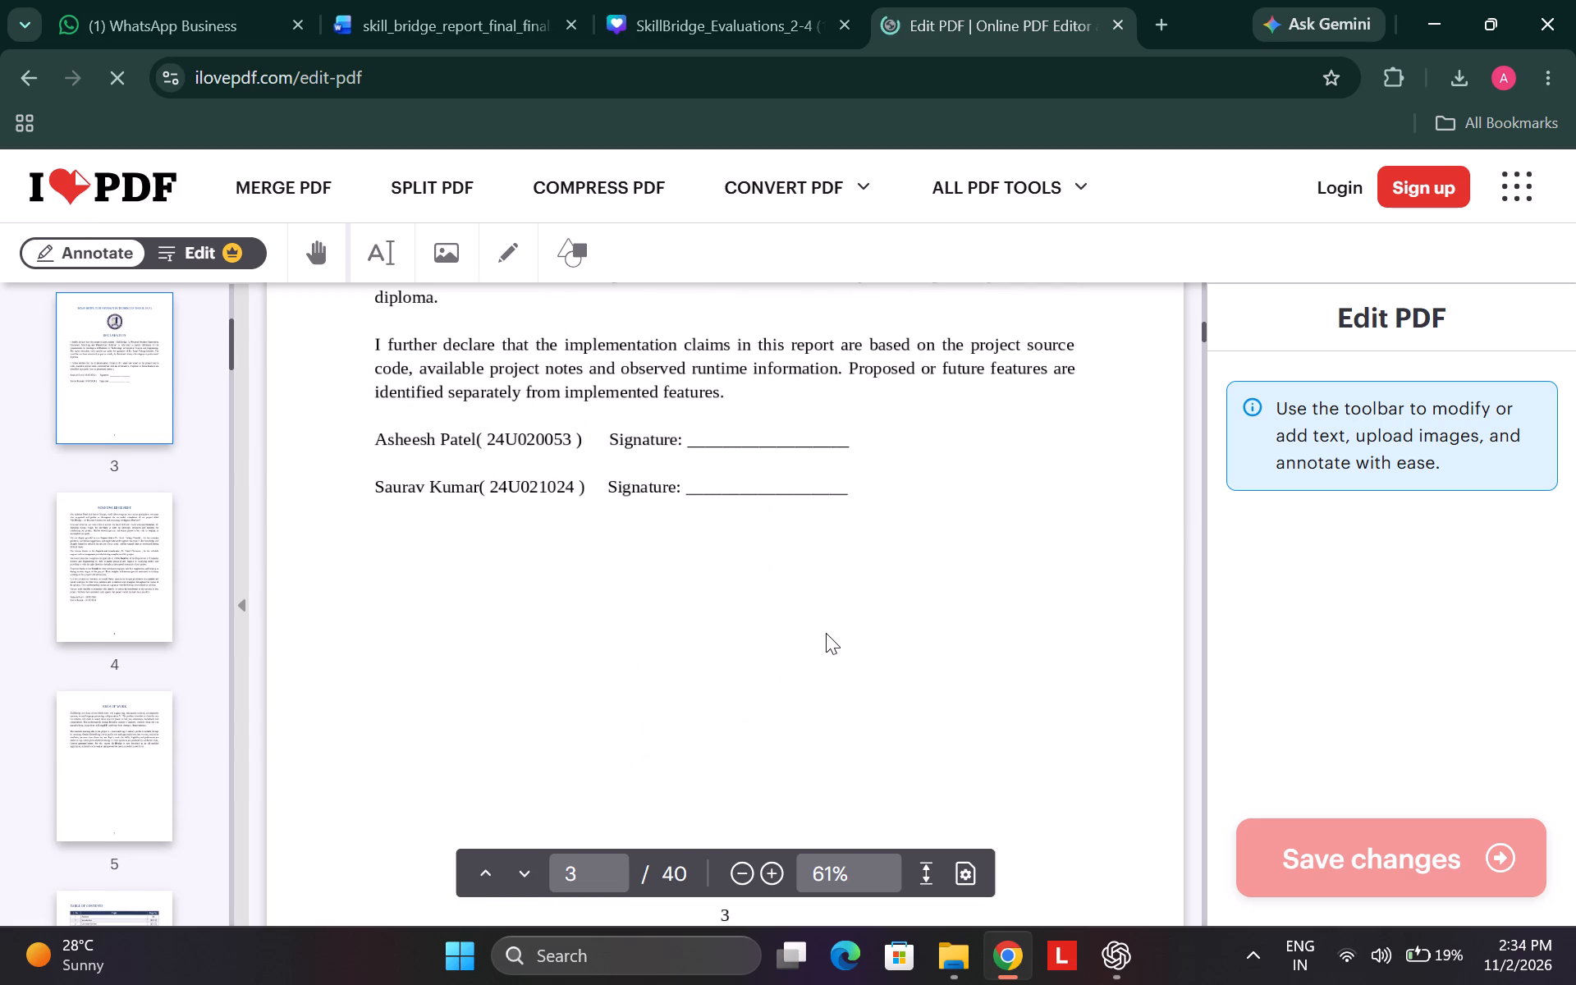
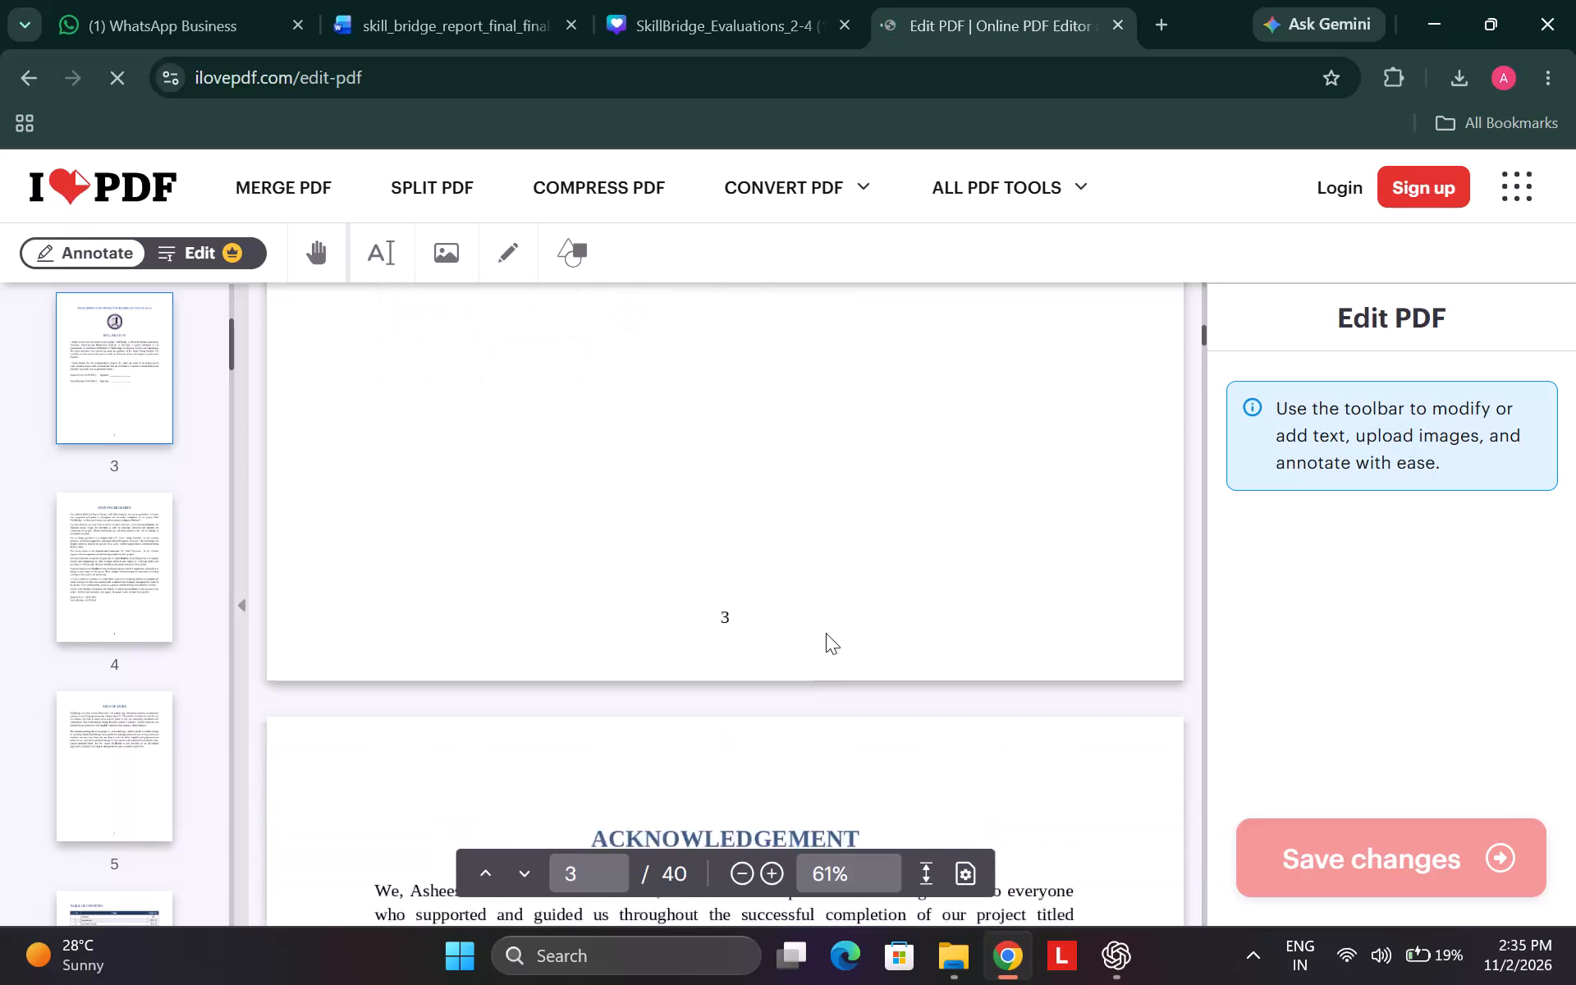
Look through the report from the acknowledgement page past the area of work, contents and list pages to the abstract.
scroll(826, 633, "down", 1)
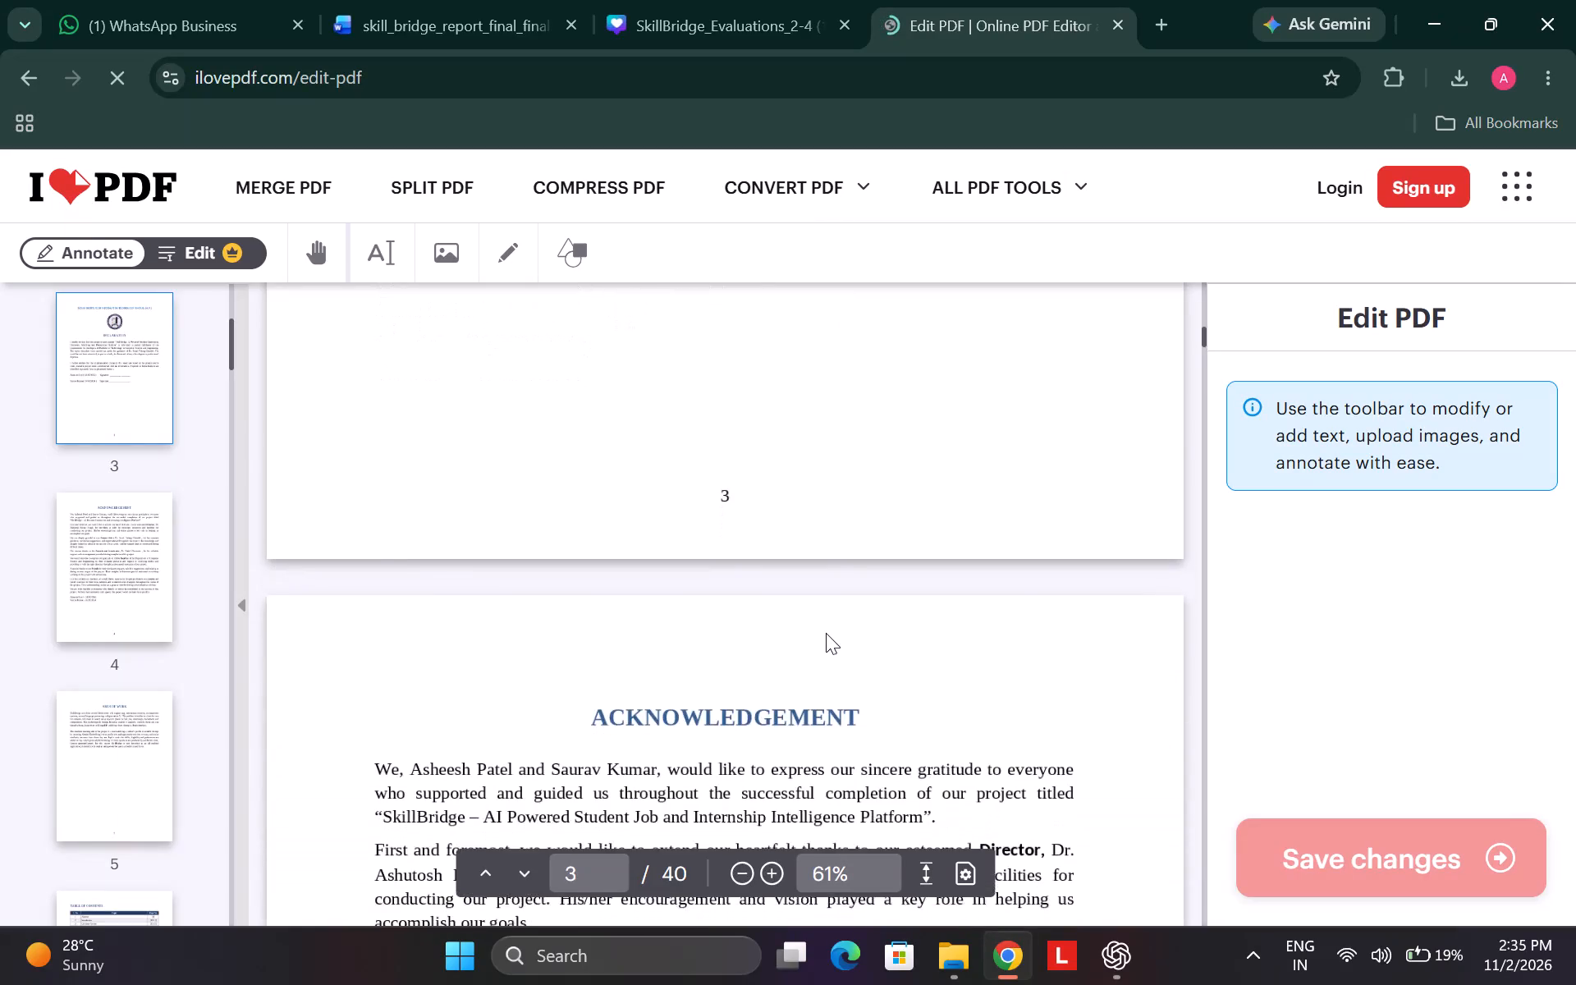
scroll(826, 633, "down", 4)
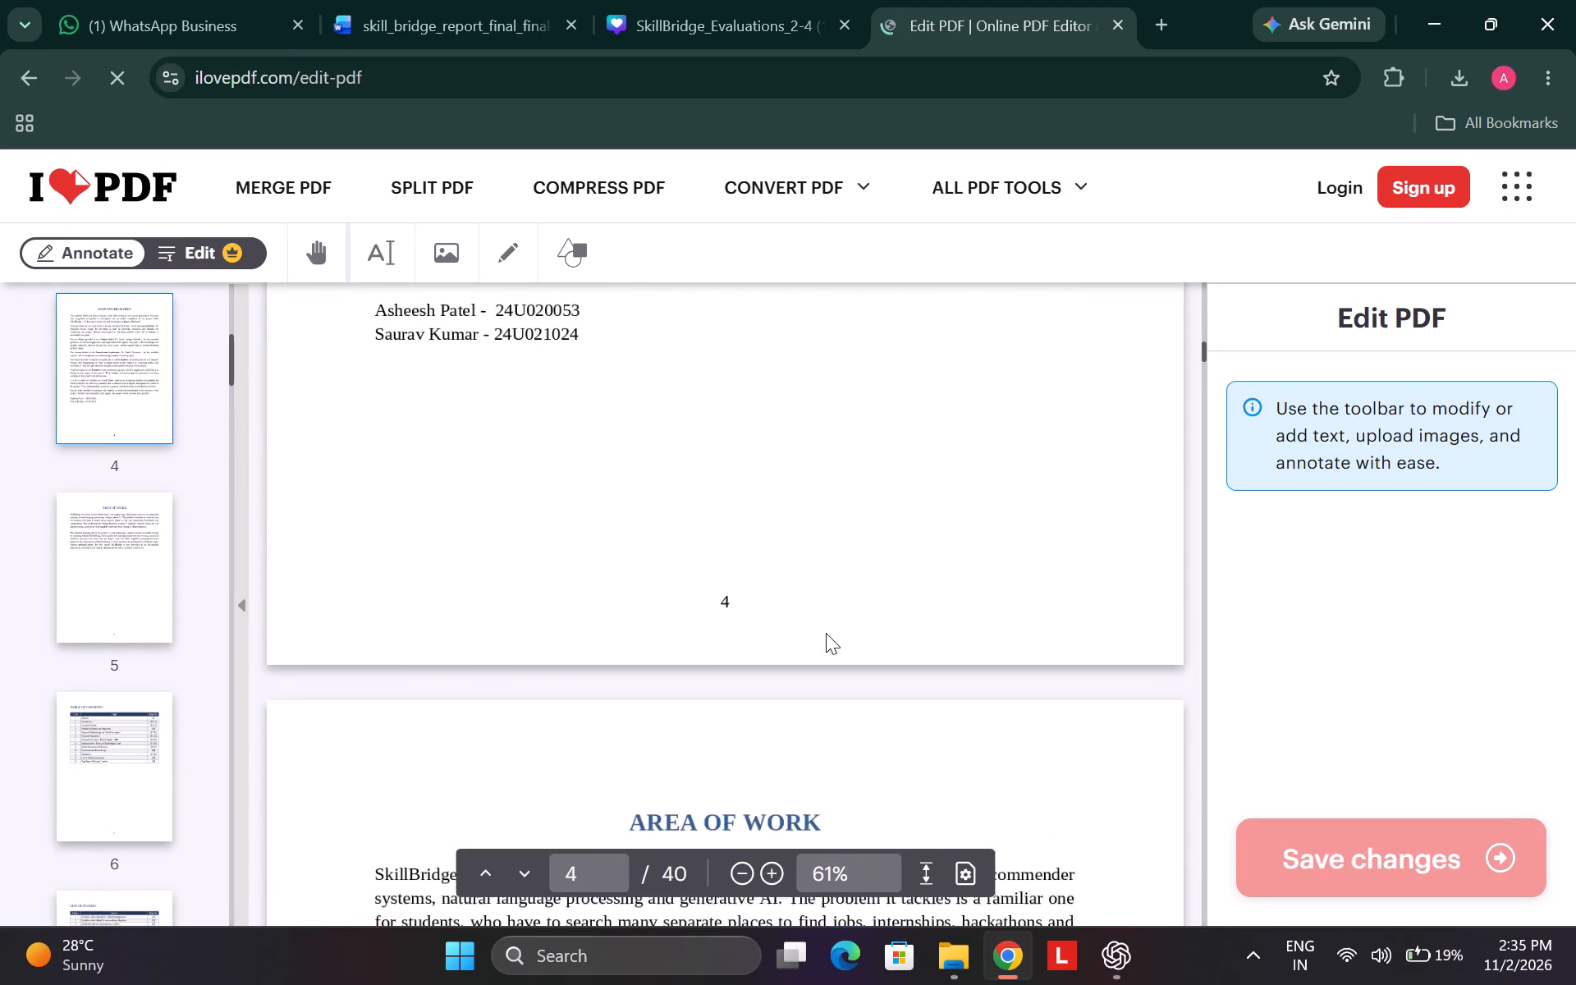
scroll(826, 633, "down", 1)
scroll(826, 633, "up", 1)
scroll(826, 633, "down", 1)
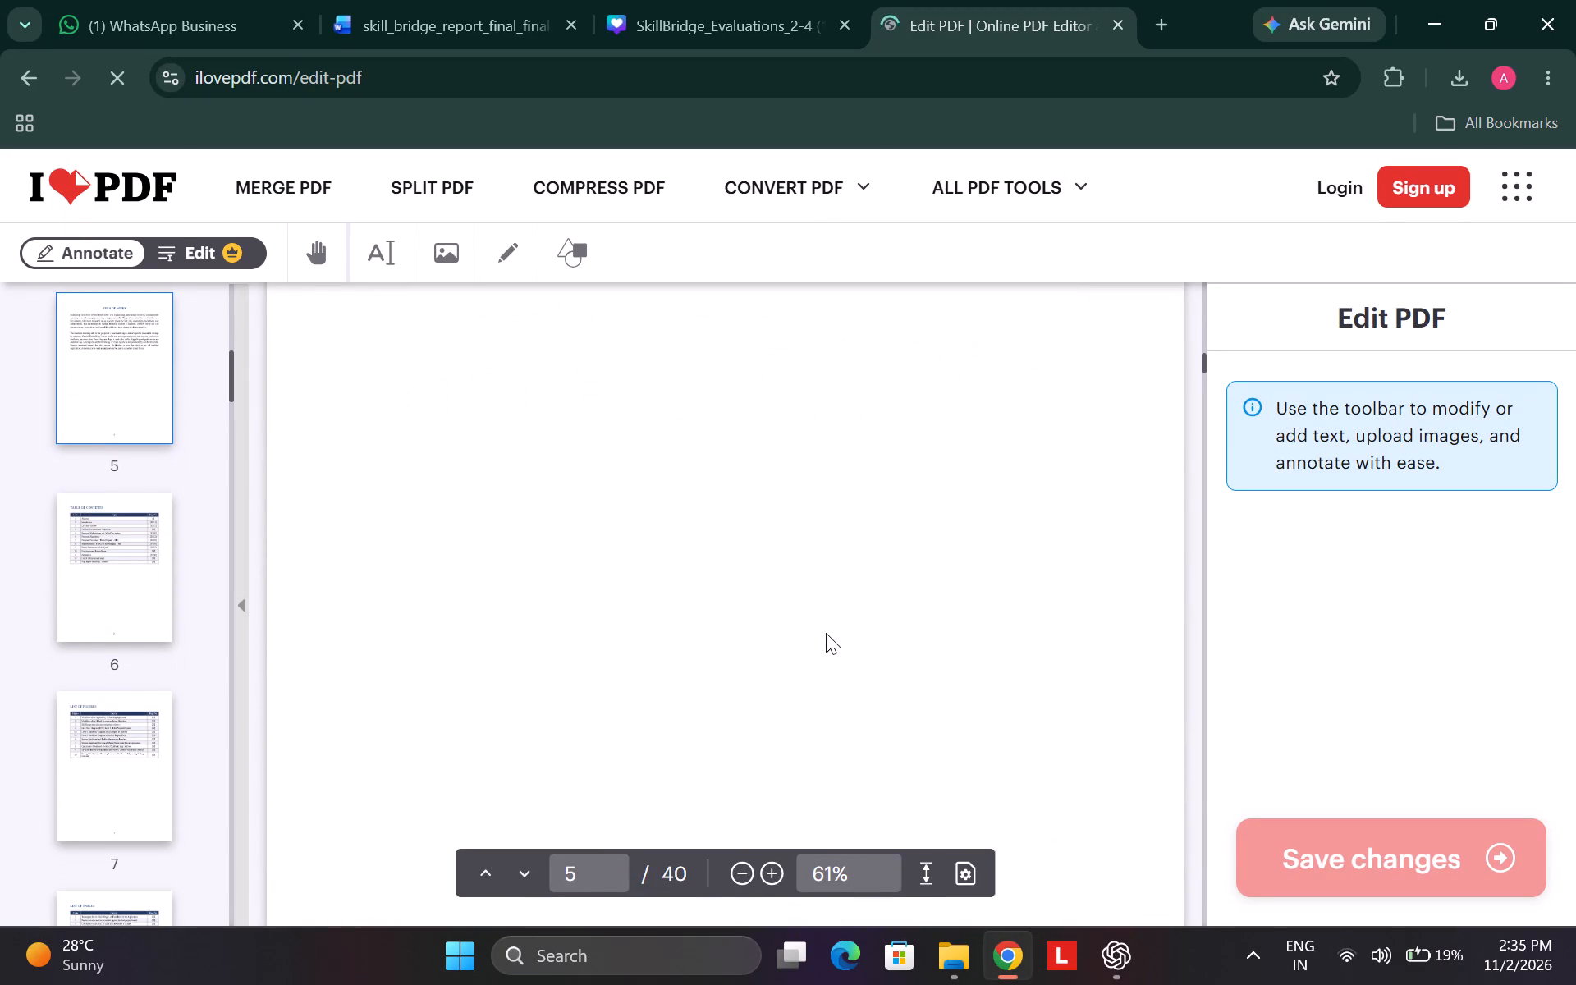
scroll(826, 633, "down", 3)
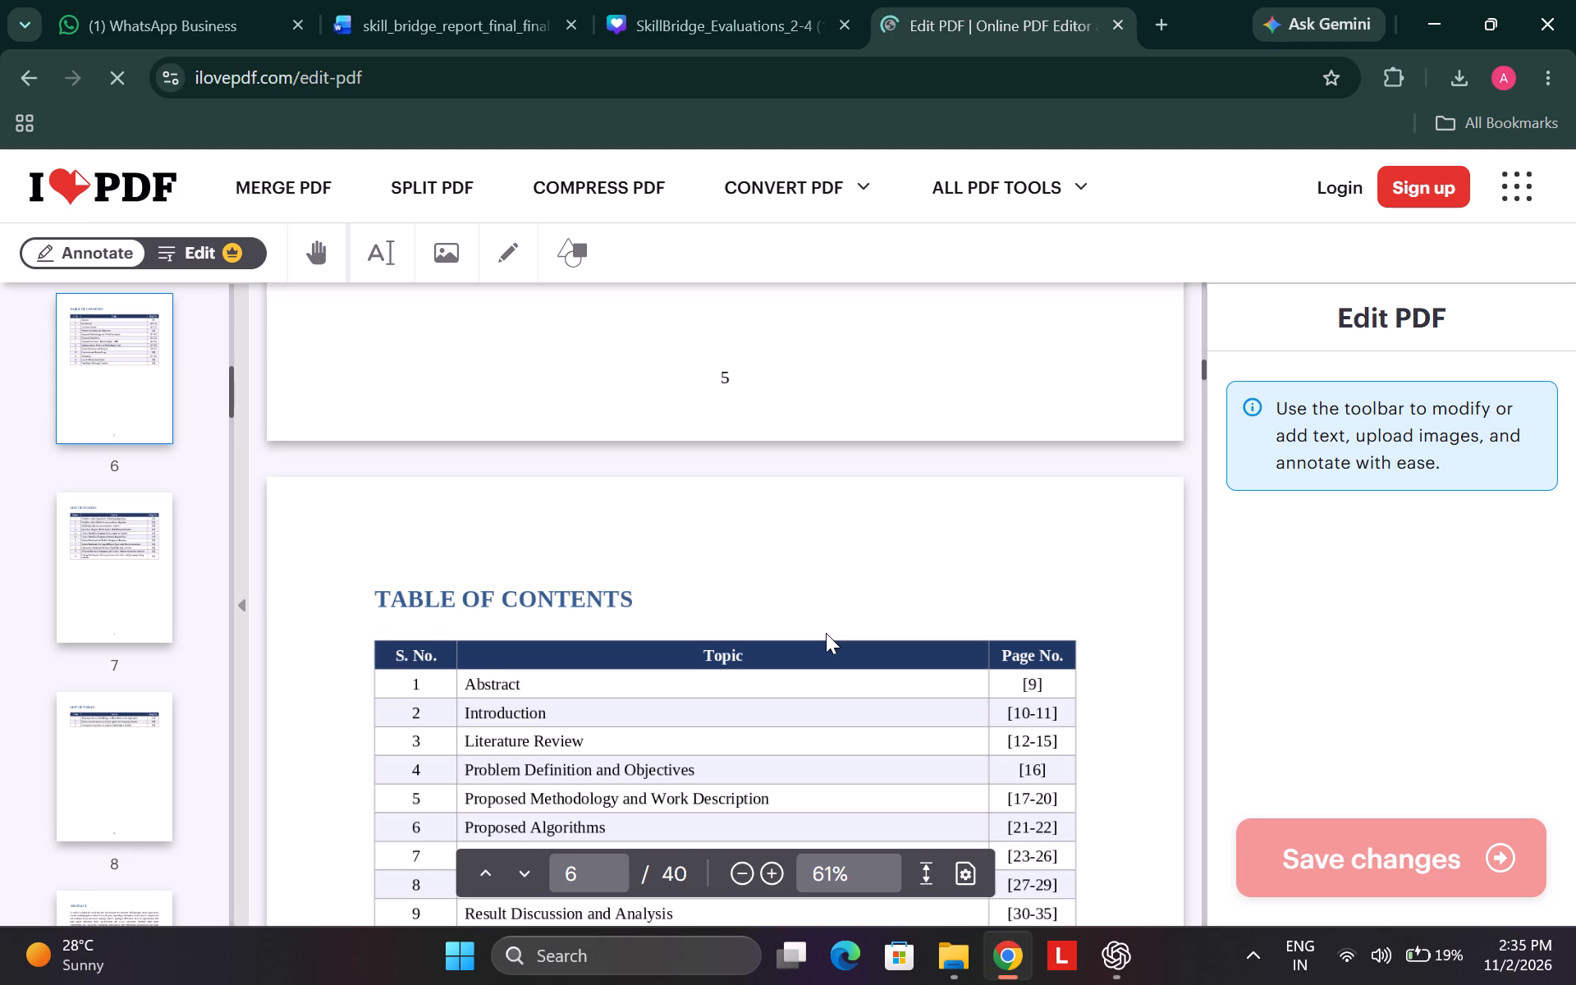
scroll(826, 633, "down", 5)
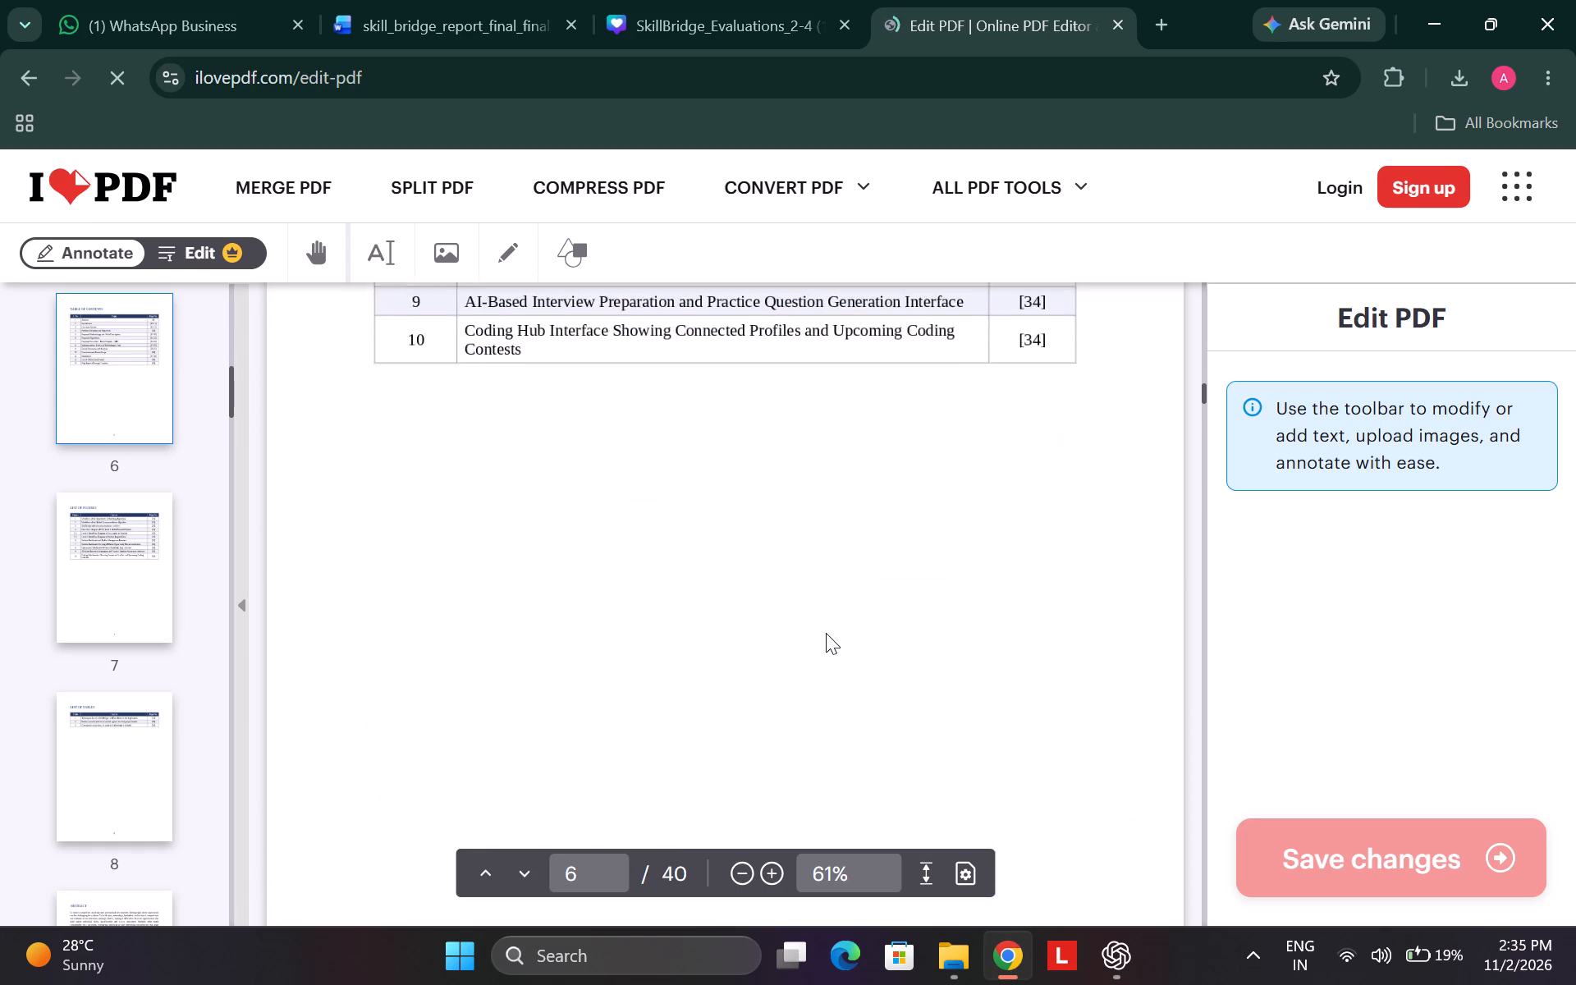
scroll(826, 633, "down", 3)
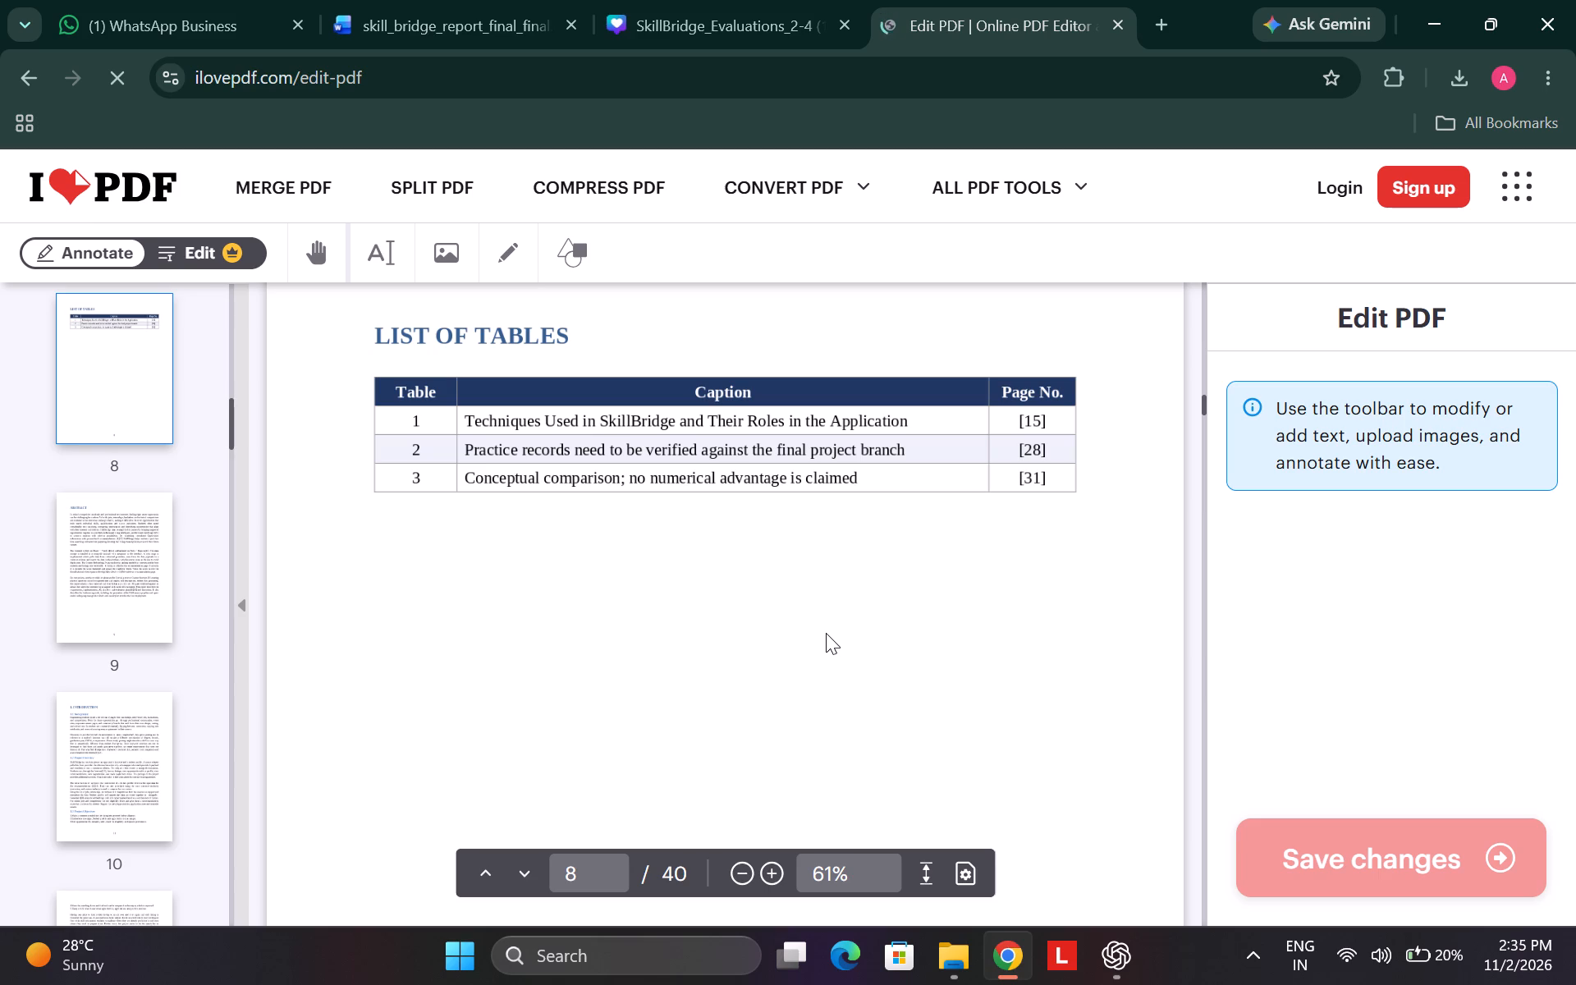
scroll(826, 633, "down", 1)
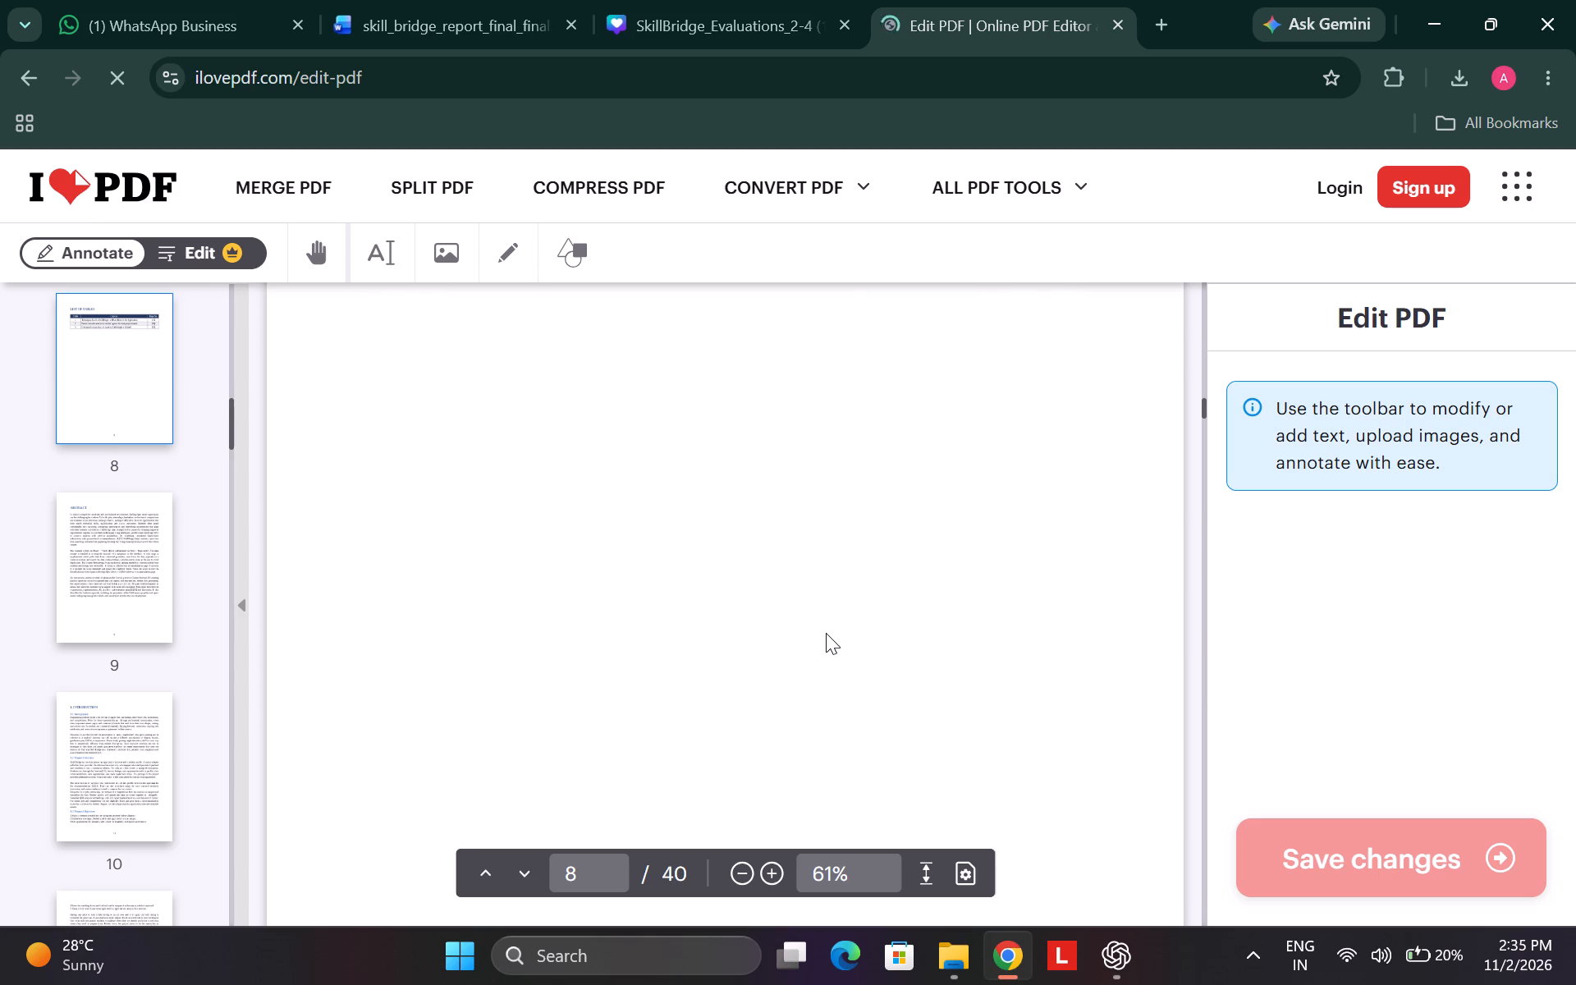
scroll(826, 633, "down", 4)
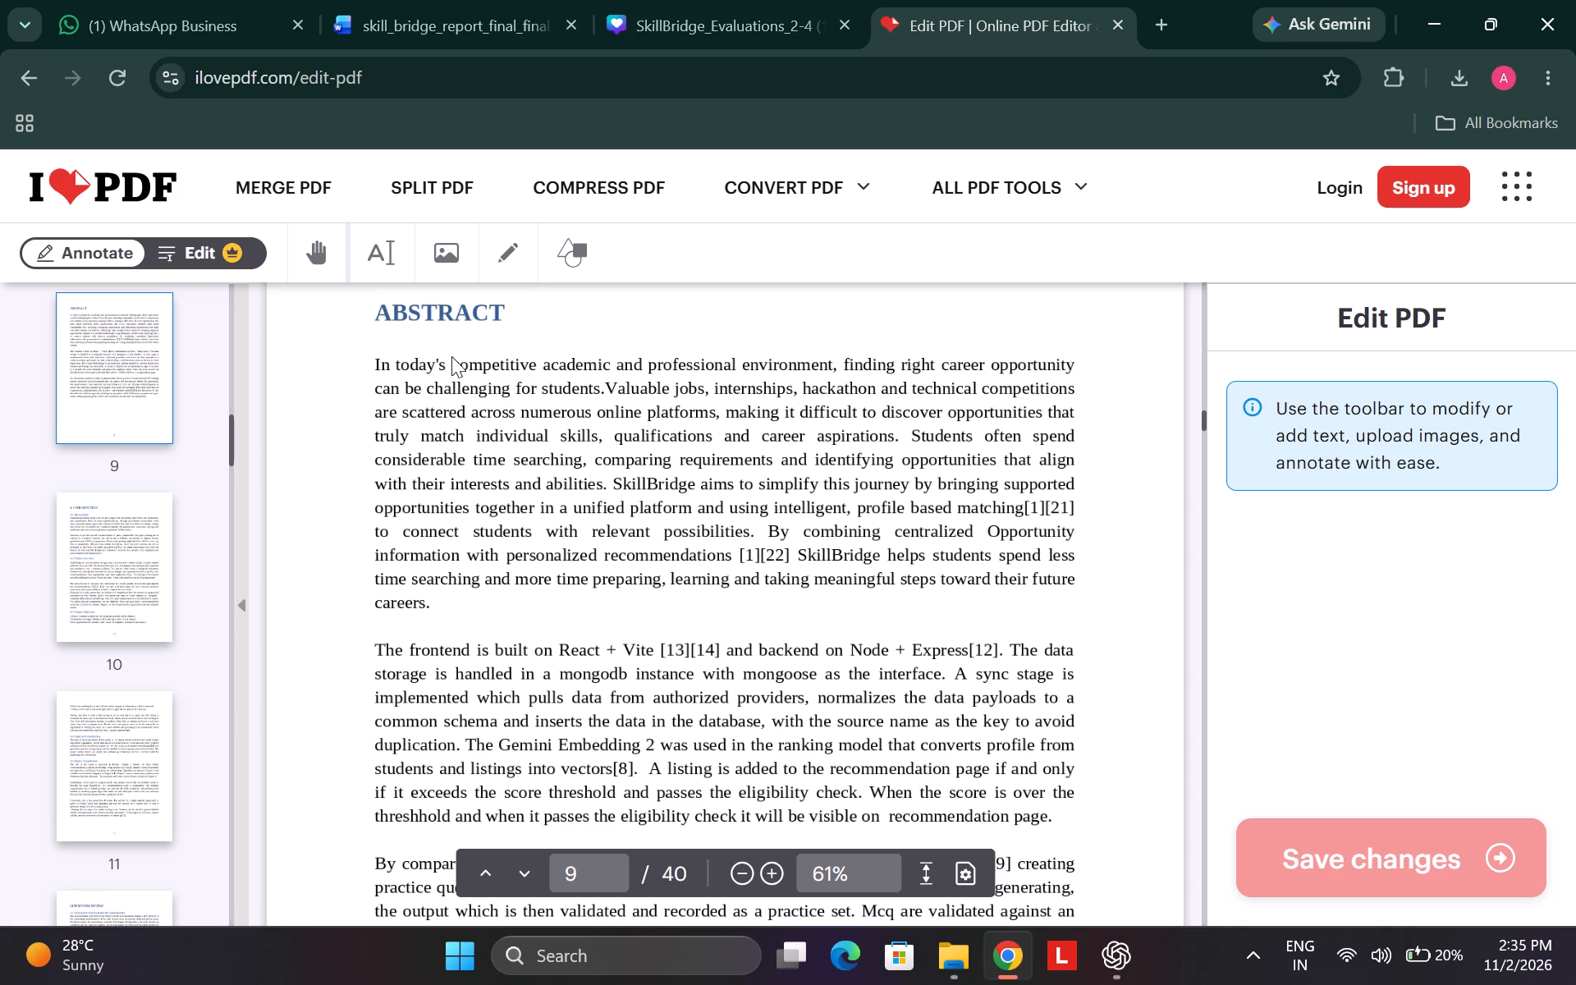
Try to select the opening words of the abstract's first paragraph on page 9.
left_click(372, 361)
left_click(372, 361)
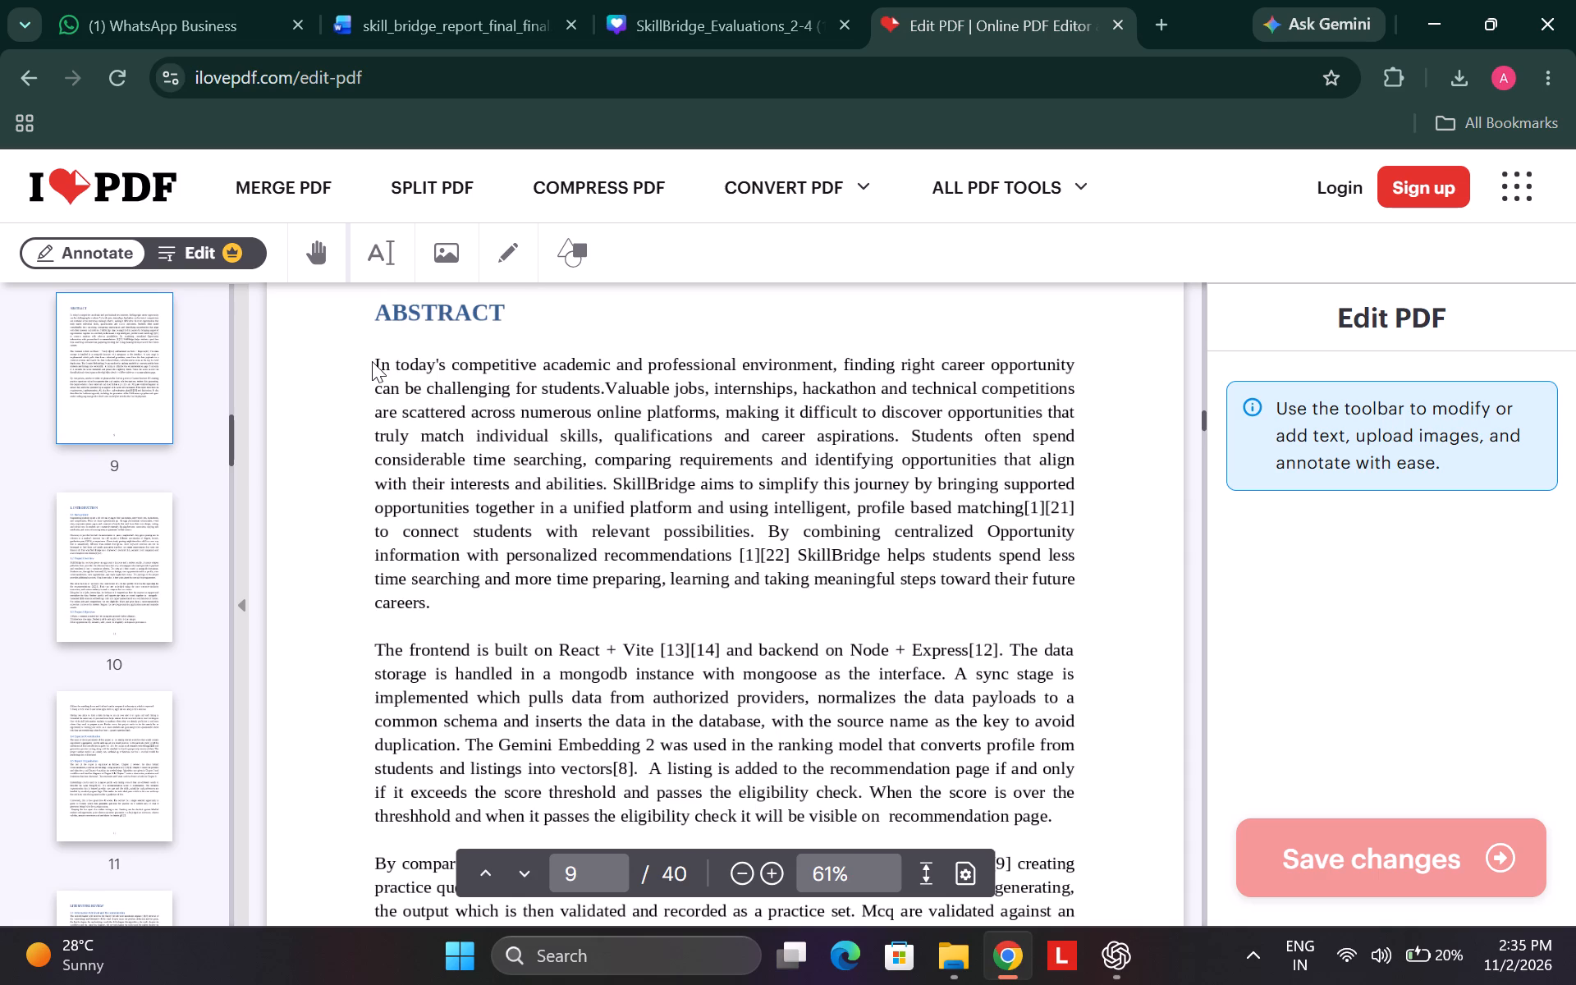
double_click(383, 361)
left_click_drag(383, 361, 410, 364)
Read through the abstract's three paragraphs on page 9 and continue to the introduction on page 10.
scroll(580, 540, "down", 1)
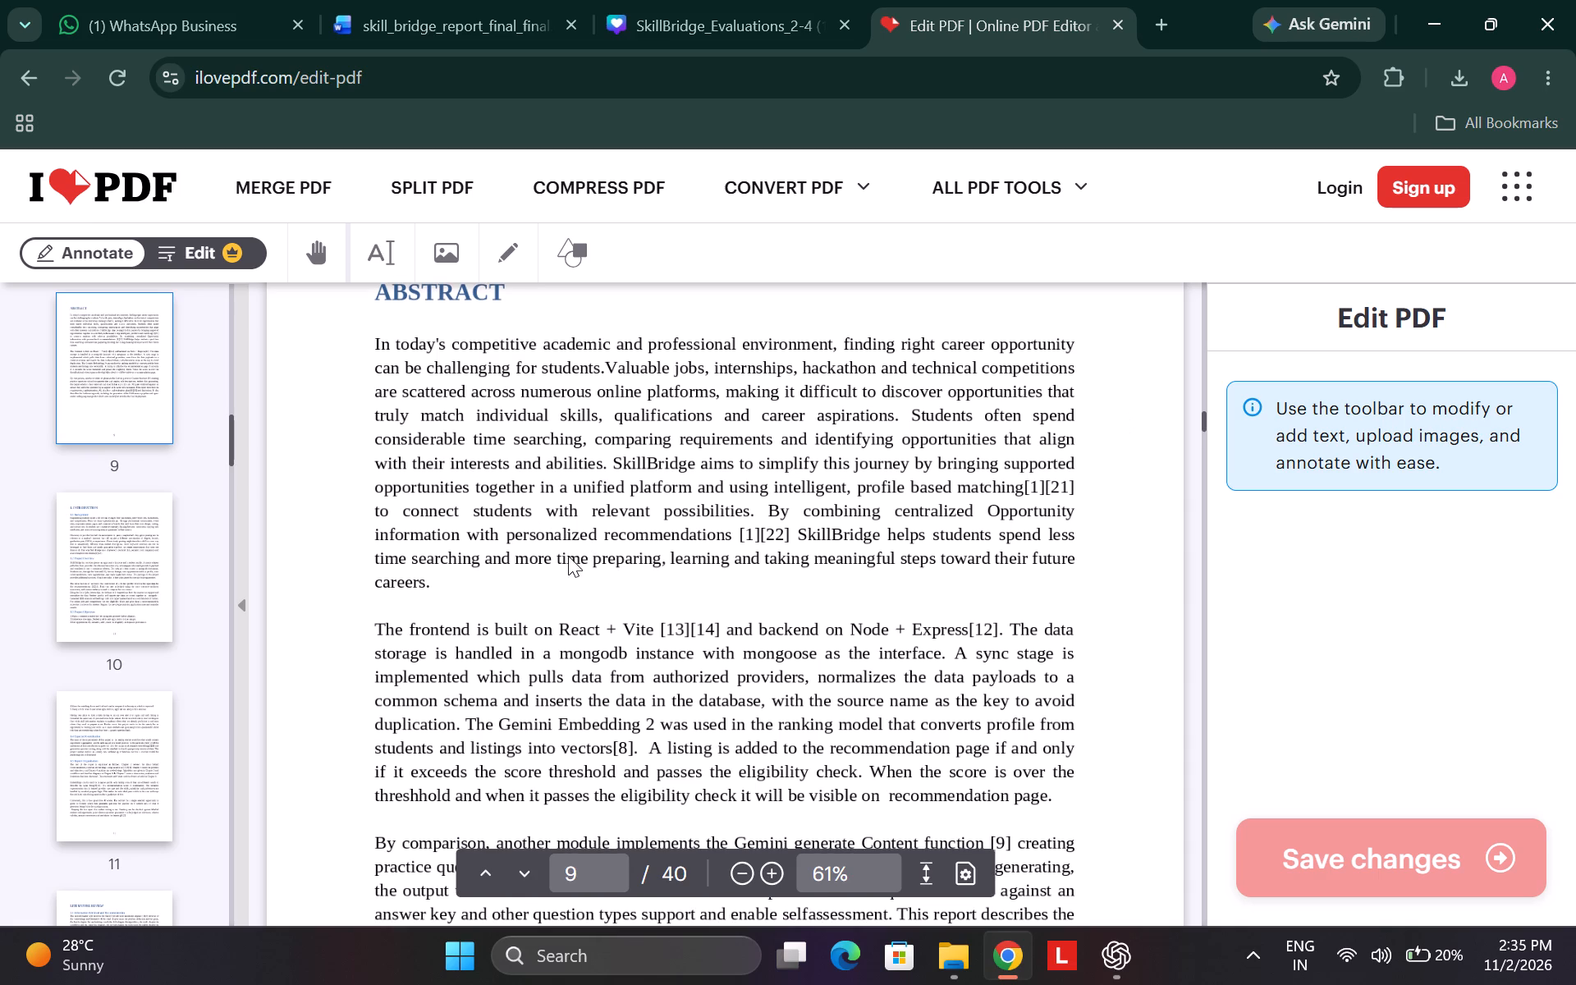
scroll(568, 556, "up", 1)
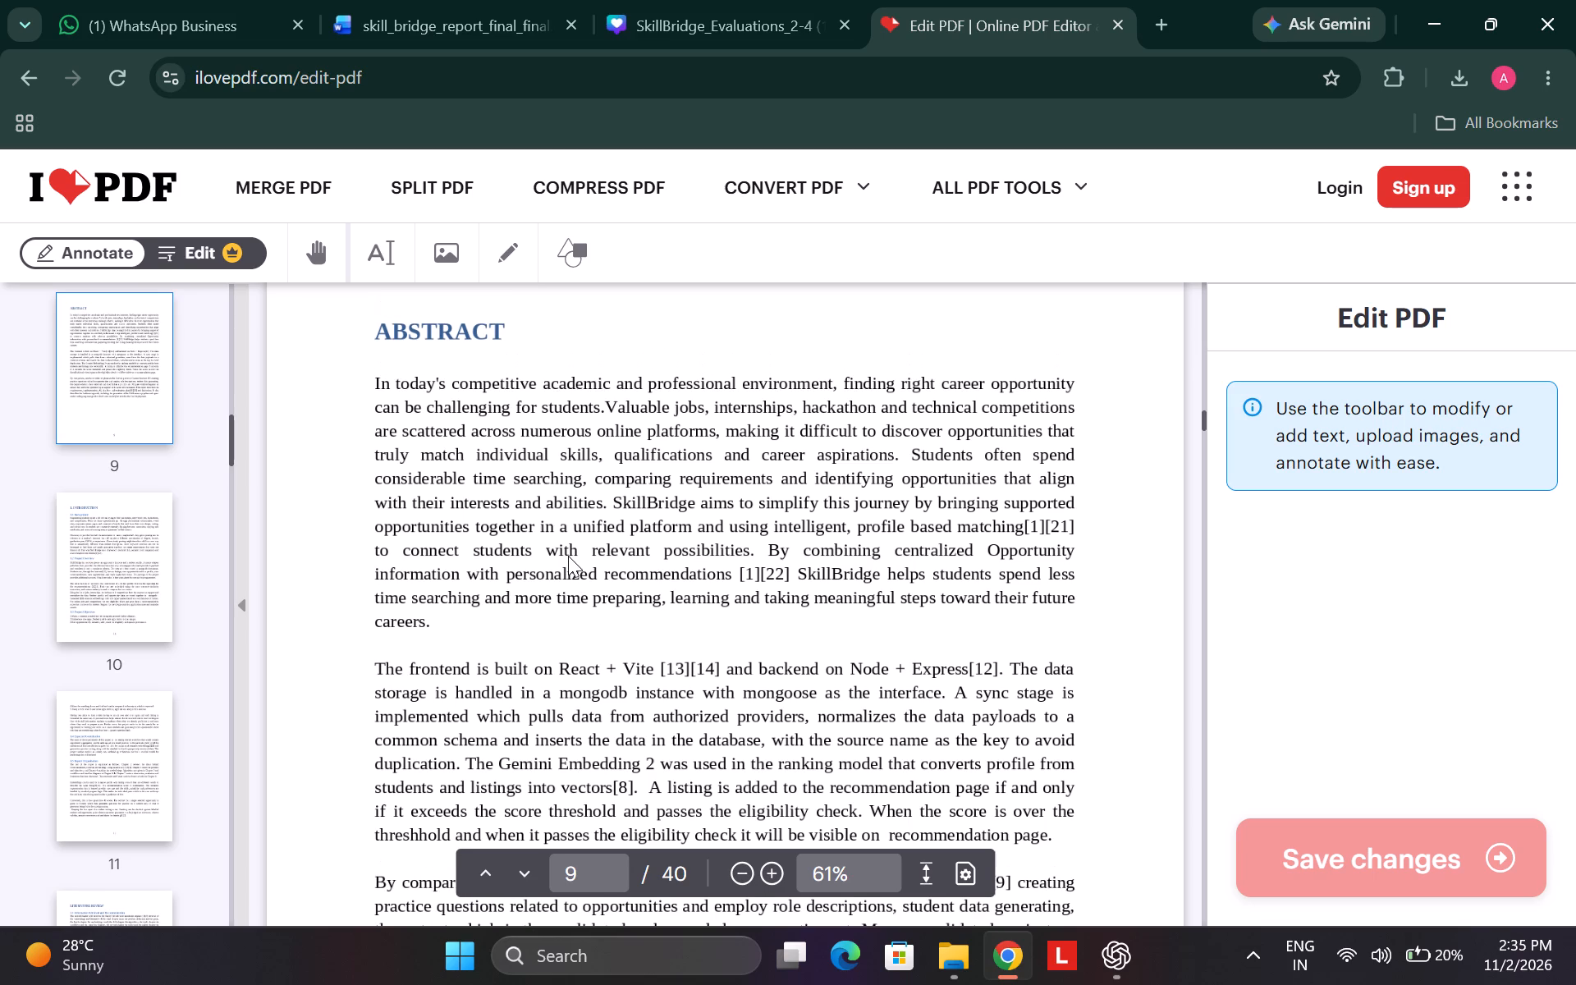
scroll(568, 556, "down", 1)
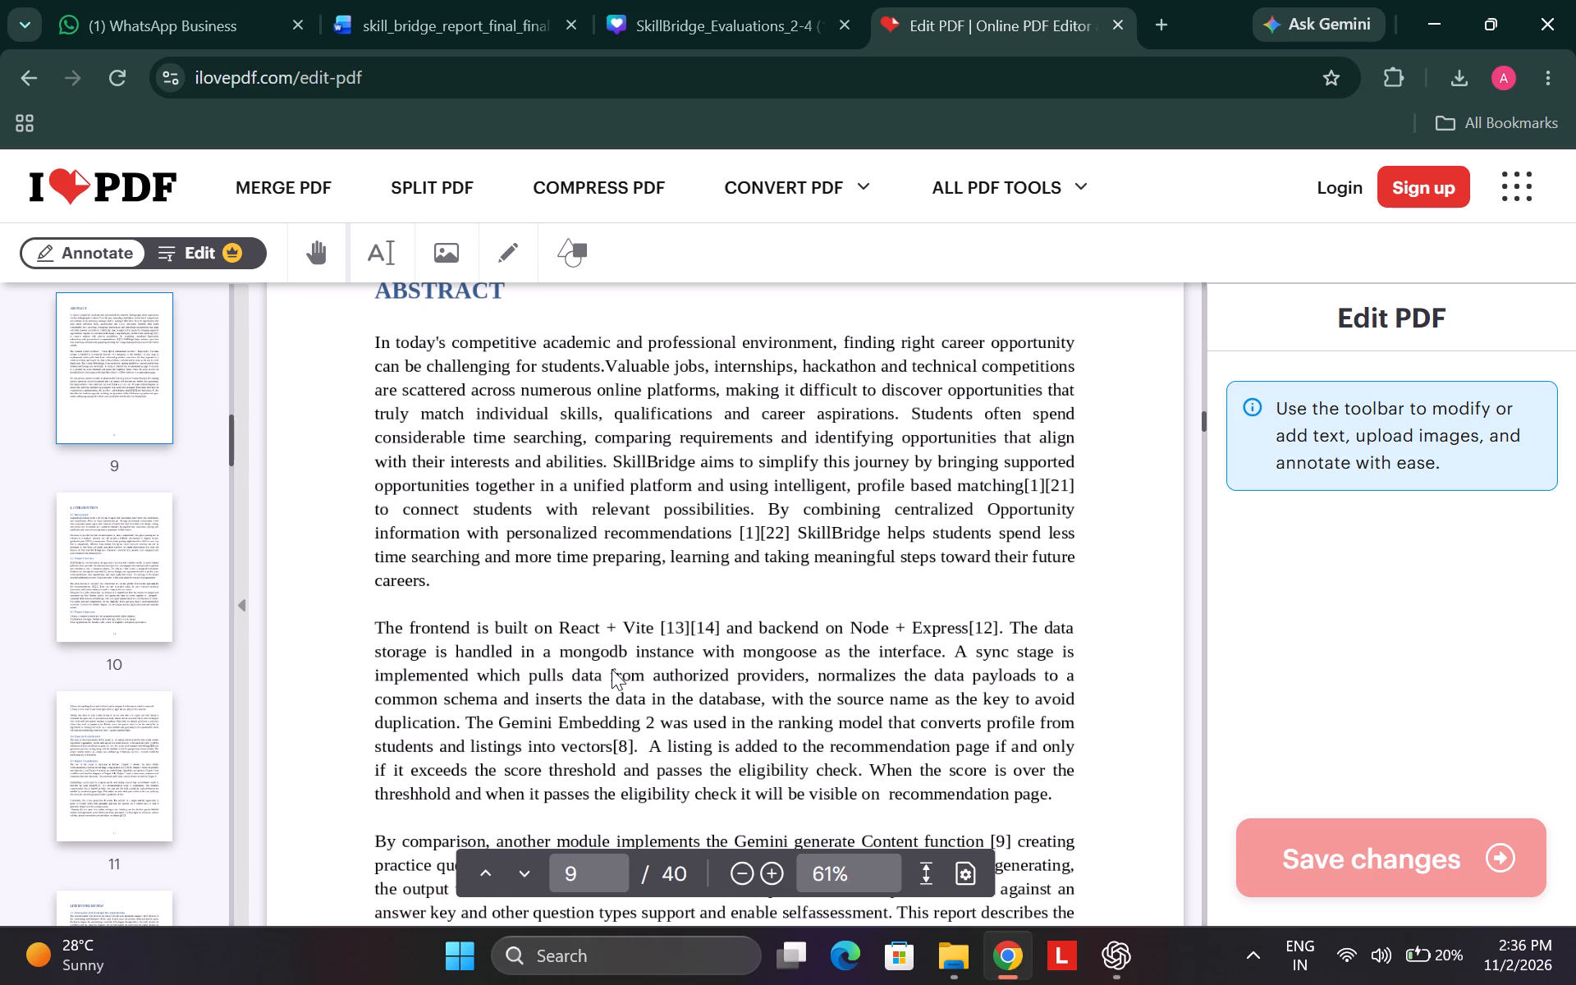
scroll(612, 669, "down", 1)
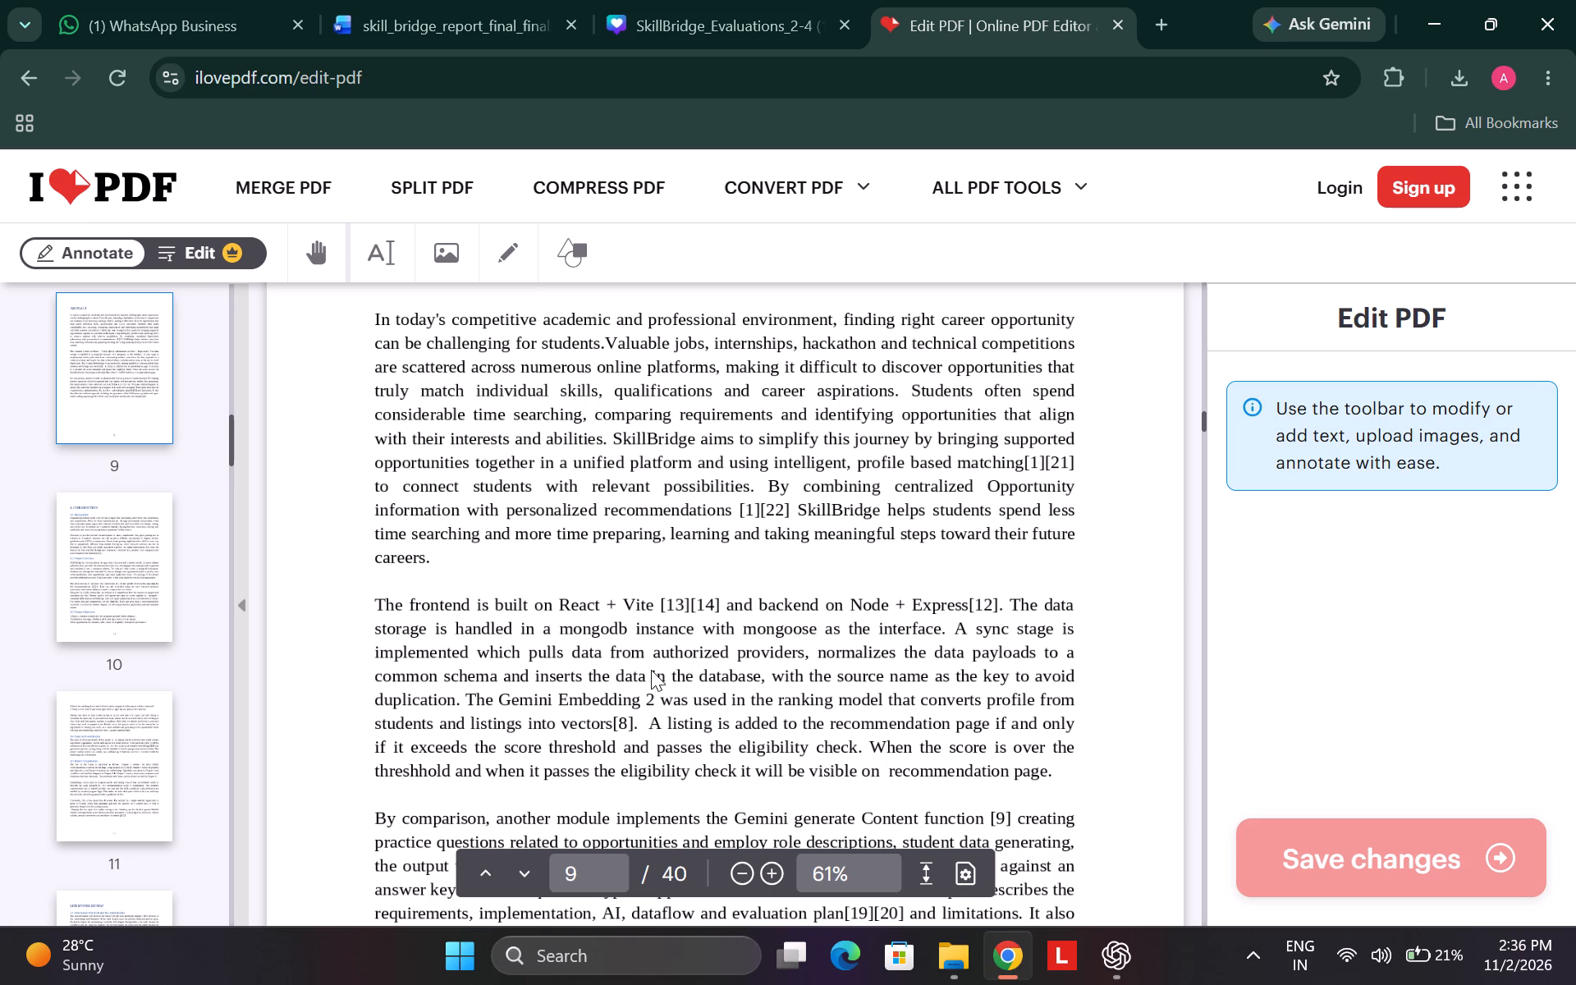
scroll(651, 670, "down", 1)
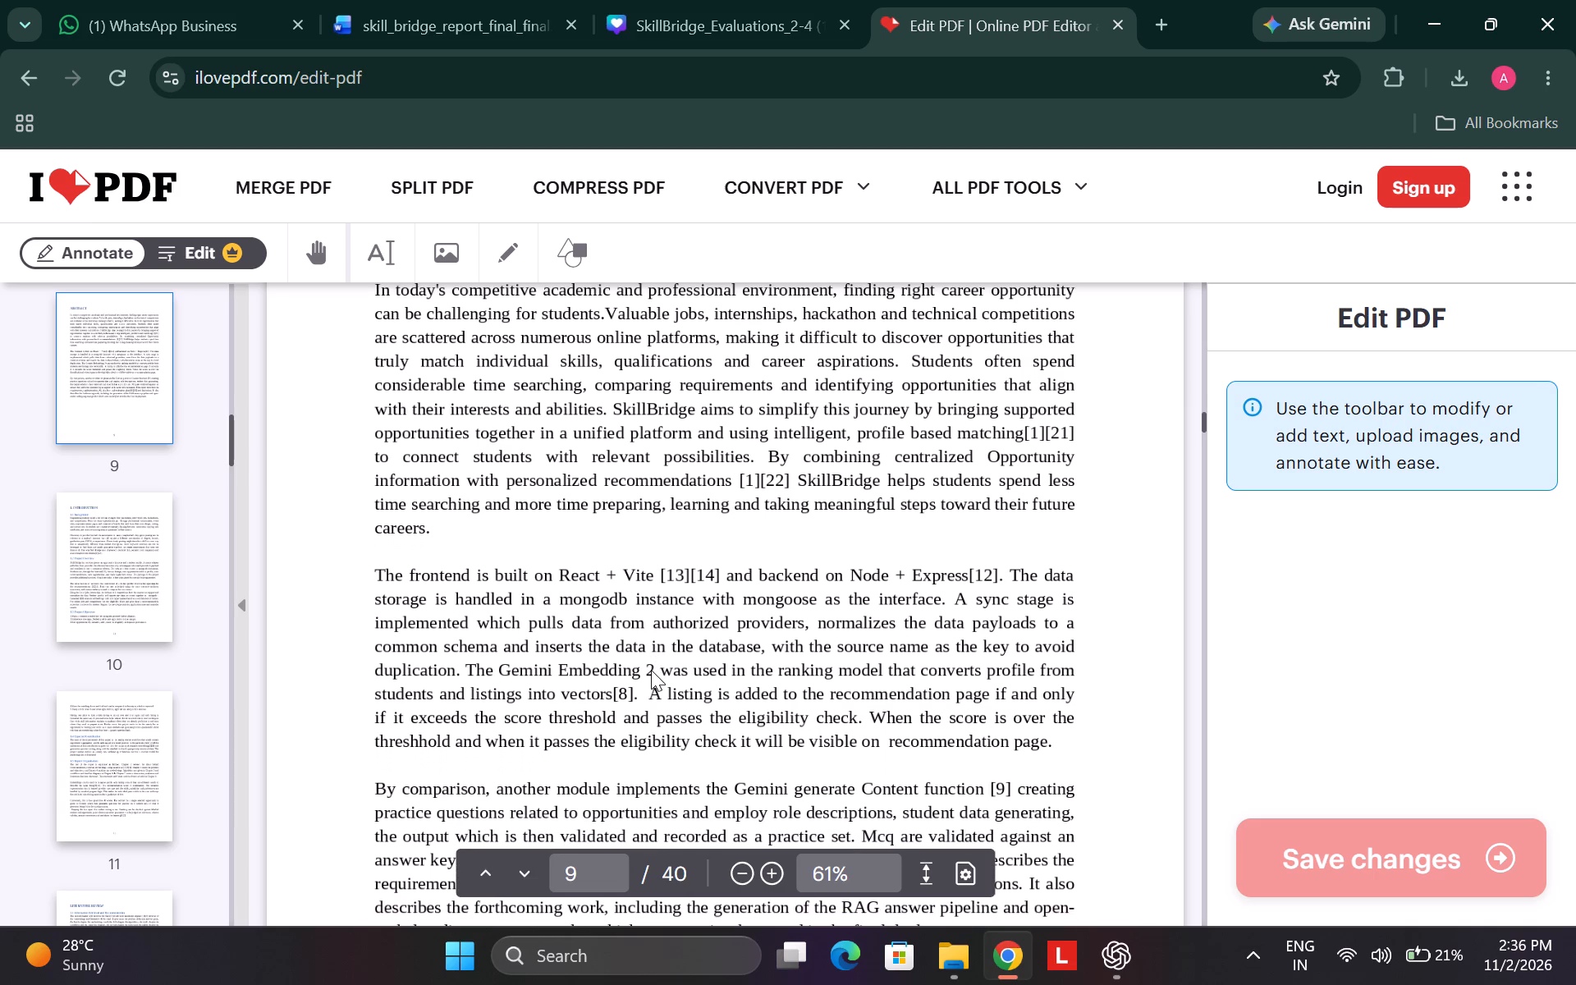
scroll(651, 670, "down", 1)
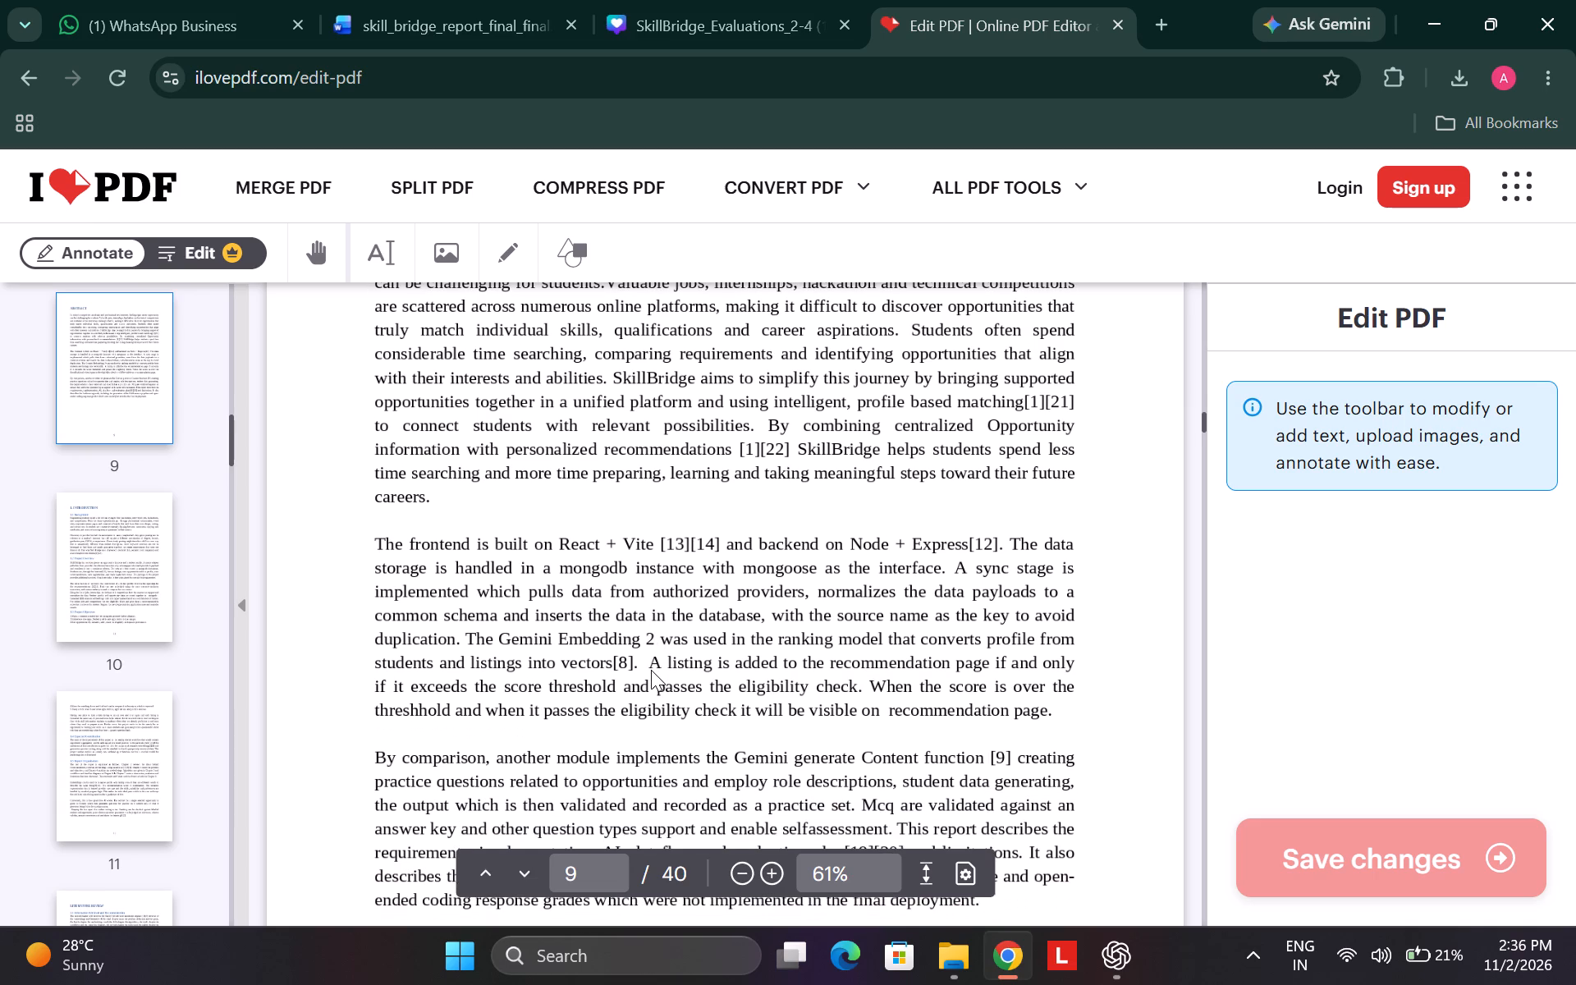
scroll(651, 670, "down", 2)
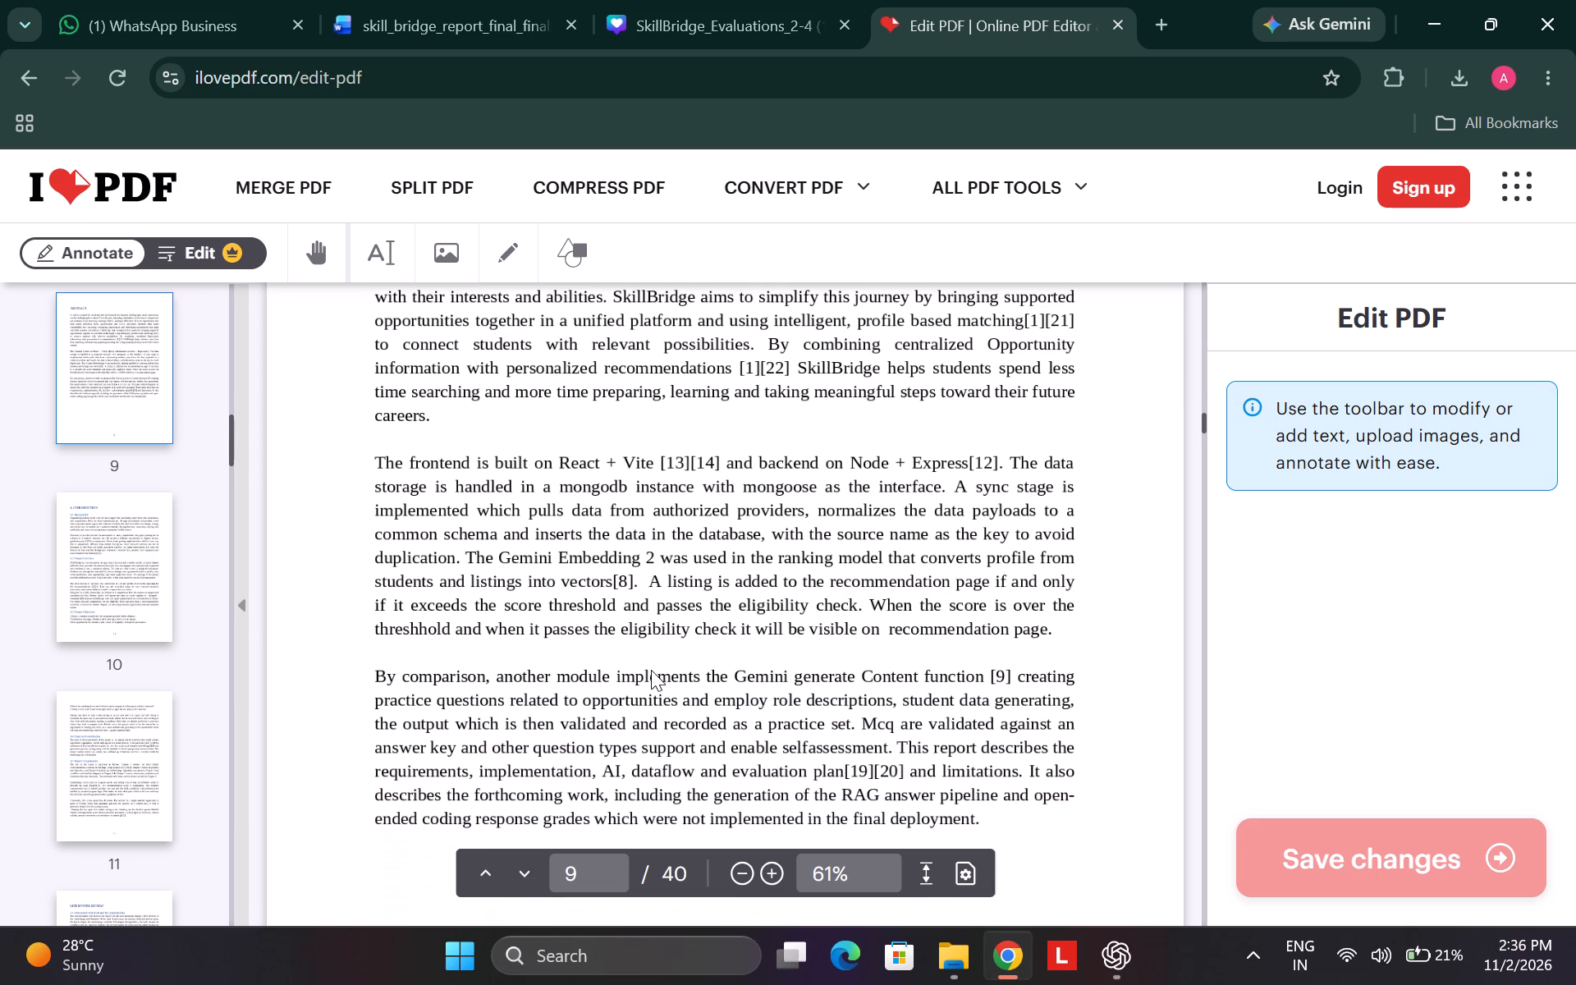
scroll(651, 670, "down", 1)
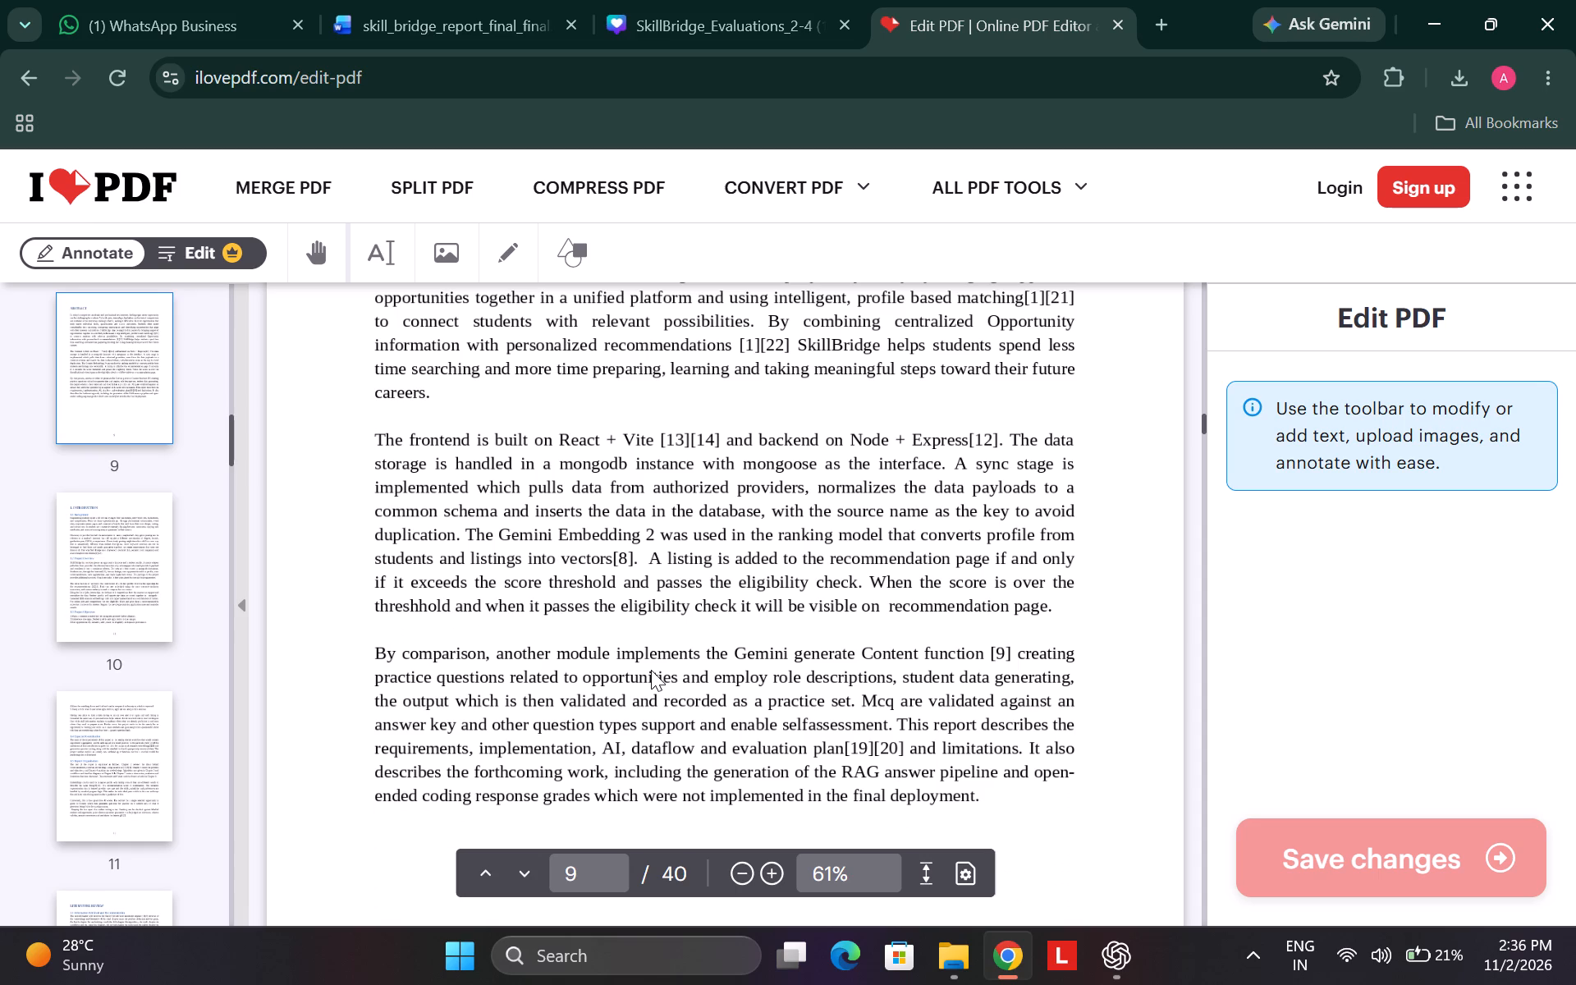
scroll(651, 670, "up", 2)
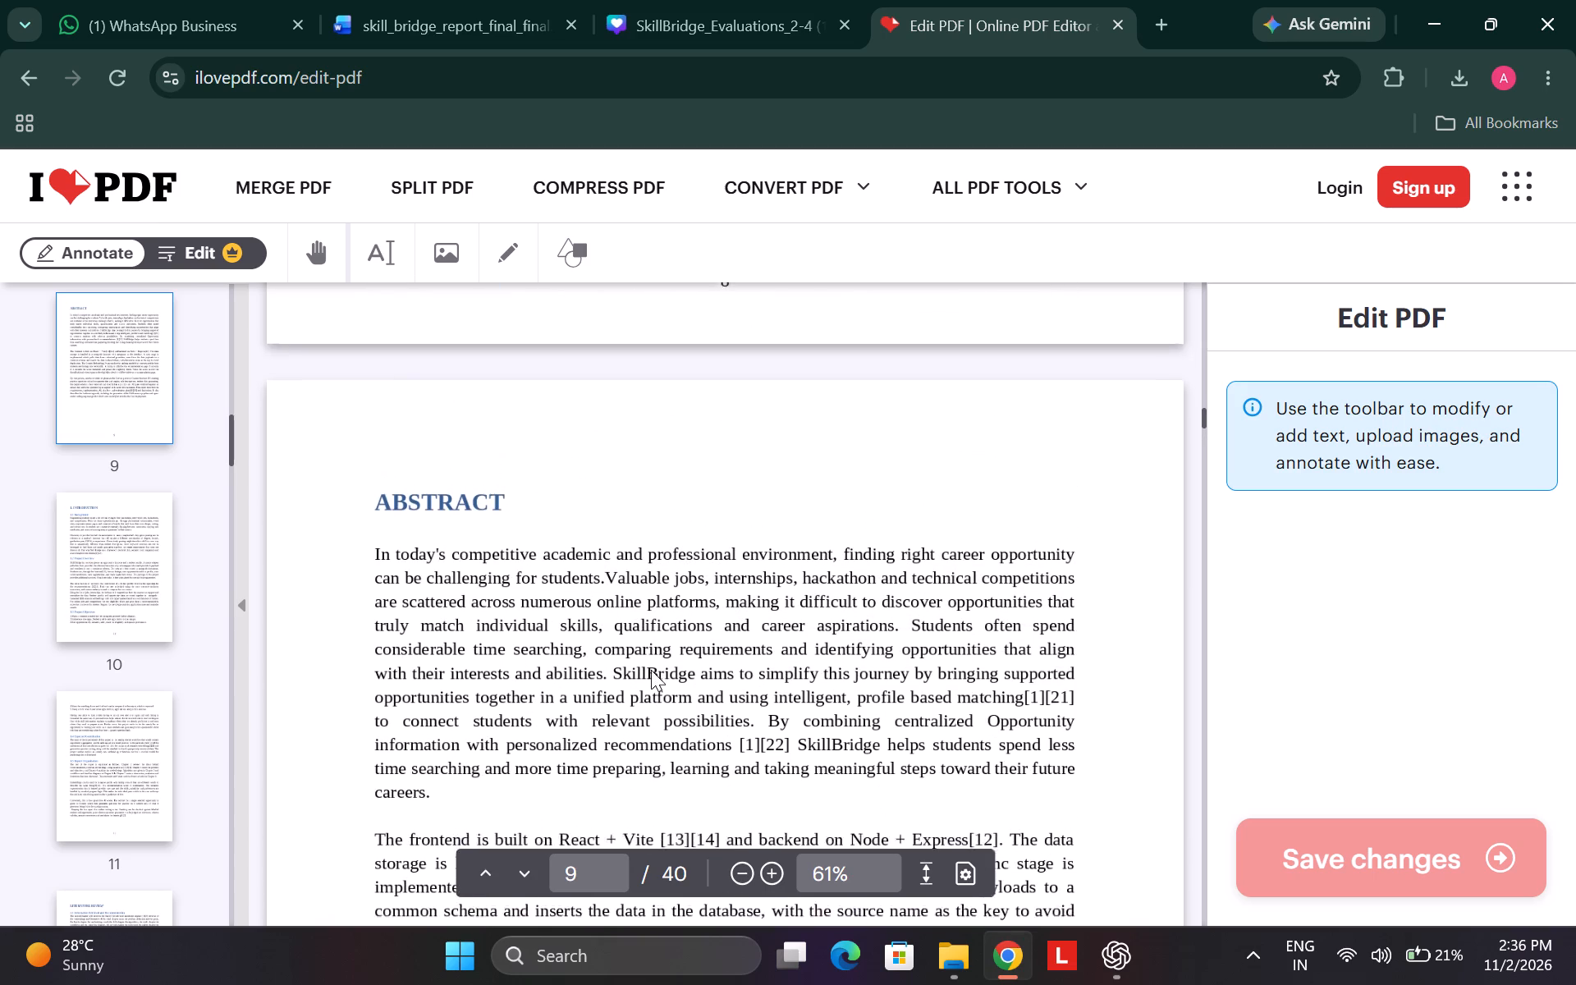
scroll(651, 670, "up", 1)
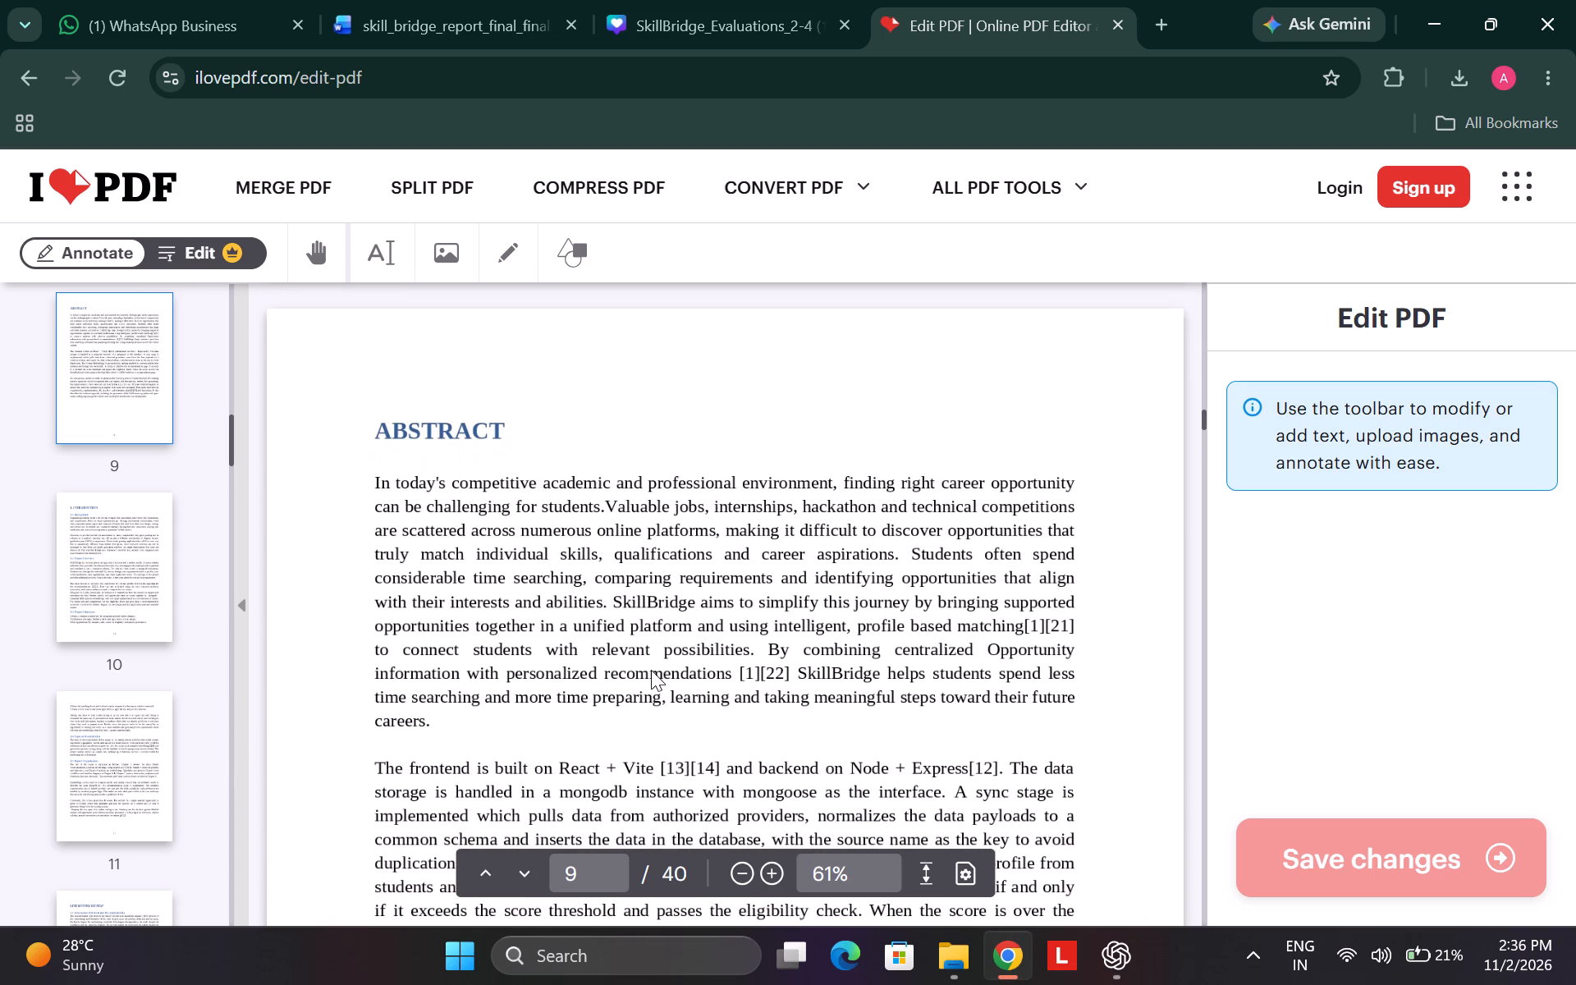
scroll(651, 670, "down", 2)
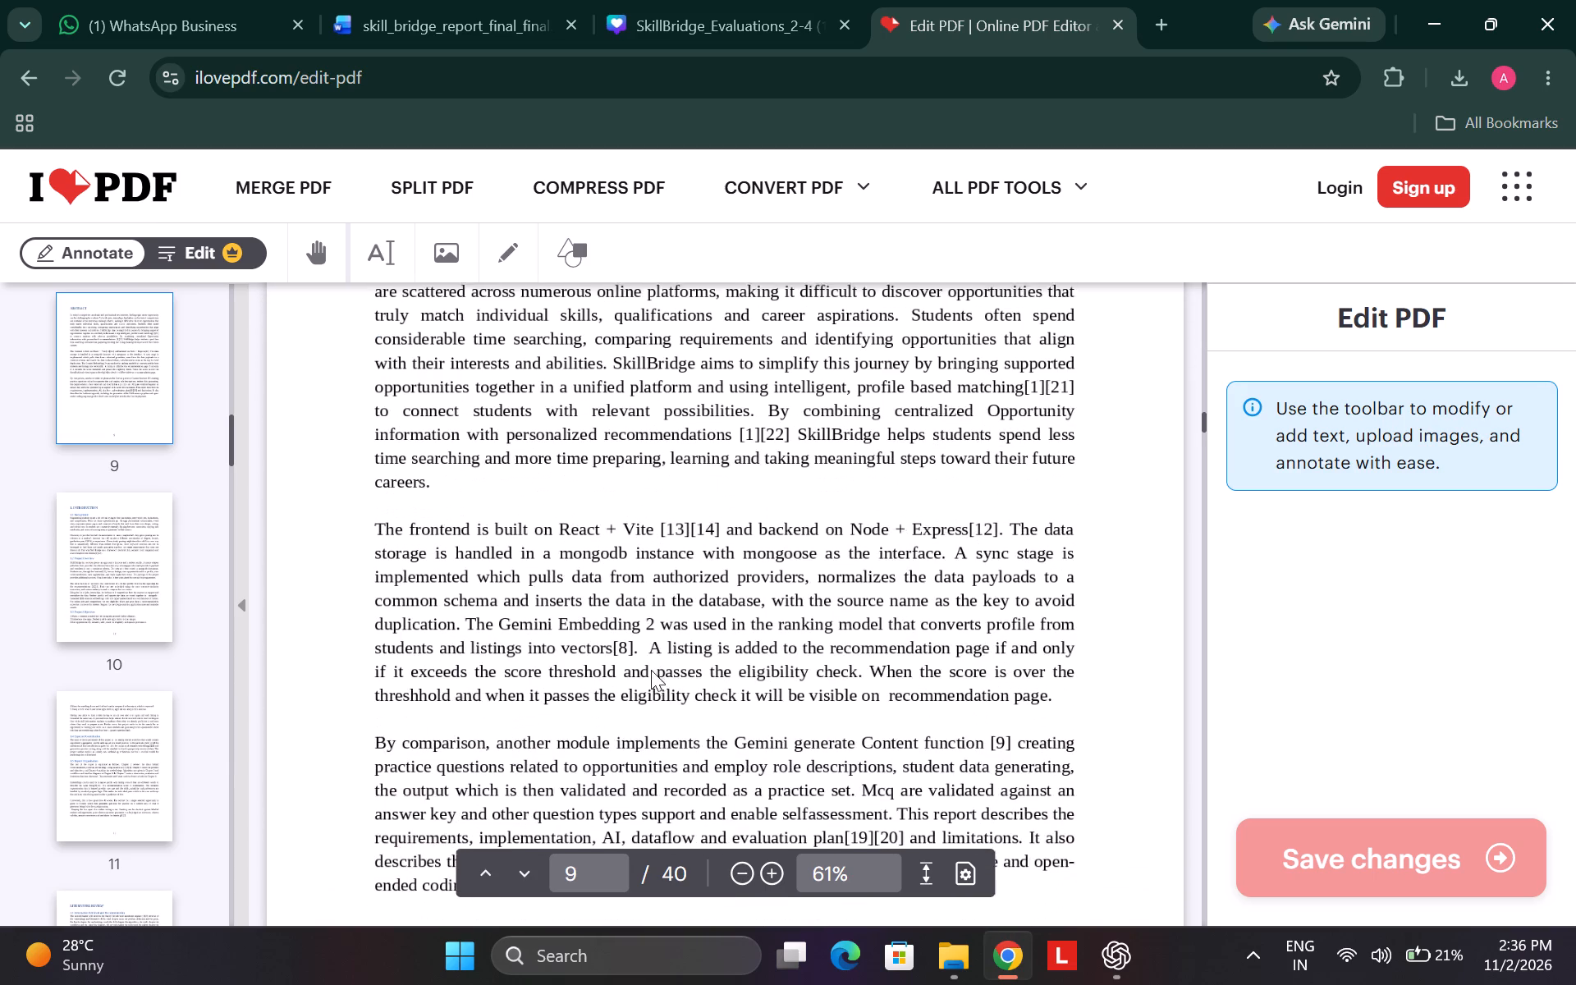
scroll(675, 611, "down", 4)
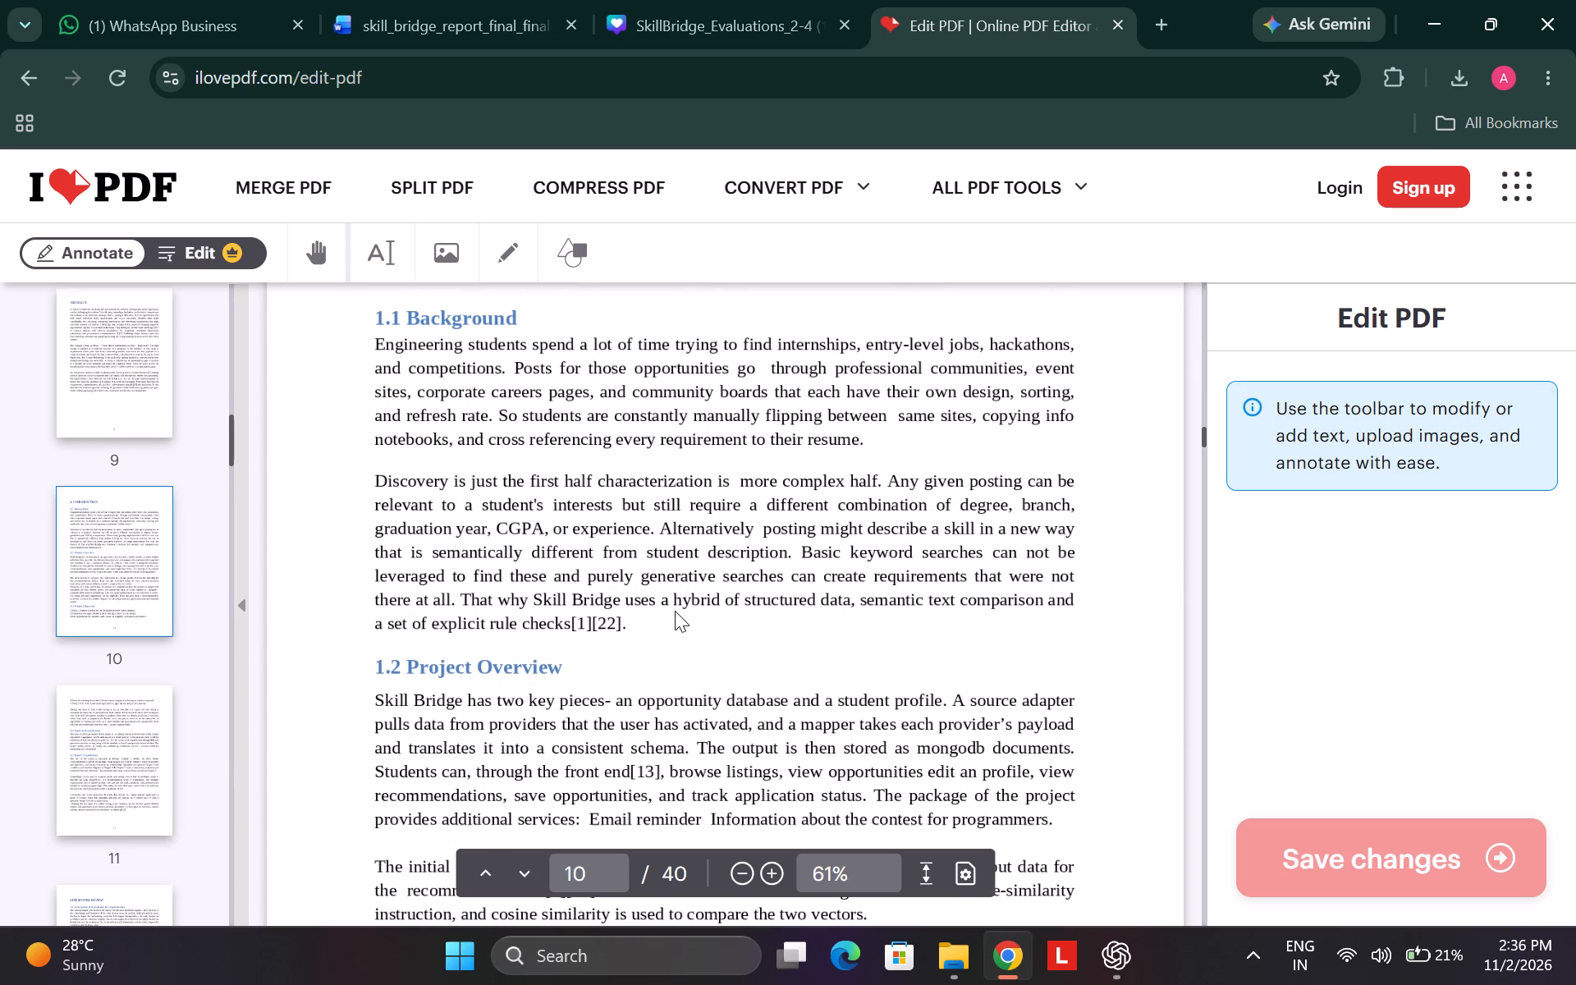
Switch from annotation mode to Edit mode so the report's existing text on page 10 can be edited.
double_click(662, 524)
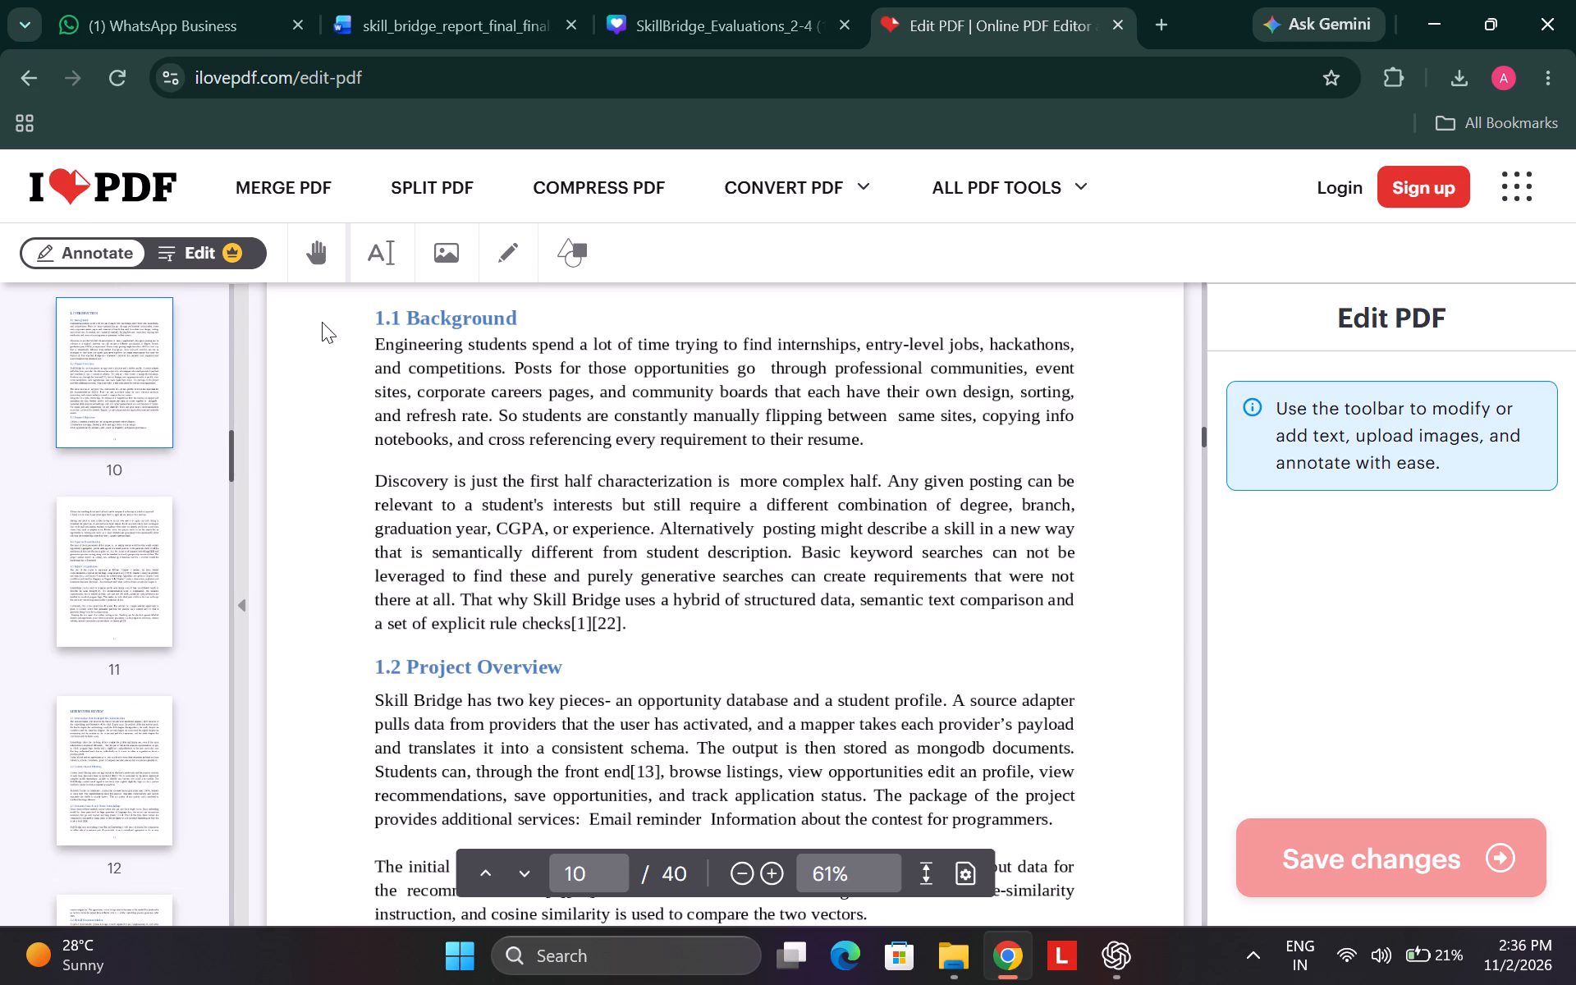
left_click(180, 246)
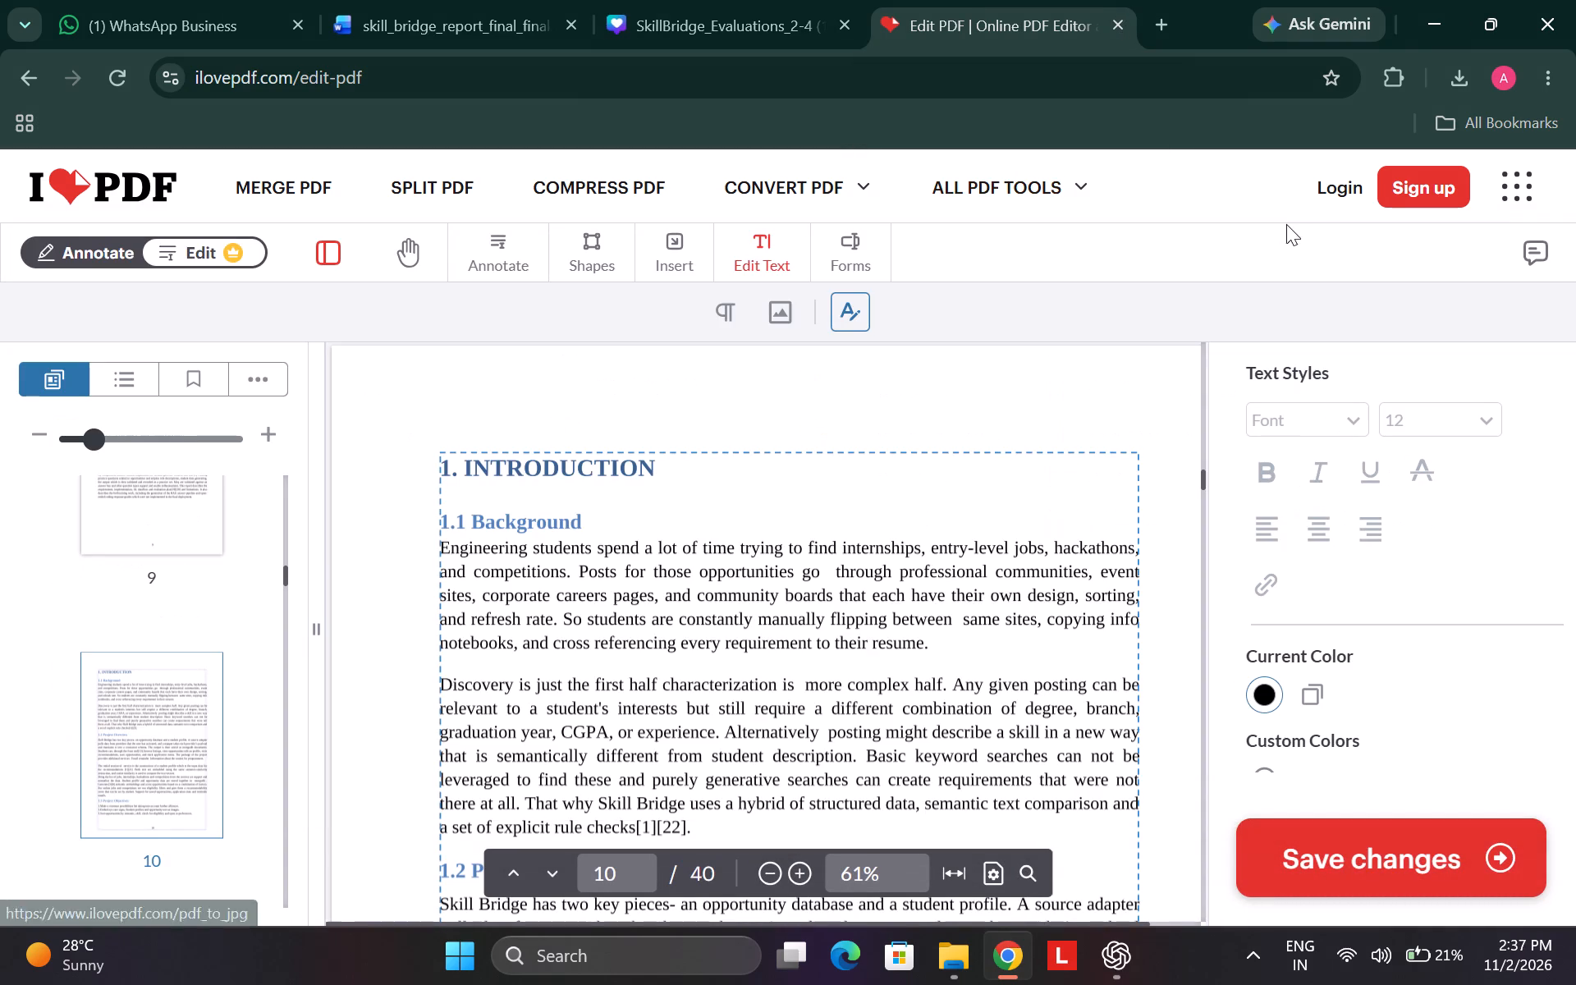
Look over the introduction page's Background, Project Overview and Project Objectives sections.
scroll(953, 657, "down", 4)
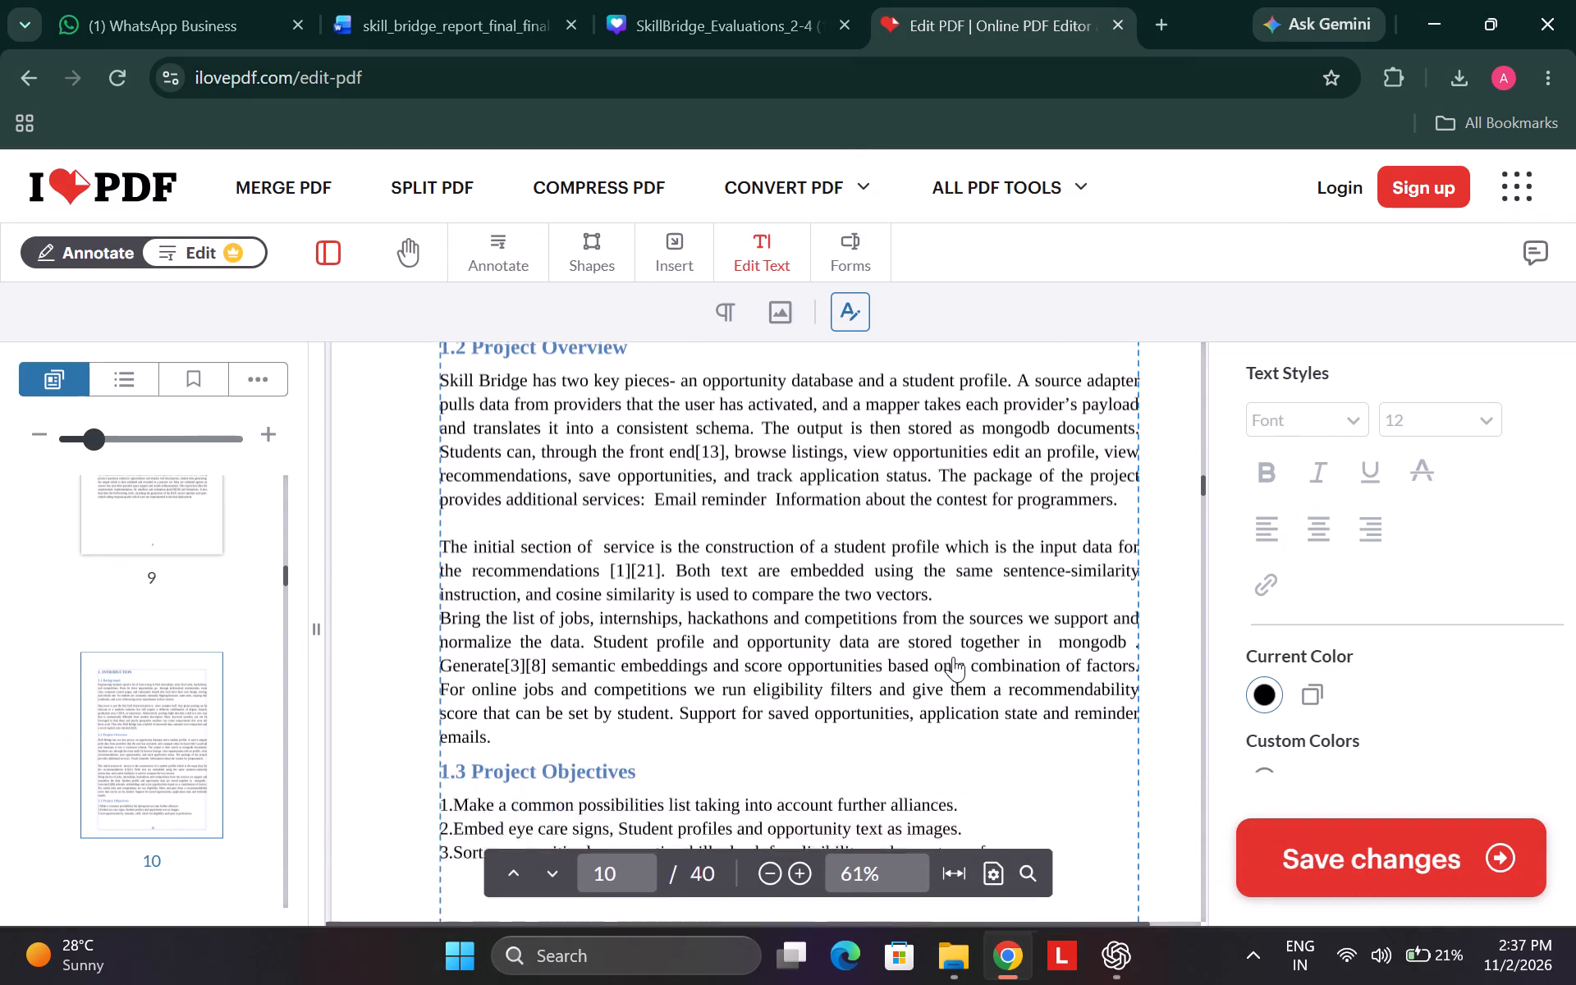
scroll(953, 657, "down", 2)
scroll(953, 657, "up", 4)
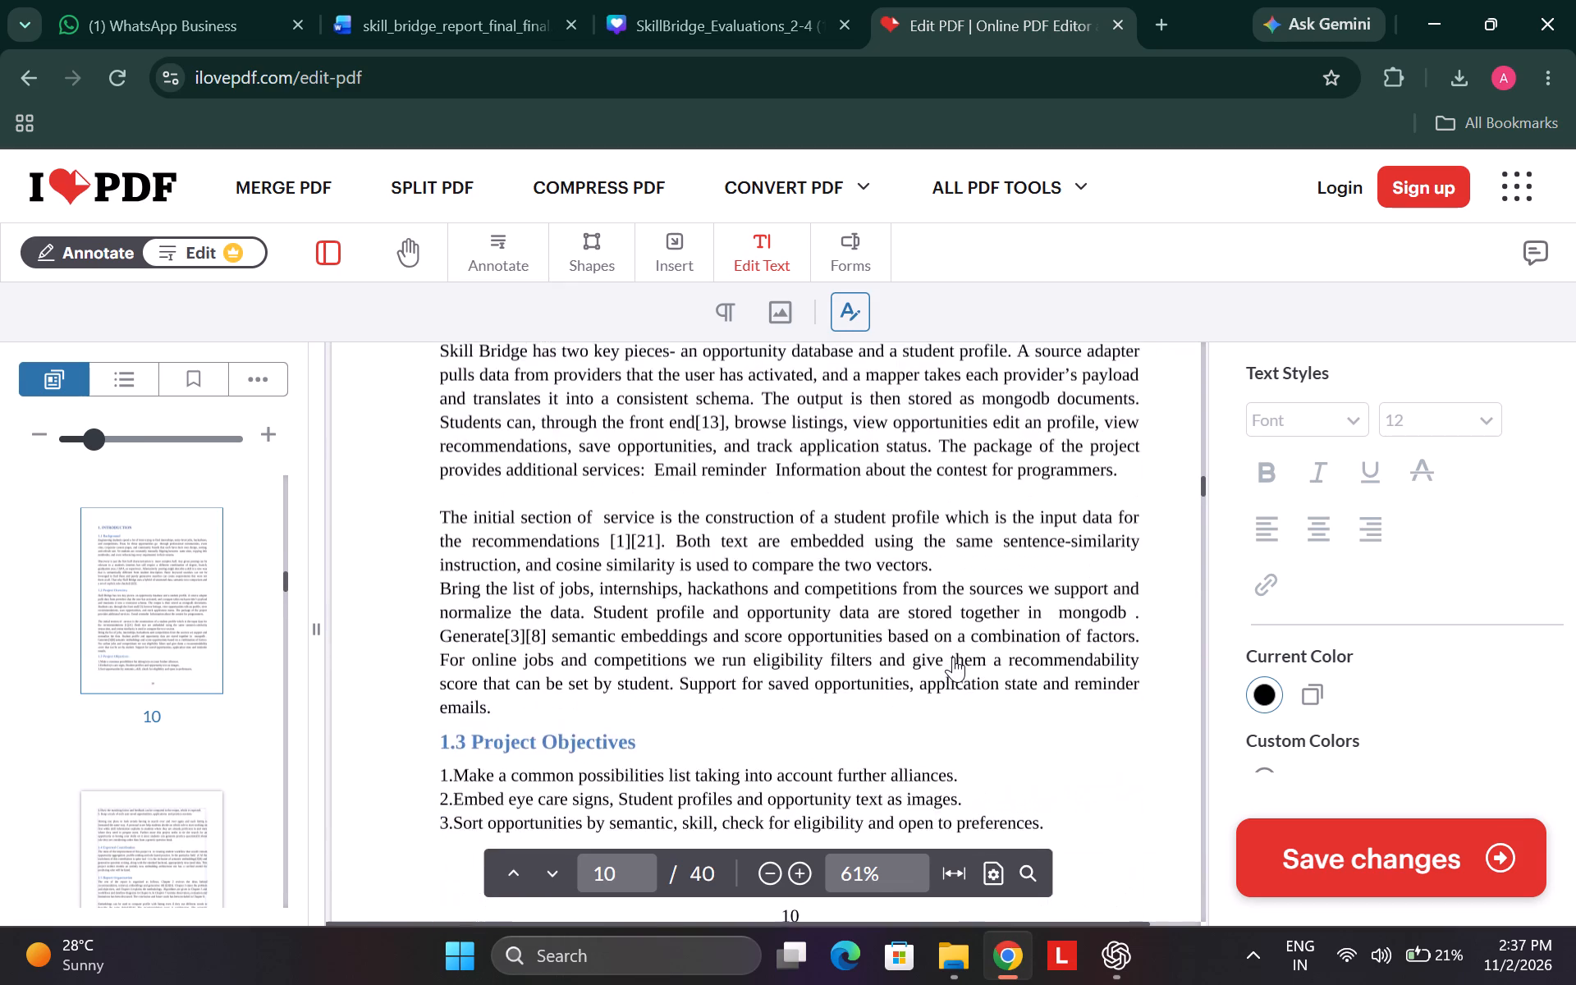
scroll(953, 657, "up", 2)
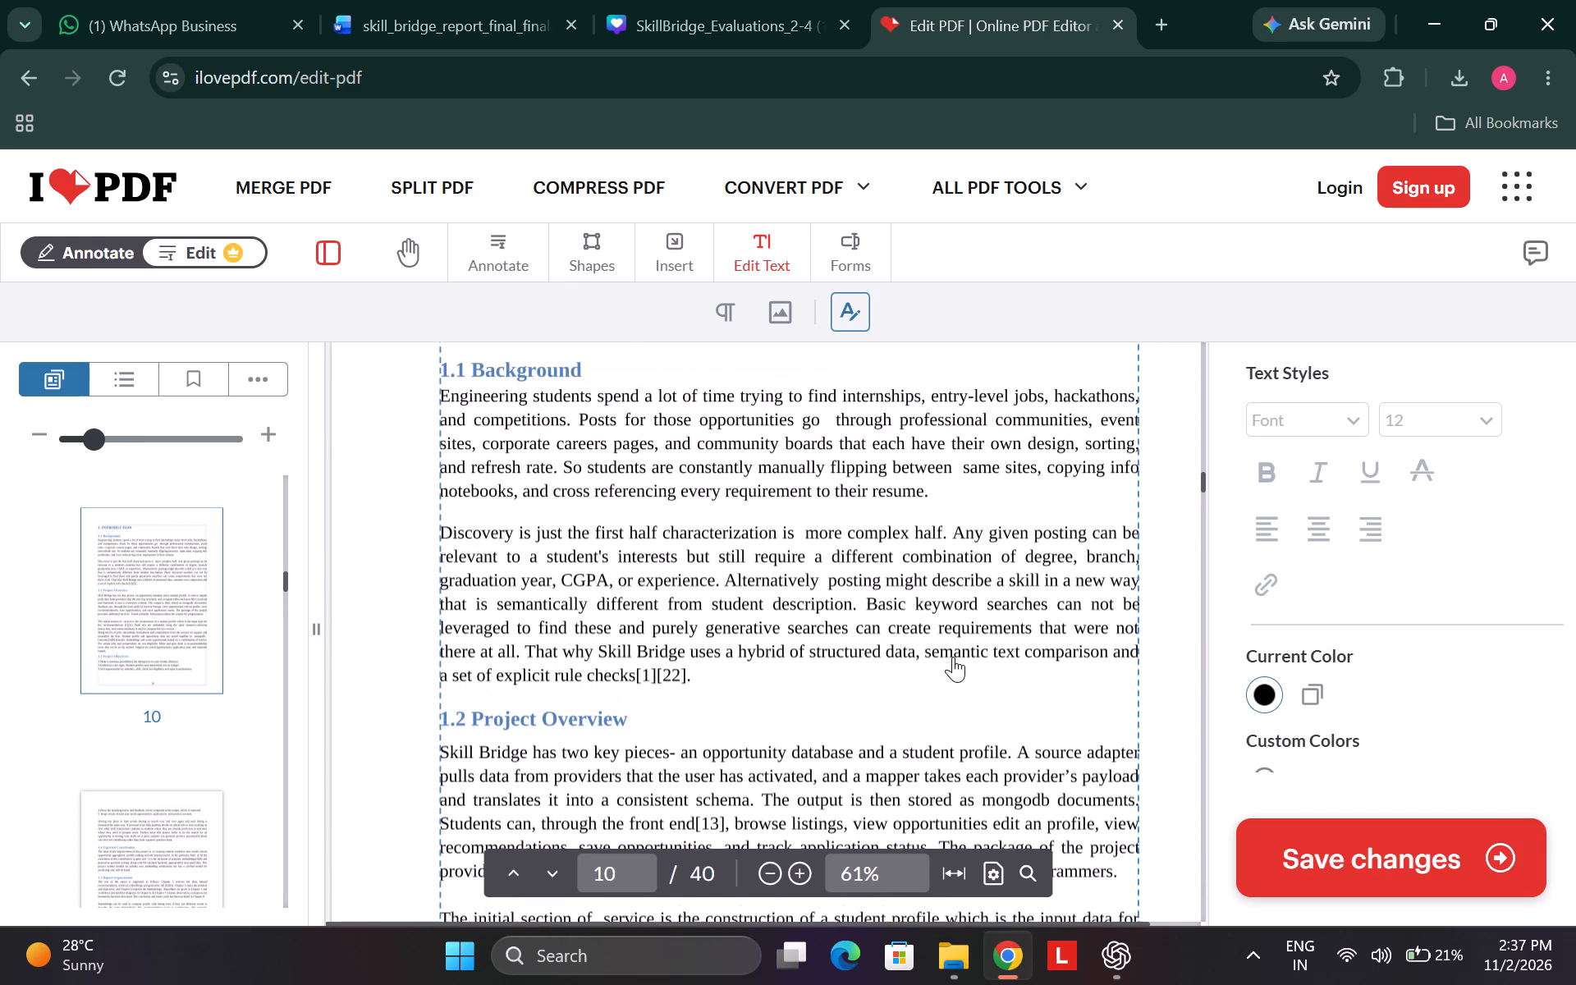
Open page 10's text for editing and delete the "Alternatively posting might describe a skill…" sentence from the Background section's second paragraph.
left_click(726, 587)
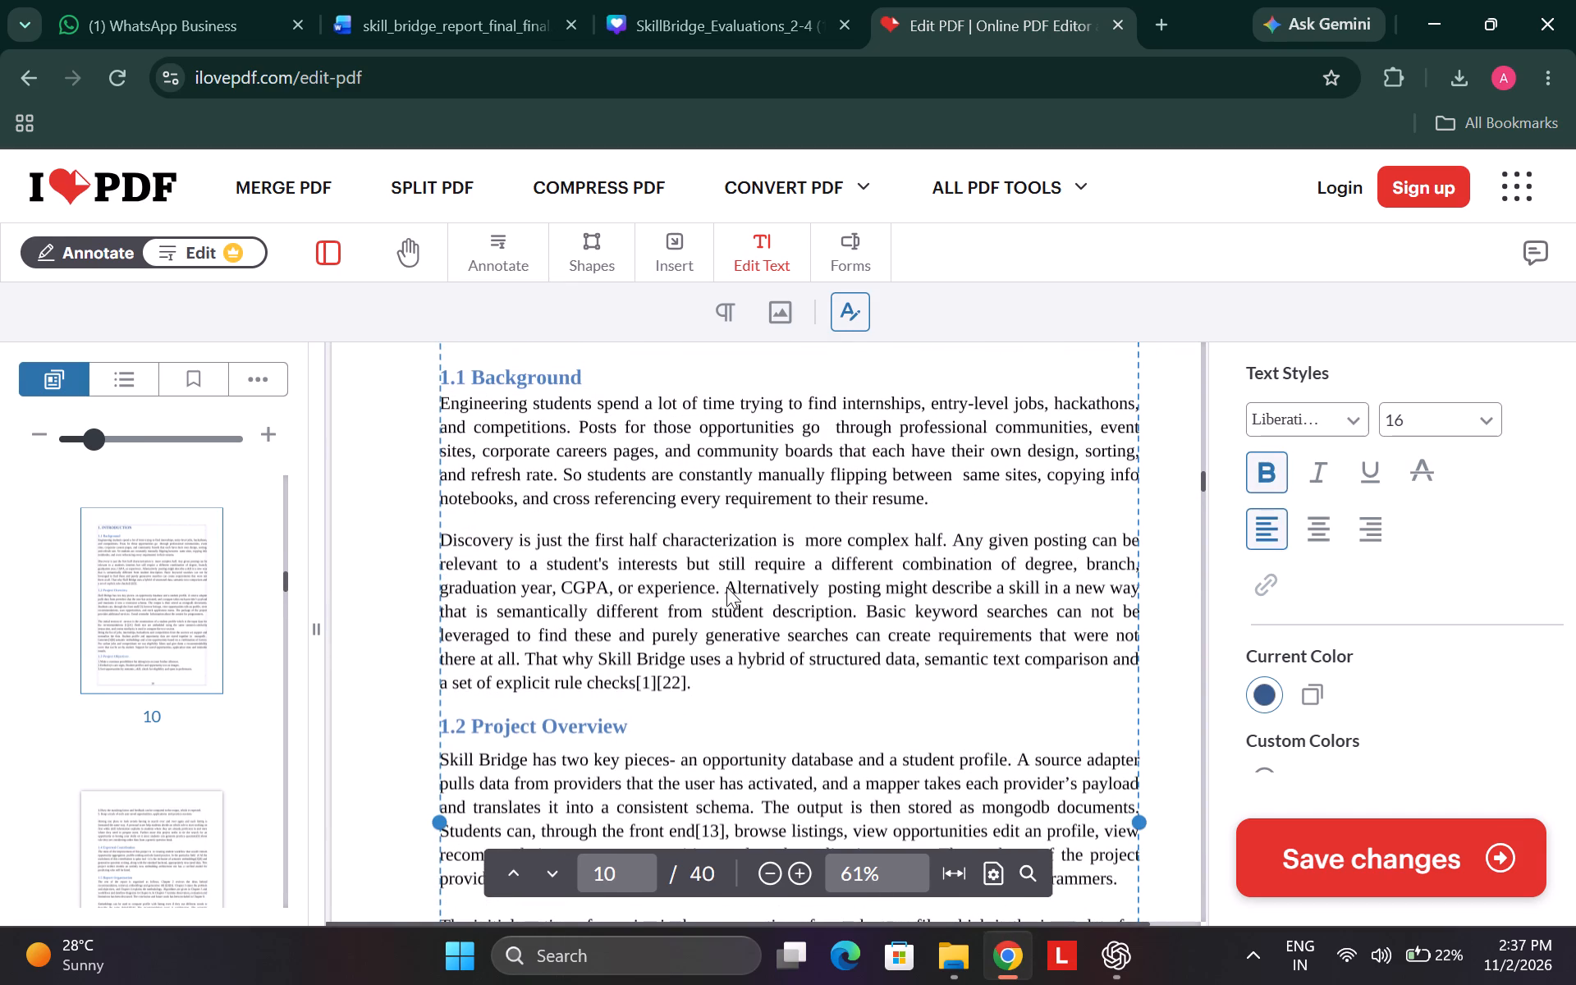
left_click(722, 589)
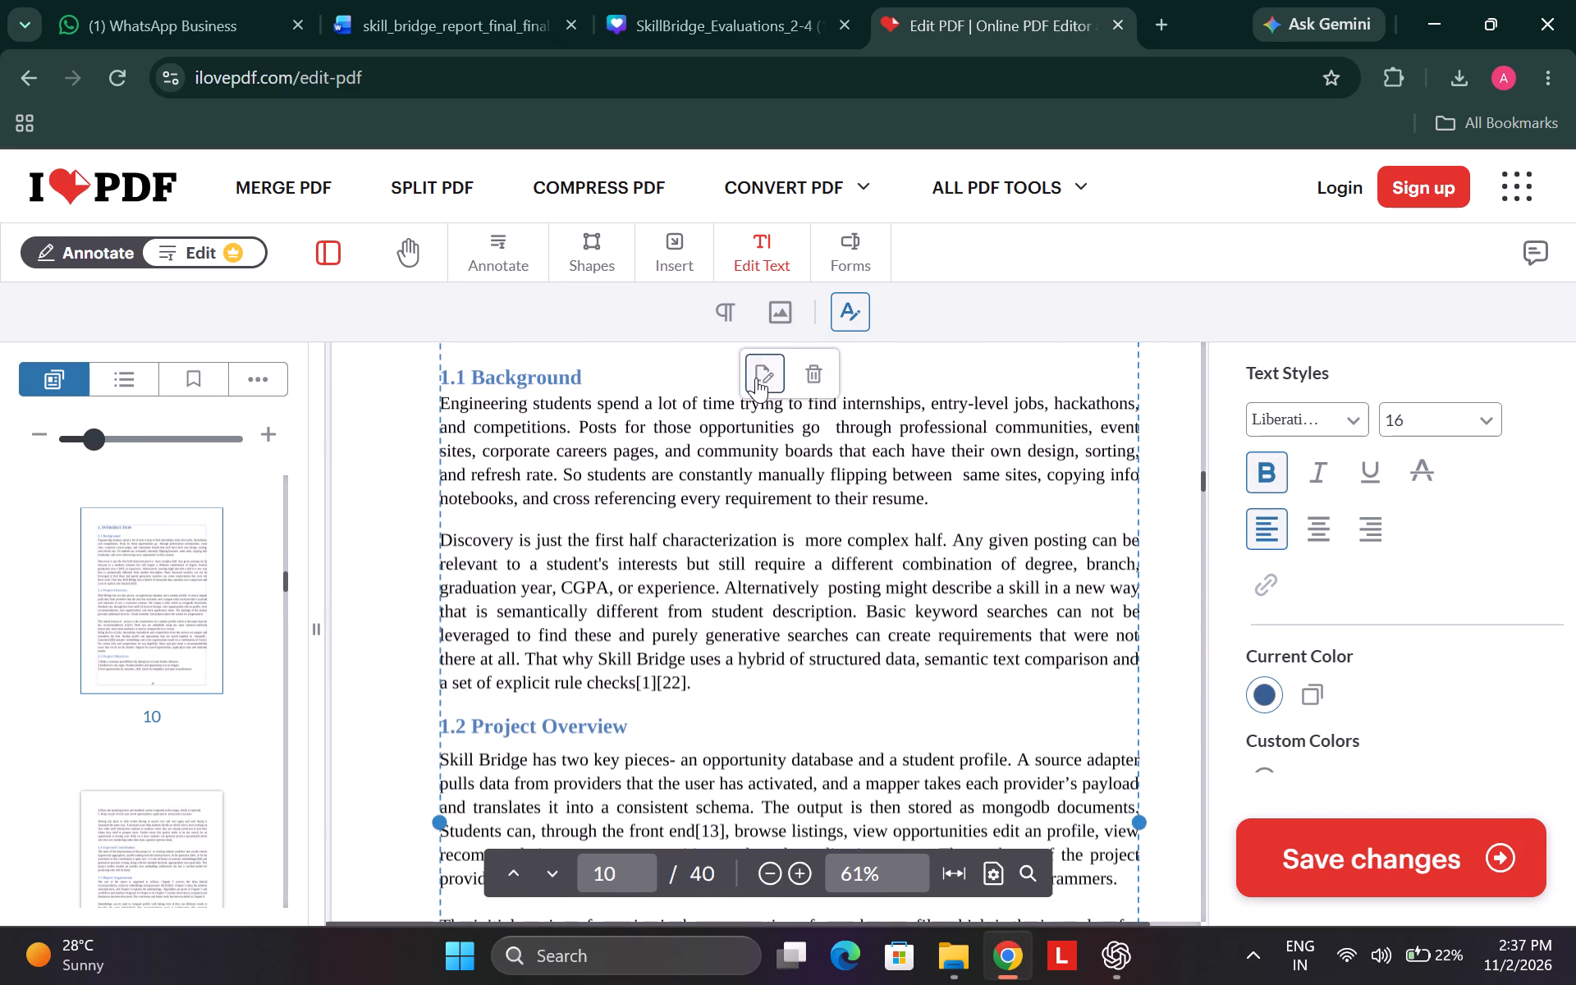
left_click(756, 378)
left_click(722, 587)
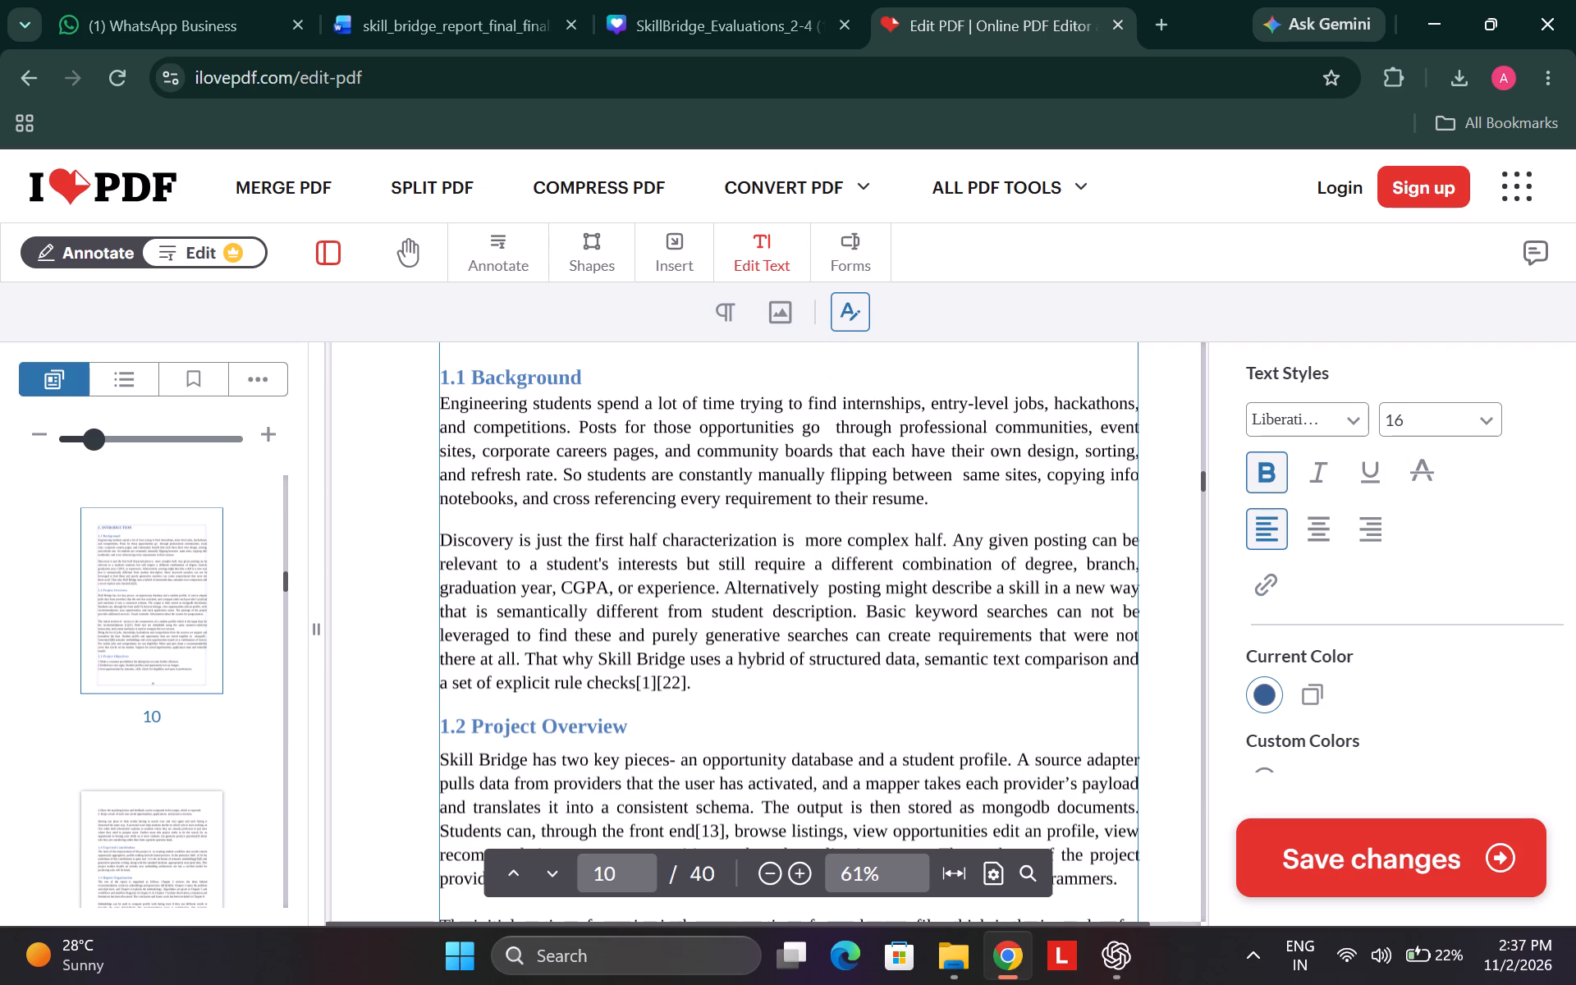
left_click(722, 587)
left_click_drag(722, 587, 753, 600)
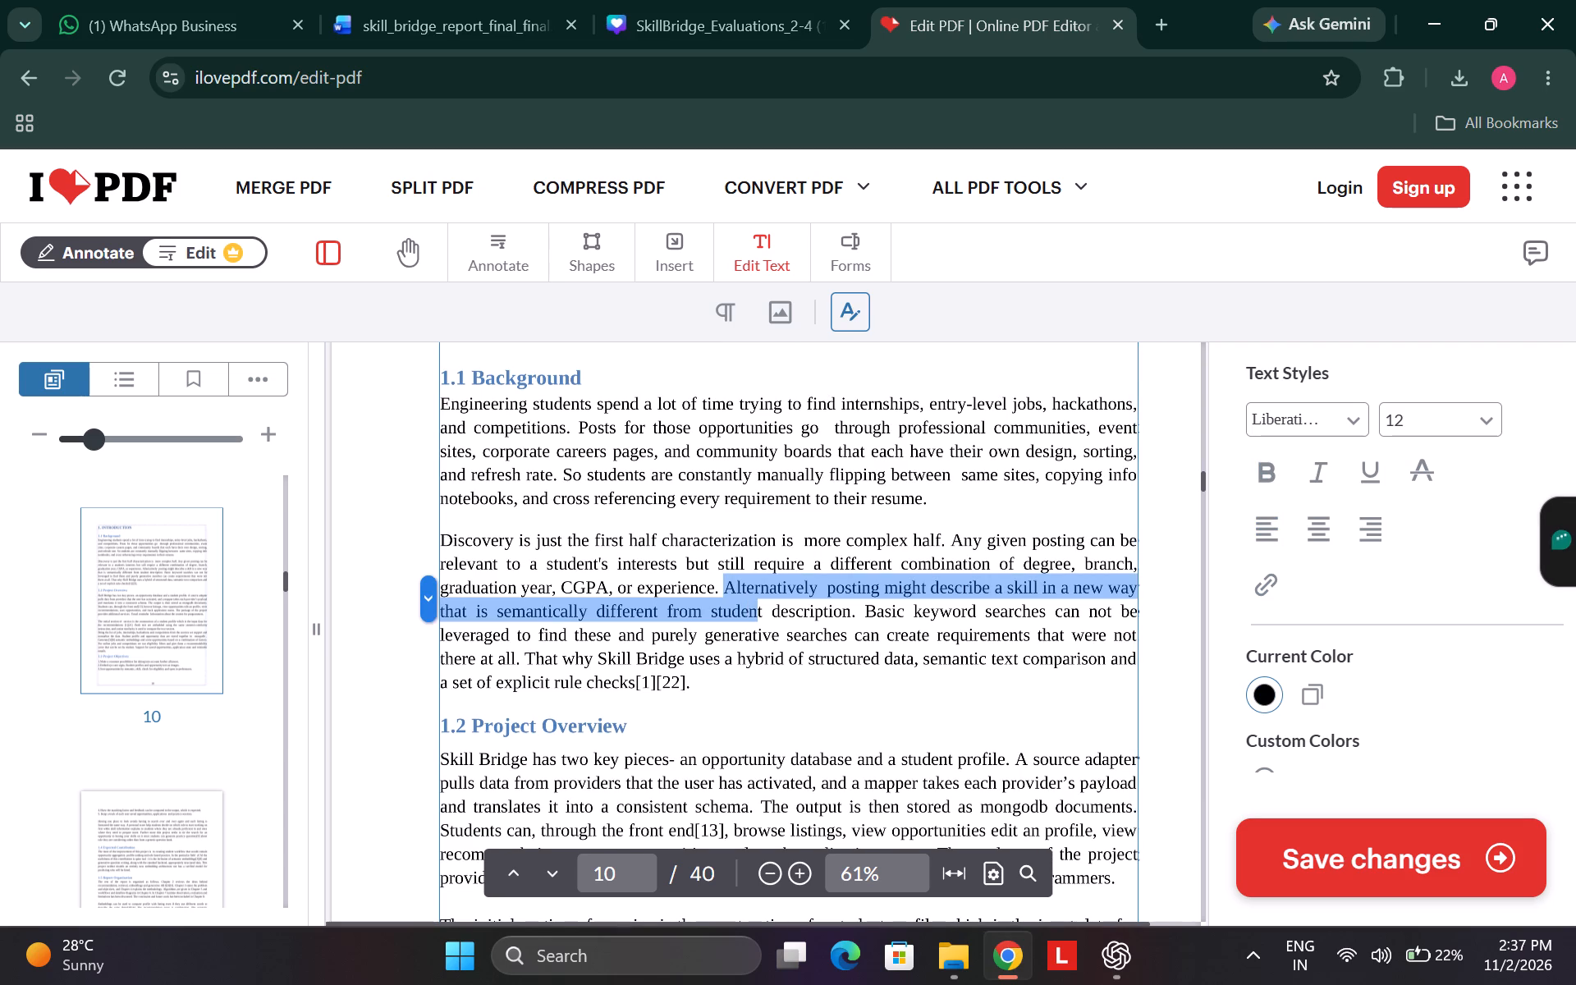
left_click_drag(753, 600, 756, 600)
left_click_drag(756, 600, 596, 633)
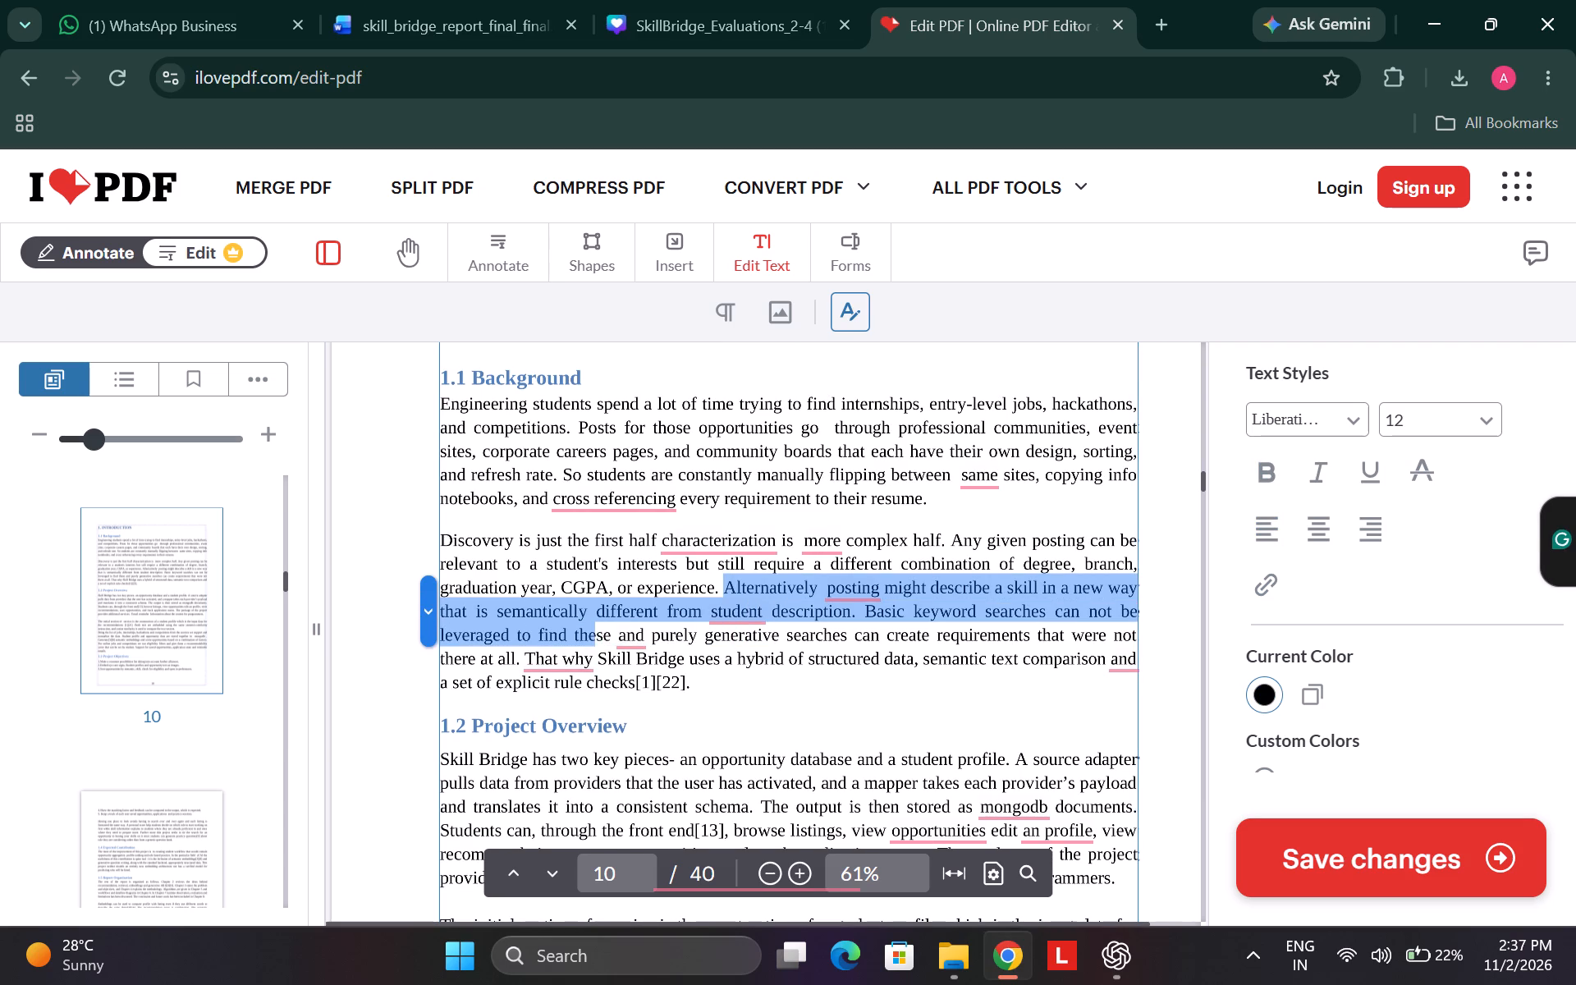
left_click_drag(596, 633, 861, 608)
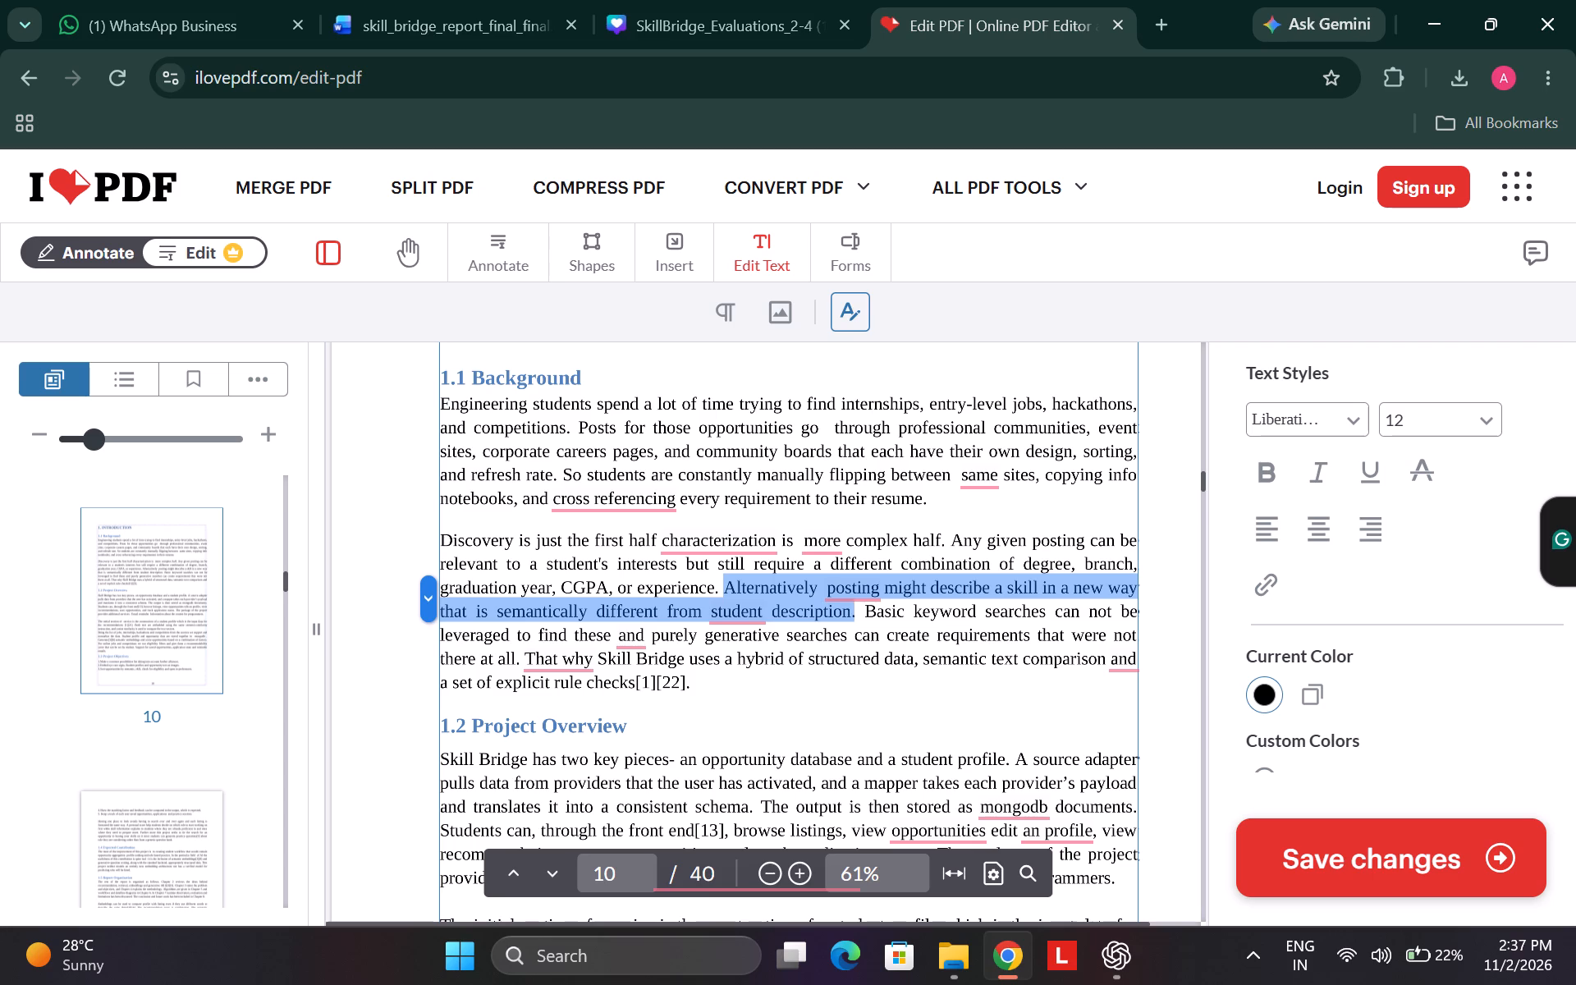
key("BackSpace")
key("BackSpace")
key("BackSpace")
key("BackSpace")
key("BackSpace")
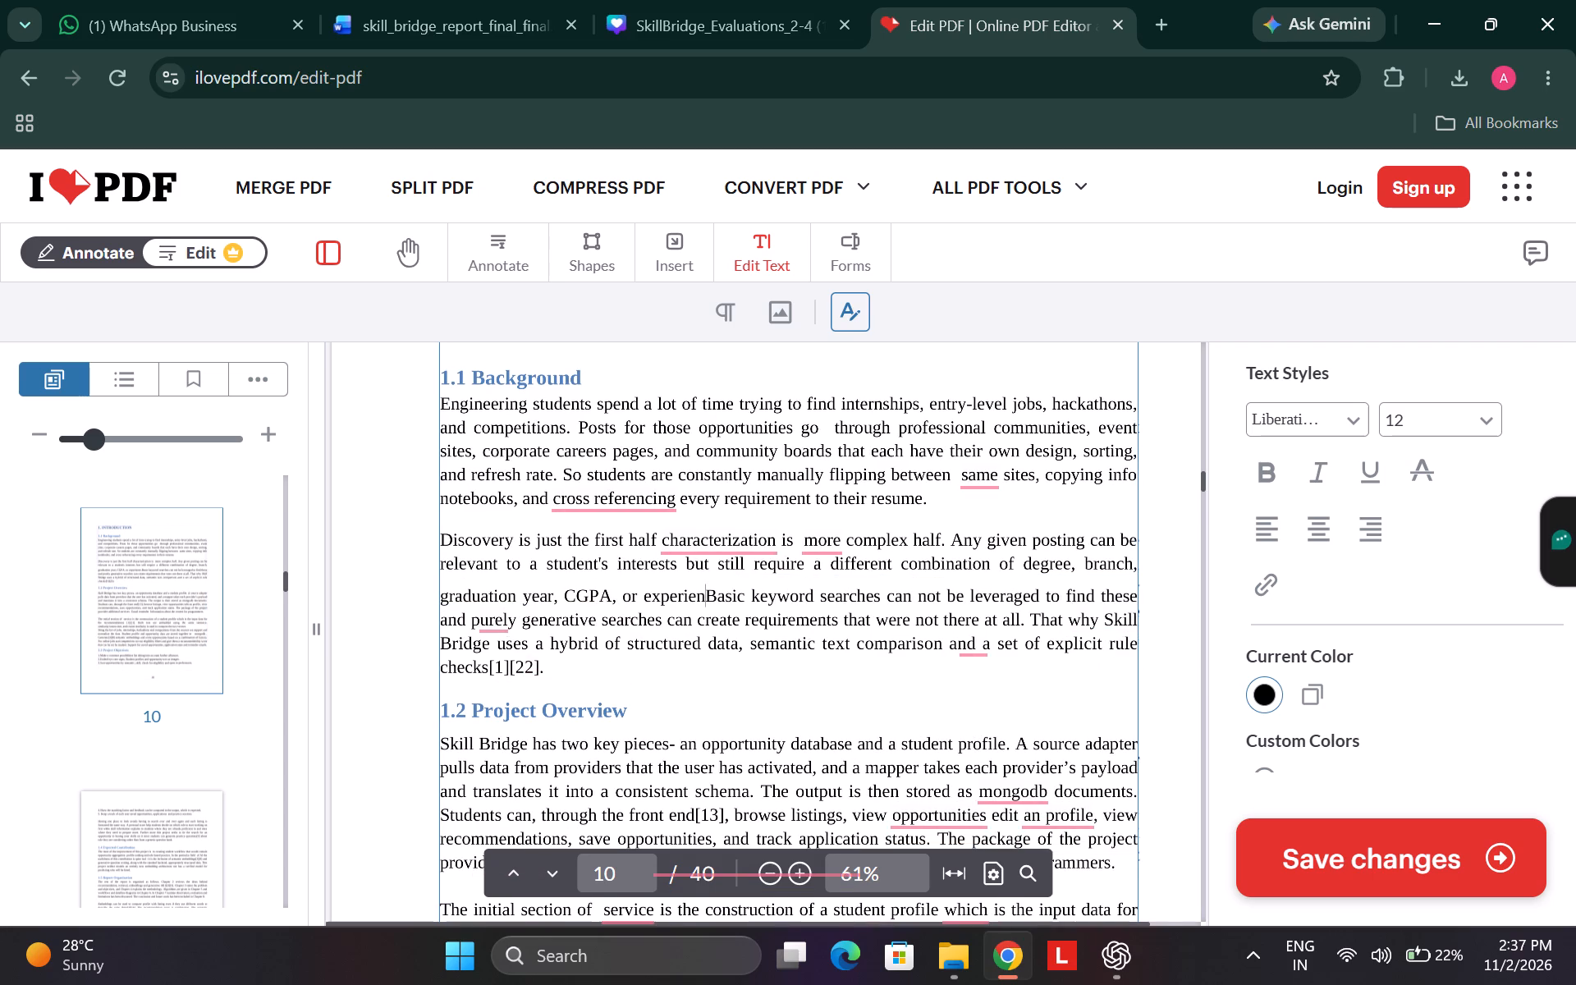
Undo the excess deletions after "experience" and remove only the "Alternatively posting might describe a skill…" sentence.
key("ctrl+z")
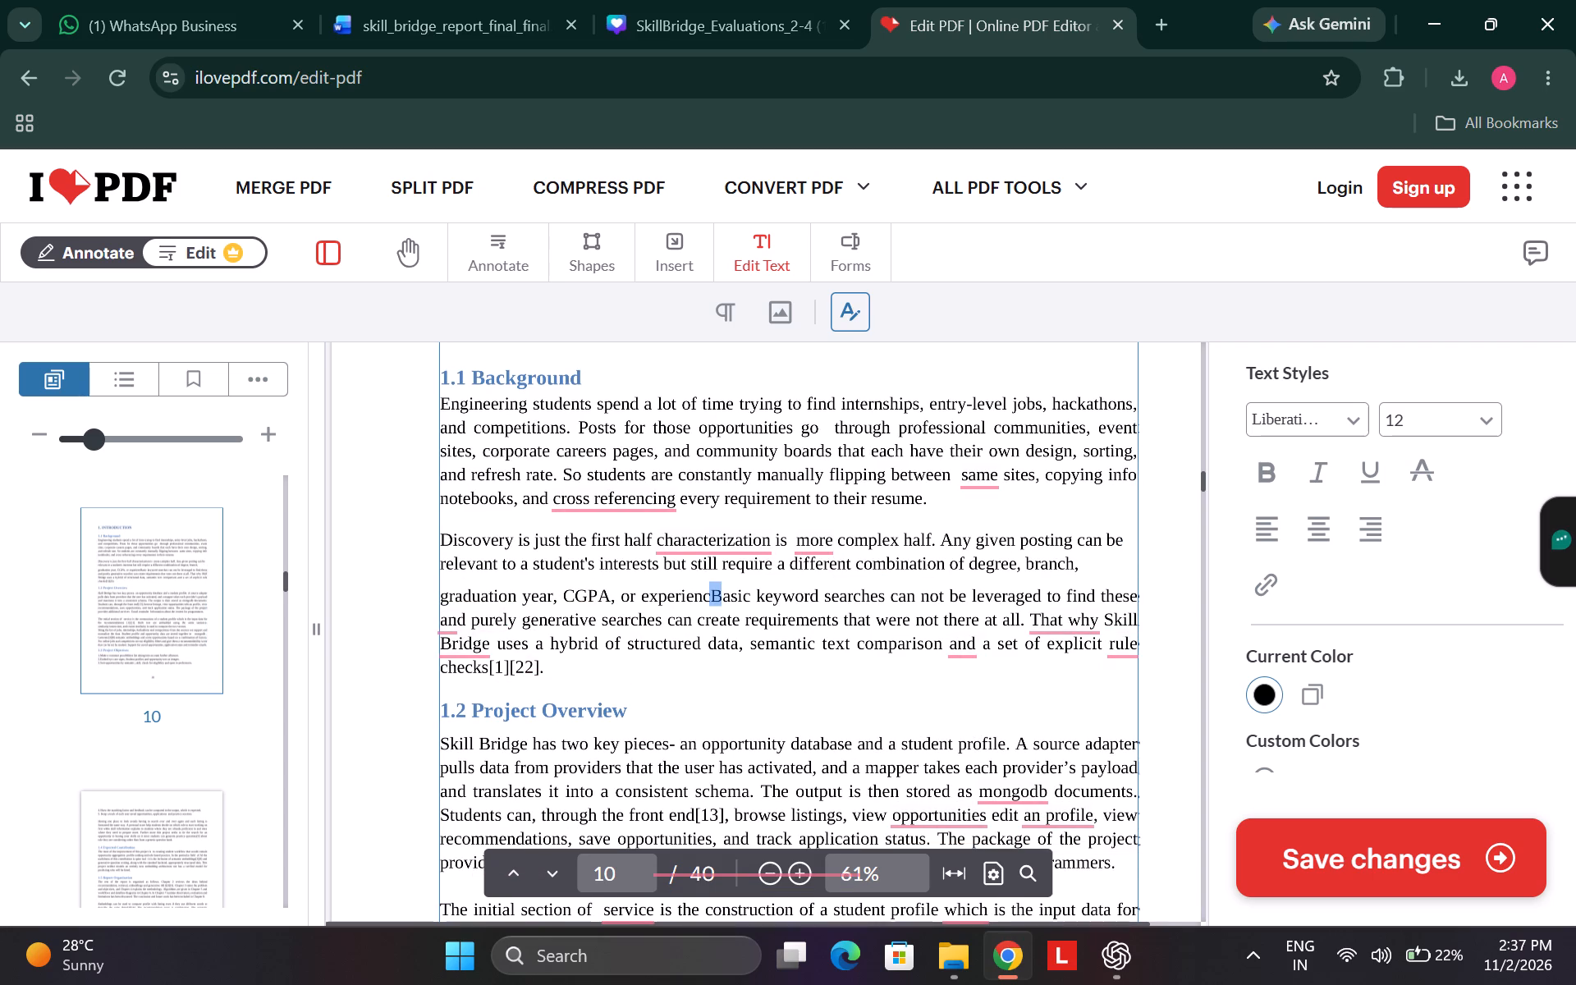
key("ctrl+z")
key("ctrl+z")
key("ctrl+z")
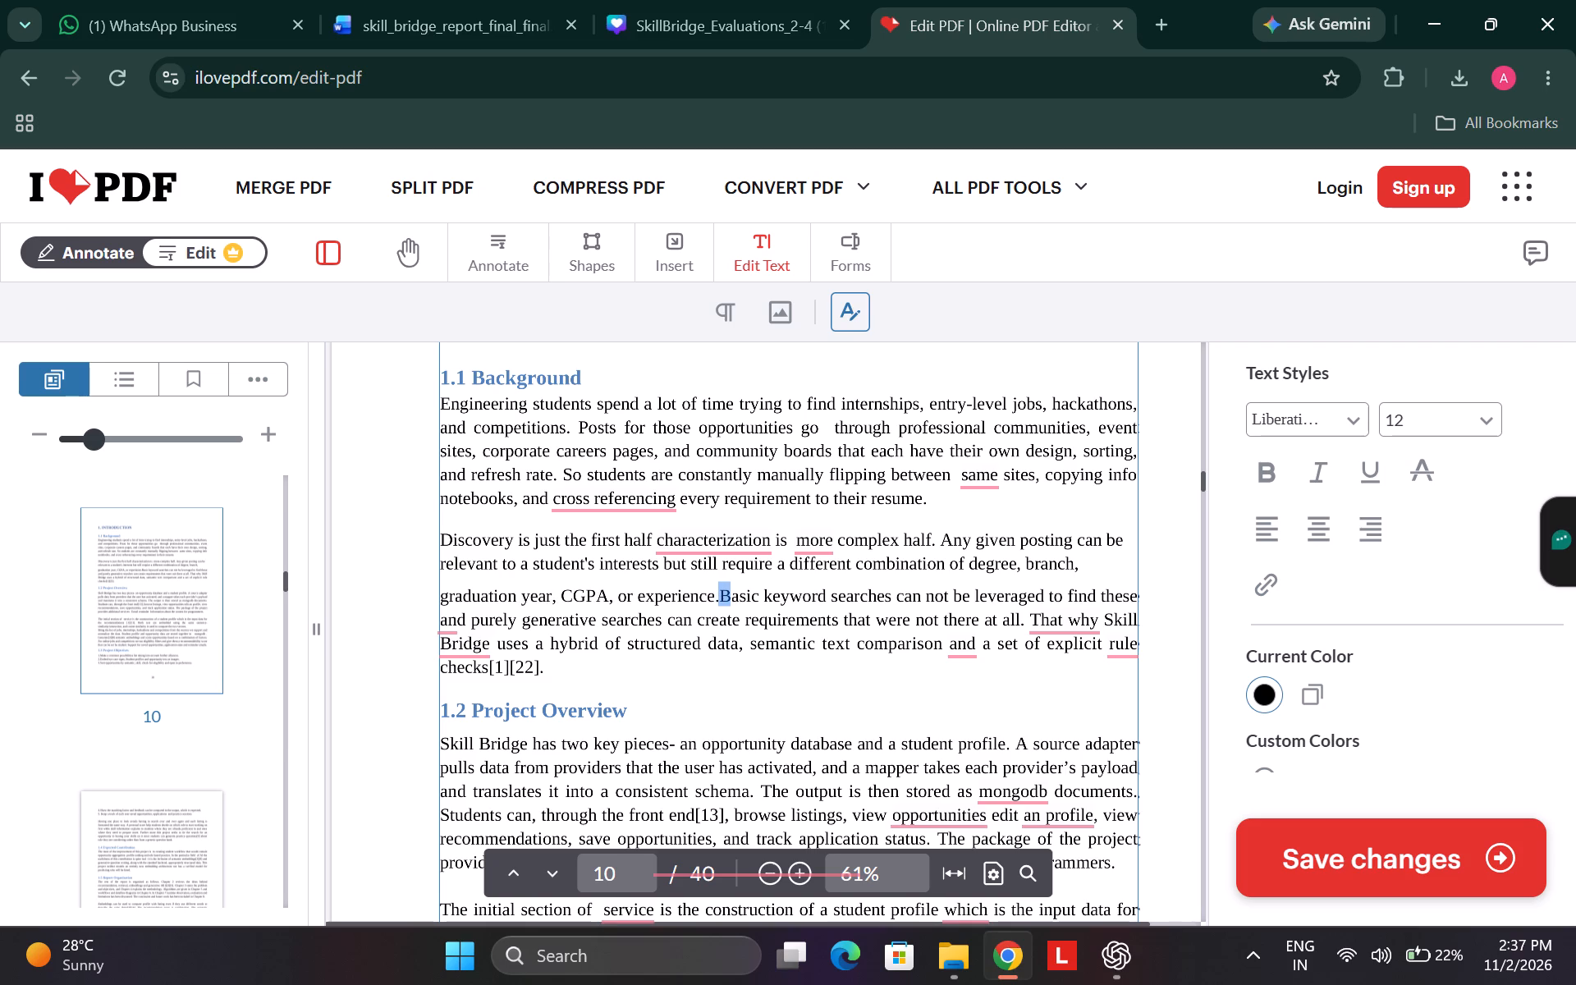
key("ctrl+z")
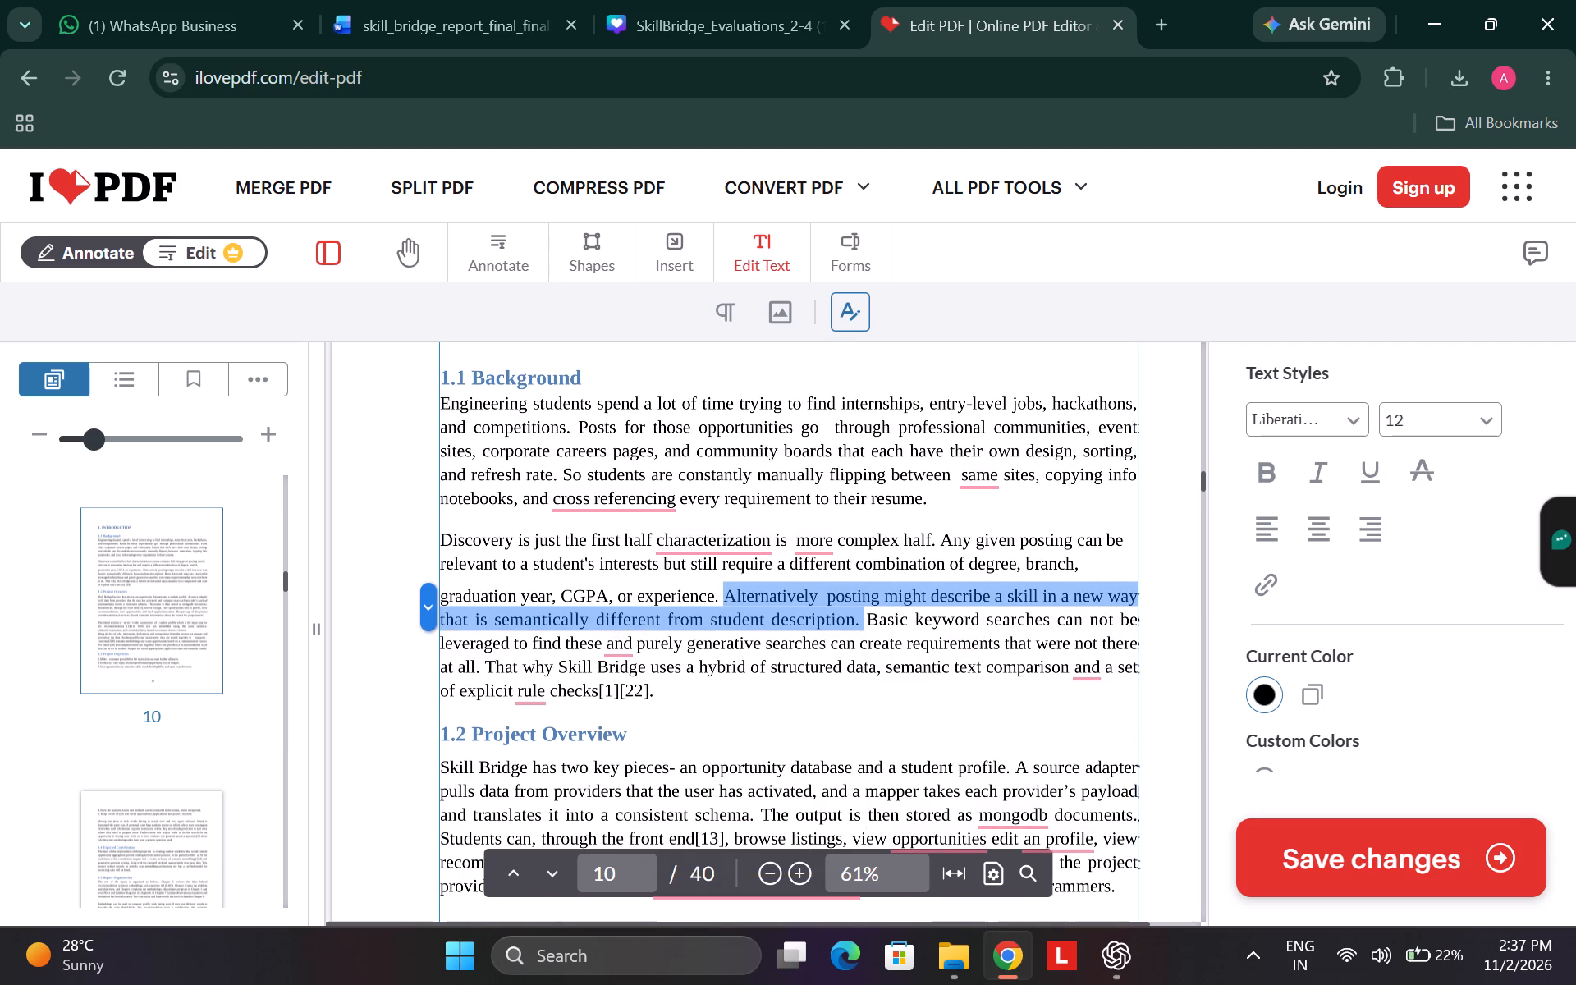
key("BackSpace")
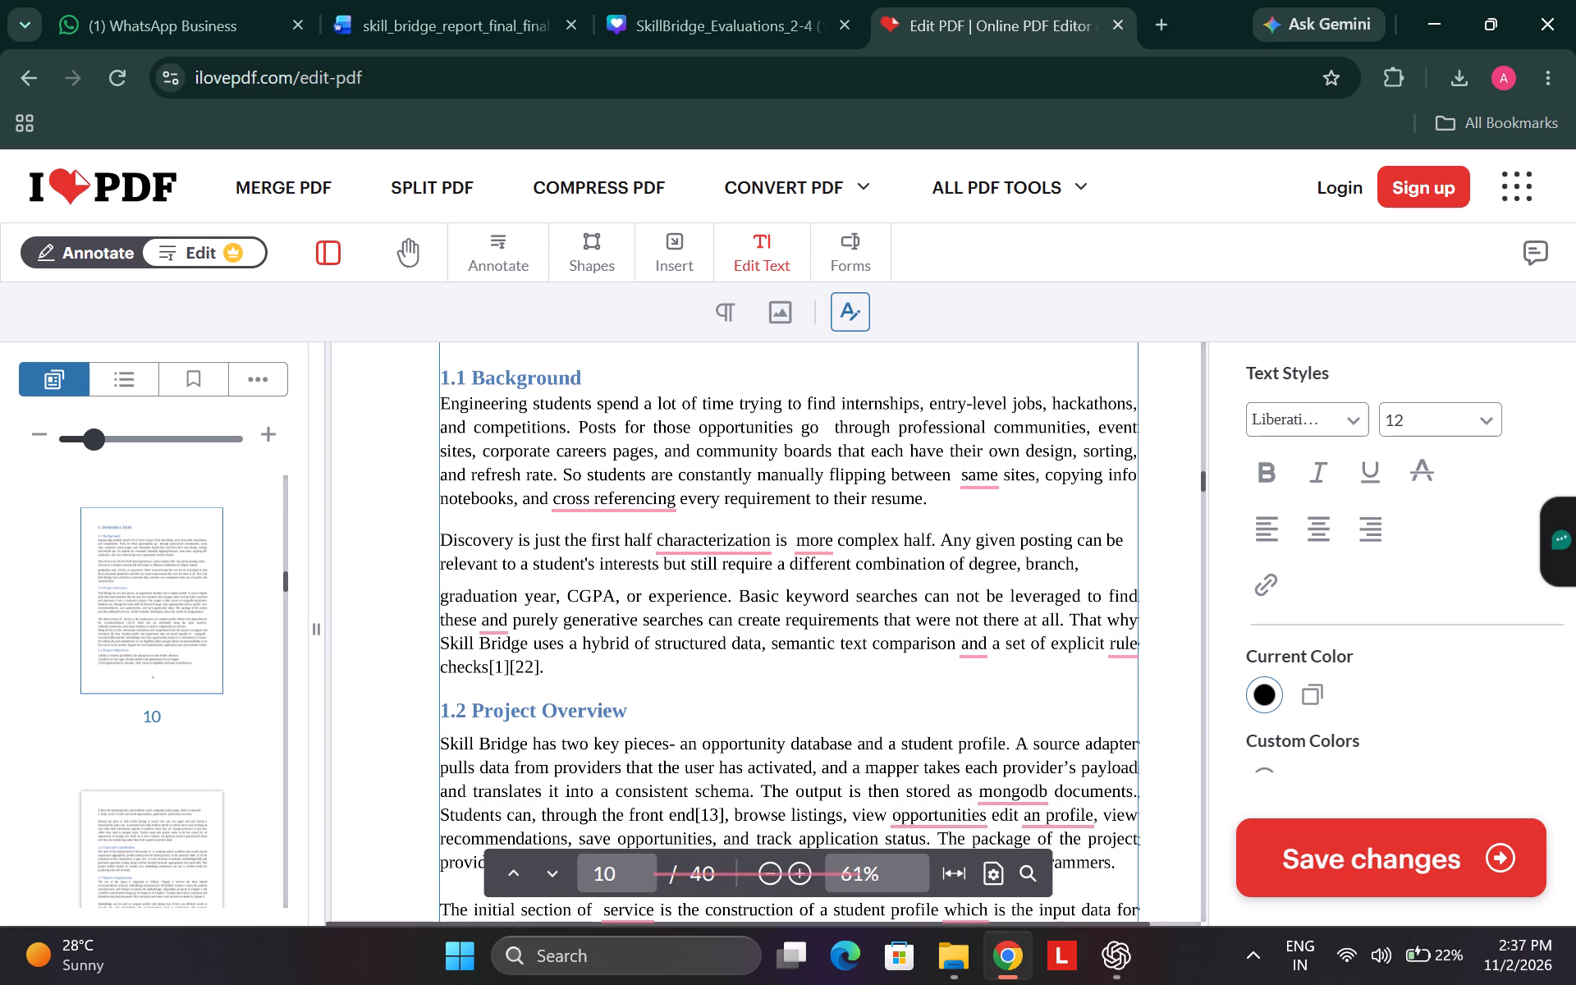
Copy the Background opening from "Engineering students spend" through "event sites," and paste it after "CGPA, or experience." in the second paragraph.
left_click_drag(442, 401, 460, 406)
left_click_drag(460, 406, 826, 456)
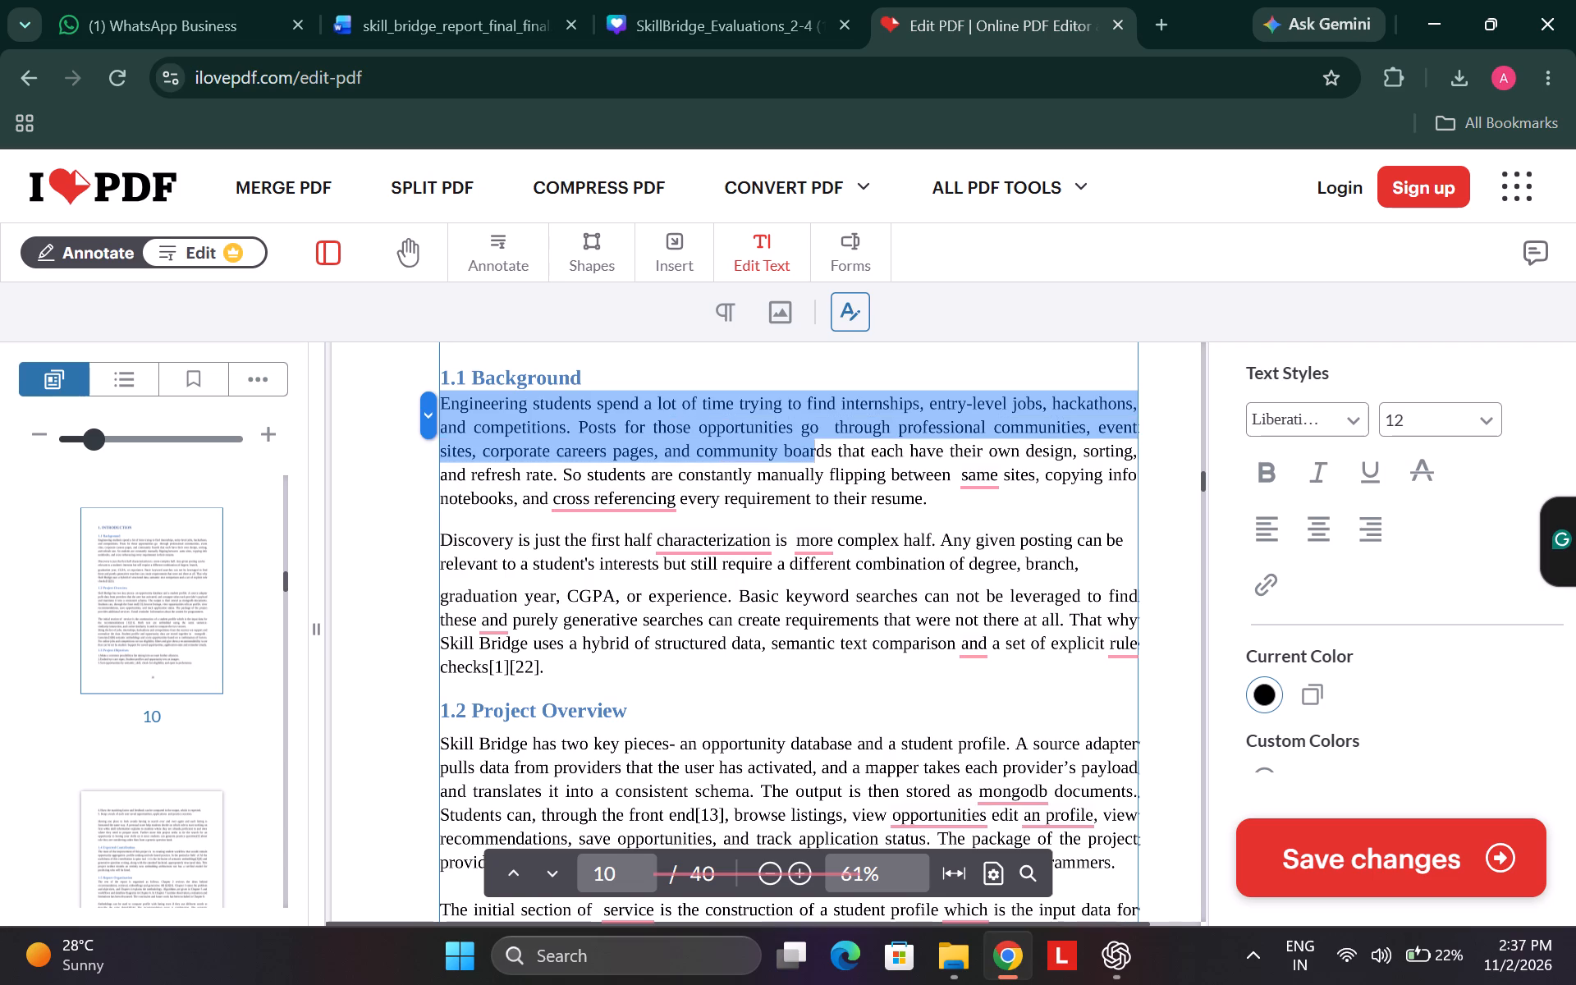
left_click_drag(826, 456, 479, 449)
key("ctrl+c")
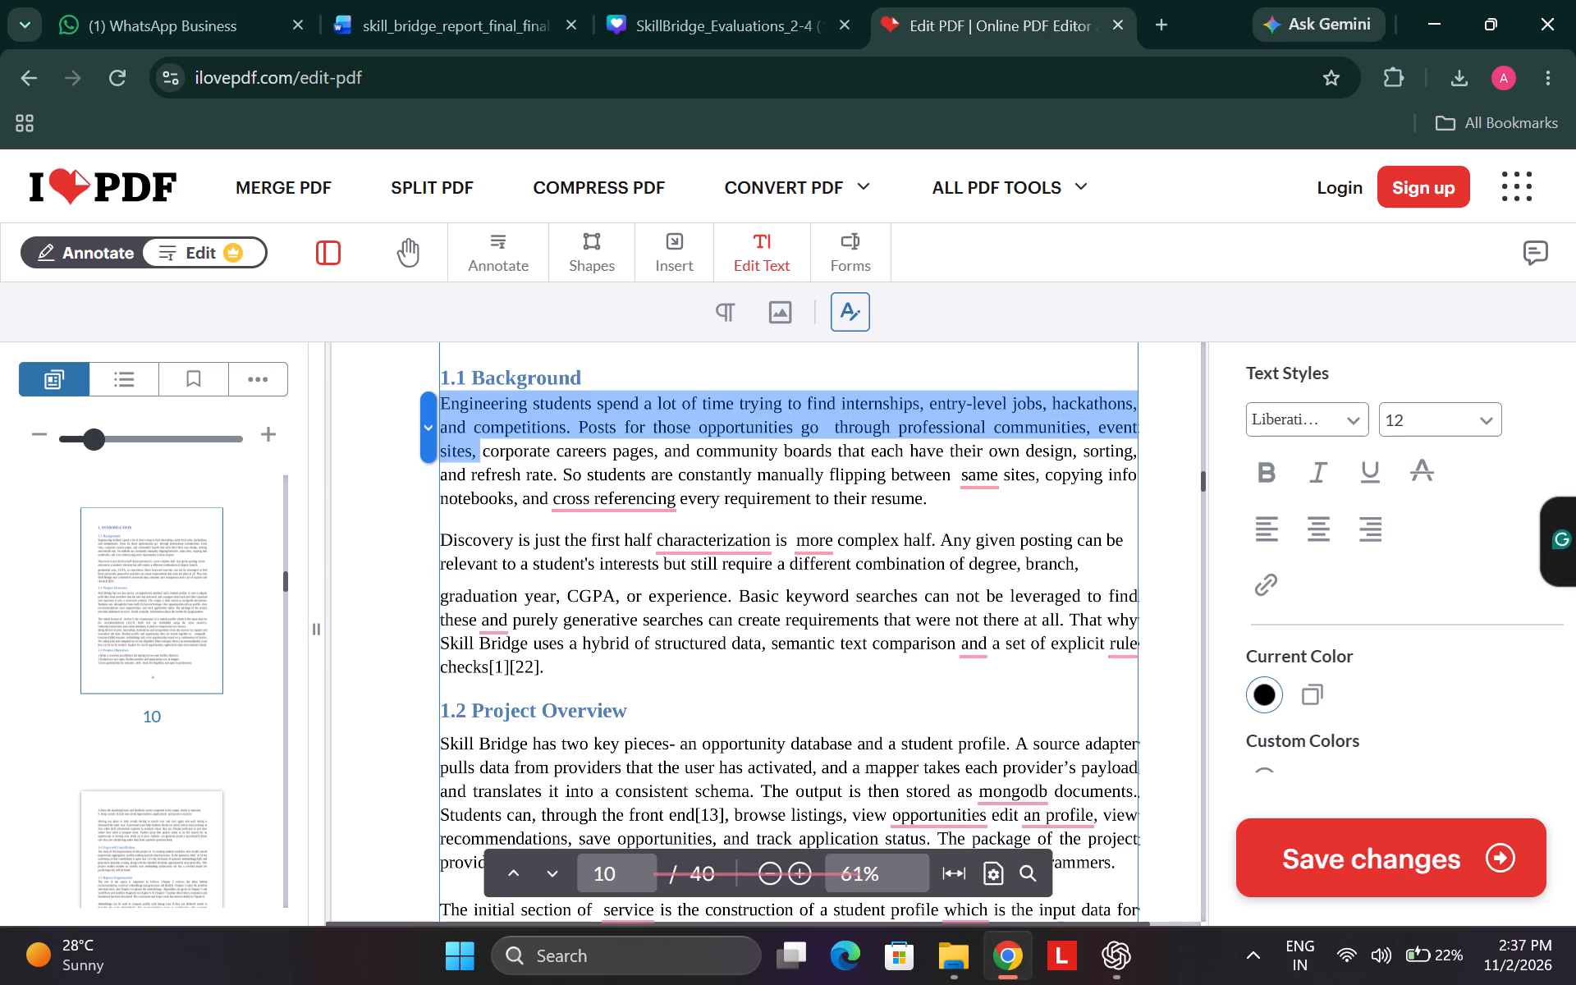
left_click(729, 592)
left_click(732, 593)
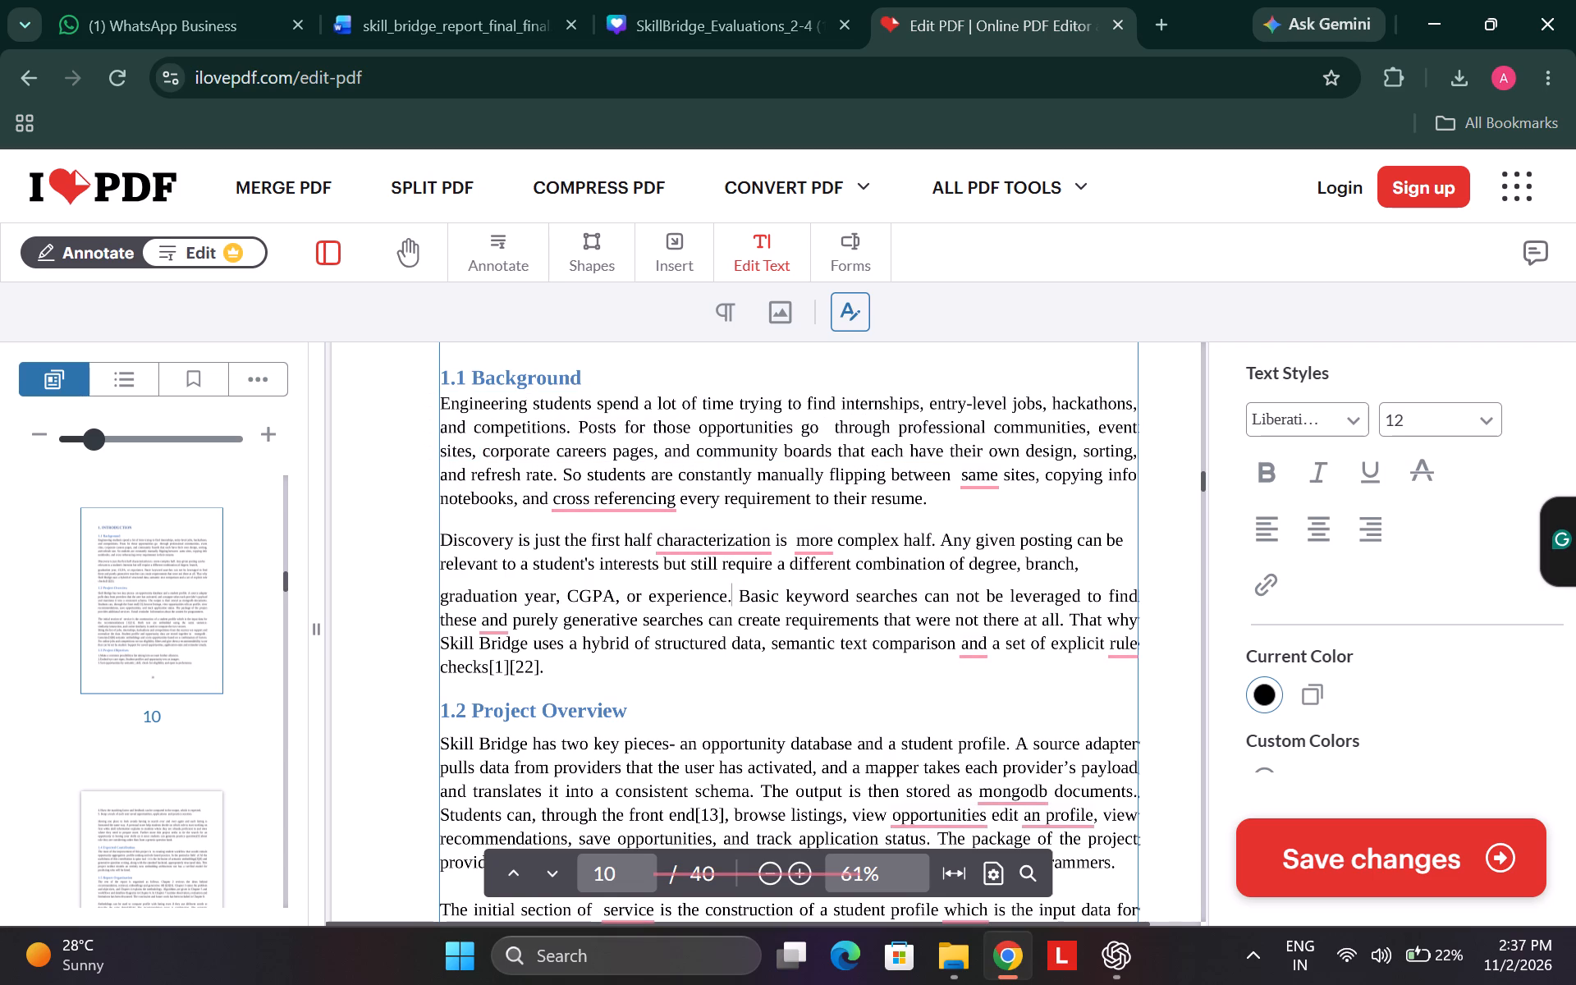
key("ctrl+v")
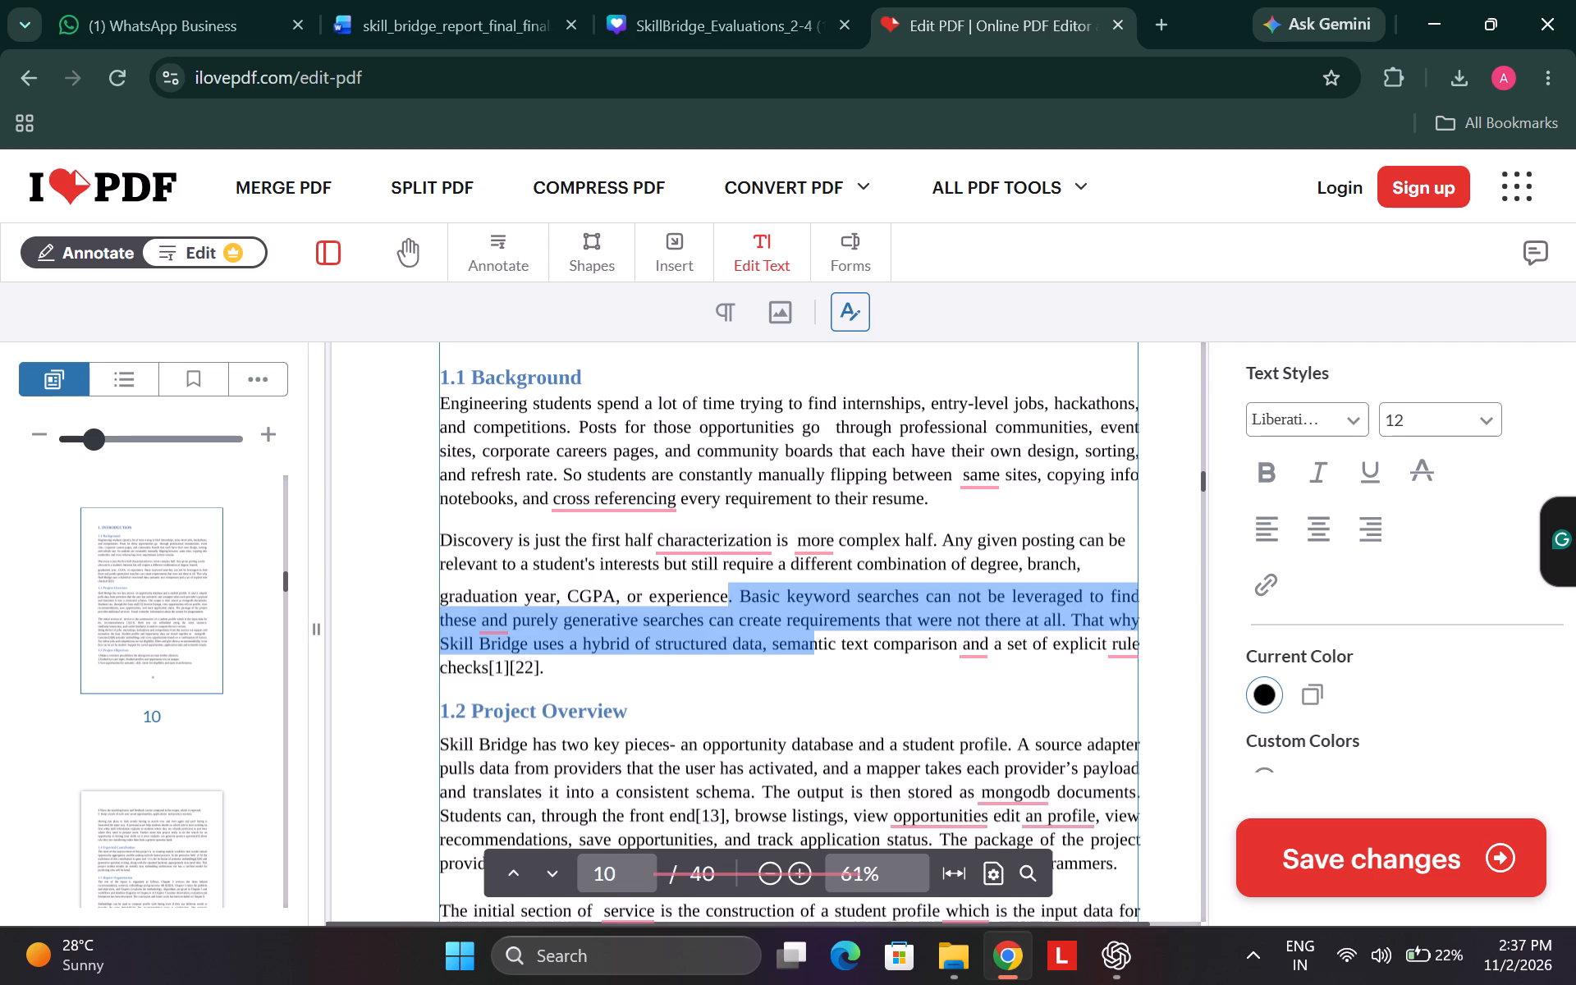
Save the text changes and download the edited report as a PDF.
scroll(795, 717, "down", 1)
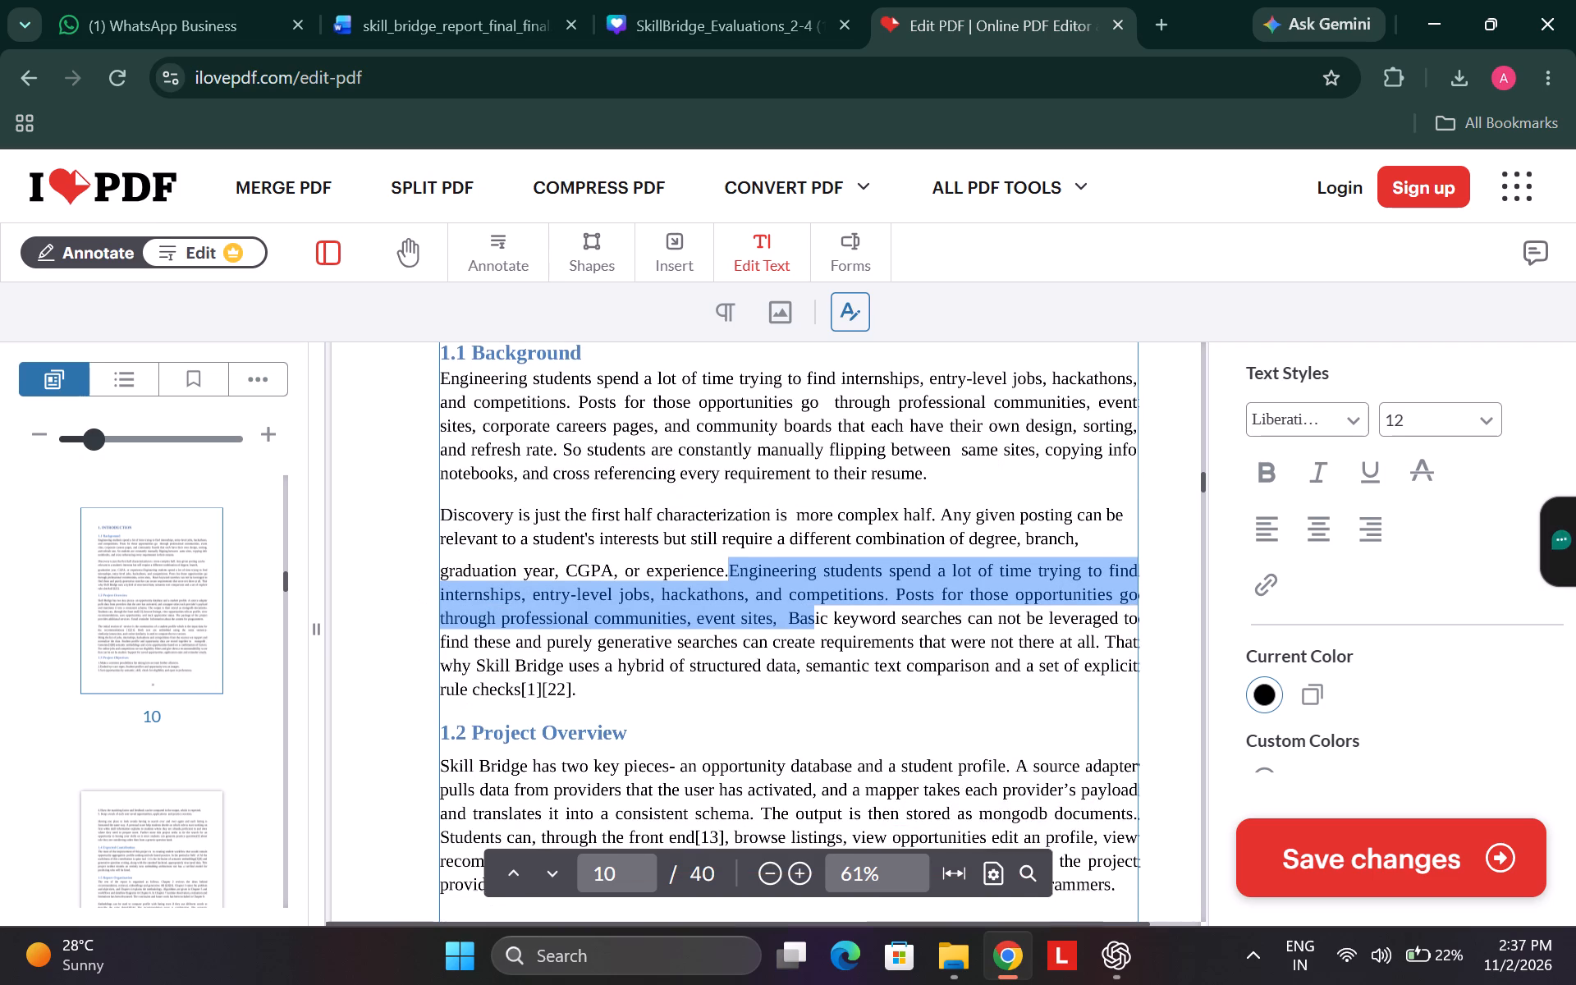
scroll(795, 717, "down", 2)
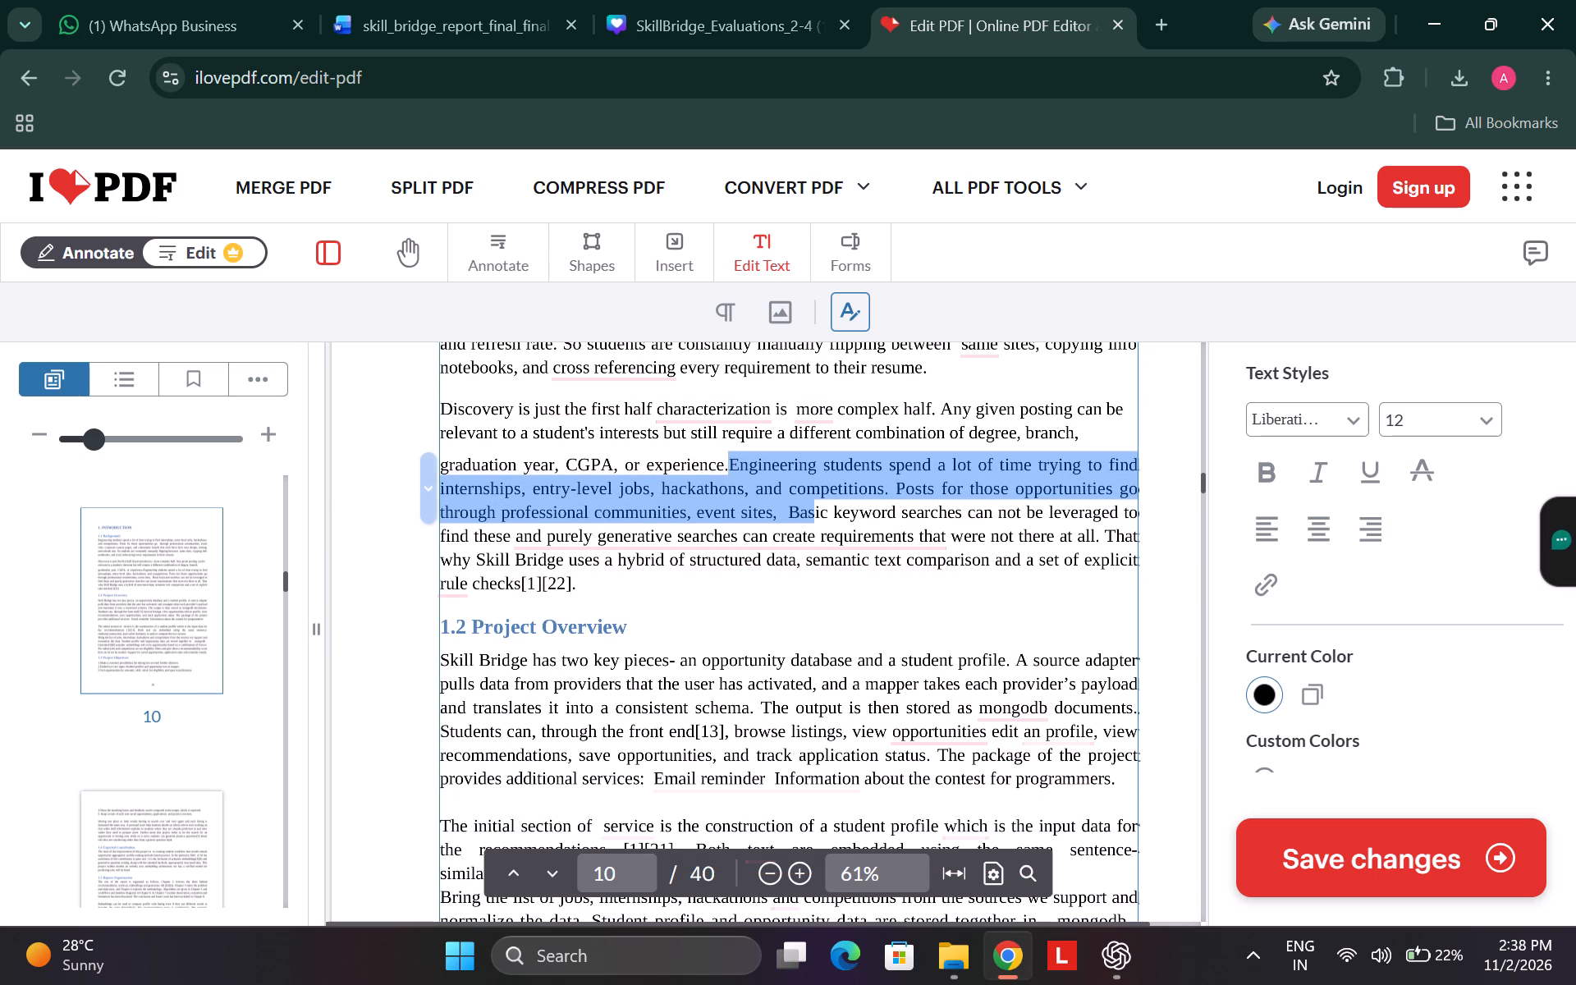
left_click(1393, 870)
left_click(969, 367)
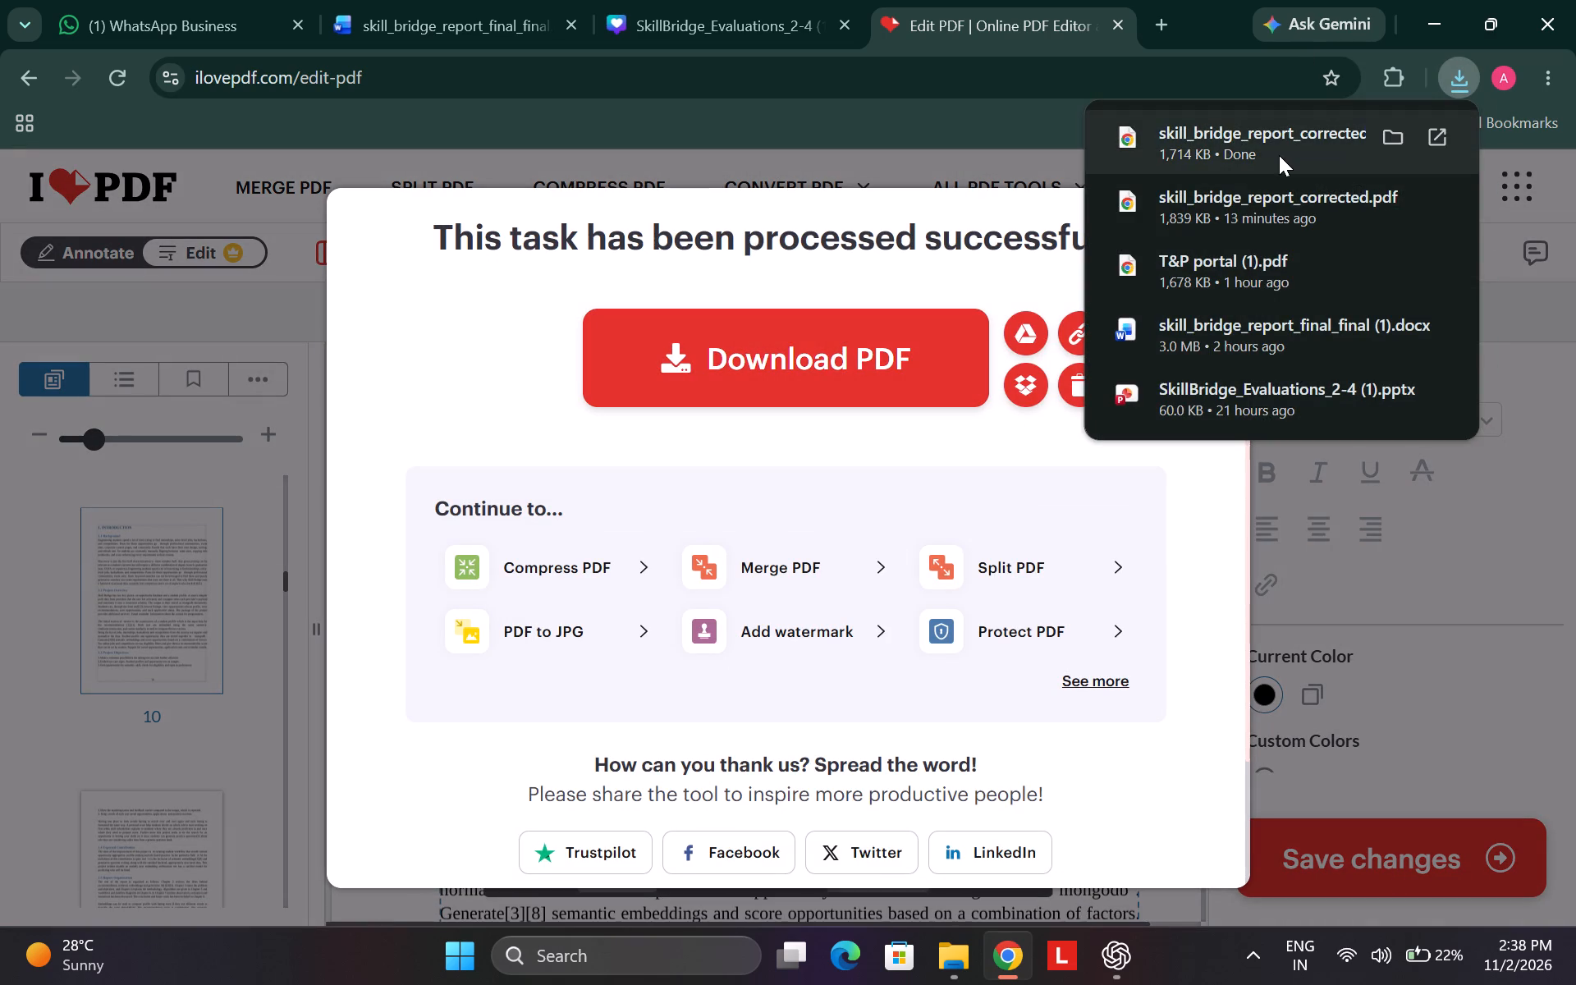
Open the downloaded skill_bridge_report_corrected (1).pdf and check the edited Background section on page 10.
left_click(1279, 155)
scroll(881, 488, "down", 3)
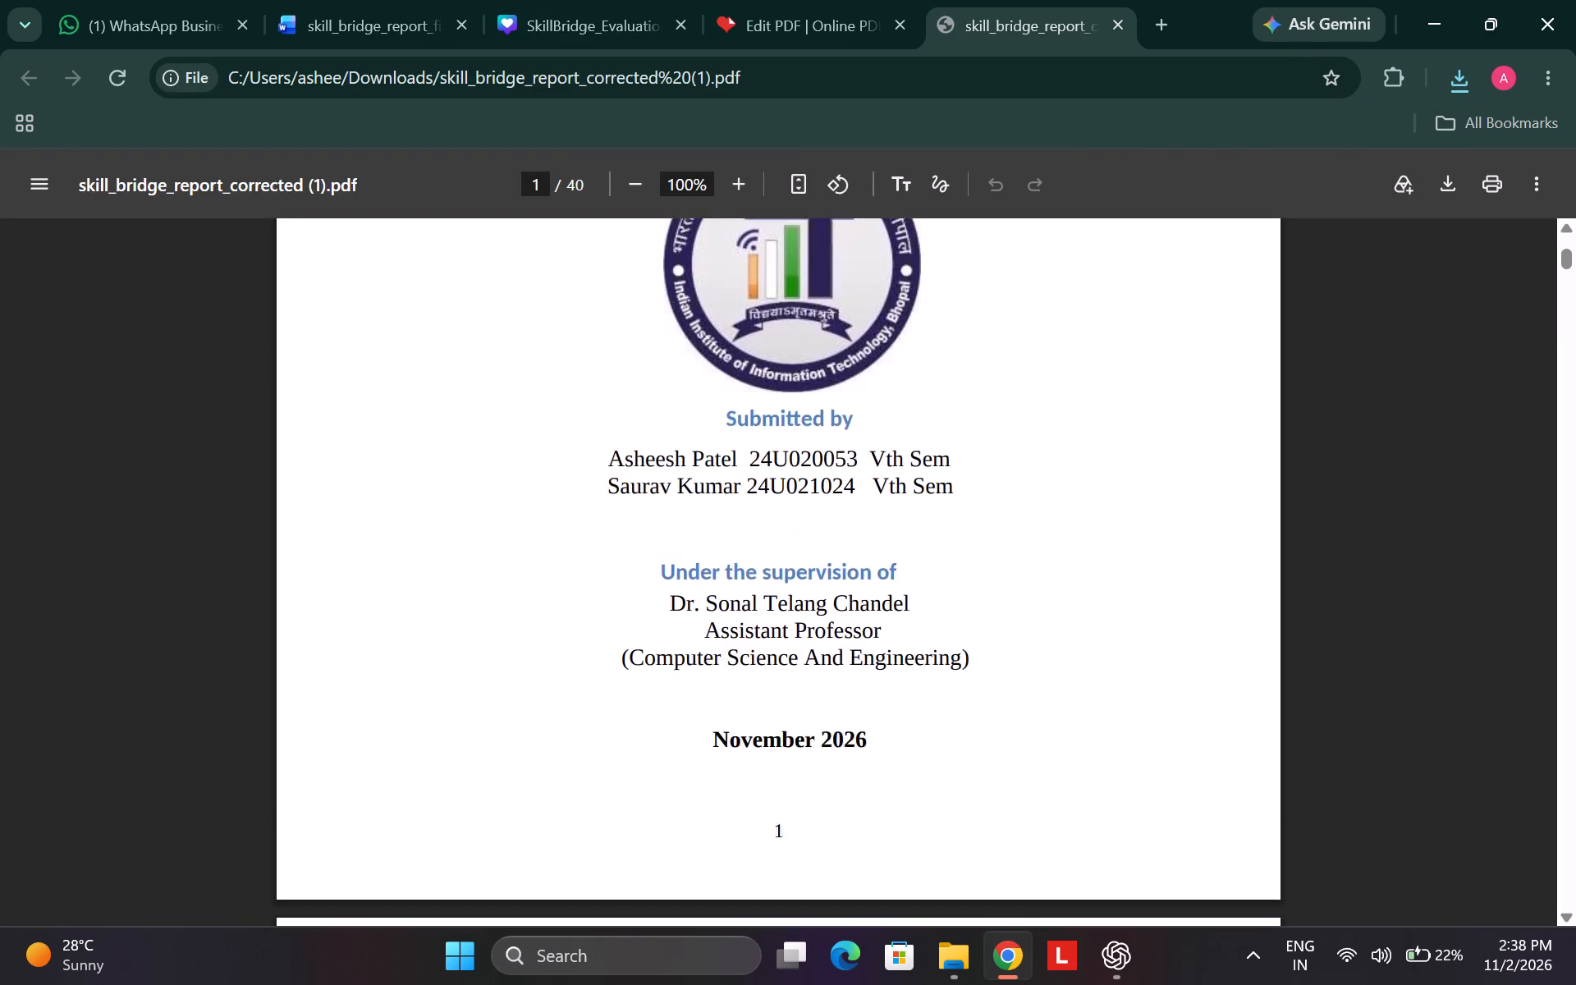
scroll(881, 488, "down", 9)
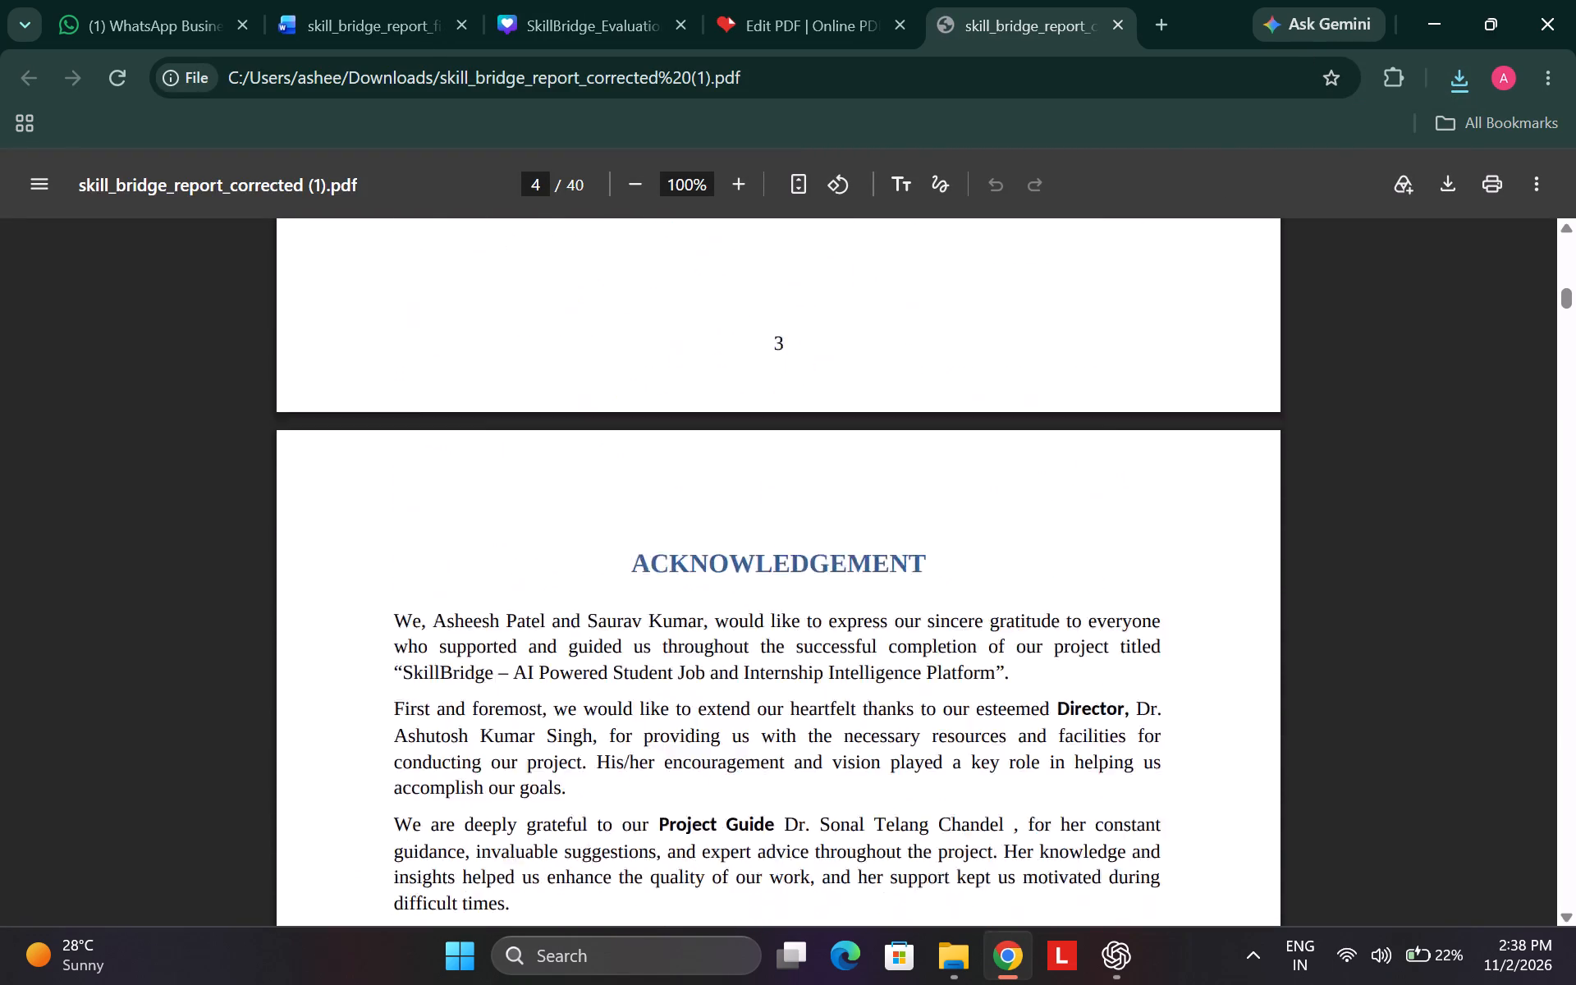
scroll(881, 488, "down", 7)
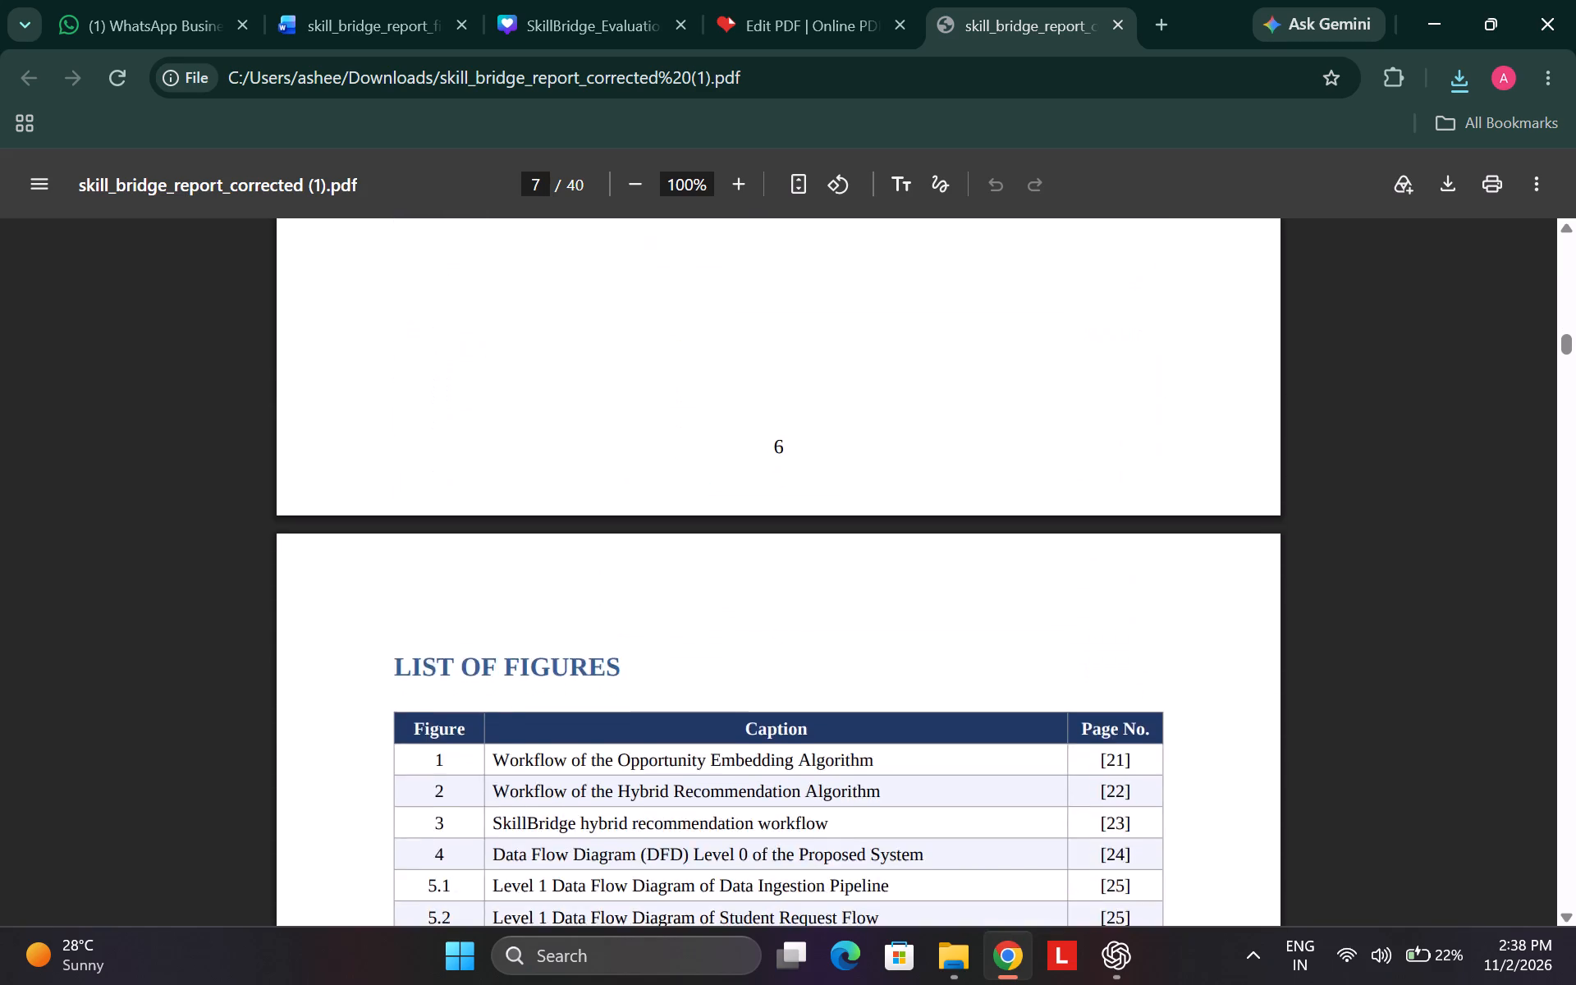
scroll(881, 488, "down", 3)
scroll(881, 488, "up", 2)
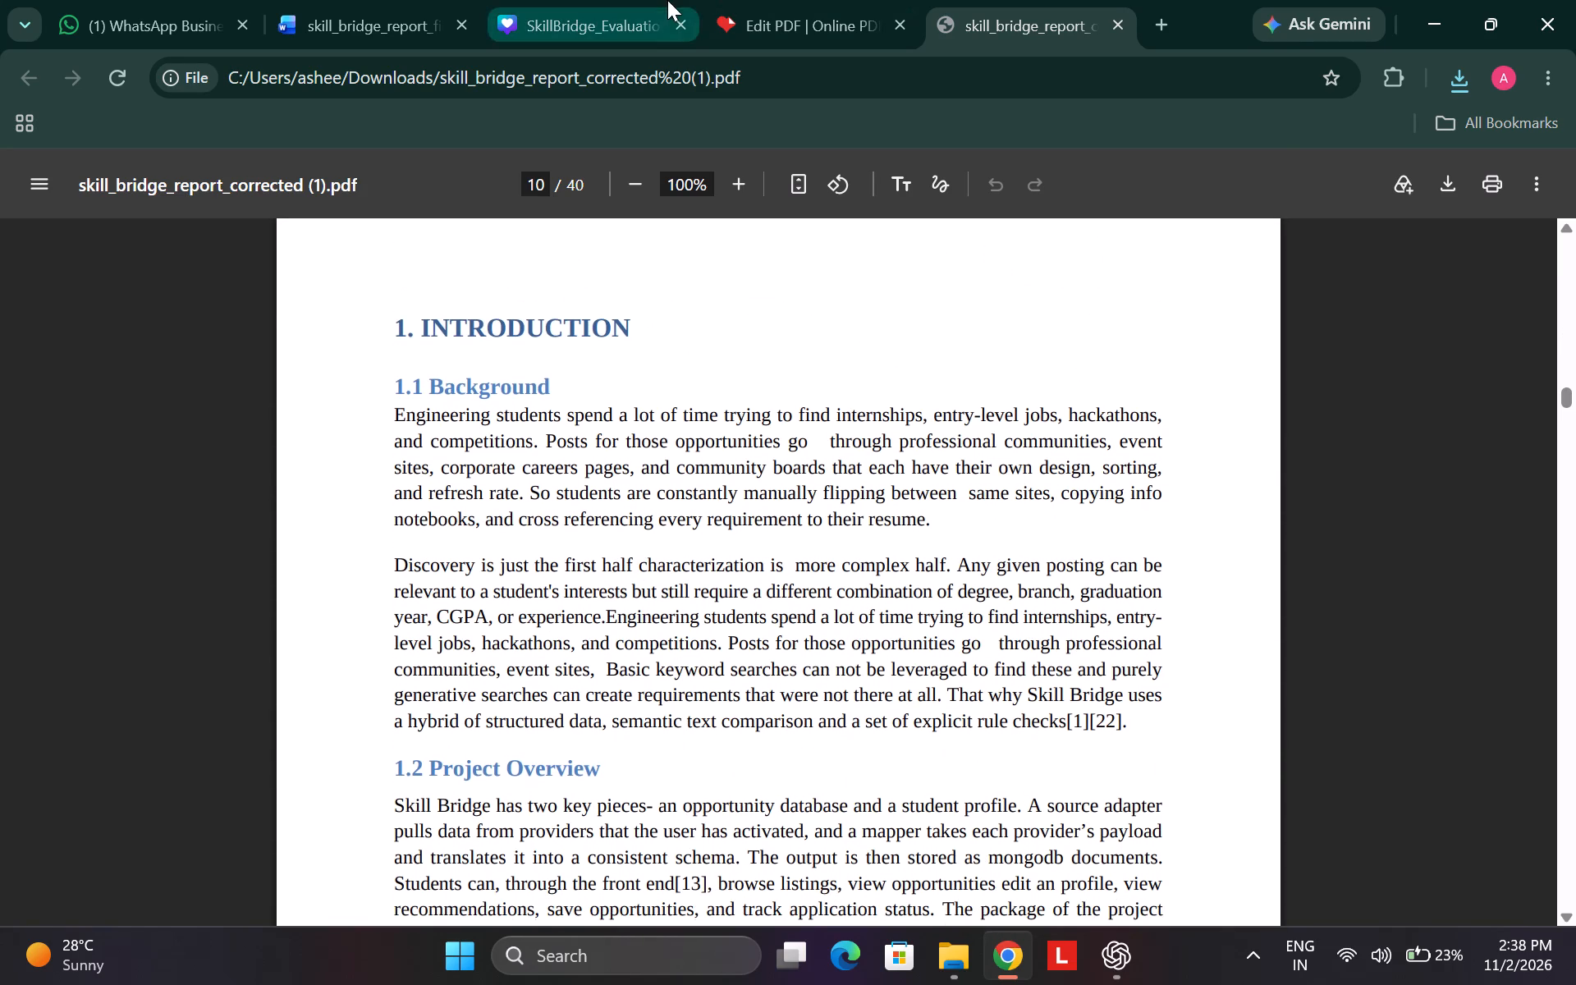
Back in the iLovePDF editor, delete the 1.2 Project Overview sentence from "The initial section of service" through "recommendations [1][21].".
left_click(786, 9)
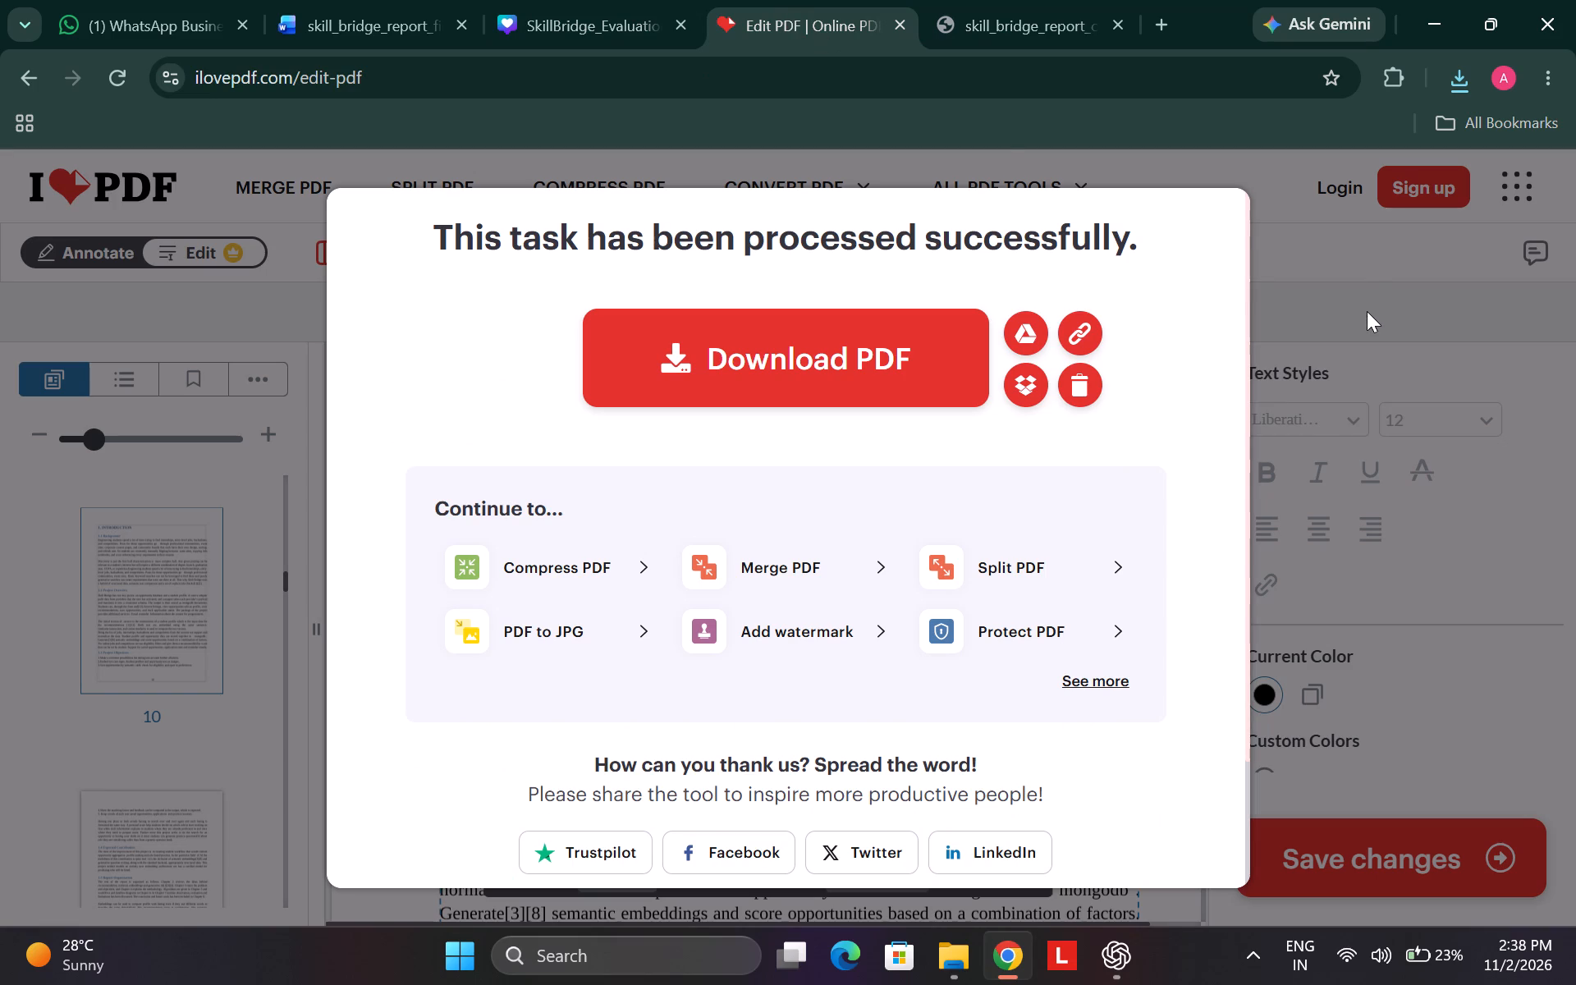
left_click(1359, 260)
scroll(849, 547, "down", 1)
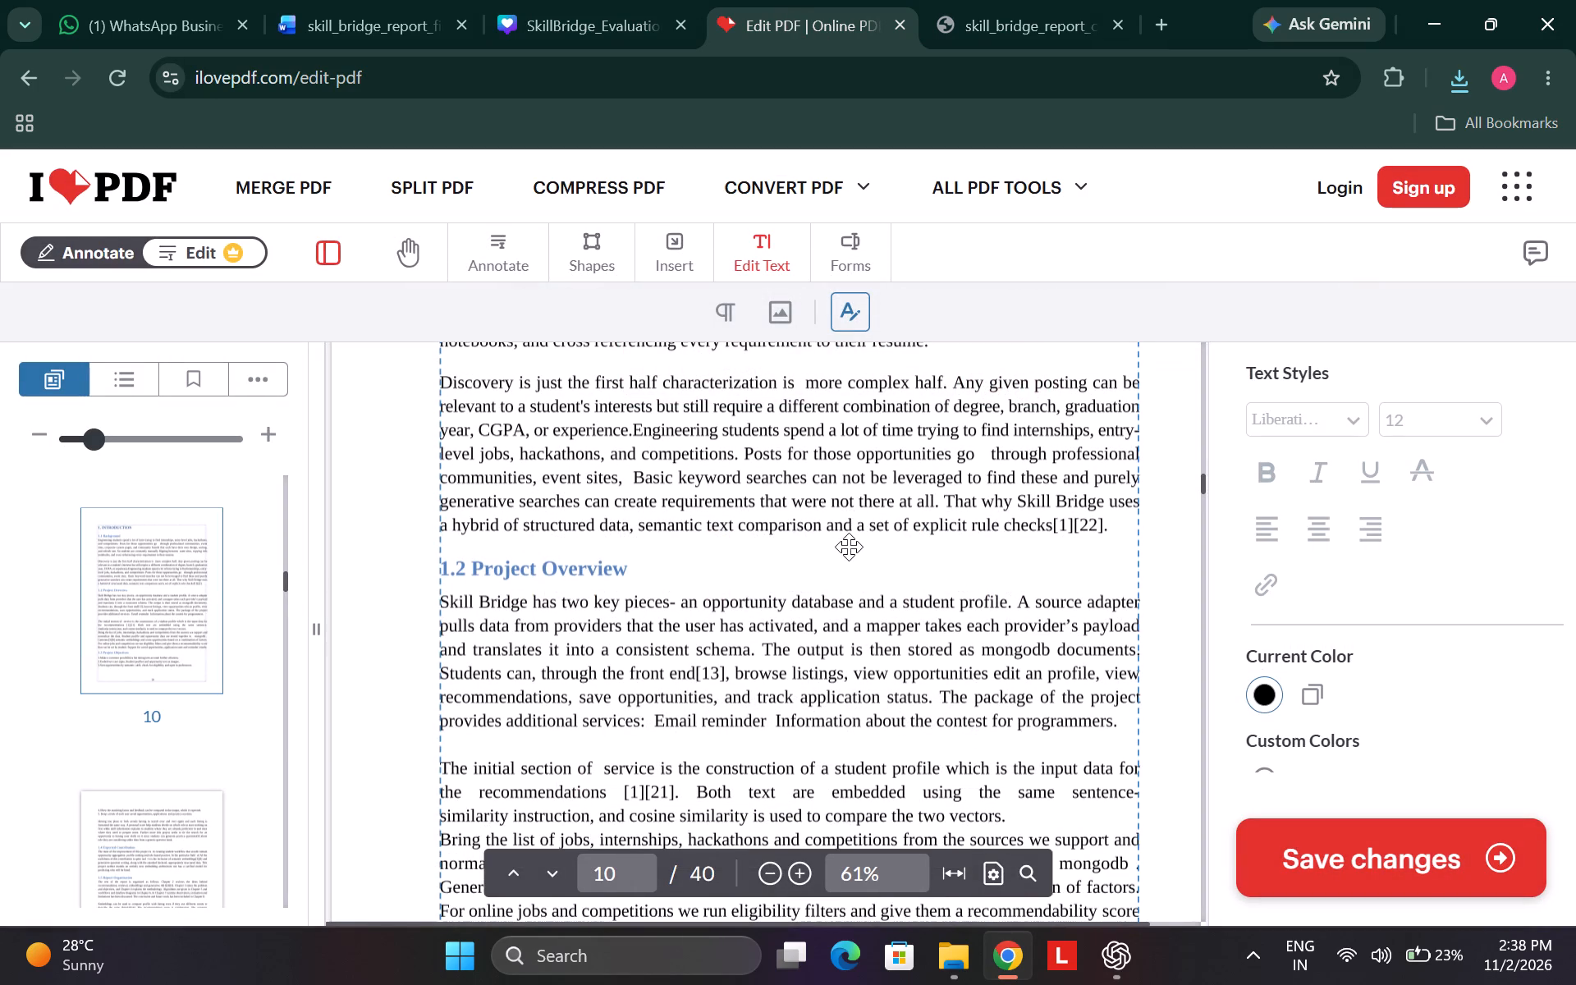
scroll(849, 547, "down", 1)
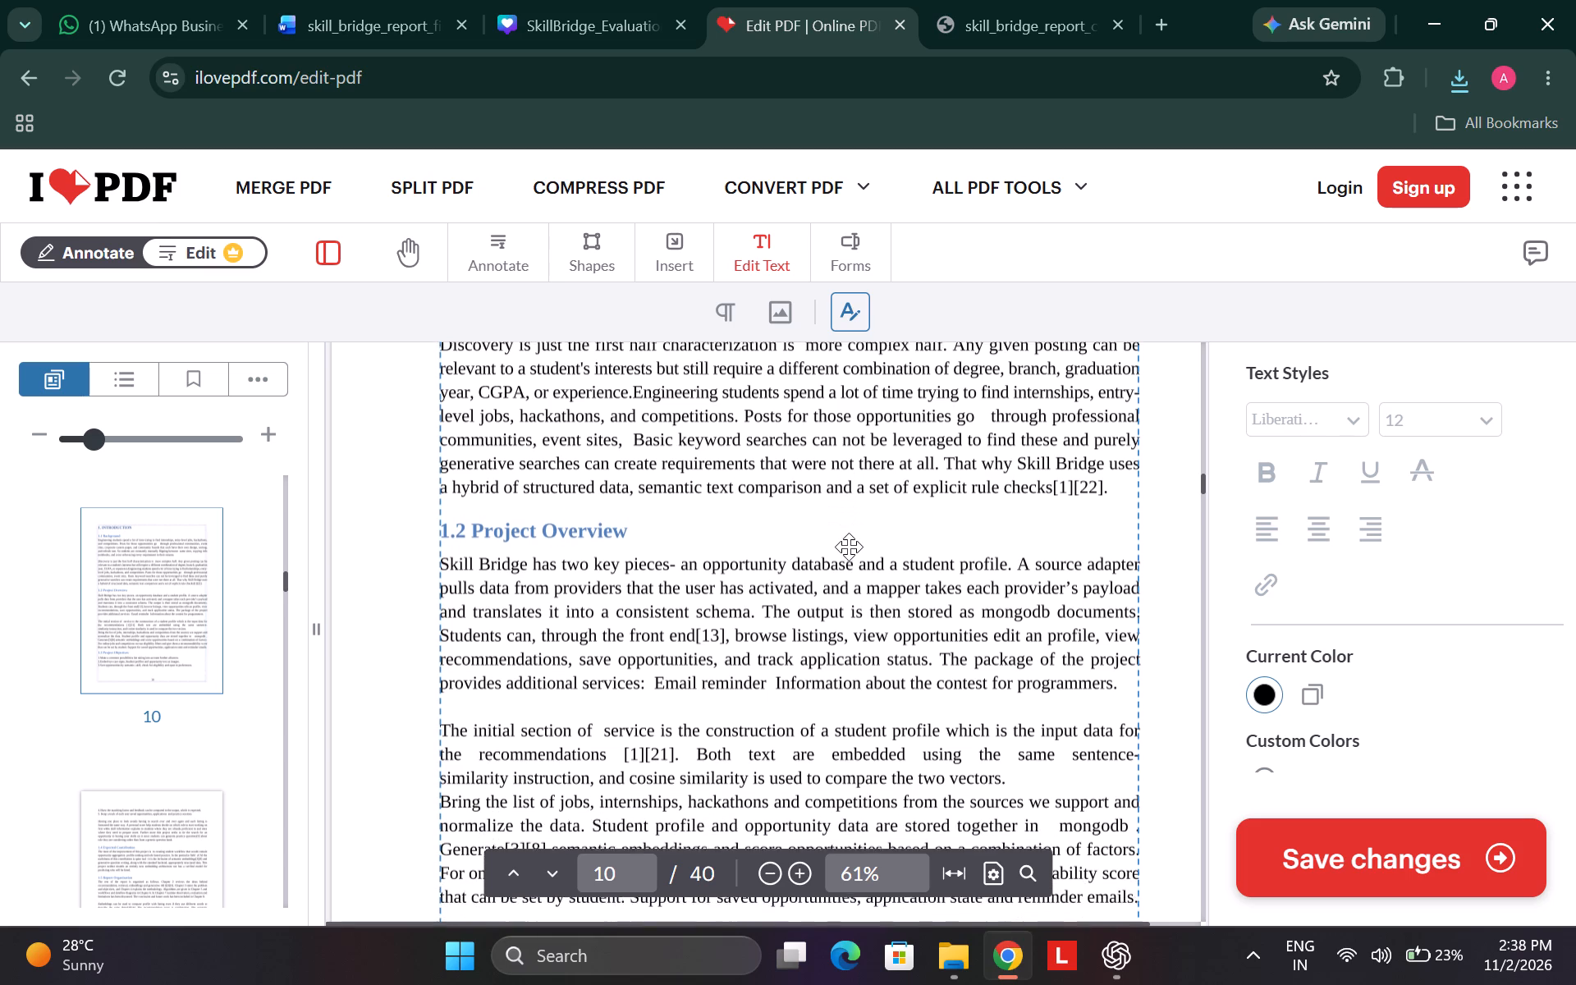
scroll(849, 547, "down", 2)
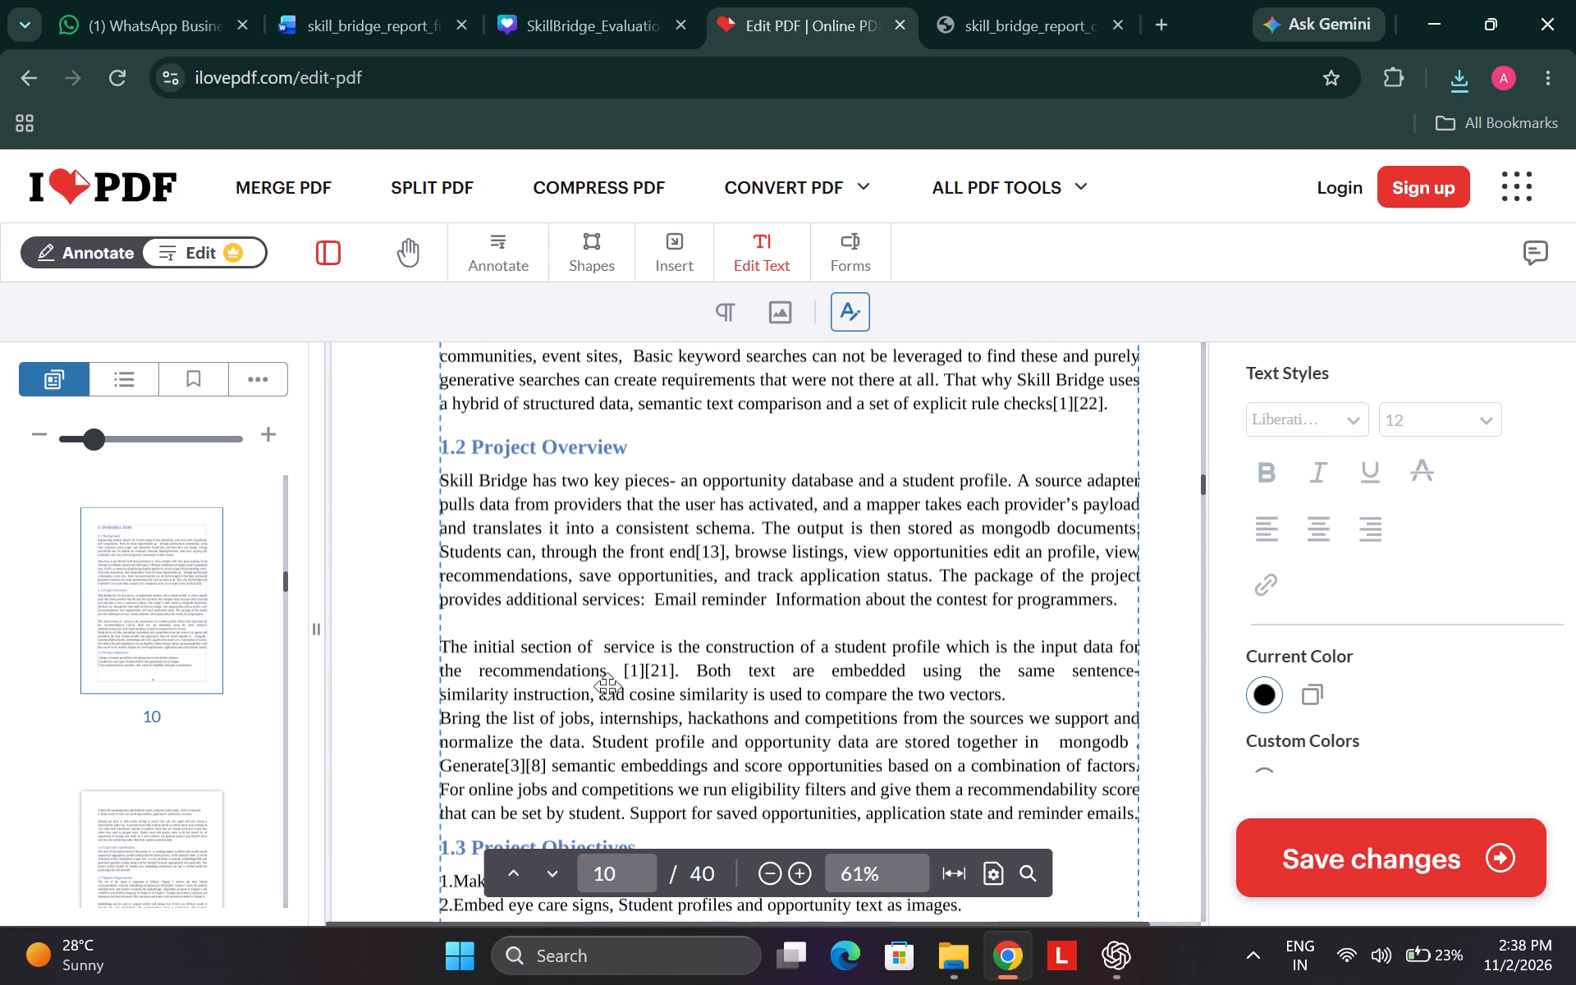
left_click(447, 643)
scroll(486, 651, "down", 1)
left_click(442, 606)
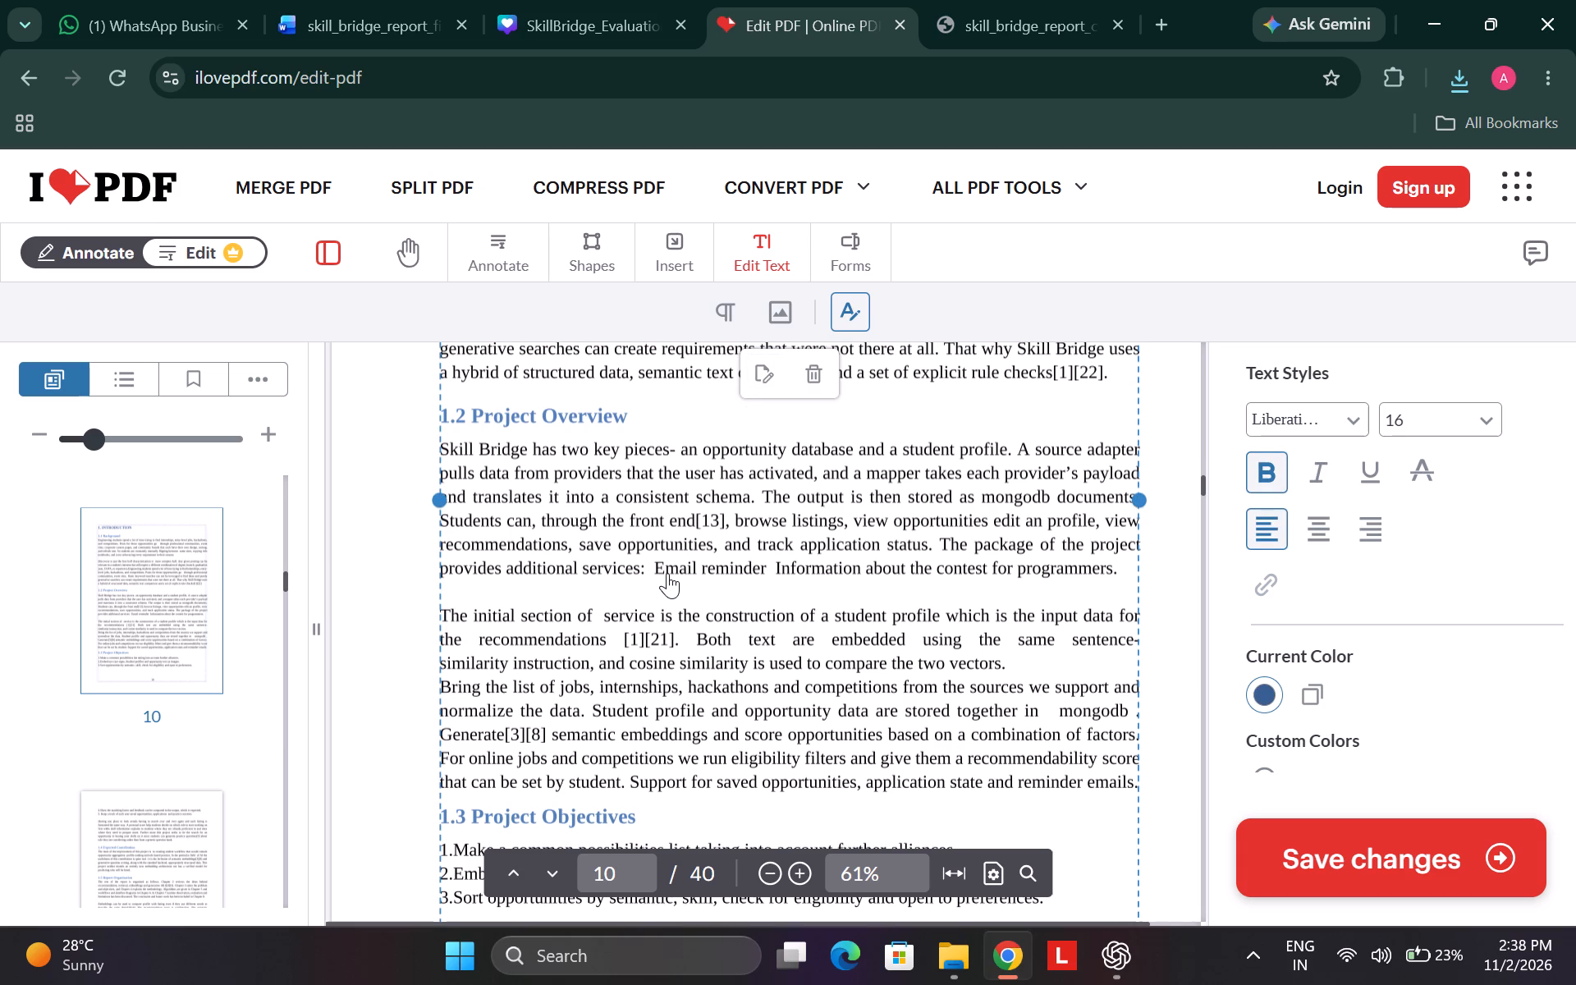
scroll(667, 573, "down", 2)
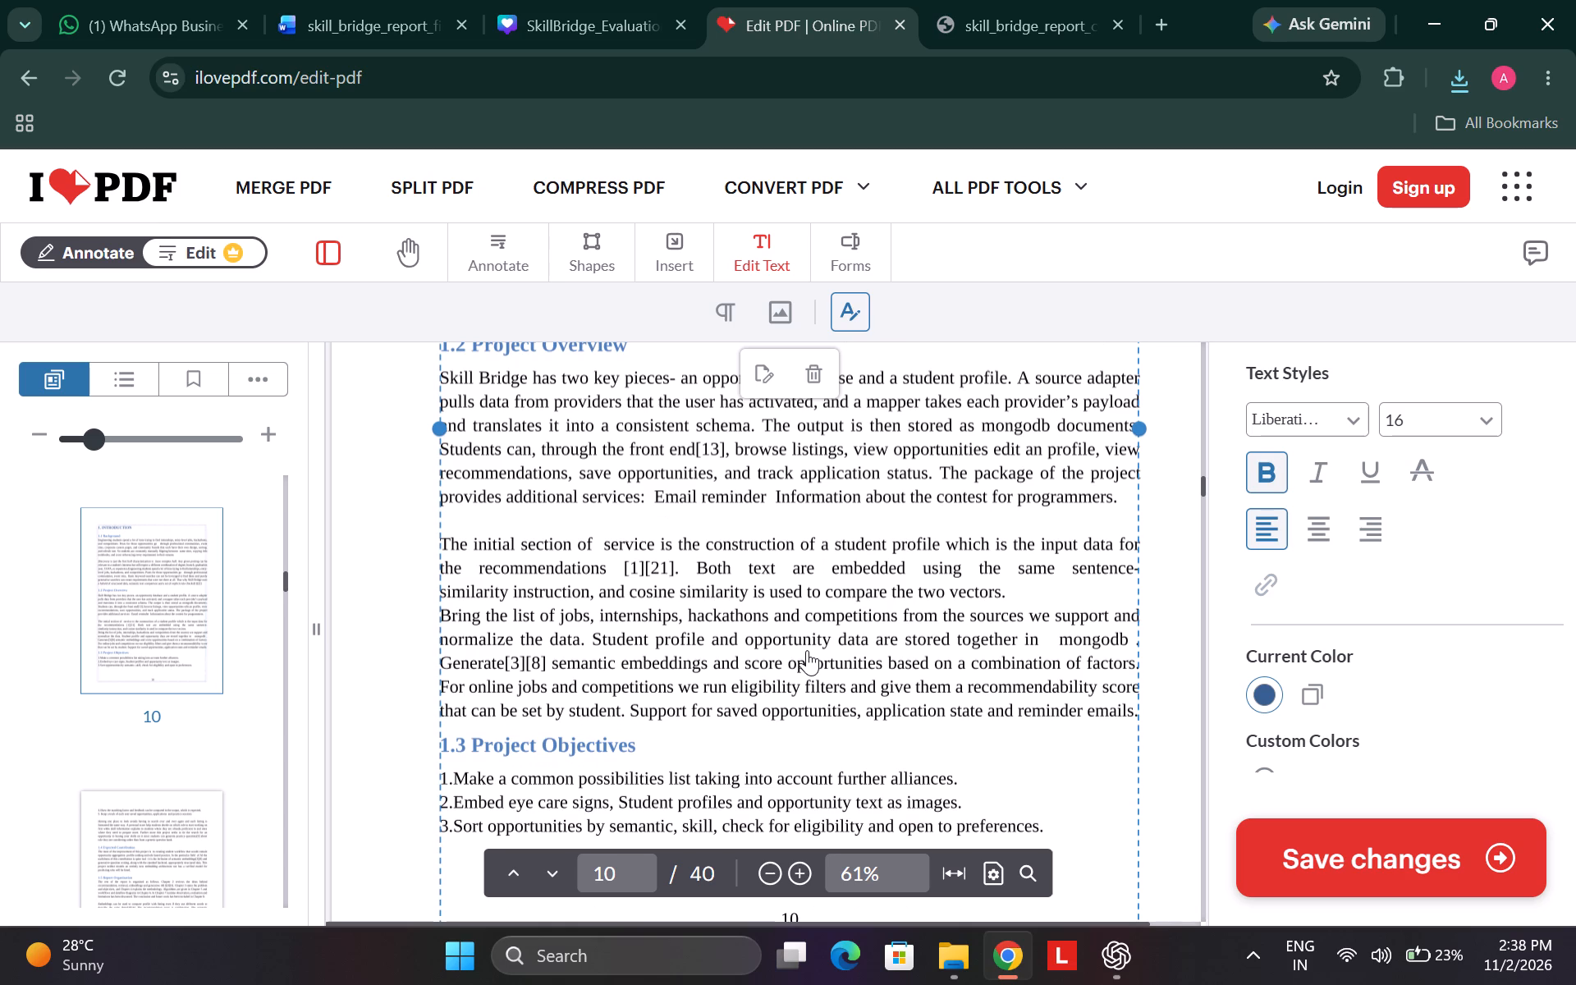
left_click(760, 370)
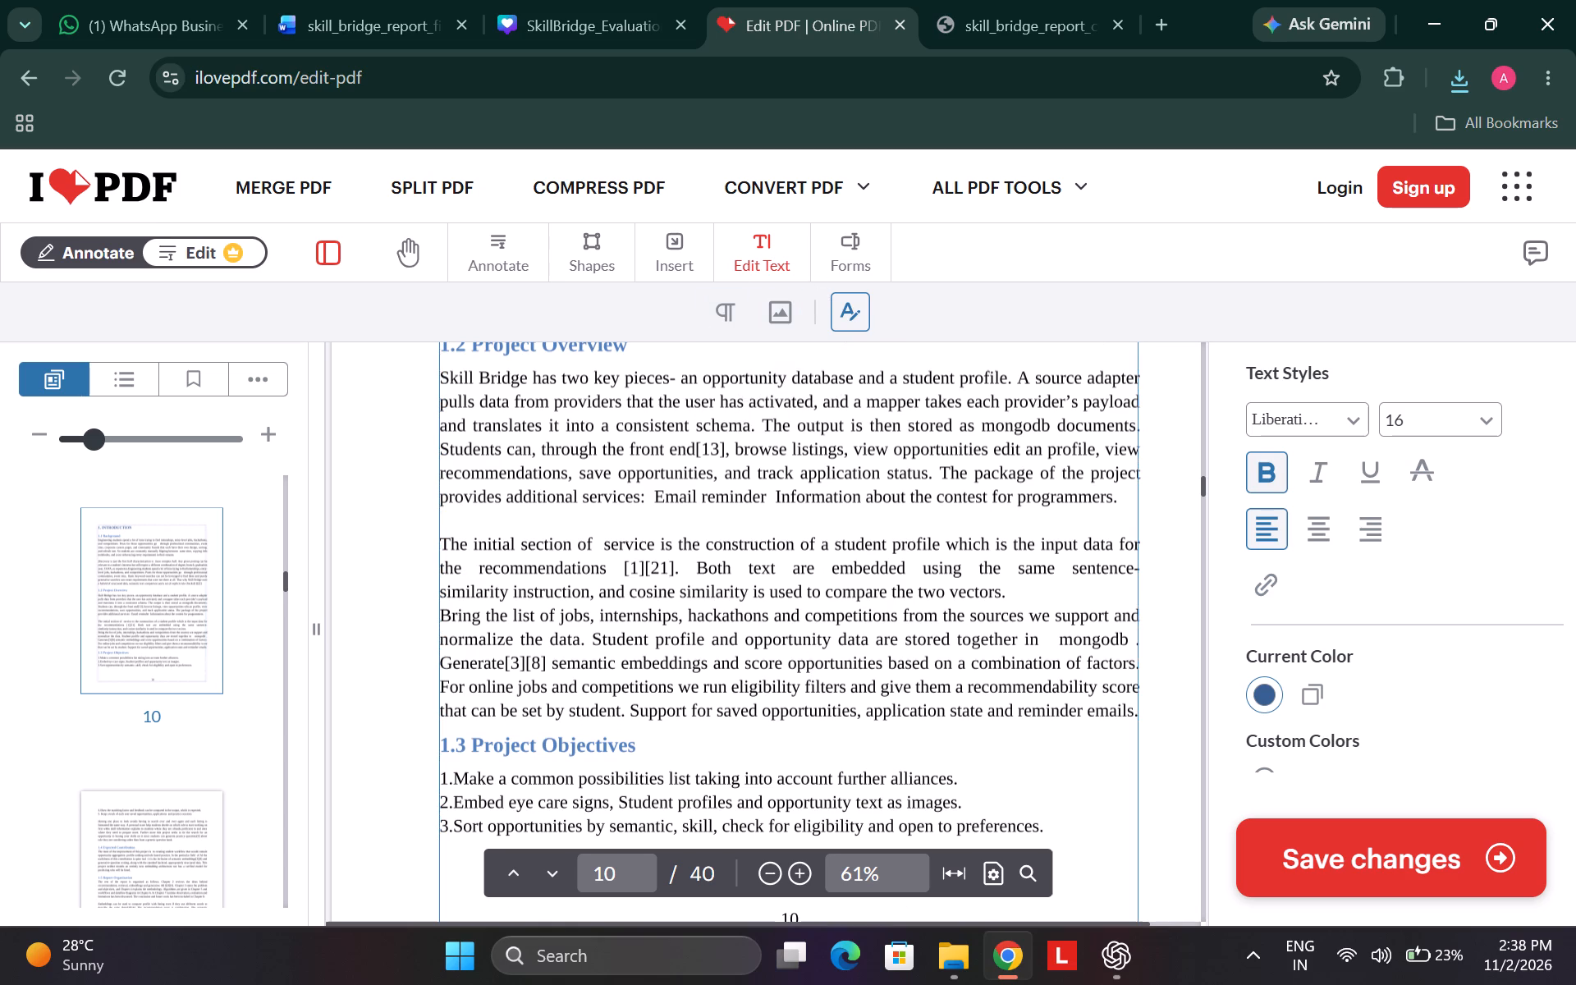
left_click(440, 545)
left_click_drag(440, 545, 676, 572)
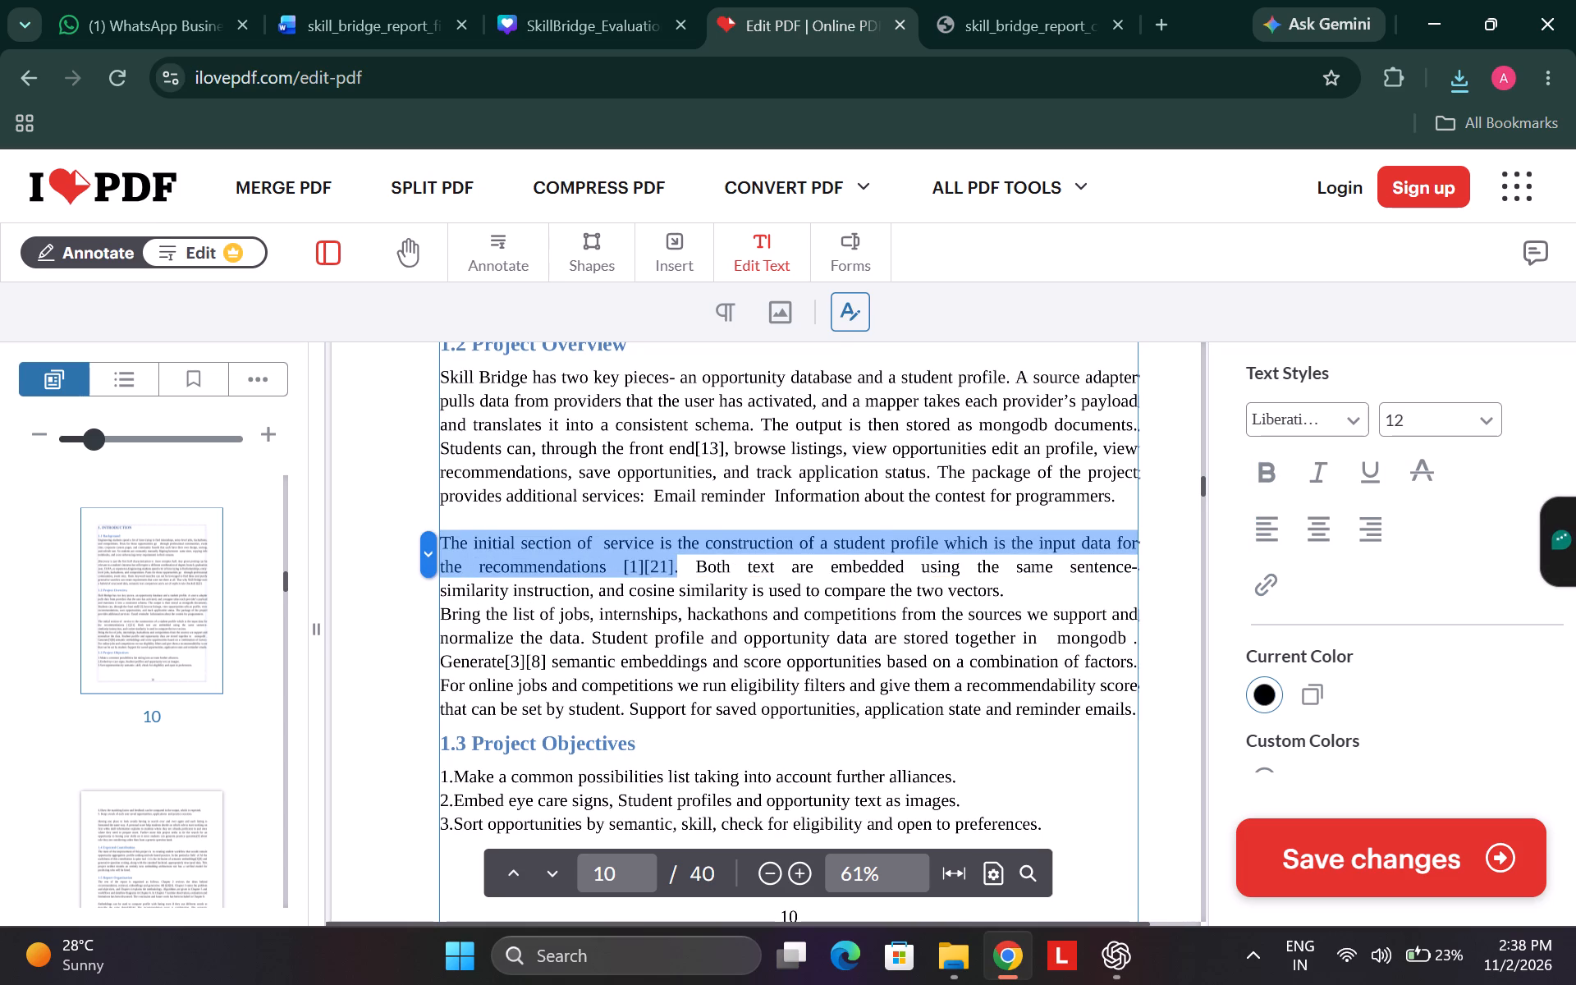
key("BackSpace")
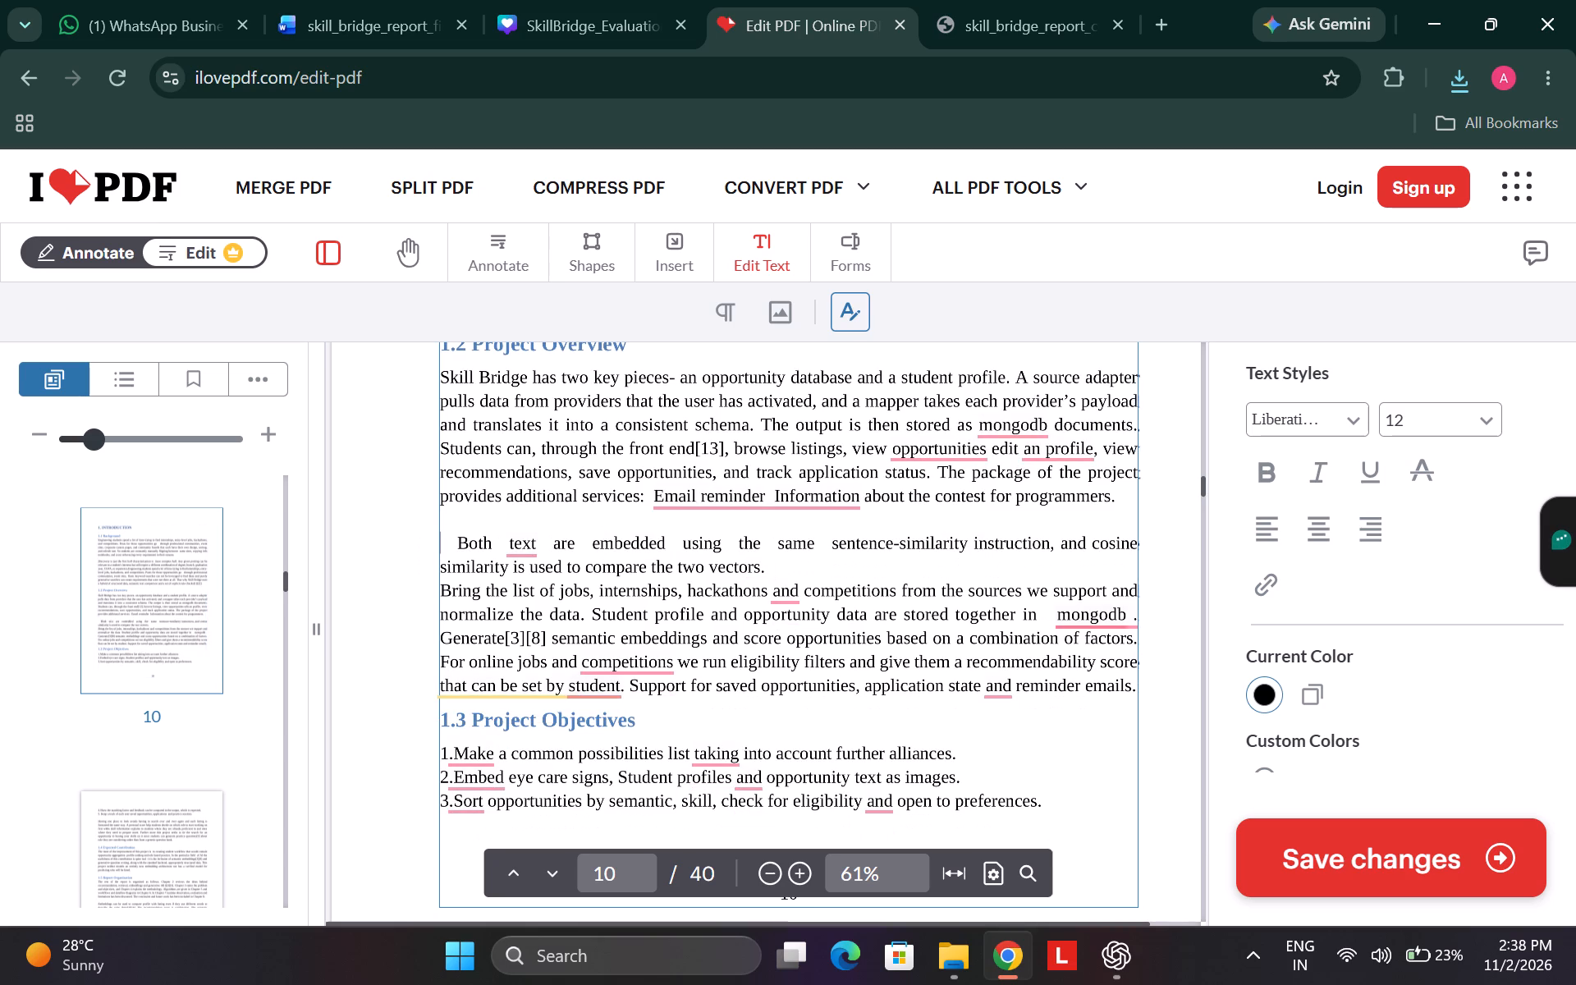
Remove the leftover spaces before "Both text are embedded" so the paragraph starts at the margin.
key("Right")
key("Right")
key("Right")
key("Right")
key("Left")
key("BackSpace")
key("BackSpace")
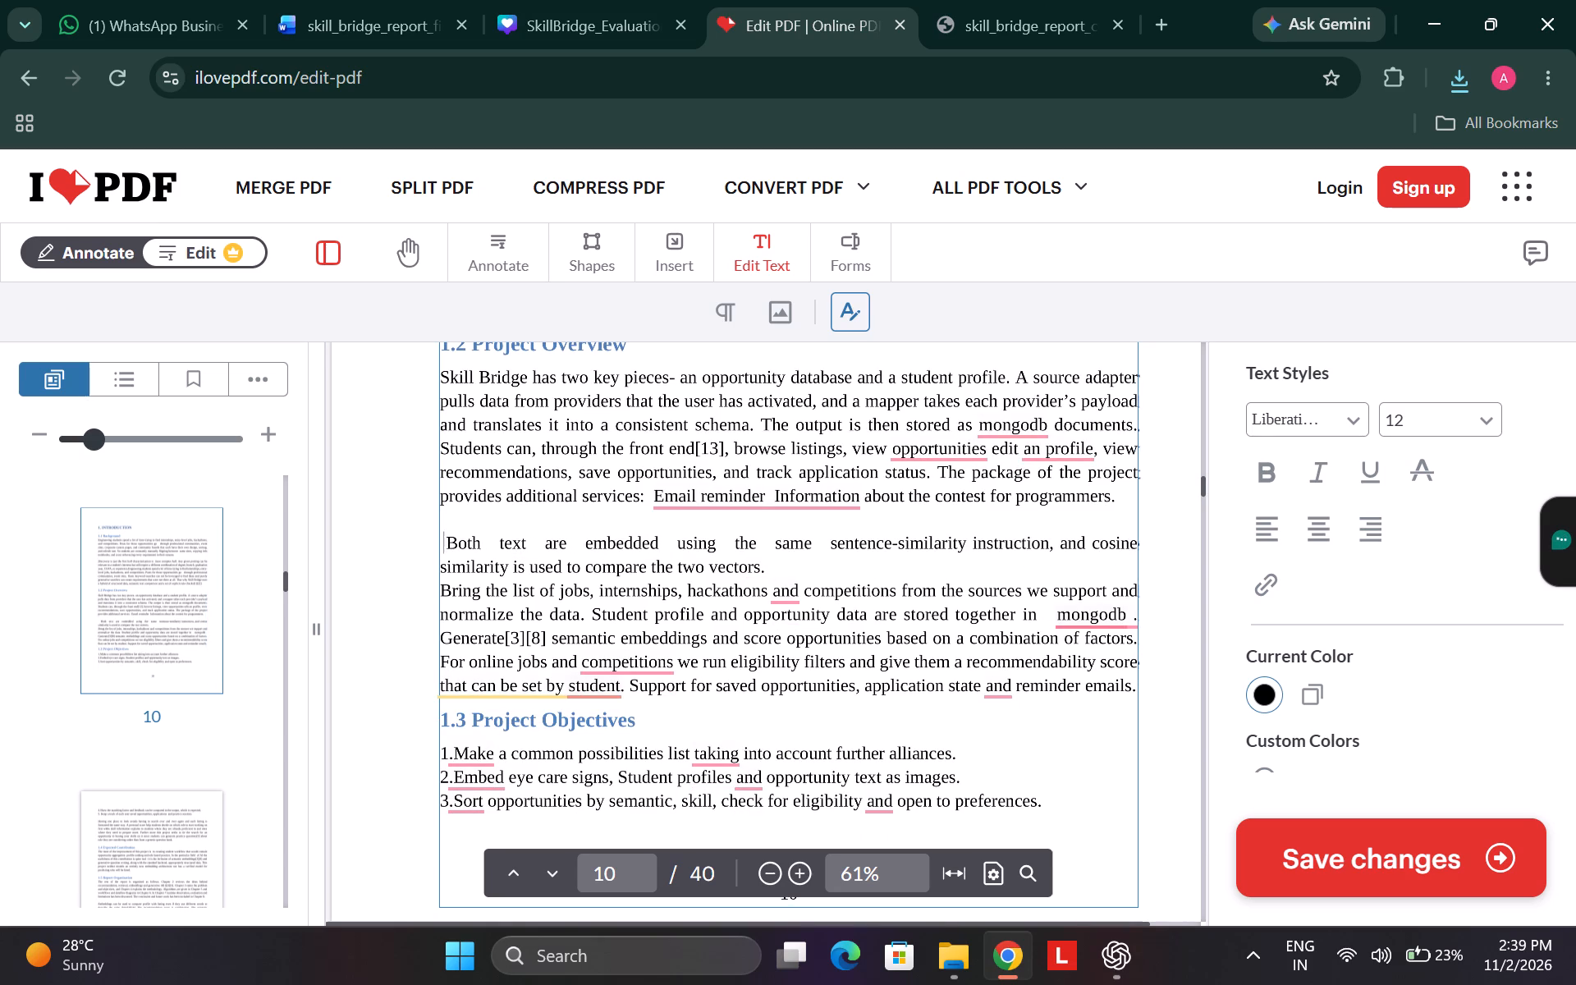
key("BackSpace")
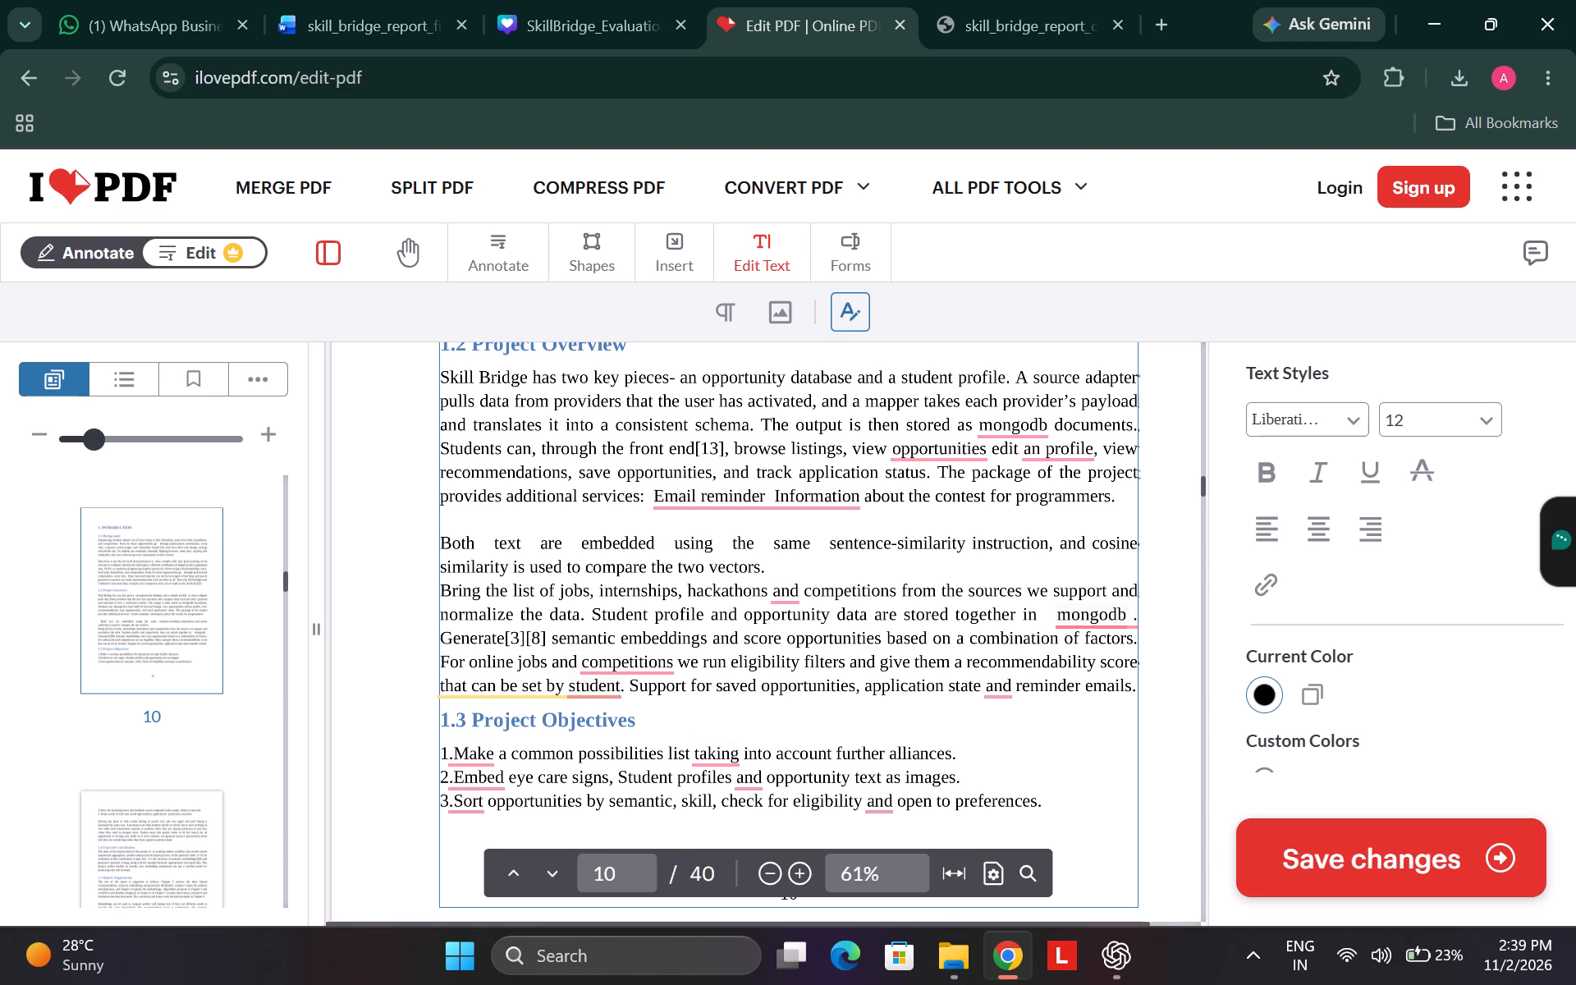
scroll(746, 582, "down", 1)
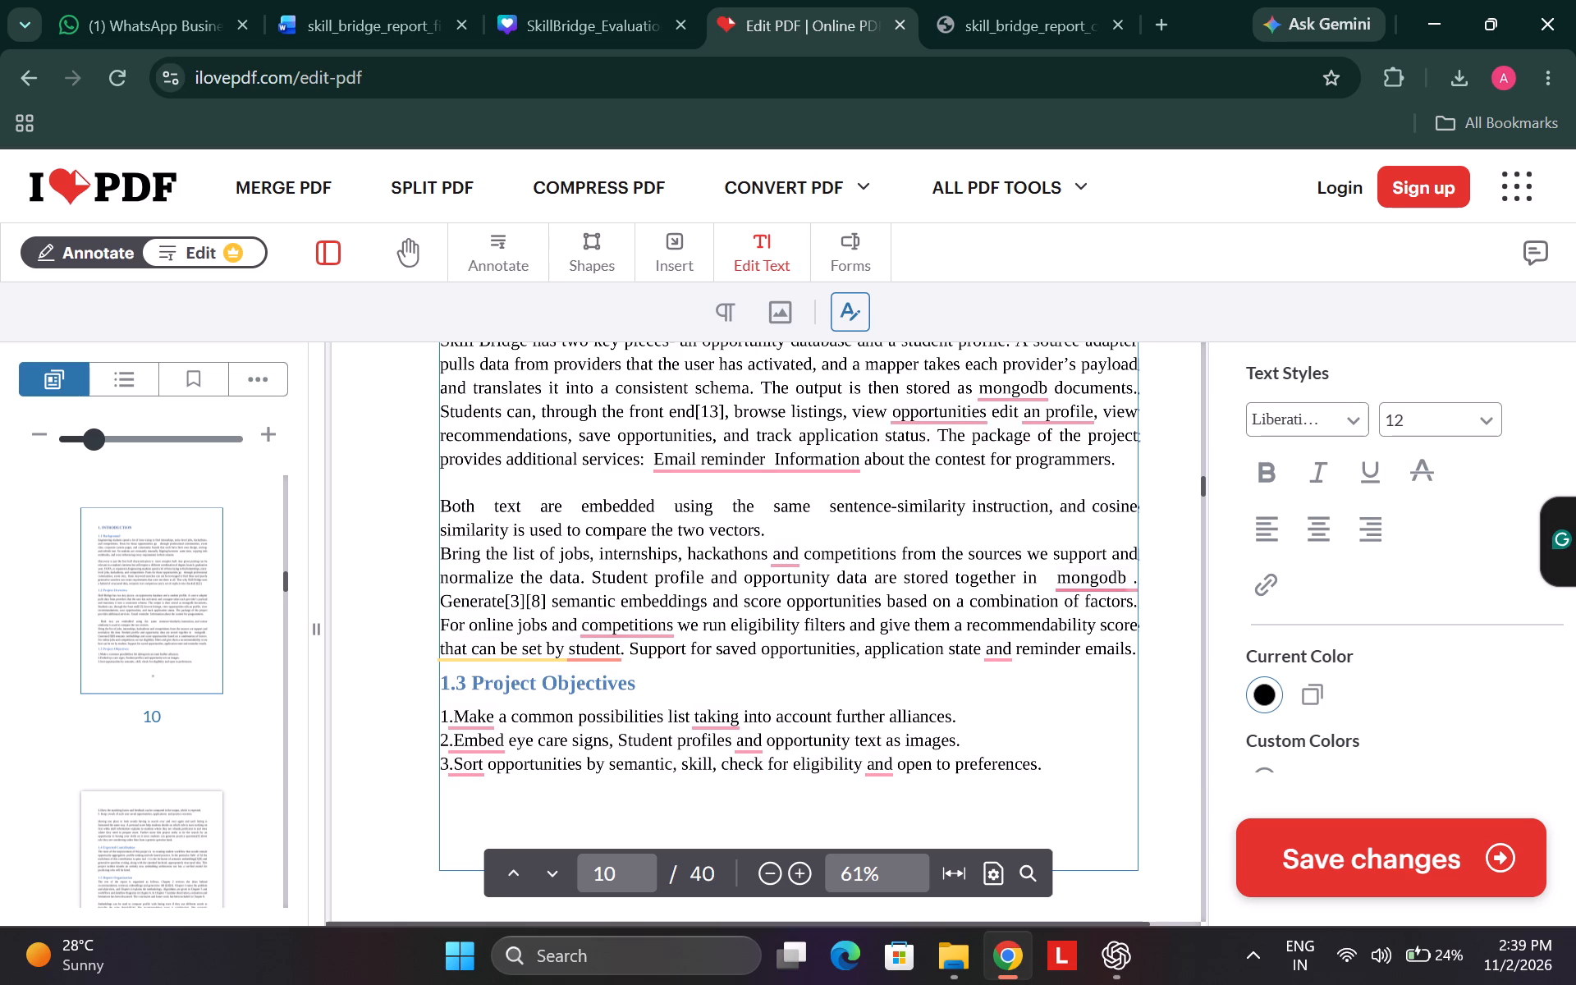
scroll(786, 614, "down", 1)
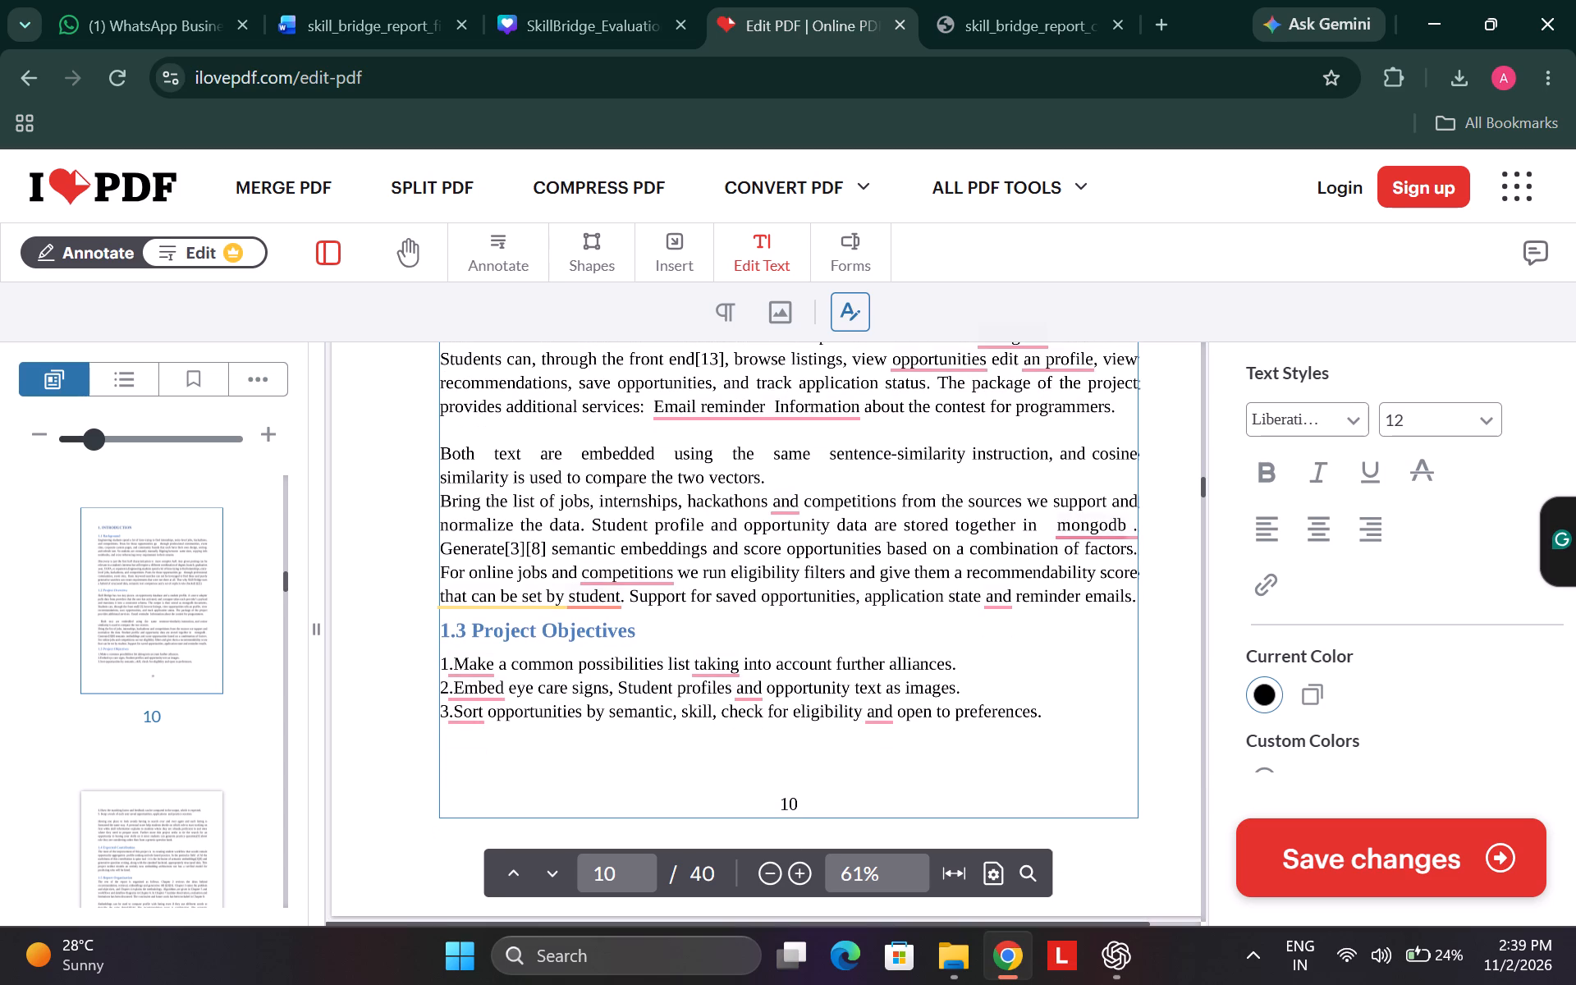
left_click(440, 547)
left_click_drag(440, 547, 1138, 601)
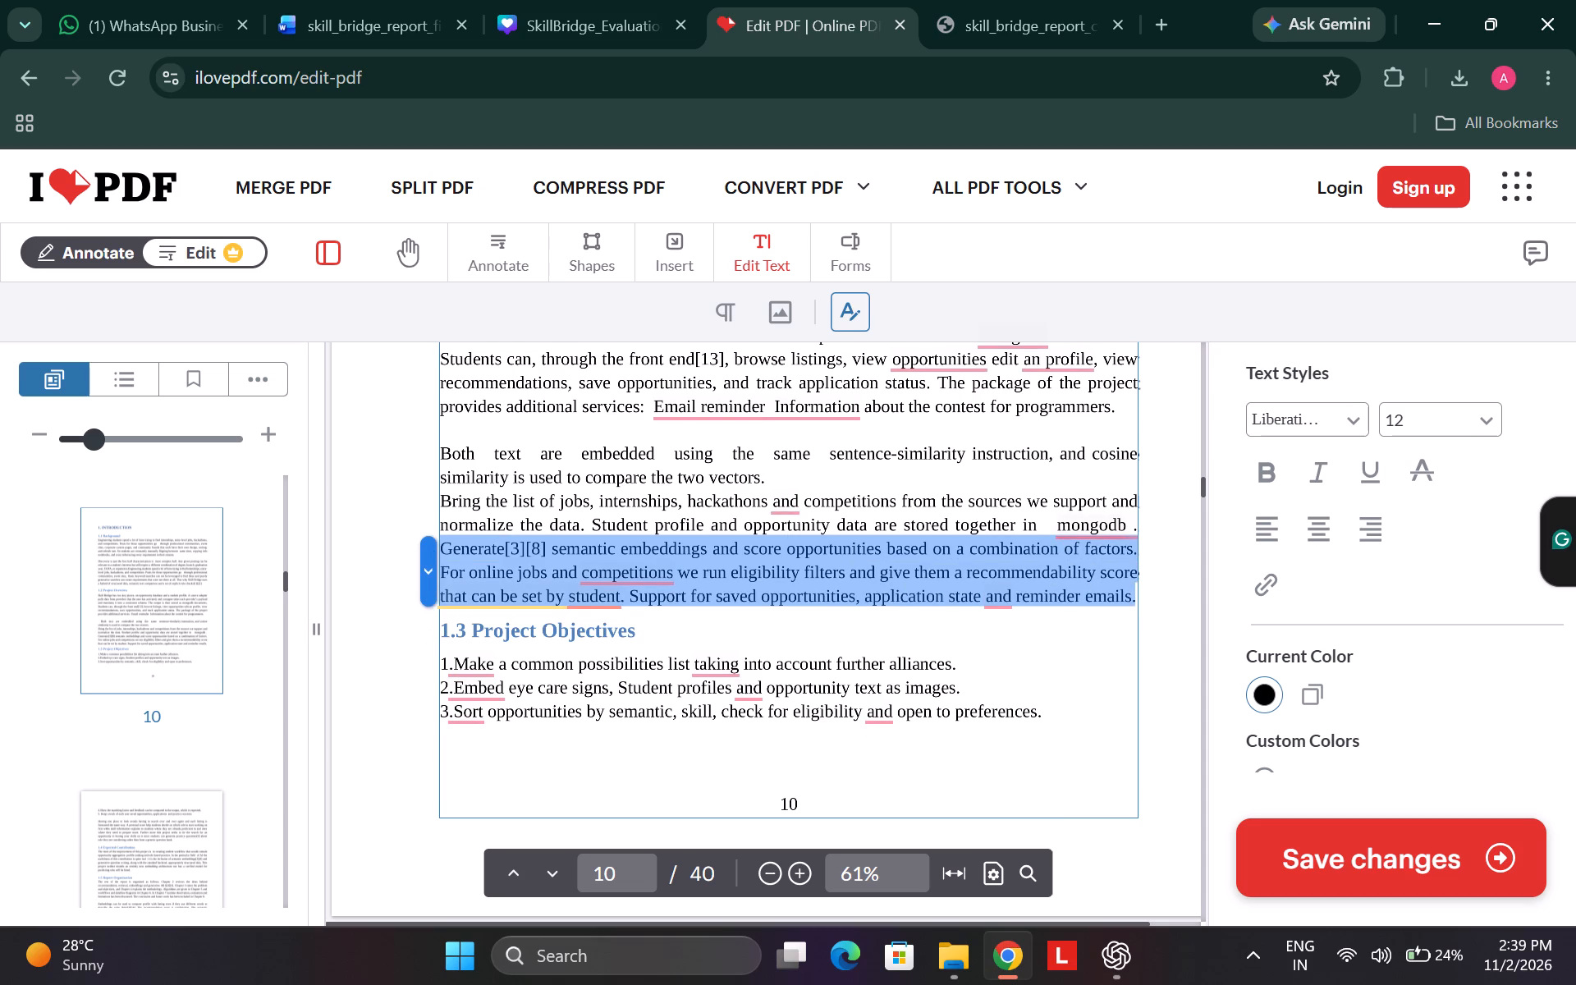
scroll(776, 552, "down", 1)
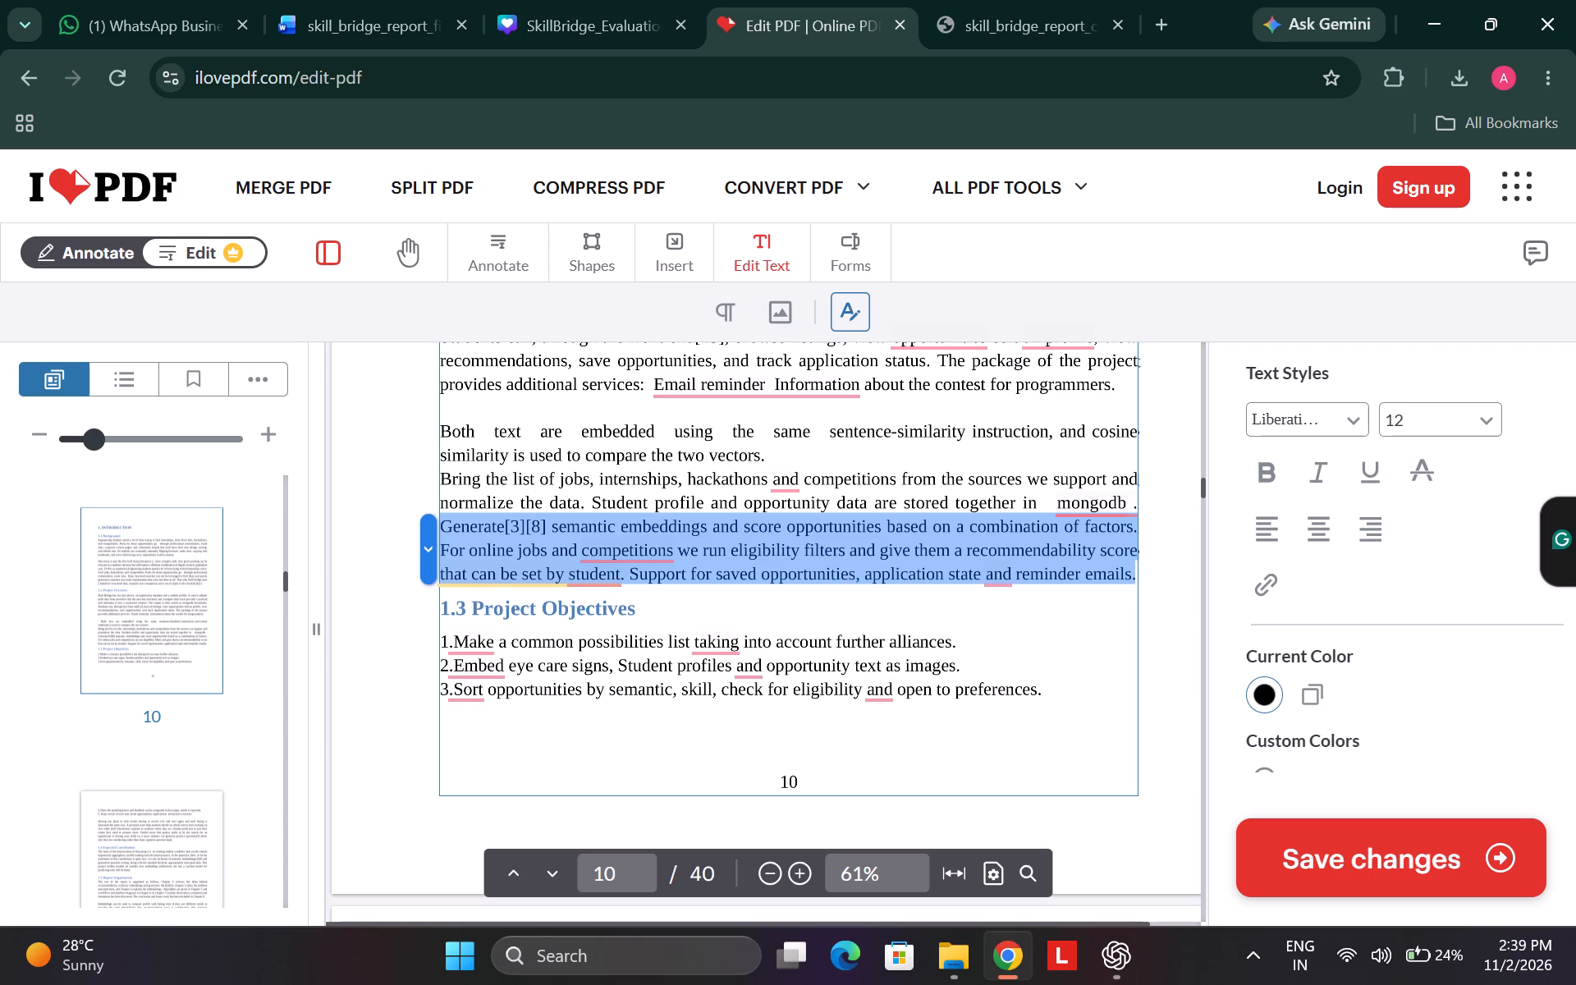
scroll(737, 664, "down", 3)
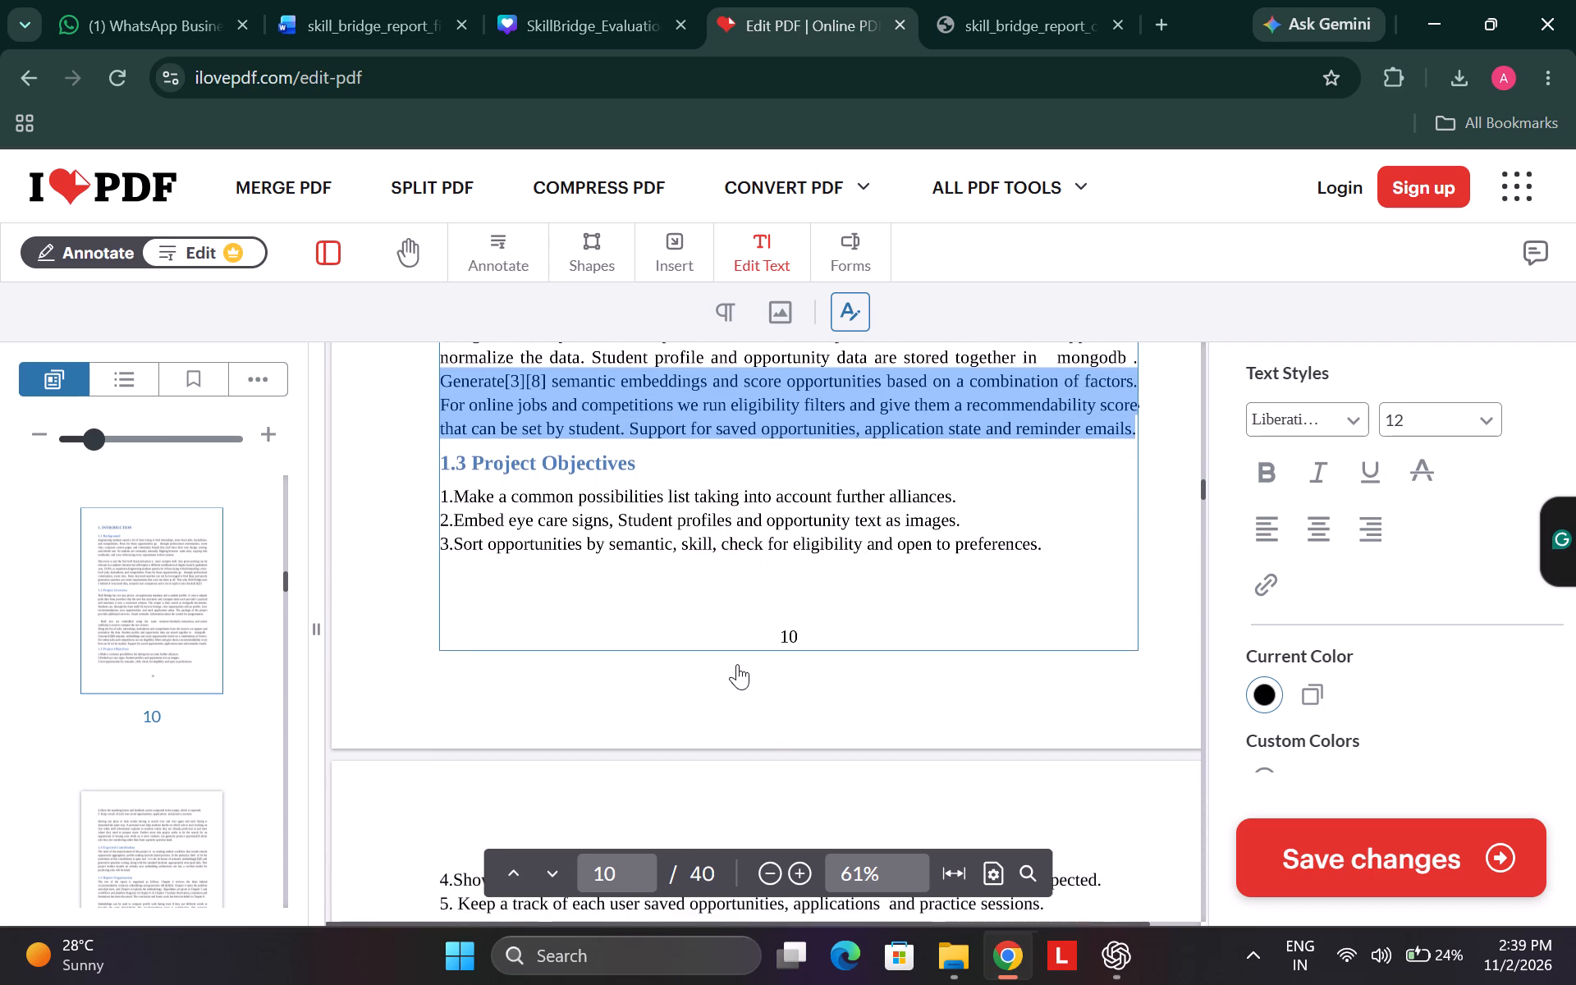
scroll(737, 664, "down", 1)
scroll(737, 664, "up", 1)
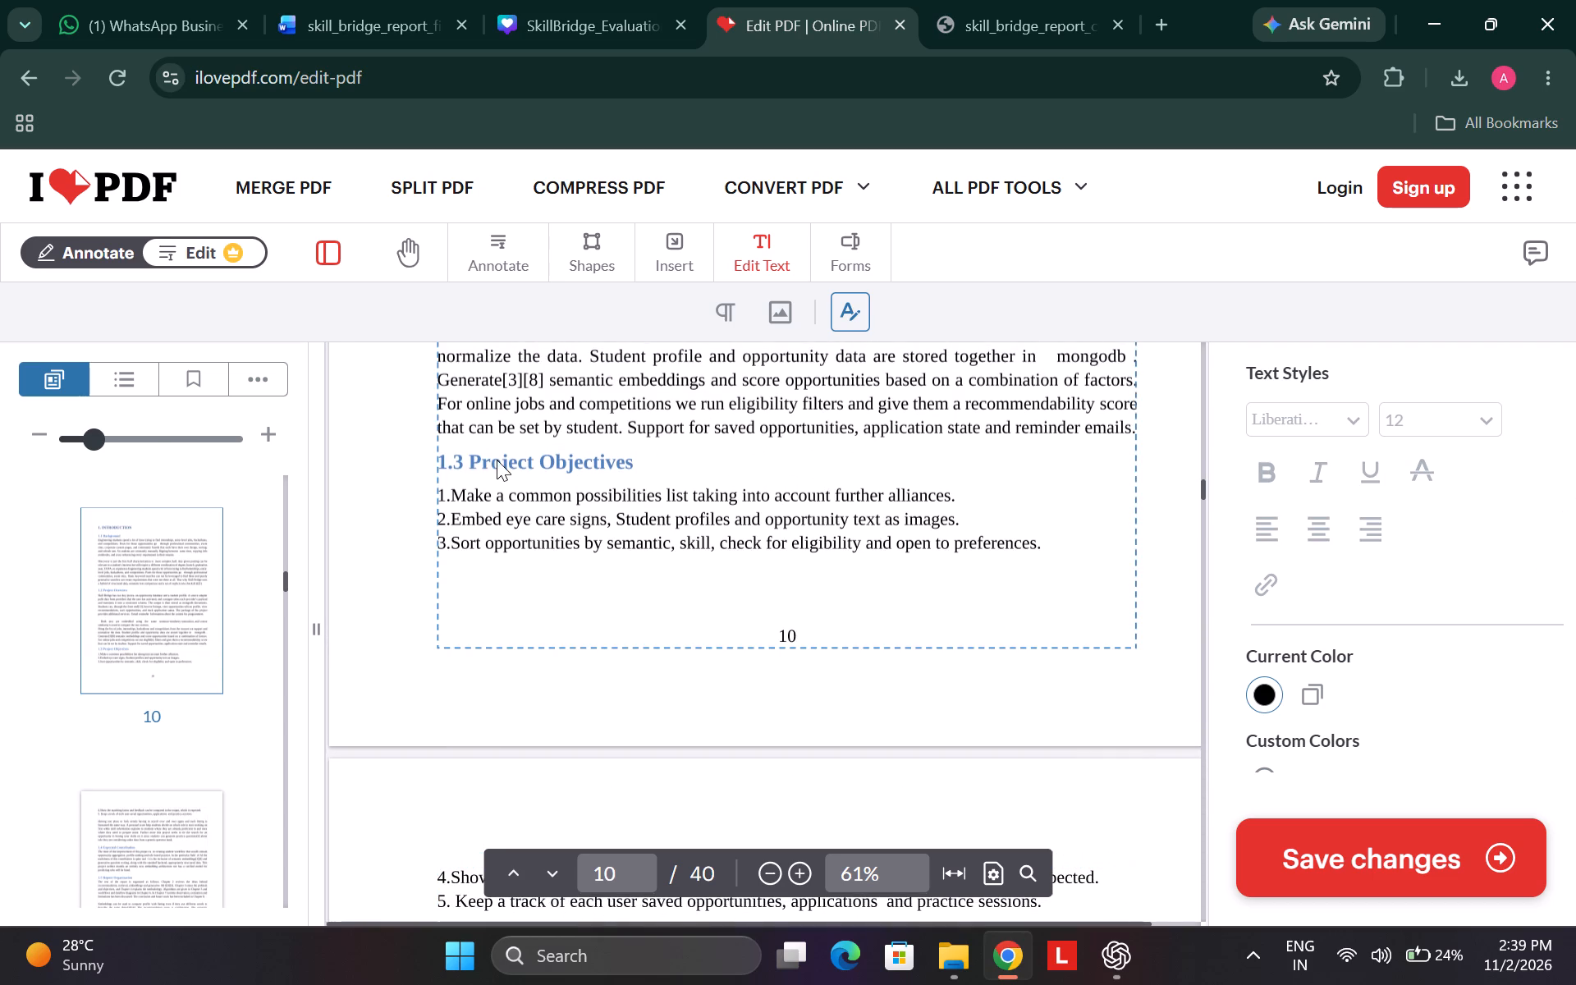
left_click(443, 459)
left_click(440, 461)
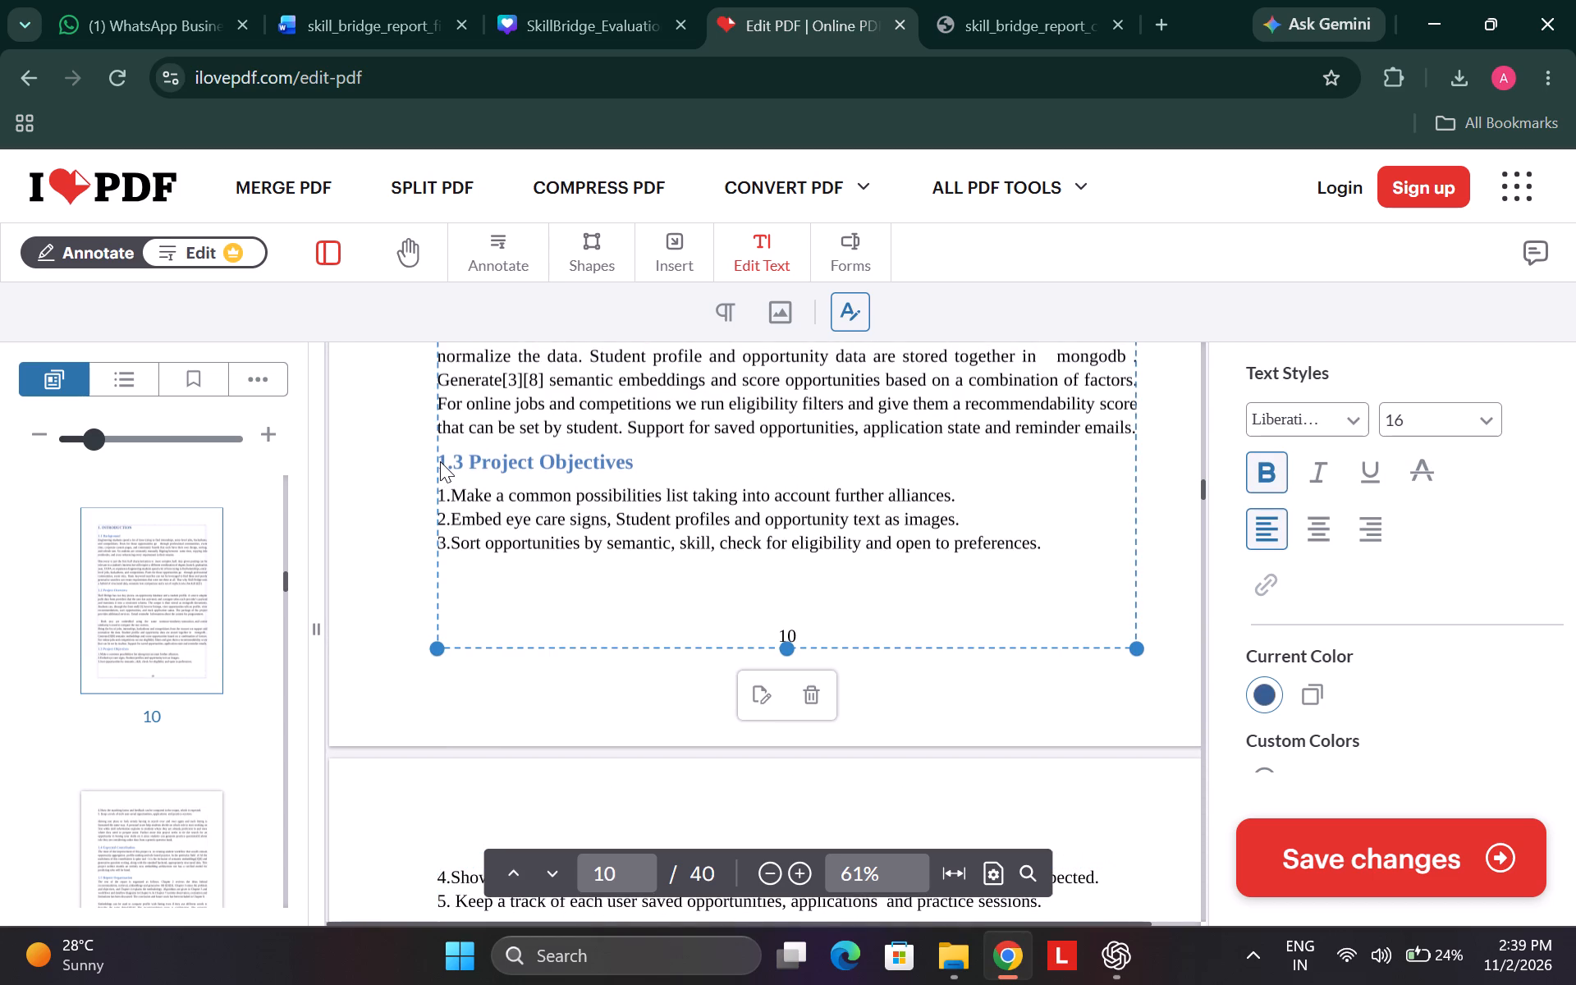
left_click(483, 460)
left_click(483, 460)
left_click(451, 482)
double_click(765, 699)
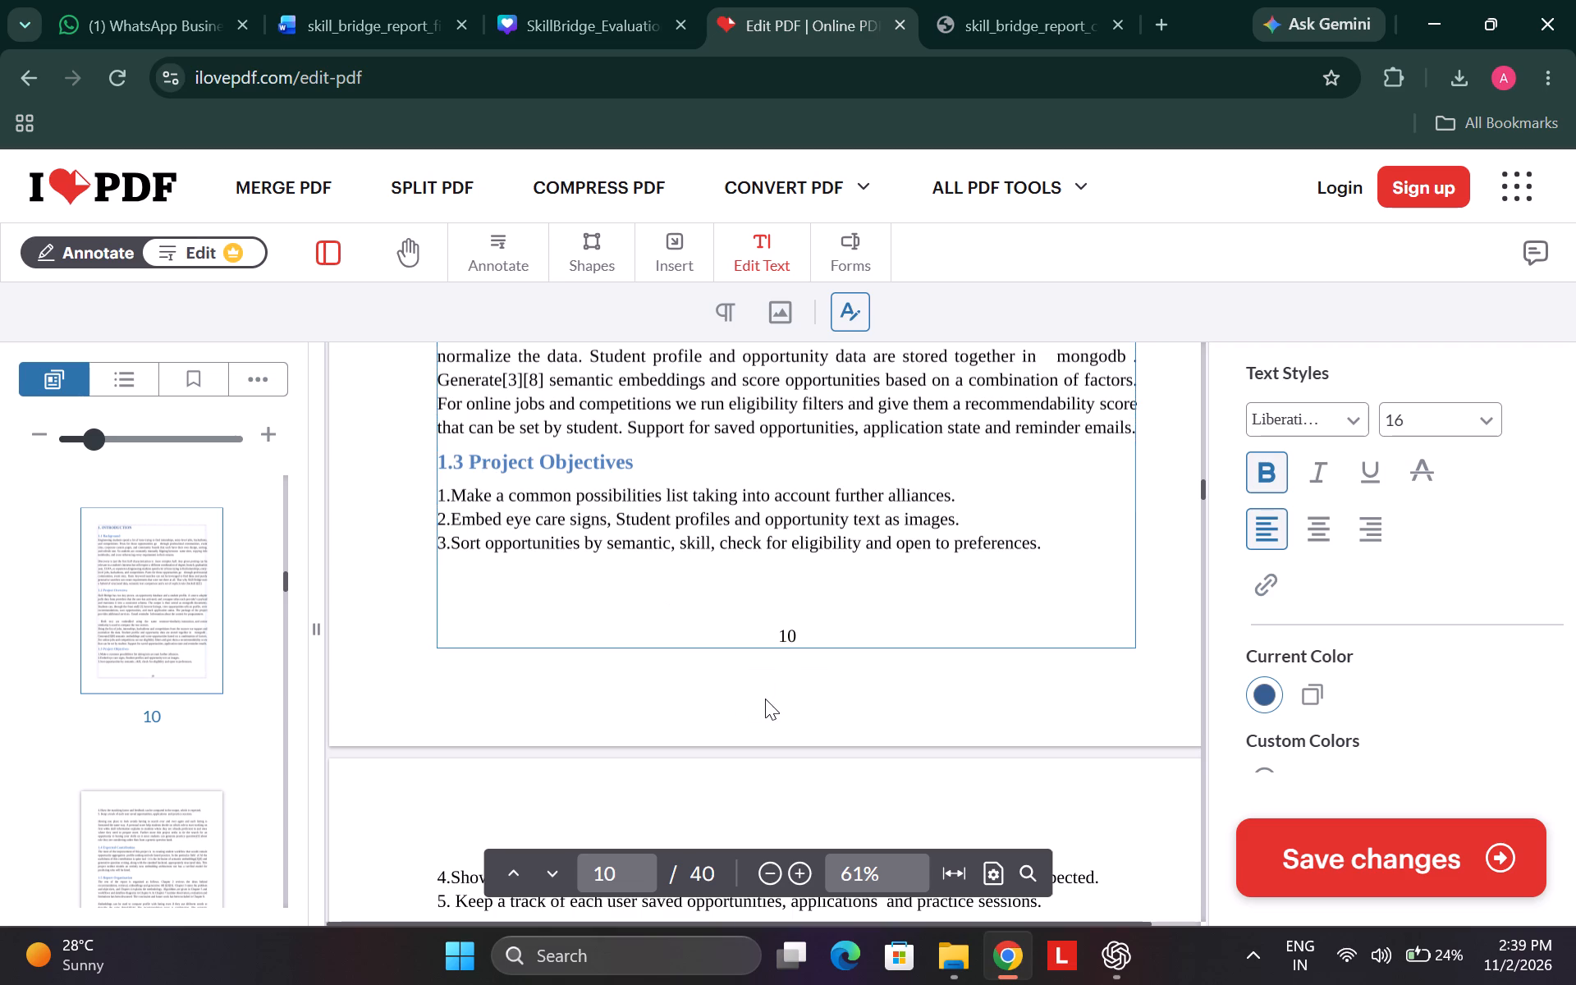
Examine the Project Objectives list at the end of page 10 and the text continuing on page 11.
scroll(765, 699, "down", 1)
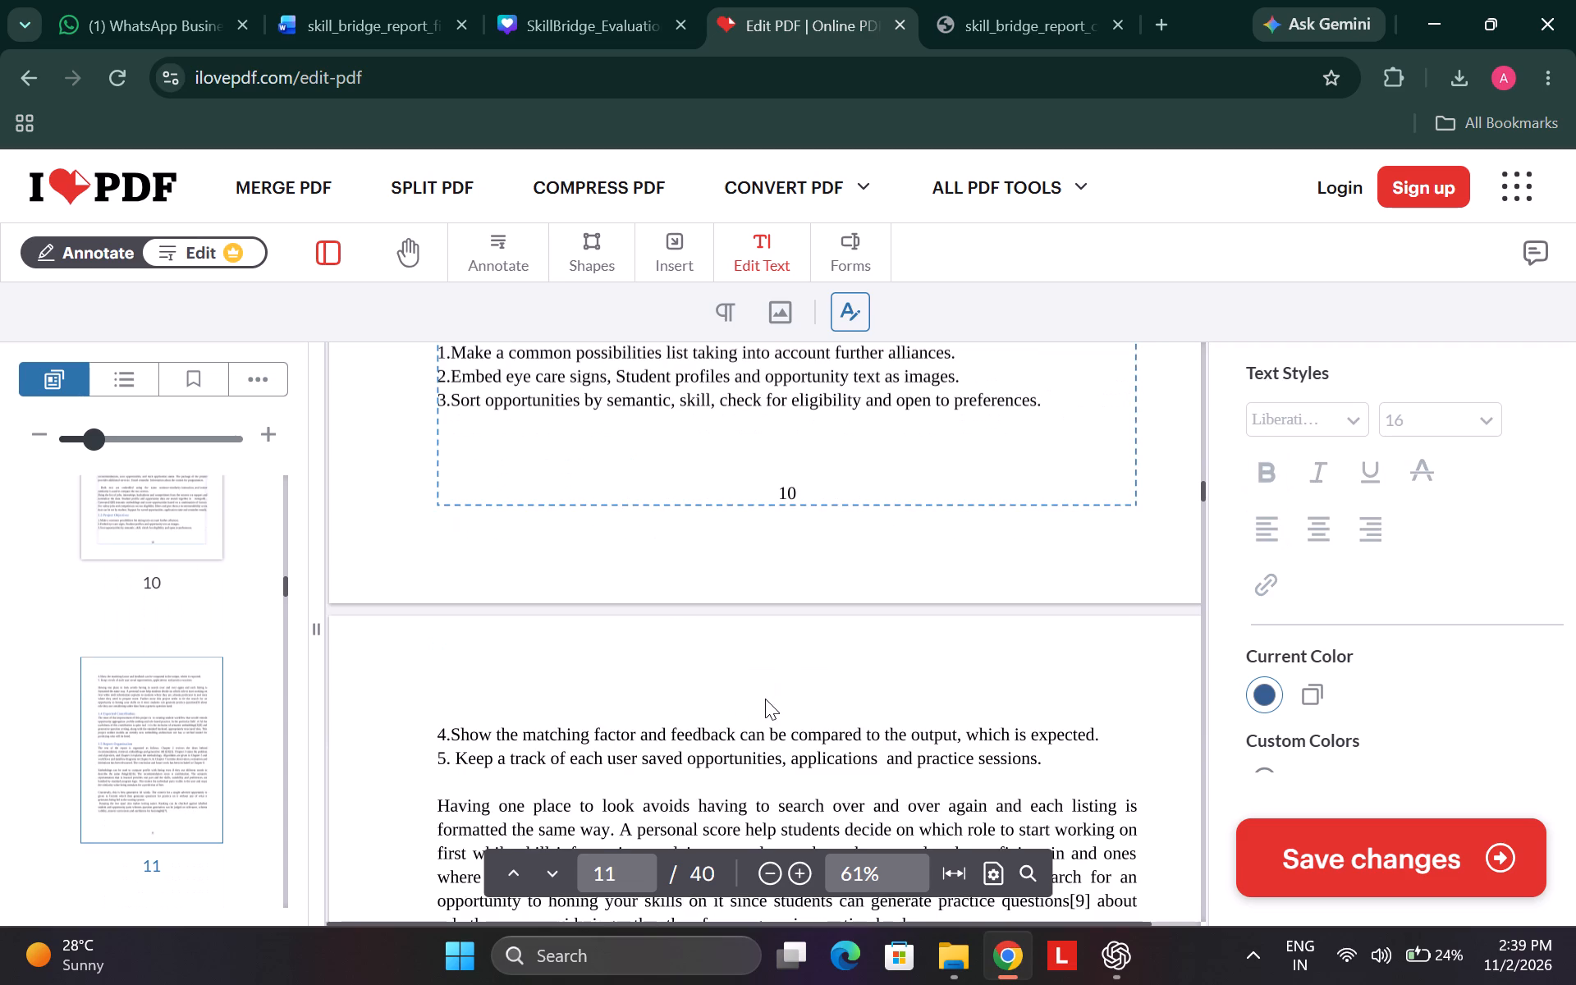
scroll(765, 699, "down", 1)
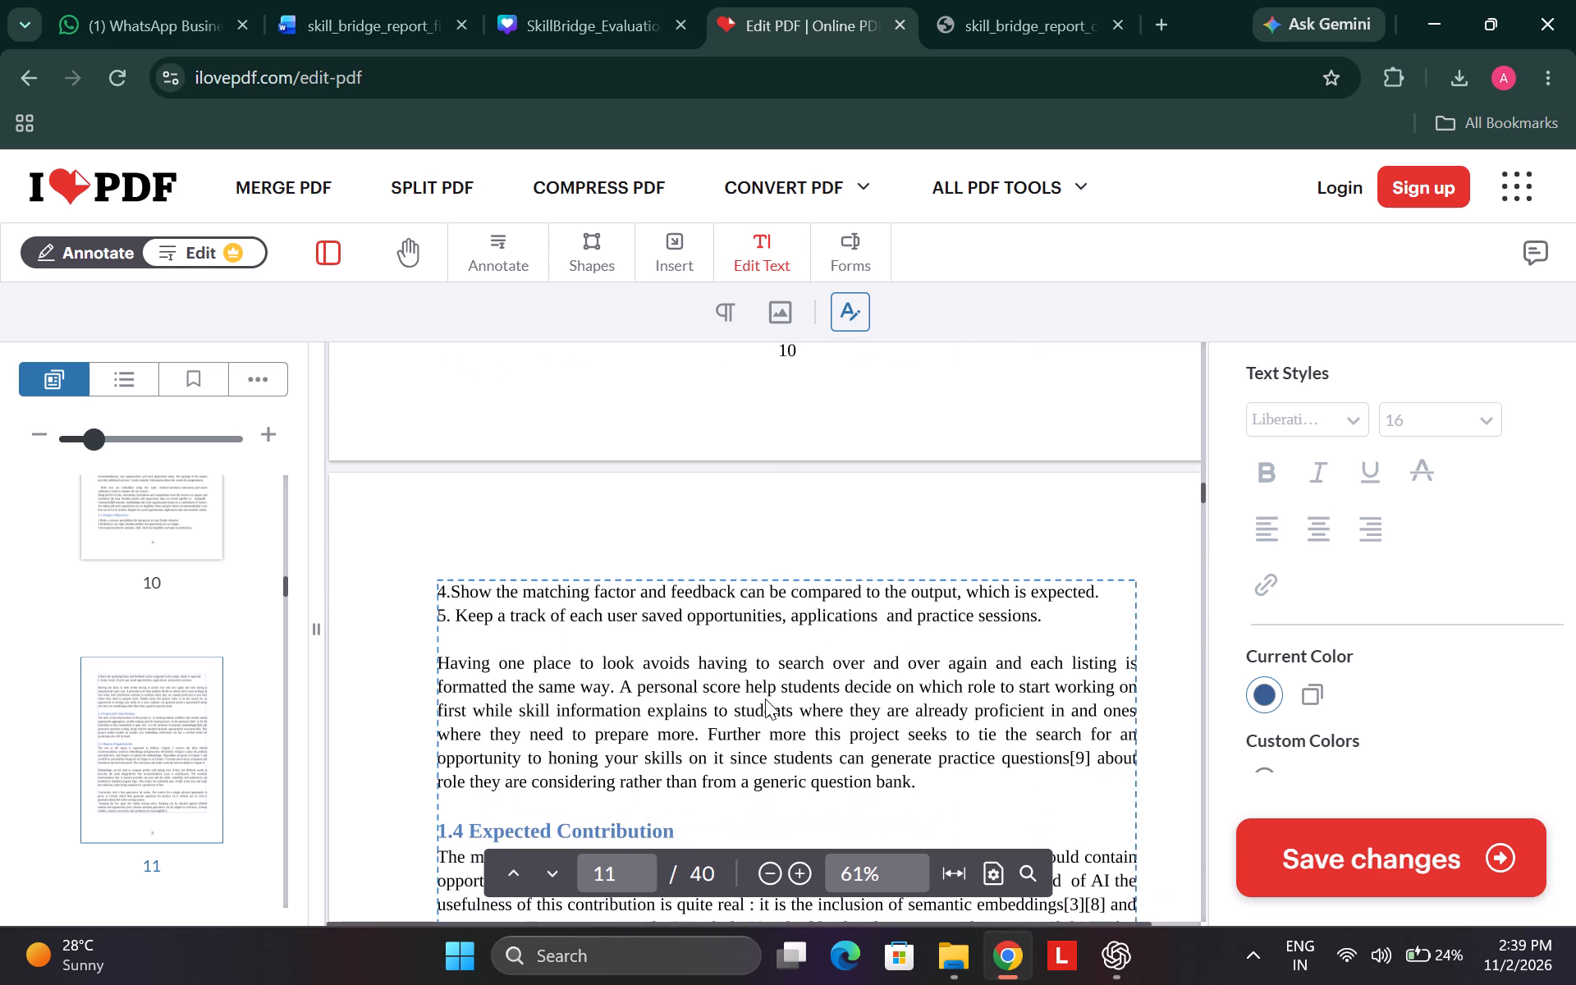
scroll(765, 699, "up", 3)
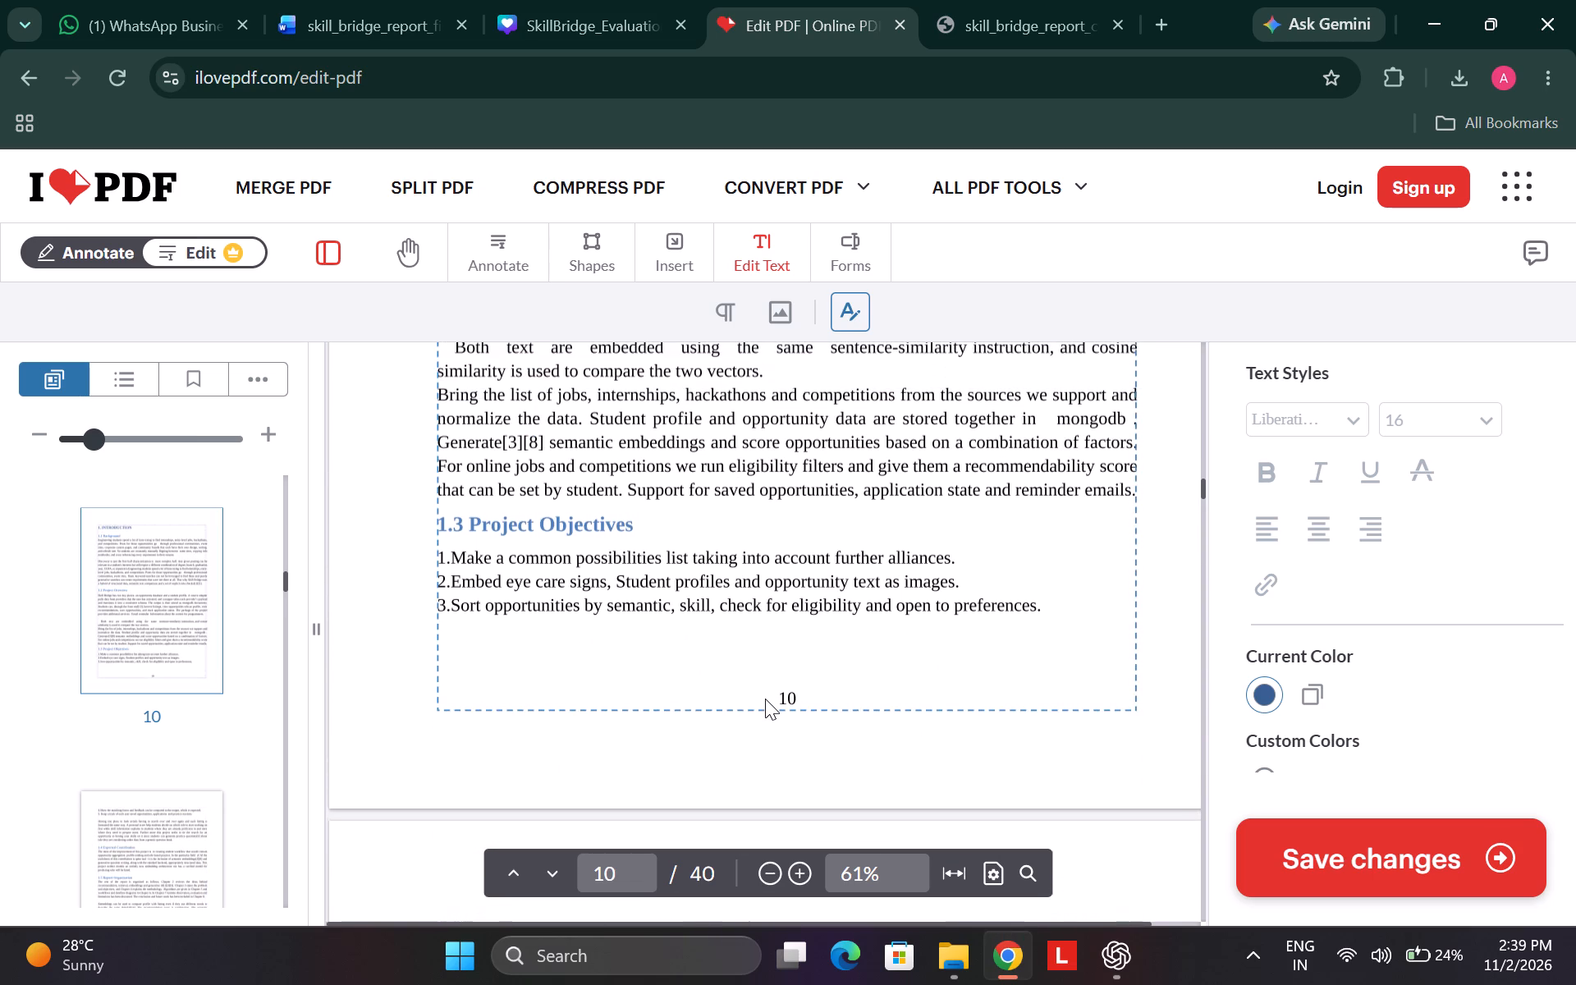
scroll(765, 699, "up", 1)
scroll(593, 745, "down", 3)
scroll(593, 745, "up", 1)
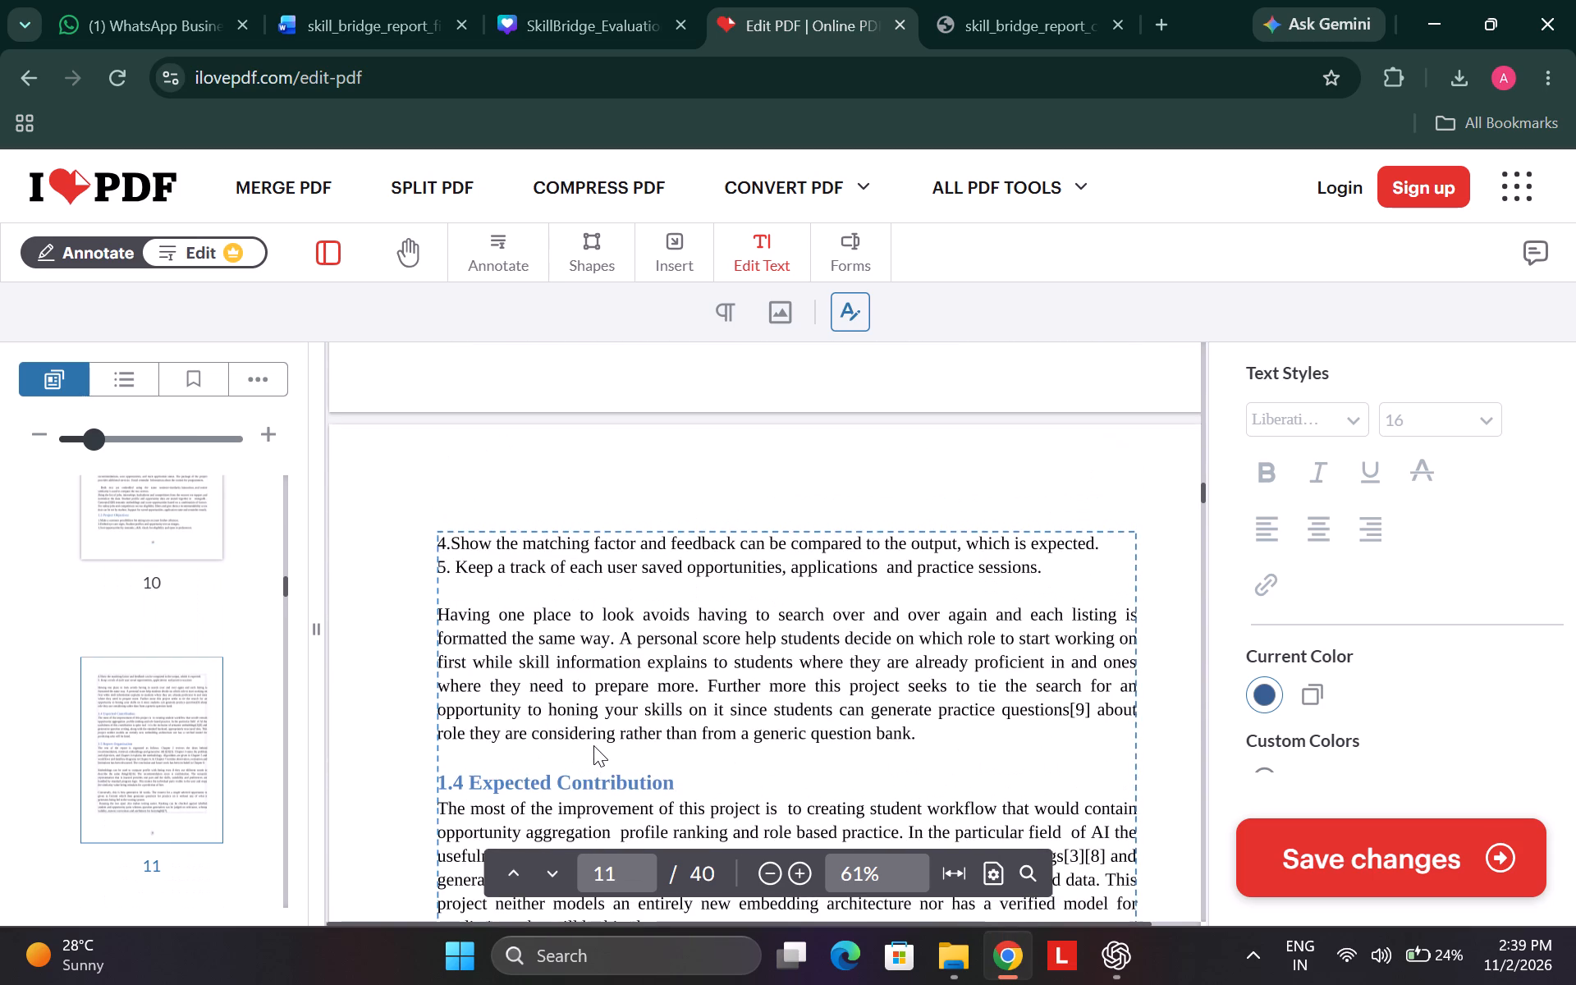
scroll(593, 745, "up", 1)
scroll(569, 608, "down", 1)
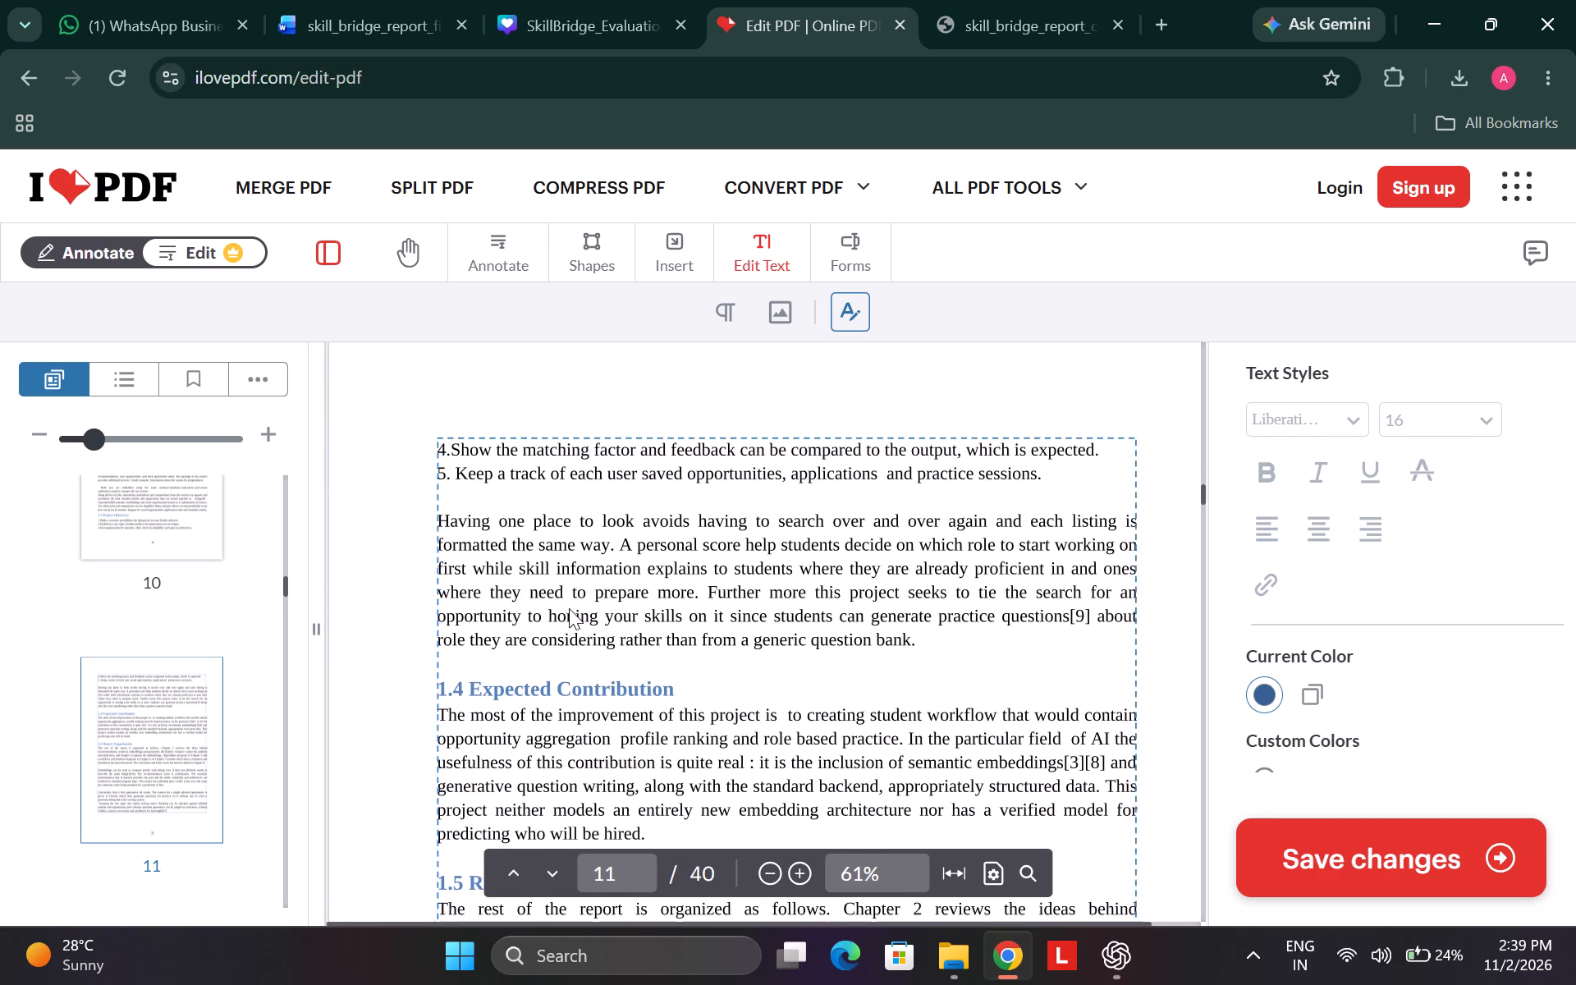
scroll(569, 608, "down", 1)
scroll(569, 608, "up", 4)
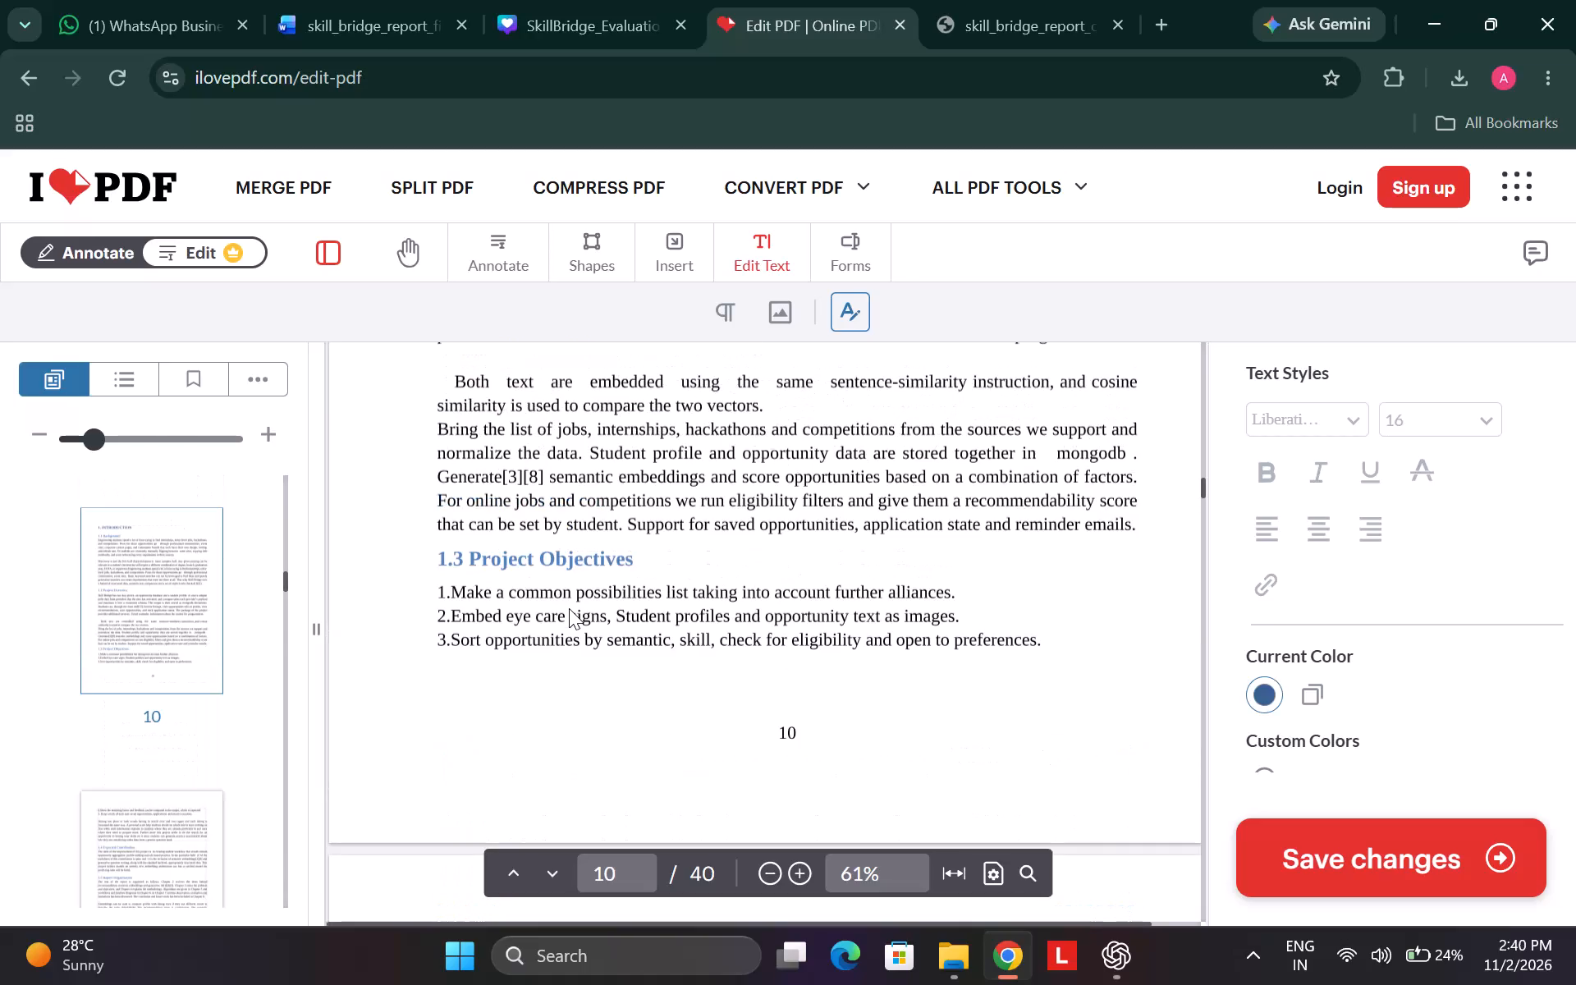
scroll(569, 608, "down", 3)
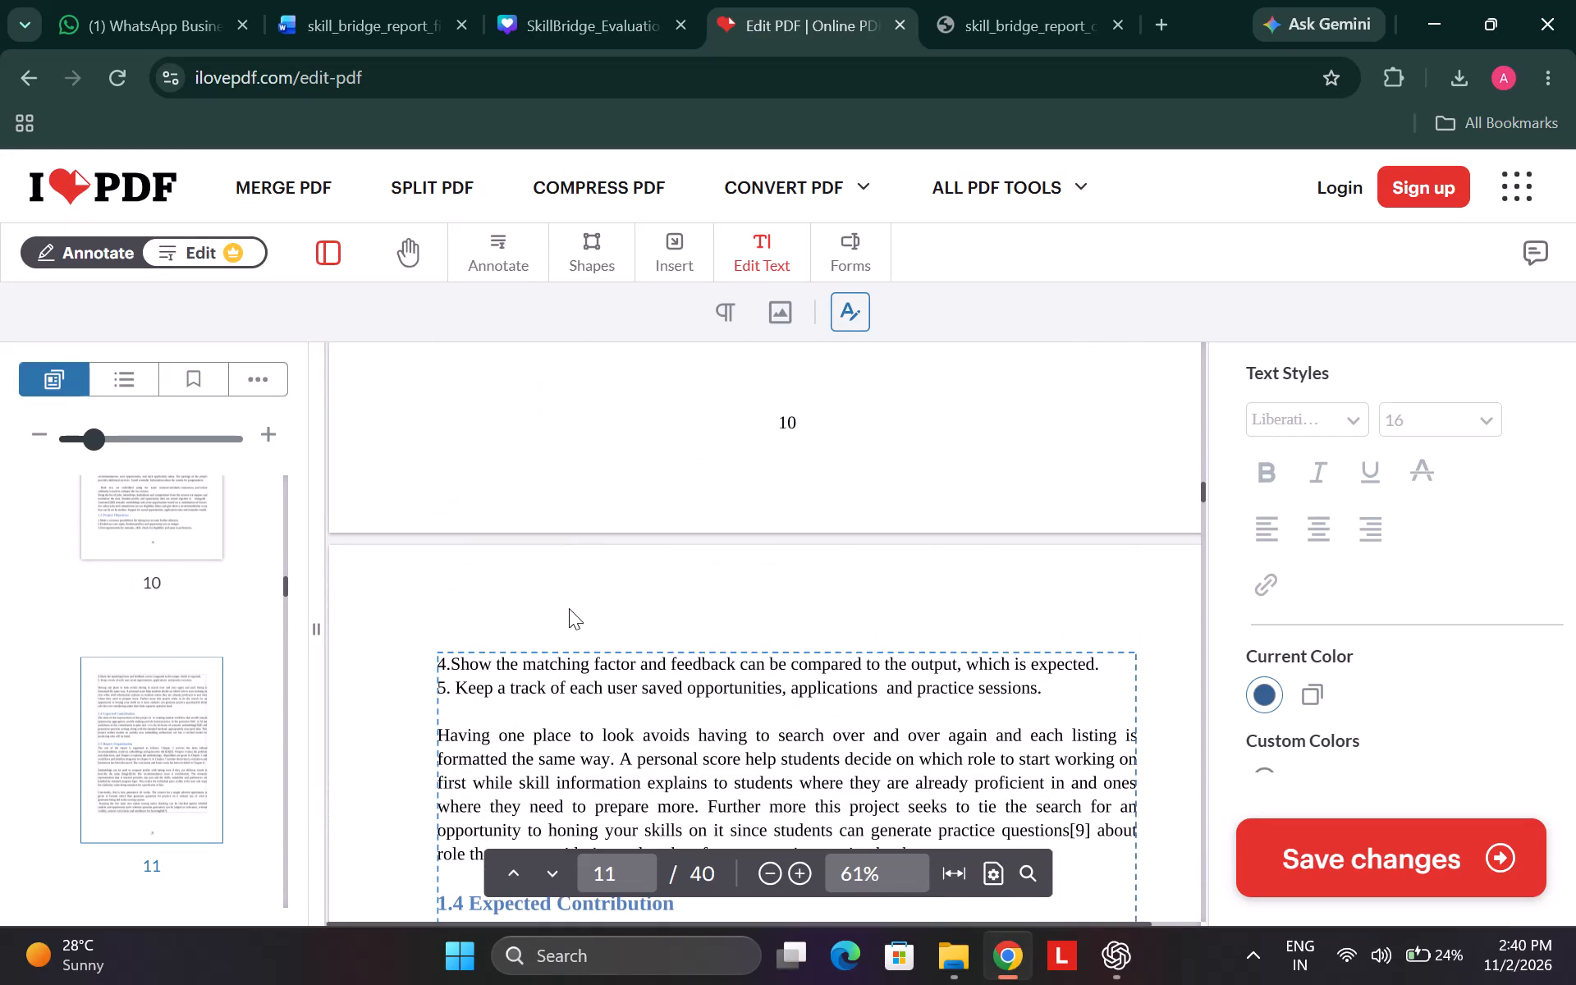
scroll(569, 608, "up", 1)
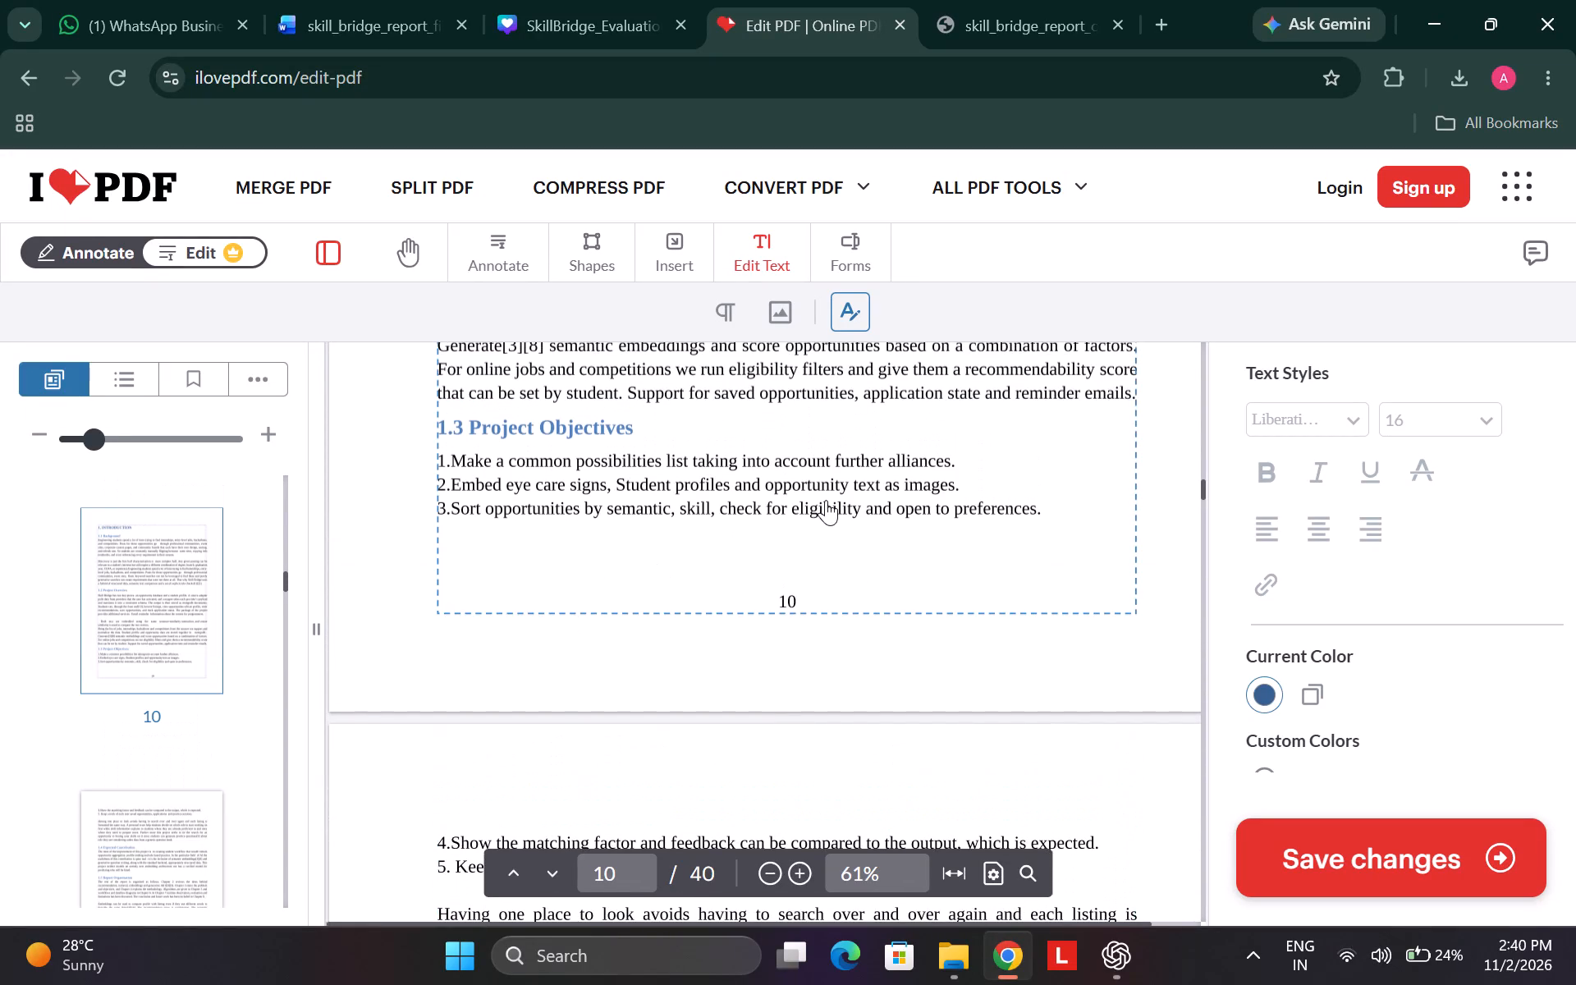
scroll(685, 552, "down", 1)
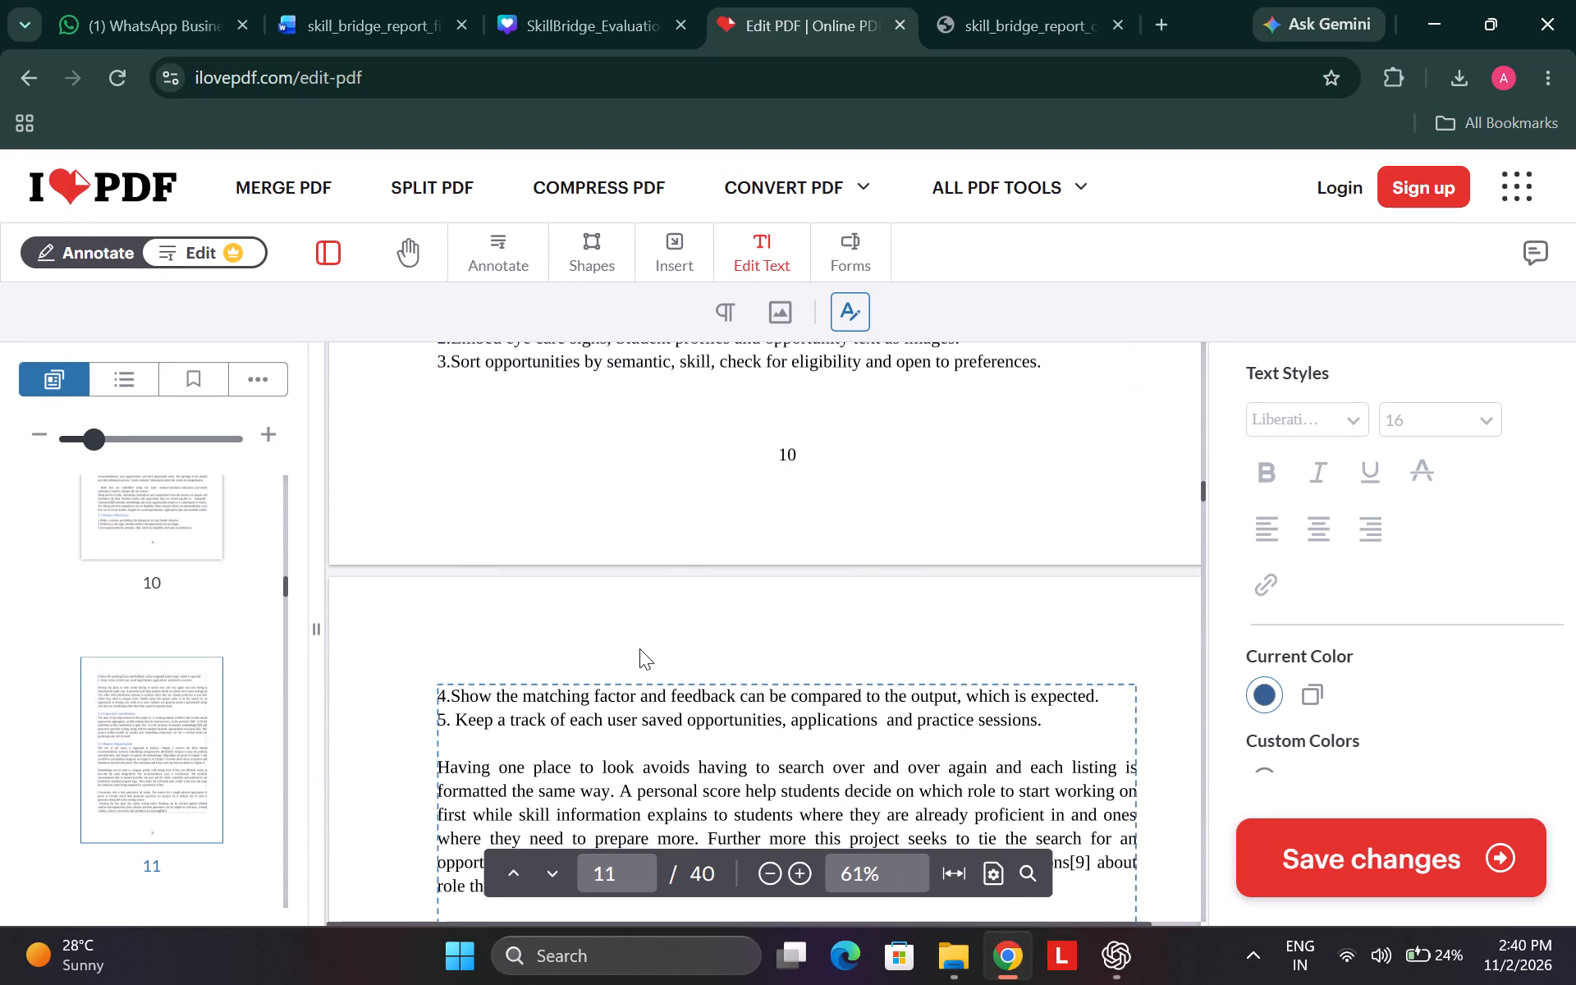
On page 11, delete the text from "A personal score help students" through "where they need to prepare more.".
scroll(639, 648, "up", 2)
scroll(639, 648, "down", 1)
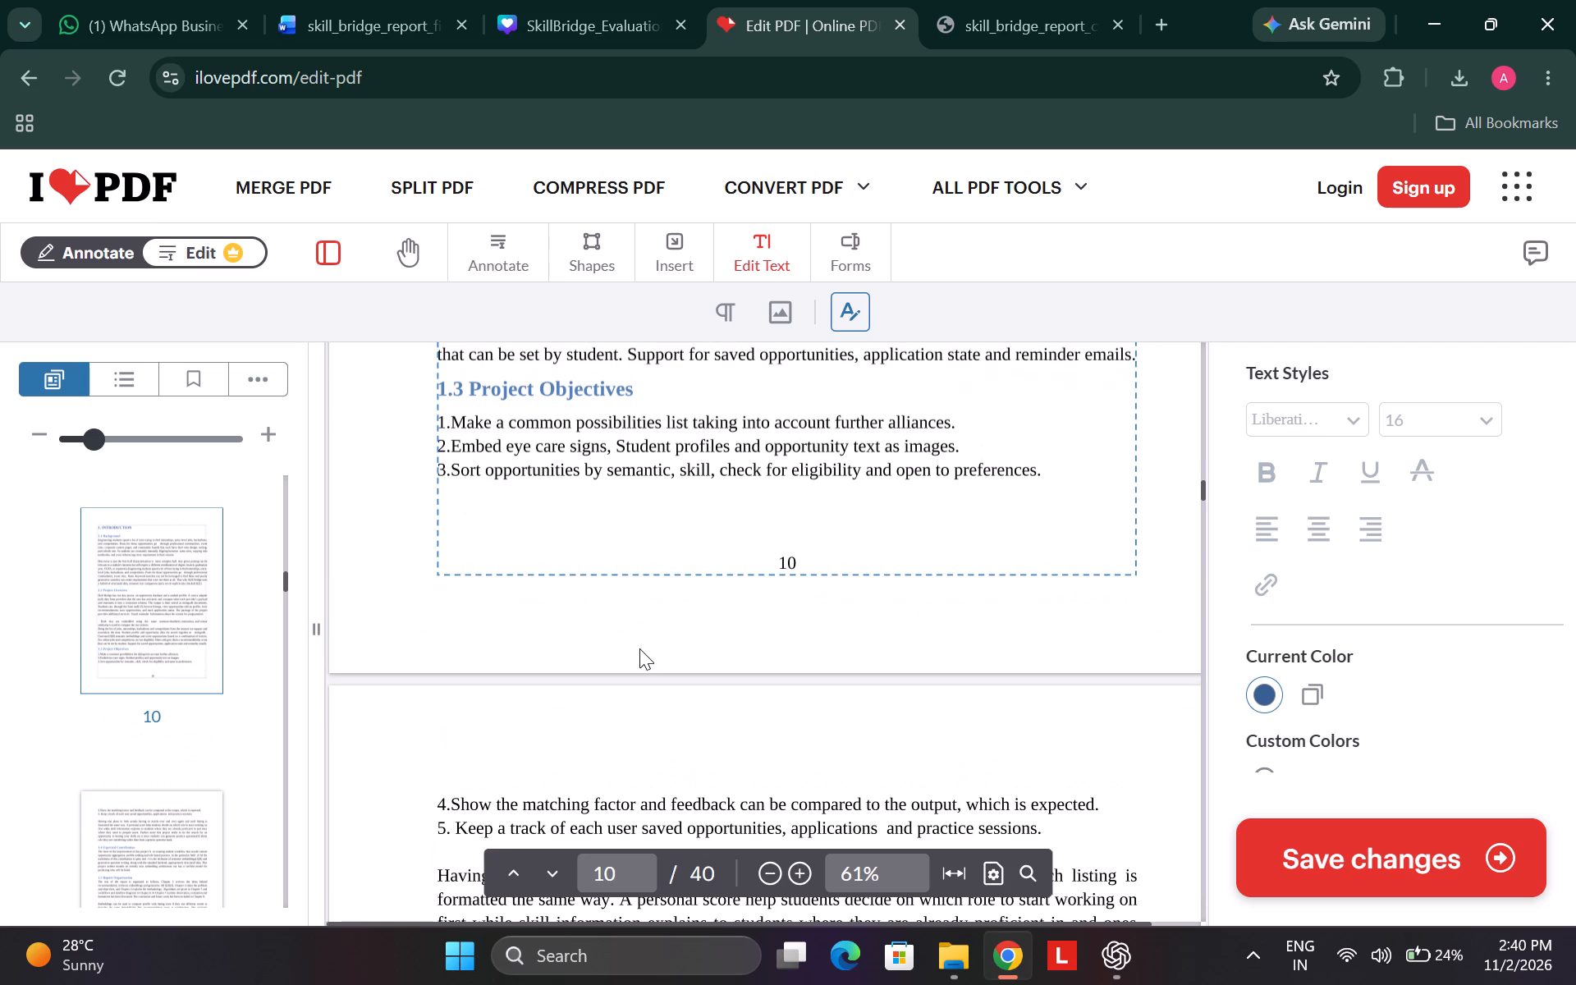
scroll(639, 648, "down", 1)
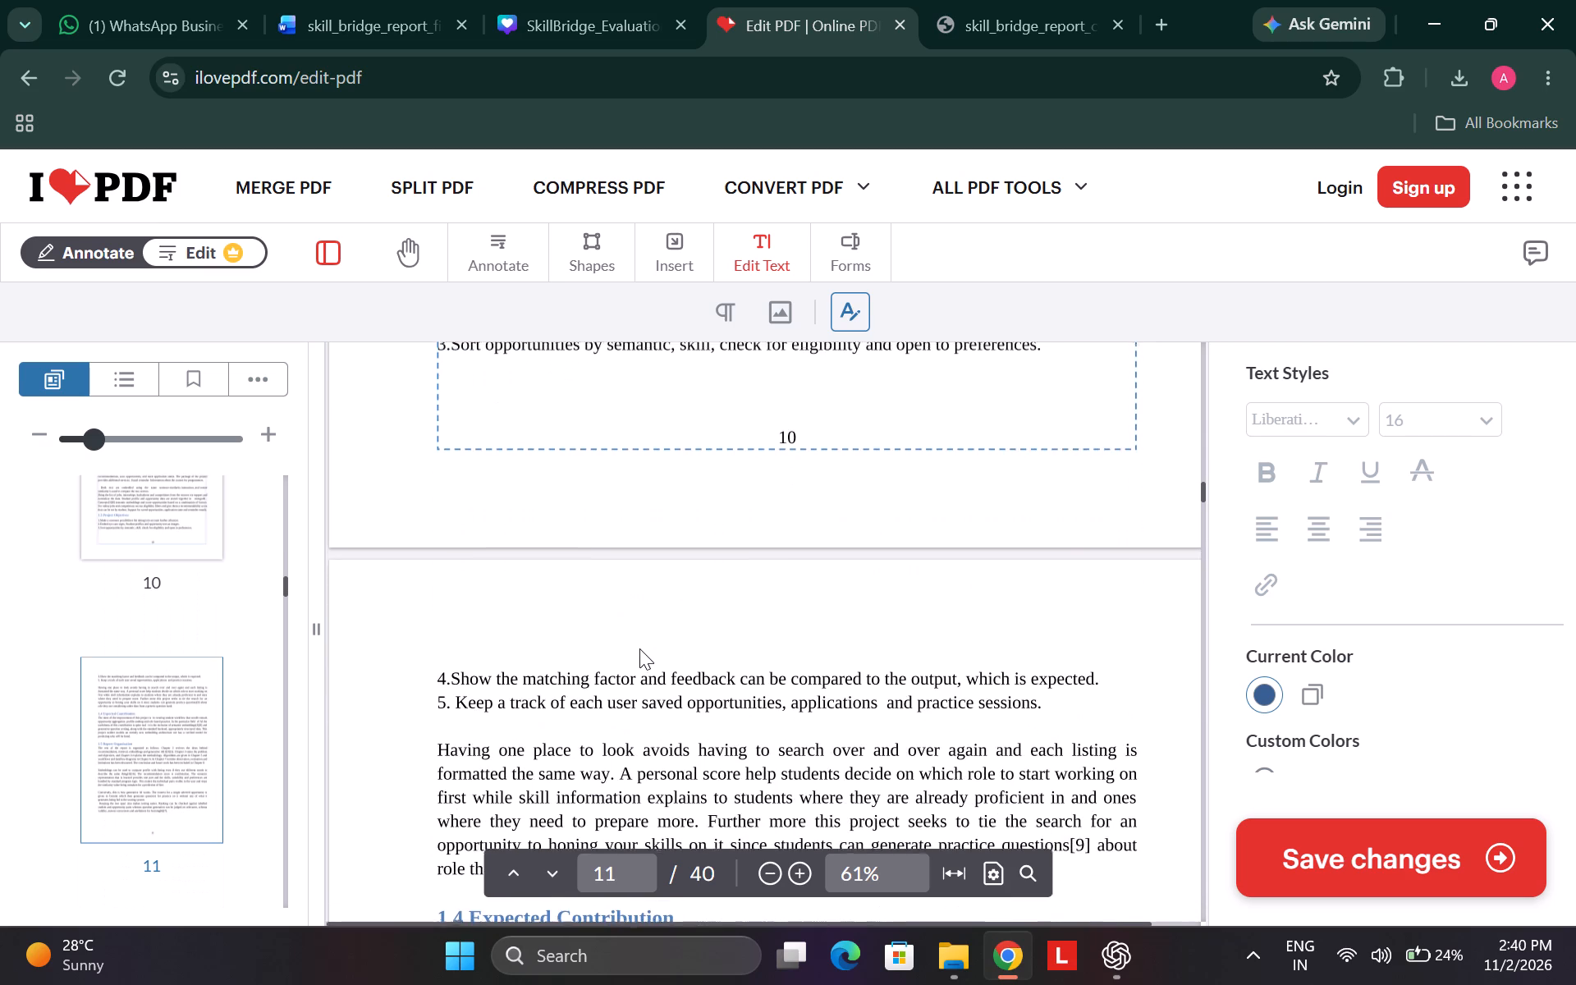
scroll(639, 648, "down", 1)
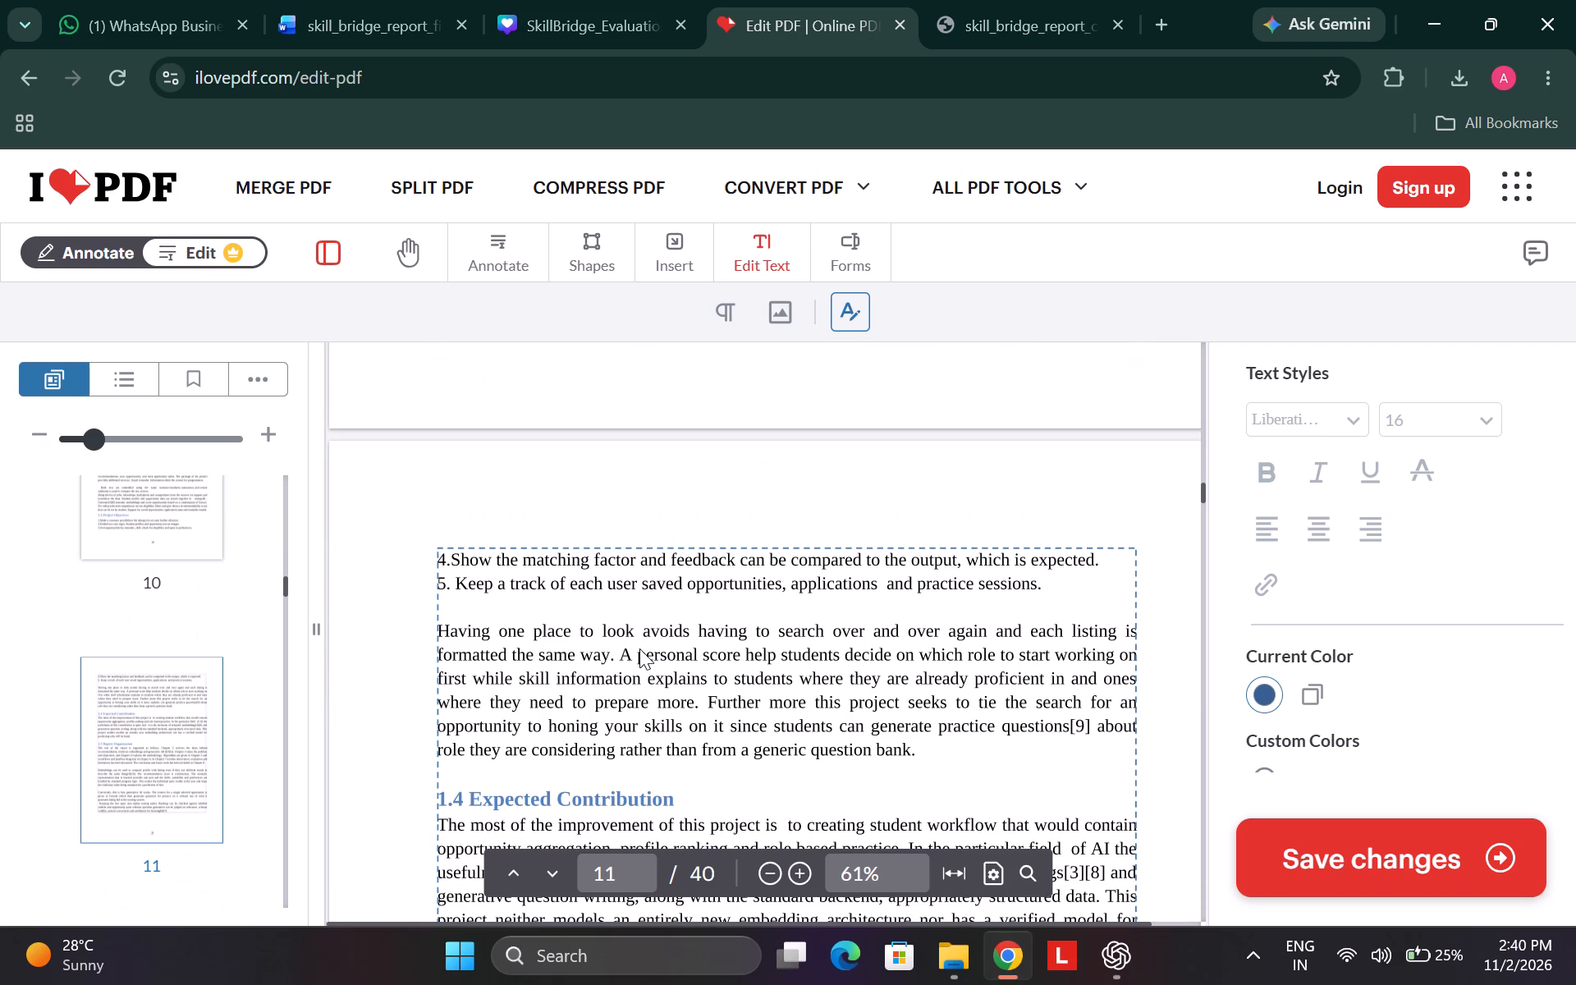
scroll(639, 648, "down", 1)
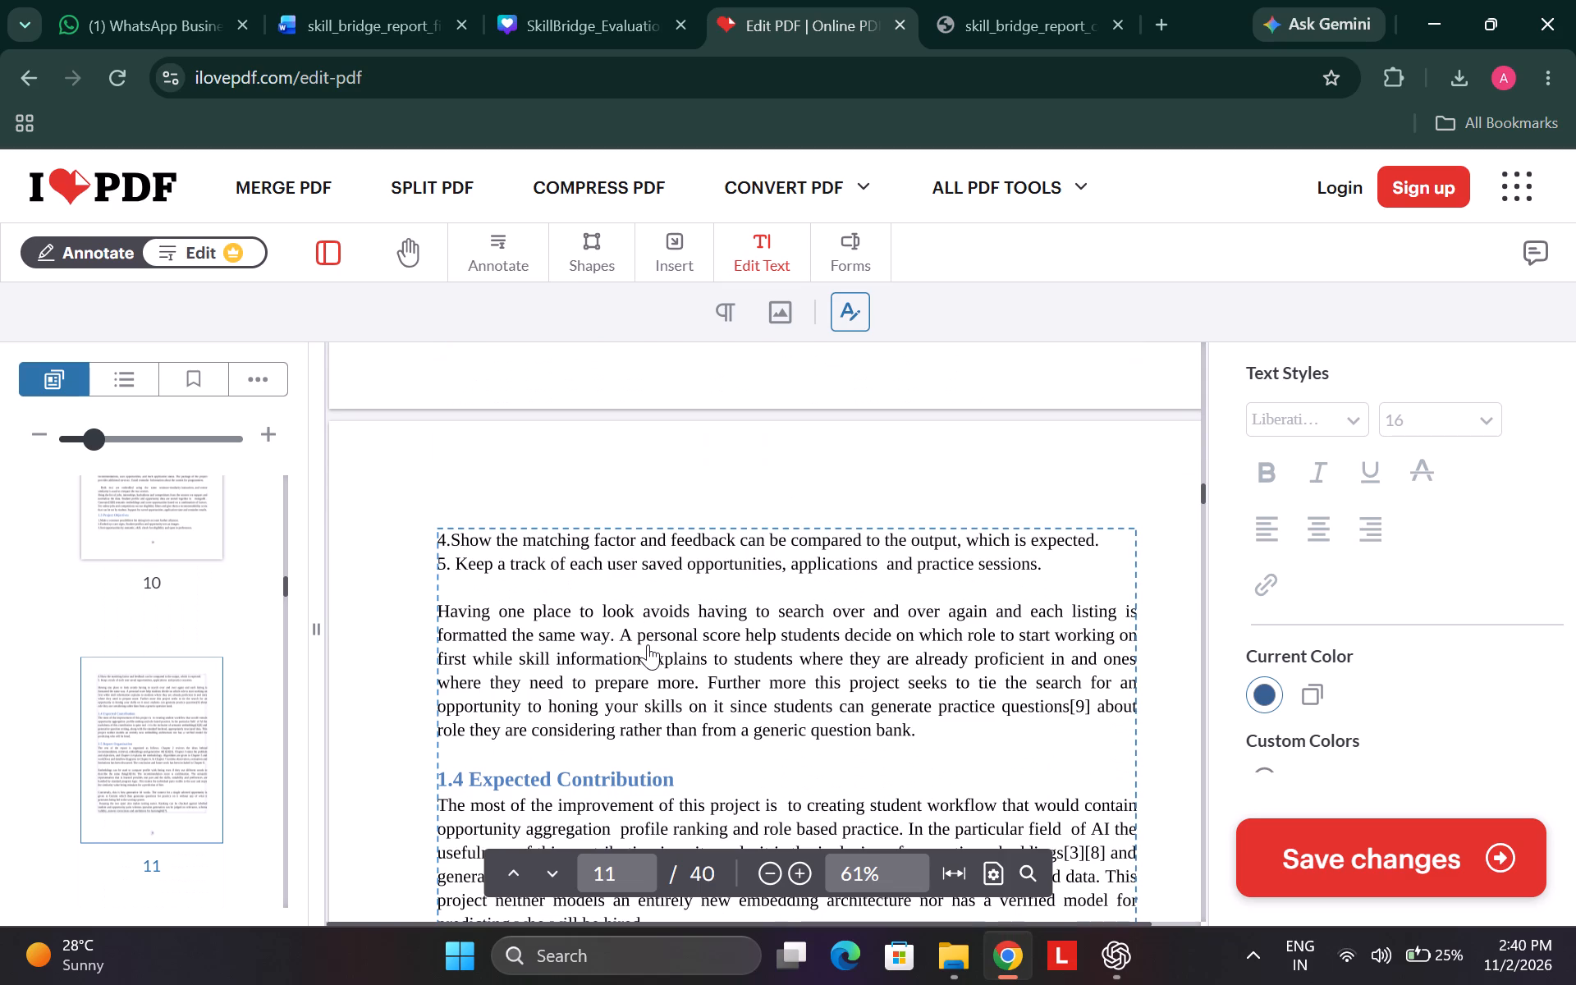
left_click(621, 630)
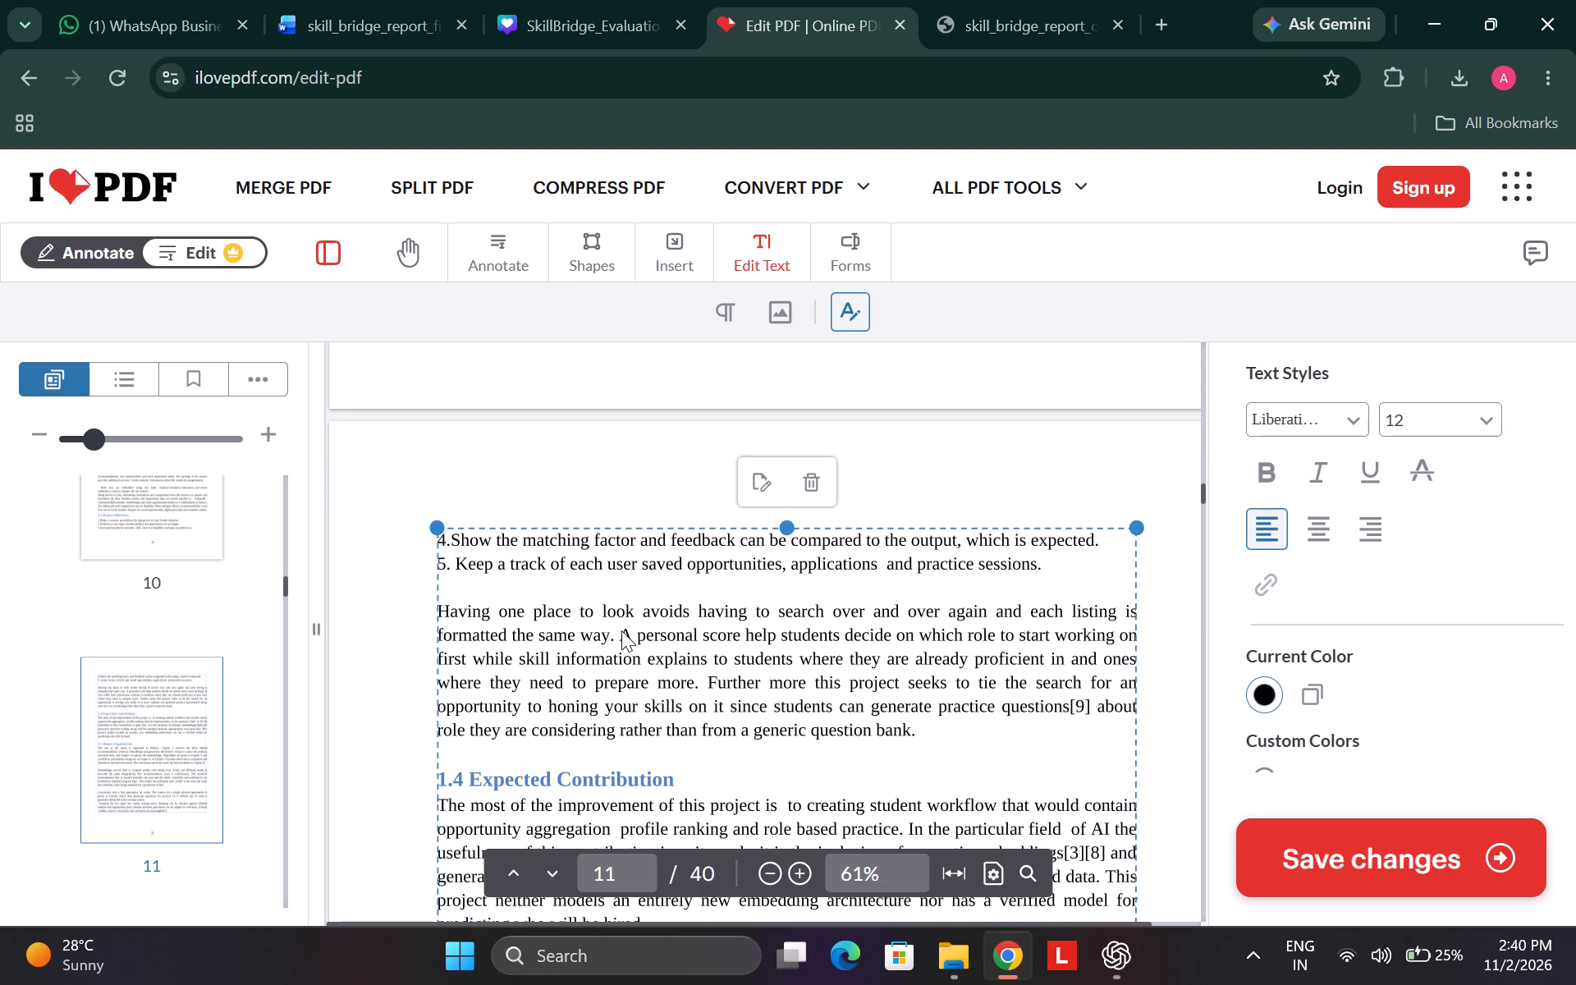
left_click(764, 475)
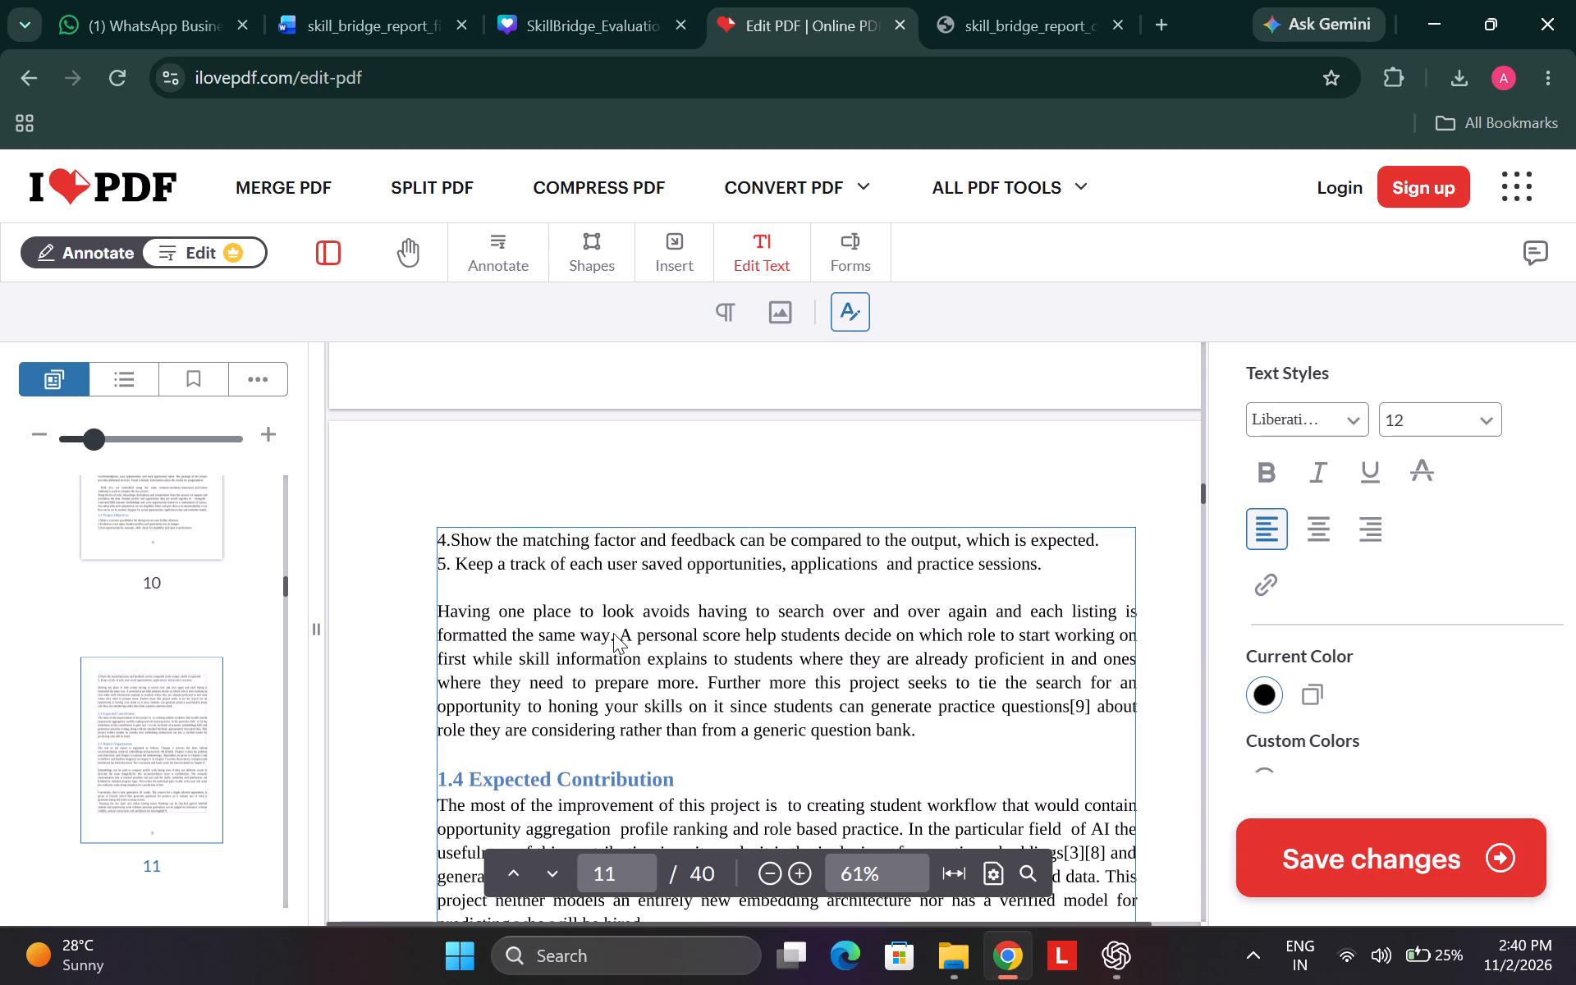
left_click(620, 632)
left_click_drag(620, 632, 695, 680)
left_click(695, 680)
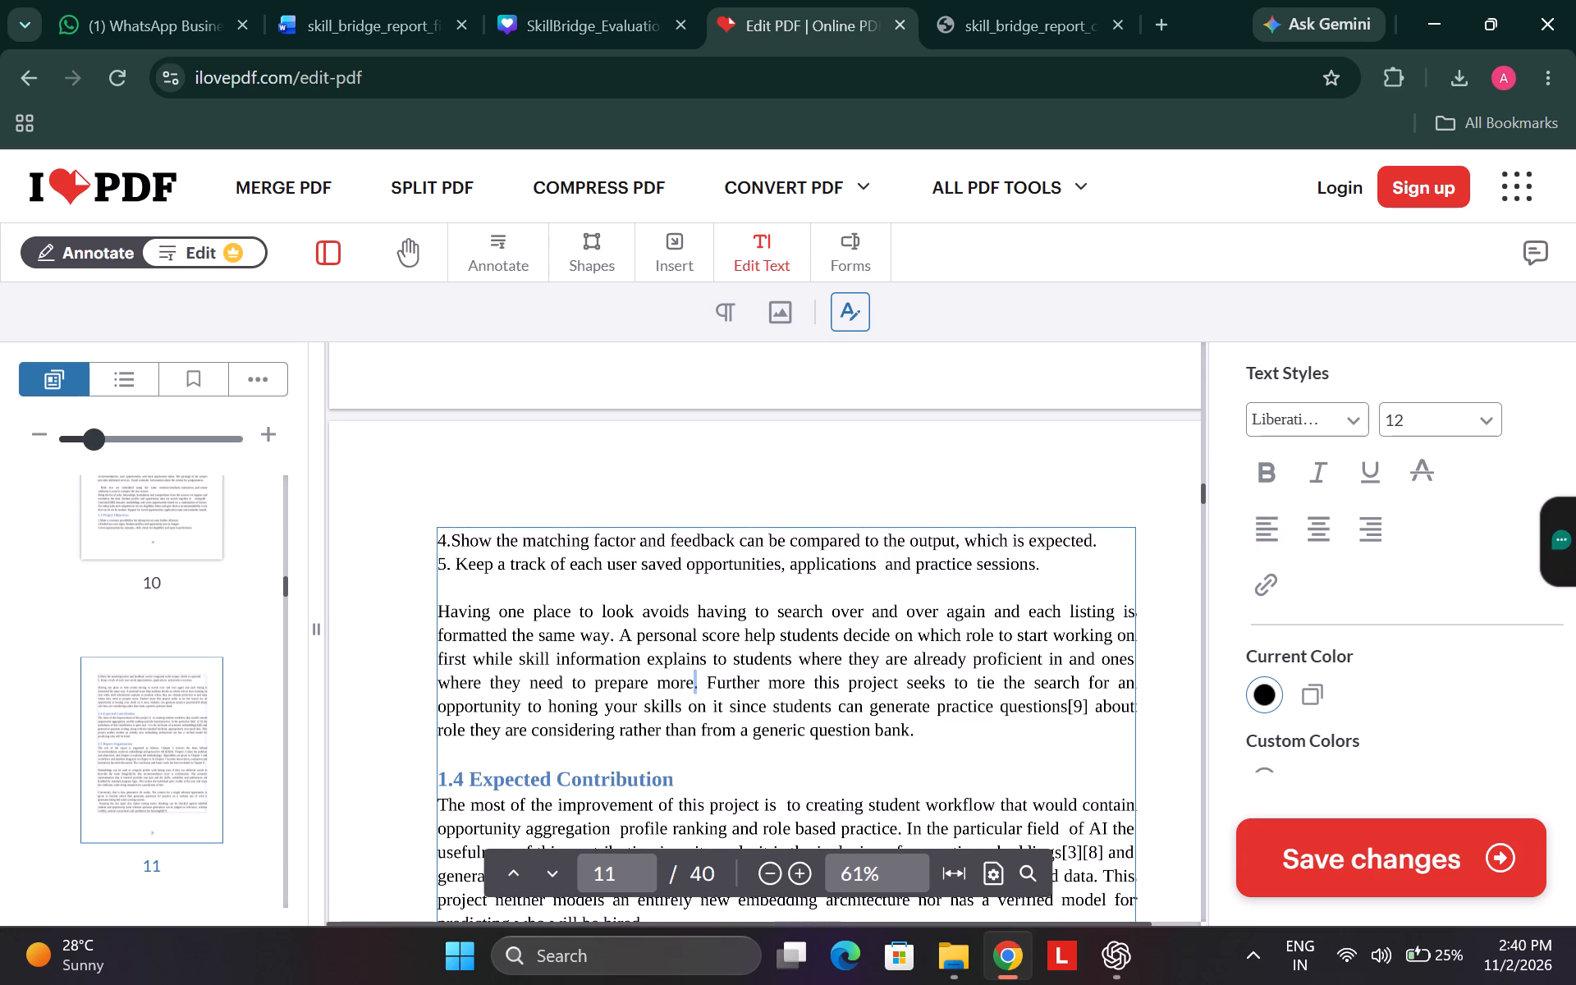
left_click(614, 634)
left_click_drag(614, 634, 690, 678)
key("BackSpace")
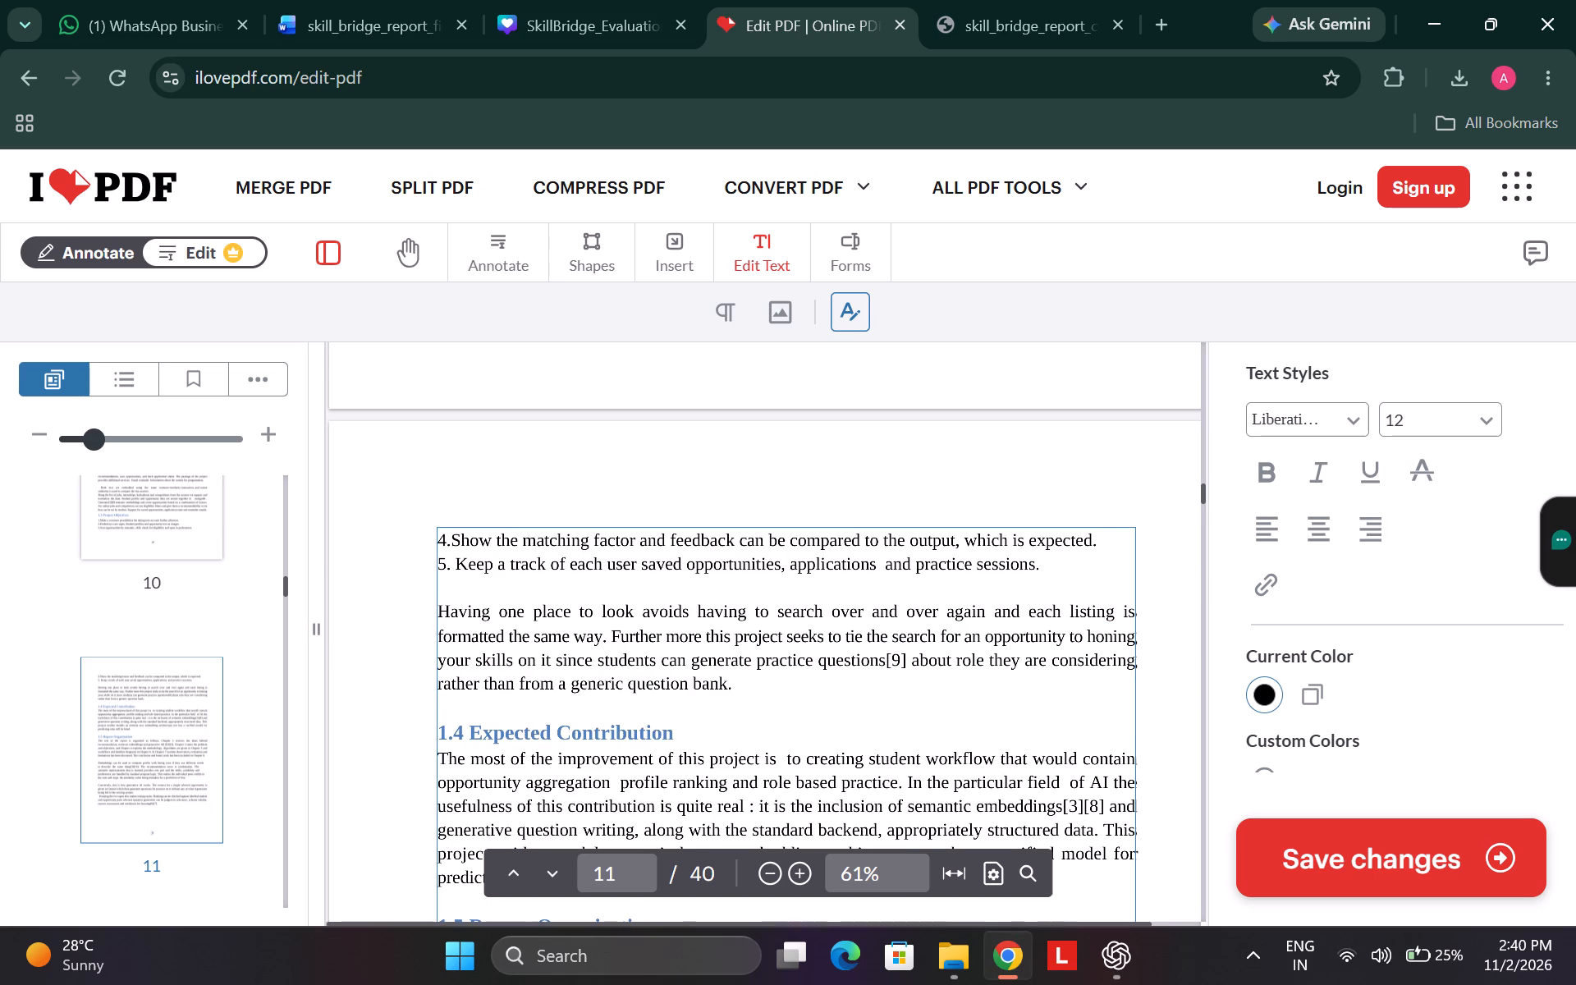
Copy the 1.4 sentence "This project neither models… who will be hired." and paste it before "Further more this project seeks".
scroll(690, 678, "down", 2)
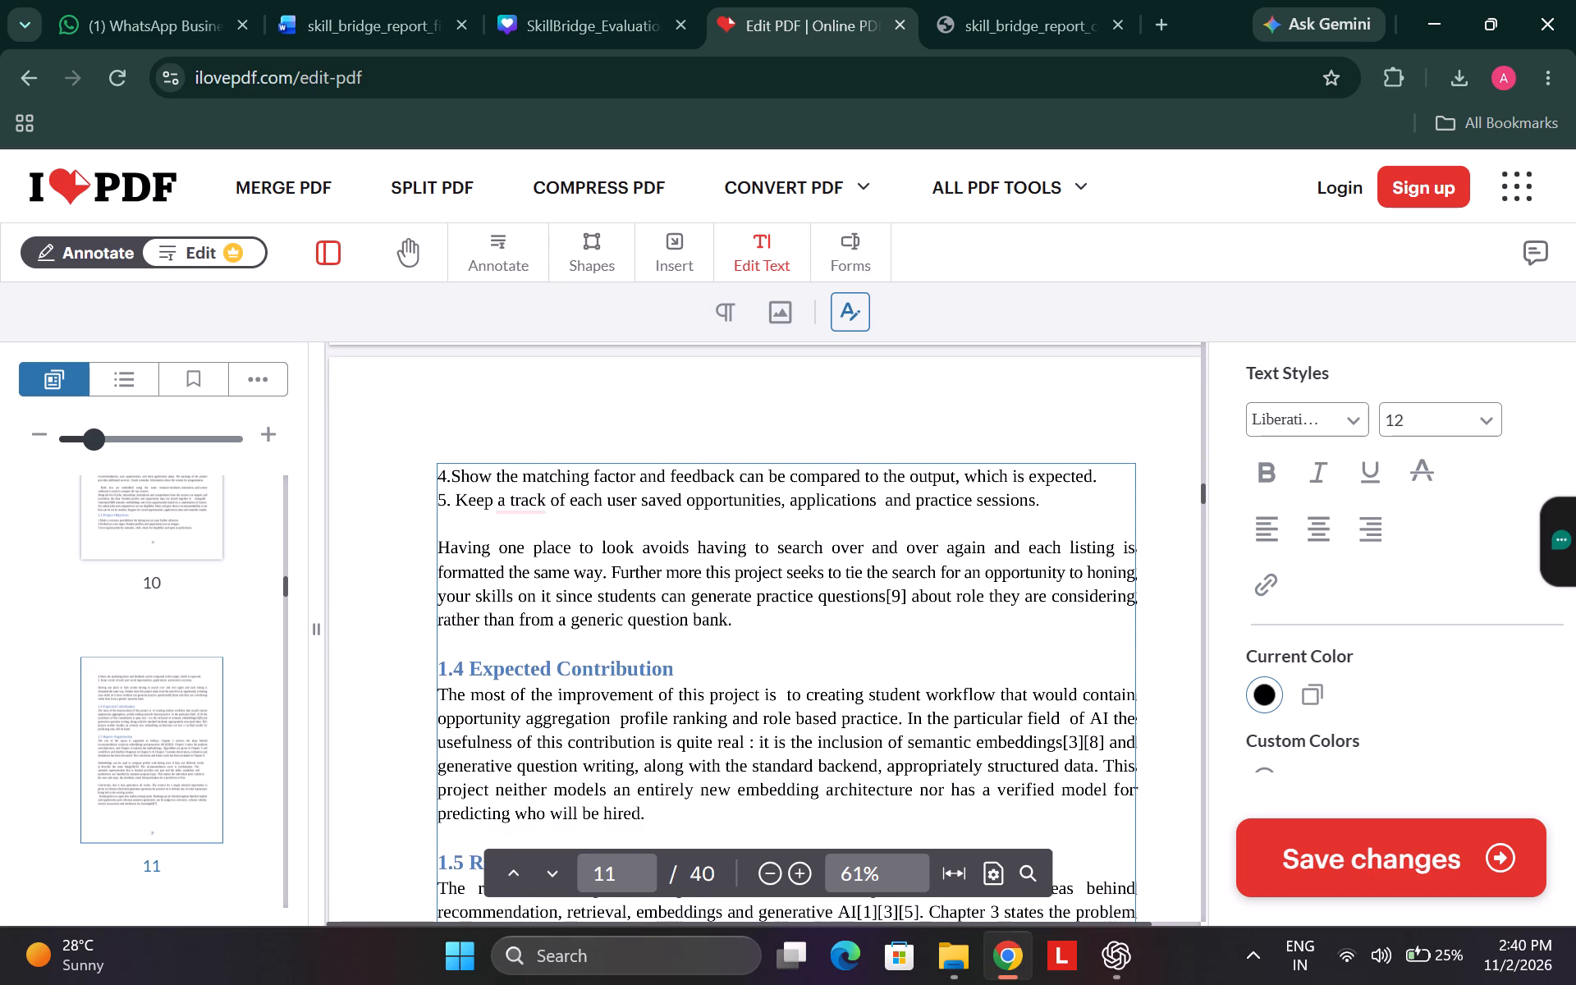
scroll(652, 763, "down", 1)
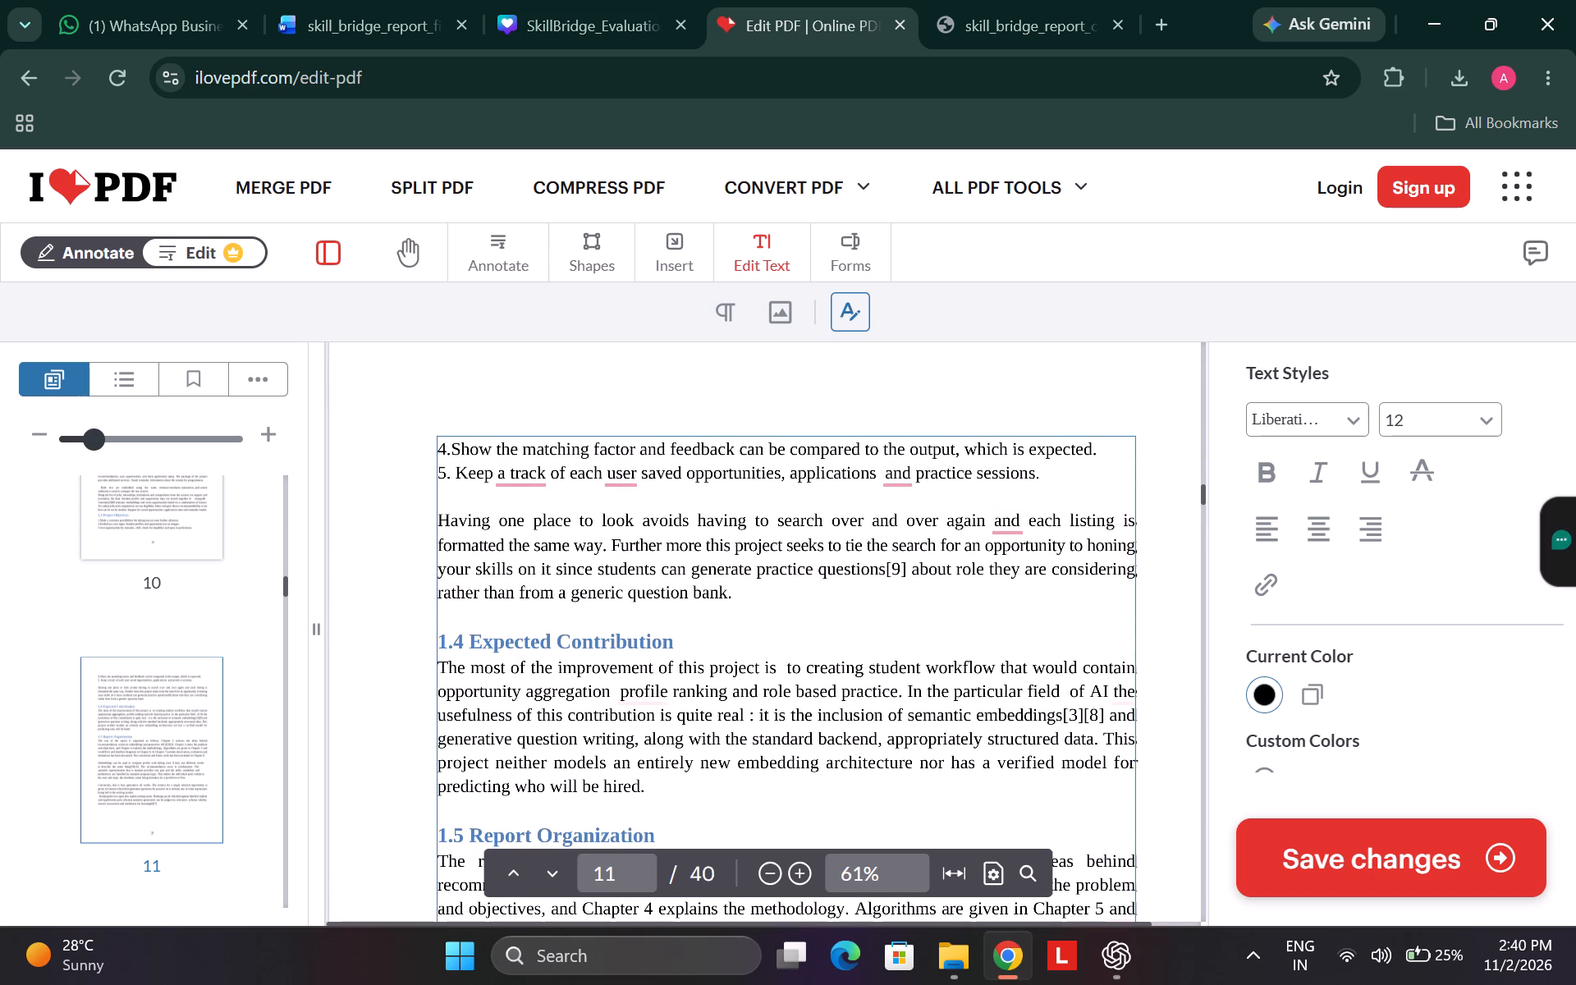
left_click_drag(1101, 733, 1101, 752)
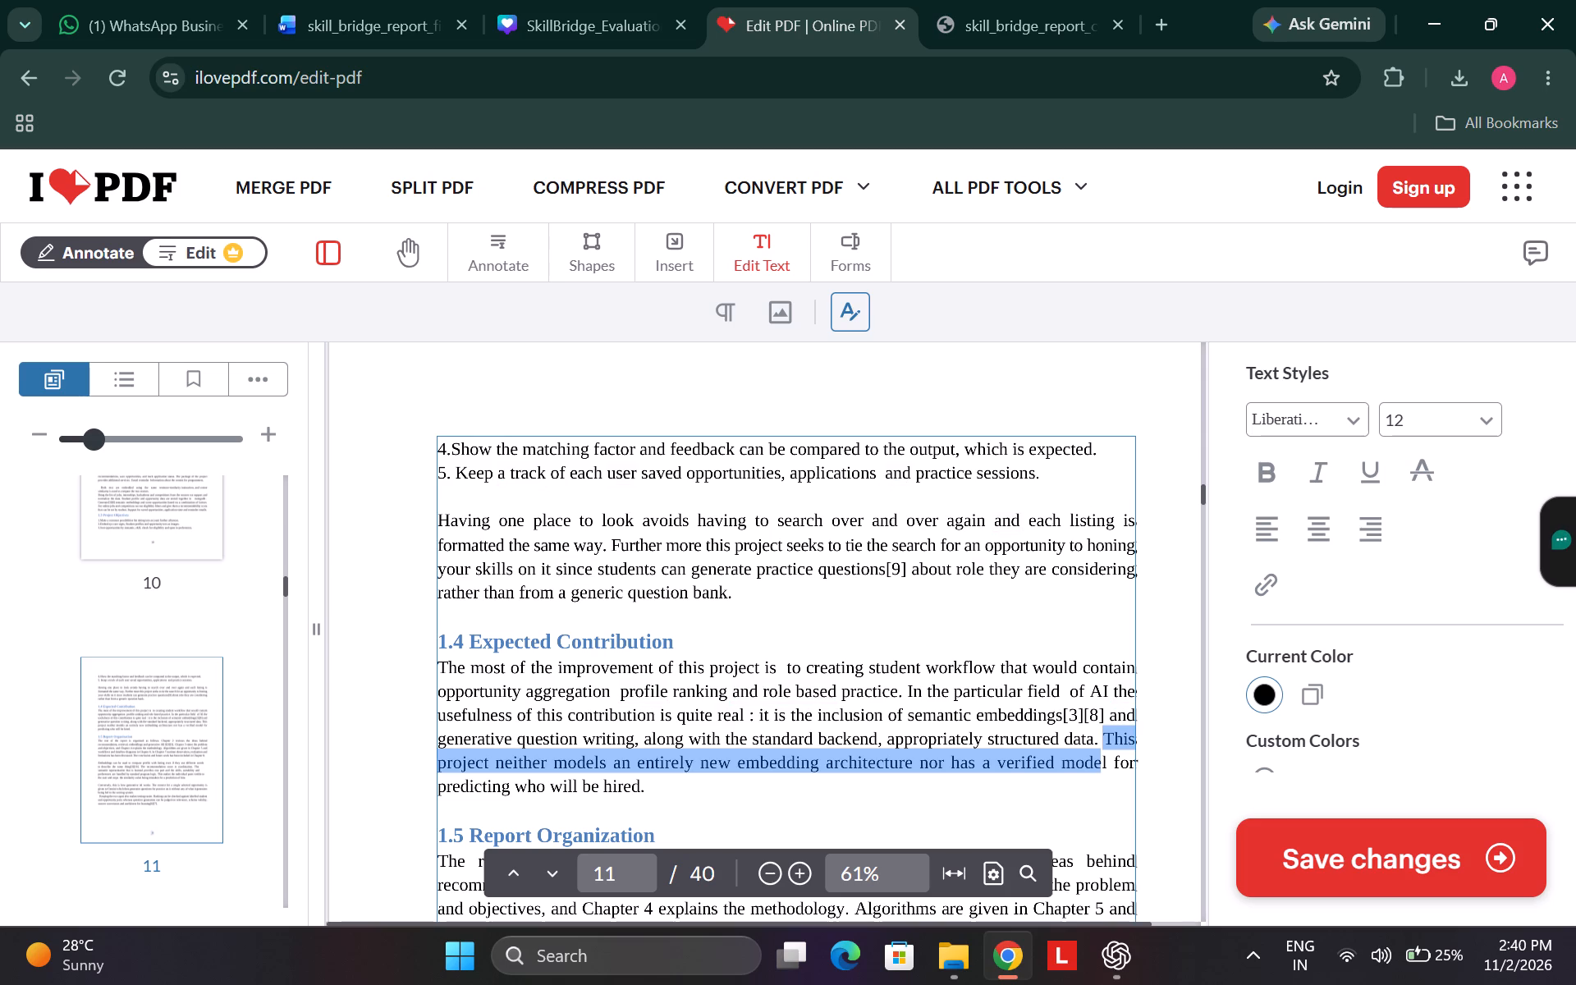
left_click_drag(1101, 752, 1066, 769)
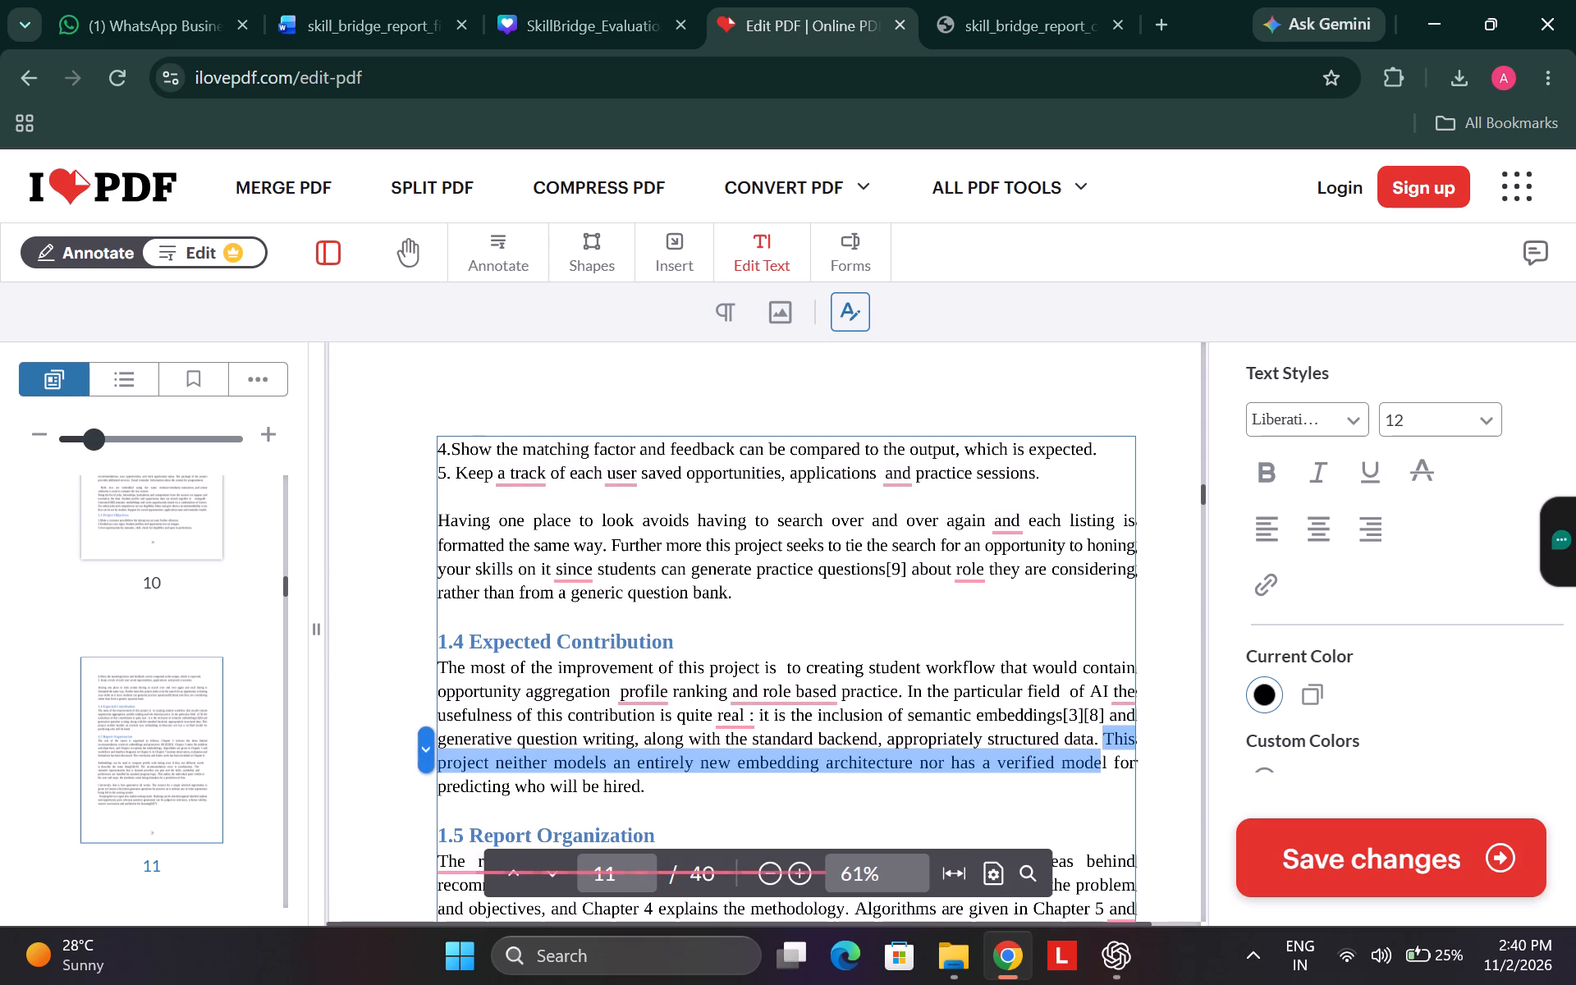
left_click_drag(1066, 769, 817, 779)
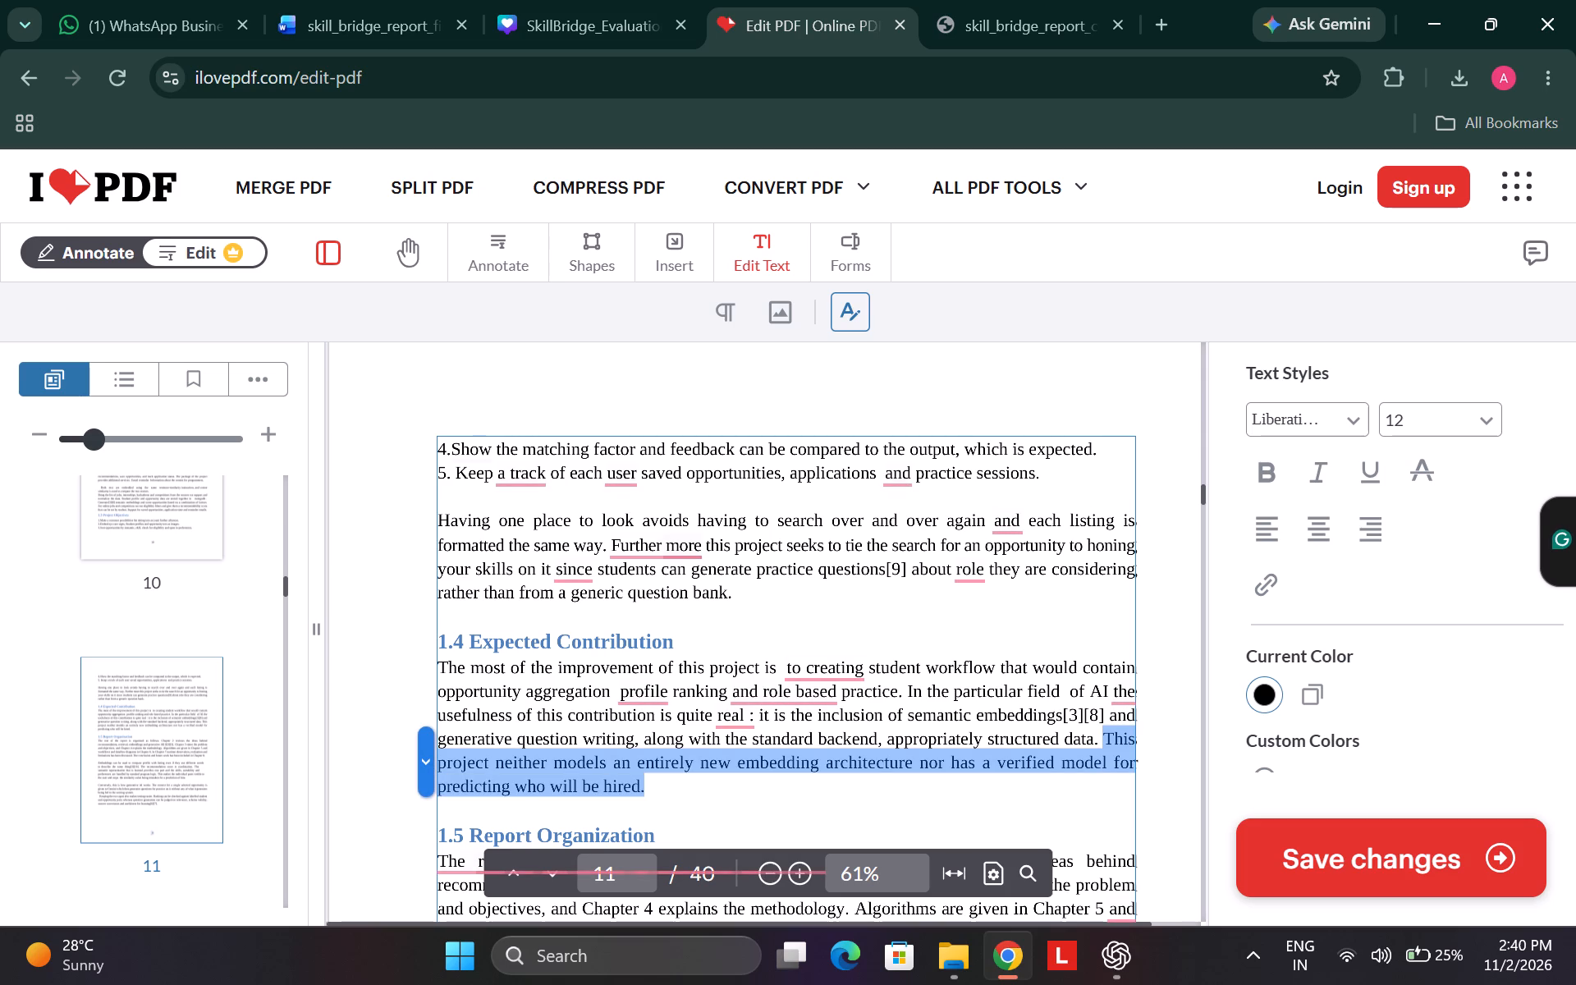
key("ctrl+c")
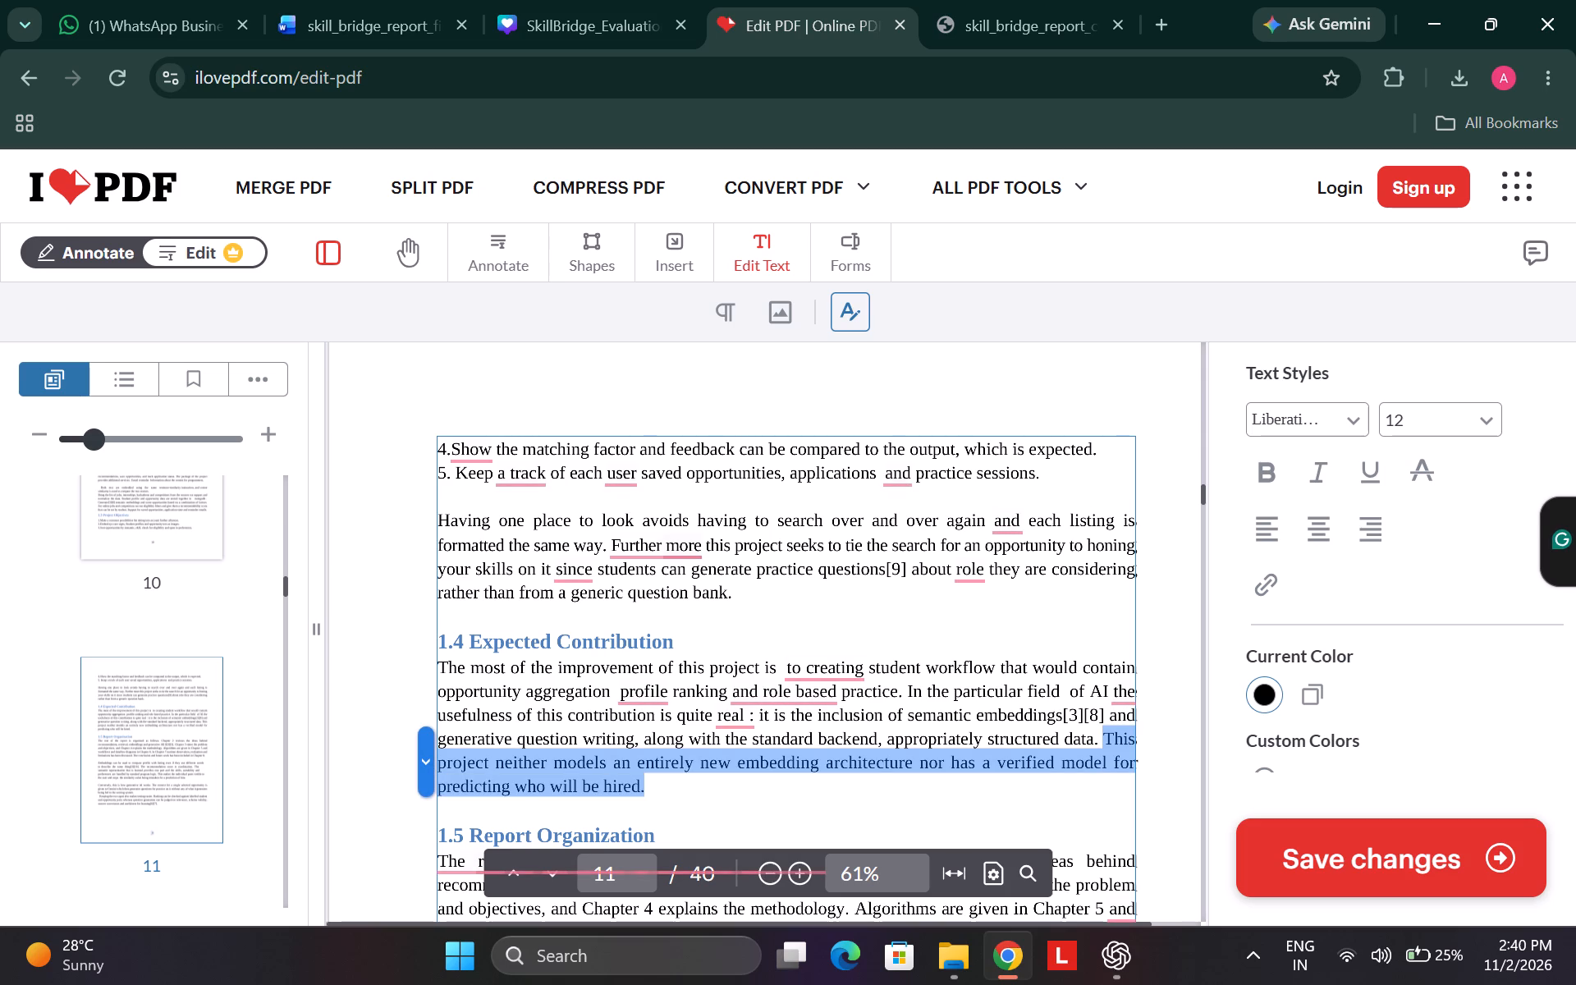
left_click(609, 545)
key("ctrl+v")
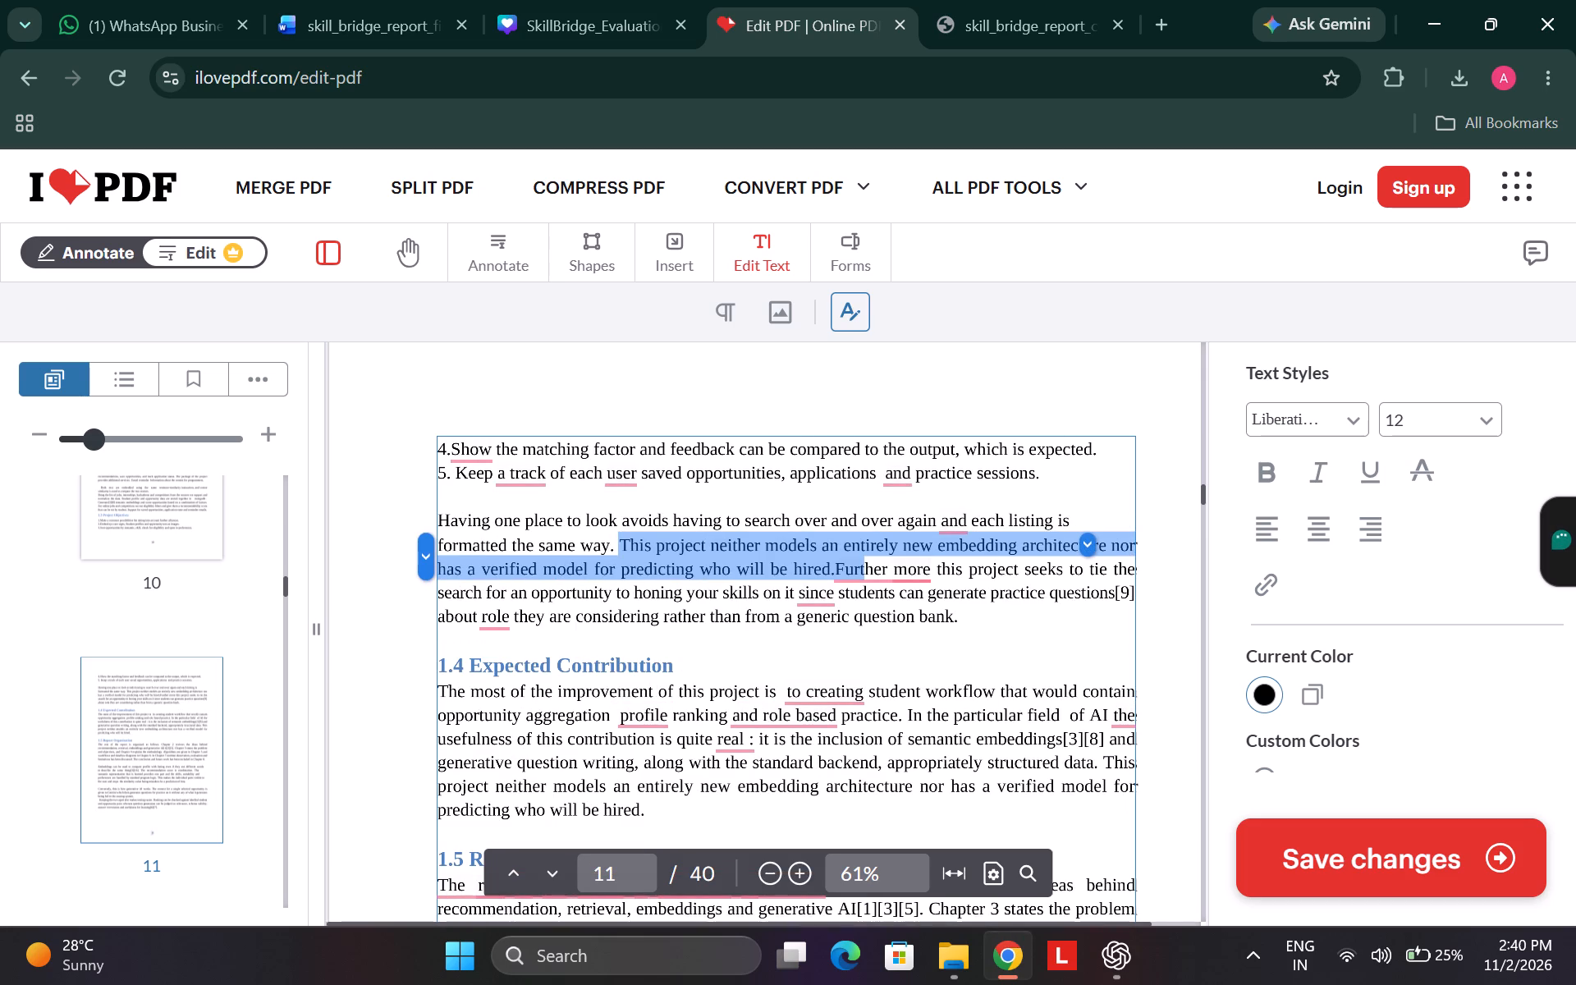
left_click(982, 613)
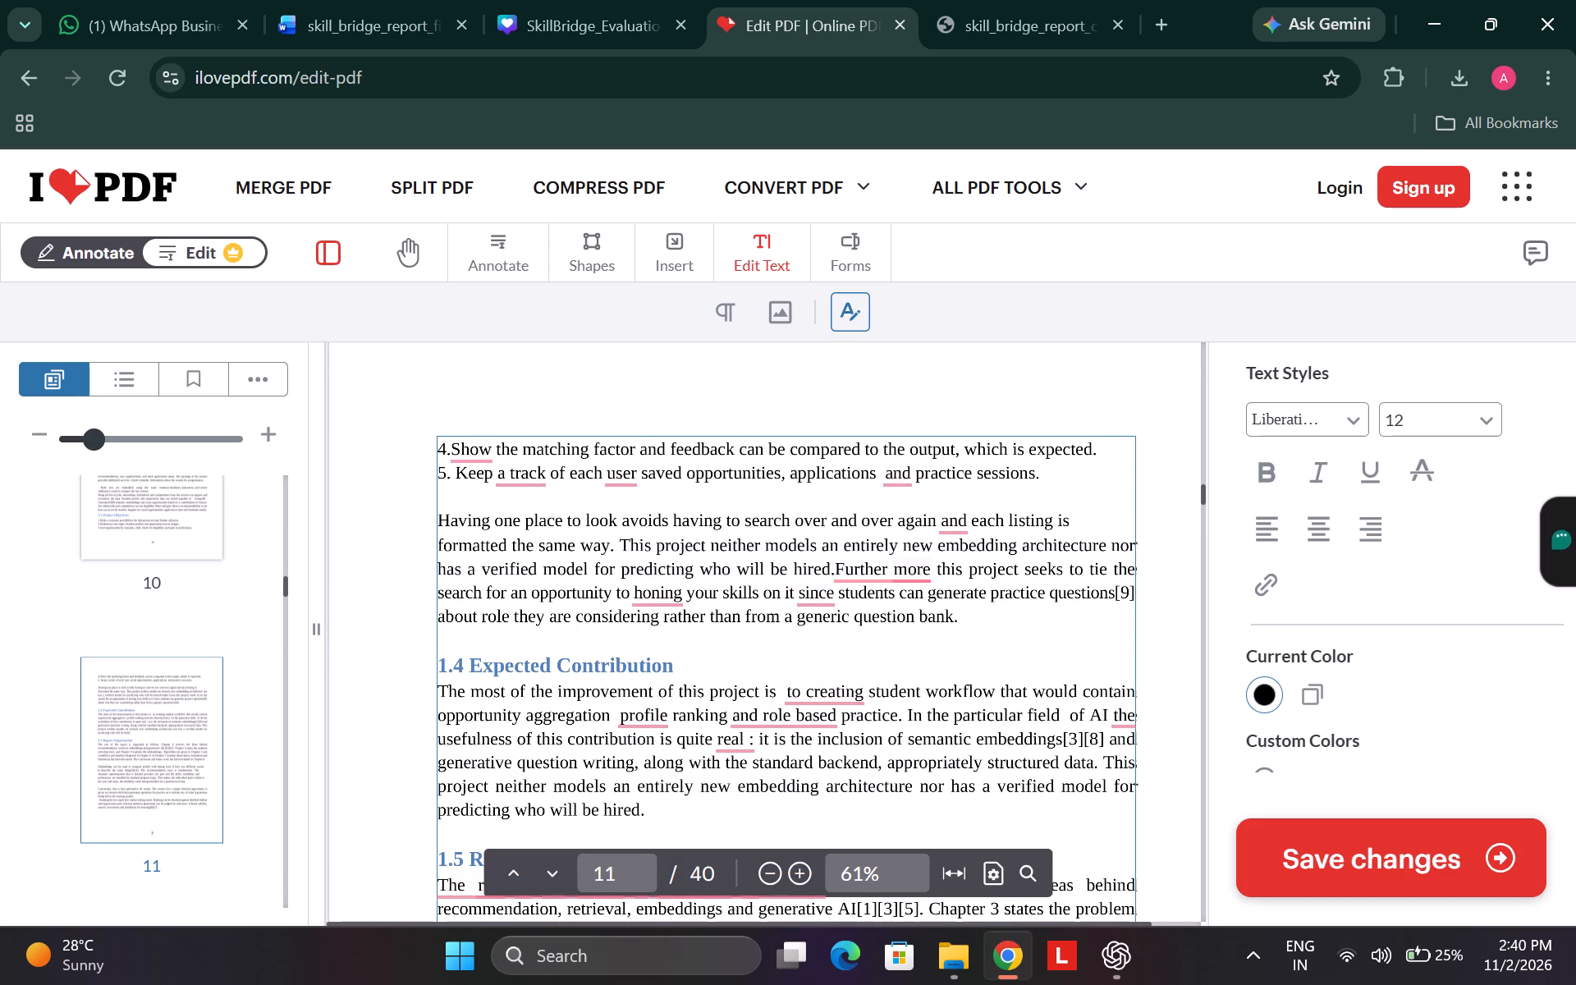
Remove the line break between "each listing is" and "formatted the same way".
scroll(982, 613, "down", 1)
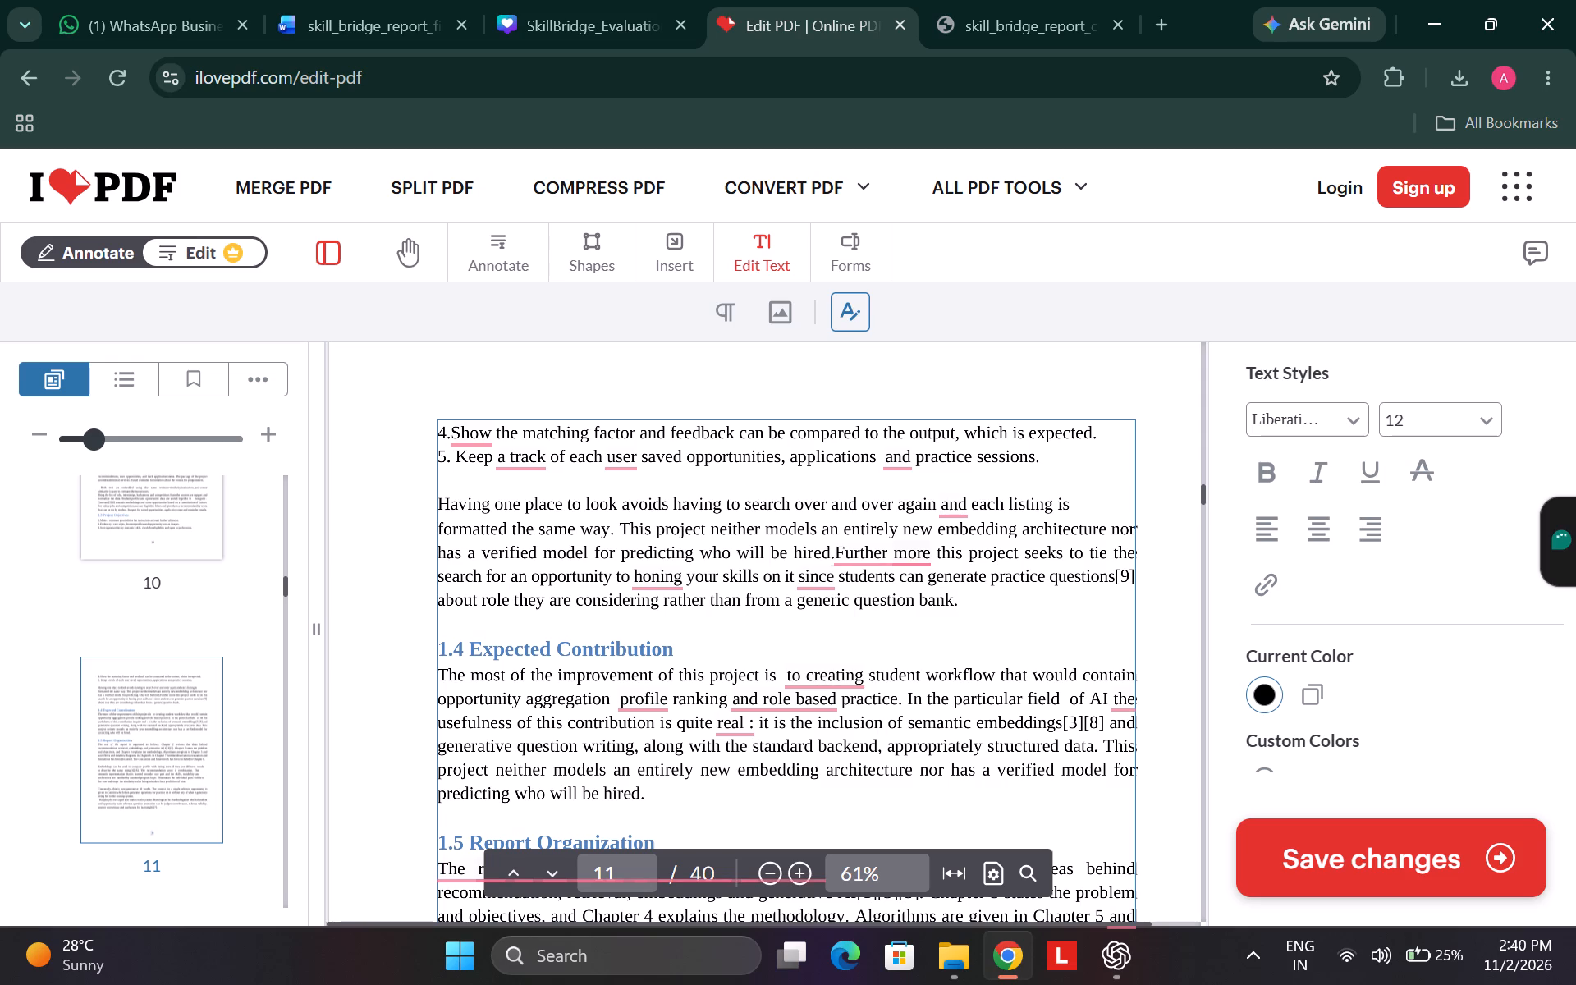
left_click(438, 527)
key("BackSpace")
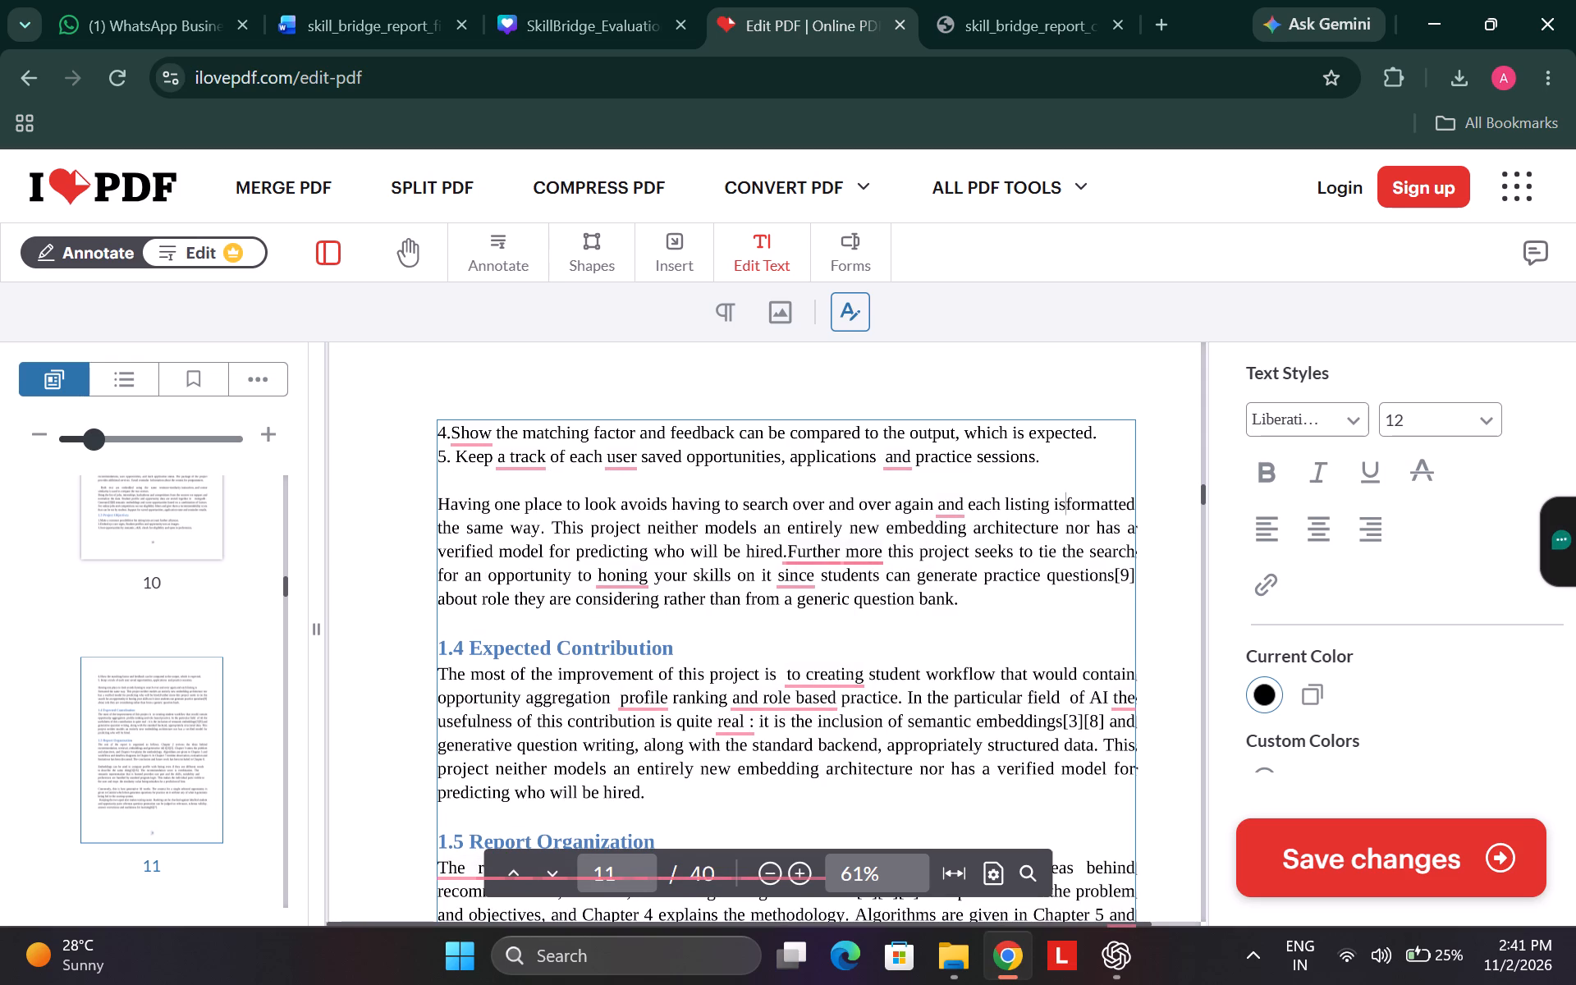
Delete the opening sentence of 1.4 Expected Contribution, from "The most of the improvement" through "role based practice.".
scroll(926, 636, "down", 2)
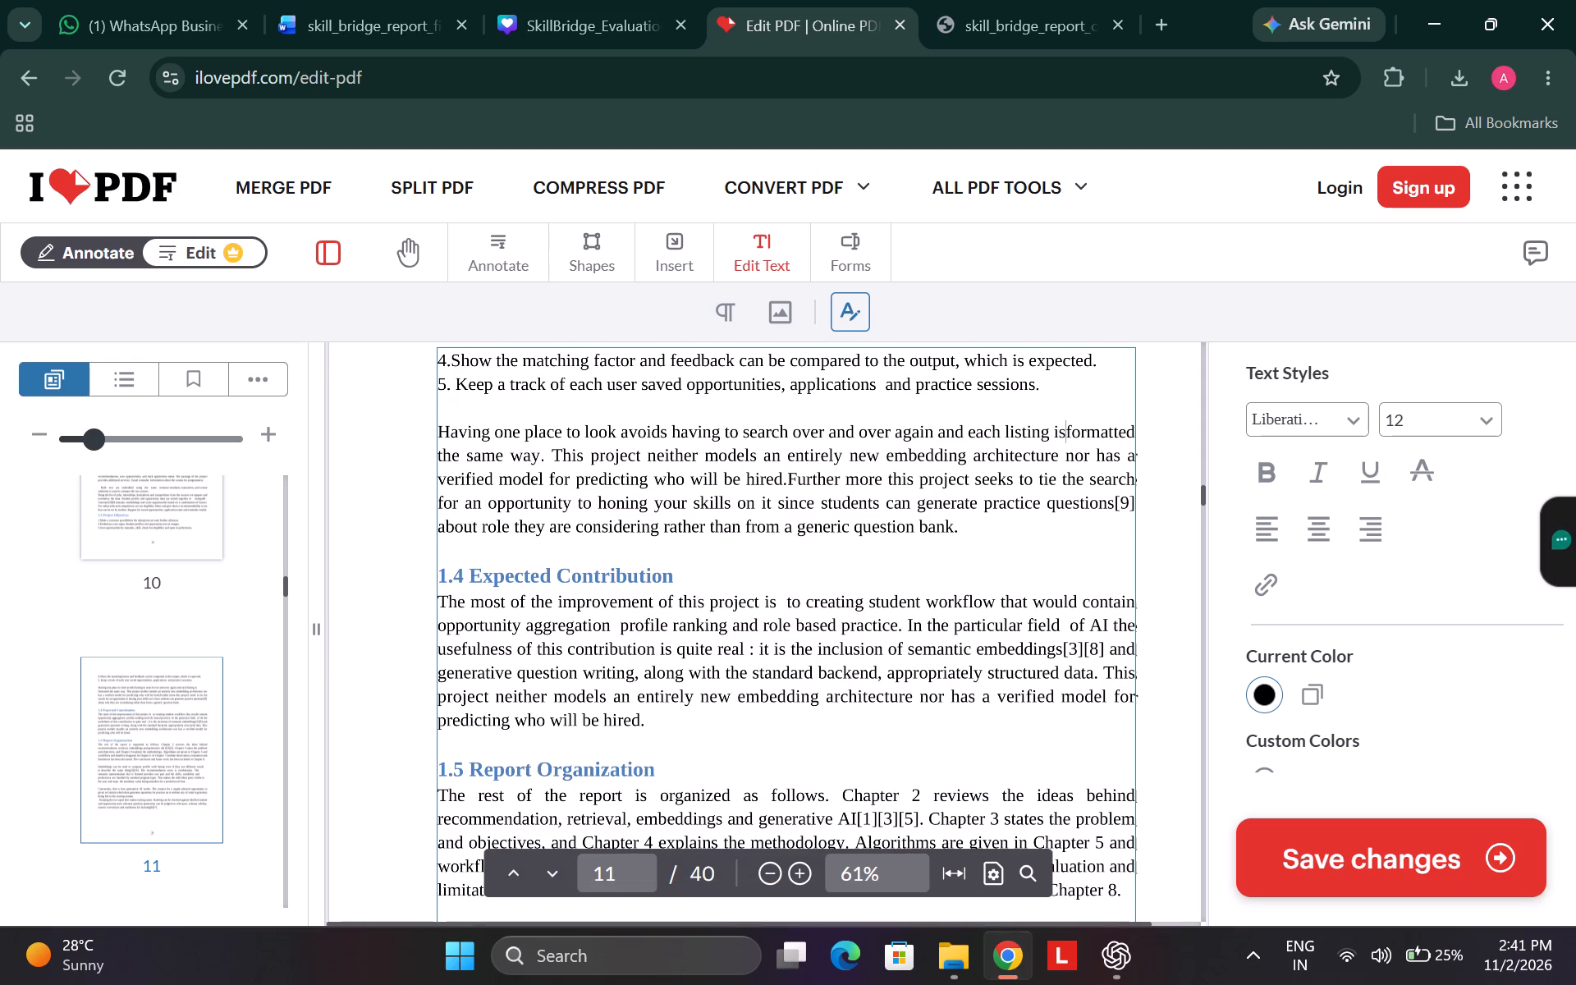
scroll(926, 636, "down", 1)
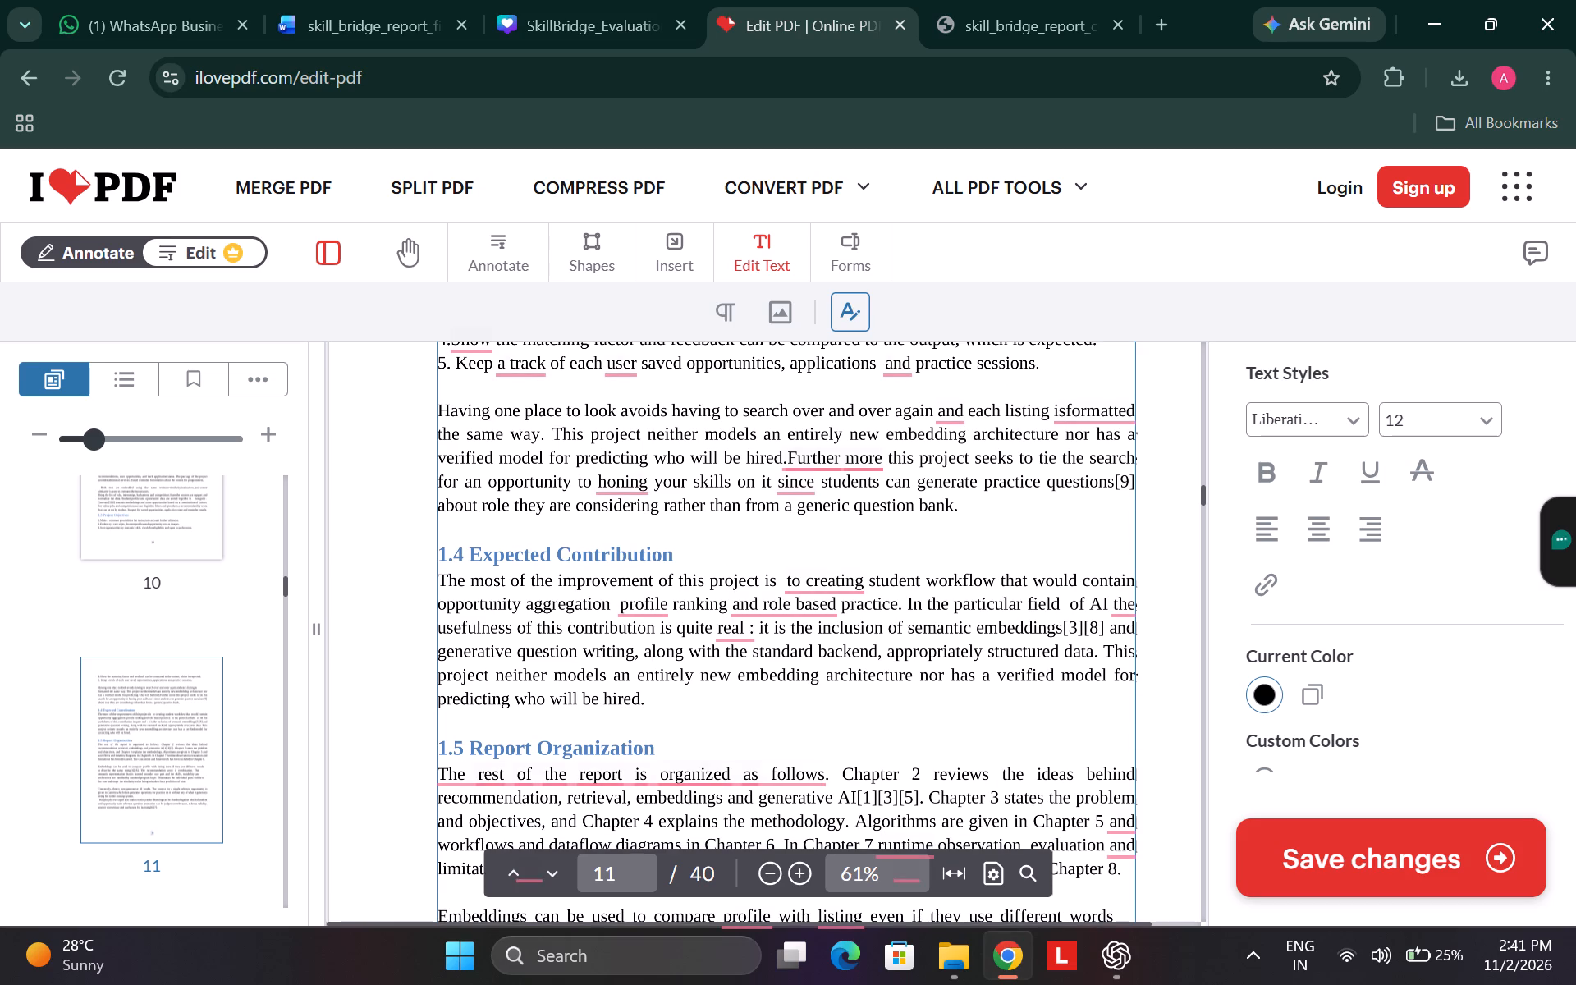
scroll(926, 636, "down", 1)
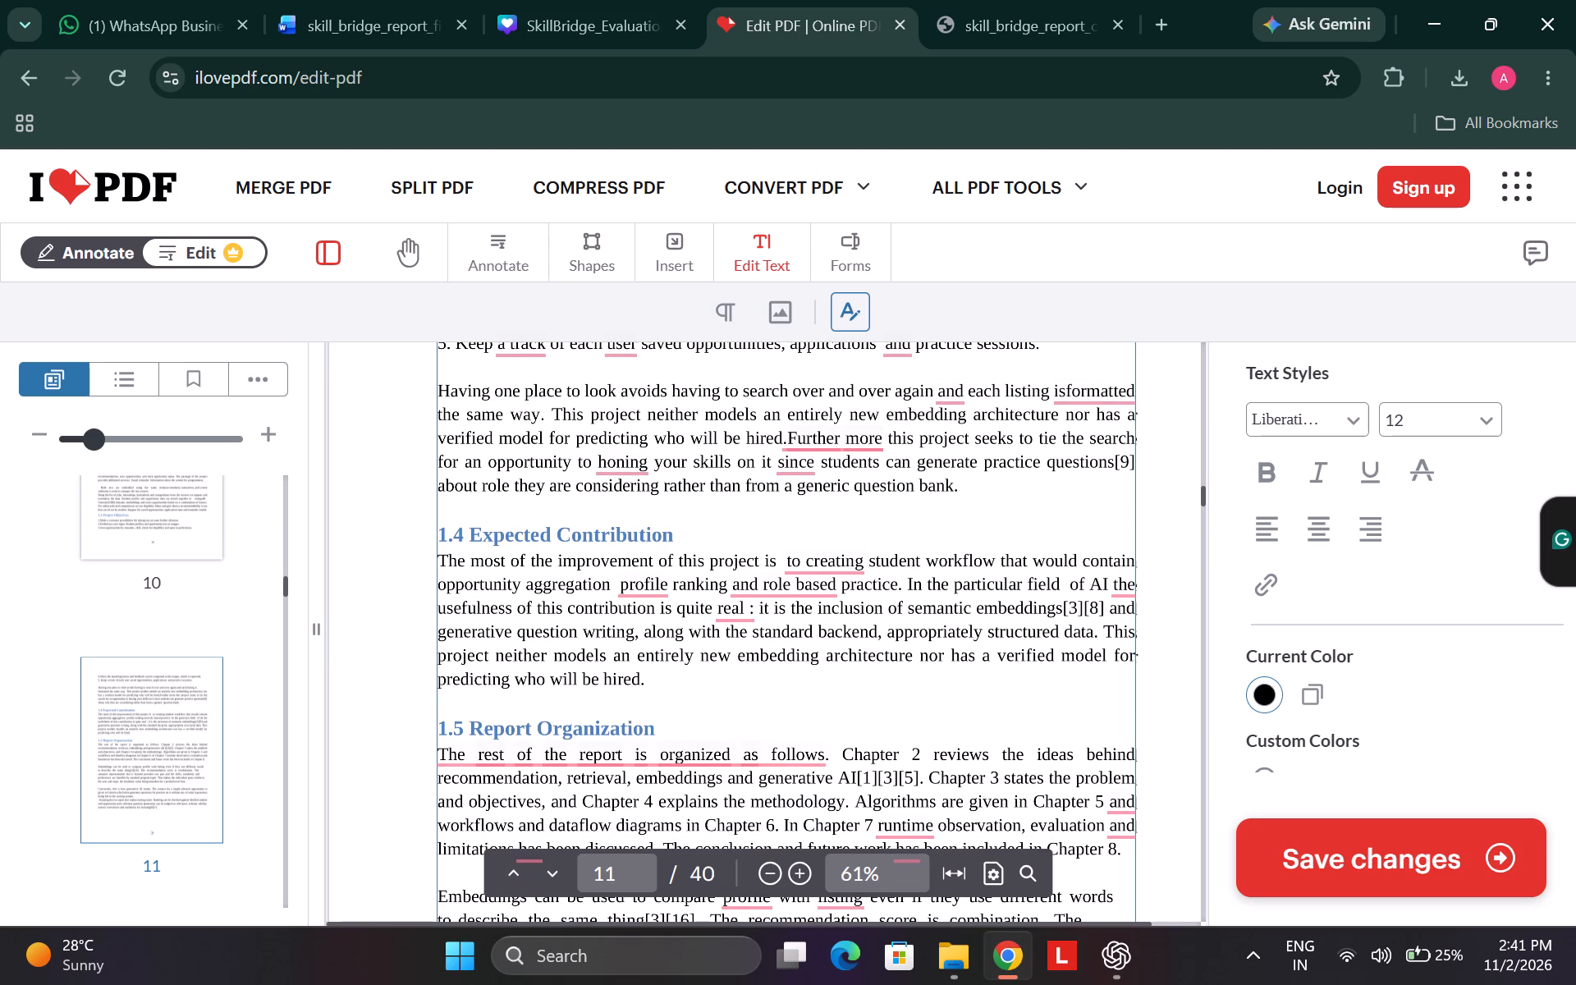
left_click(438, 557)
left_click_drag(438, 557, 873, 587)
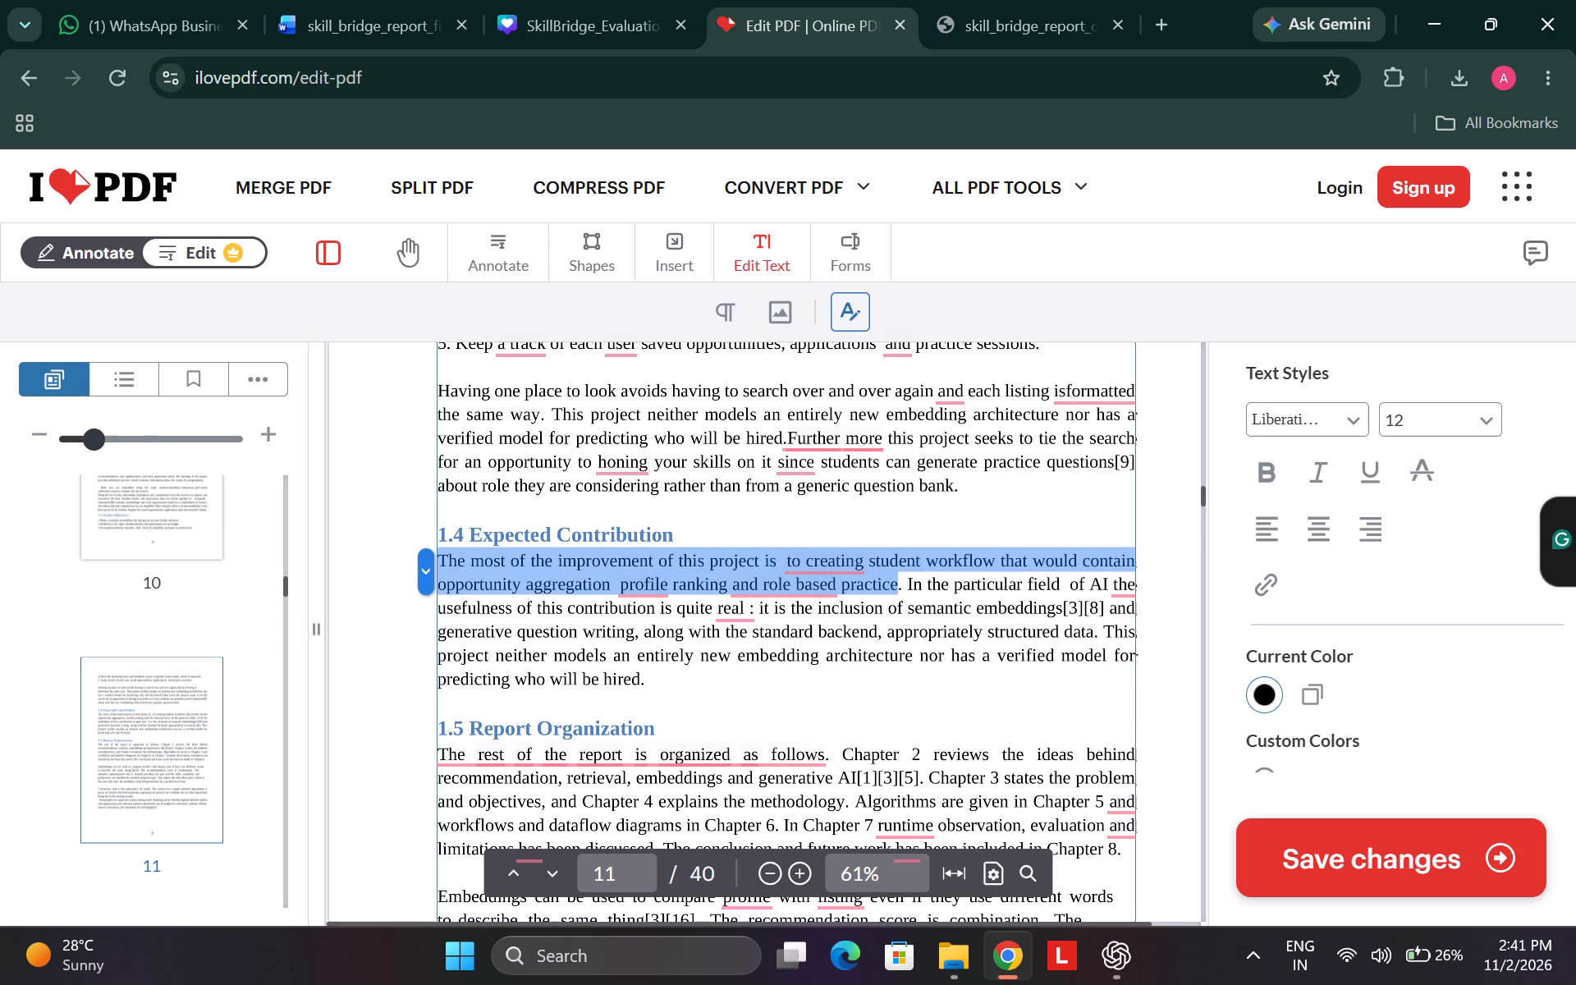
left_click_drag(873, 587, 903, 588)
key("BackSpace")
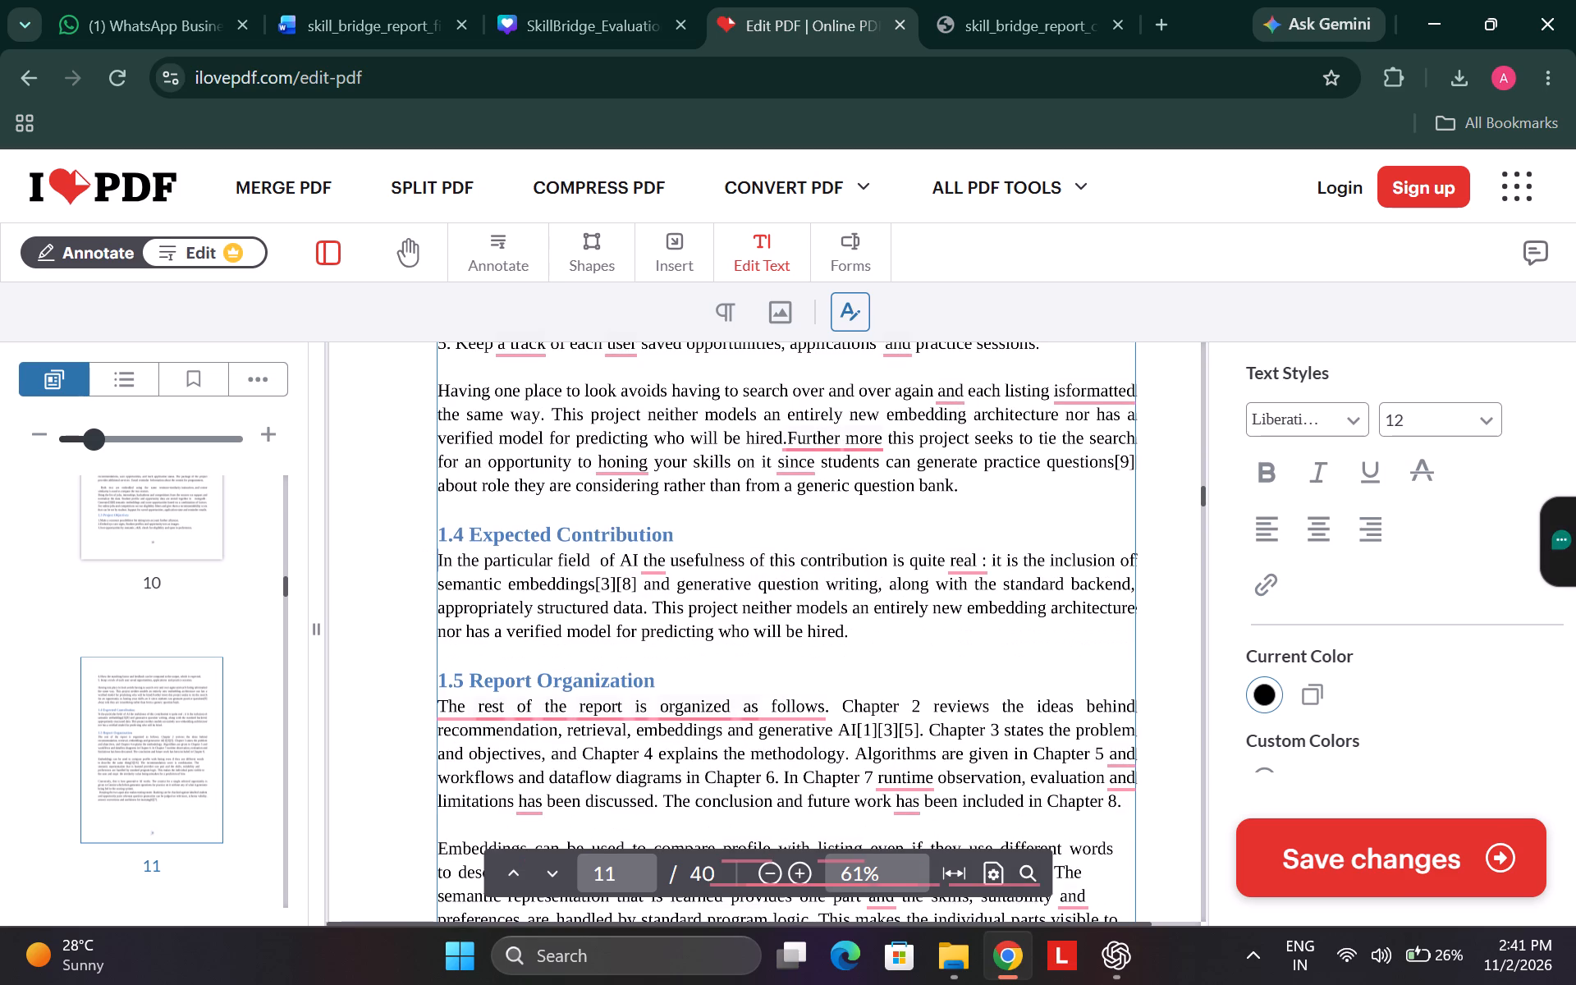
Delete the paragraph under 1.5 Report Organization from "Embeddings can be used to compare" through "prediction of hire.".
scroll(854, 645, "down", 2)
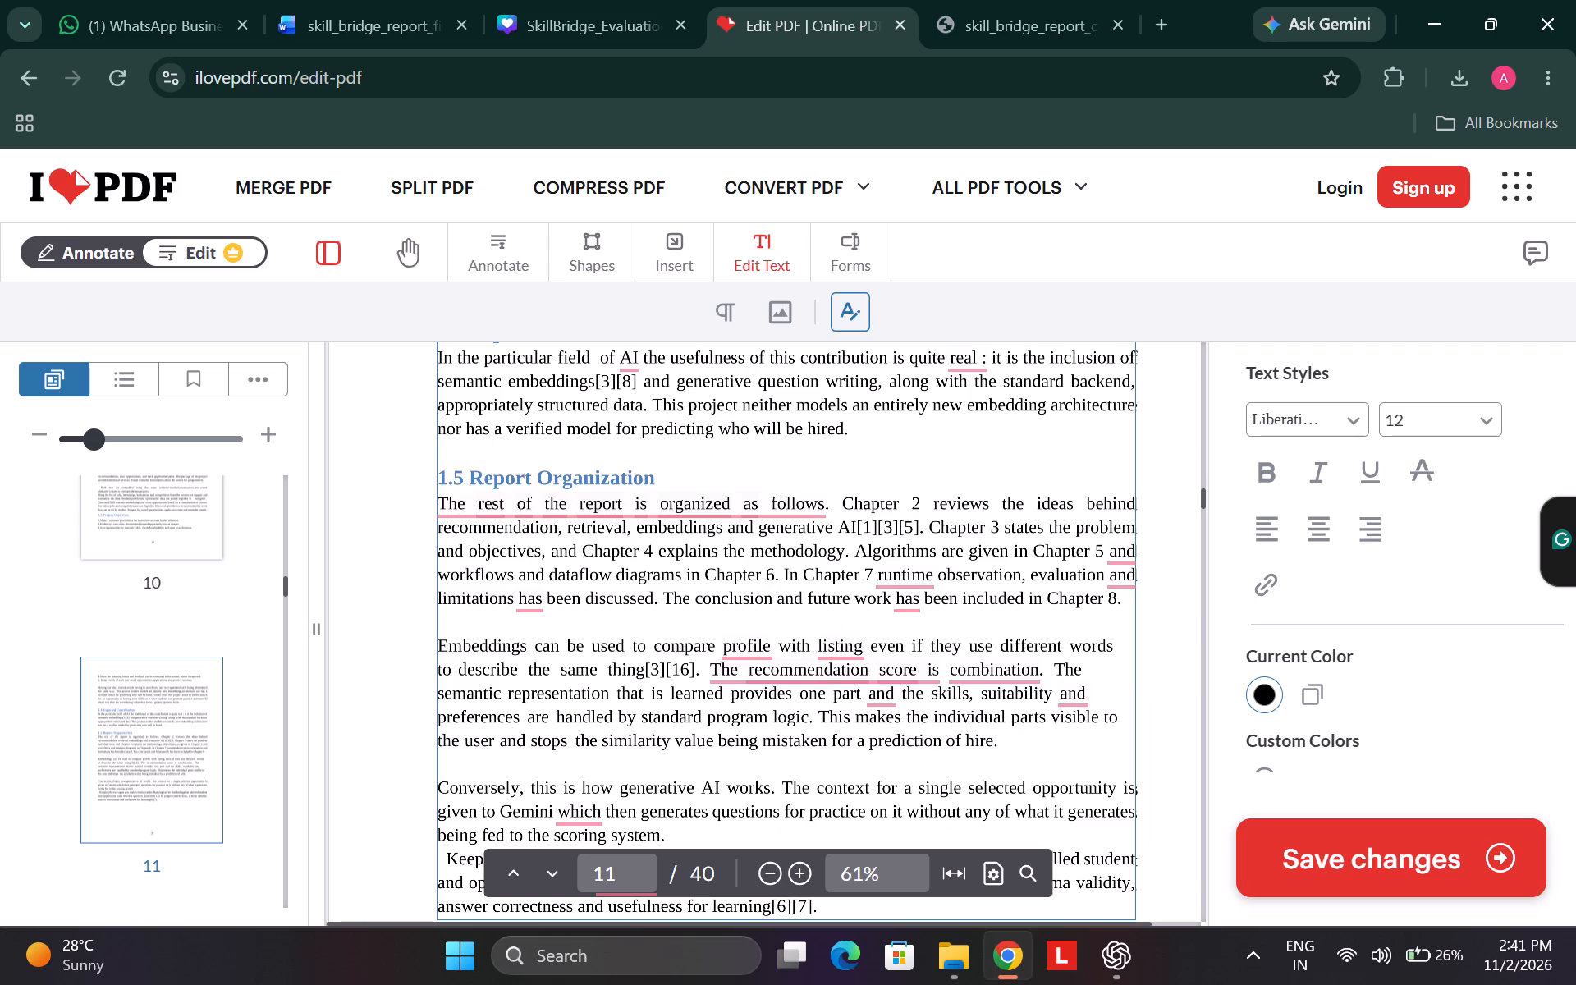
scroll(719, 675, "down", 1)
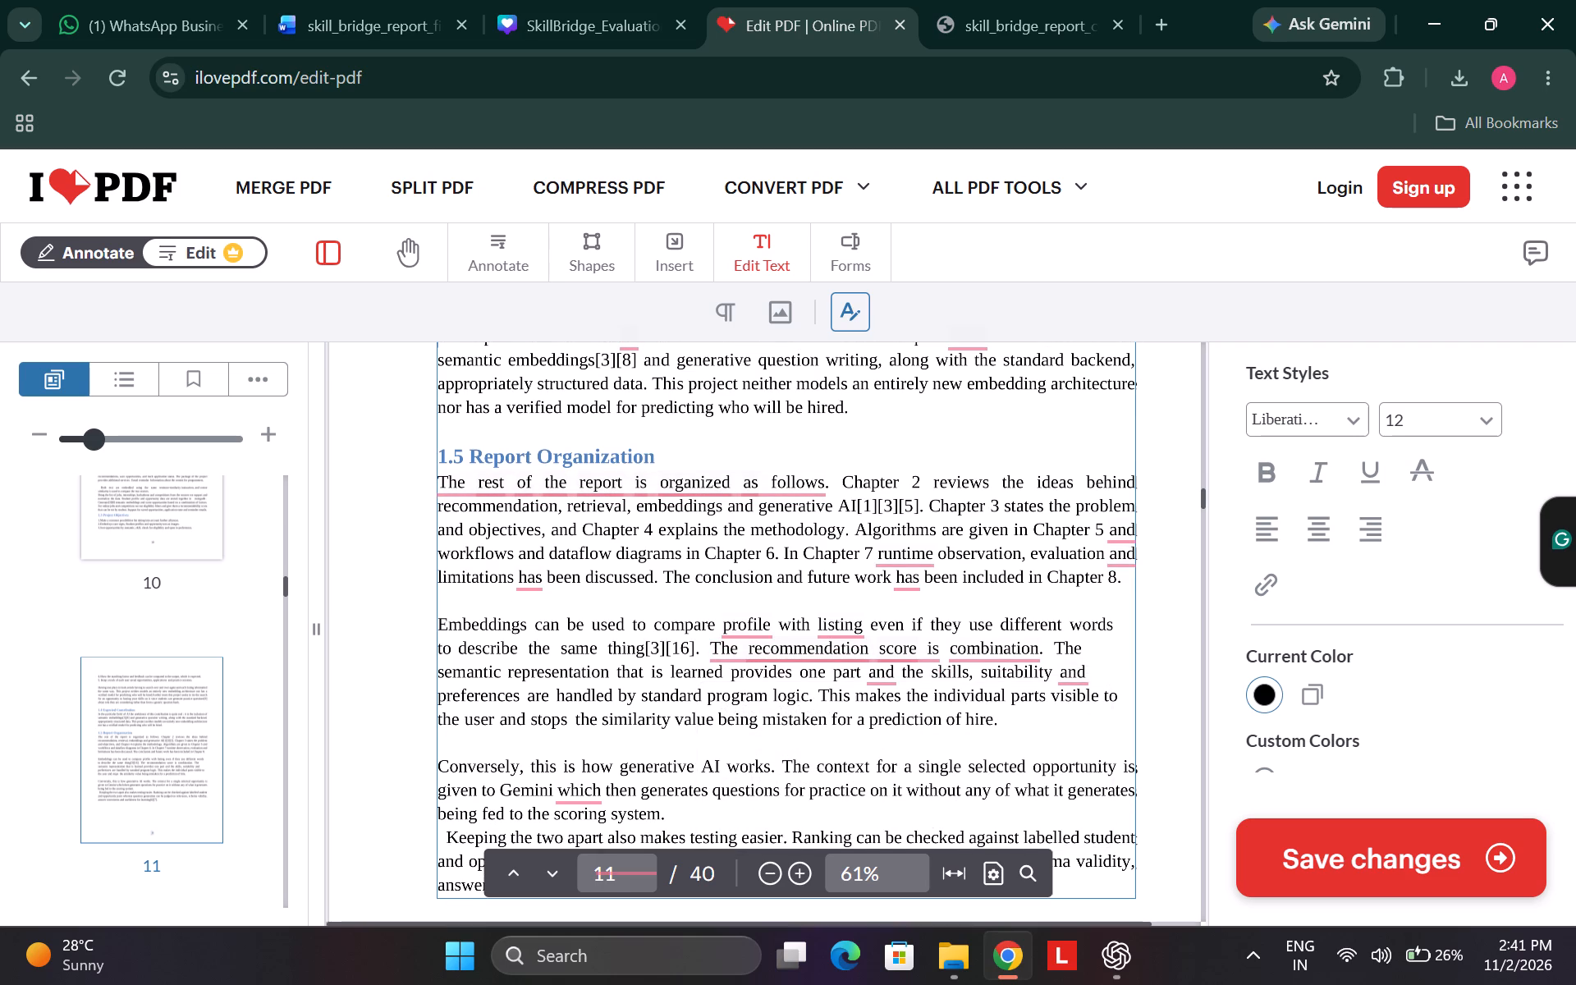
left_click_drag(782, 547, 805, 548)
left_click_drag(805, 548, 861, 554)
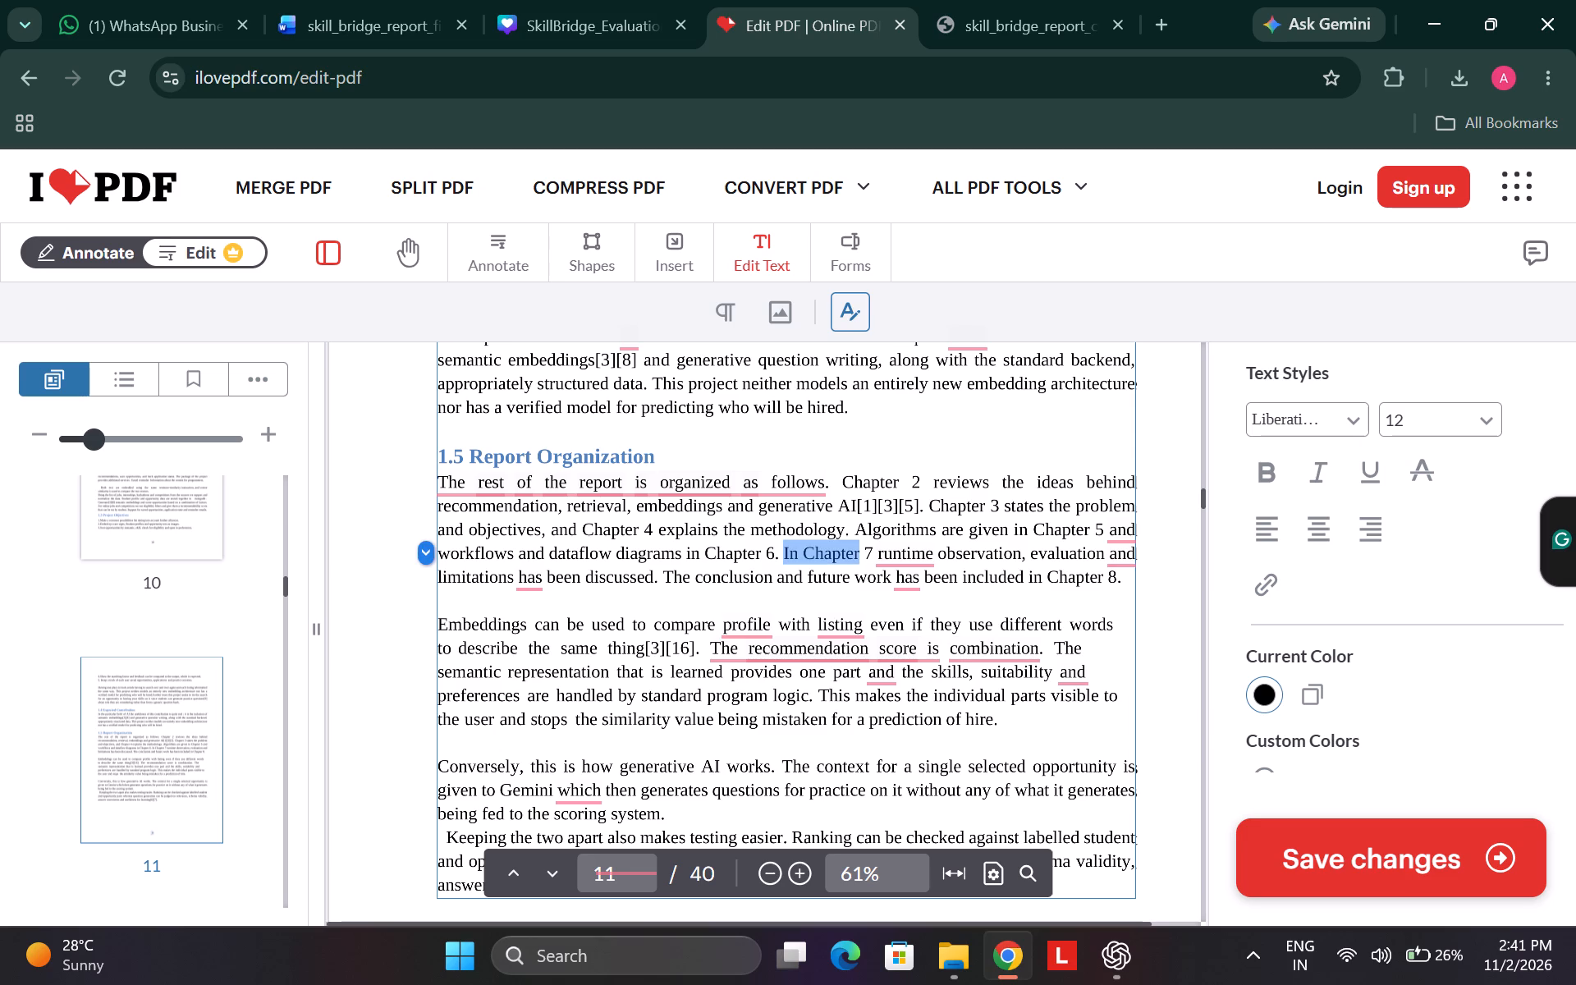
scroll(861, 554, "down", 1)
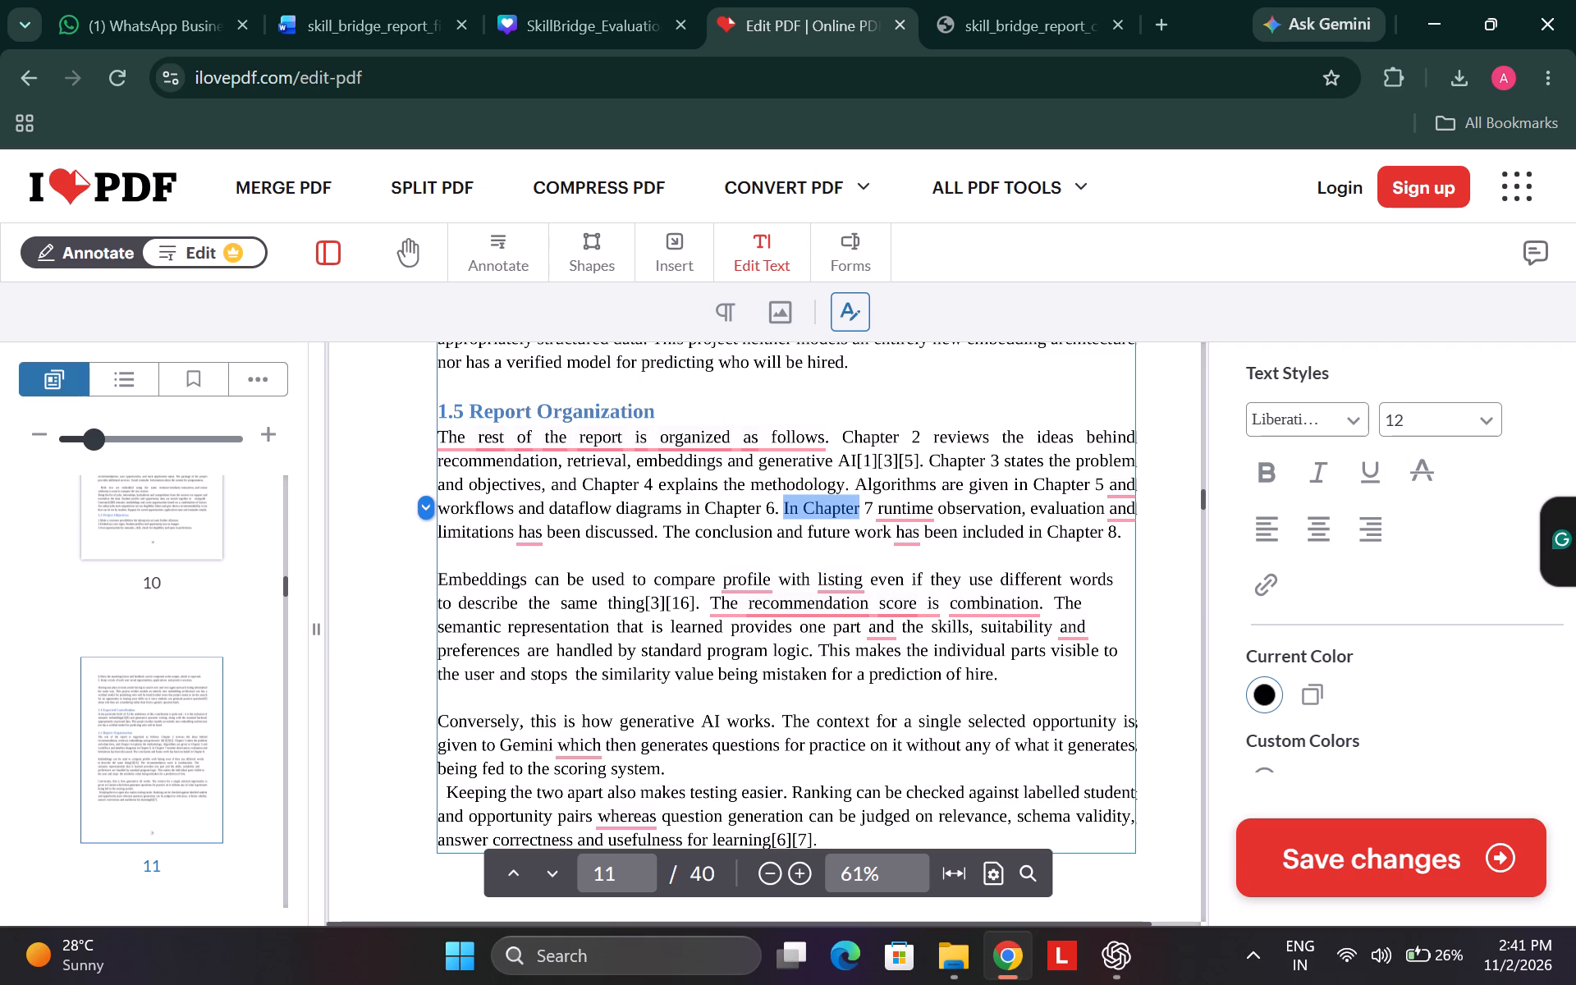
left_click(438, 576)
left_click_drag(438, 576, 783, 619)
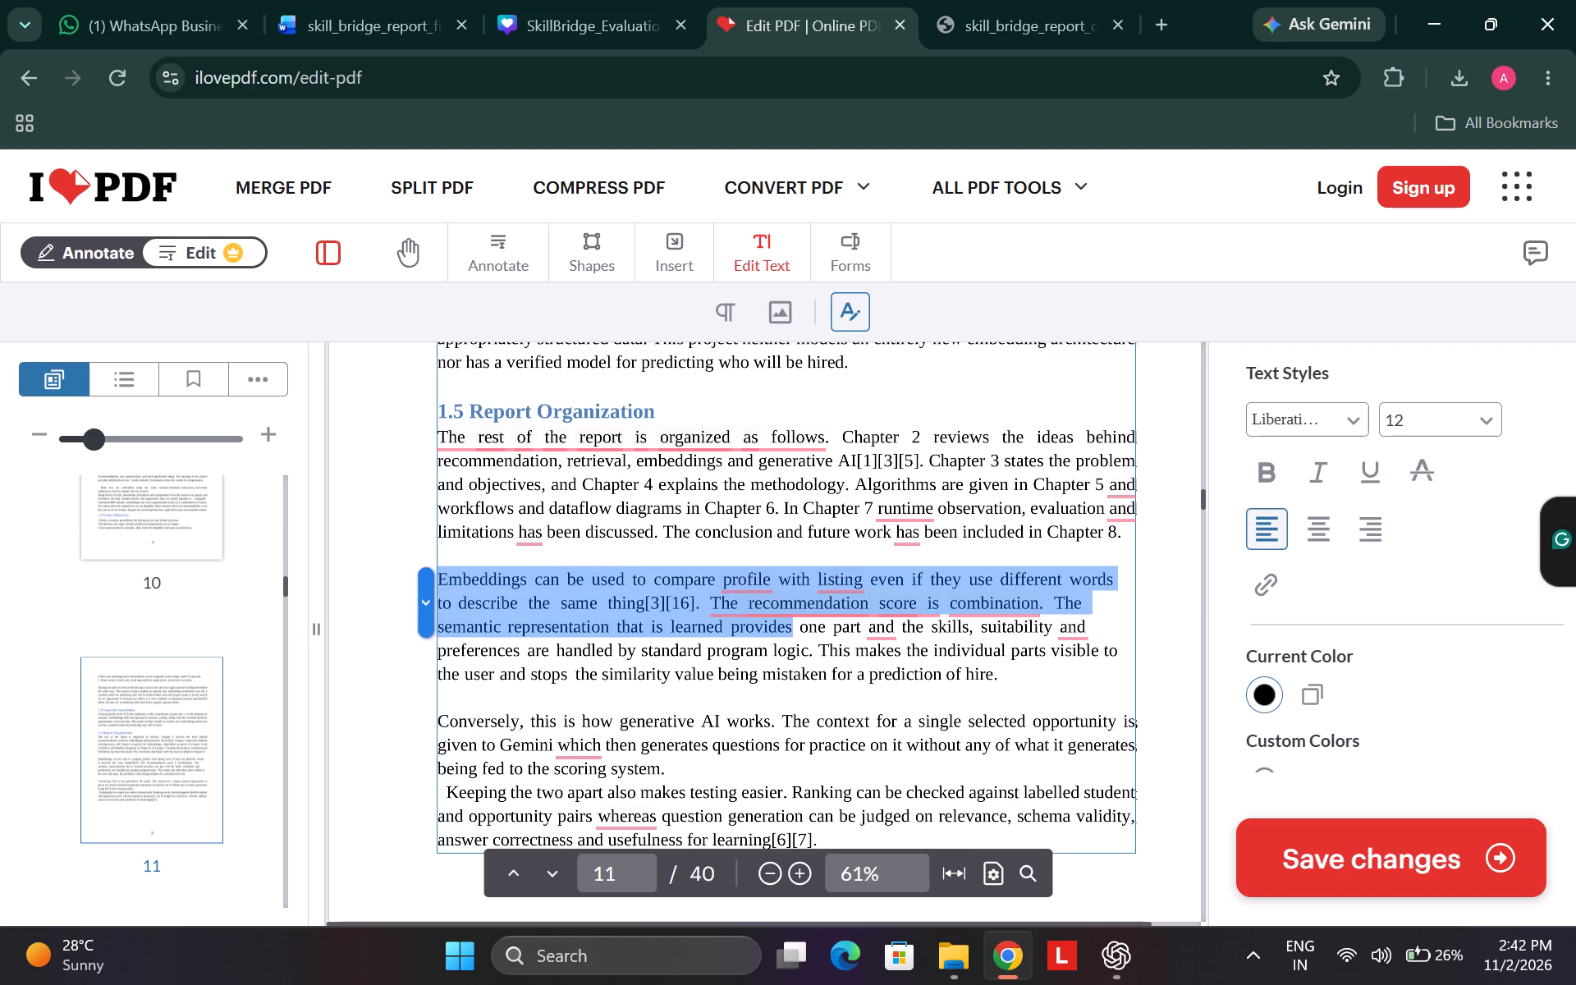
left_click_drag(783, 619, 1020, 672)
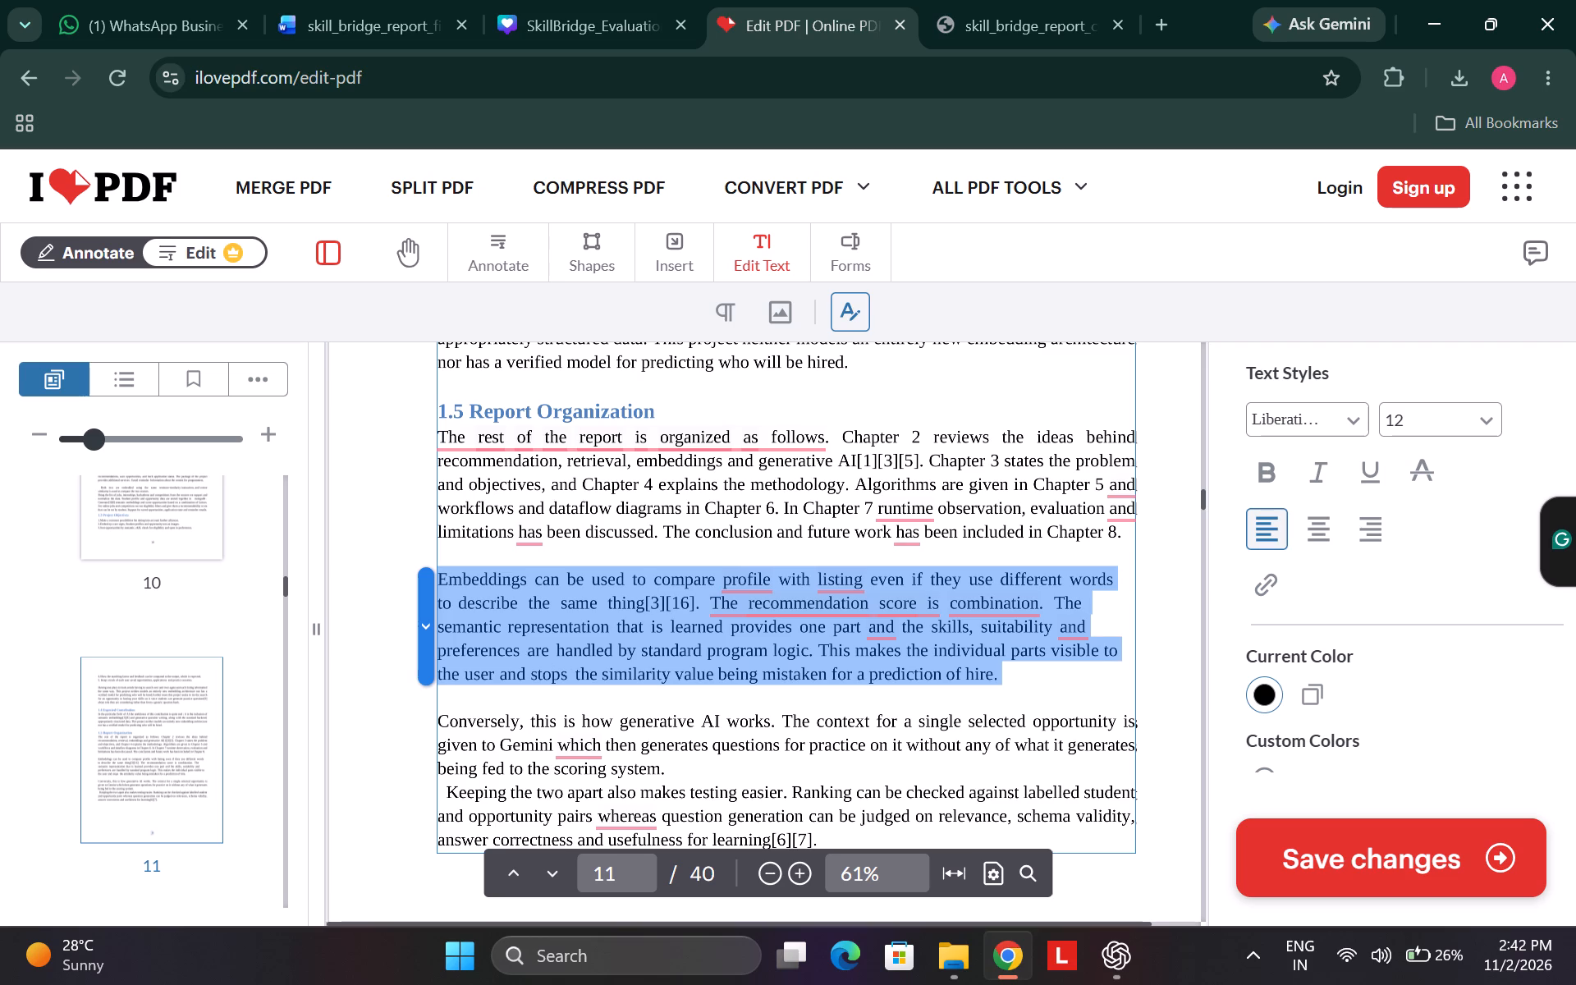
key("BackSpace")
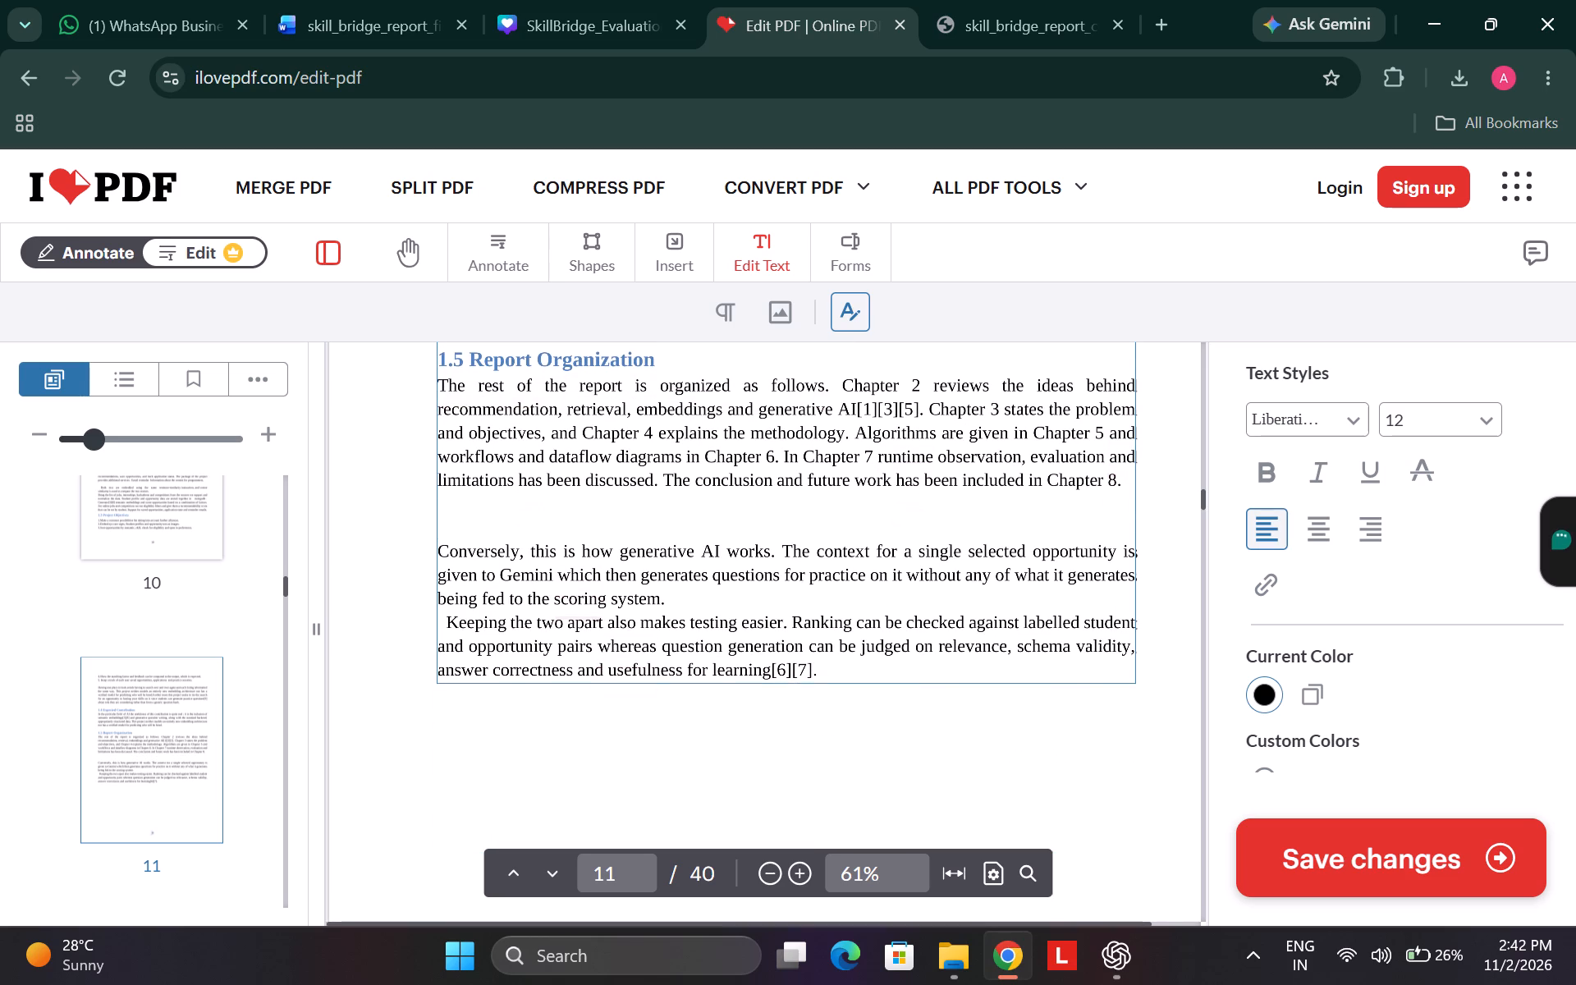
Open the page 12 text block for editing and copy the 2.3 paragraph from "Dense retrieval these methods" through "mode is built [3][4].".
scroll(662, 616, "up", 1)
scroll(662, 616, "down", 4)
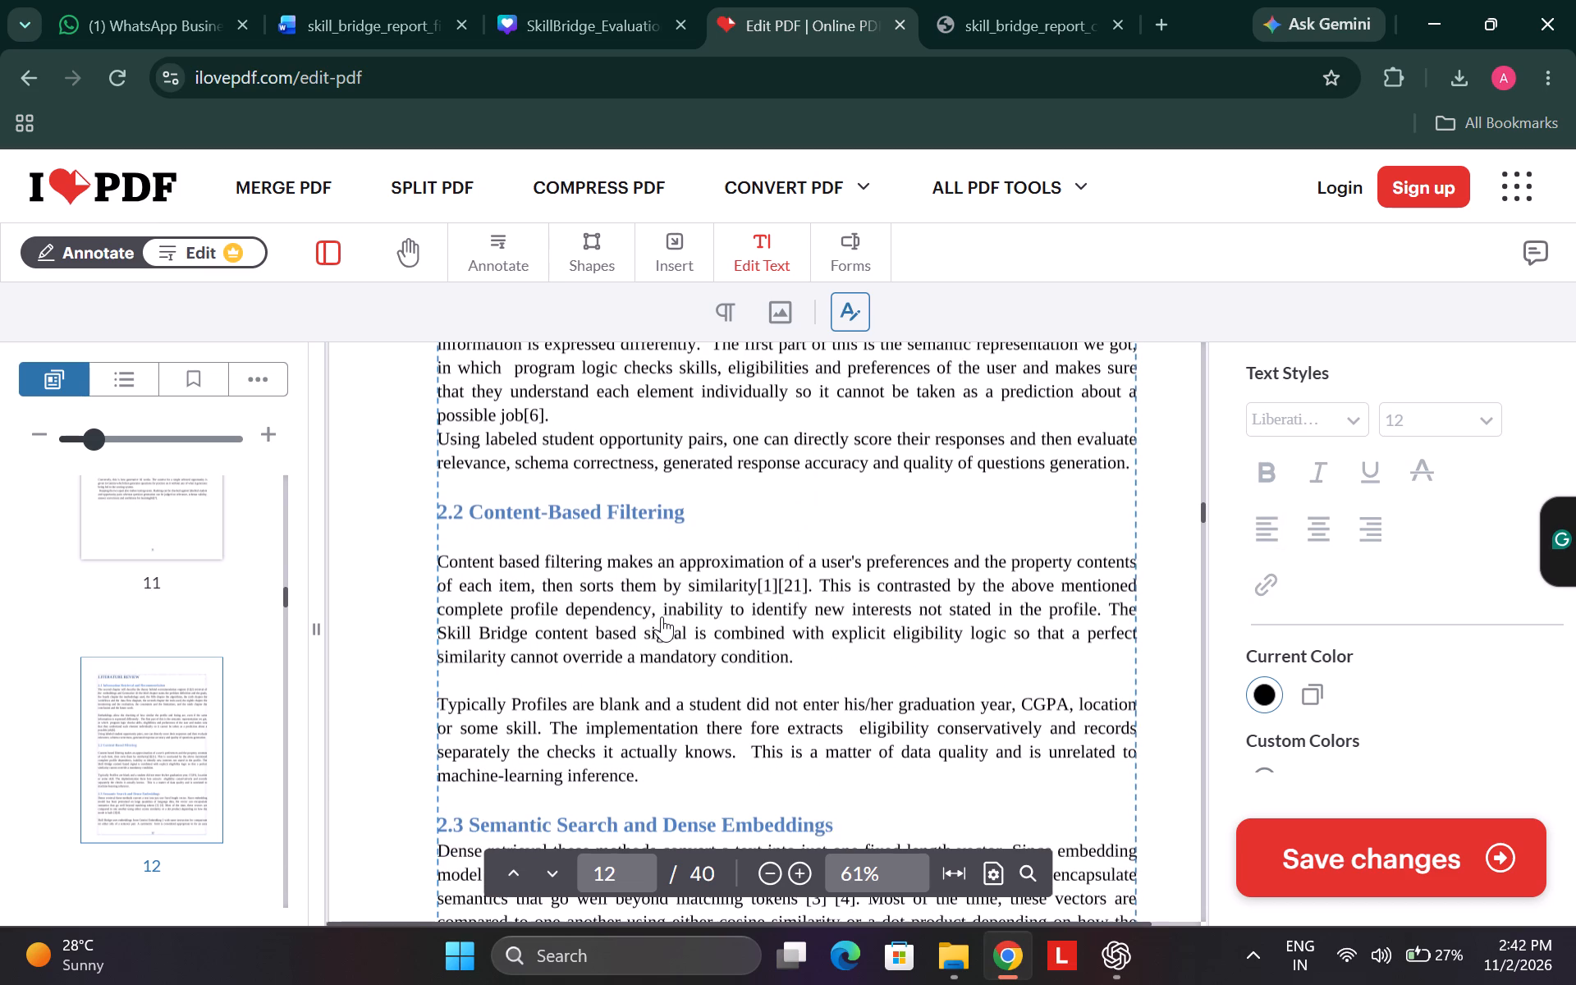
scroll(662, 616, "down", 2)
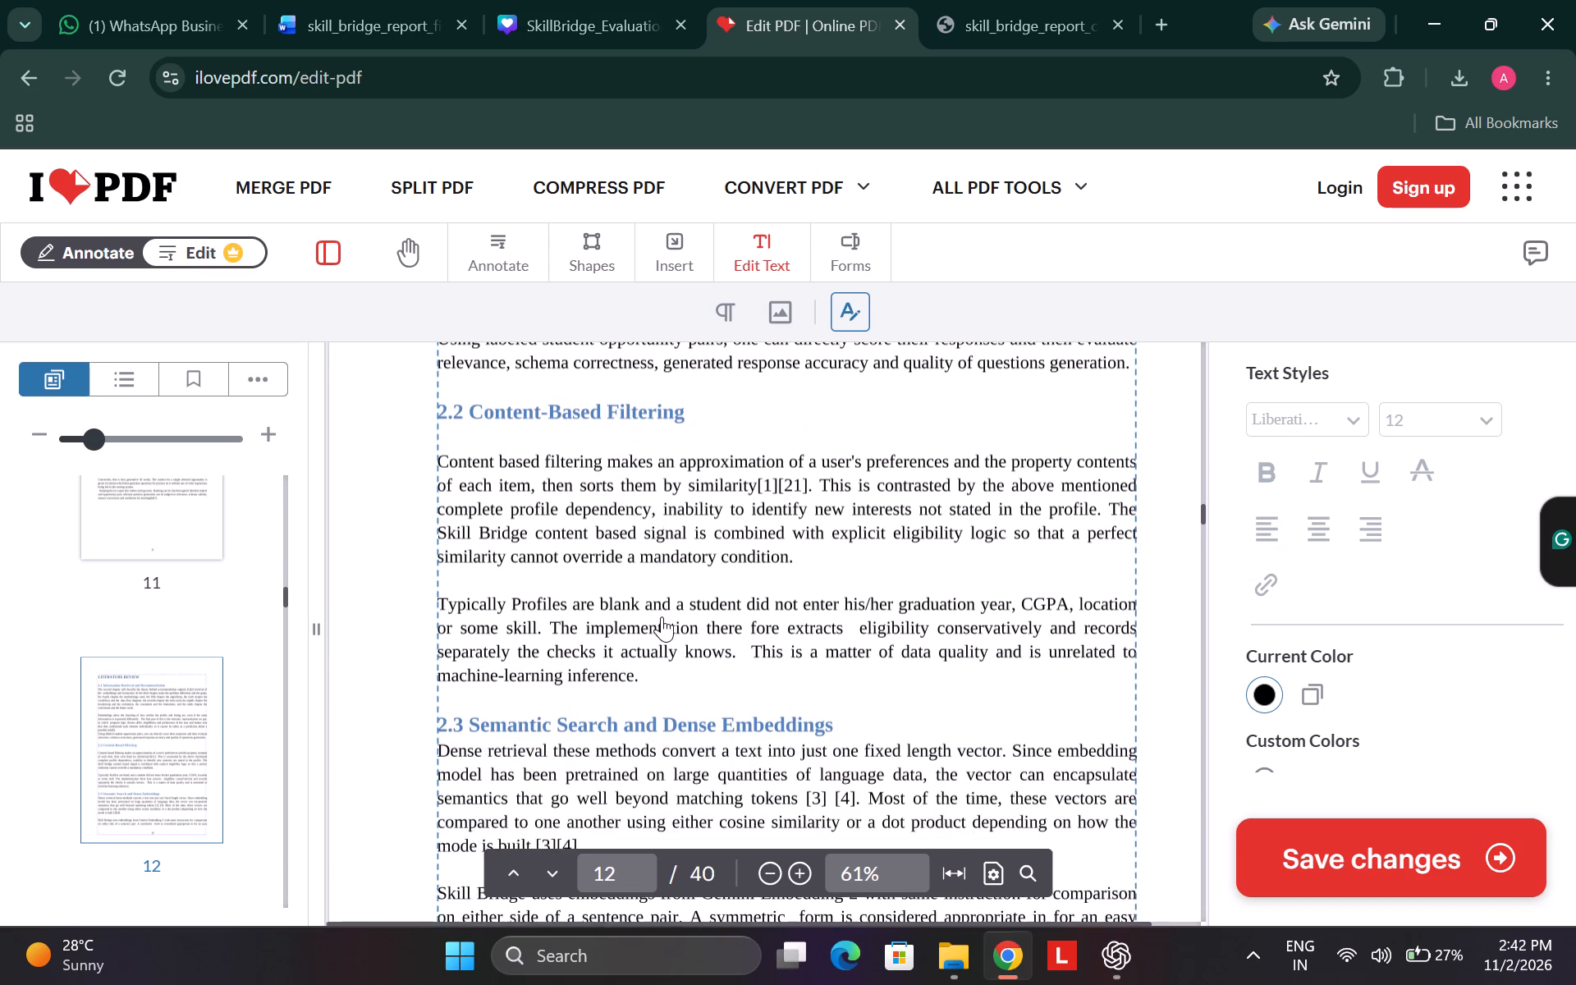
scroll(662, 616, "down", 1)
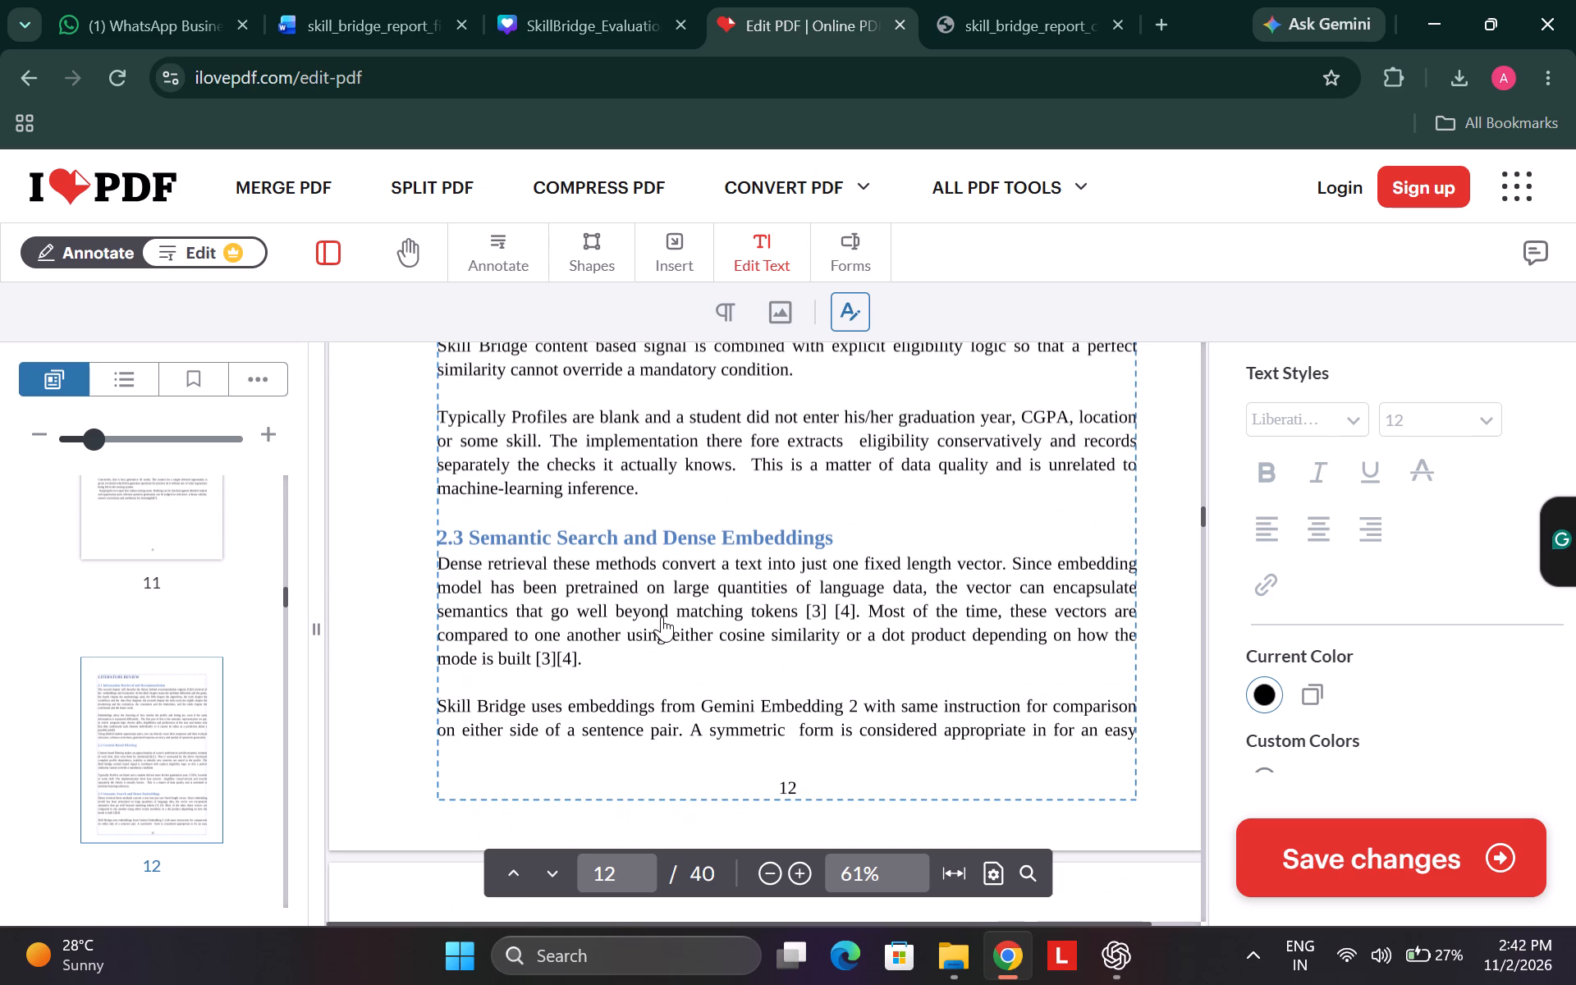
left_click(442, 560)
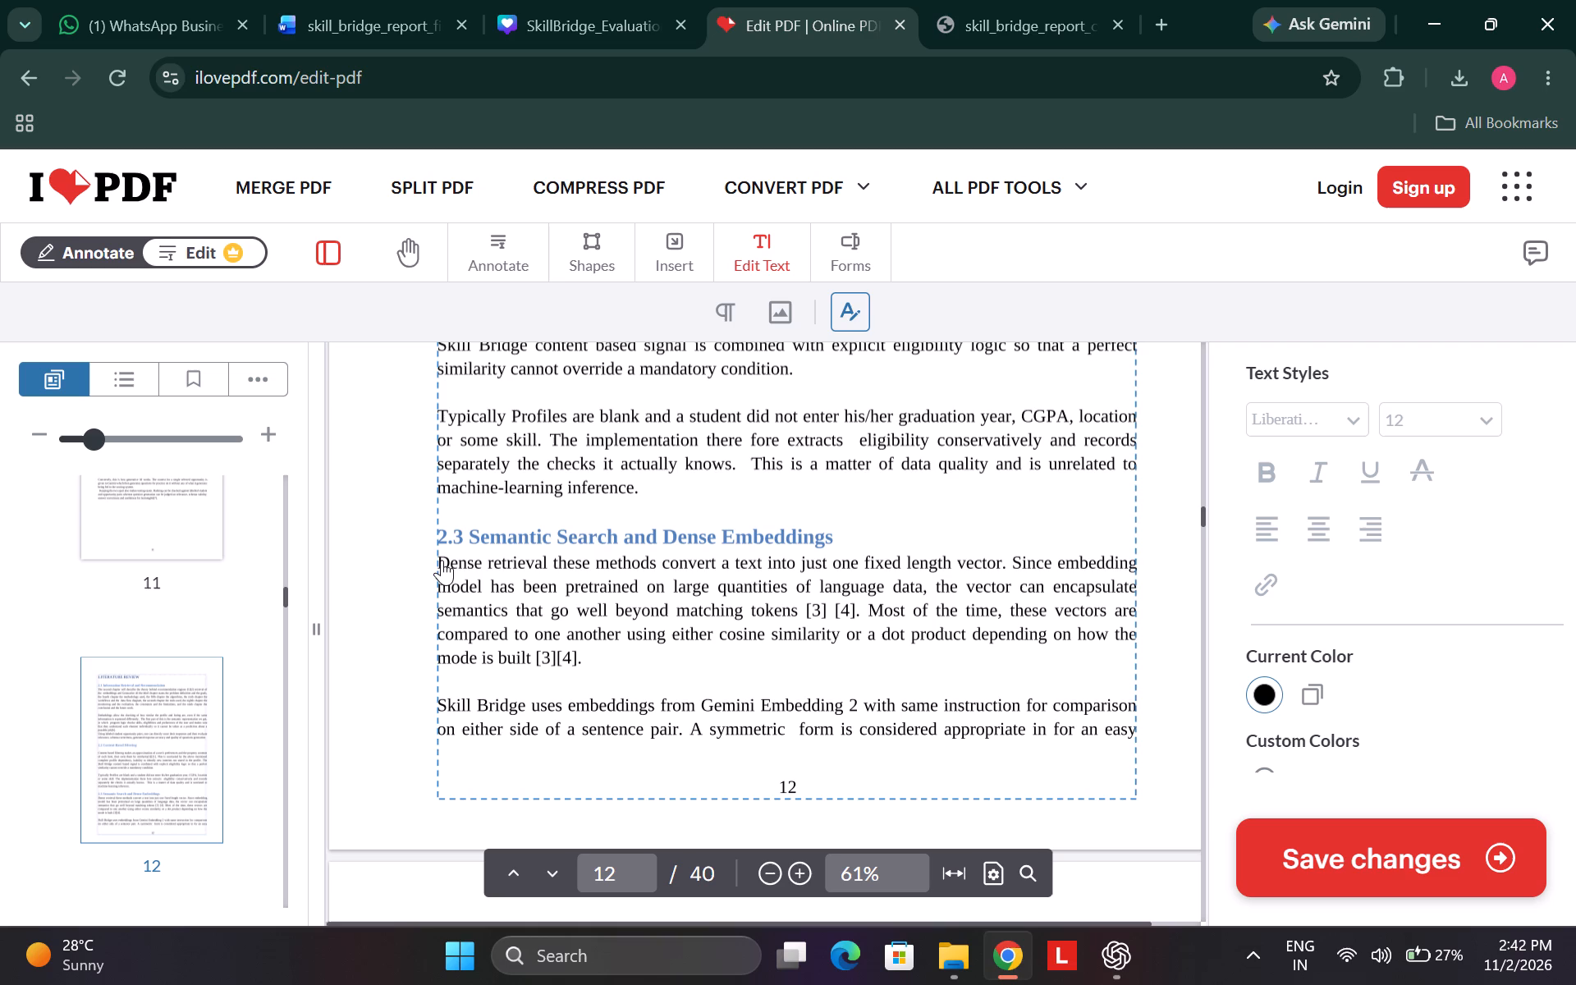
left_click(442, 560)
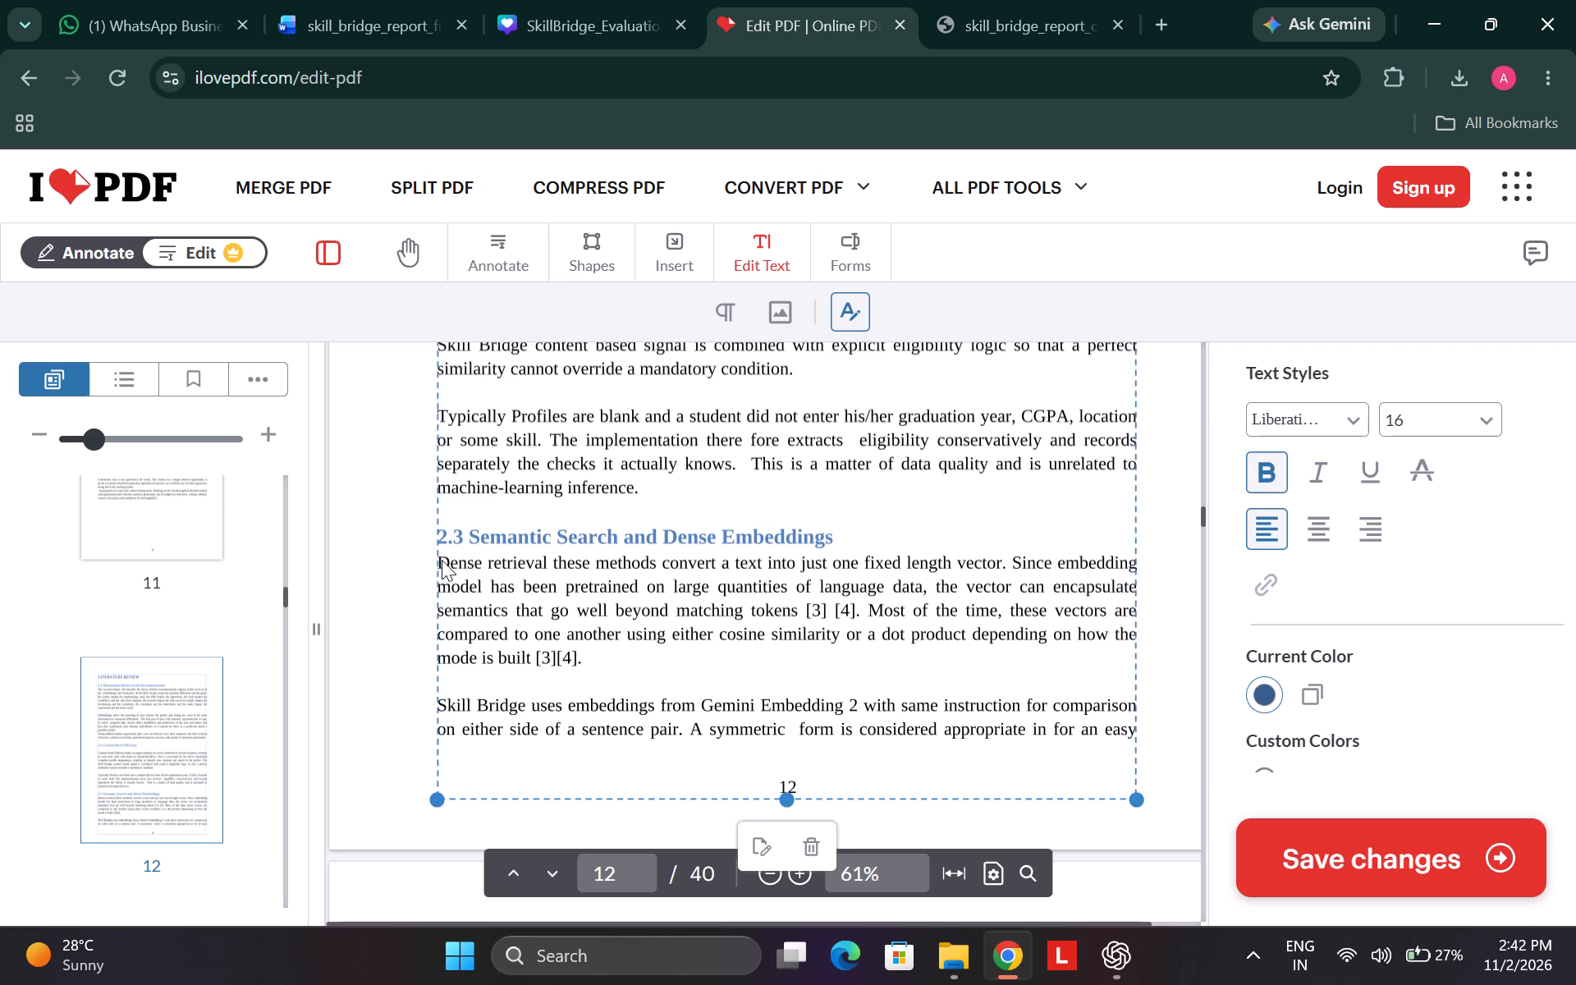
left_click(439, 564)
left_click(442, 558)
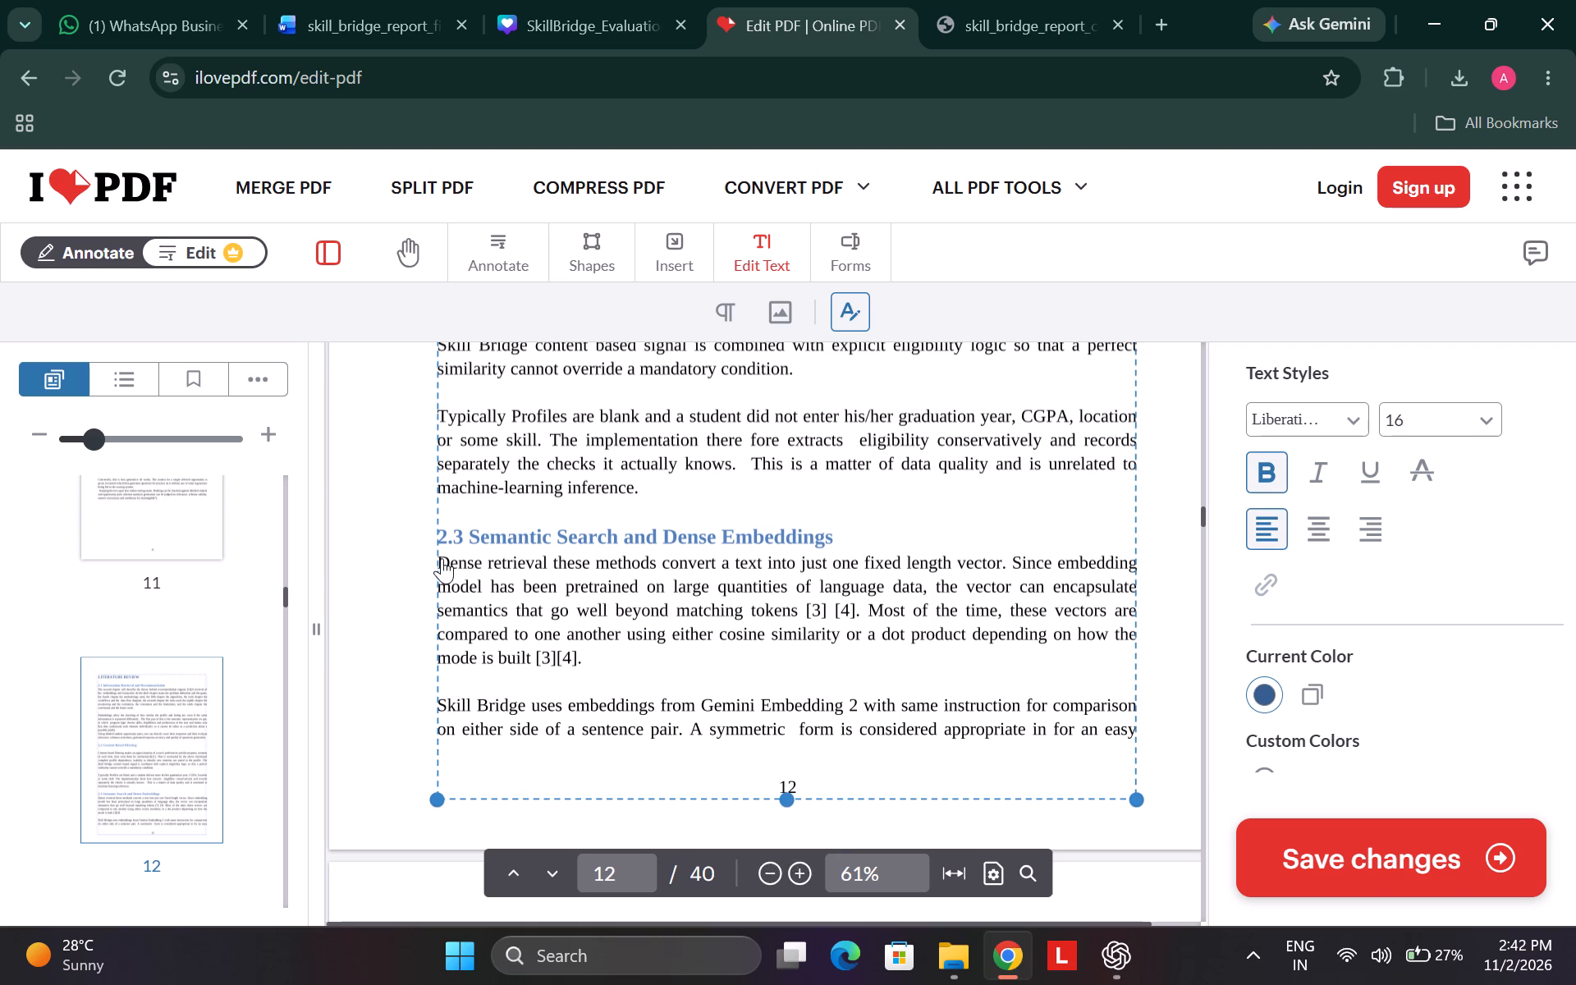
left_click(607, 656)
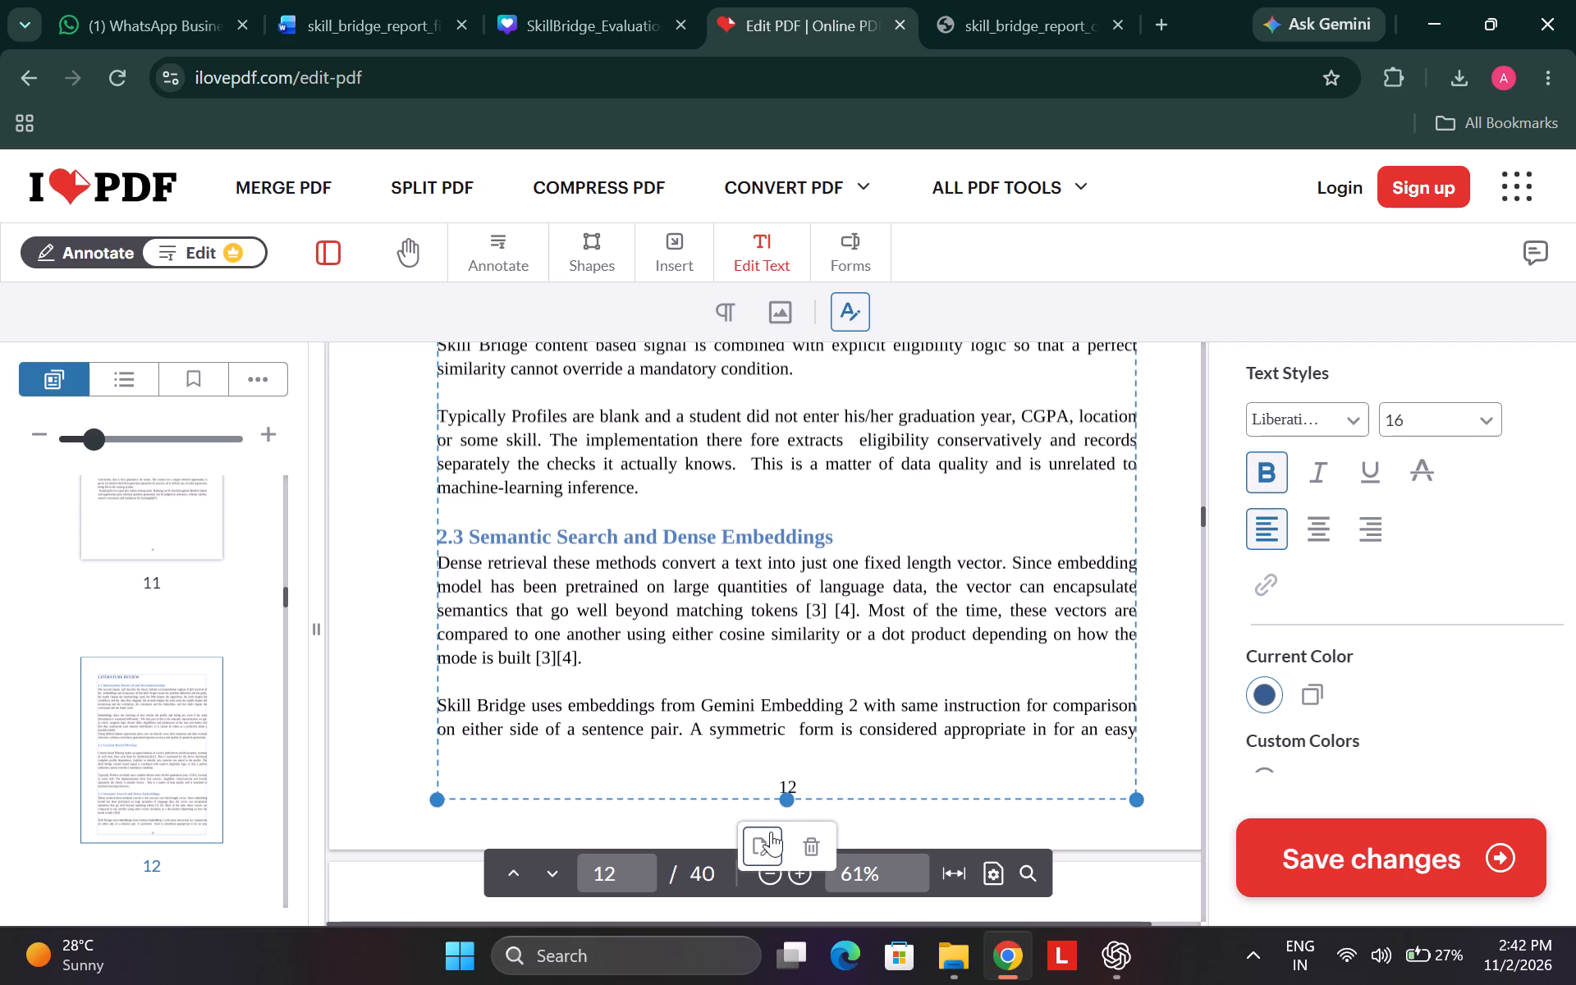
left_click(764, 845)
left_click(603, 654)
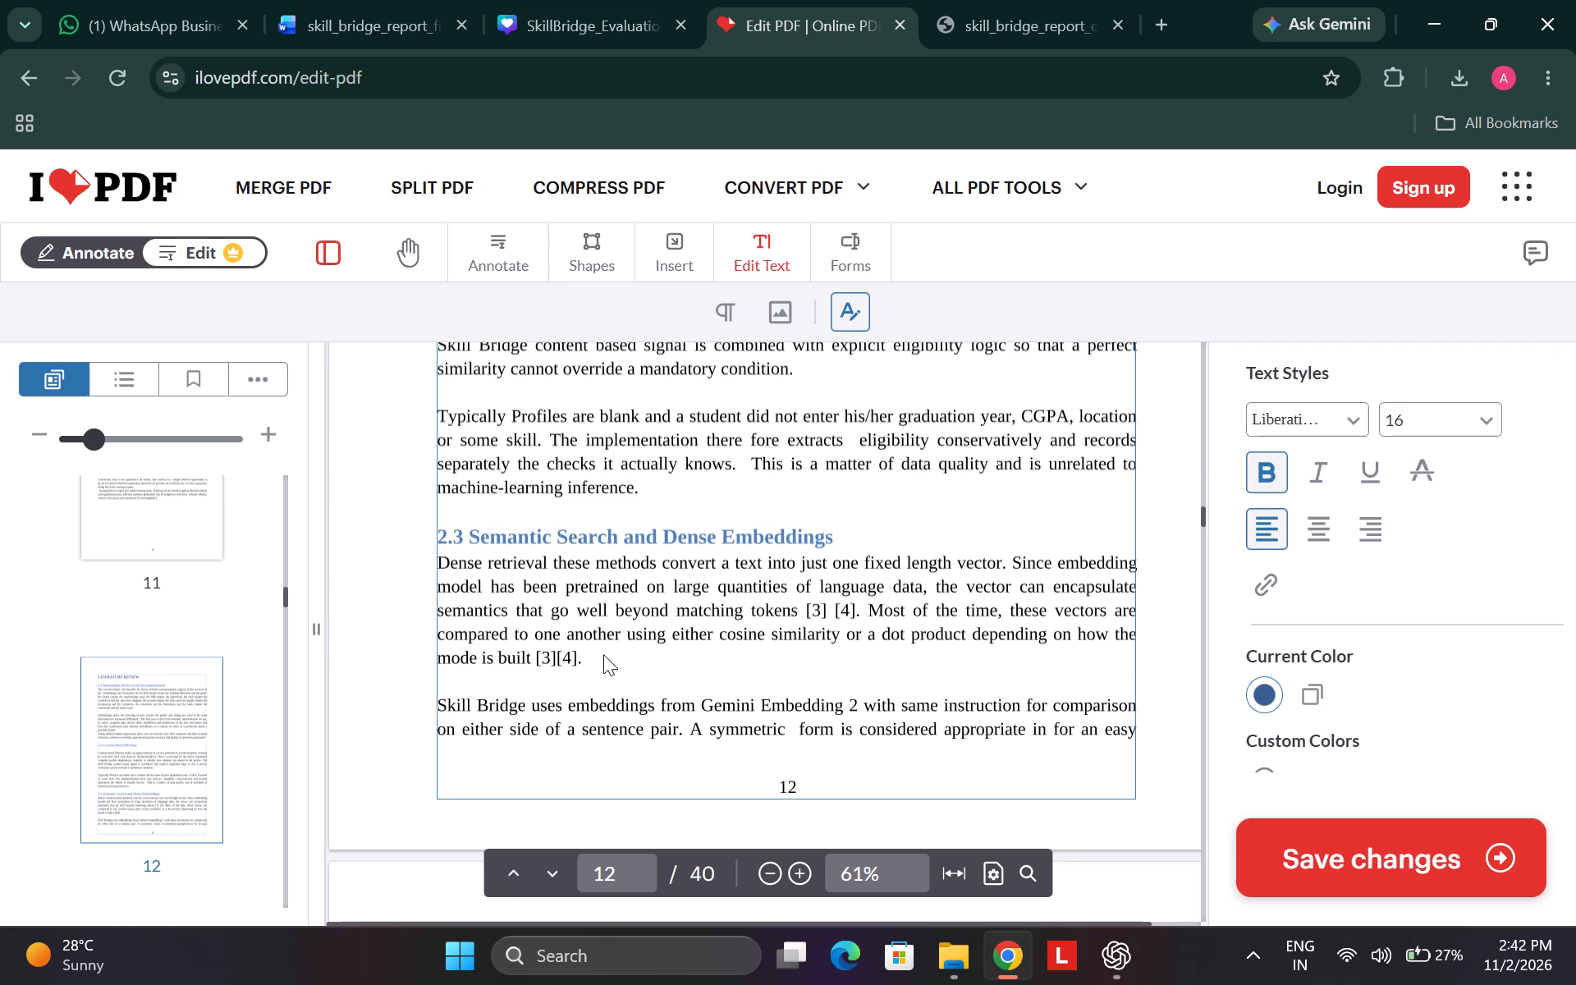
left_click(586, 657)
left_click_drag(586, 657, 566, 653)
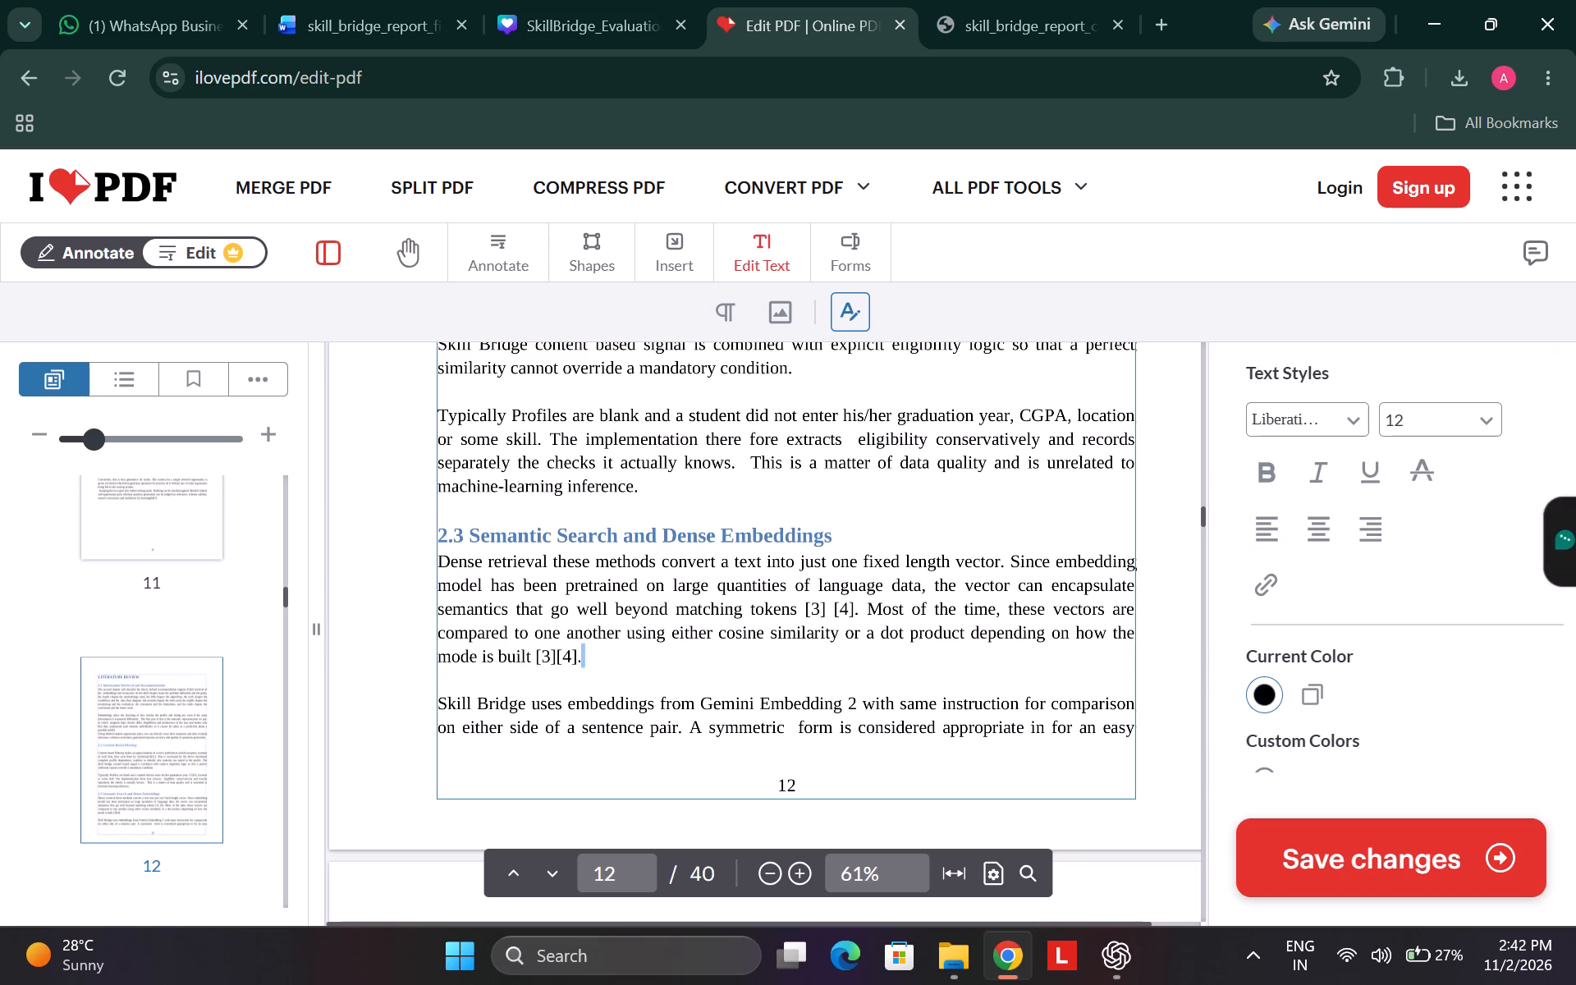
left_click_drag(566, 653, 435, 552)
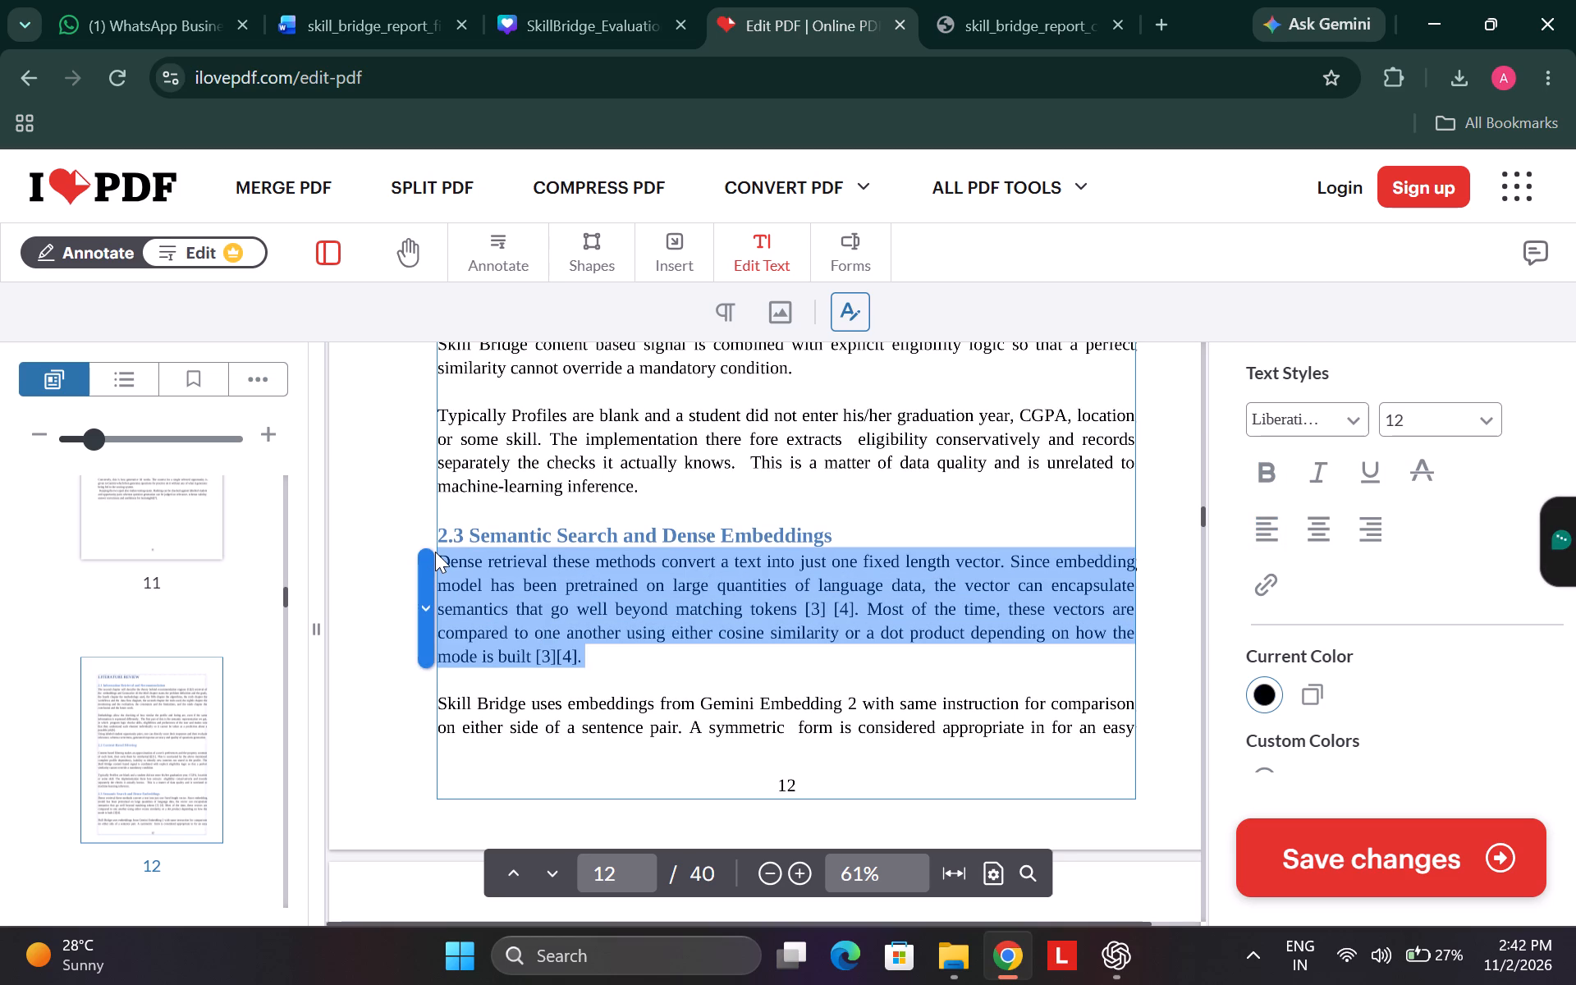
key("ctrl+c")
Paste the copied paragraph in 2.2 Content-Based Filtering directly after "override a mandatory condition.", with no blank line between them.
scroll(670, 655, "up", 2)
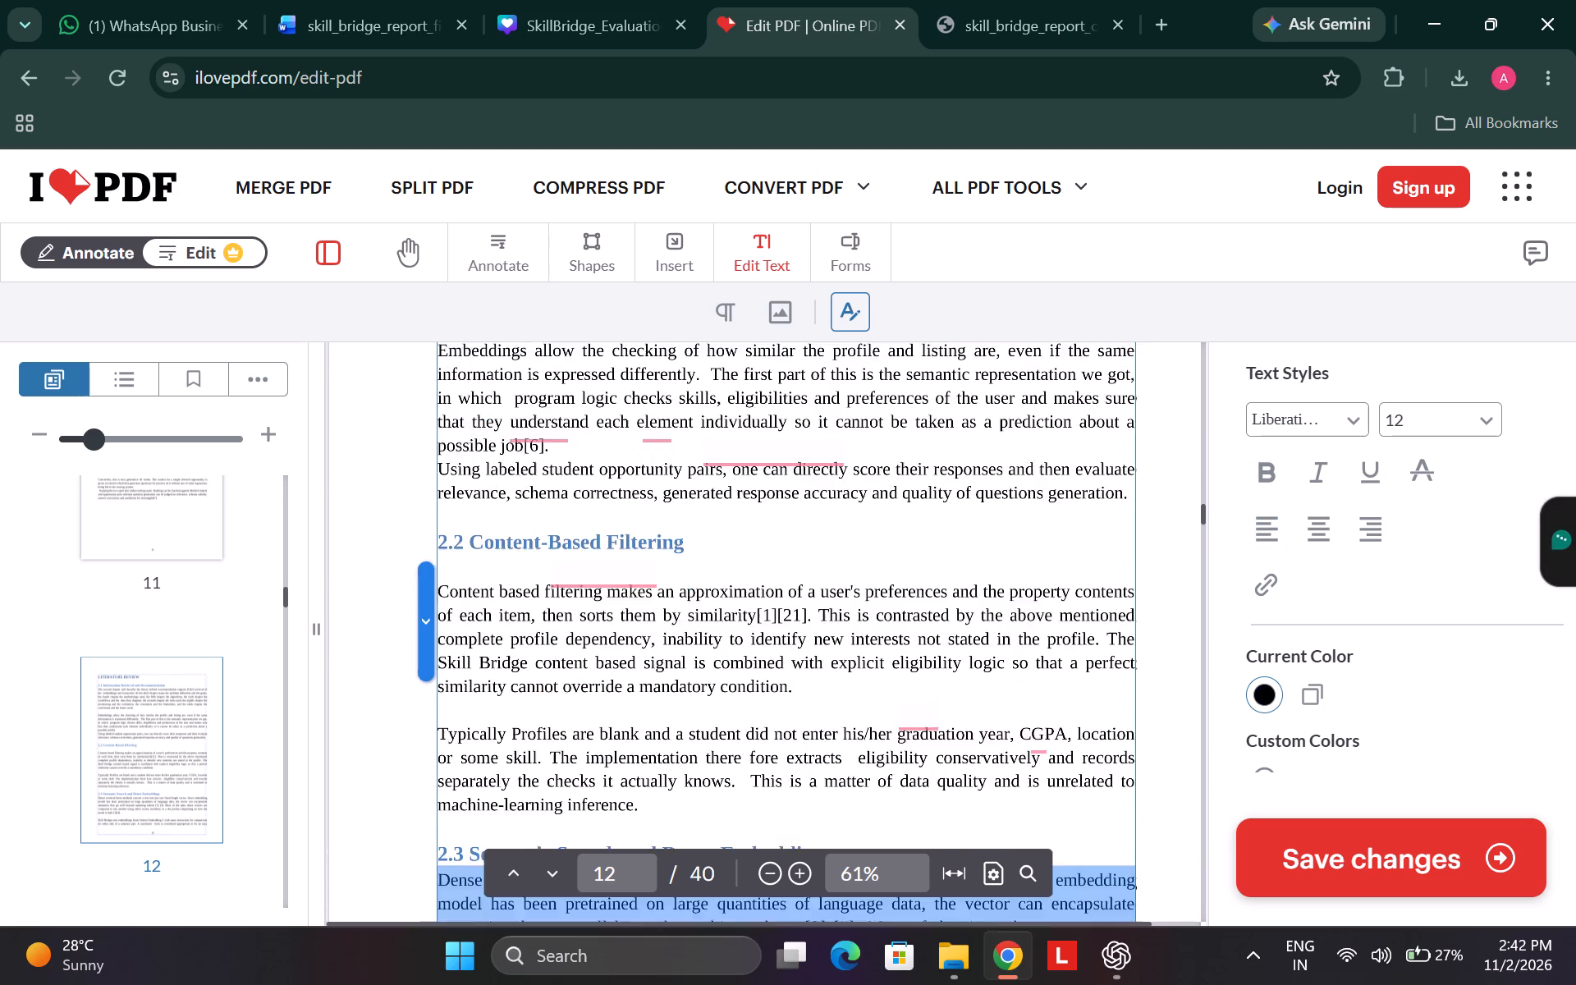
scroll(670, 655, "down", 3)
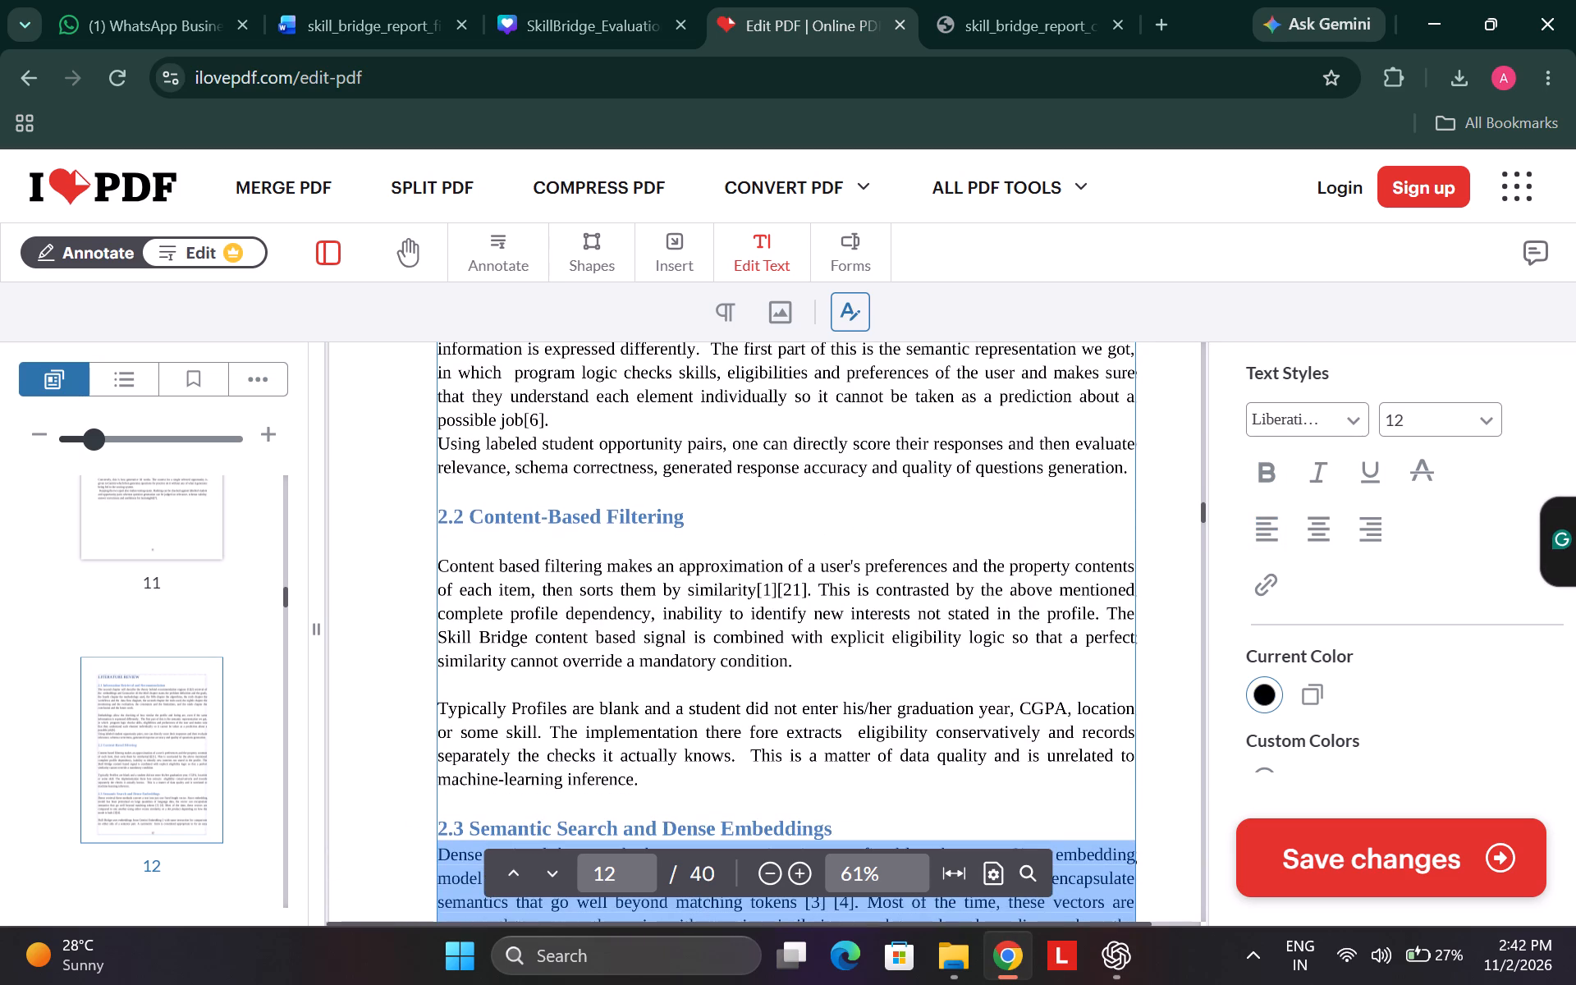
left_click(820, 662)
key("Return")
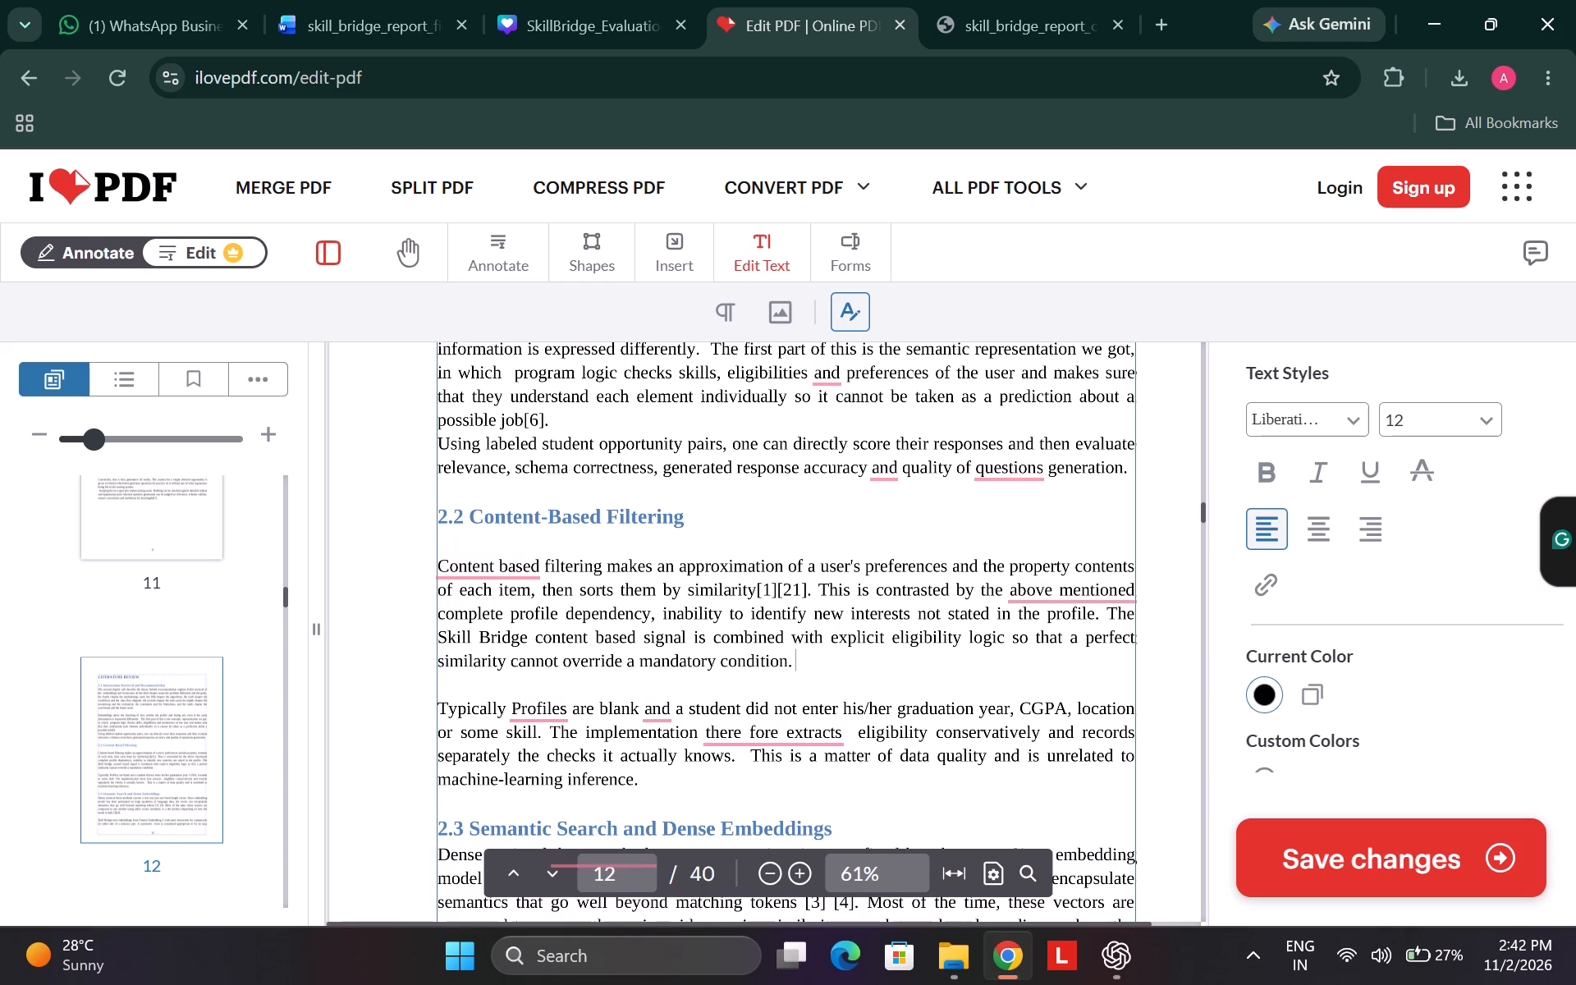
key("Return")
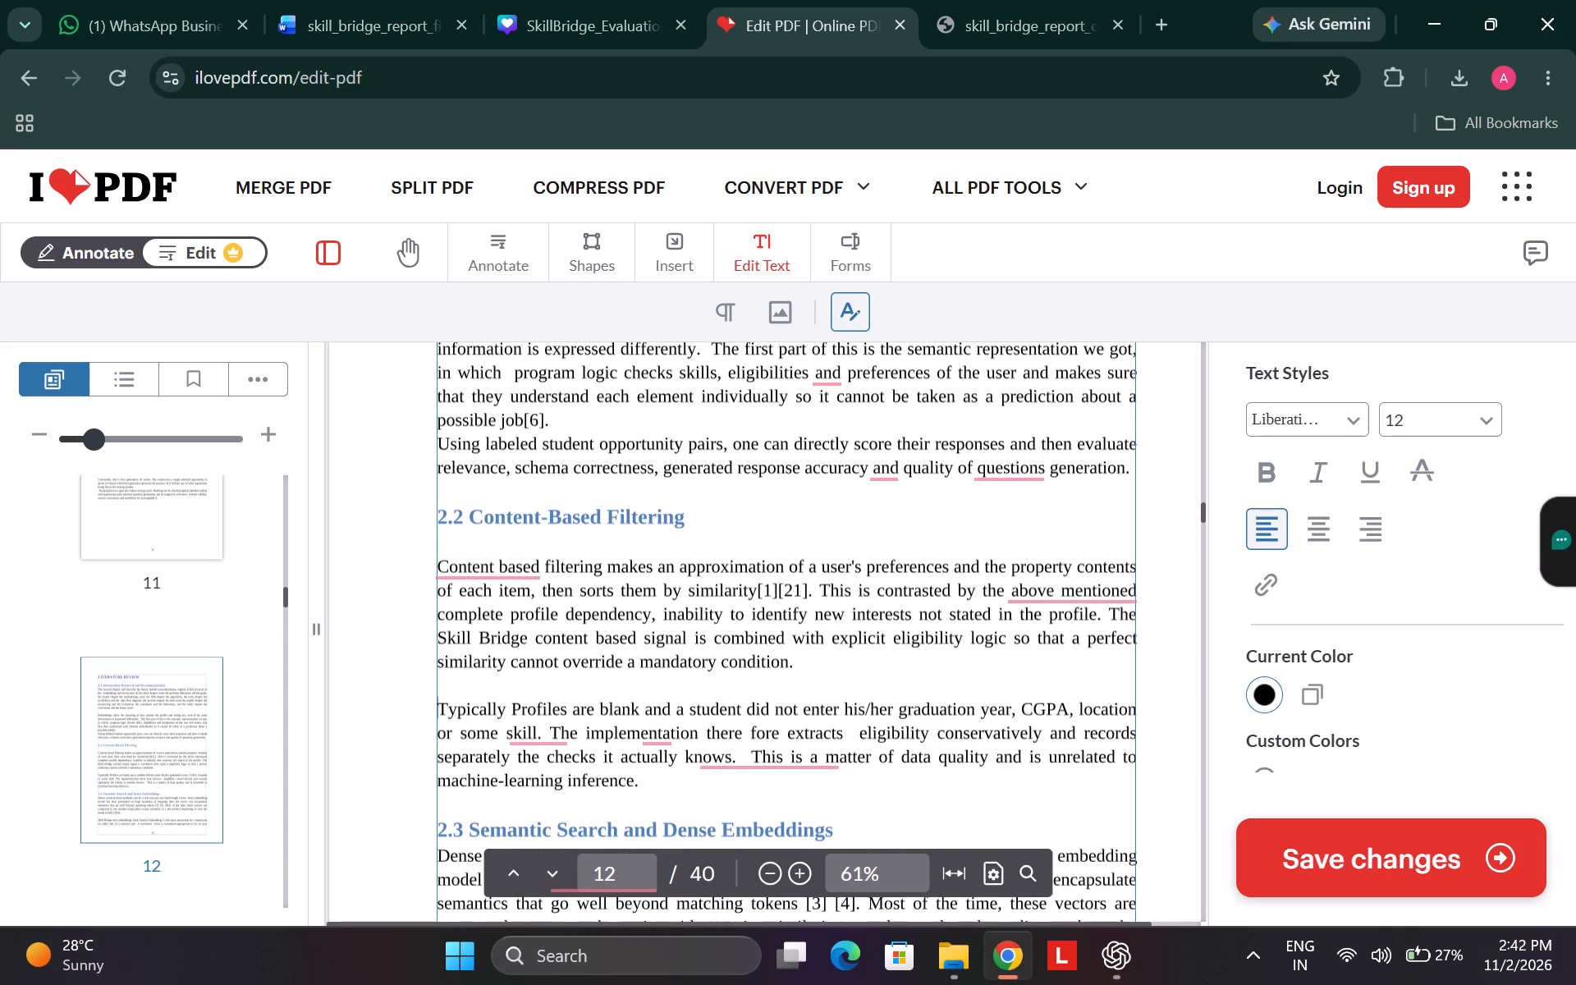
key("ctrl+v")
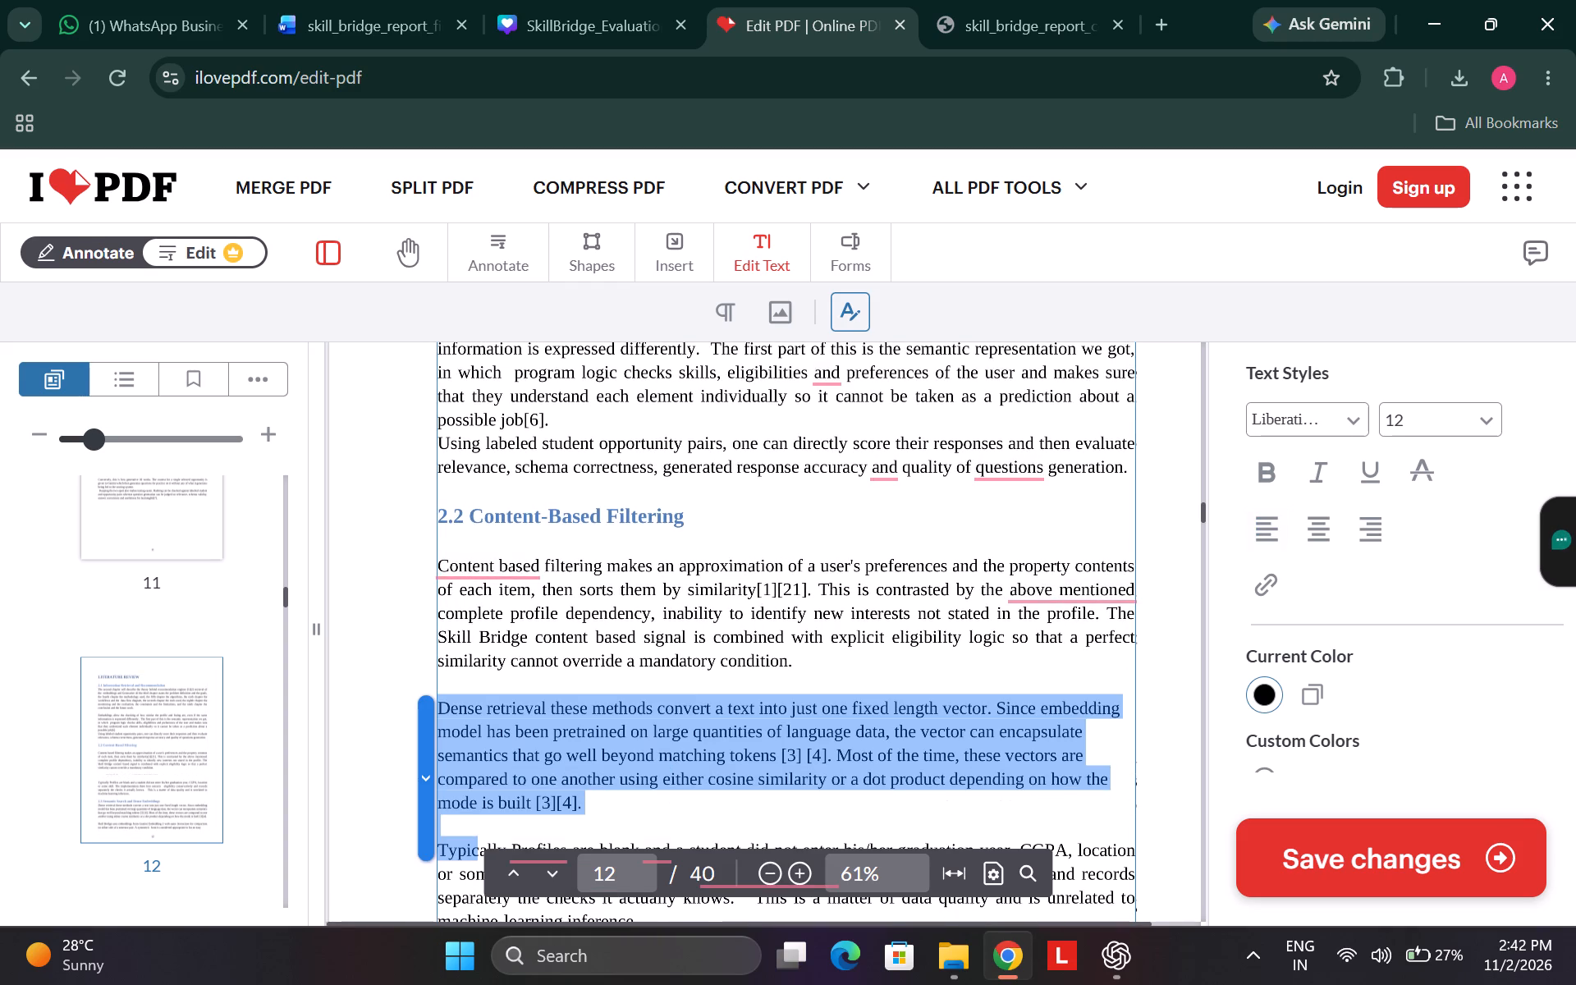
scroll(759, 685, "down", 1)
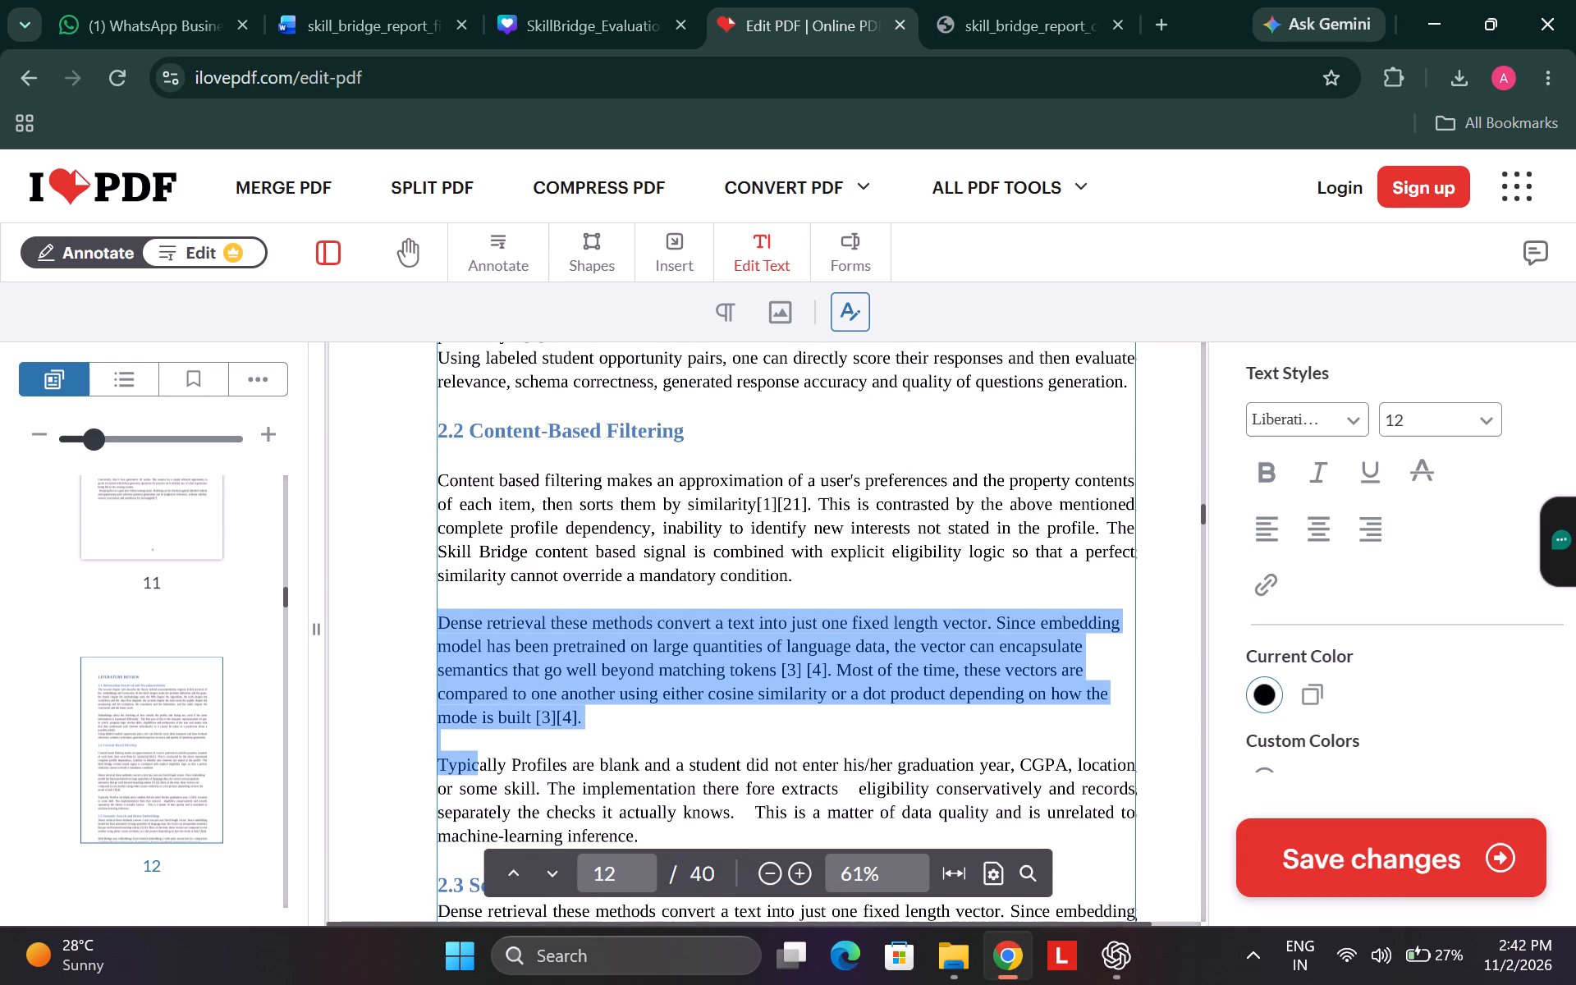
left_click(584, 740)
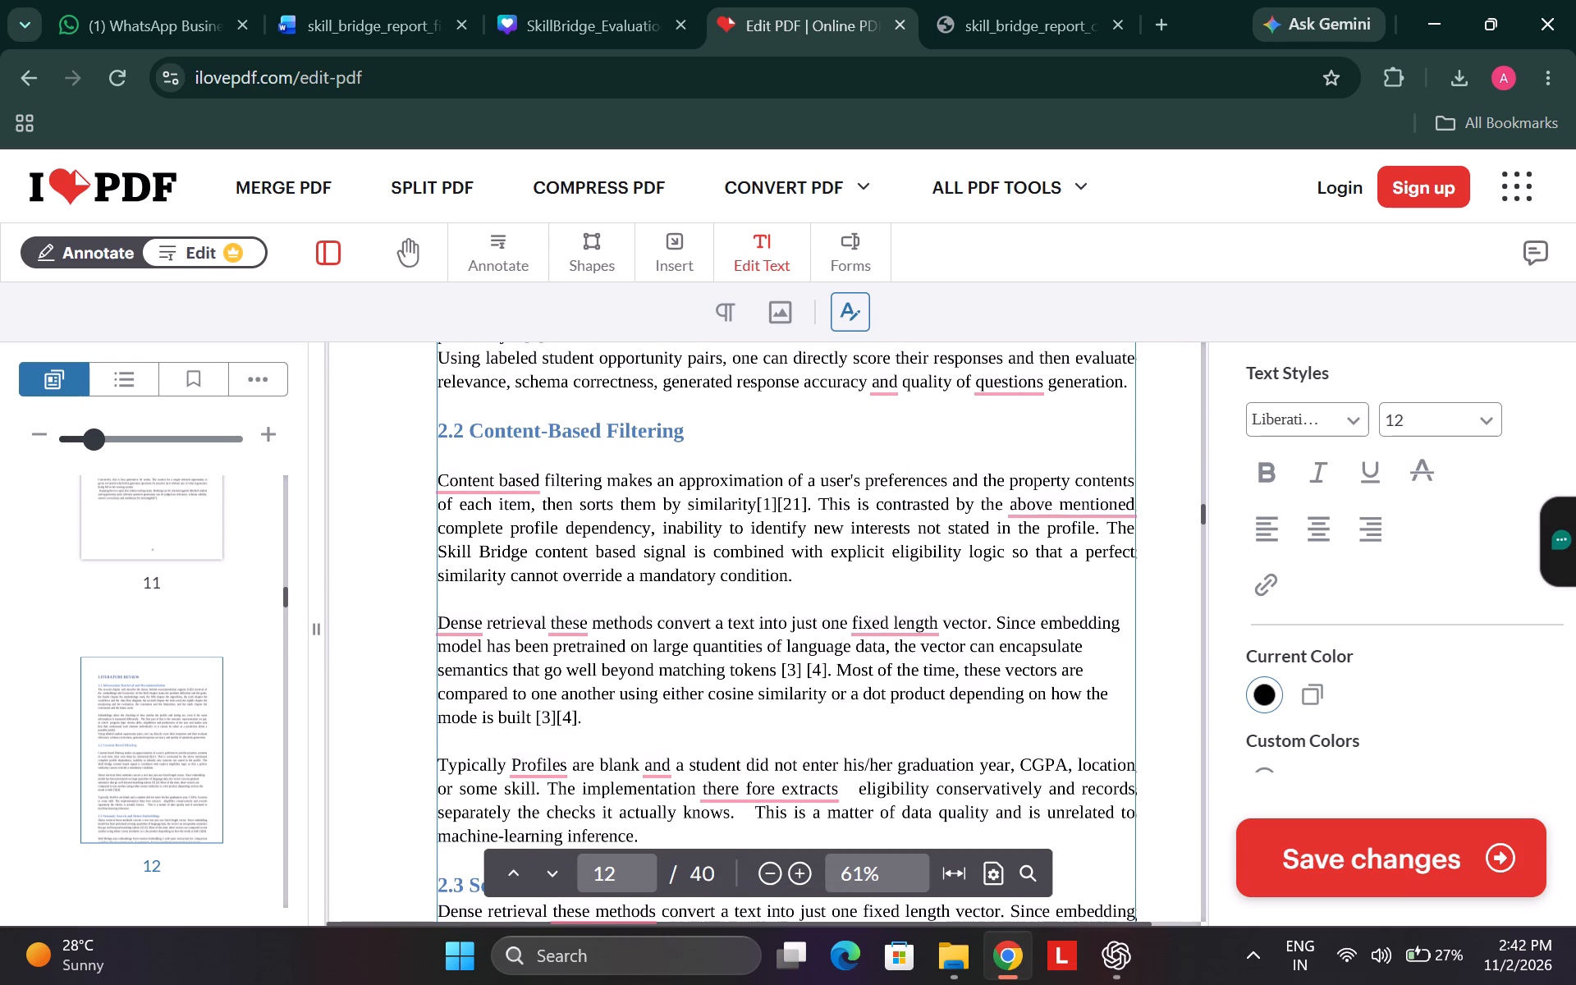
left_click(492, 604)
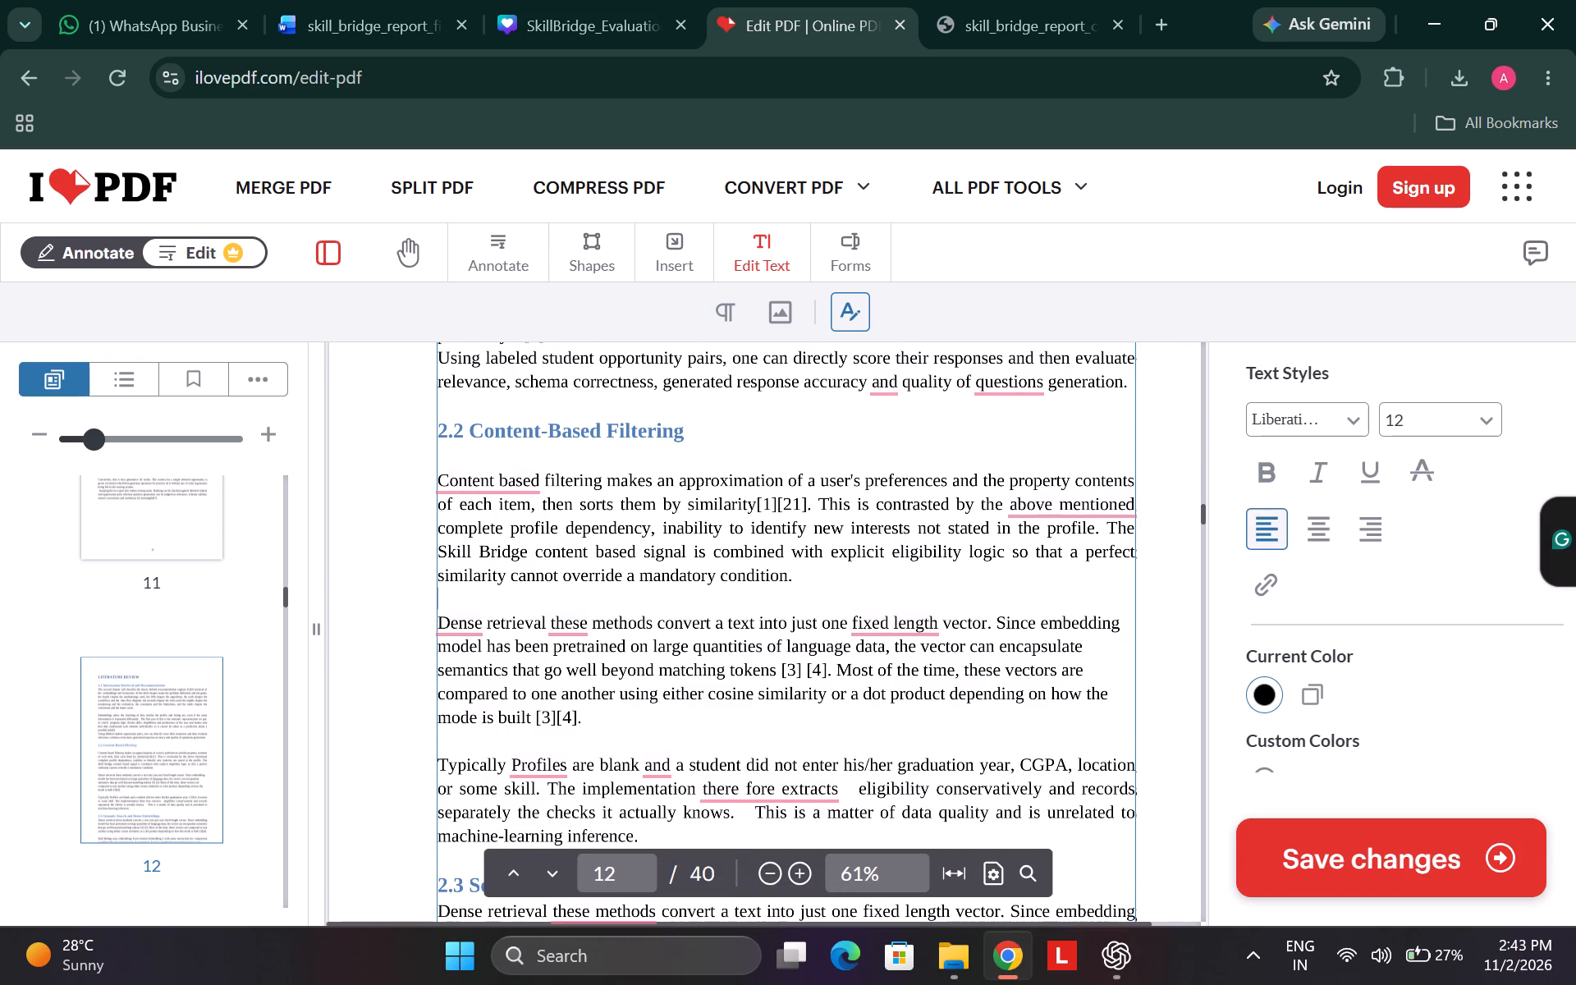
key("BackSpace")
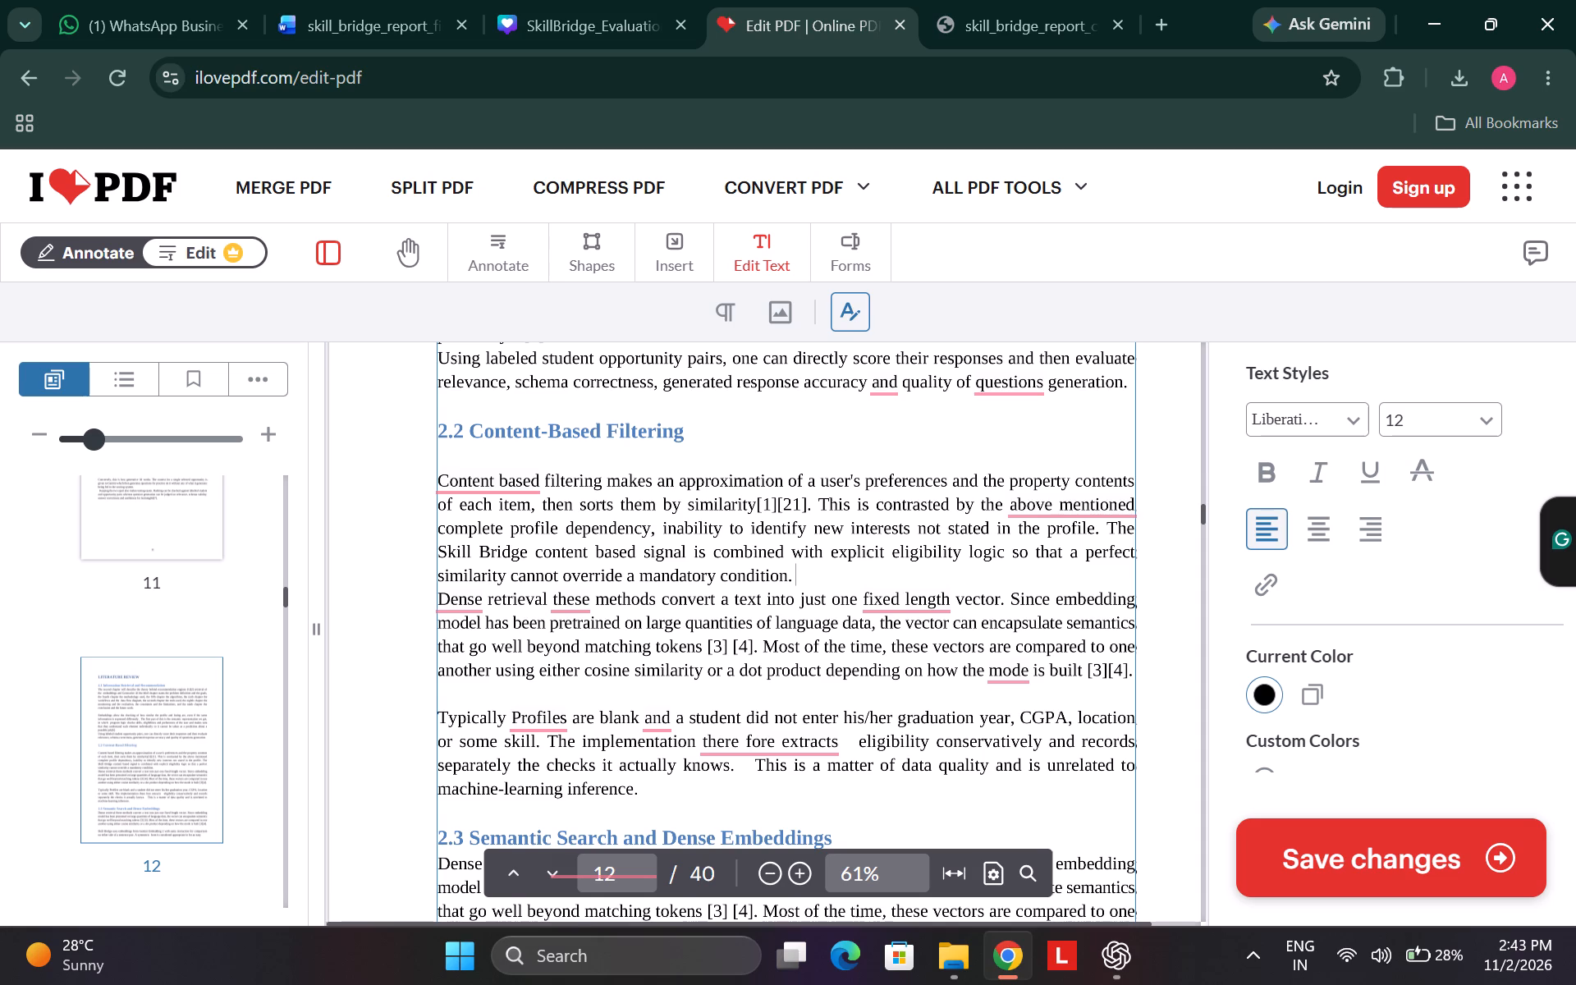
Review the edited 2.2 Content-Based Filtering and 2.3 Semantic Search and Dense Embeddings sections on page 12.
scroll(750, 593, "down", 1)
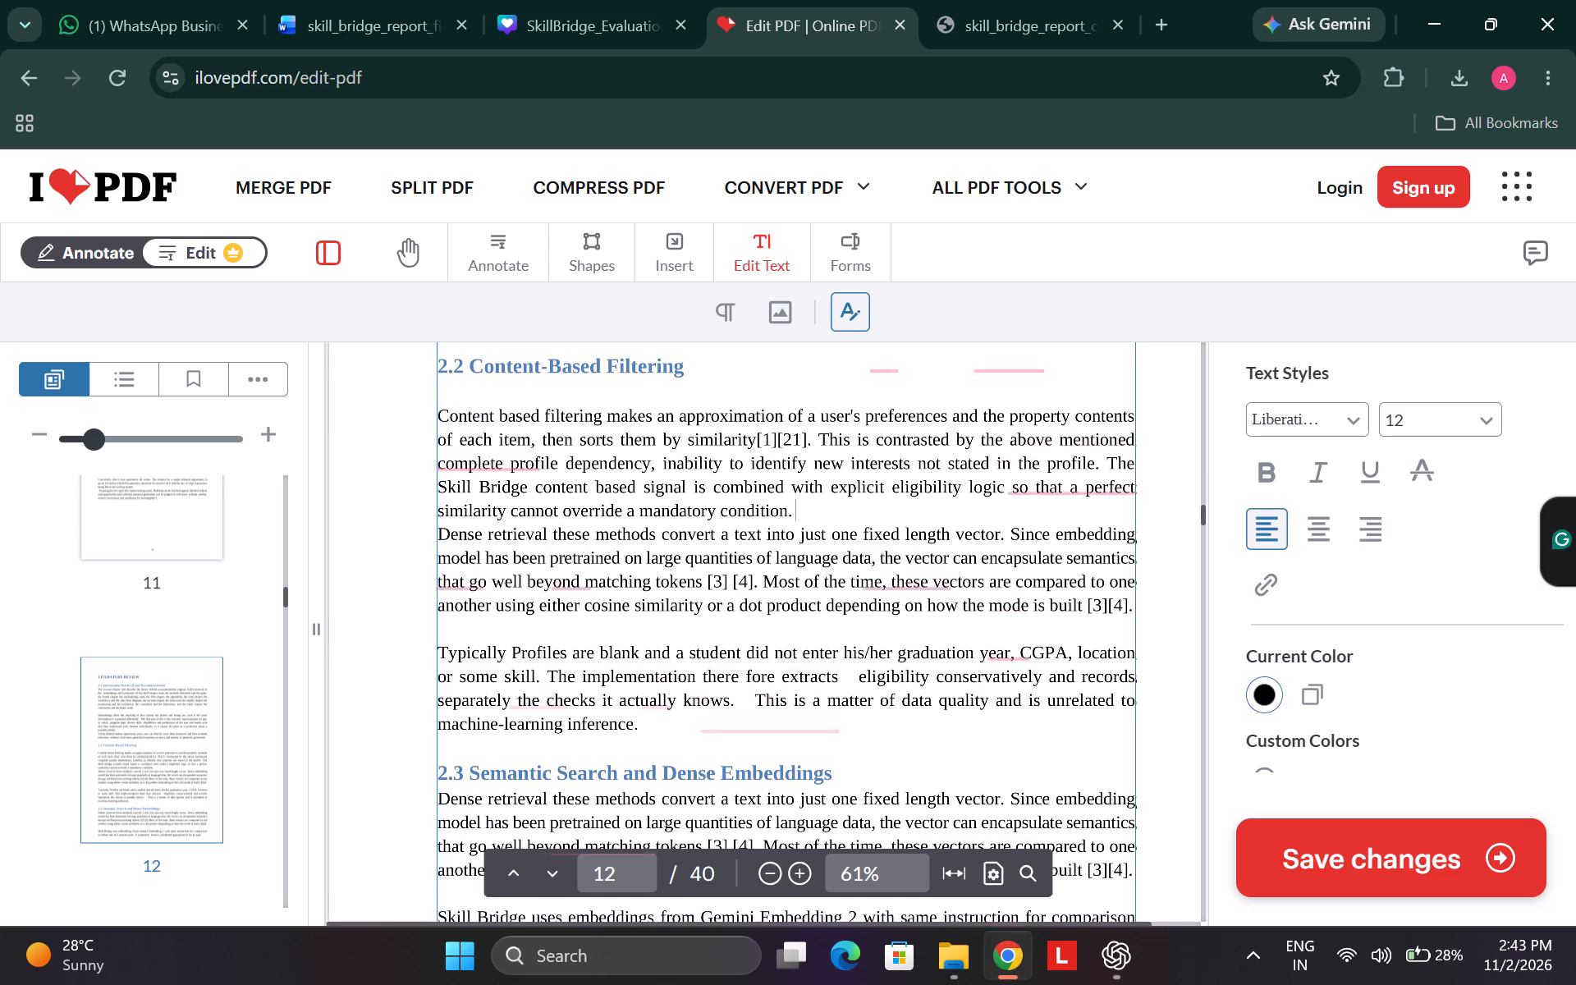
scroll(750, 593, "down", 2)
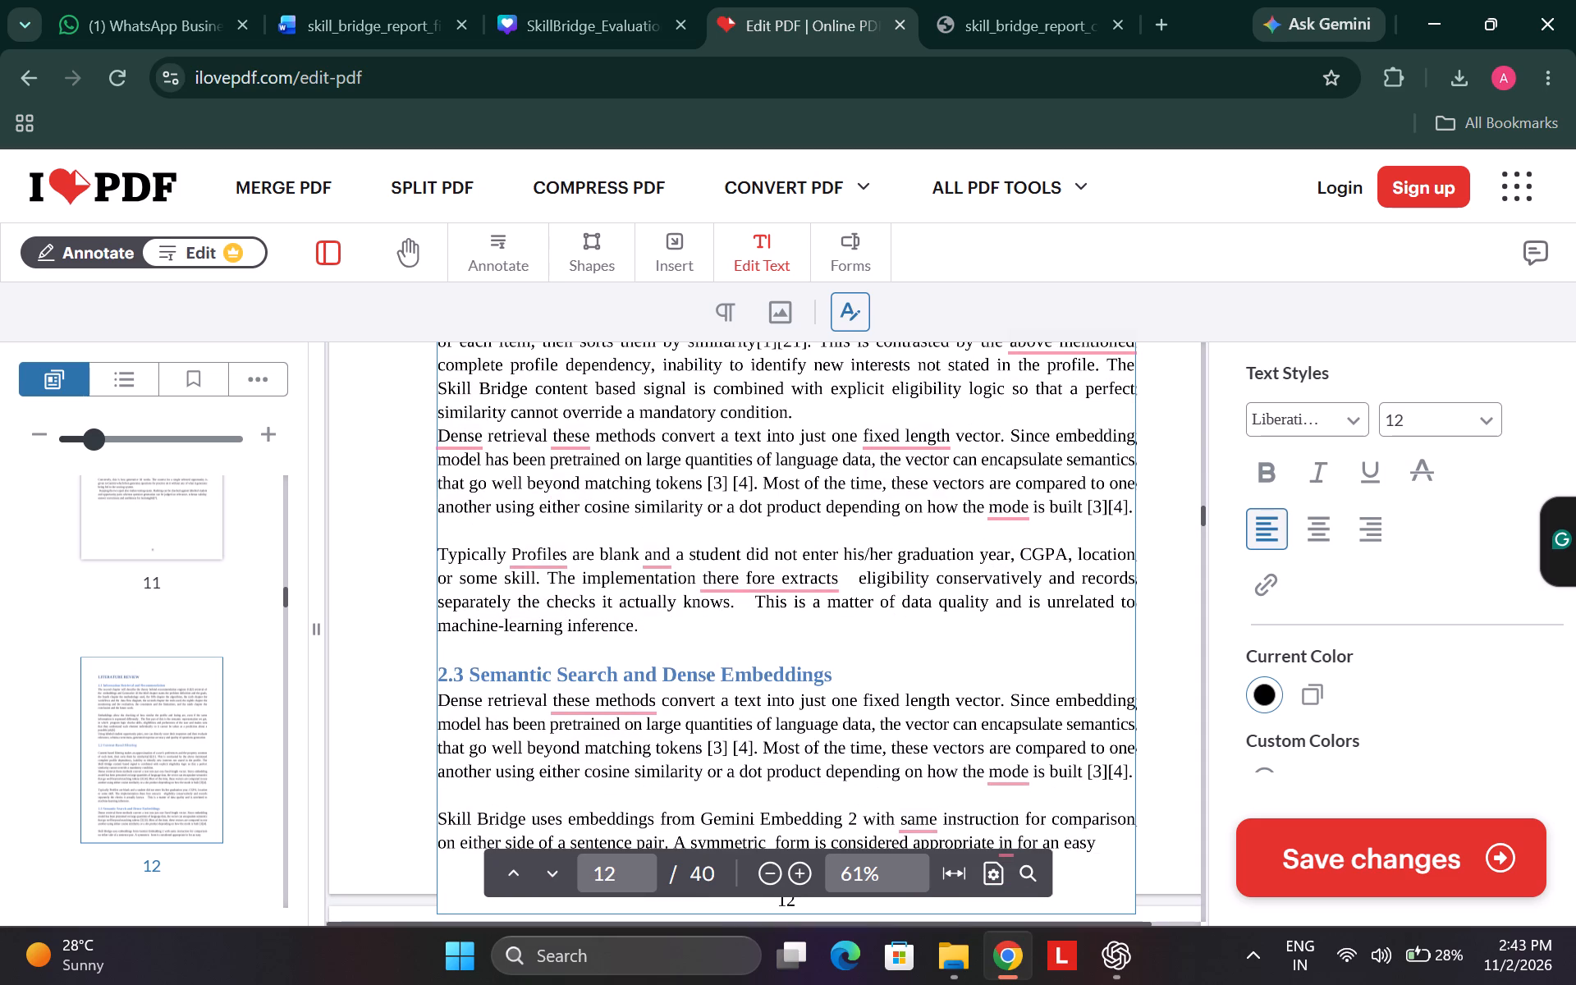
scroll(750, 593, "up", 2)
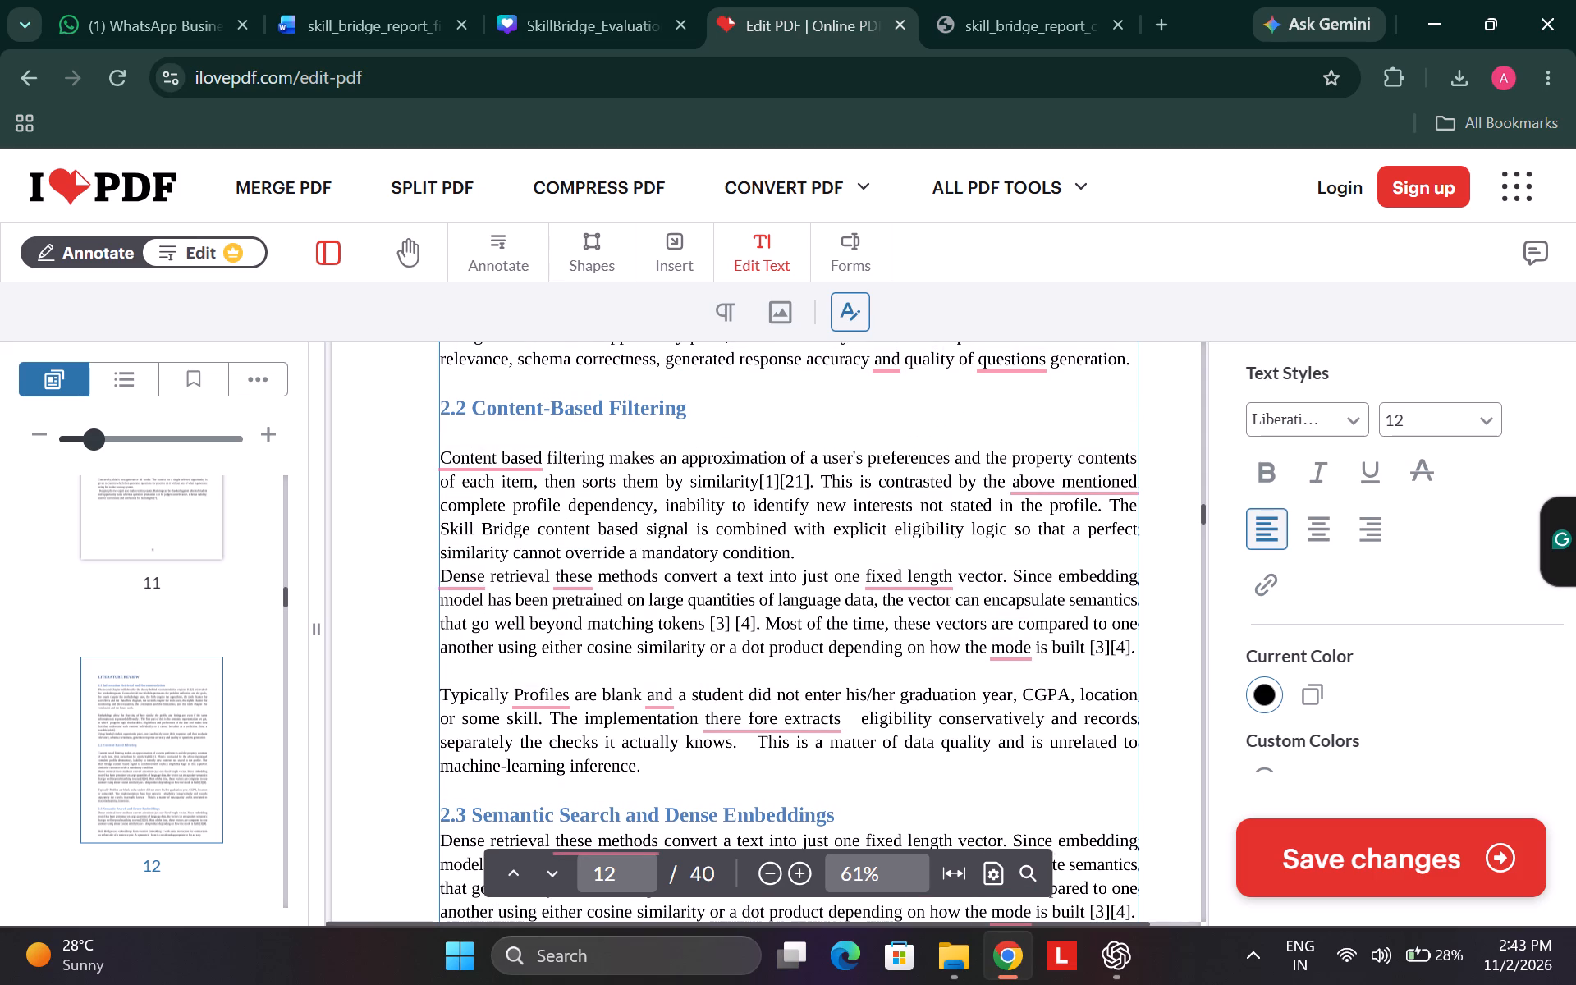
scroll(750, 593, "down", 1)
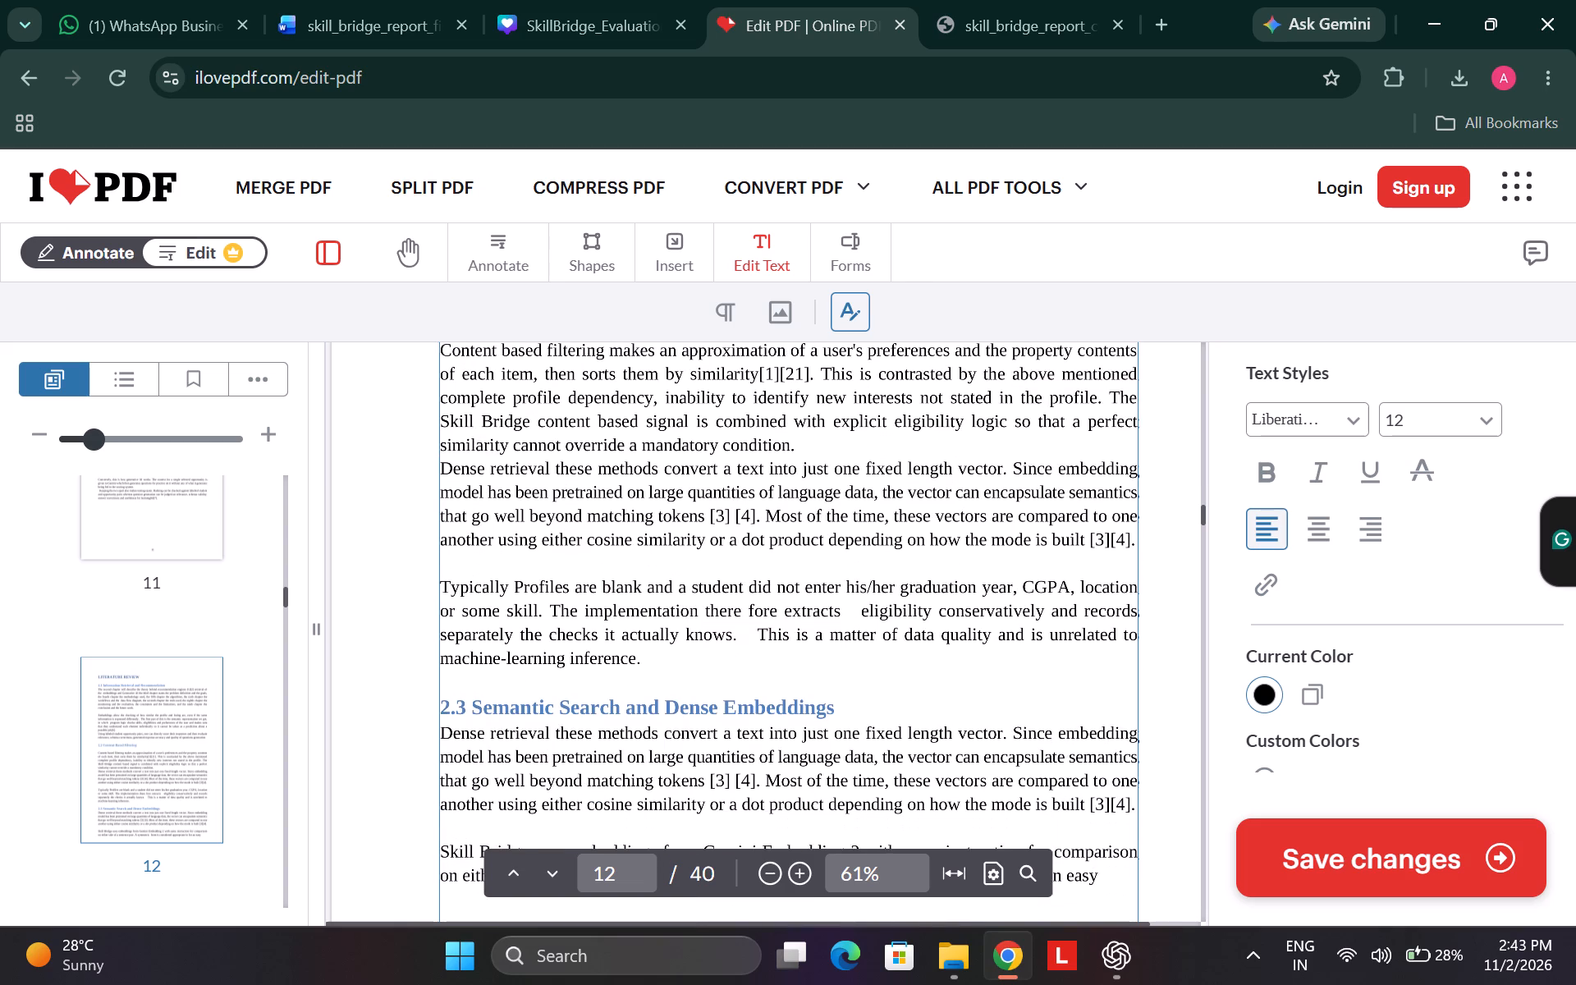
scroll(750, 593, "down", 1)
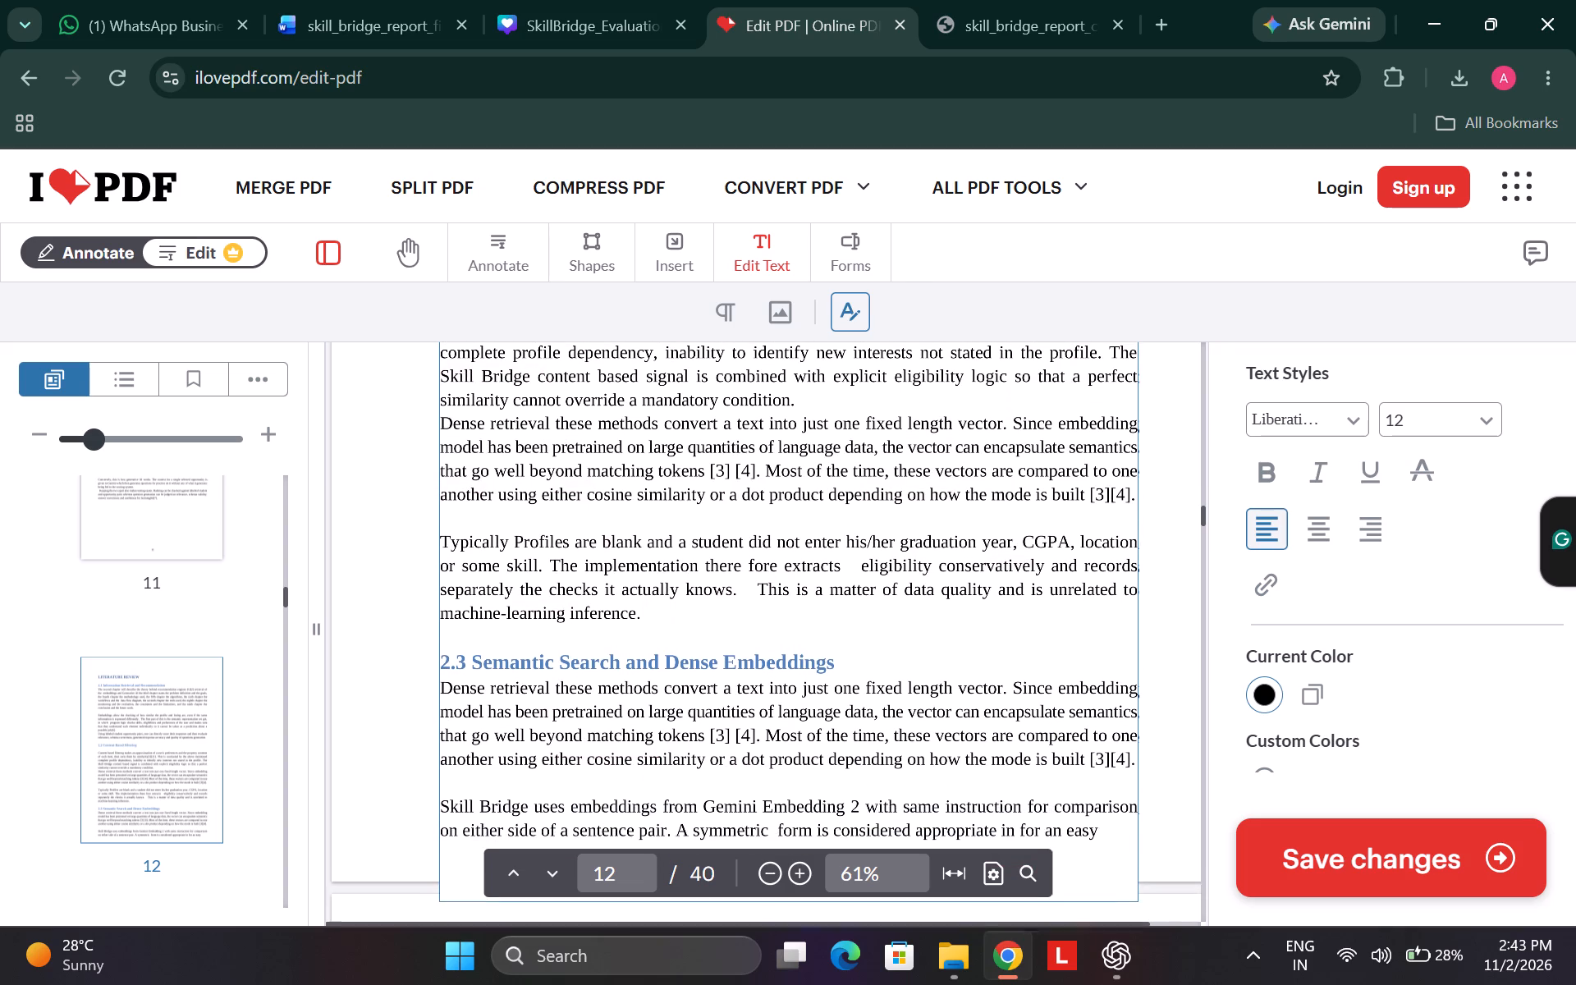
scroll(750, 593, "up", 1)
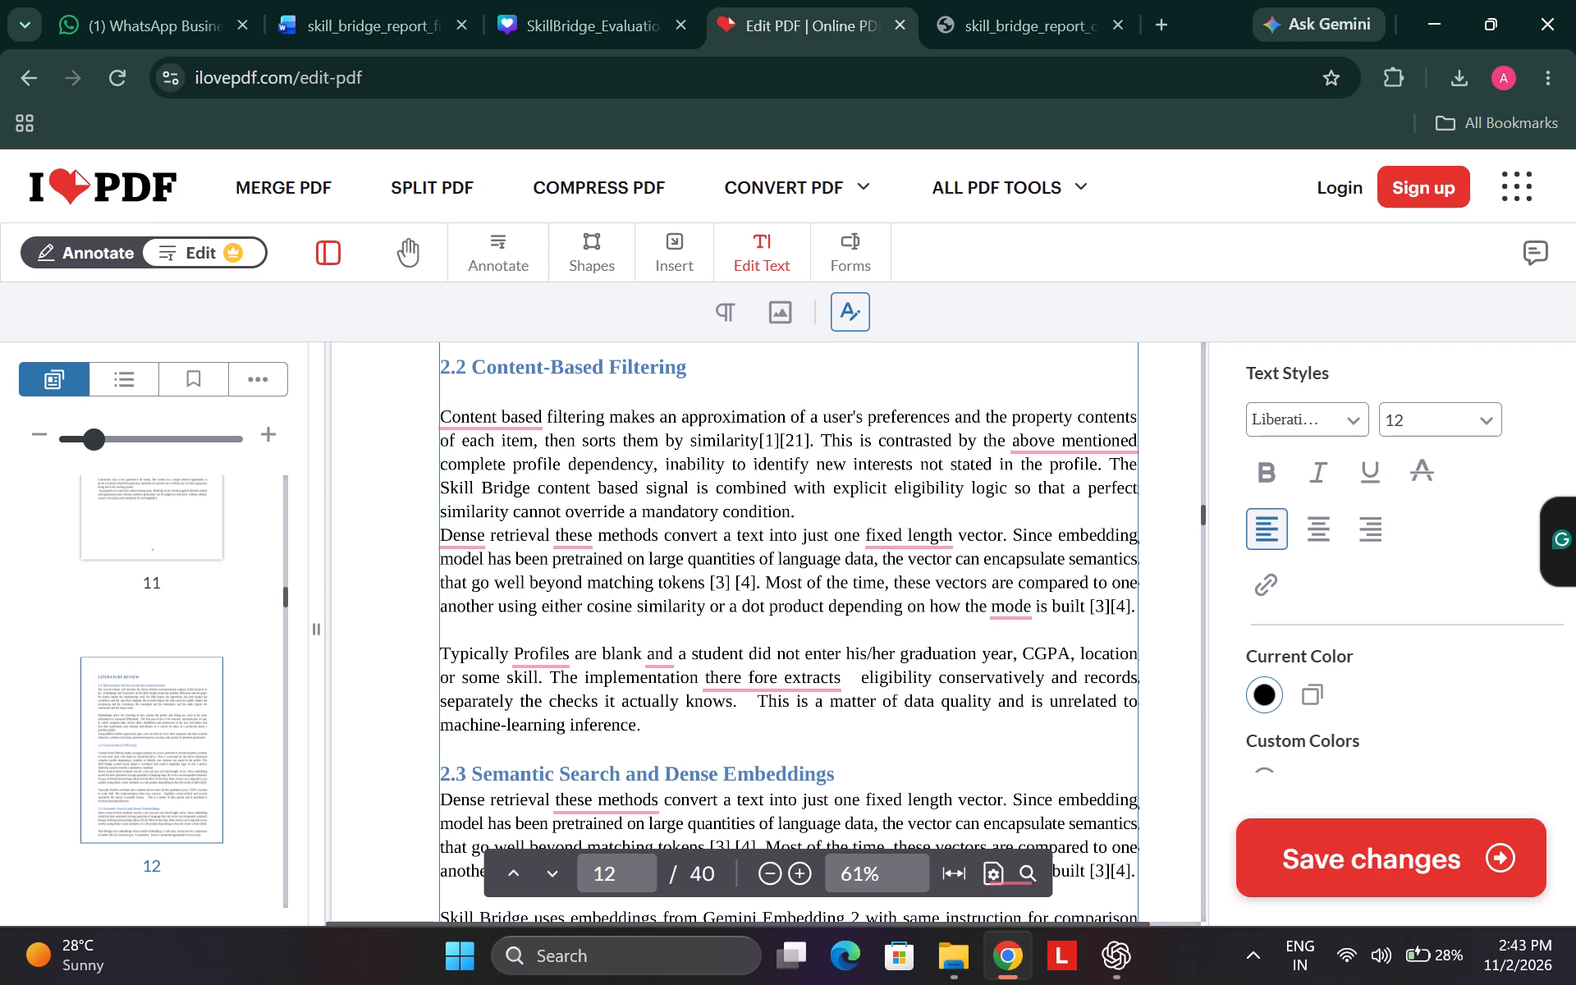
scroll(750, 593, "down", 1)
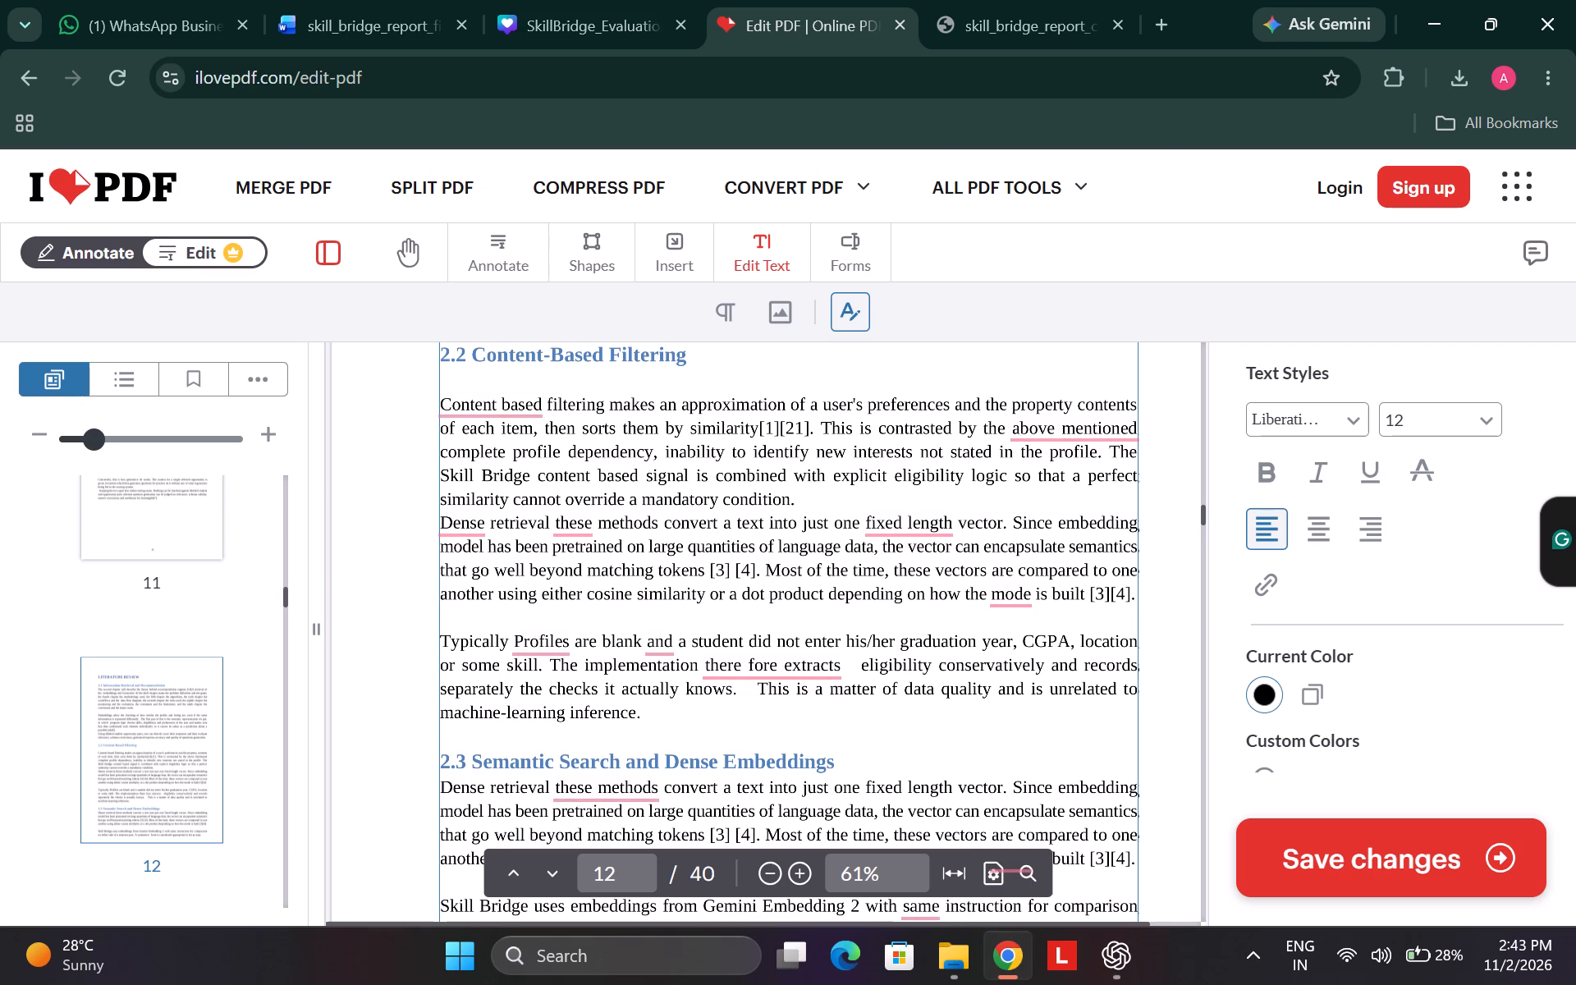
scroll(750, 593, "up", 2)
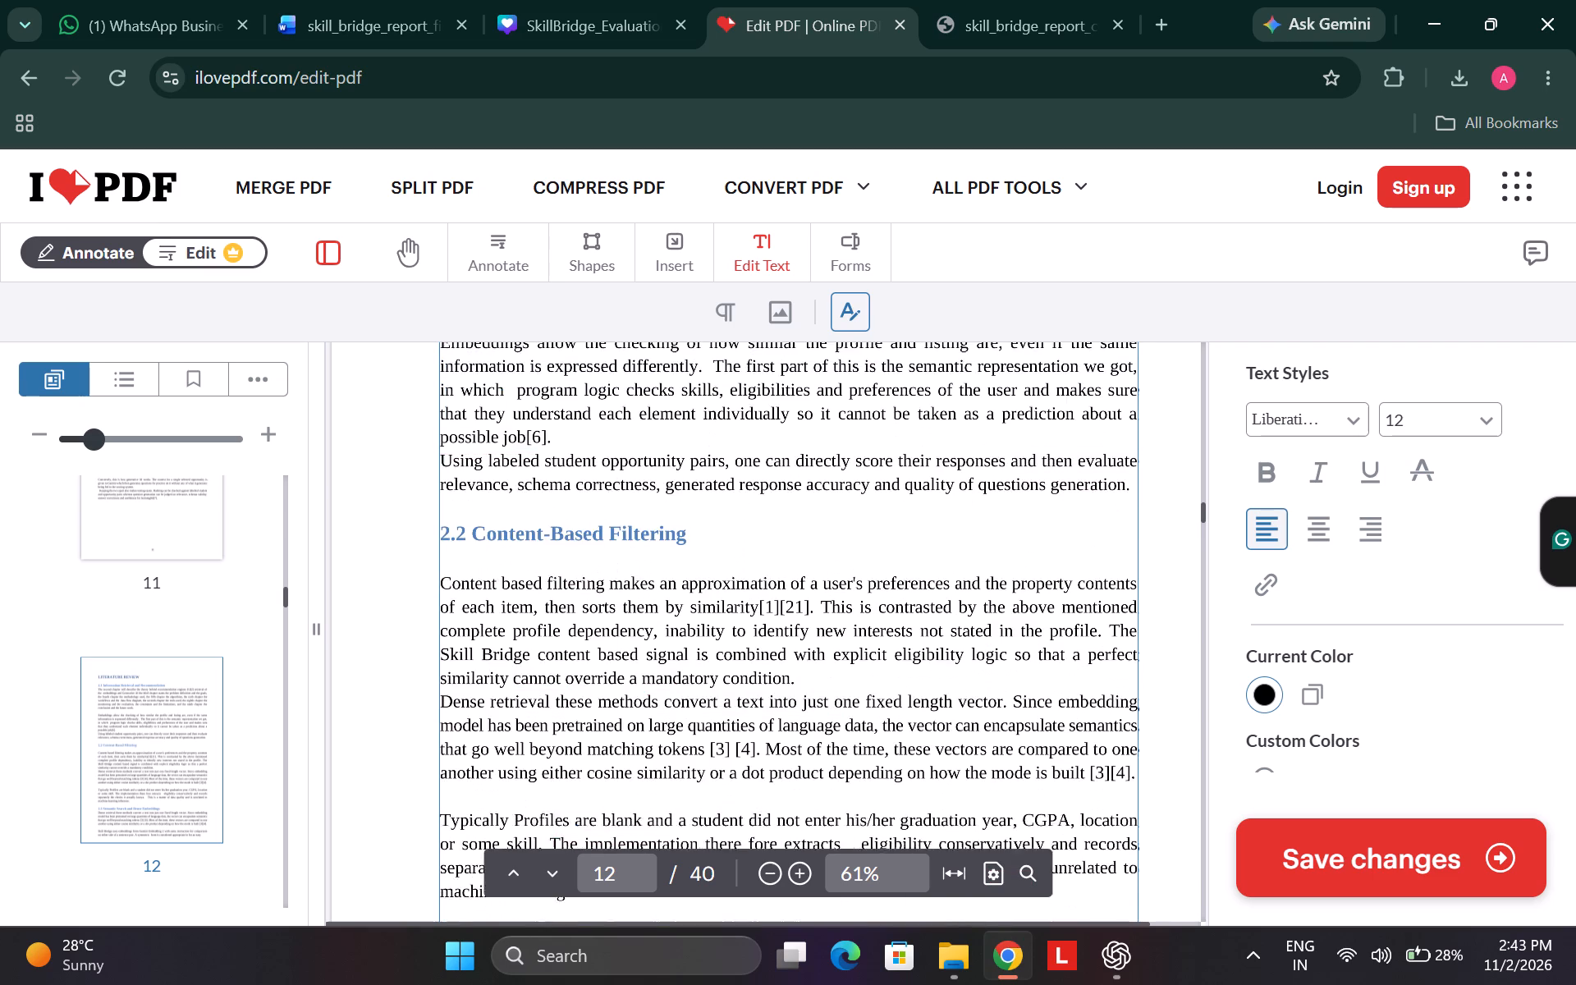
scroll(750, 593, "down", 1)
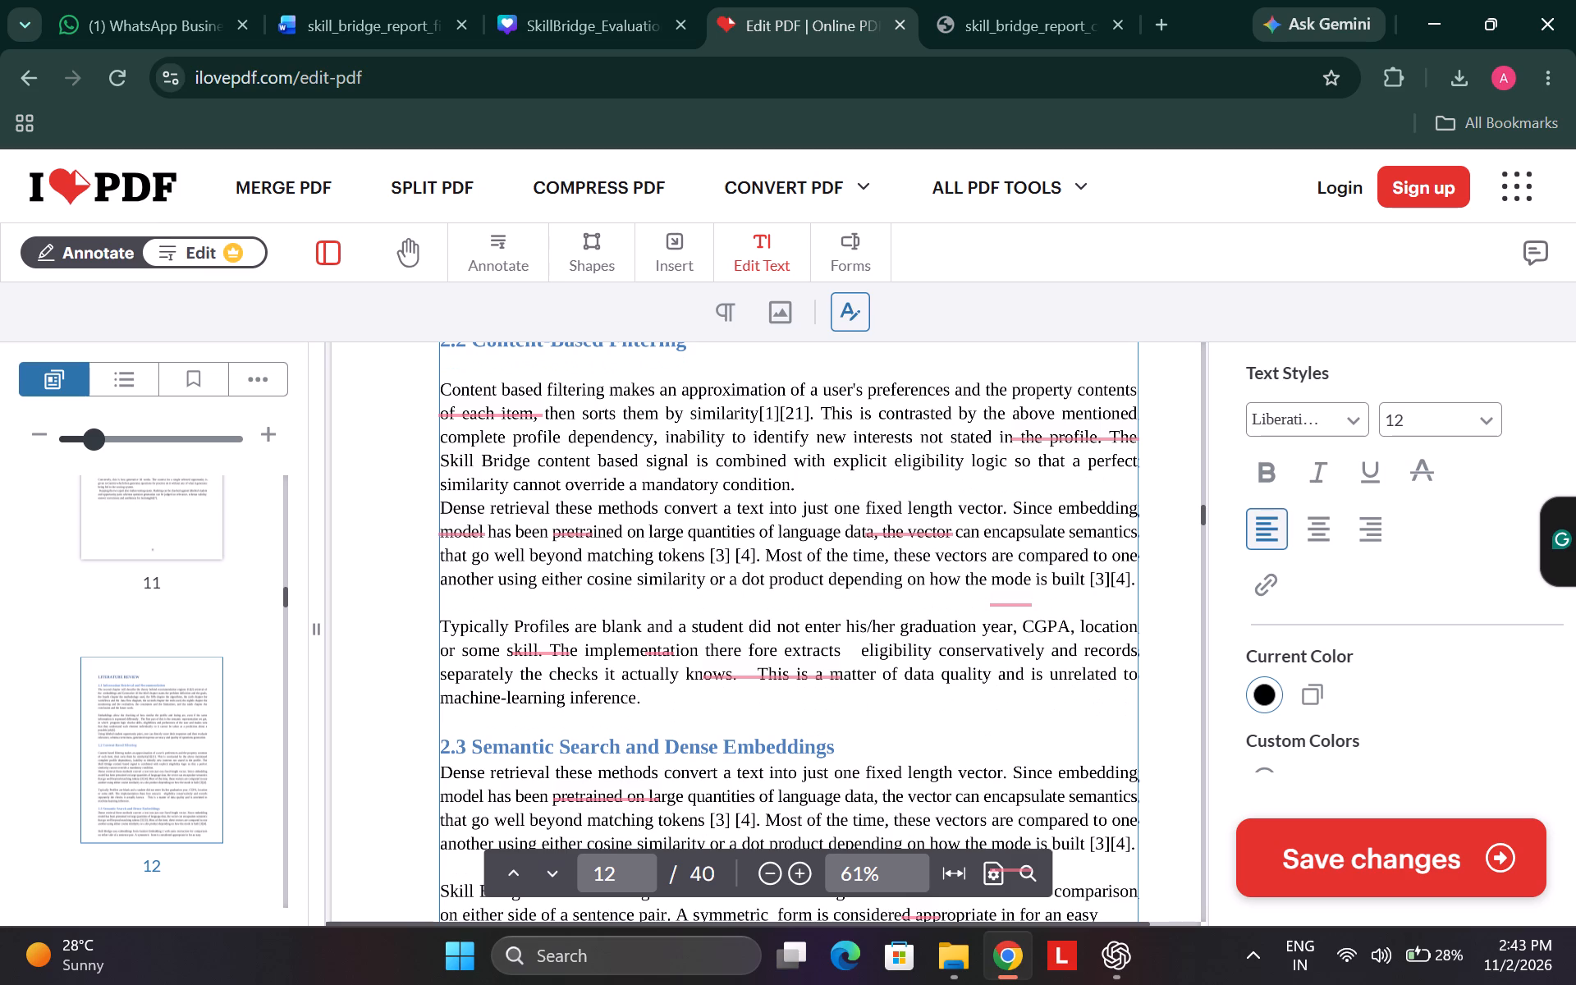
Read through the Literature Review from 2.3 Semantic Search on page 12 to 2.11 Research Gap and Project Positioning on page 15.
scroll(750, 593, "down", 3)
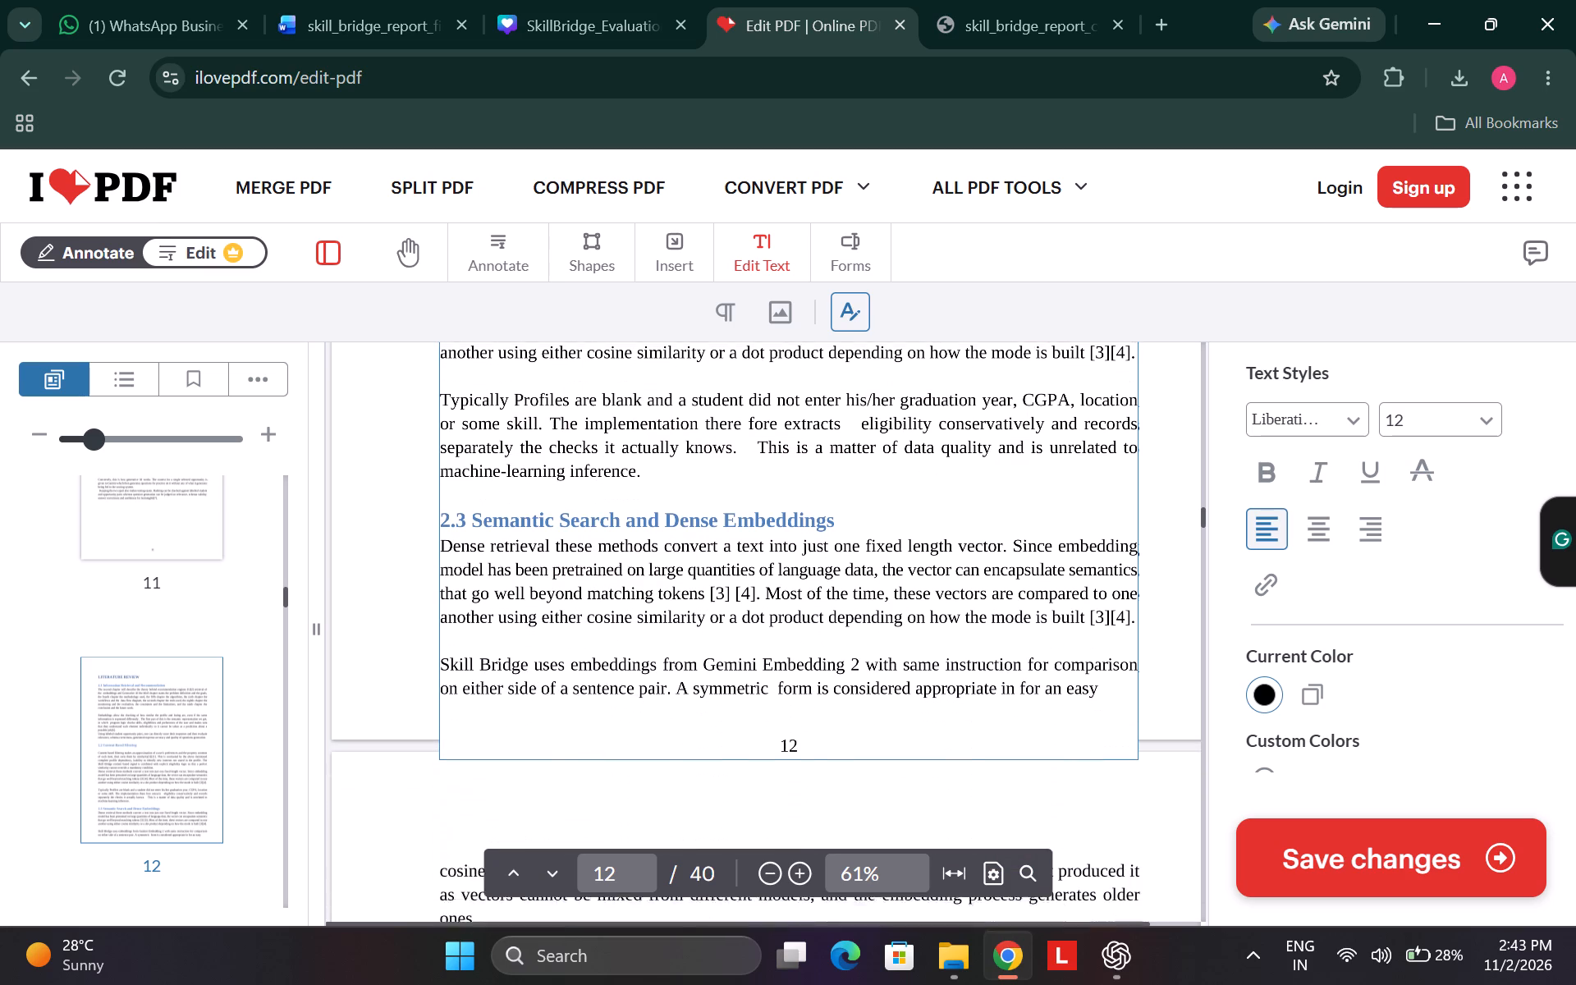
scroll(750, 593, "down", 2)
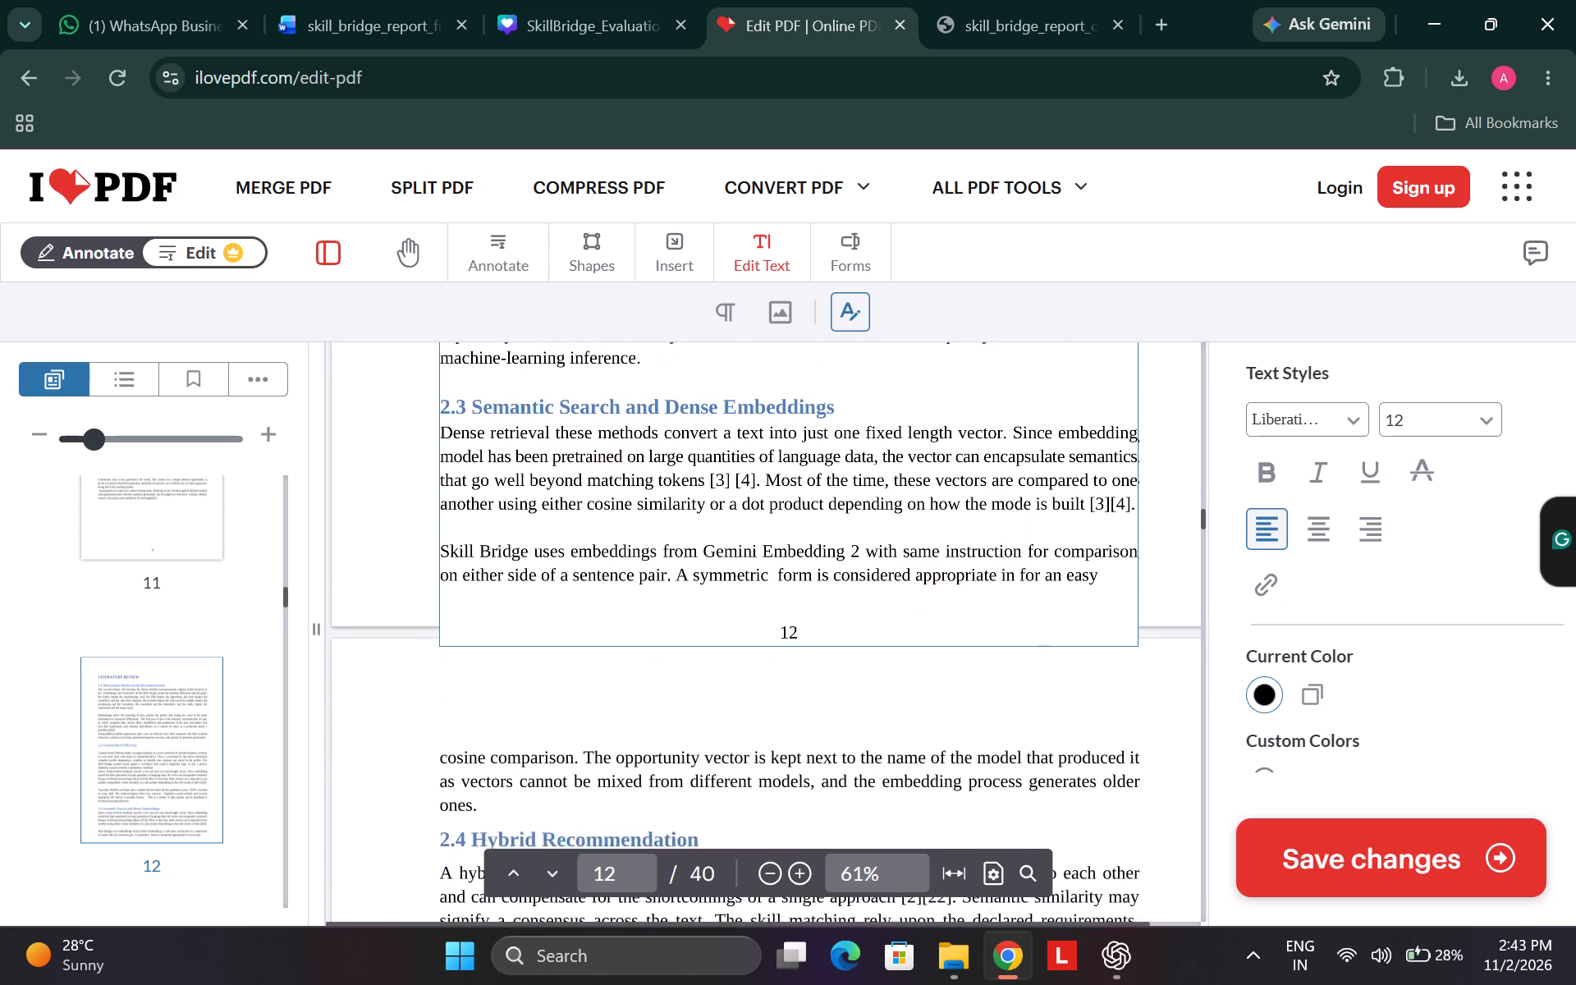
scroll(750, 593, "down", 4)
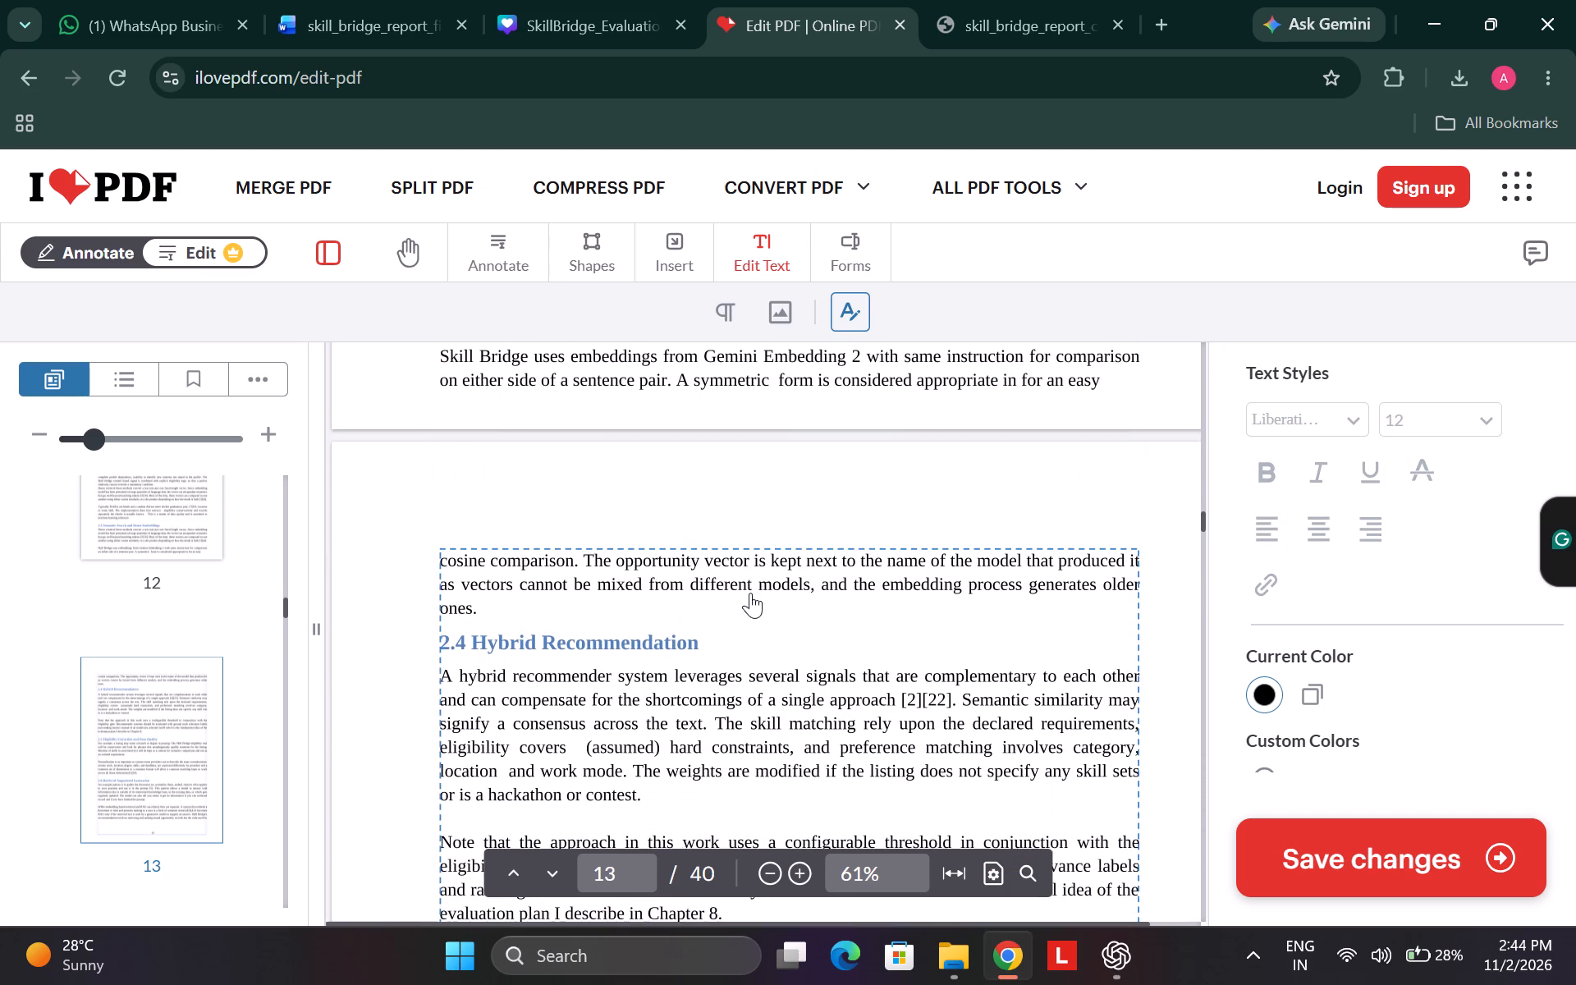
scroll(750, 593, "down", 1)
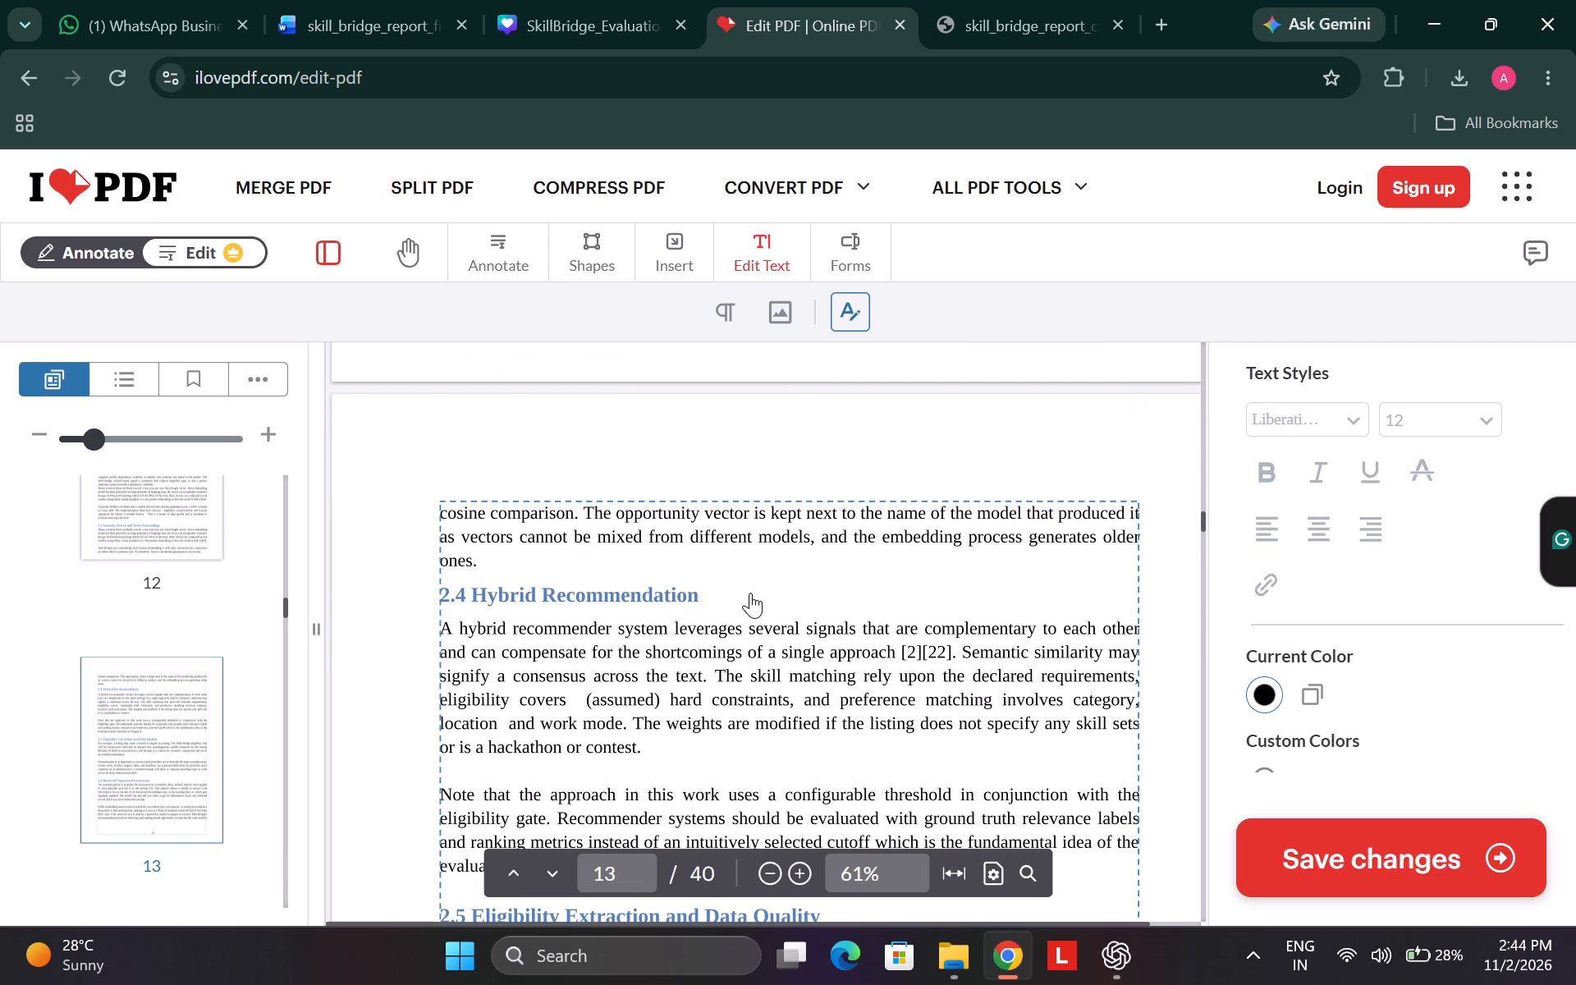
scroll(750, 593, "down", 1)
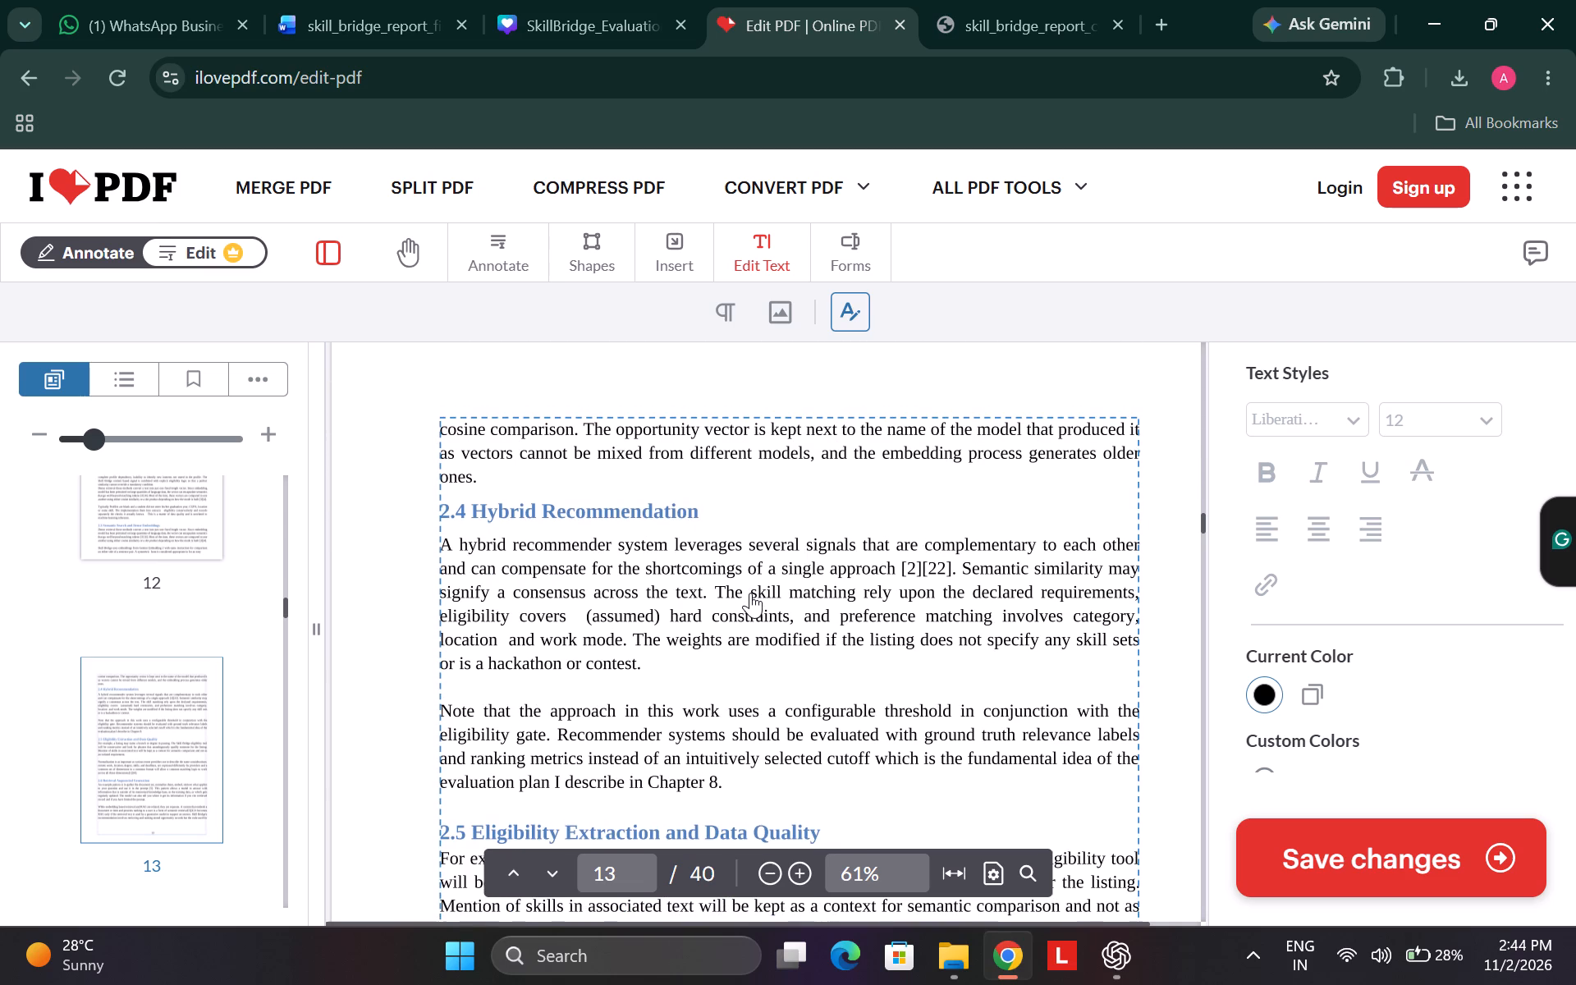
scroll(750, 593, "down", 4)
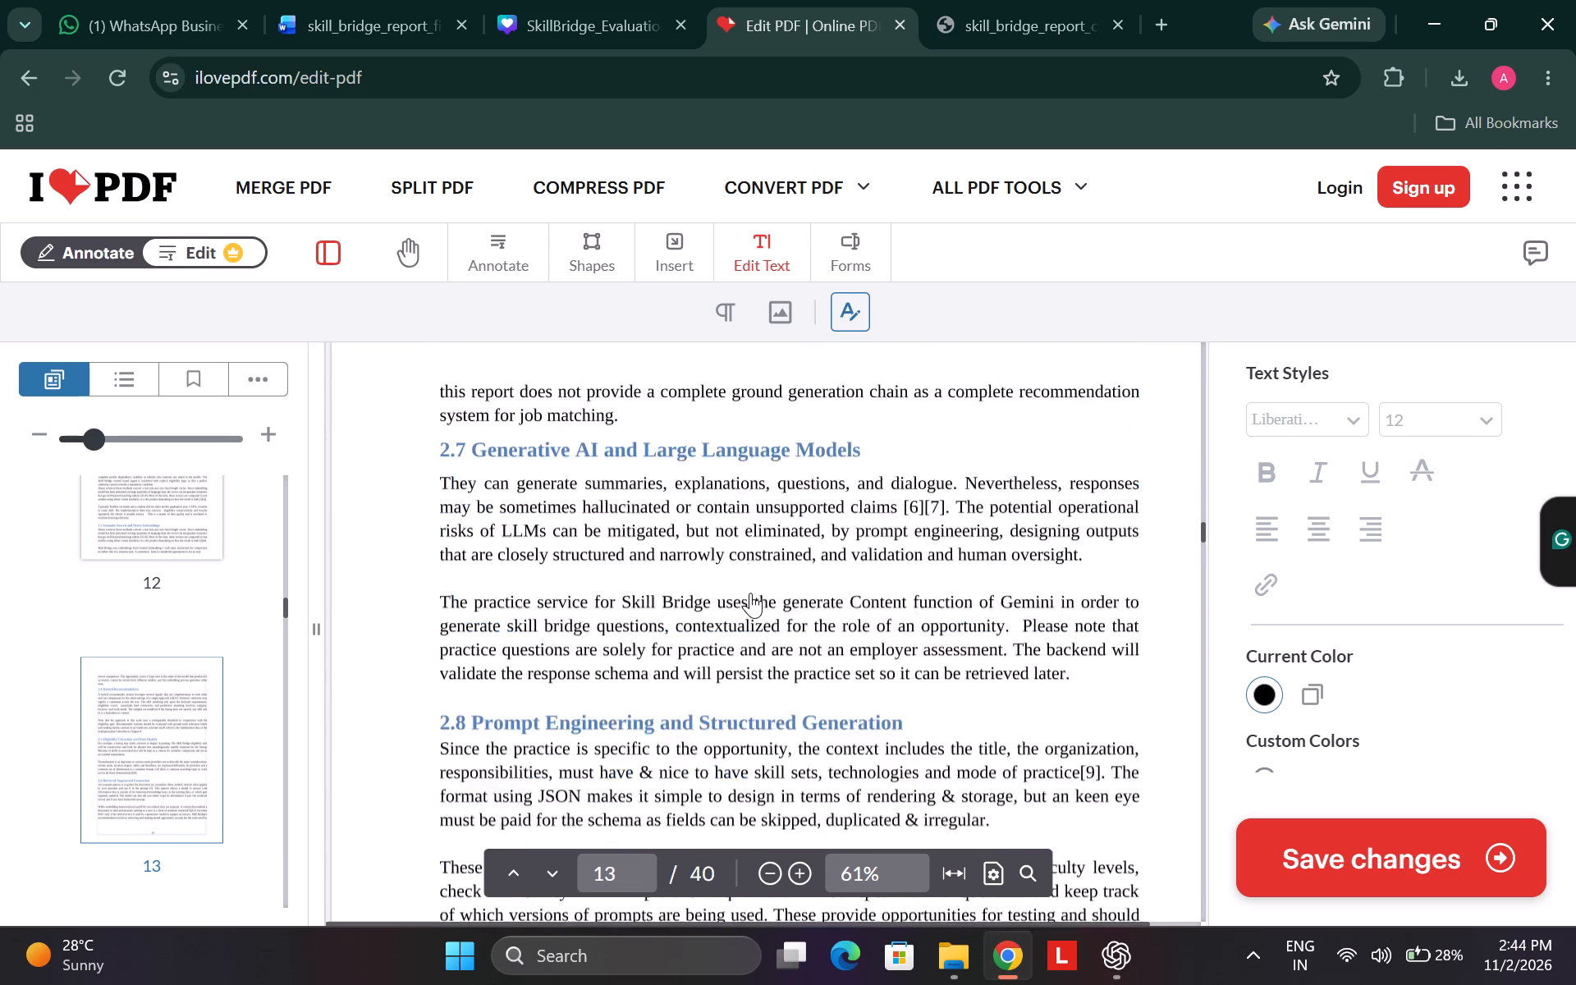
scroll(750, 593, "down", 3)
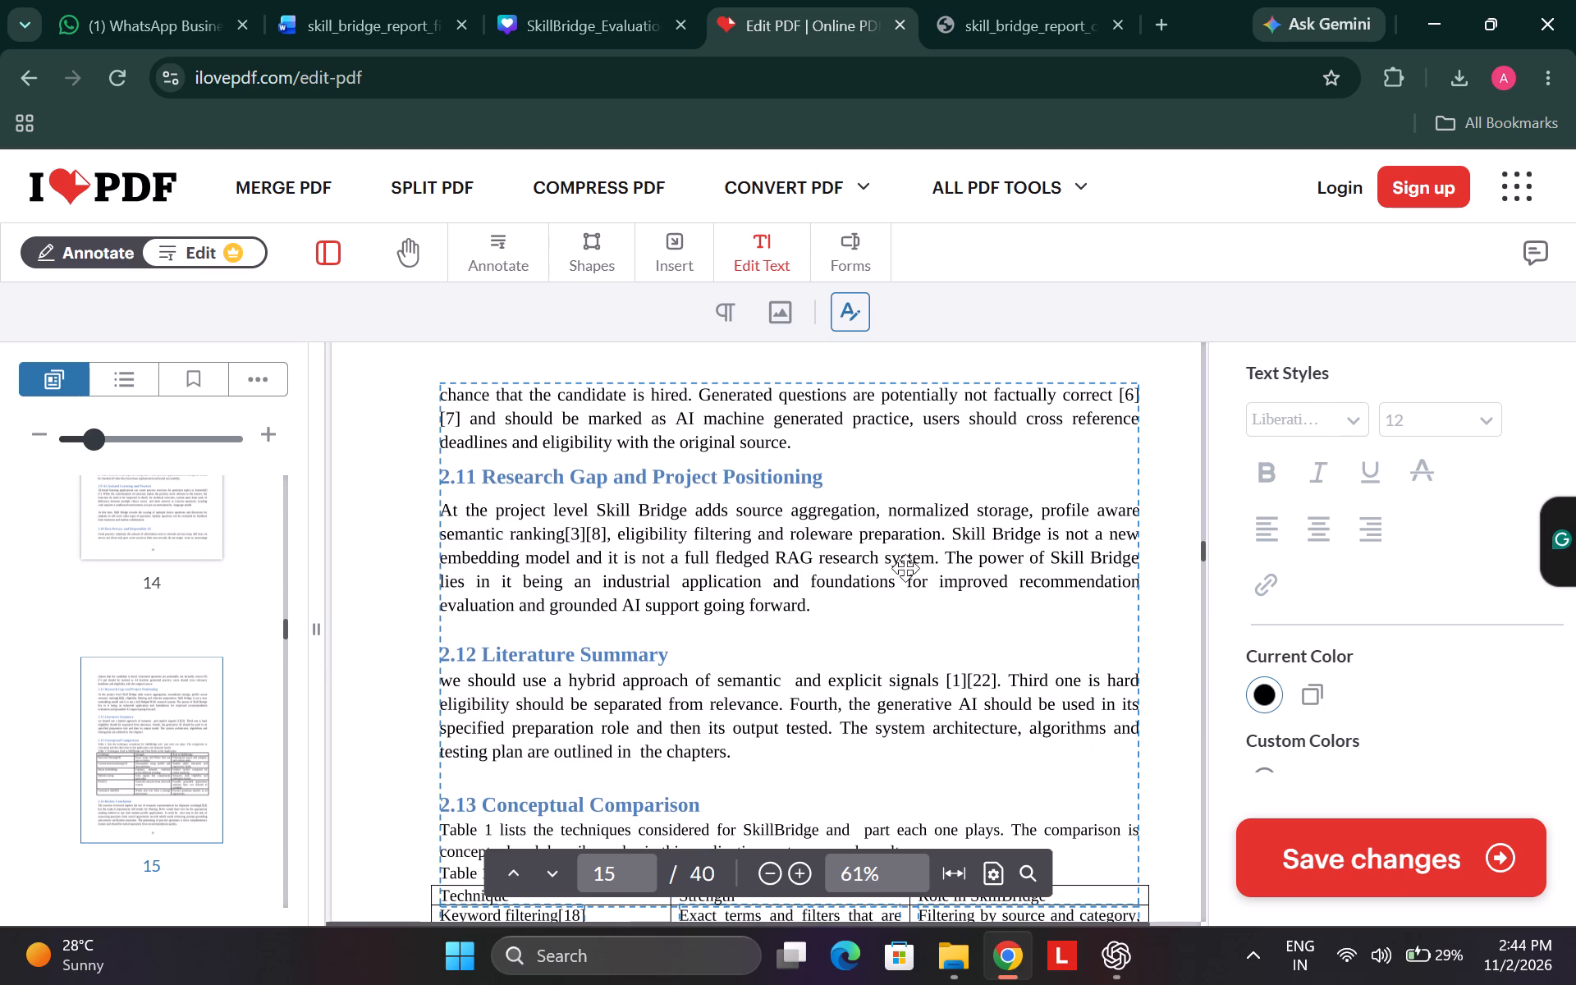
Delete the sentence "Skill Bridge is not a new embedding model and it is not a full fledged RAG research system." from section 2.11.
left_click(951, 534)
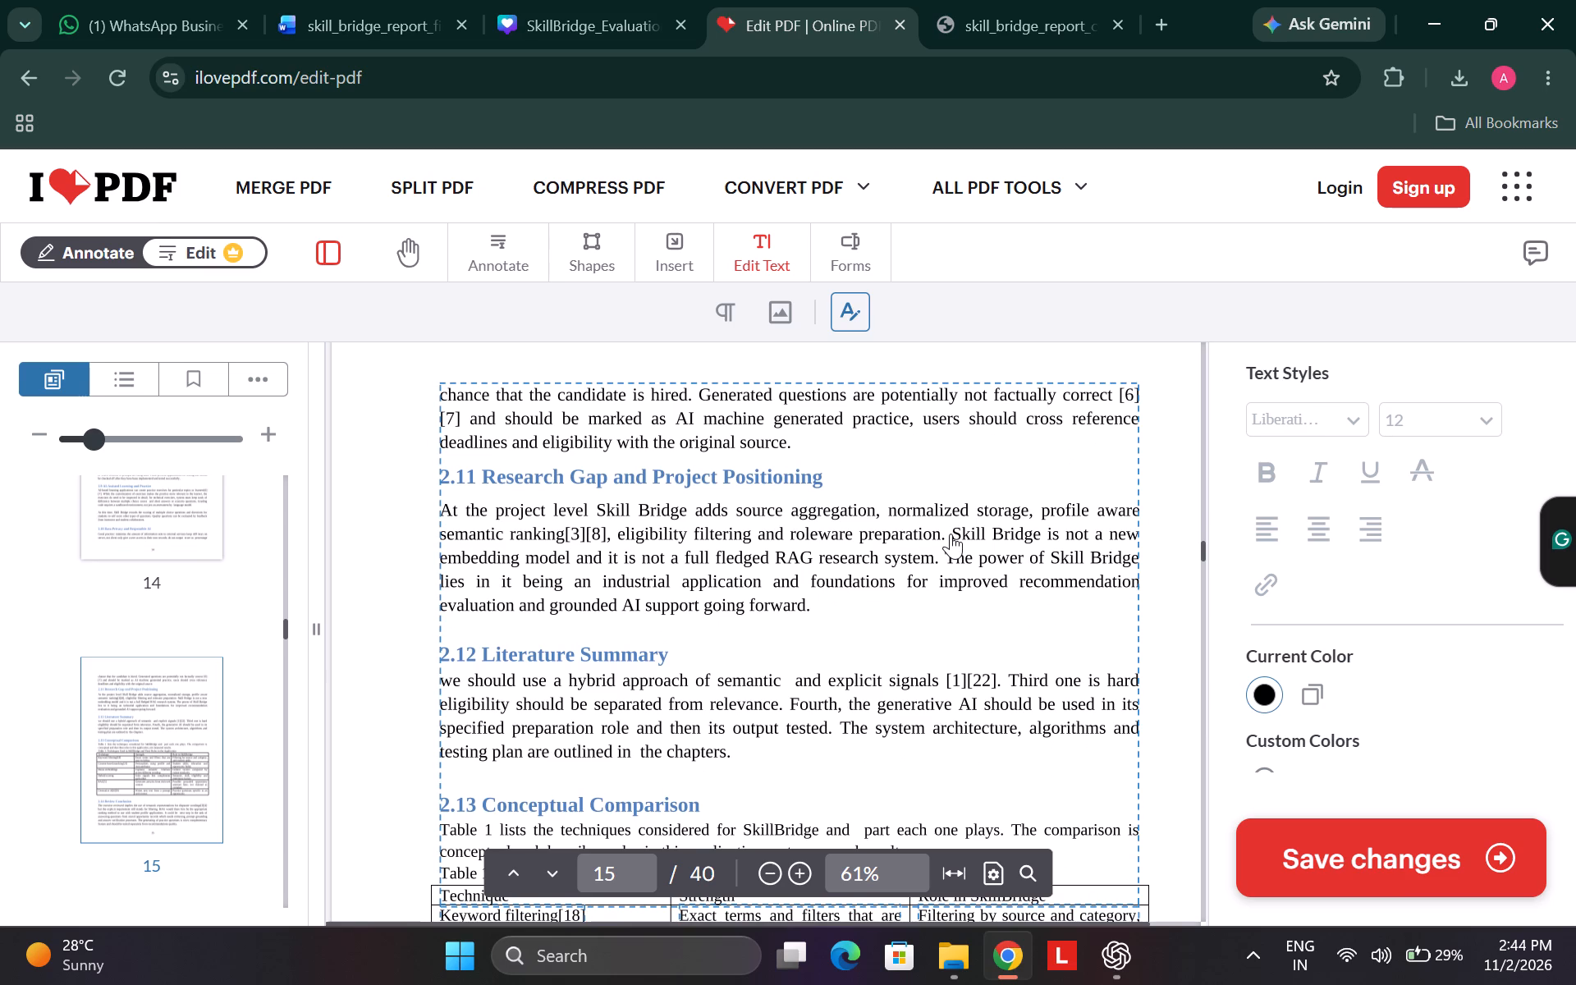
left_click(951, 534)
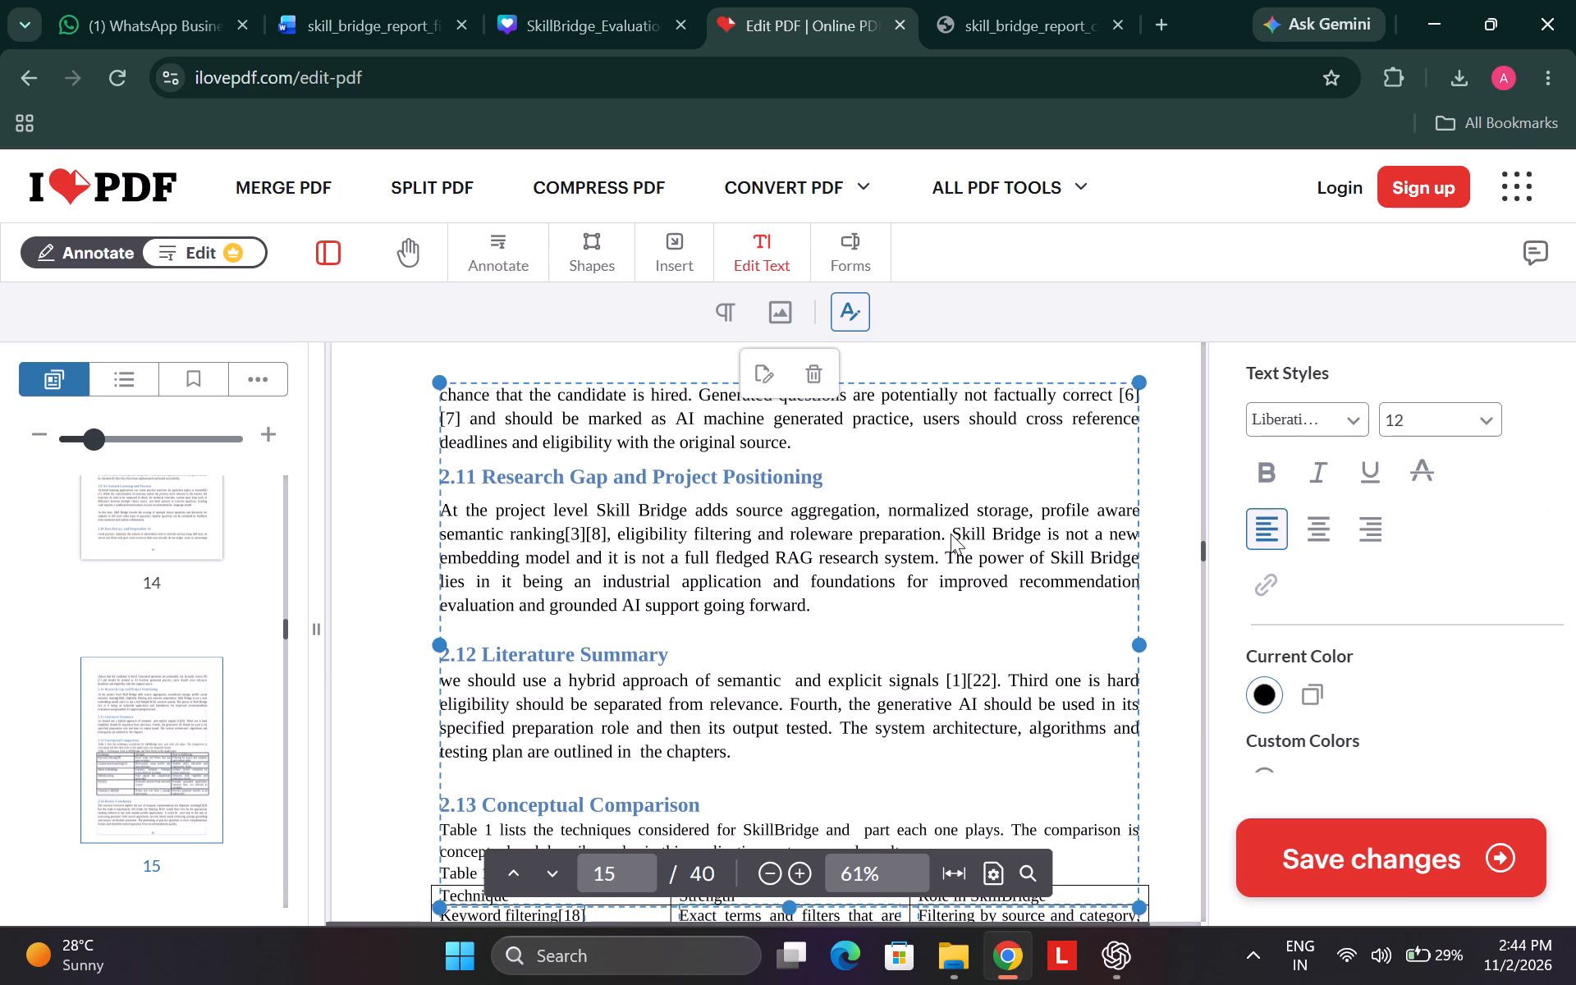
left_click(766, 373)
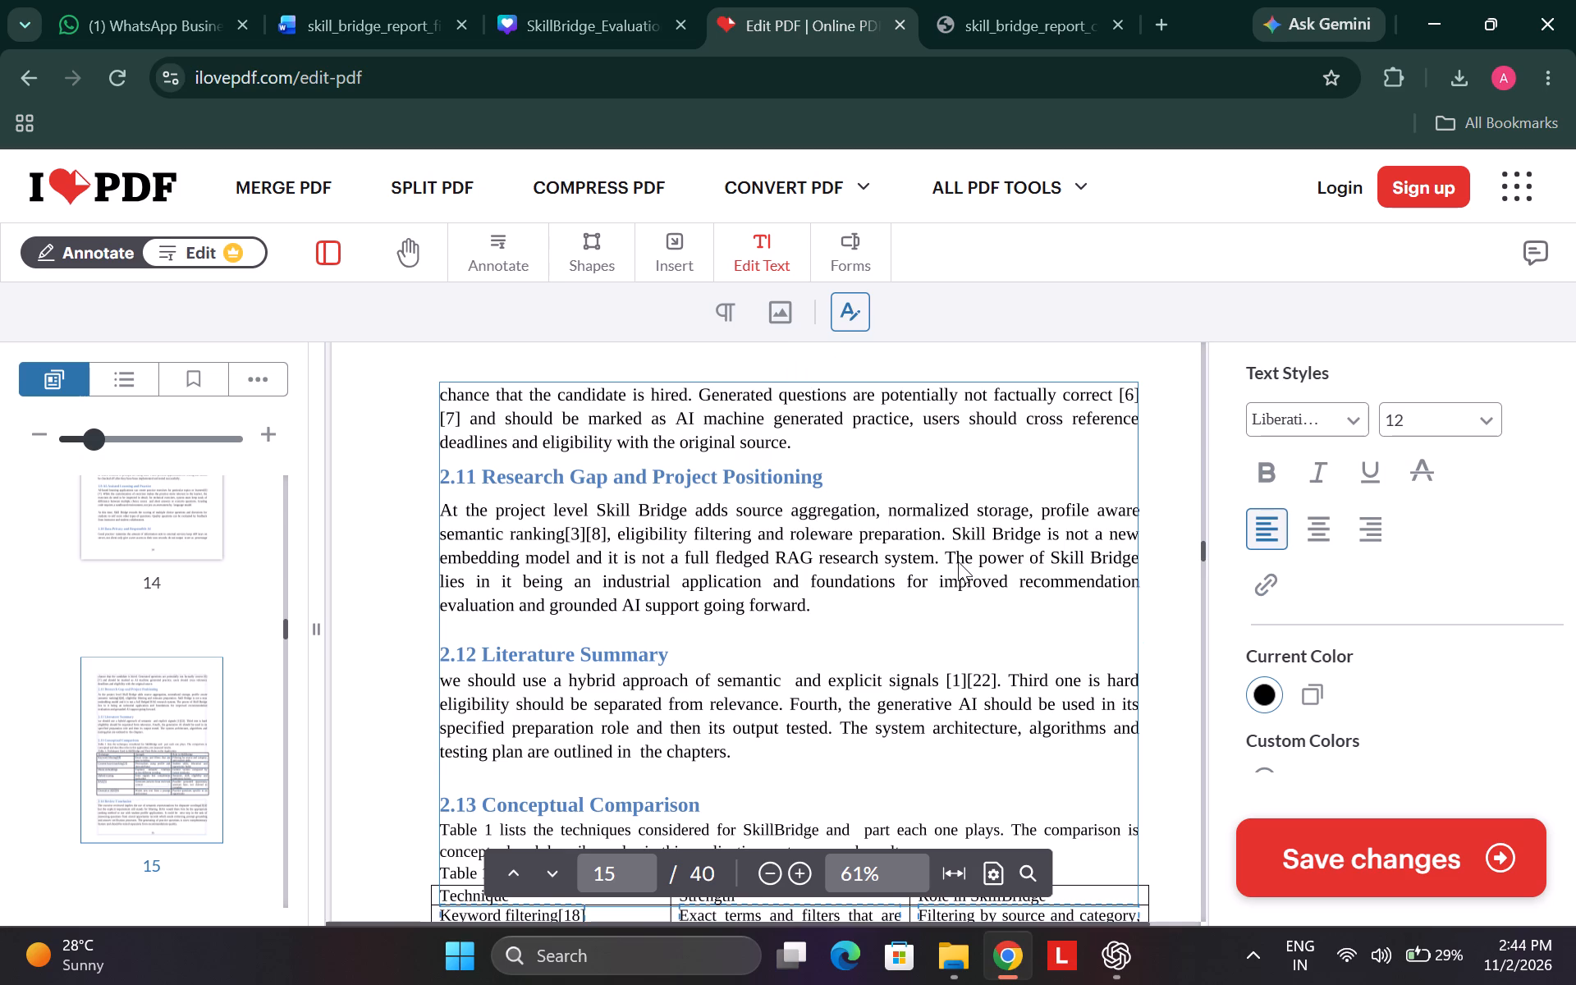
left_click(946, 532)
left_click_drag(946, 532, 941, 557)
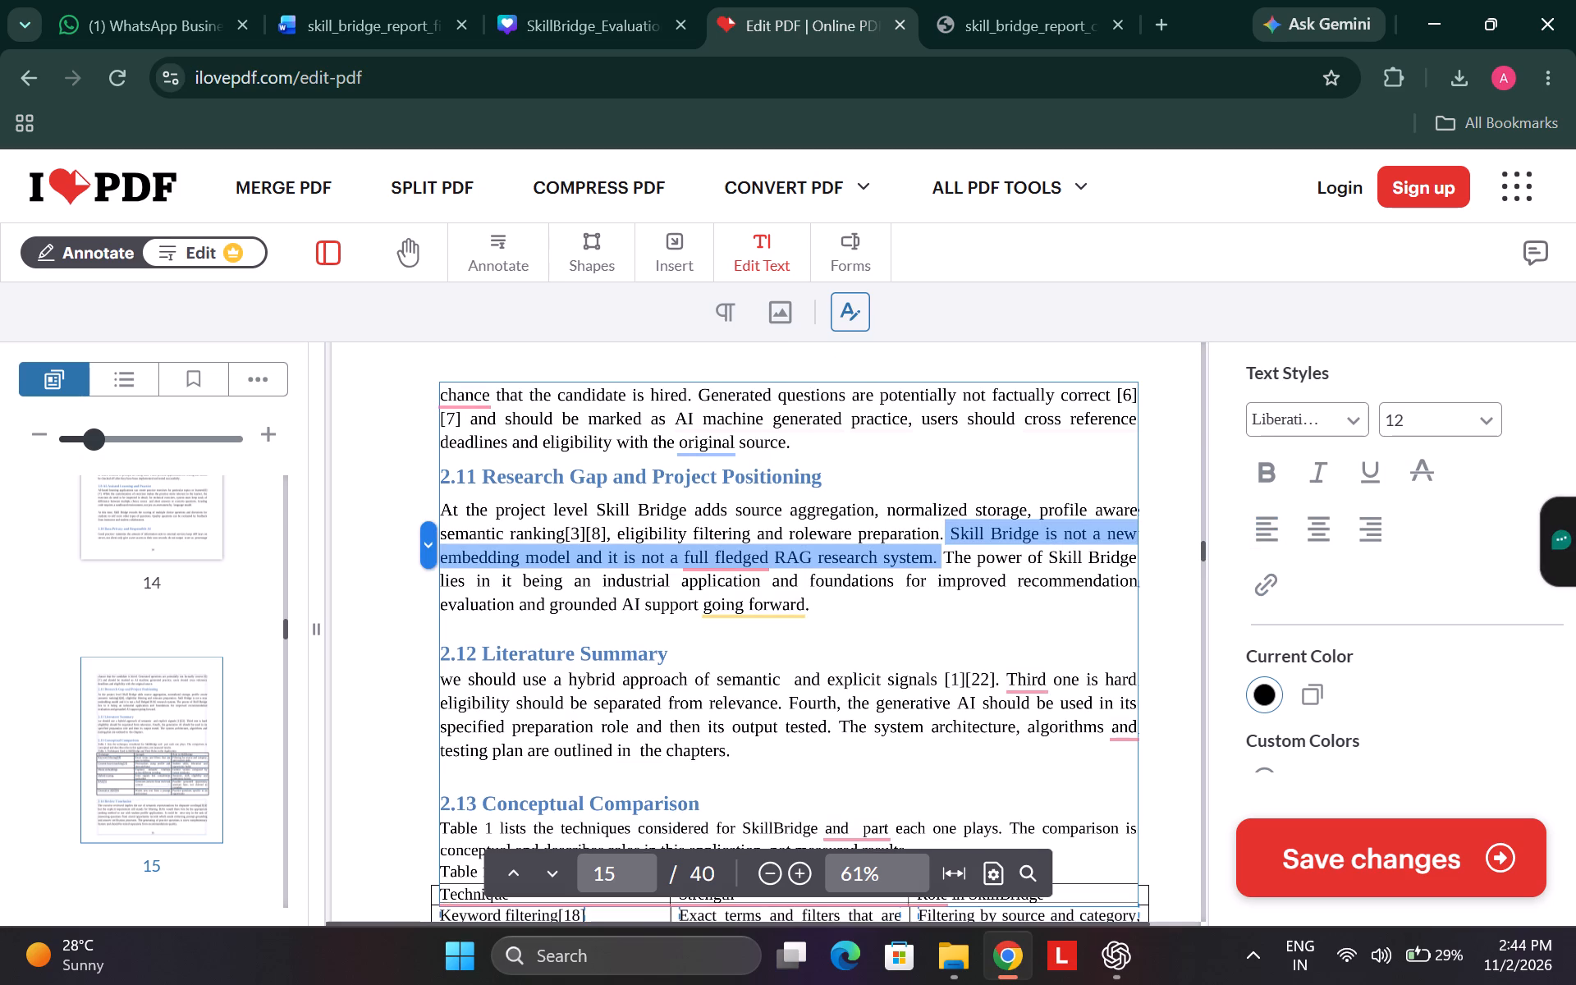
key("BackSpace")
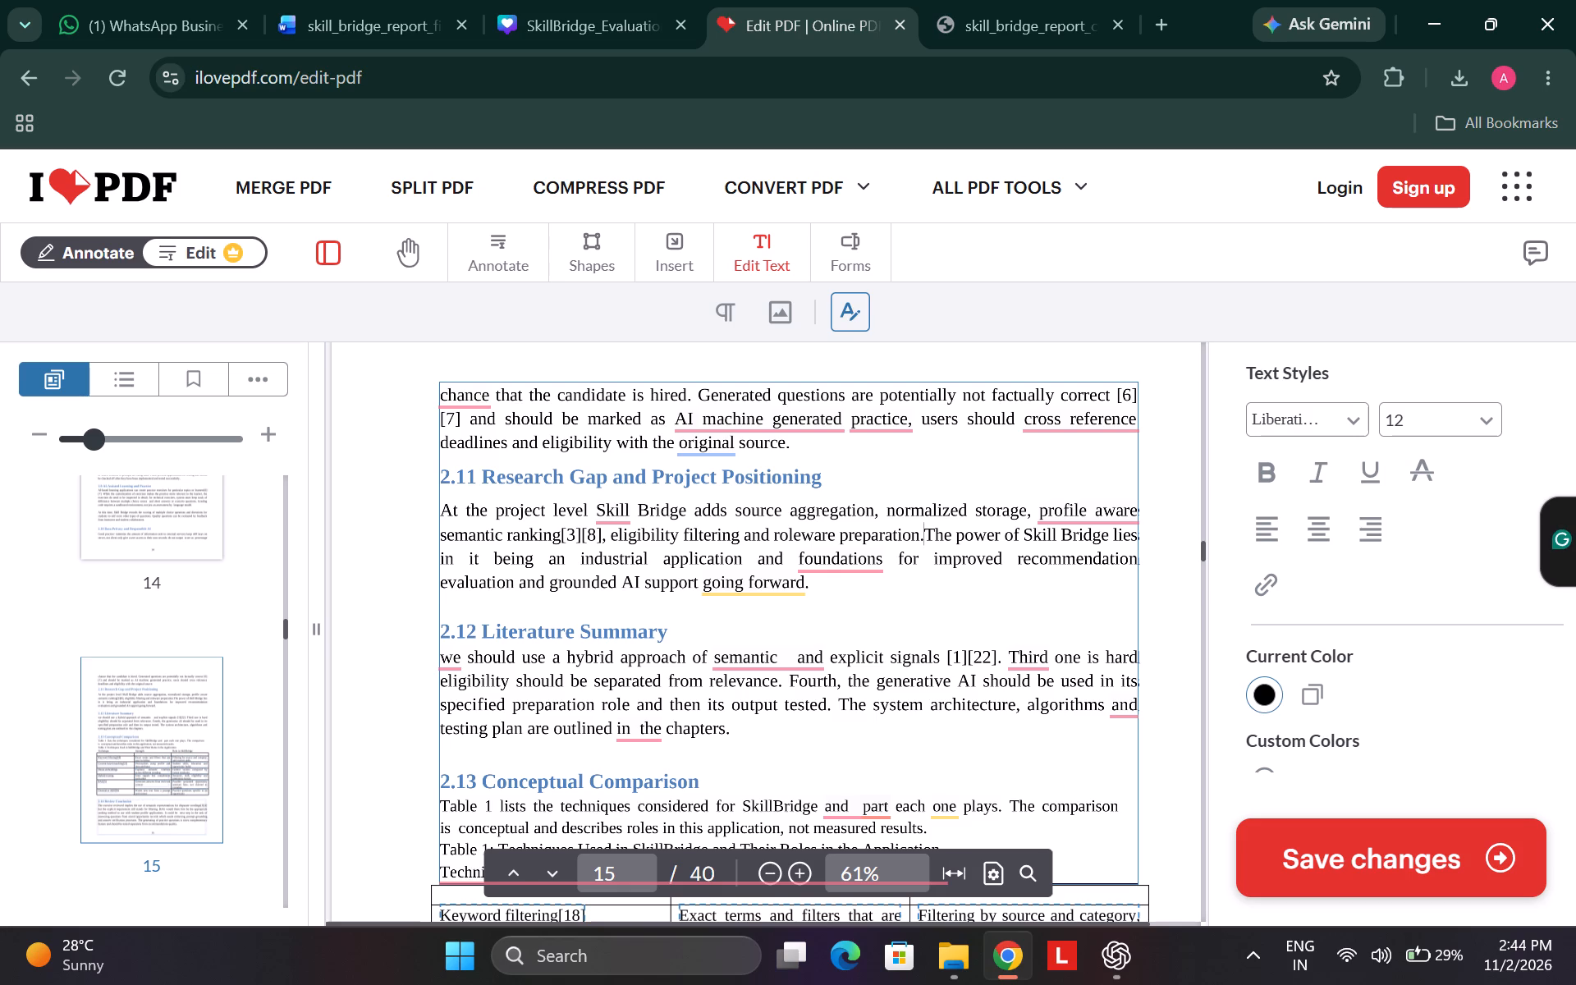
Delete the opening sentence of 2.12 Literature Summary, from "we should use a hybrid approach" through "explicit signals [1][22].".
left_click(438, 655)
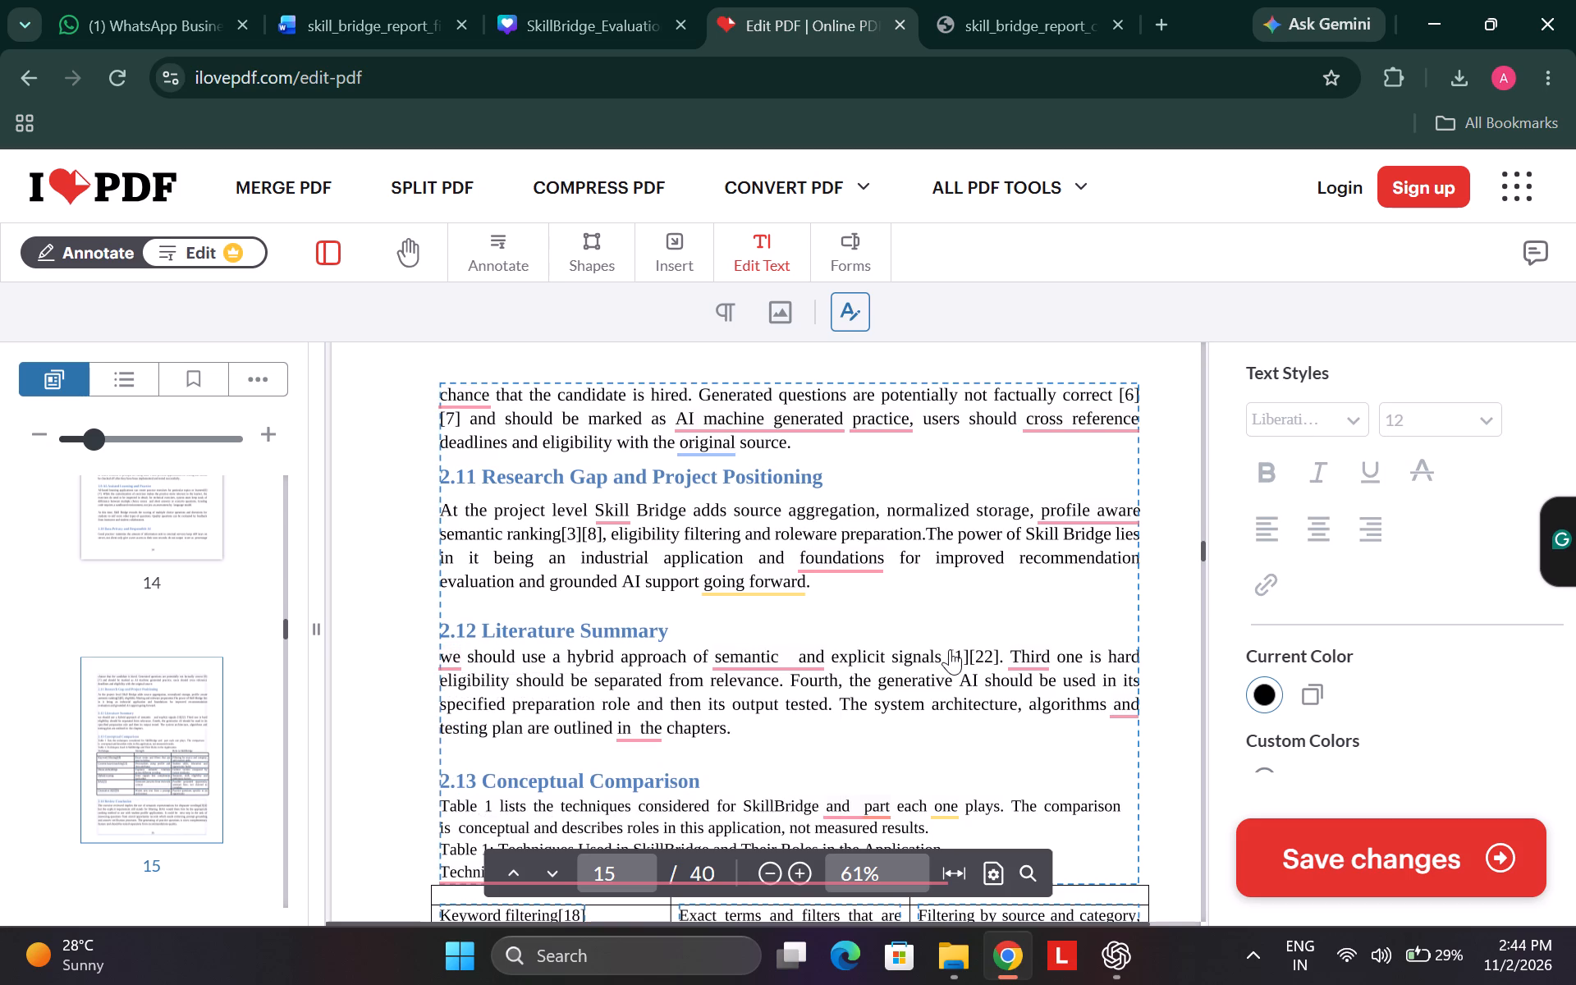
left_click(1006, 652)
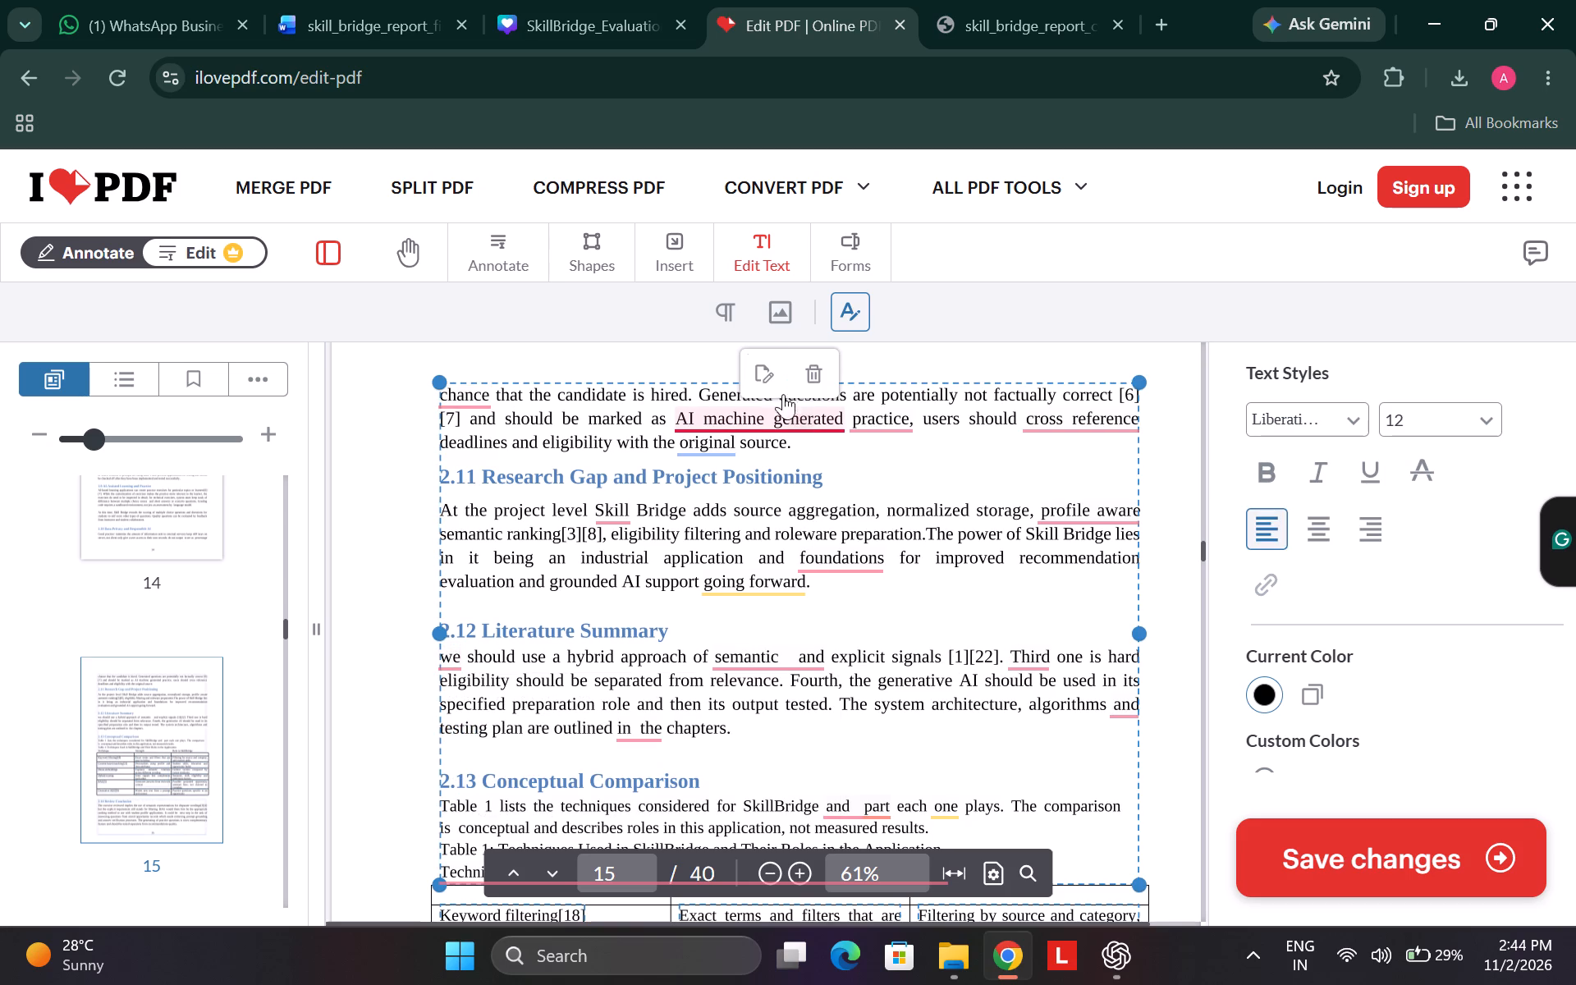
left_click(763, 370)
left_click(1001, 655)
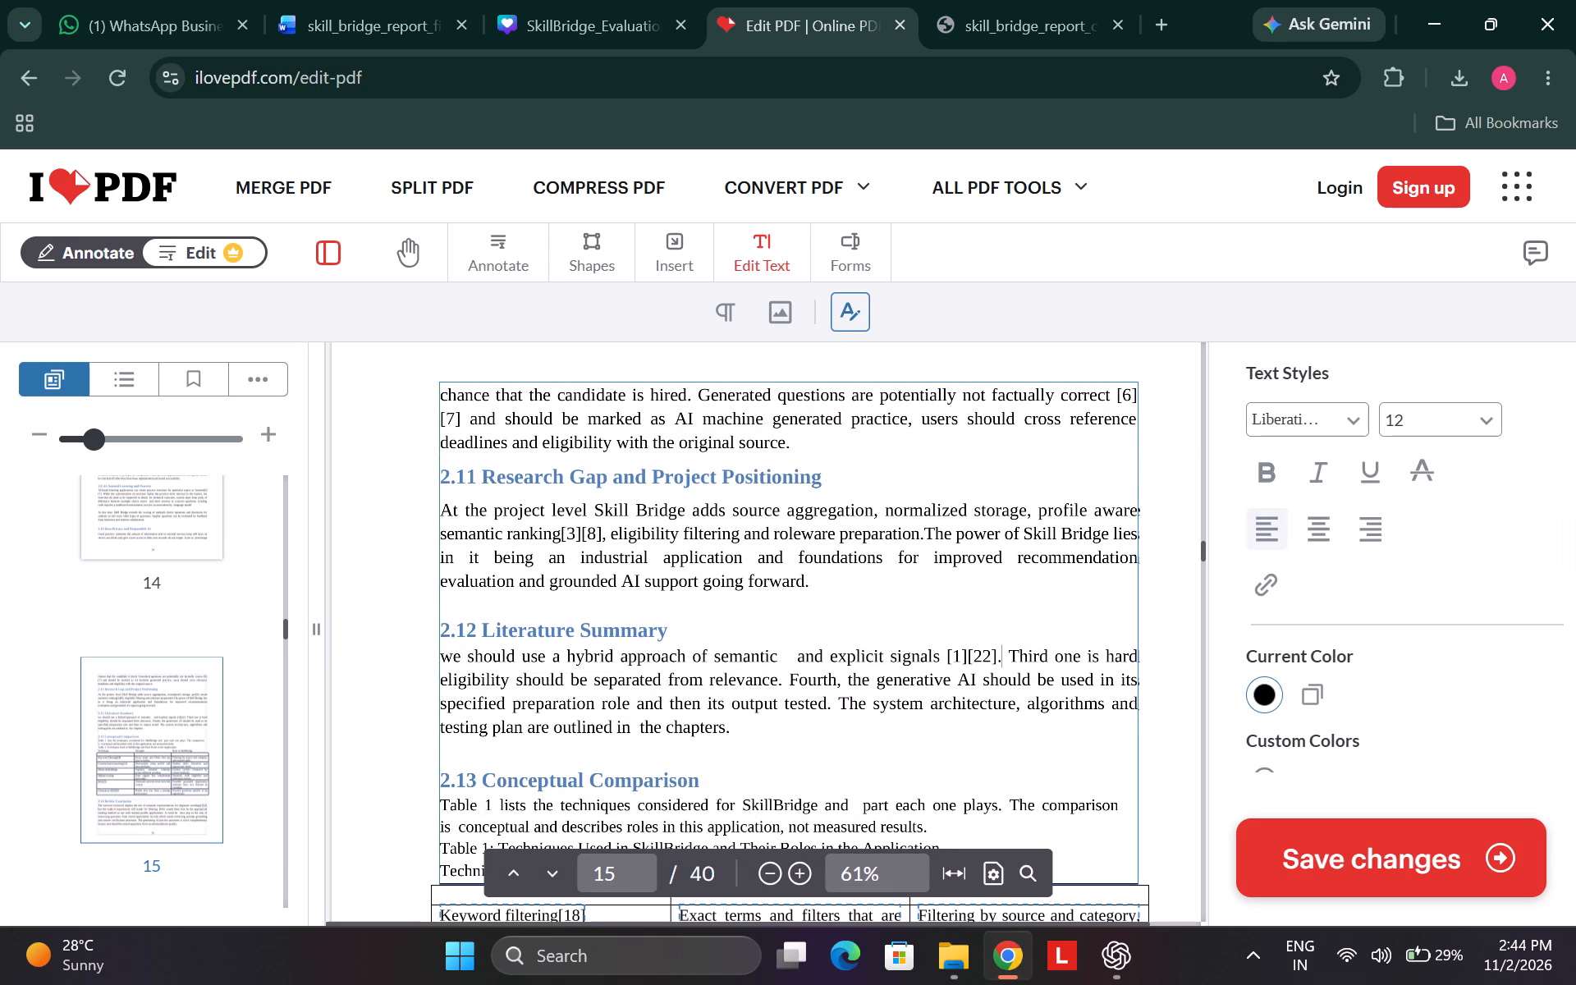
left_click_drag(1001, 655, 493, 638)
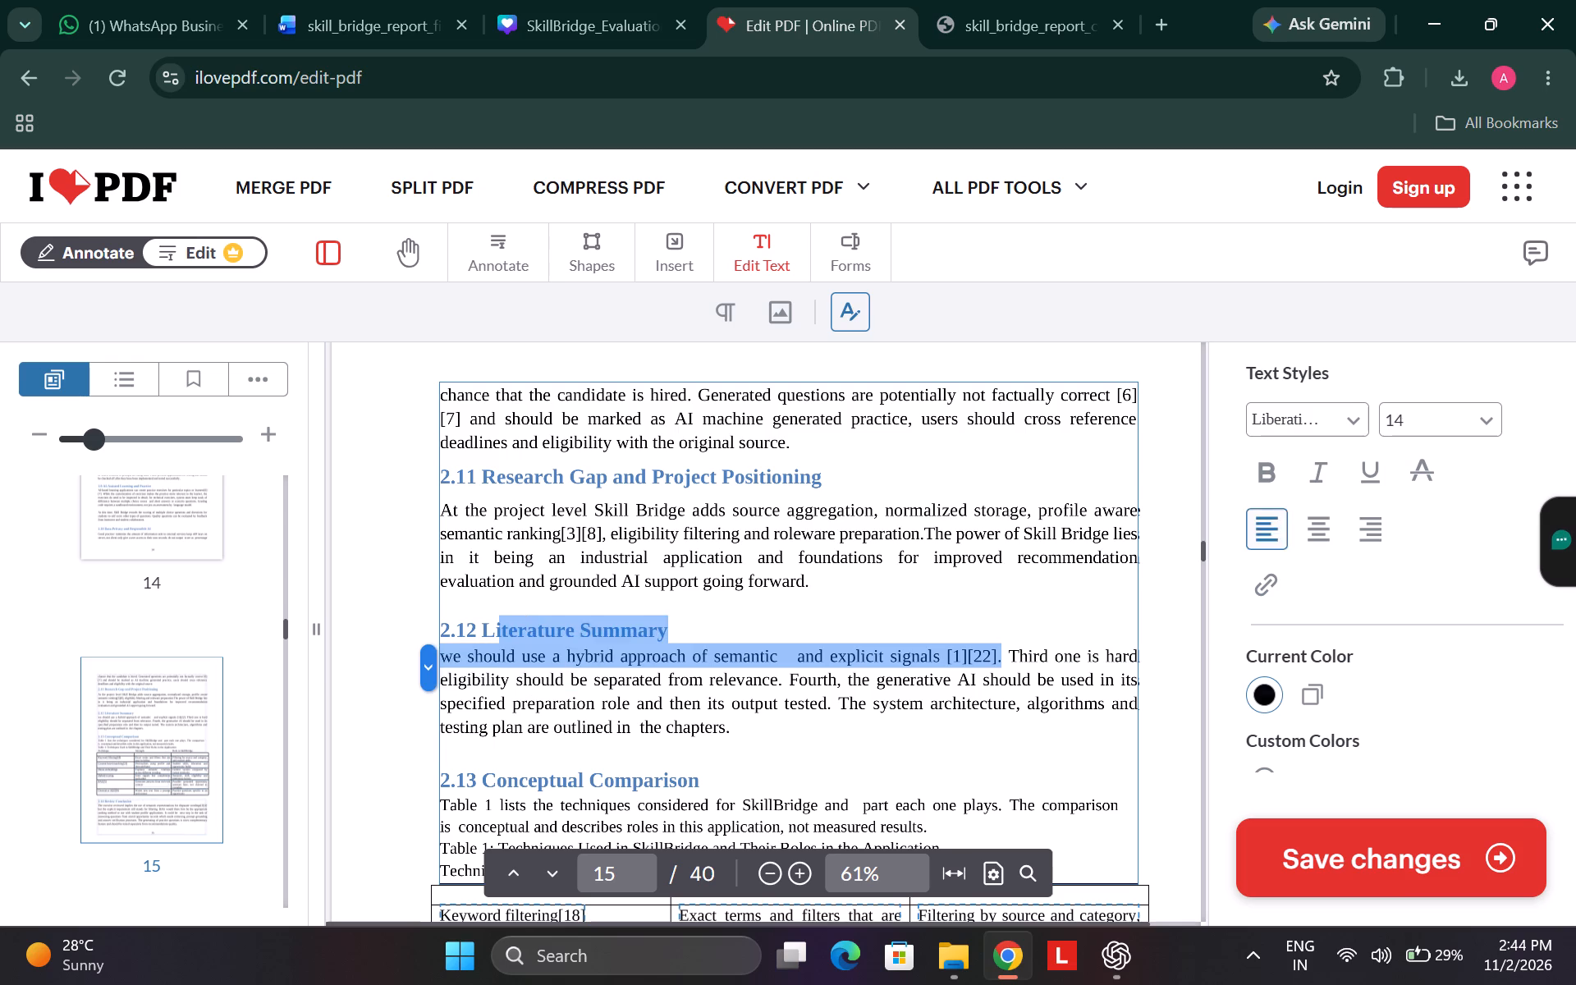
left_click_drag(493, 638, 438, 656)
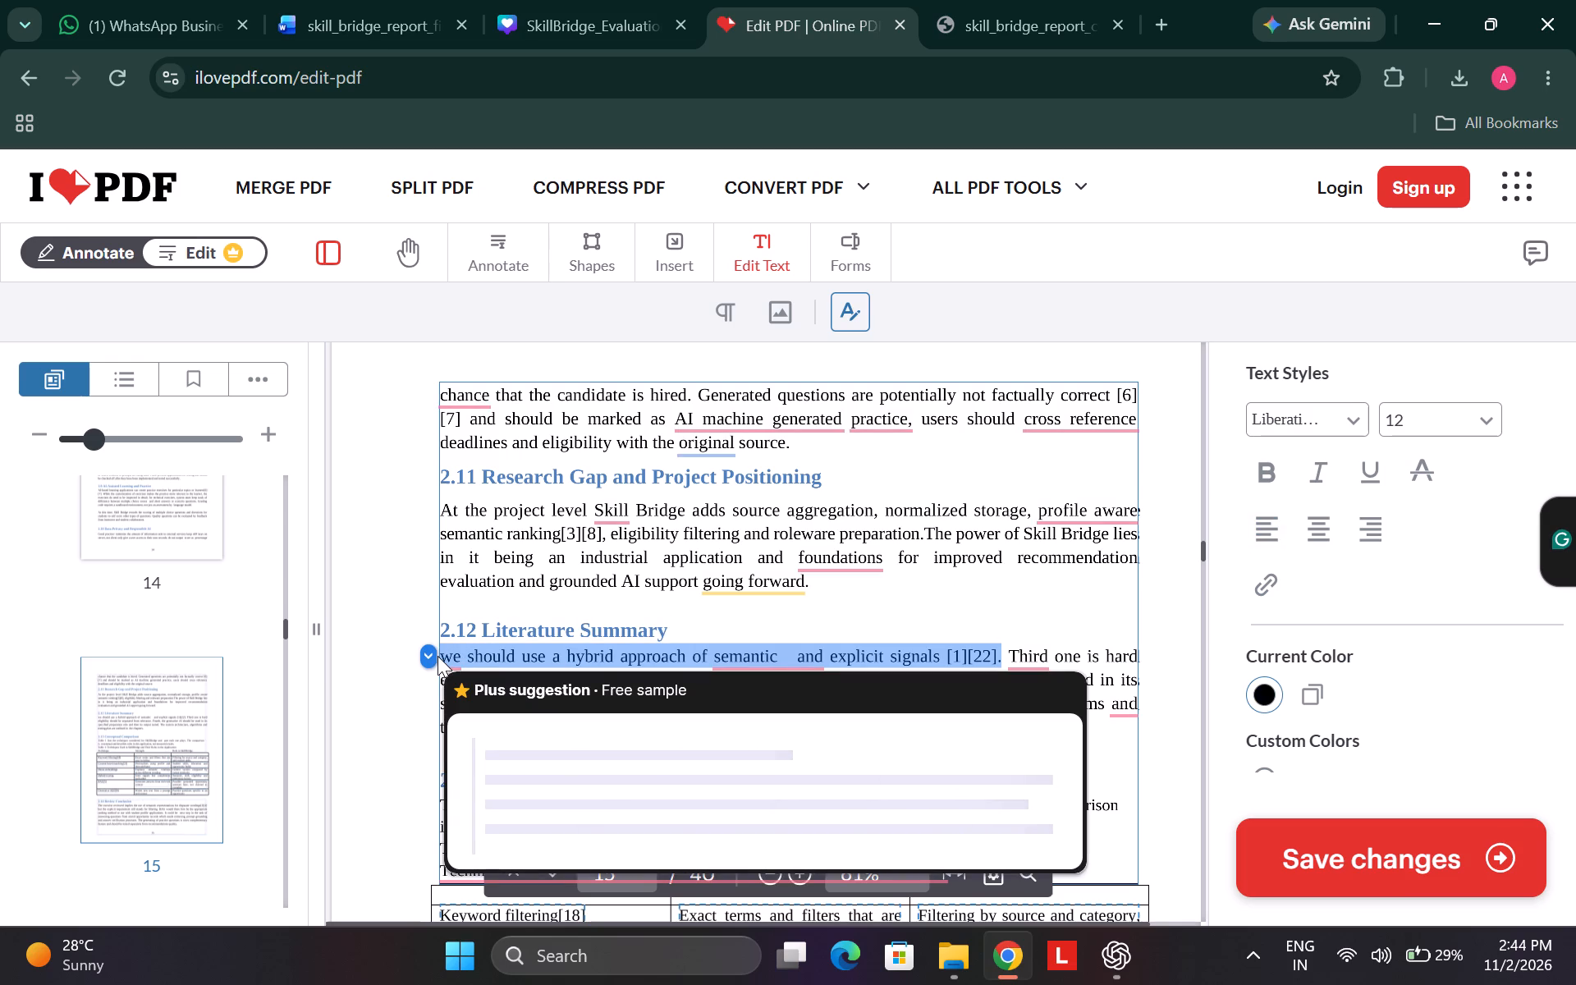
key("BackSpace")
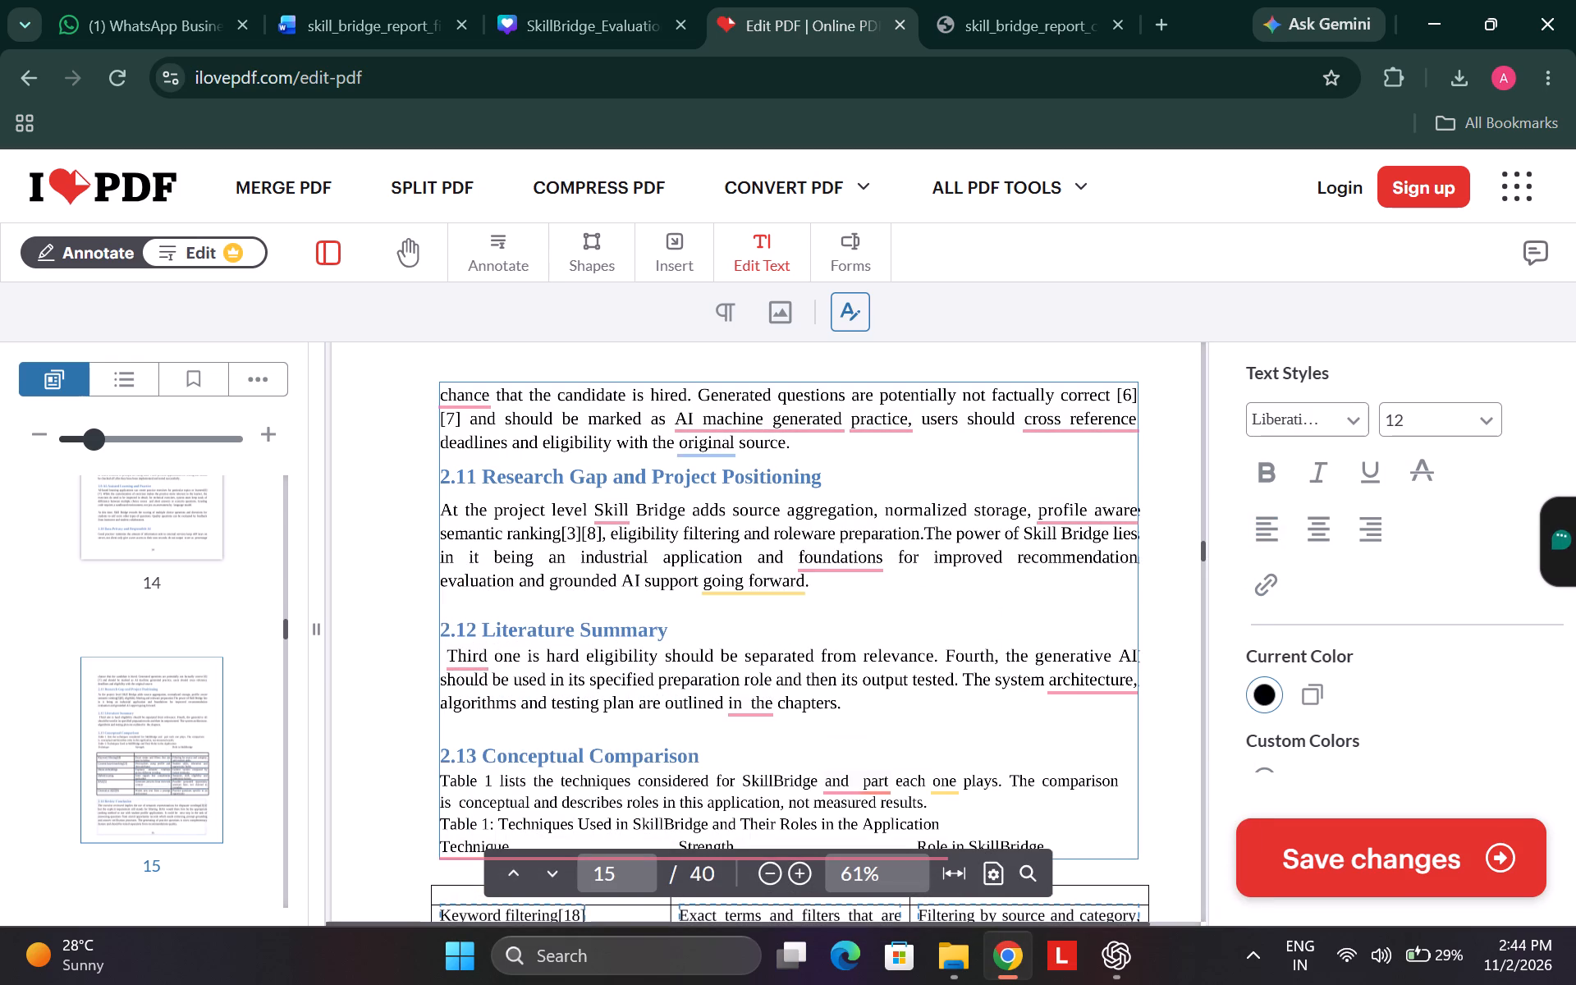
Insert the citations [1][22] directly after "relevance" in the first sentence of 2.12 Literature Summary.
left_click(933, 657)
type("[]")
key("Left")
key("1")
key("Right")
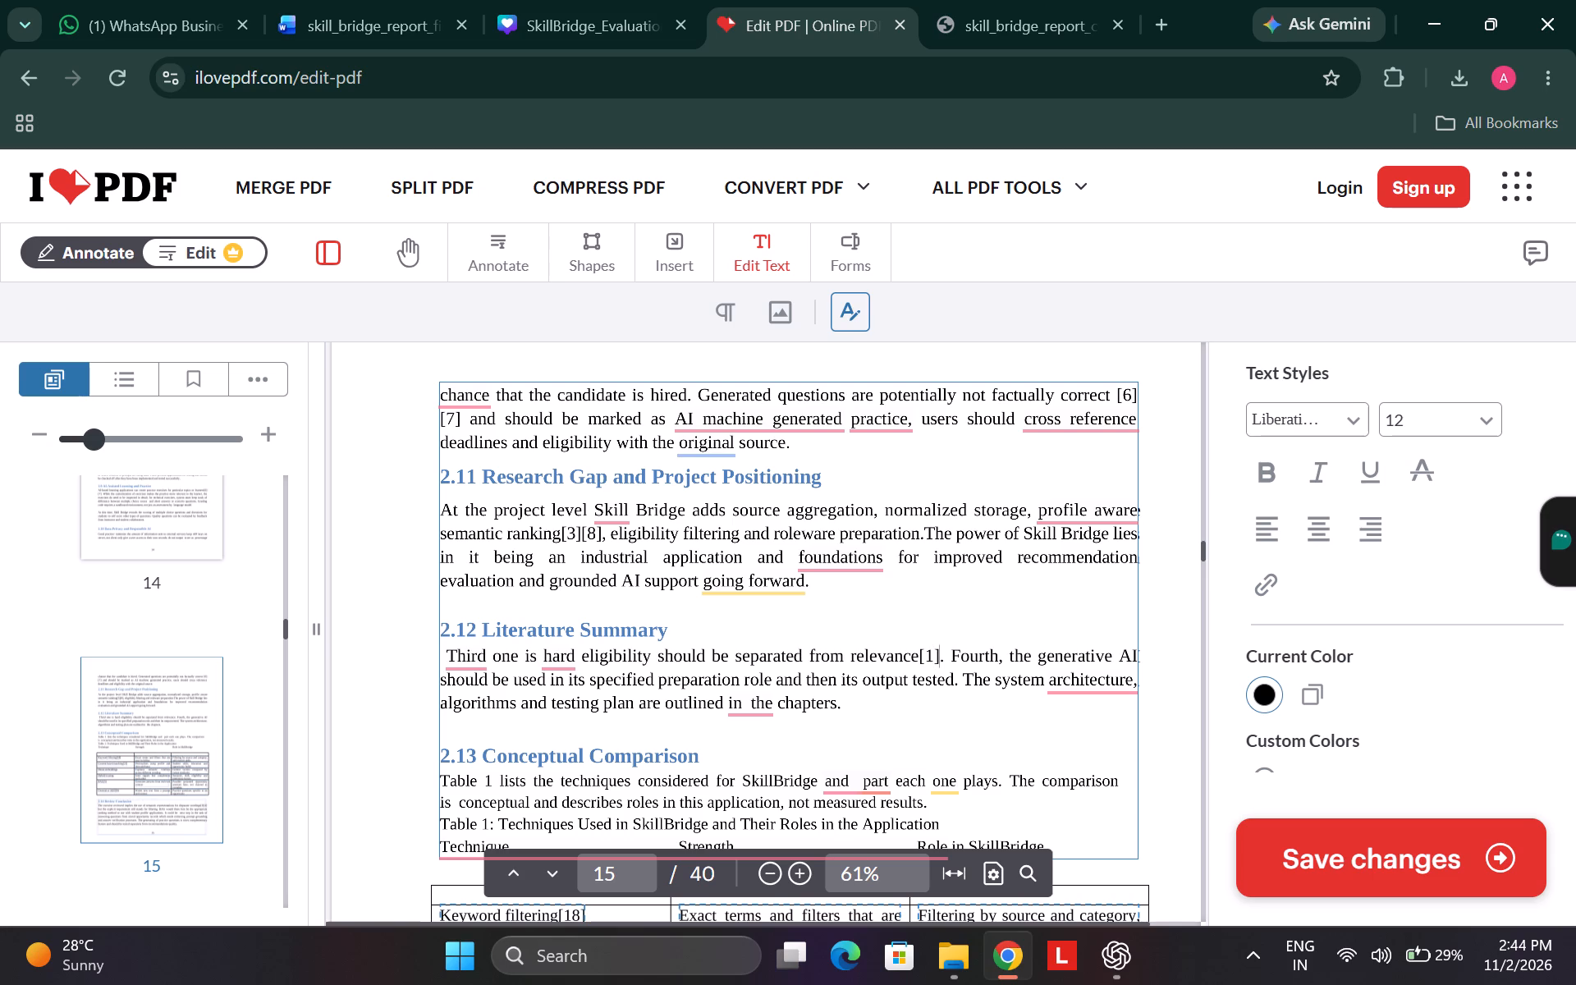
type("[]")
key("Left")
type("22")
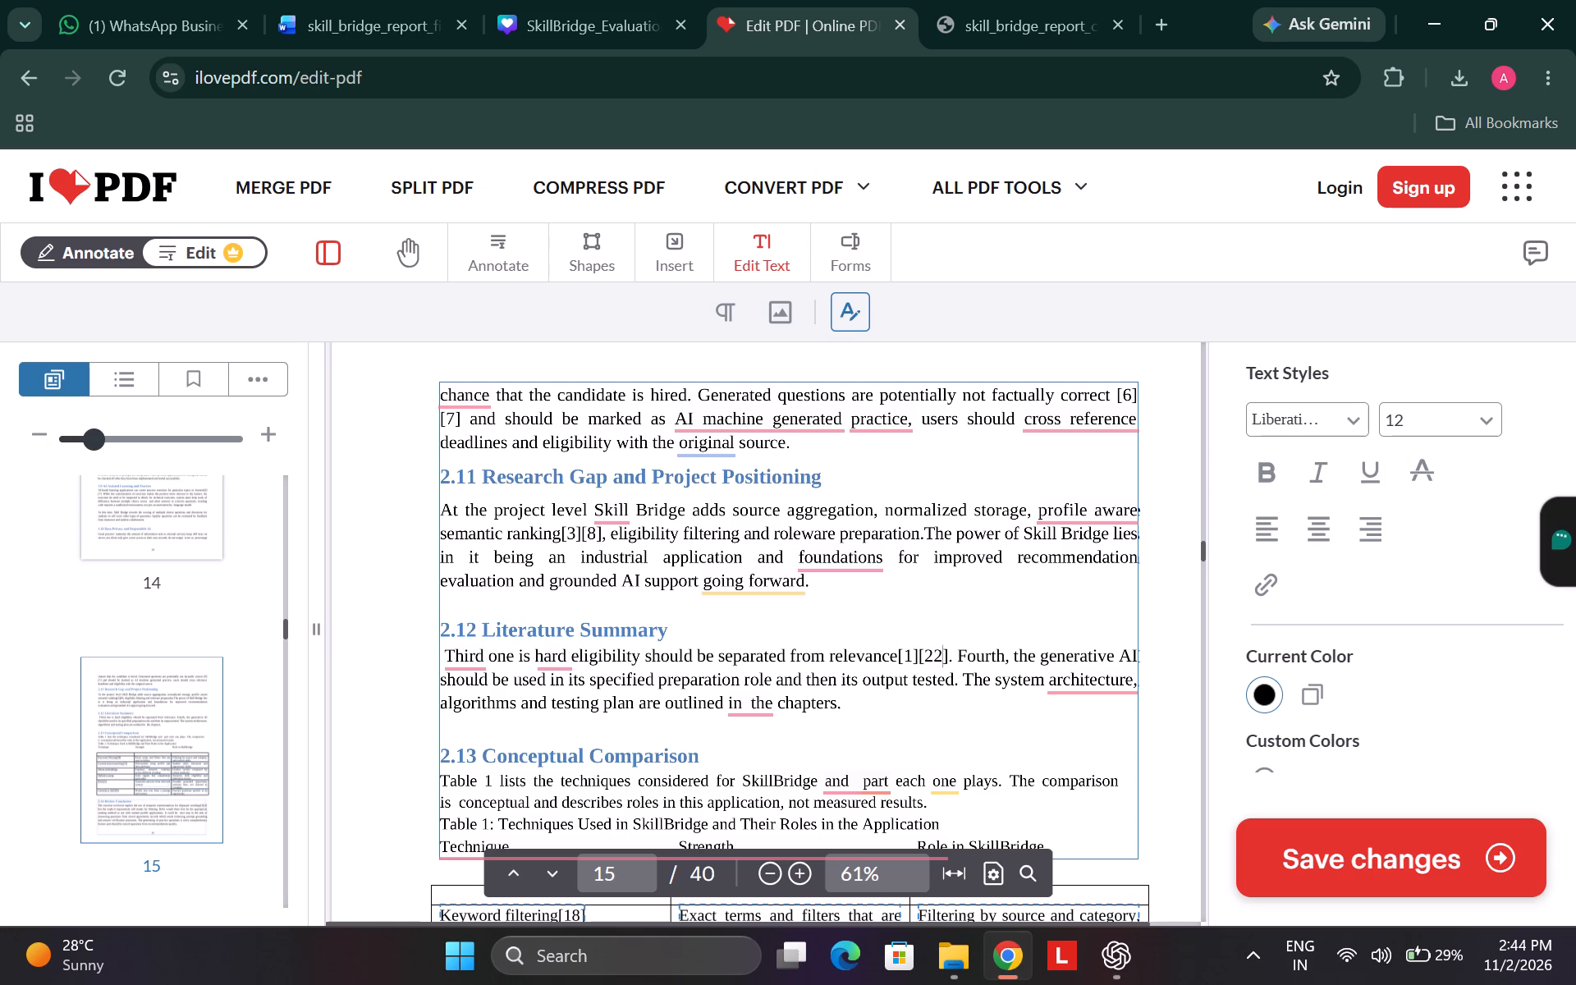
Remove the leading space before "Third one is hard eligibility" in 2.12 Literature Summary.
scroll(924, 680, "down", 1)
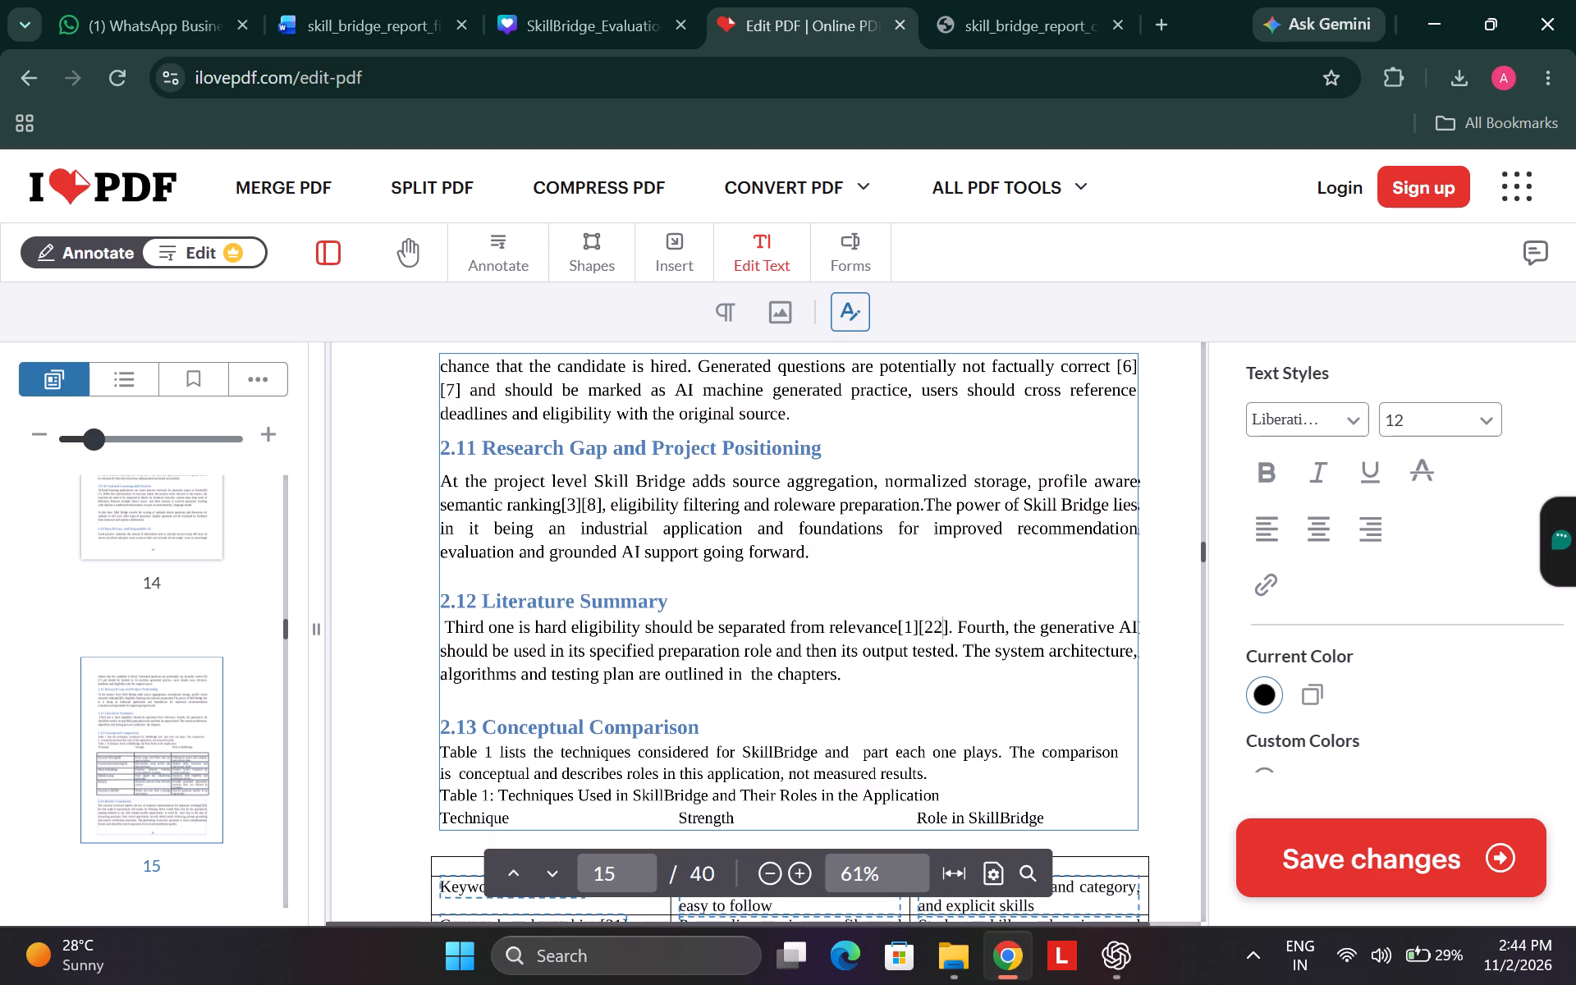
left_click(446, 625)
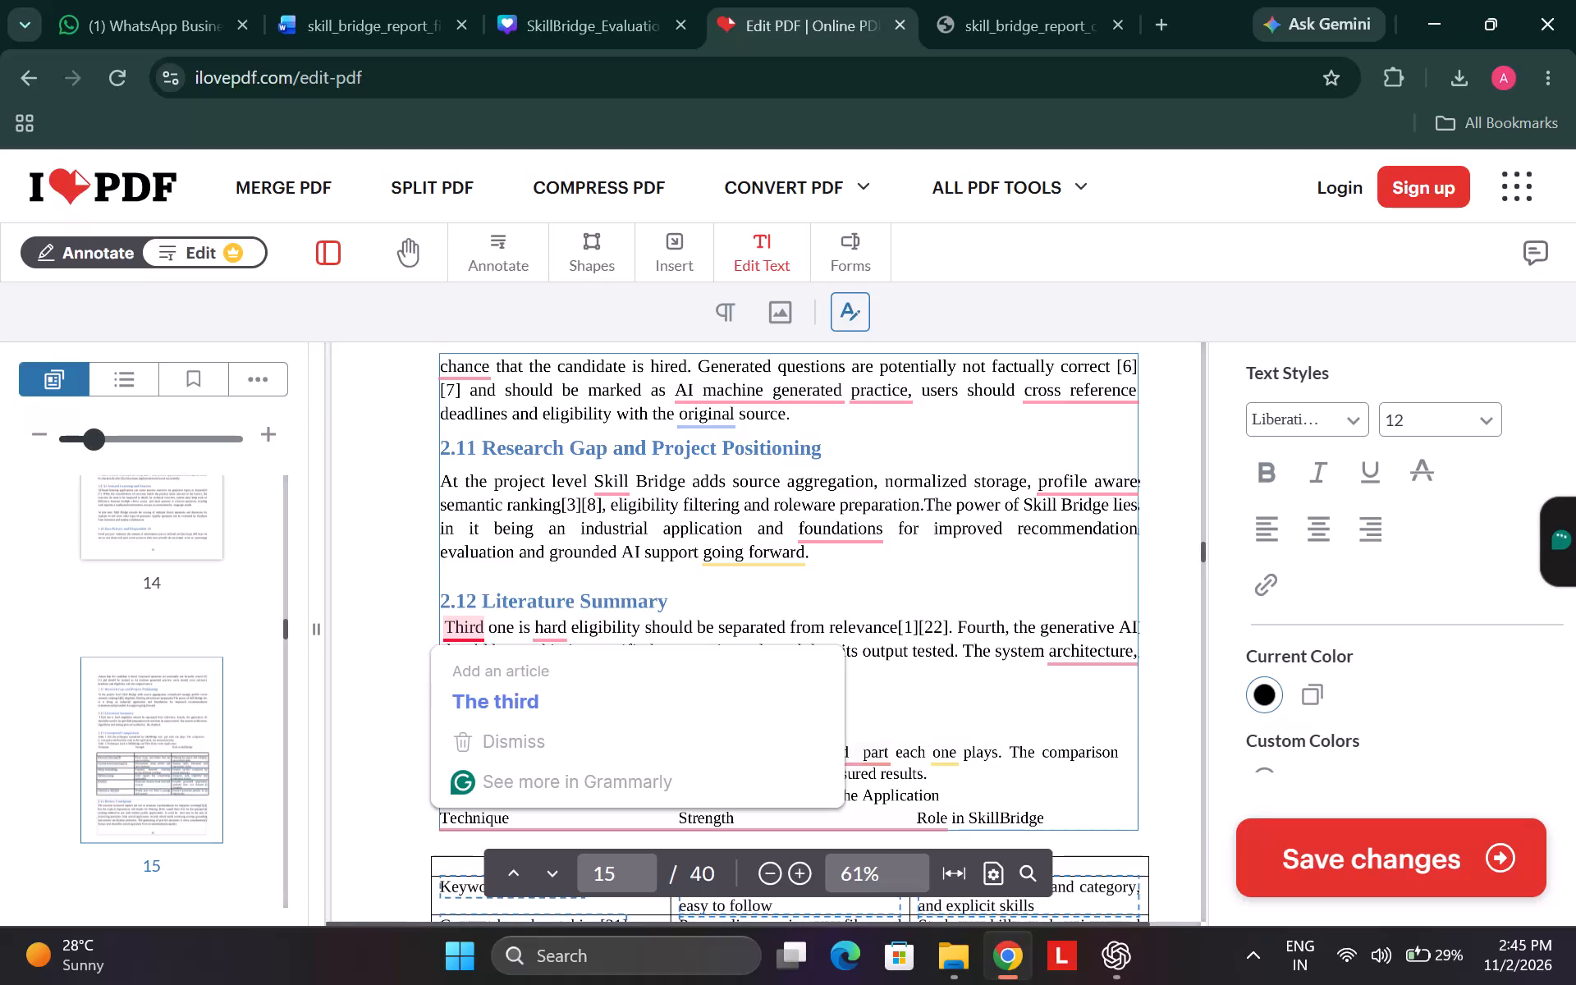
key("BackSpace")
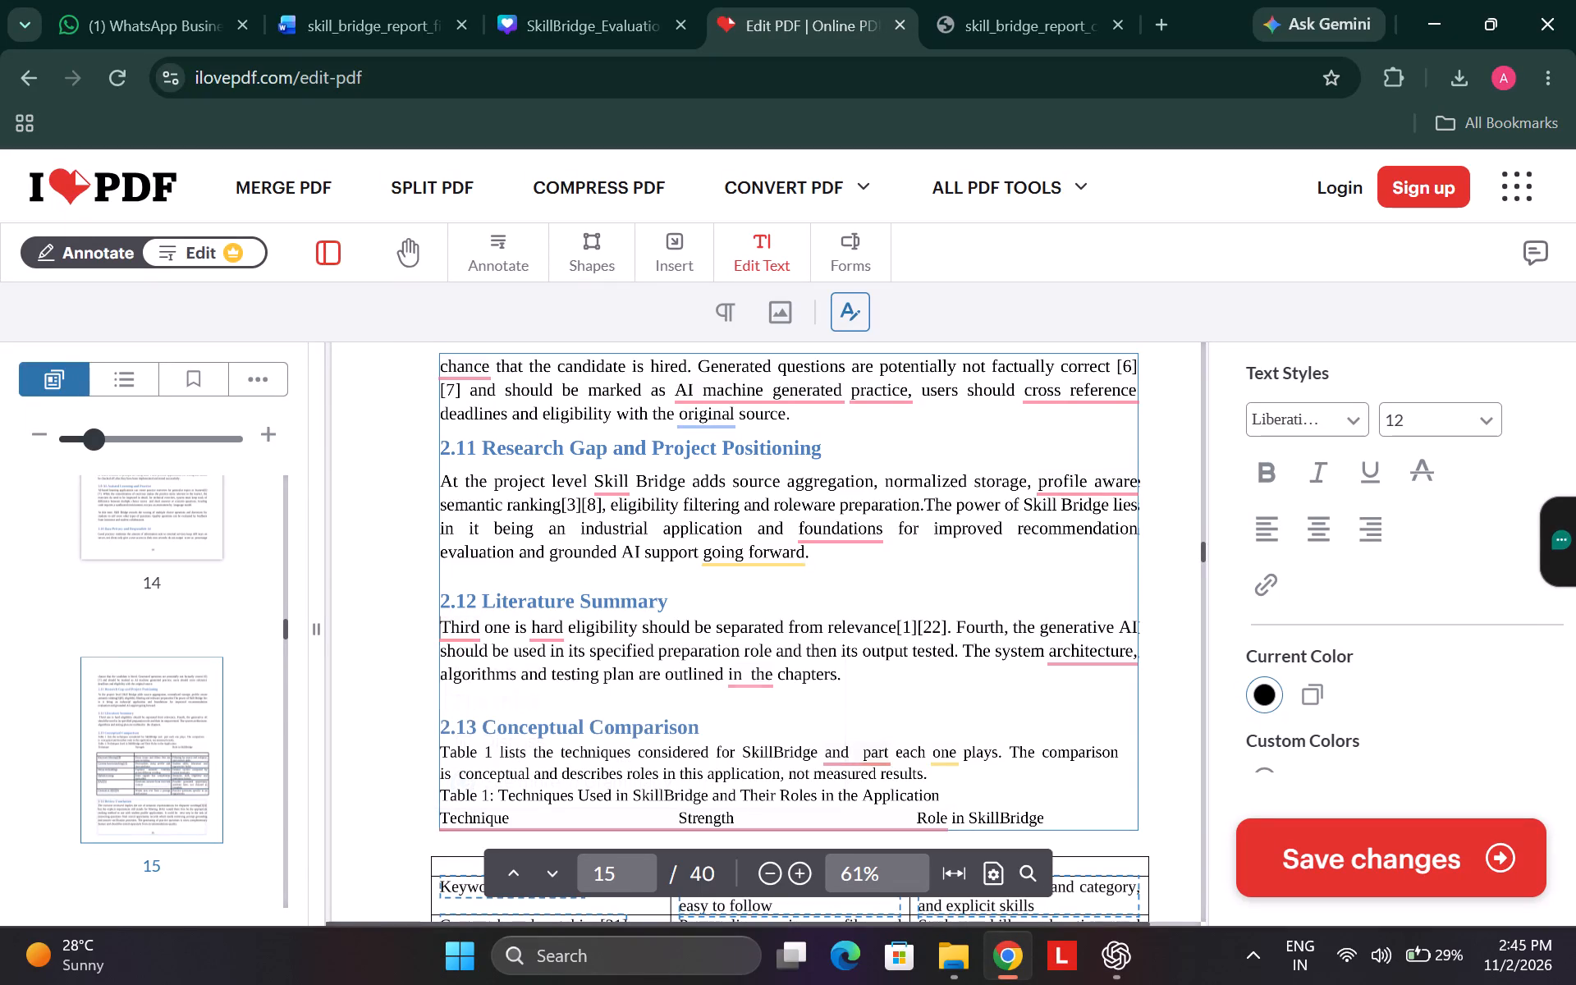
Delete the closing sentence of 2.12 Literature Summary, "The system architecture, algorithms and testing plan are outlined in the chapters.".
scroll(818, 572, "down", 1)
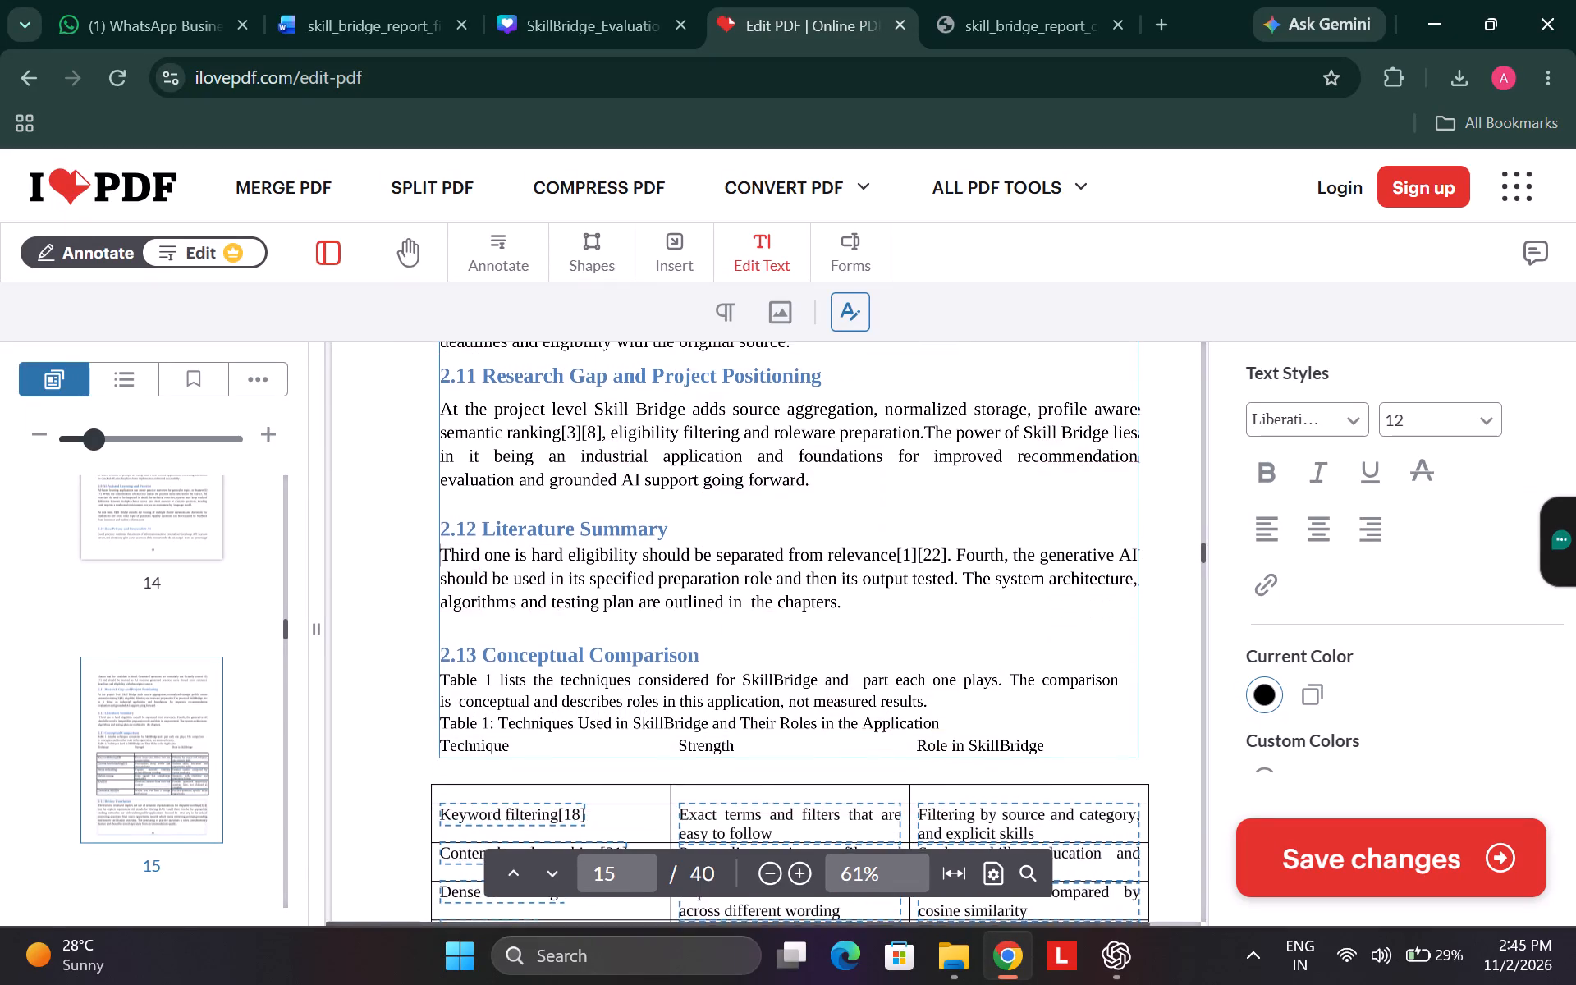
scroll(818, 572, "down", 1)
scroll(818, 572, "up", 1)
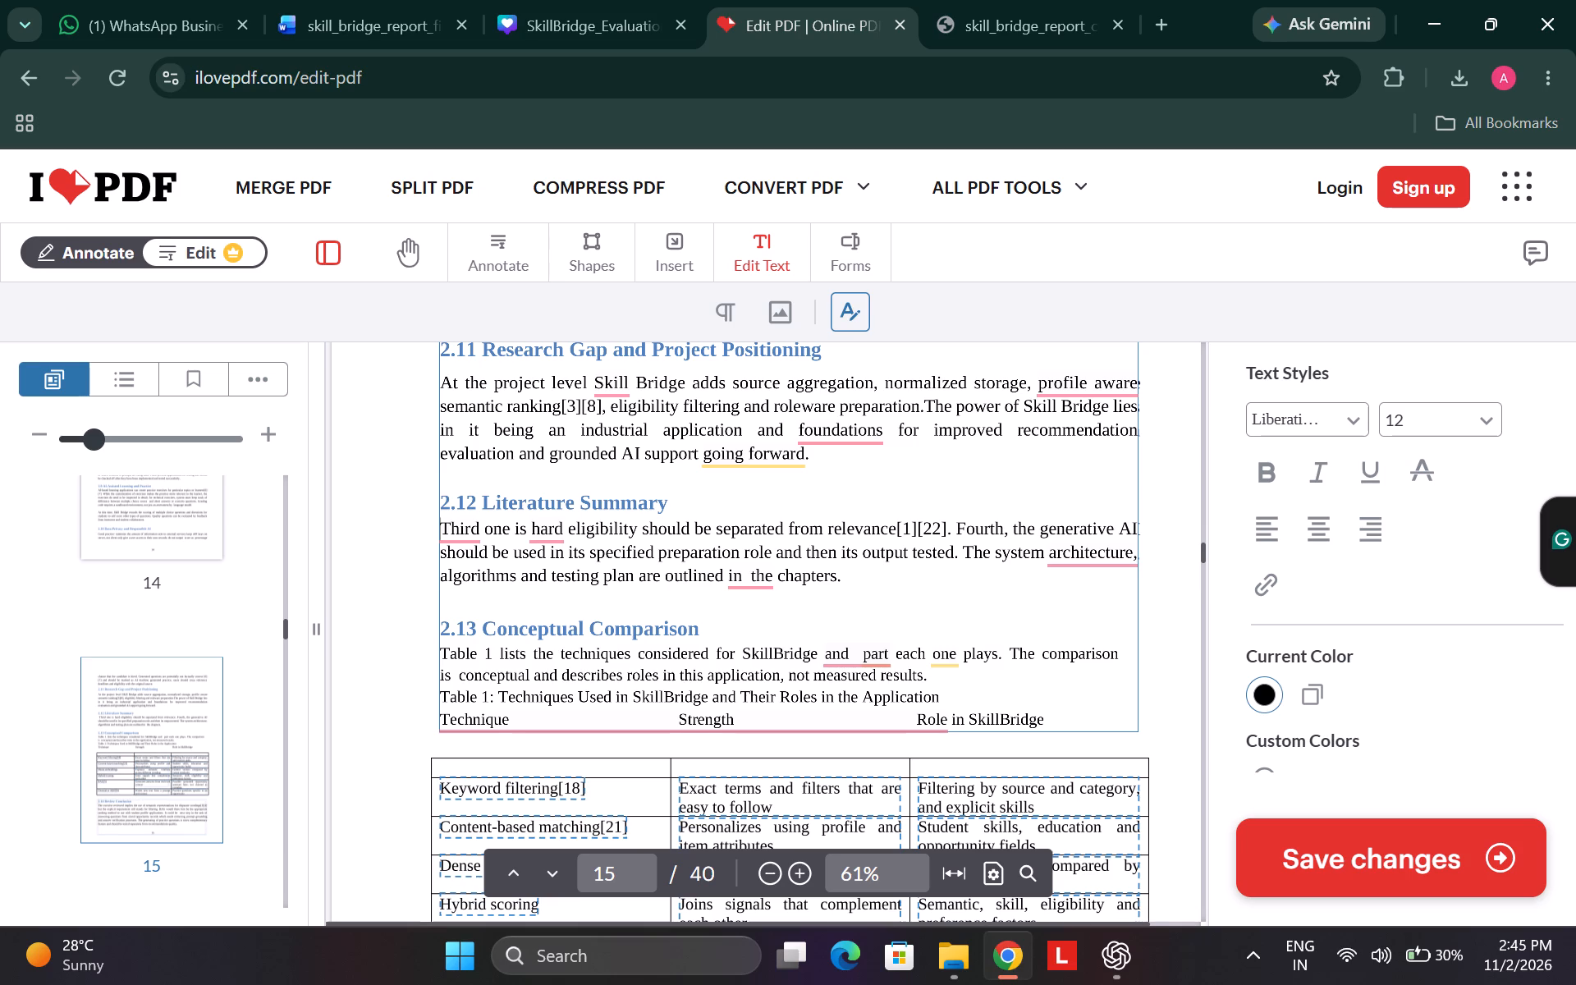
left_click_drag(959, 551, 936, 570)
key("BackSpace")
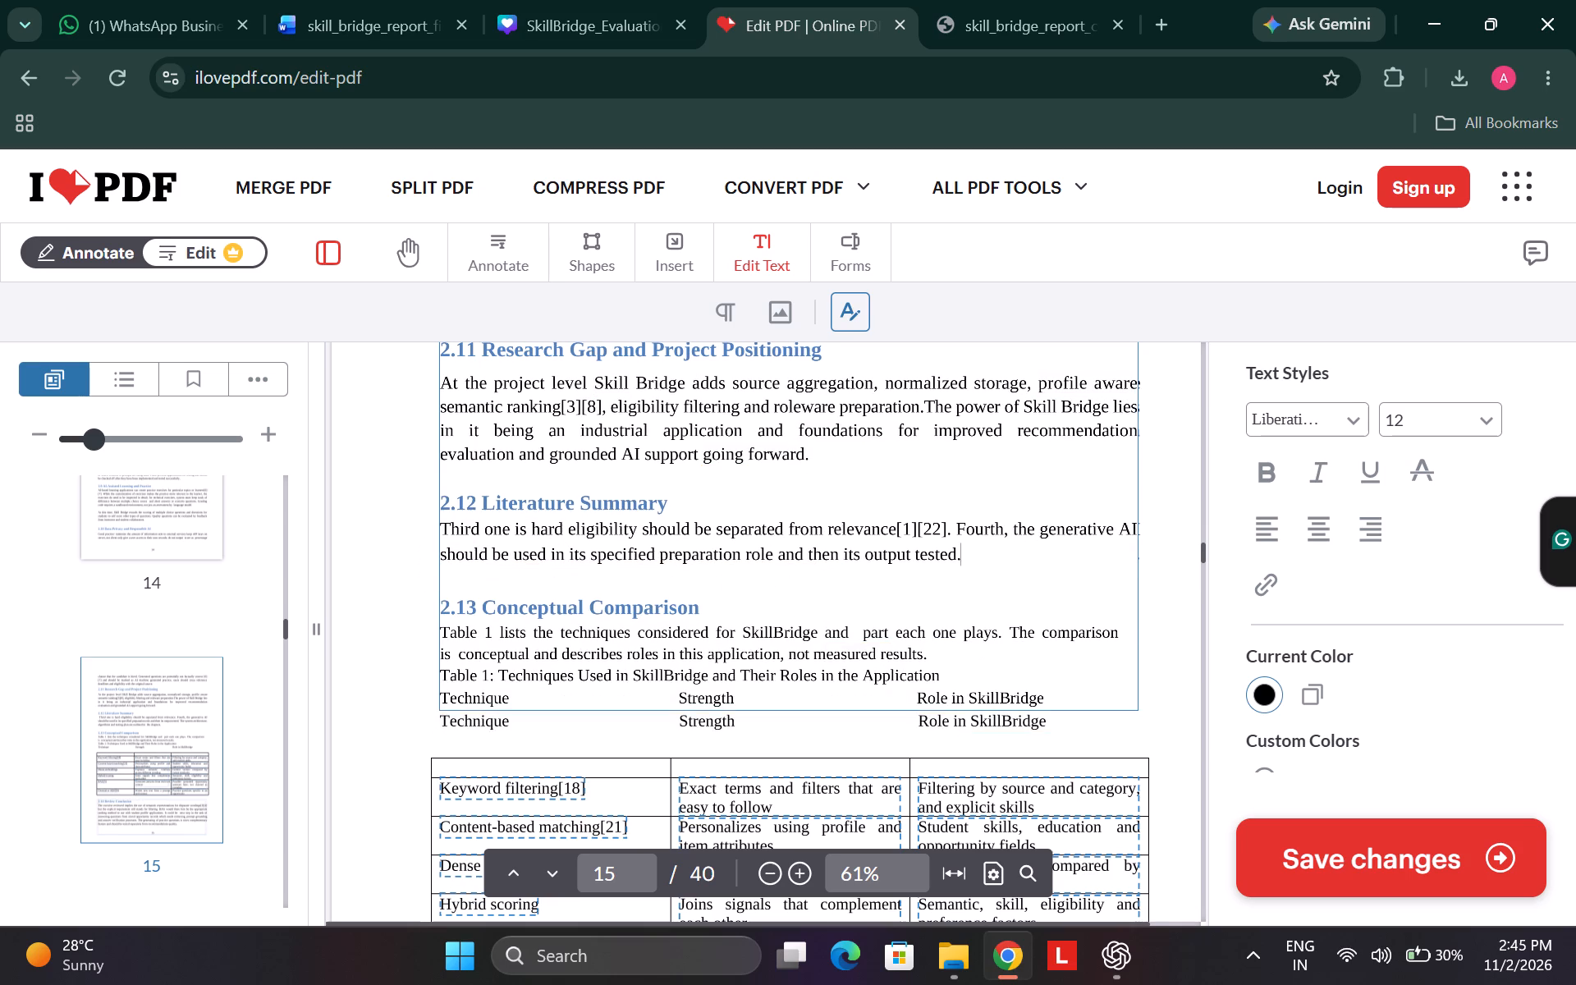
Copy the first sentence of 2.14 Review Conclusion, from "The exercise reviewed" through "still stands for filtering.".
scroll(840, 605, "down", 1)
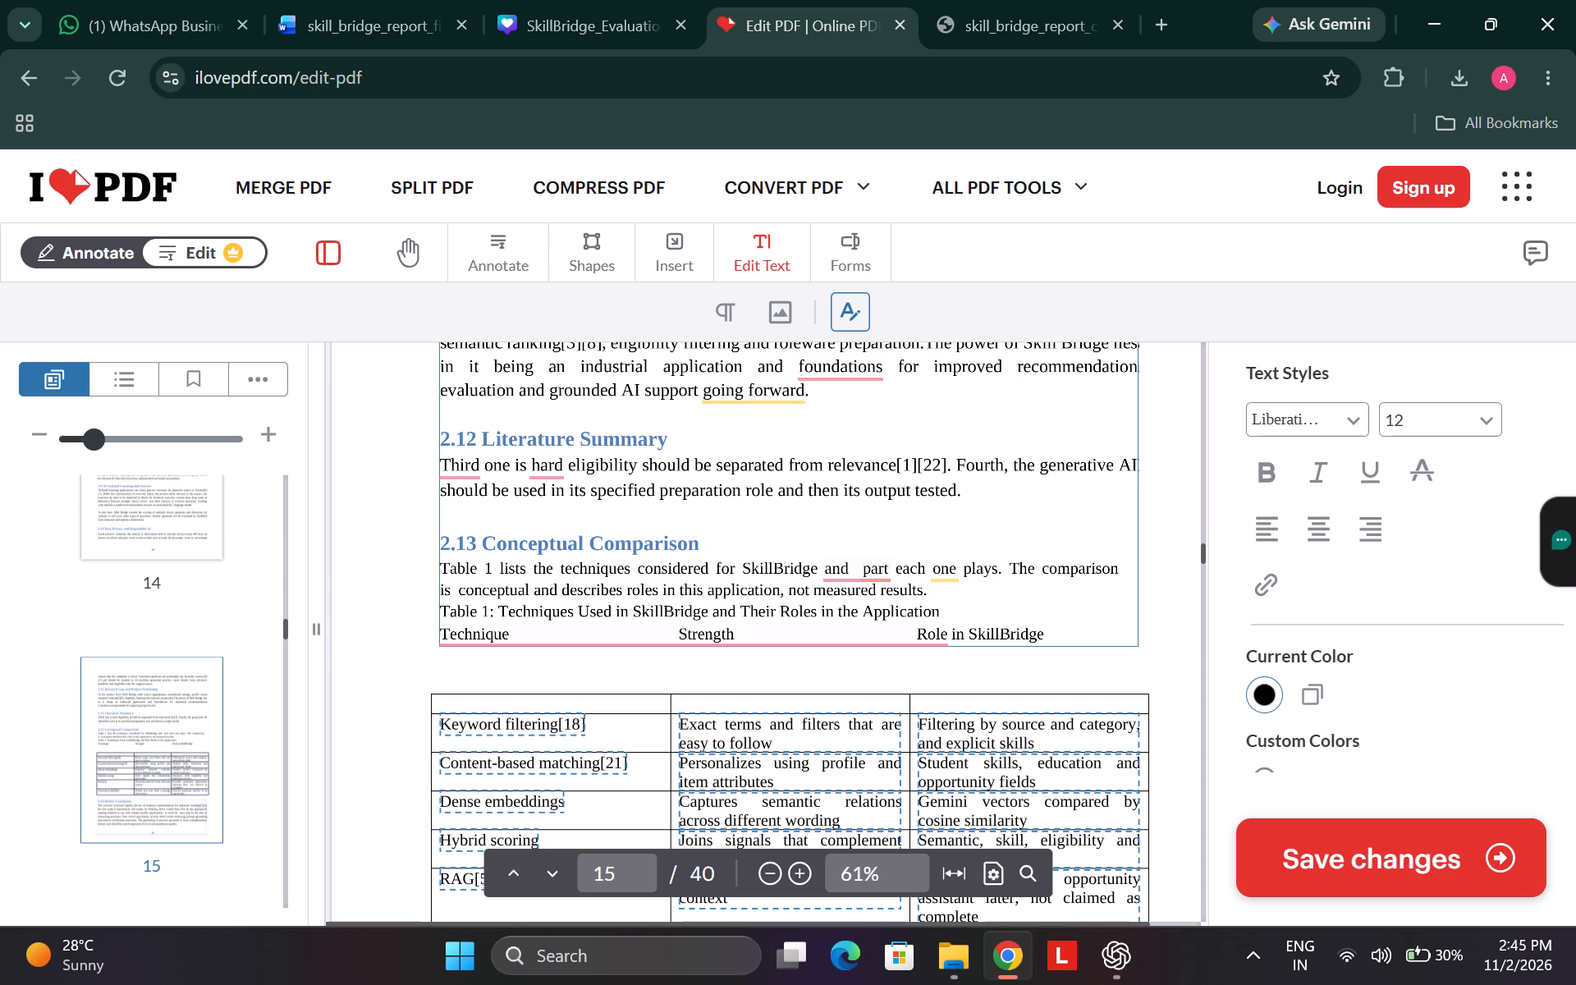
scroll(840, 605, "down", 3)
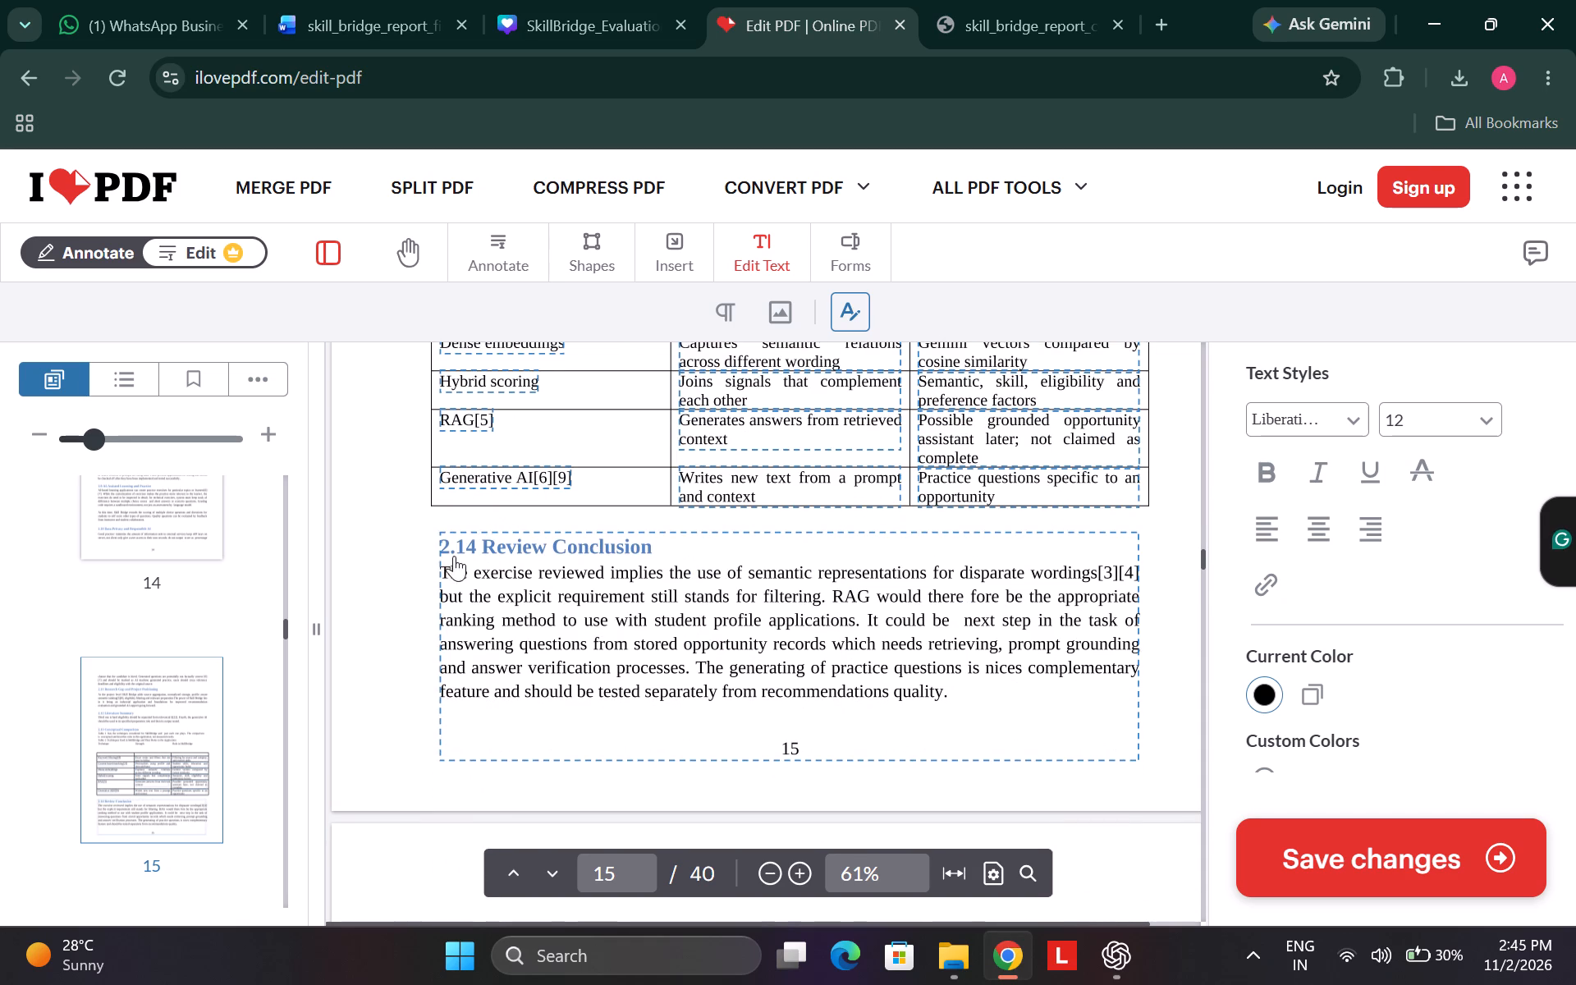
left_click(447, 567)
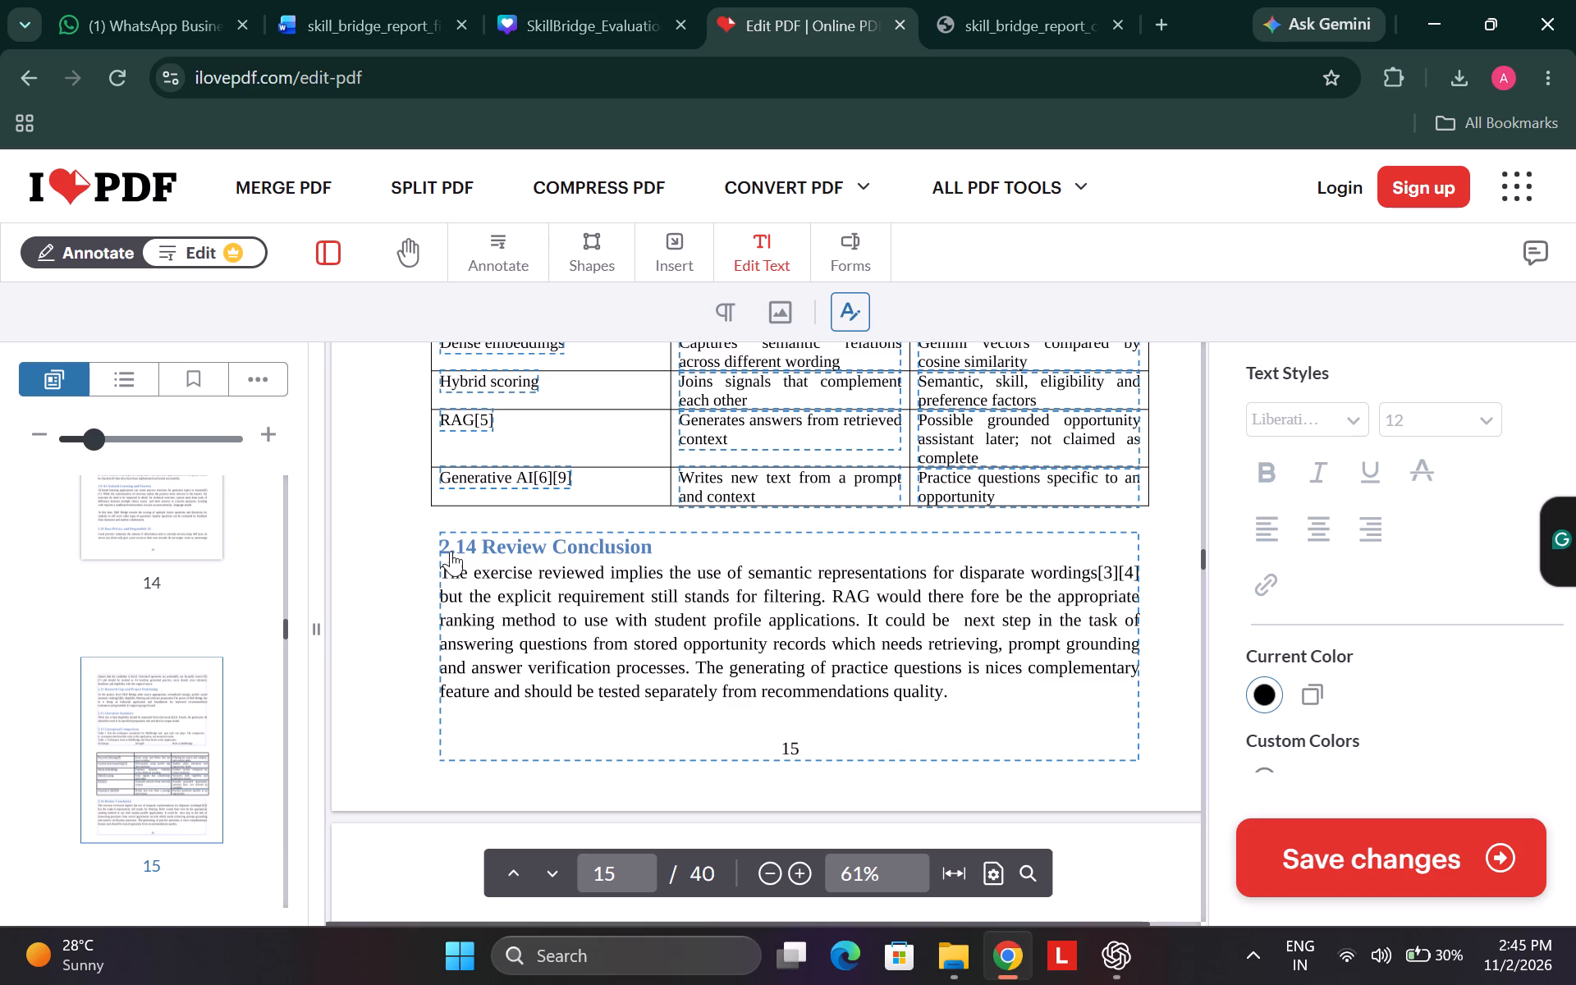
left_click(443, 564)
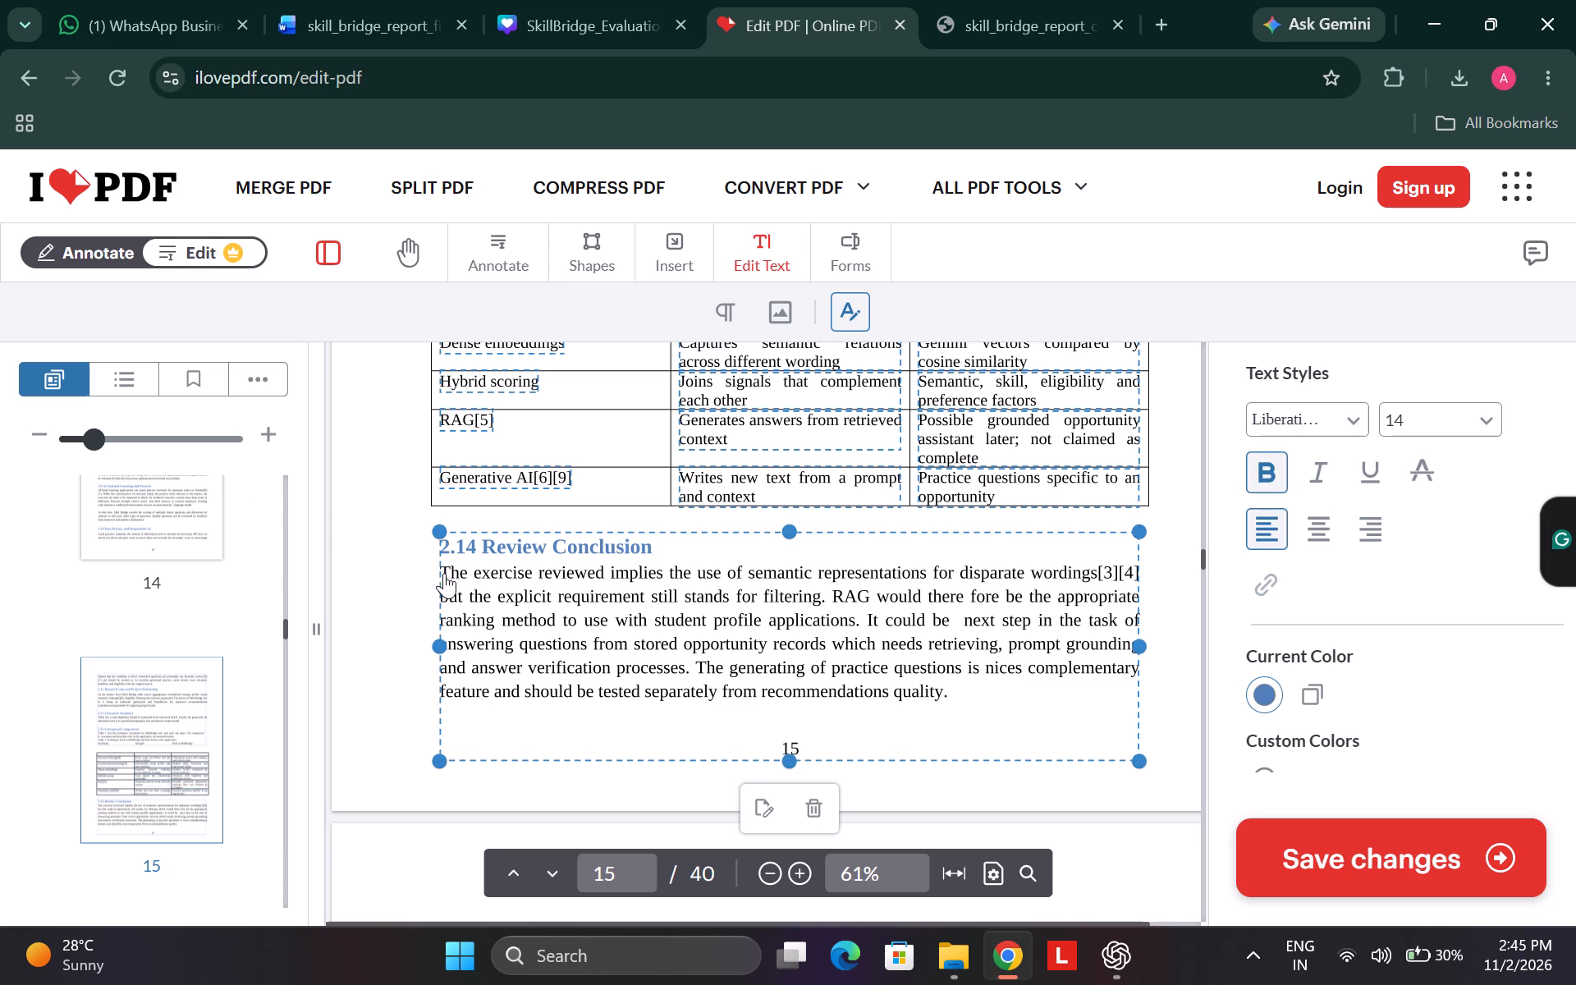
left_click(756, 792)
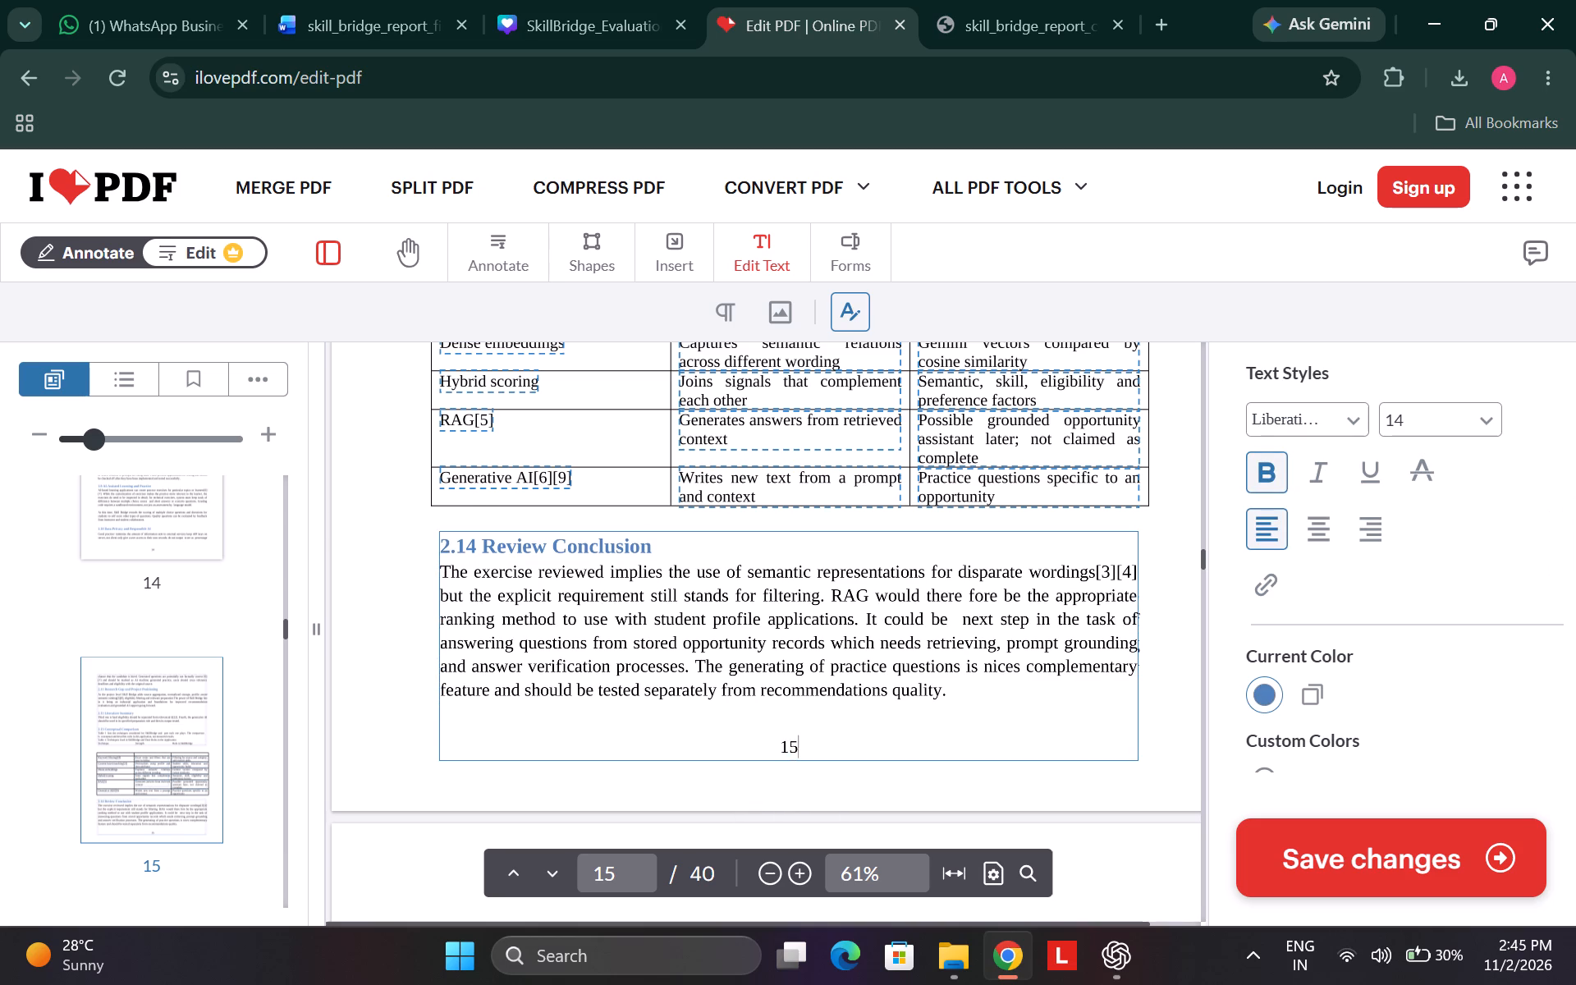
left_click(439, 573)
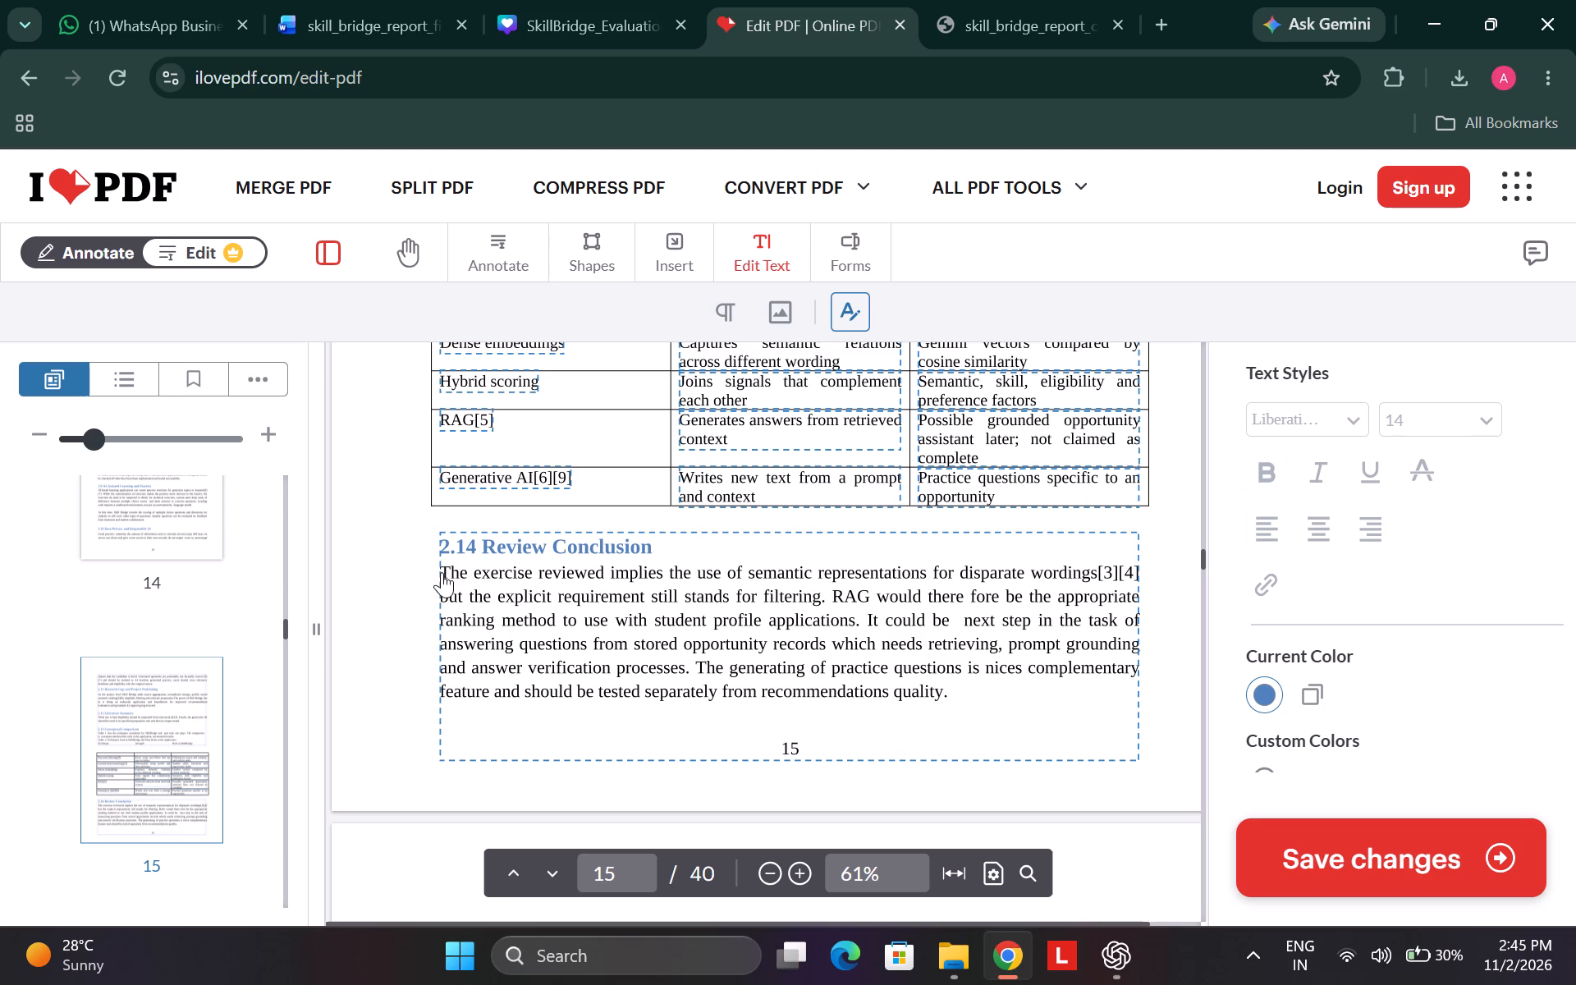
left_click(446, 569)
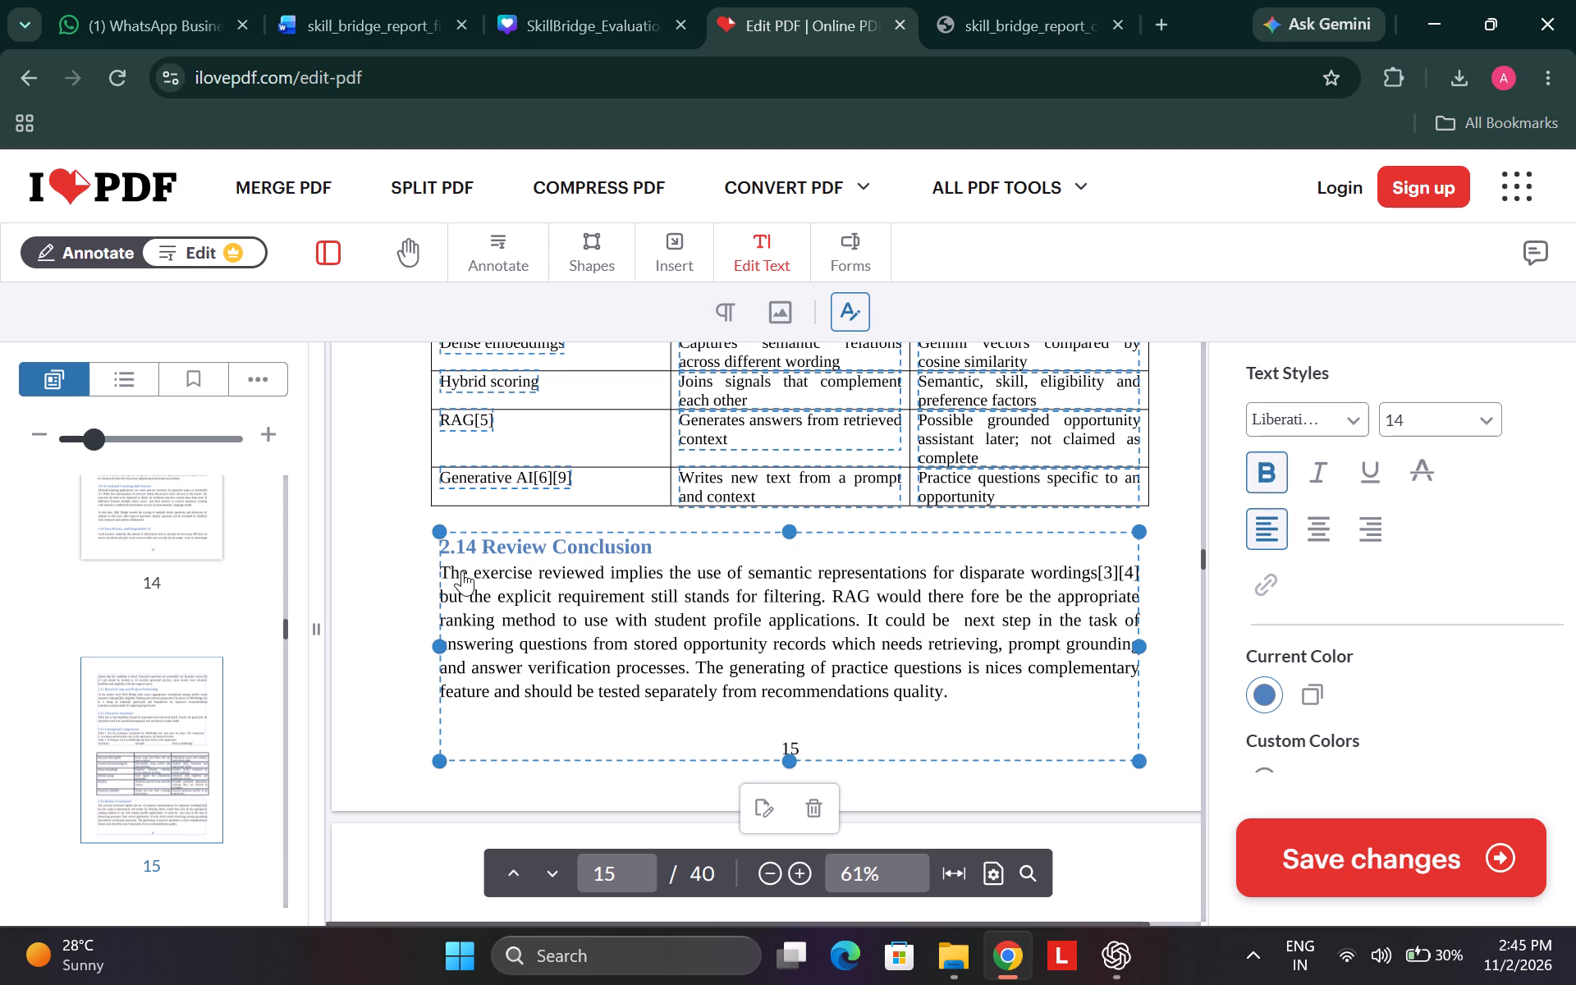
left_click(462, 570)
left_click(763, 796)
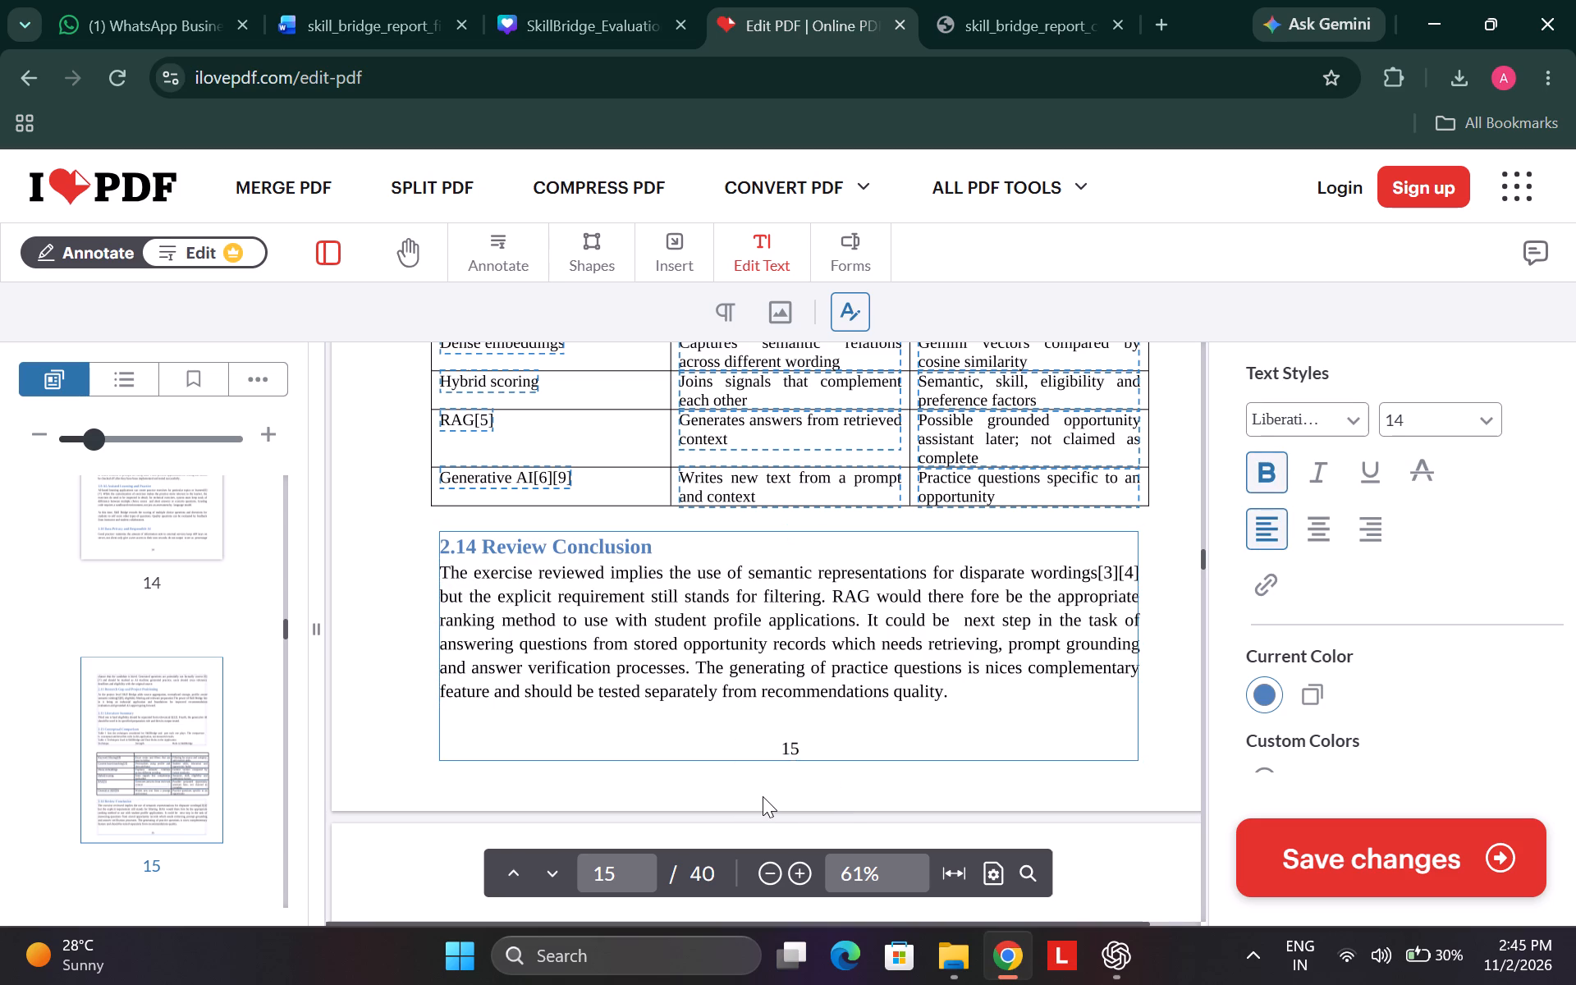
left_click(445, 568)
left_click_drag(445, 568, 826, 602)
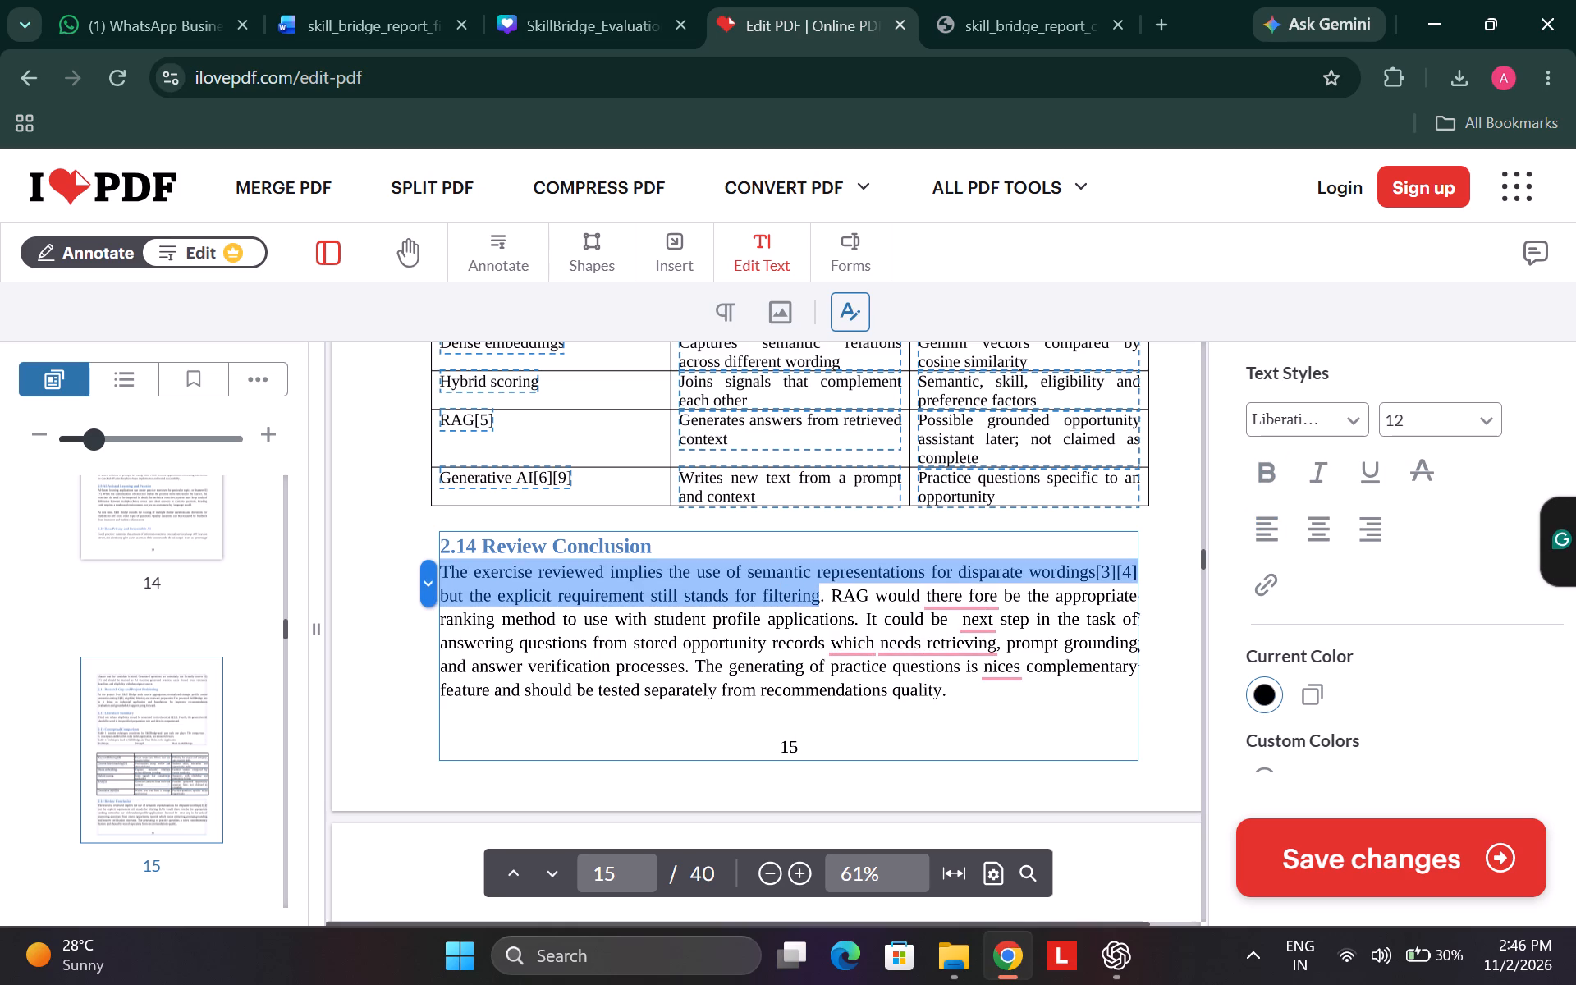
key("ctrl+c")
key("ctrl+c")
Paste the copied Review Conclusion sentence at the end of 2.12 Literature Summary, directly after "its output tested.".
scroll(877, 436, "up", 1)
scroll(724, 611, "up", 3)
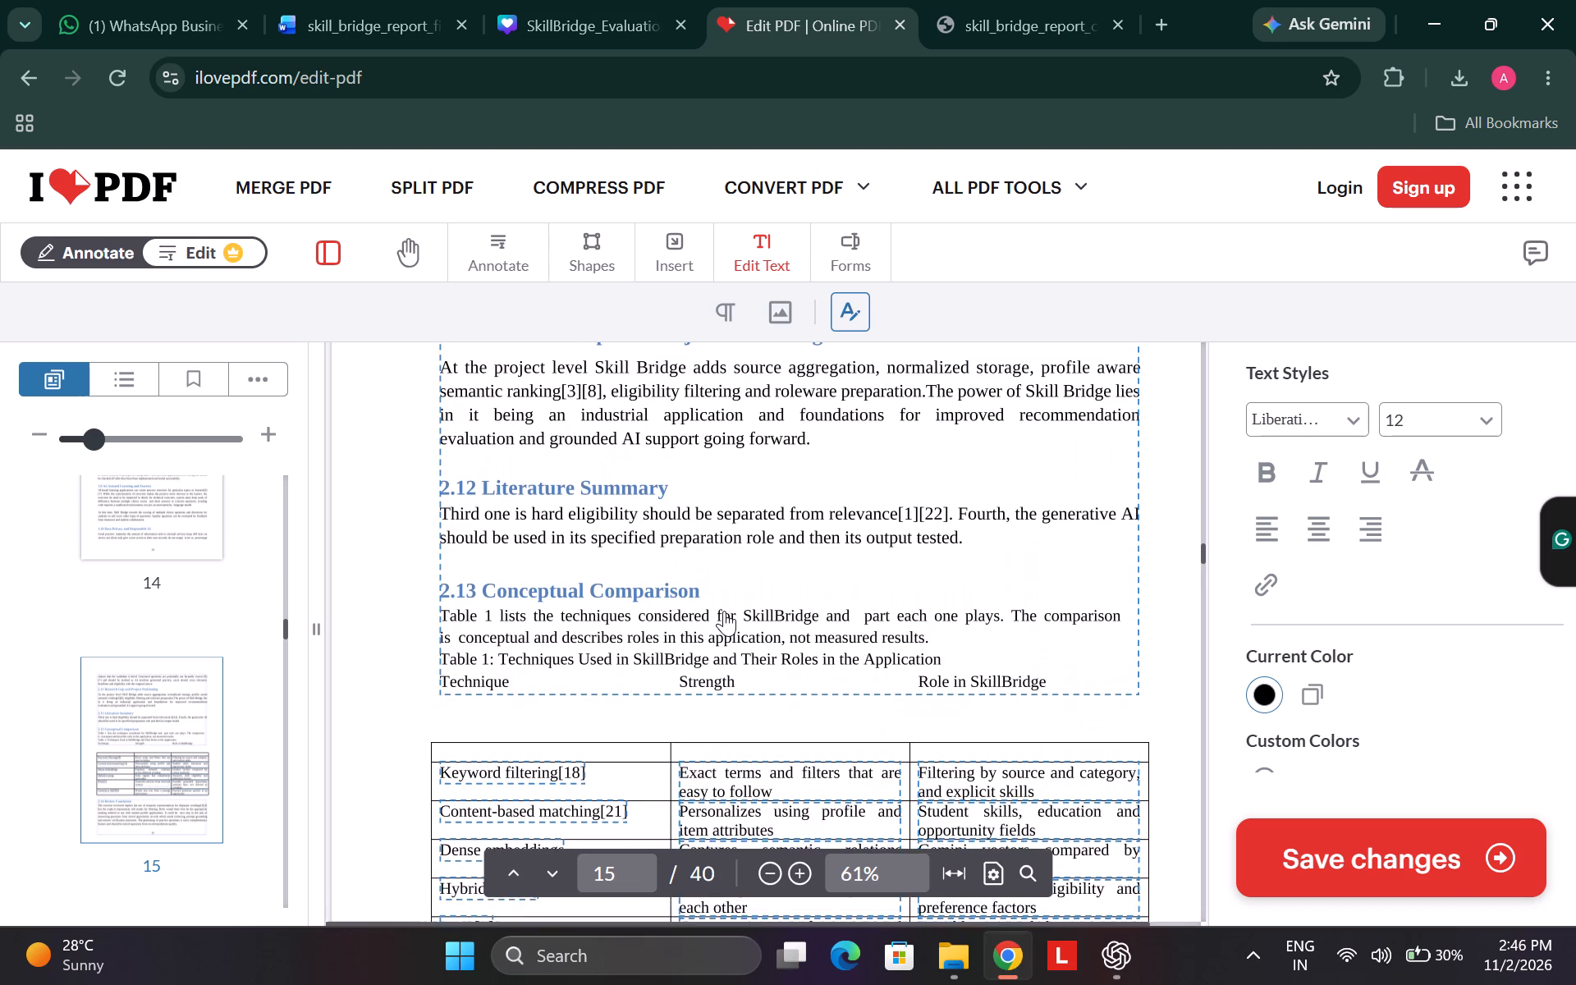
scroll(724, 611, "up", 1)
left_click(970, 561)
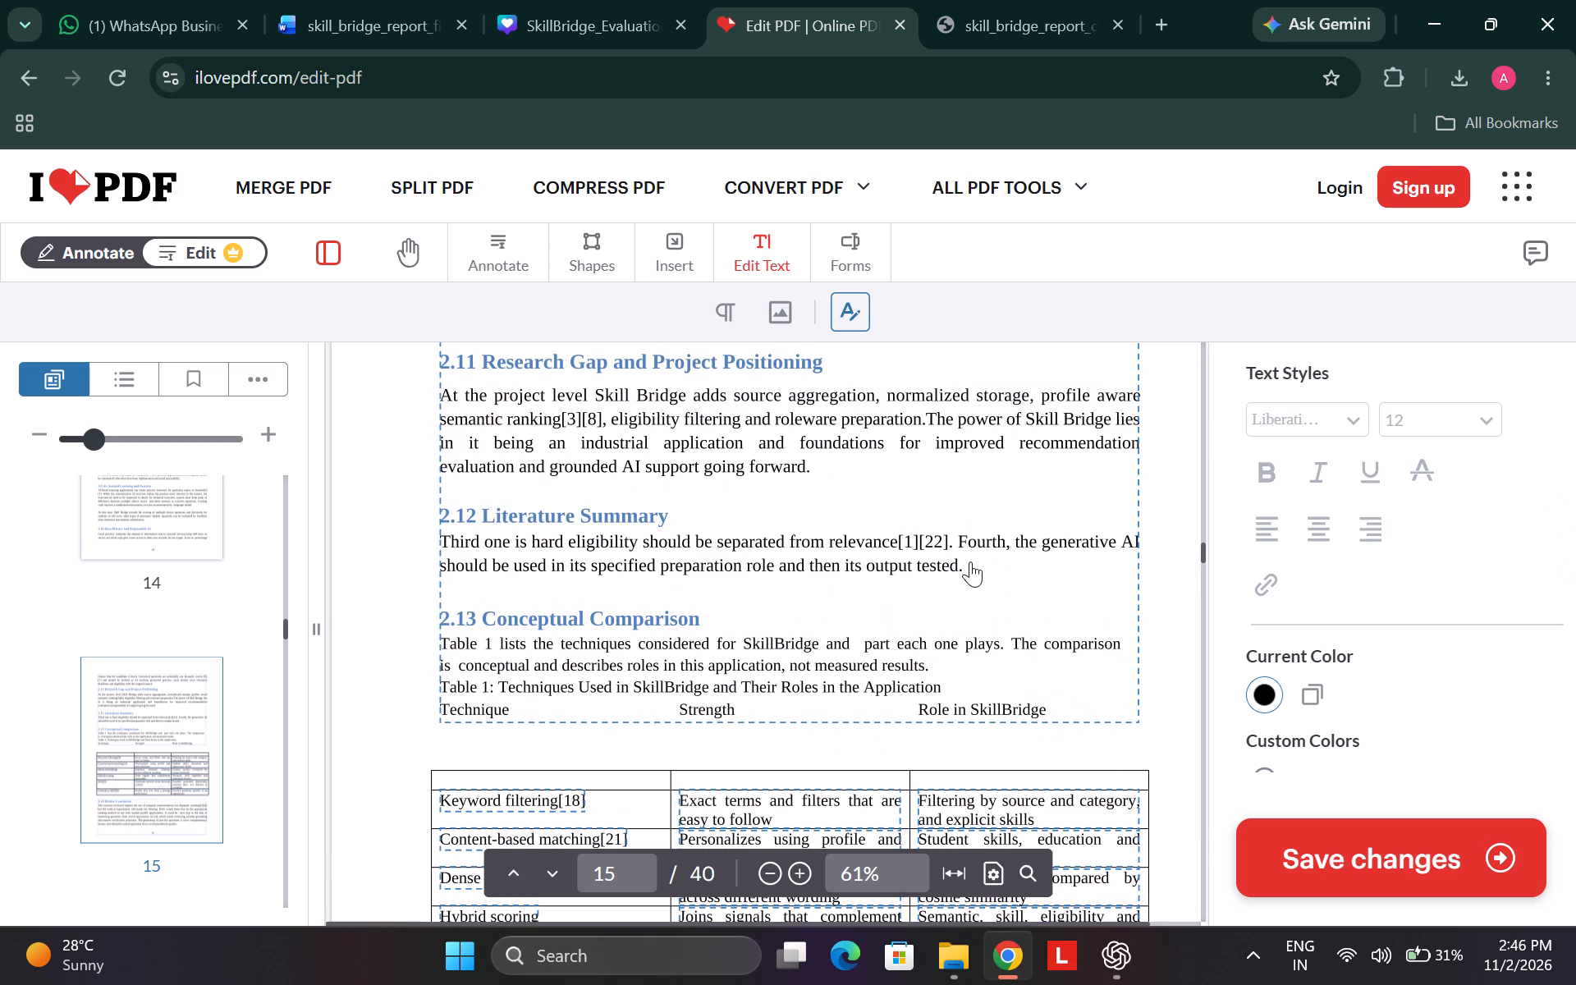
left_click(968, 562)
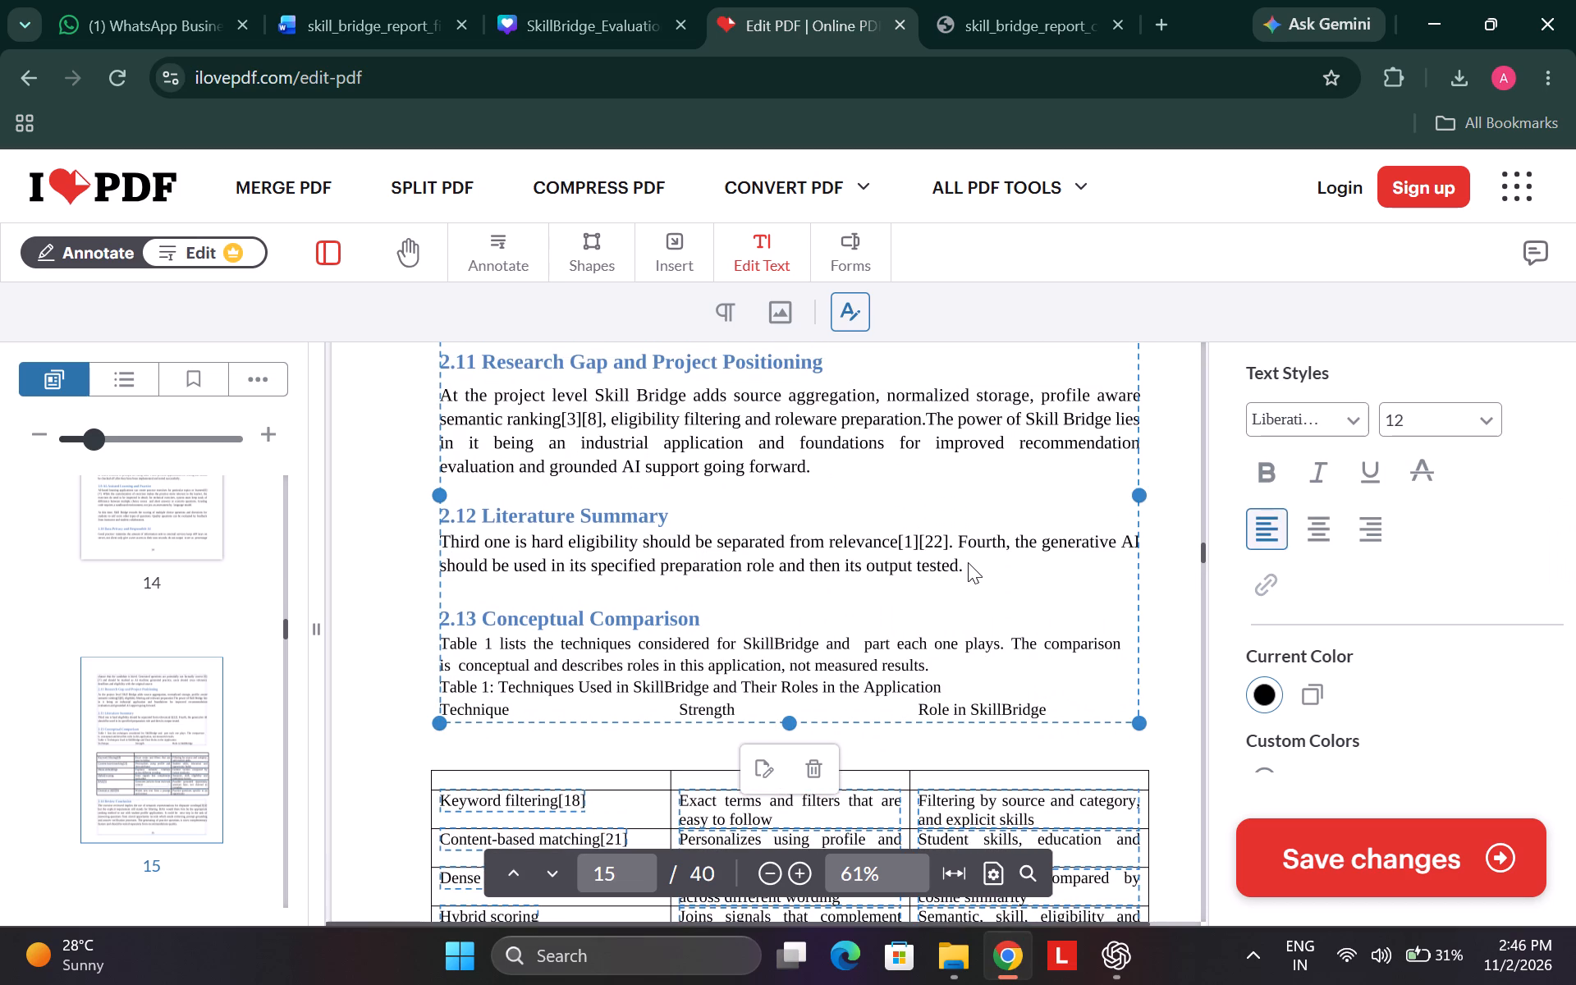
left_click(964, 563)
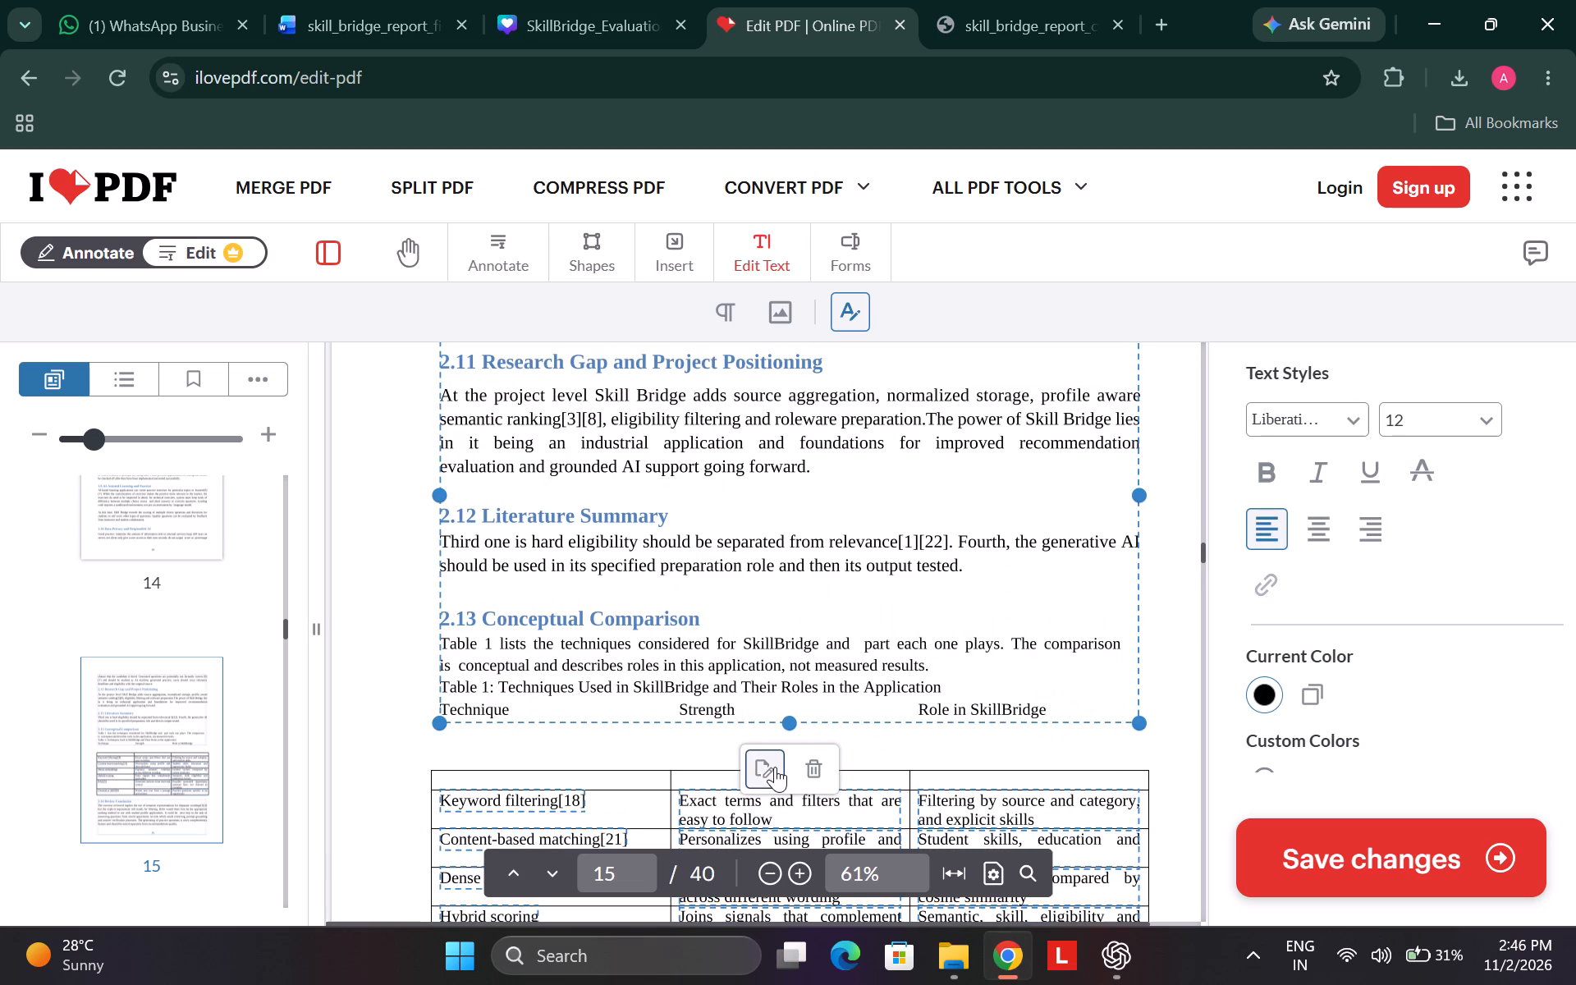
left_click(775, 767)
left_click(970, 568)
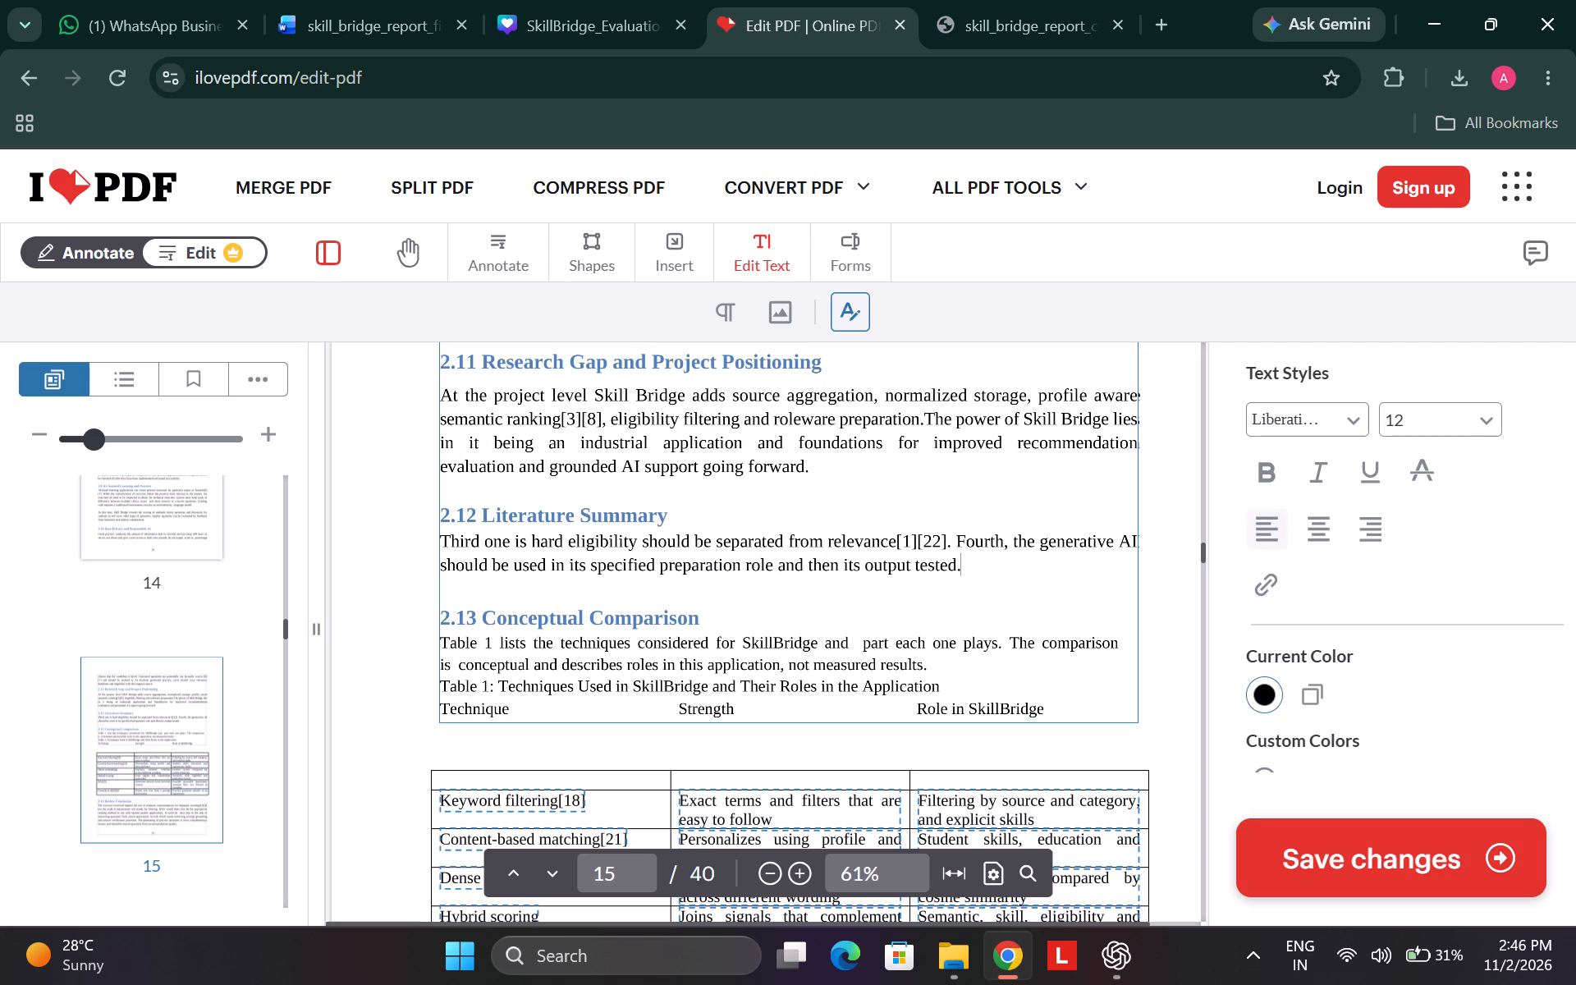
key("ctrl+v")
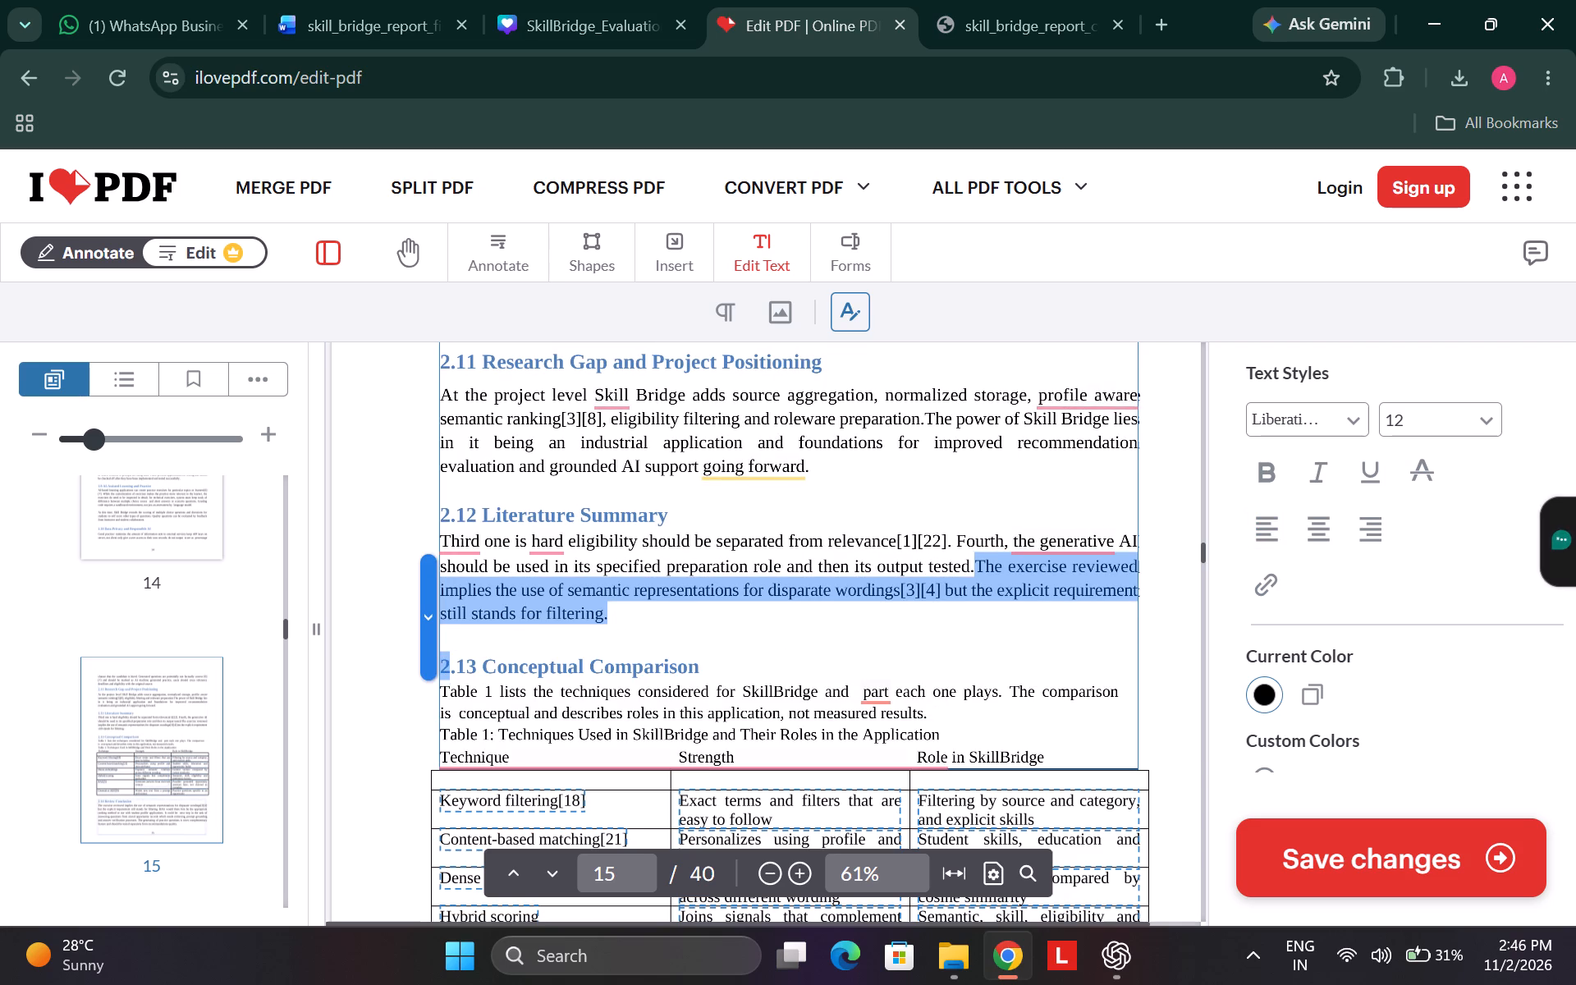
left_click(651, 613)
Delete the rest of the 2.14 Review Conclusion paragraph, from "RAG would there fore" through "recommendations quality.".
scroll(651, 613, "down", 2)
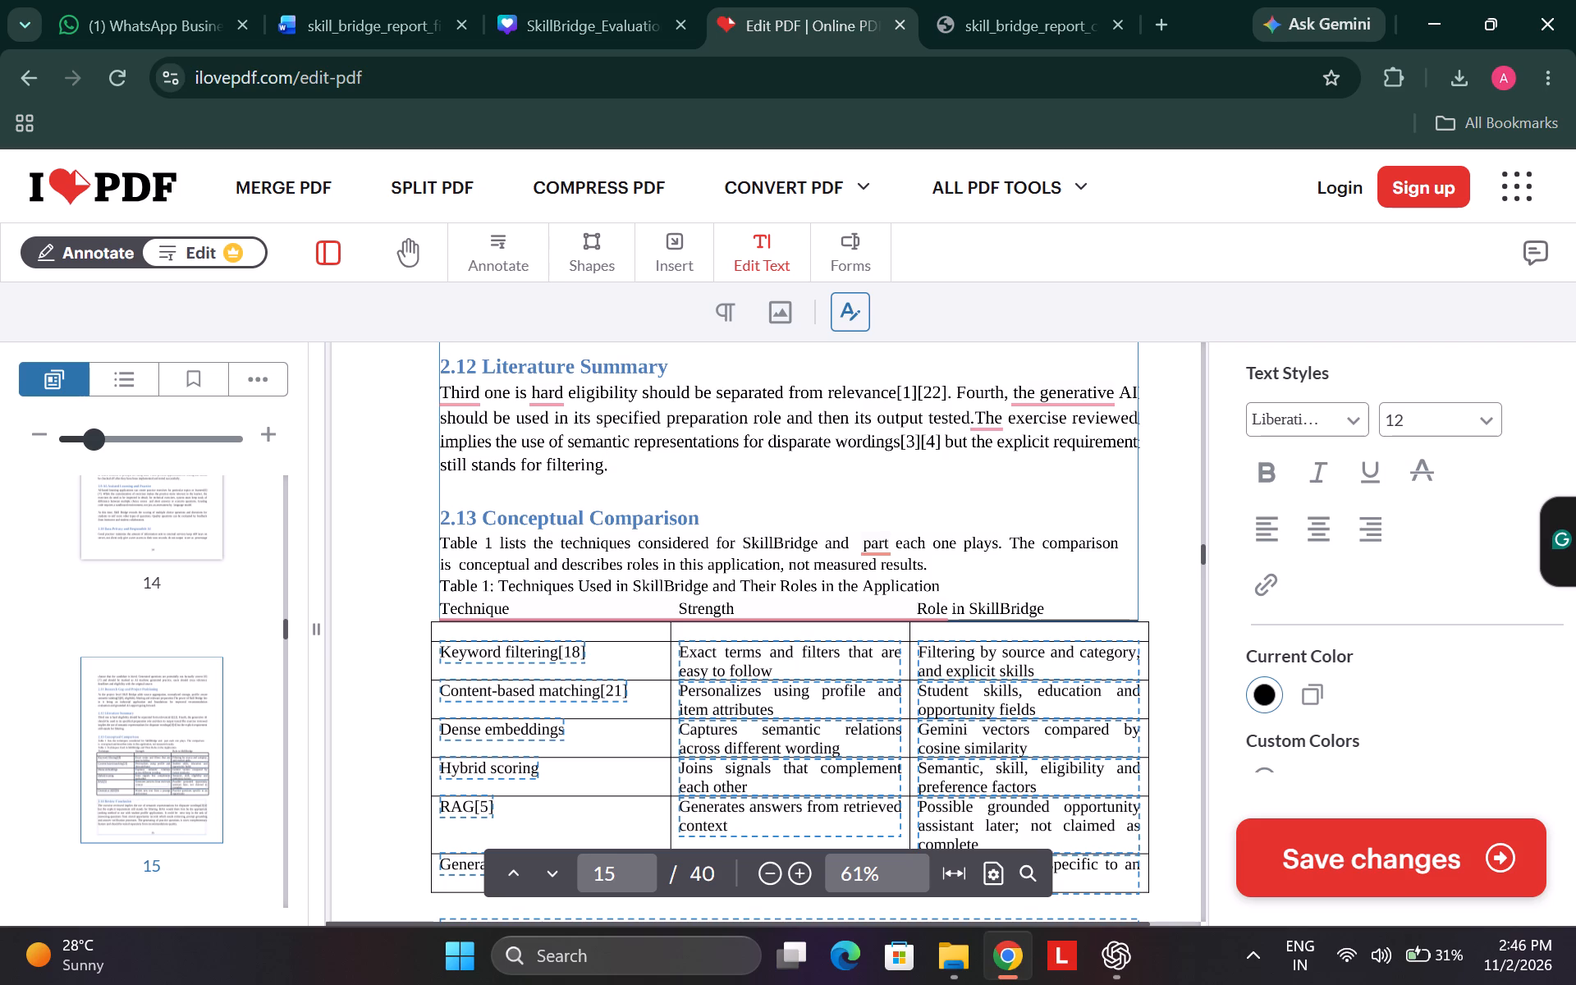
scroll(651, 613, "down", 1)
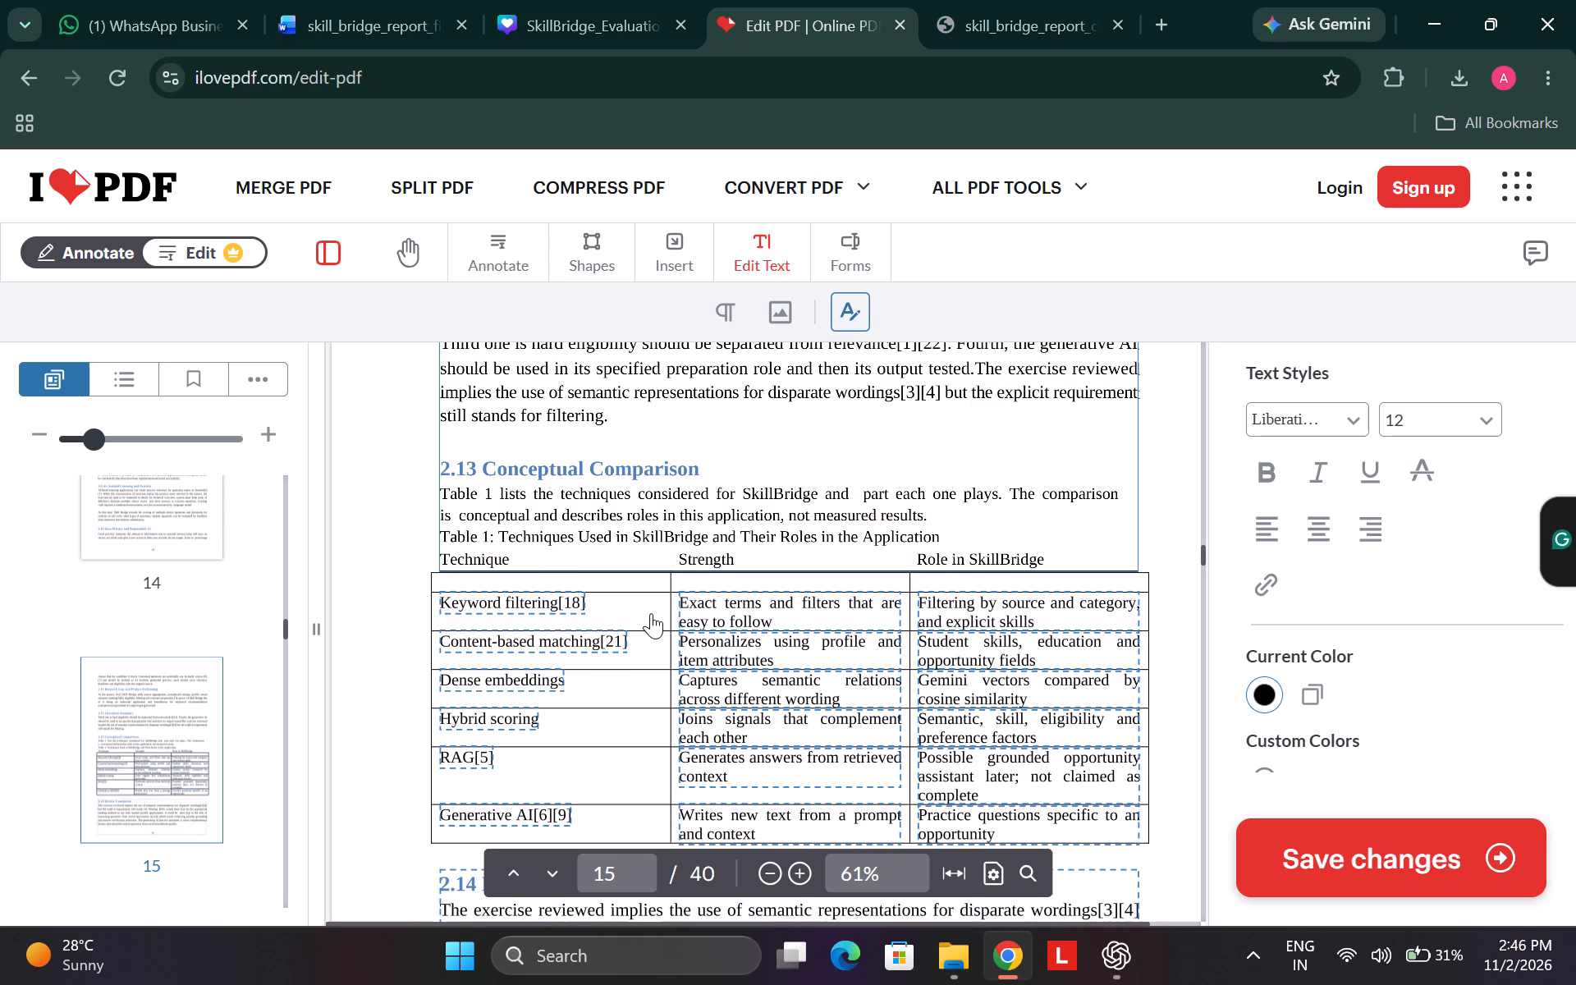
scroll(716, 648, "down", 2)
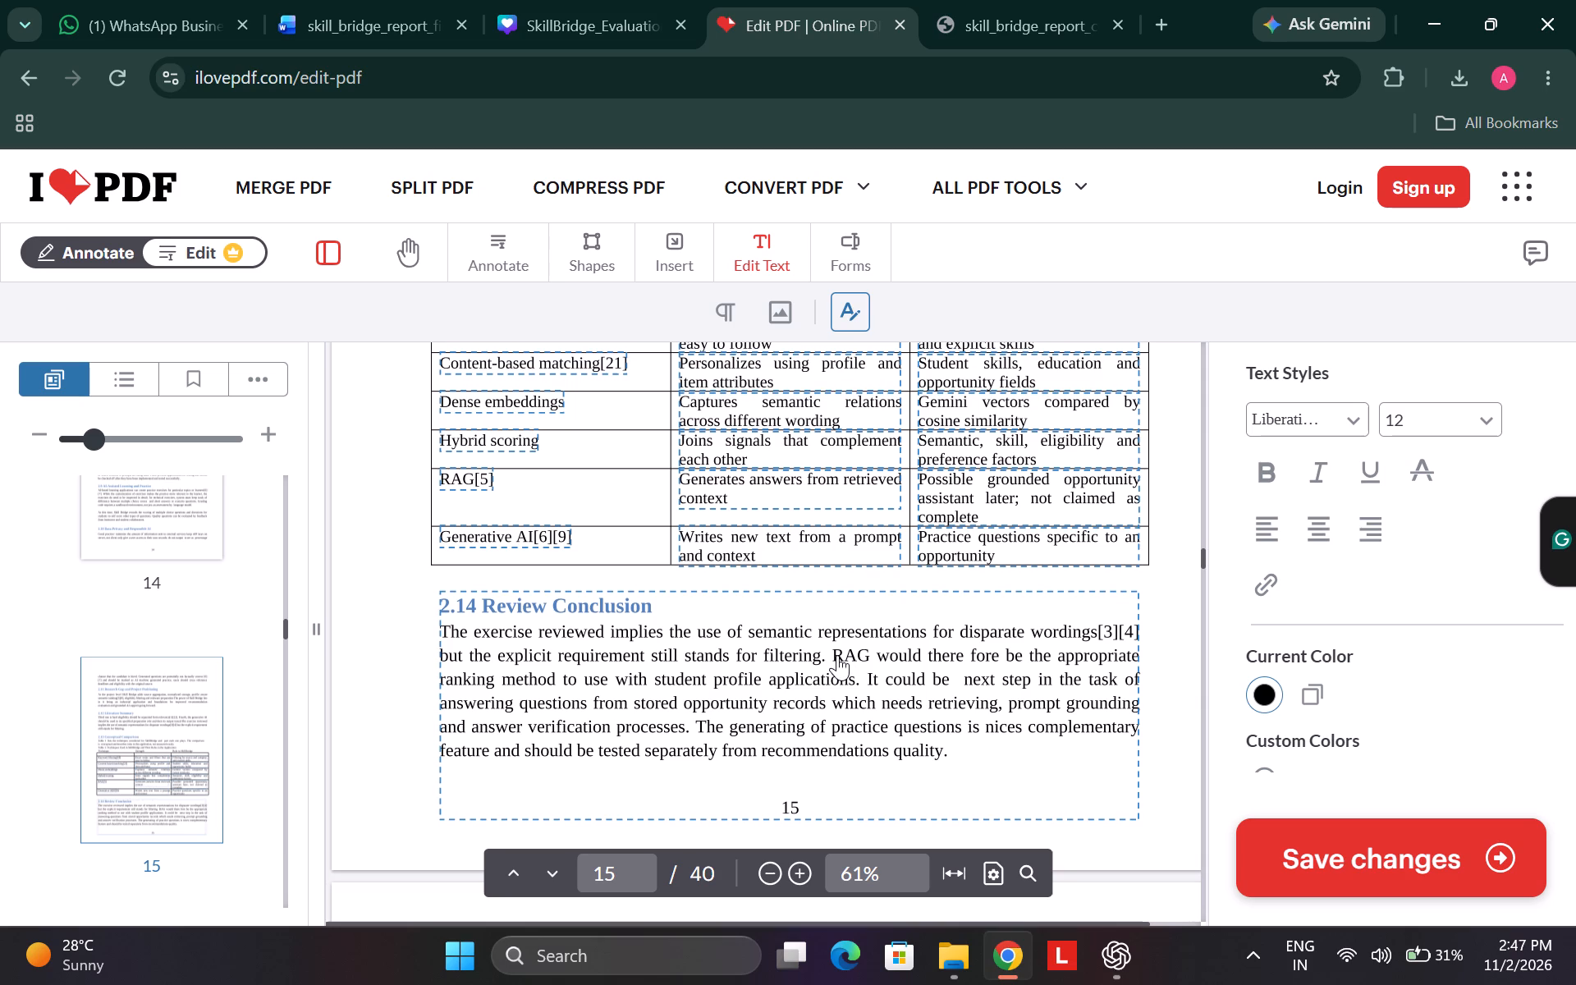
left_click(829, 655)
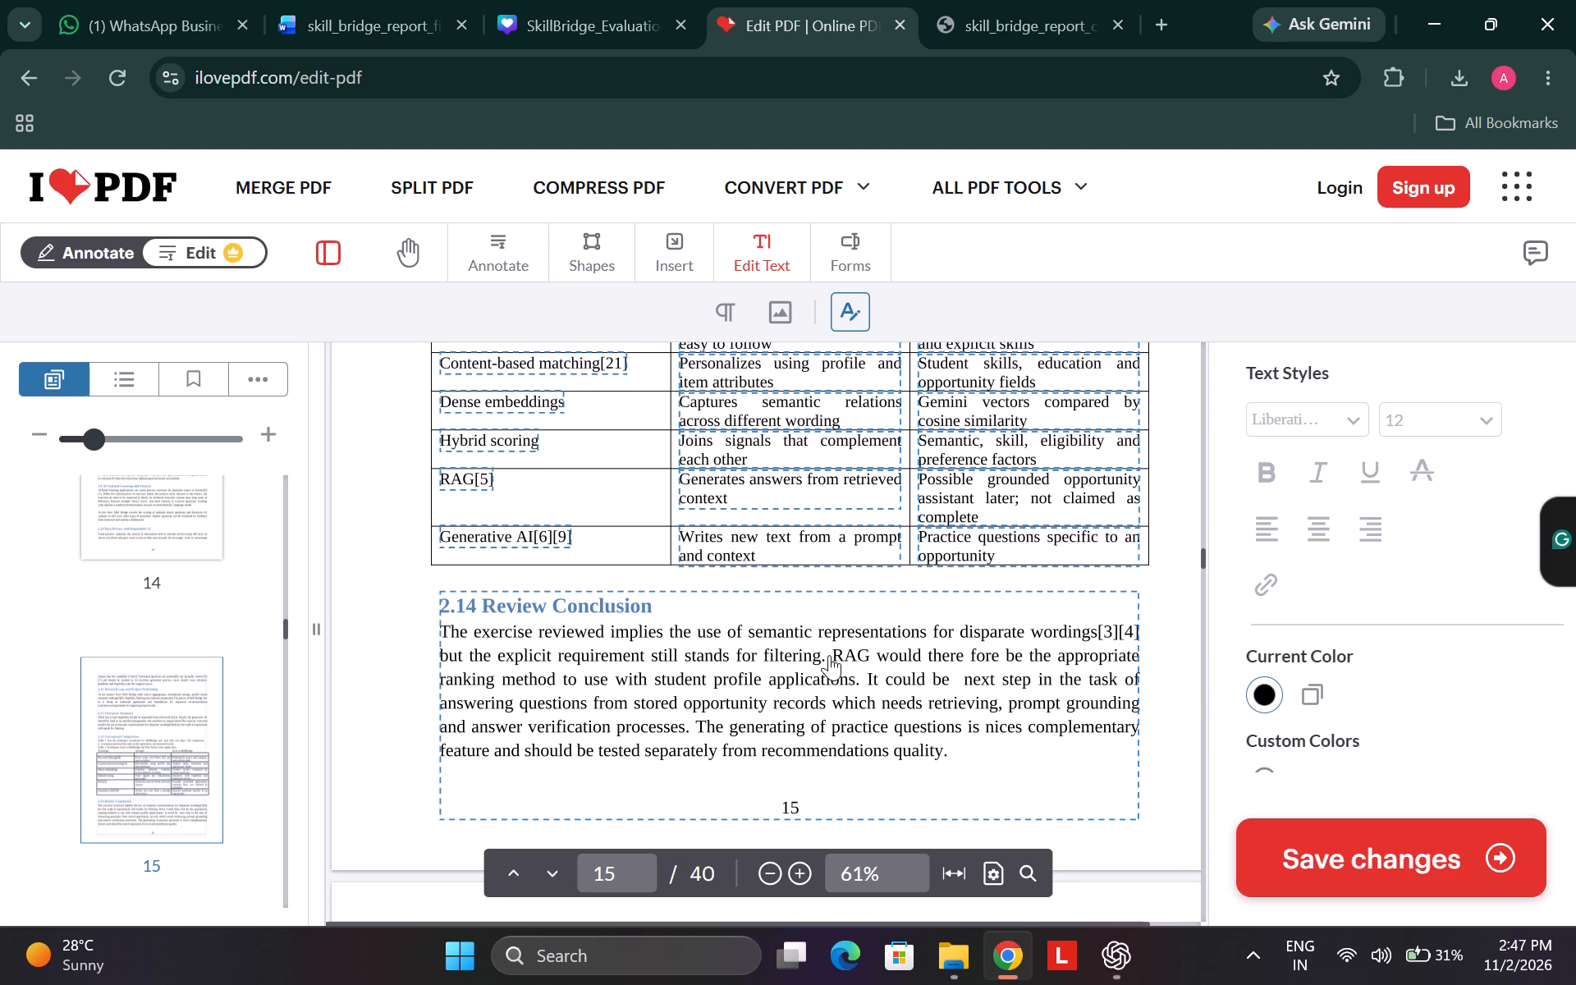
double_click(829, 652)
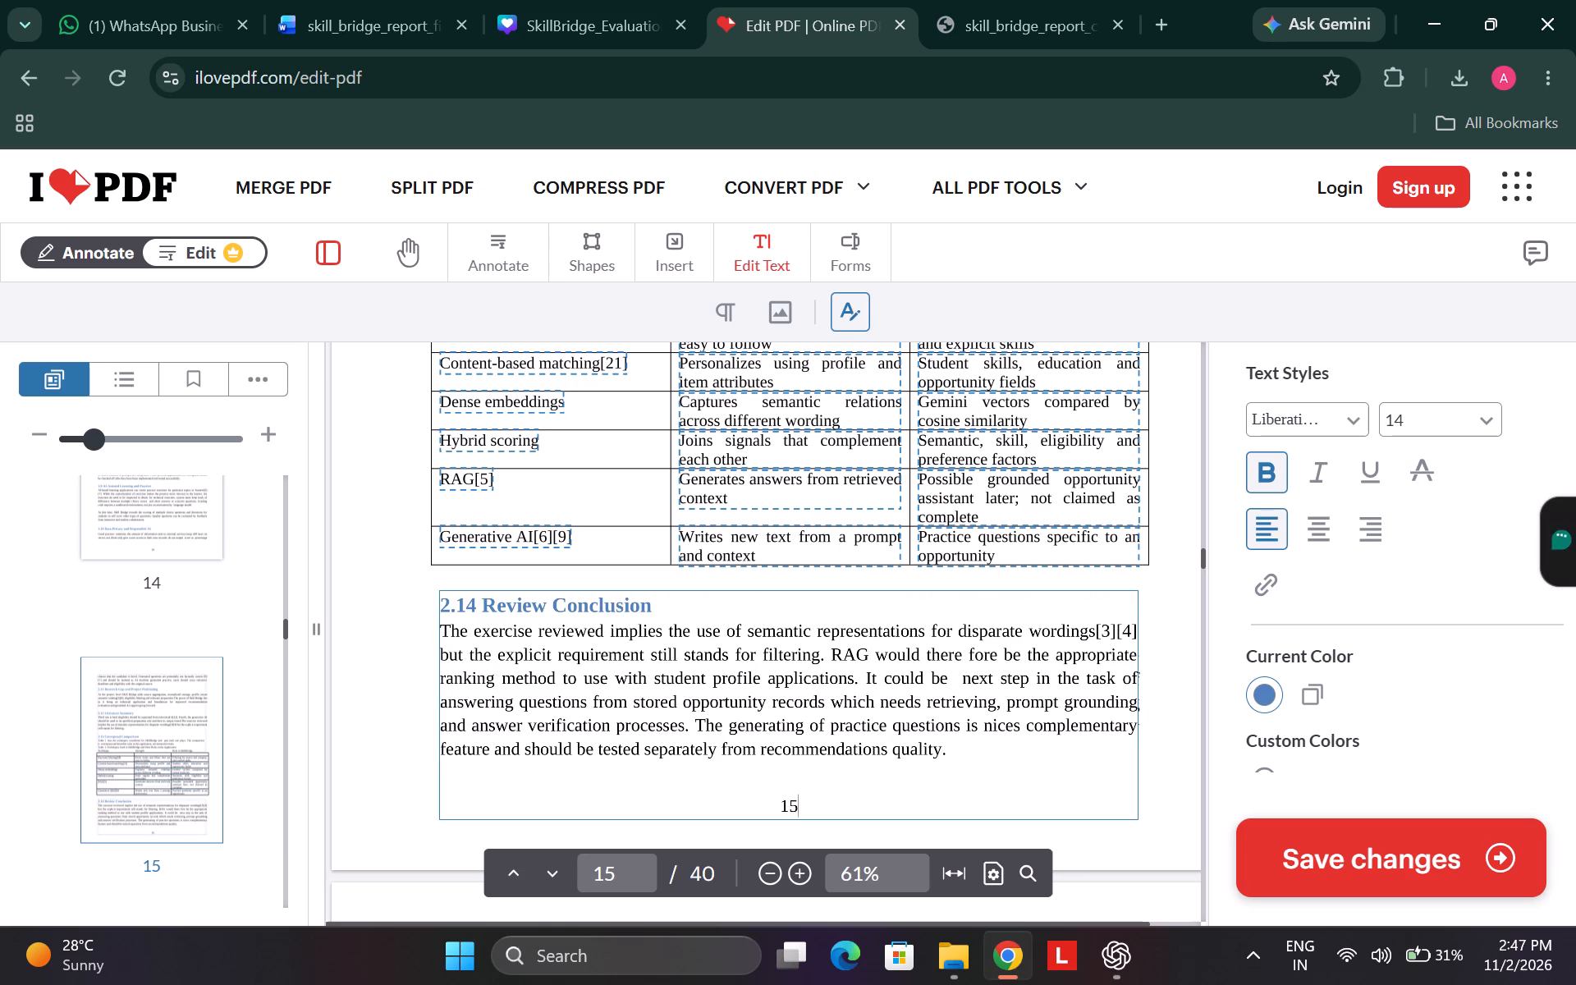
left_click(830, 656)
left_click_drag(830, 656, 948, 753)
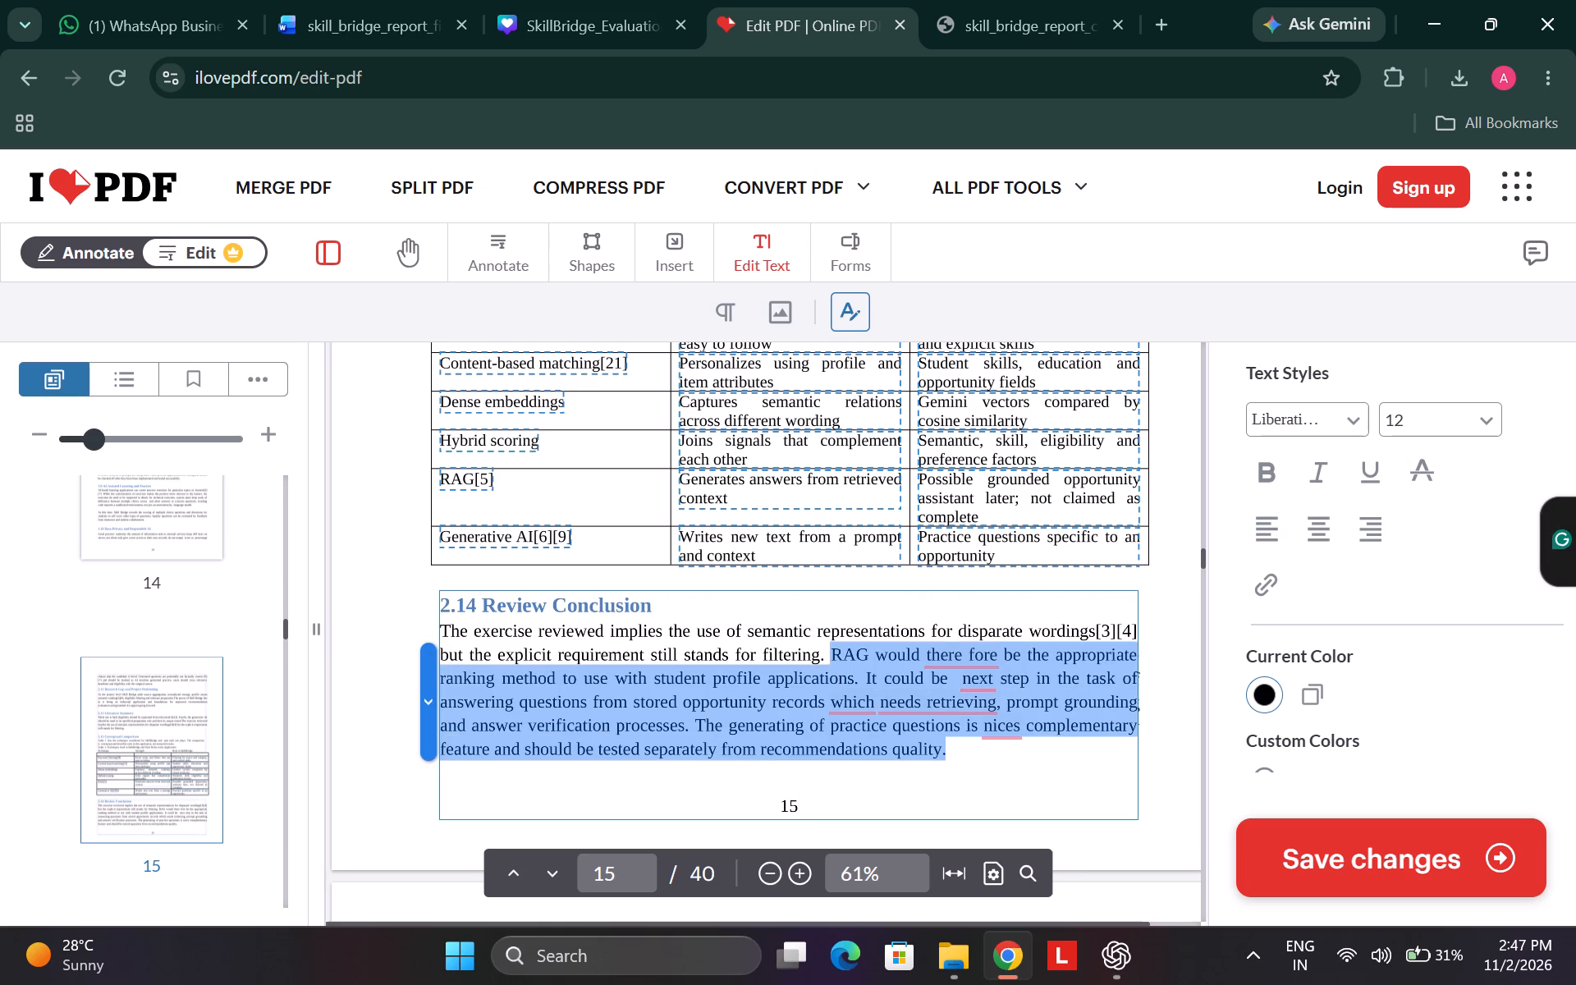
key("BackSpace")
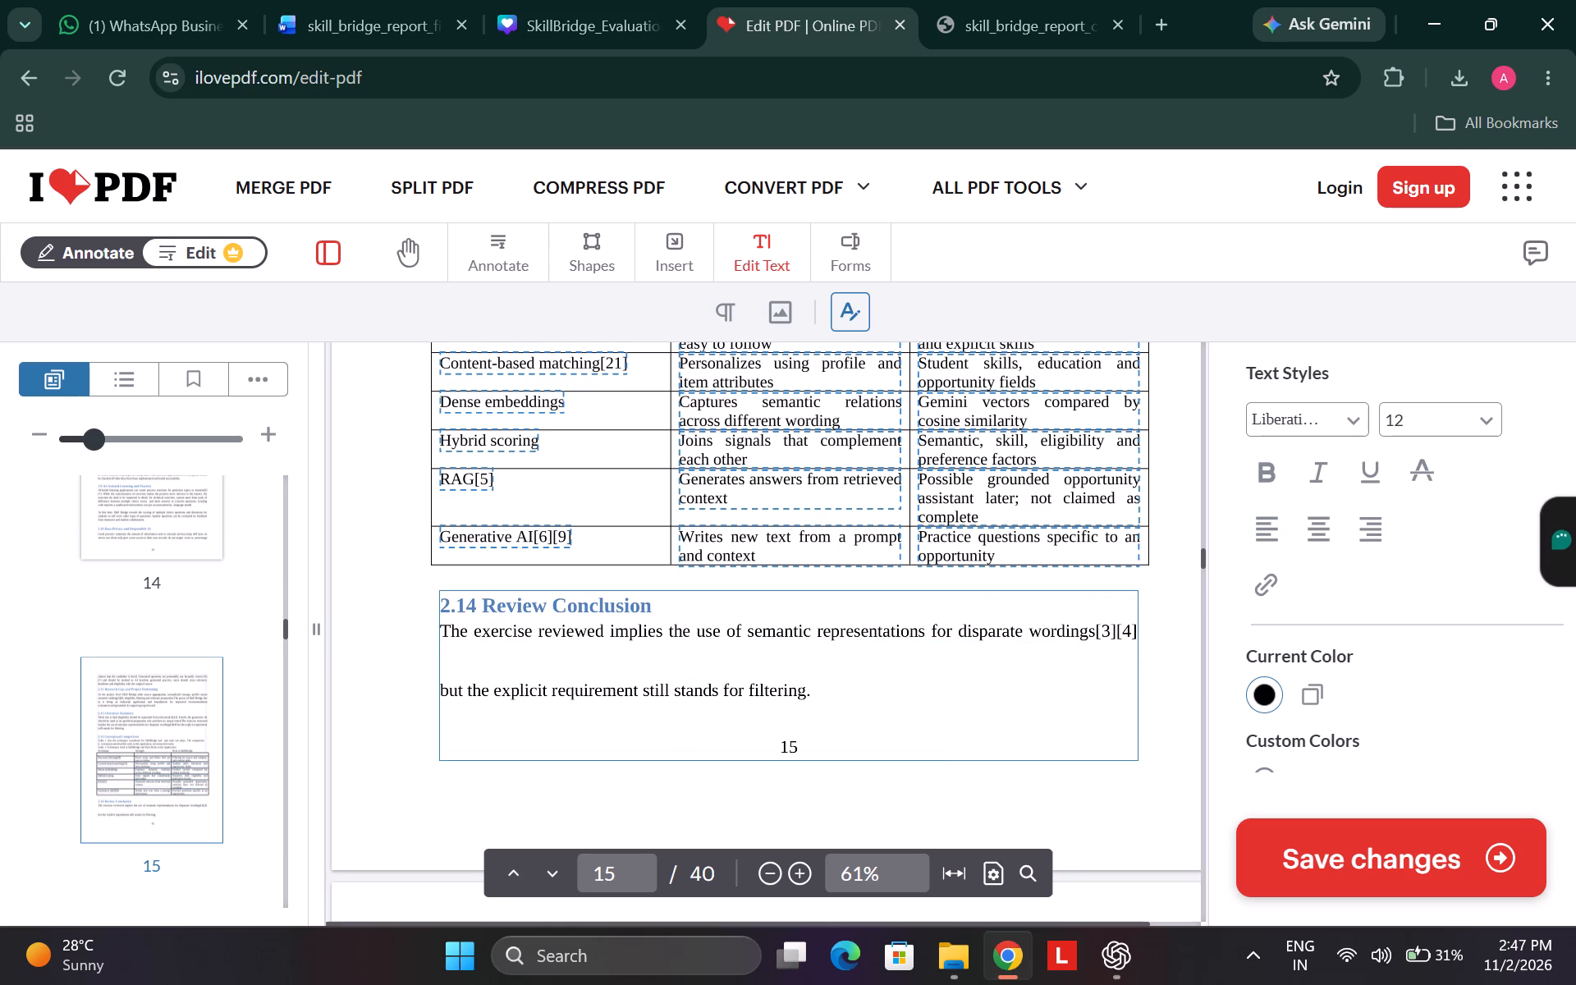
Look through the problem definition, objectives, requirements and chapter 4 sections on pages 16 to 18.
scroll(948, 753, "down", 3)
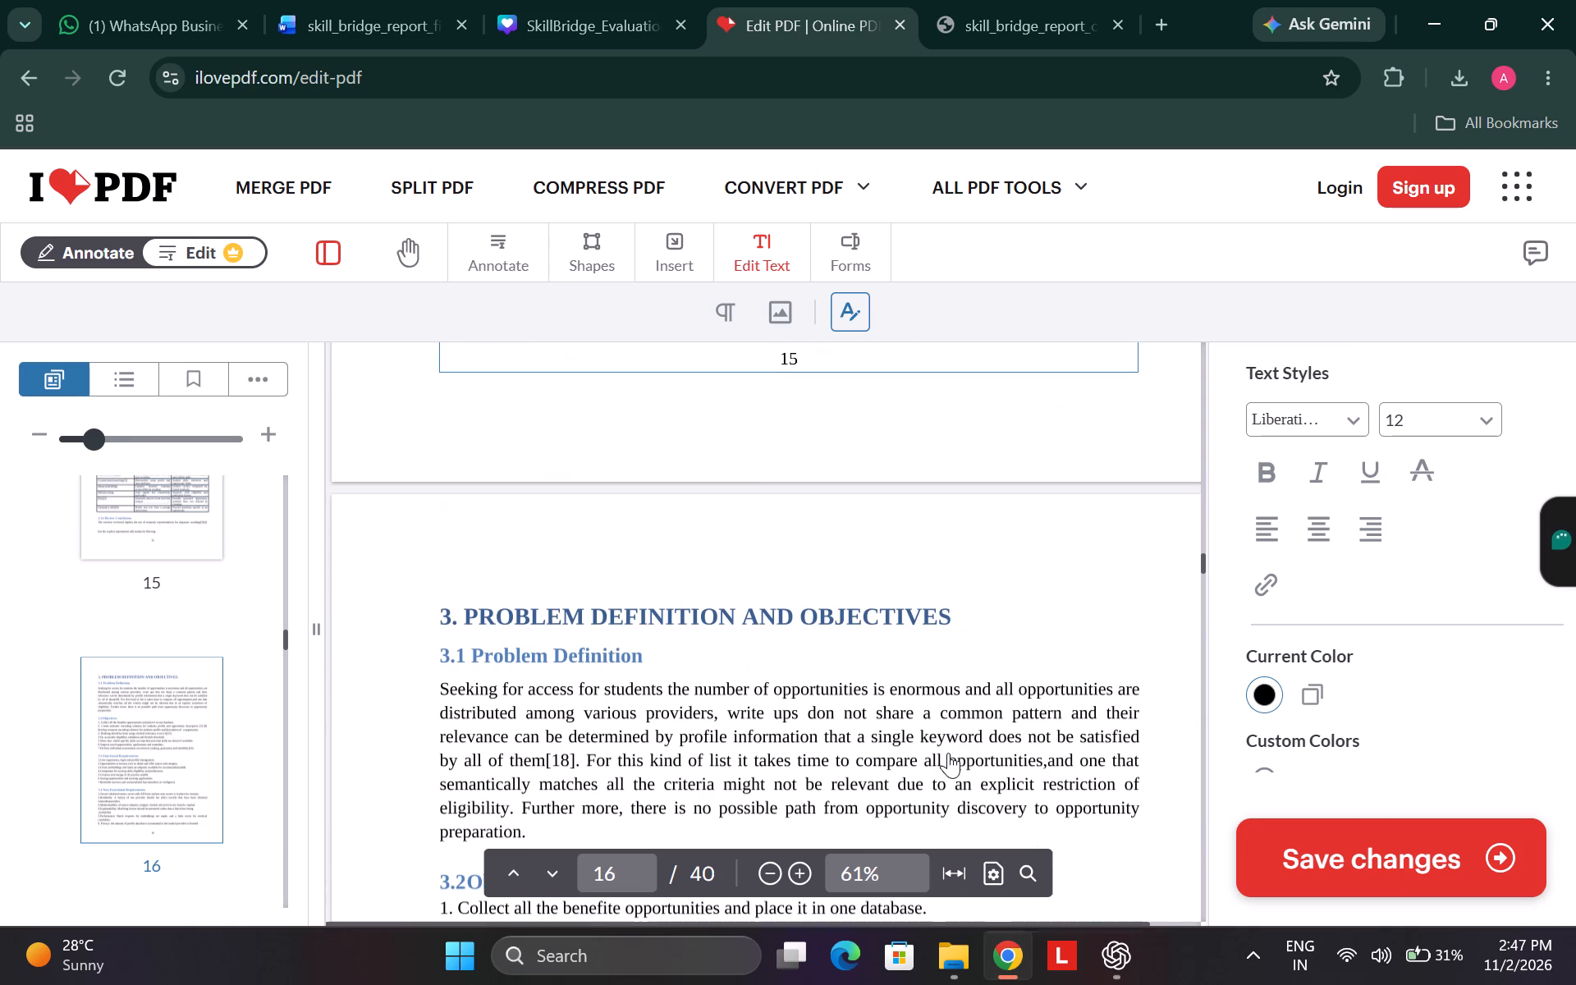
scroll(948, 753, "down", 1)
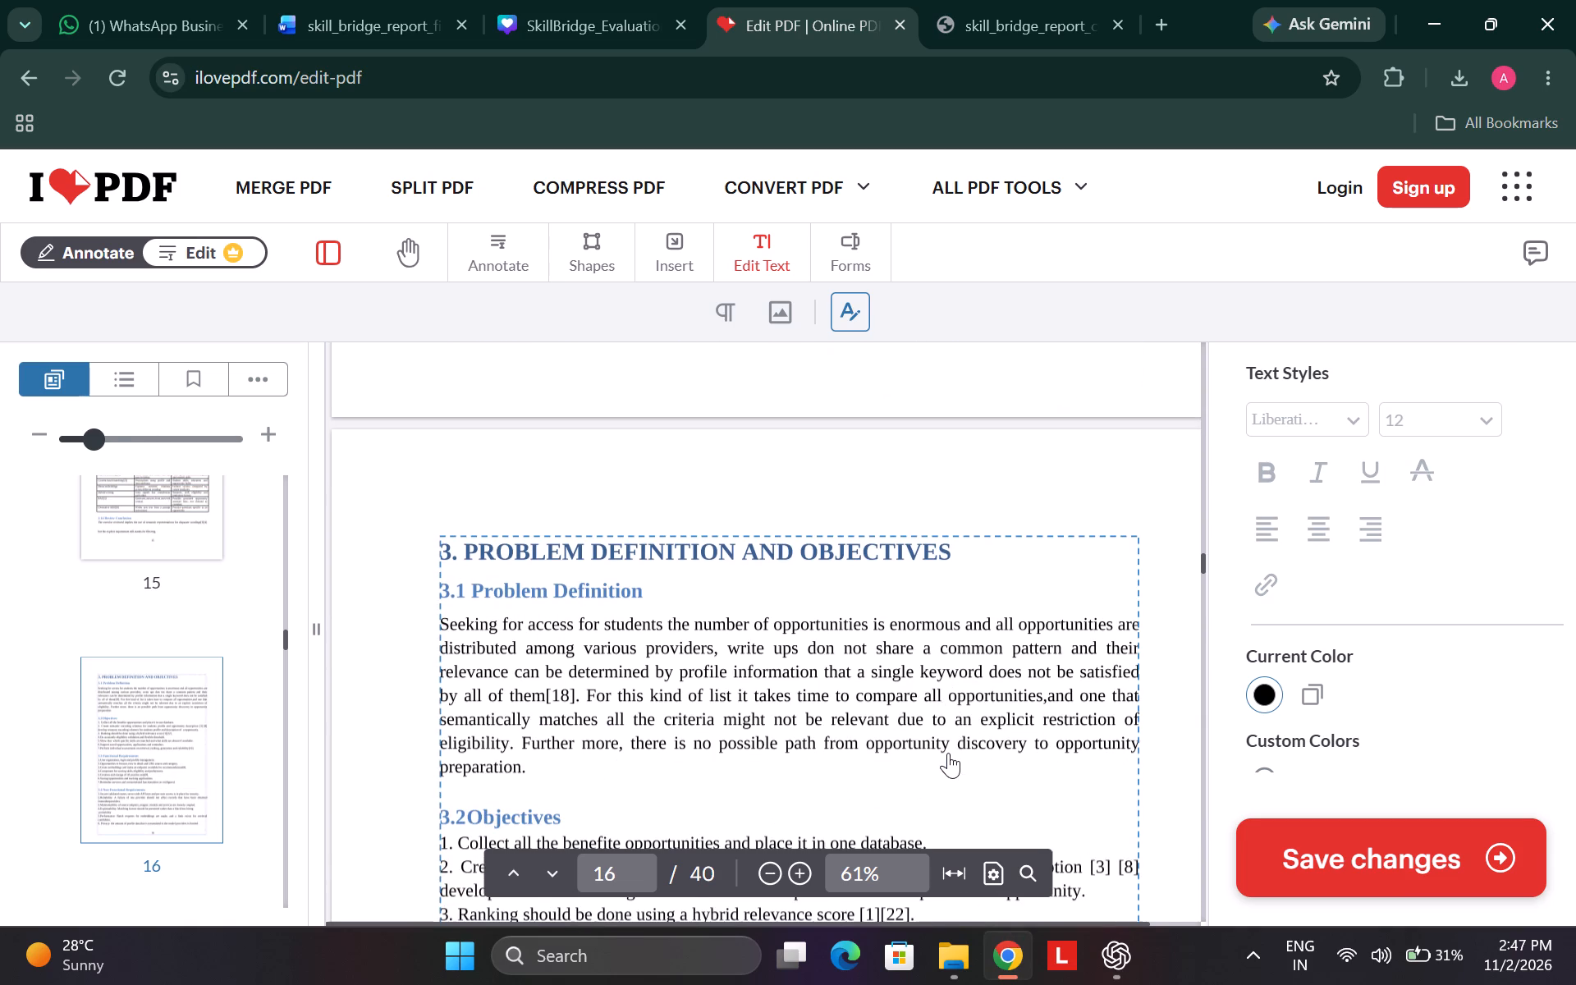
scroll(948, 753, "down", 3)
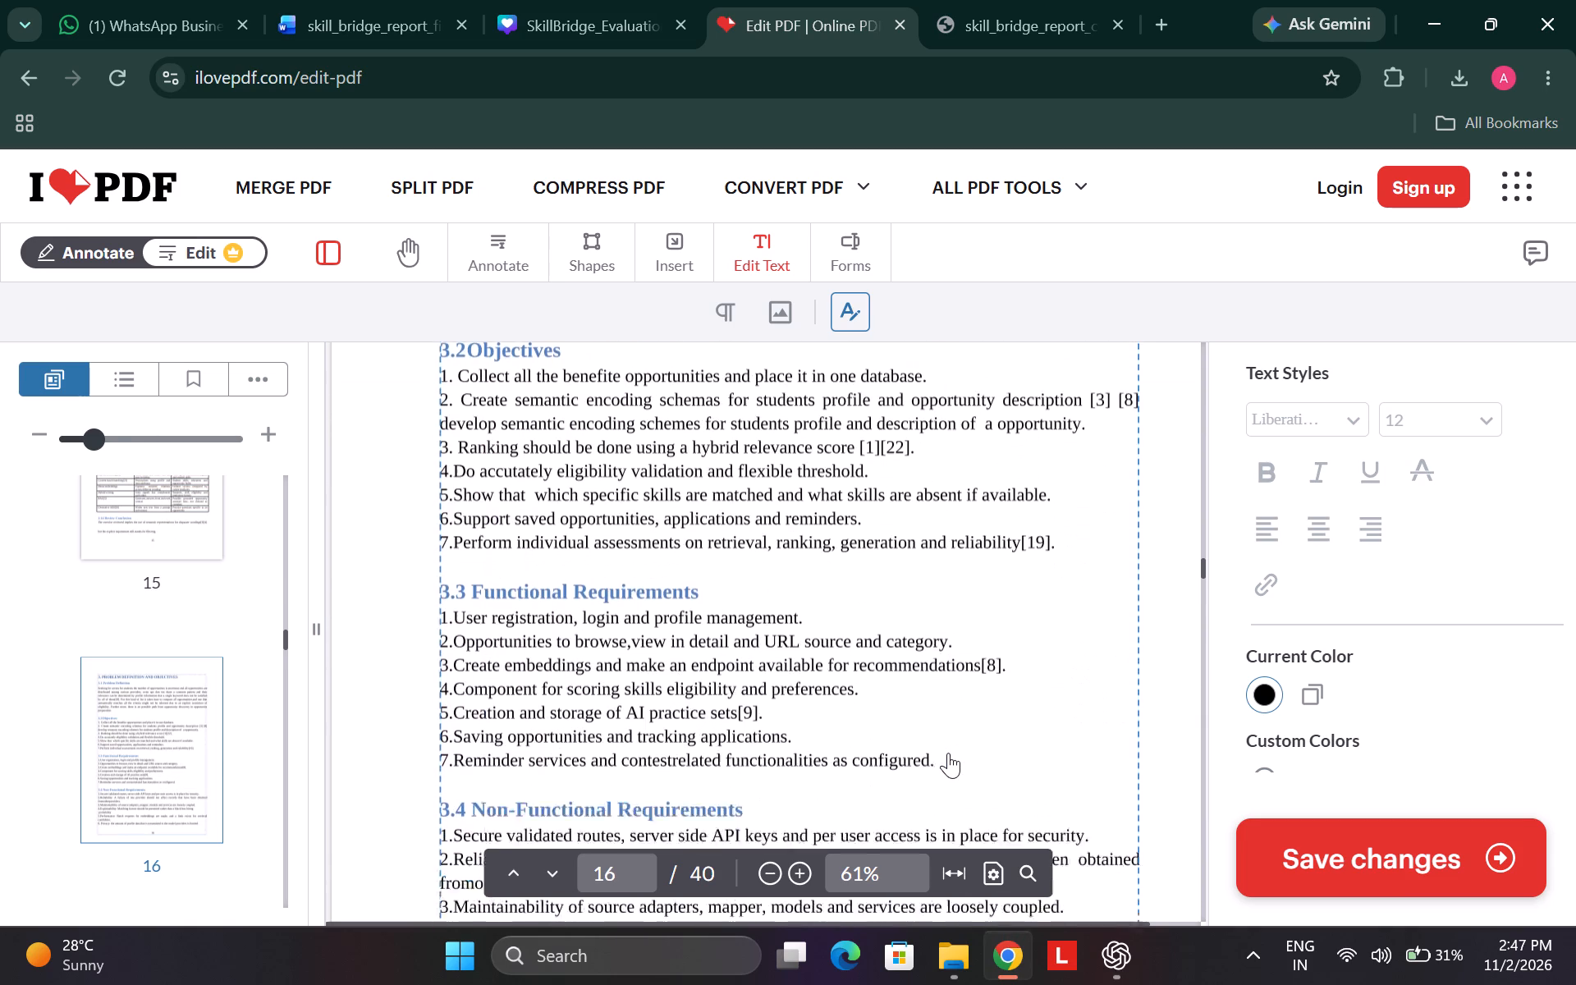
scroll(948, 753, "down", 2)
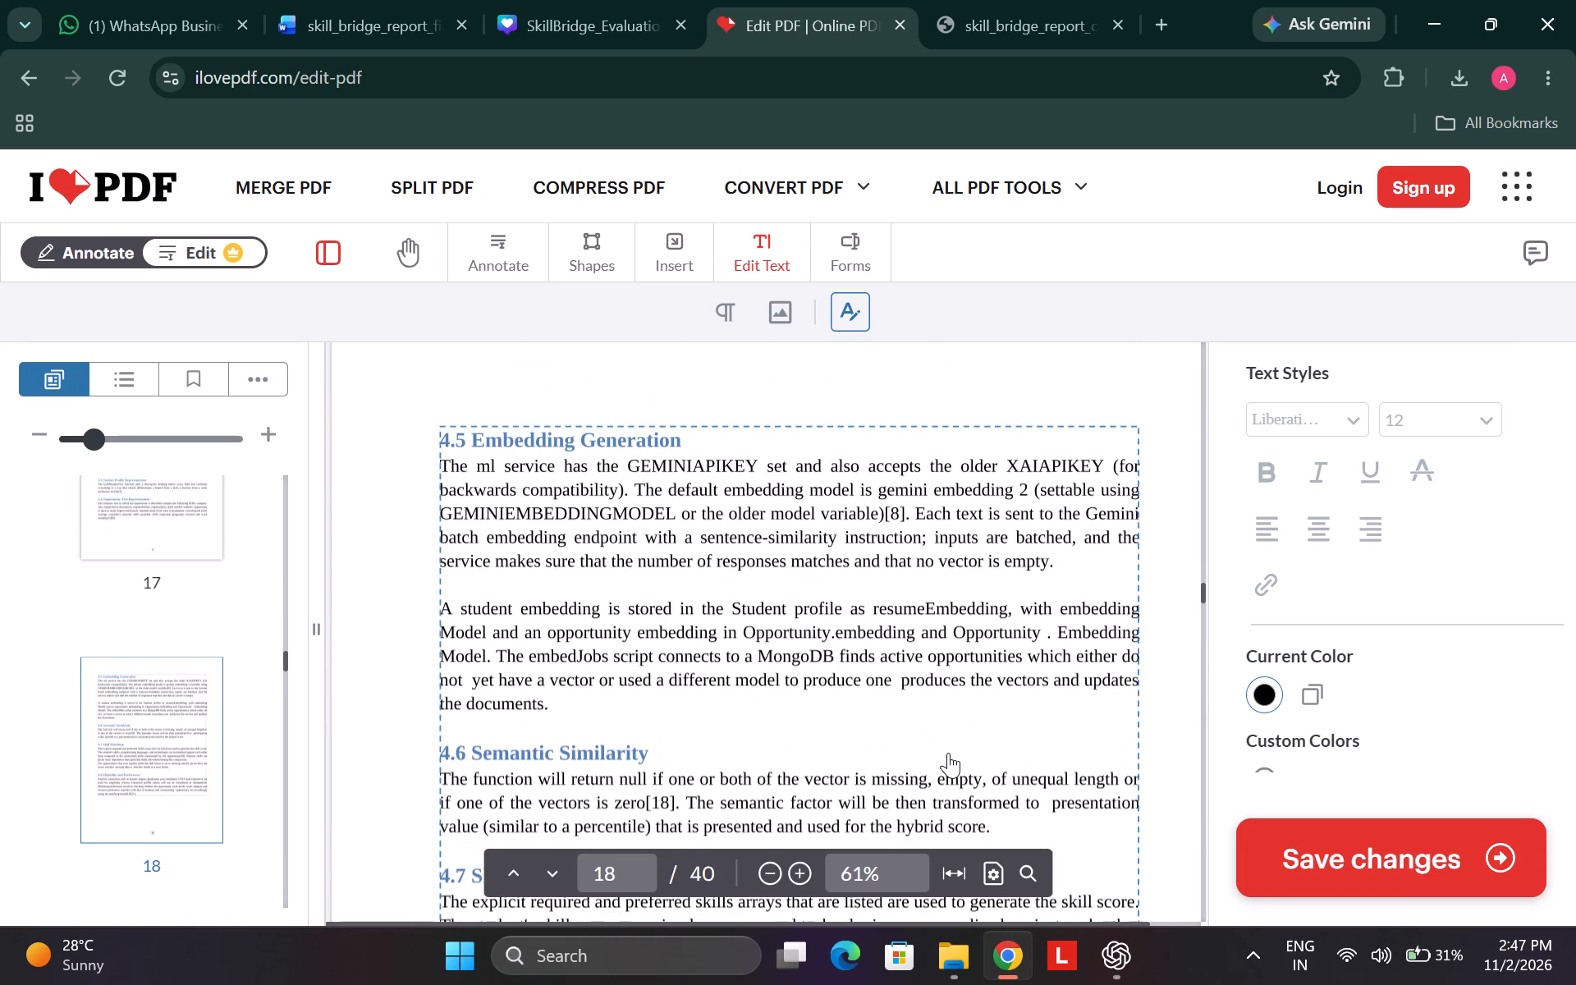
scroll(713, 680, "up", 1)
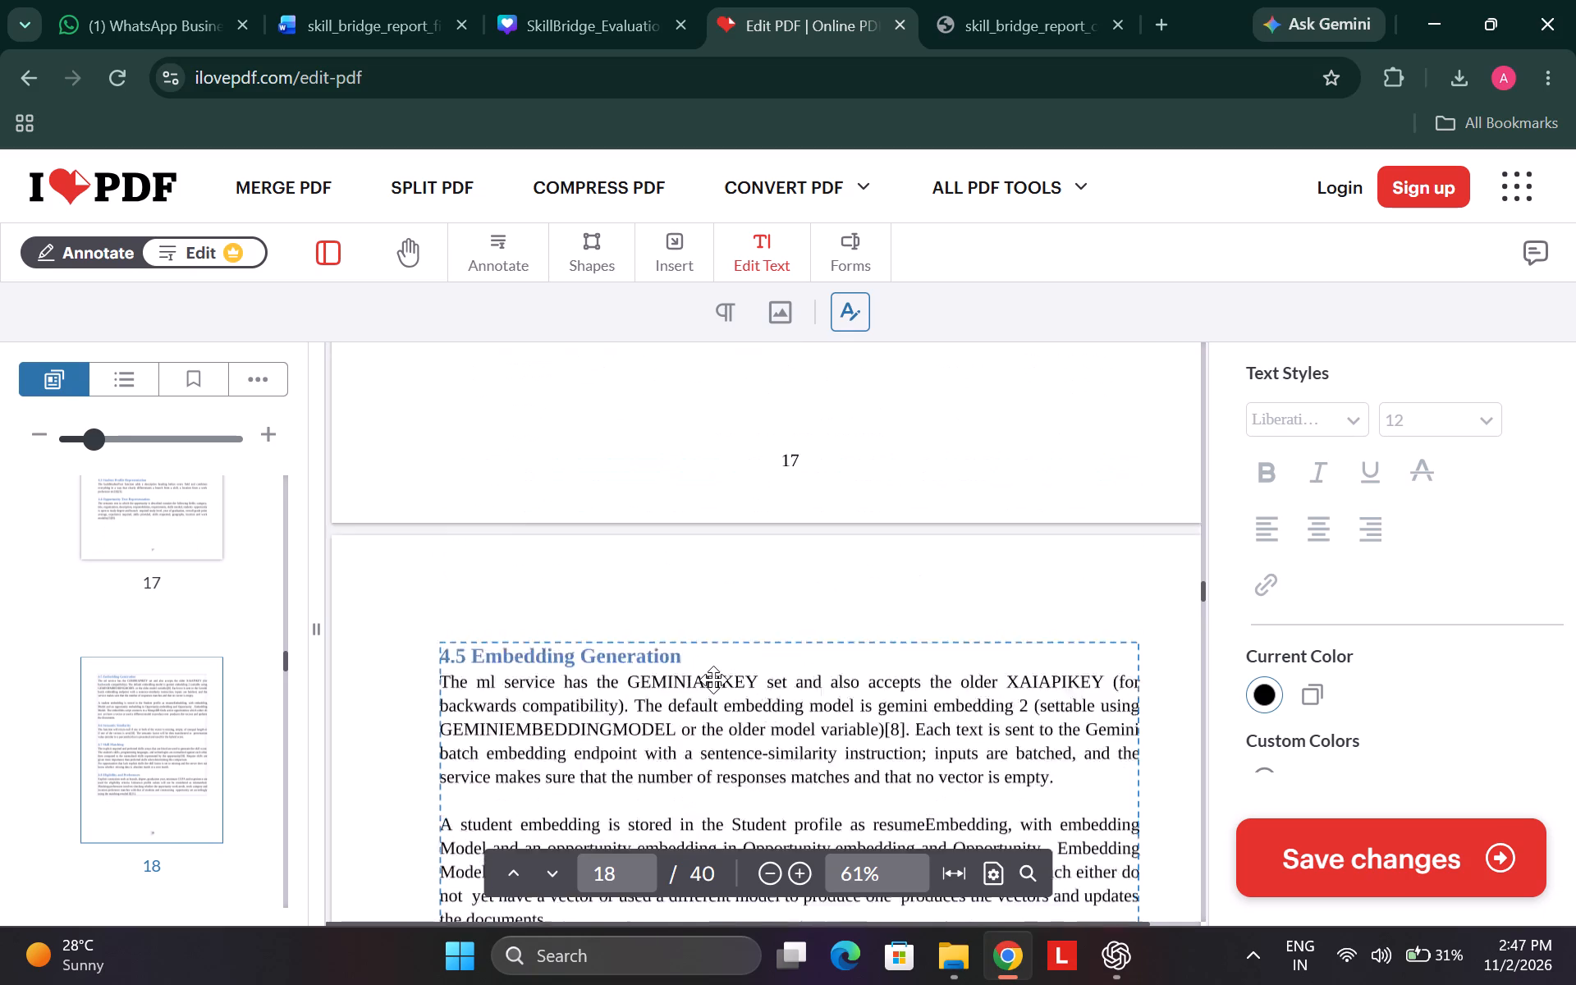
scroll(713, 680, "up", 3)
scroll(713, 680, "down", 3)
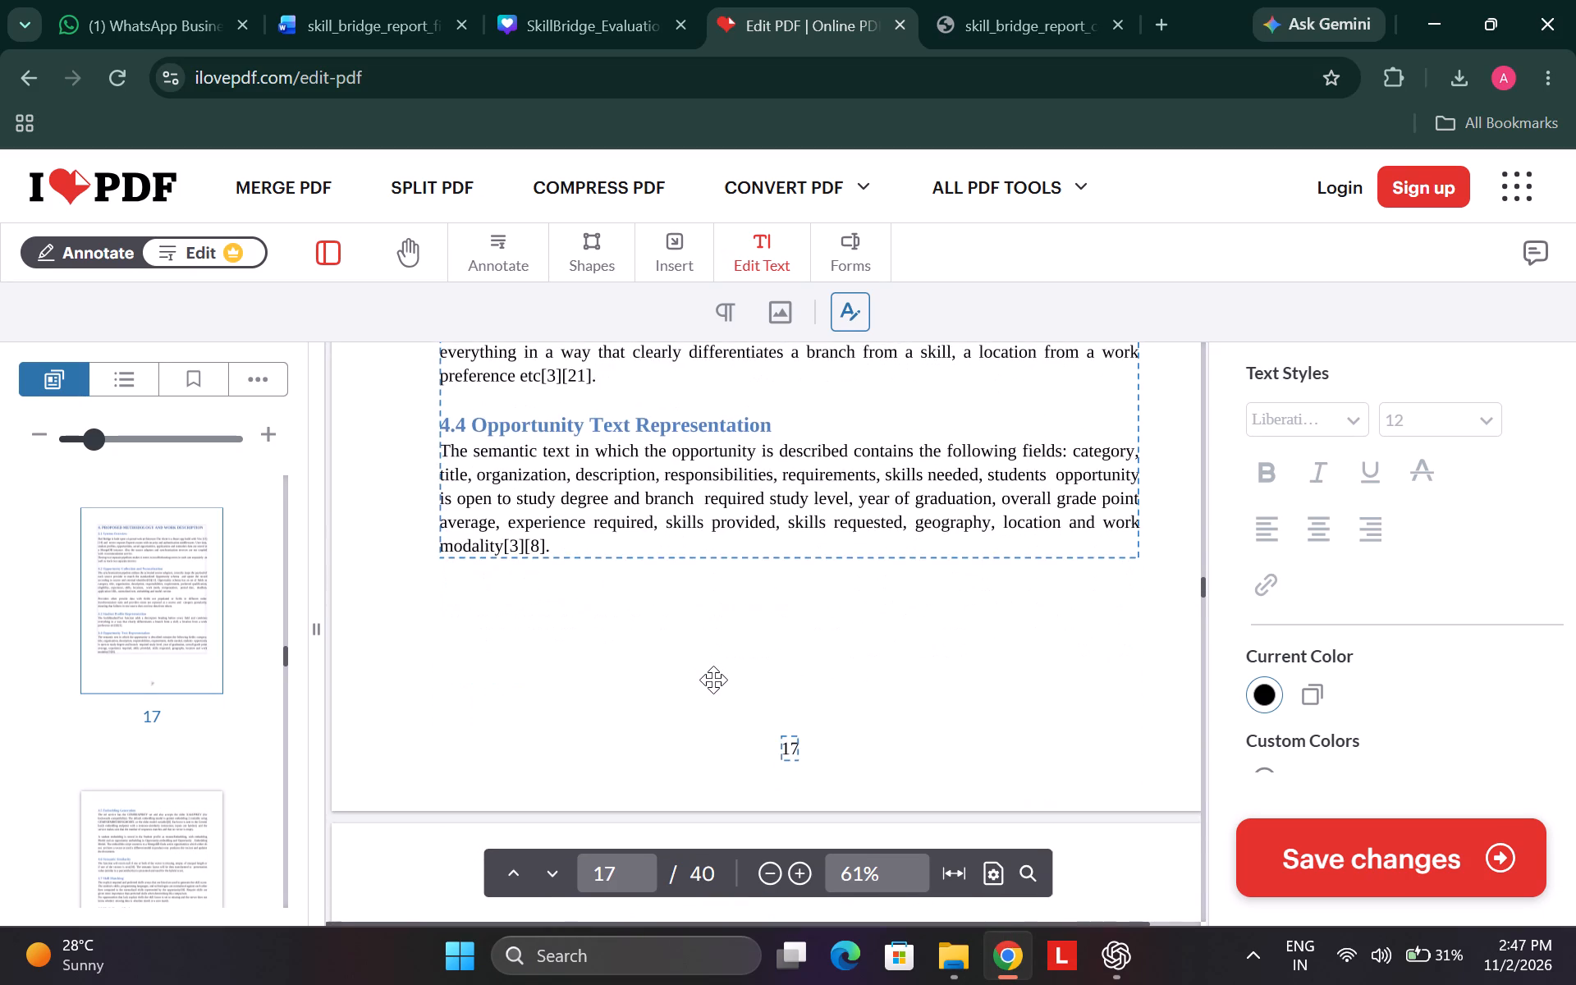
scroll(713, 680, "up", 2)
scroll(713, 680, "down", 3)
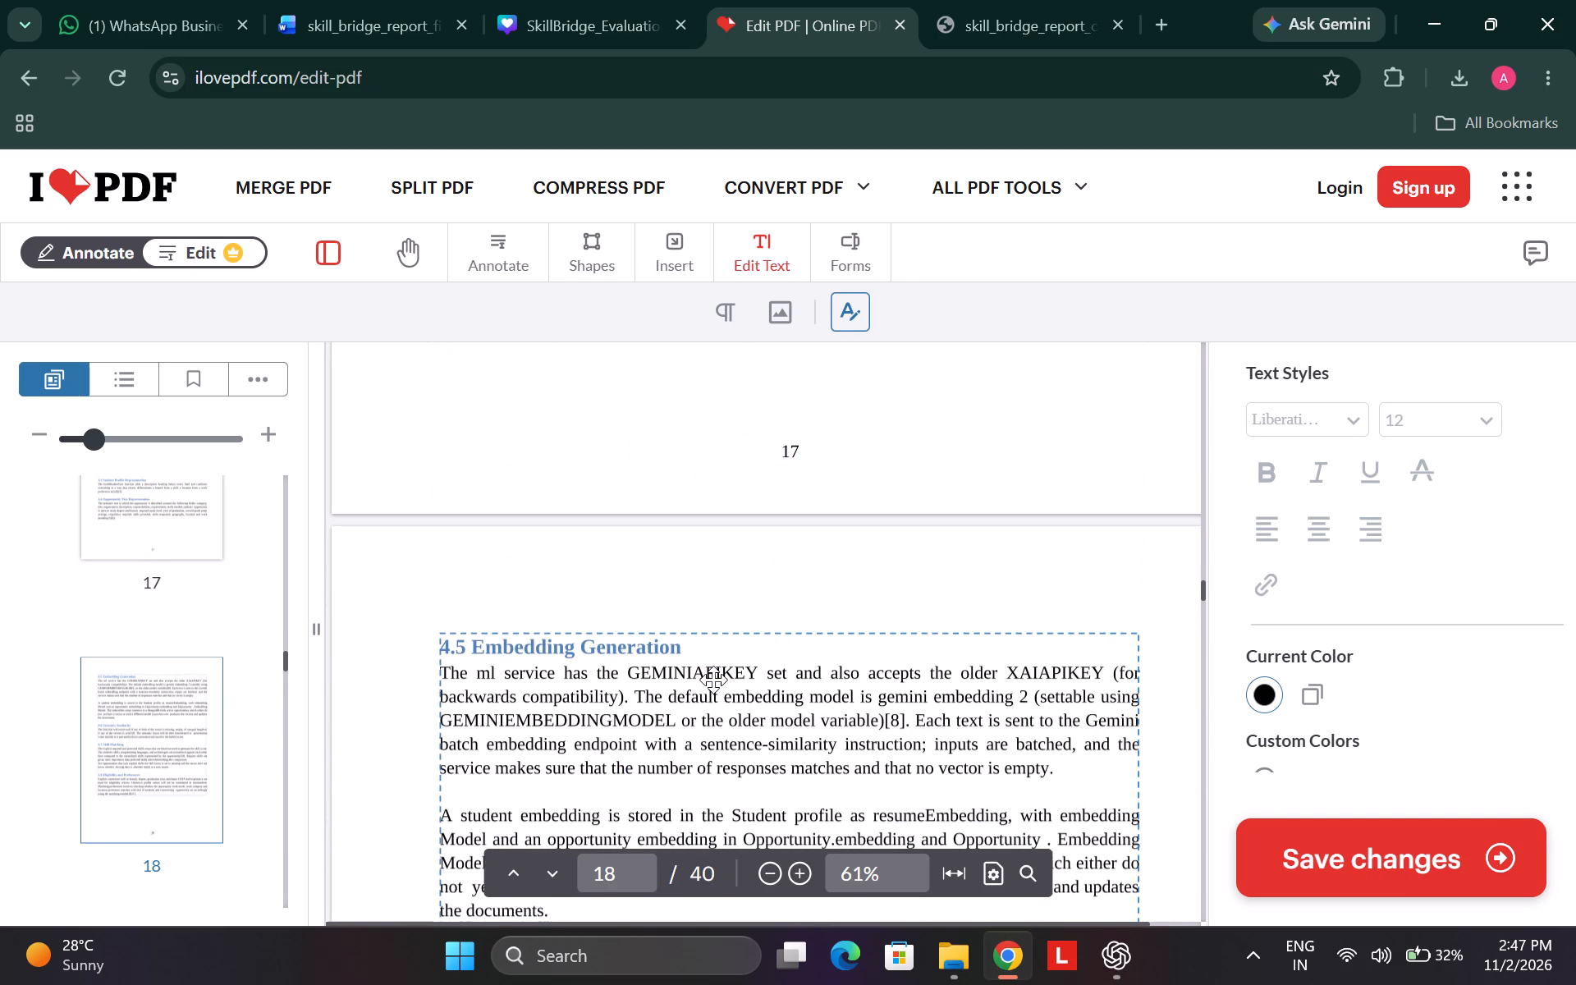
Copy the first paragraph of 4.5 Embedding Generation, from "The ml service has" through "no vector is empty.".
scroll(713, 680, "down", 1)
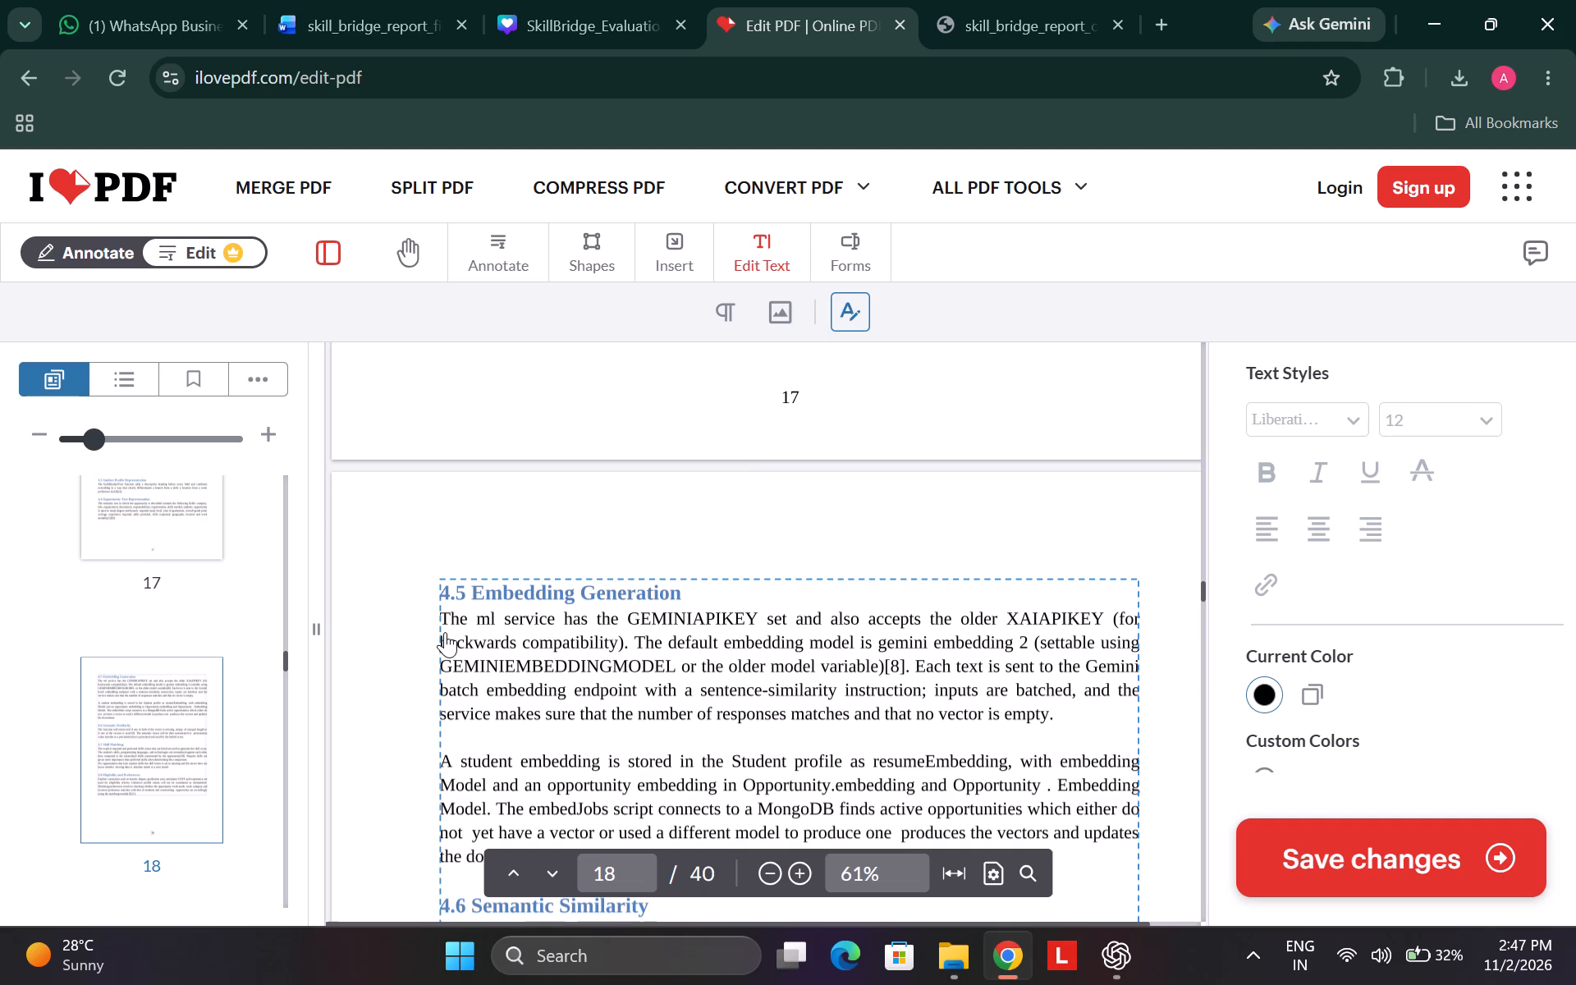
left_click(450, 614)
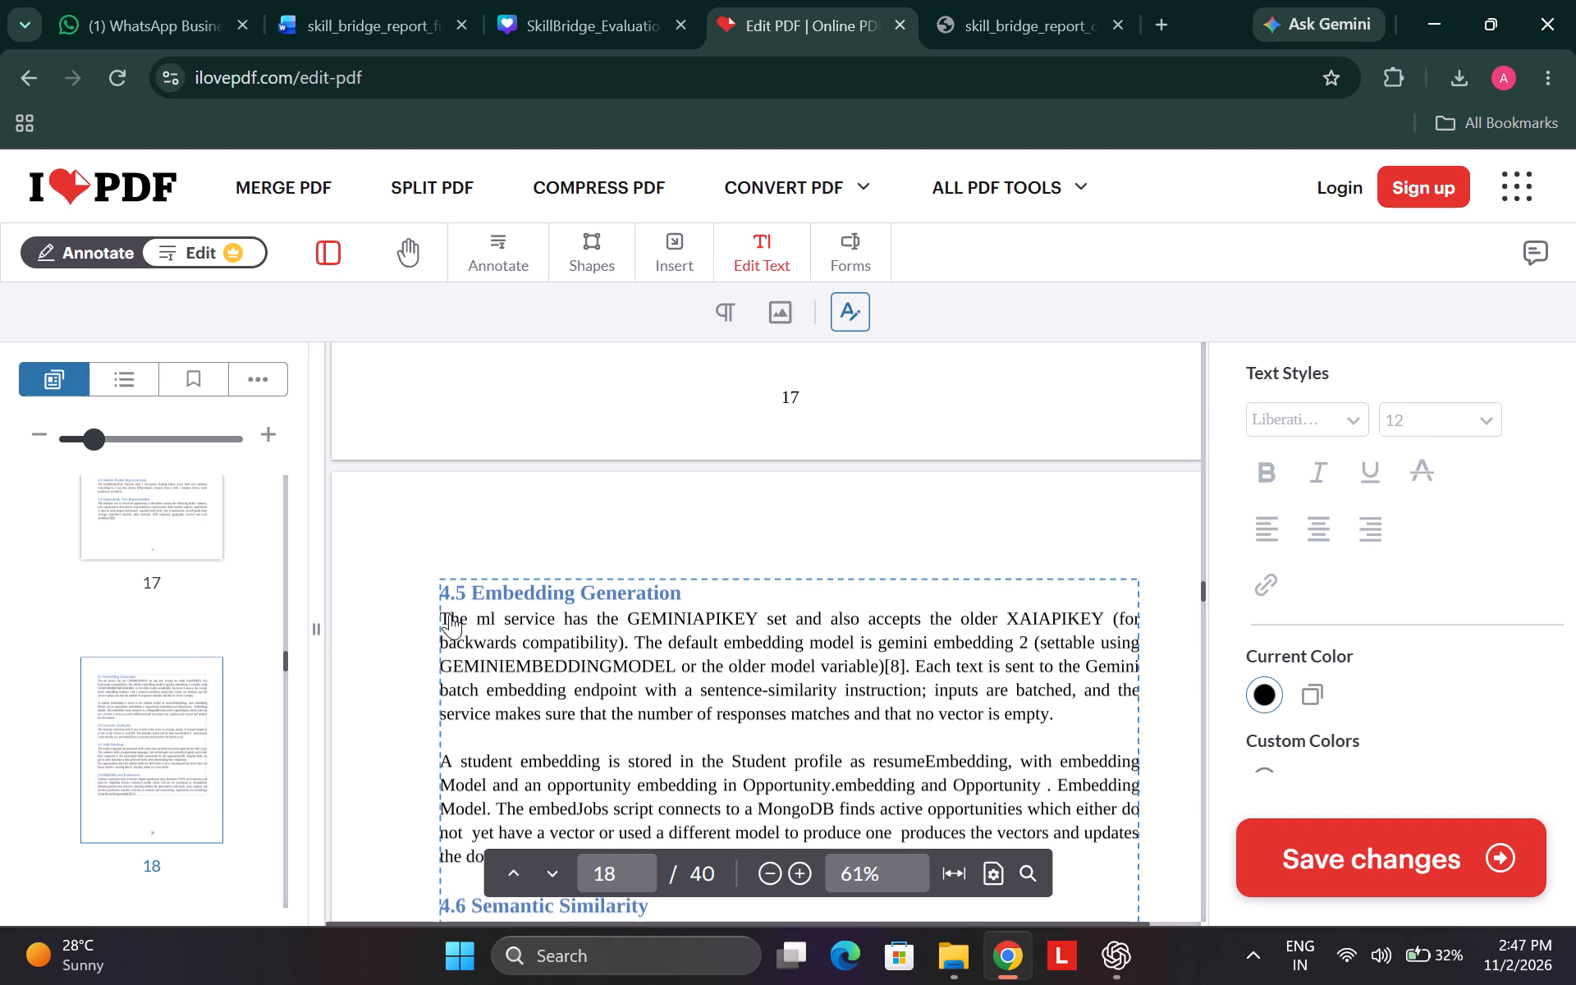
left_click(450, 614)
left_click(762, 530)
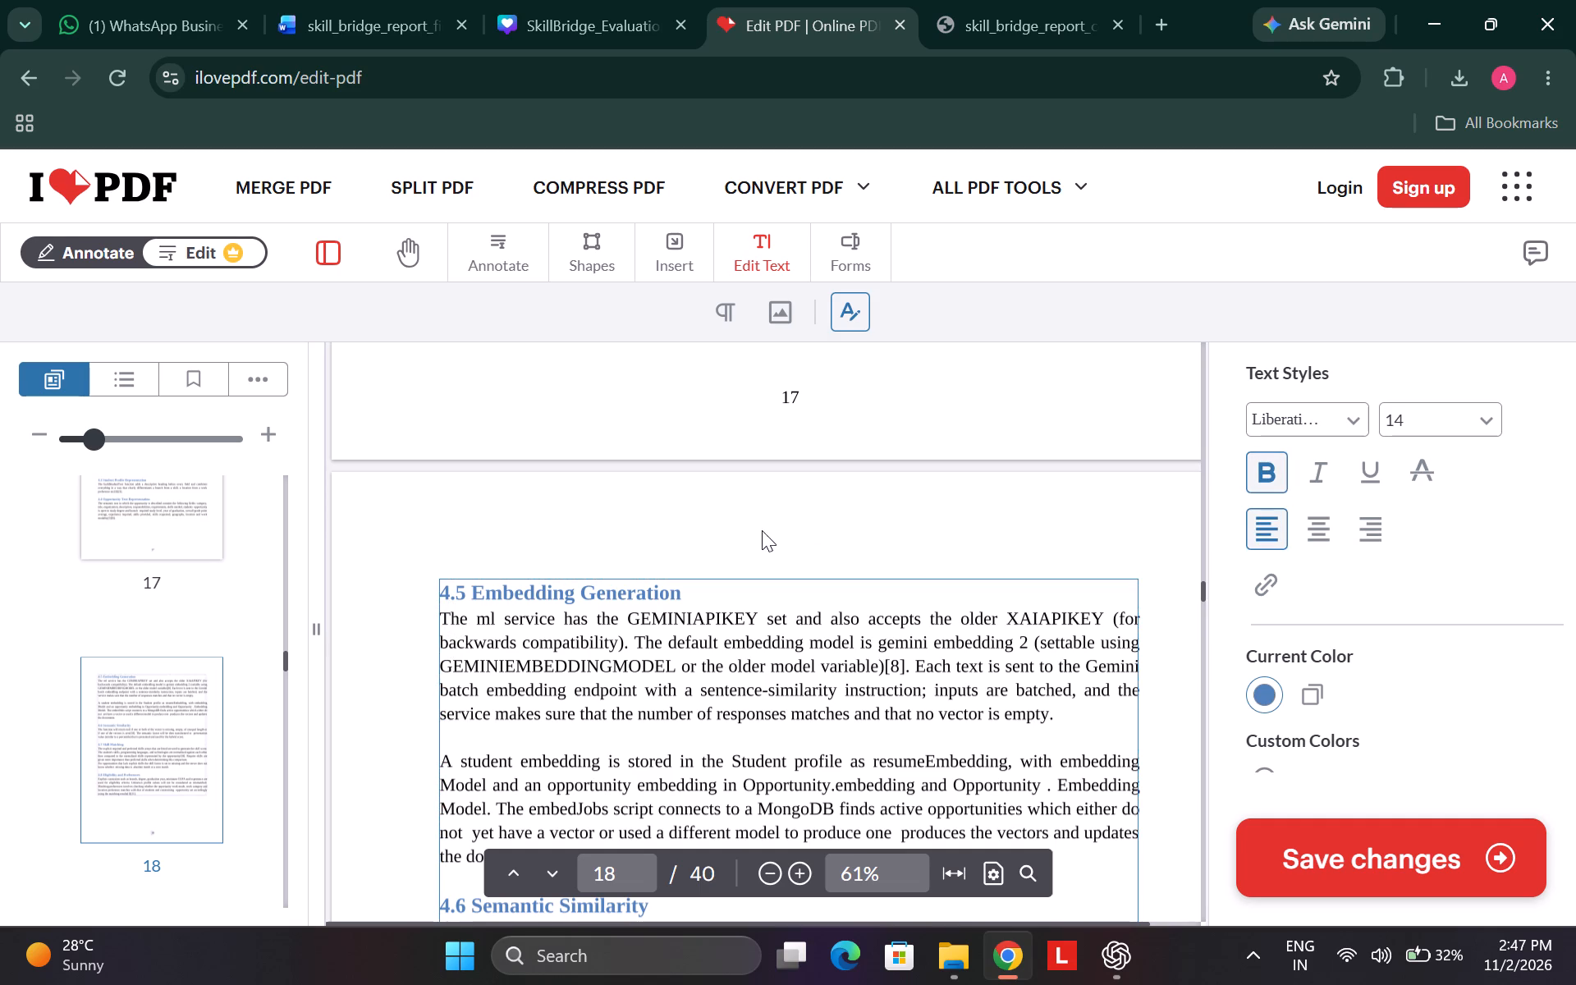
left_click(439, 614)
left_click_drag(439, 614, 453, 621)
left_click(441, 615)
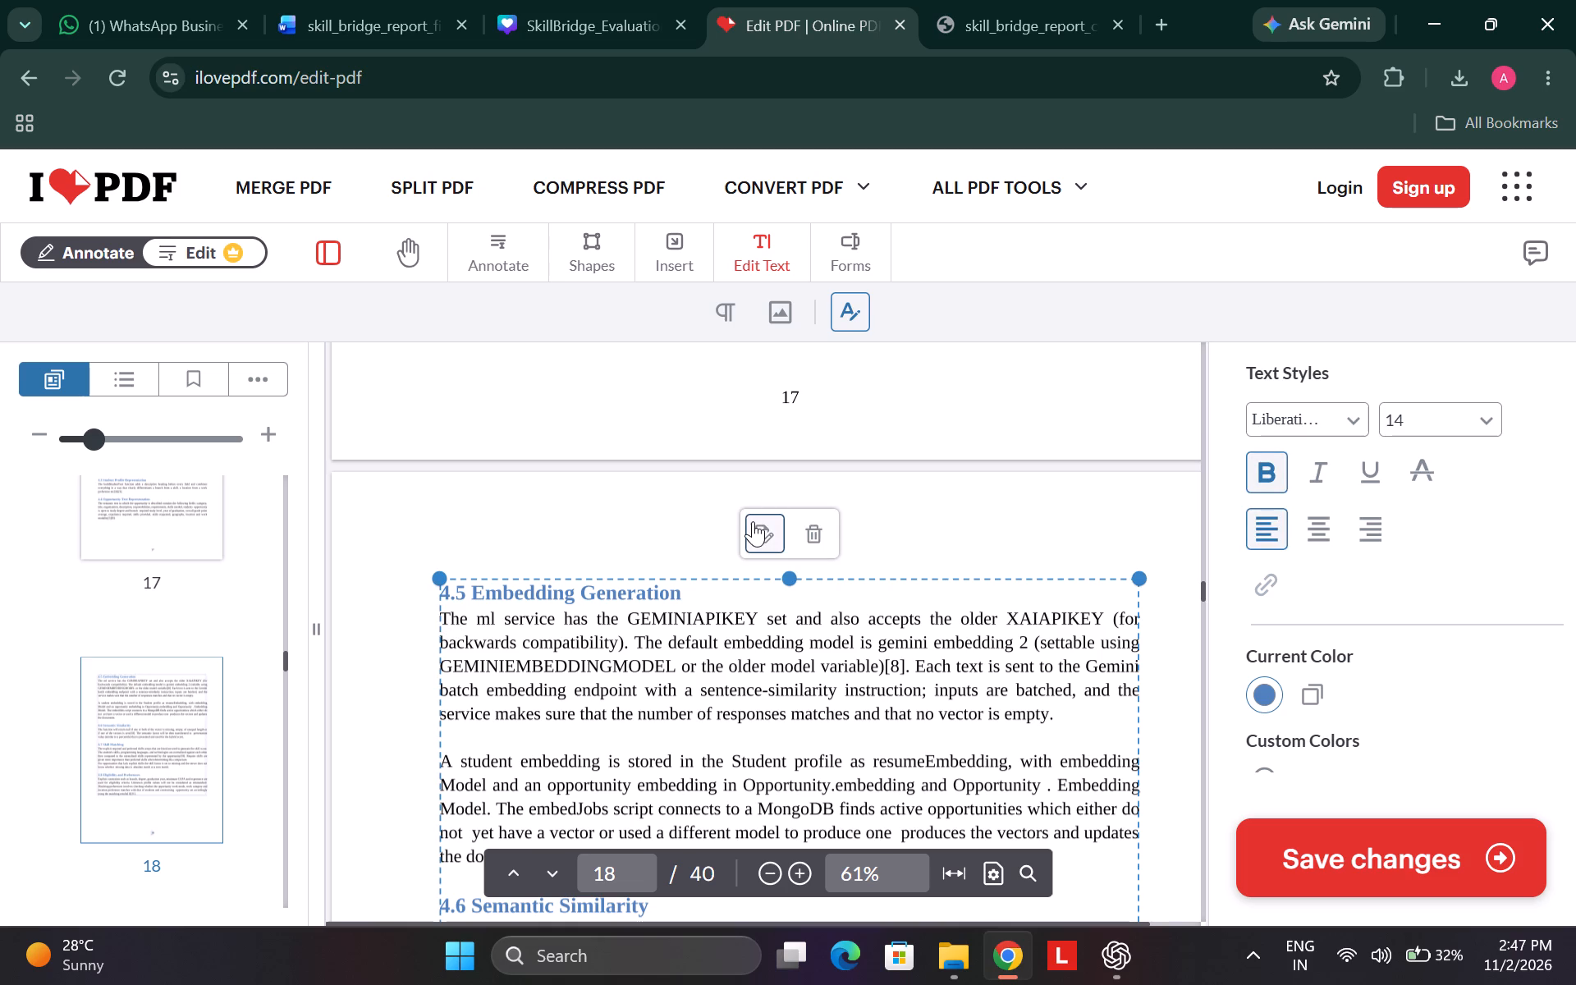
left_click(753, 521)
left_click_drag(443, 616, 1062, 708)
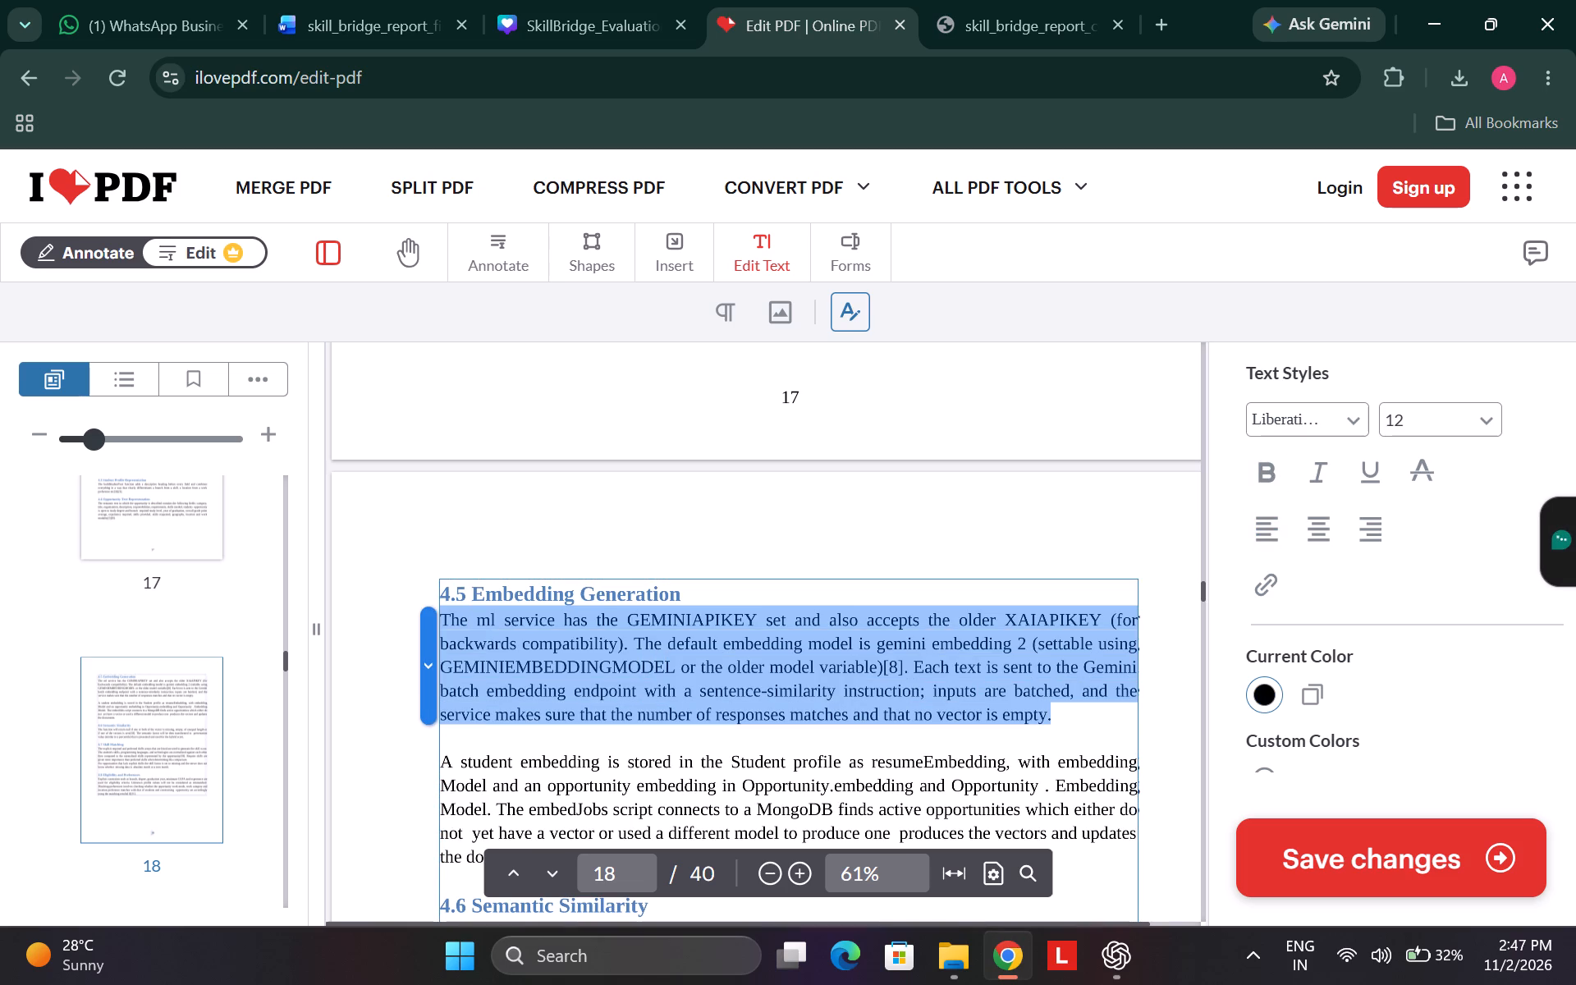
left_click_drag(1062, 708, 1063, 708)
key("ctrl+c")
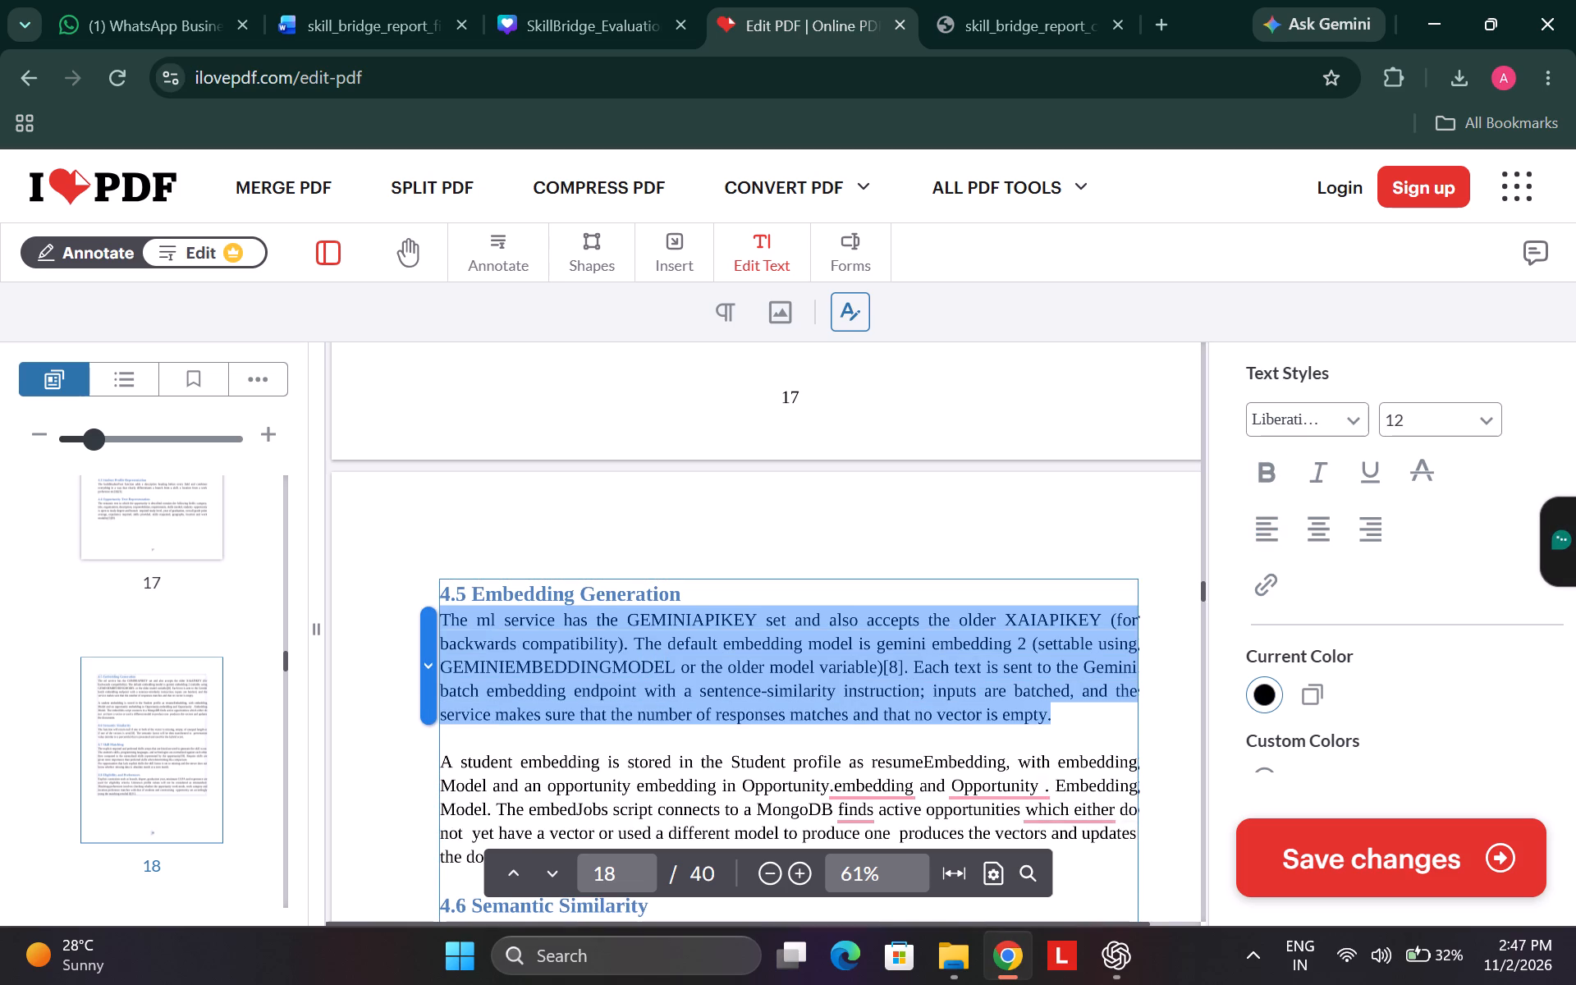
Look back through the Introduction, Literature Review and problem definition sections on pages 11 to 16.
scroll(897, 620, "up", 2)
scroll(811, 614, "up", 4)
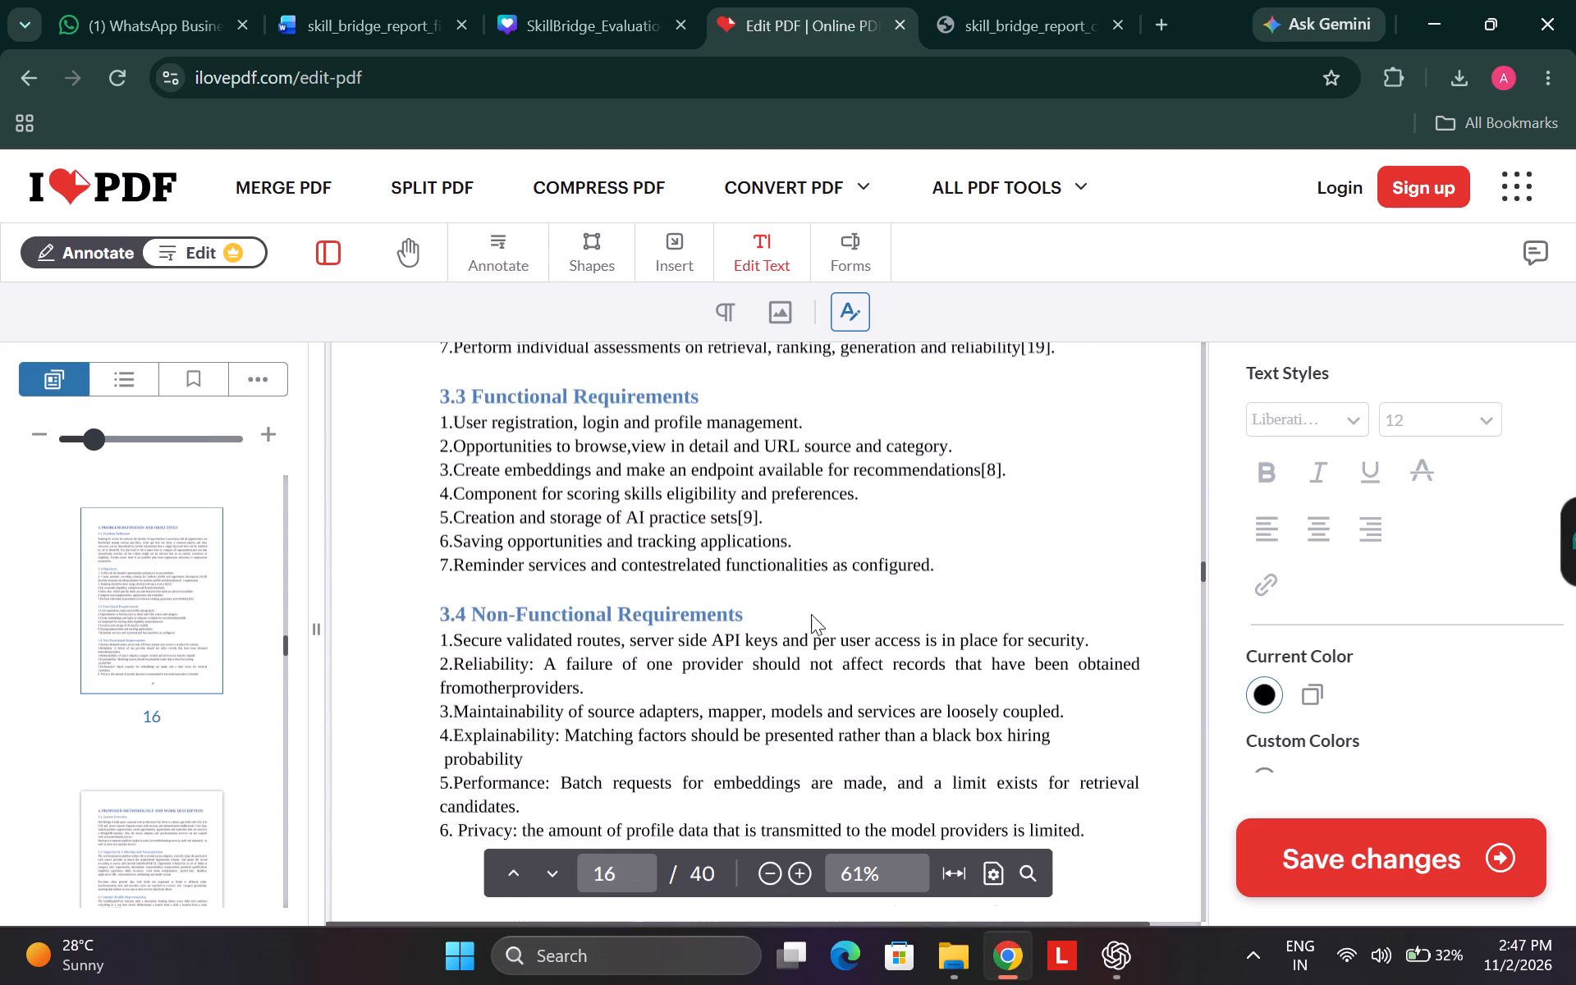
scroll(811, 614, "up", 3)
scroll(811, 614, "down", 1)
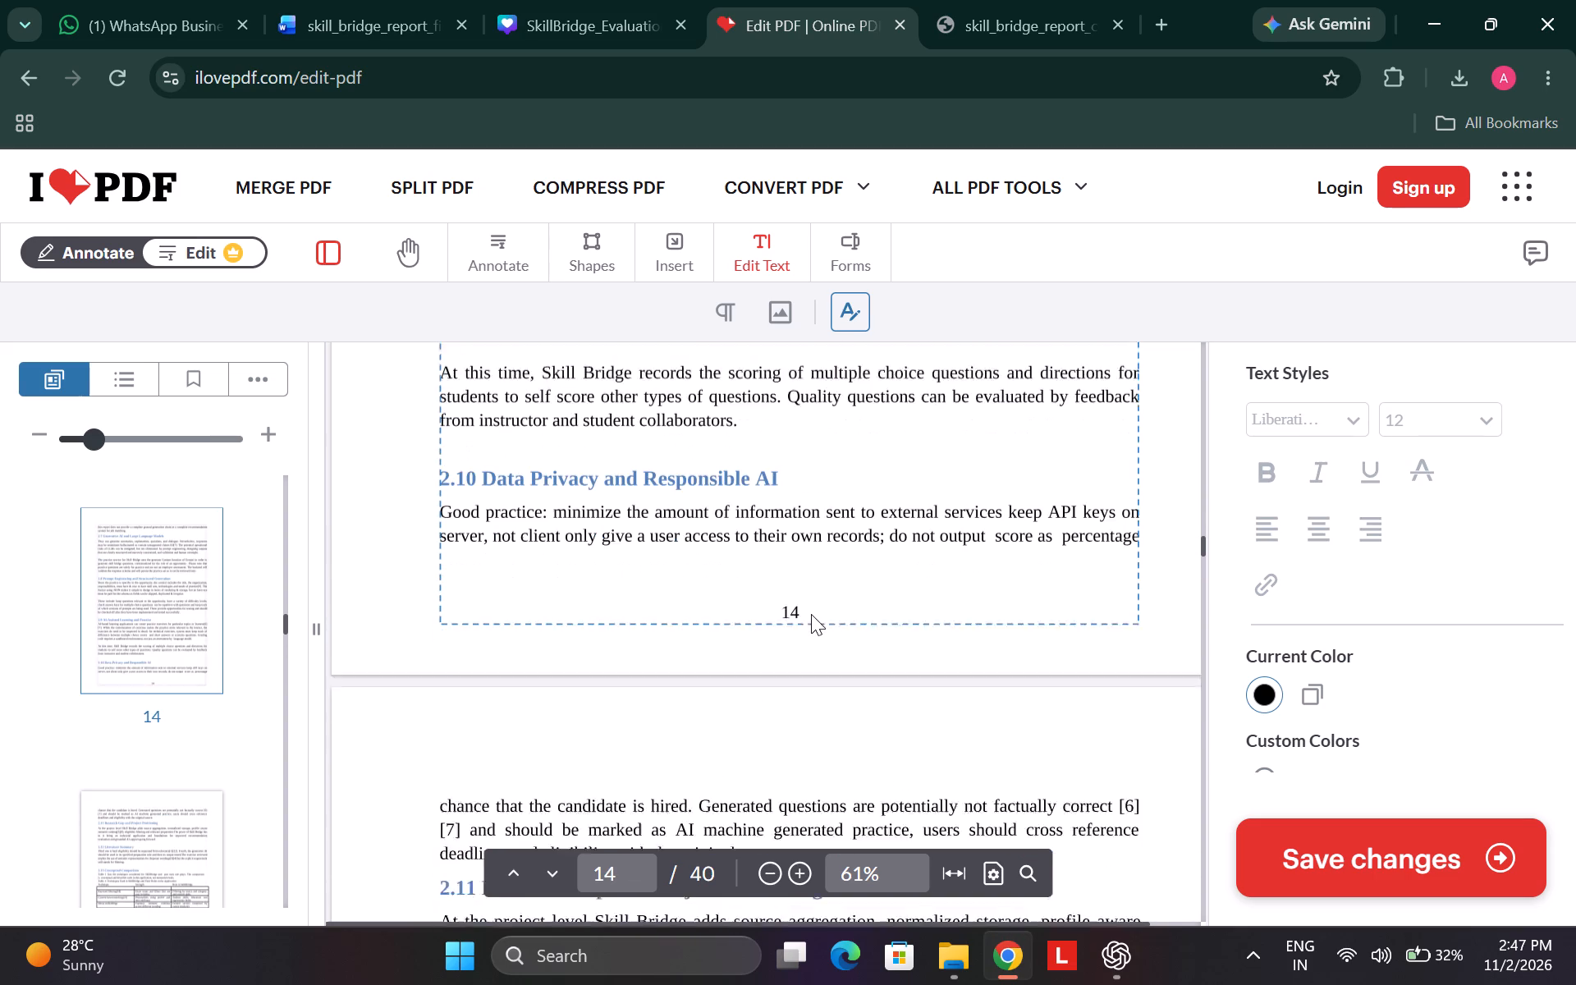
scroll(811, 614, "down", 1)
scroll(811, 614, "up", 3)
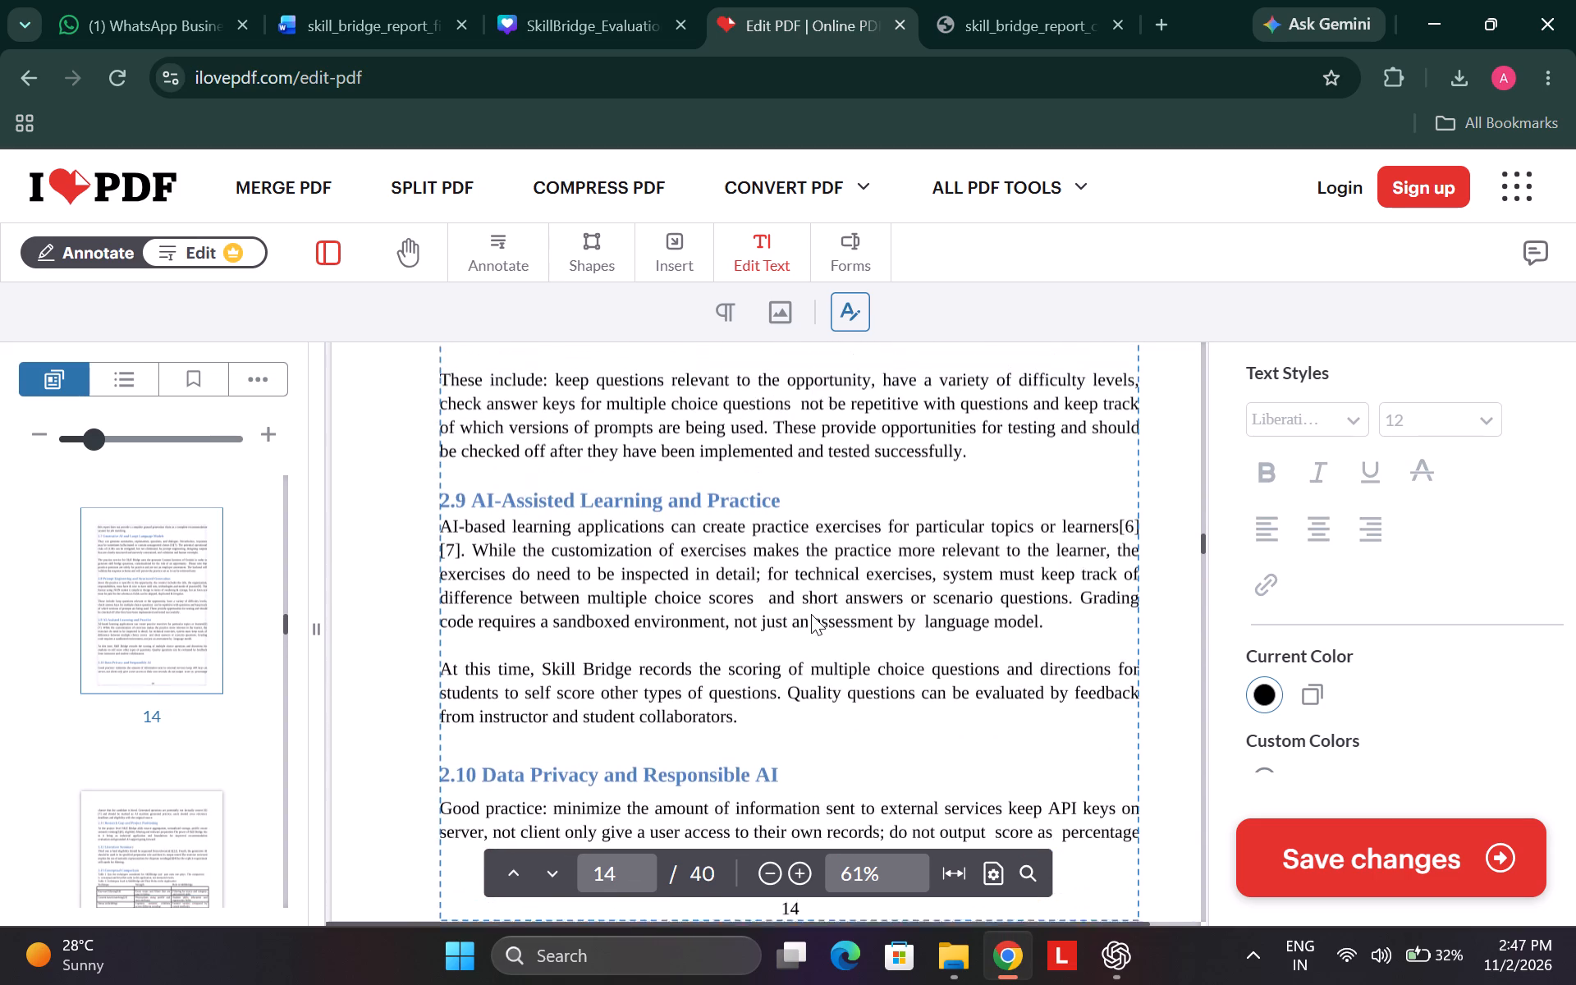
scroll(811, 614, "up", 3)
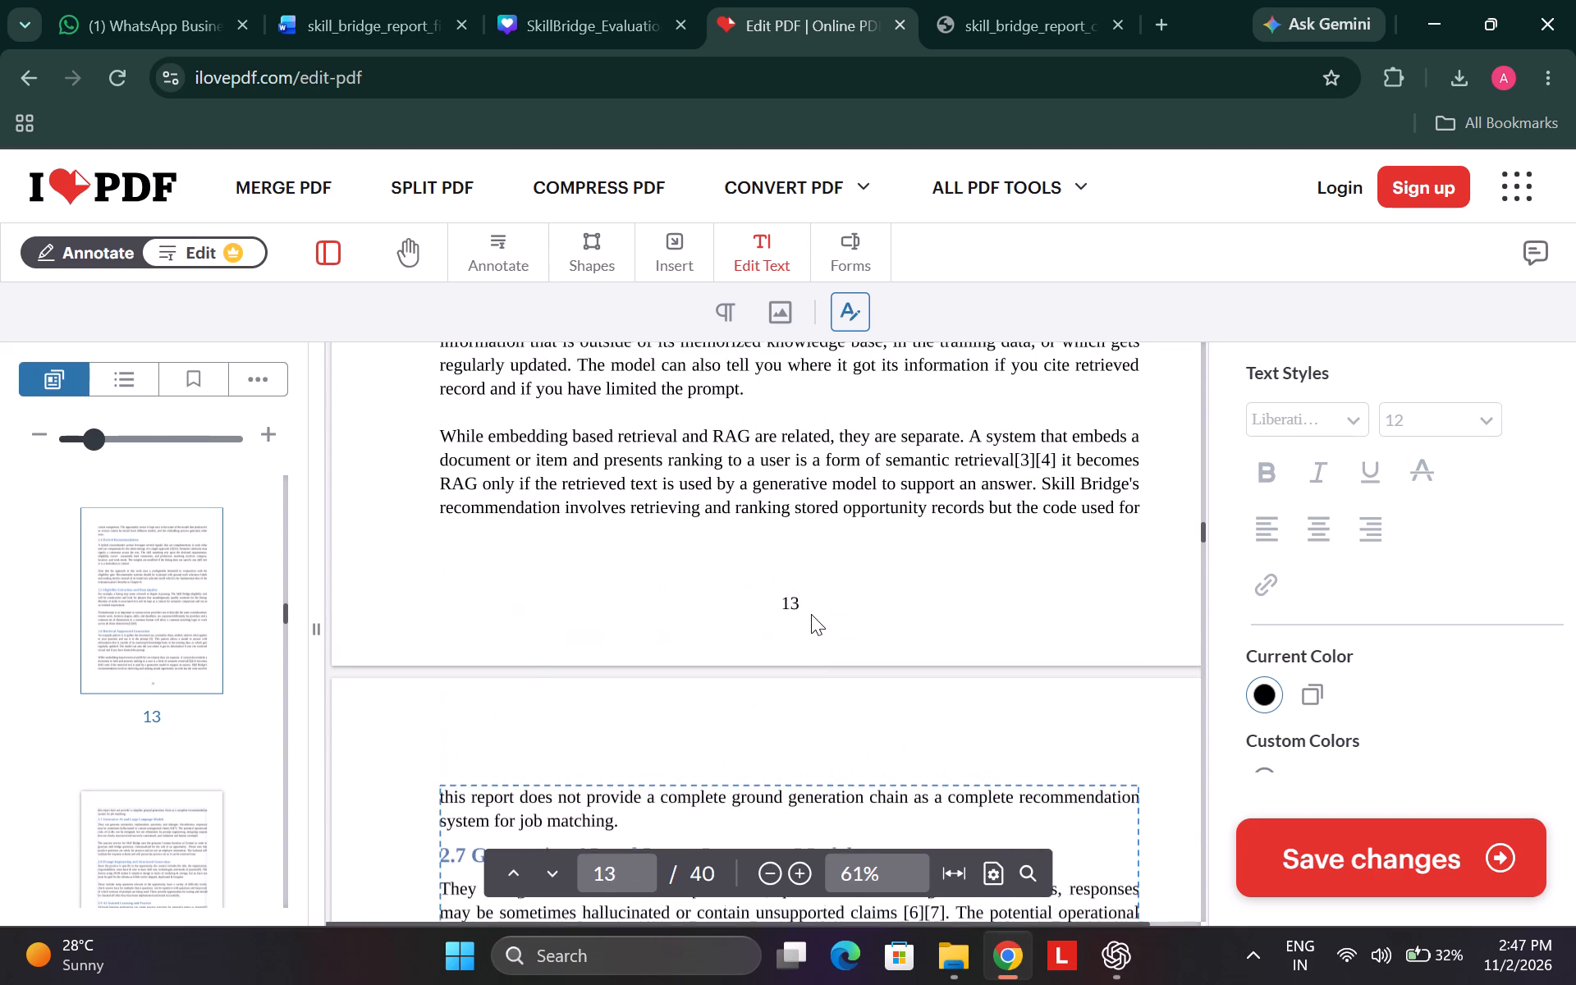
scroll(811, 614, "up", 1)
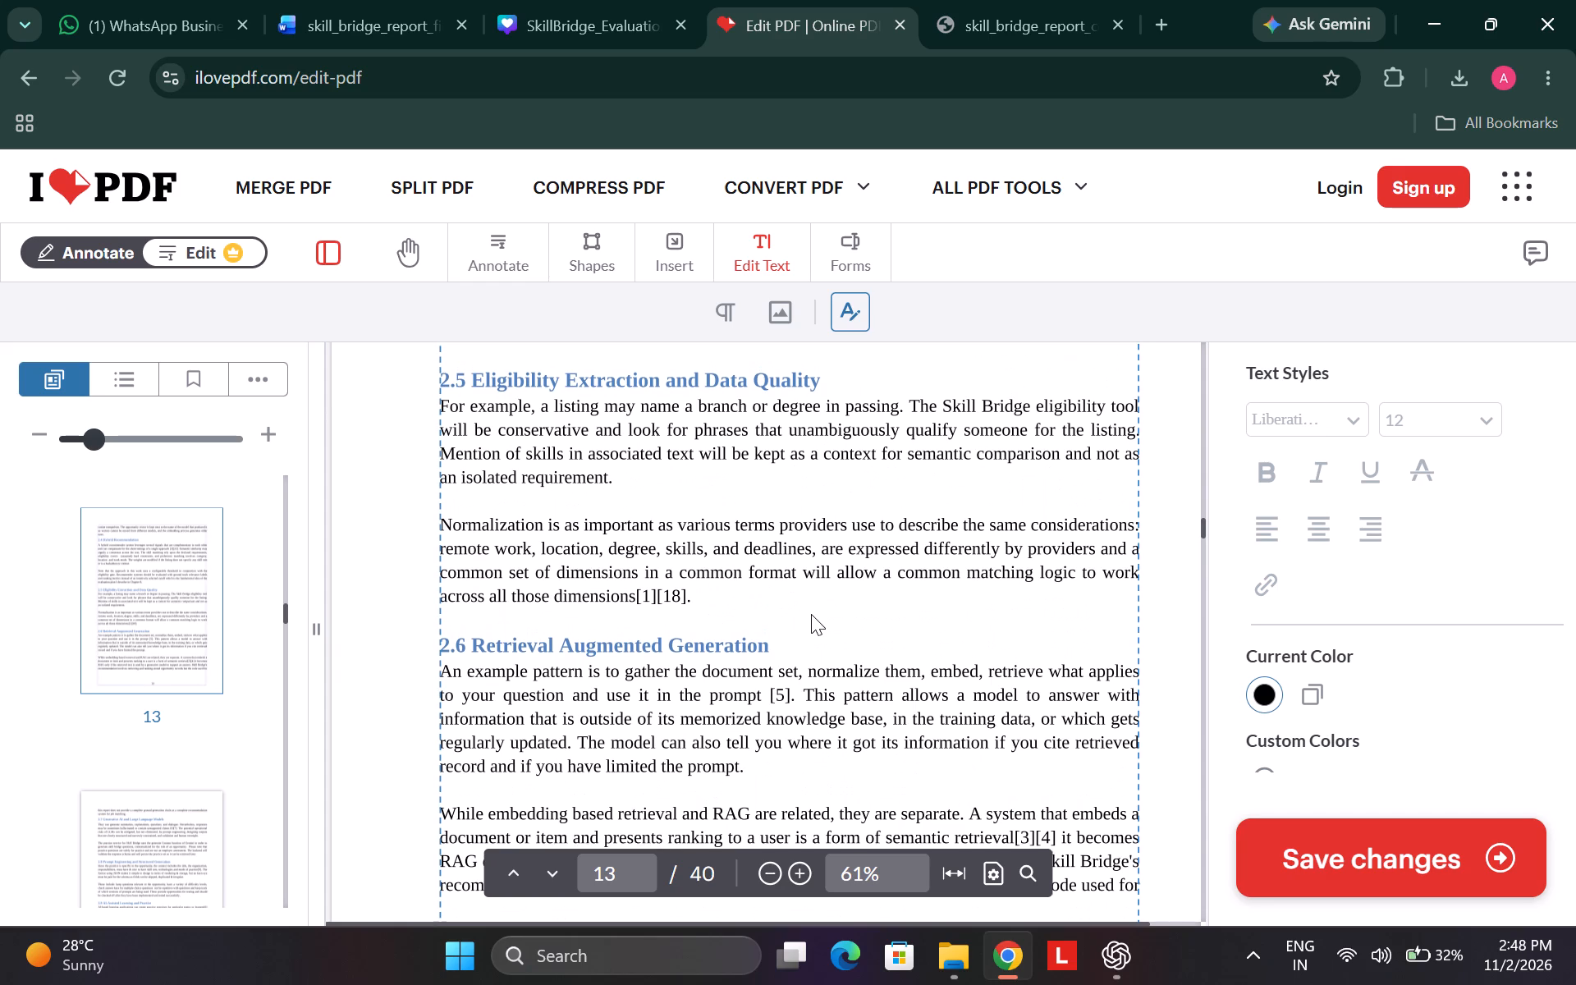
scroll(697, 602, "up", 2)
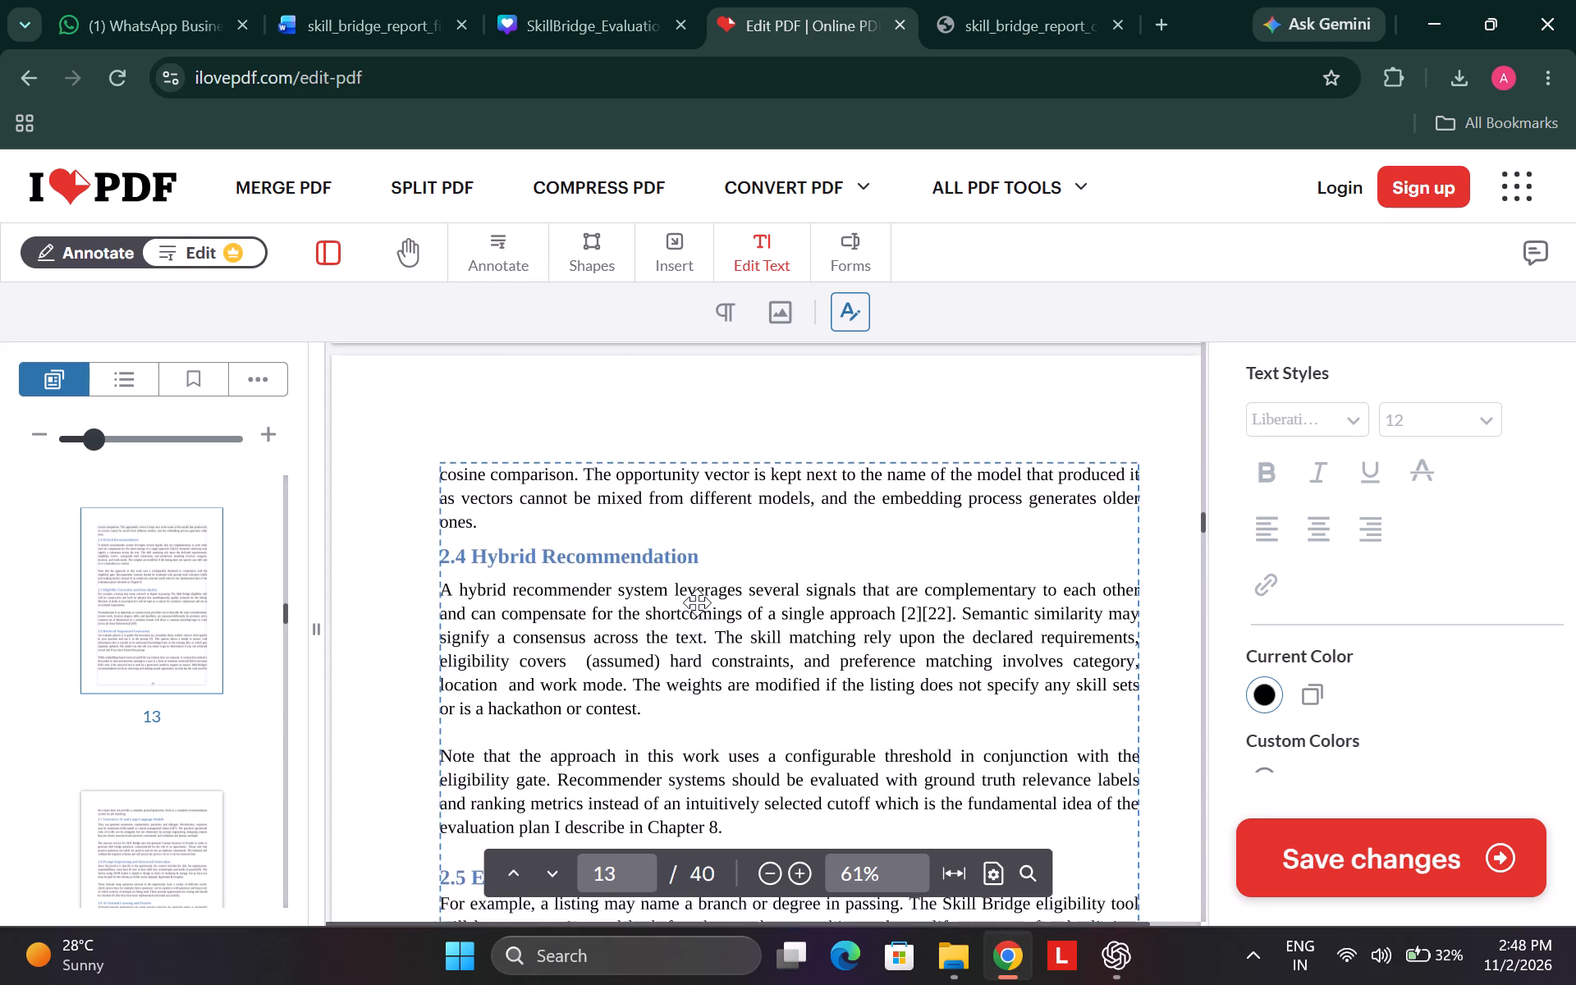
scroll(697, 602, "up", 2)
scroll(697, 602, "down", 1)
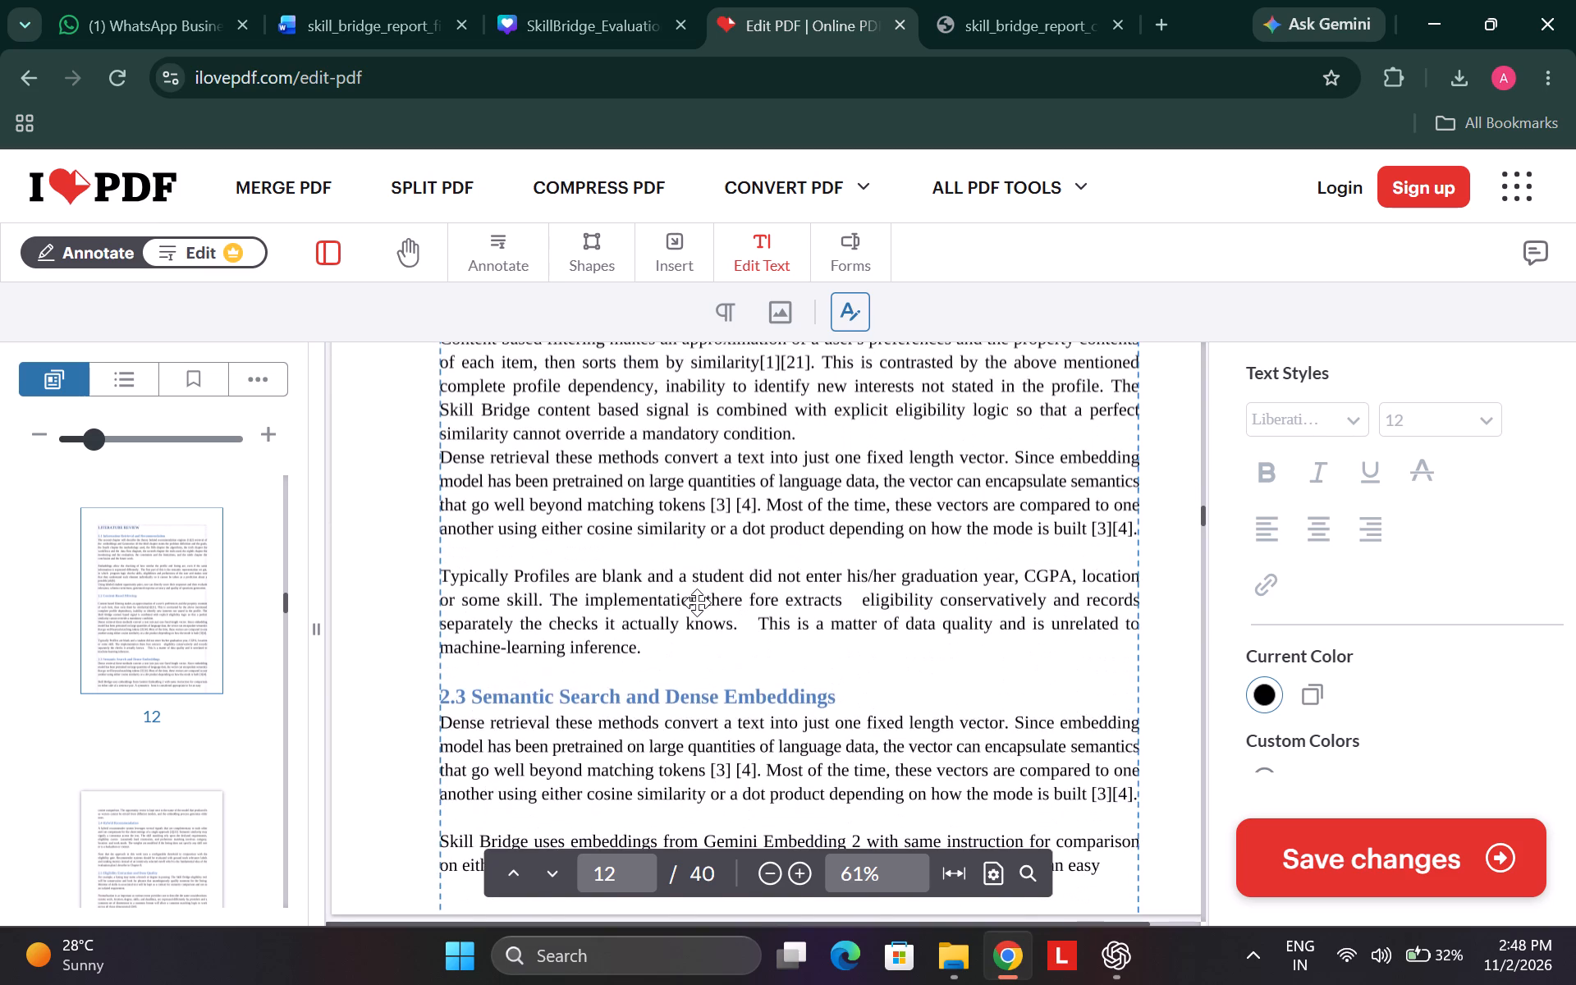
scroll(697, 602, "up", 4)
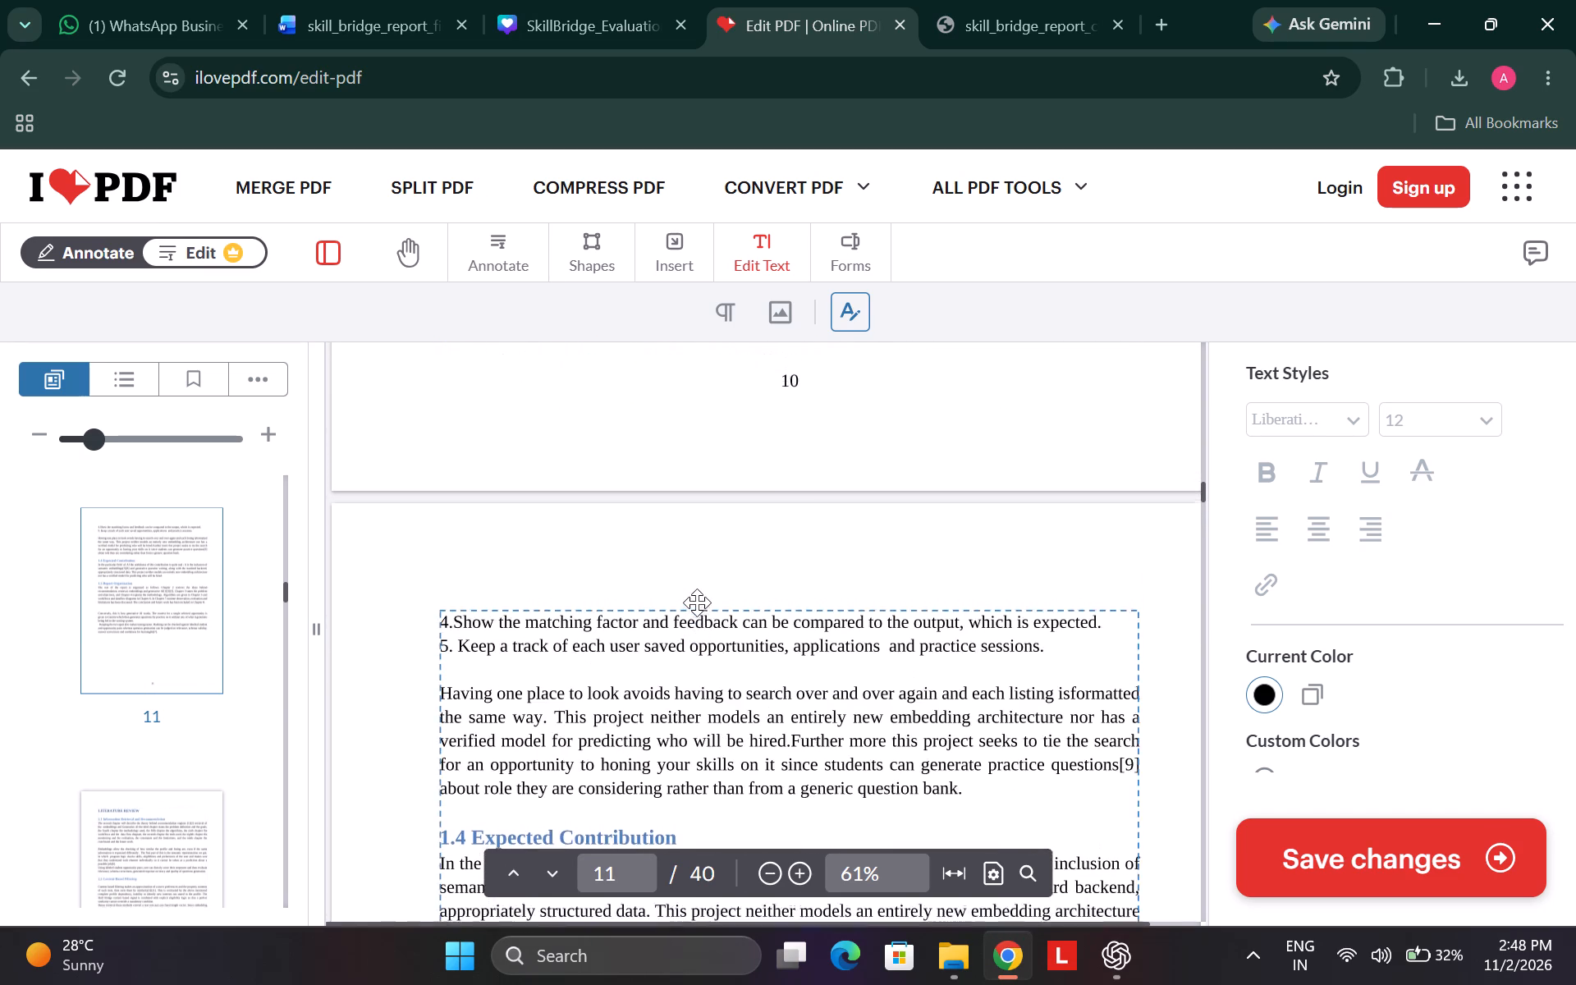
scroll(697, 602, "down", 8)
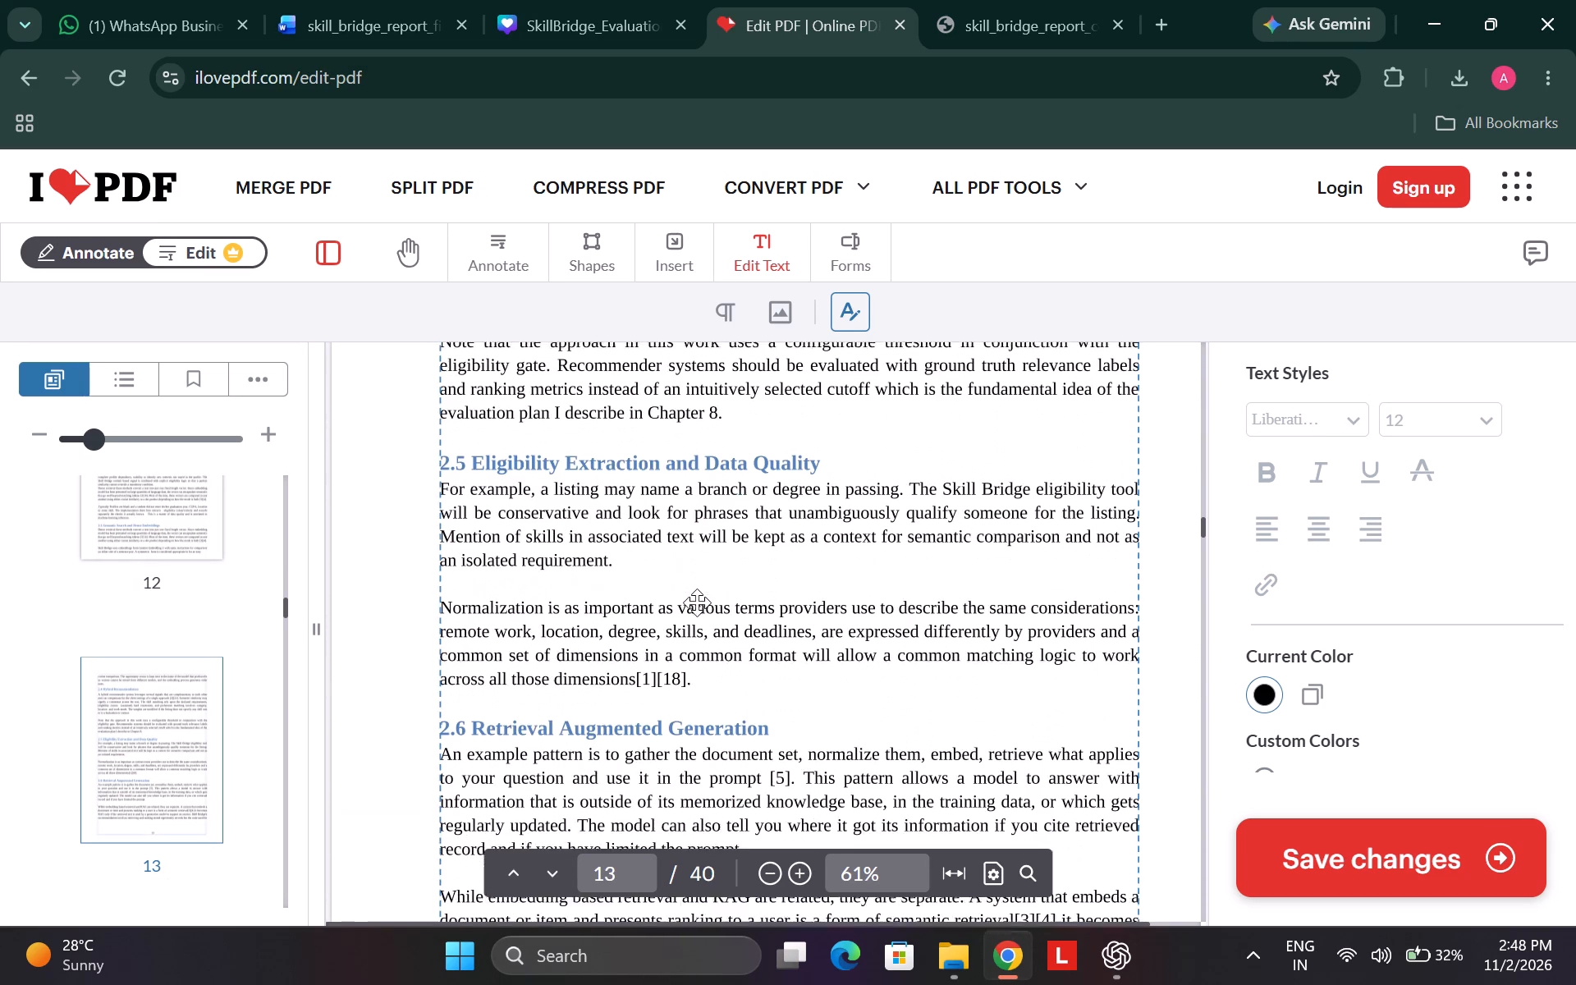
scroll(697, 602, "down", 4)
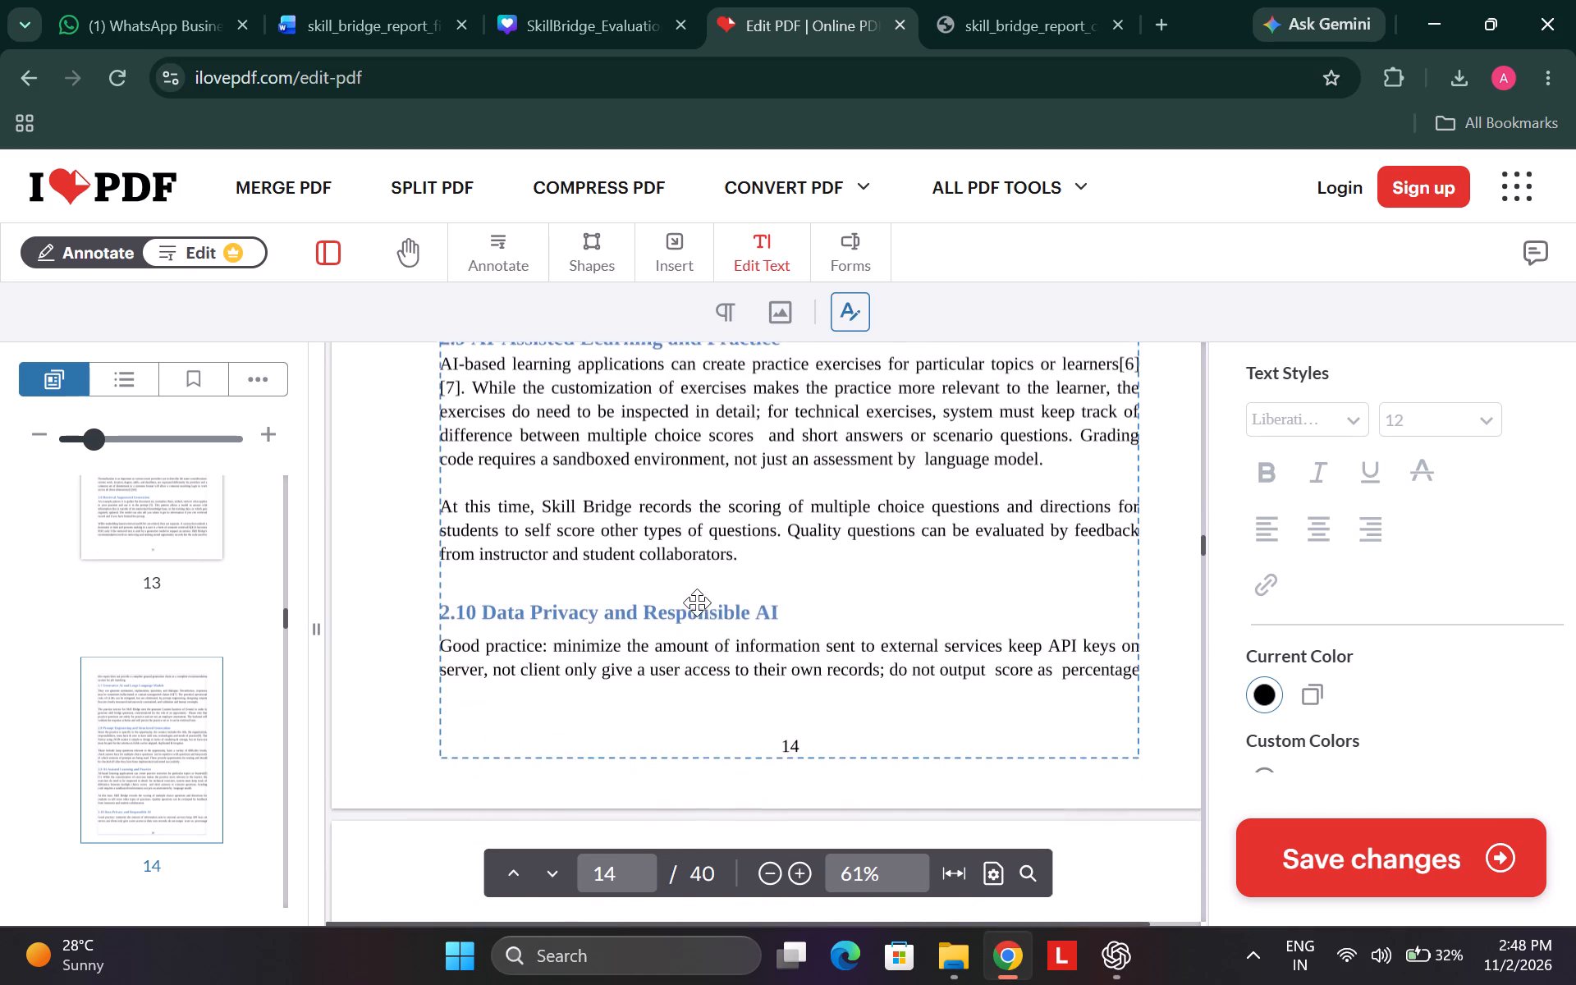
scroll(697, 602, "down", 3)
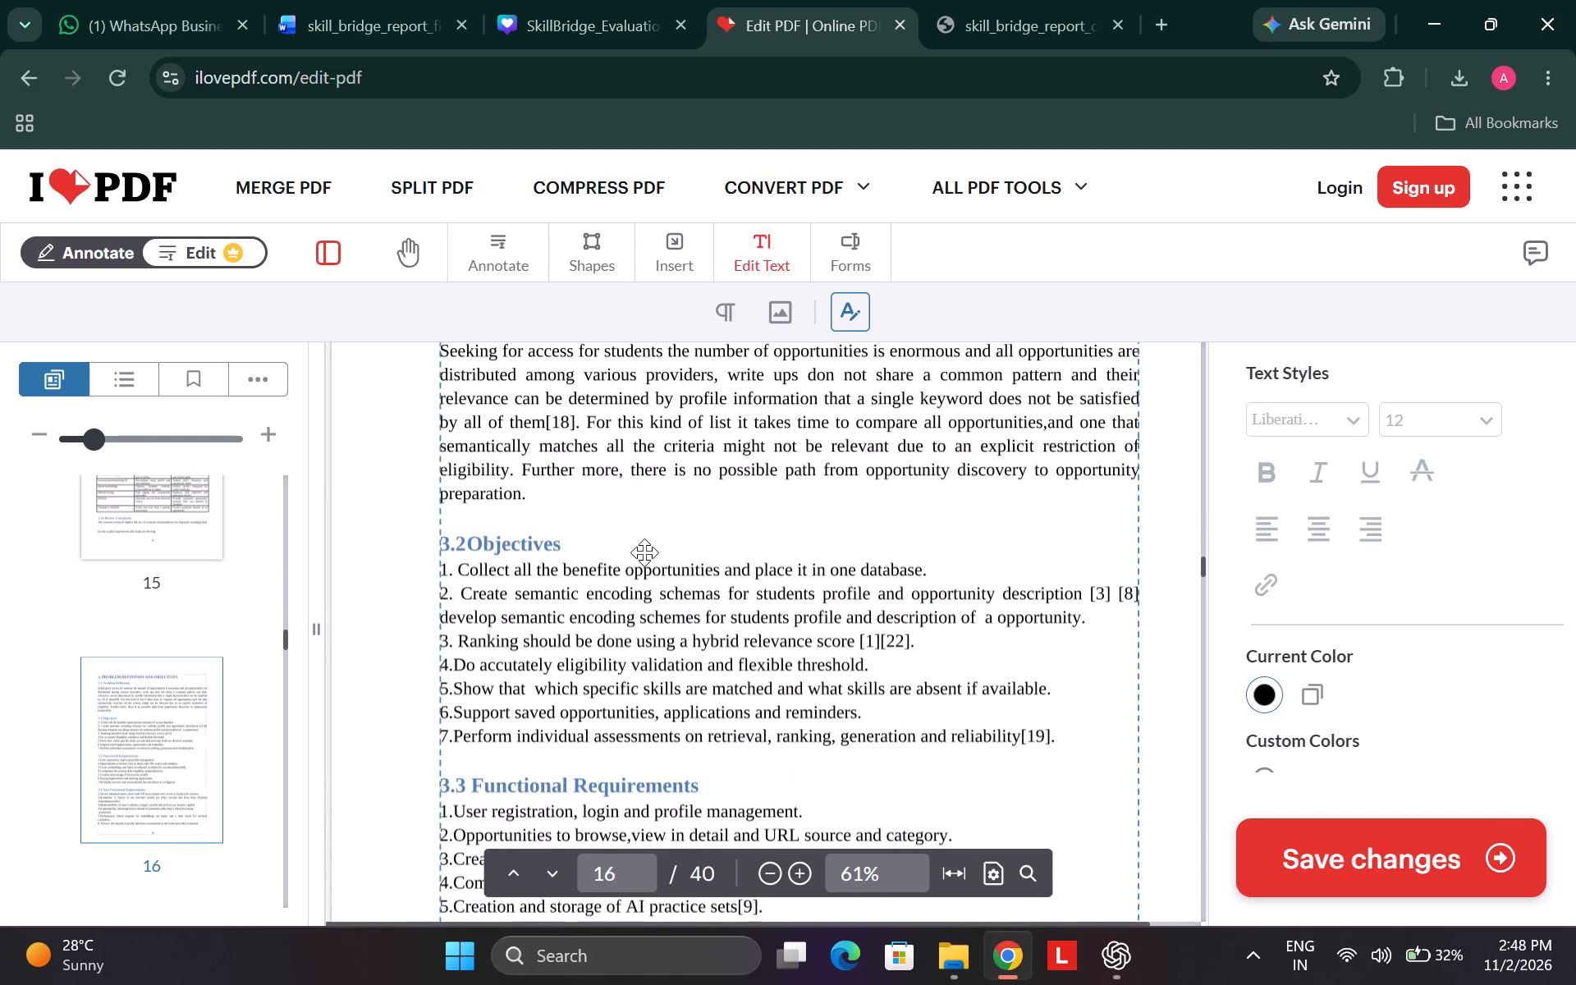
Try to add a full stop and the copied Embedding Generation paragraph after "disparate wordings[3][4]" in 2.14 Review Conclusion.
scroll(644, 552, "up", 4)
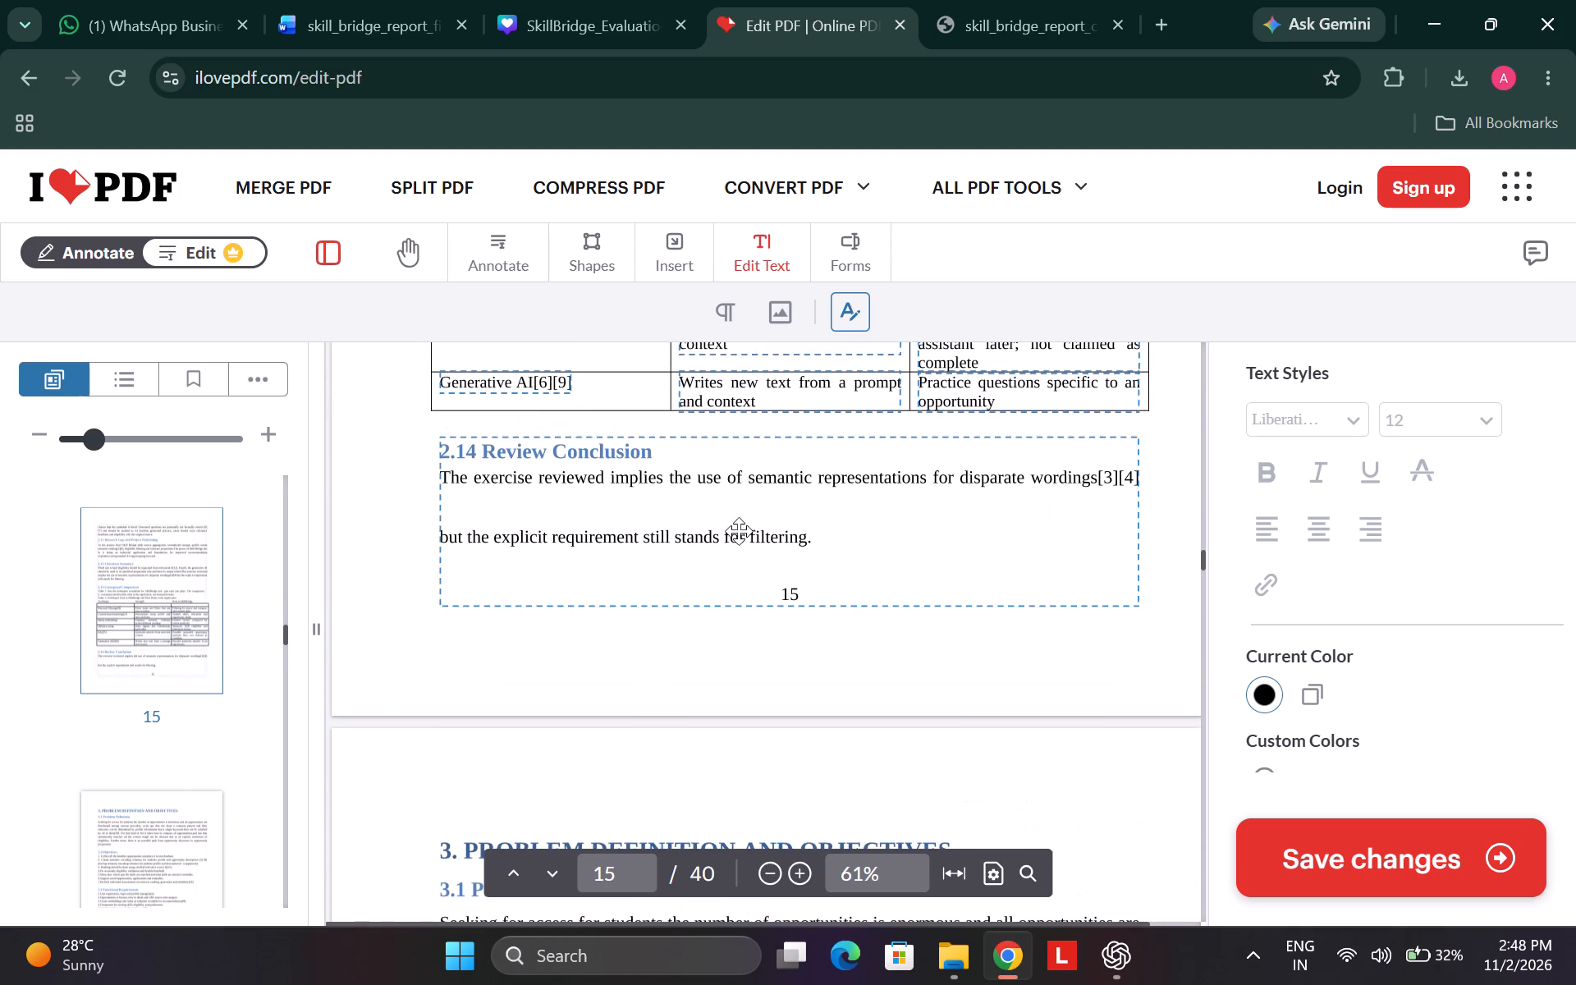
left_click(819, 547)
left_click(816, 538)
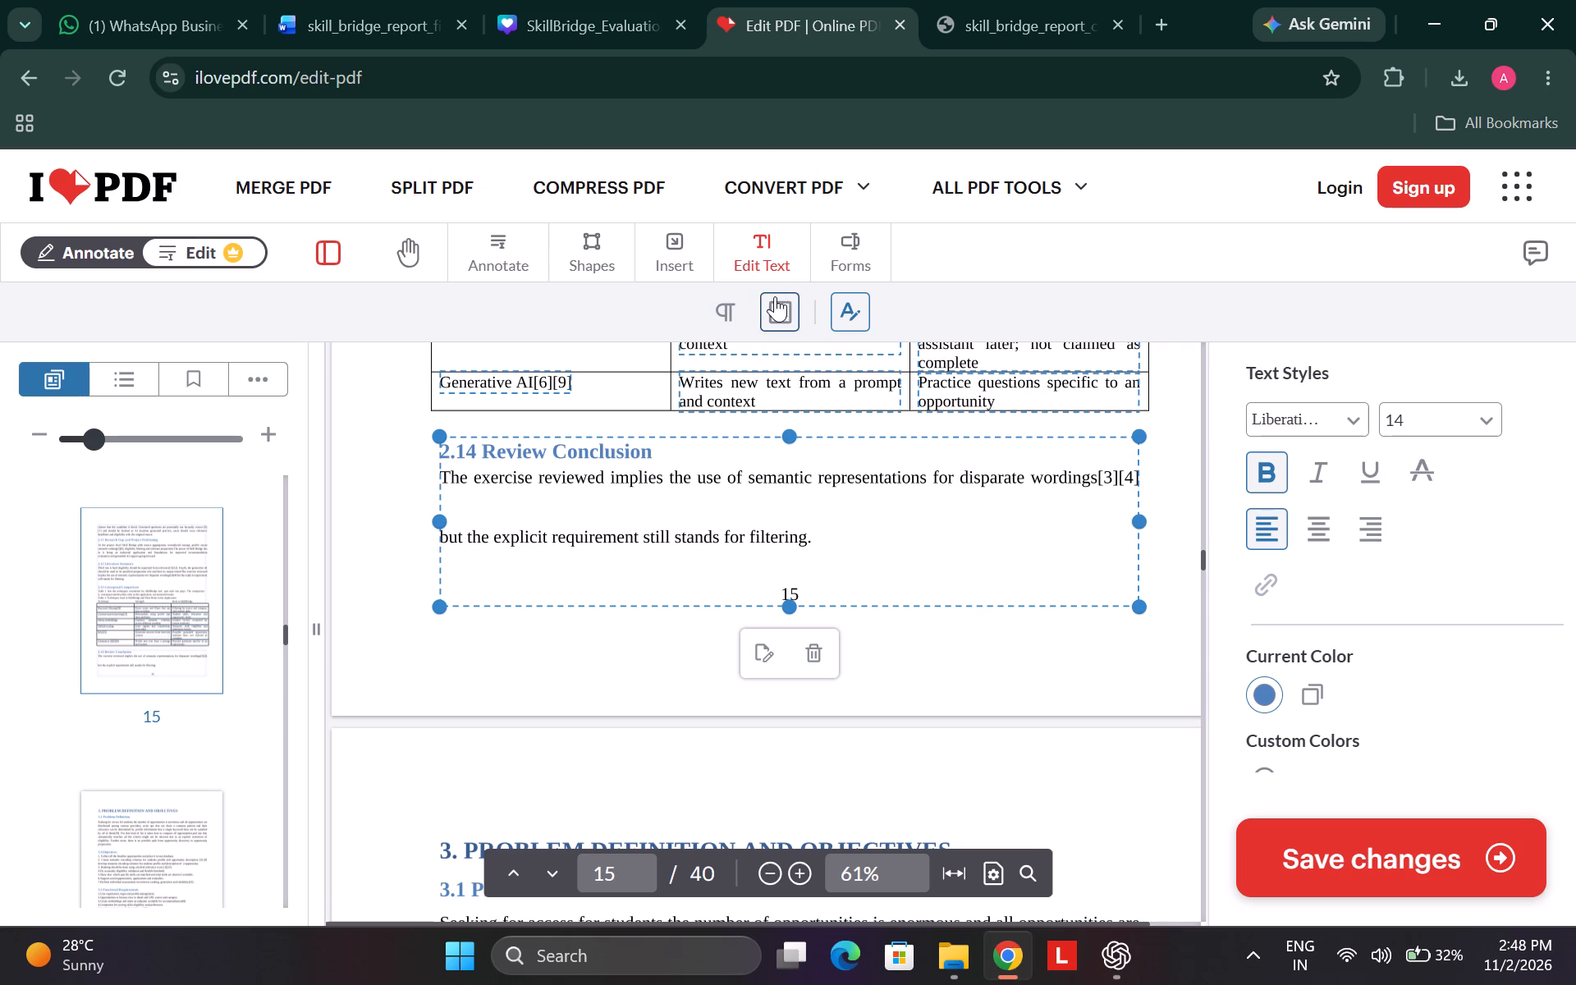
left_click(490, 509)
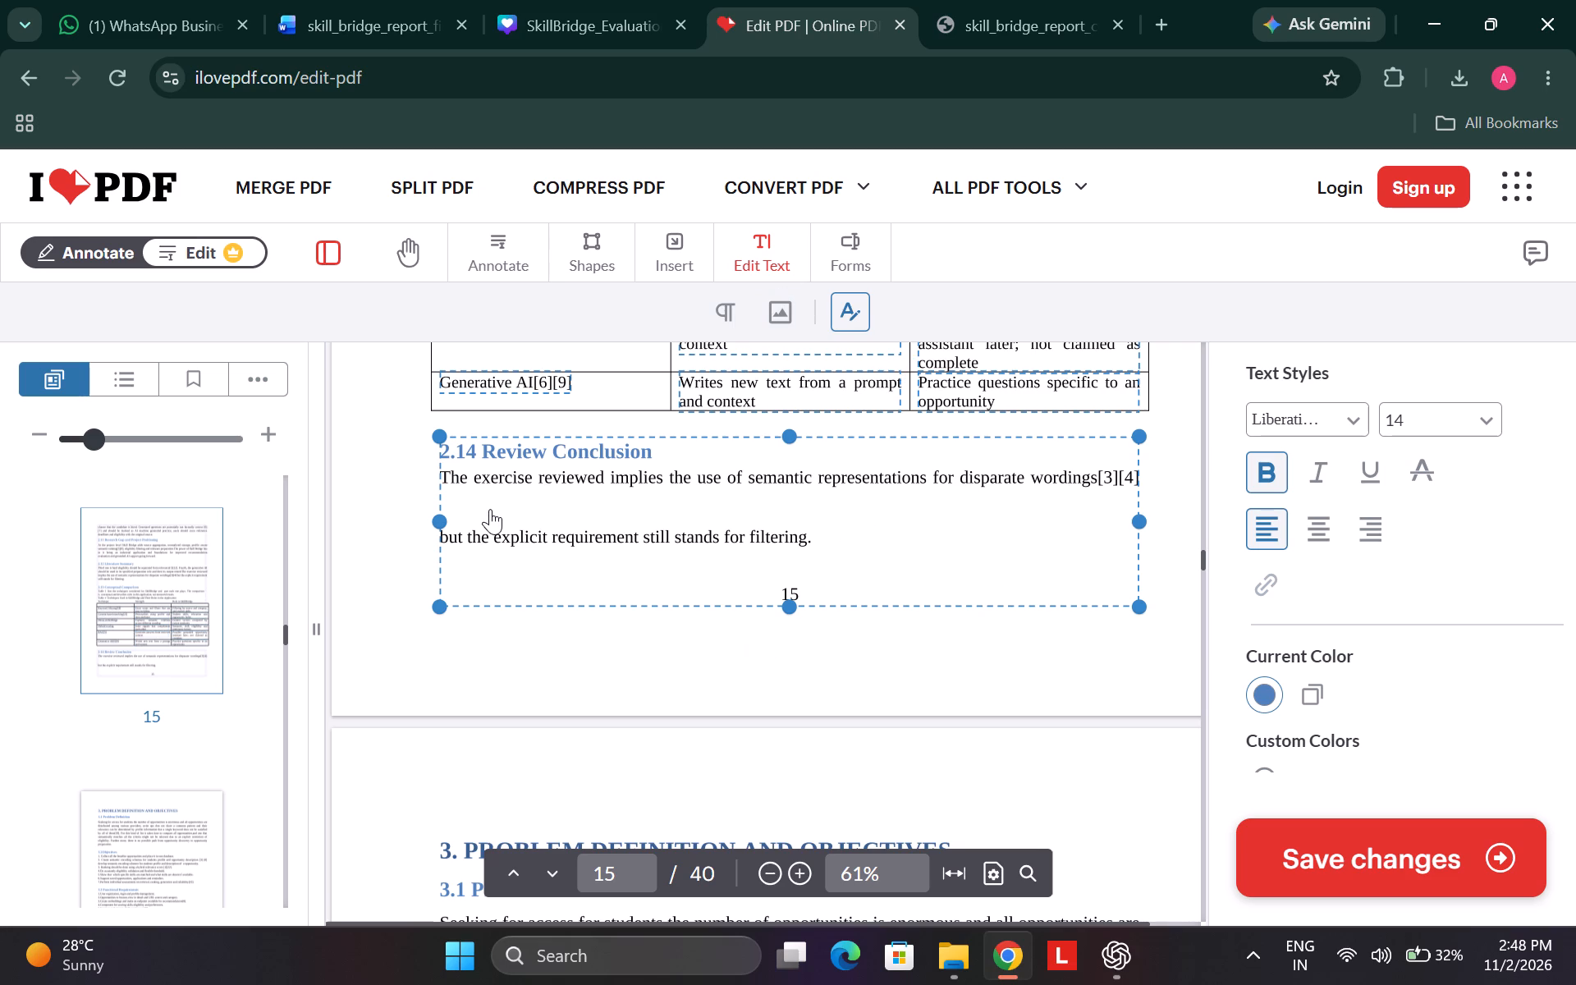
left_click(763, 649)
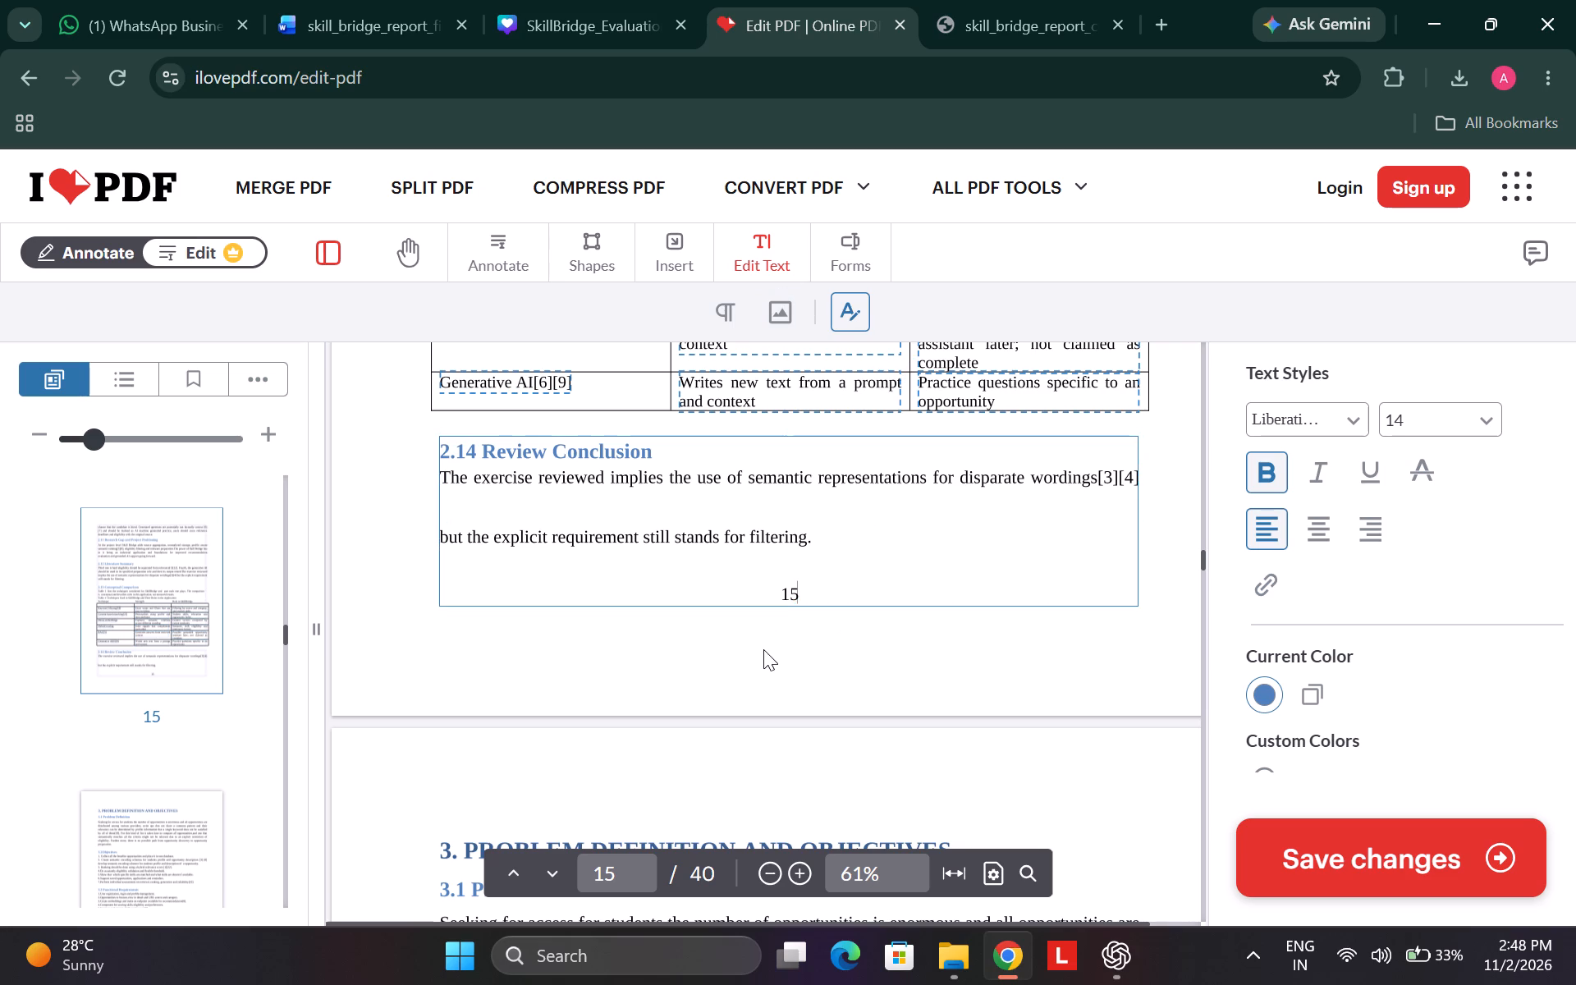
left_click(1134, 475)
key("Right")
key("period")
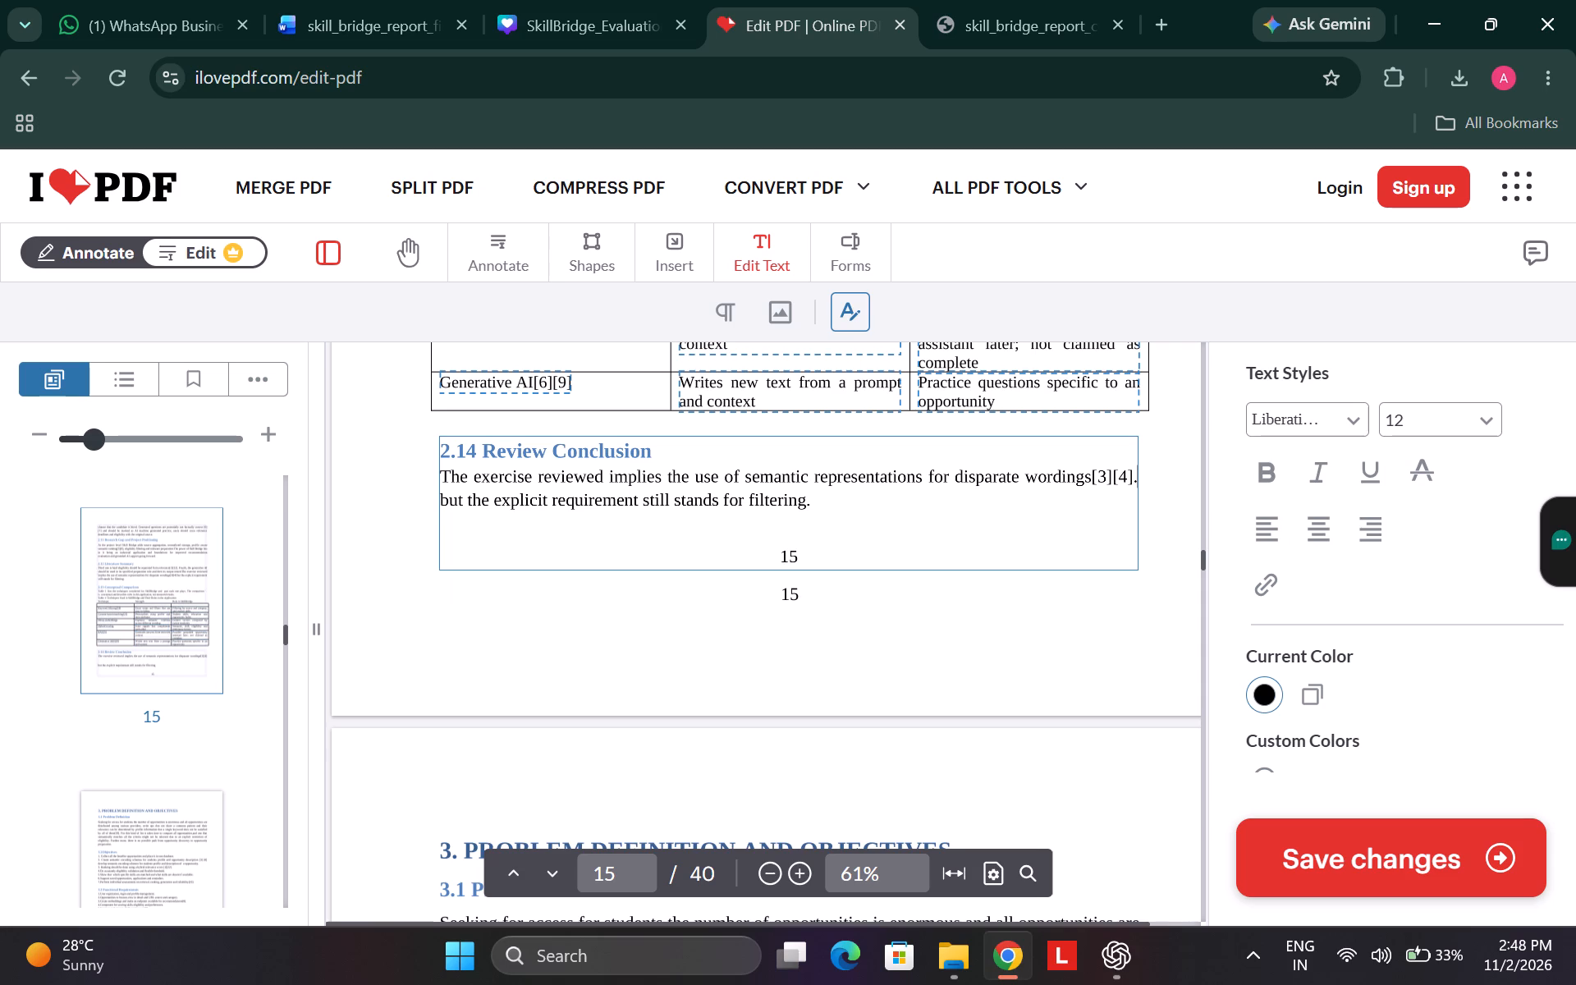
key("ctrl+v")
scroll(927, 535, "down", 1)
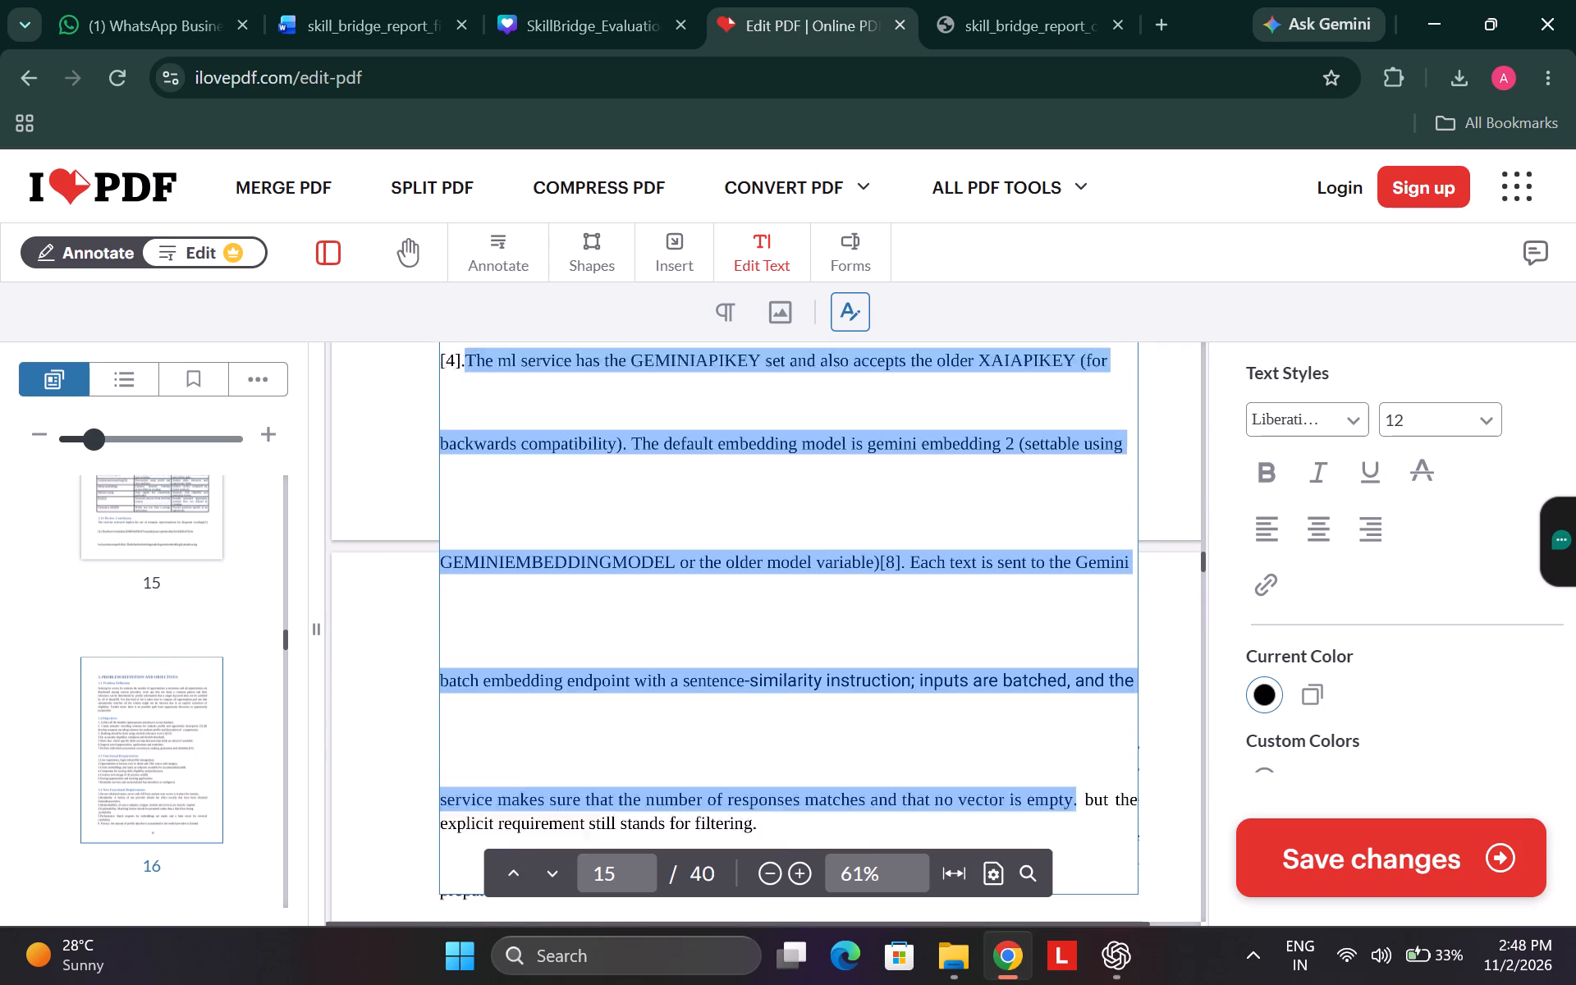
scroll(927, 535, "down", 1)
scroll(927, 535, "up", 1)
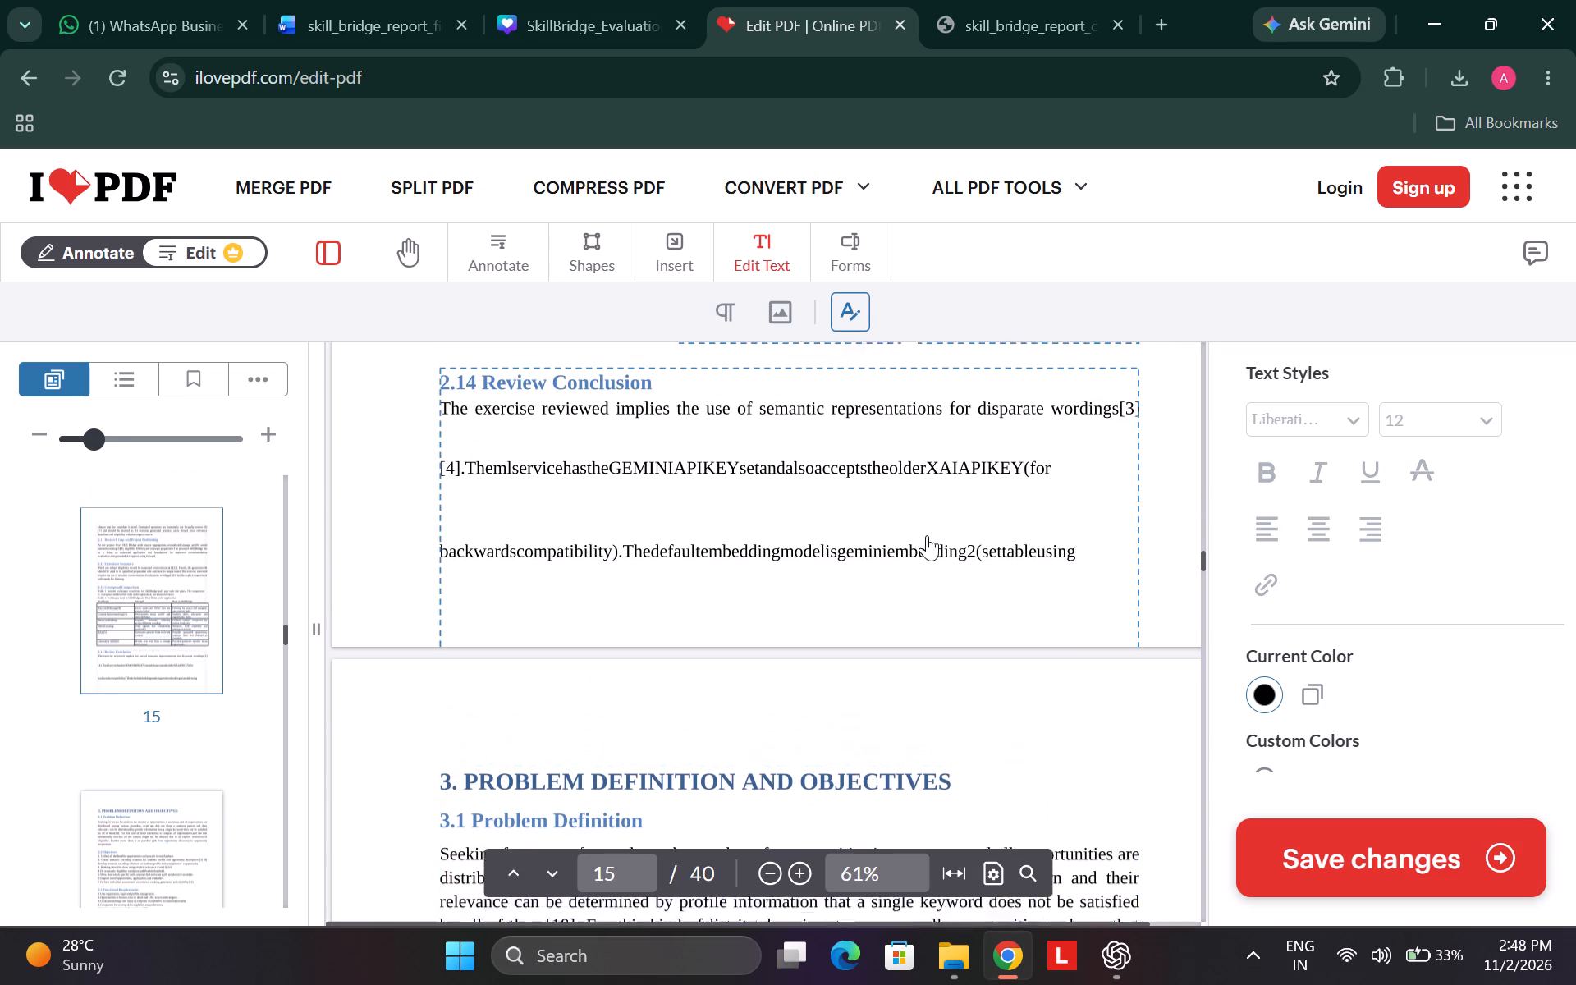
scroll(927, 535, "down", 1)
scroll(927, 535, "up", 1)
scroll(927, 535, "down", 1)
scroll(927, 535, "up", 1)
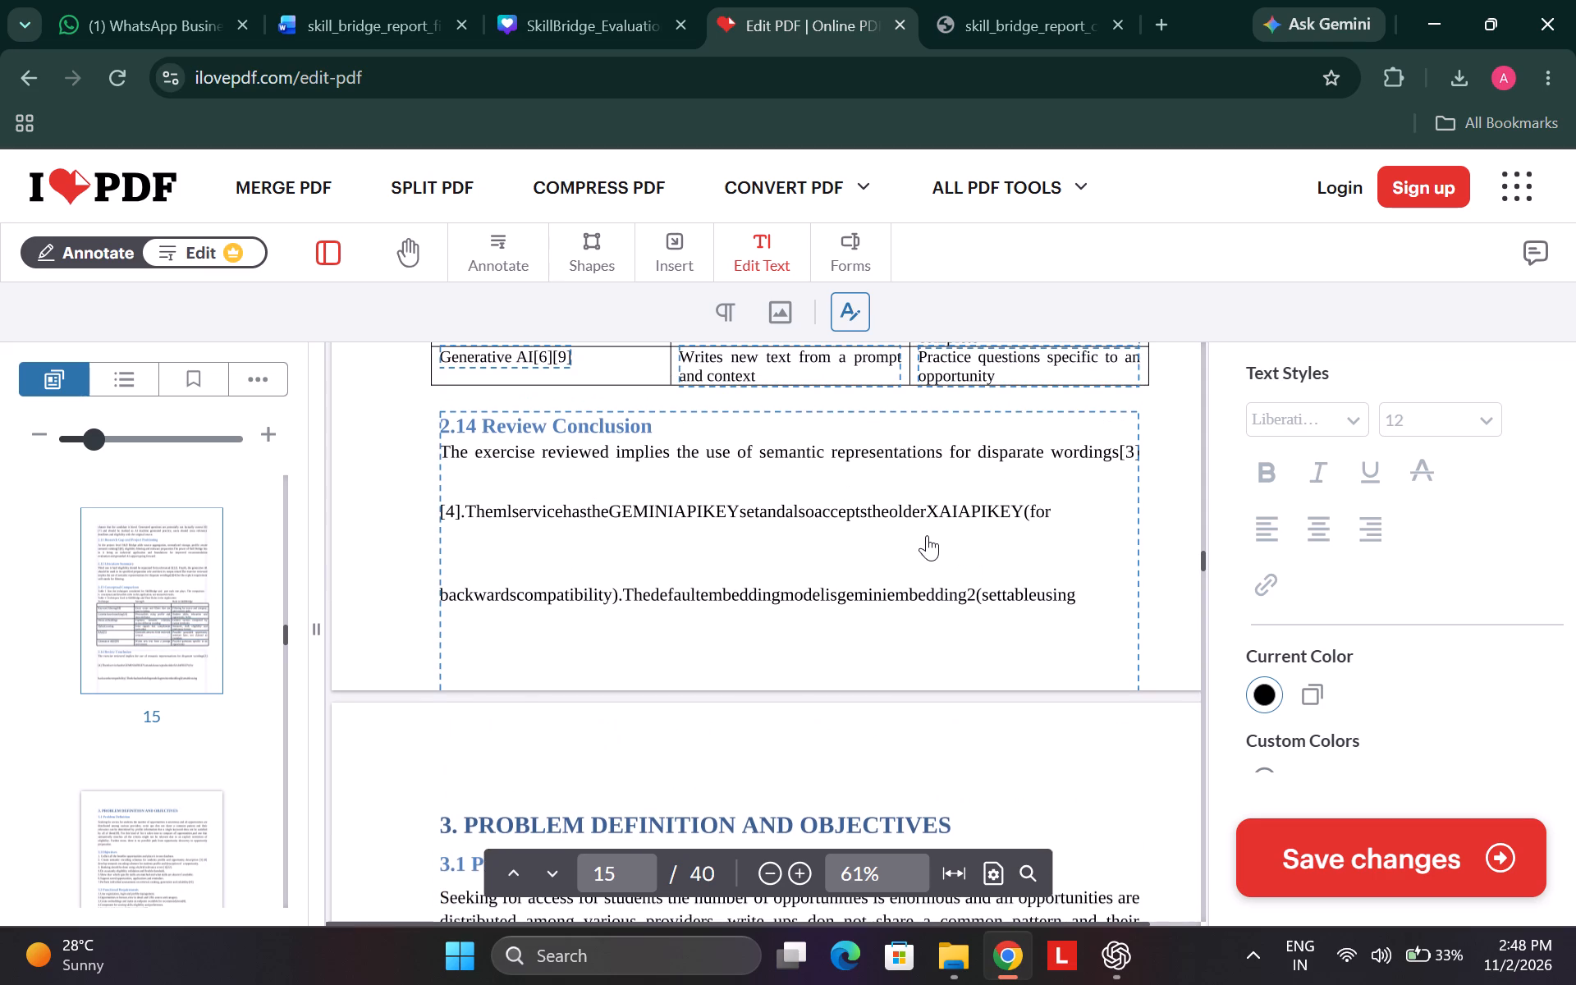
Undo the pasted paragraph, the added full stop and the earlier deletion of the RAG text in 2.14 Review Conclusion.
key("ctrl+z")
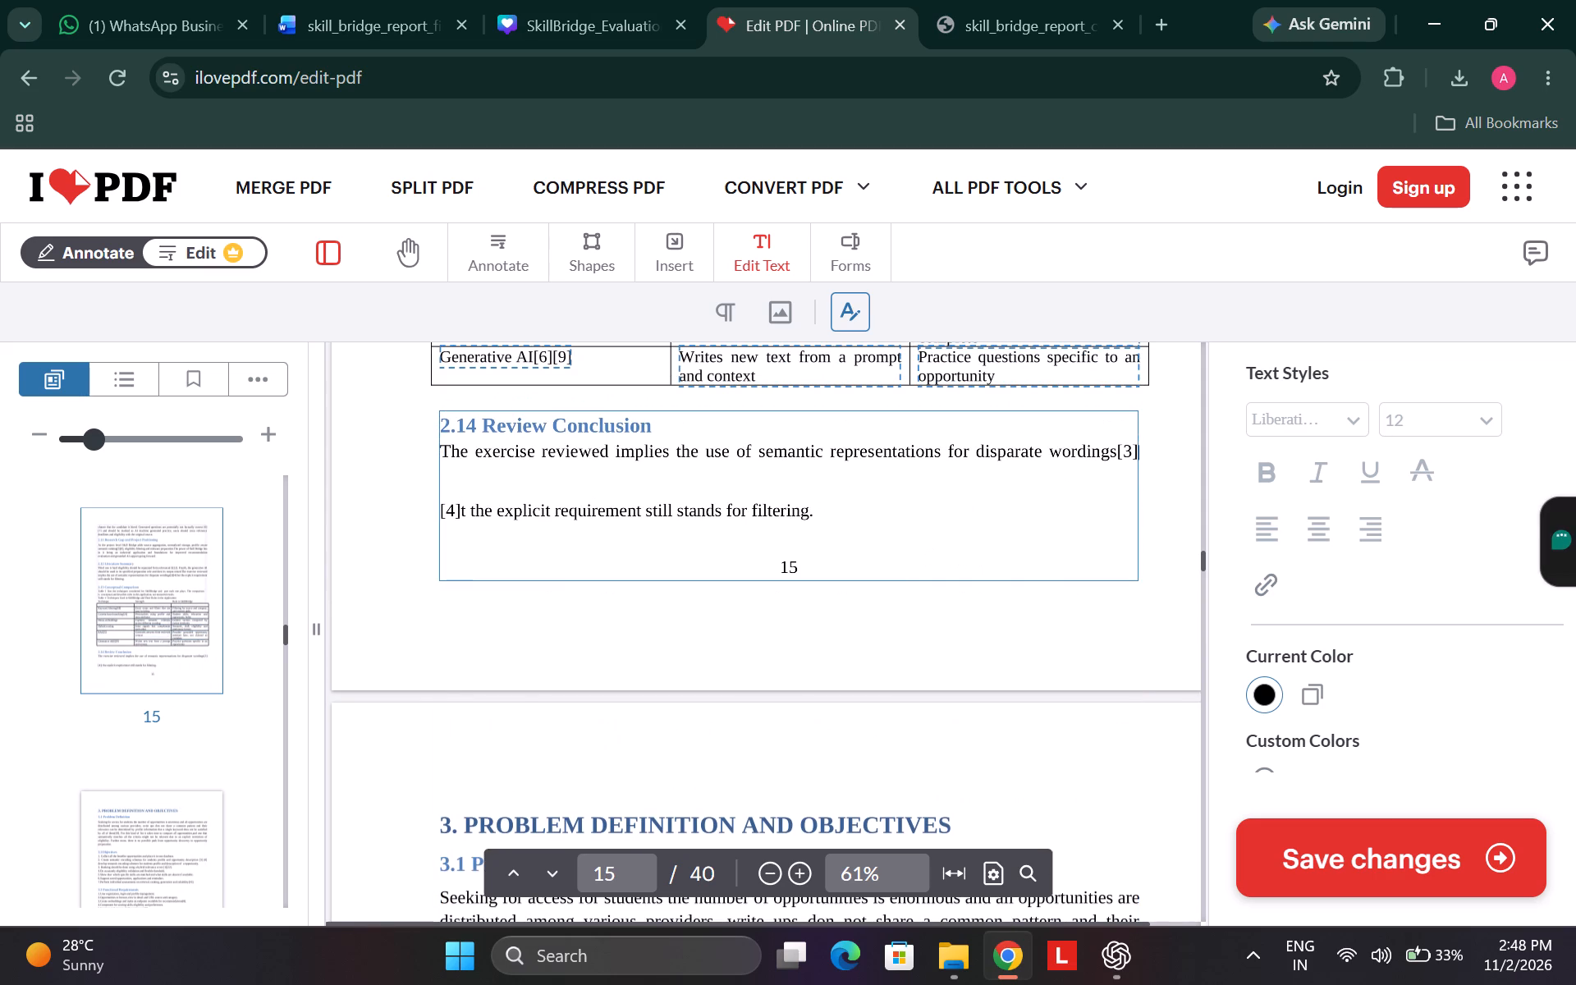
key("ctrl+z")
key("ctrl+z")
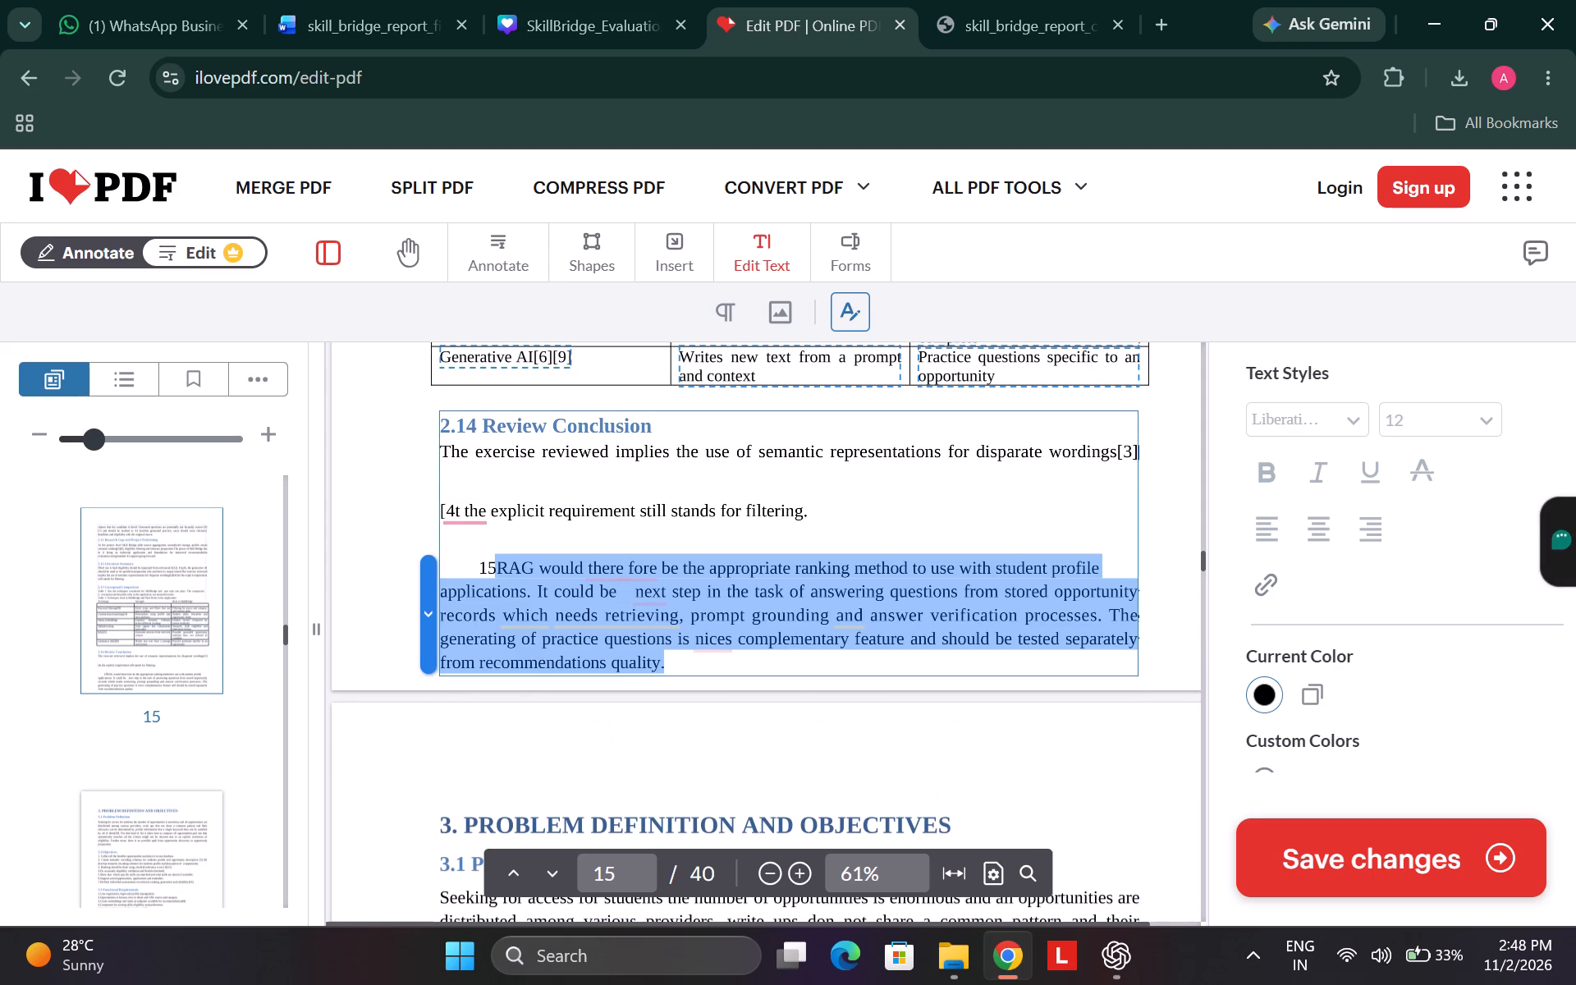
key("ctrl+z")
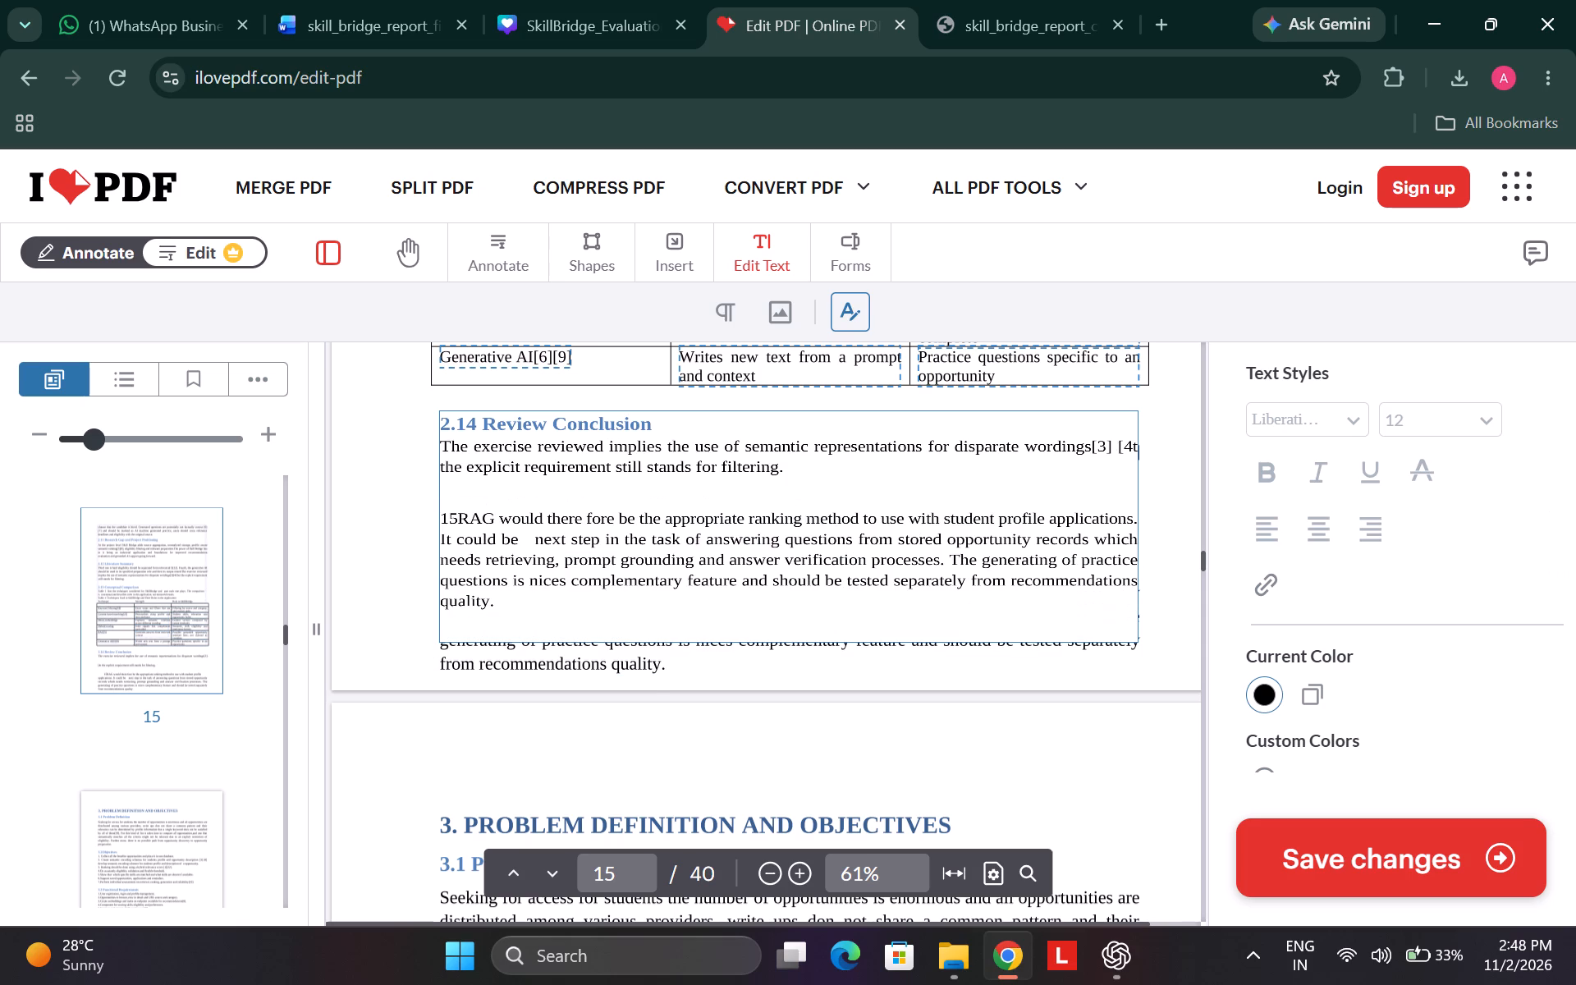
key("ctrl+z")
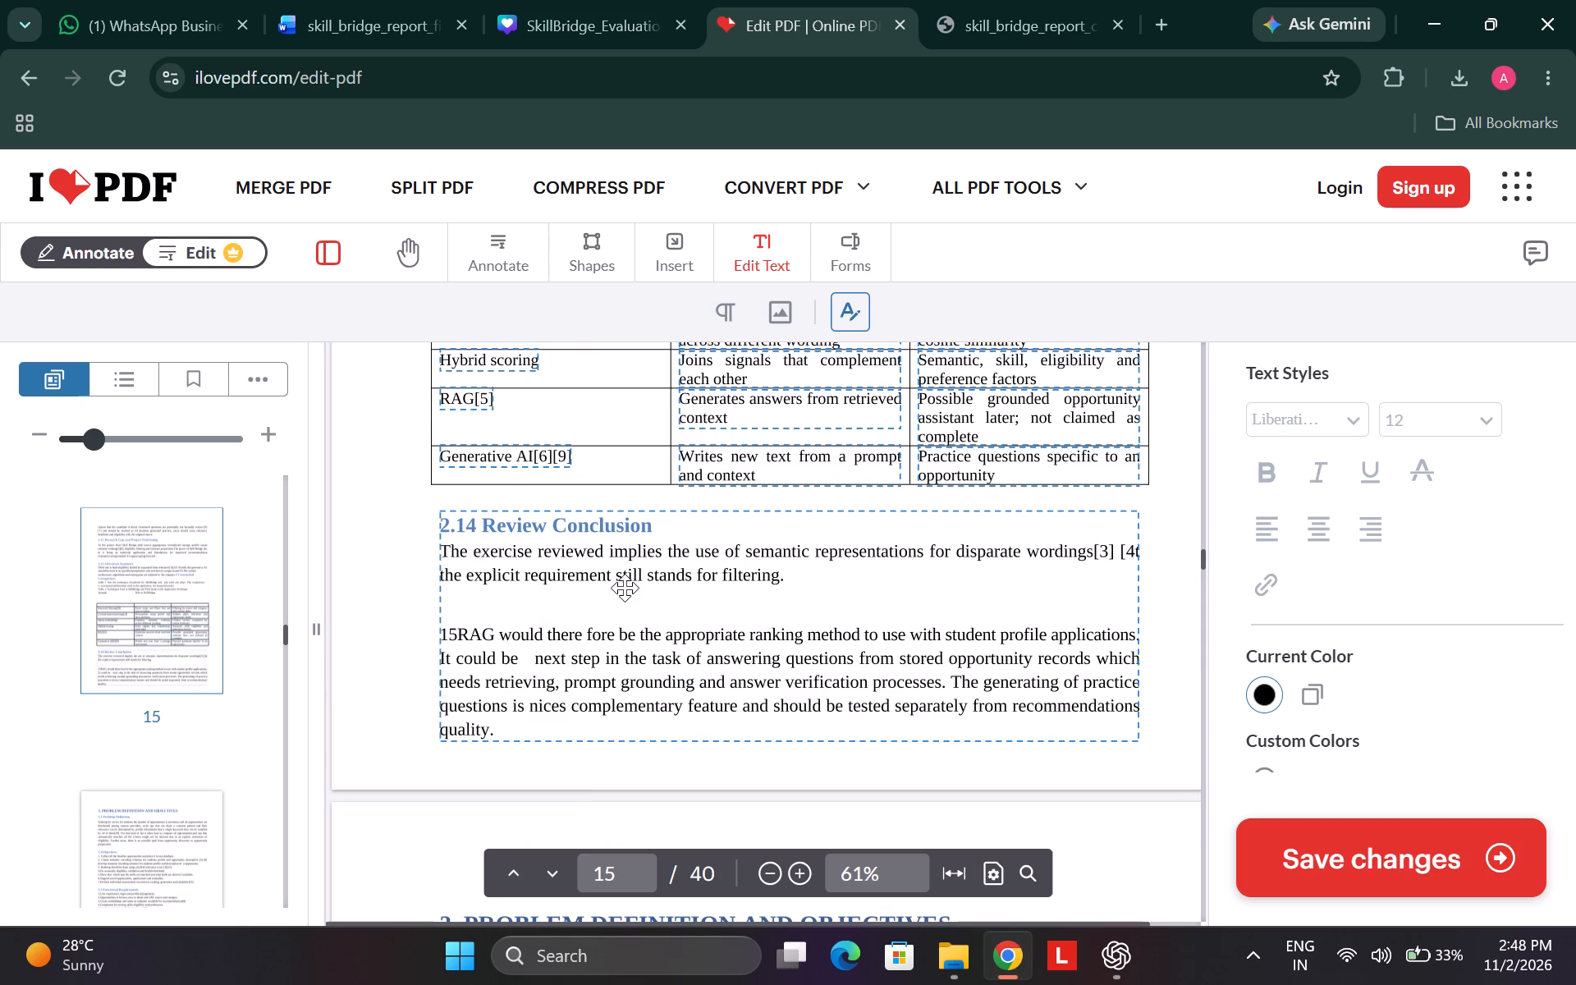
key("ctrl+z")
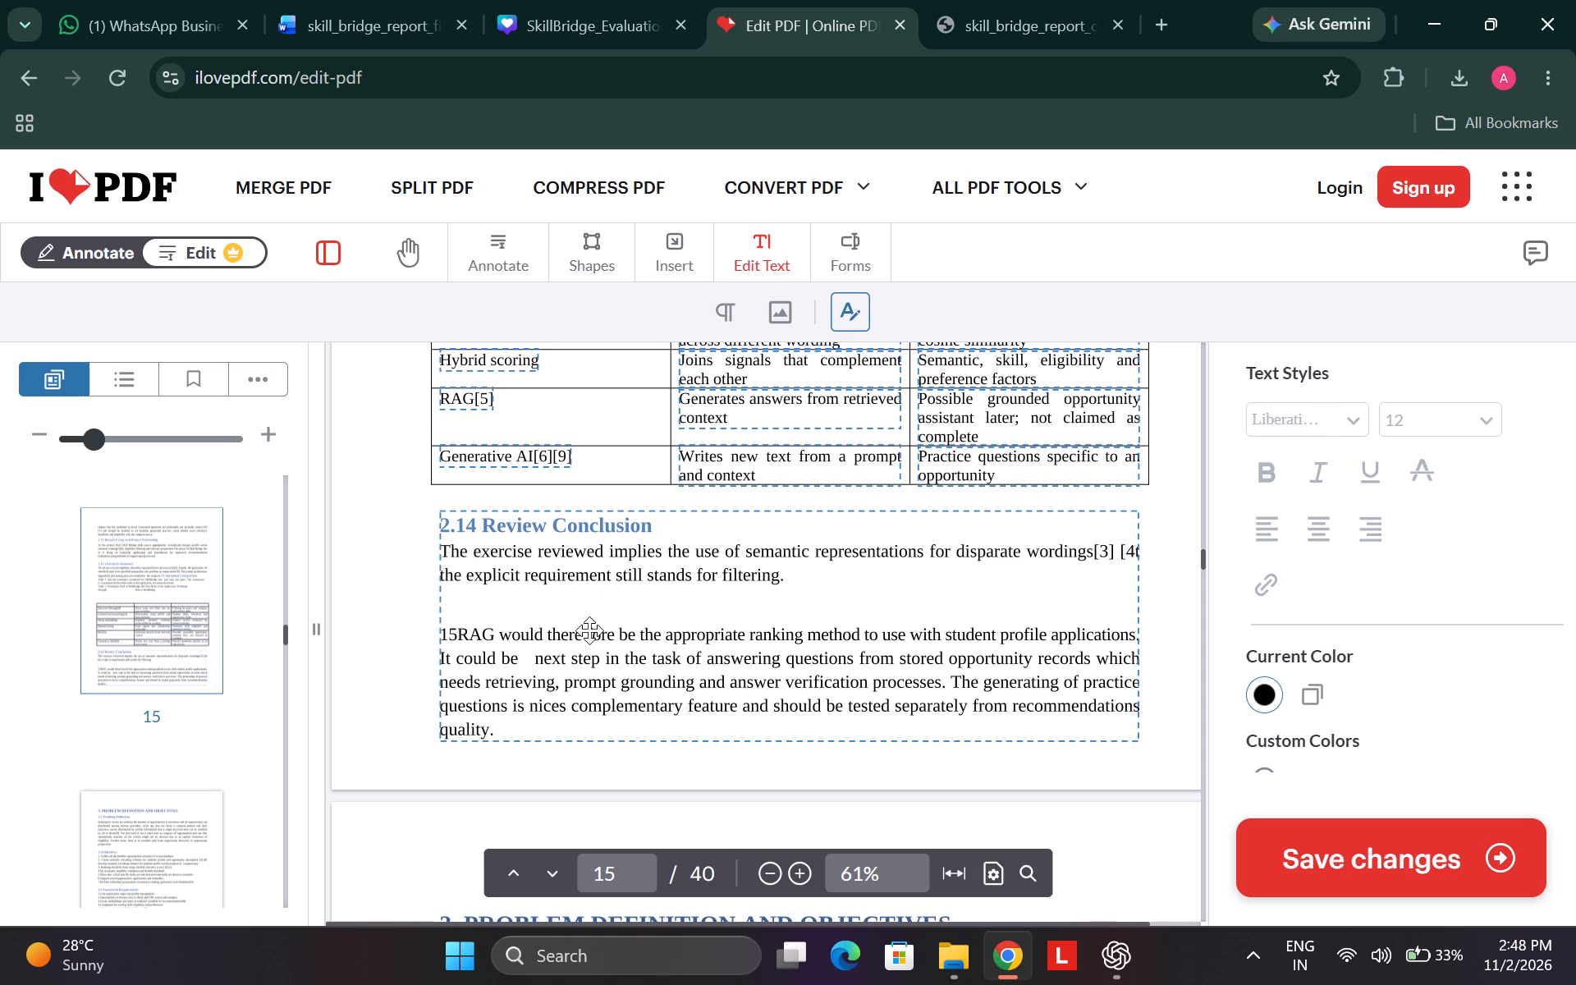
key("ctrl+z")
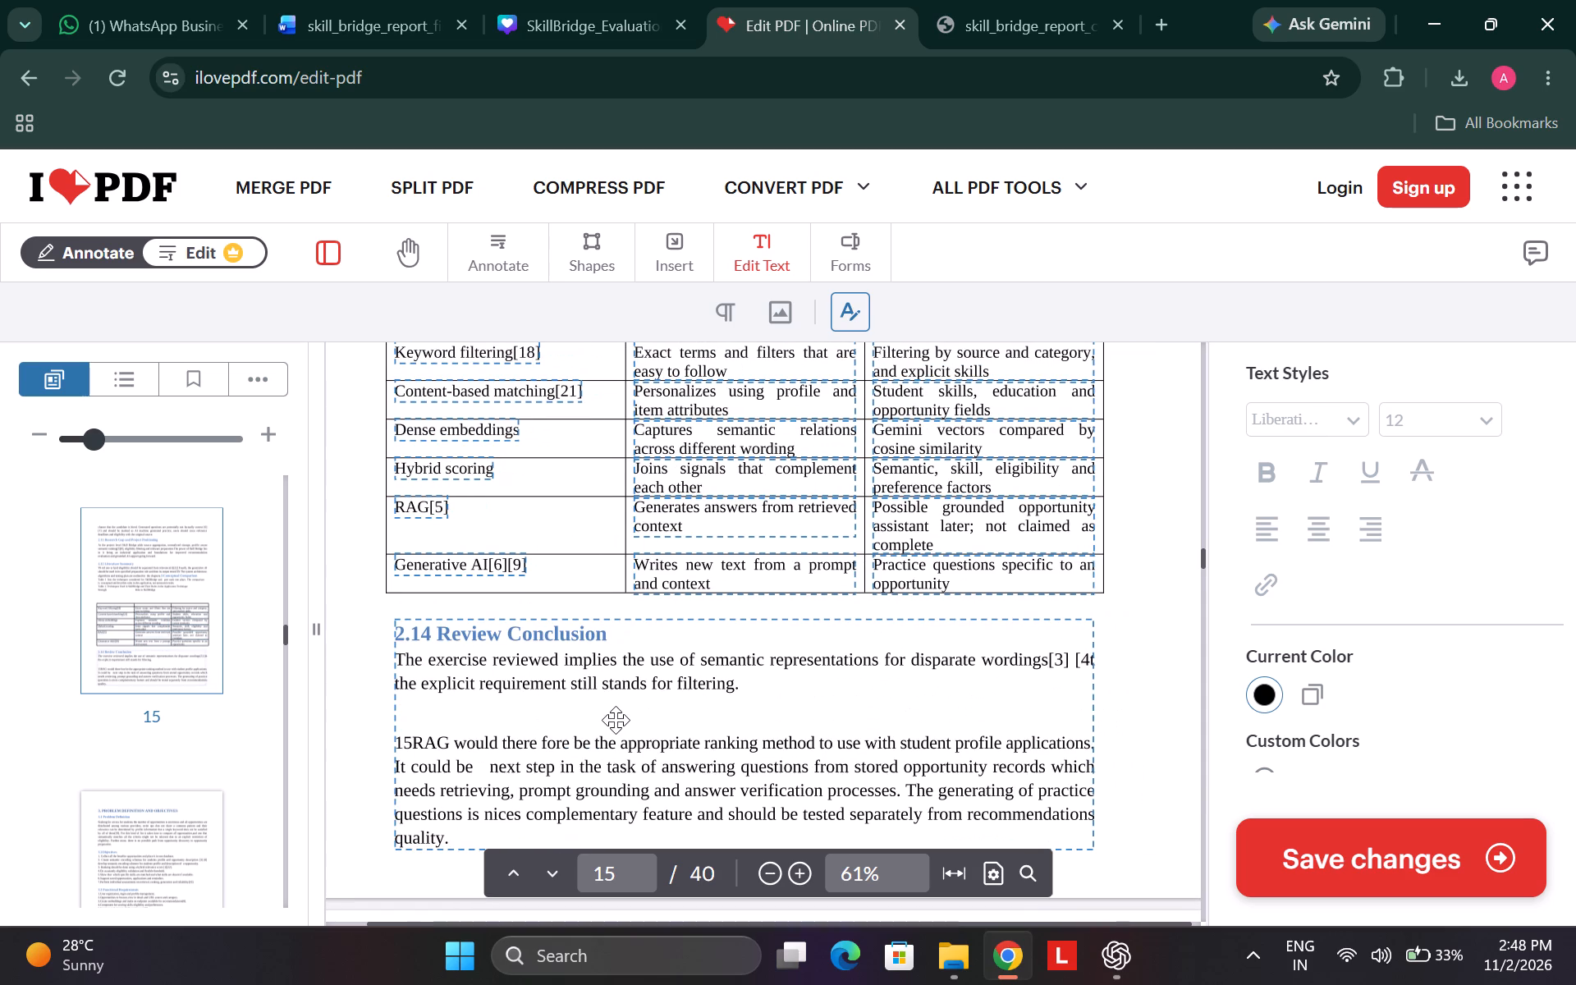
Remove the stray "15" and paragraph break before "RAG would there fore" in 2.14 Review Conclusion, joining it to the preceding text.
left_click(516, 736)
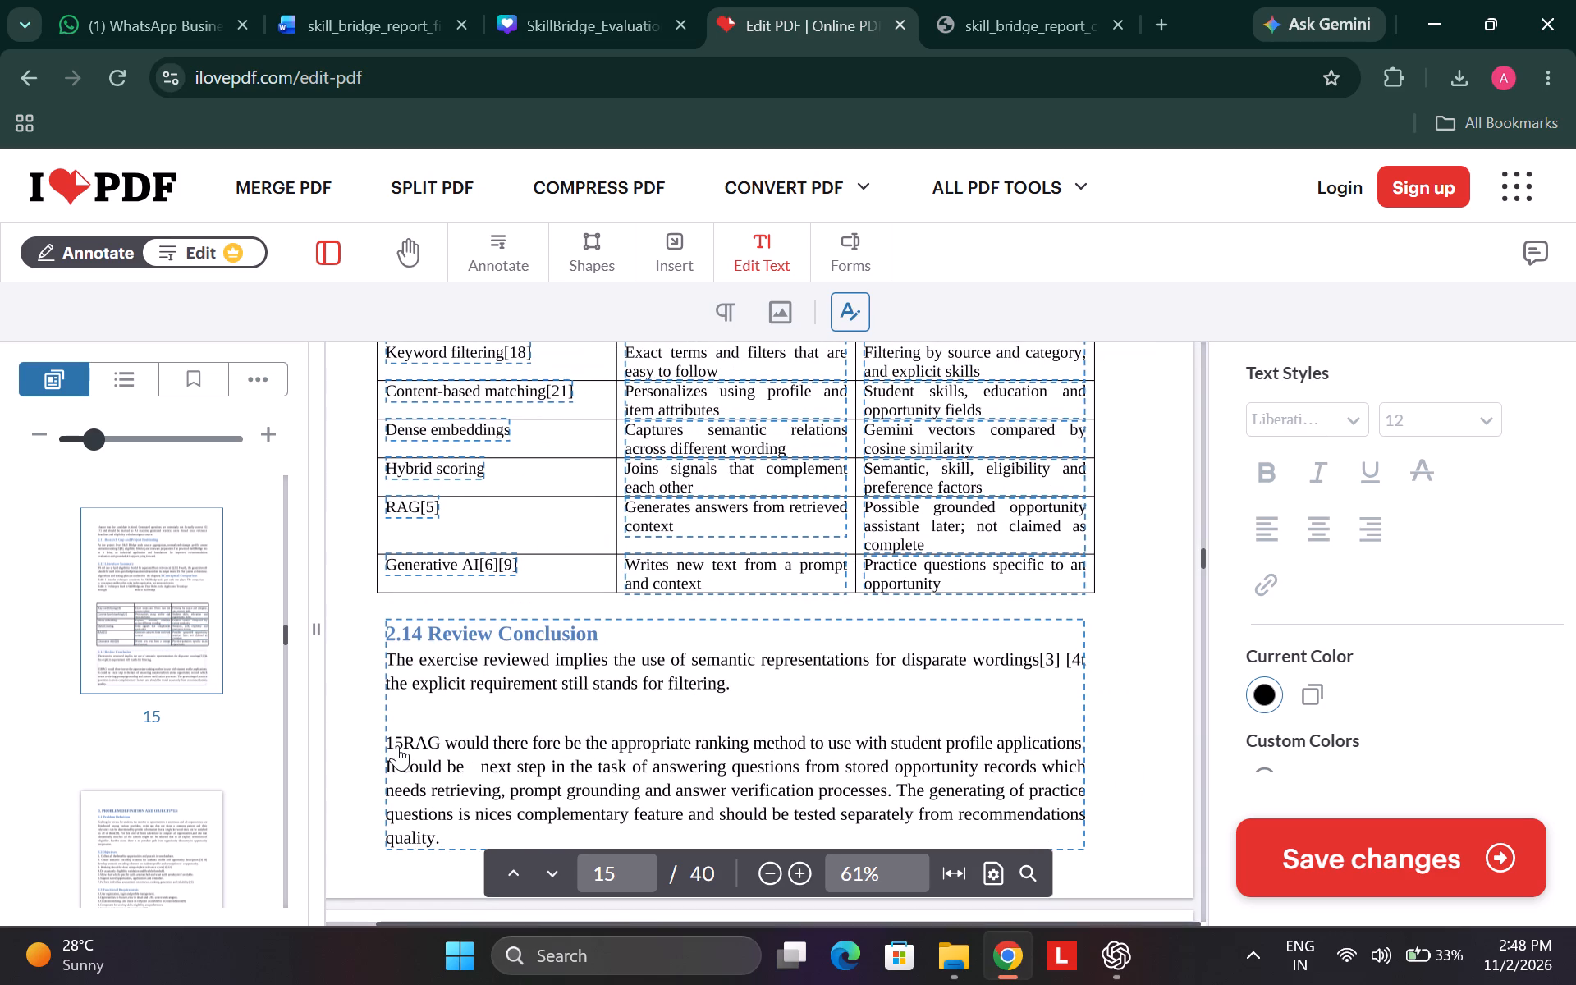
left_click(402, 740)
left_click(402, 740)
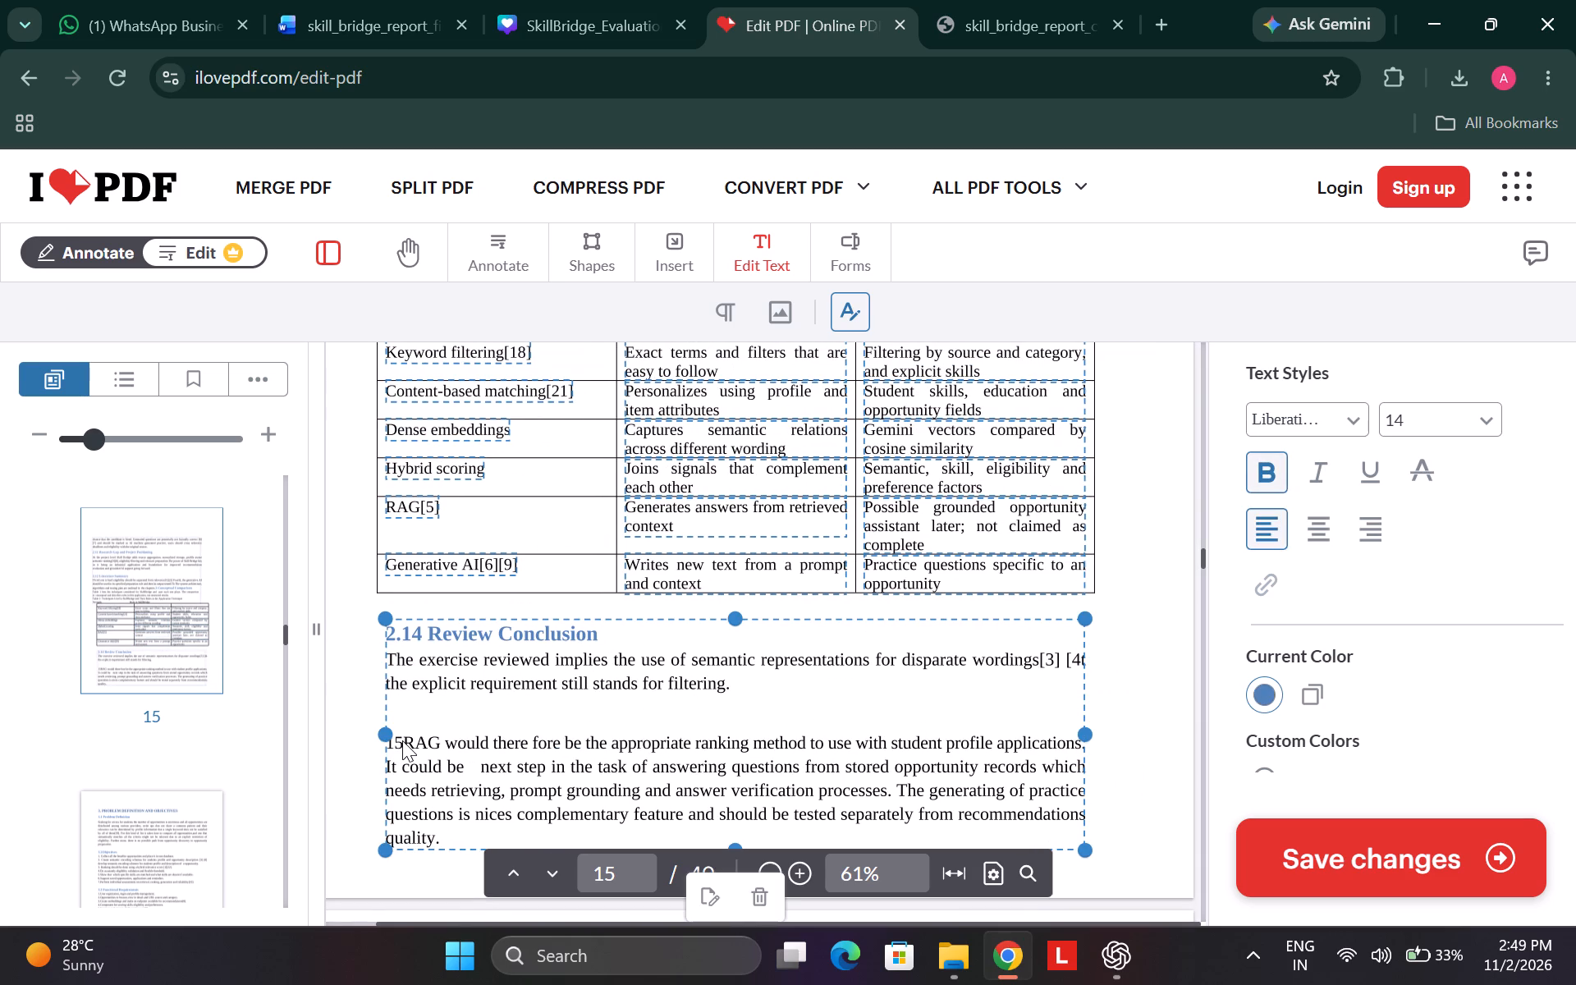
double_click(402, 740)
left_click(402, 740)
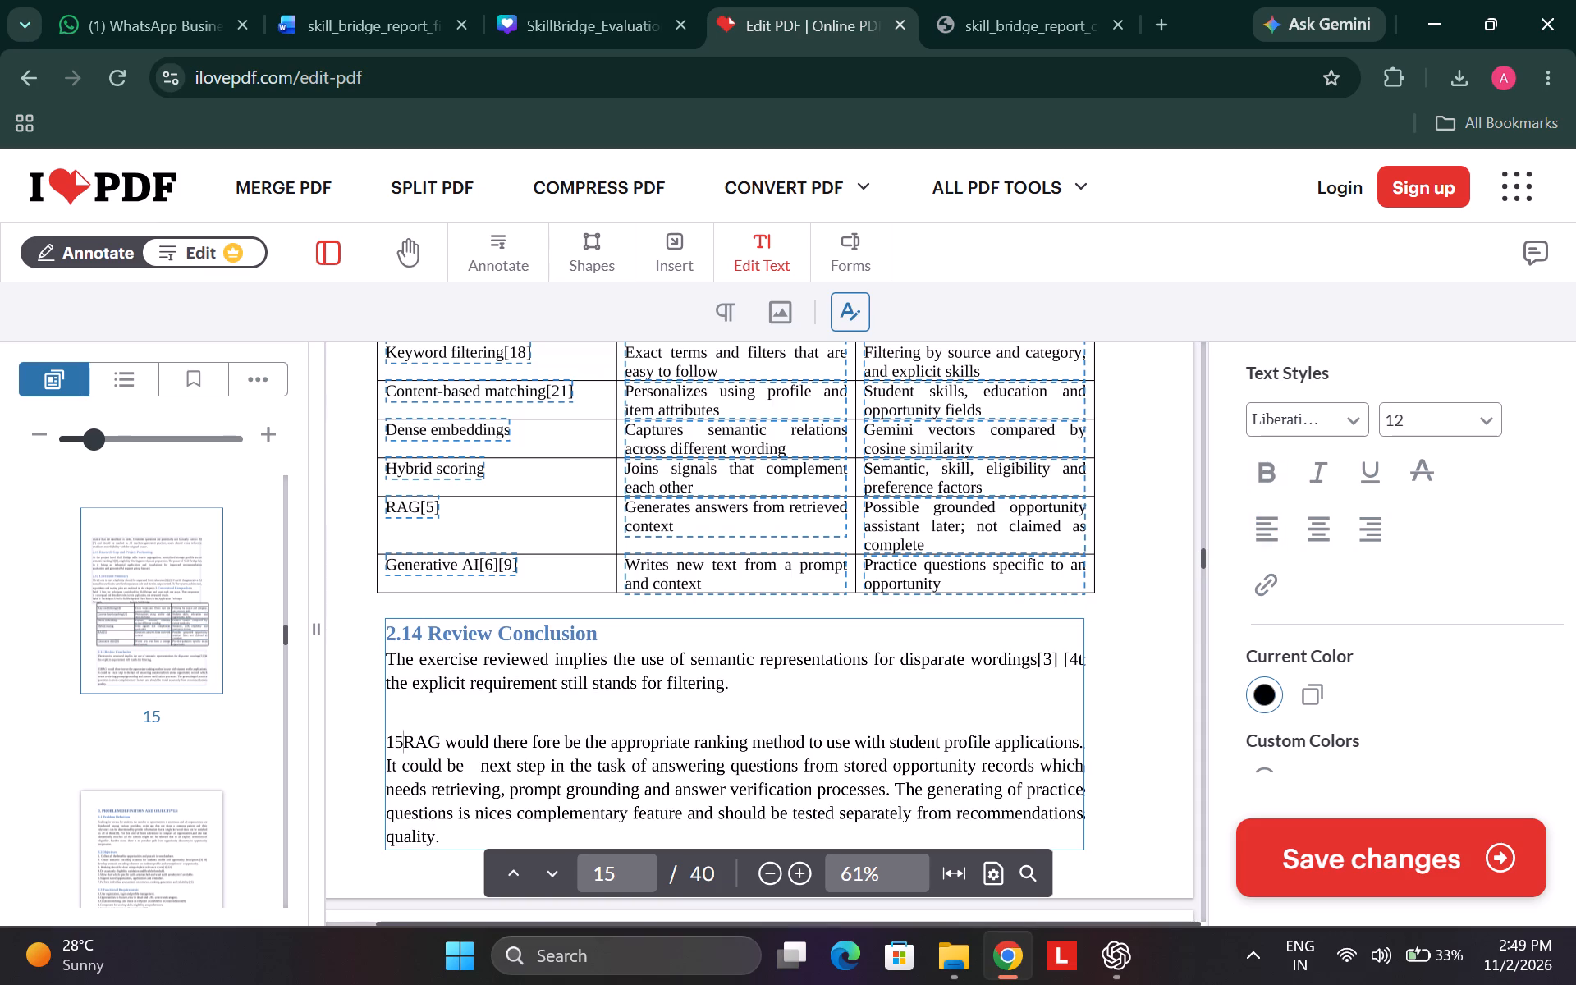
key("BackSpace")
key("BackSpace")
key("BackSpace")
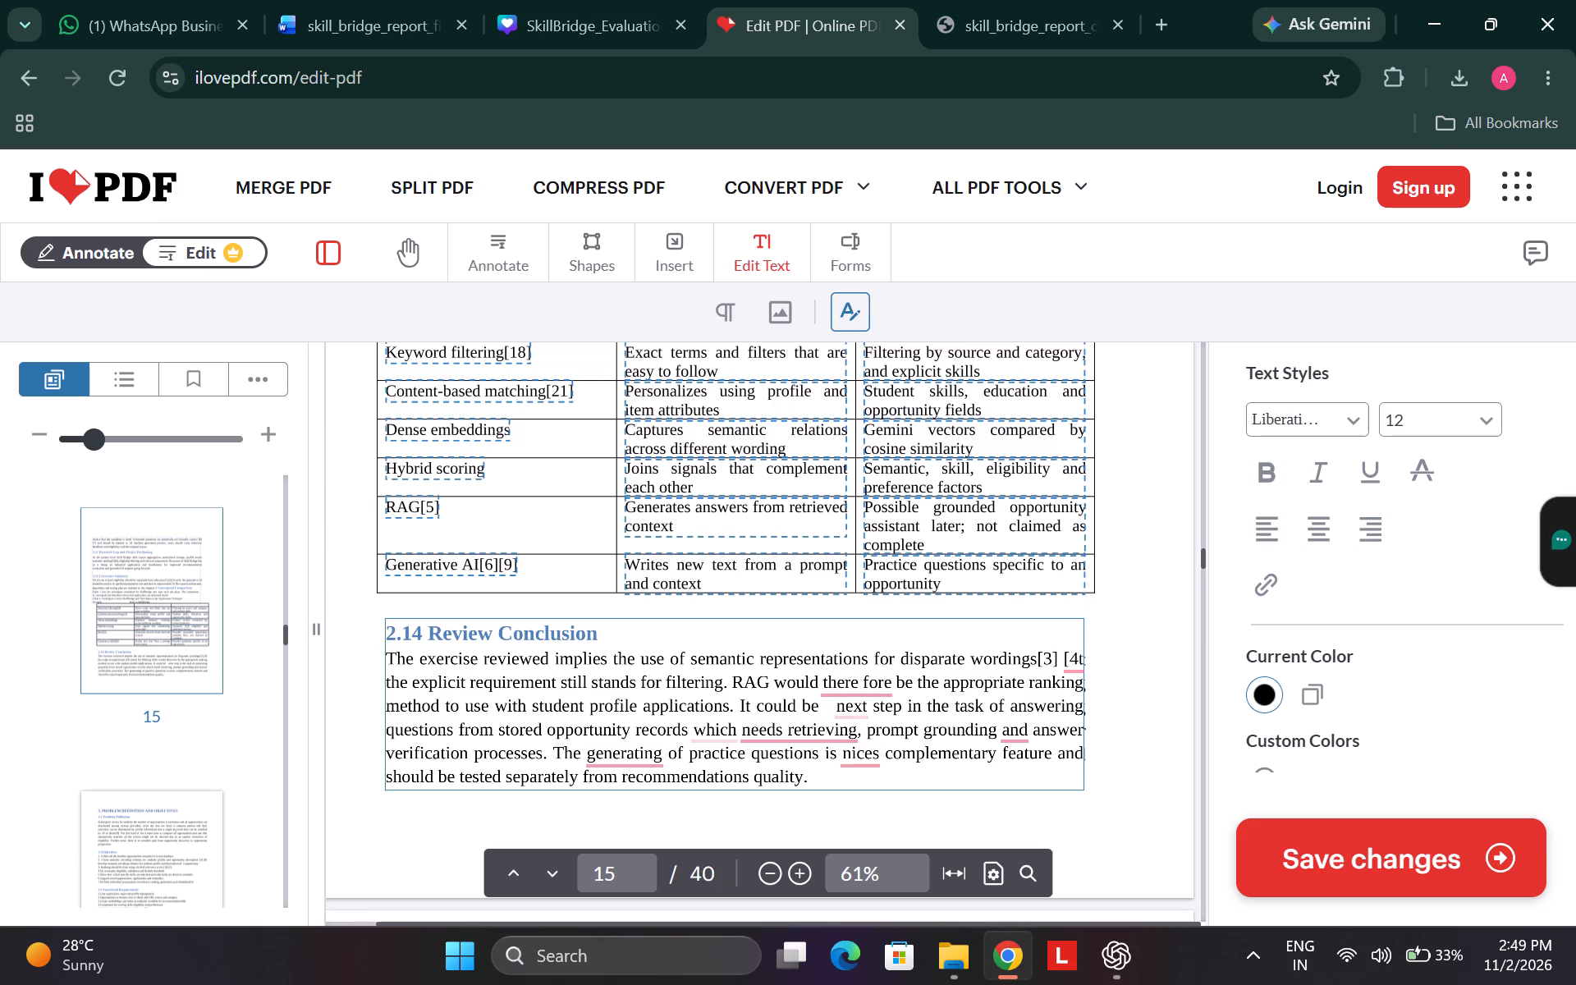
Replace the broken citation after "disparate wordings[3]" in 2.14 Review Conclusion with "[4]".
left_click(1081, 656)
left_click(1081, 656)
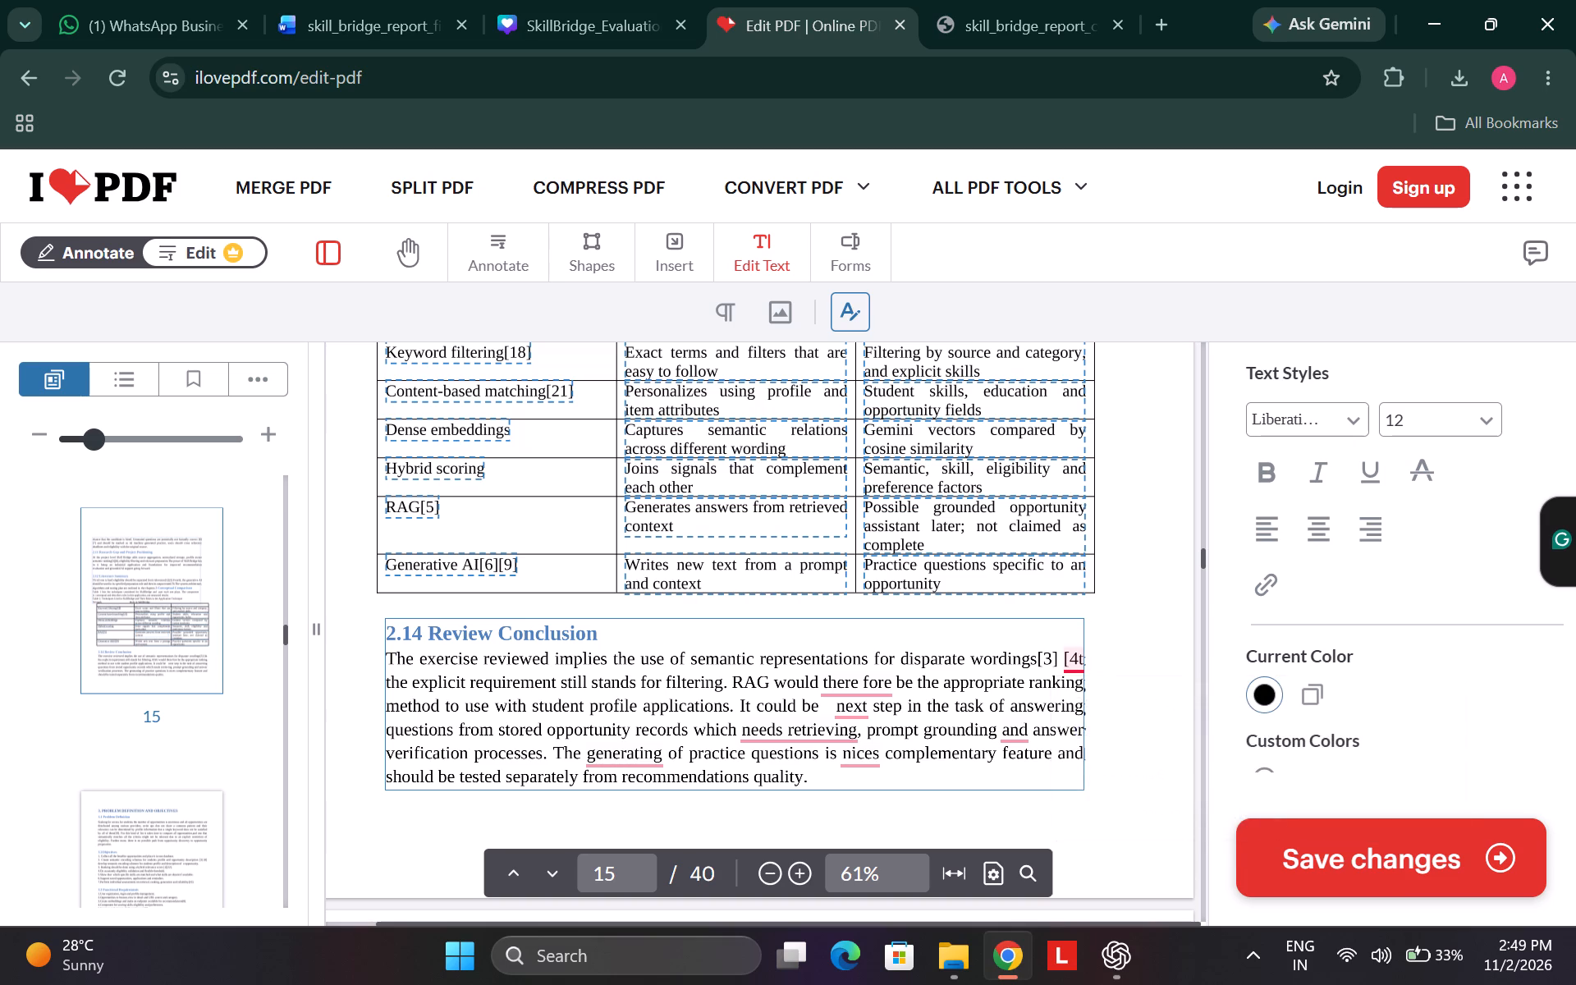
left_click(1080, 656)
key("Right")
key("BackSpace")
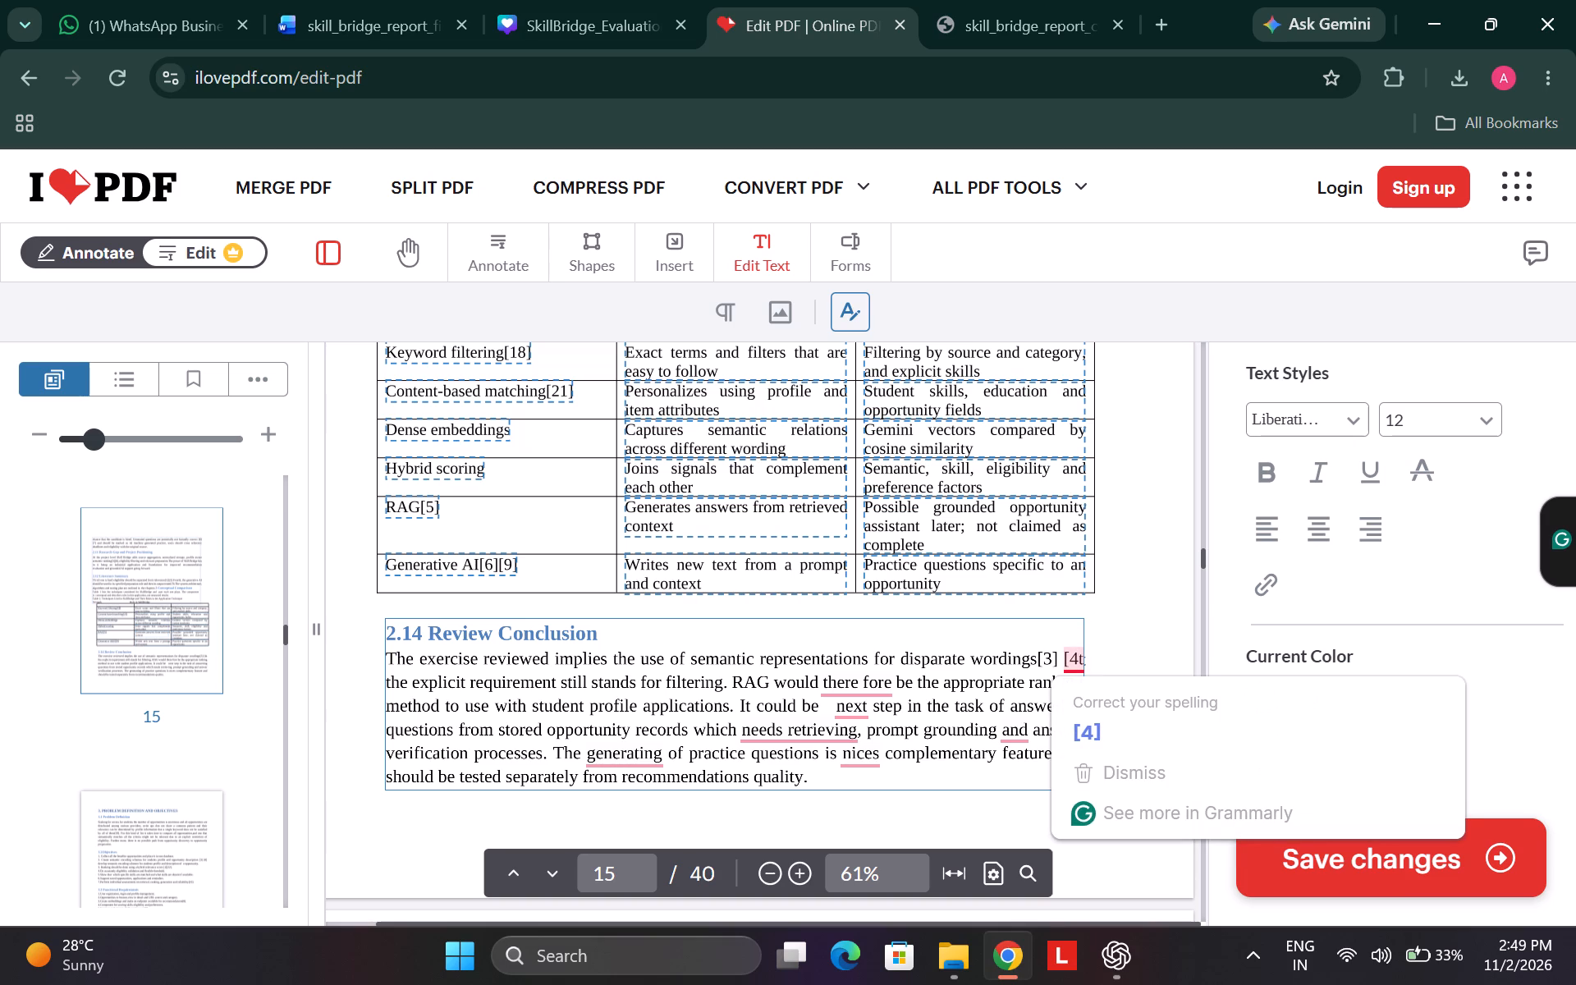
key("BackSpace")
key("BackSpace")
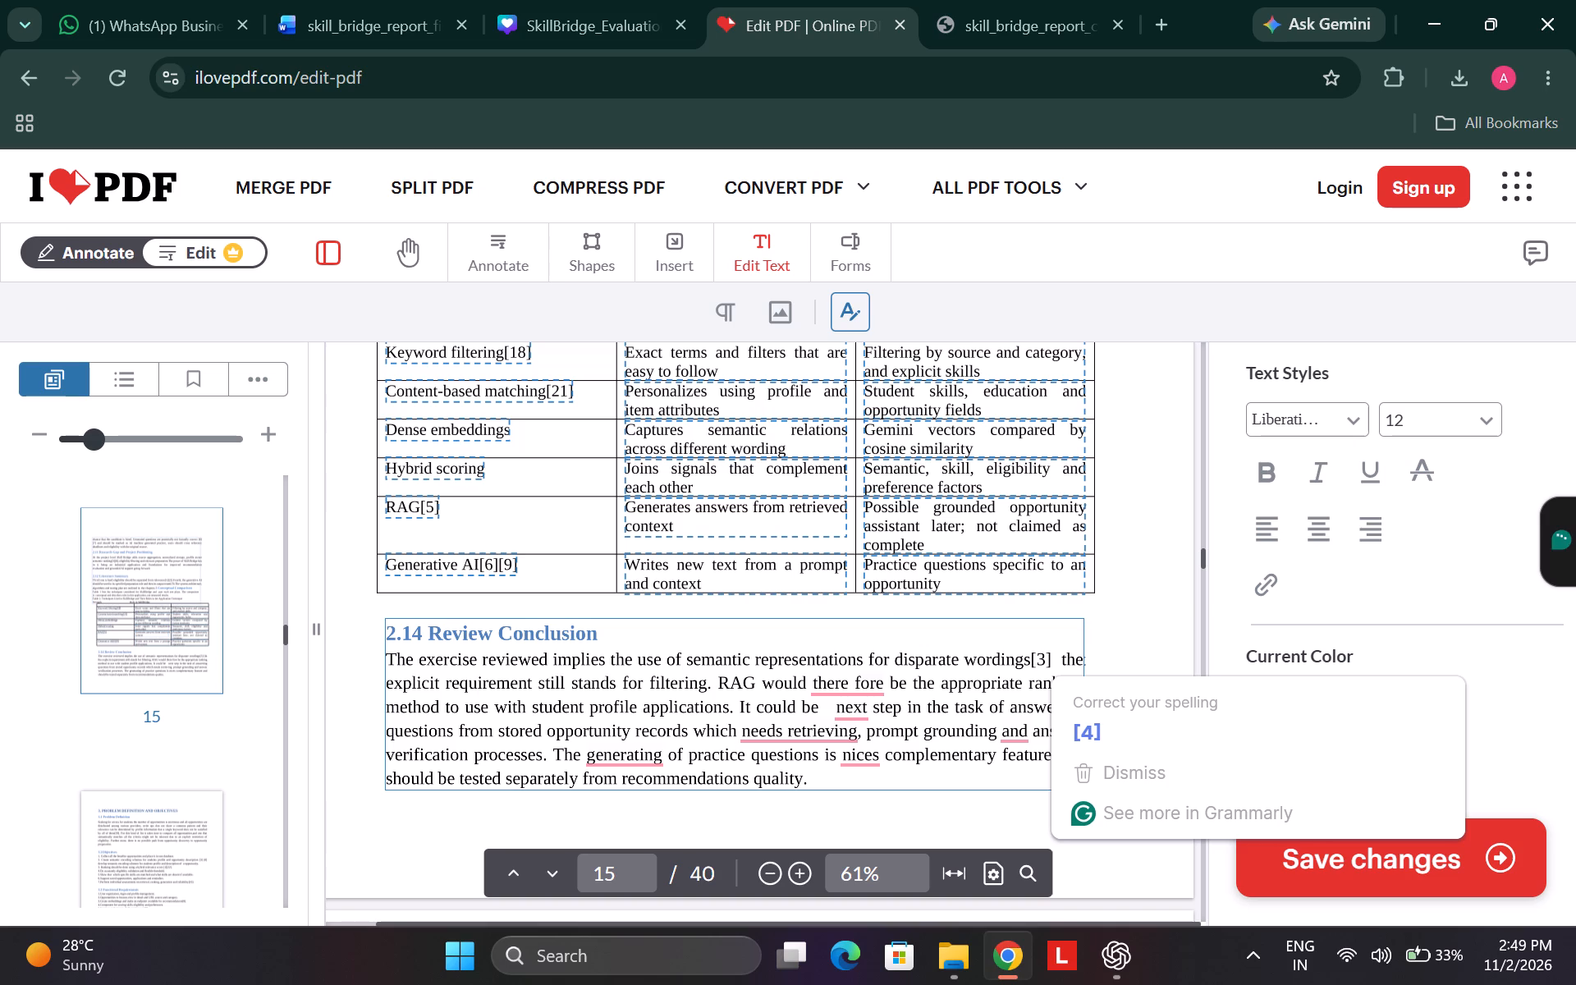
type("[]")
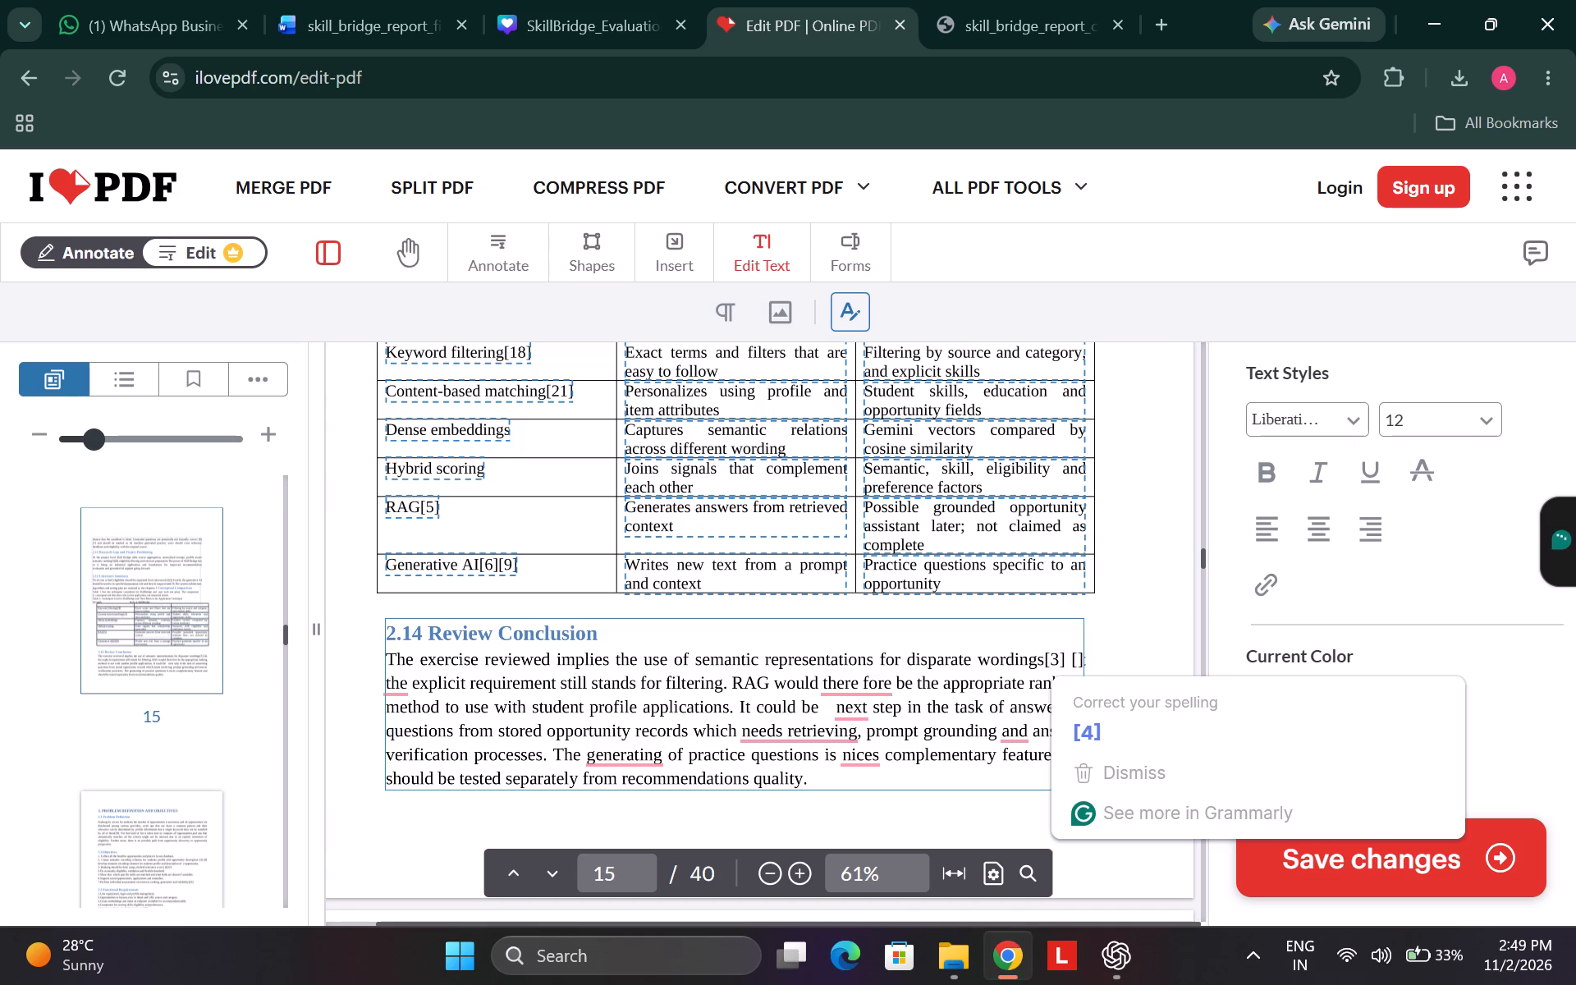
key("Left")
key("4")
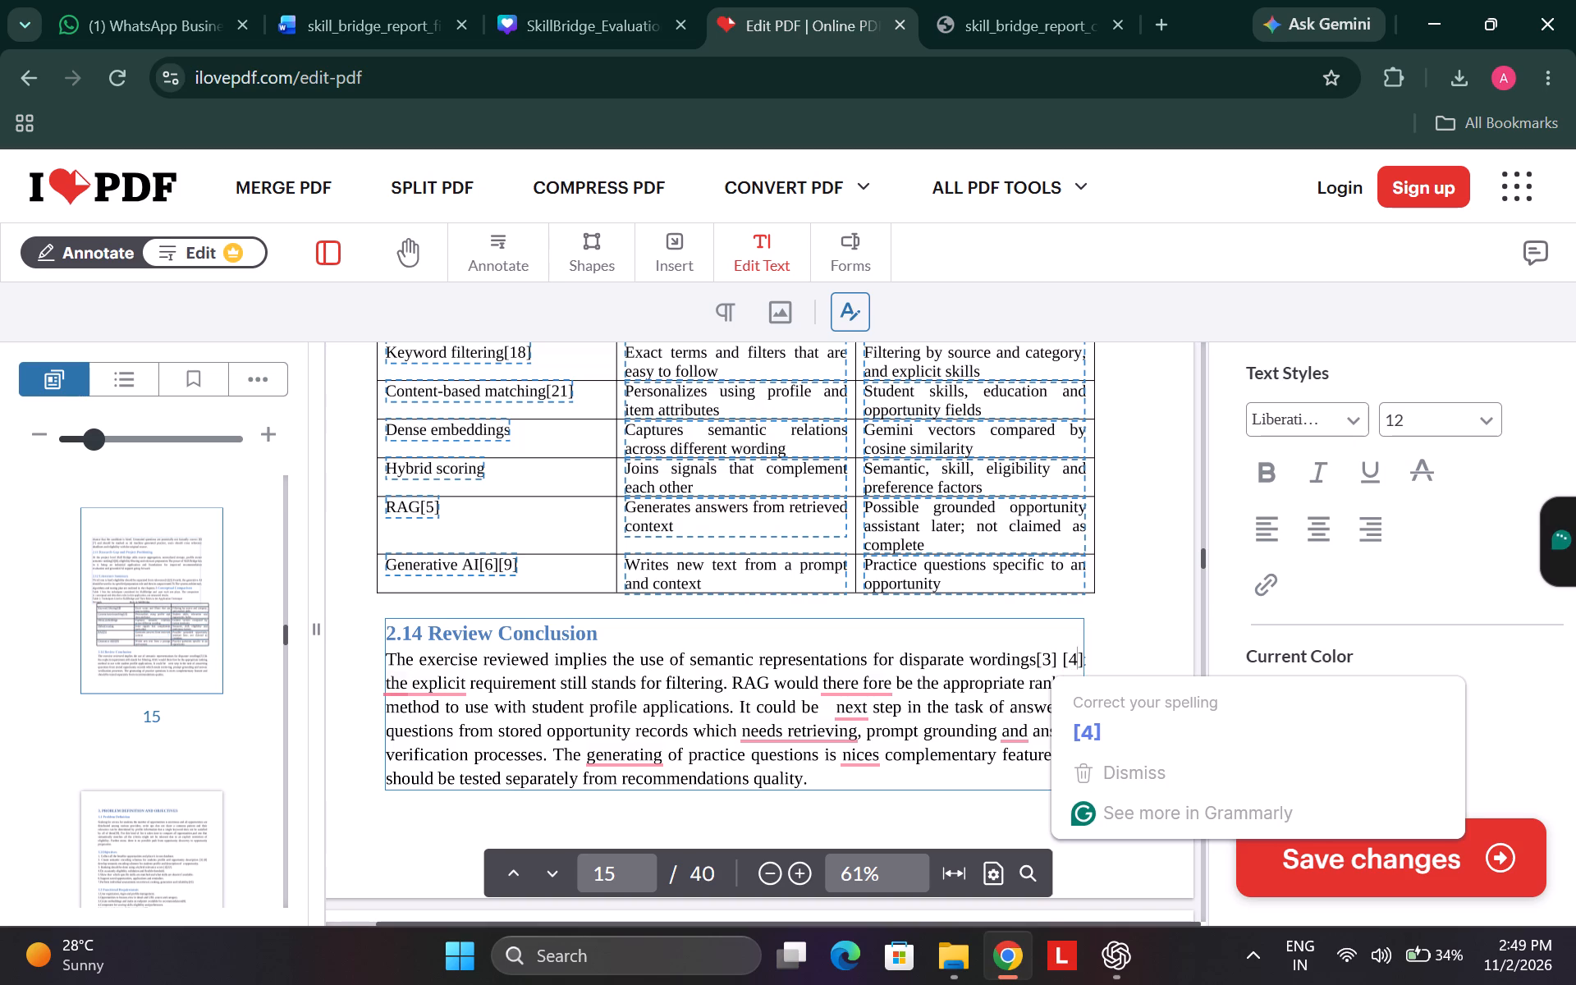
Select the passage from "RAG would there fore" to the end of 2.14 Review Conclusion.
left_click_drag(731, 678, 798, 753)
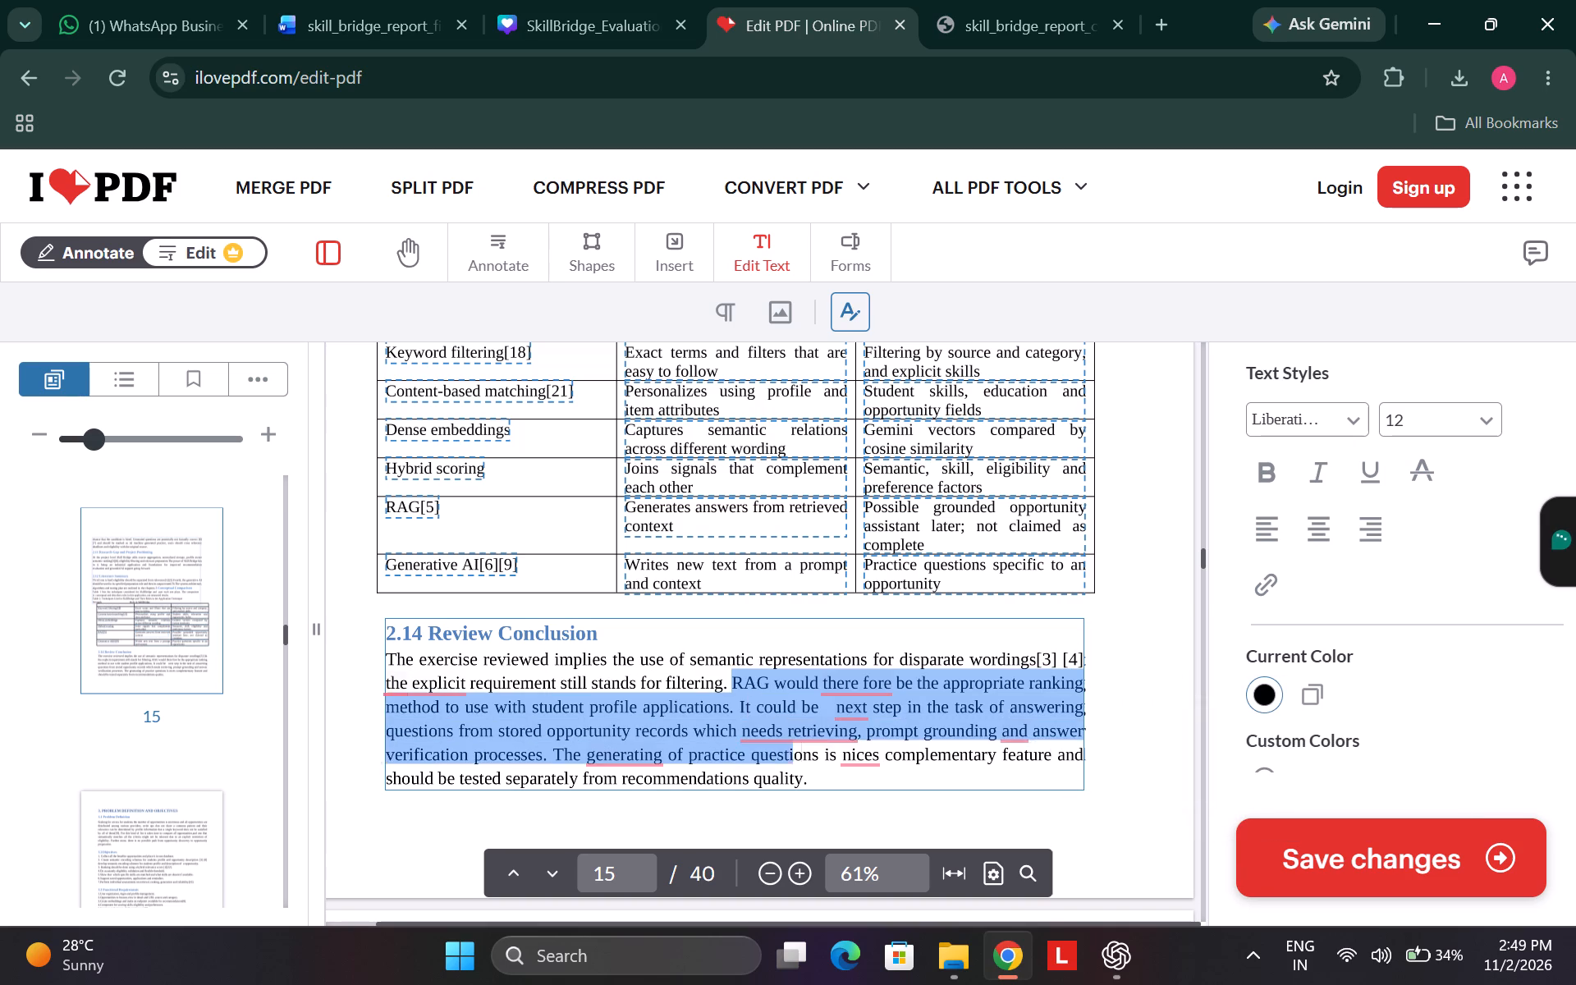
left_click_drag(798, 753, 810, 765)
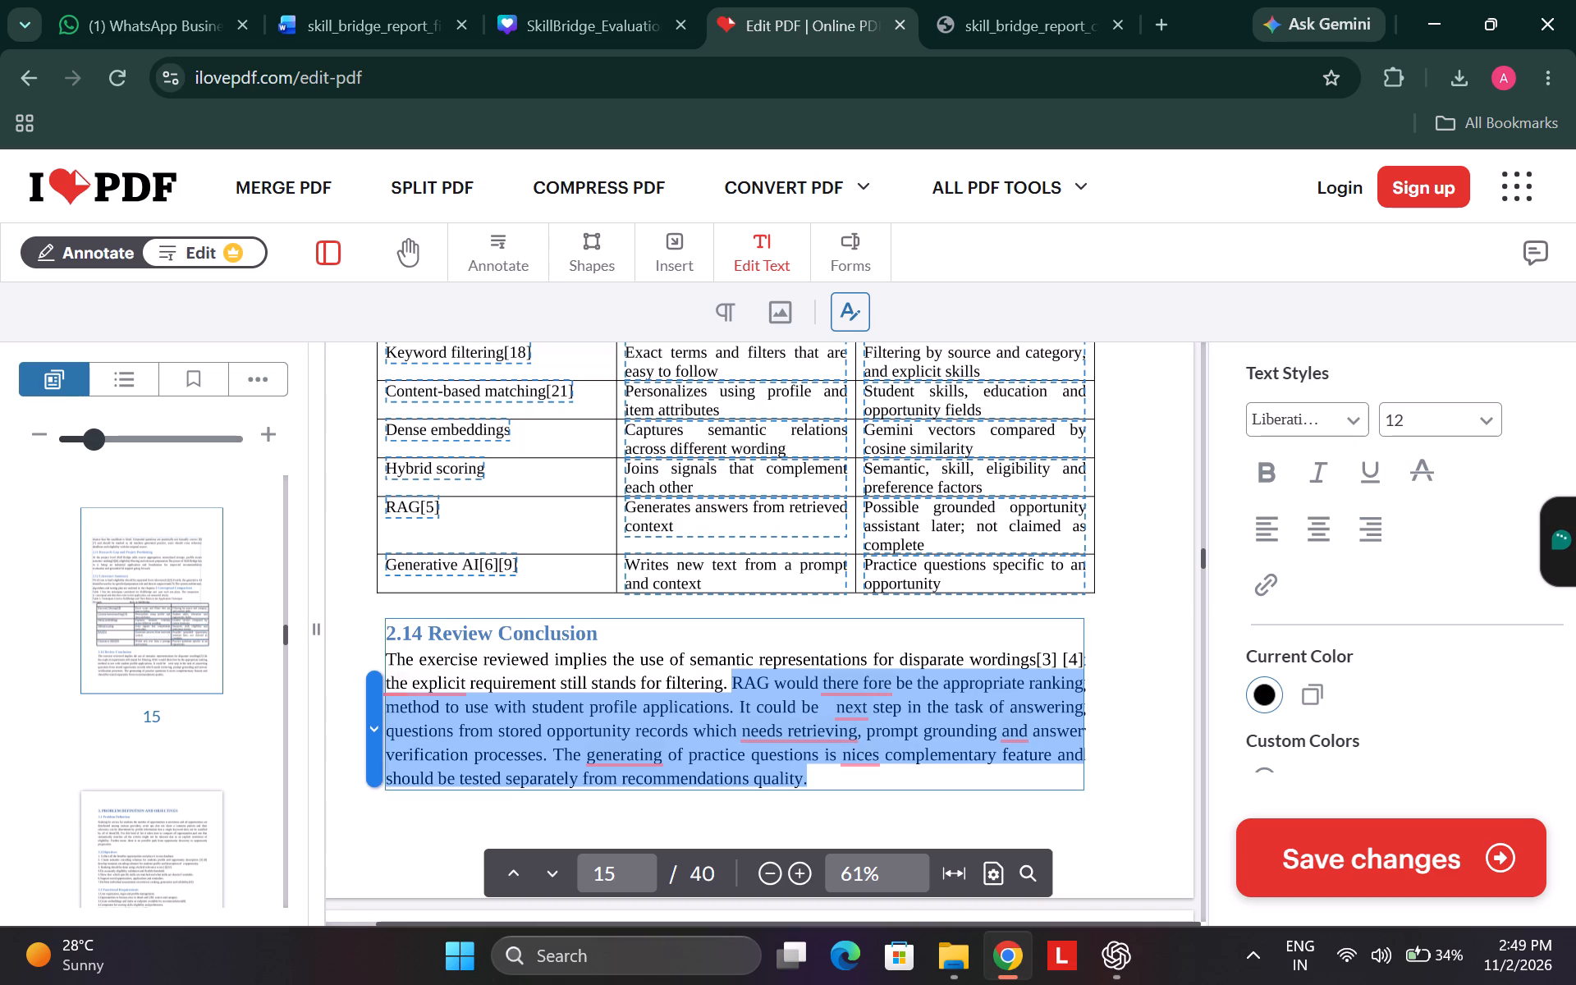
Look through the problem definition and proposed methodology sections on pages 16 to 19, from 4.1 System Overview to 4.11.
scroll(810, 765, "down", 1)
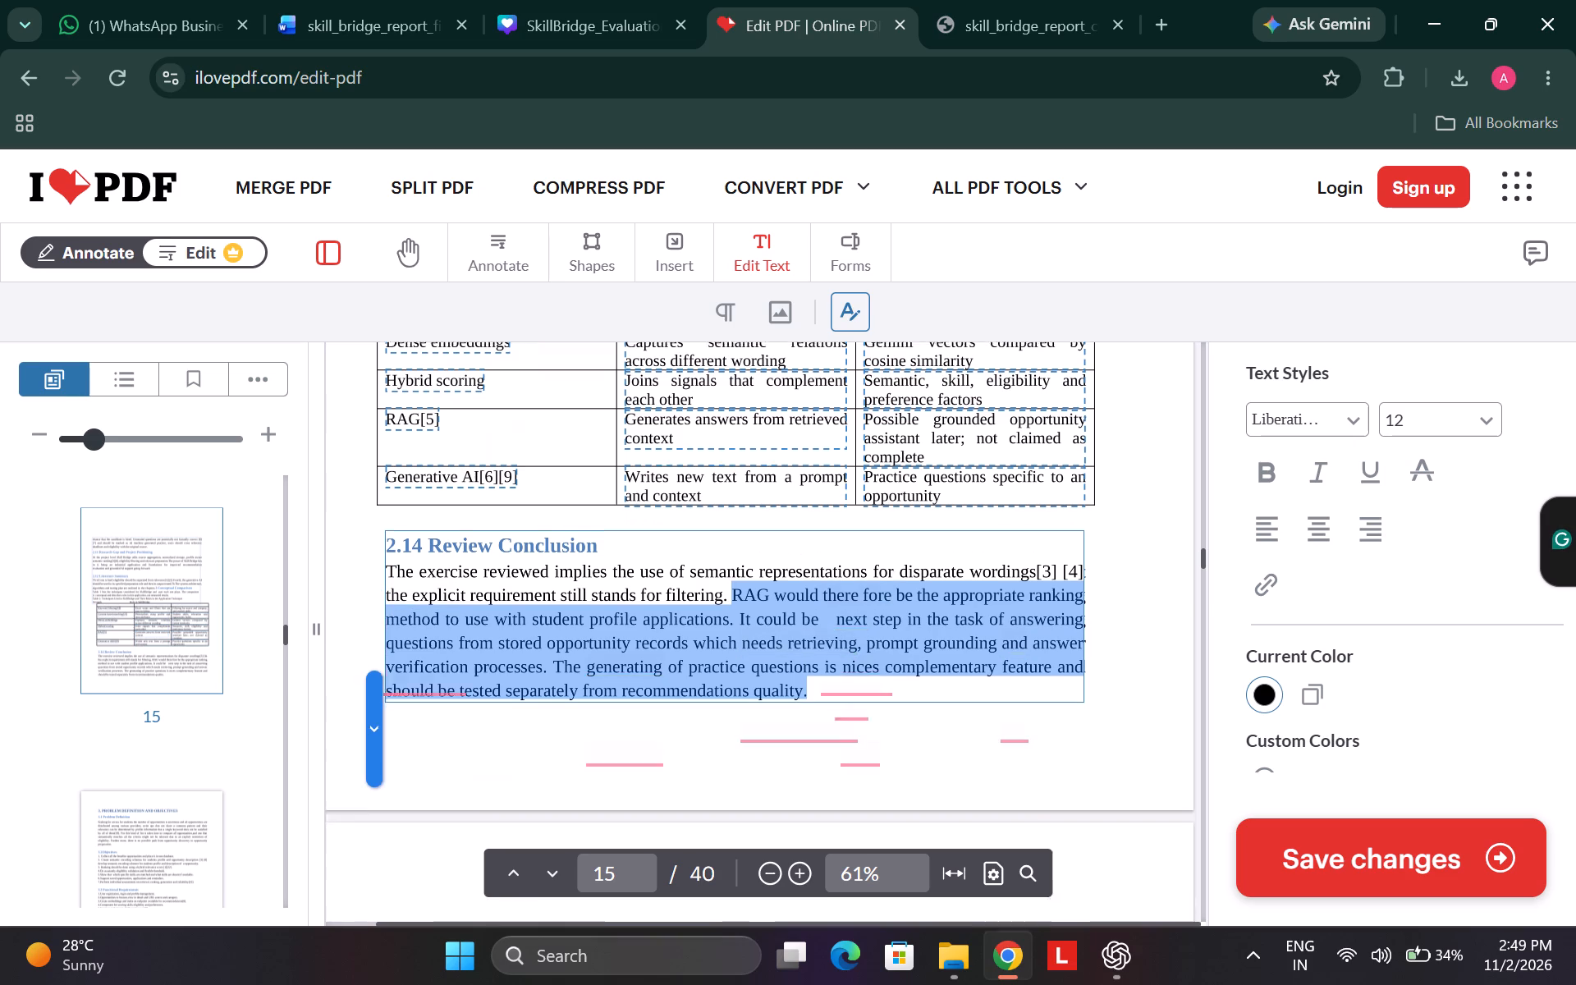
scroll(810, 765, "down", 7)
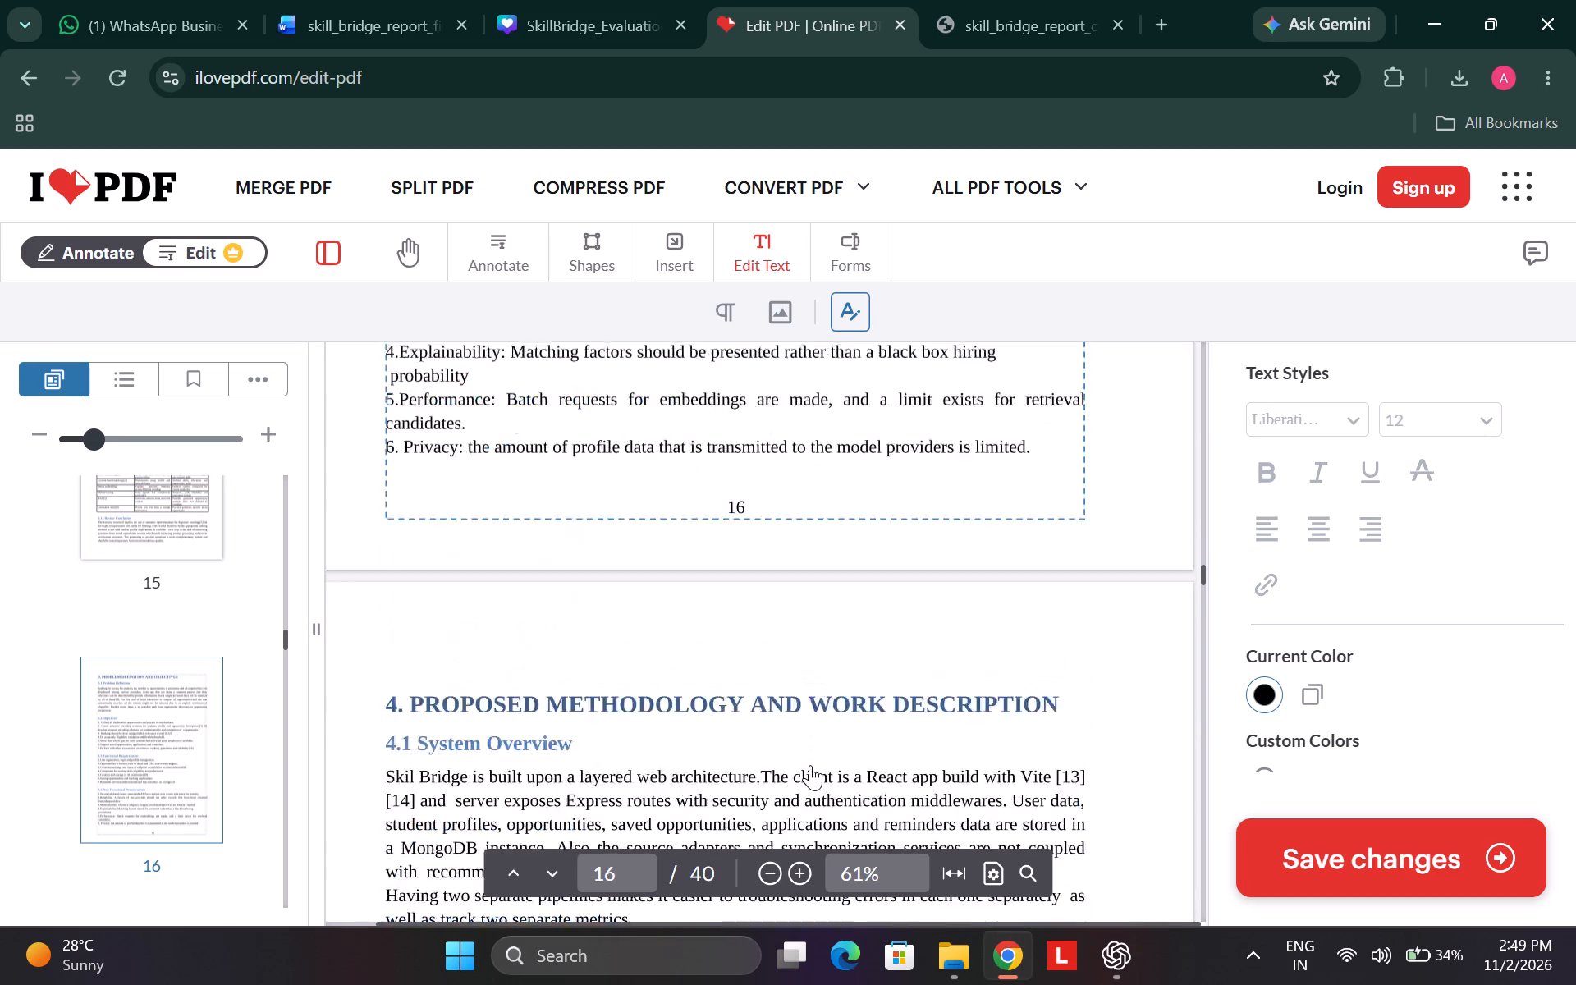
scroll(810, 765, "down", 2)
scroll(810, 765, "up", 1)
scroll(810, 765, "down", 2)
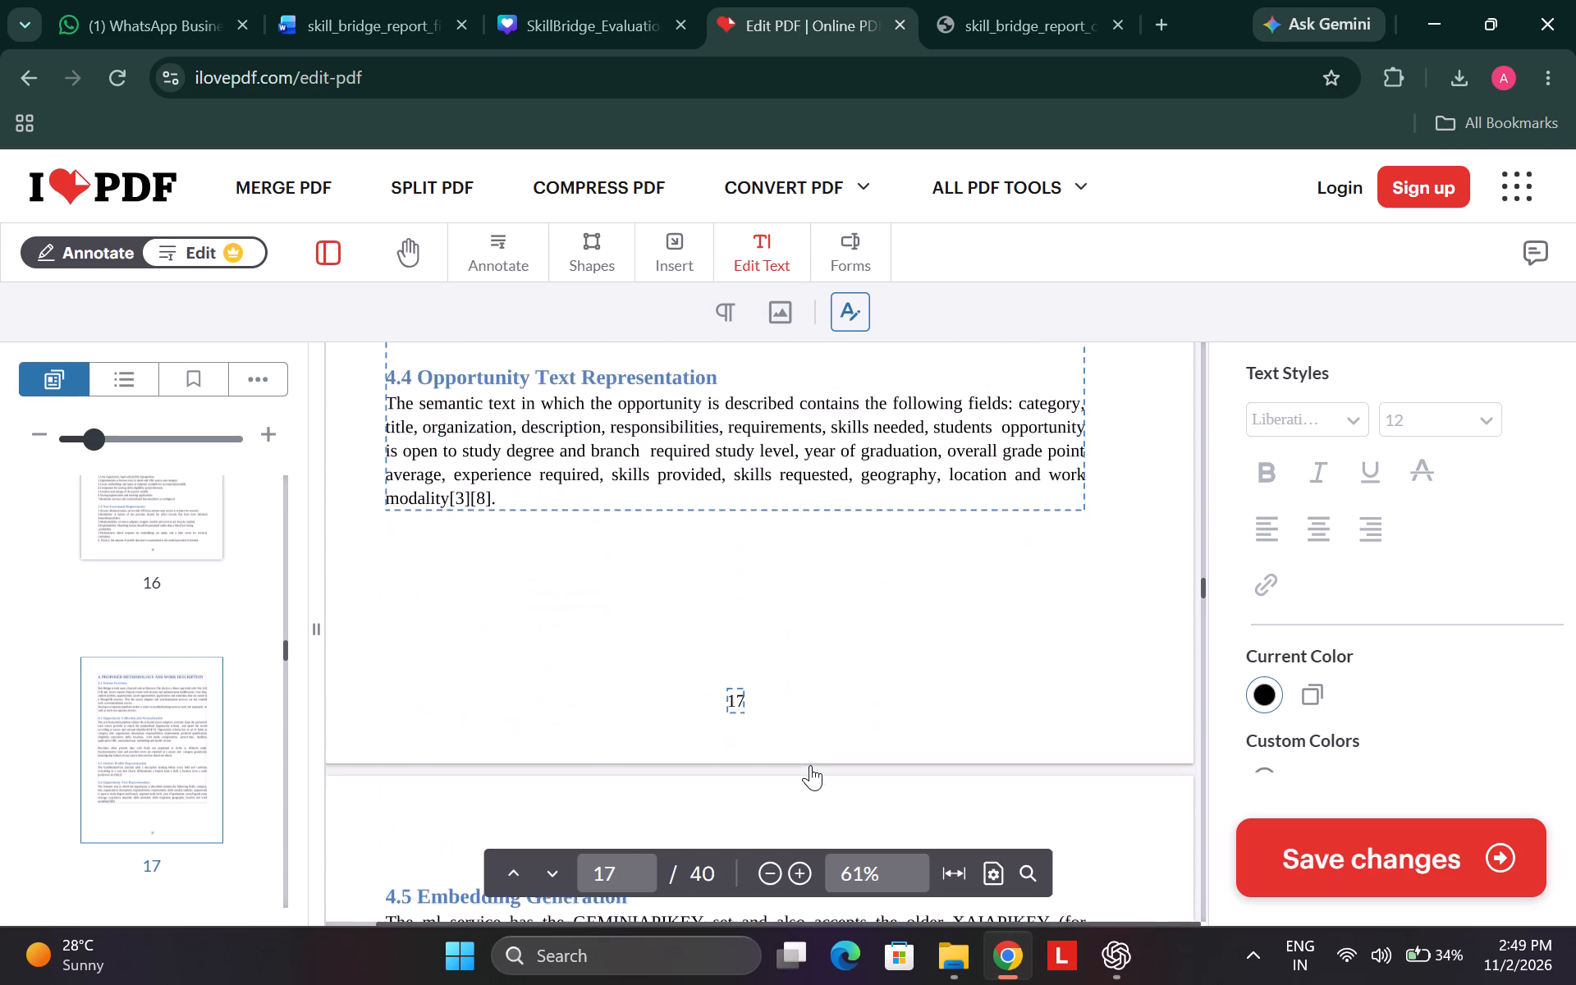
scroll(810, 765, "down", 1)
scroll(501, 684, "down", 1)
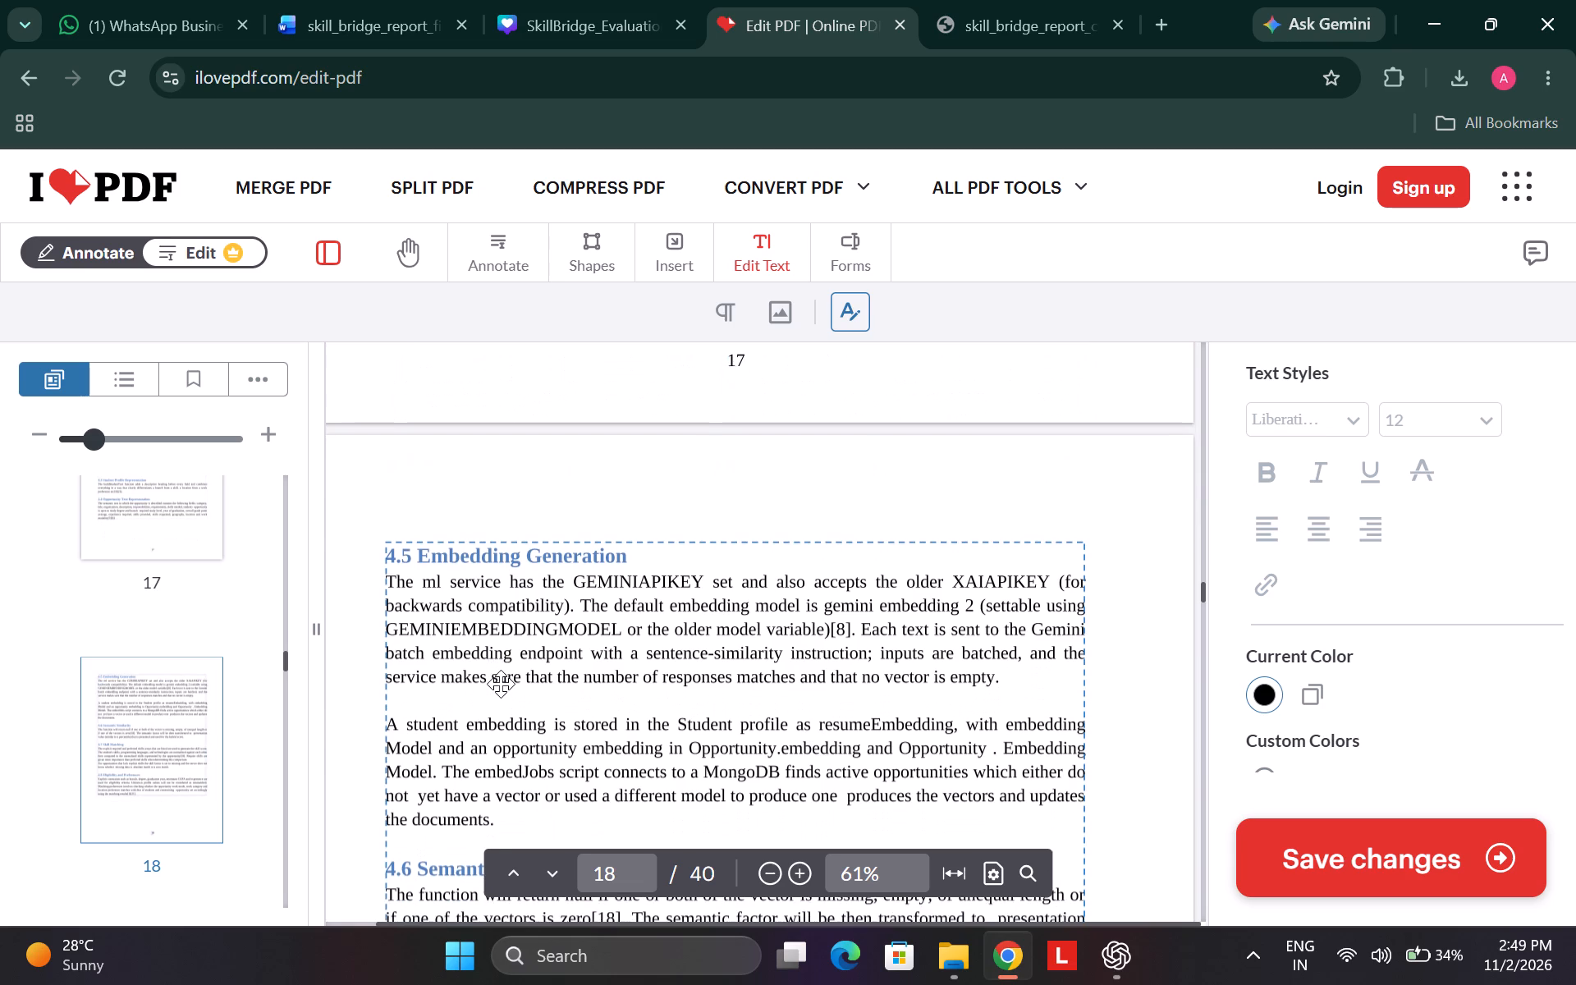
scroll(501, 684, "down", 1)
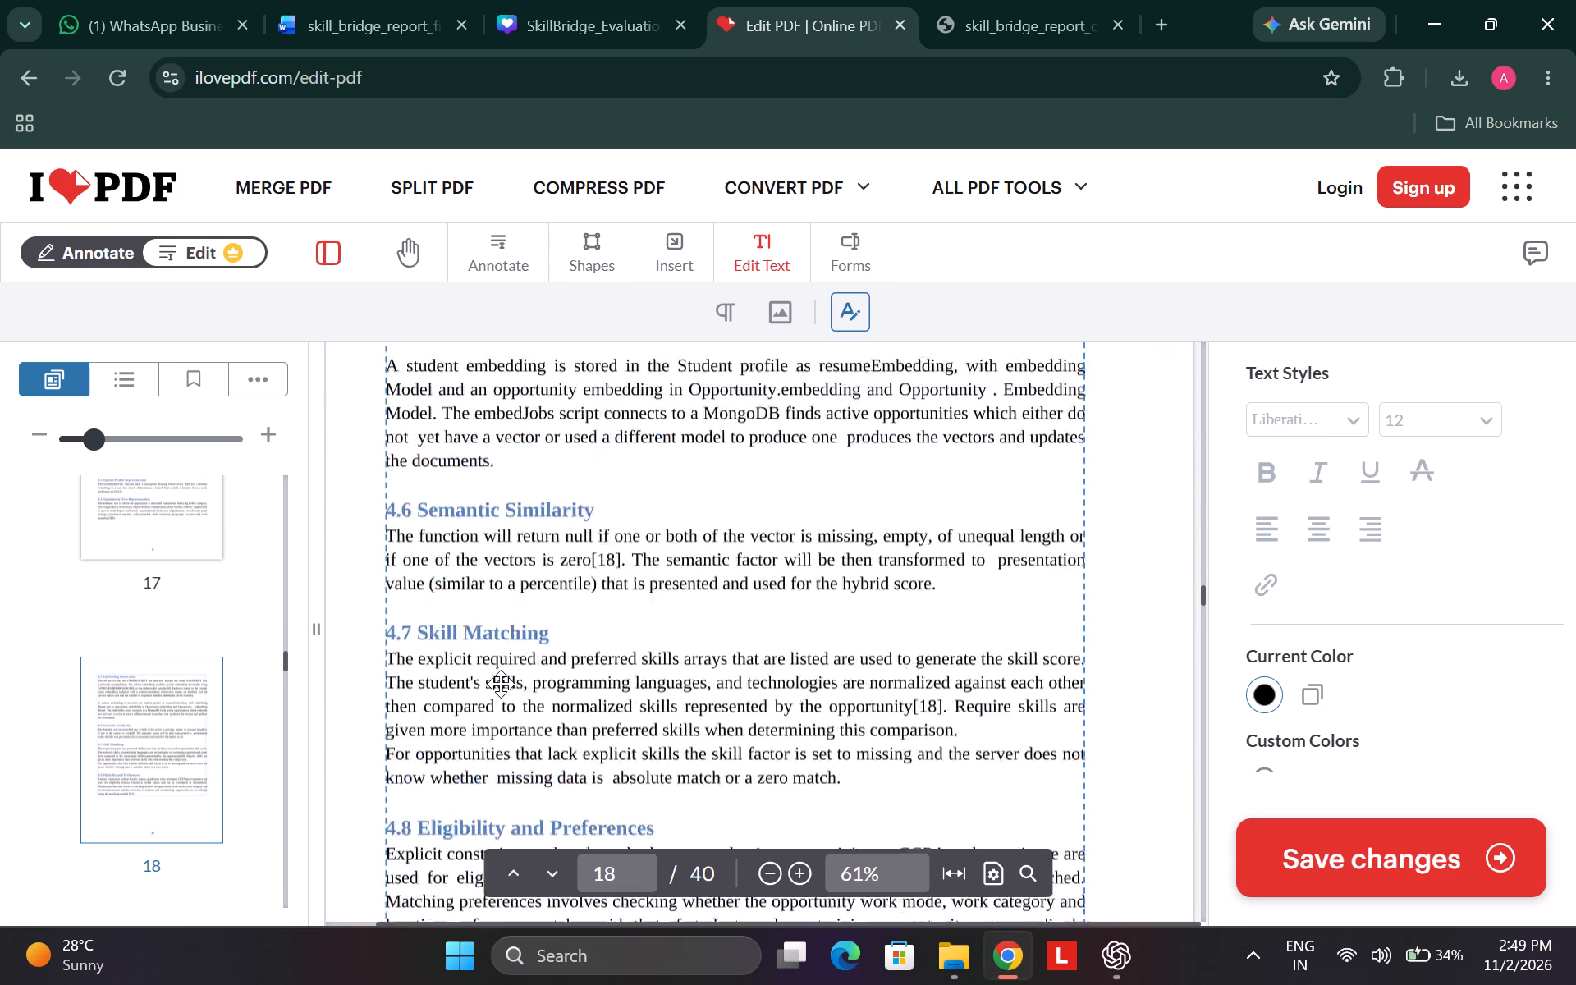
scroll(501, 684, "down", 6)
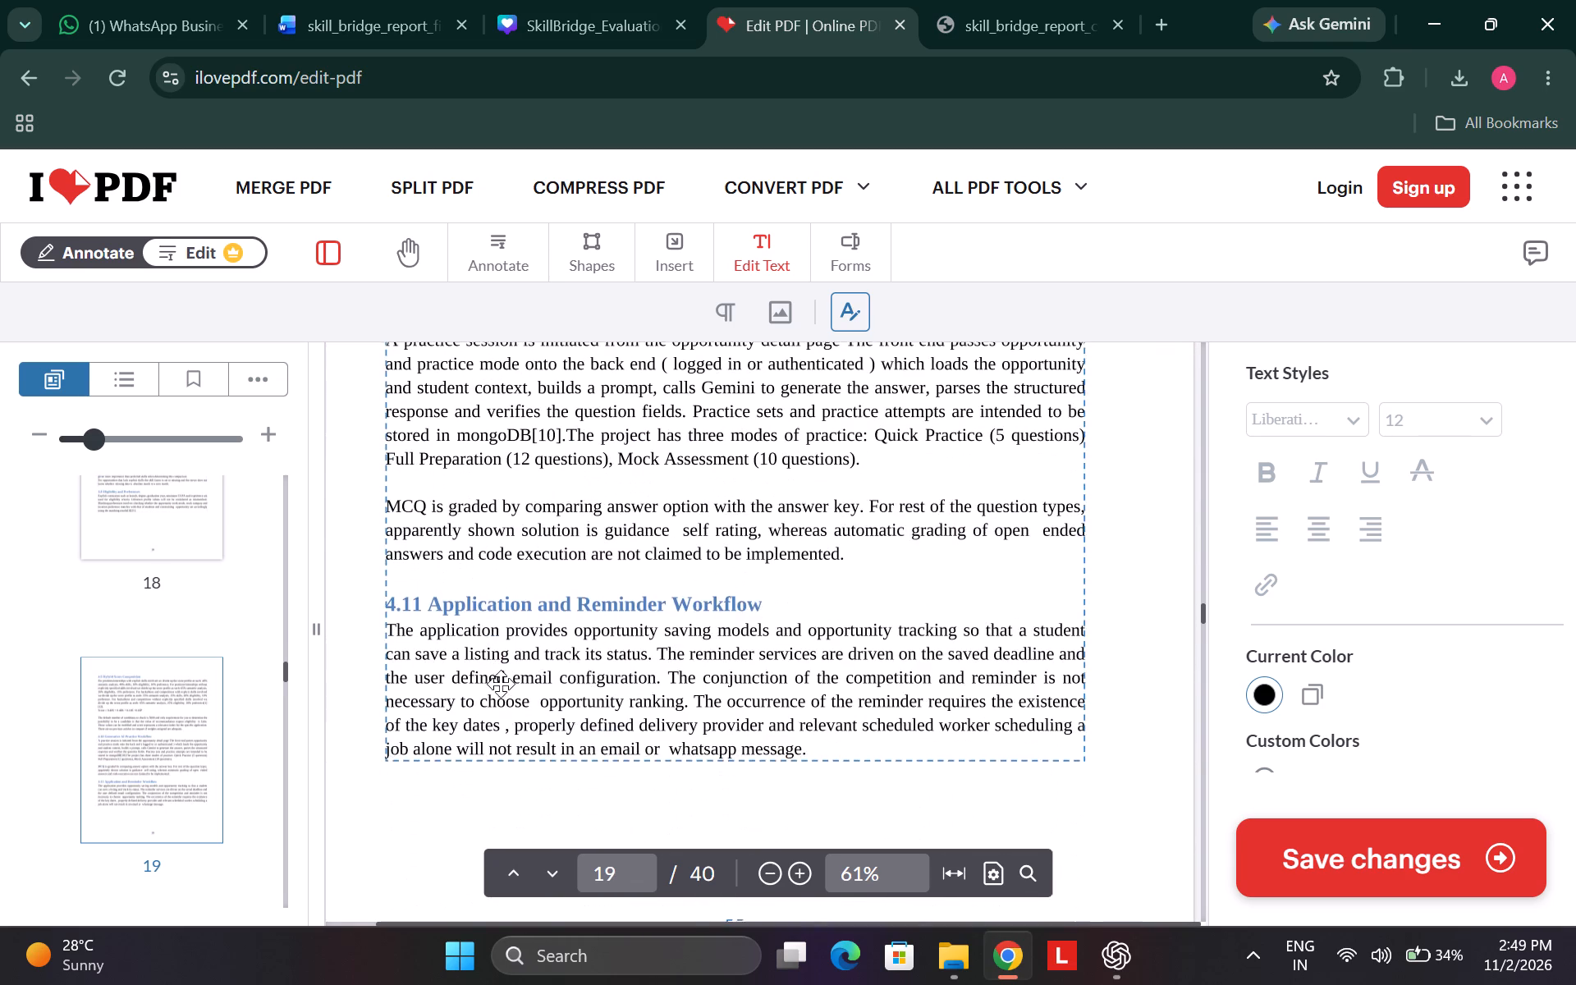
scroll(501, 684, "up", 3)
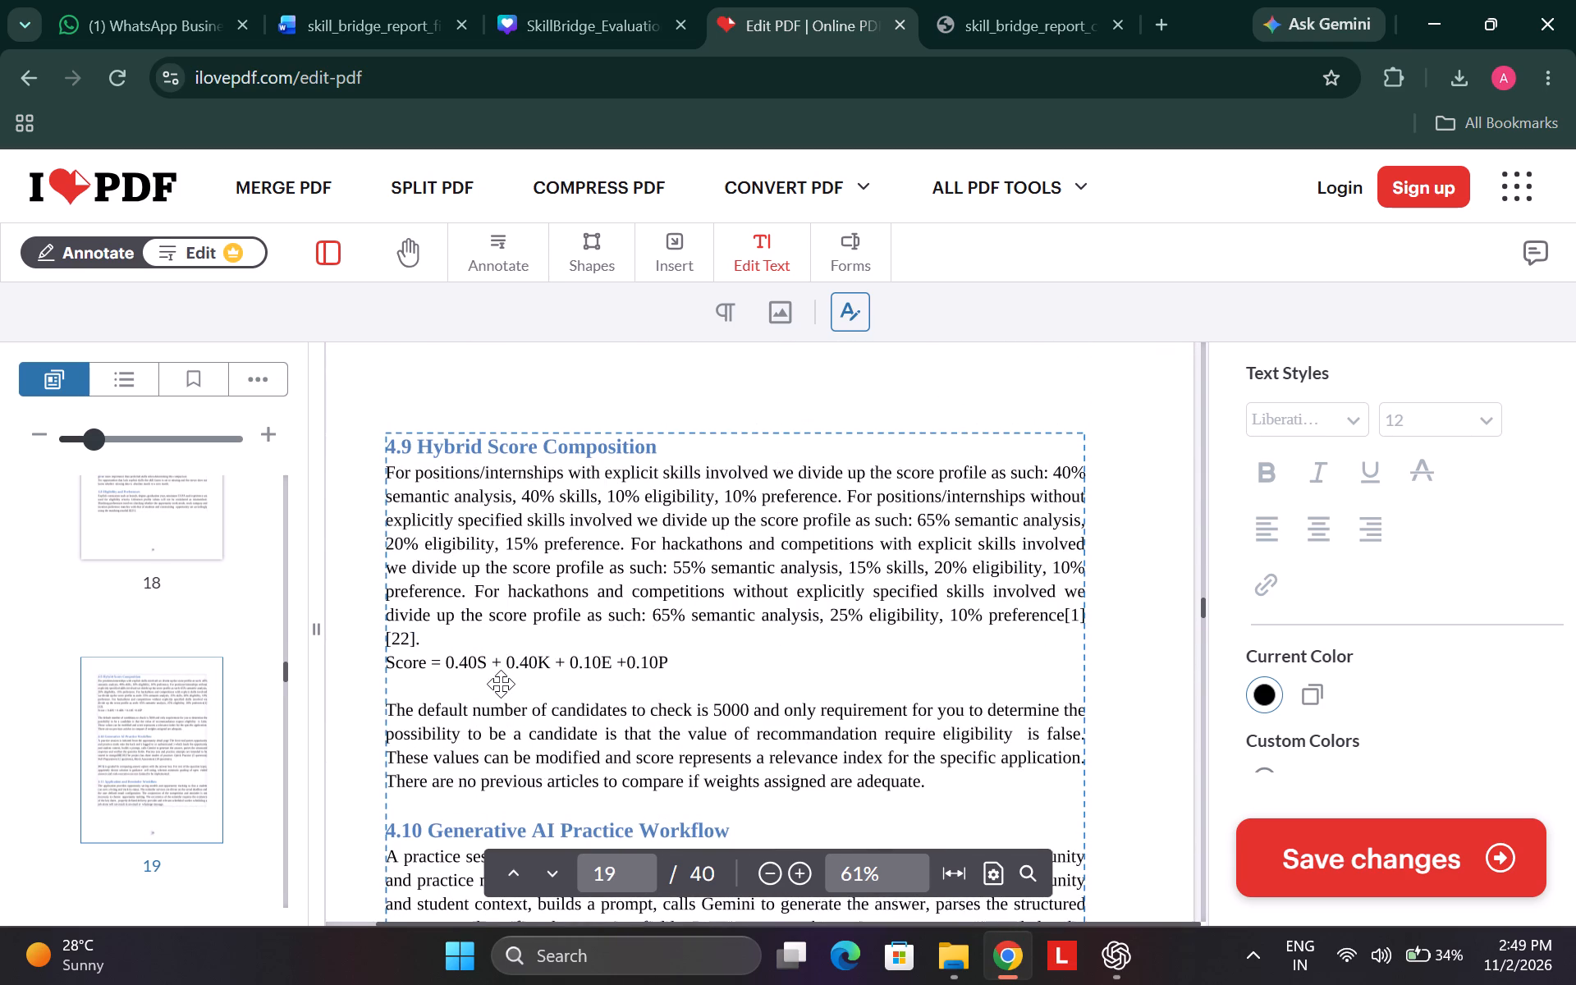
scroll(501, 684, "up", 3)
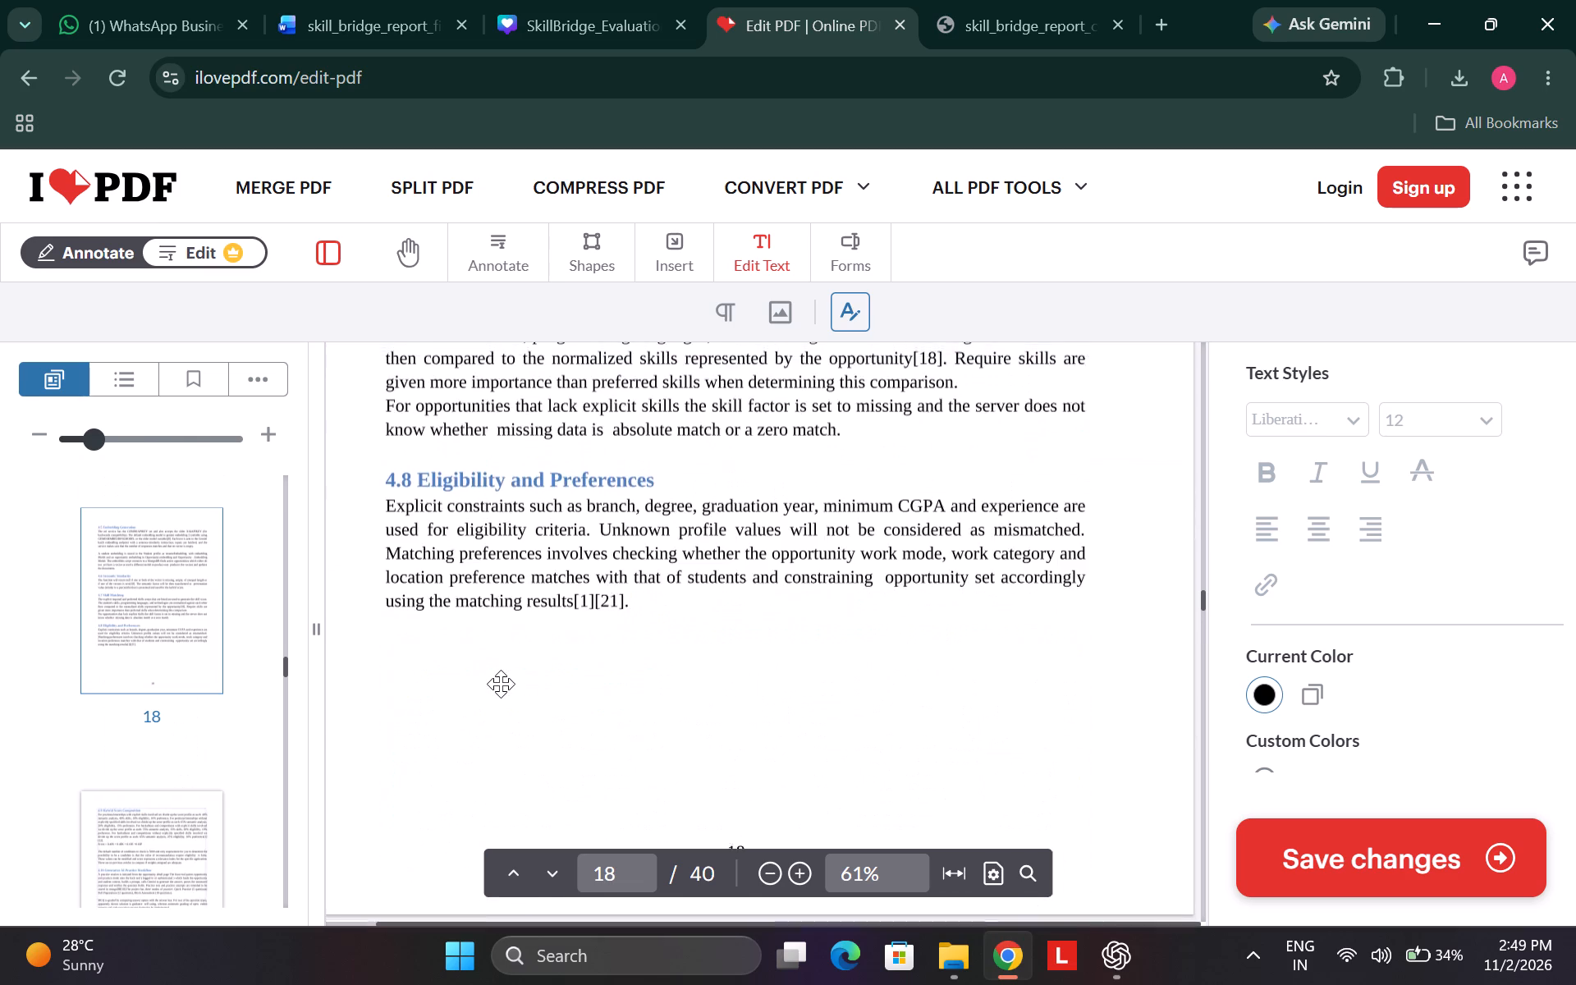
scroll(501, 684, "up", 5)
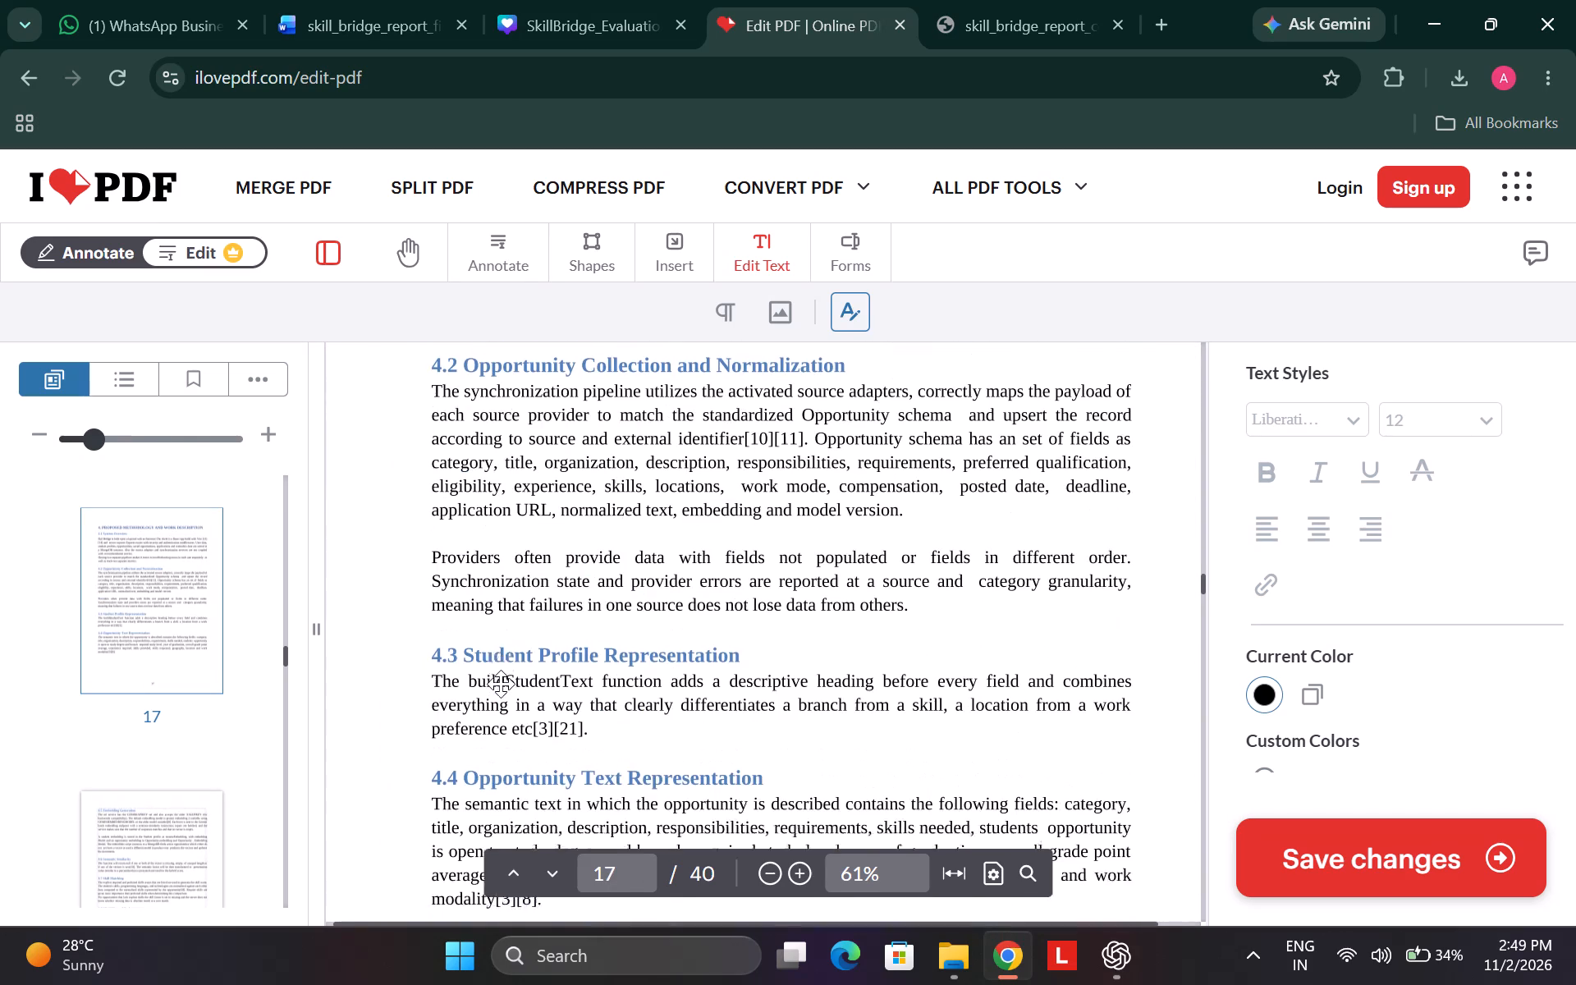
scroll(501, 684, "up", 1)
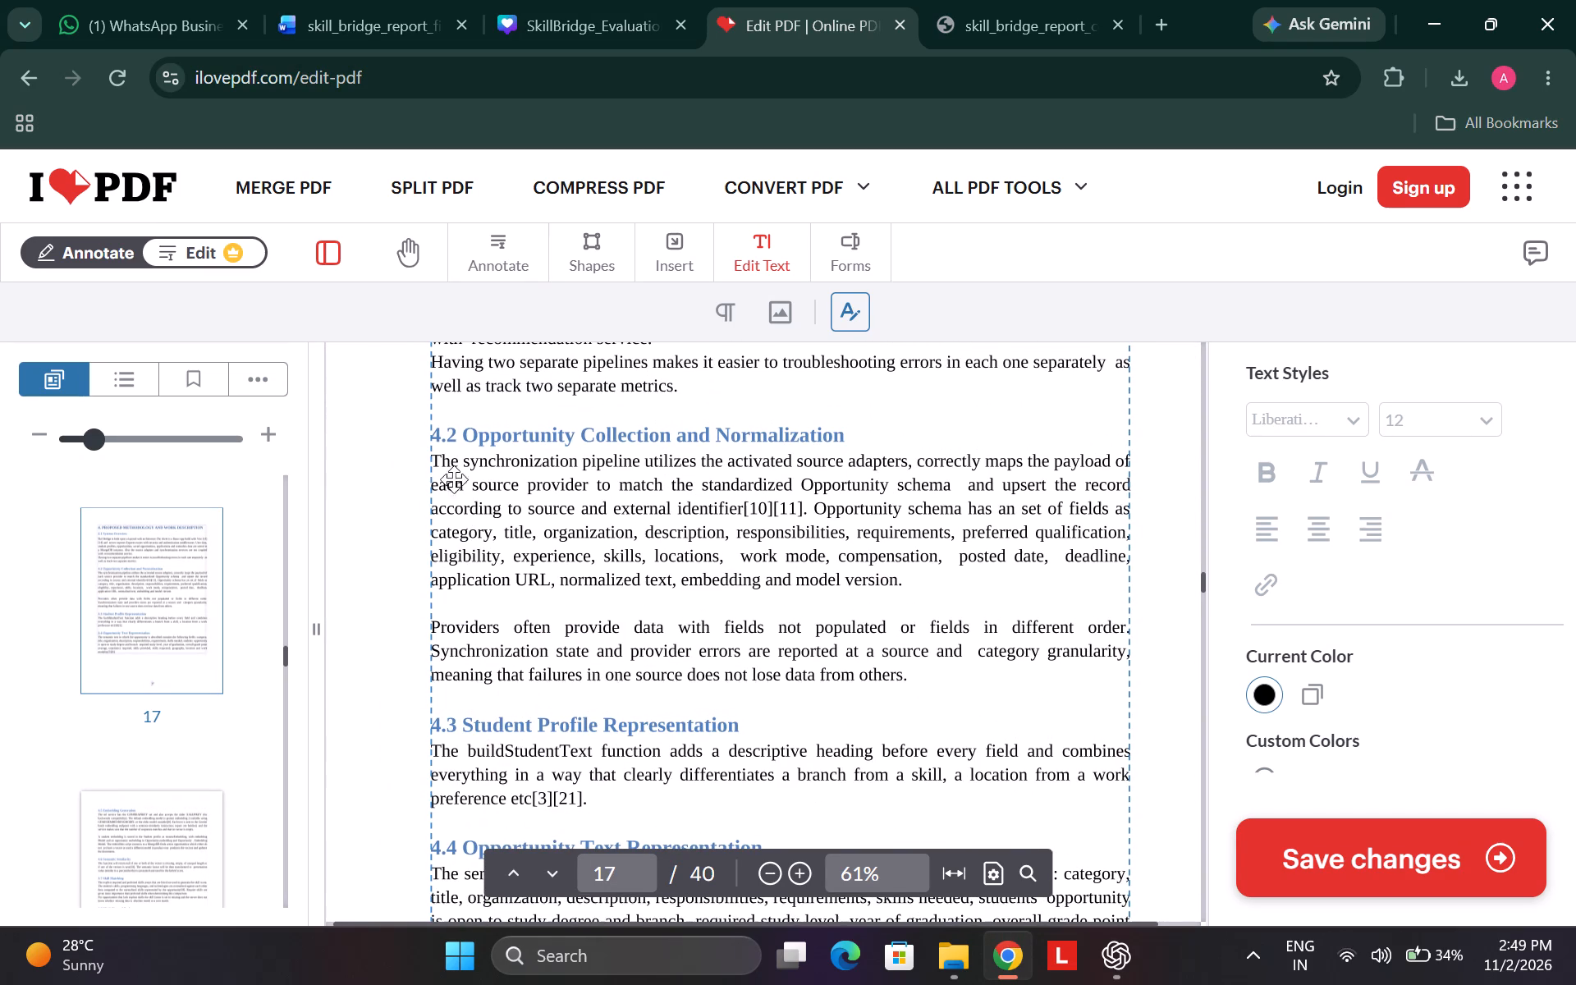
Copy the first sentence of 4.2 Opportunity Collection and Normalization, from "The synchronization pipeline" through "external identifier[10][11].".
left_click(437, 466)
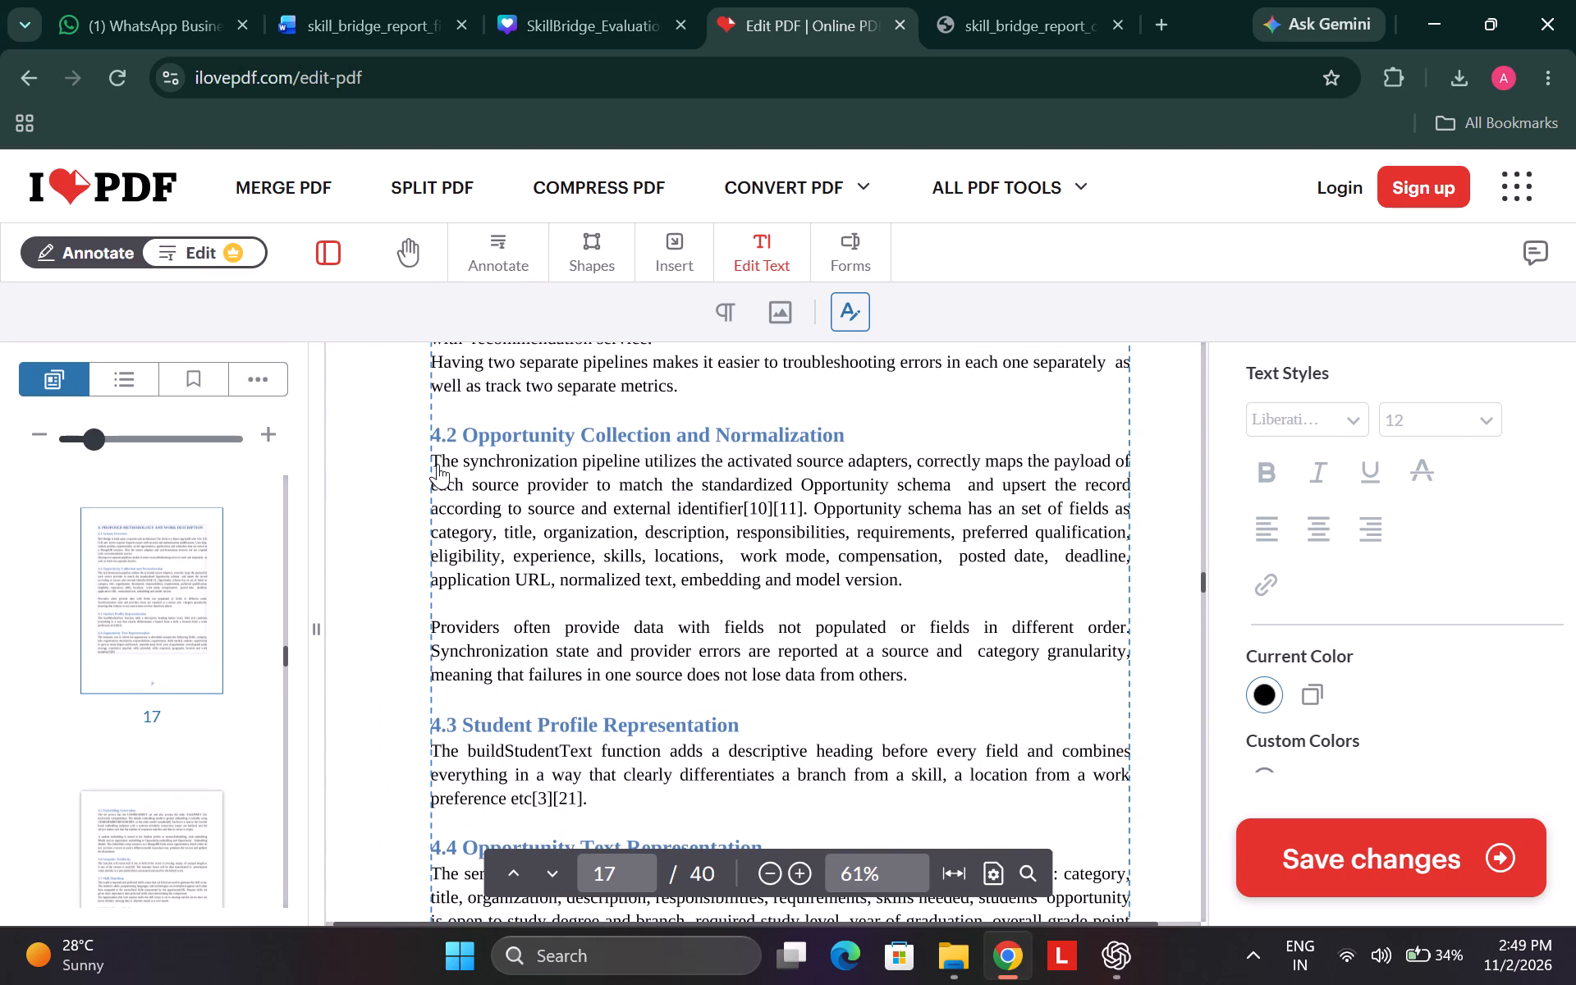
left_click(438, 464)
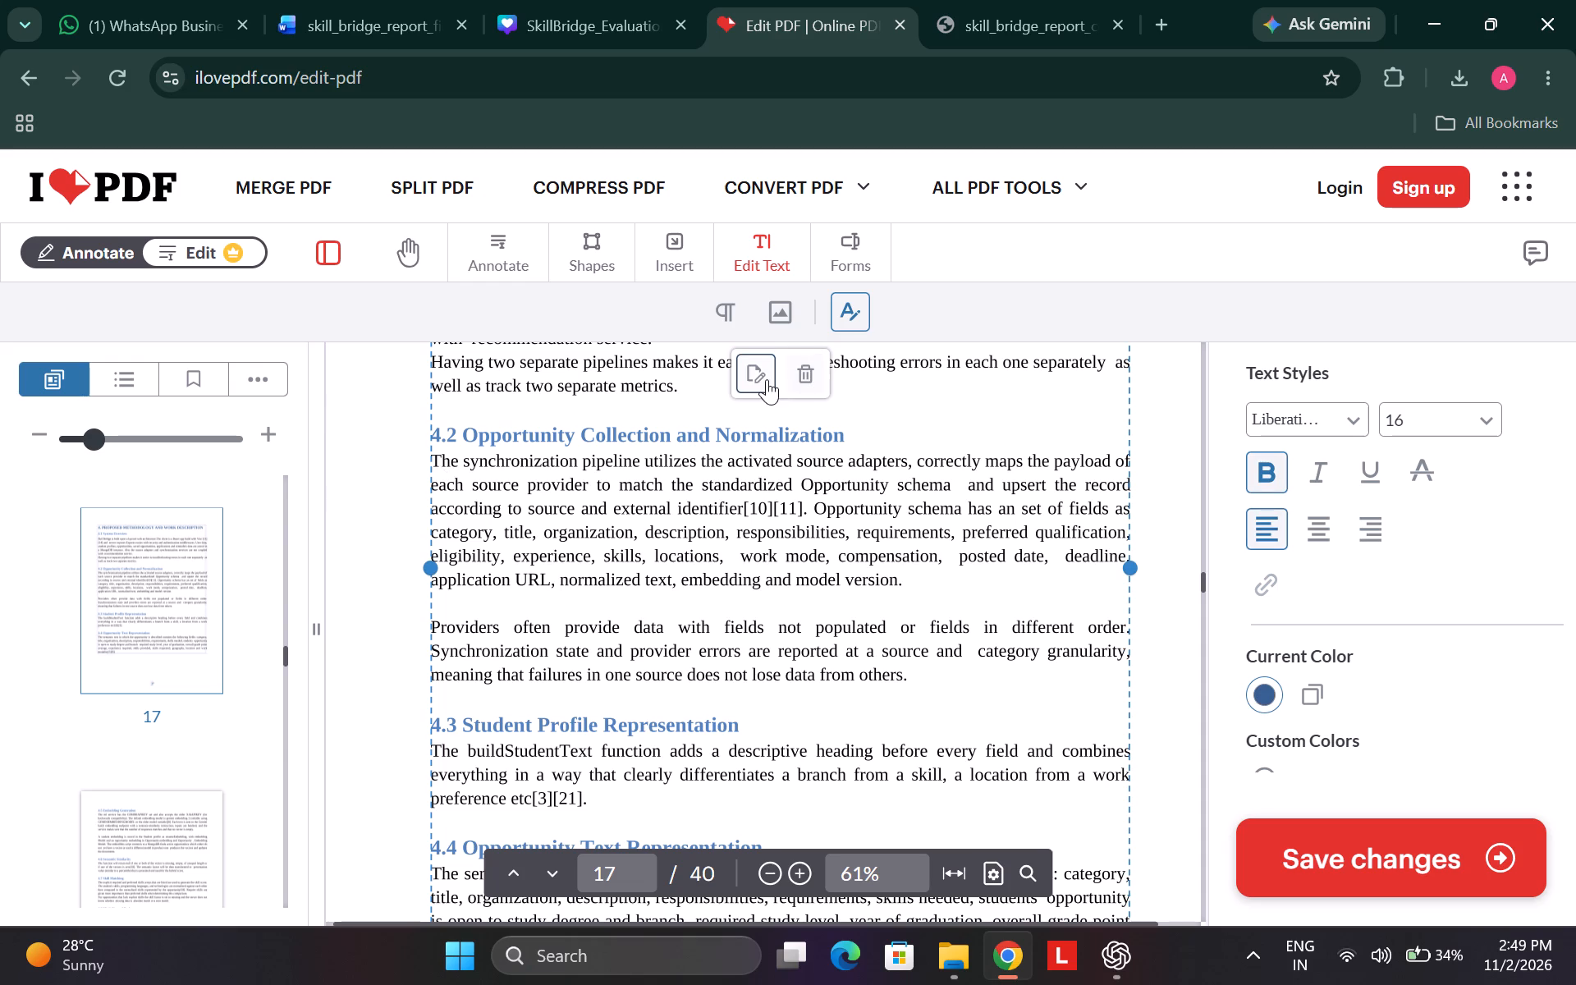
left_click(767, 378)
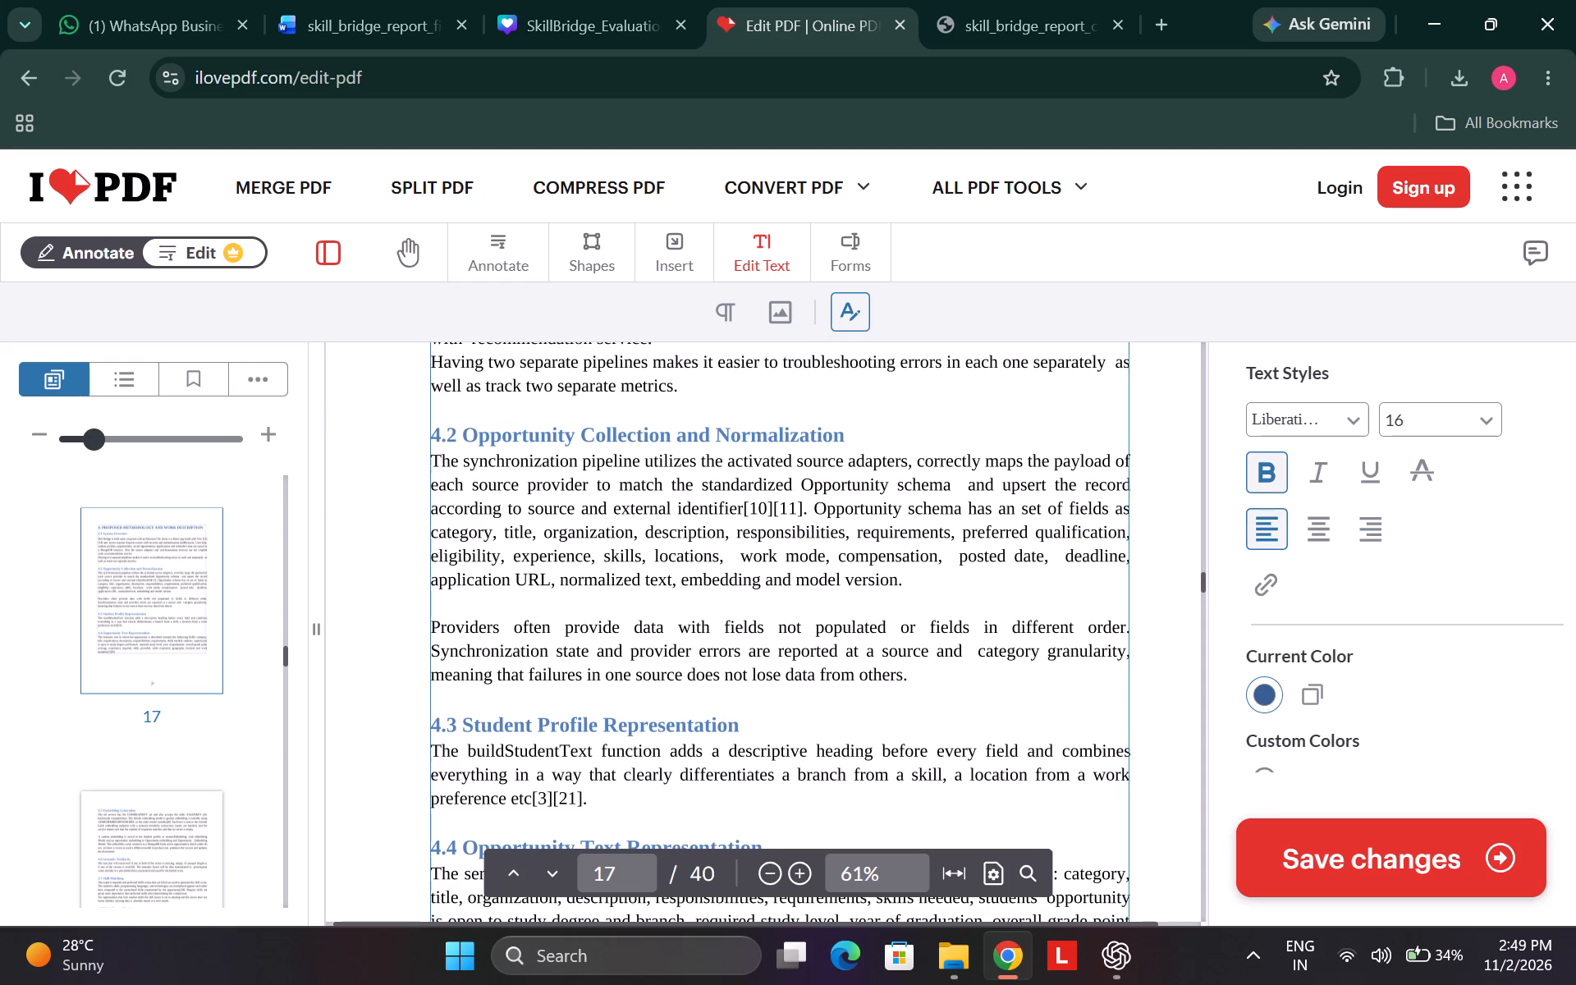
left_click_drag(431, 464, 808, 510)
key("ctrl+c")
Move the "3 Conceptual Comparison" heading onto its own line after "outlined in the chapters." in 2.12 Literature Summary on page 15.
scroll(808, 510, "up", 2)
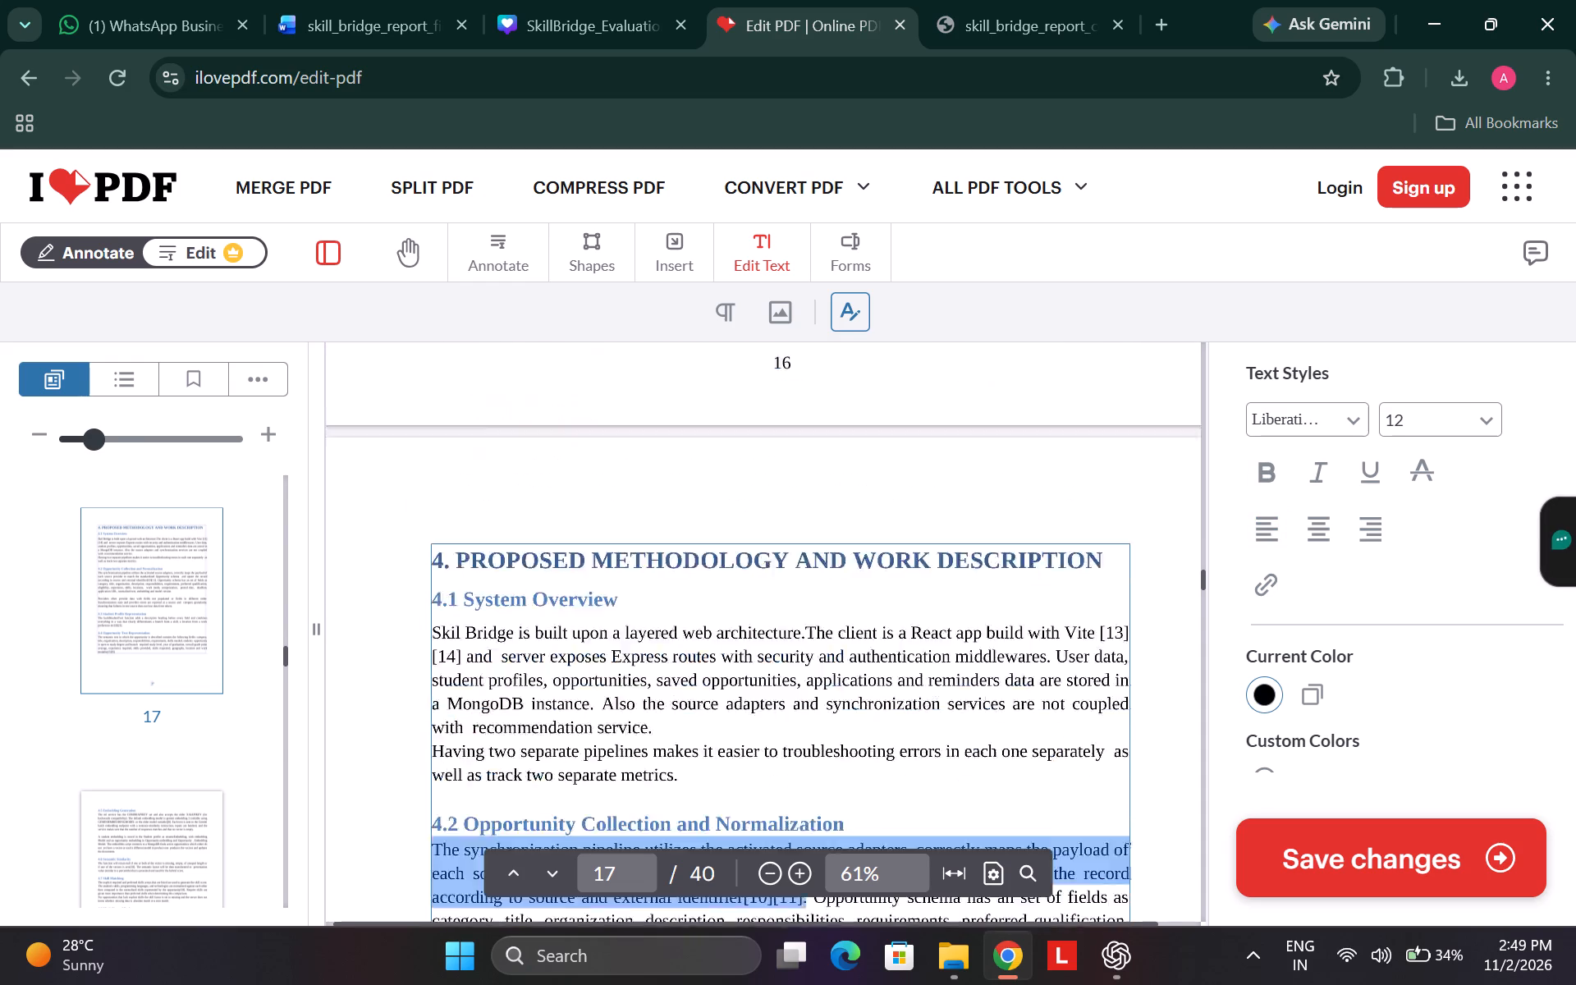
scroll(808, 510, "up", 6)
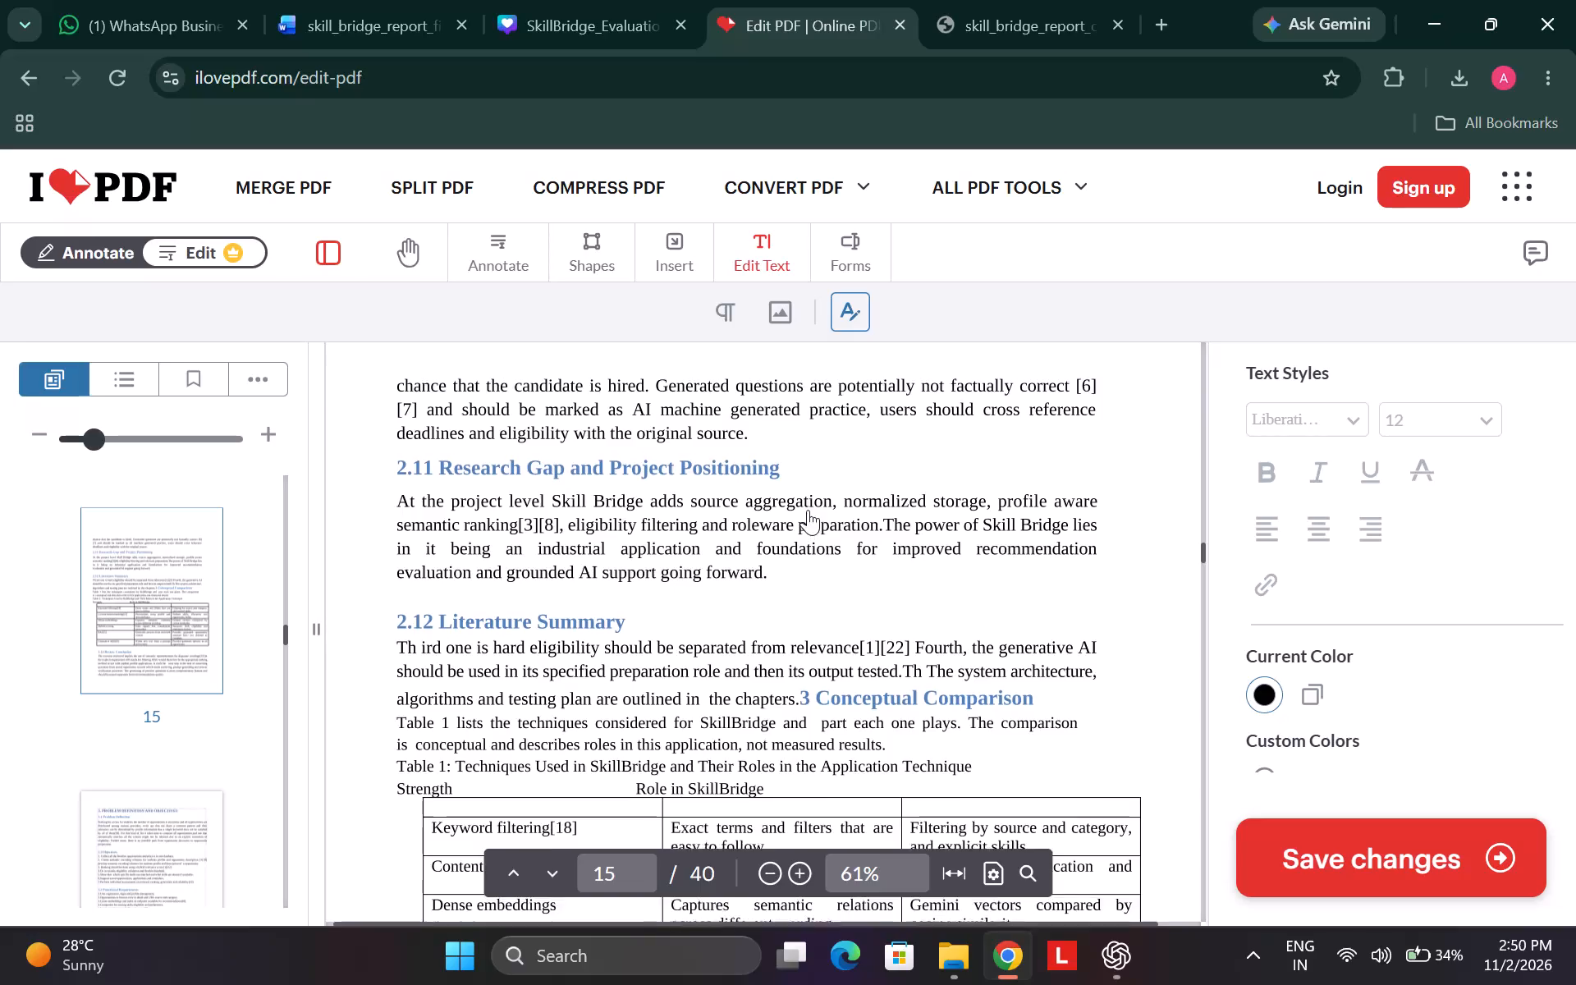
scroll(808, 510, "down", 1)
scroll(726, 584, "down", 1)
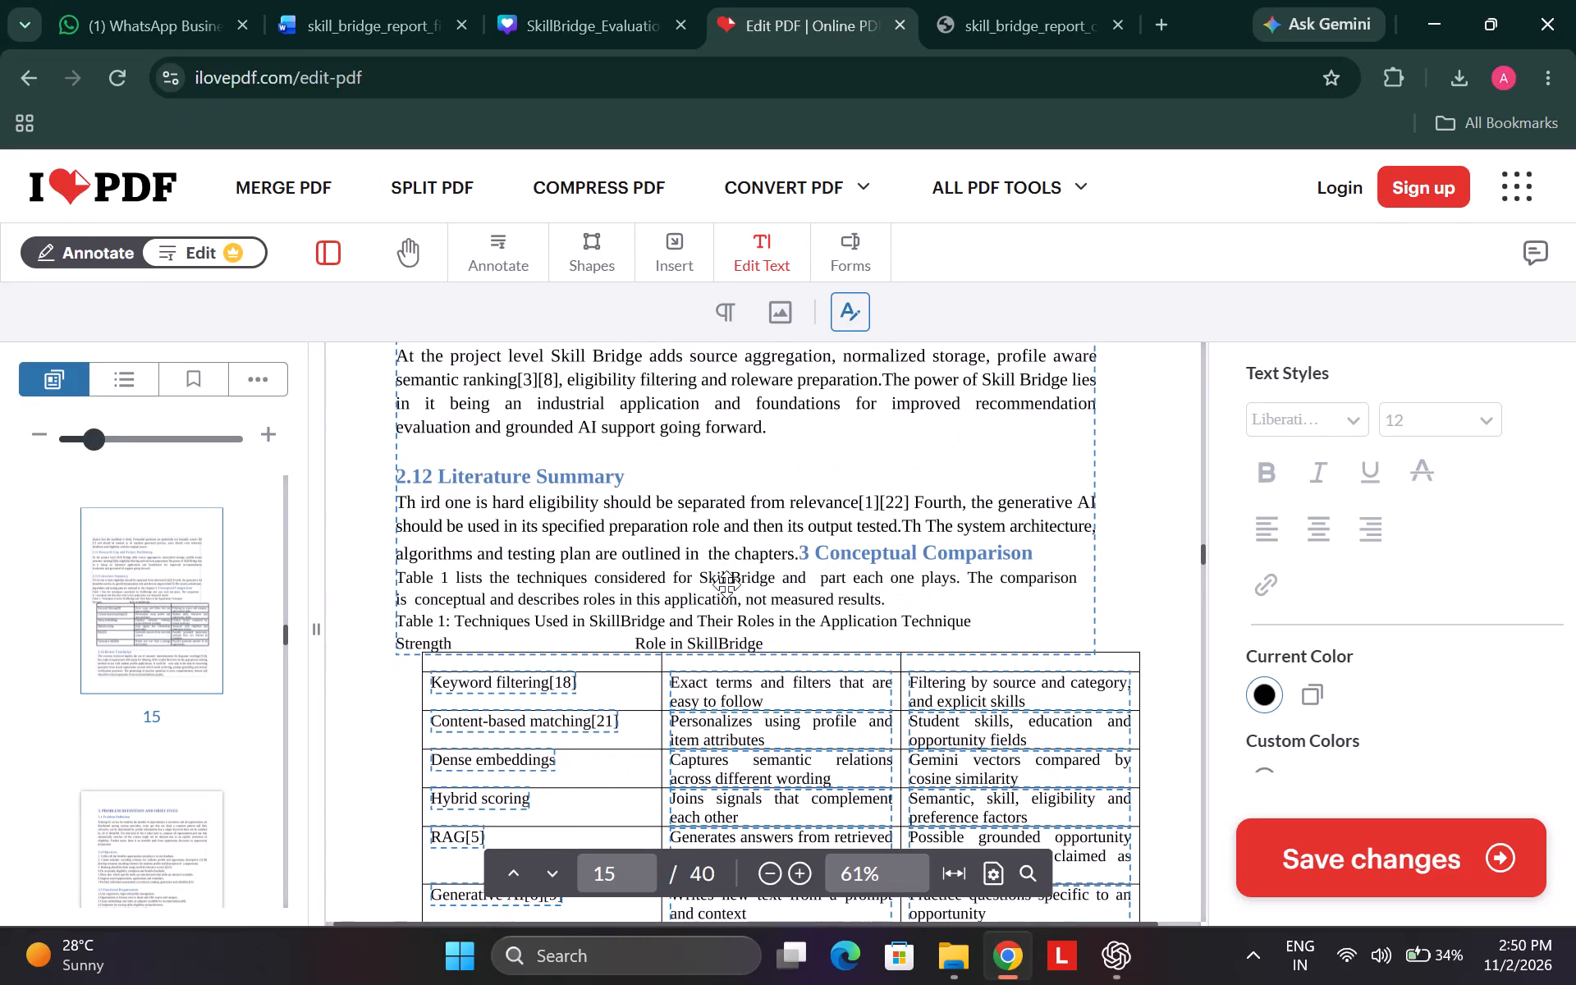
left_click(383, 707)
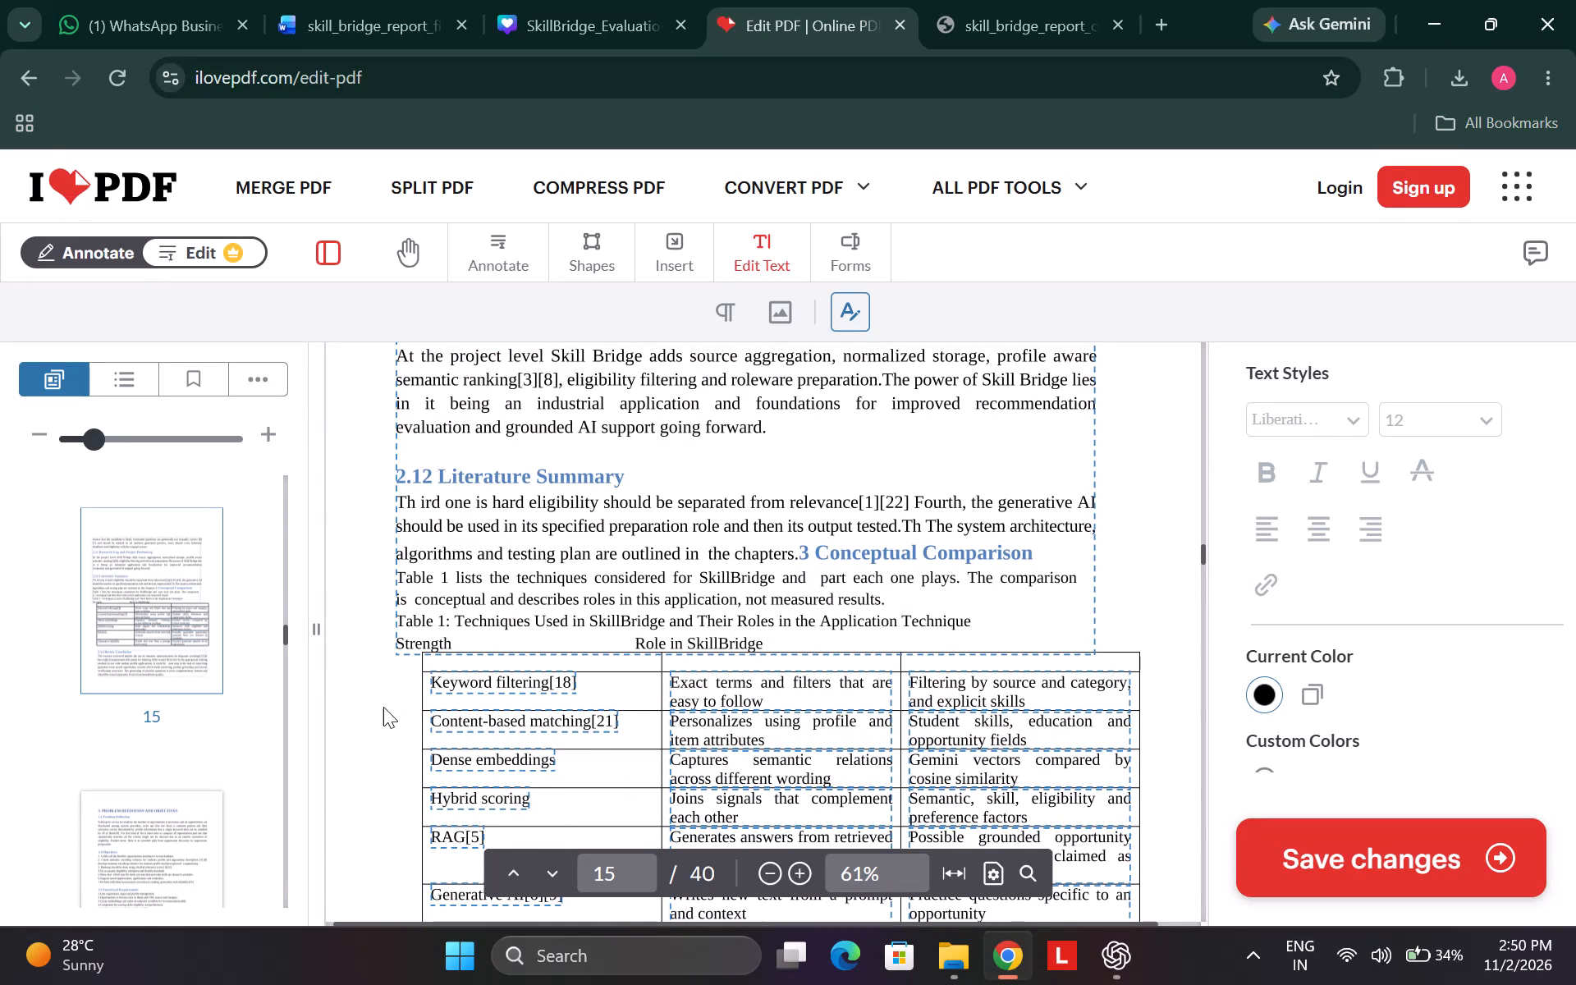
scroll(616, 611, "up", 2)
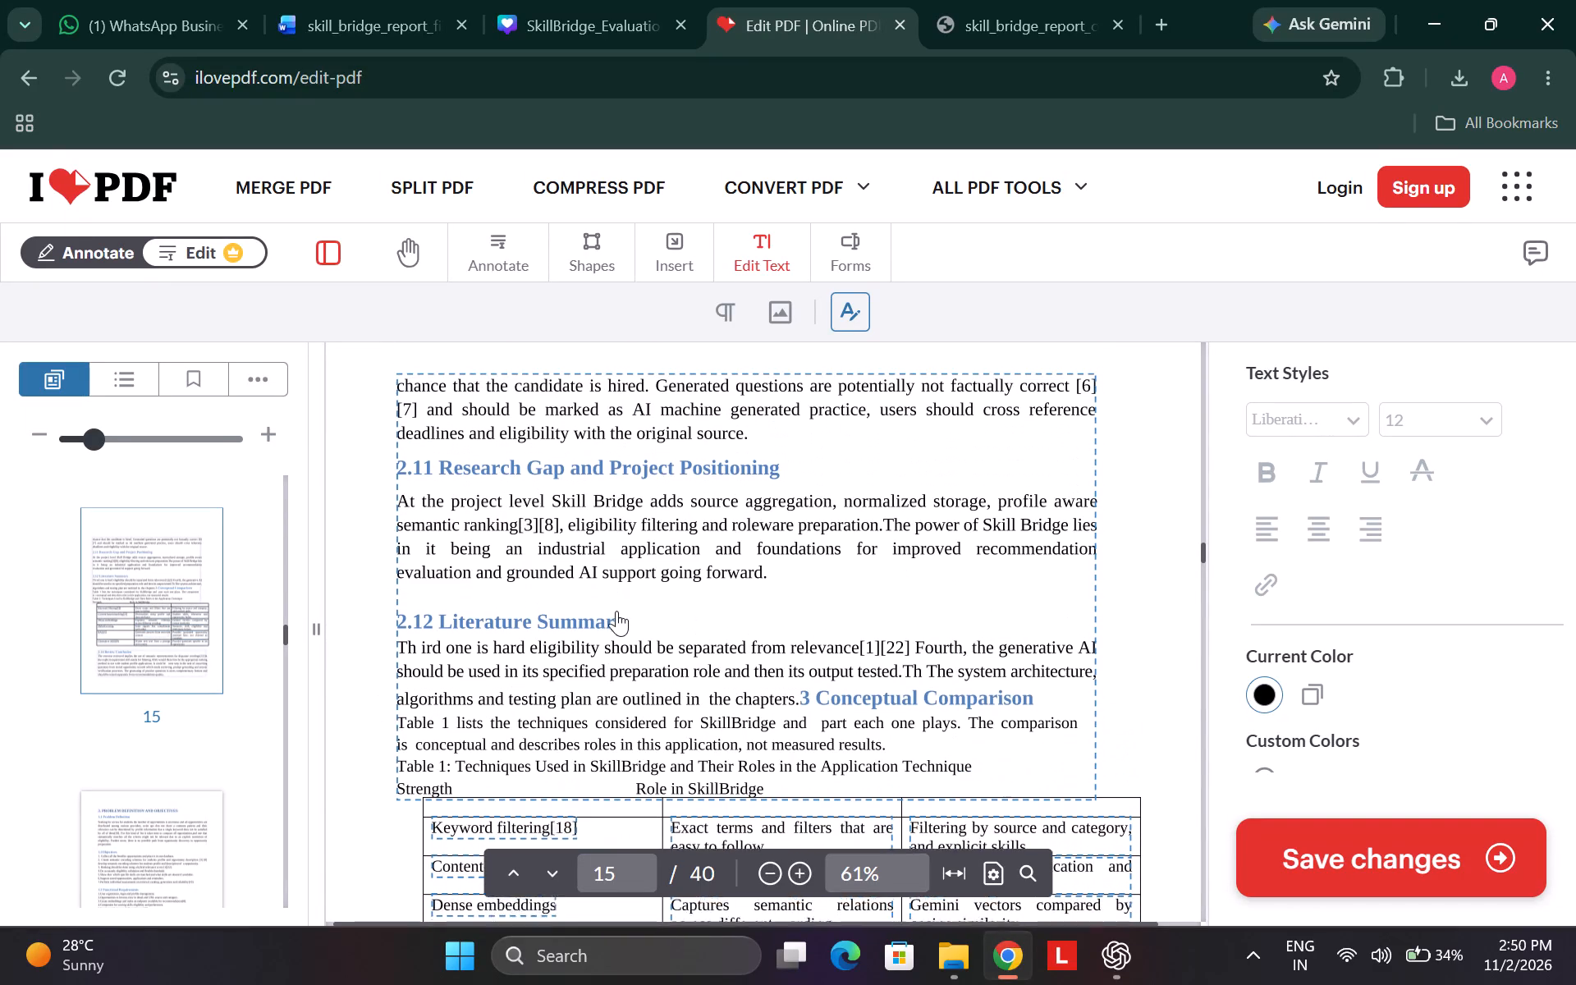
left_click(801, 706)
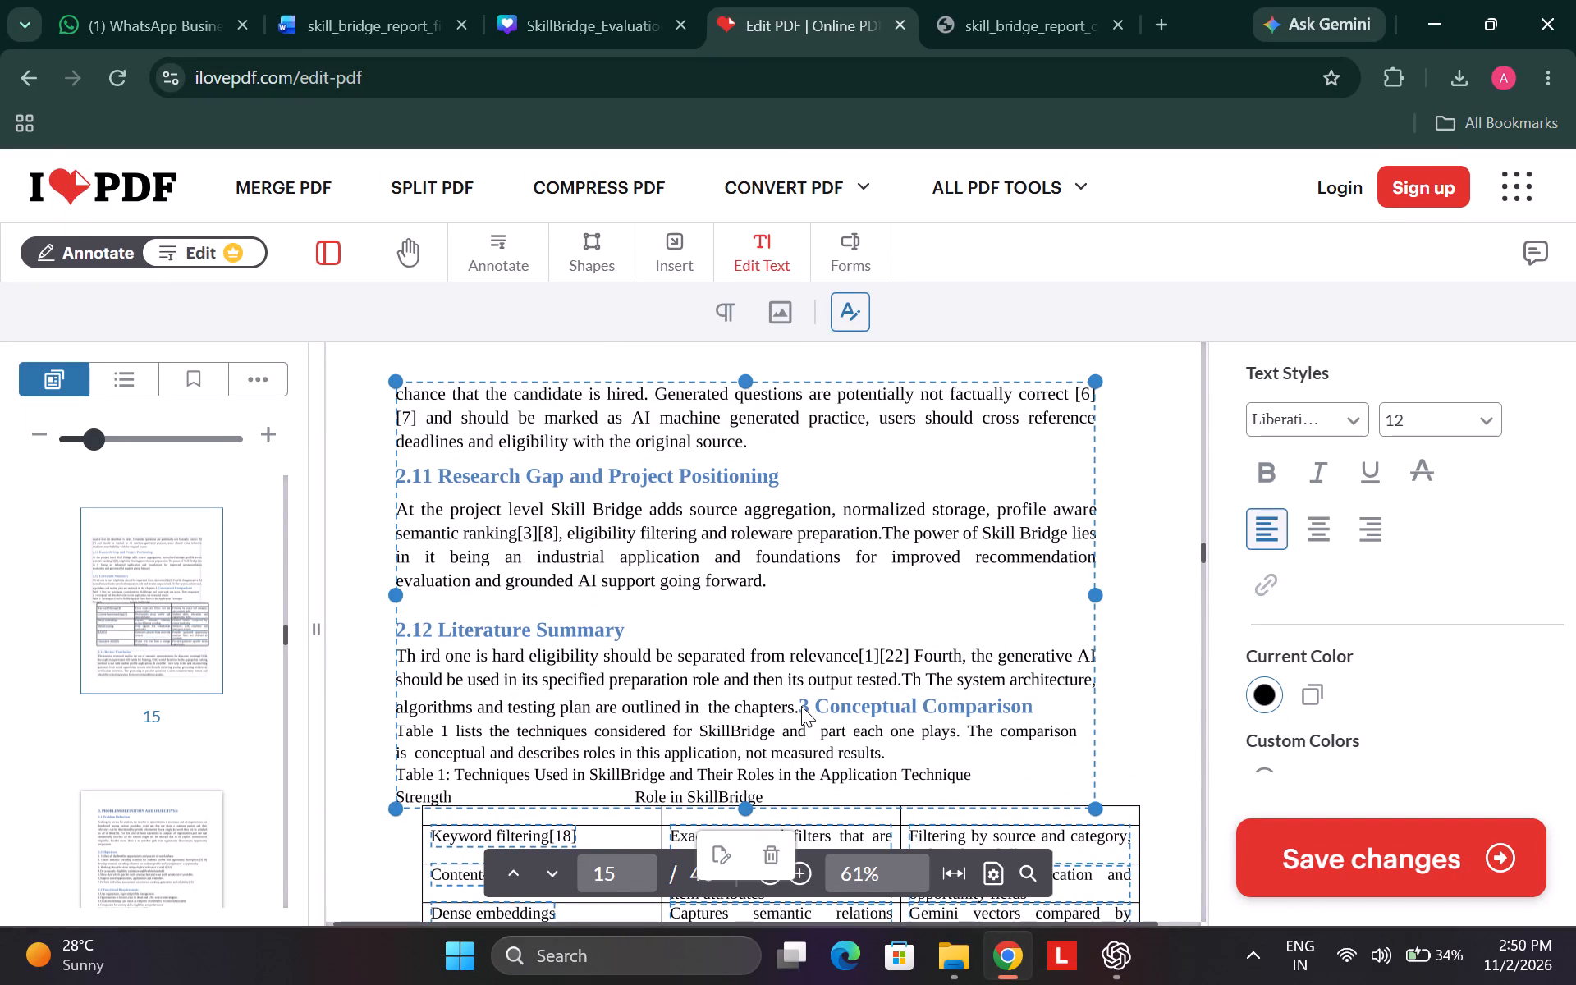
left_click(801, 706)
left_click(801, 706)
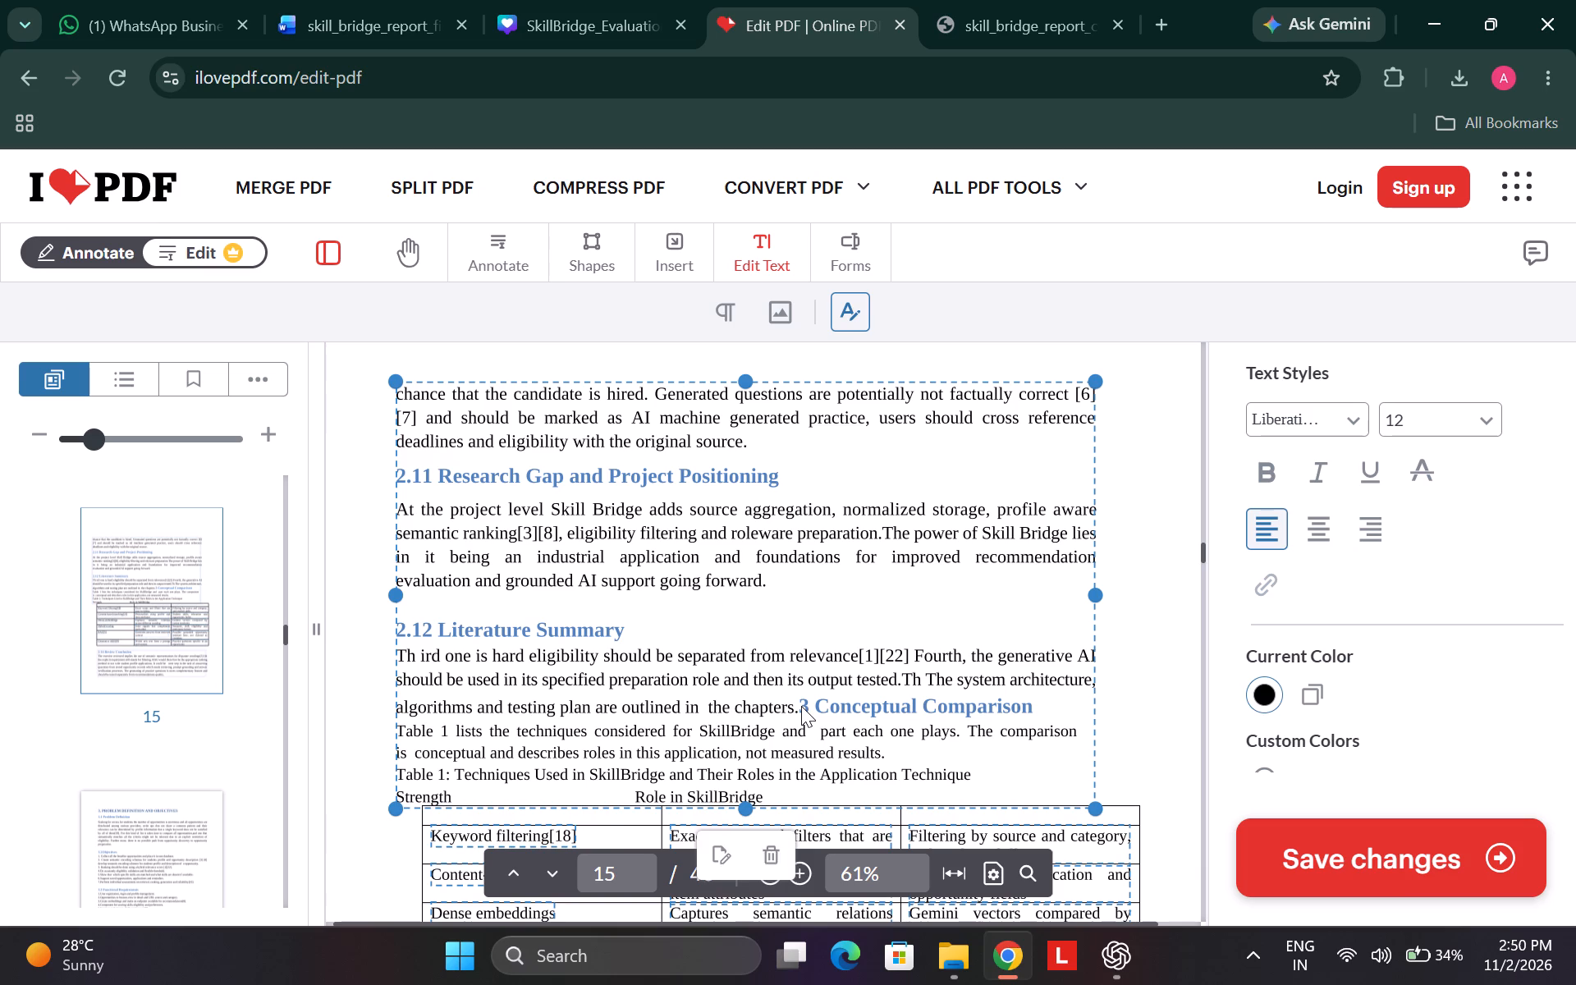
double_click(801, 706)
left_click(801, 706)
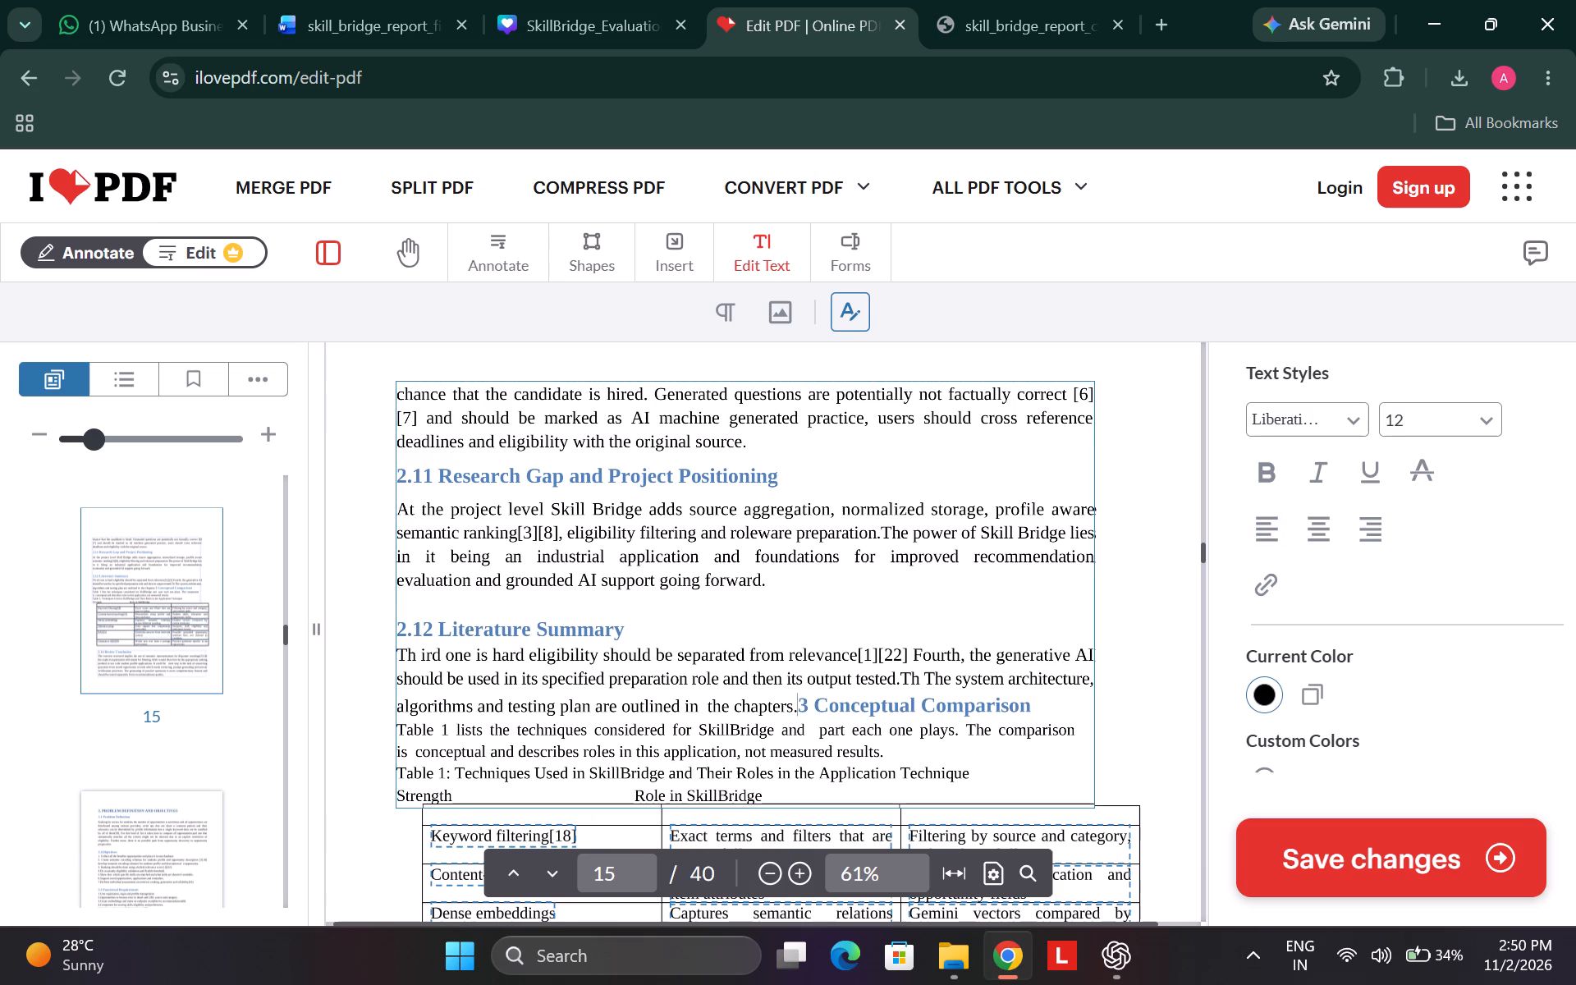
key("Return")
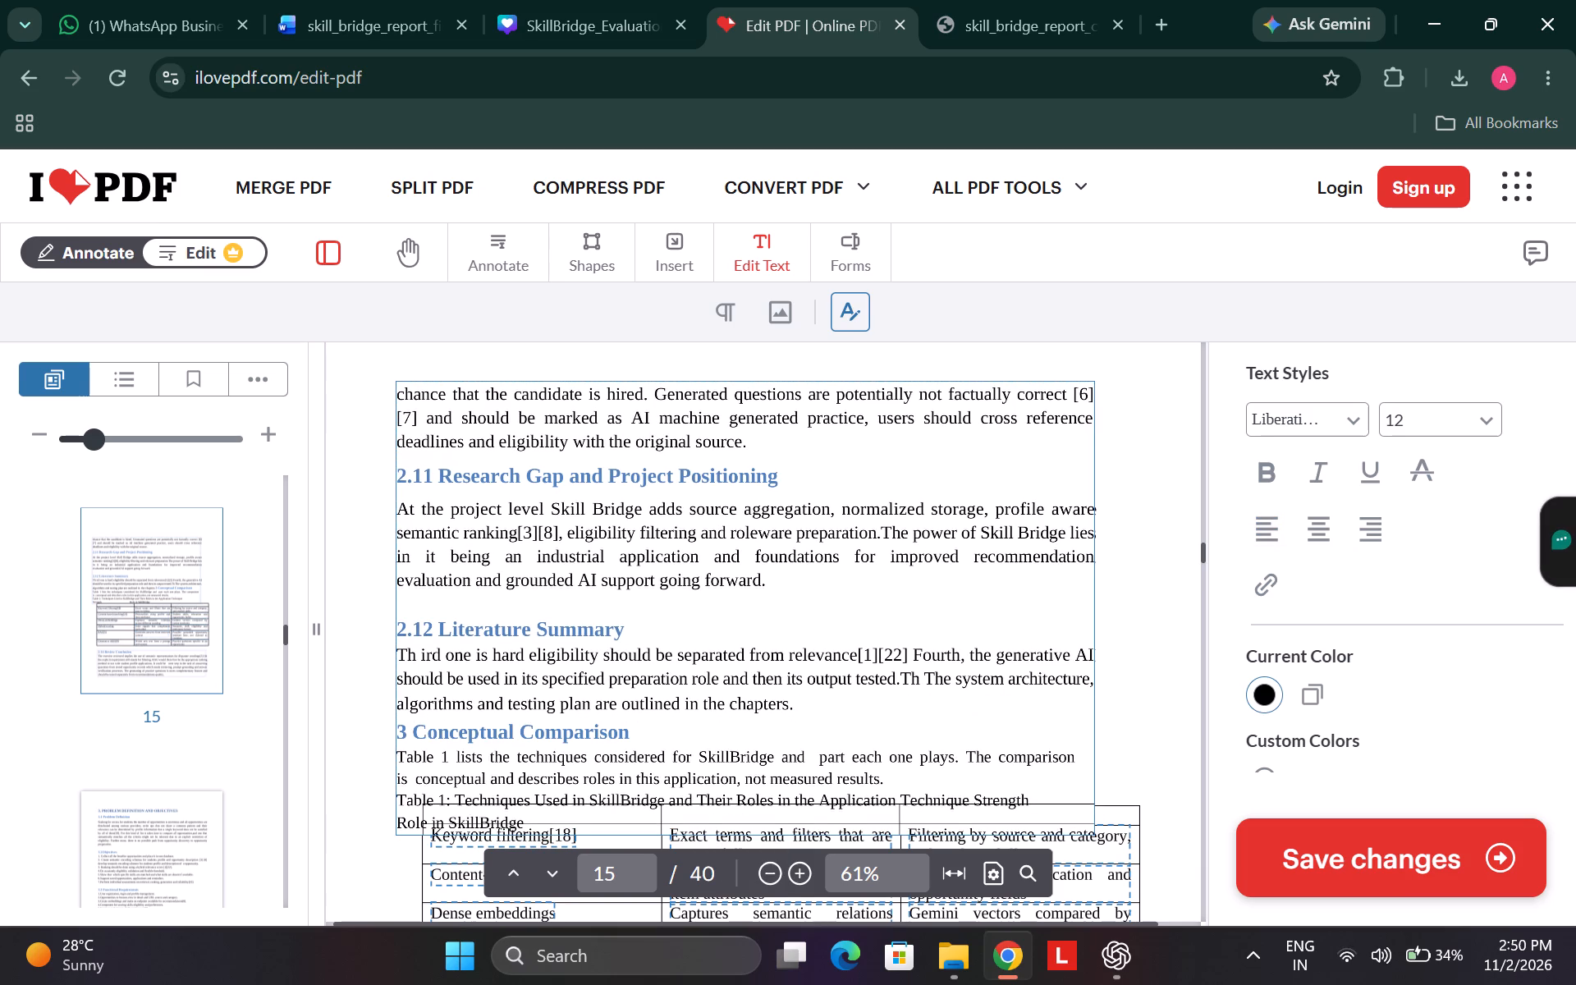
scroll(801, 706, "down", 2)
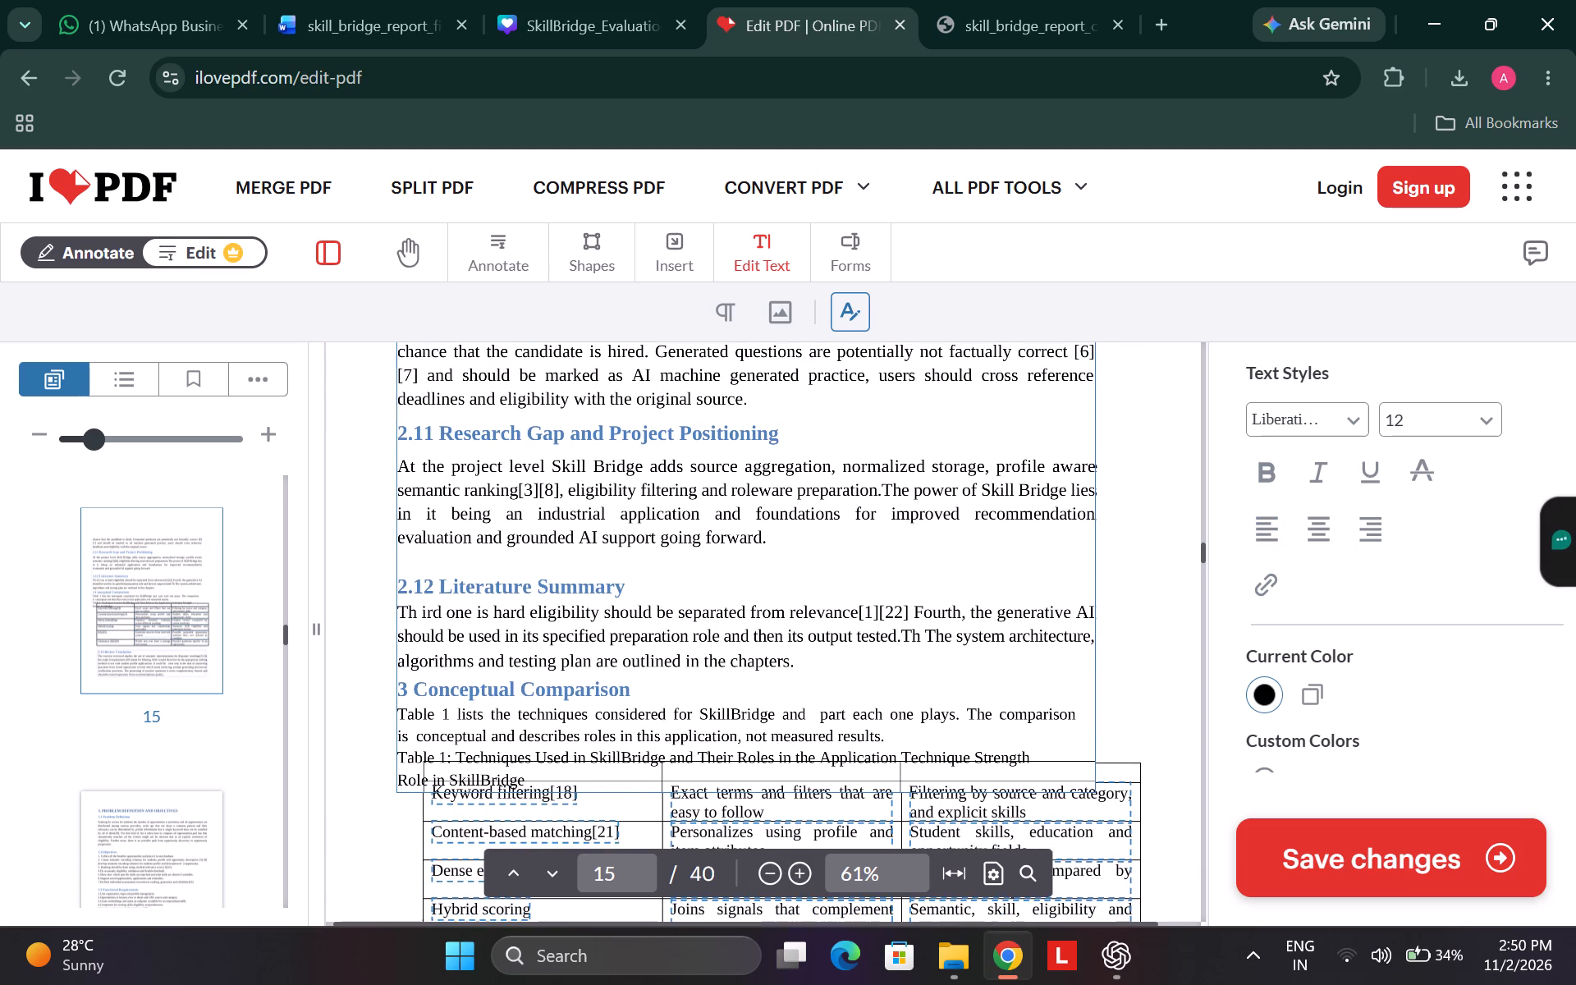
Look back through the literature review sections on pages 13 to 15, from 2.5 Eligibility Extraction and Data Quality to 2.12 Literature Summary.
scroll(801, 706, "down", 1)
scroll(801, 706, "up", 3)
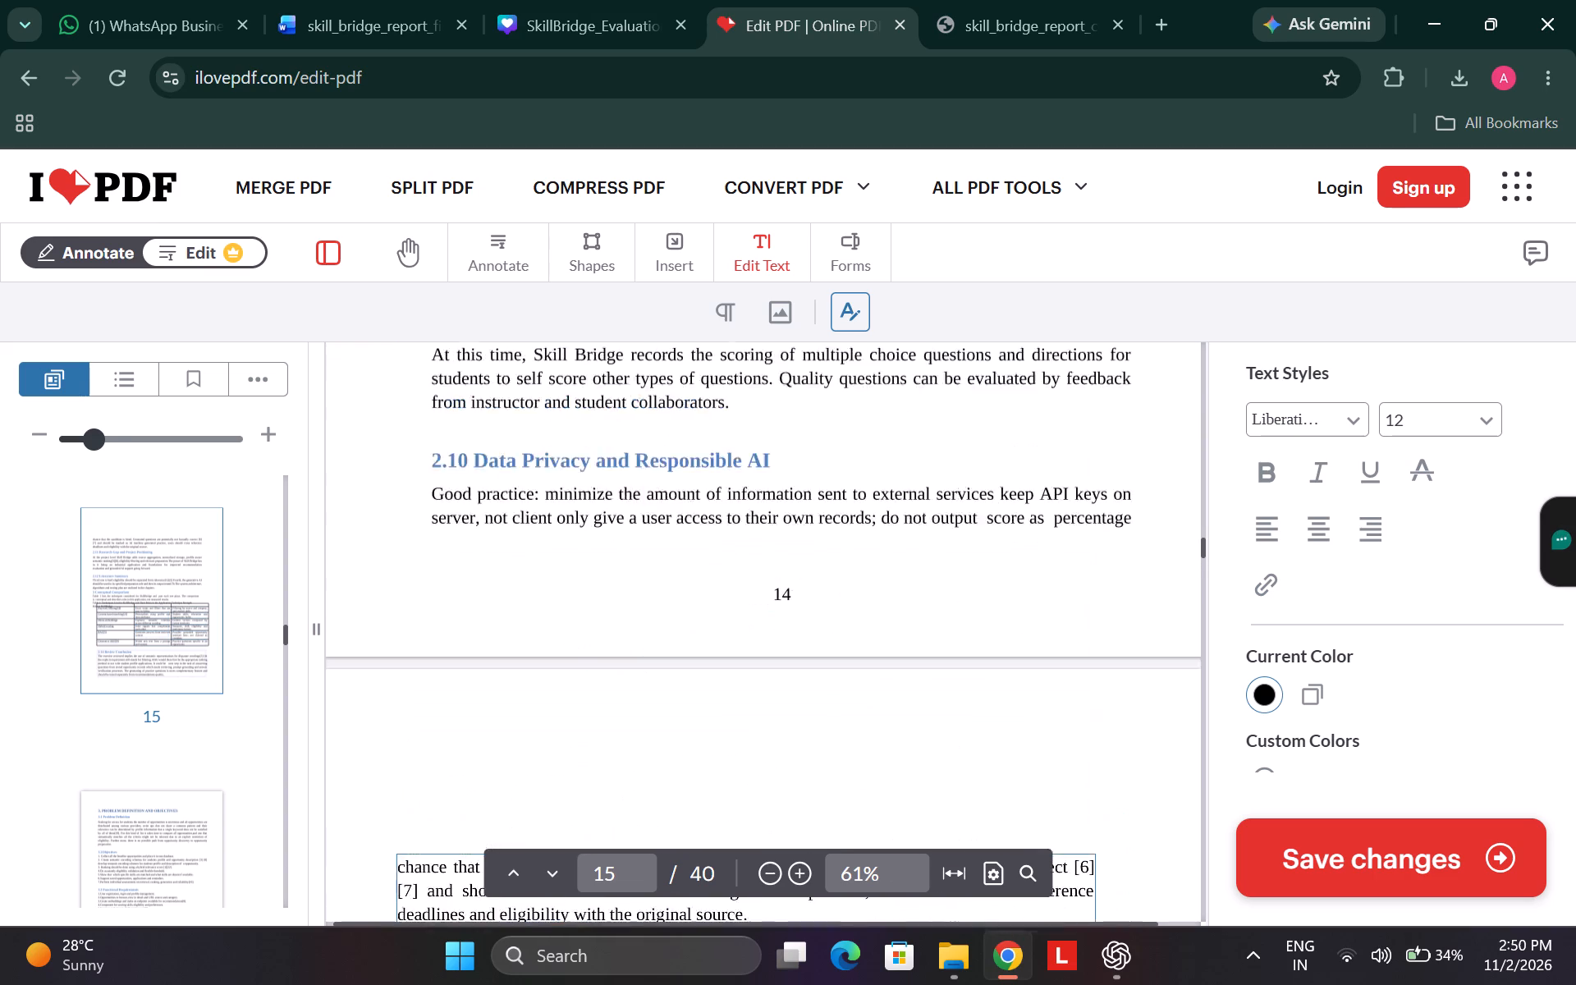
scroll(801, 706, "up", 3)
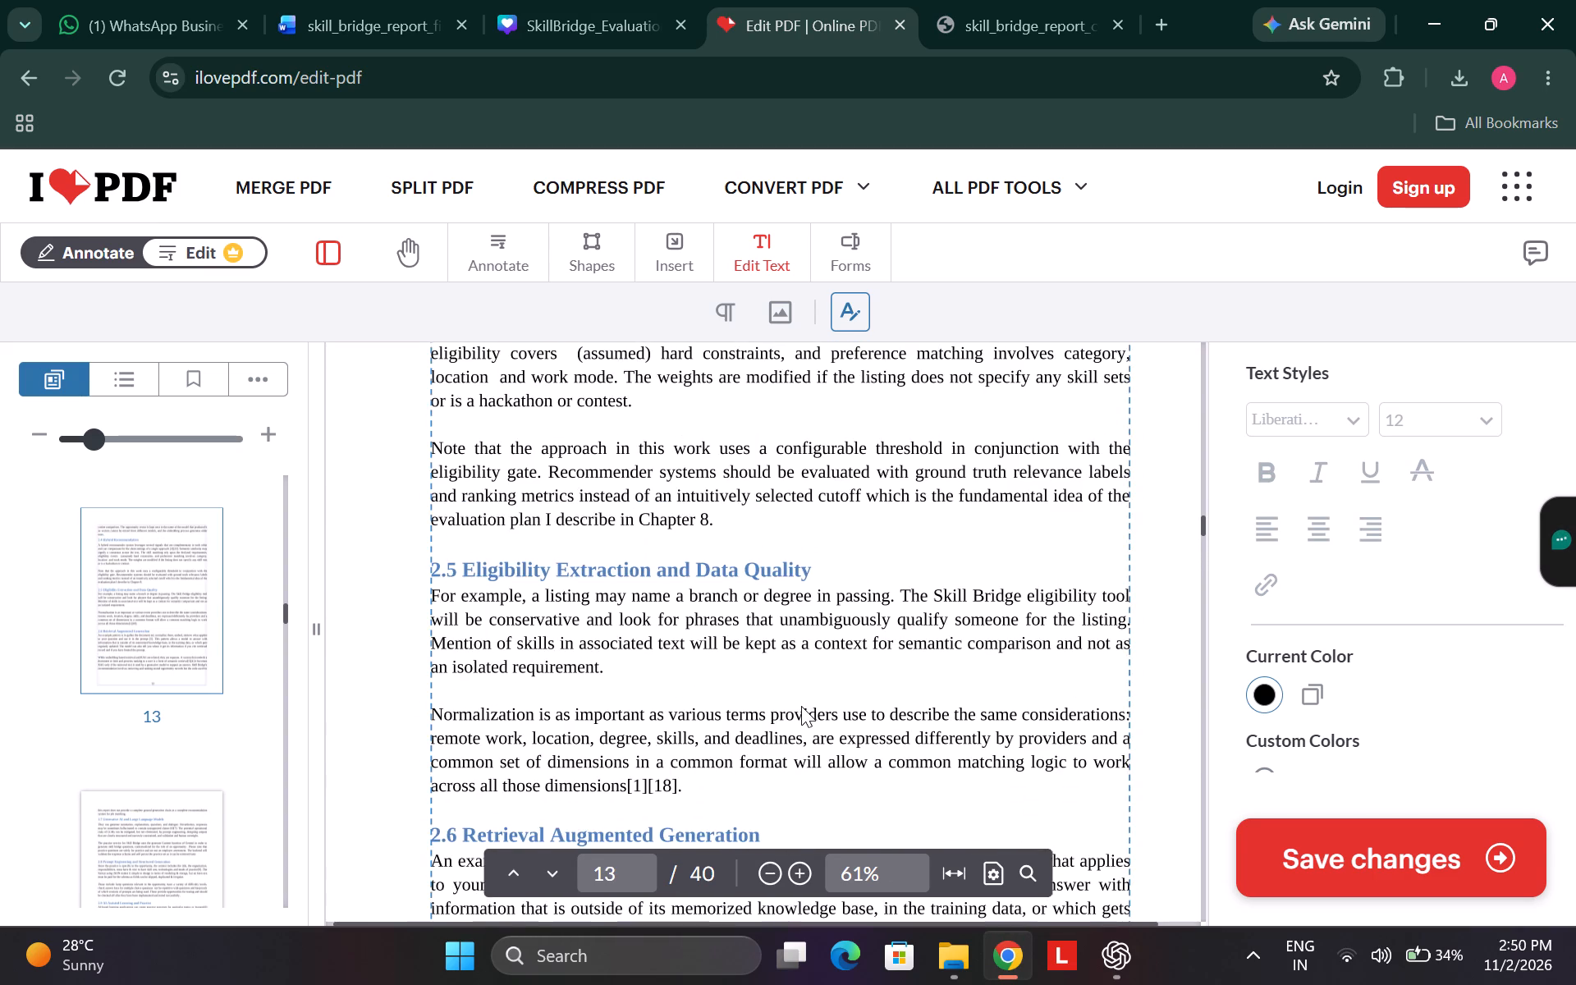
scroll(801, 706, "down", 2)
scroll(801, 706, "up", 1)
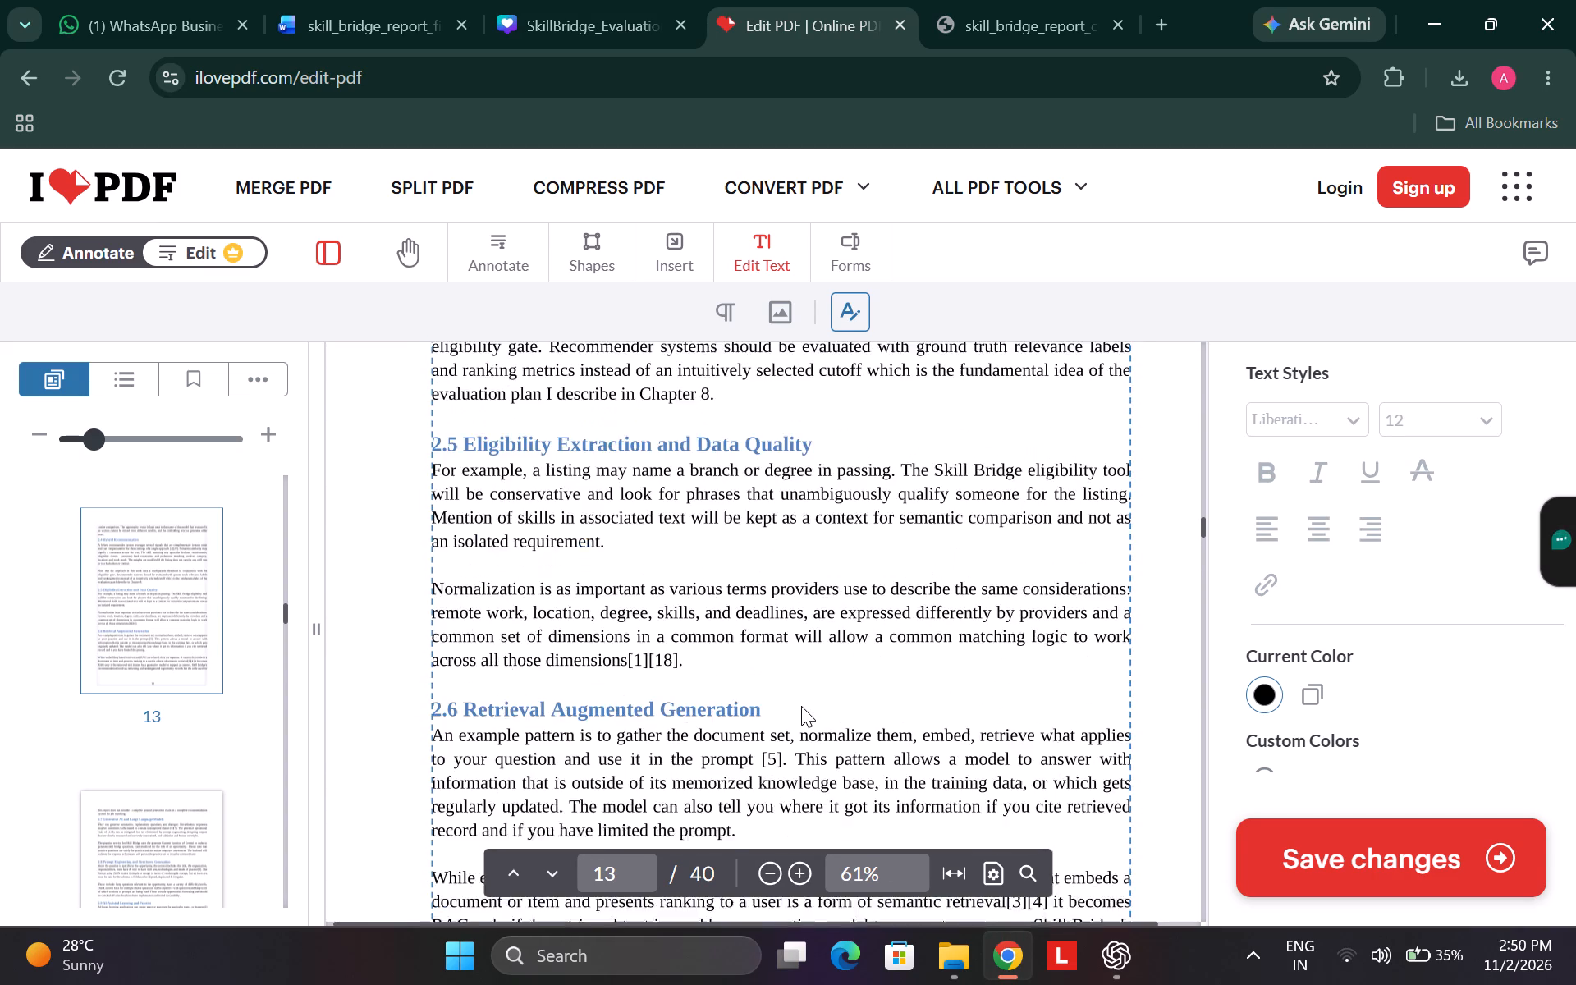
scroll(801, 706, "up", 2)
scroll(801, 706, "down", 4)
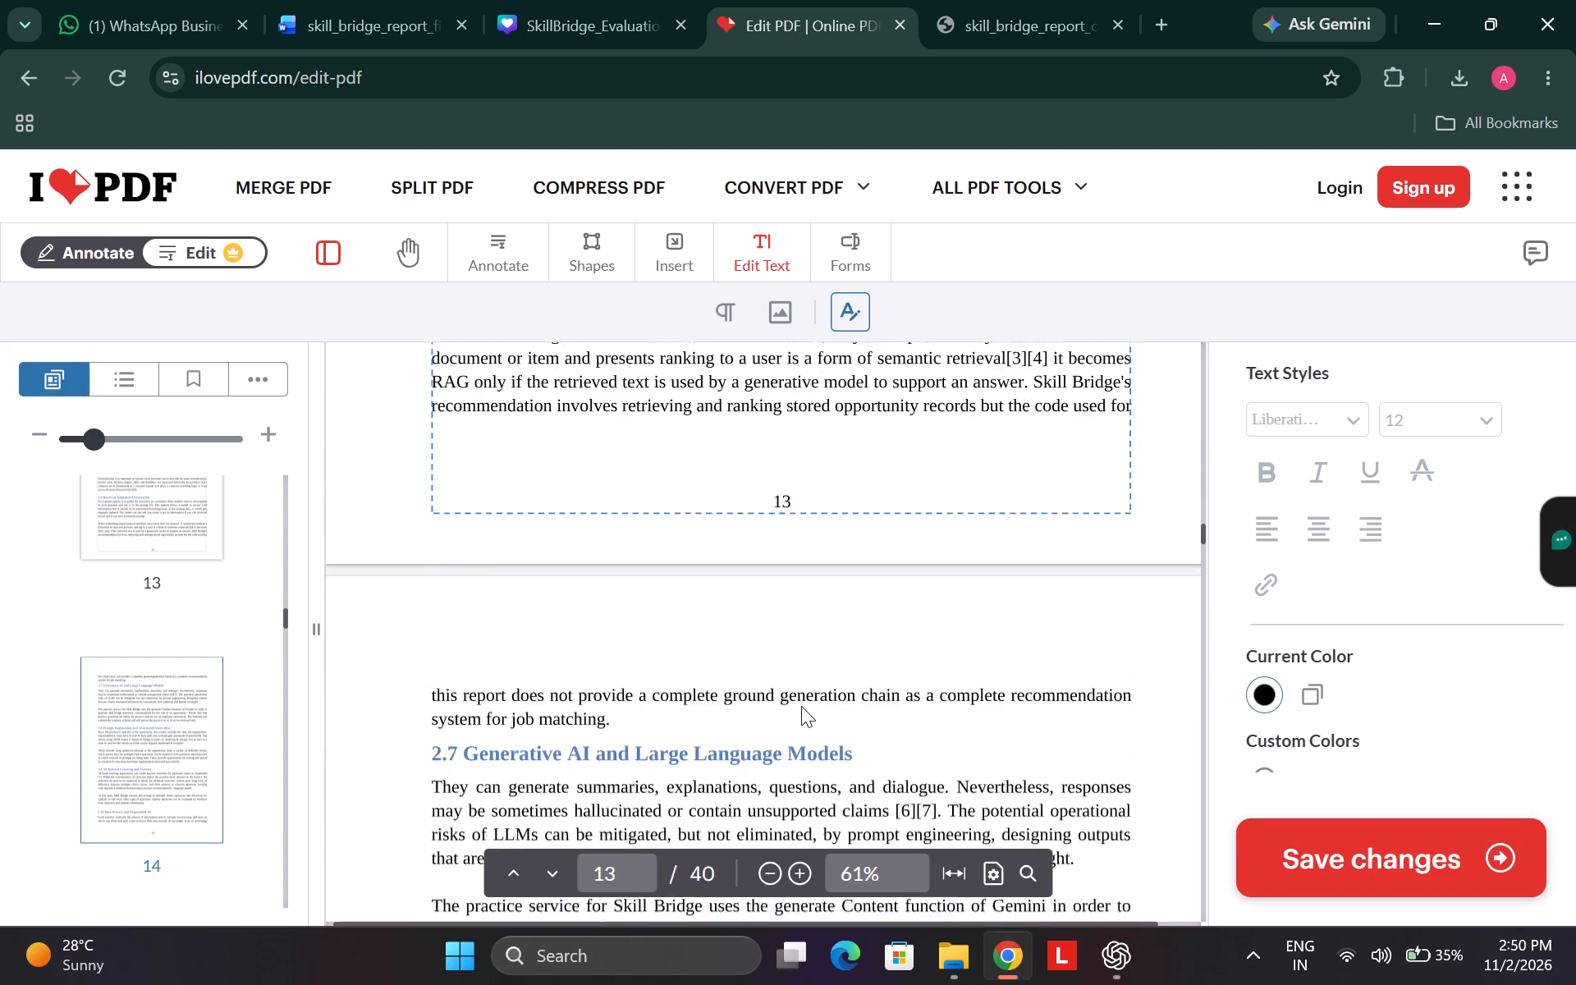
scroll(801, 706, "down", 5)
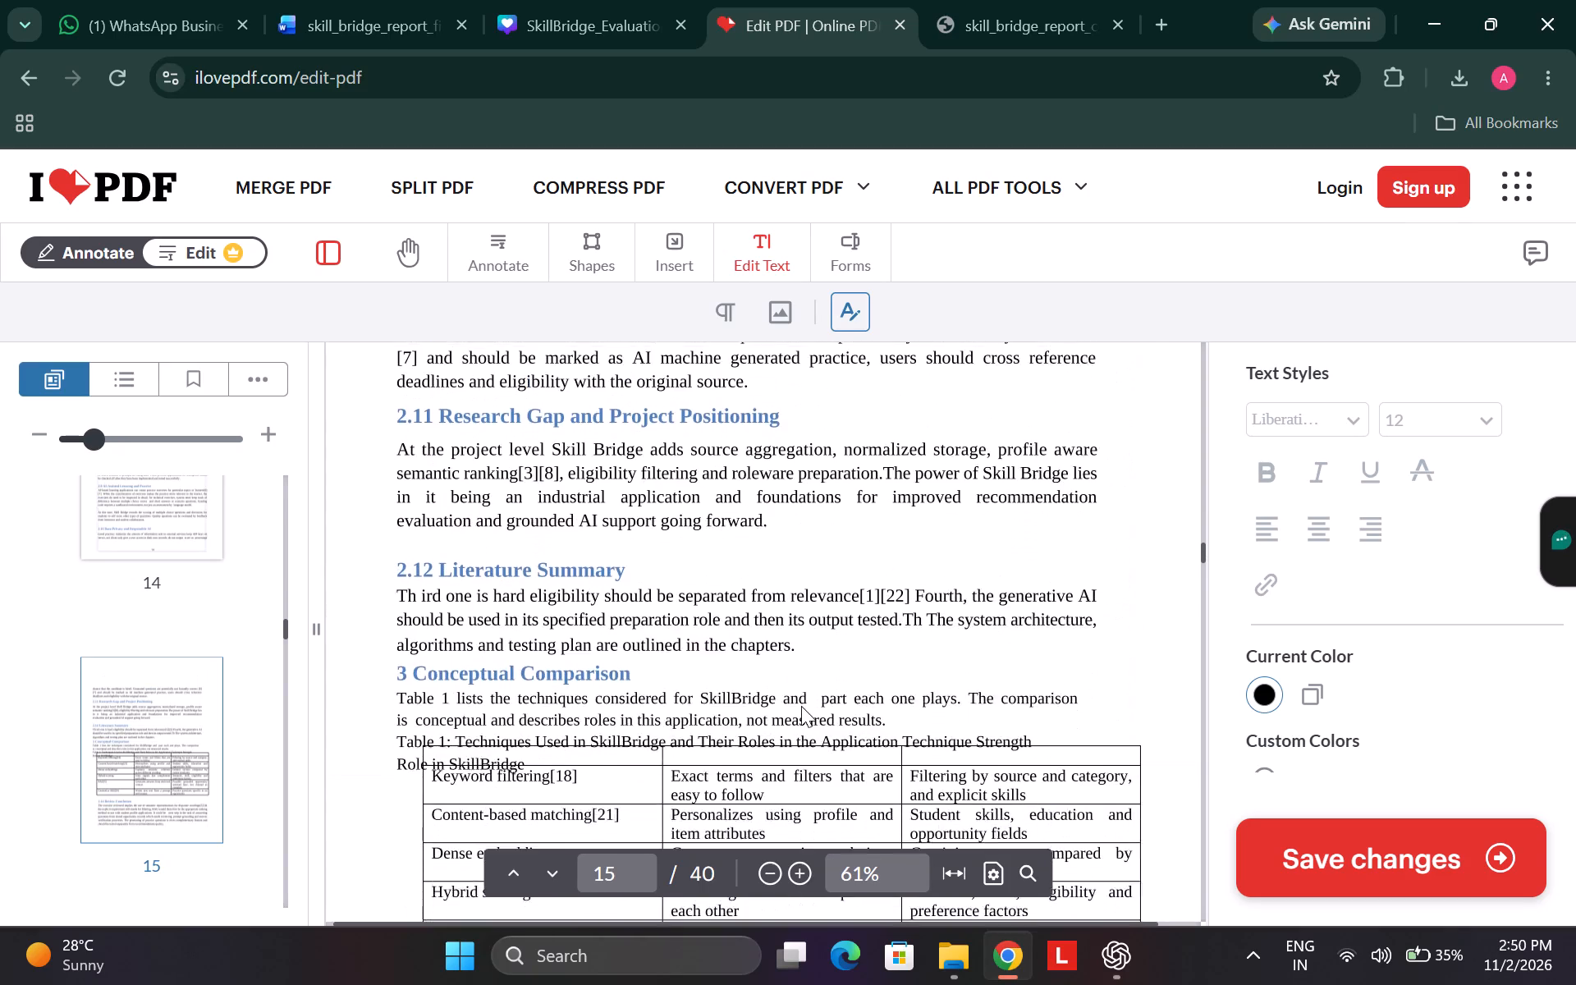
Examine page 15 from 2.11 Research Gap and Project Positioning through the techniques table to 2.14 Review Conclusion.
scroll(801, 706, "down", 1)
scroll(801, 706, "up", 2)
scroll(801, 706, "down", 2)
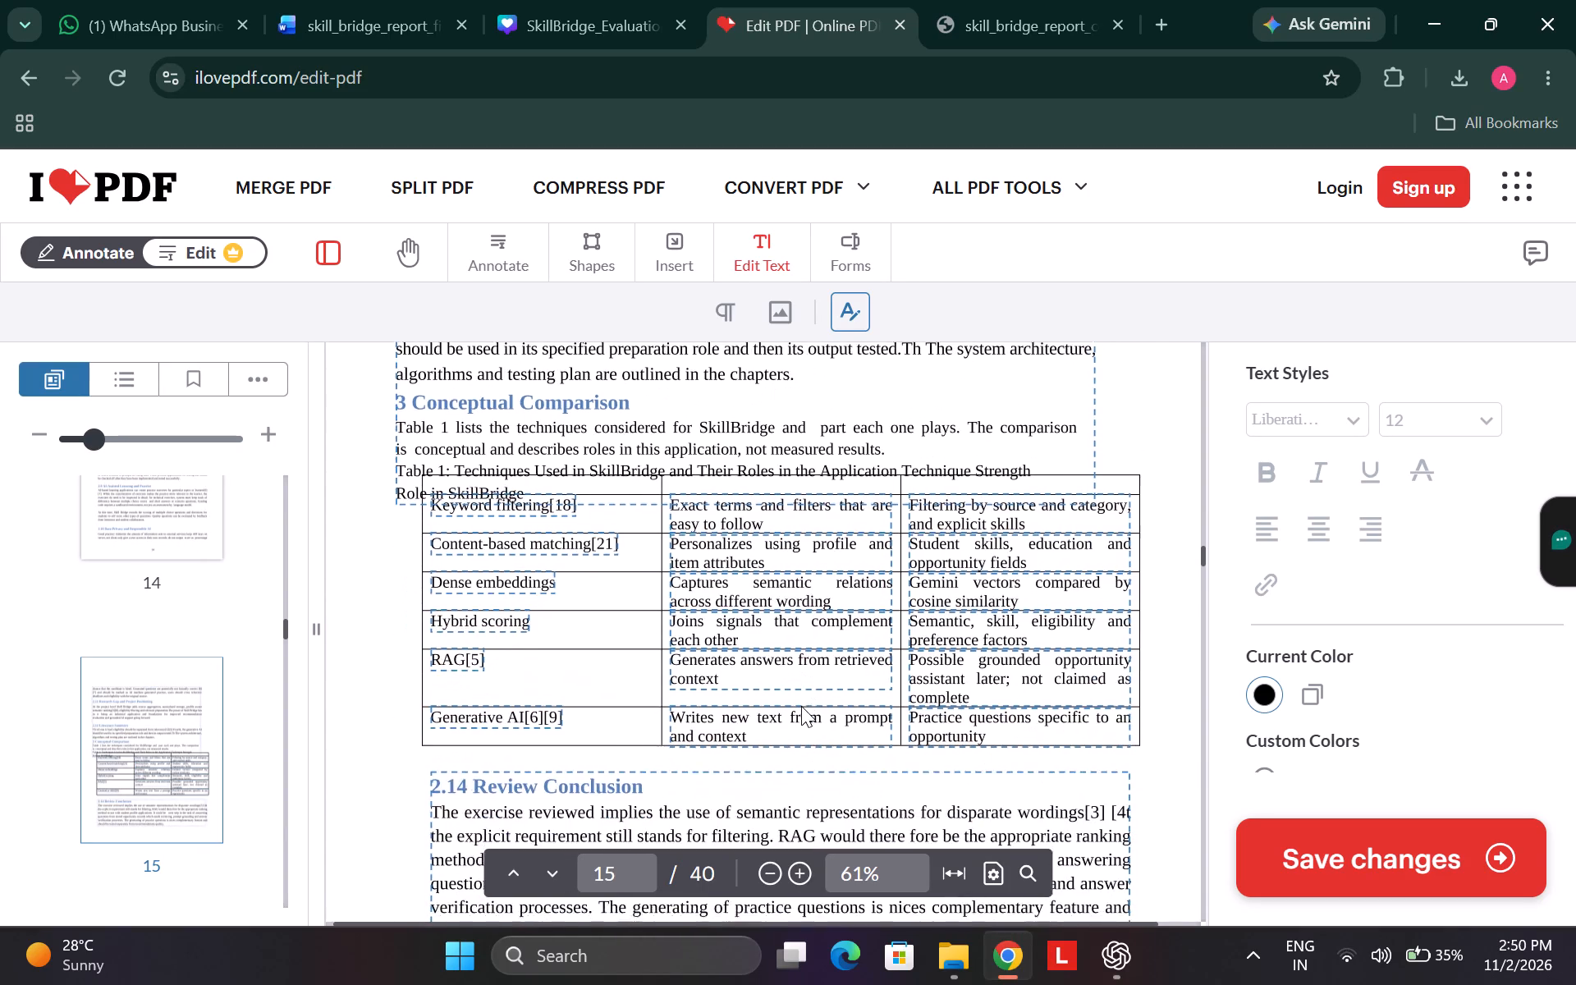
scroll(801, 706, "down", 1)
scroll(704, 683, "up", 1)
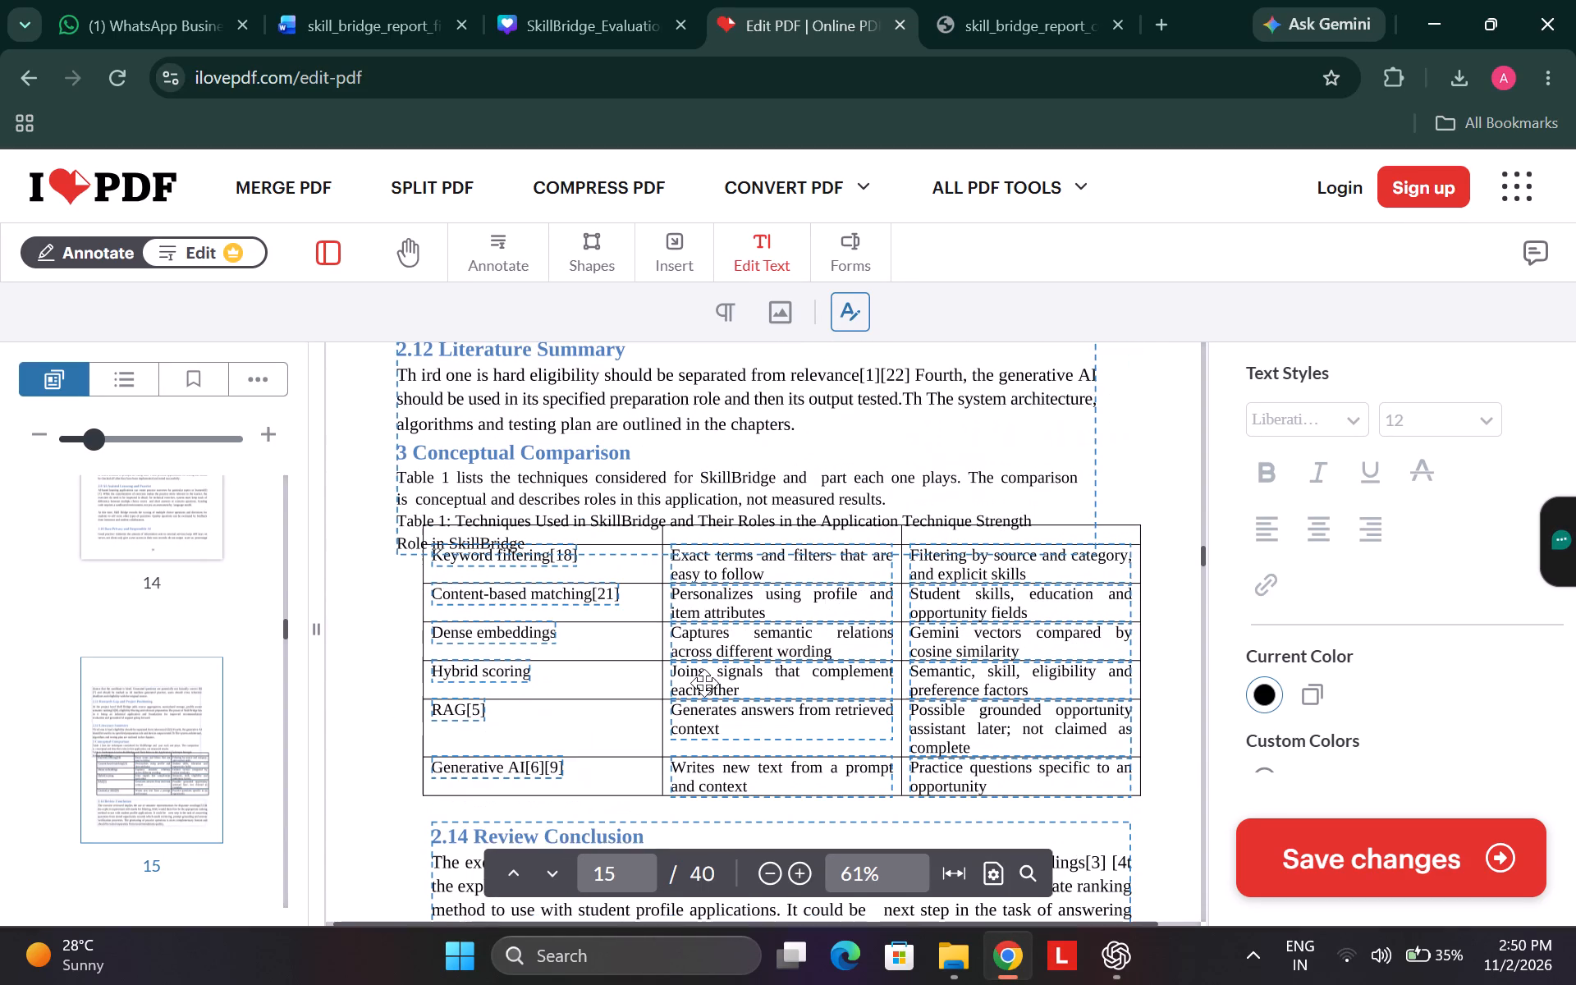
scroll(704, 683, "up", 1)
scroll(704, 683, "down", 1)
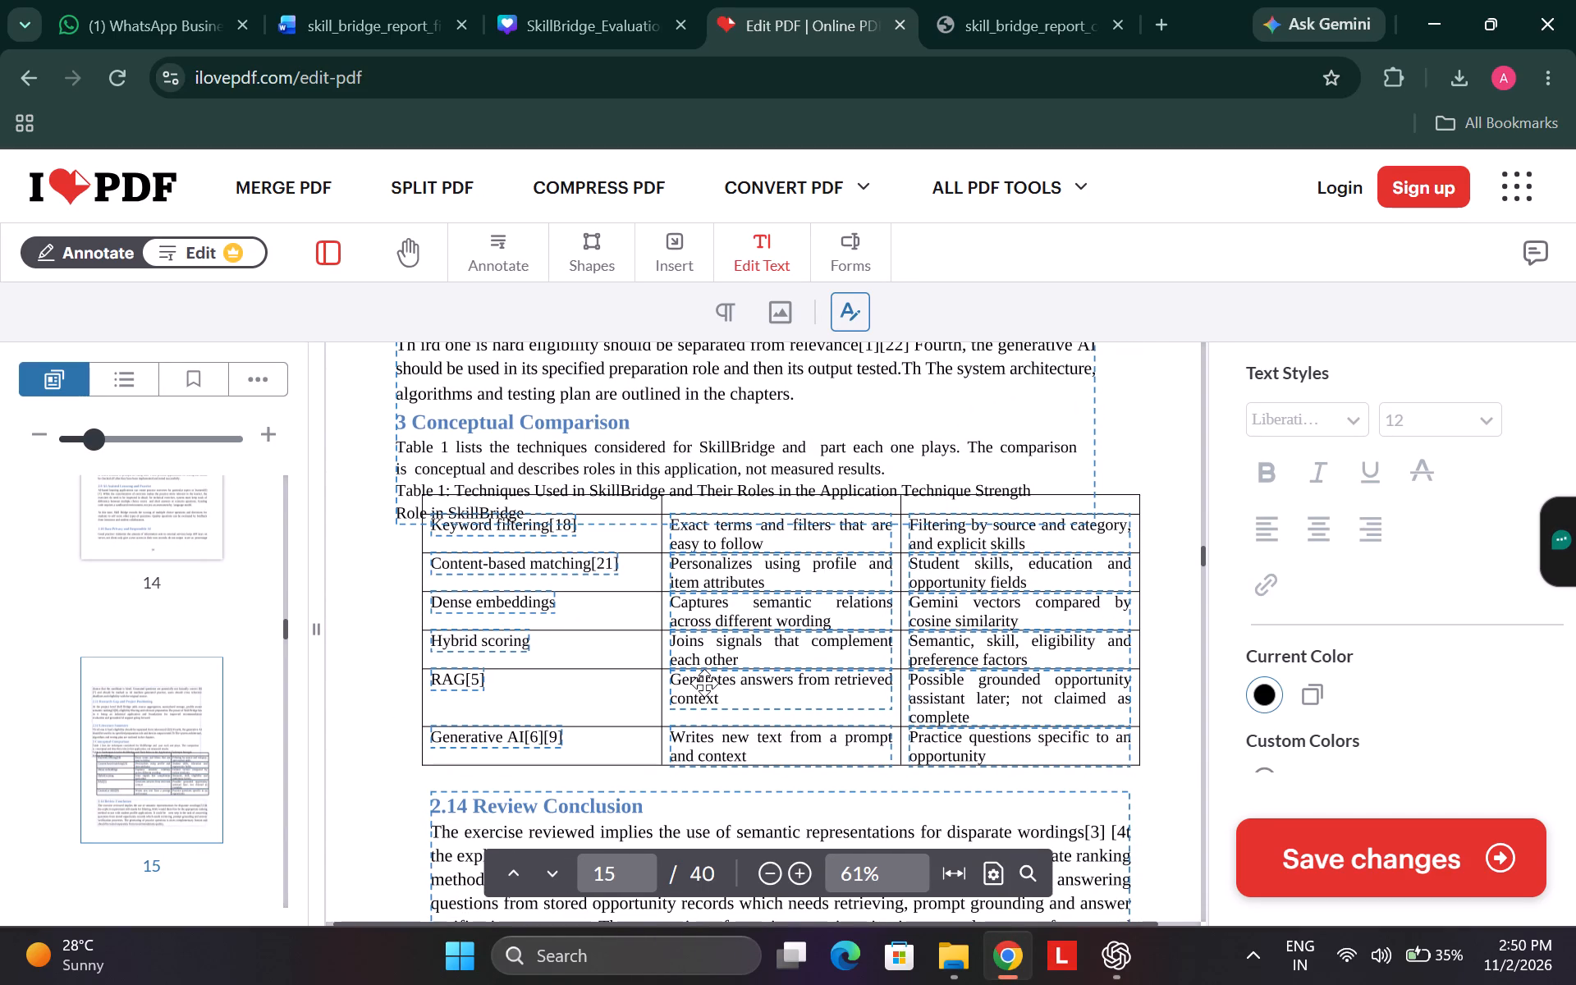
scroll(704, 683, "down", 3)
scroll(704, 683, "up", 2)
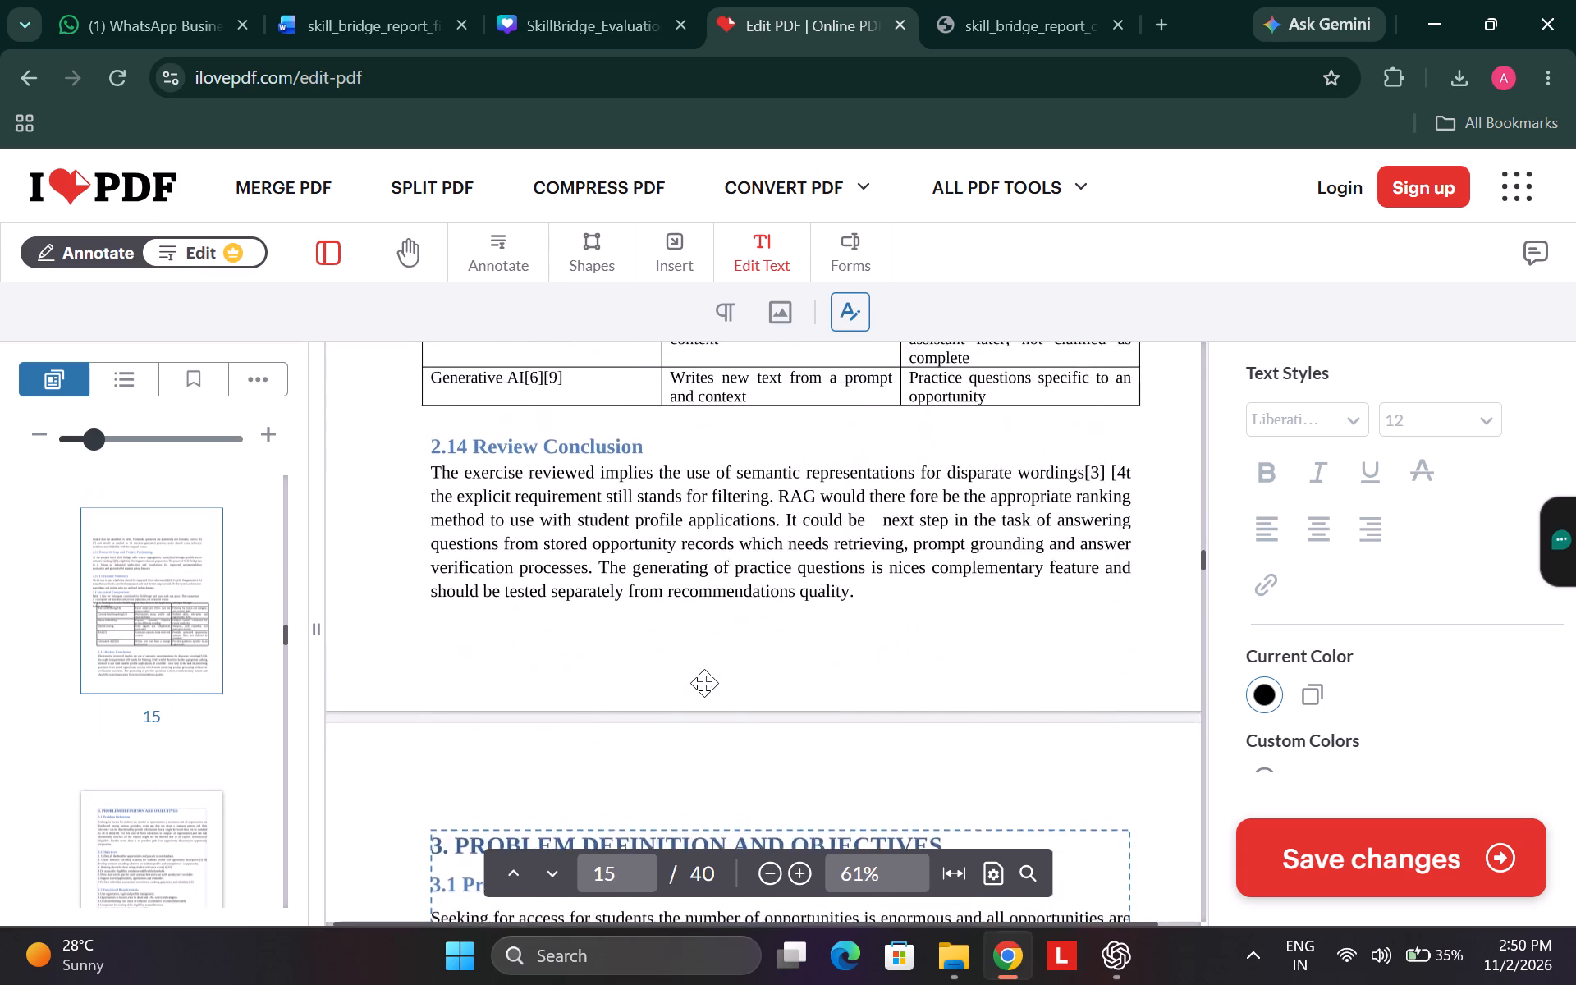
scroll(704, 683, "up", 2)
scroll(704, 683, "down", 1)
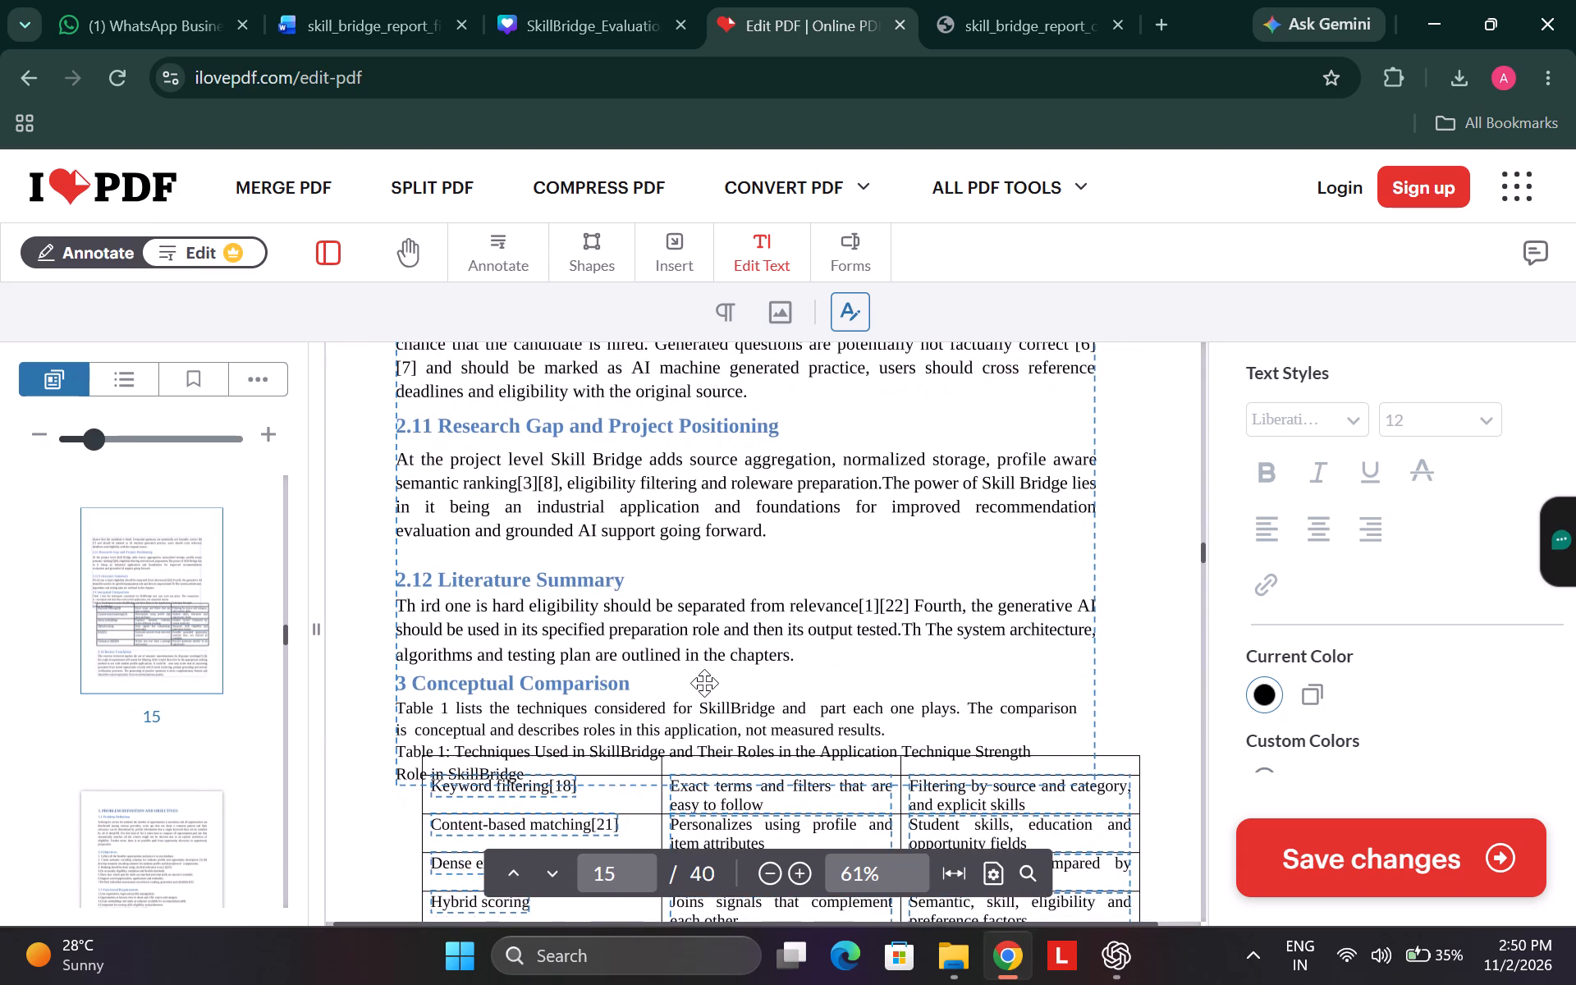
scroll(704, 683, "down", 2)
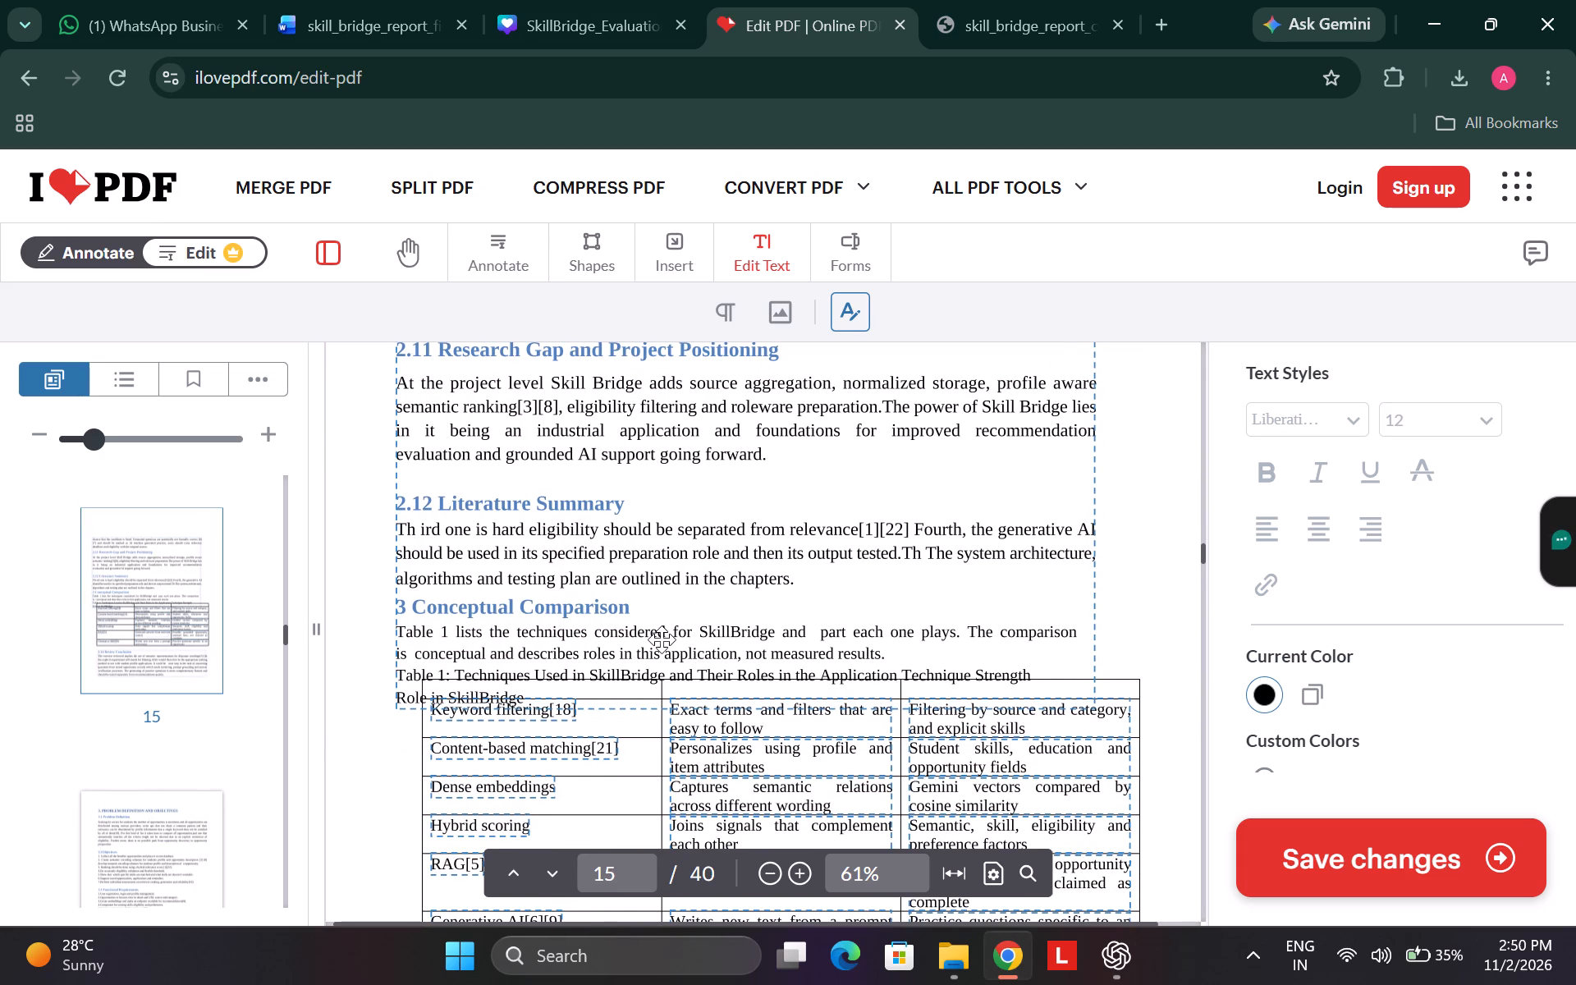
scroll(662, 639, "down", 2)
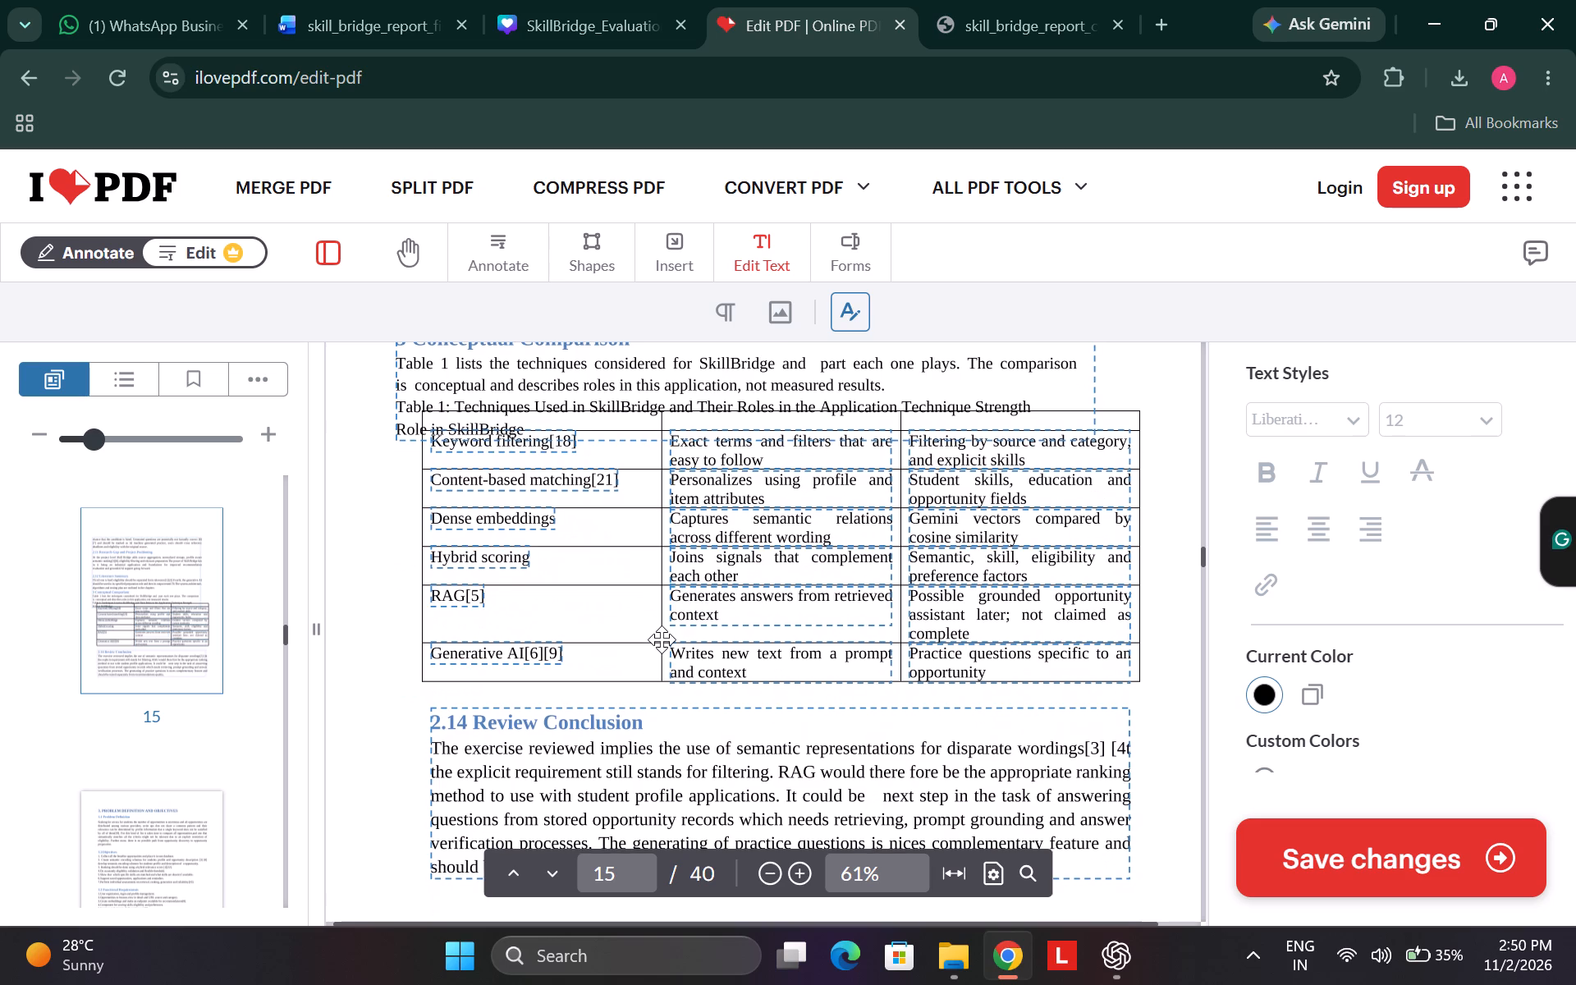
scroll(662, 639, "down", 1)
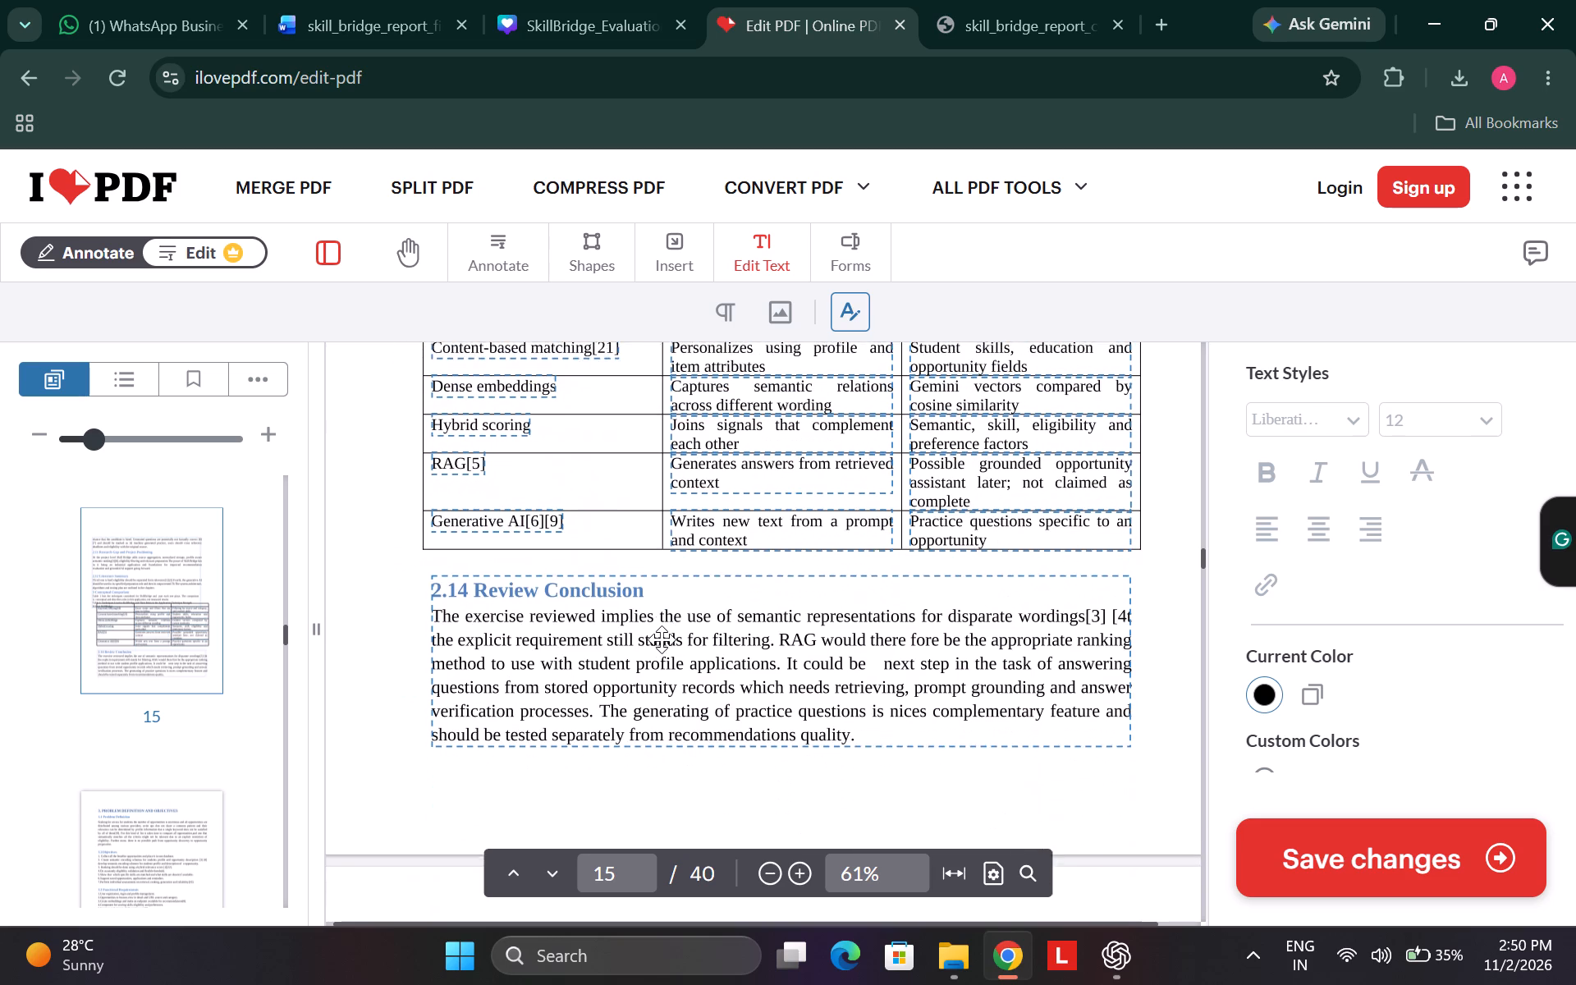
scroll(662, 639, "down", 1)
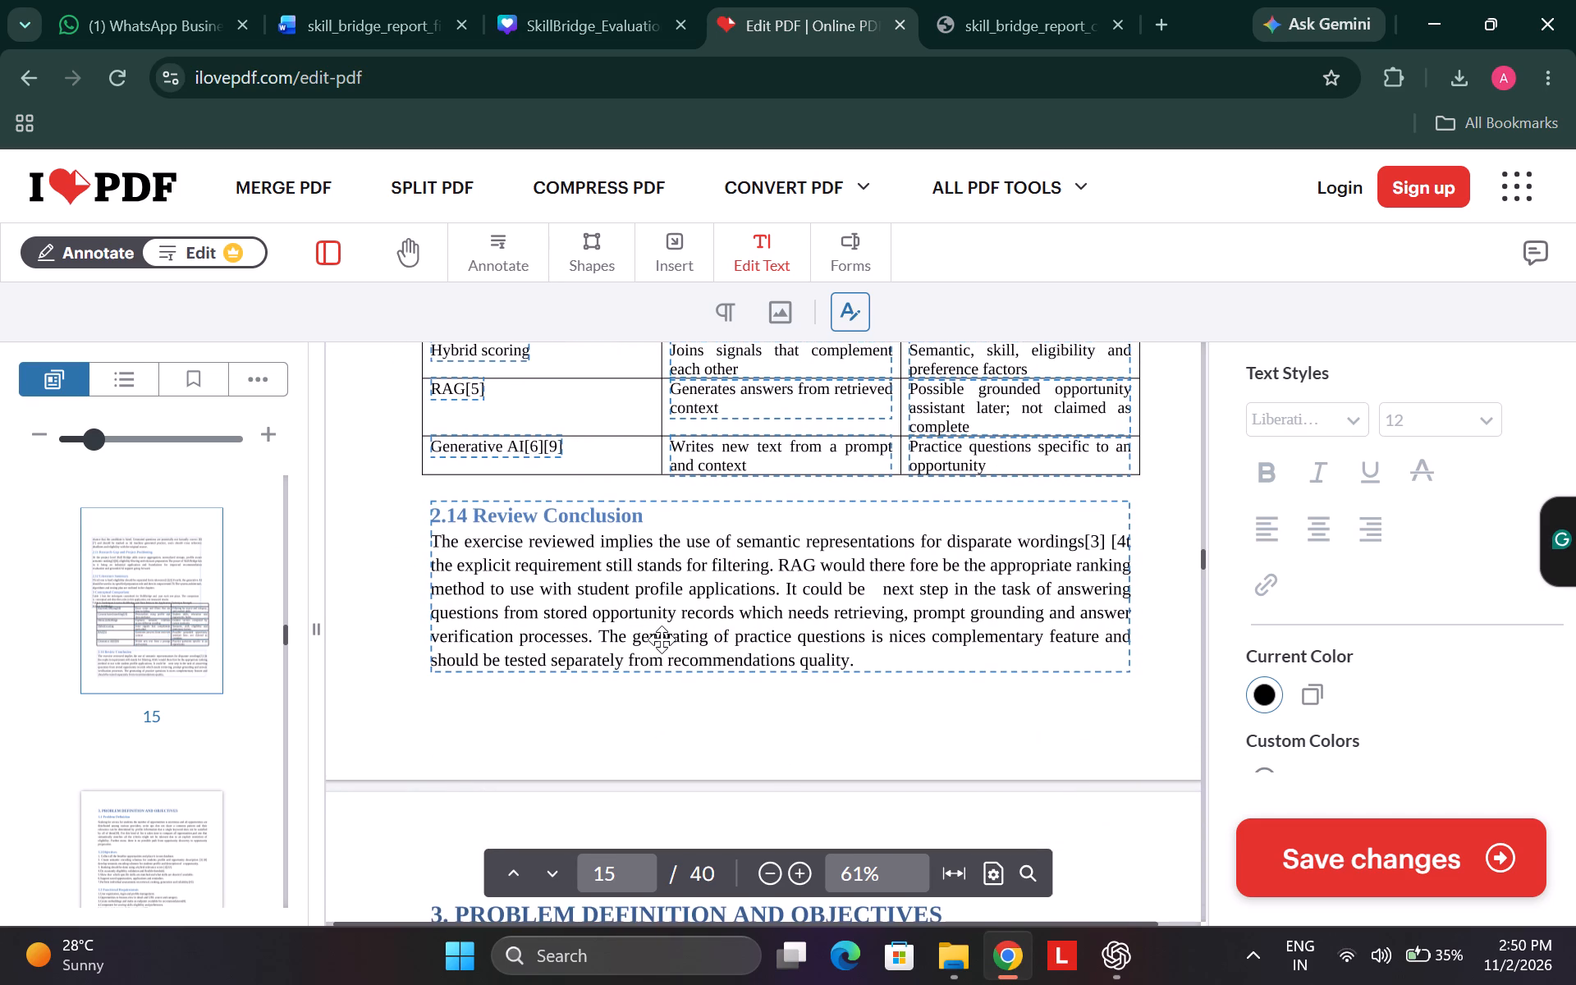
Complete the number of the "3 Conceptual Comparison" heading on page 15 so it reads "2.13 Conceptual Comparison".
scroll(662, 639, "up", 2)
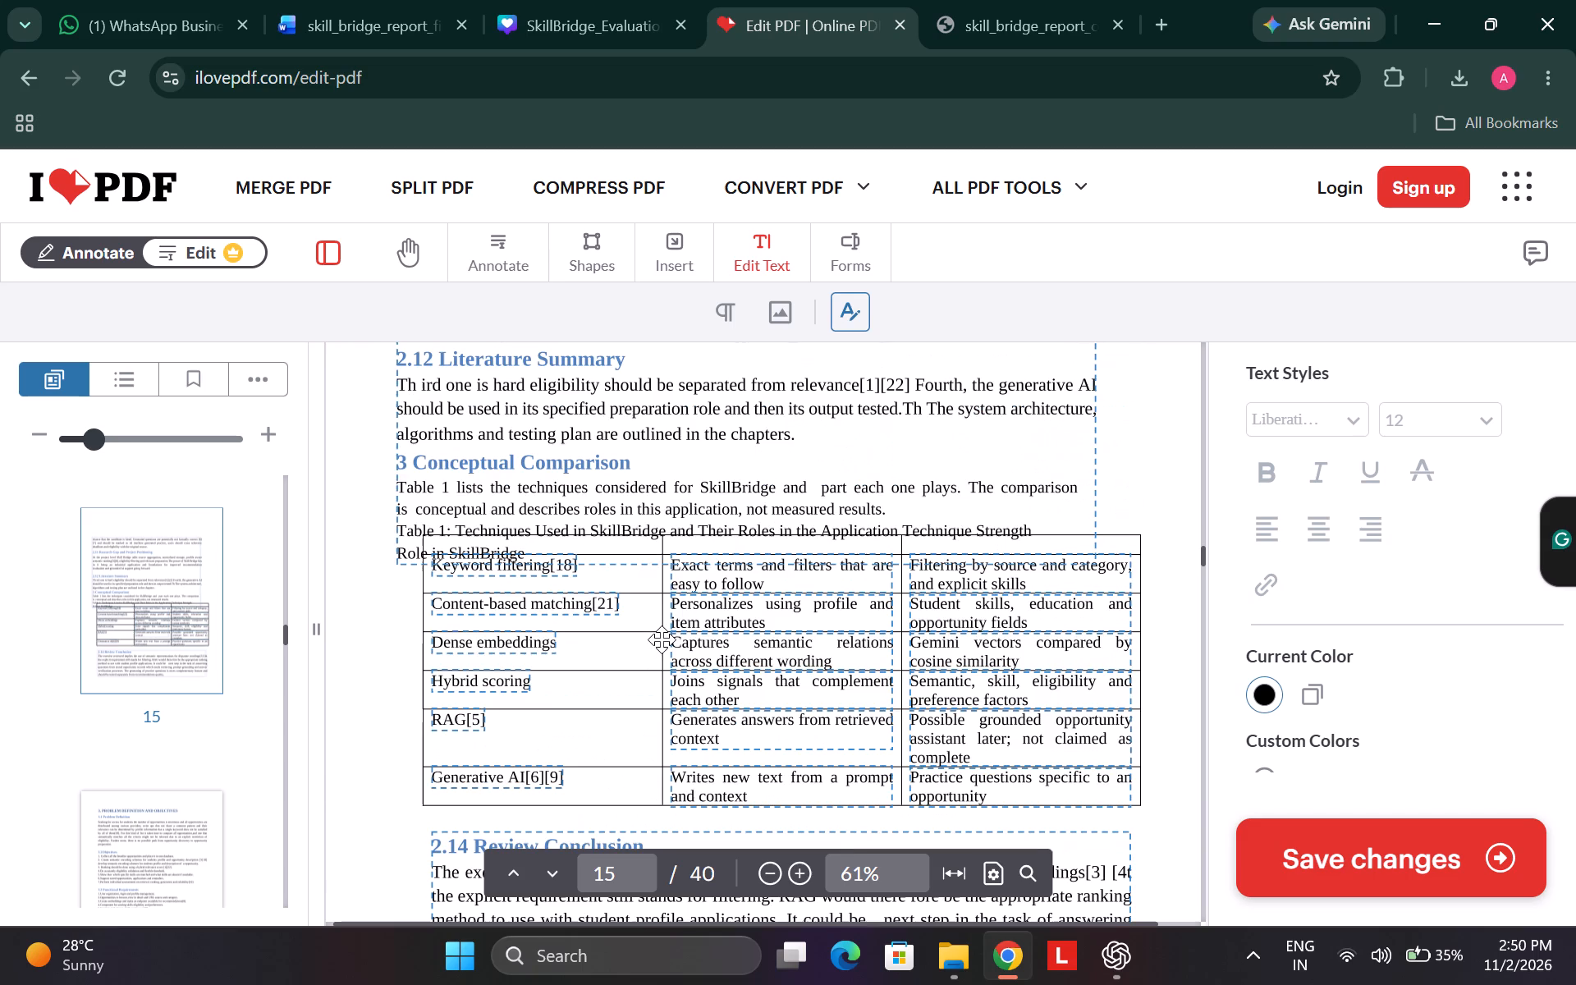
left_click(401, 464)
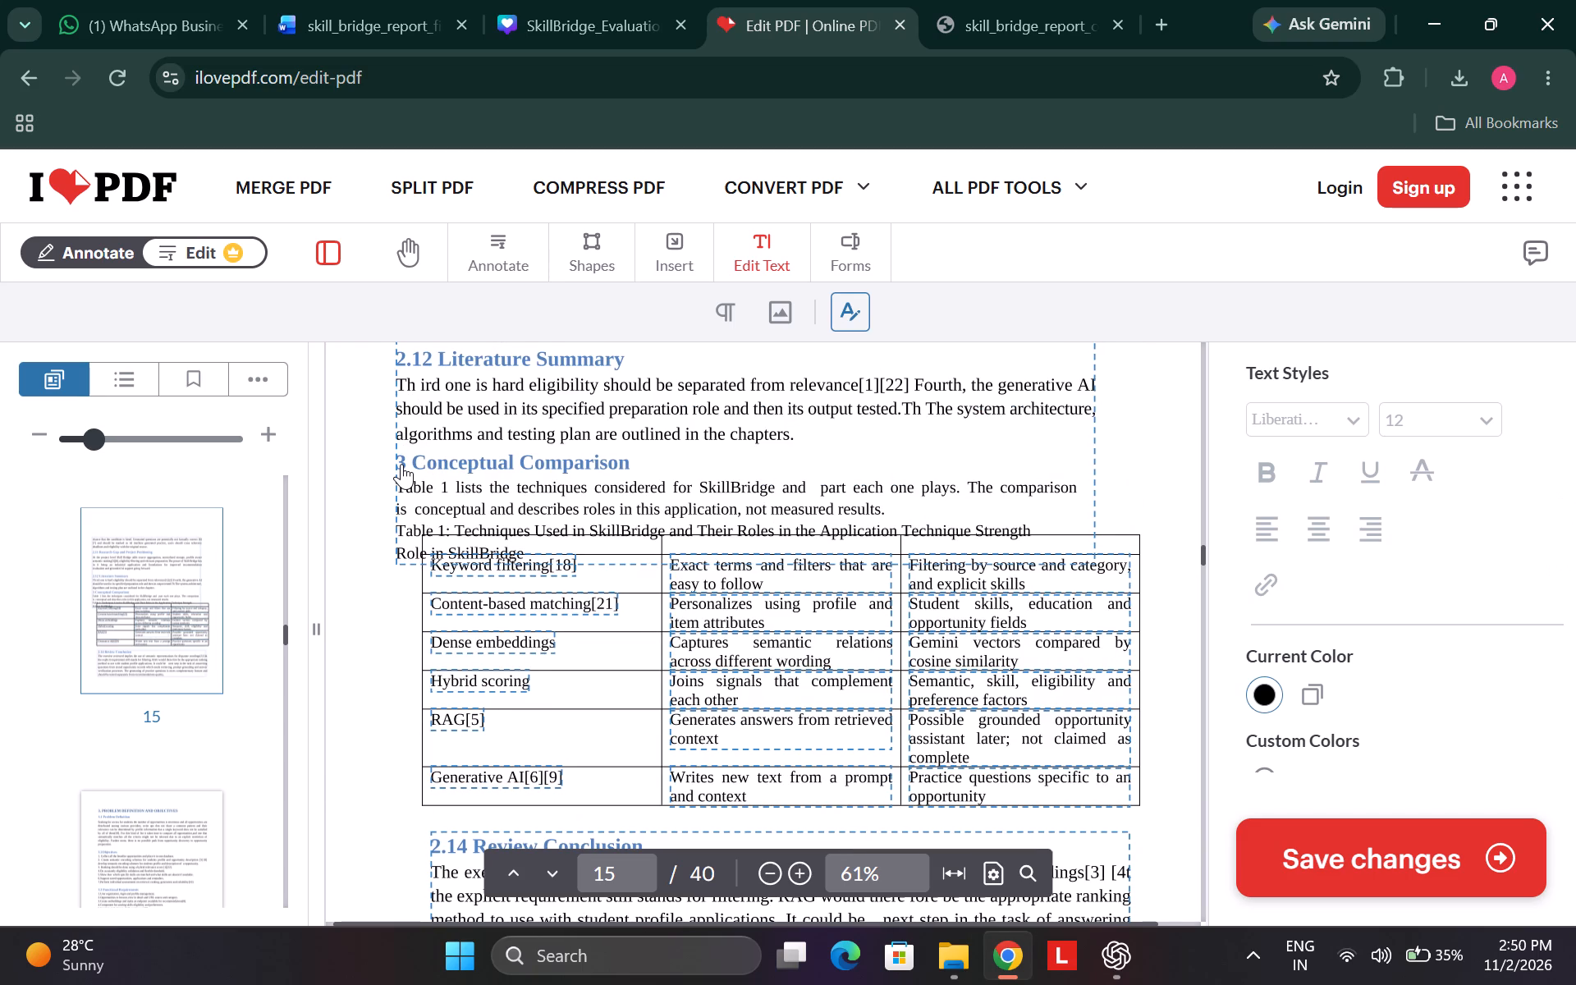
left_click(401, 460)
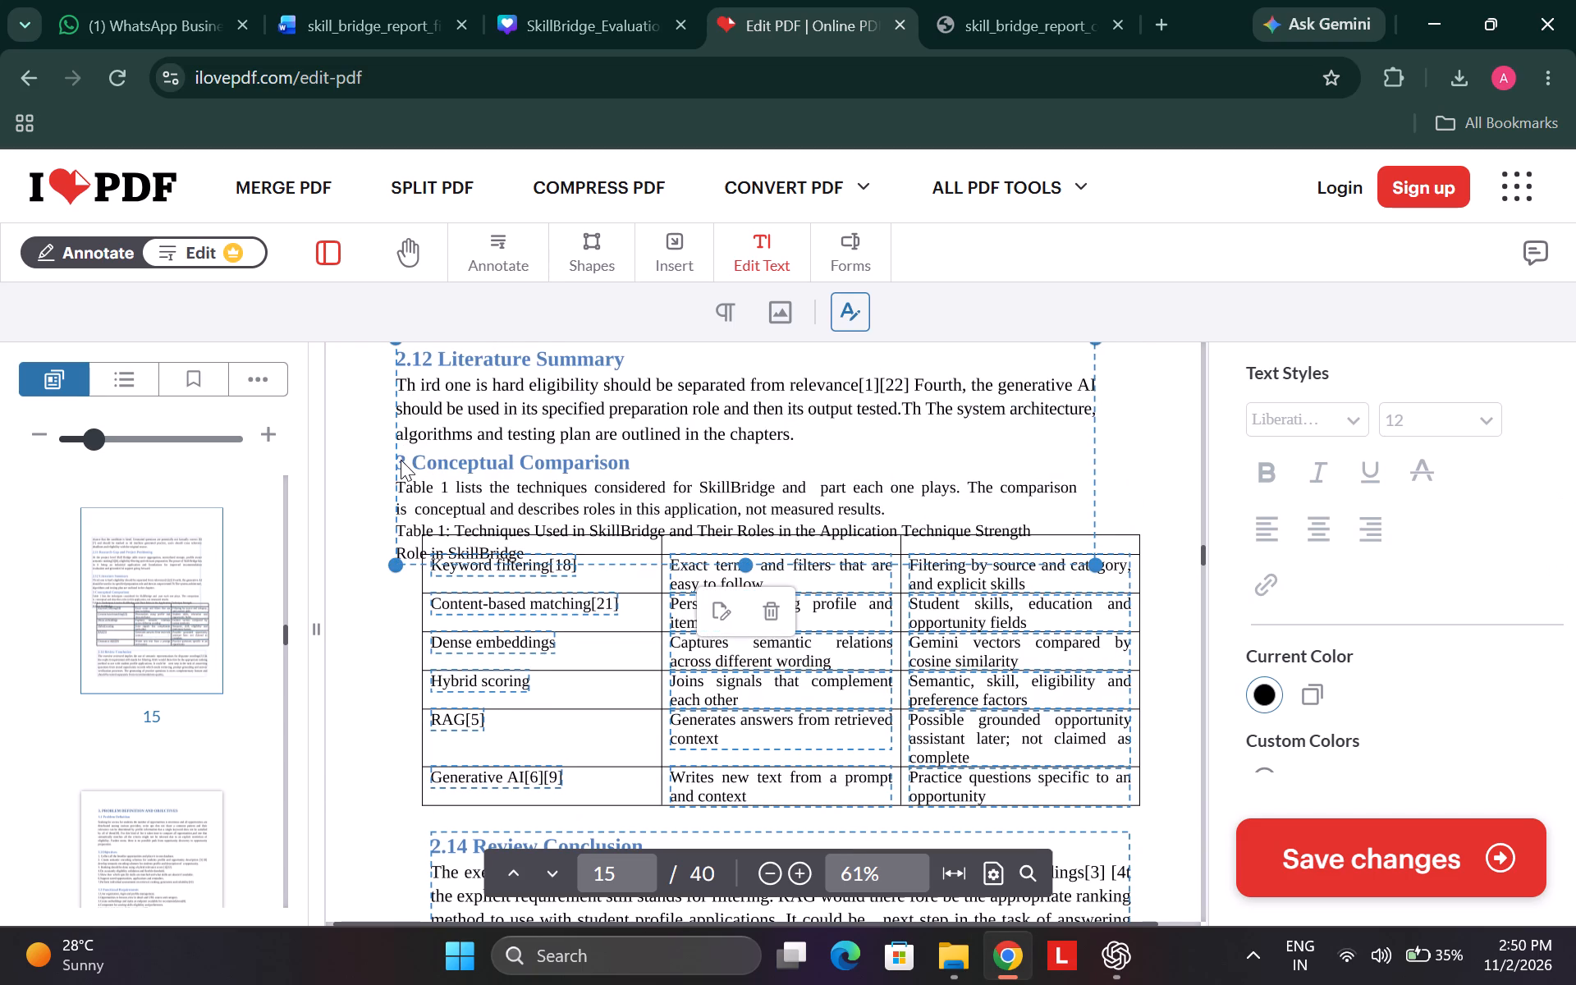
left_click(709, 609)
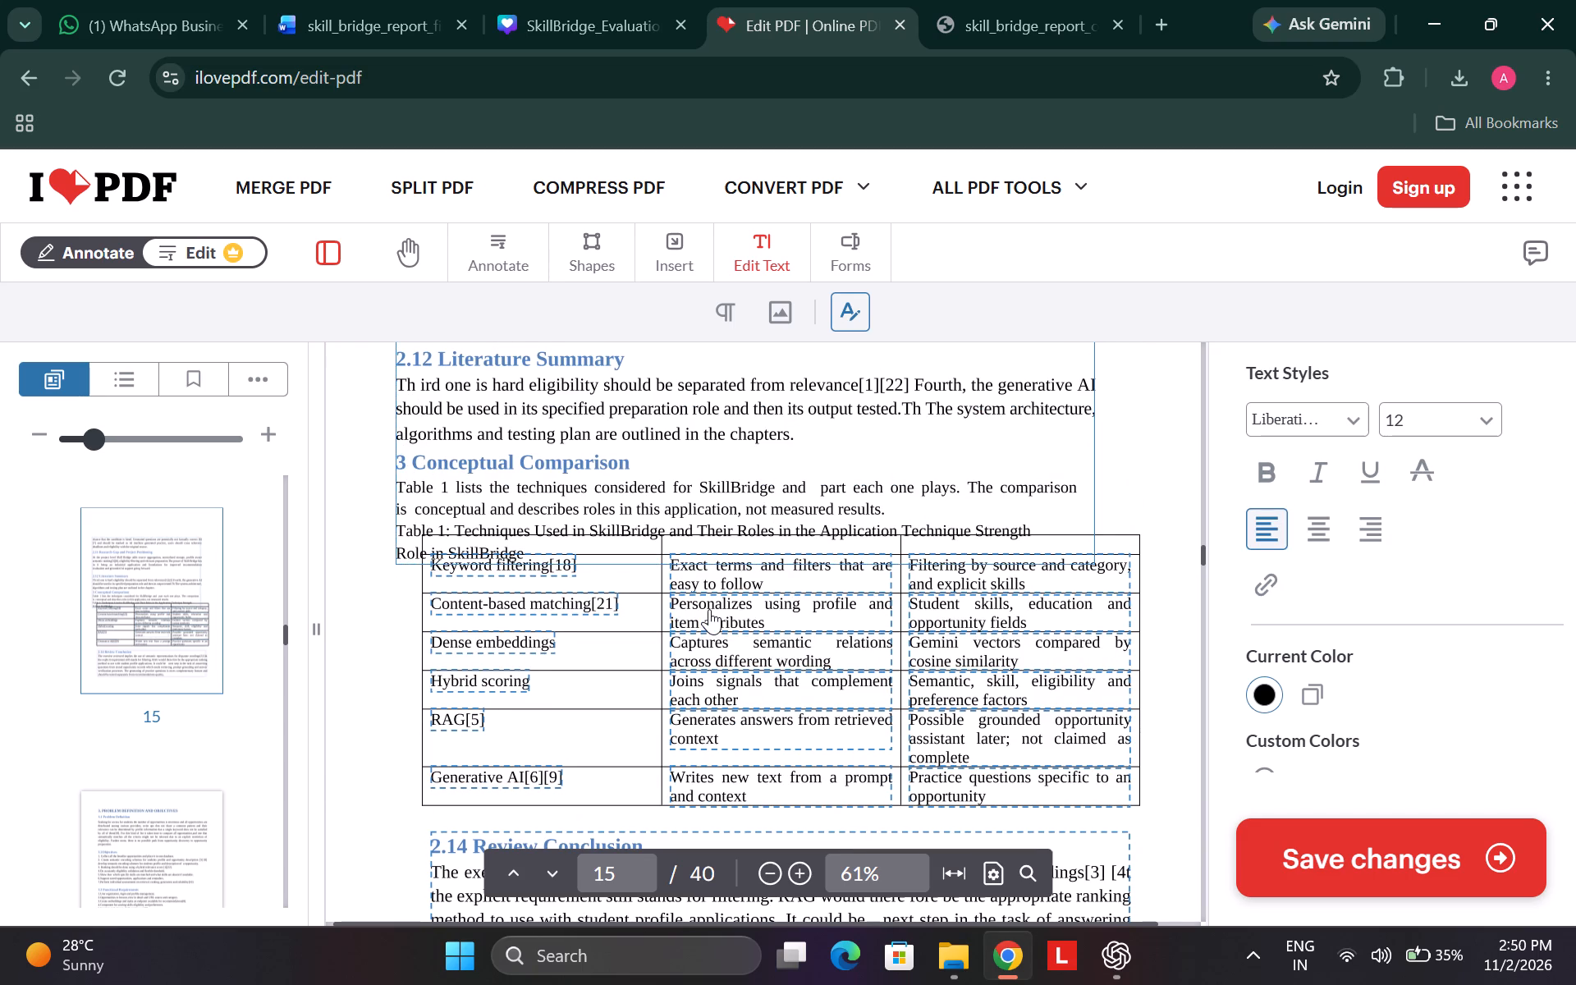
left_click(396, 454)
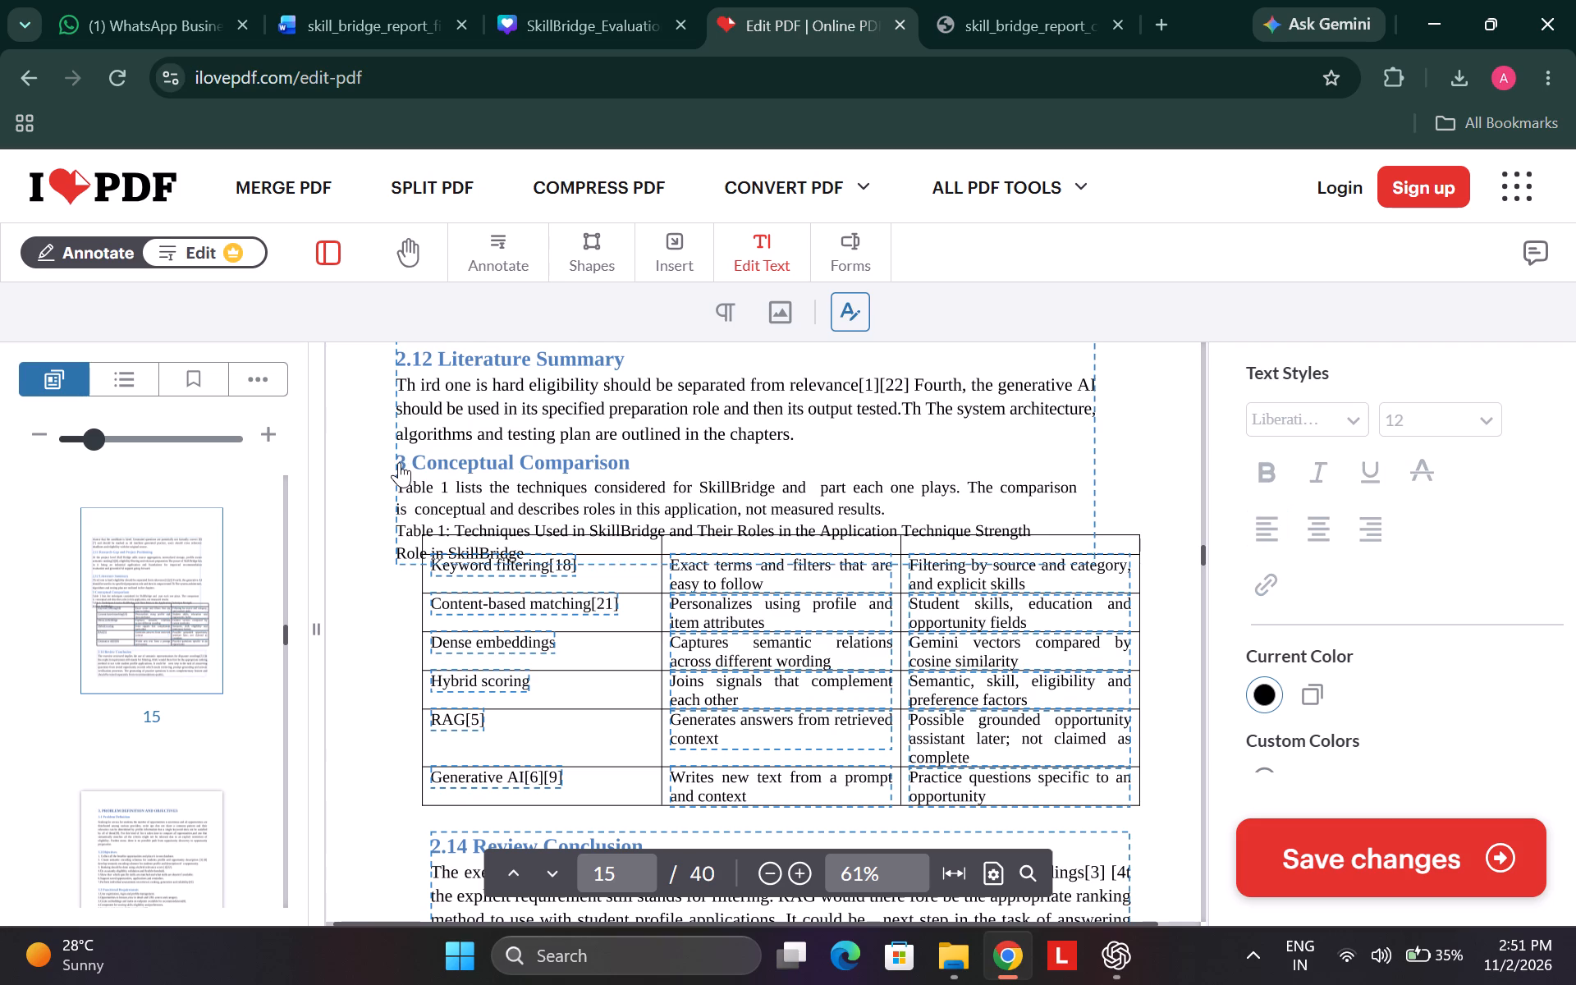
left_click(399, 462)
left_click(399, 462)
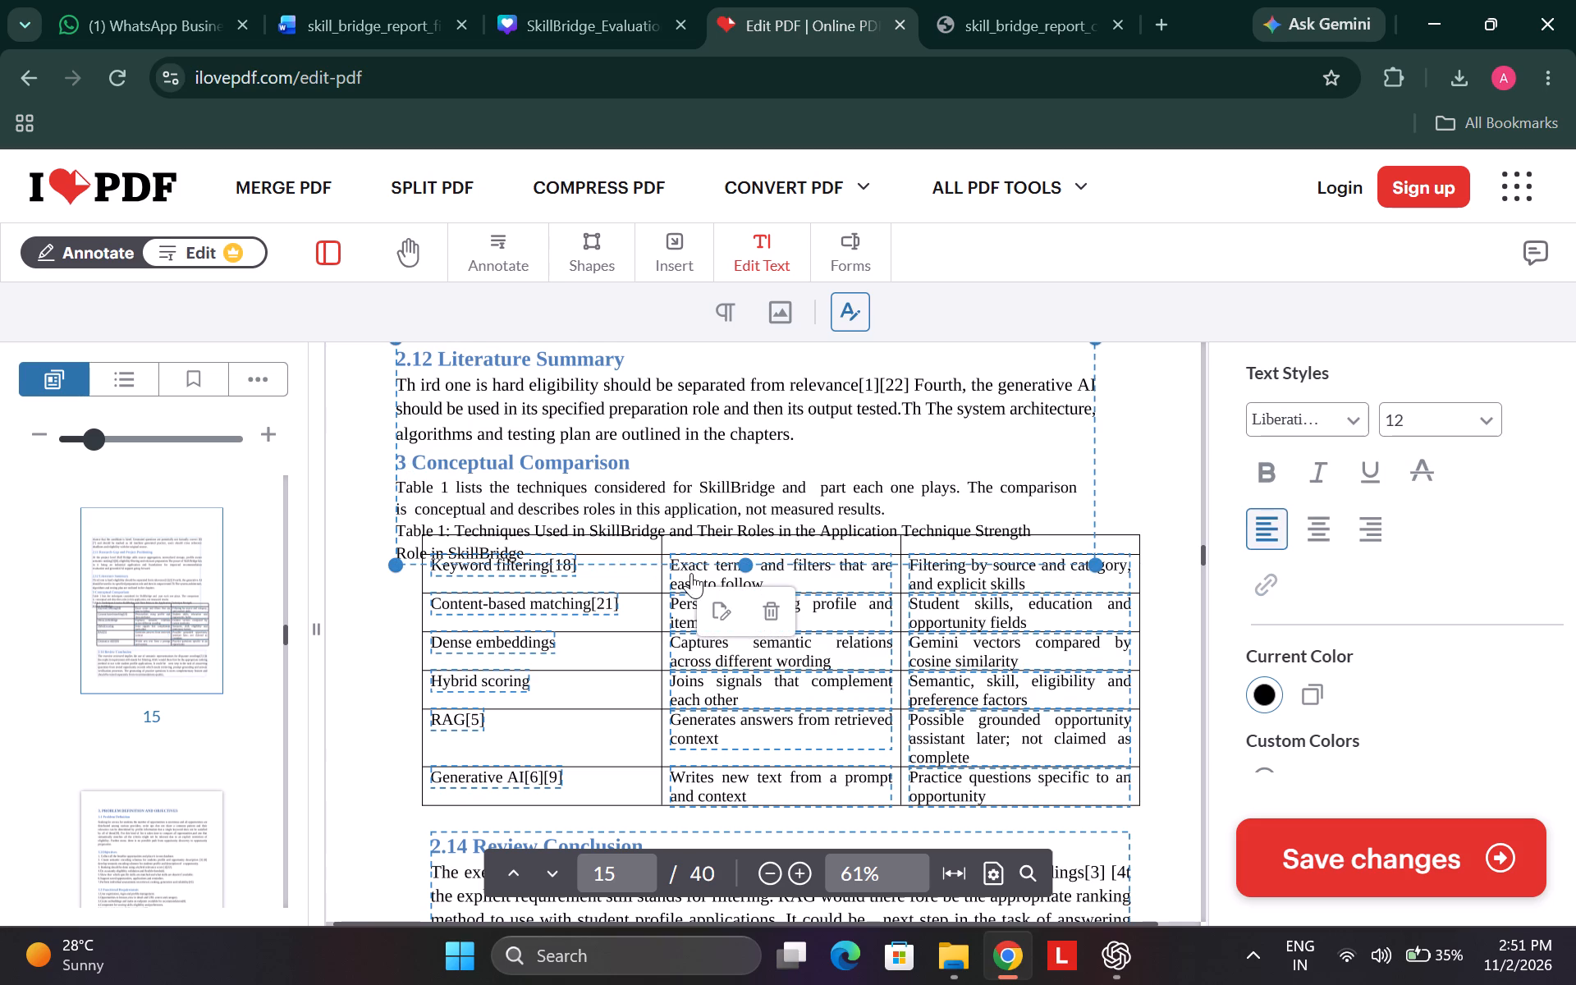
left_click(744, 621)
left_click(714, 611)
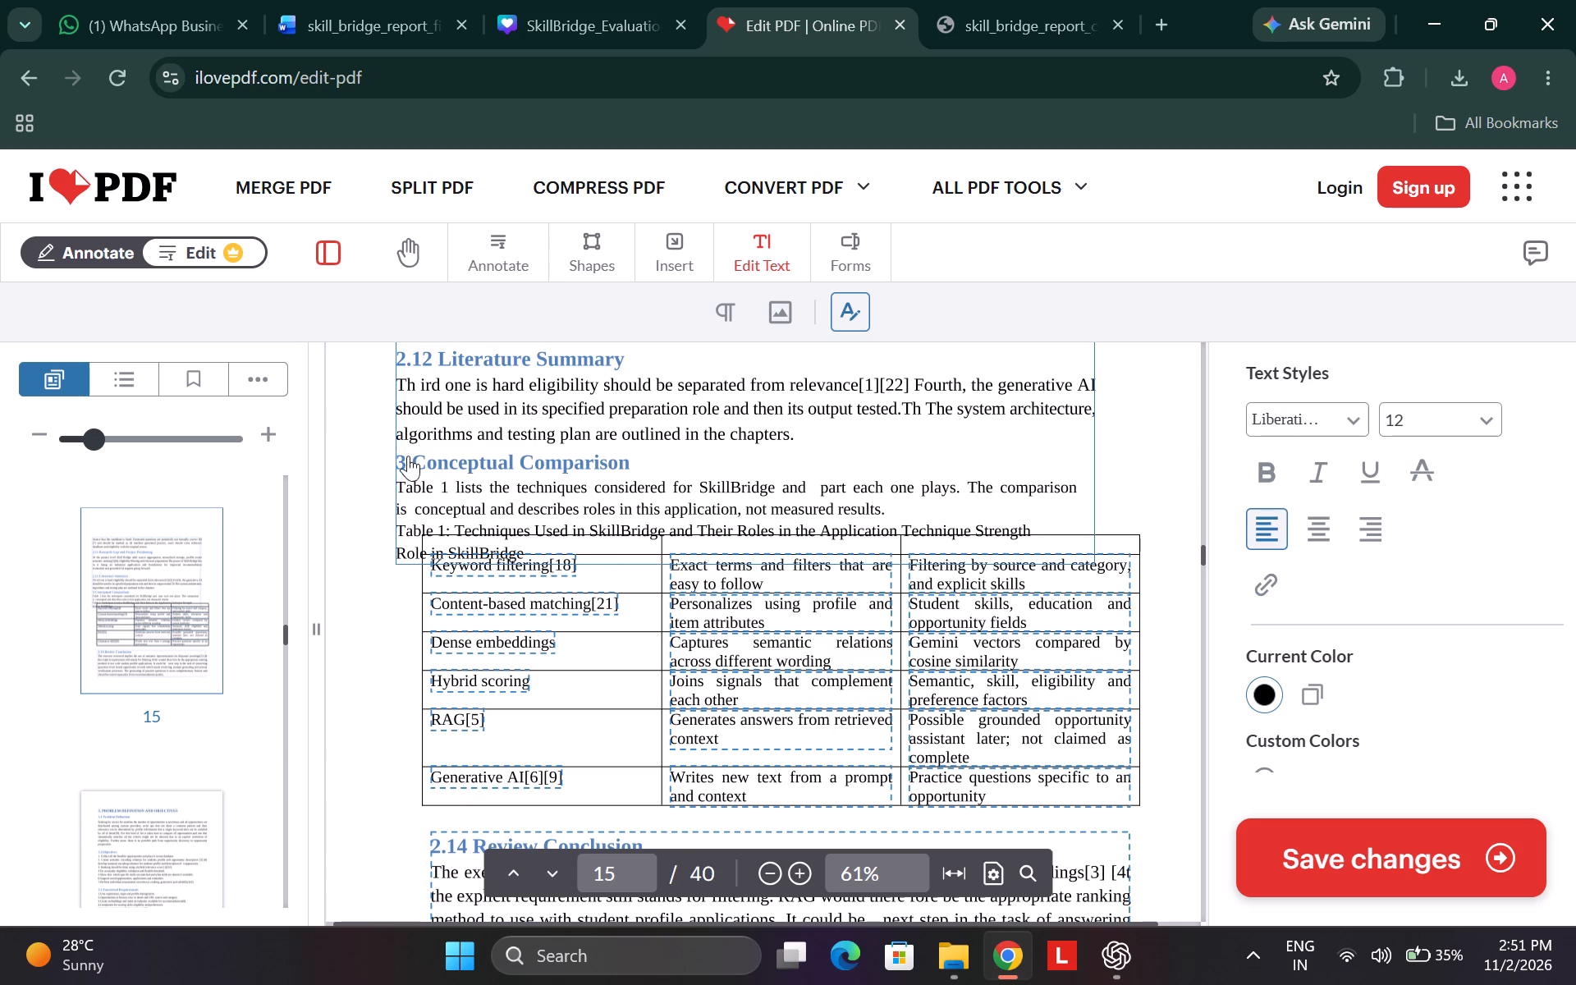
left_click(401, 456)
key("Left")
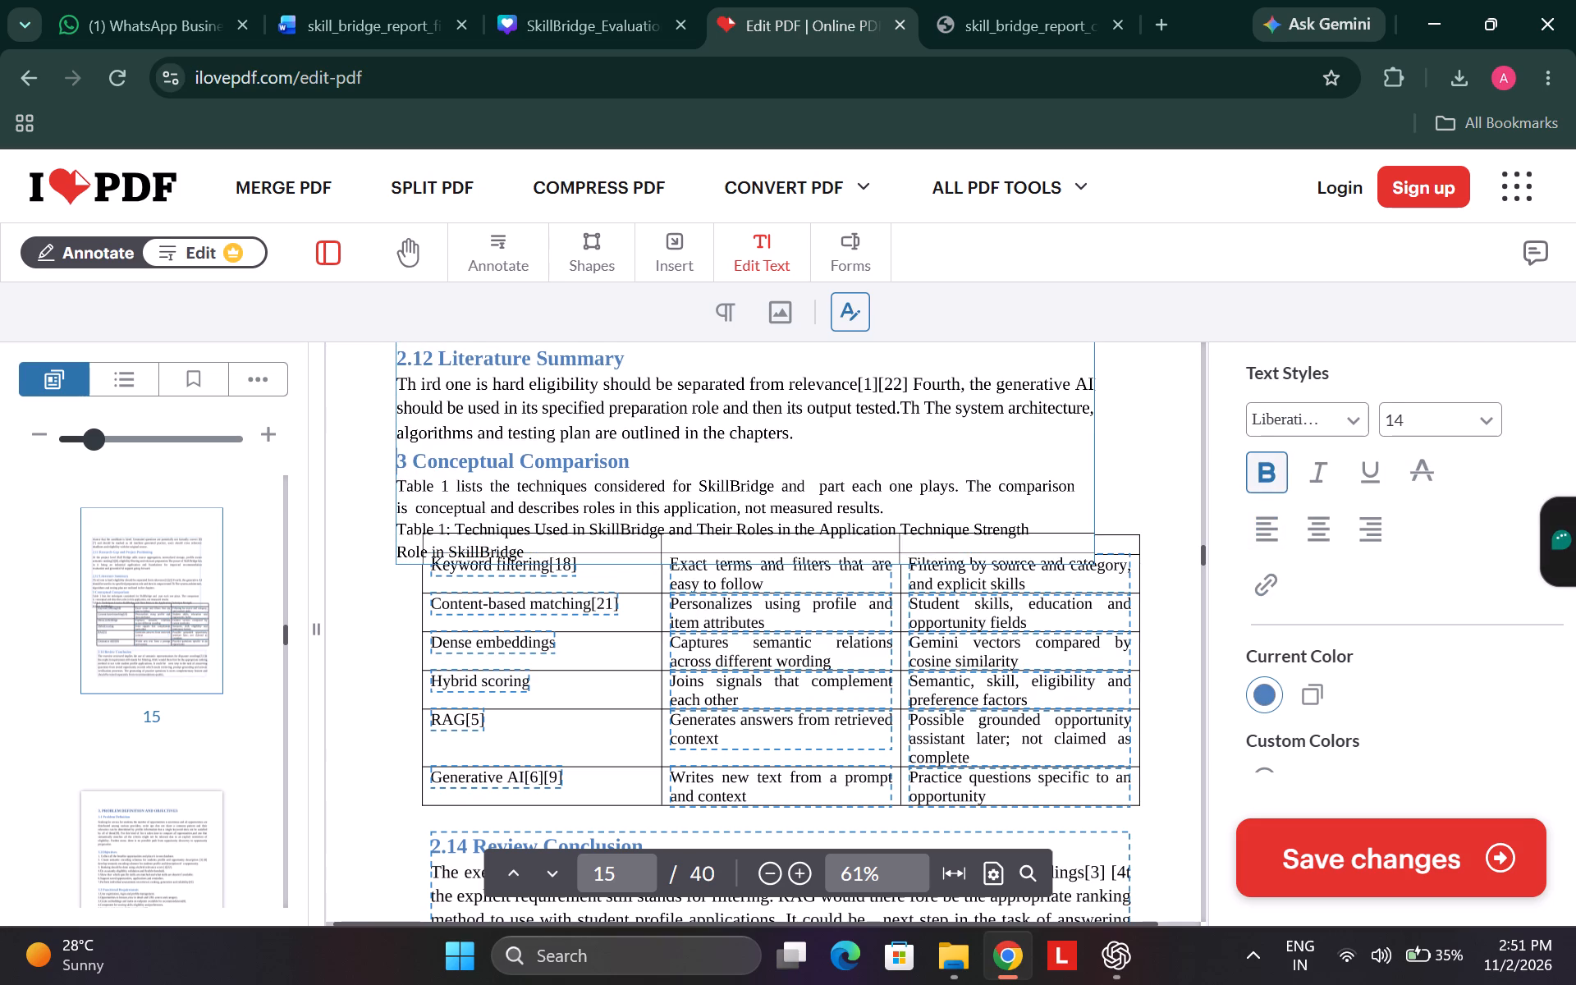
type("2.1")
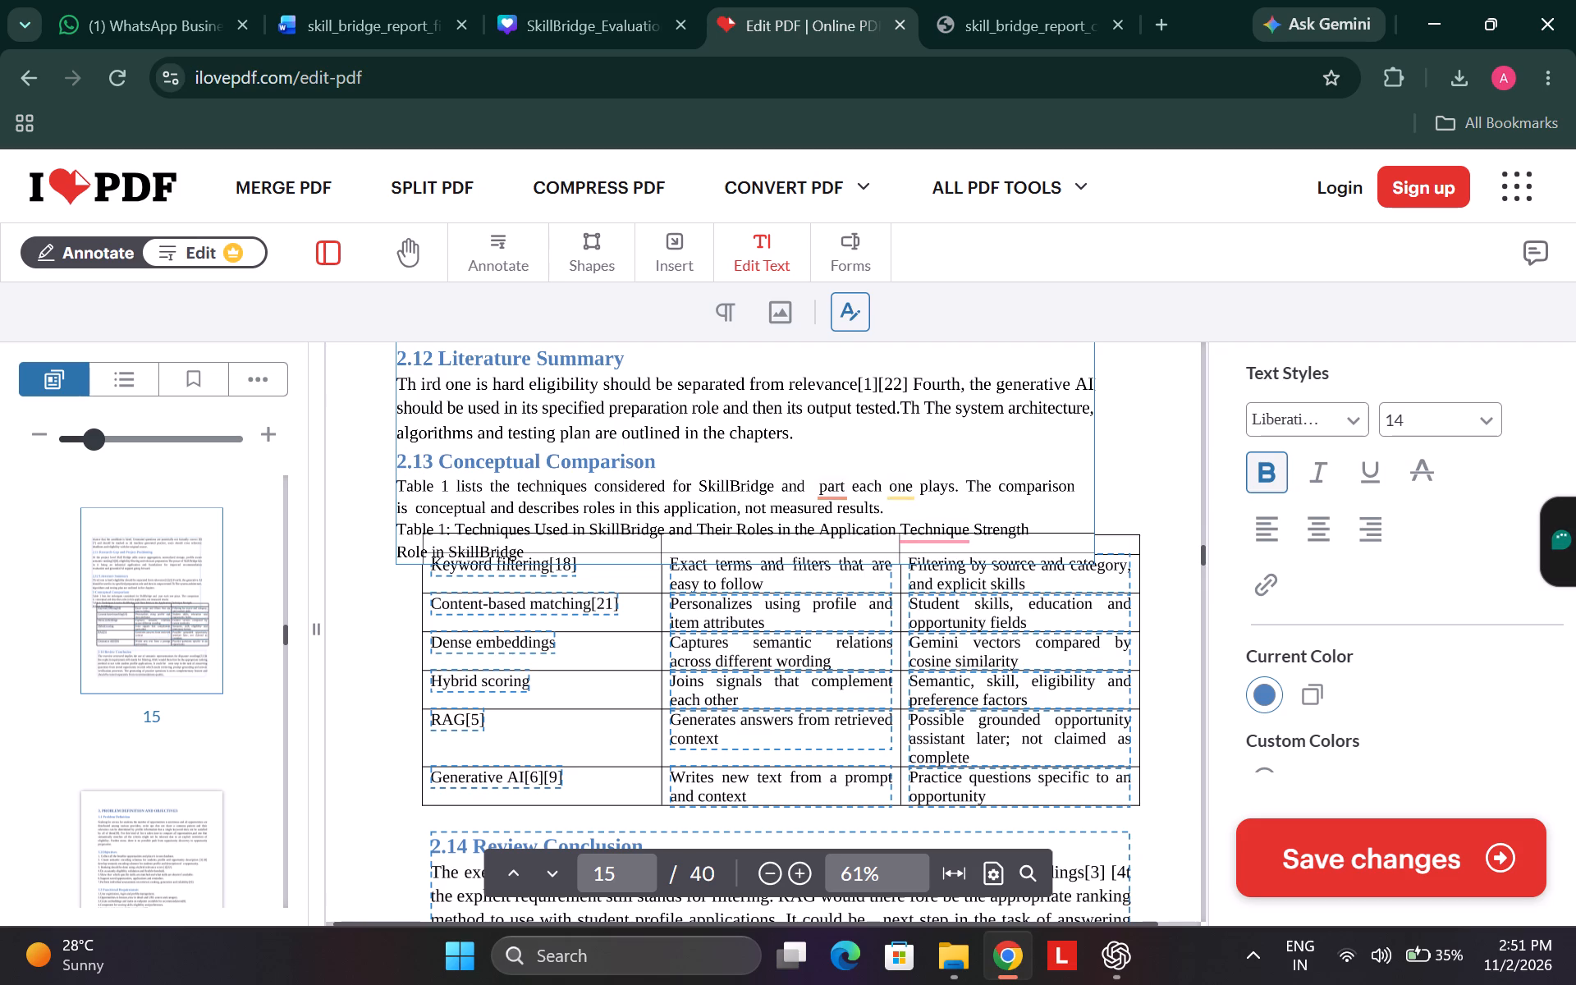
Look over page 15 around the renumbered heading and close the iLovePDF editing page.
scroll(792, 631, "down", 1)
scroll(792, 631, "left", 1)
scroll(792, 631, "down", 1)
scroll(792, 631, "right", 1)
scroll(792, 631, "up", 3)
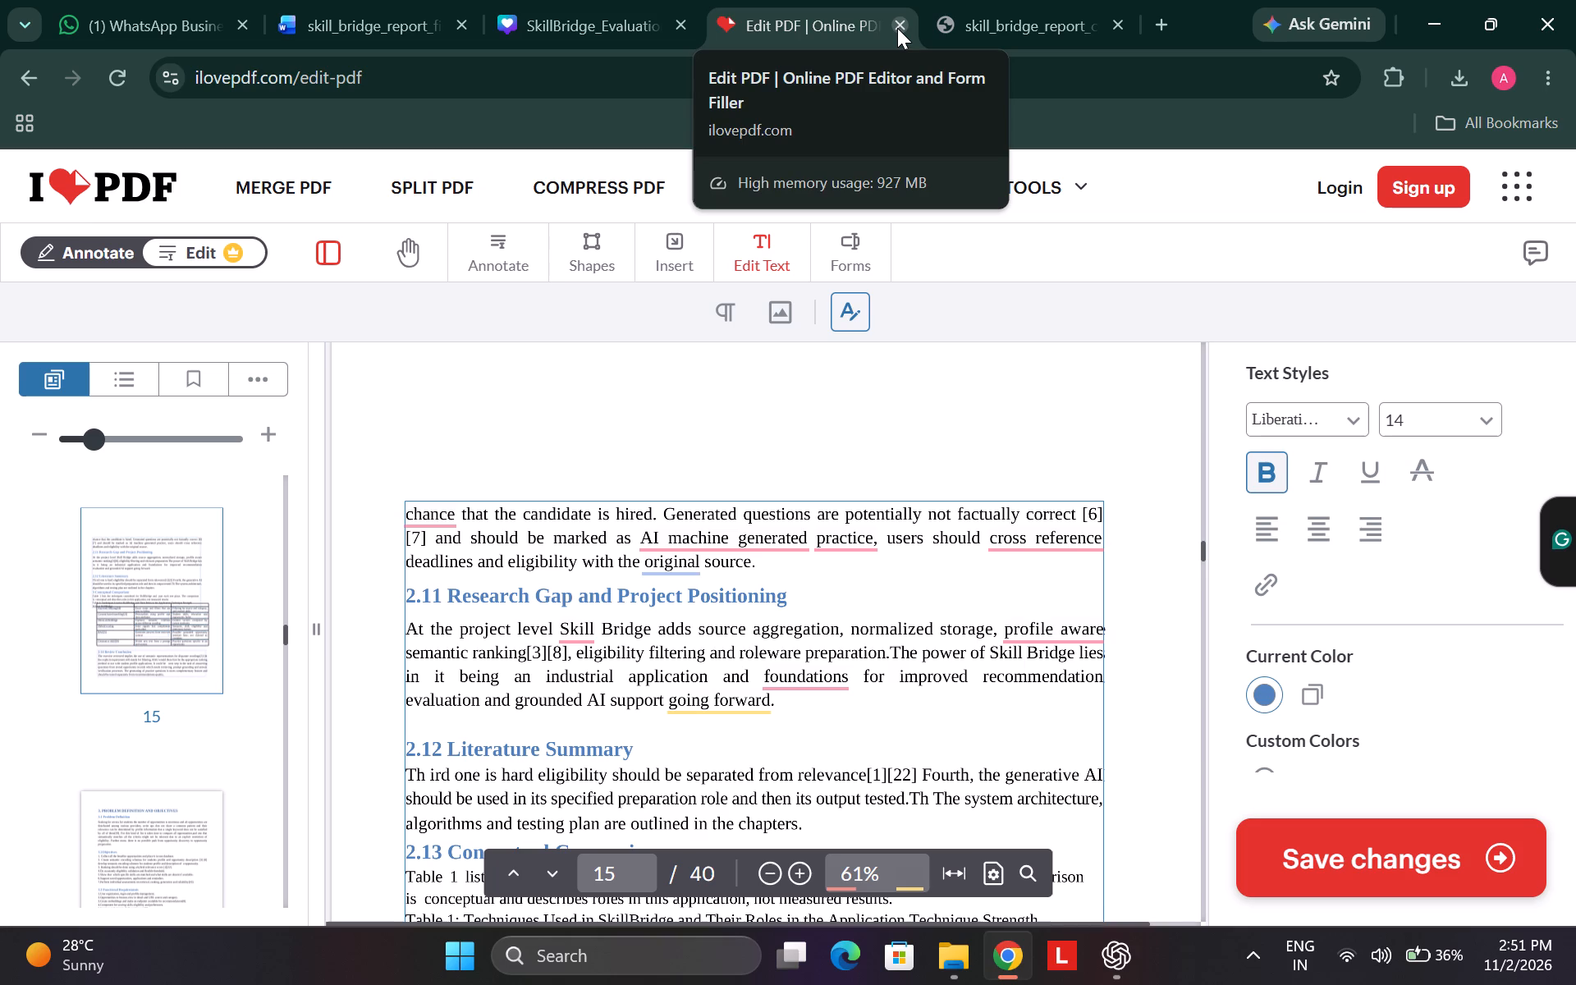
left_click(897, 28)
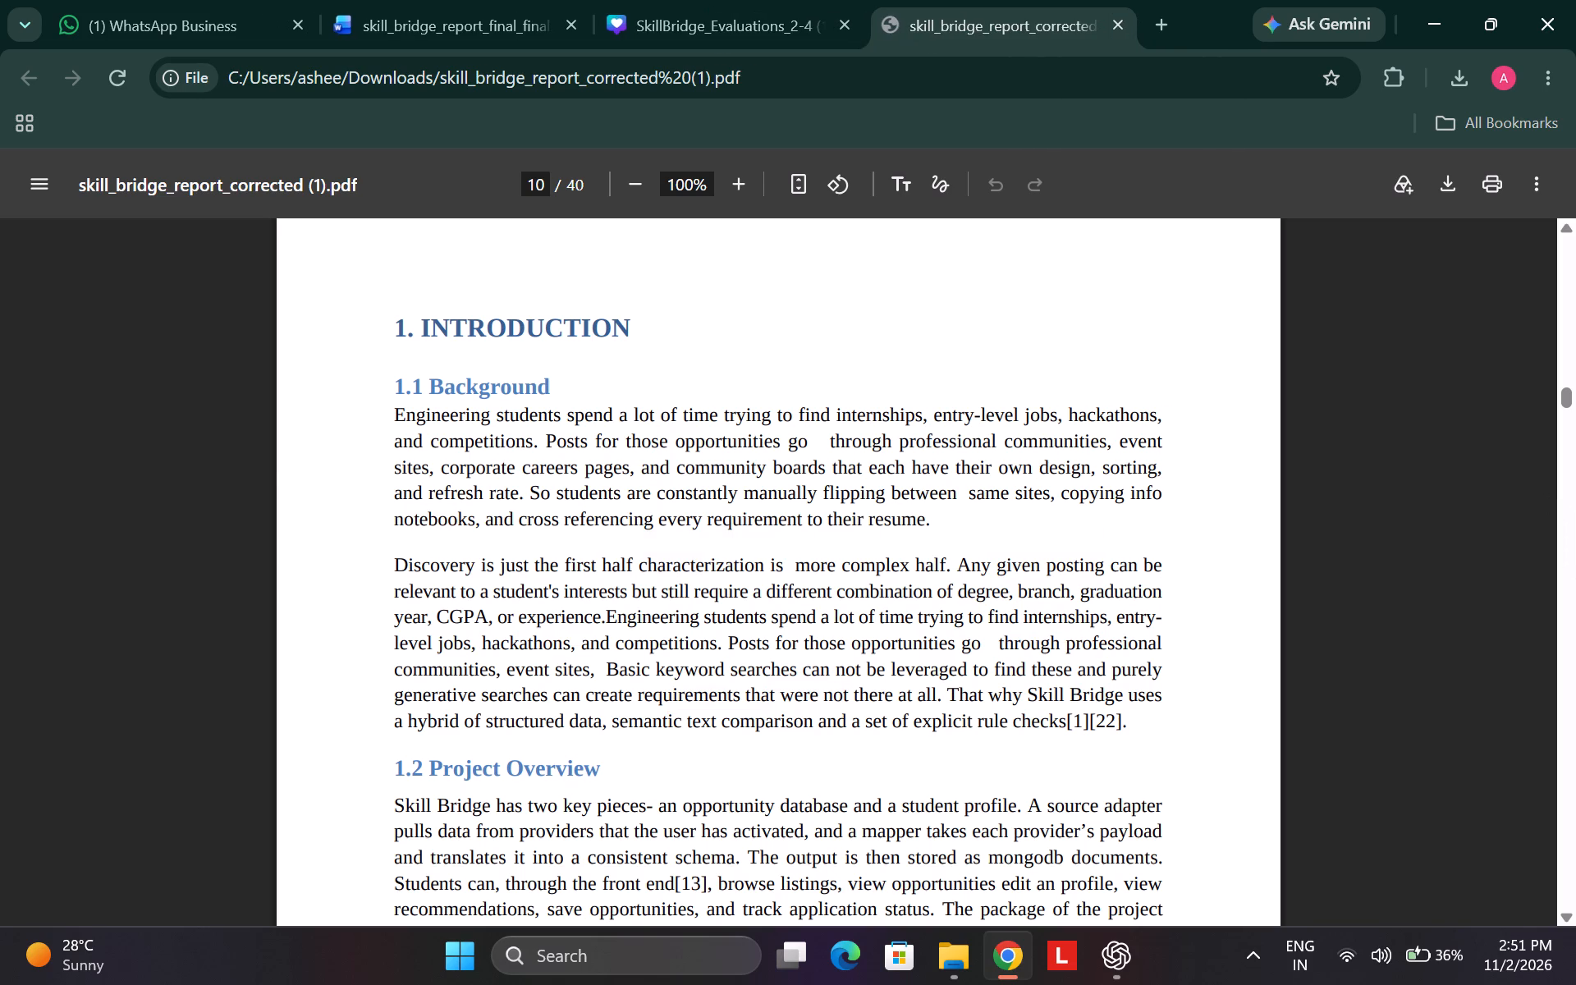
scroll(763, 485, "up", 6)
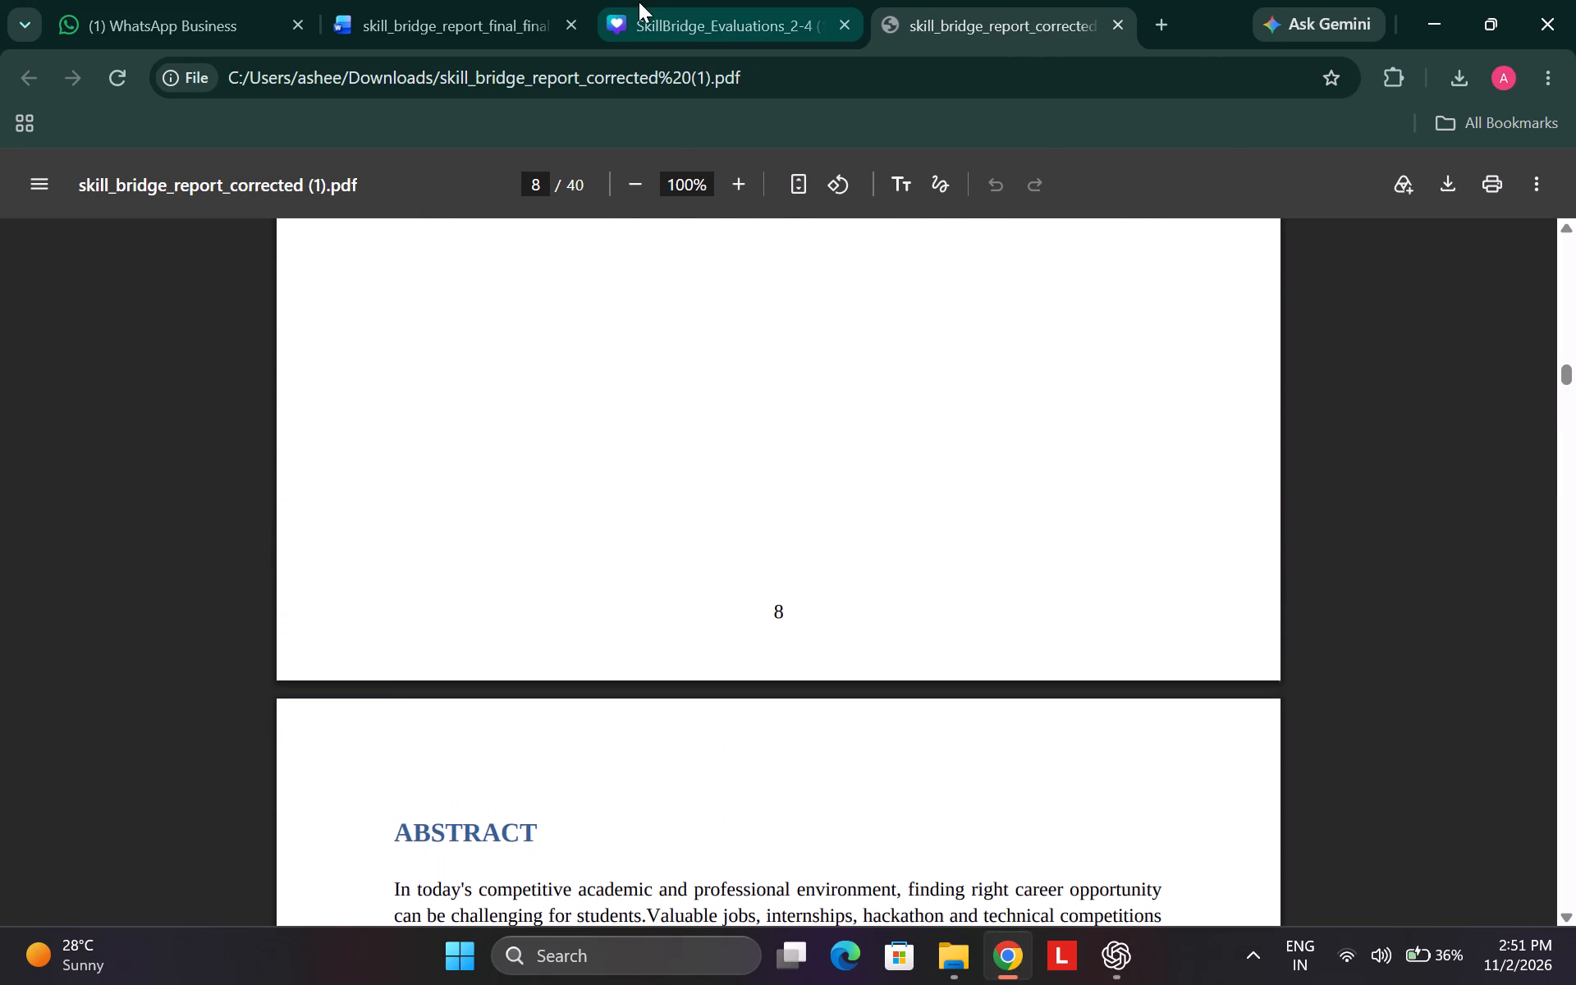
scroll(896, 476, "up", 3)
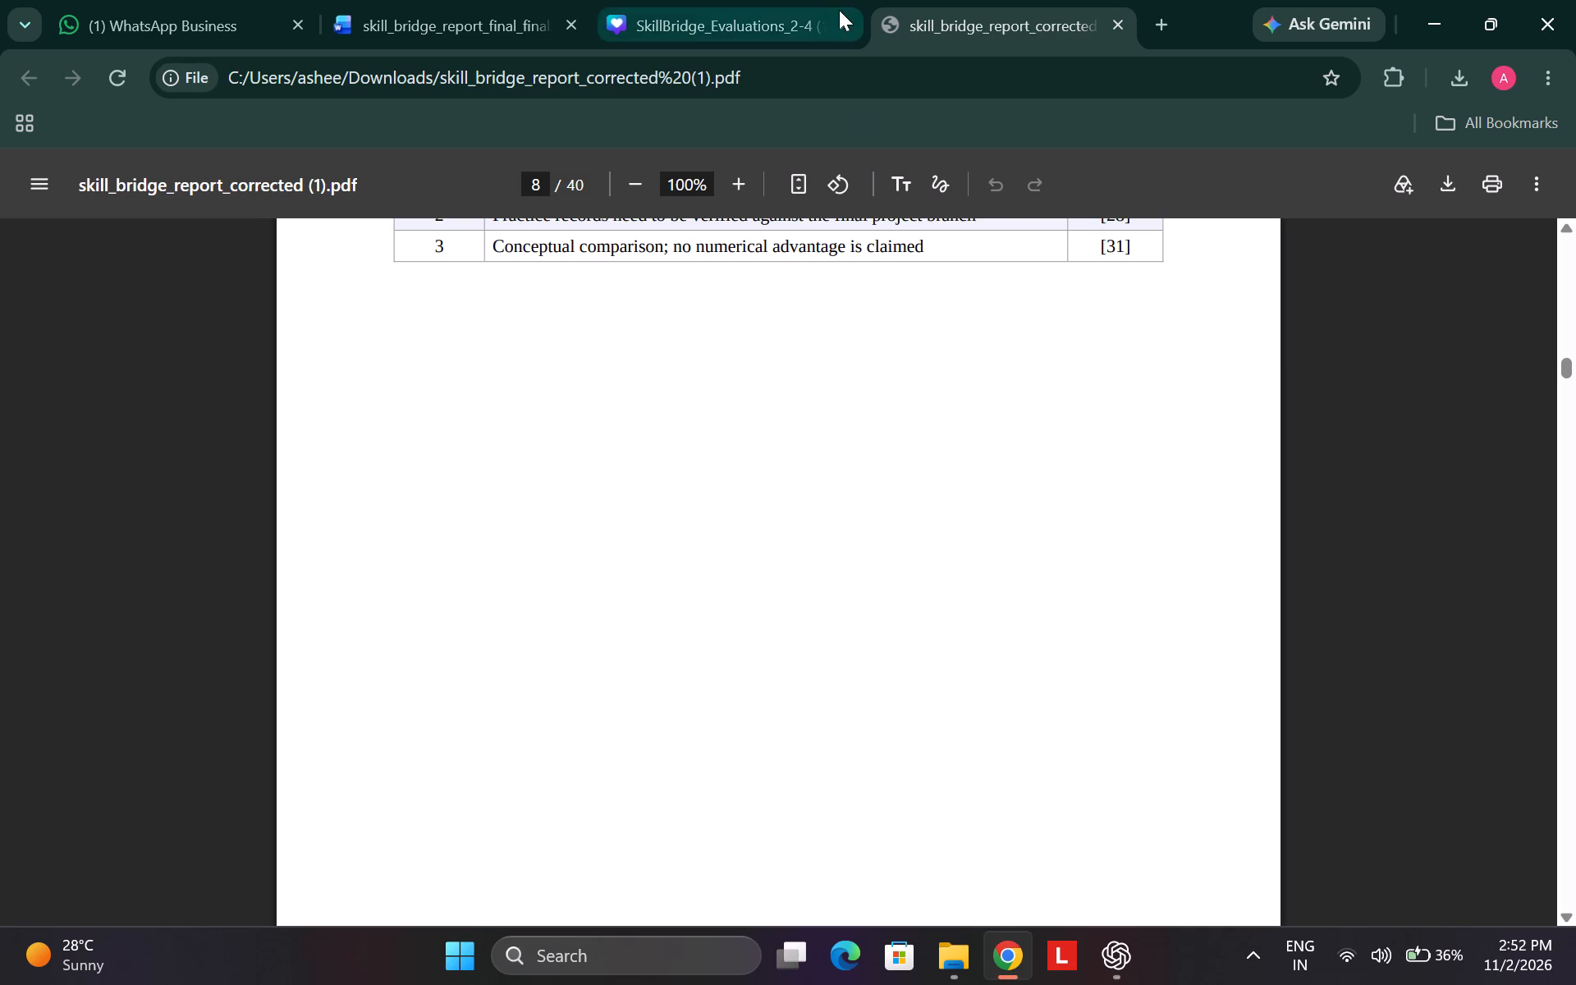
Search Windows for the Word app.
left_click(662, 977)
left_click(676, 969)
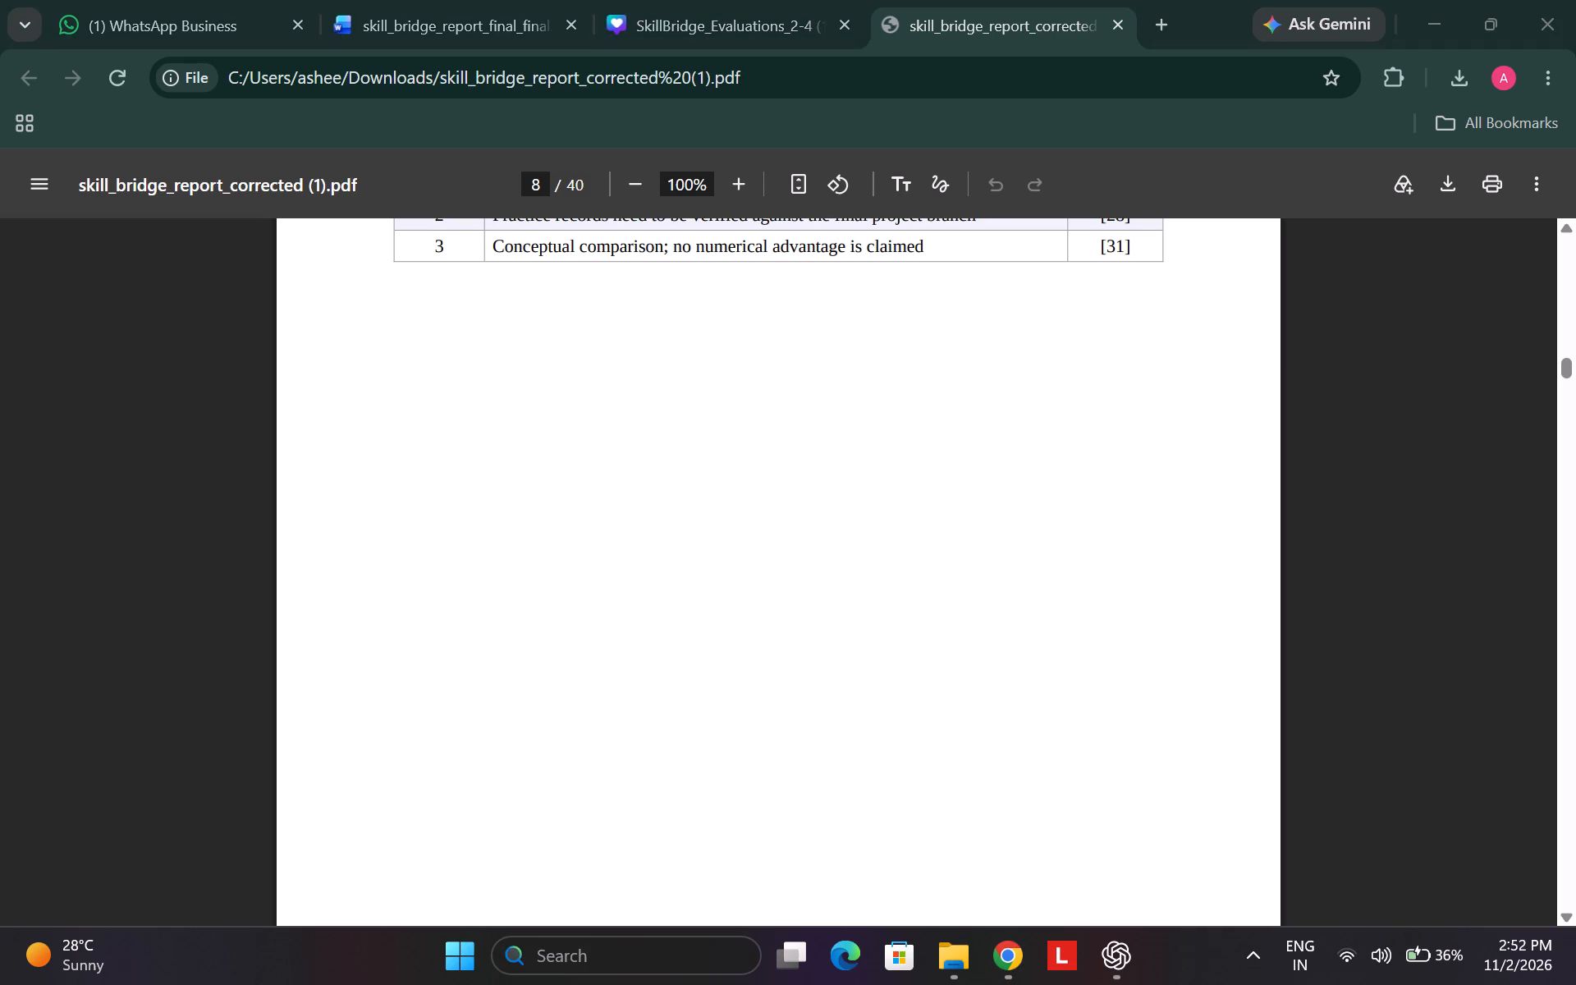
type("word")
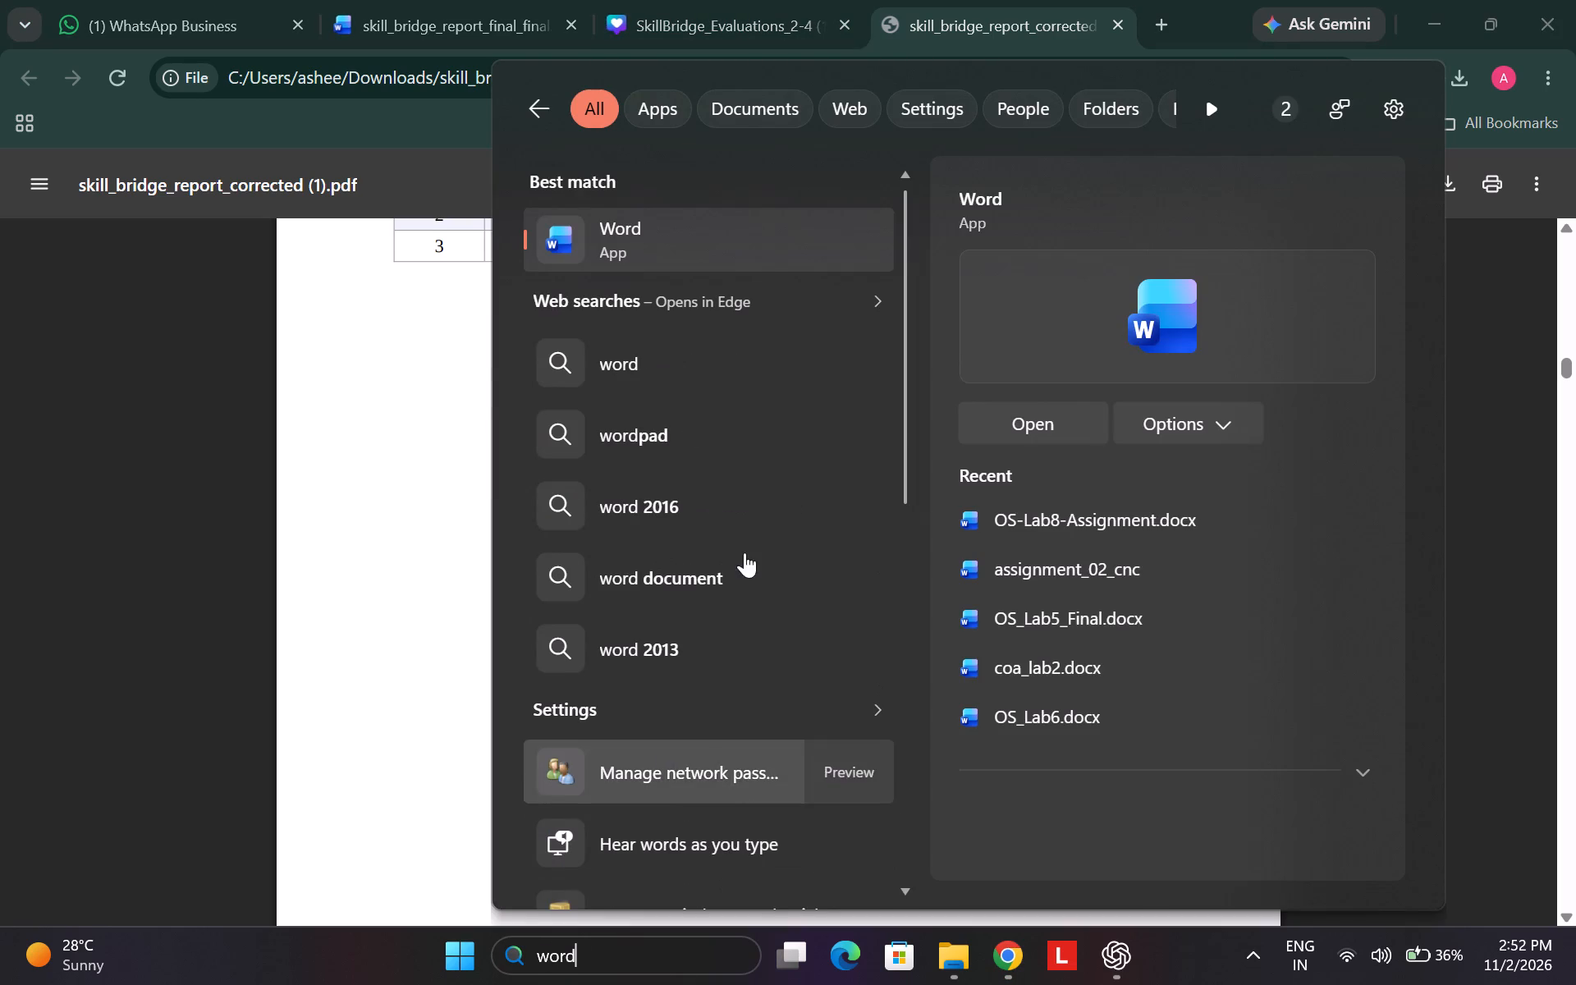
Open Word, look through its list of recent files, and close Word again.
left_click(770, 249)
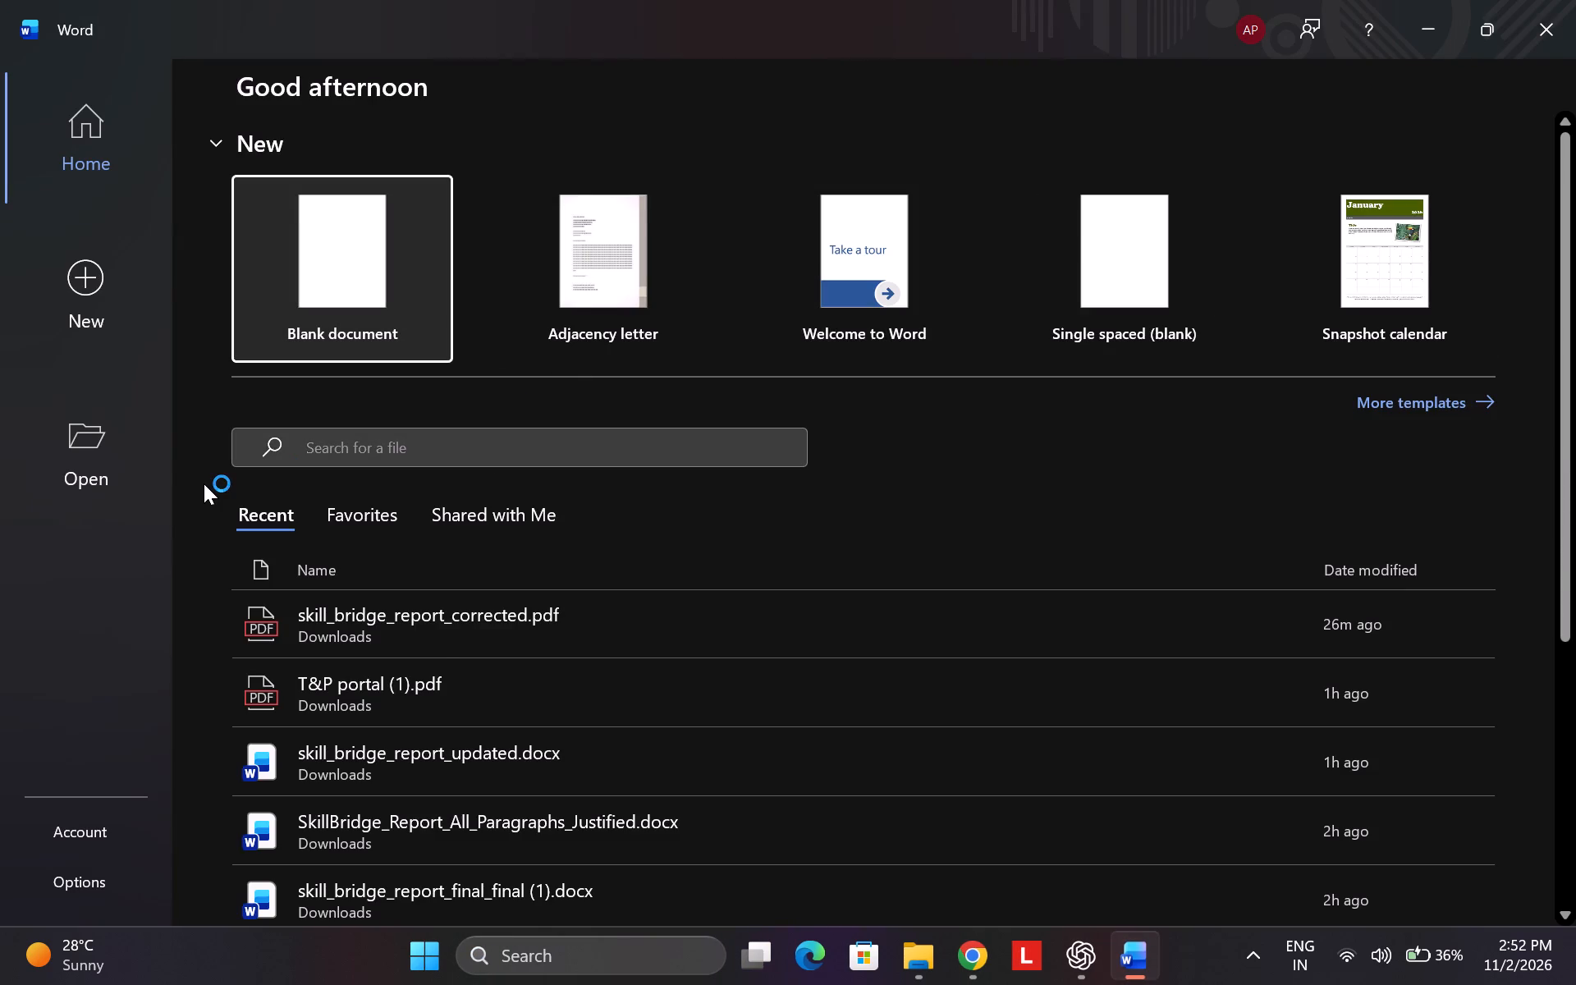
scroll(525, 648, "down", 1)
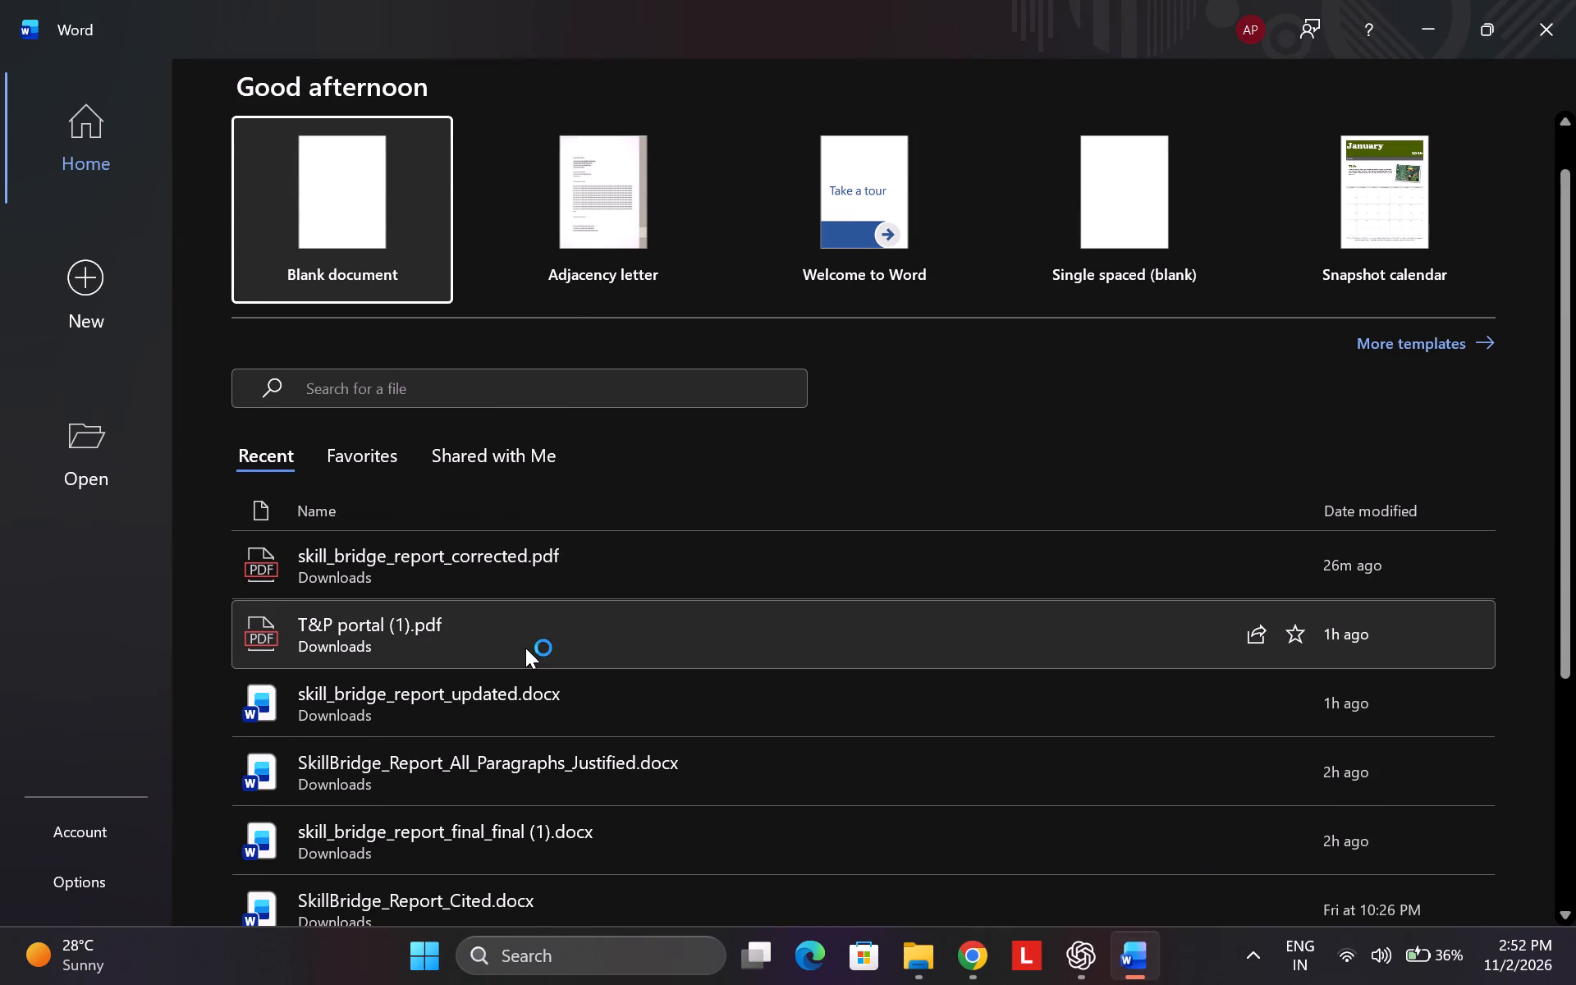
scroll(639, 725, "down", 1)
scroll(639, 725, "up", 3)
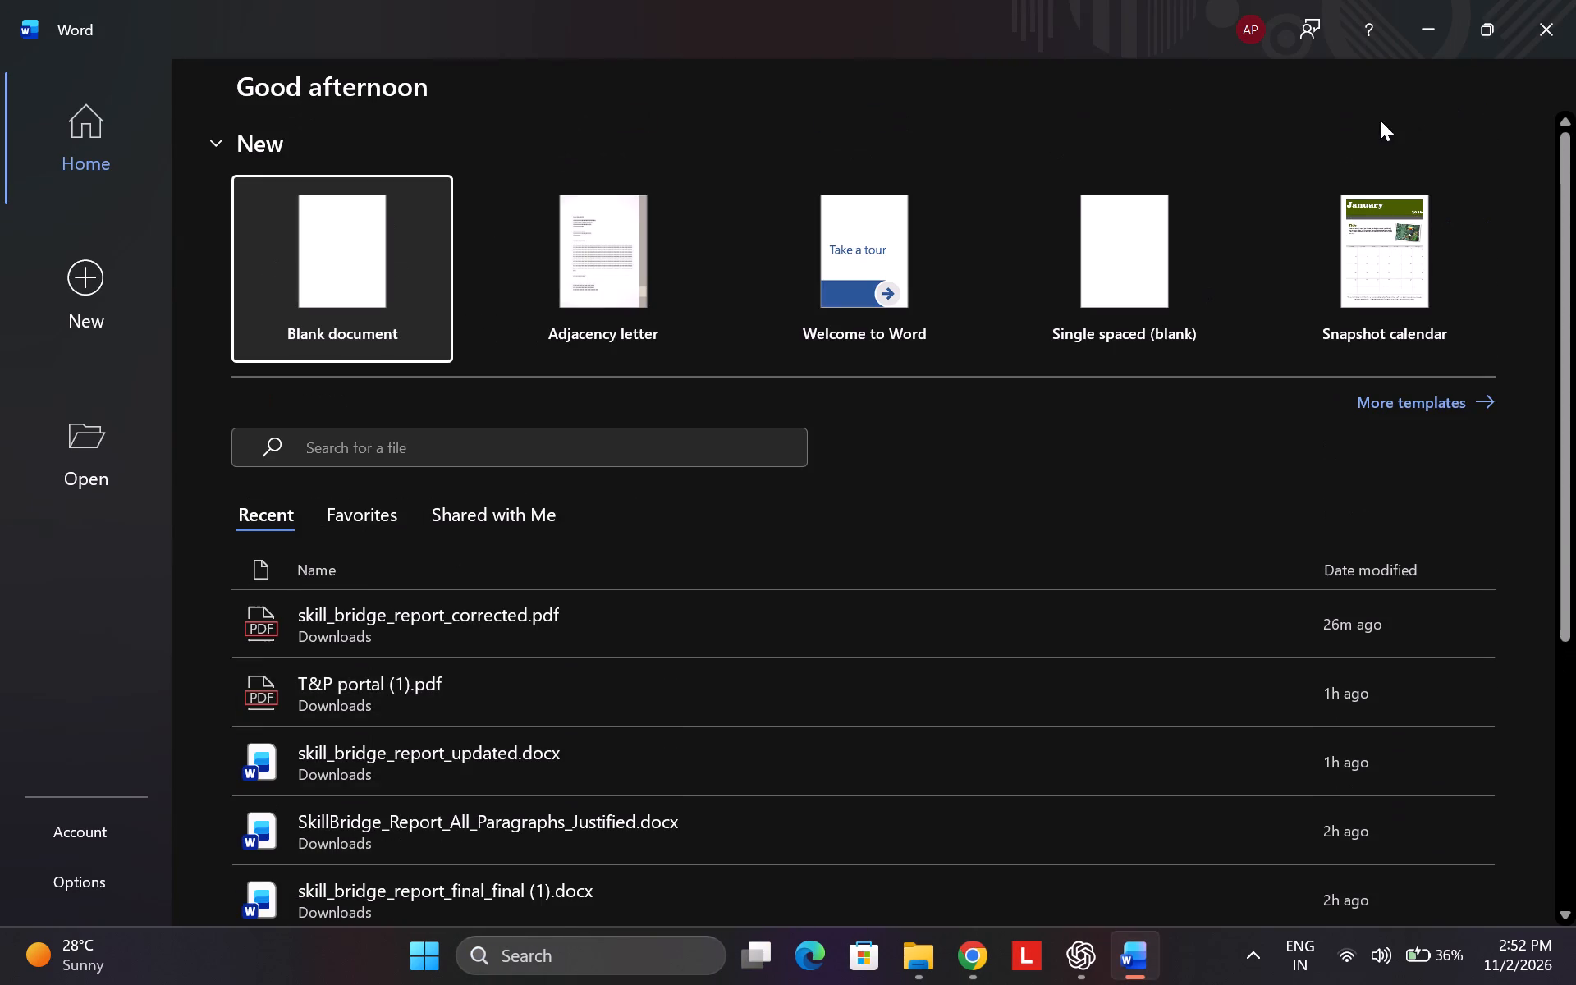
left_click(1575, 0)
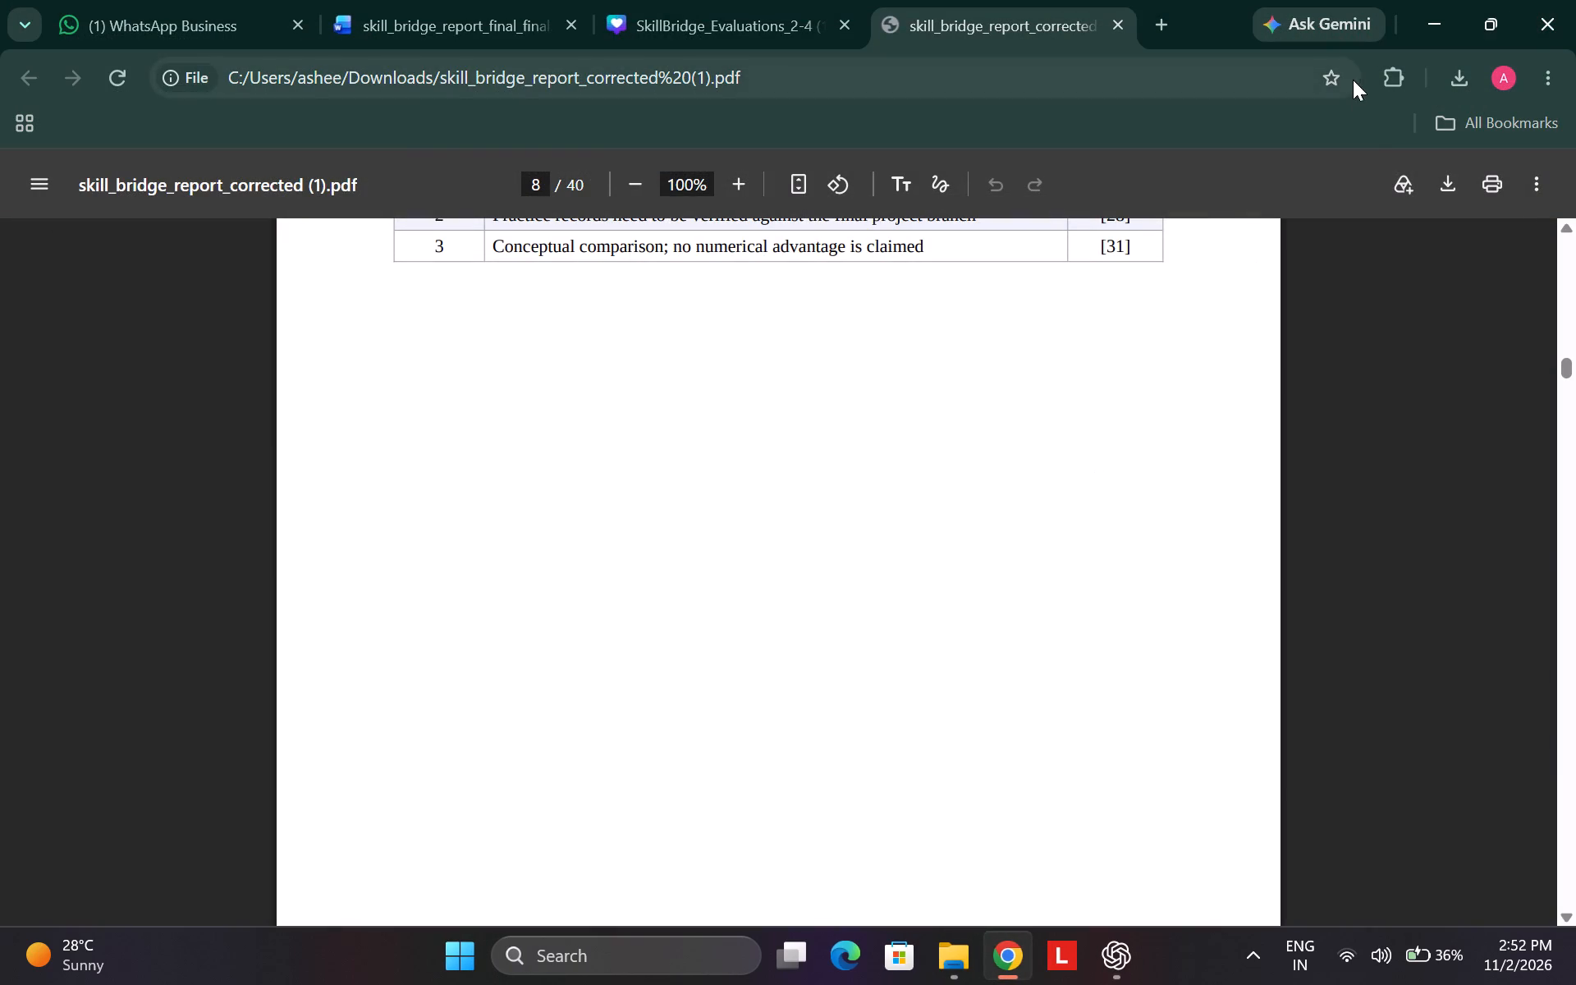
Close the skill_bridge_report_corrected (1).pdf document in the browser.
left_click(1125, 21)
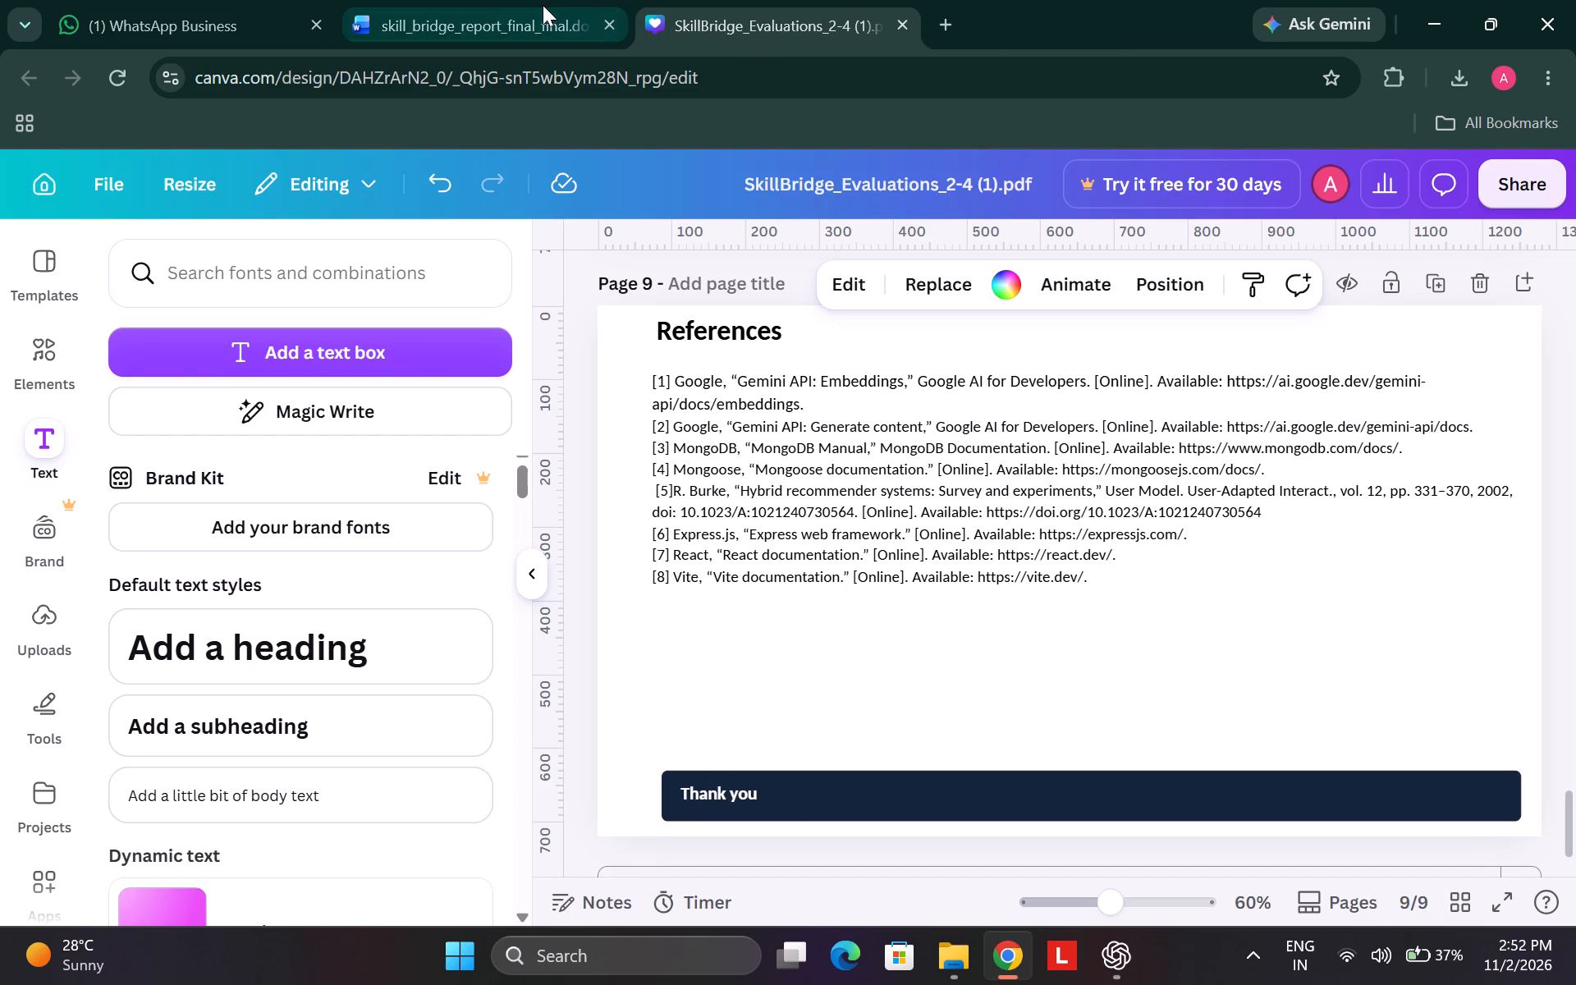
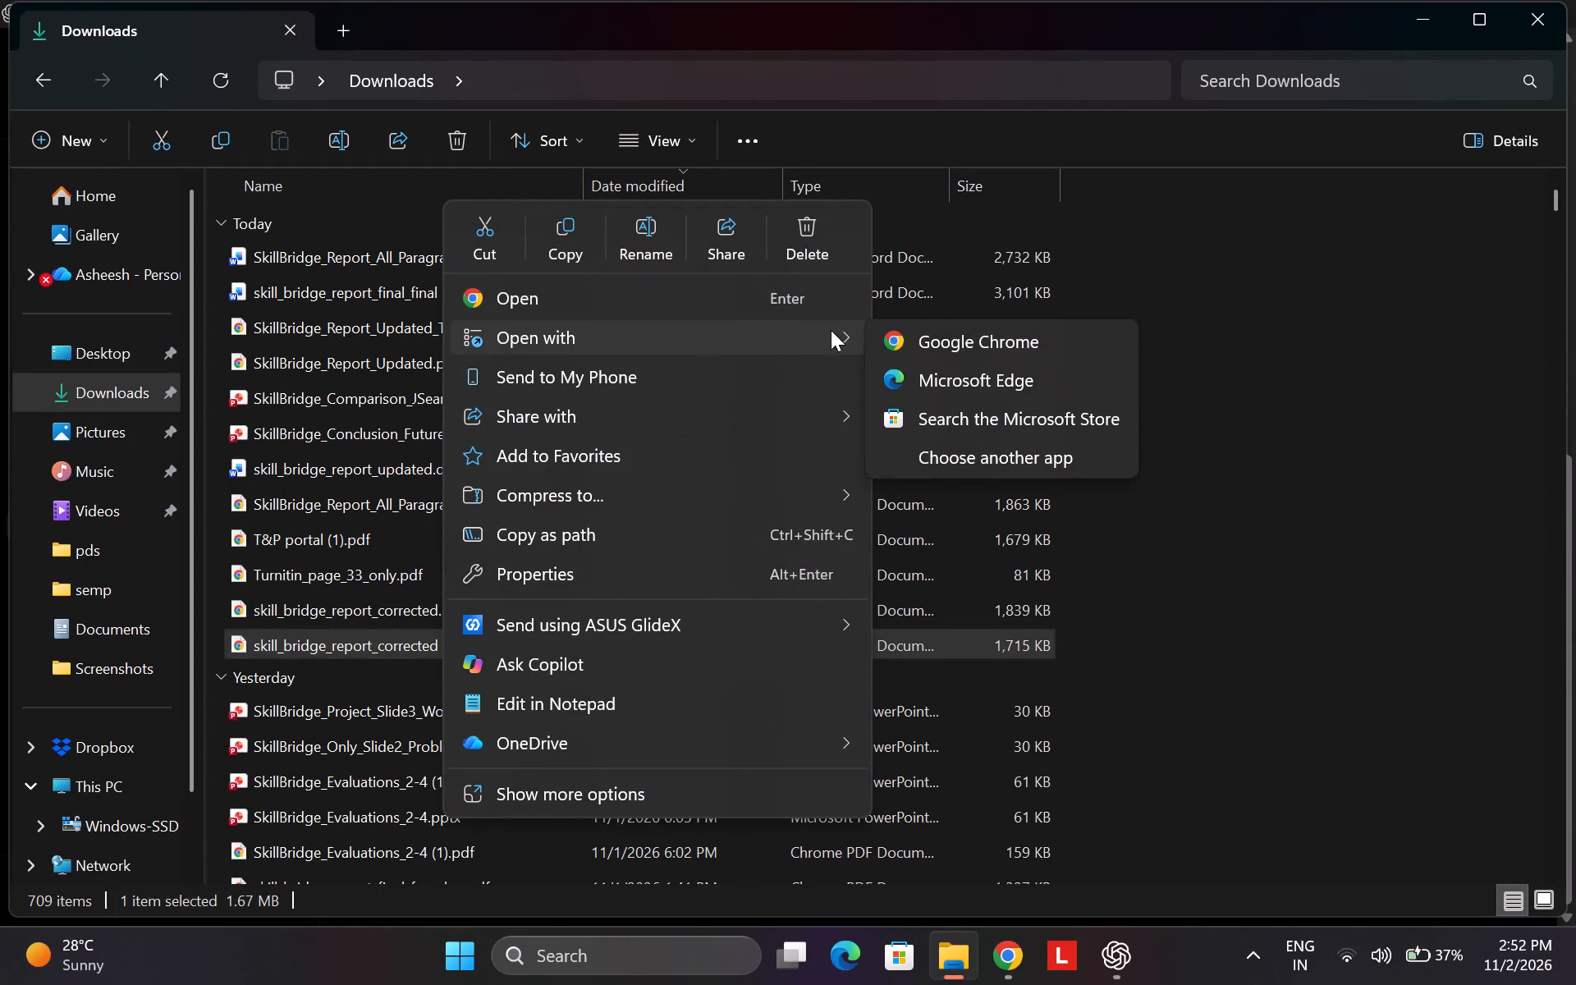
Bring up the choice of another app for opening skill_bridge_report_corrected (1).pdf in Downloads.
left_click(966, 448)
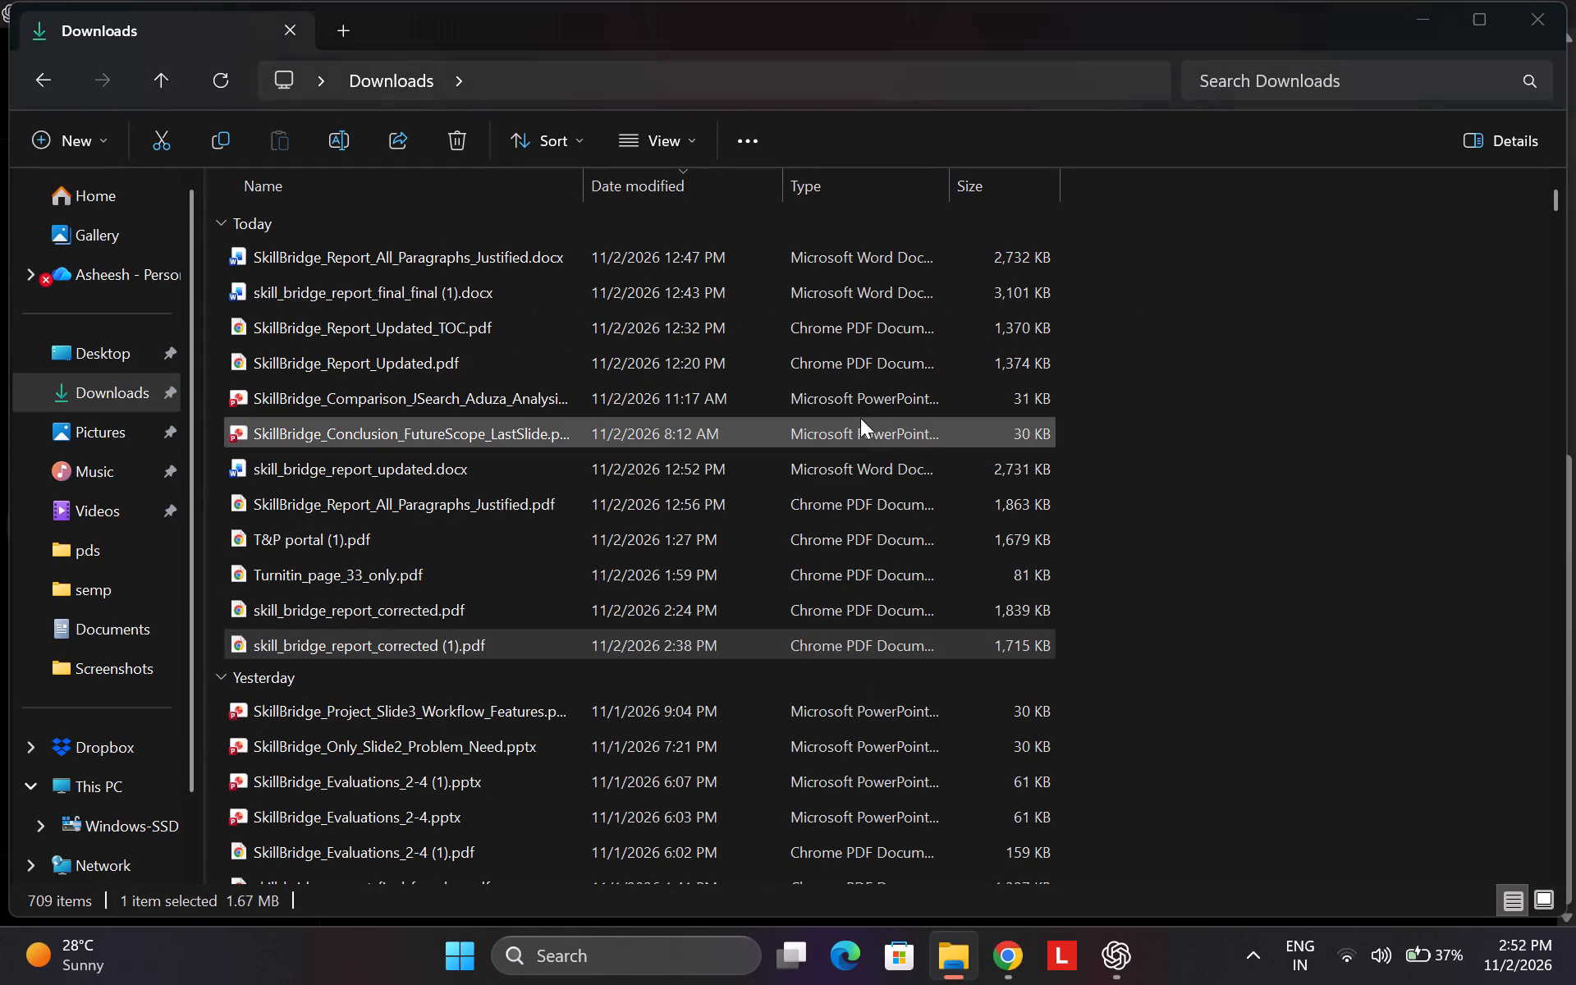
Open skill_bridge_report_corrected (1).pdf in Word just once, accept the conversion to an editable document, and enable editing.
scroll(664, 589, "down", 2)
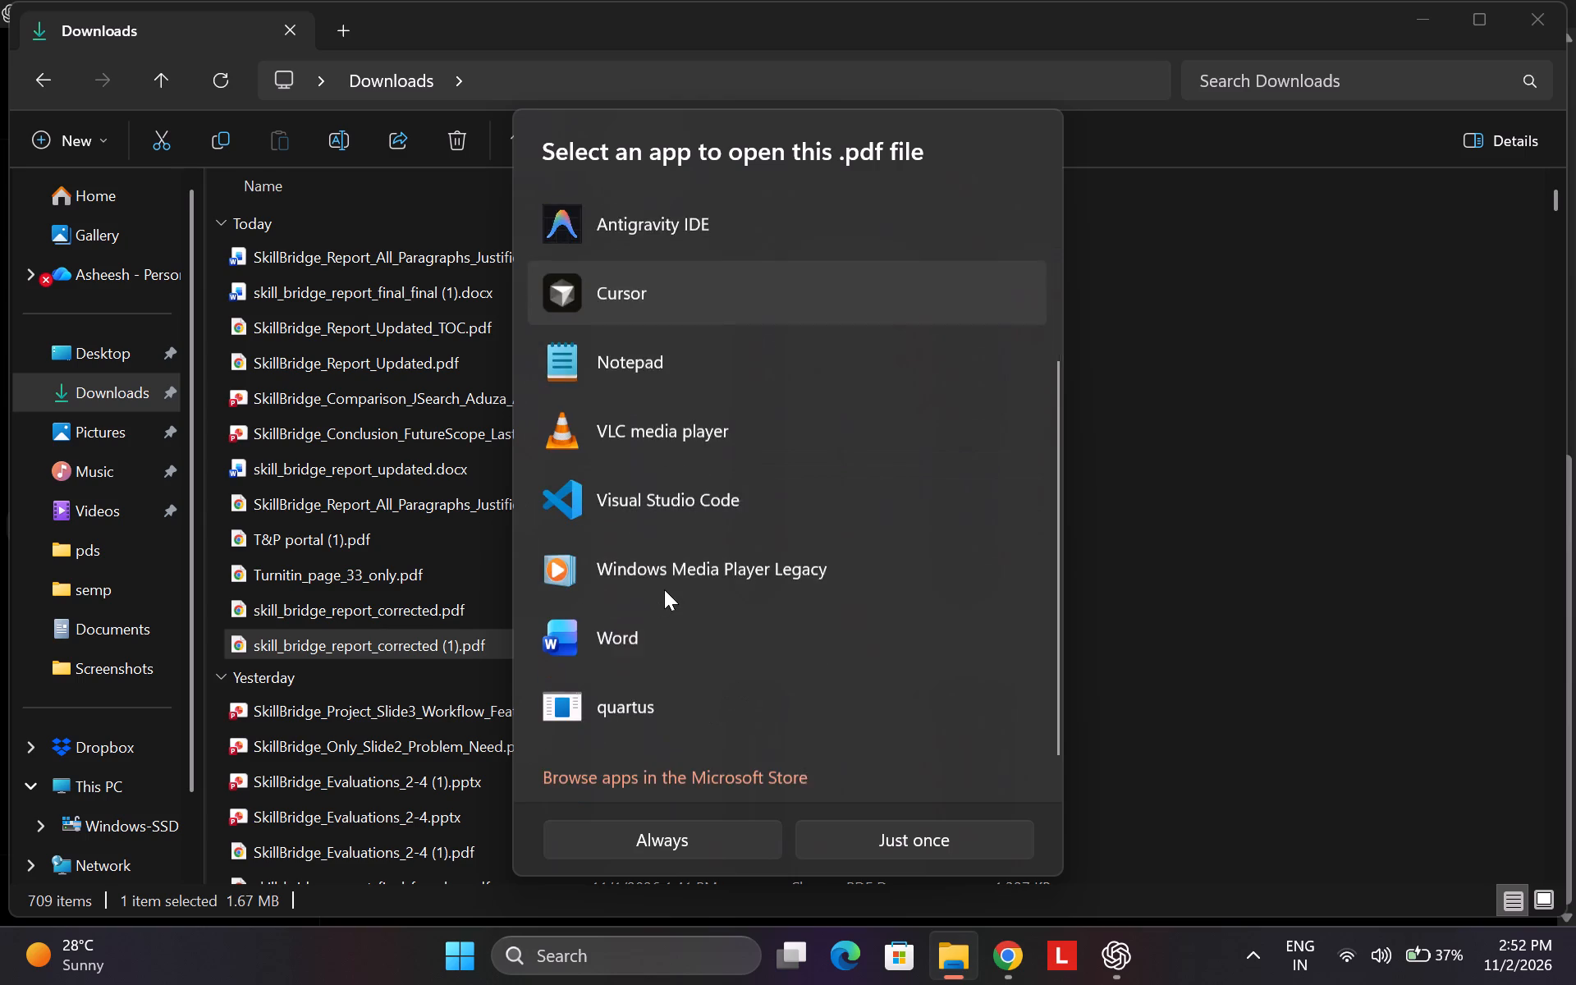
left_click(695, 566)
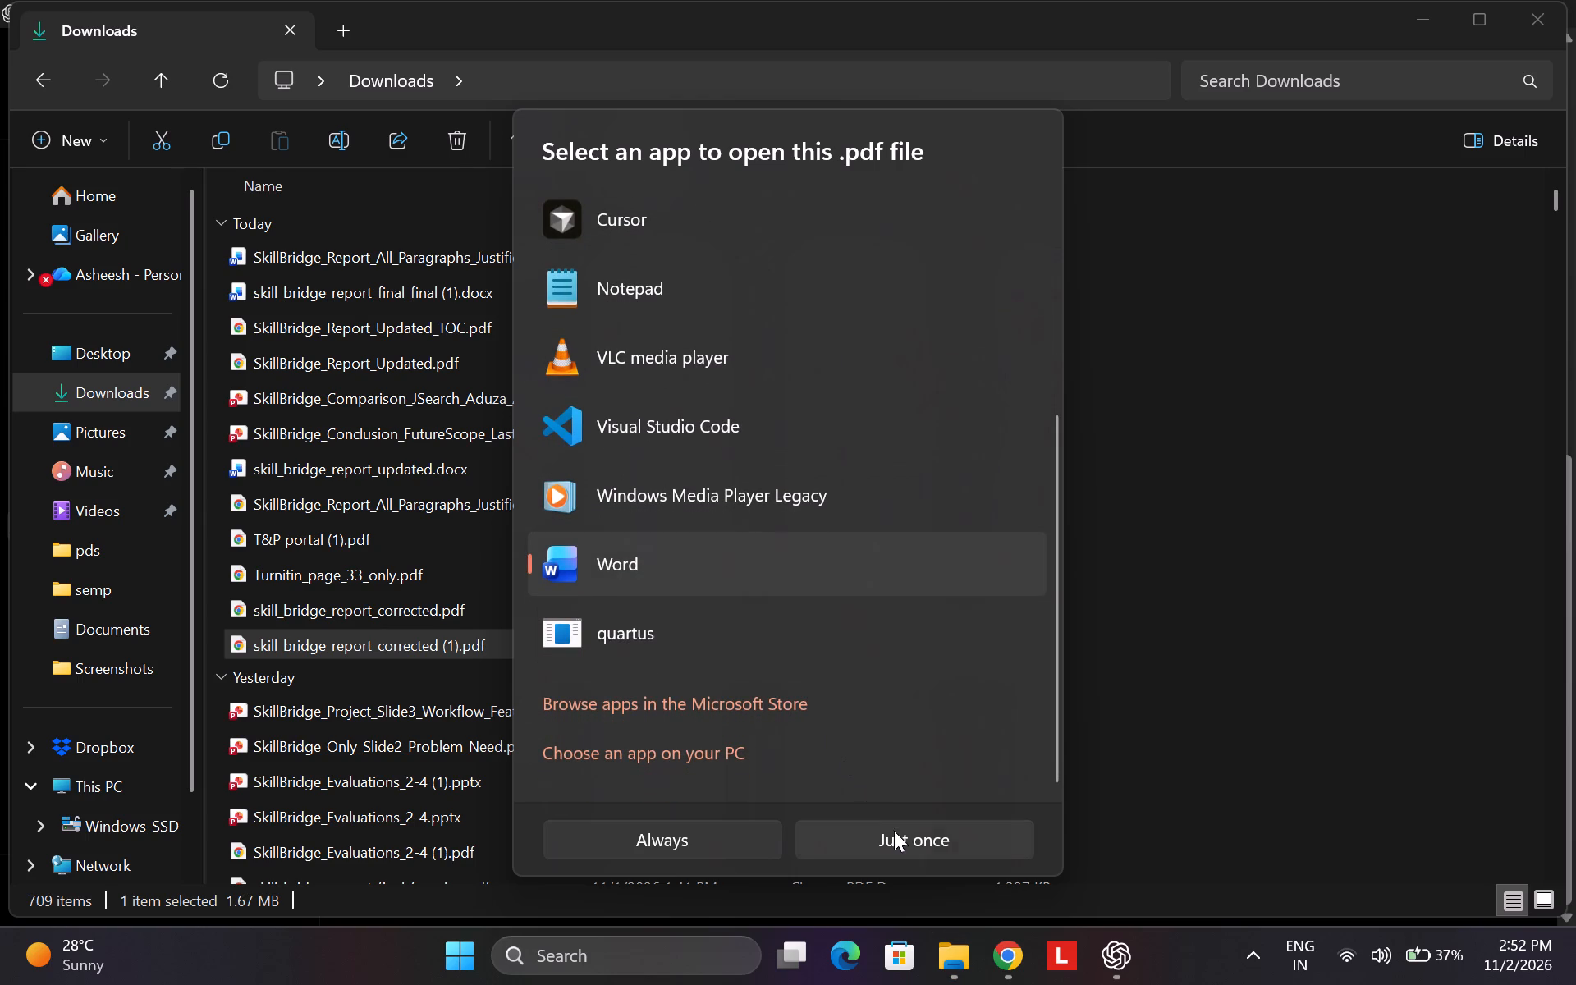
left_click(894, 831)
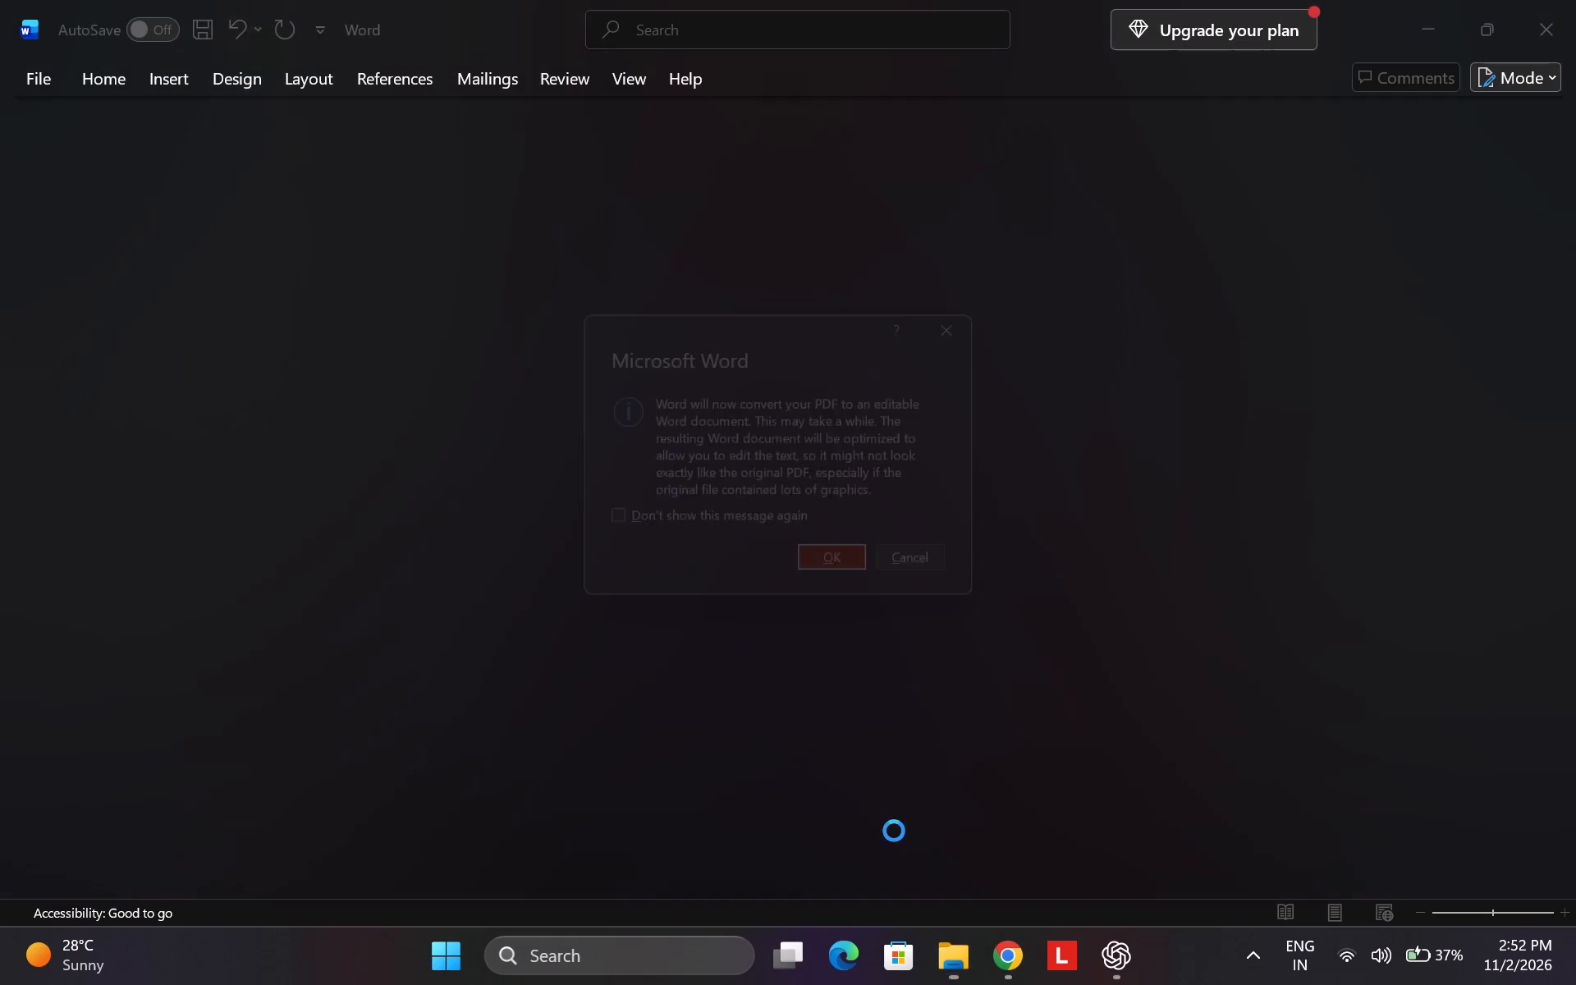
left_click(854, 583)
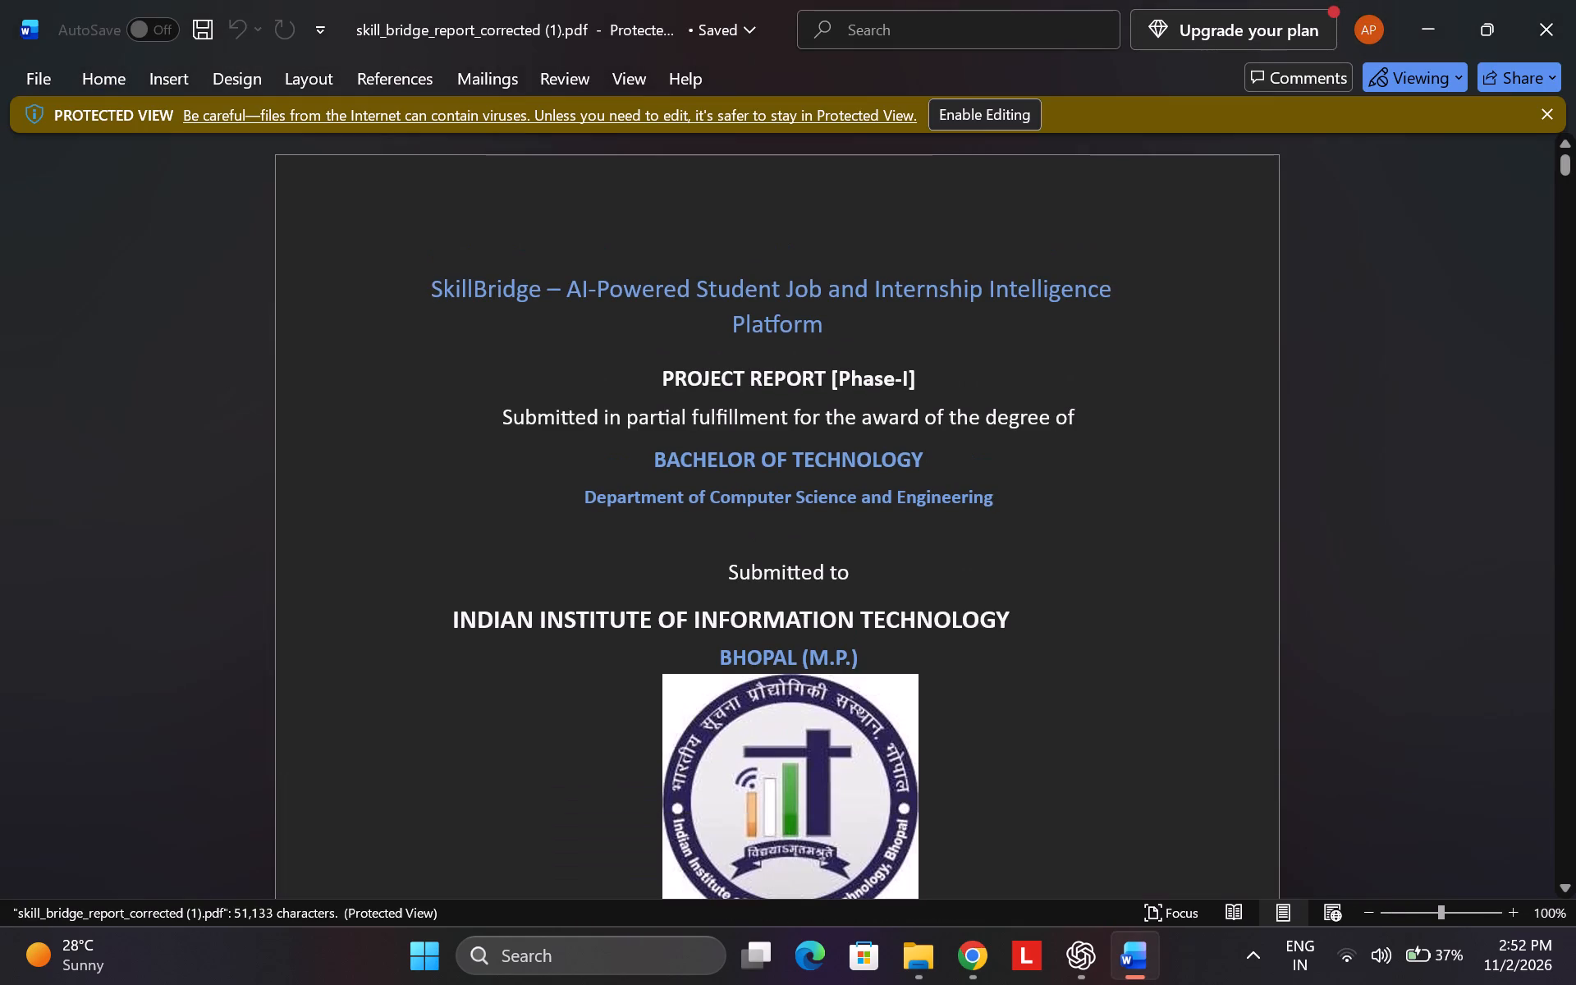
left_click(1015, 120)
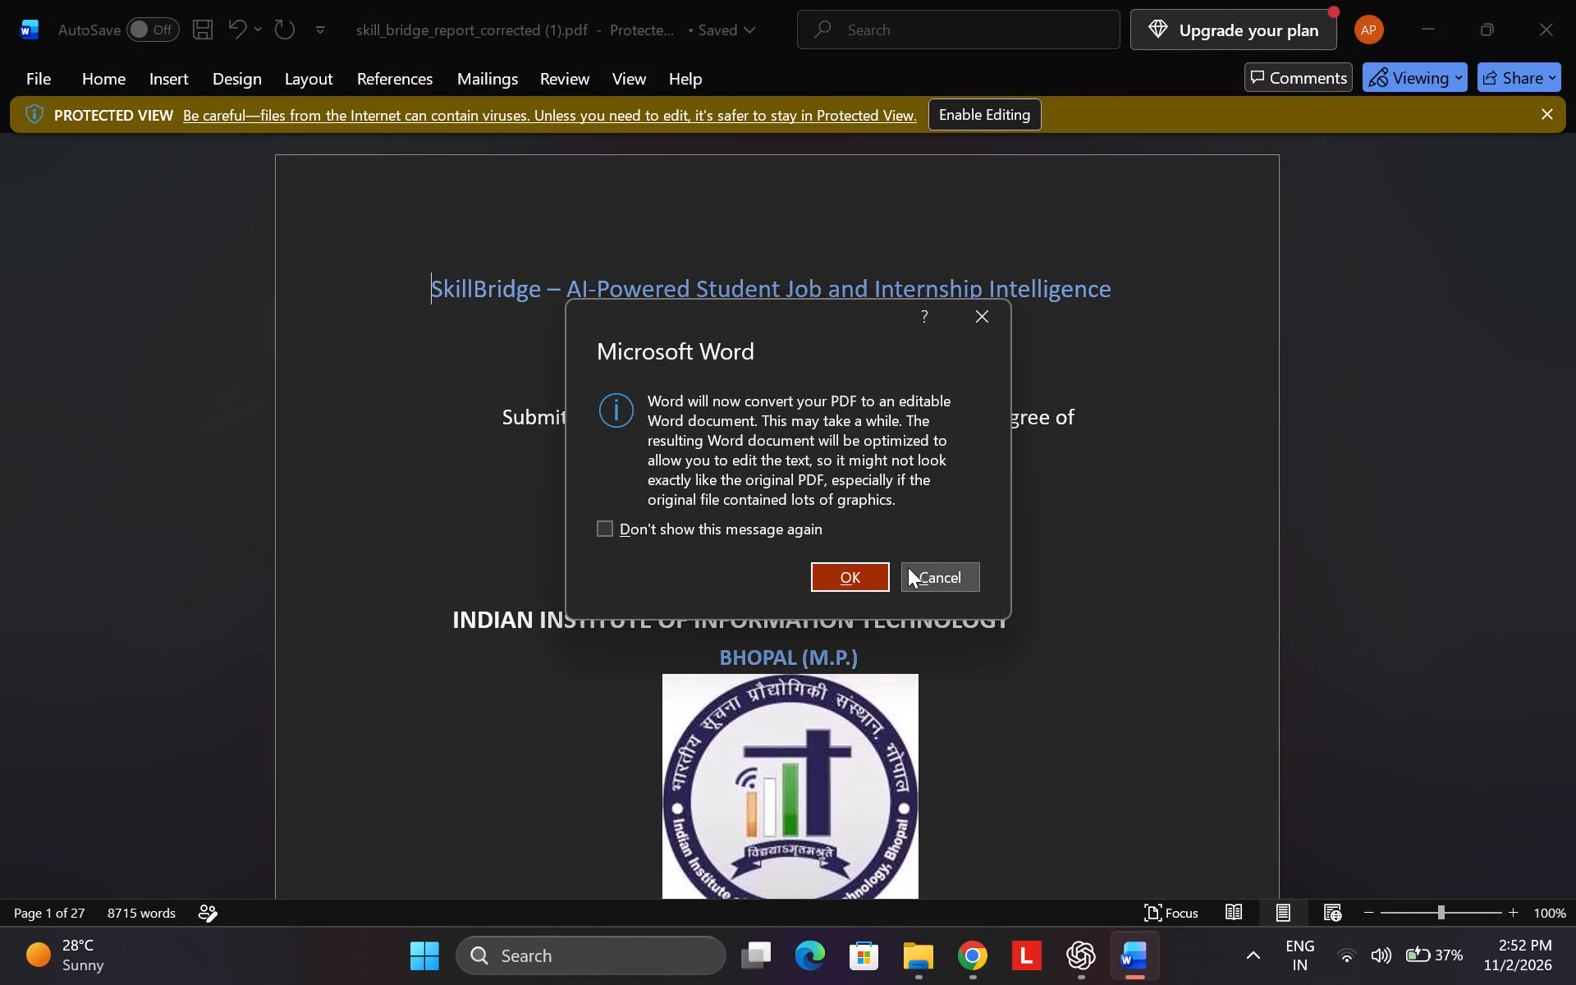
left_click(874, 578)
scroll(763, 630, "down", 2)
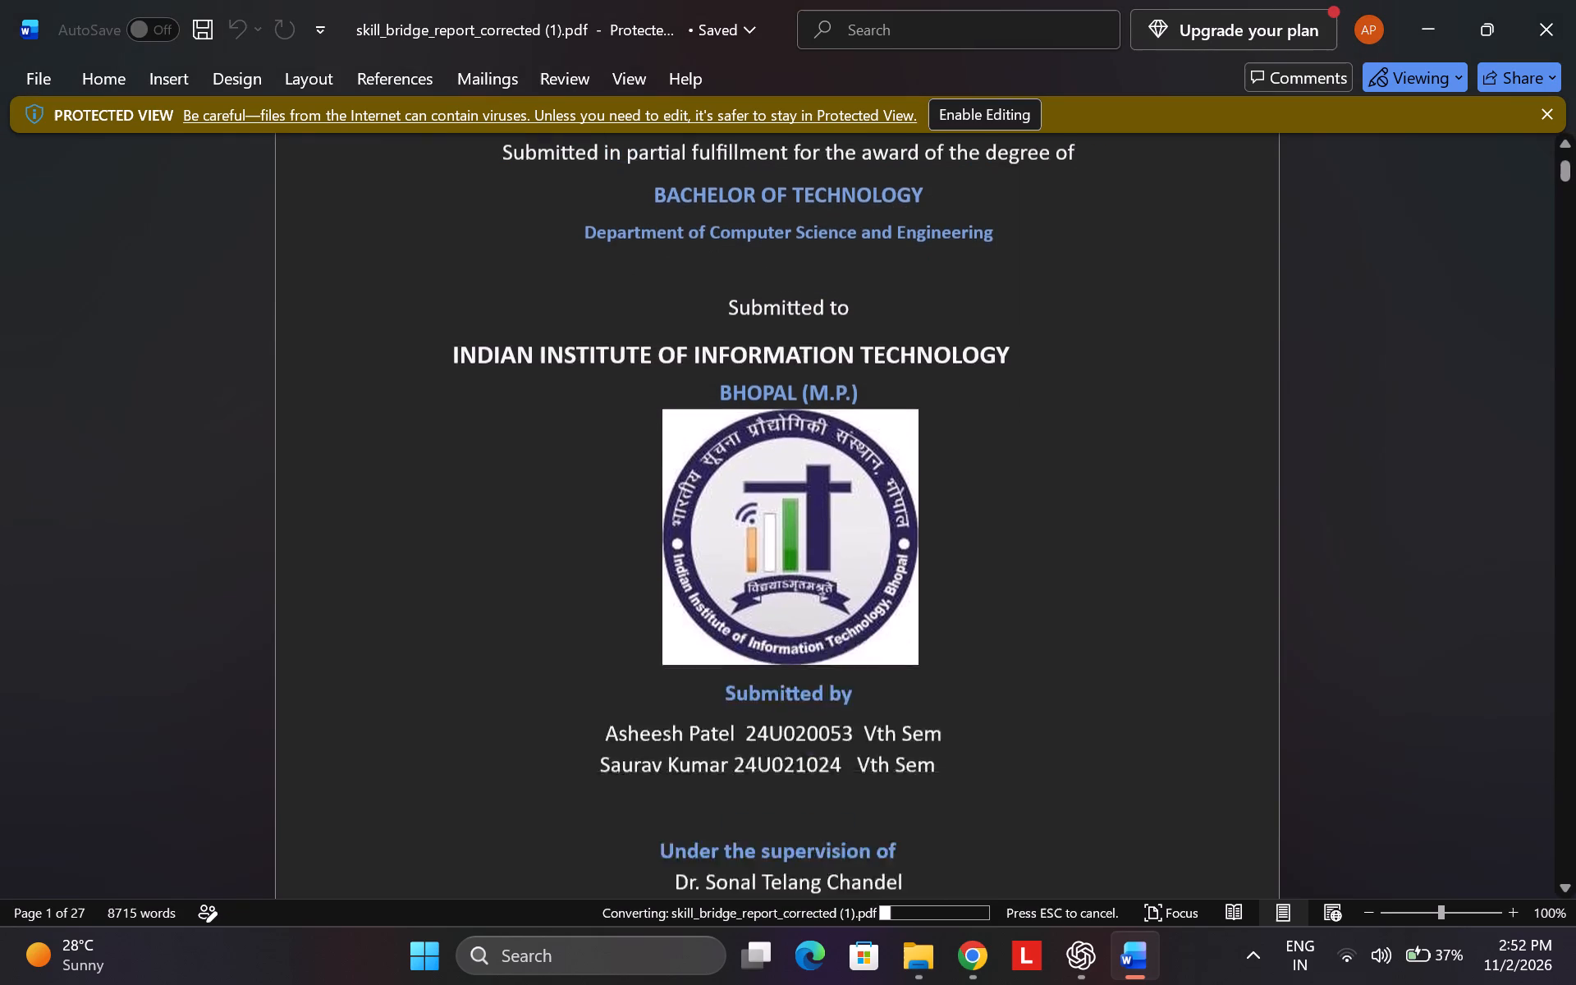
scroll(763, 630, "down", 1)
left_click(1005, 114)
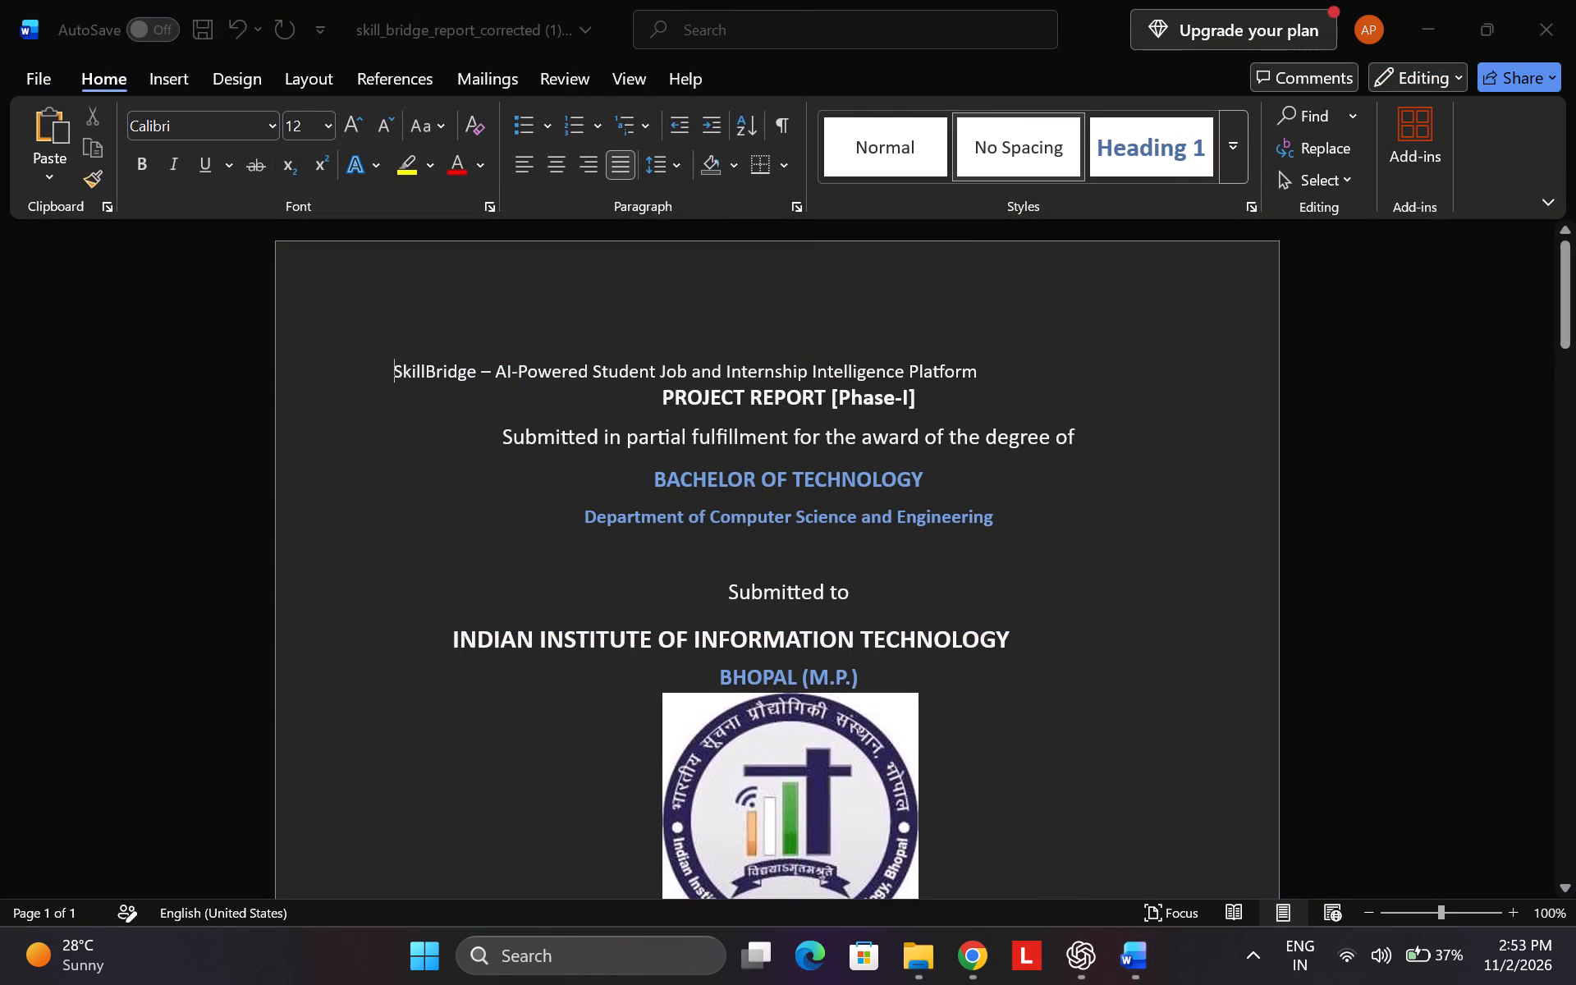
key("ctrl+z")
Examine the converted report's front pages from the cover through CERTIFICATE and DECLARATION to ACKNOWLEDGEMENT for misplaced page breaks.
scroll(923, 415, "down", 1)
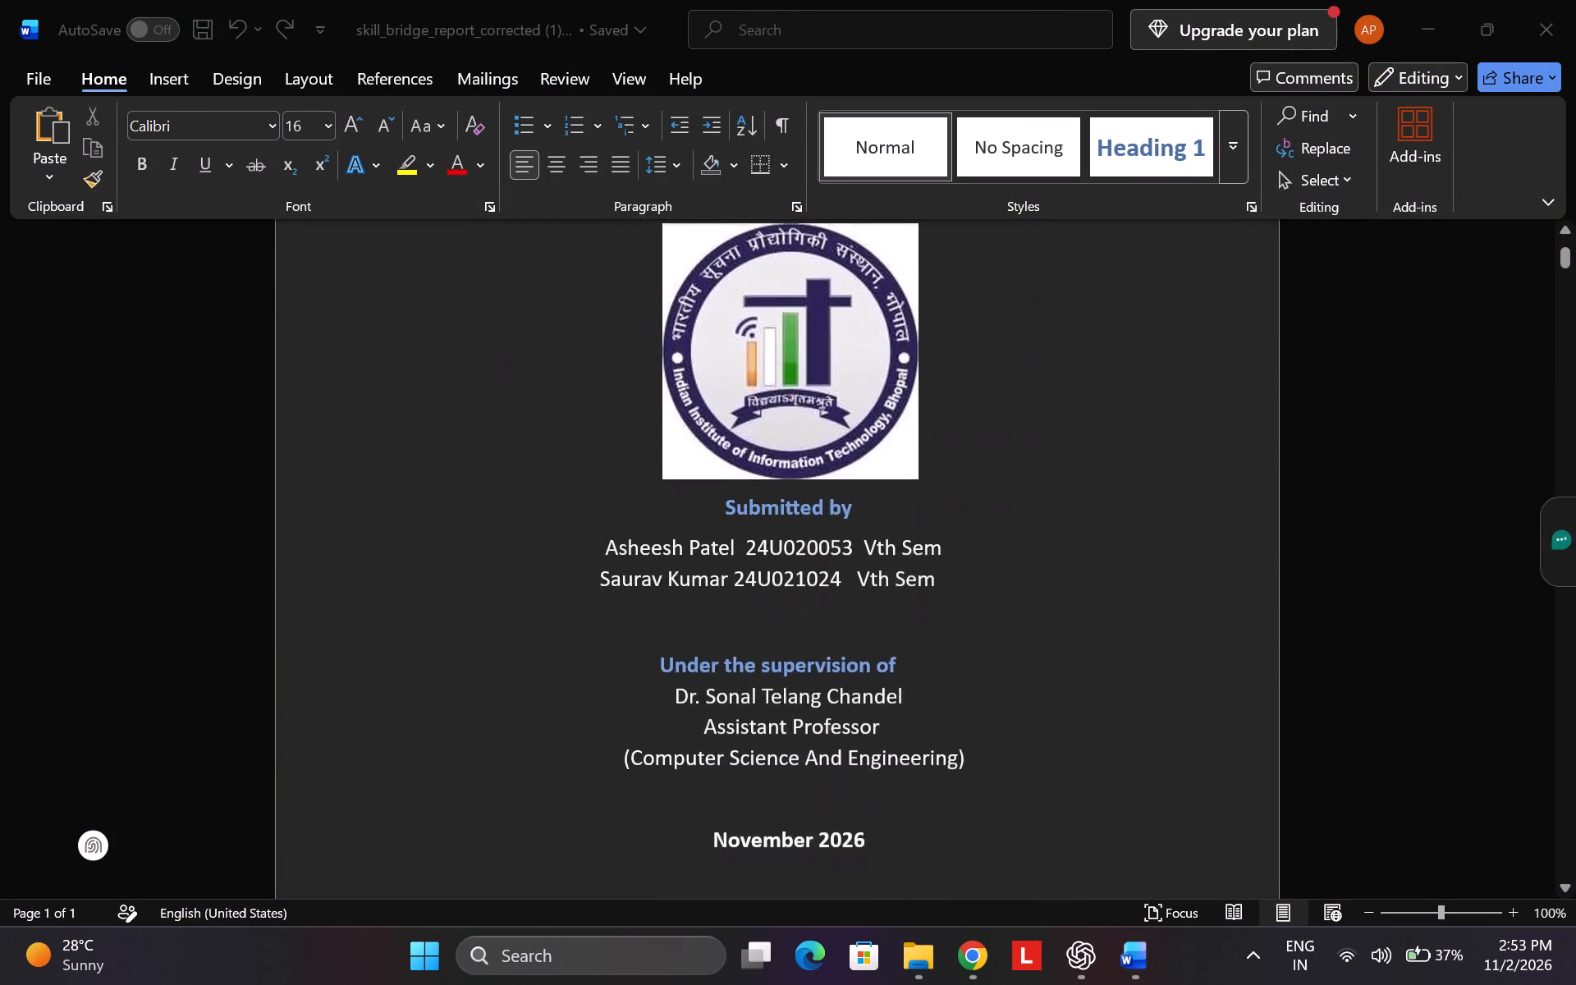
scroll(923, 415, "down", 4)
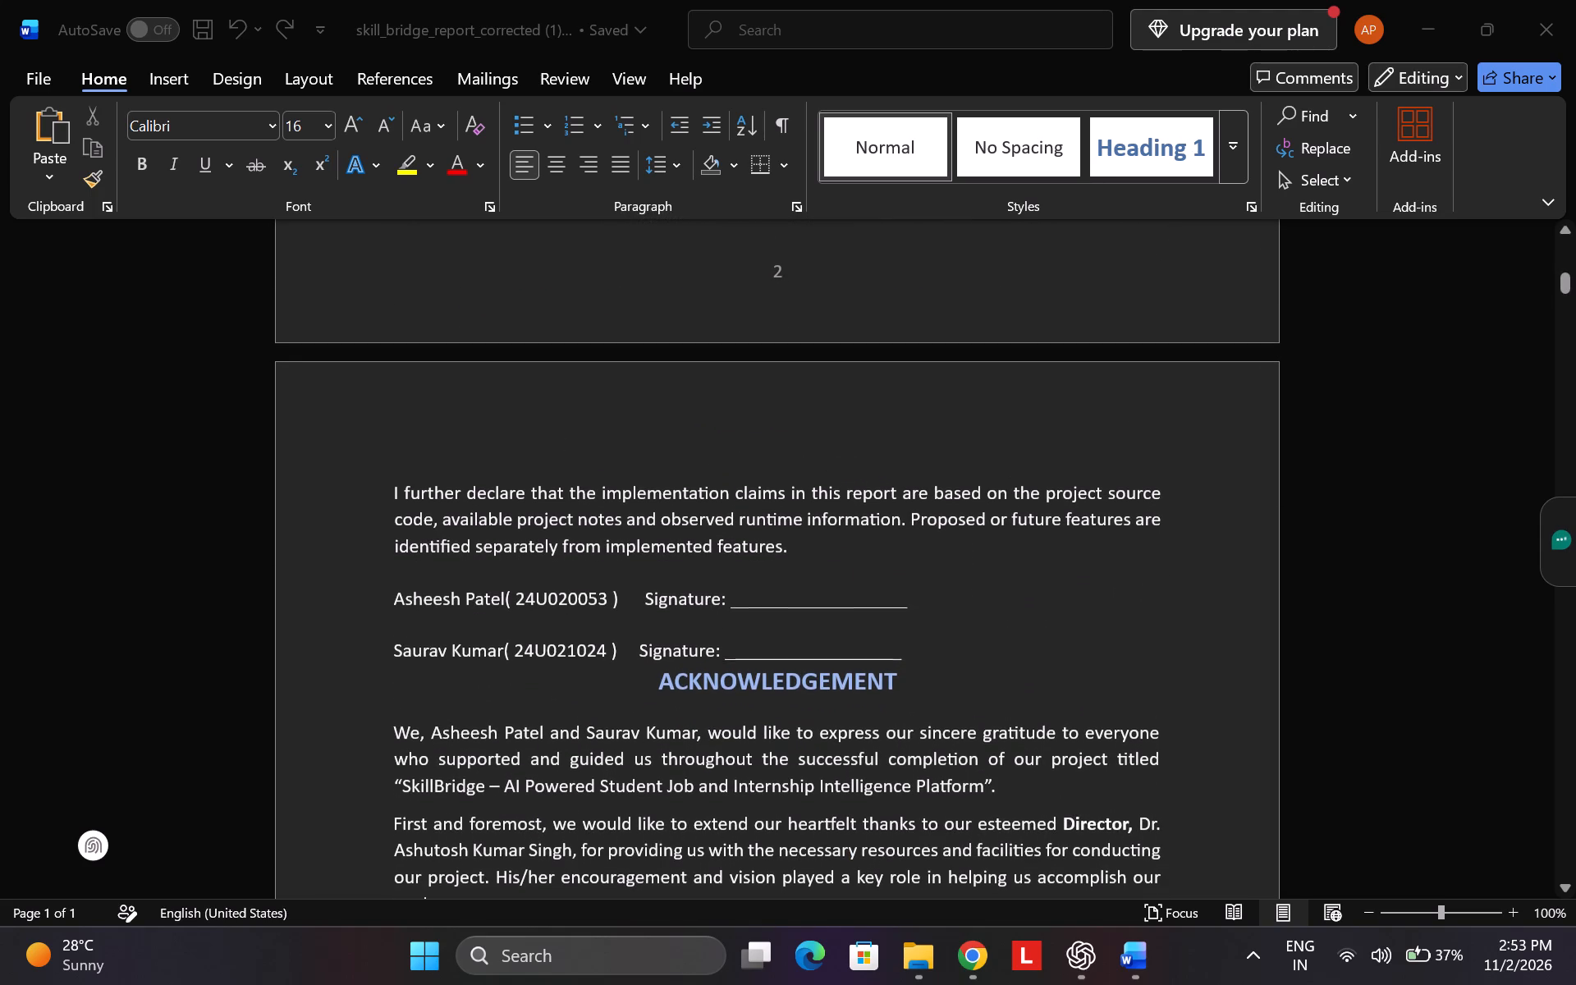
scroll(909, 529, "up", 2)
scroll(909, 529, "down", 1)
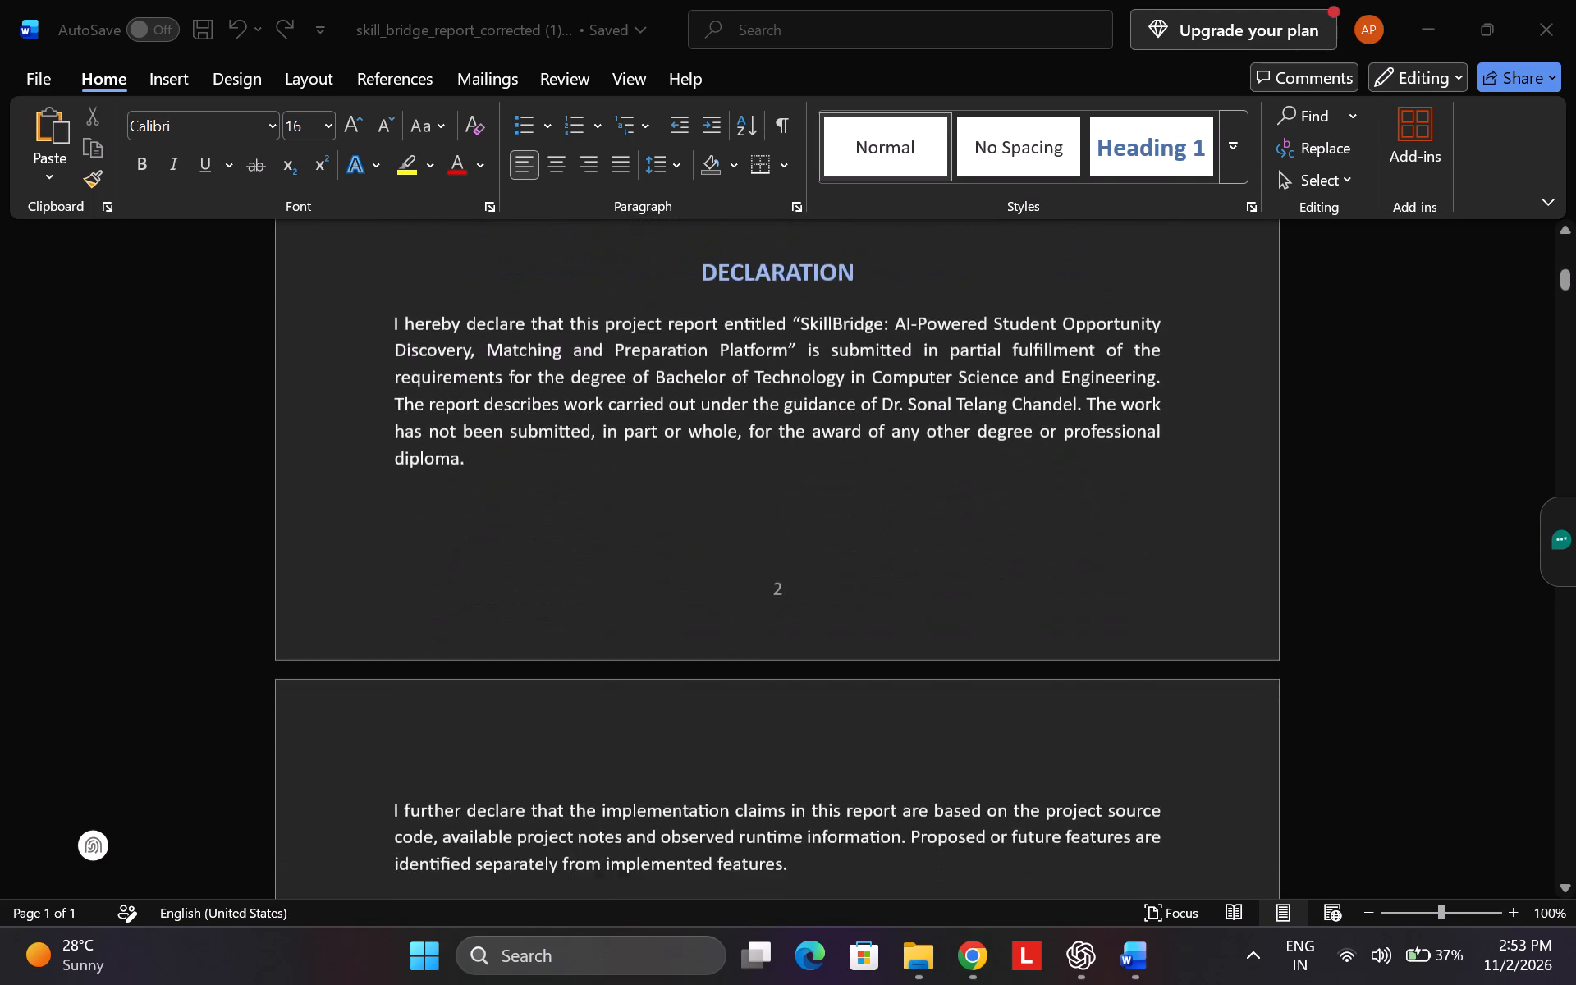
scroll(909, 529, "up", 3)
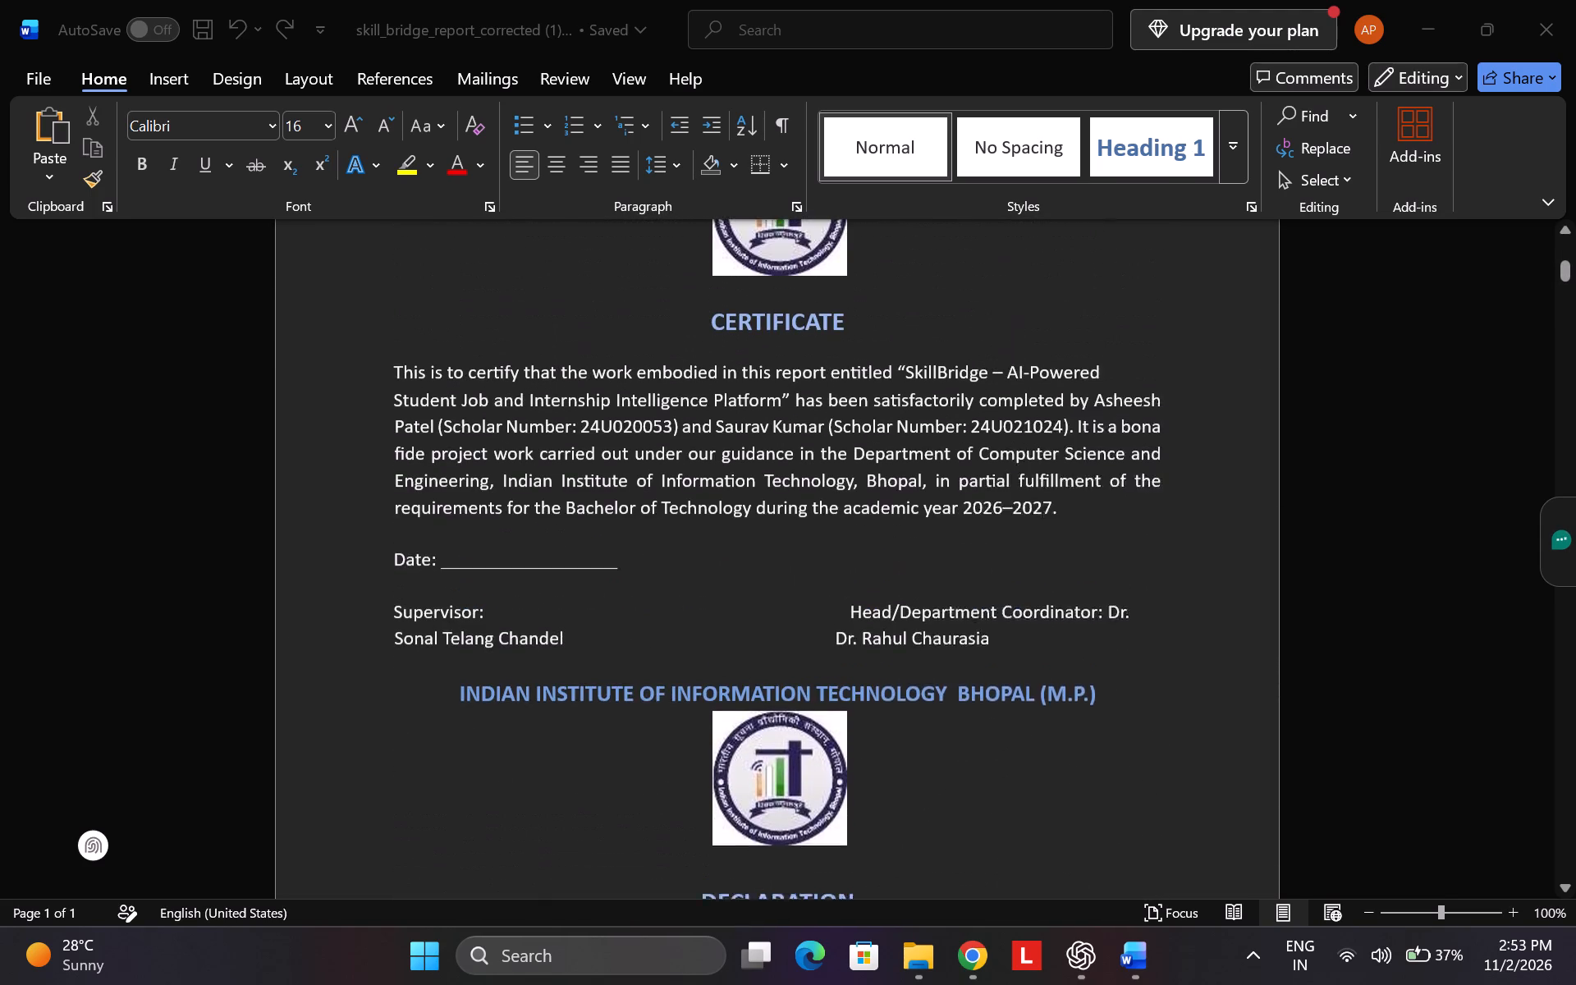
scroll(909, 529, "up", 1)
scroll(909, 529, "right", 1)
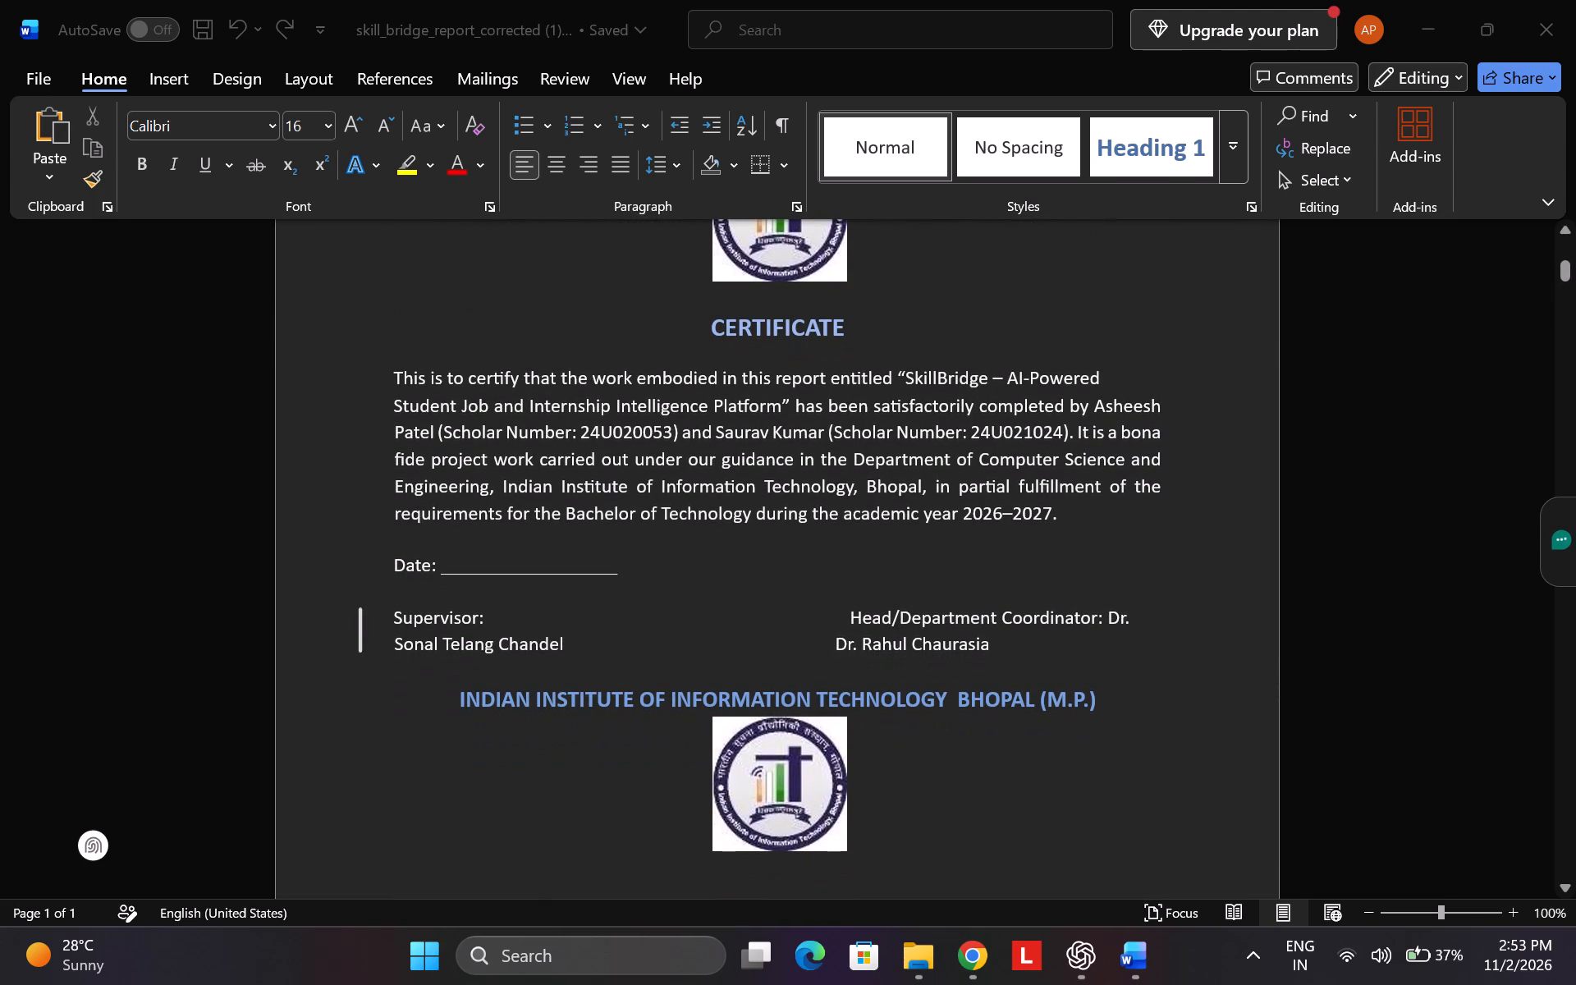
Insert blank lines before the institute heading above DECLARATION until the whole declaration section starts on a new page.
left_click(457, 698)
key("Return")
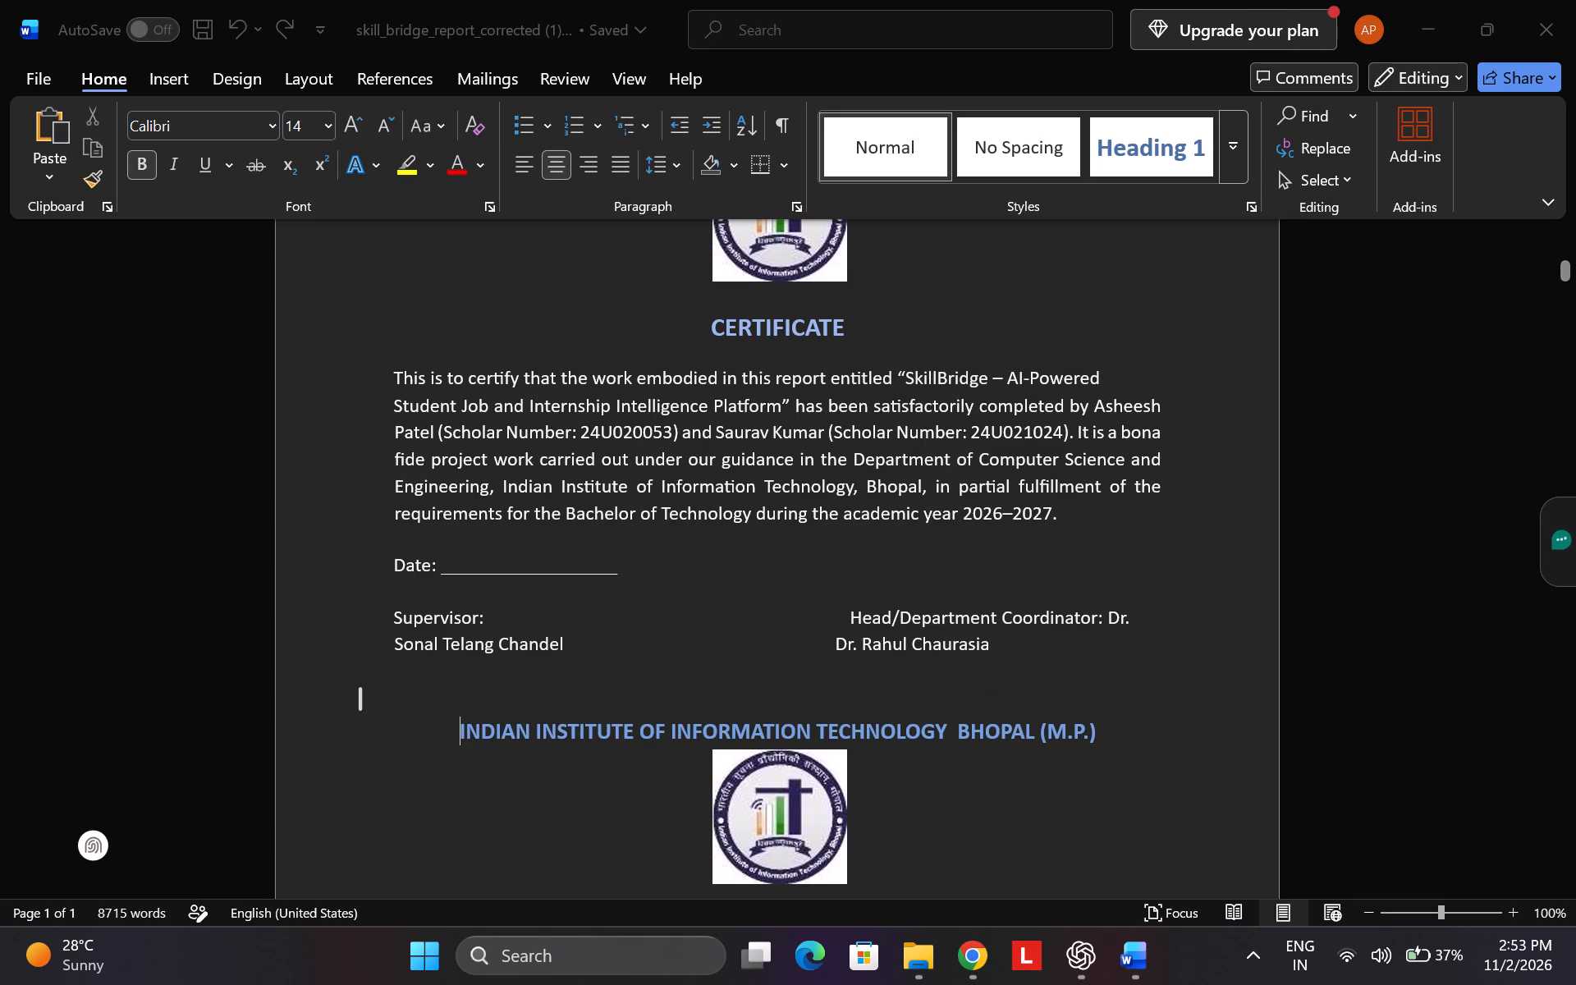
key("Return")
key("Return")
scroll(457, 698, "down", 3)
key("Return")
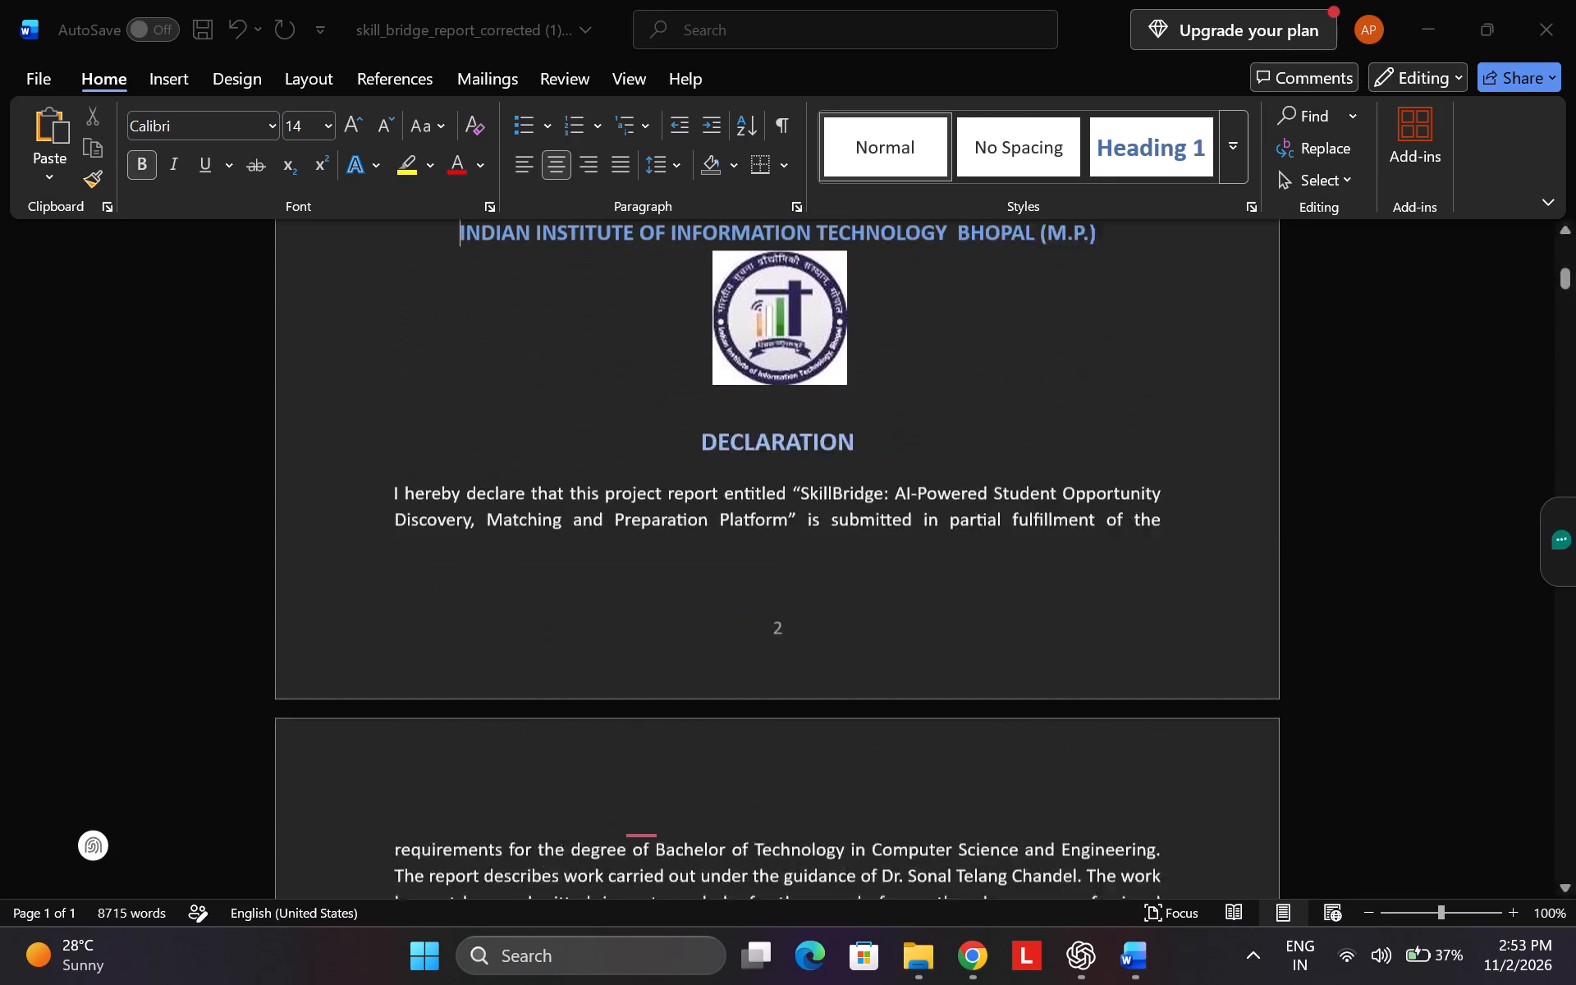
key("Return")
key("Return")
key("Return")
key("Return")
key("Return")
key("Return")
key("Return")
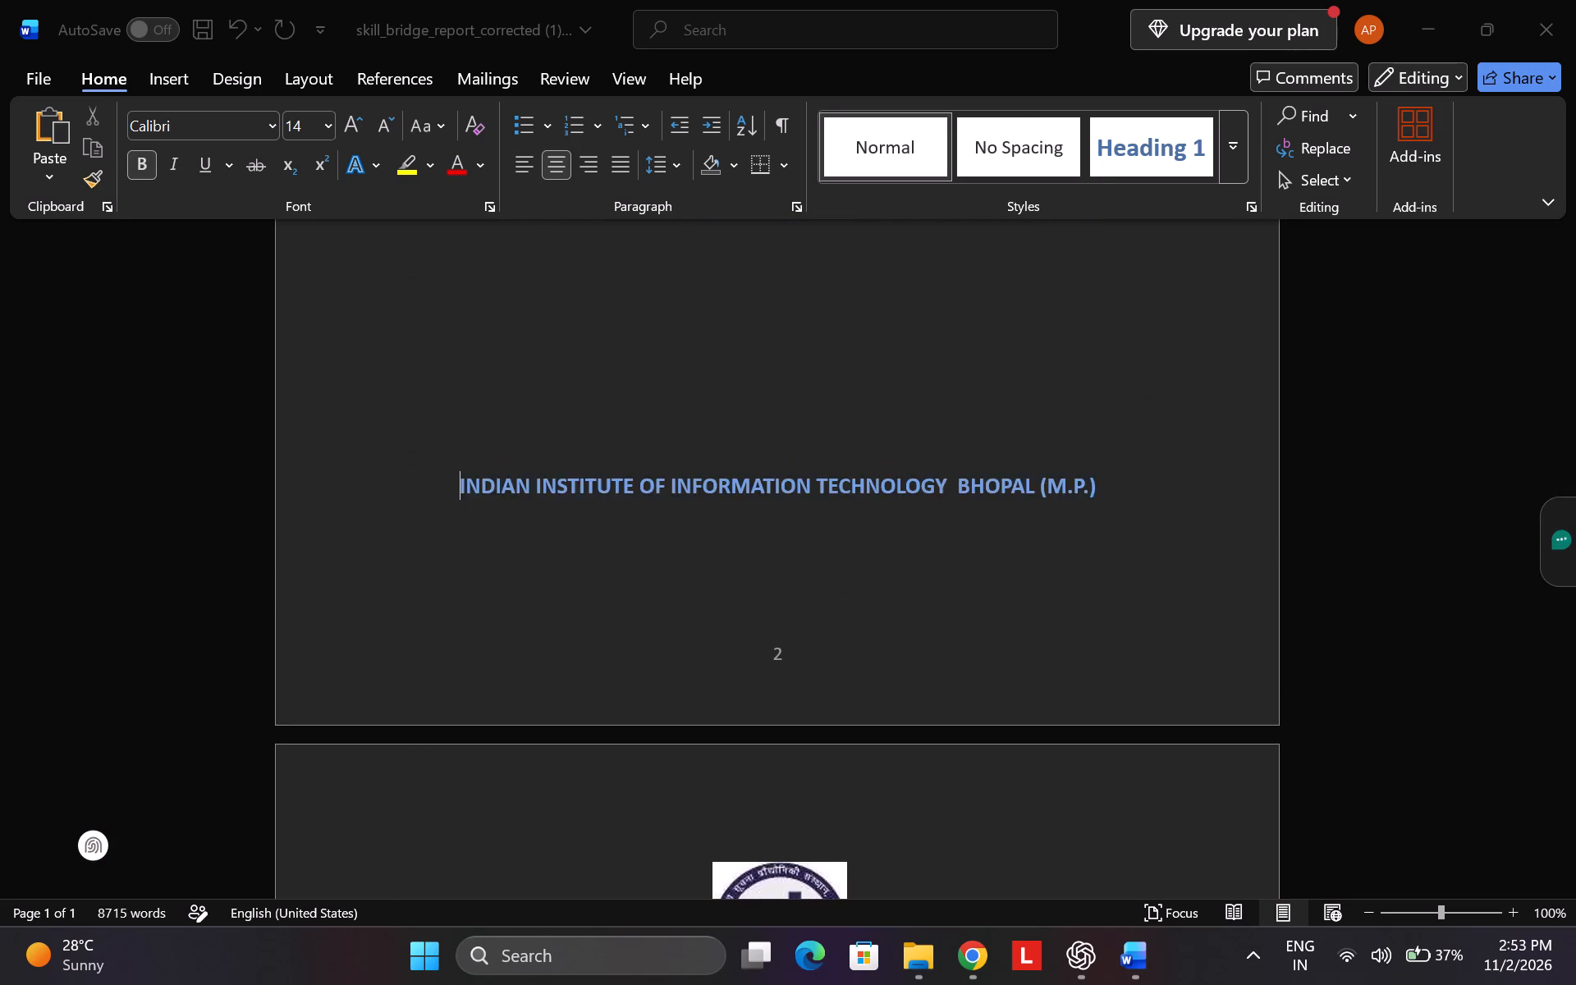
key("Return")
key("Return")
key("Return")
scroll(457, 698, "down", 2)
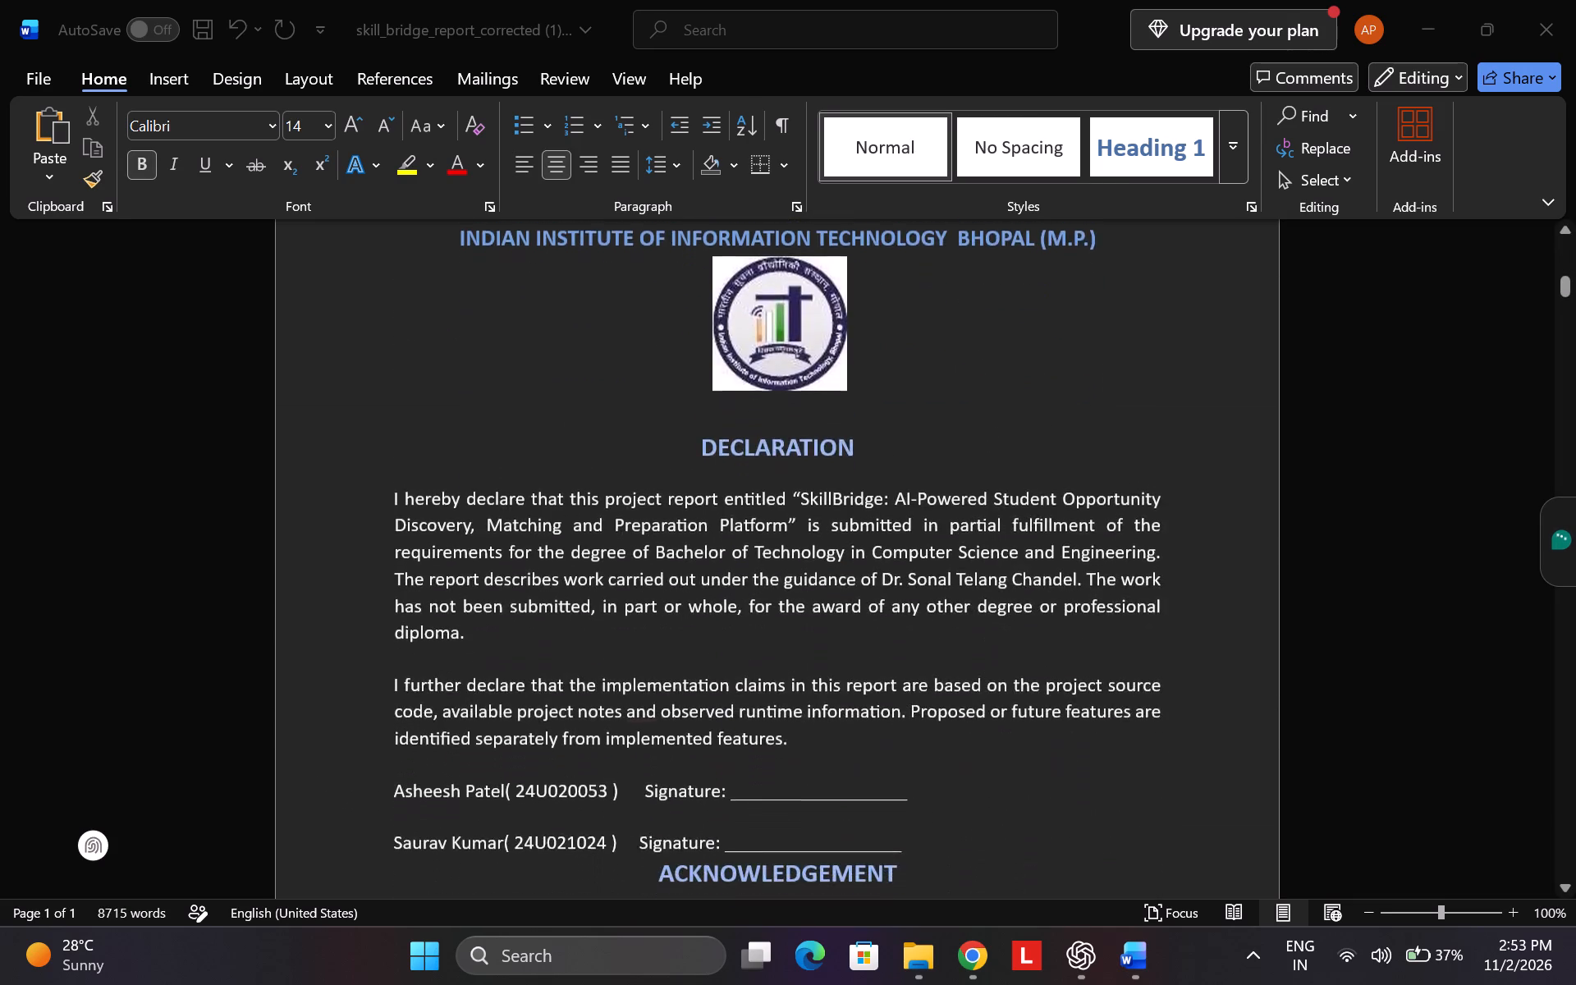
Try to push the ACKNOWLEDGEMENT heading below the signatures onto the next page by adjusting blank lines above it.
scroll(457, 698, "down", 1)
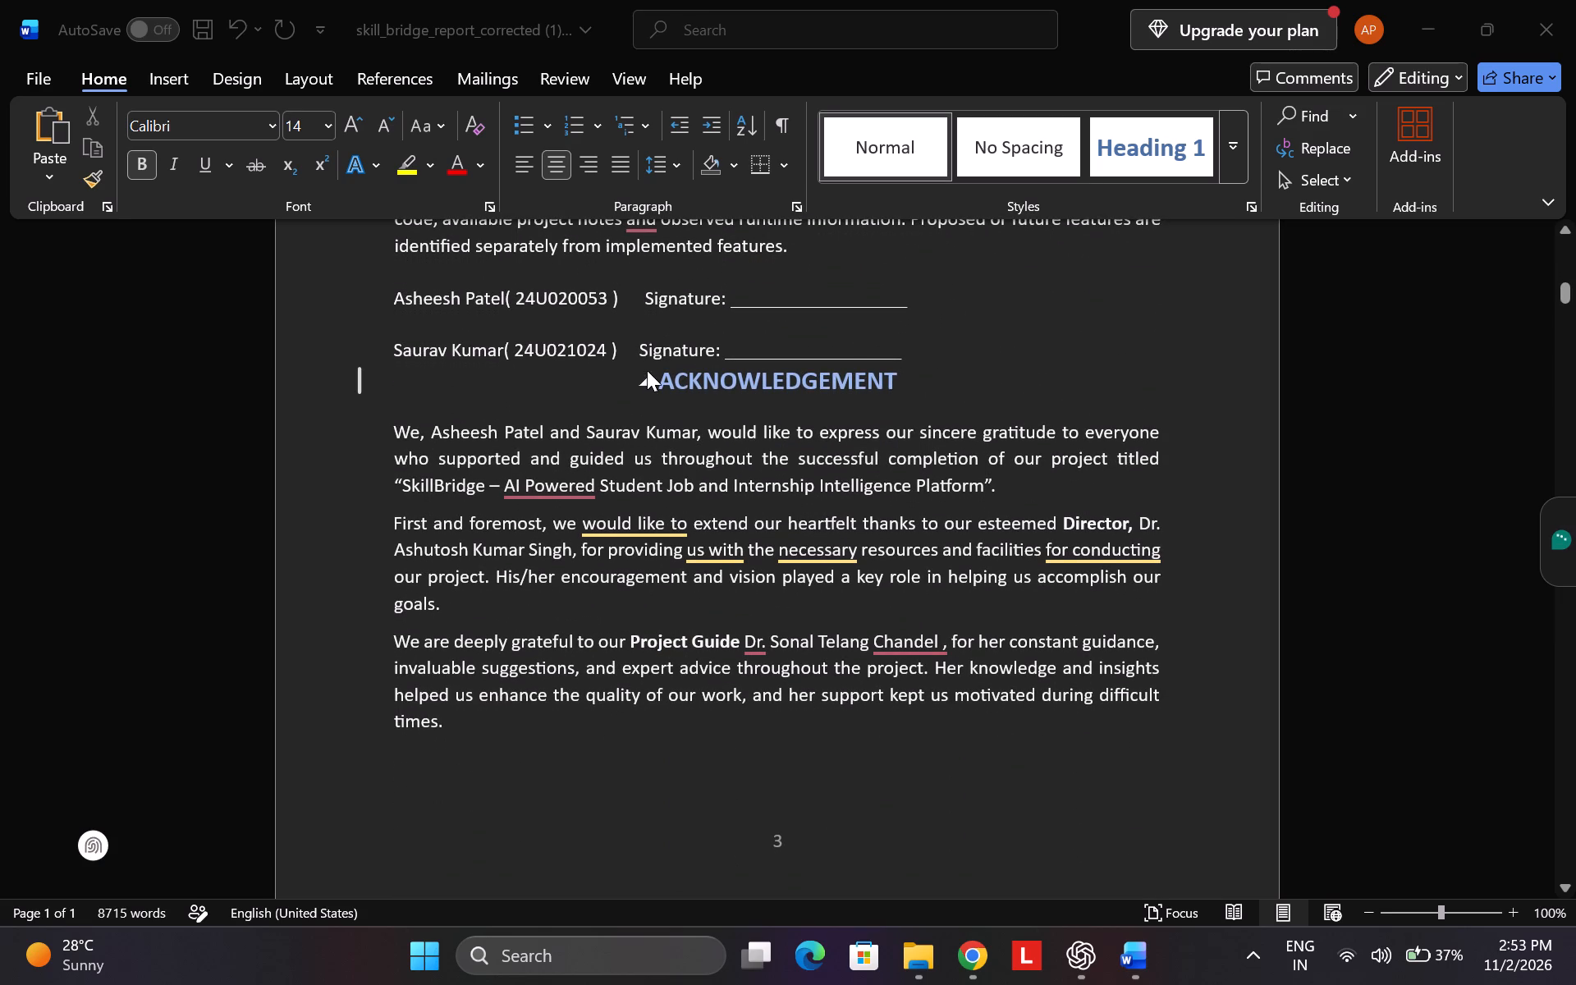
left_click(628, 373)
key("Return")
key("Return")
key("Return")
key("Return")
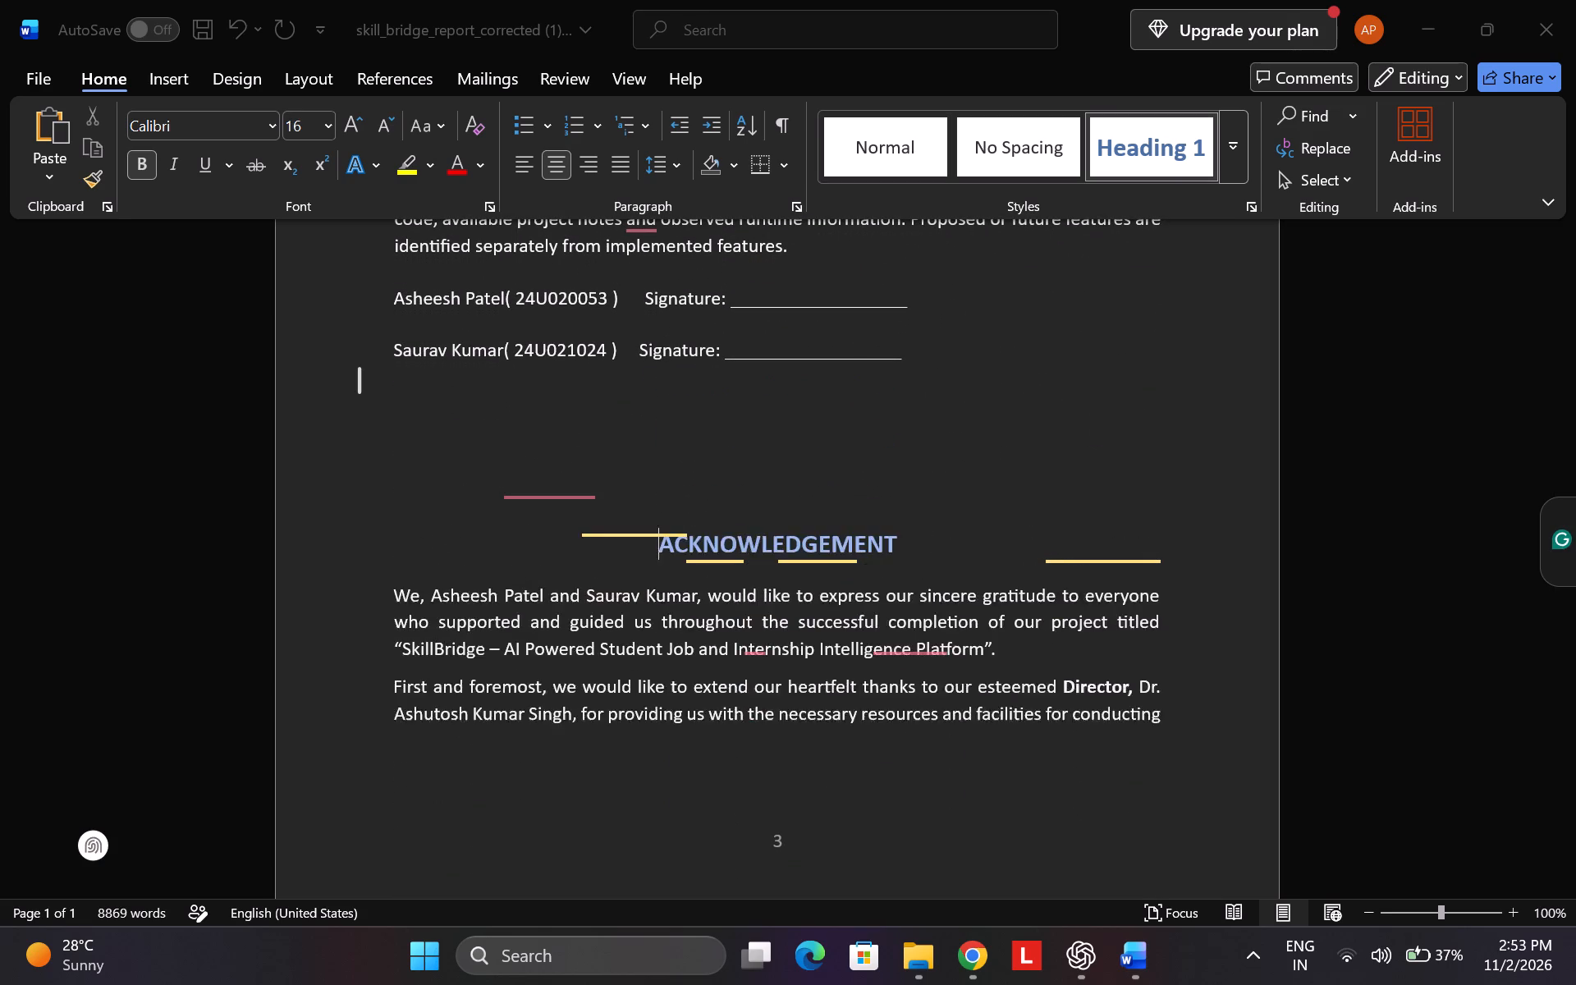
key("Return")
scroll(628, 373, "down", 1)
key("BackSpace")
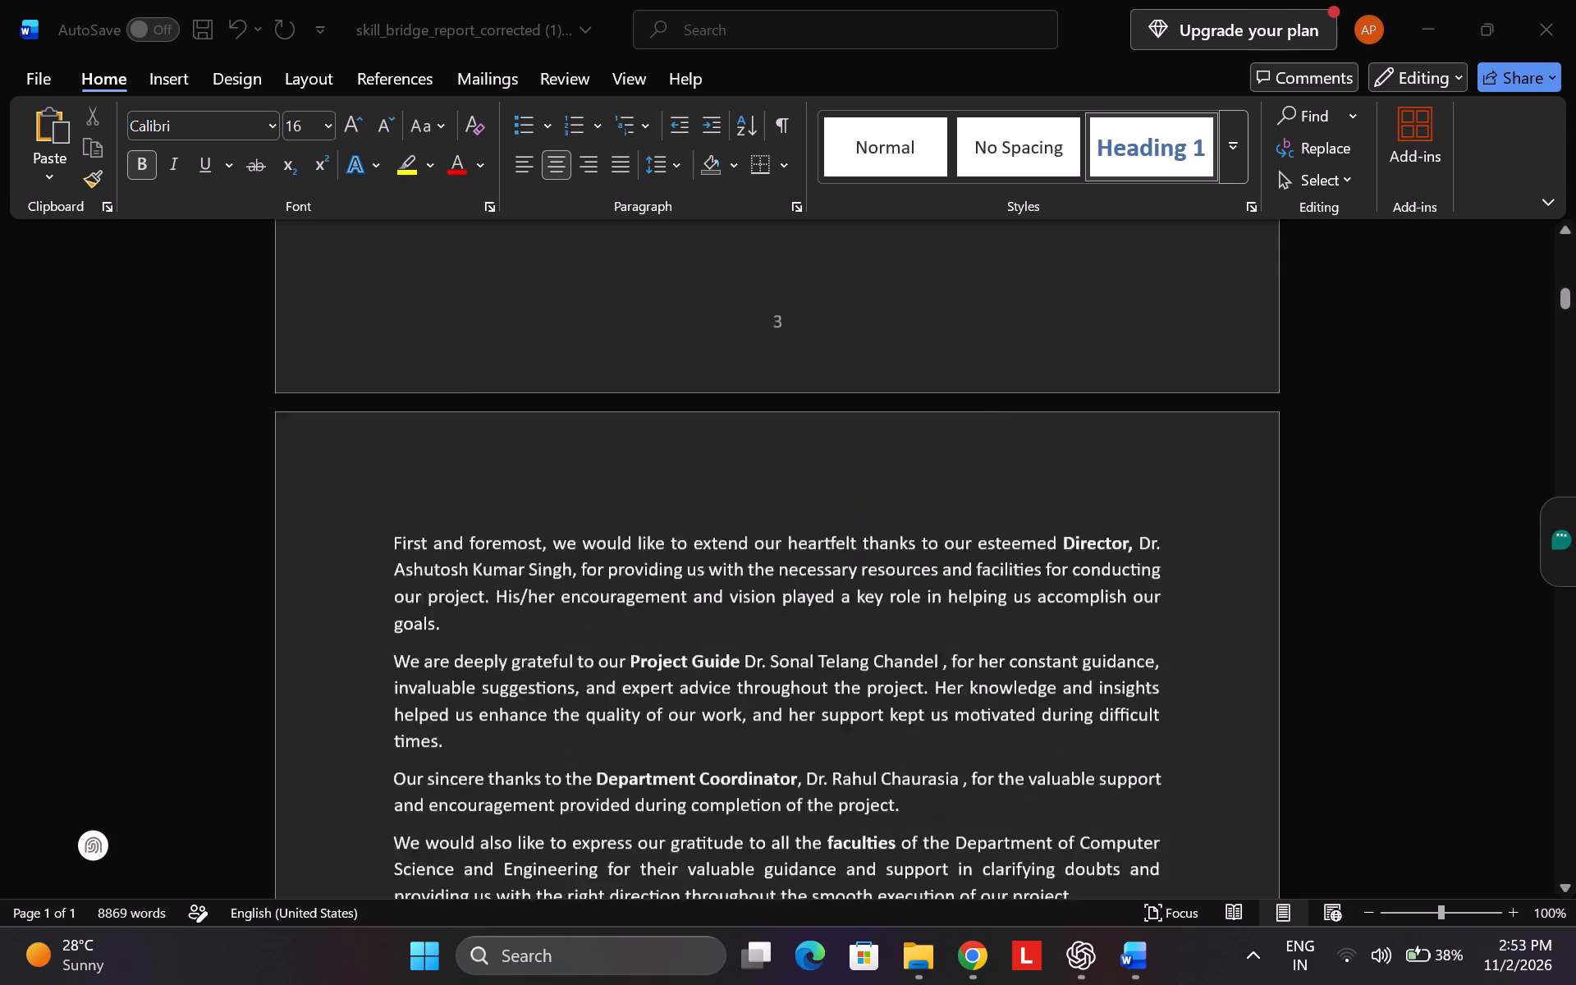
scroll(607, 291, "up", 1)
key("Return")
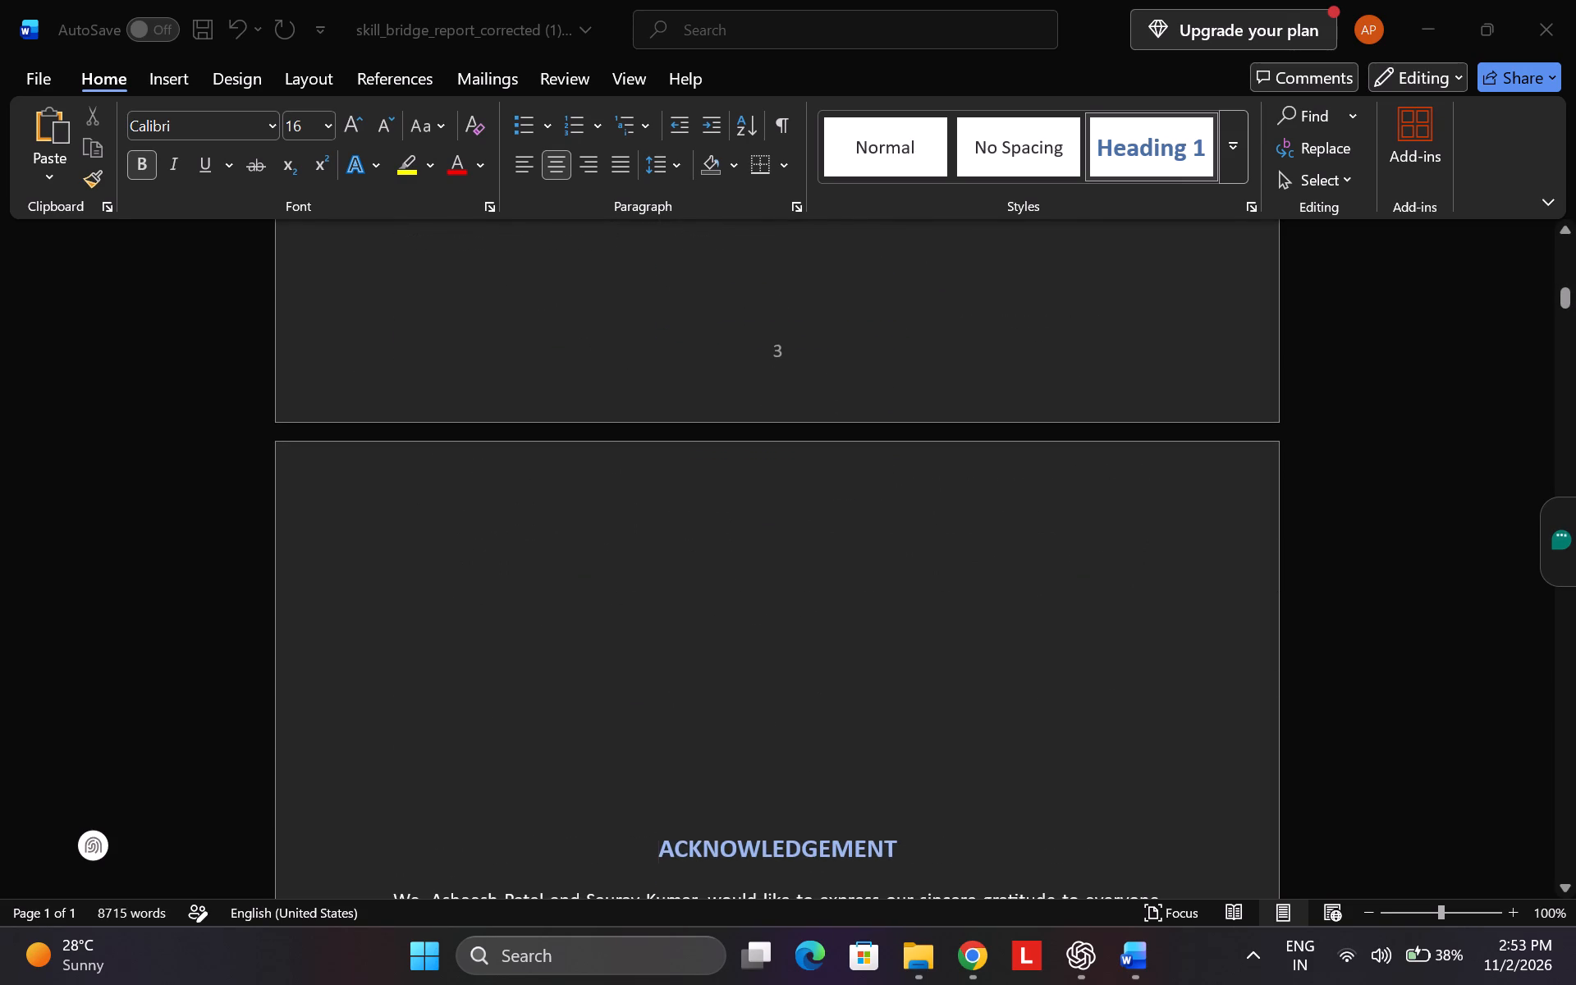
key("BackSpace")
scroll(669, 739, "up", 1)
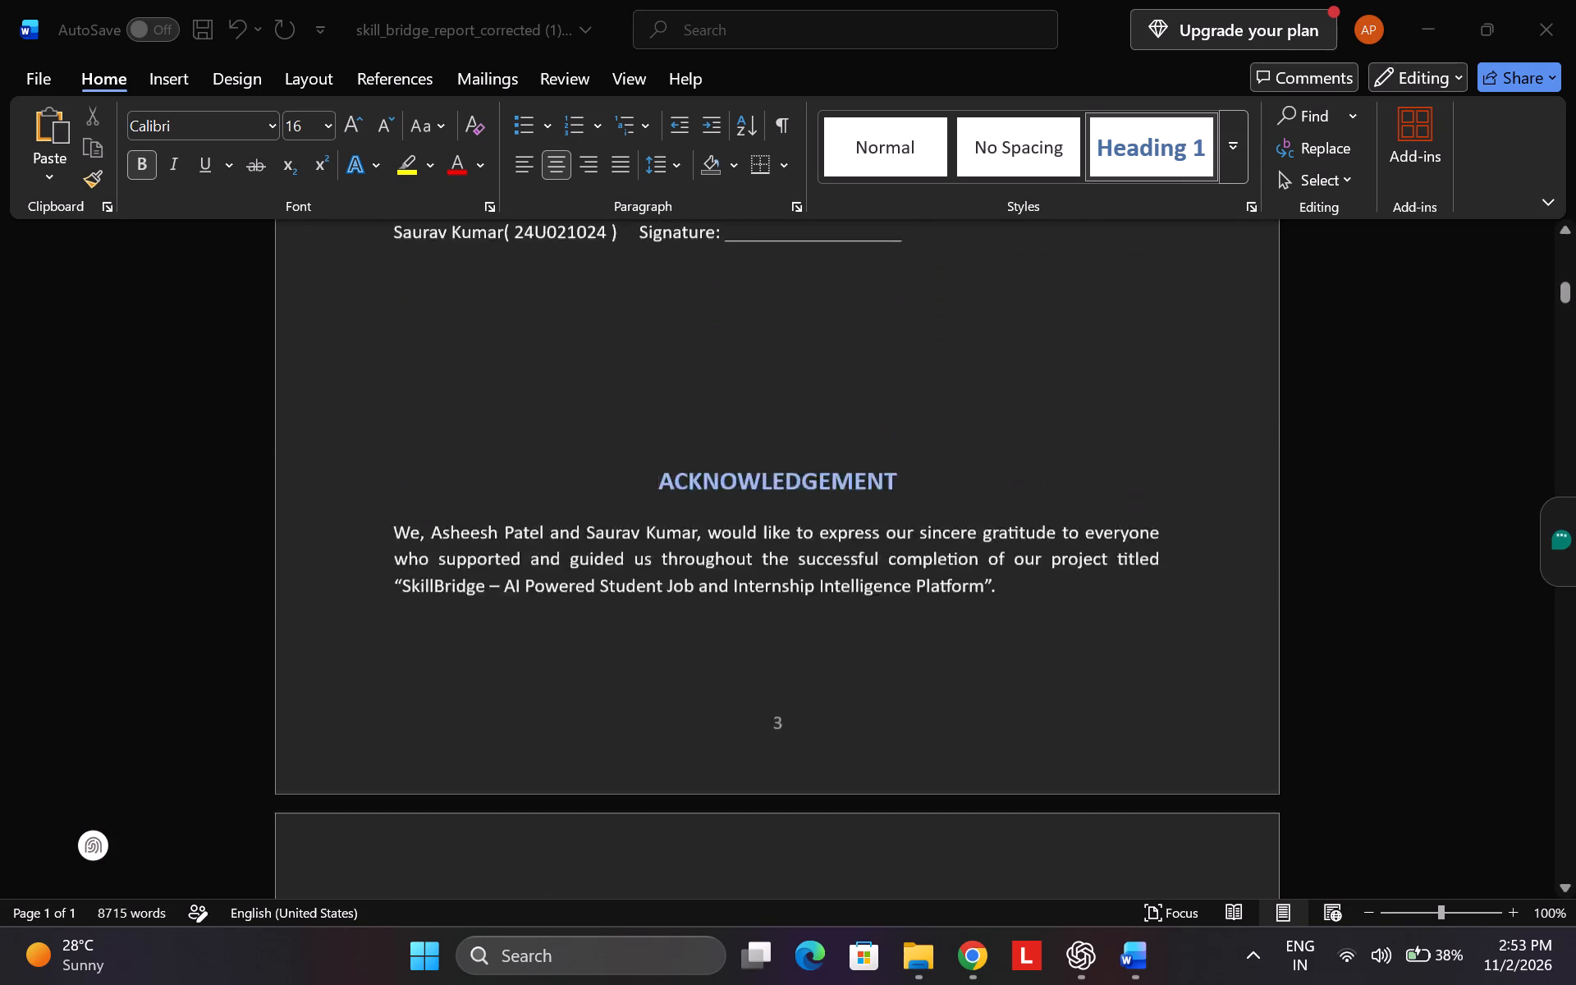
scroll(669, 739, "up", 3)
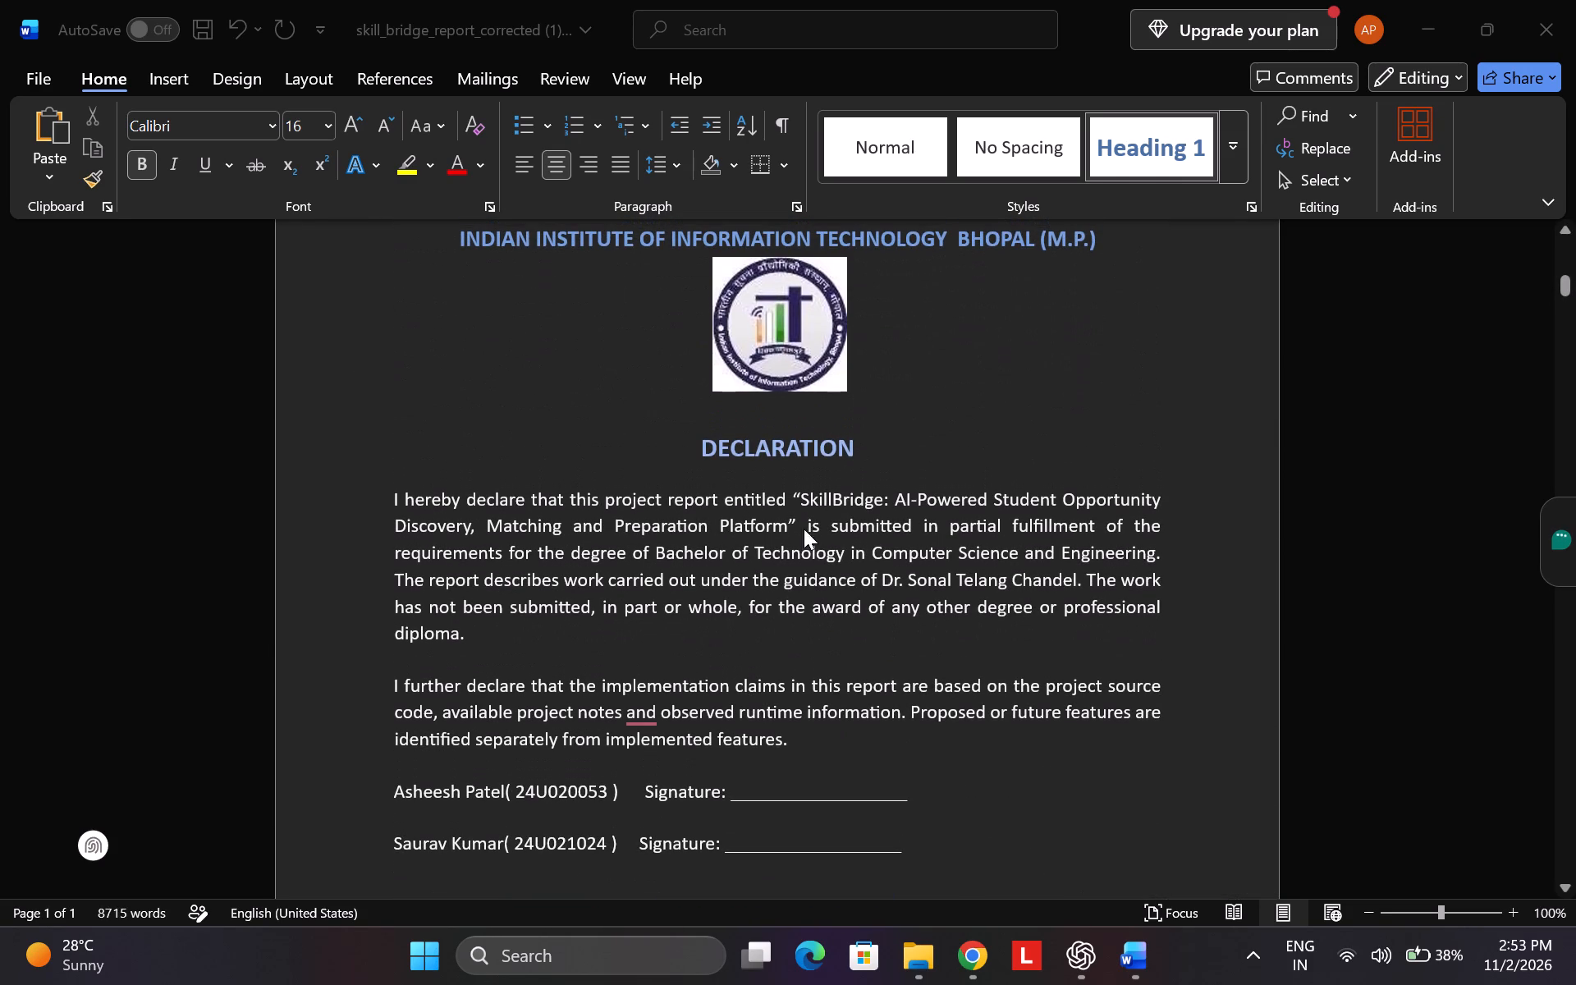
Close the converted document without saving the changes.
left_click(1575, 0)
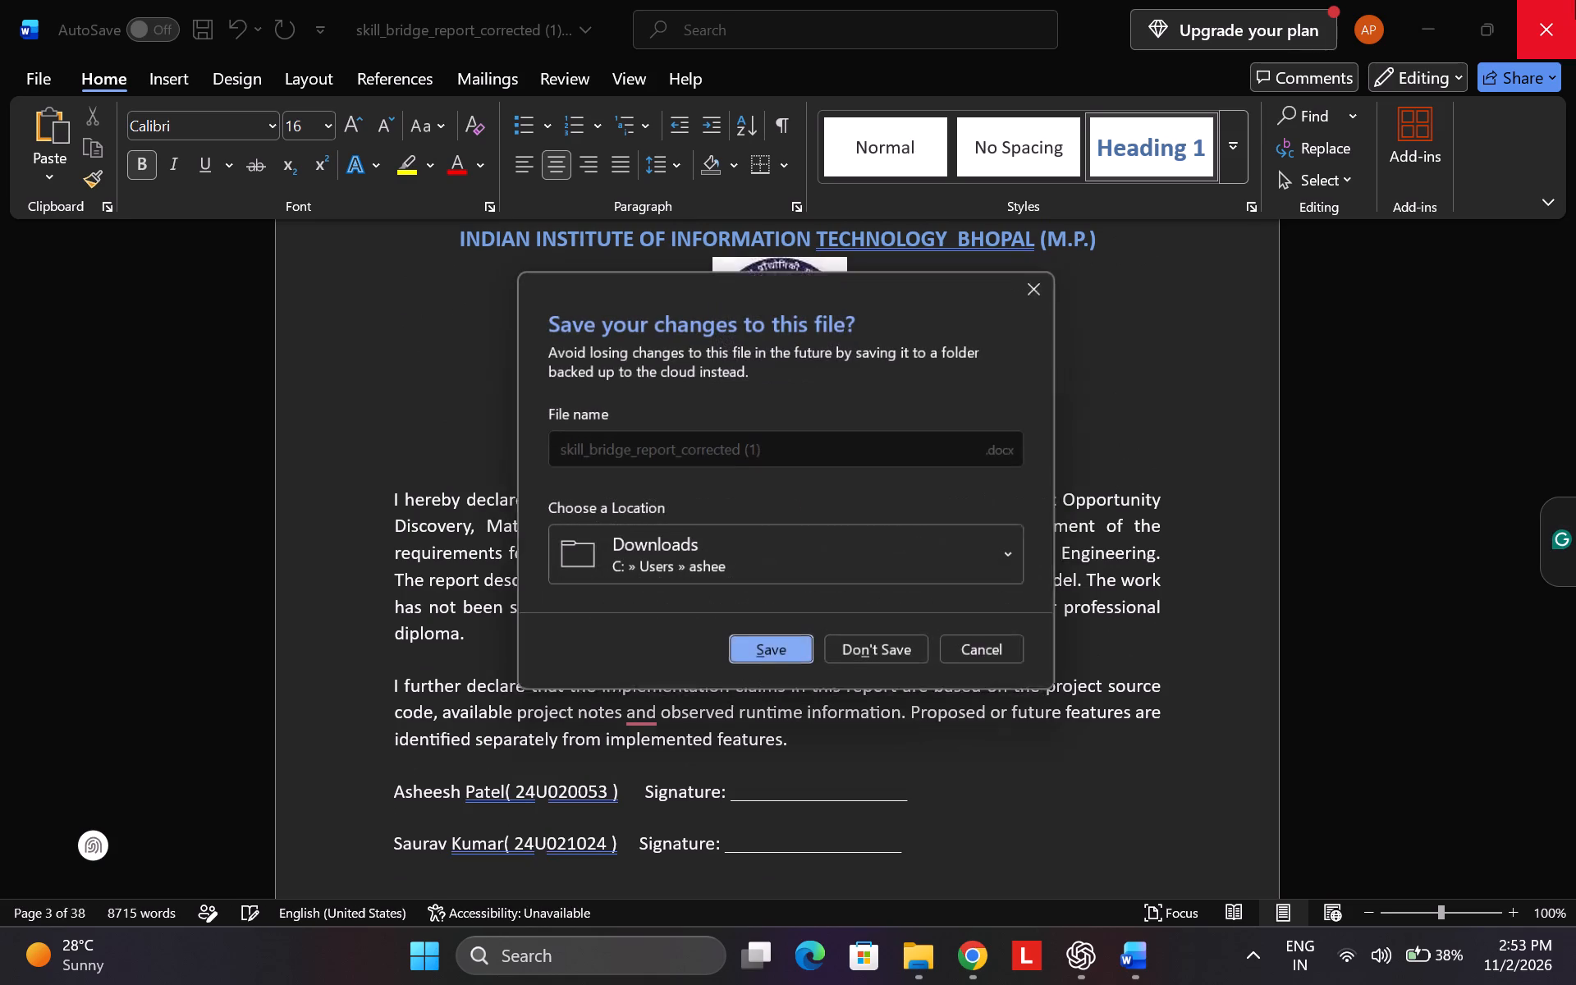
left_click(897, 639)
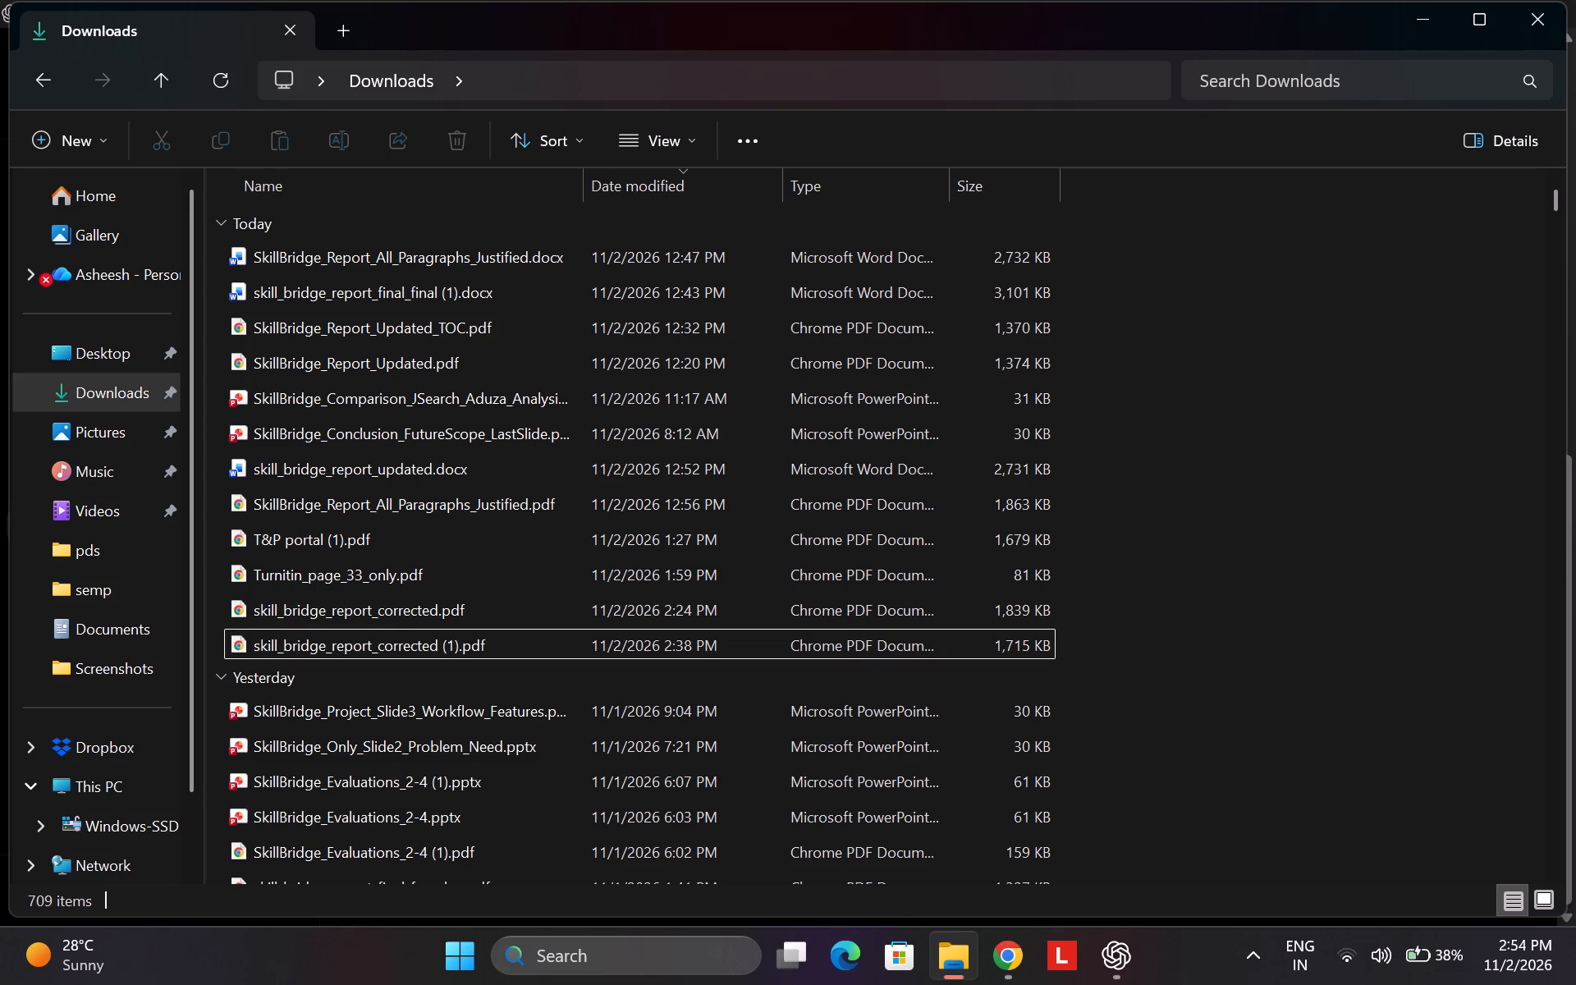
Reopen skill_bridge_report_corrected (1).pdf from Downloads in Word just once and accept its conversion to an editable document.
right_click(497, 635)
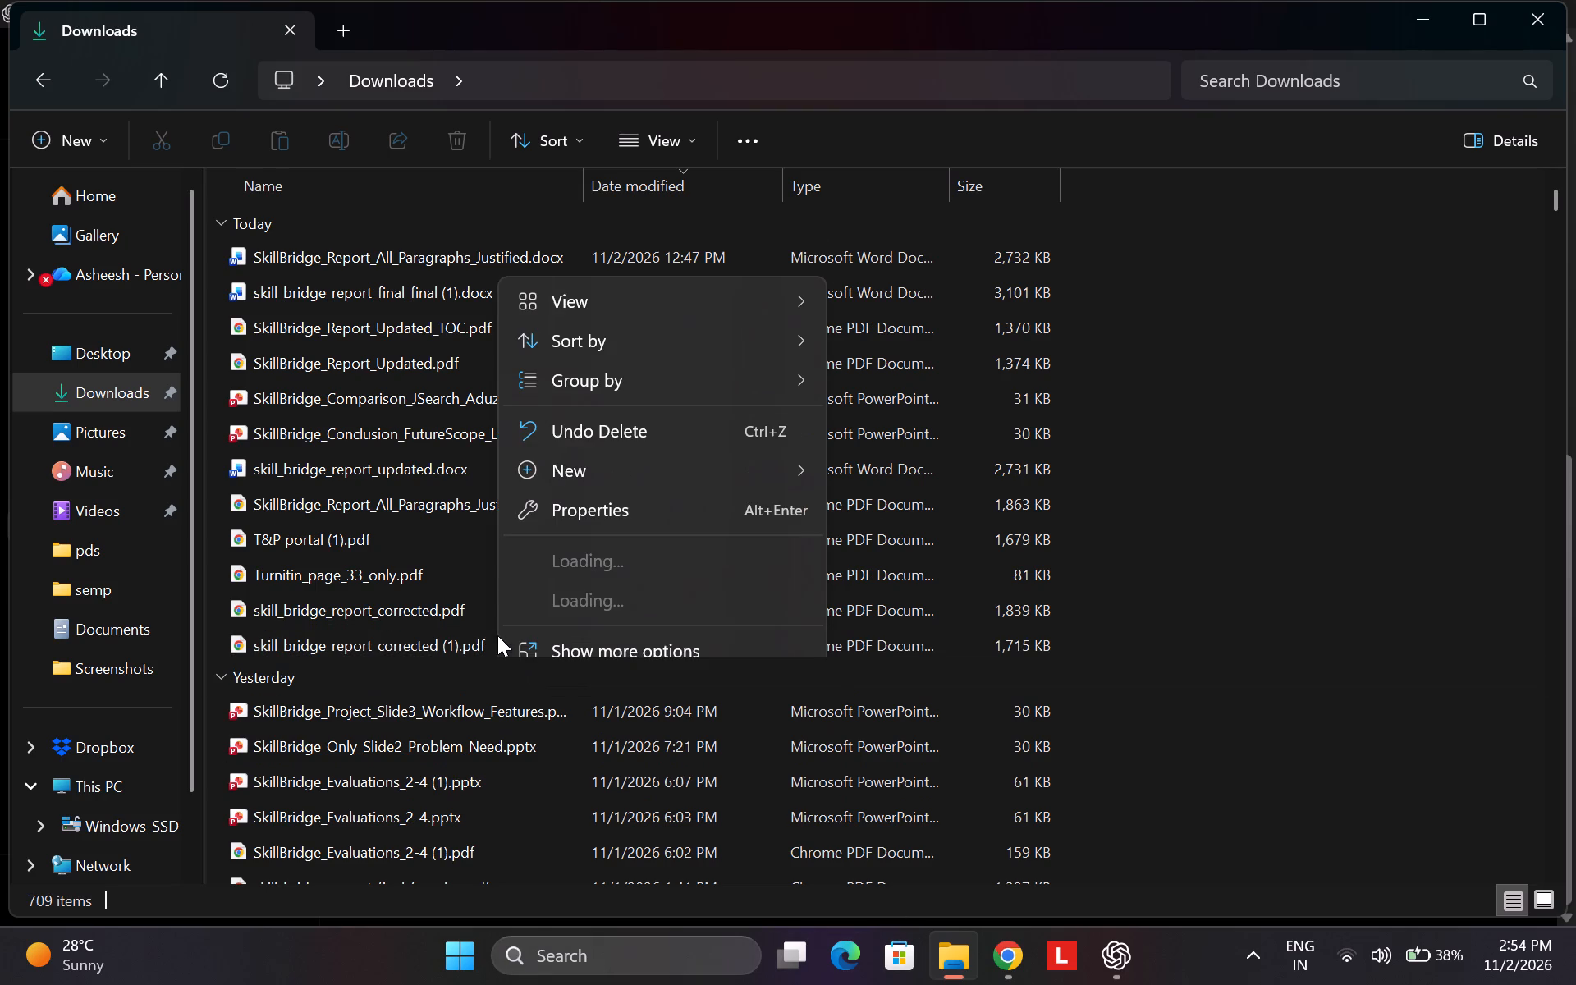
left_click(447, 649)
right_click(447, 649)
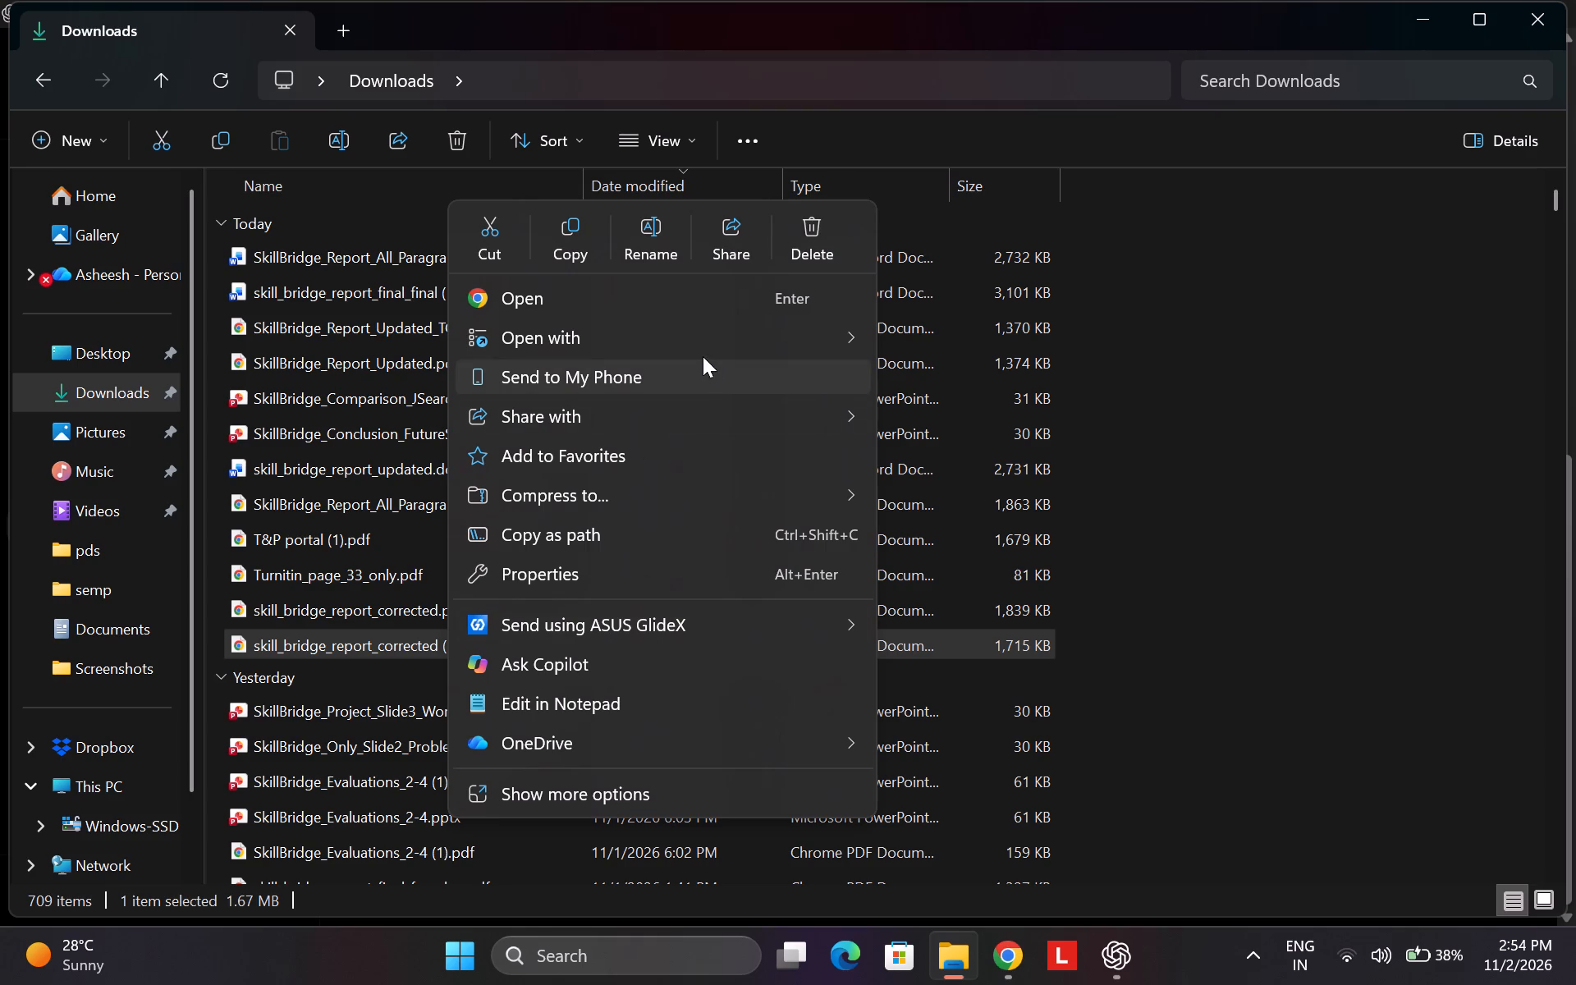
left_click(695, 348)
left_click(1050, 463)
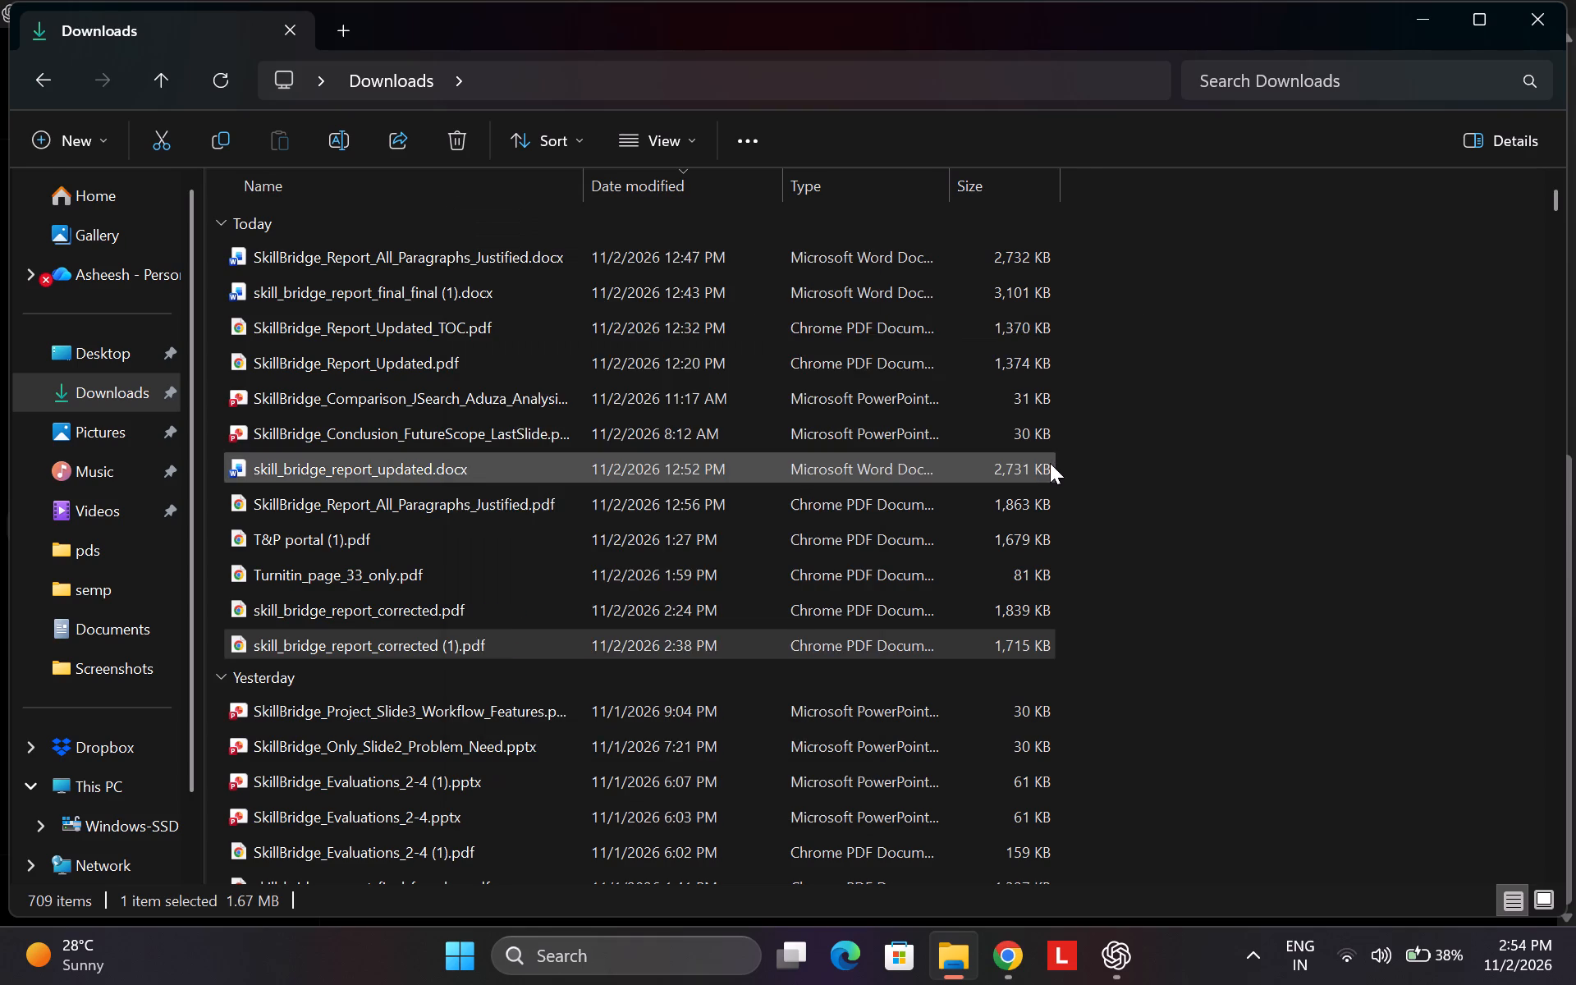
scroll(693, 570, "down", 1)
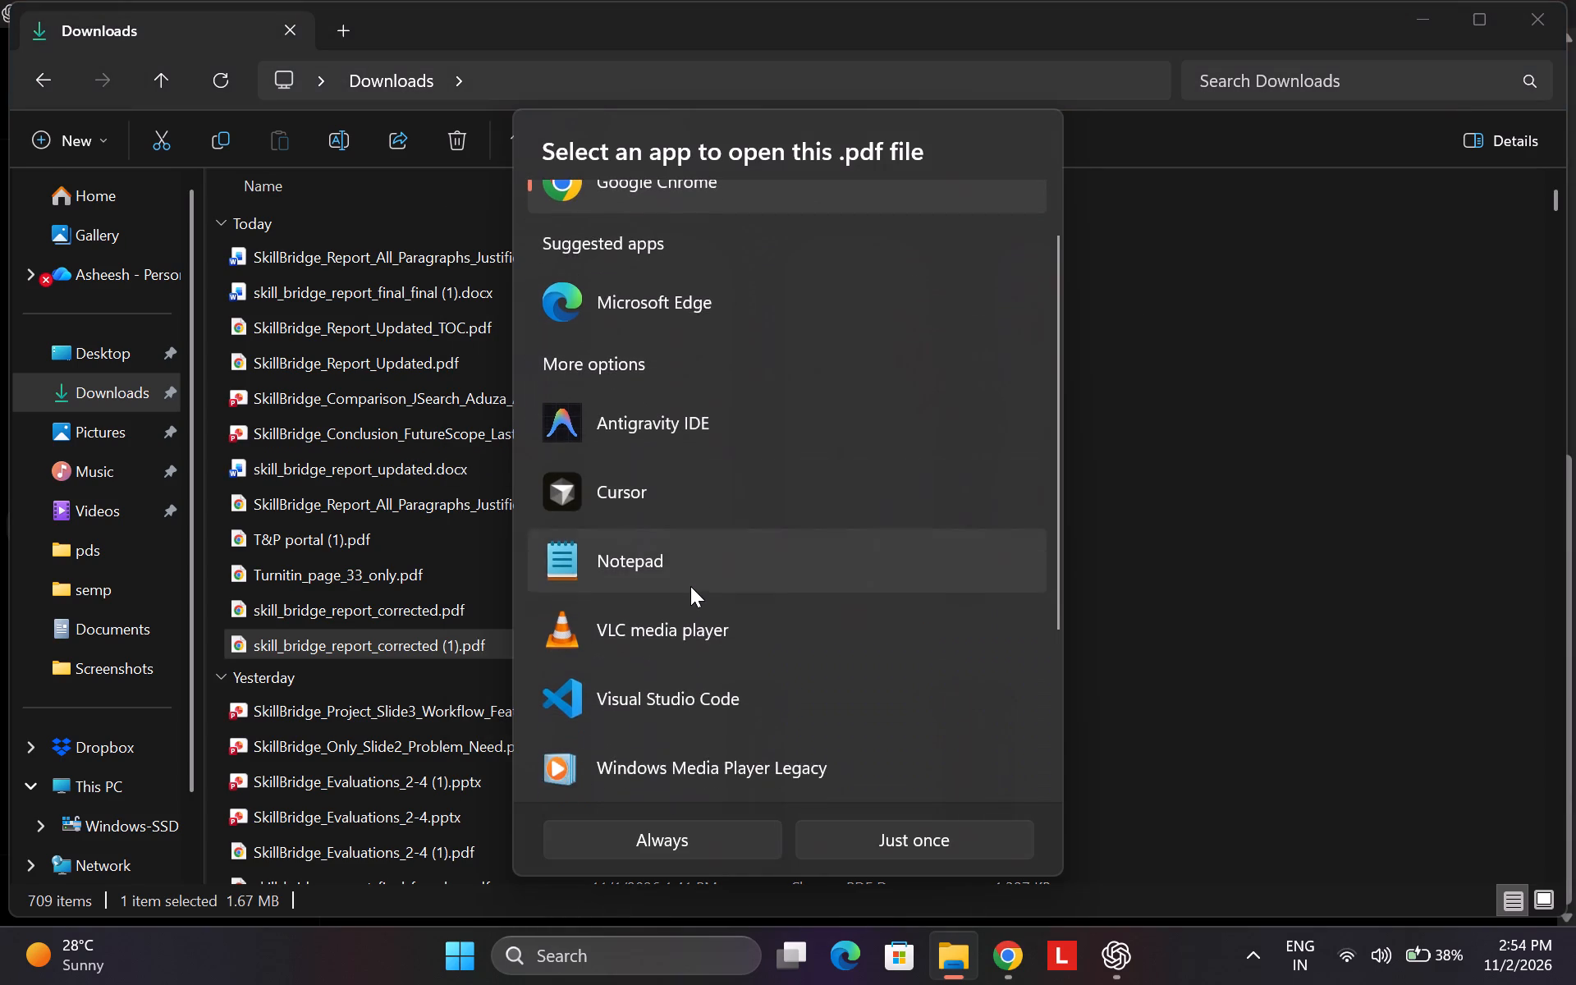
scroll(685, 768, "down", 1)
left_click(694, 703)
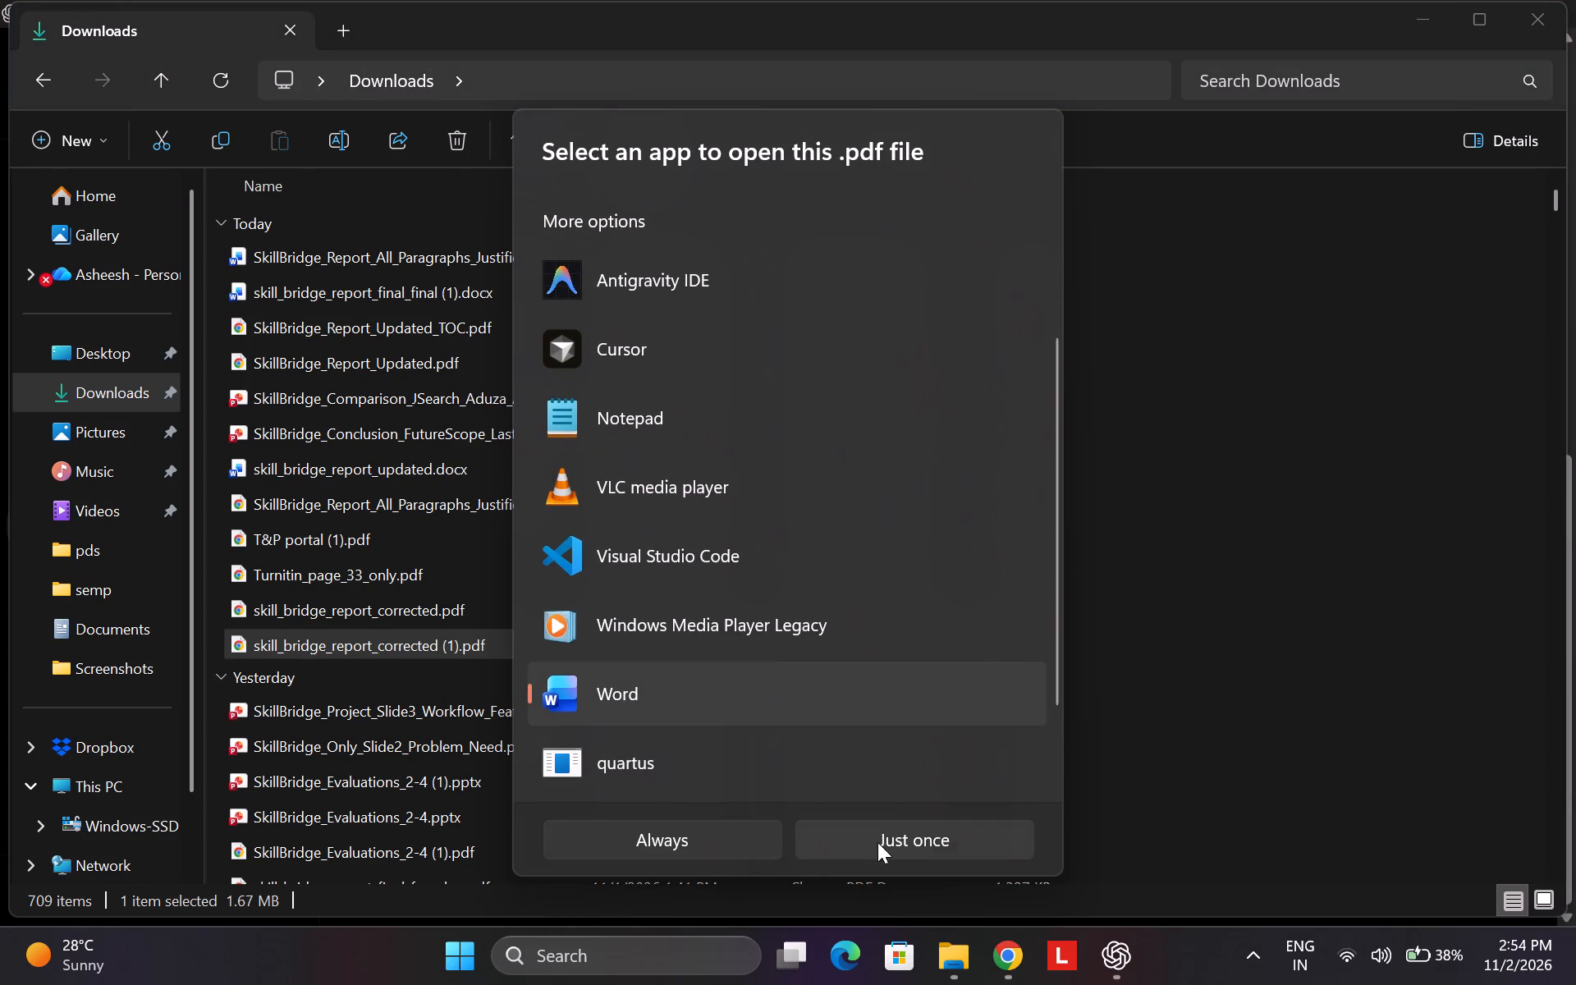
left_click(879, 842)
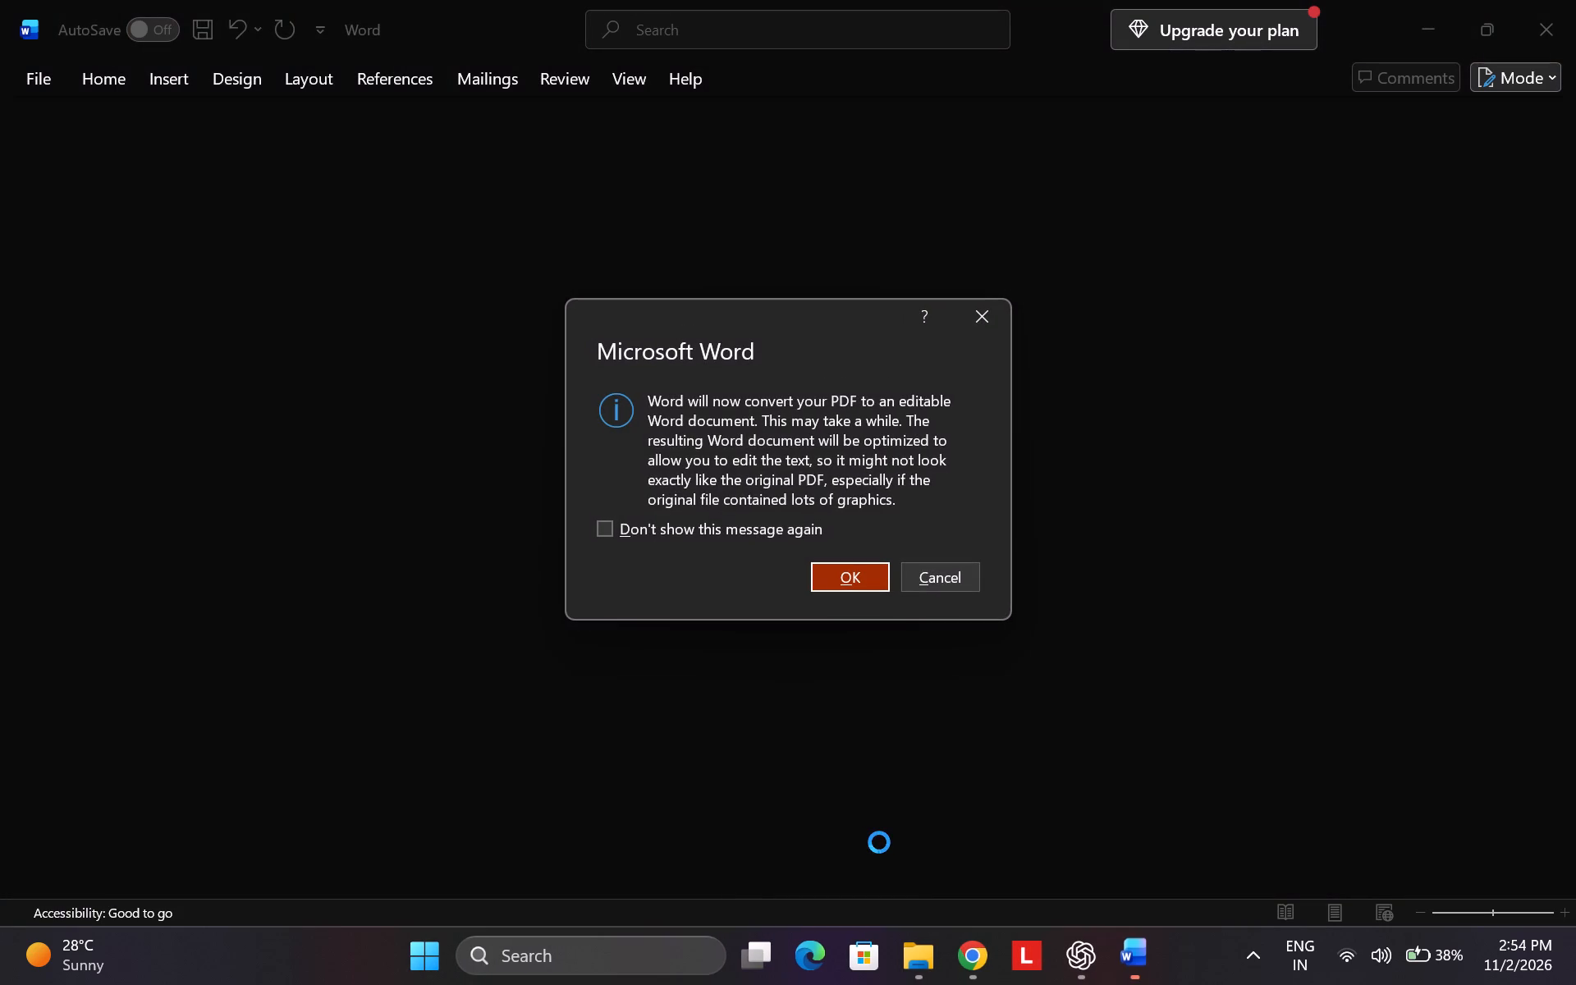
left_click(858, 579)
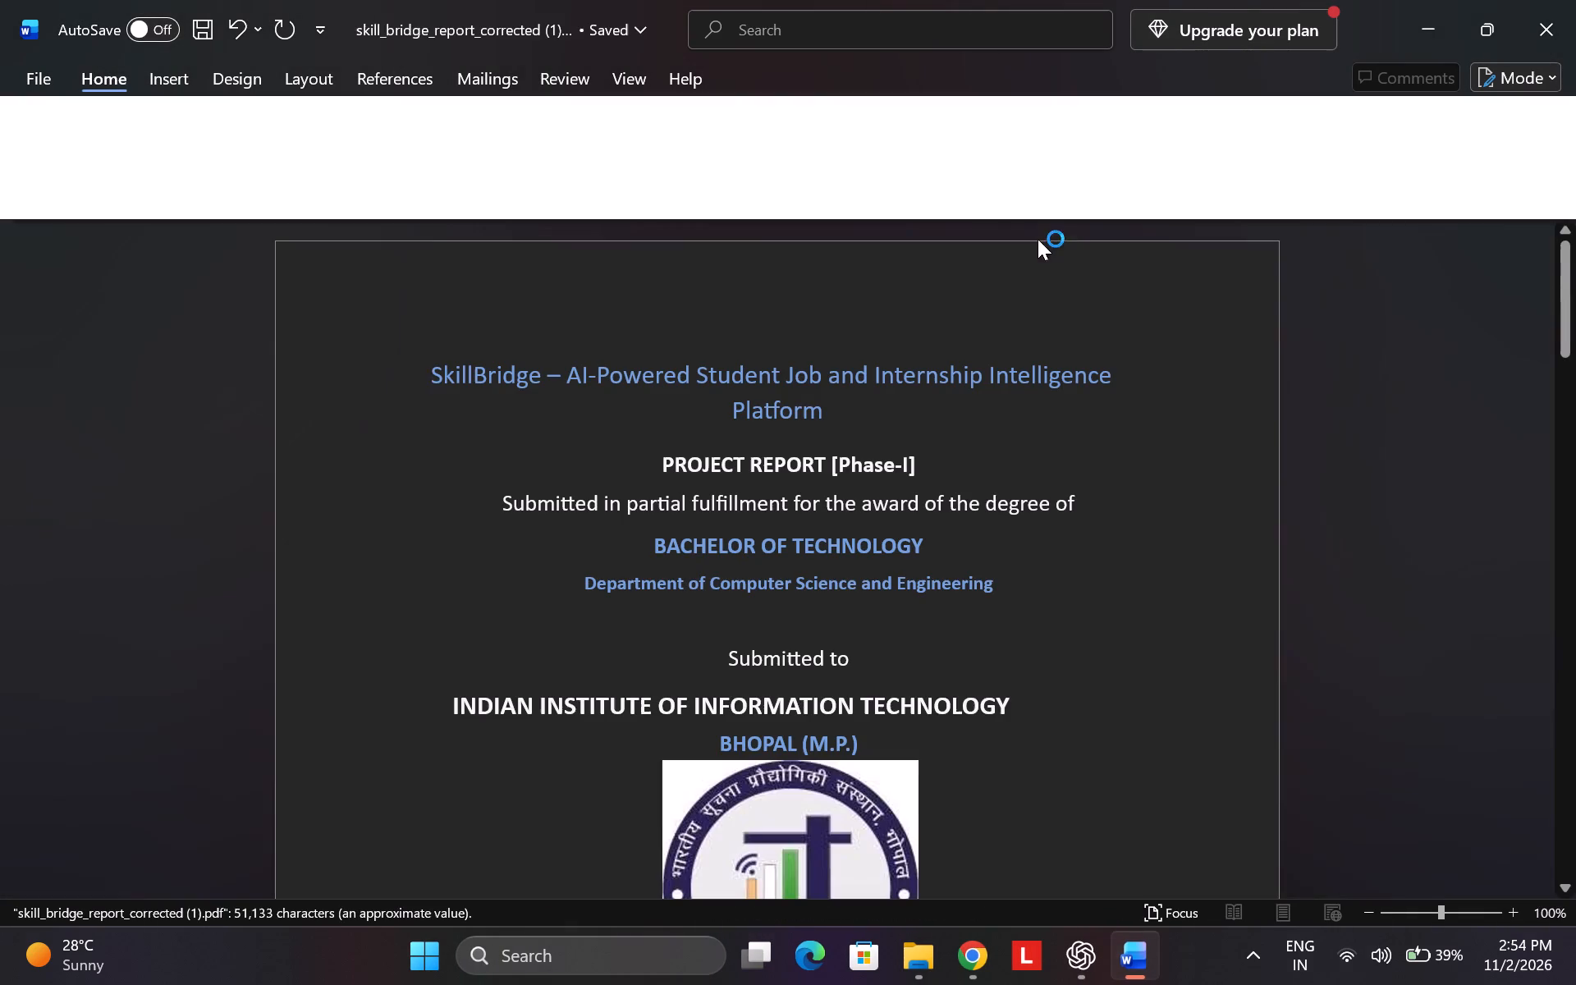
Insert a page break before the institute heading above DECLARATION so the declaration section starts on its own page.
scroll(964, 421, "down", 1)
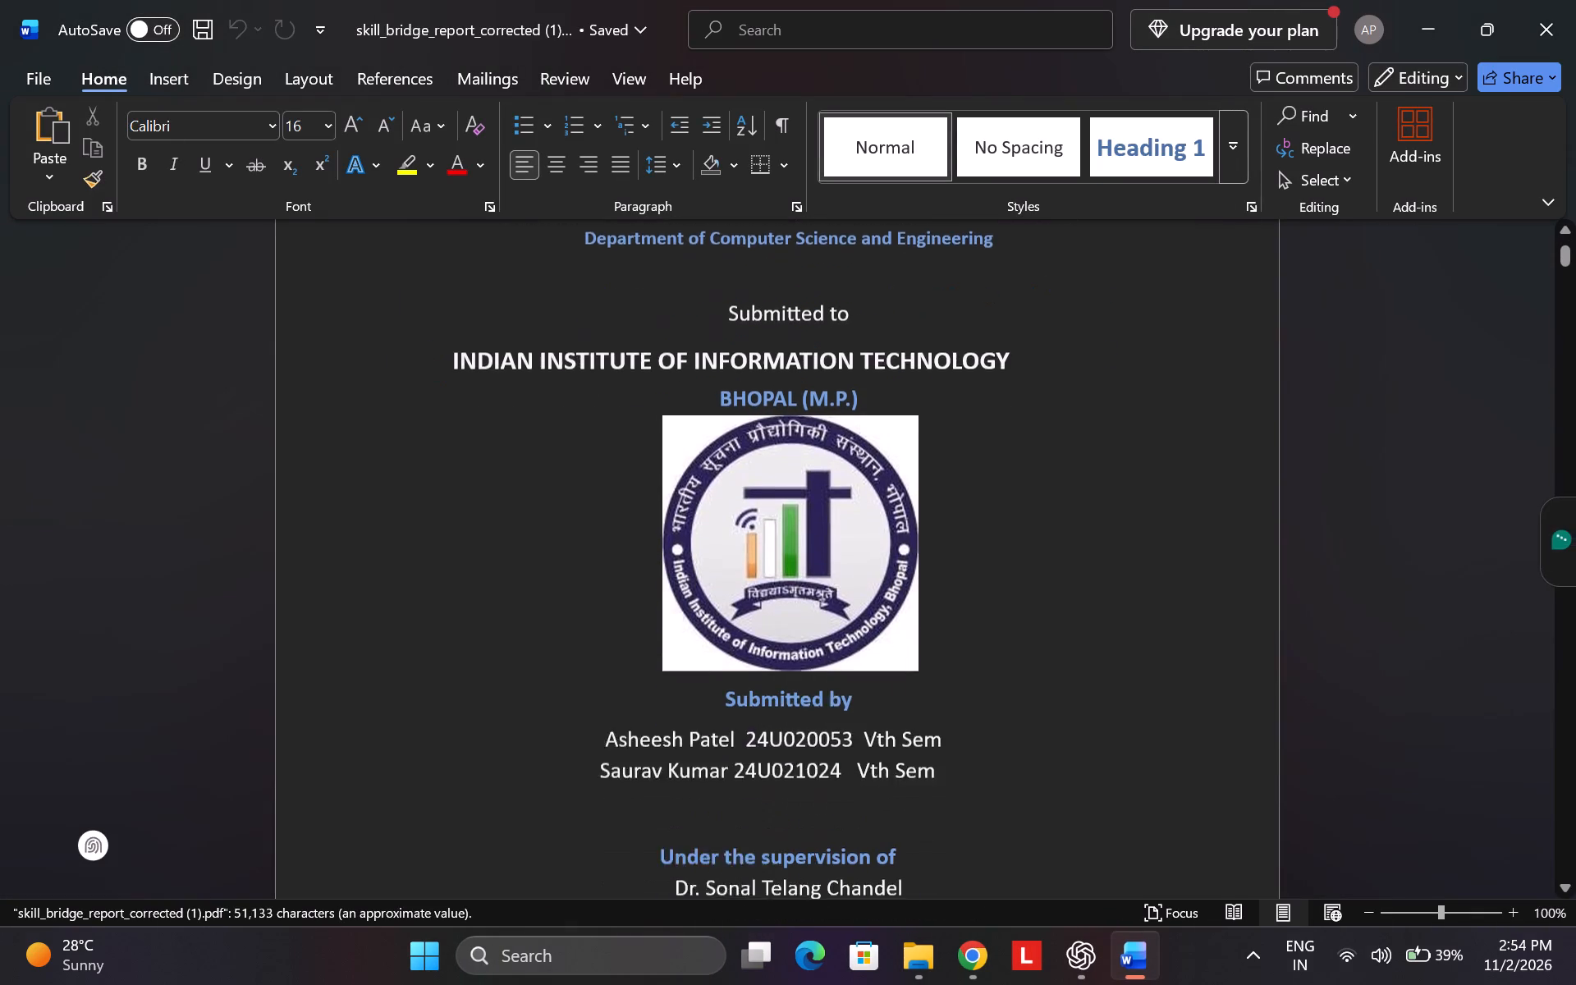
scroll(1041, 571, "down", 2)
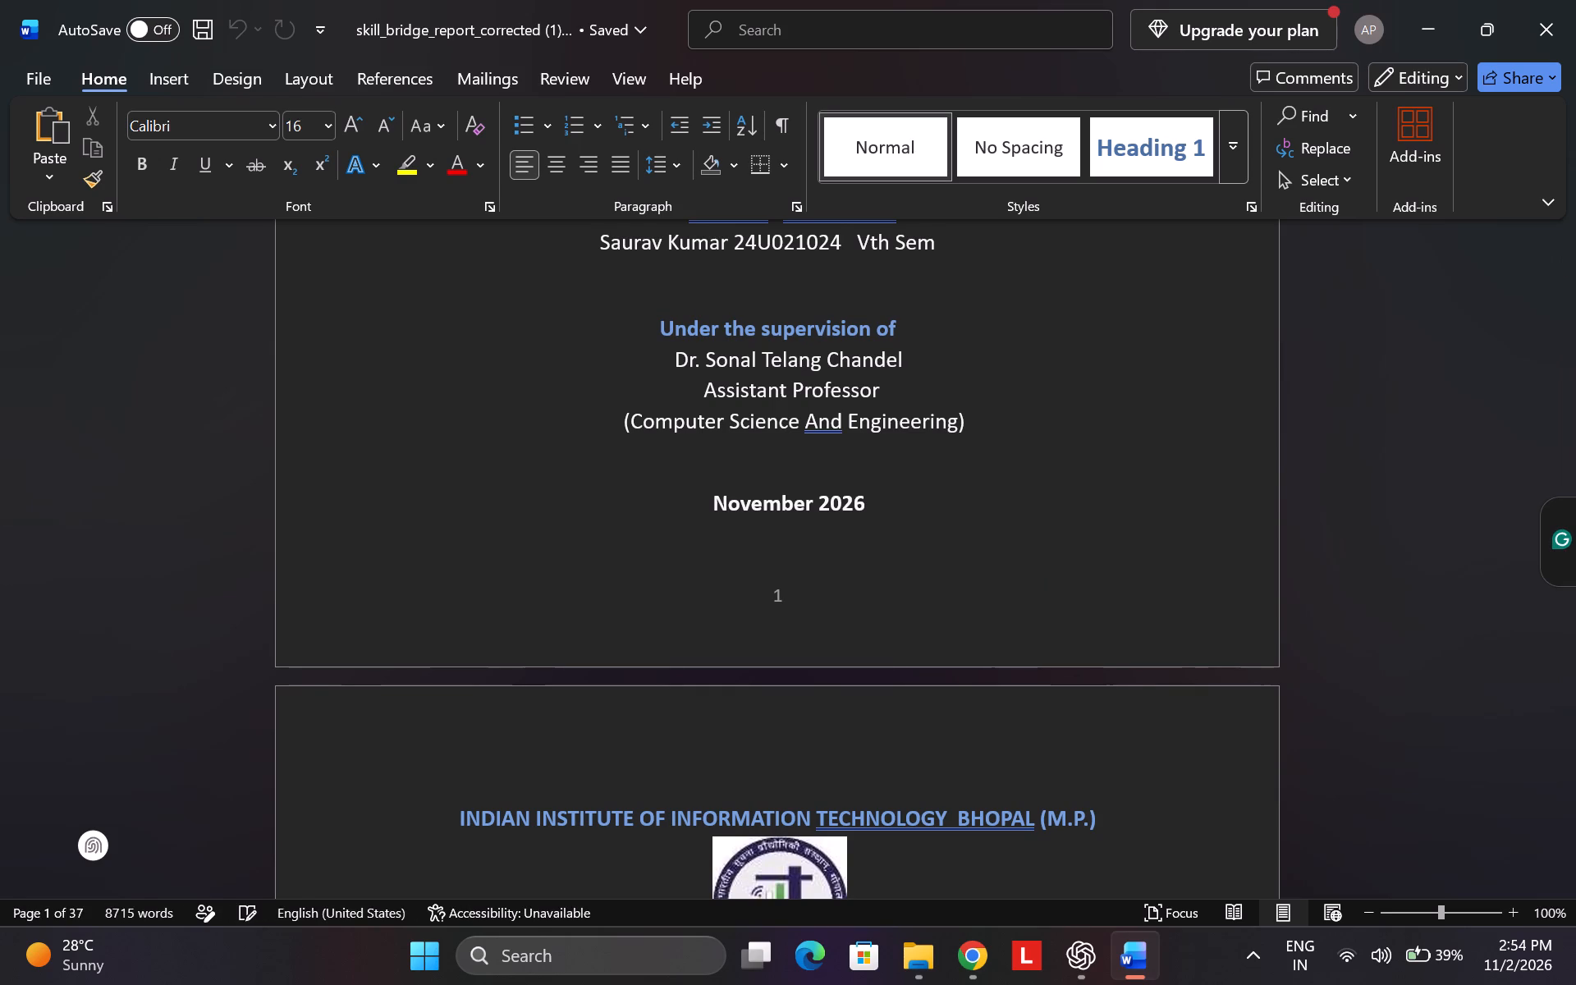
scroll(1041, 571, "down", 3)
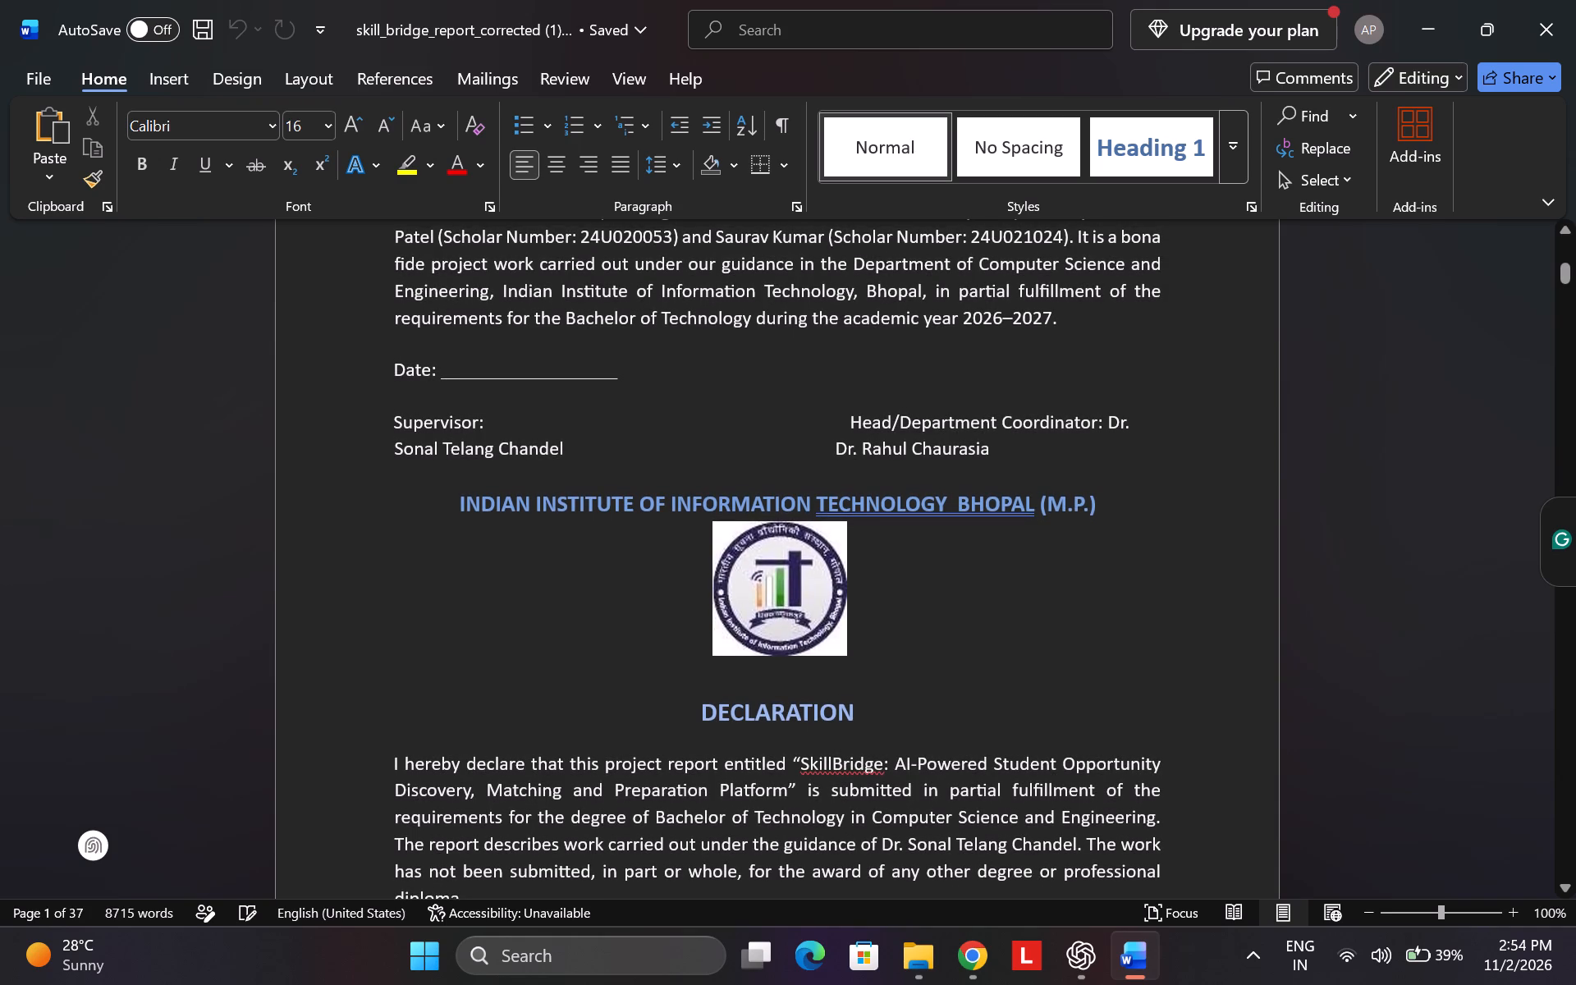
scroll(1041, 571, "down", 4)
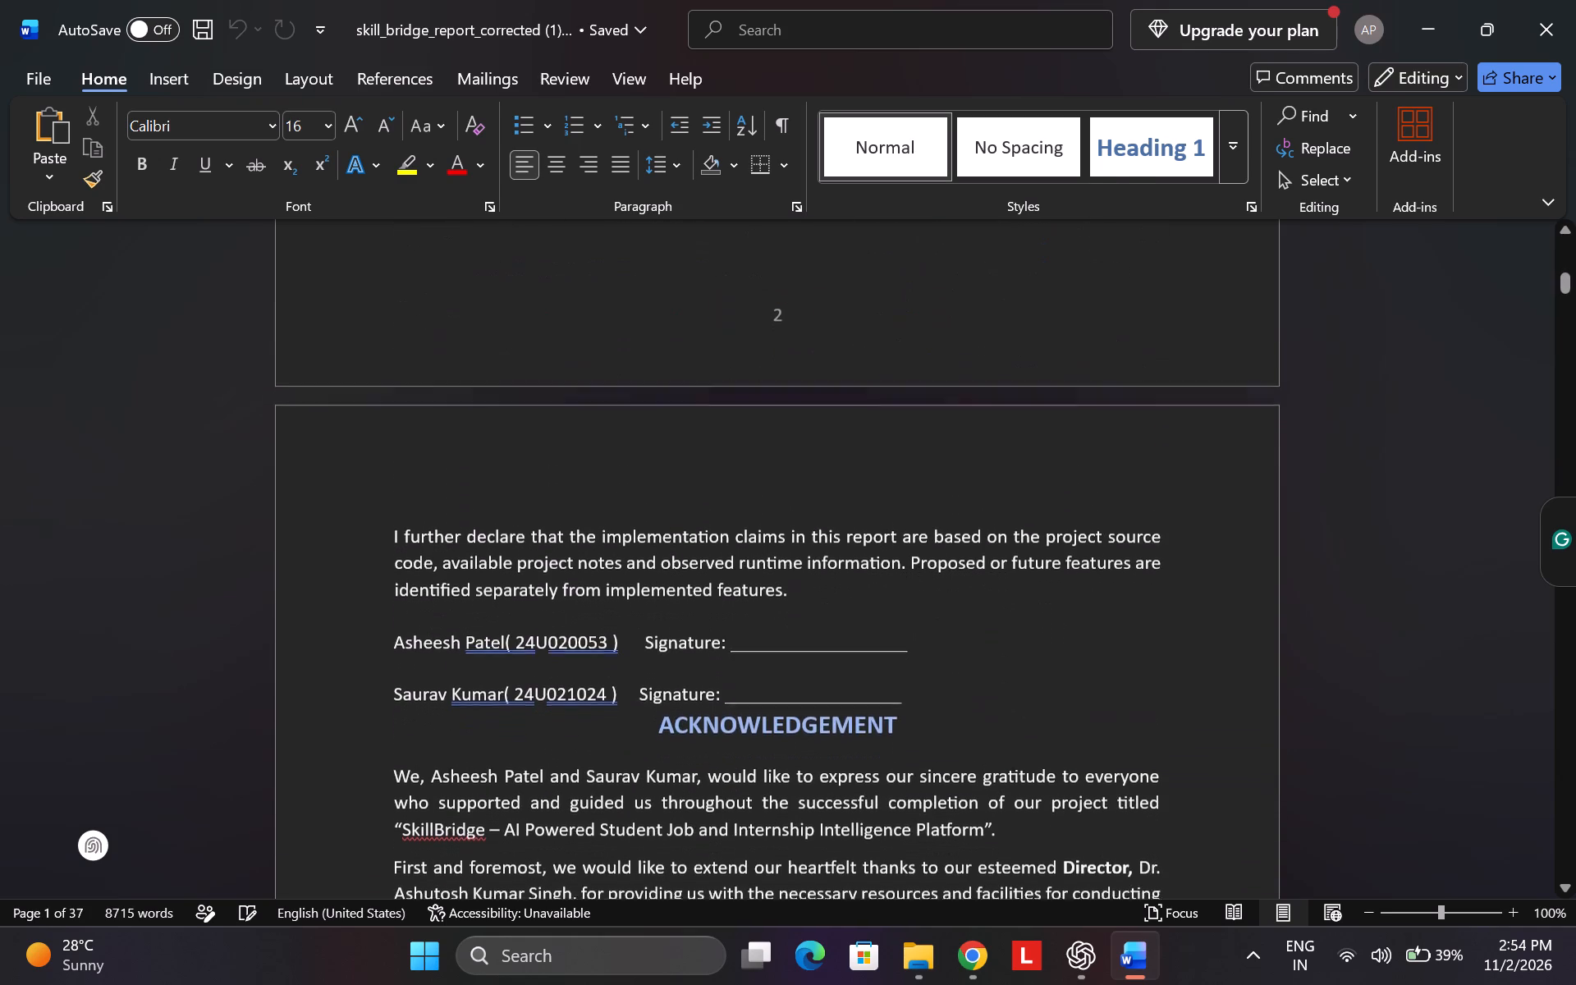
scroll(1041, 571, "down", 1)
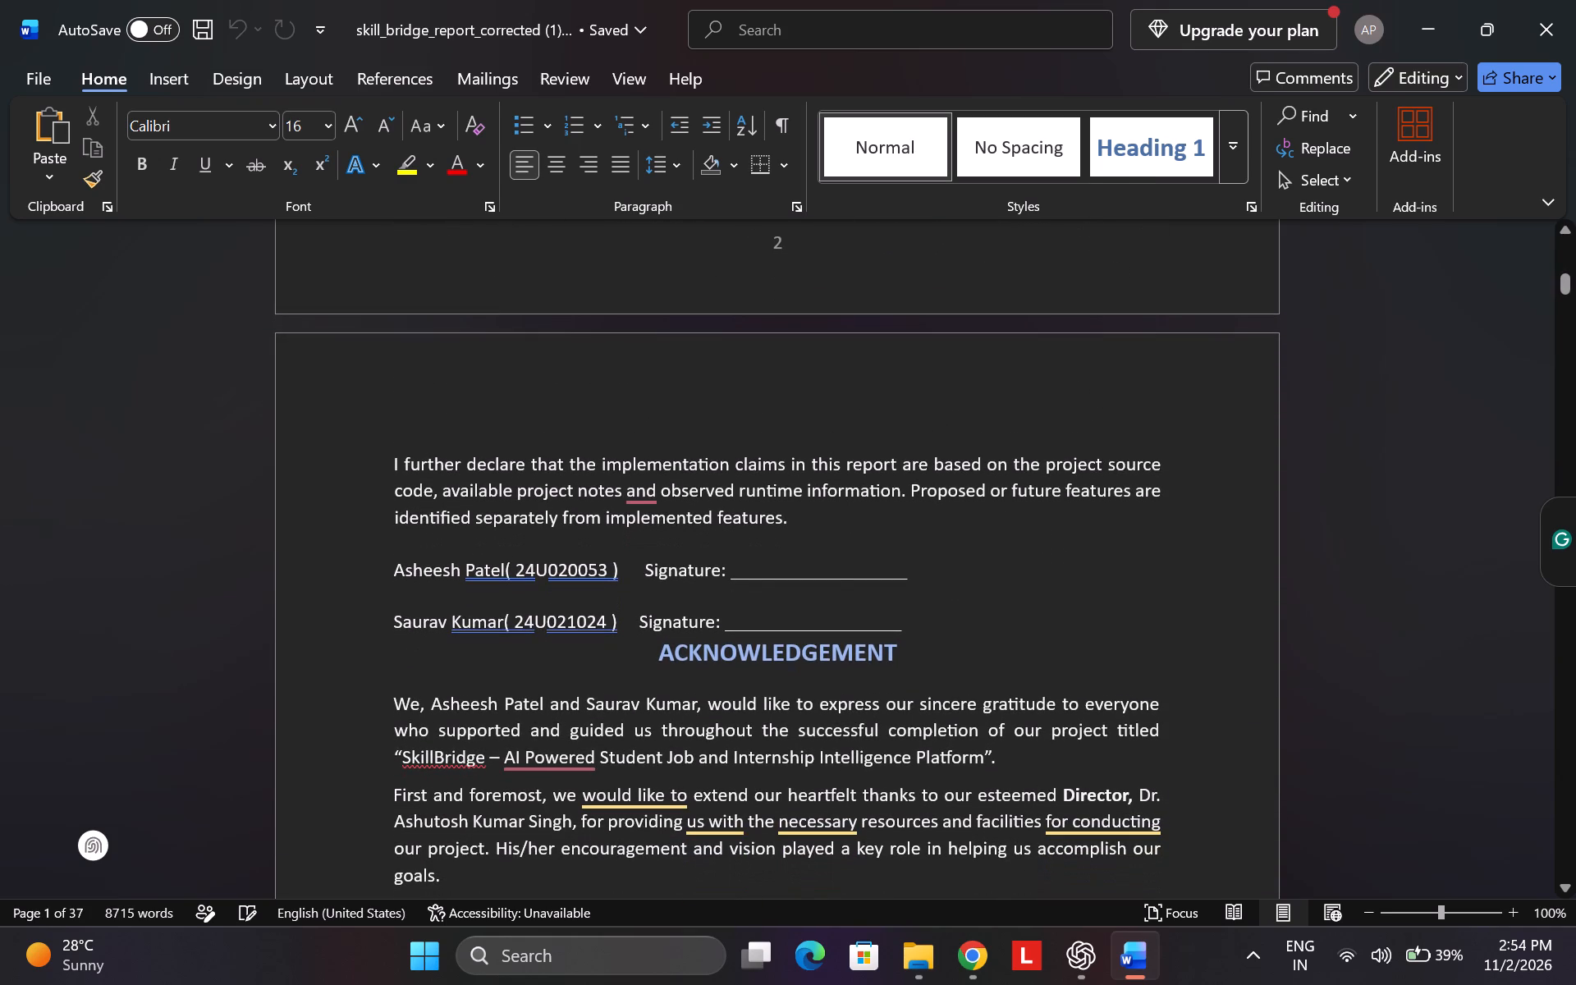
scroll(1041, 571, "up", 1)
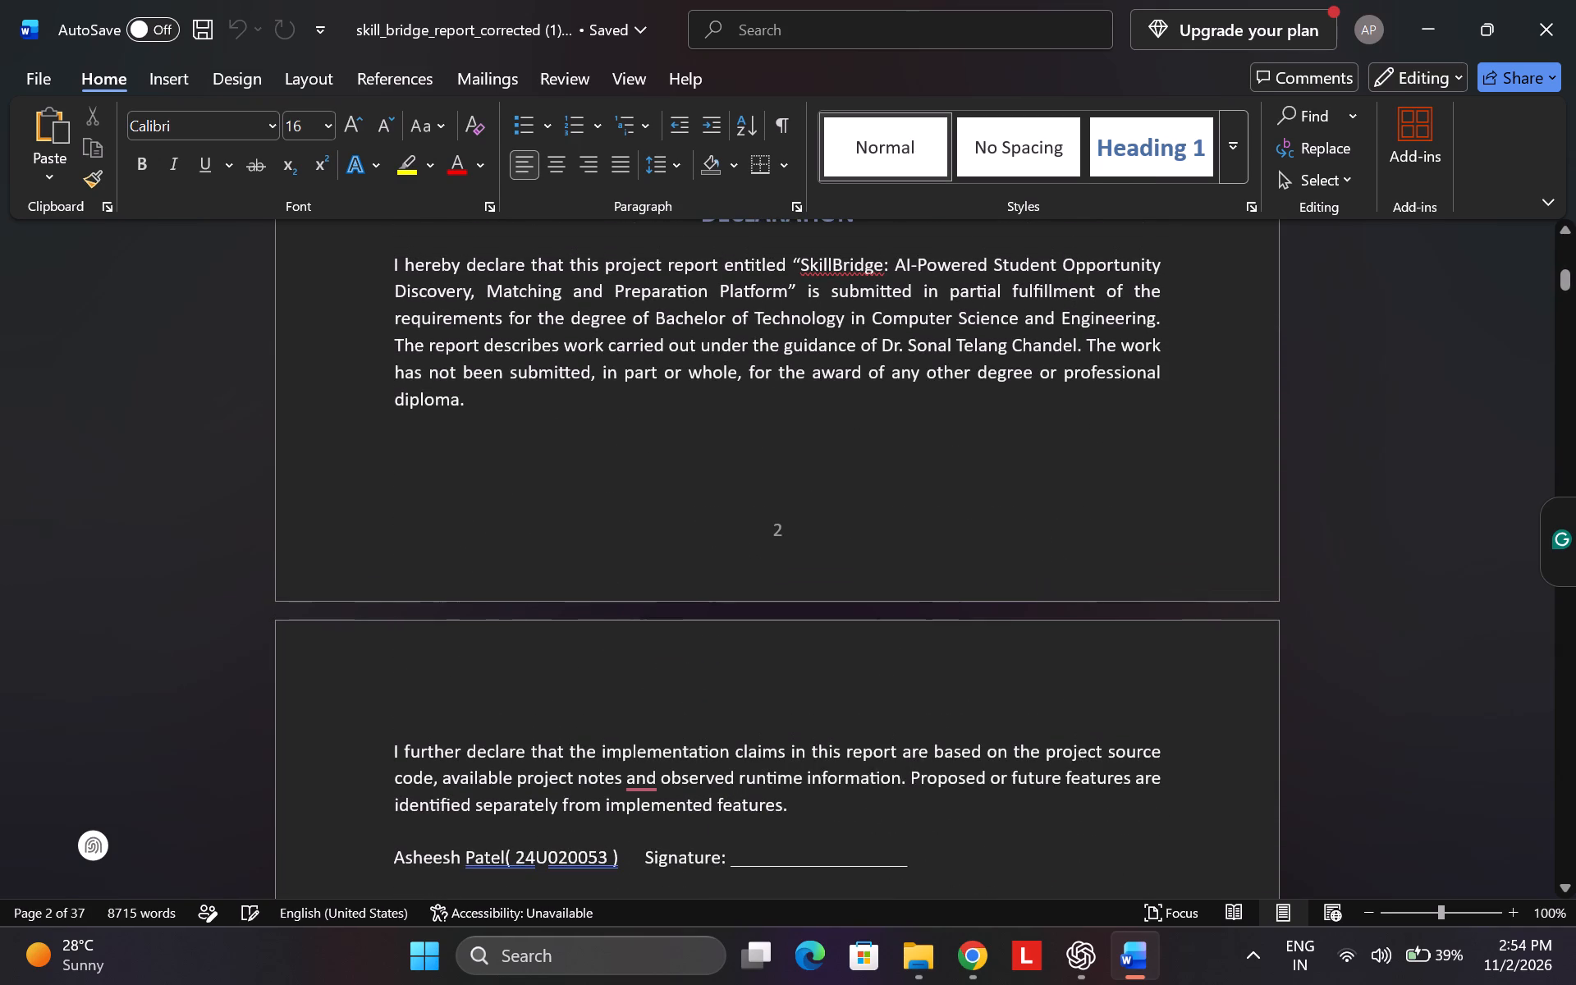
scroll(916, 497, "up", 1)
left_click(438, 602)
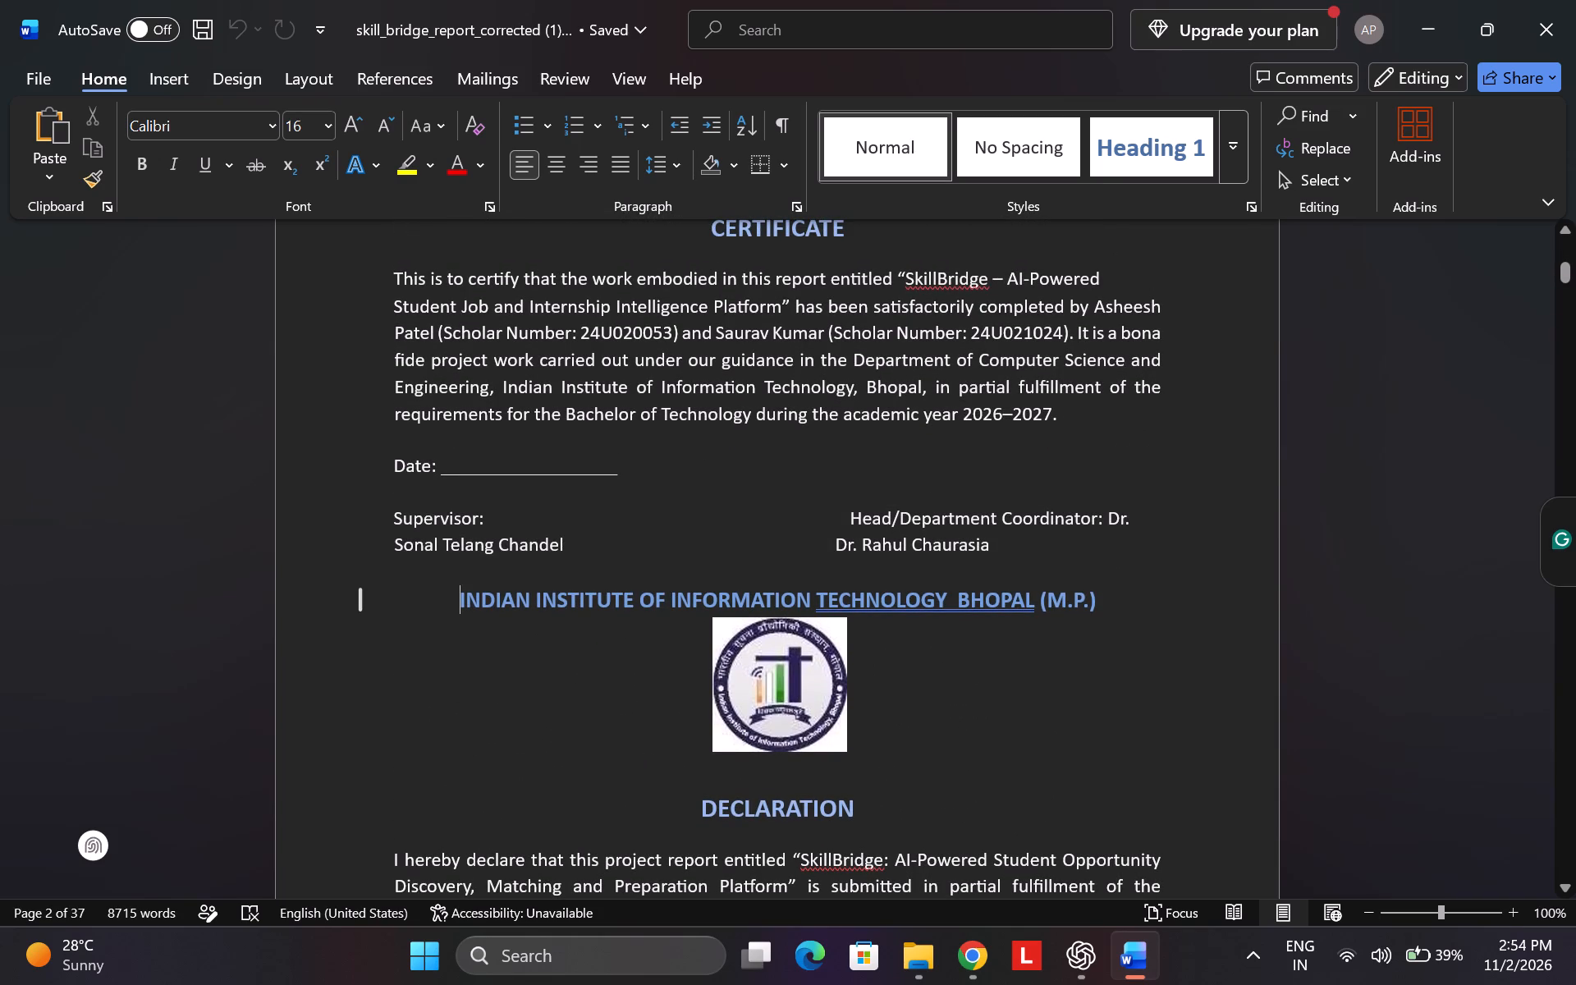
left_click(160, 85)
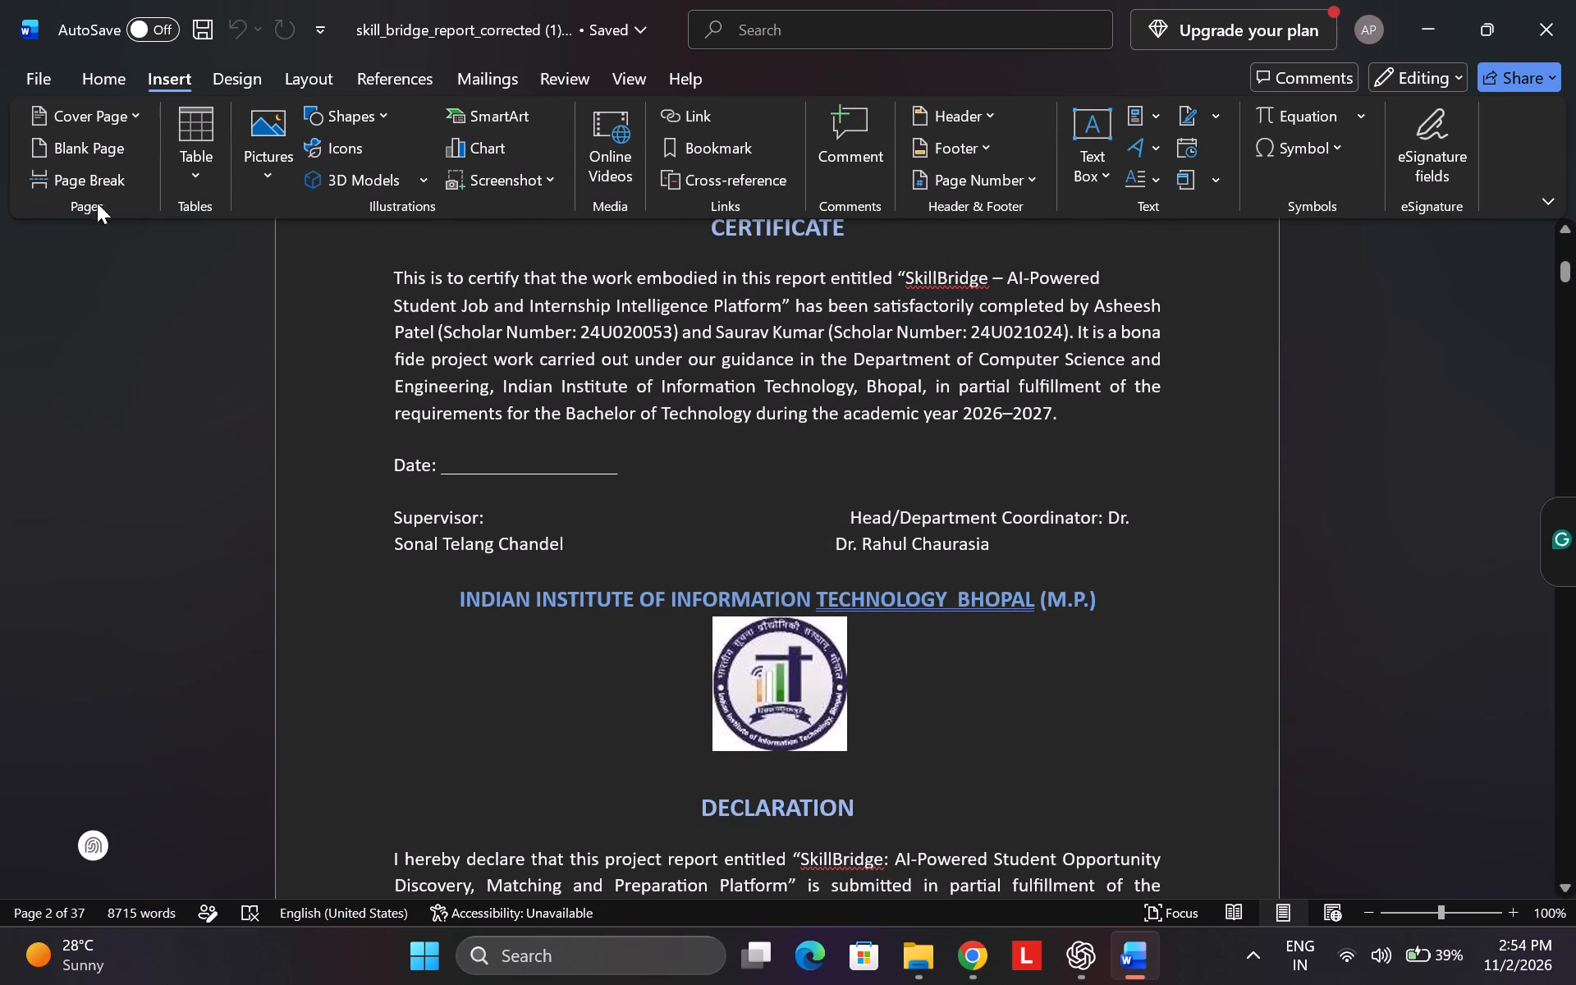
left_click(110, 172)
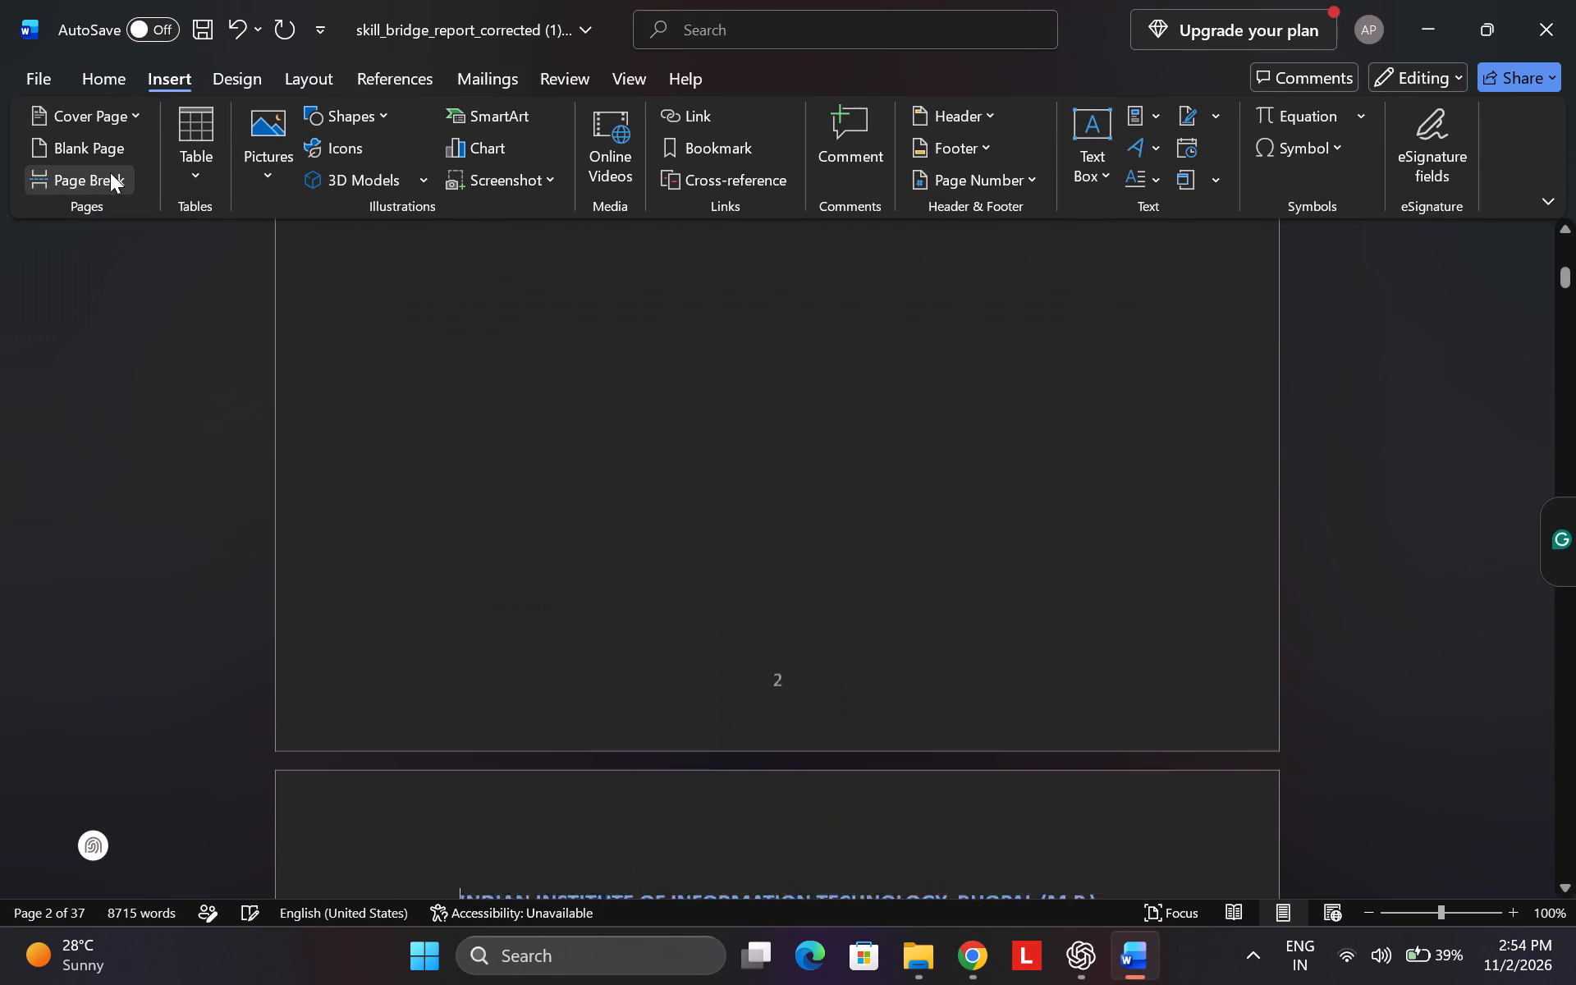
left_click(676, 447)
Insert a page break before the ACKNOWLEDGEMENT heading below the declaration signatures.
scroll(676, 447, "up", 1)
scroll(676, 447, "down", 1)
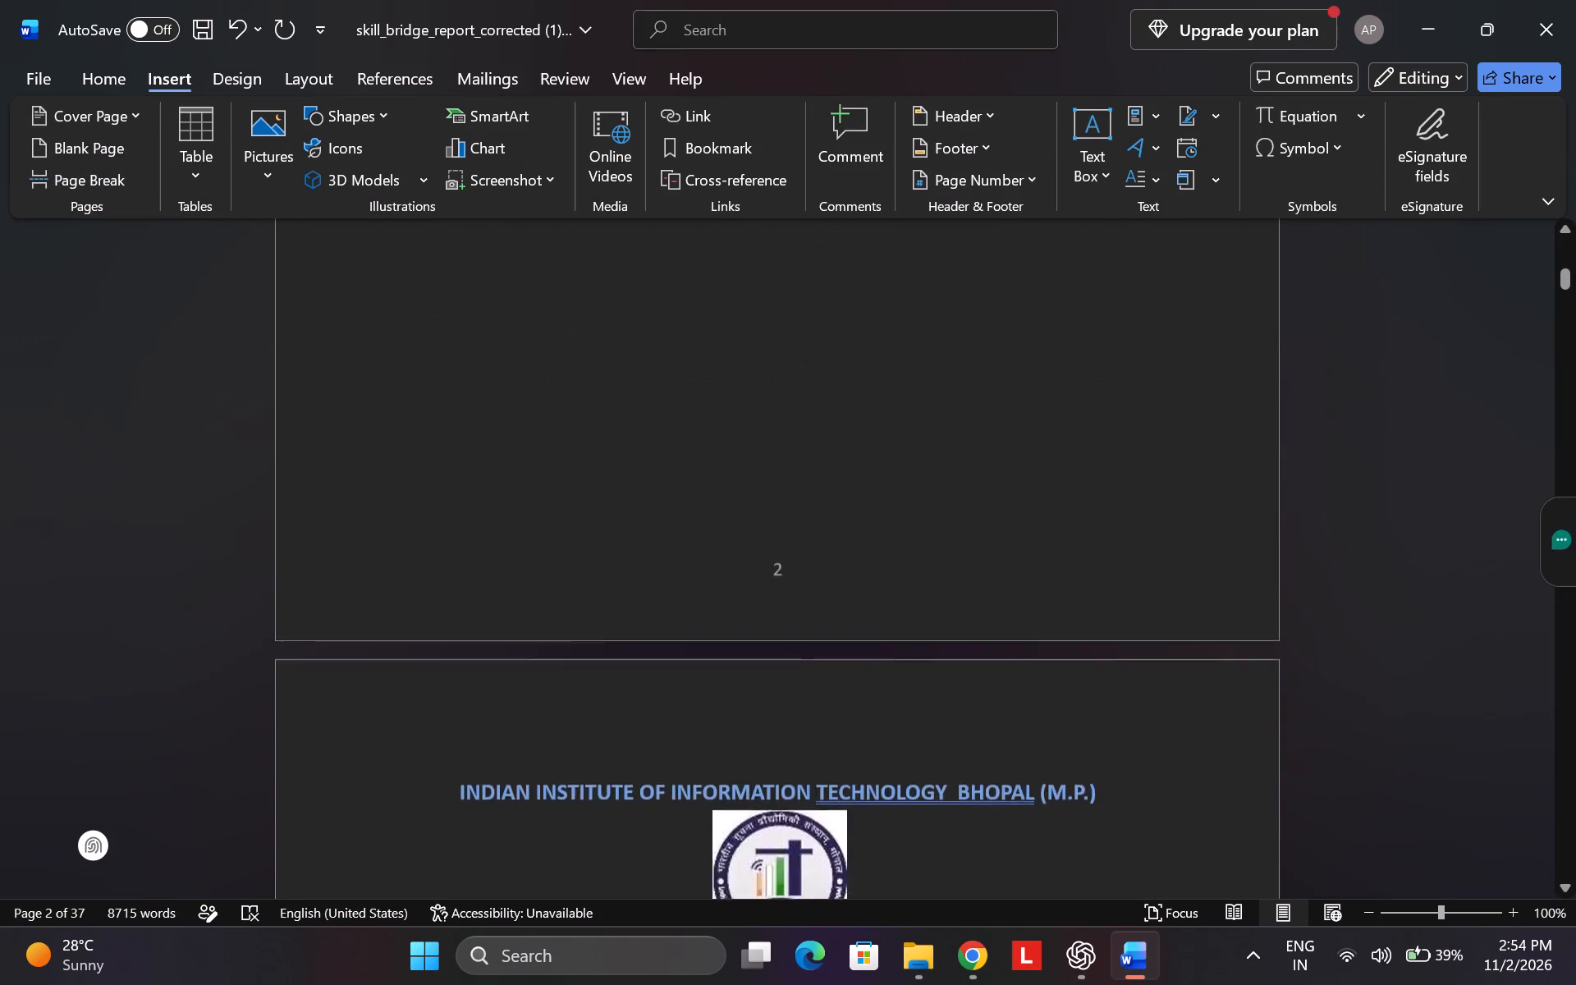
scroll(676, 447, "down", 2)
left_click(622, 474)
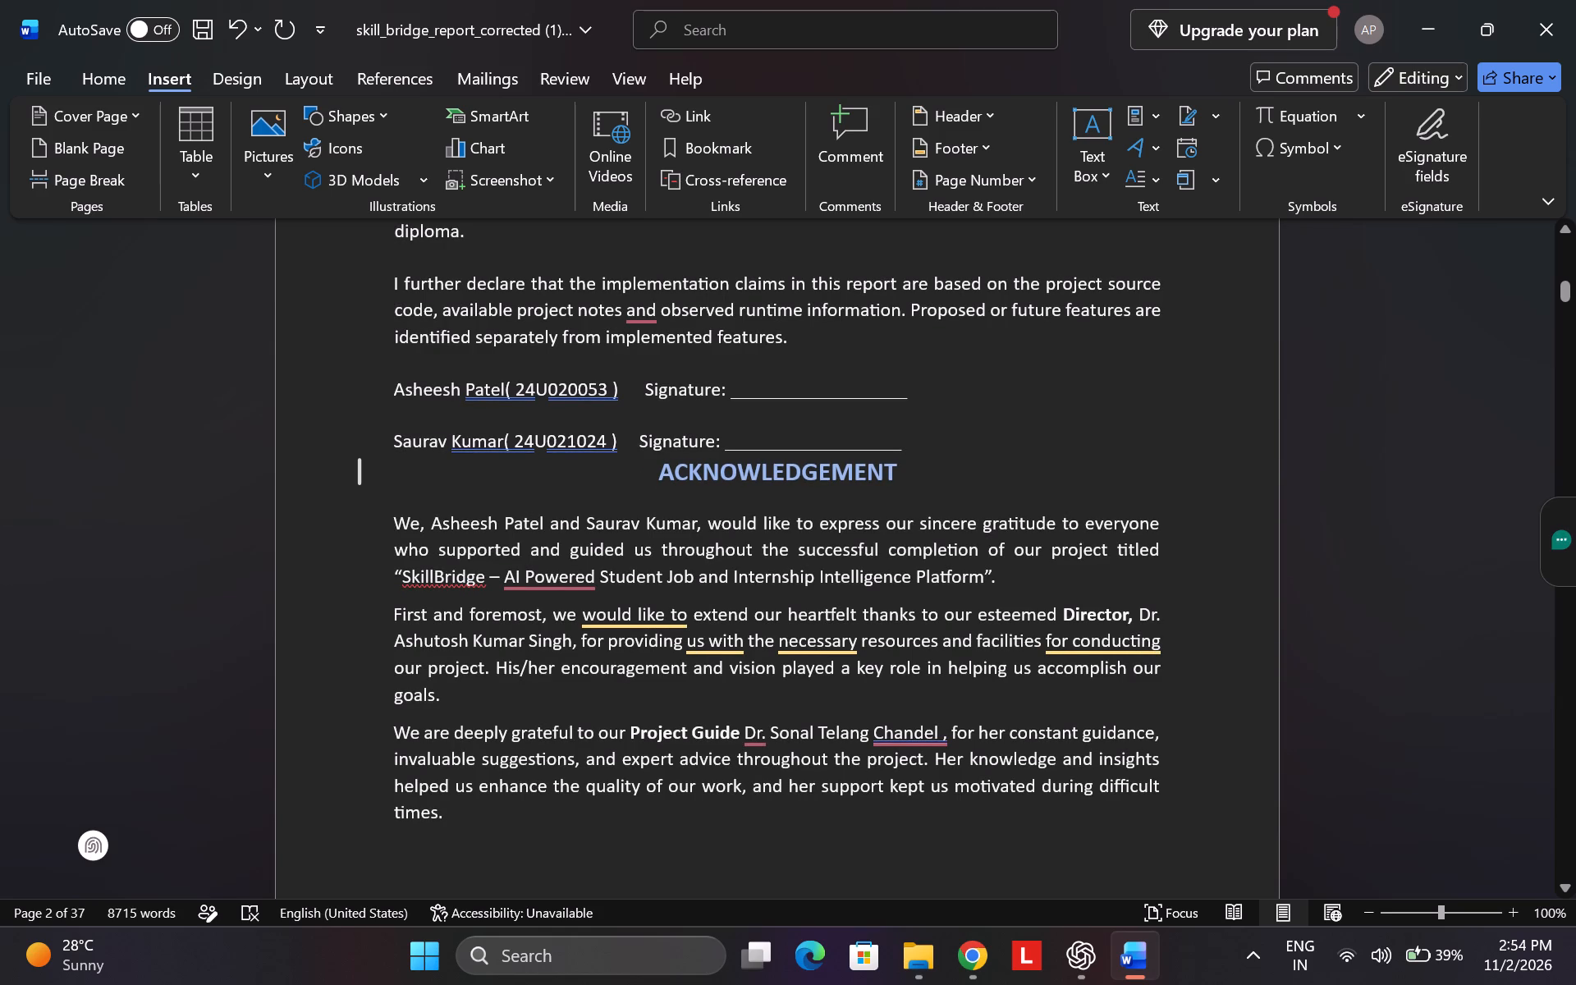
left_click(91, 178)
Insert a page break before the AREA OF WORK heading that follows the acknowledgement names.
scroll(683, 513, "down", 1)
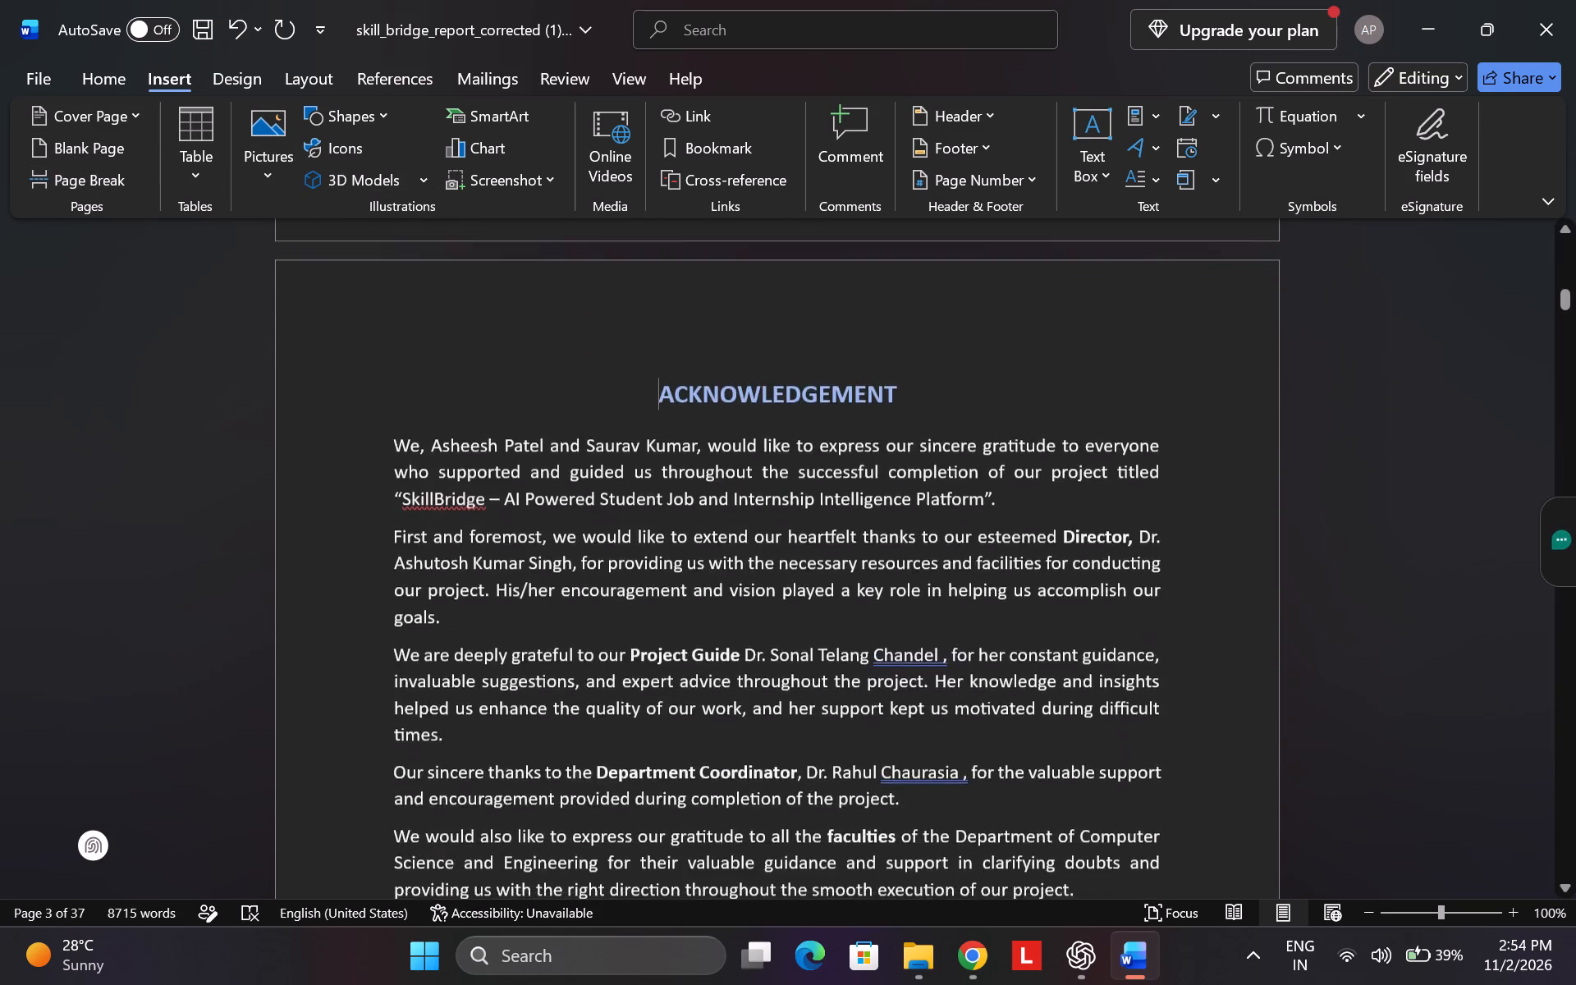
scroll(683, 513, "down", 2)
left_click(673, 442)
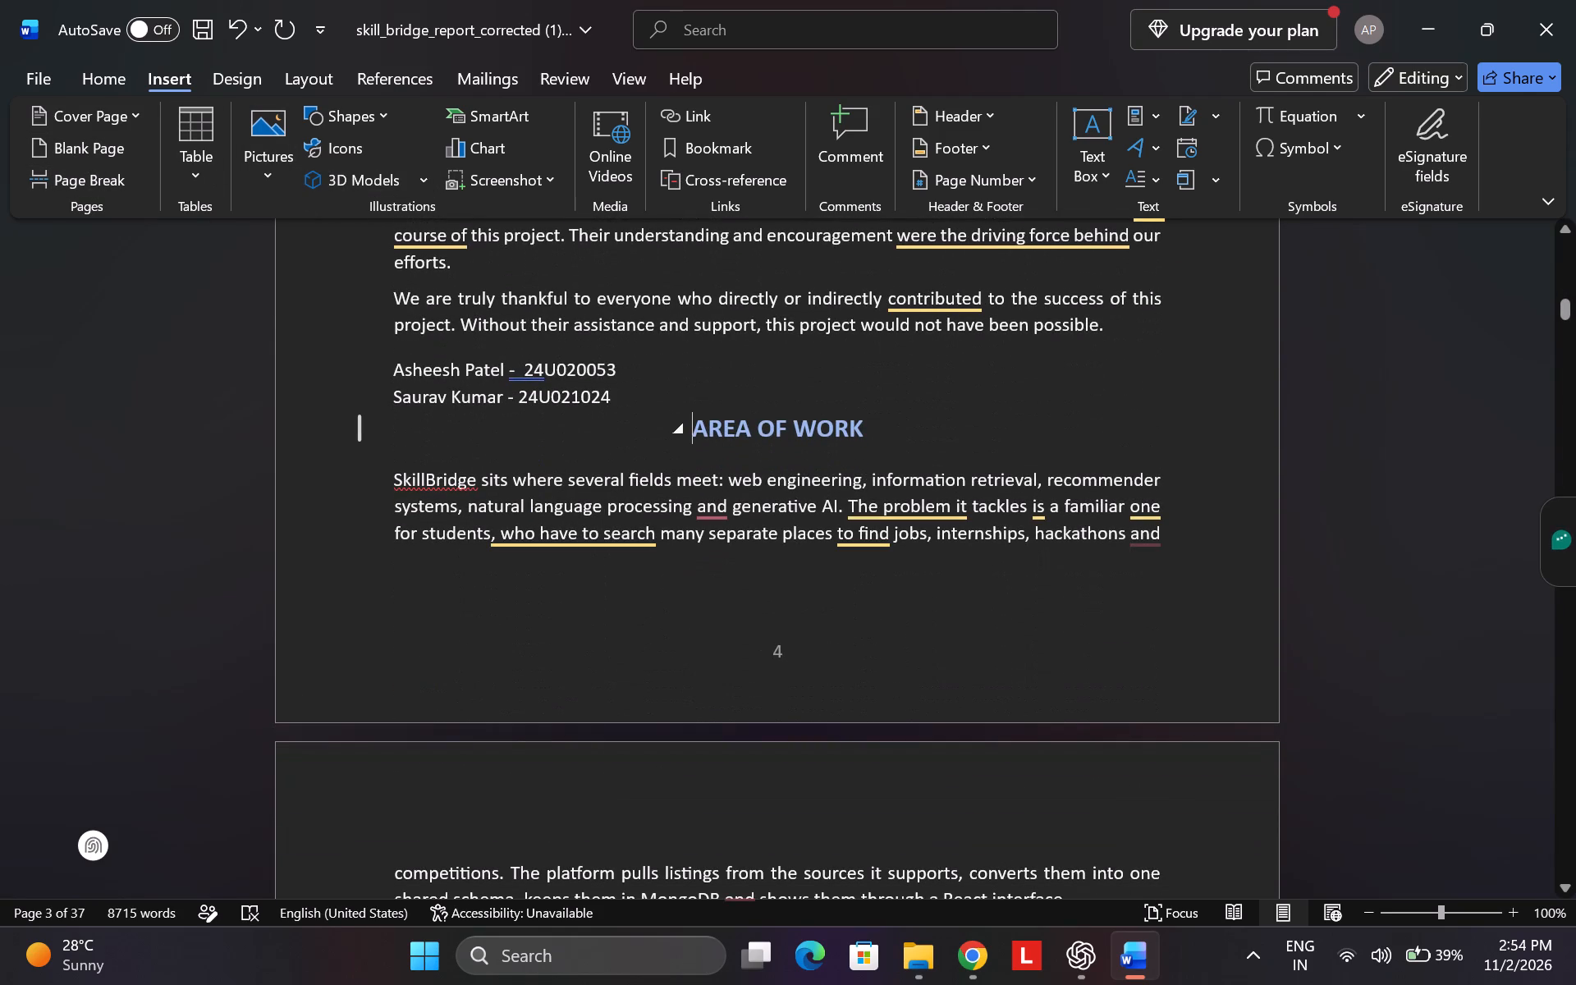
left_click(667, 424)
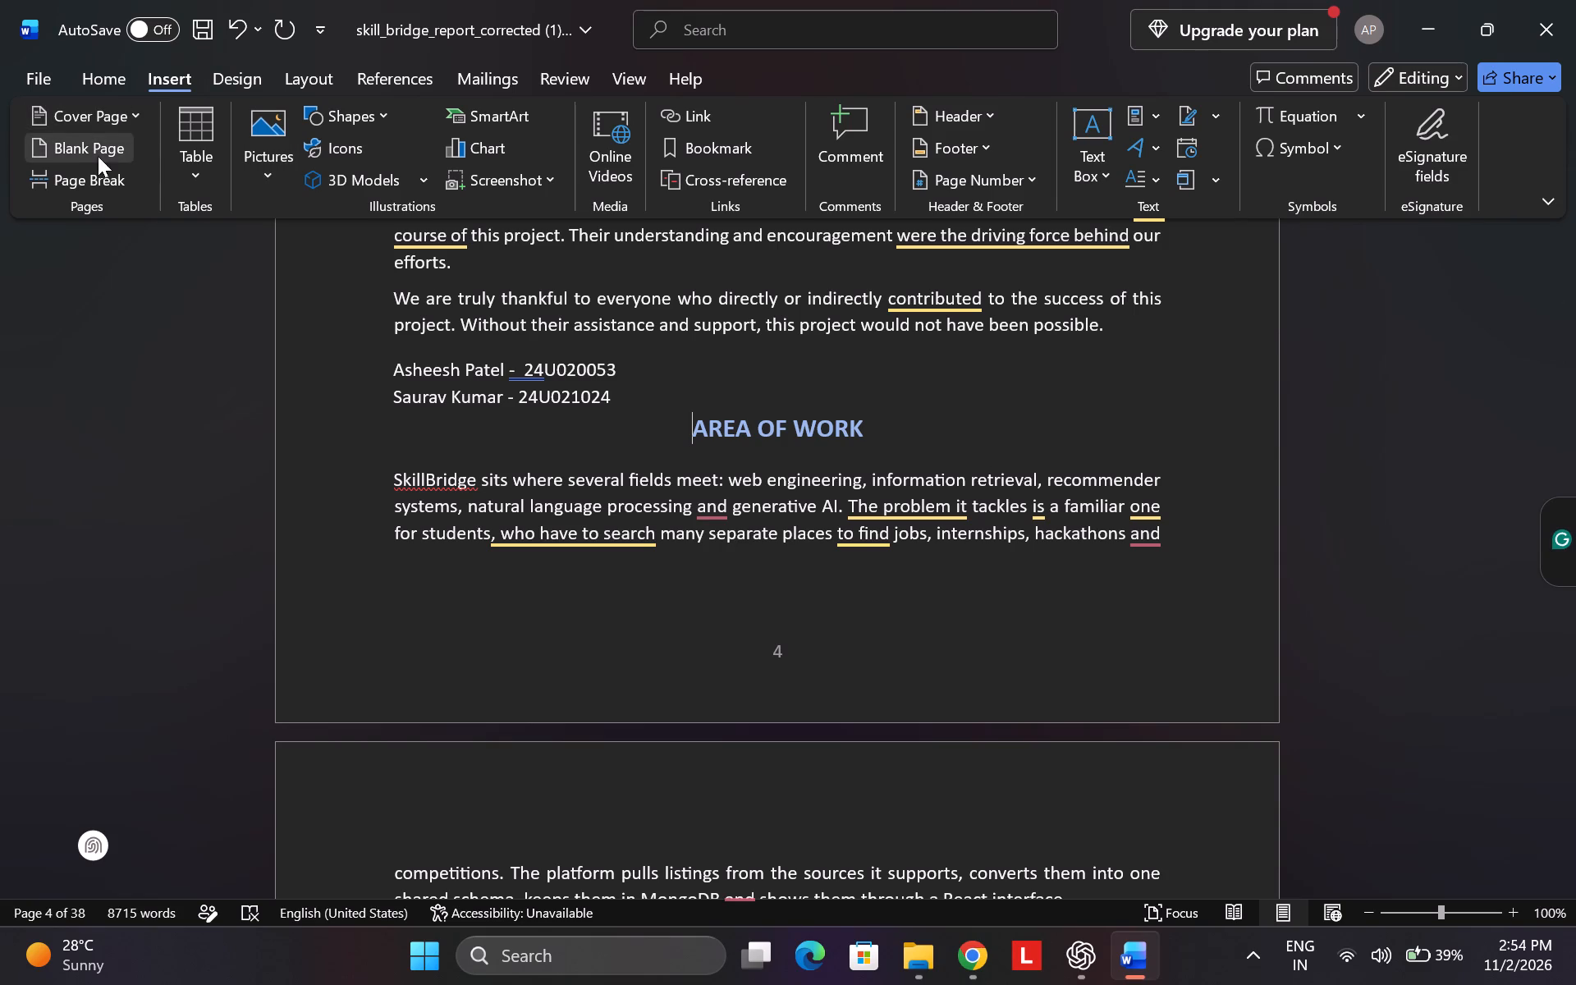
left_click(80, 176)
Look through the pages from AREA OF WORK to the Literature Review, checking where each section starts.
scroll(640, 465, "down", 2)
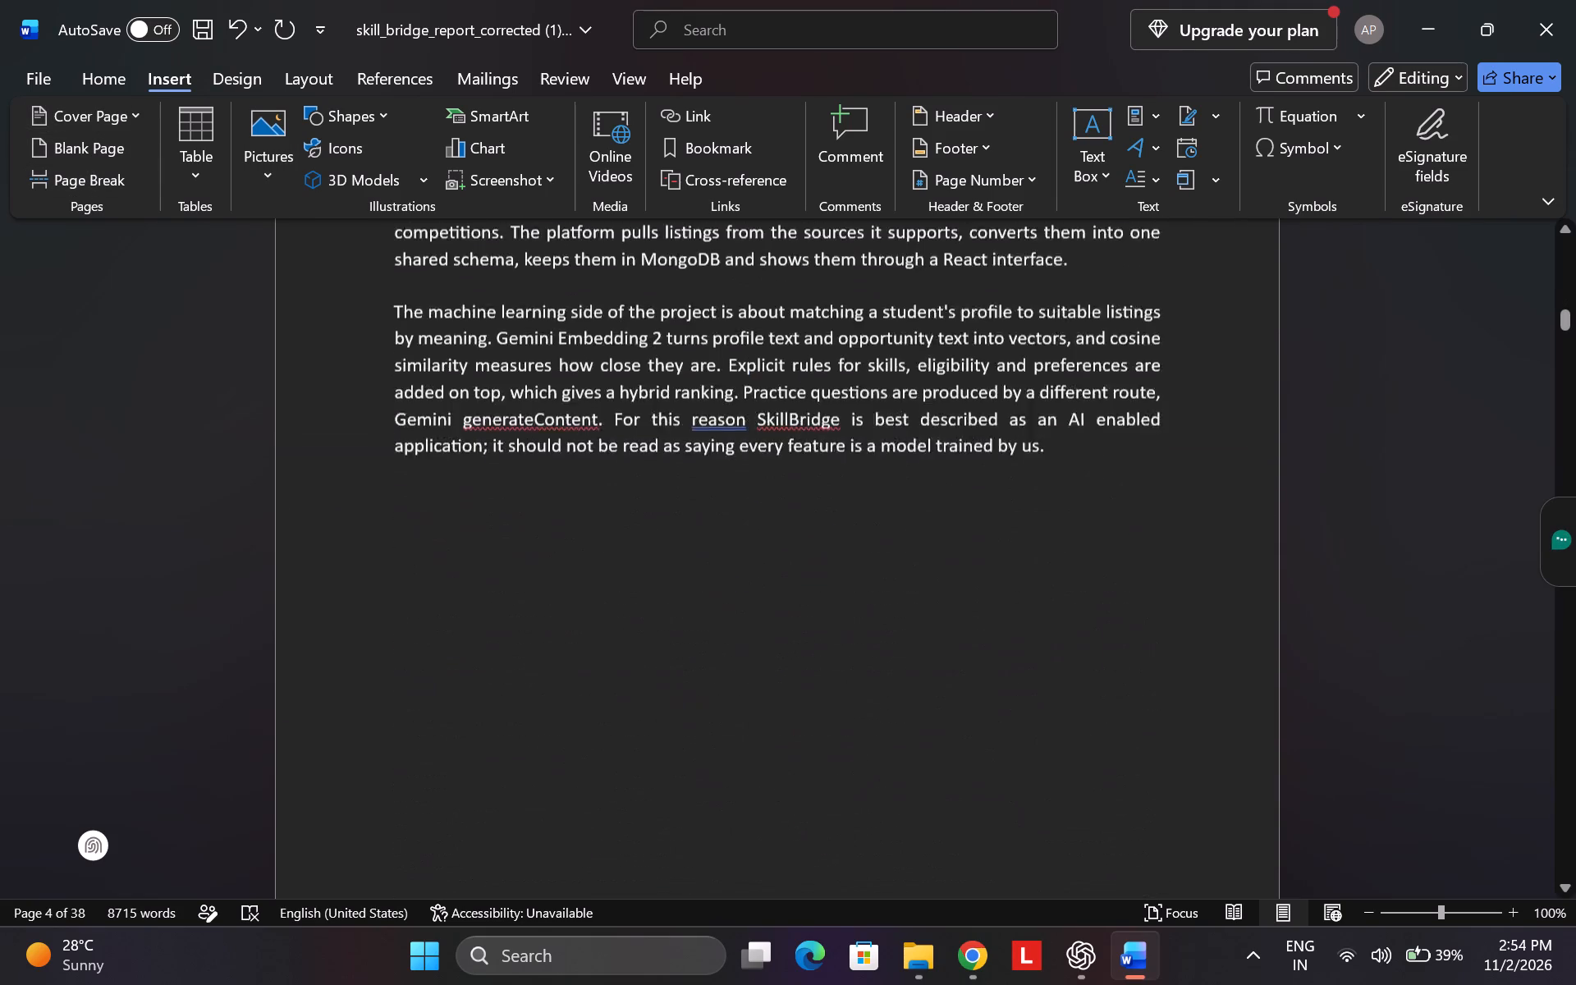
scroll(640, 465, "down", 3)
scroll(640, 465, "up", 1)
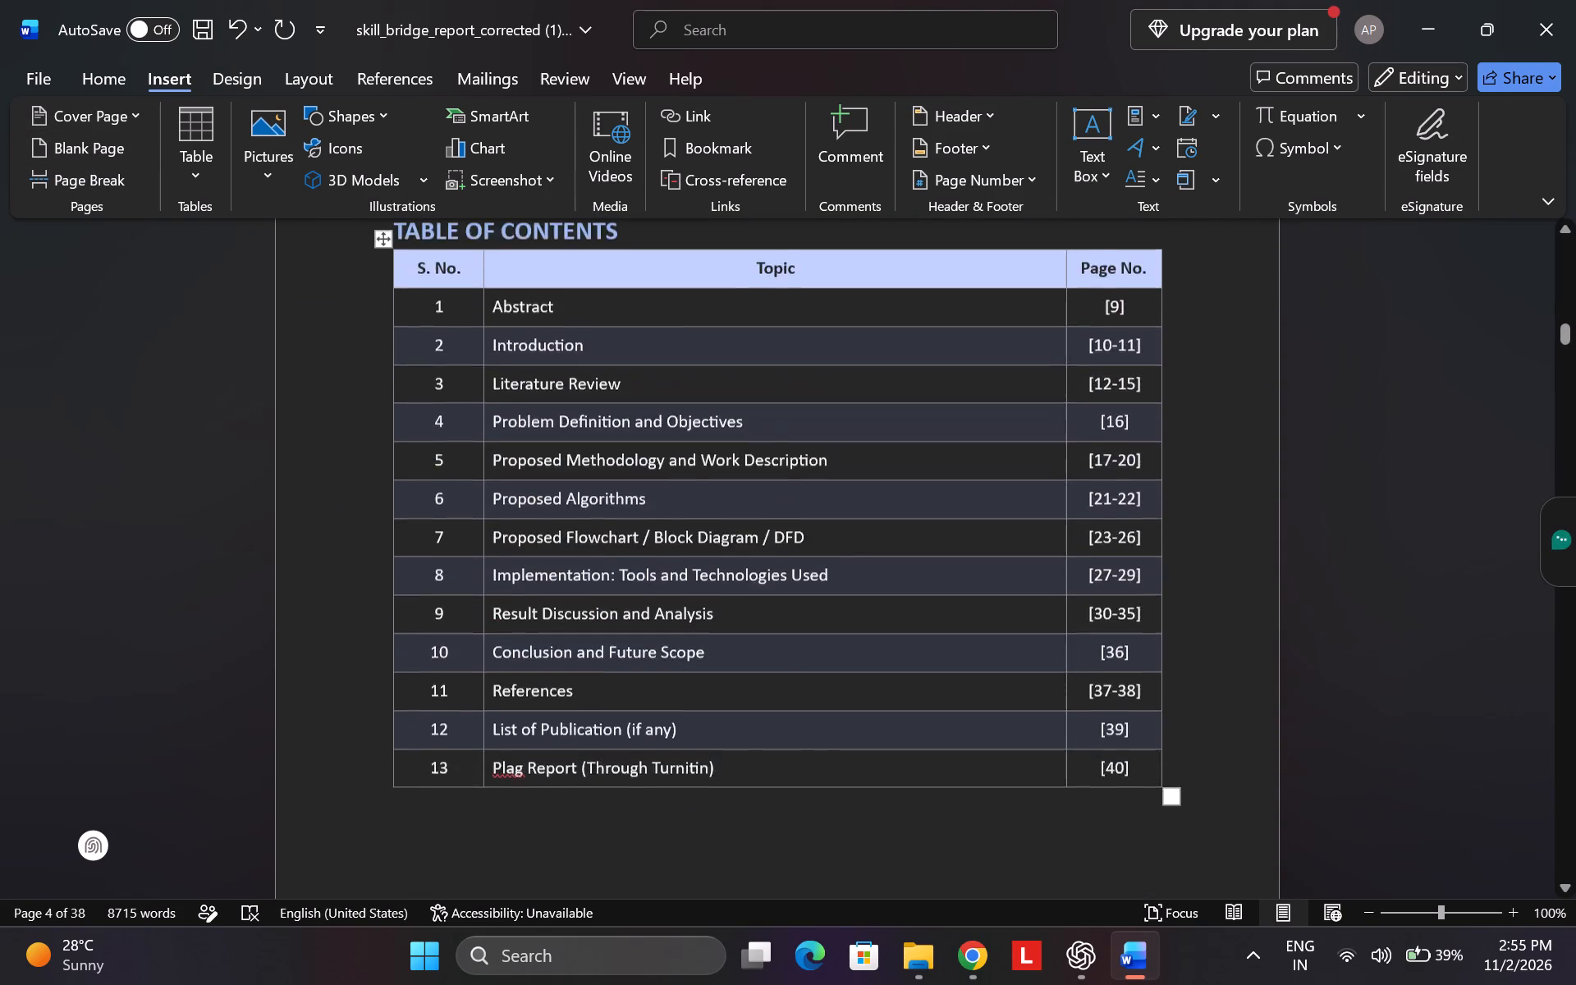
scroll(640, 465, "up", 1)
scroll(640, 465, "down", 5)
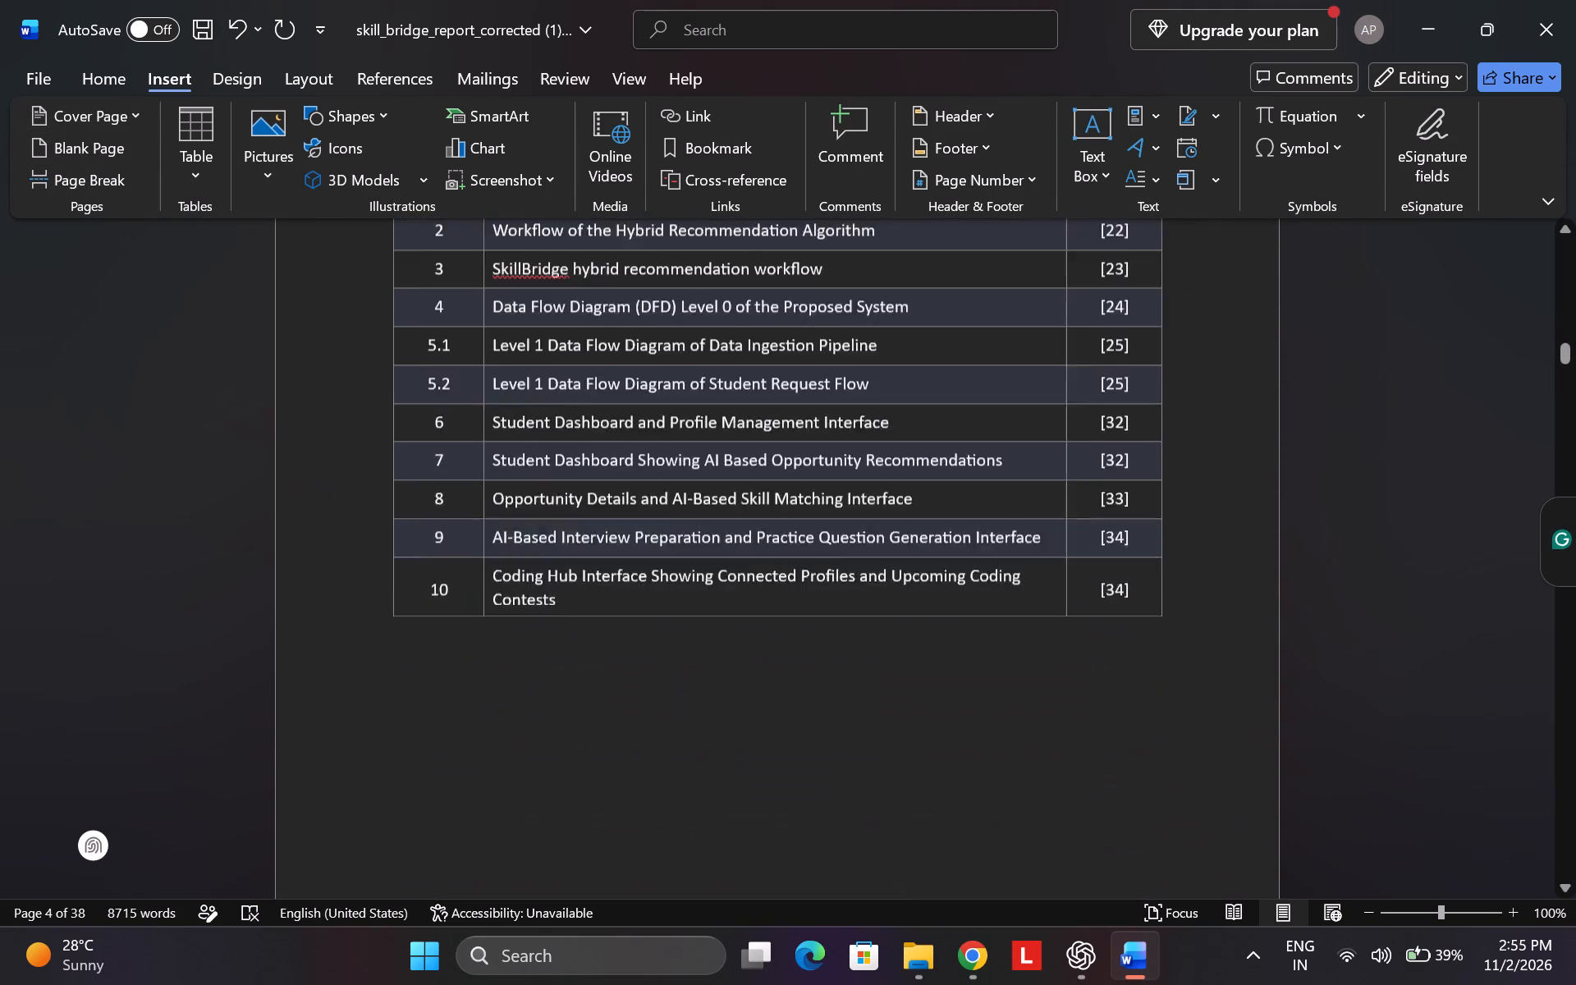
scroll(640, 465, "down", 6)
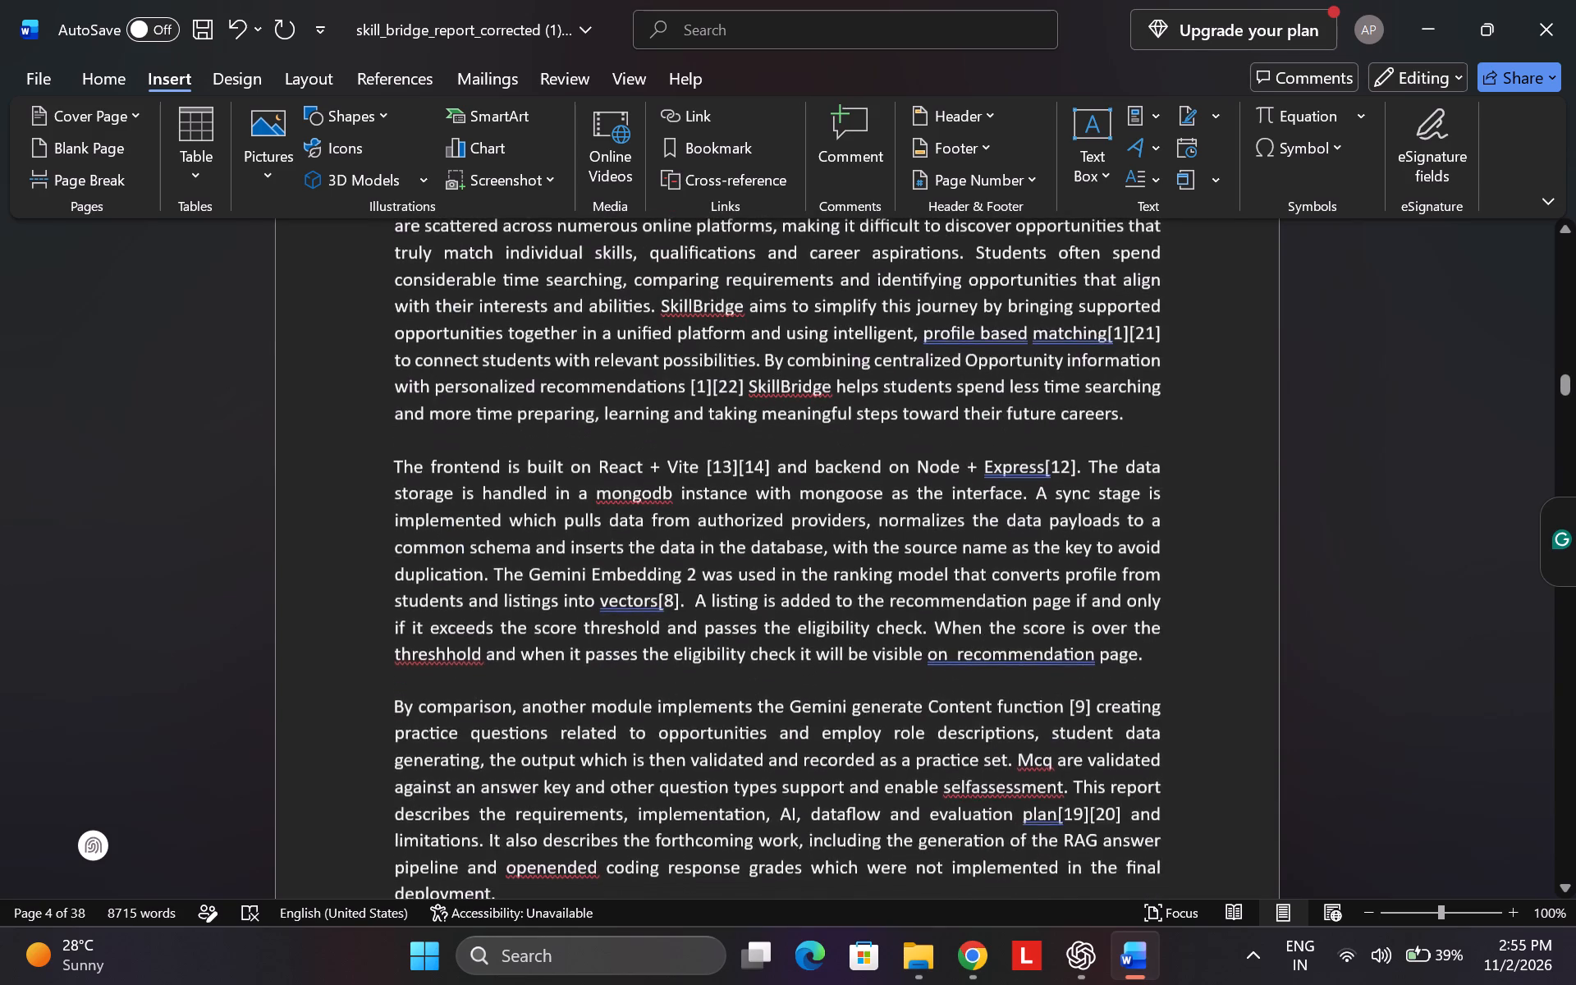
scroll(640, 465, "down", 6)
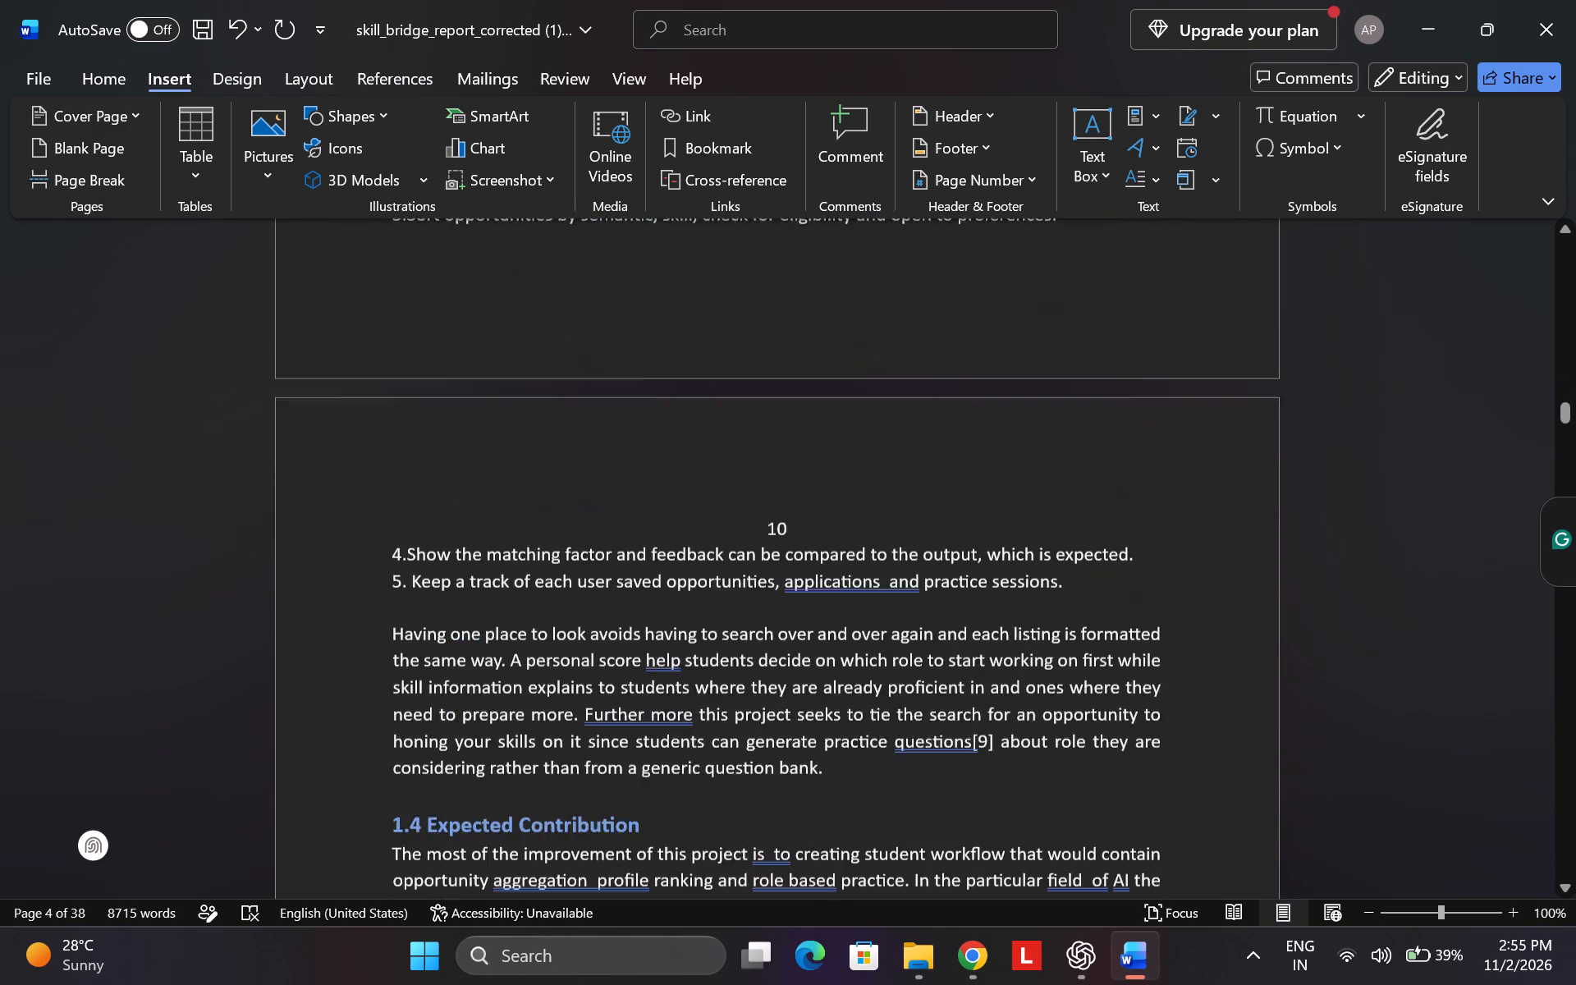
scroll(640, 465, "down", 5)
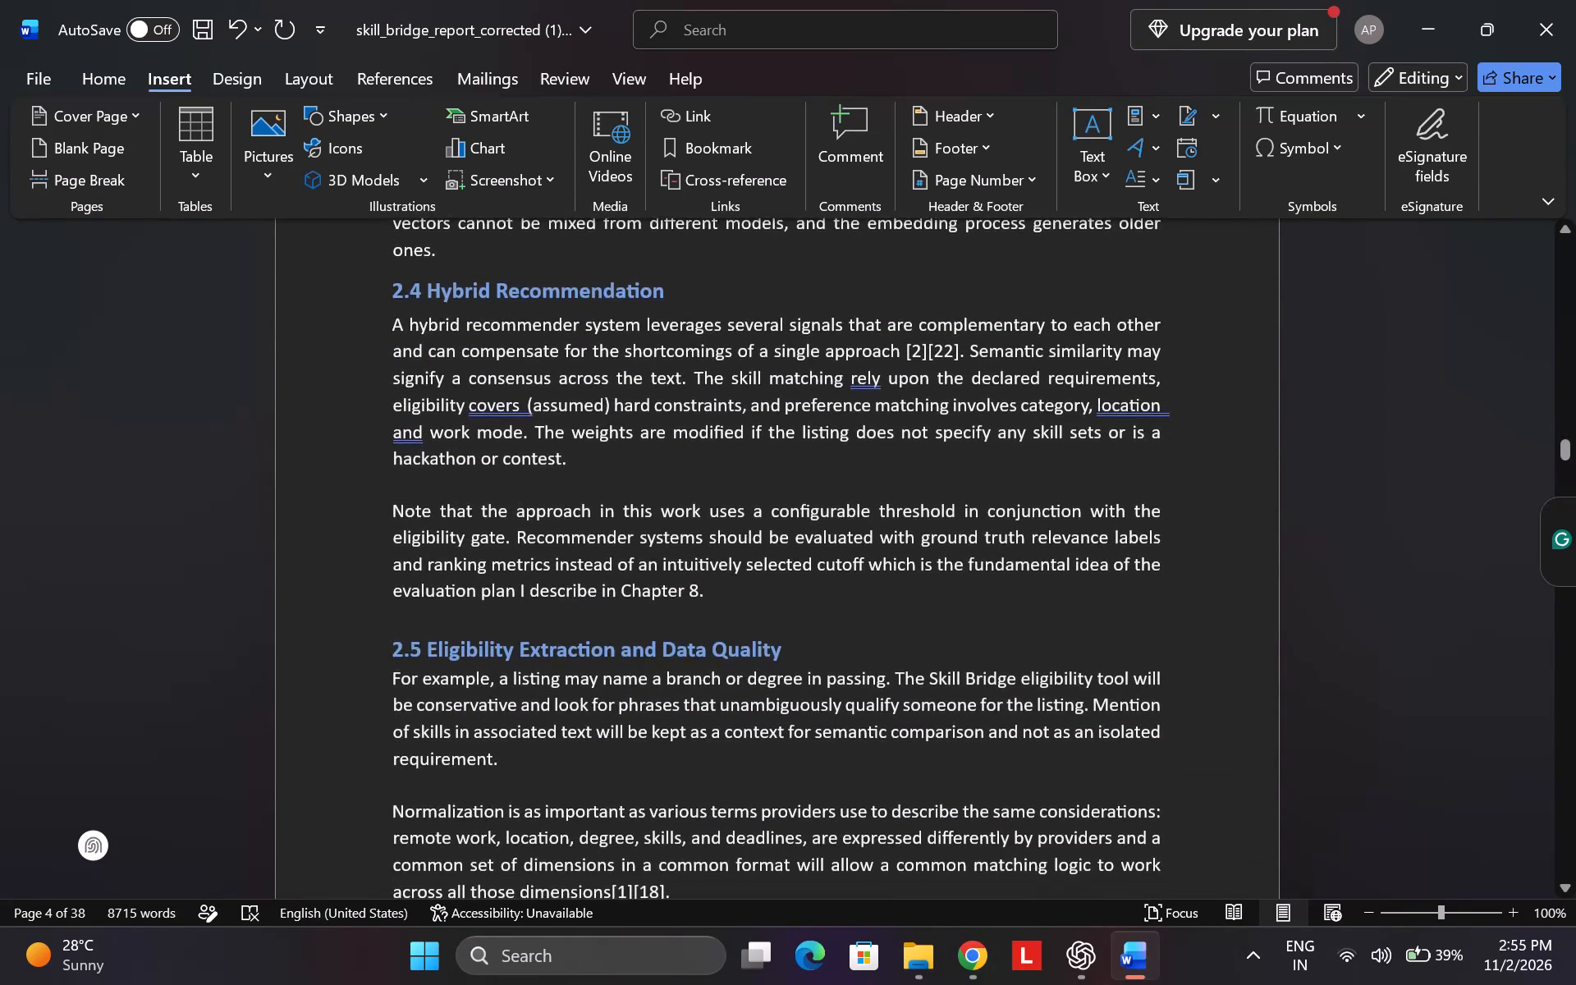
Check section starts and page numbers backward from the Literature Review through Introduction, Abstract and the contents lists to AREA OF WORK.
scroll(640, 465, "up", 3)
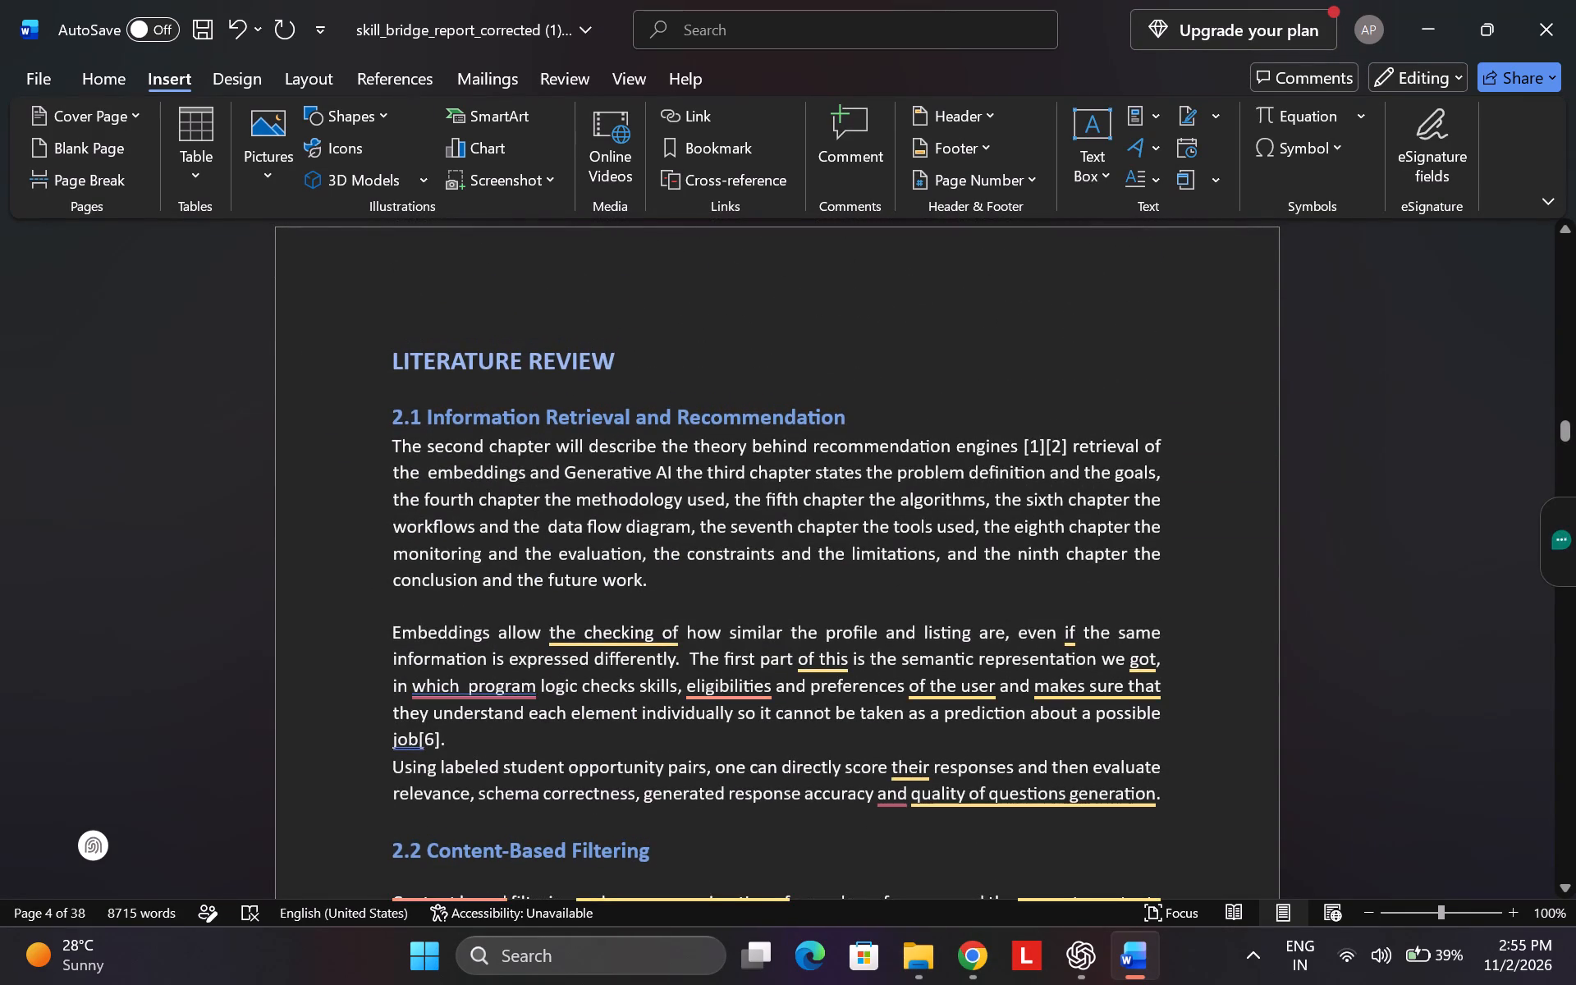
scroll(640, 465, "up", 1)
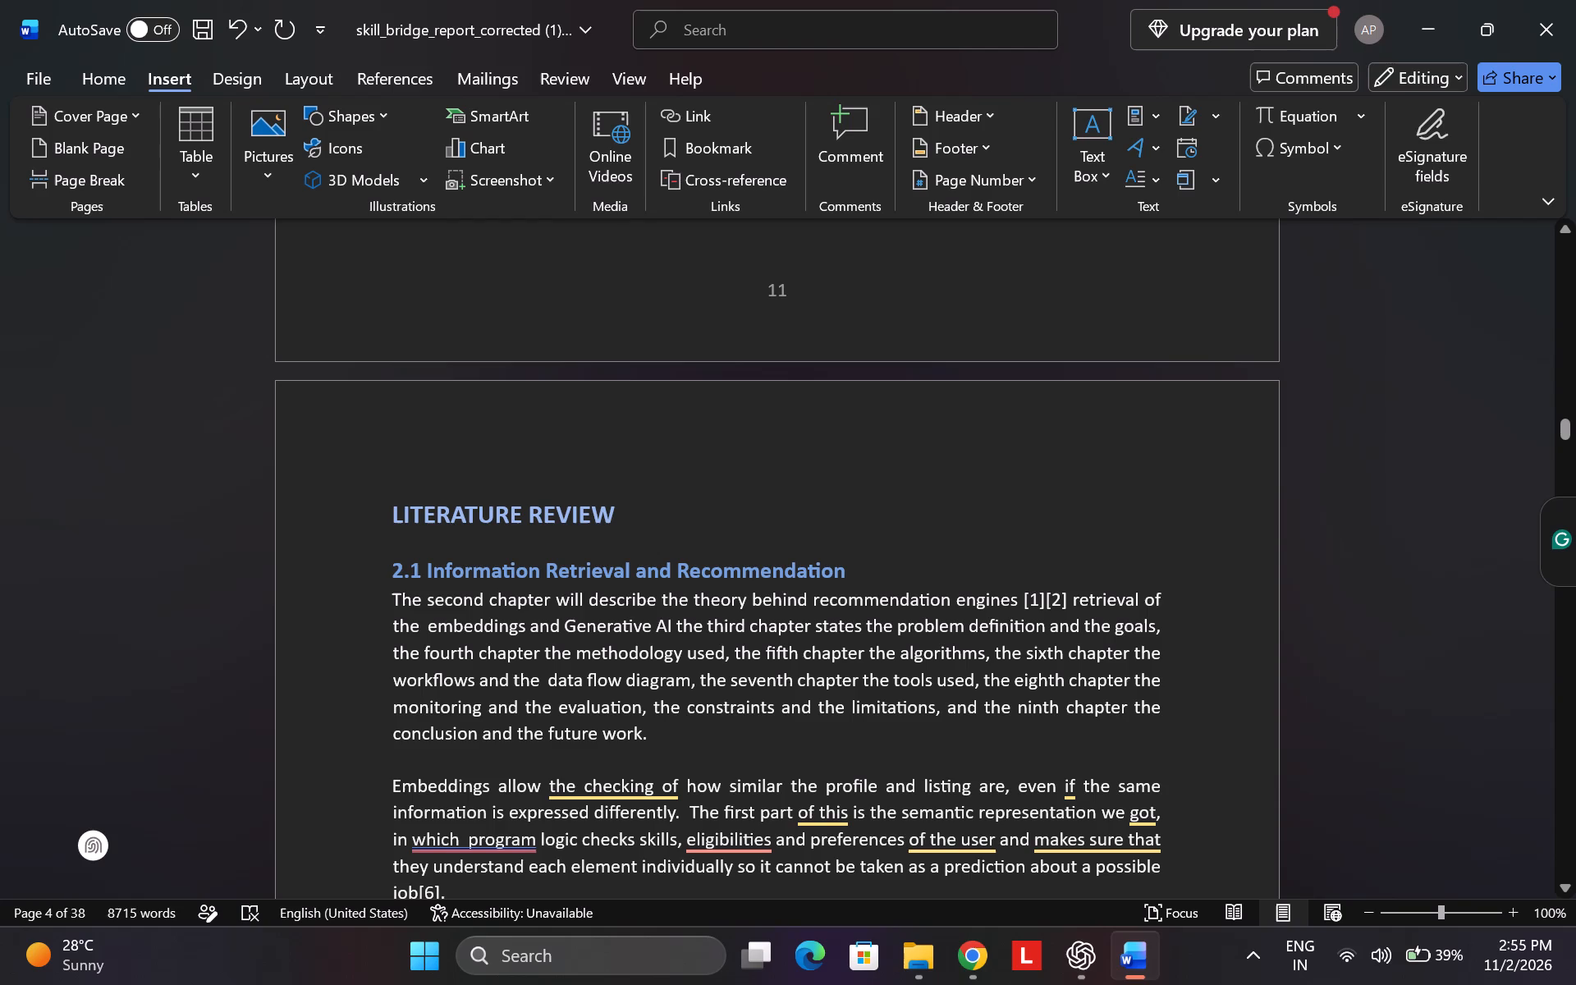
scroll(640, 465, "up", 3)
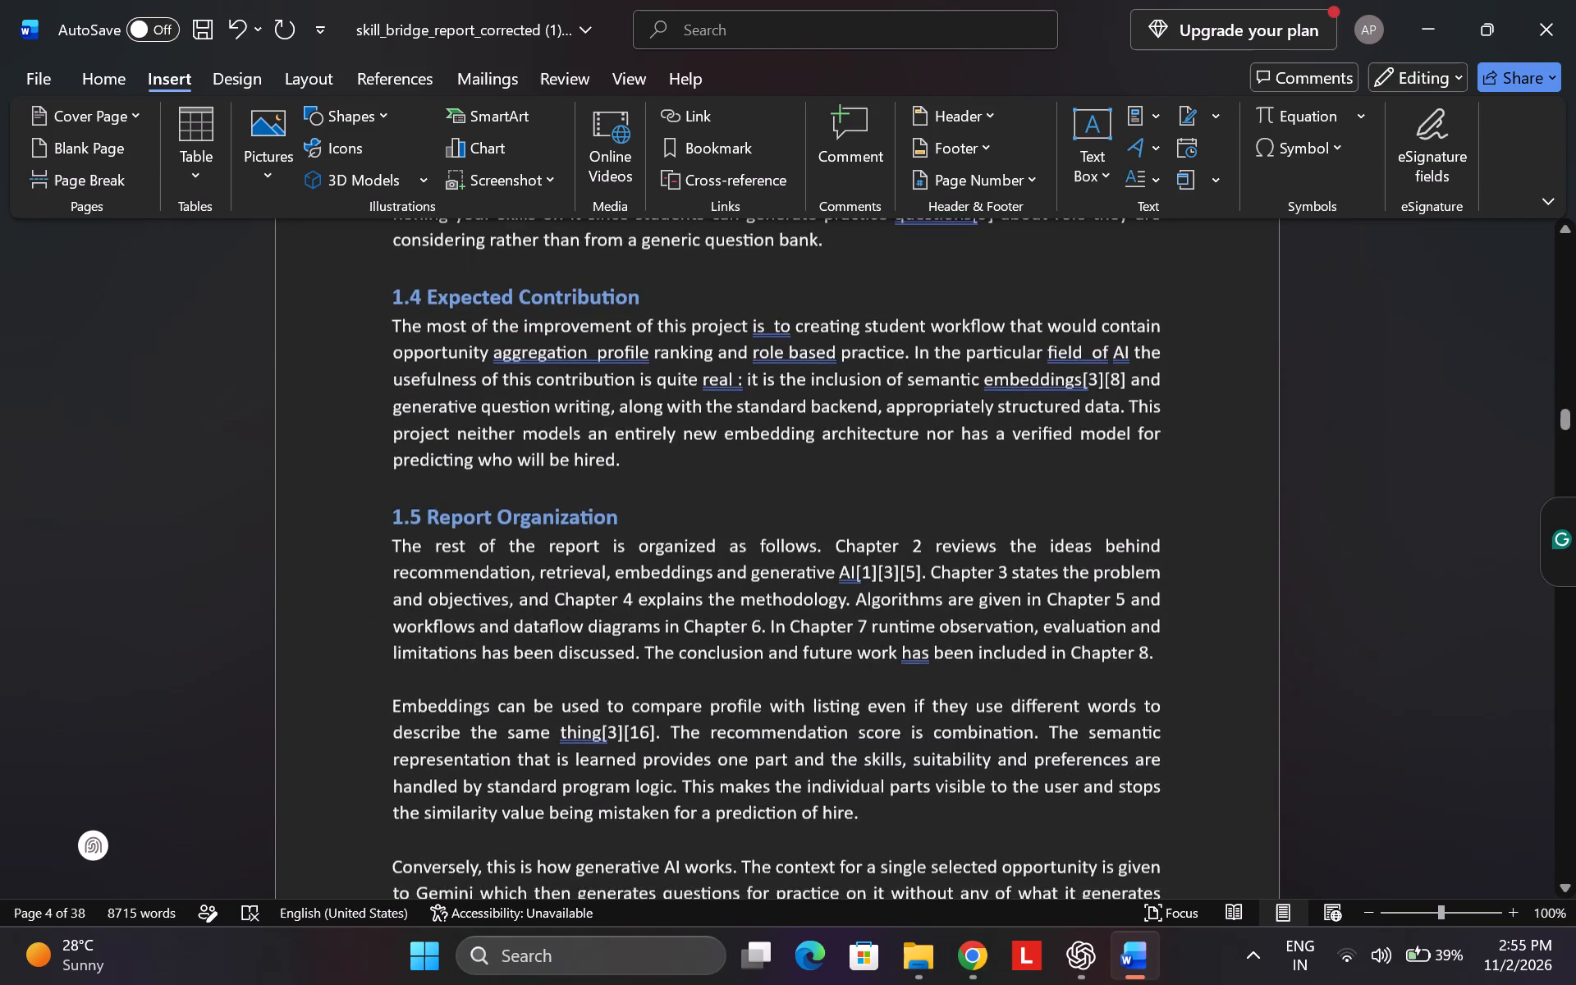
scroll(640, 465, "up", 5)
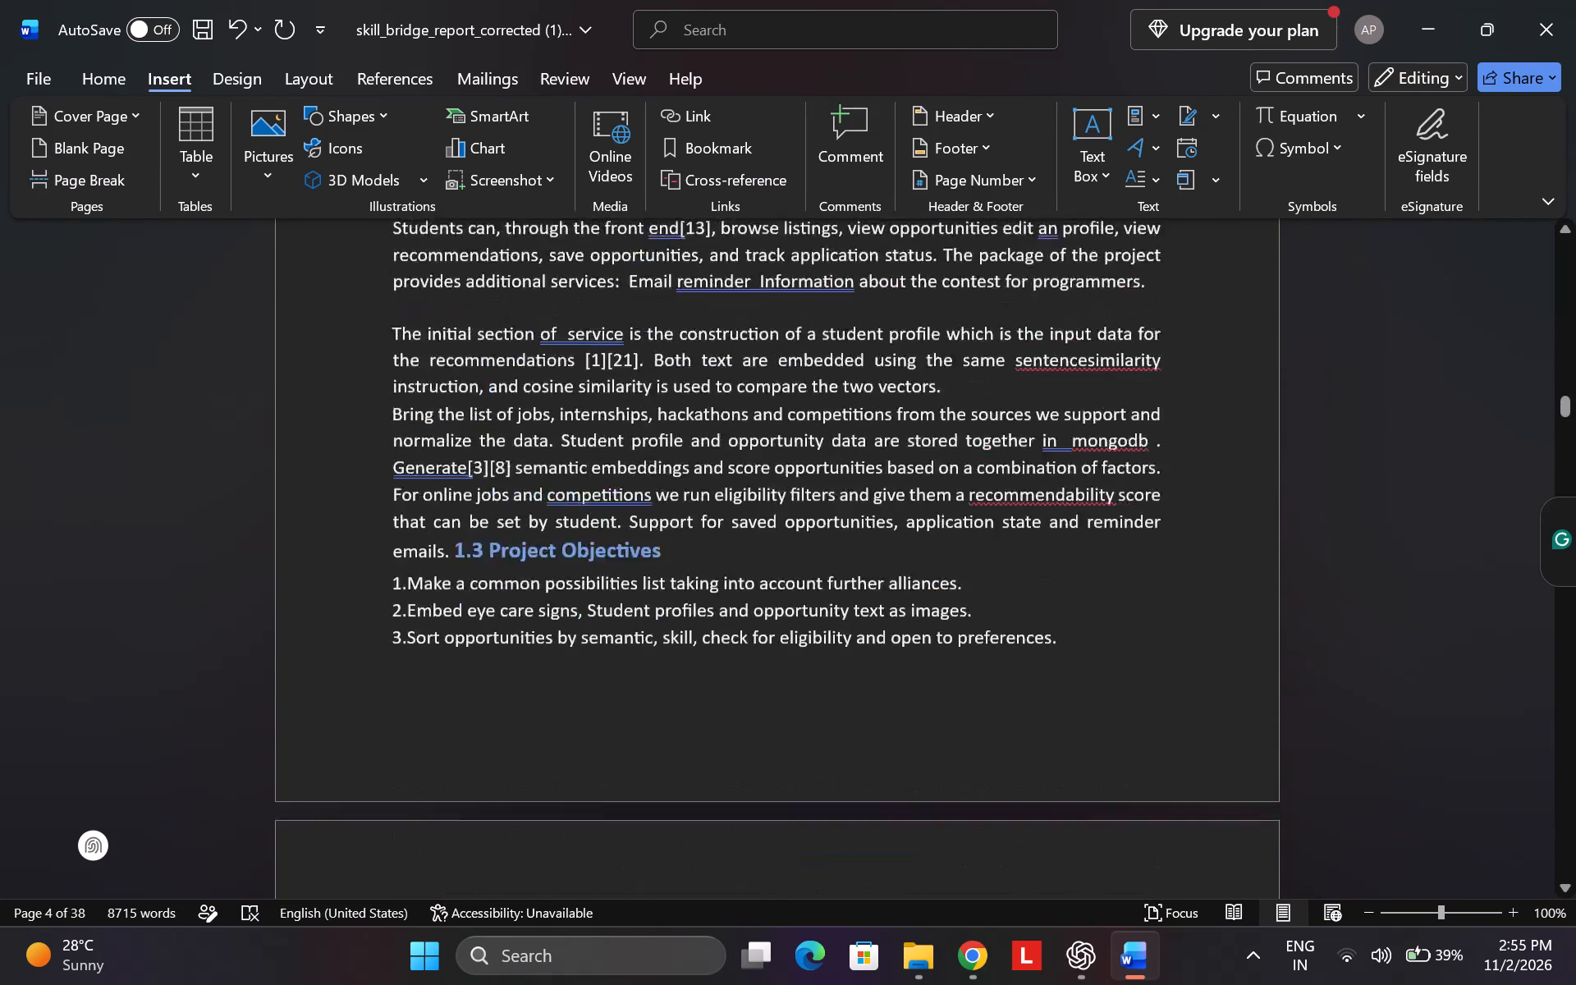
scroll(640, 465, "up", 4)
scroll(640, 465, "down", 1)
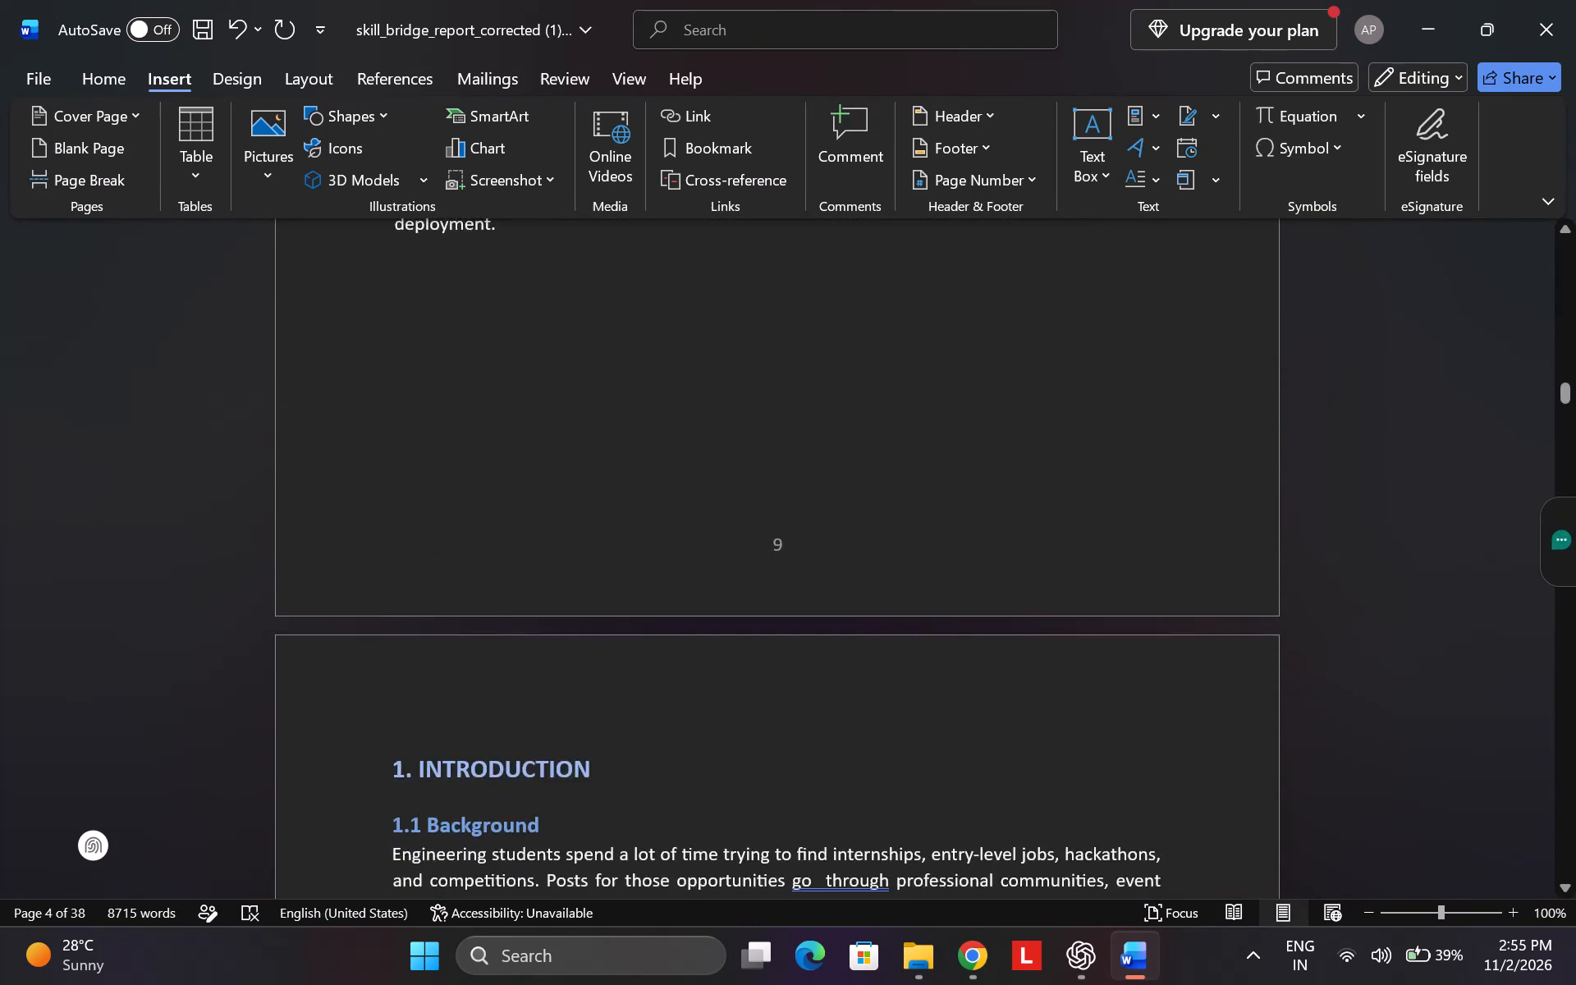
scroll(640, 465, "down", 1)
scroll(640, 465, "up", 5)
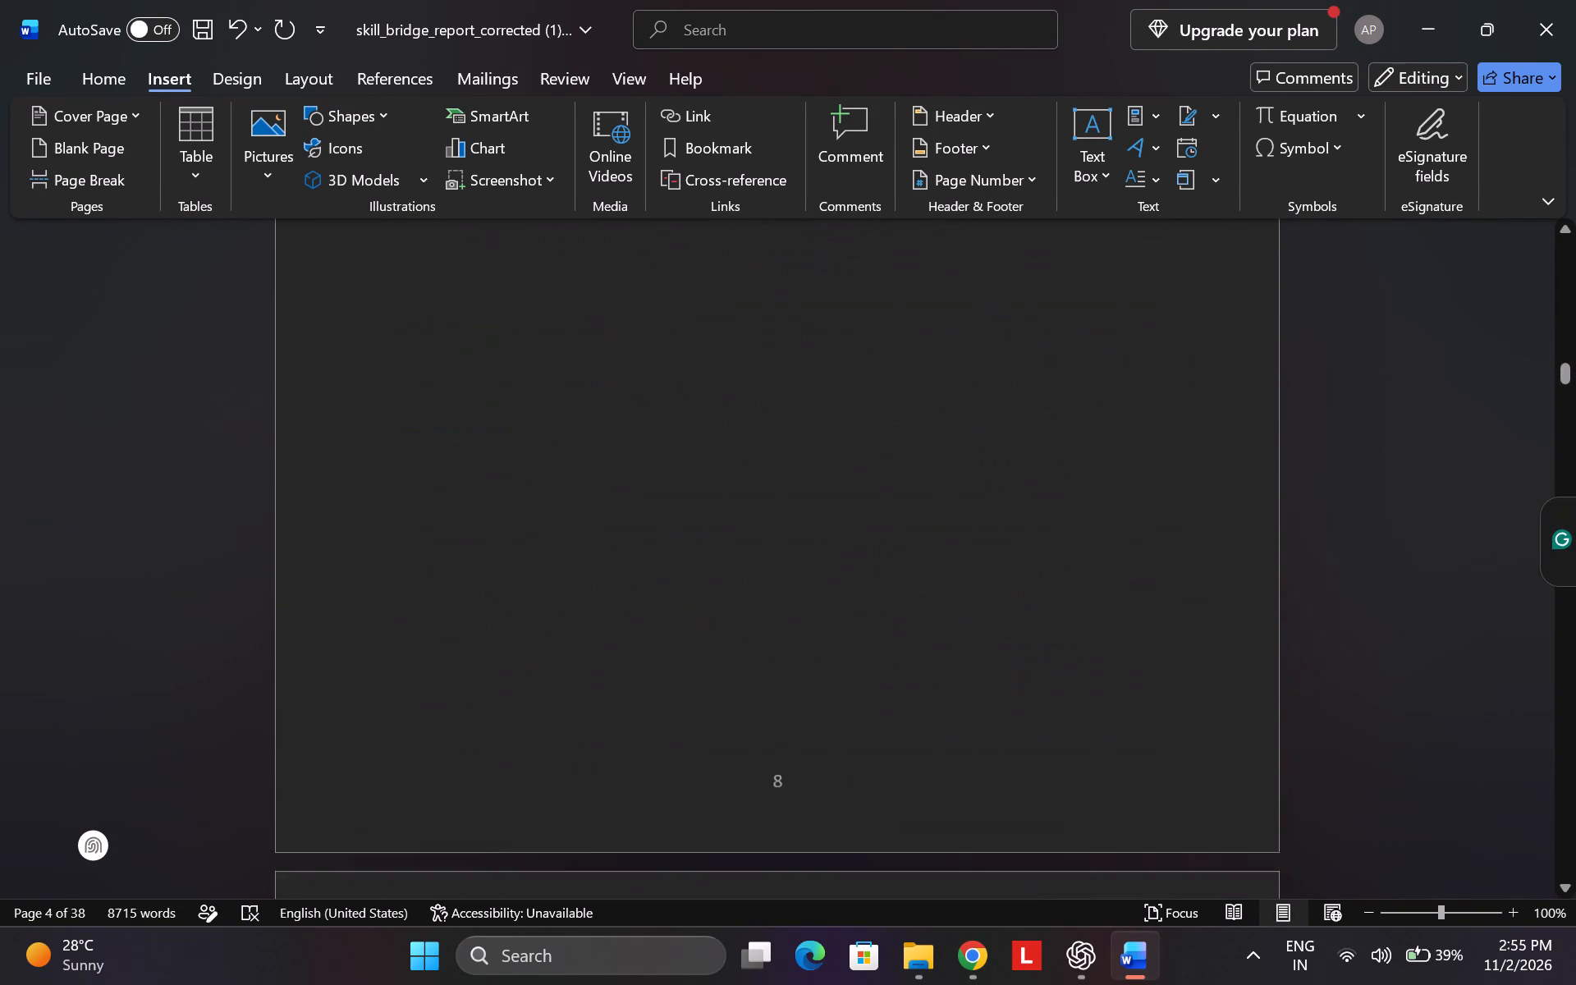
scroll(640, 465, "down", 2)
scroll(640, 465, "up", 5)
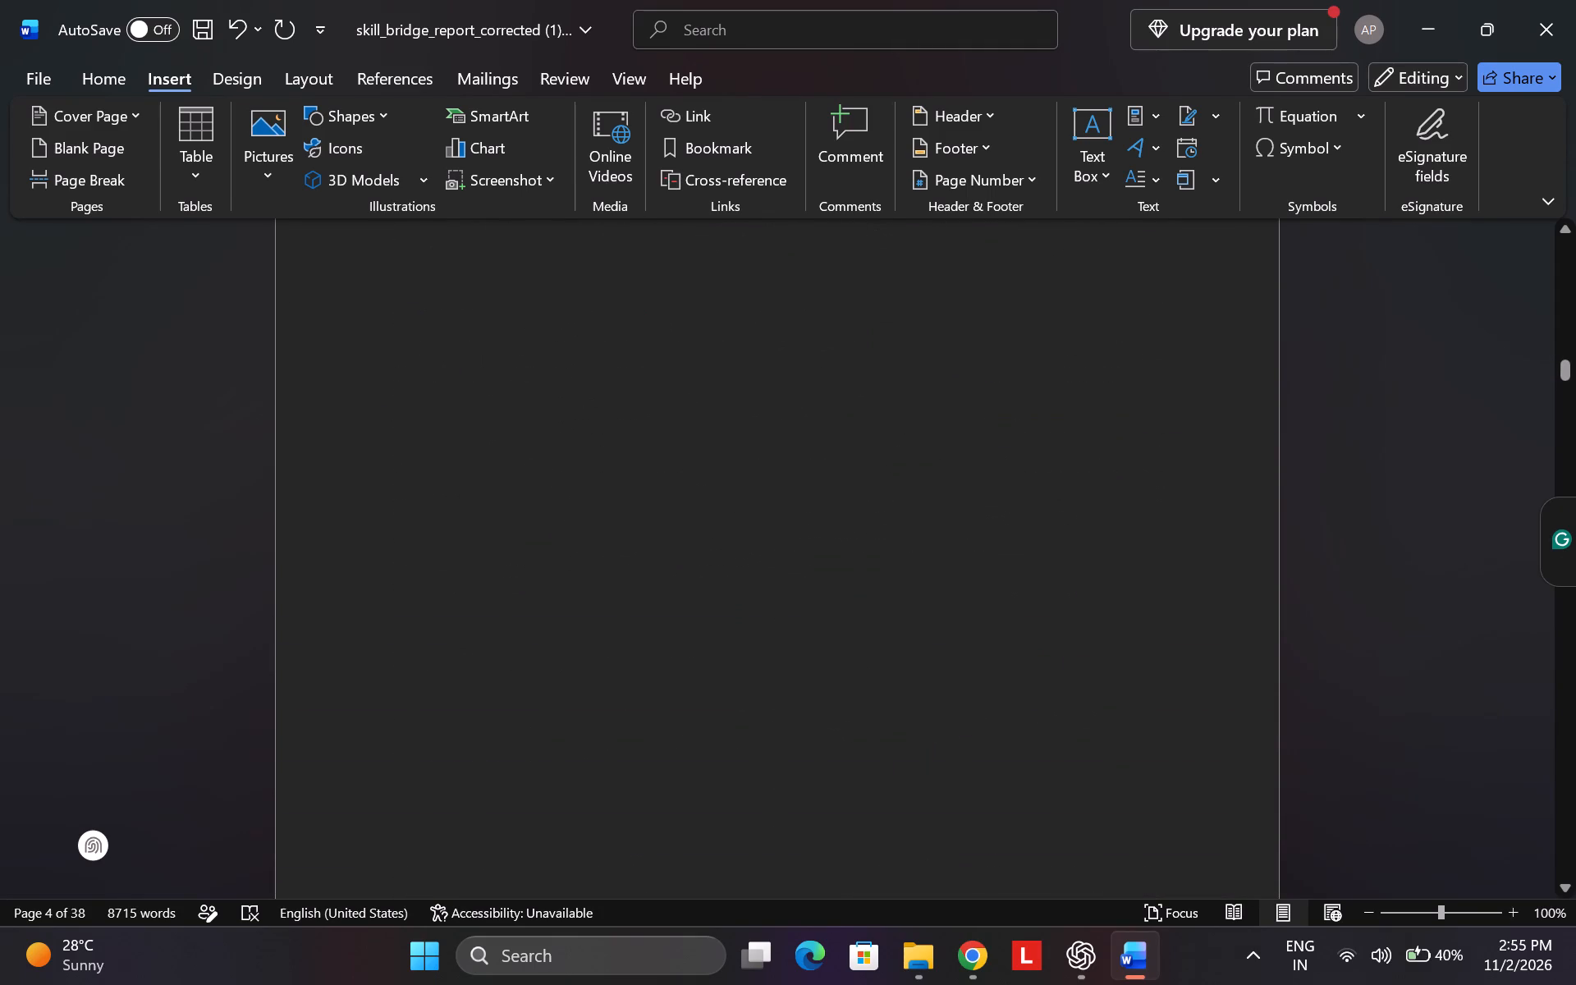
scroll(640, 465, "up", 1)
scroll(640, 465, "down", 1)
scroll(640, 465, "up", 1)
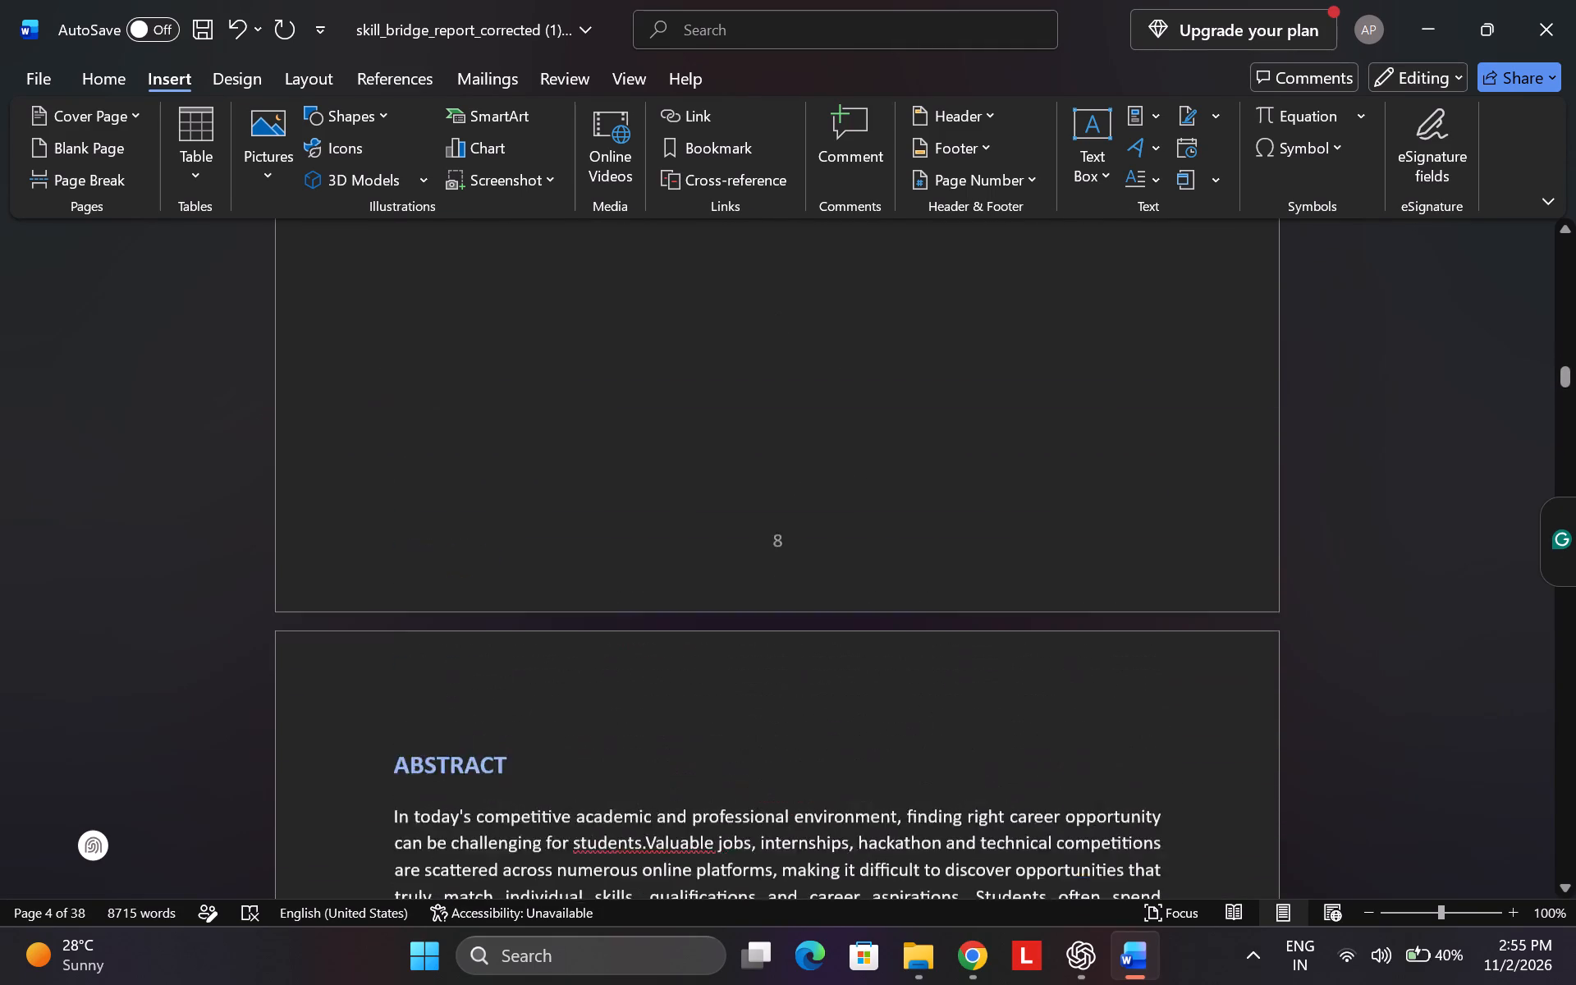
scroll(640, 465, "up", 3)
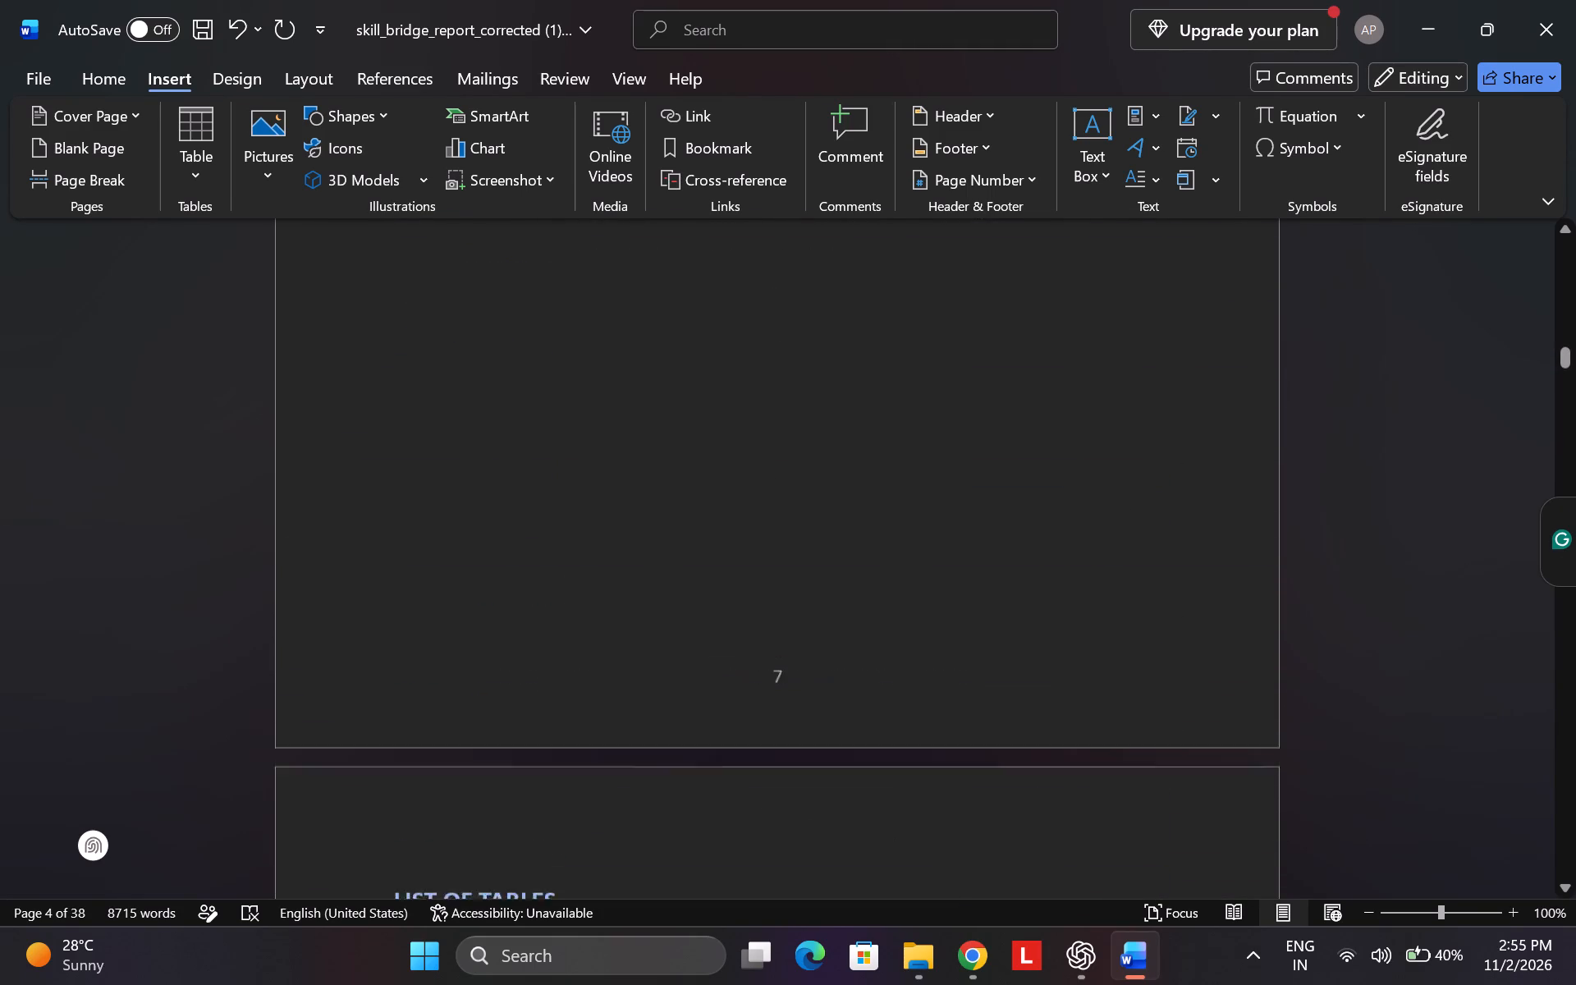
scroll(640, 465, "up", 3)
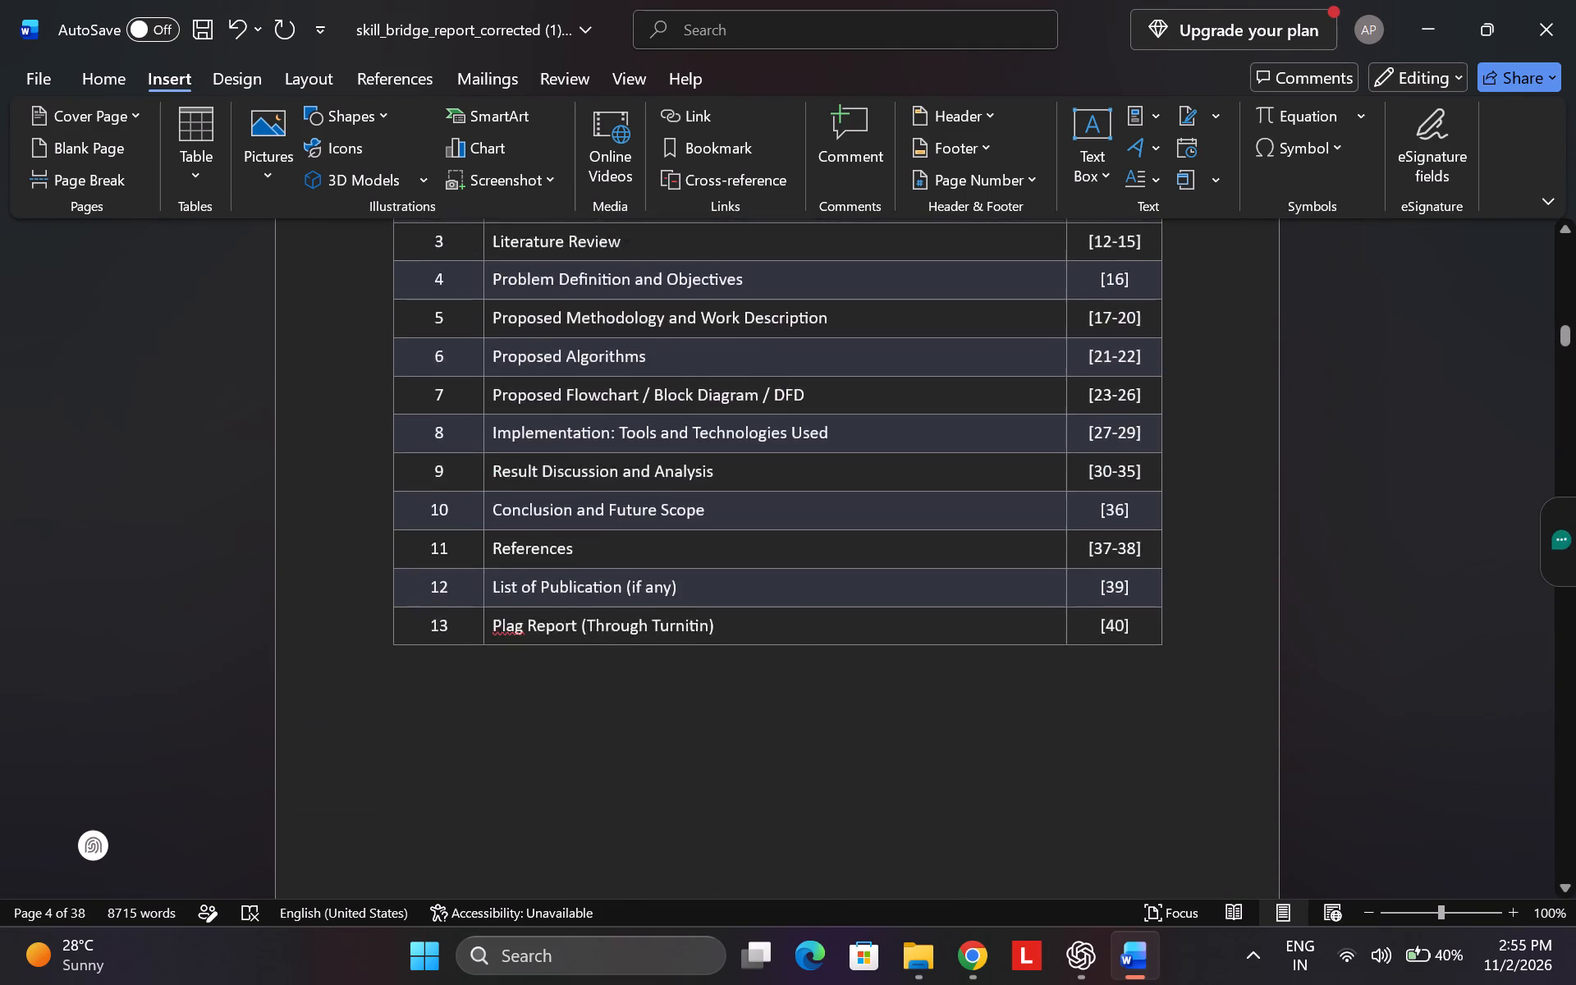
scroll(640, 465, "up", 5)
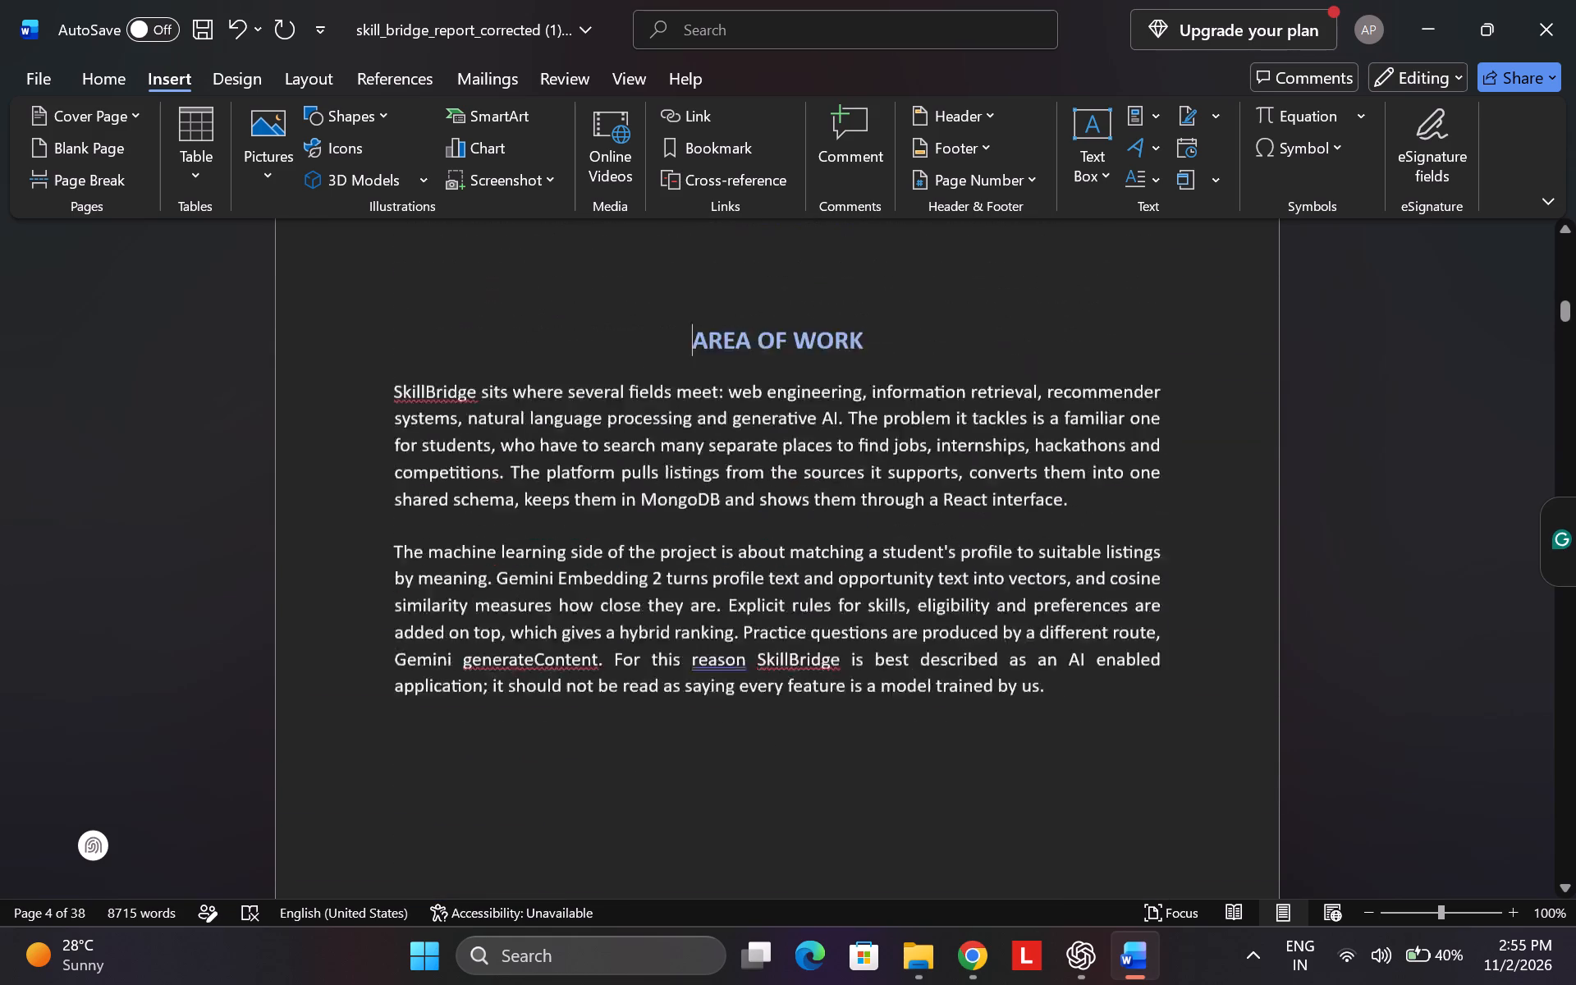
Recheck the page transitions between ACKNOWLEDGEMENT, AREA OF WORK and TABLE OF CONTENTS.
scroll(640, 465, "up", 1)
scroll(640, 465, "down", 2)
scroll(640, 465, "up", 1)
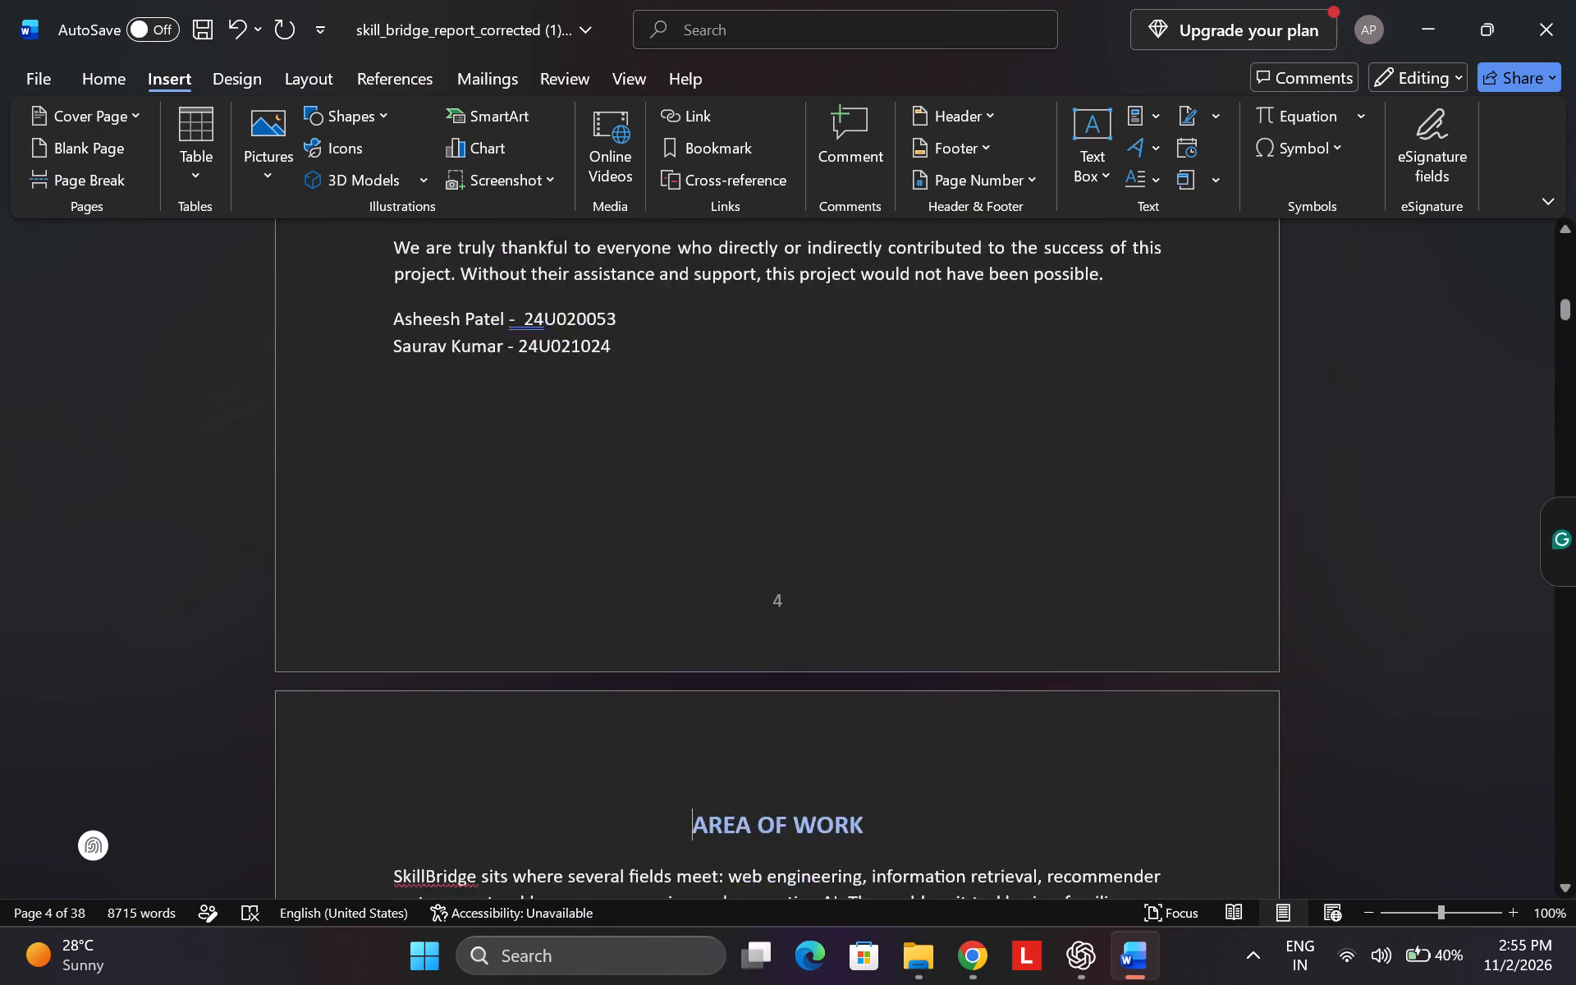
scroll(640, 465, "up", 2)
scroll(640, 465, "down", 4)
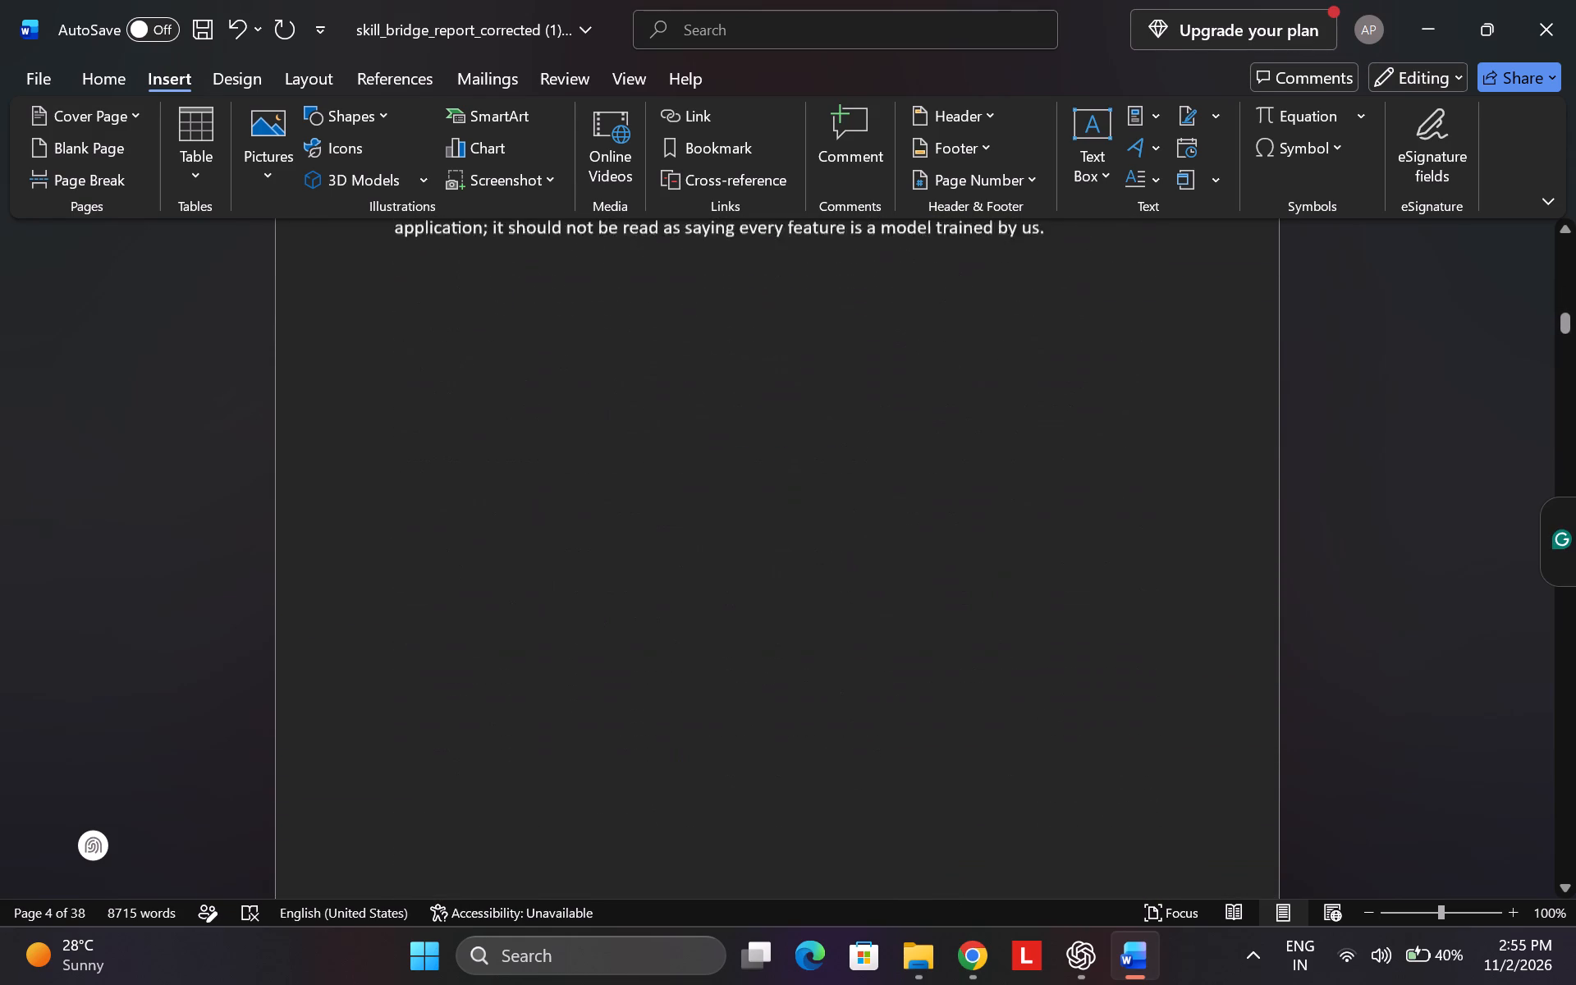
scroll(640, 465, "down", 4)
scroll(640, 465, "up", 1)
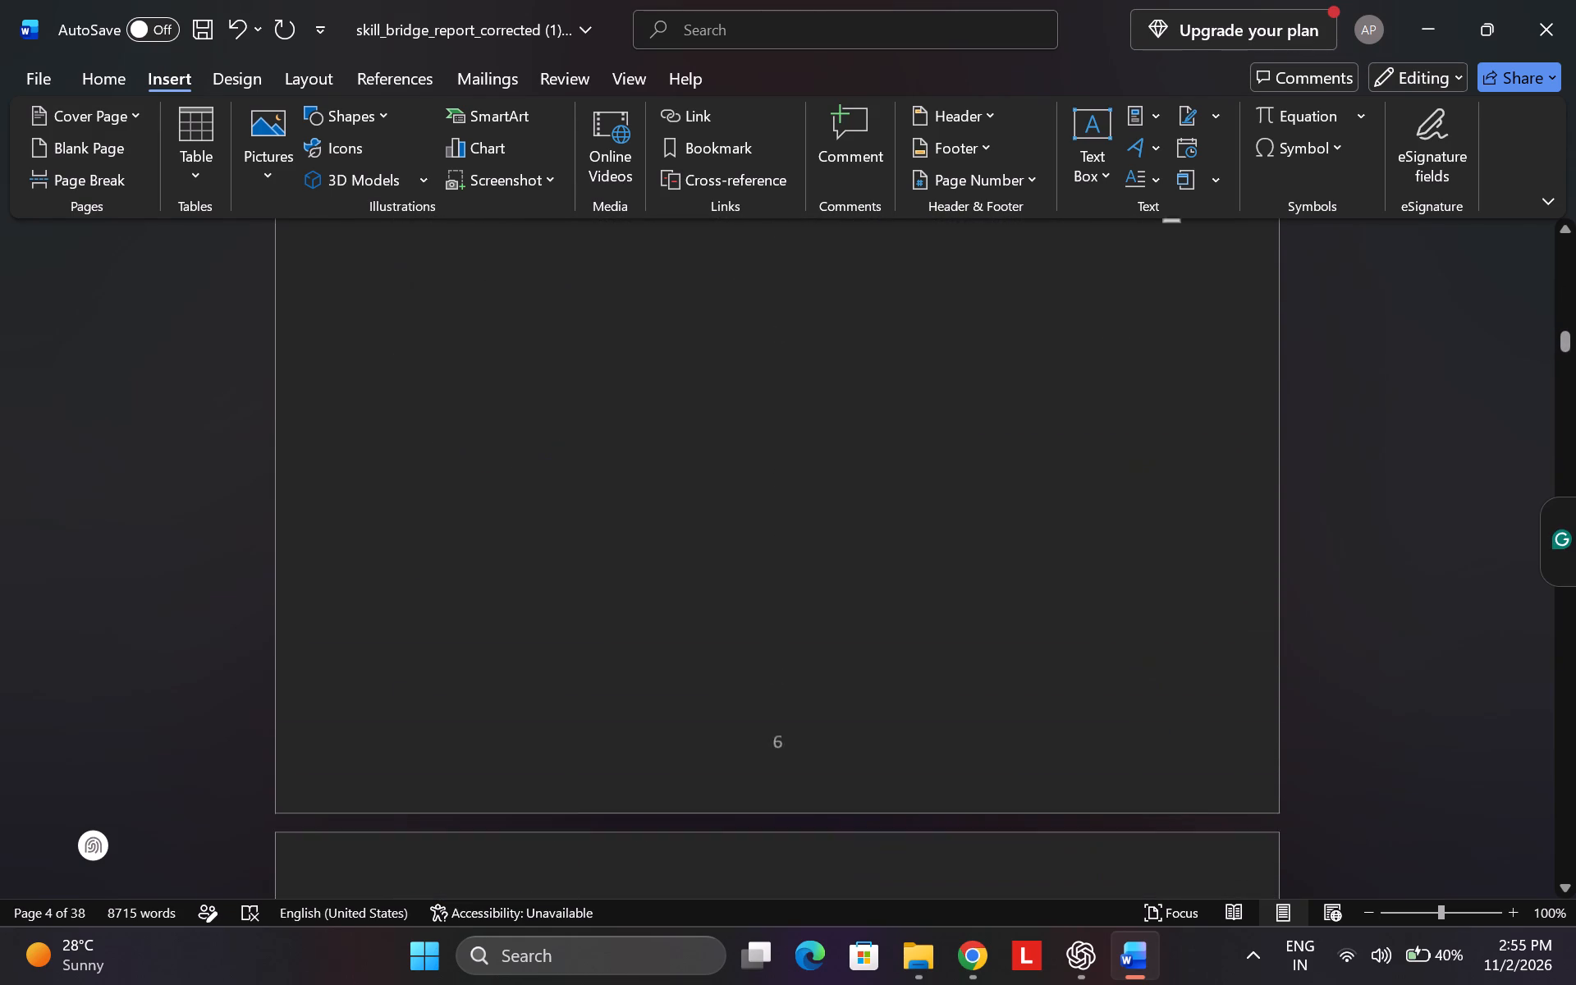
scroll(640, 465, "up", 3)
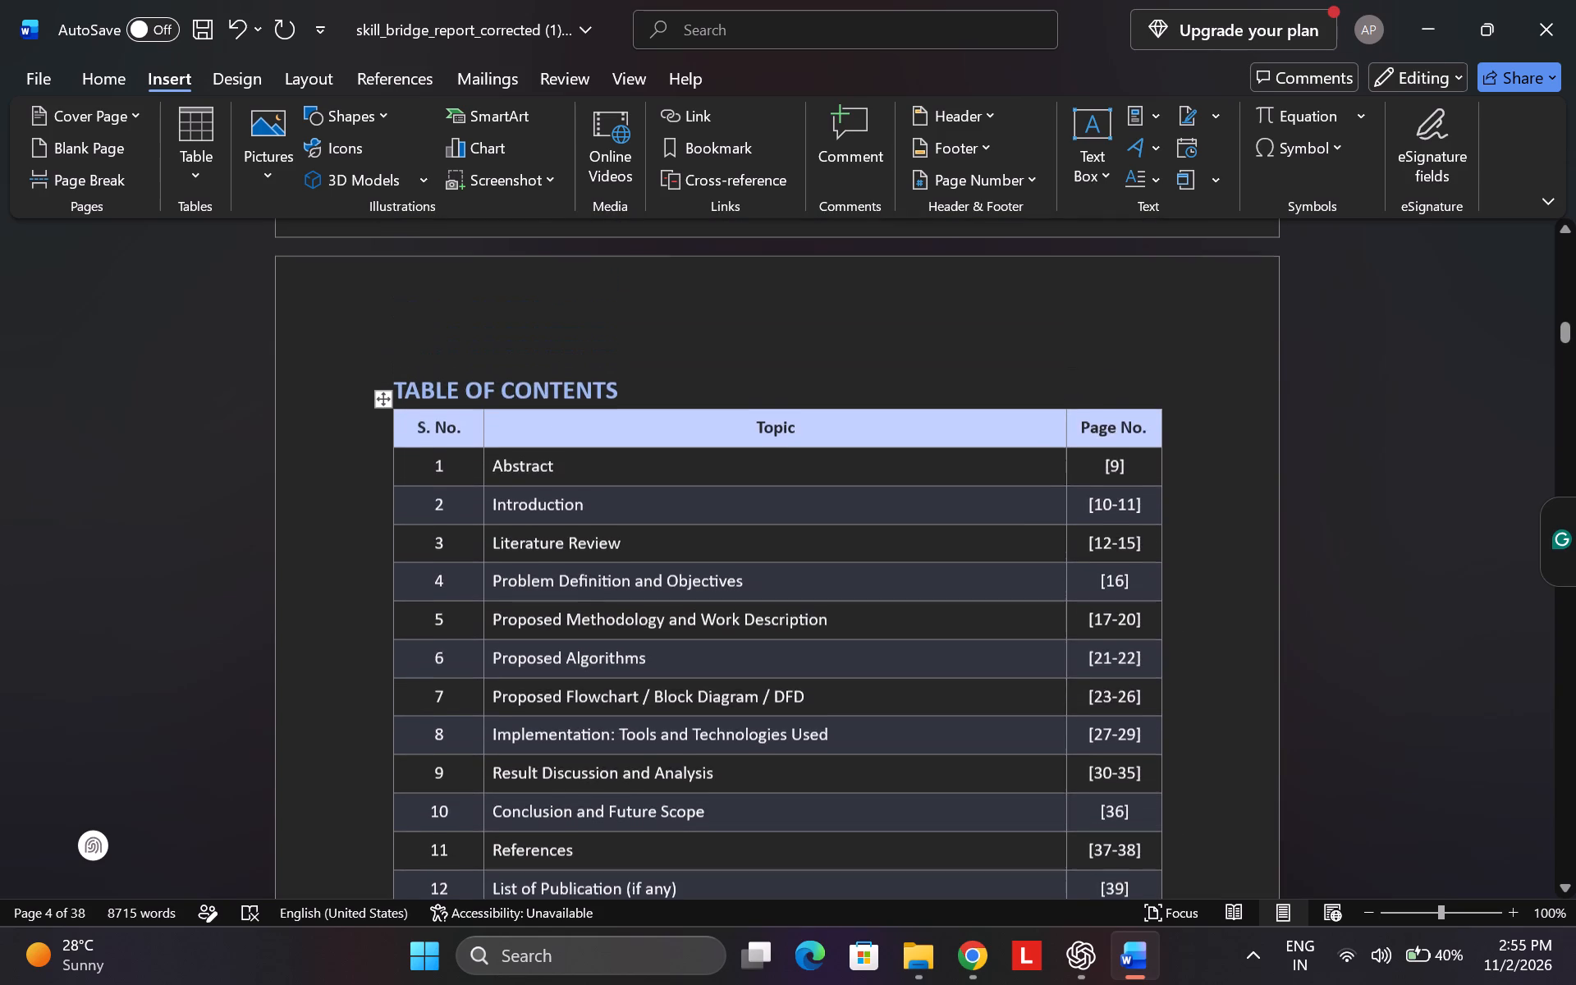
Look through the pages from TABLE OF CONTENTS through Abstract and Introduction to the Literature Review, checking section starts and page numbers.
scroll(640, 465, "down", 5)
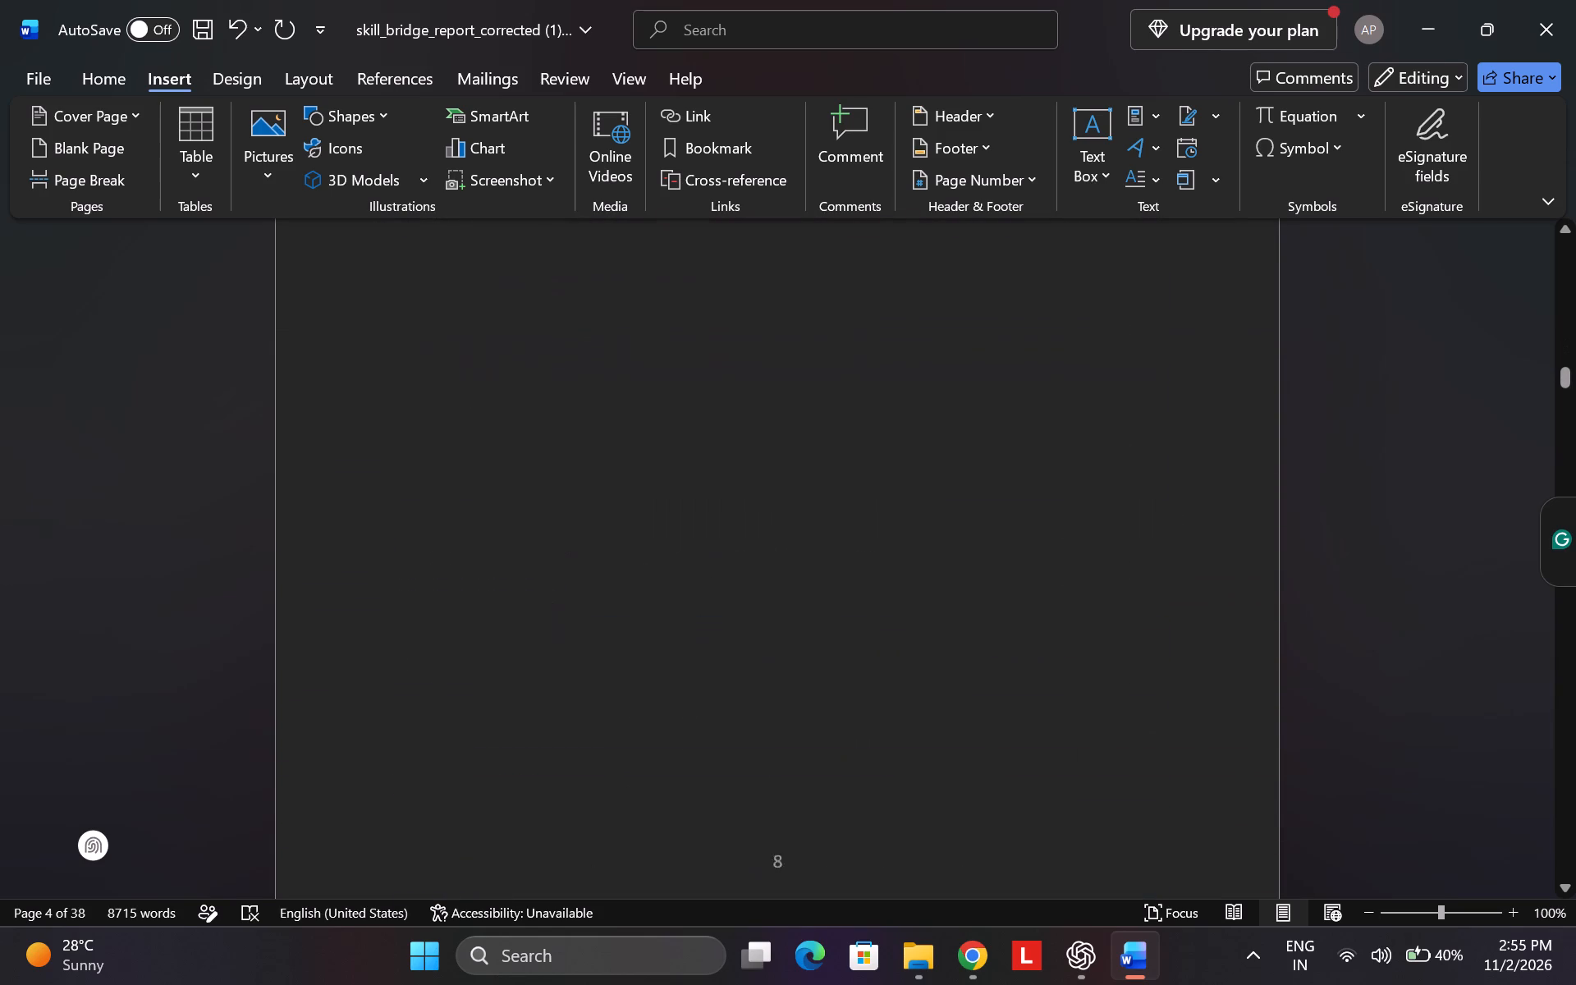
scroll(640, 465, "up", 2)
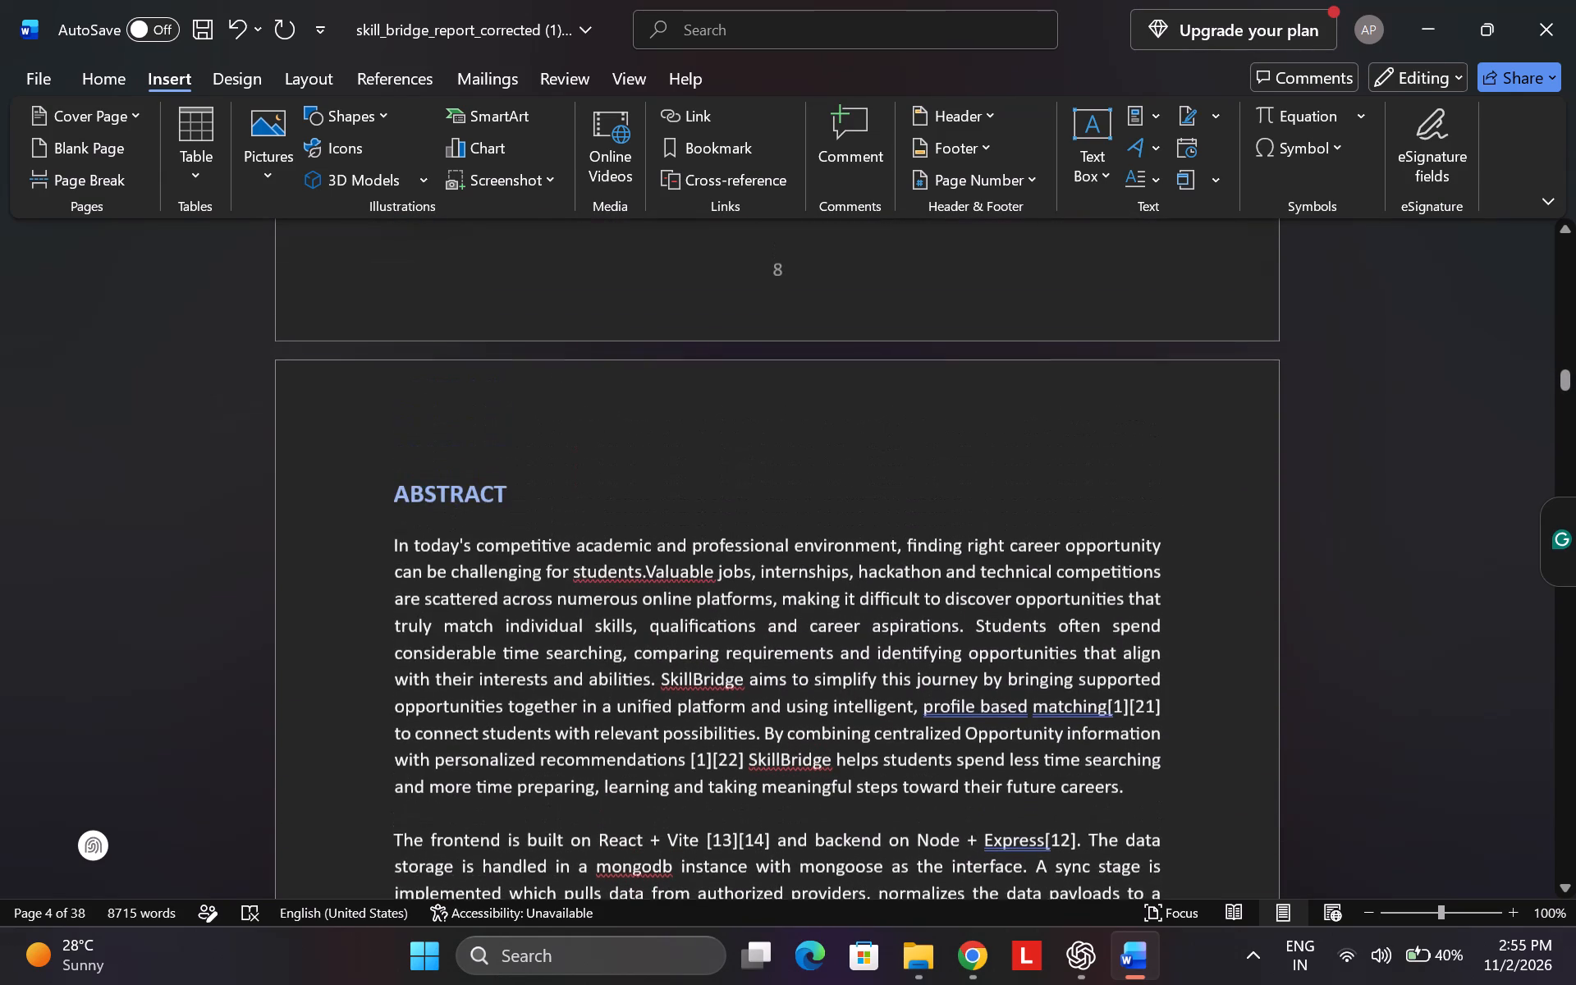
scroll(640, 465, "down", 3)
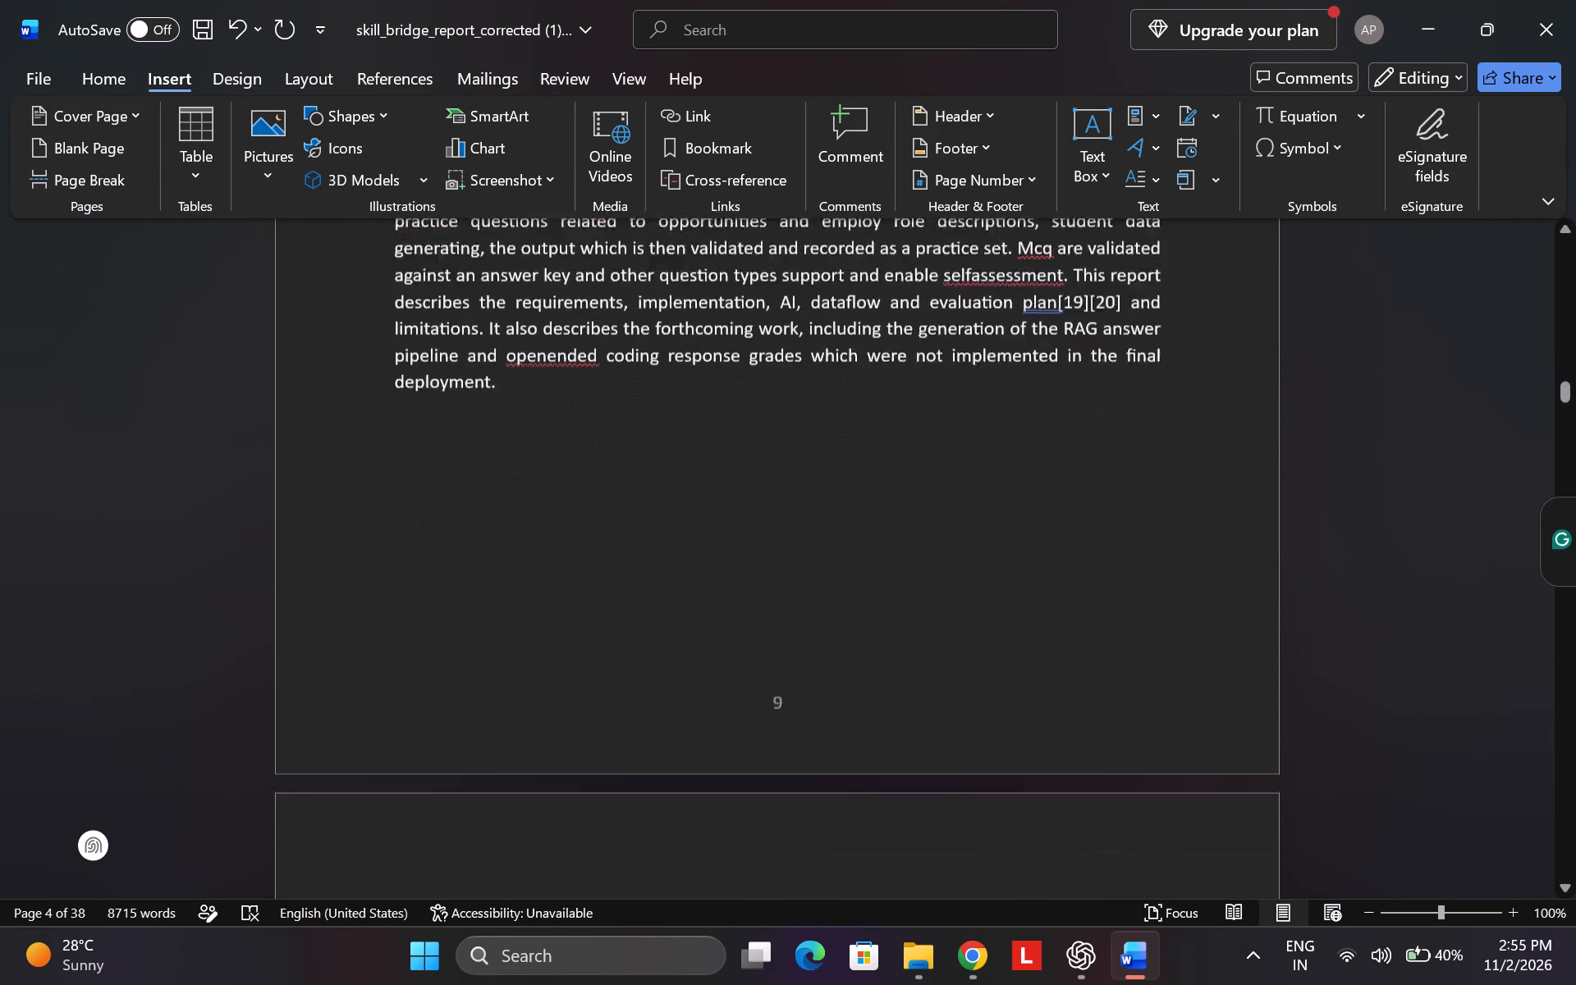
scroll(640, 465, "down", 3)
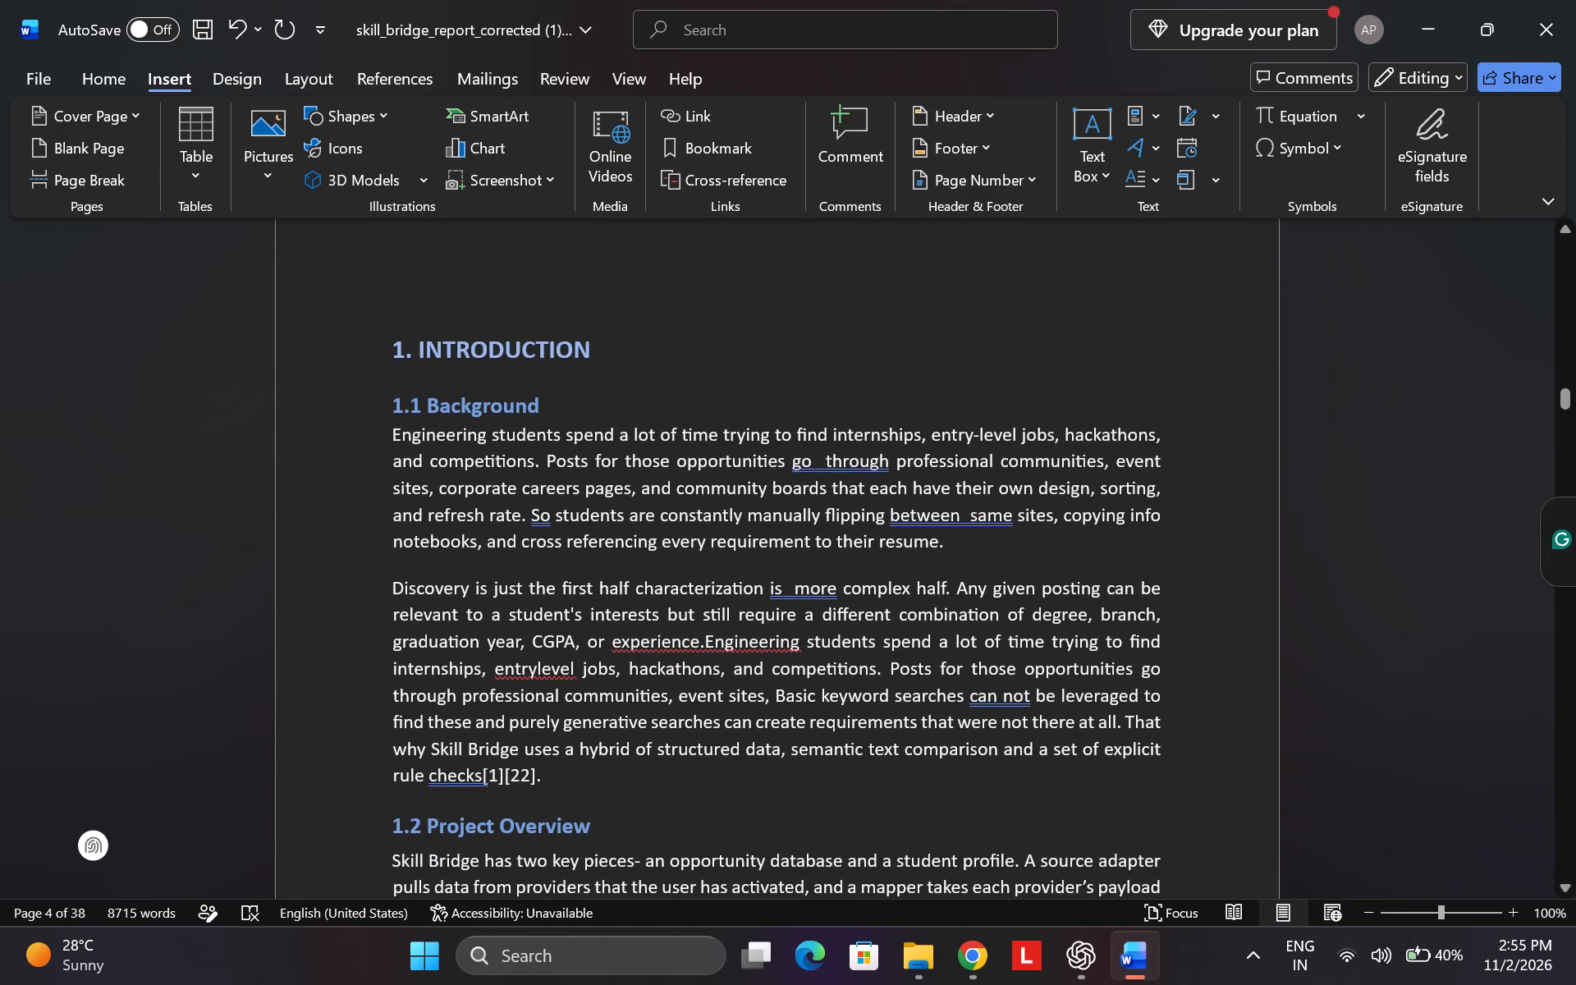
left_click(640, 465)
scroll(640, 465, "down", 1)
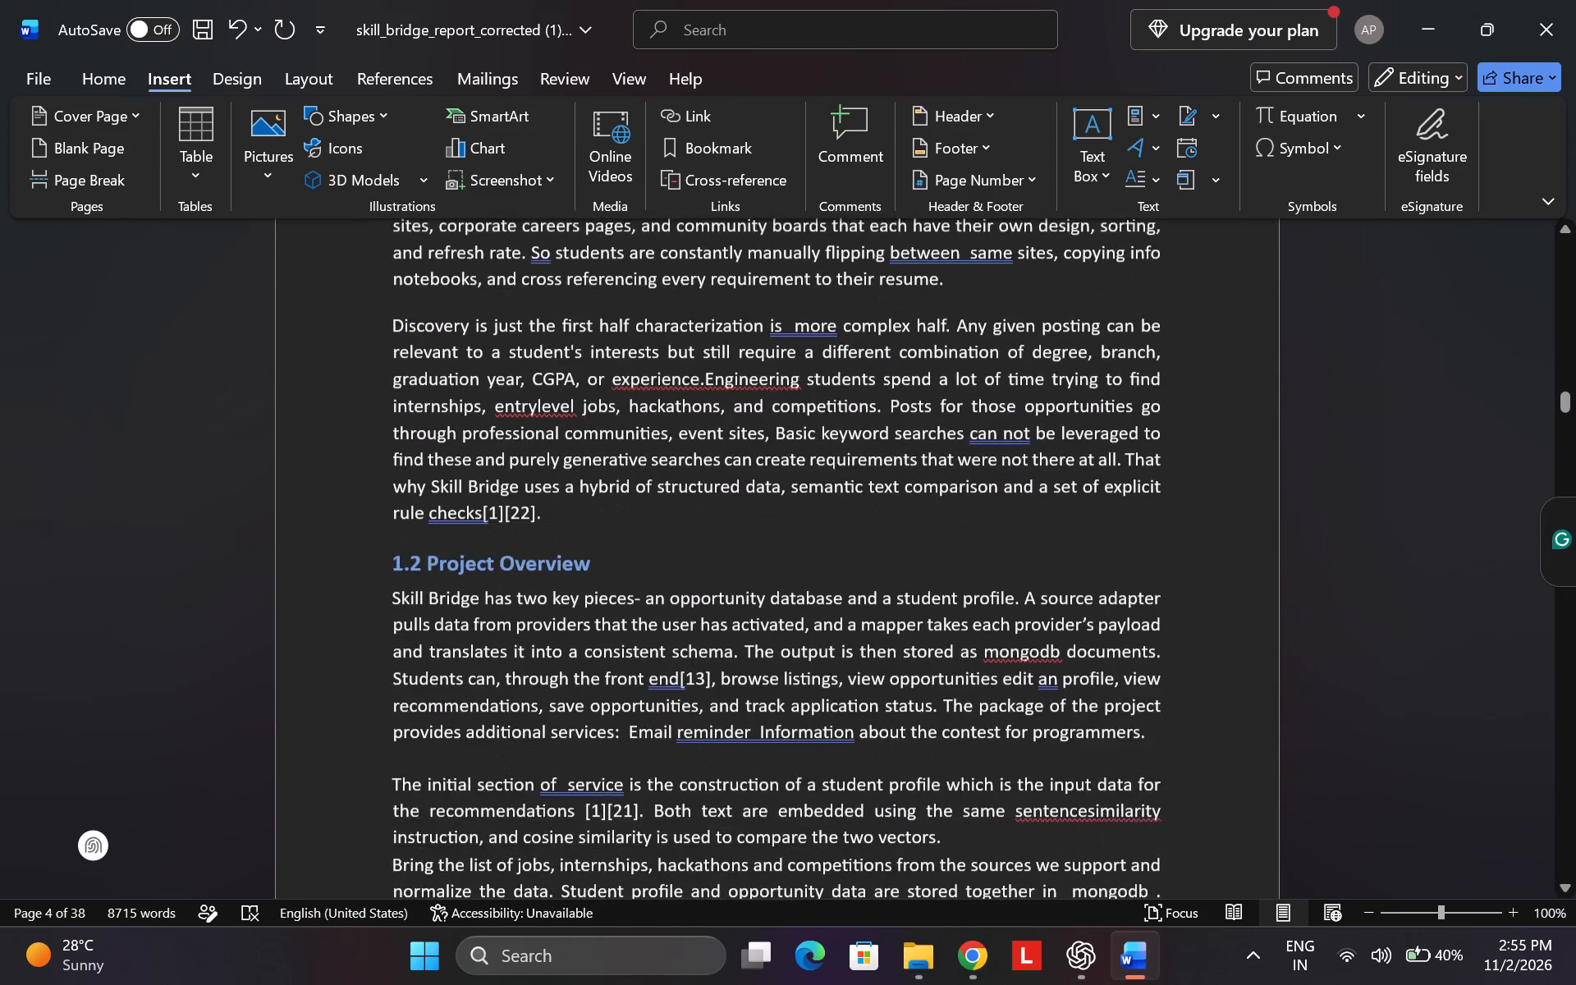
scroll(640, 465, "down", 6)
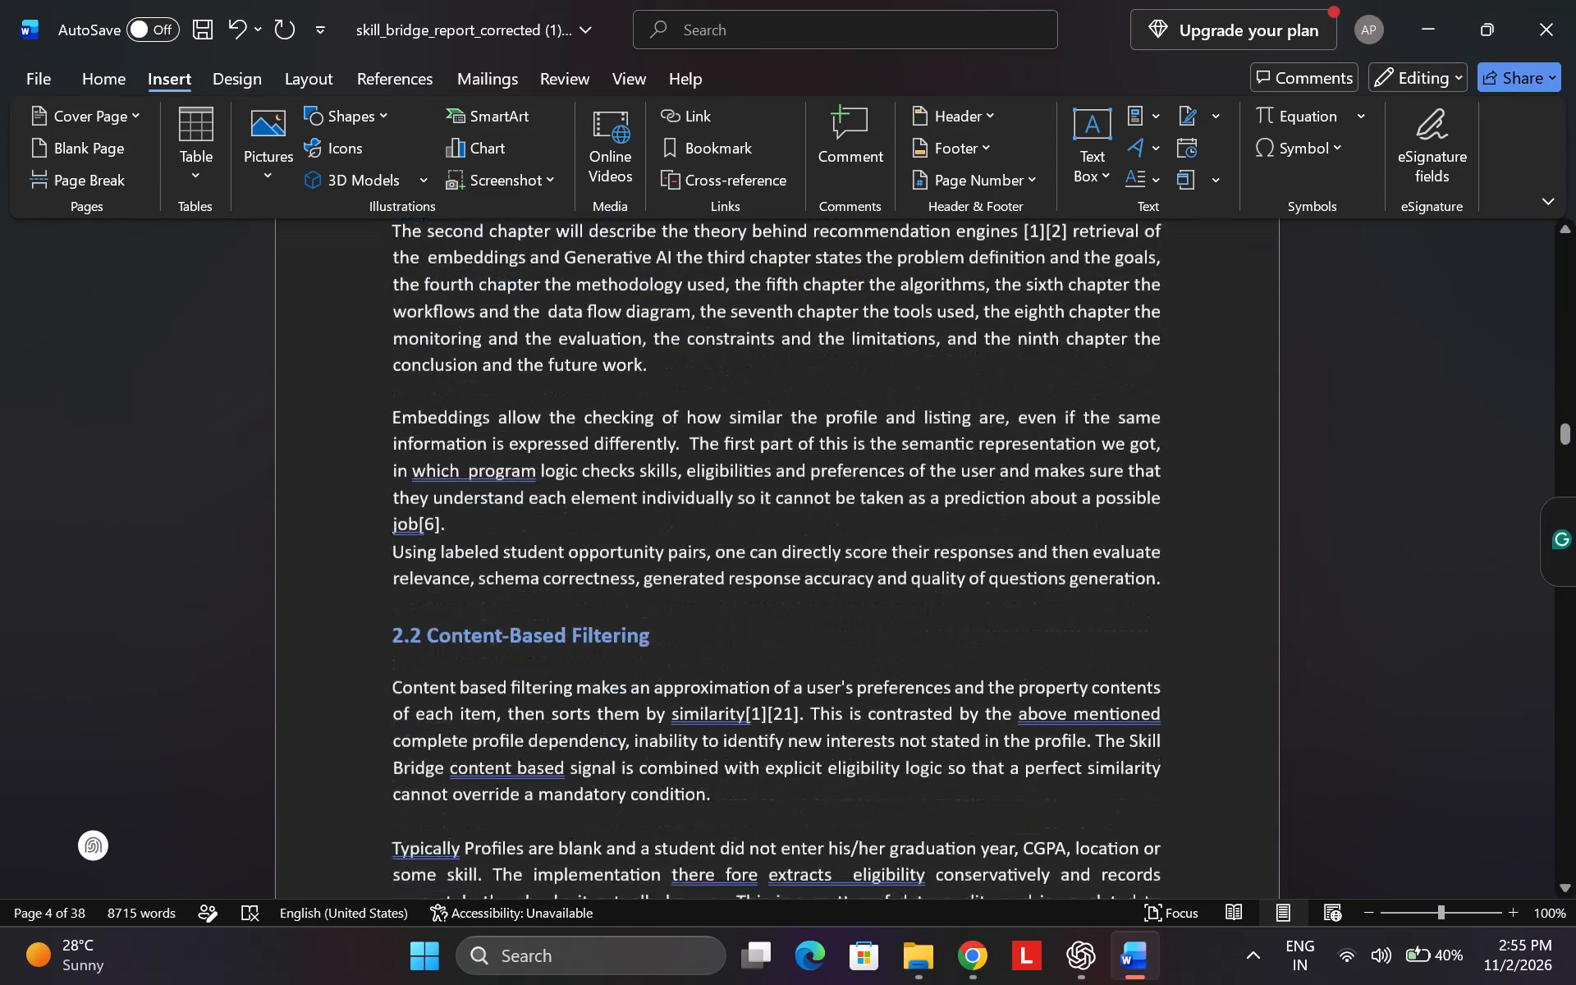
Check the Literature Review pages from section 2.1 up to the start of chapter 3, Problem Definition and Objectives.
scroll(640, 465, "up", 2)
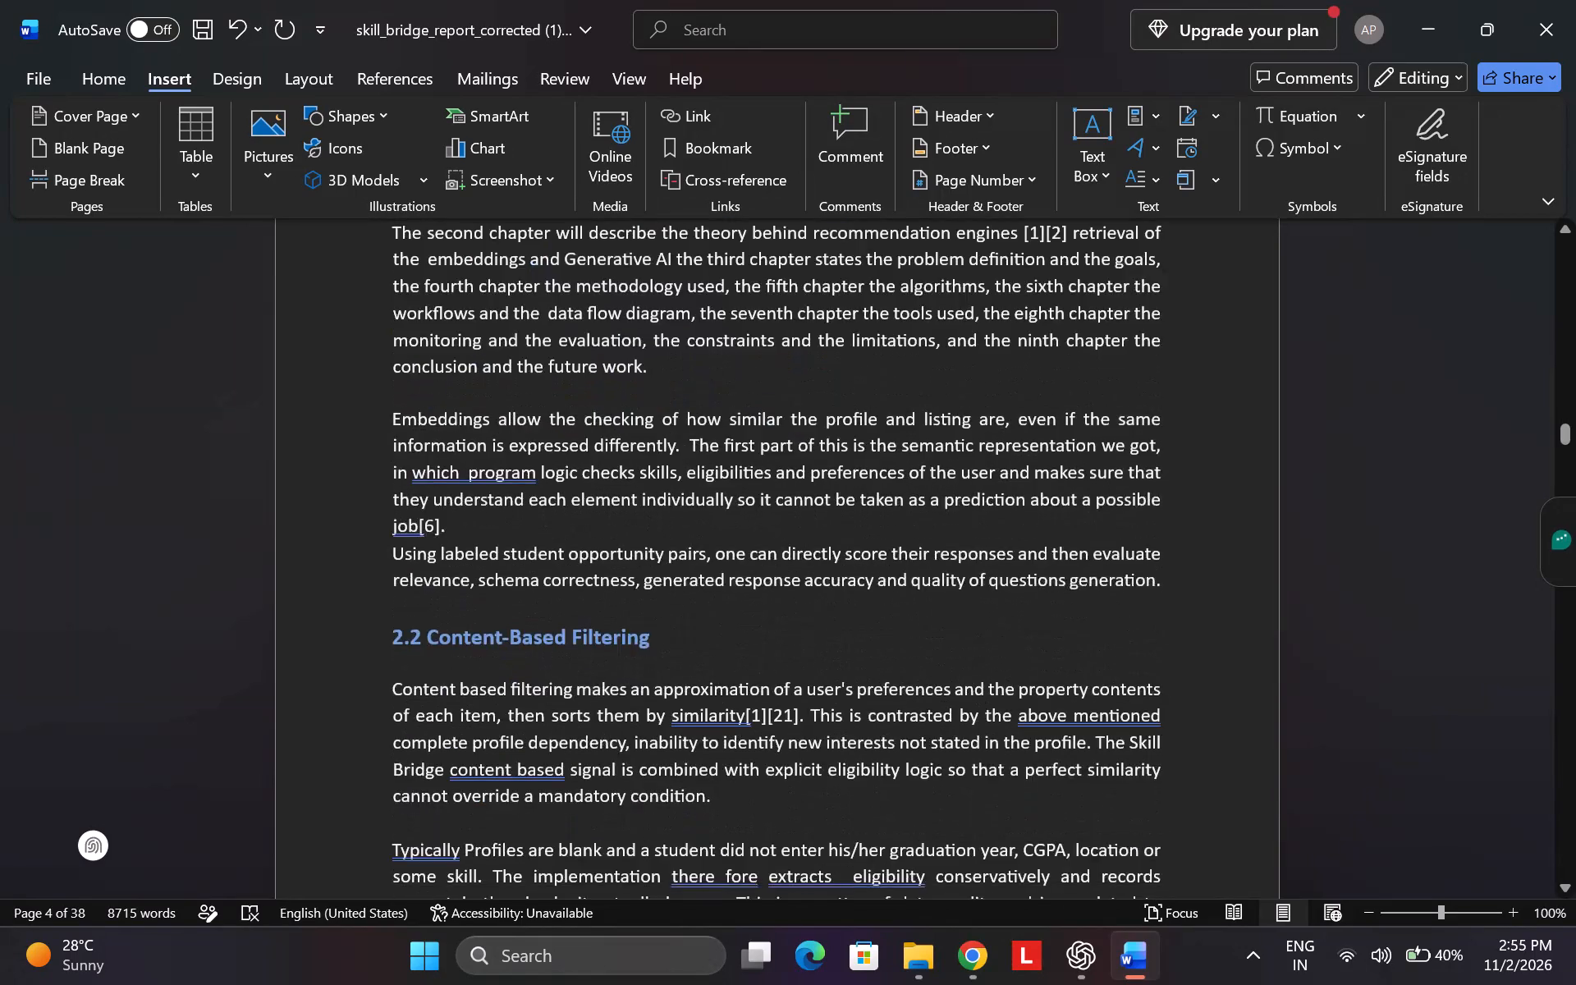
scroll(640, 465, "up", 1)
scroll(640, 465, "down", 2)
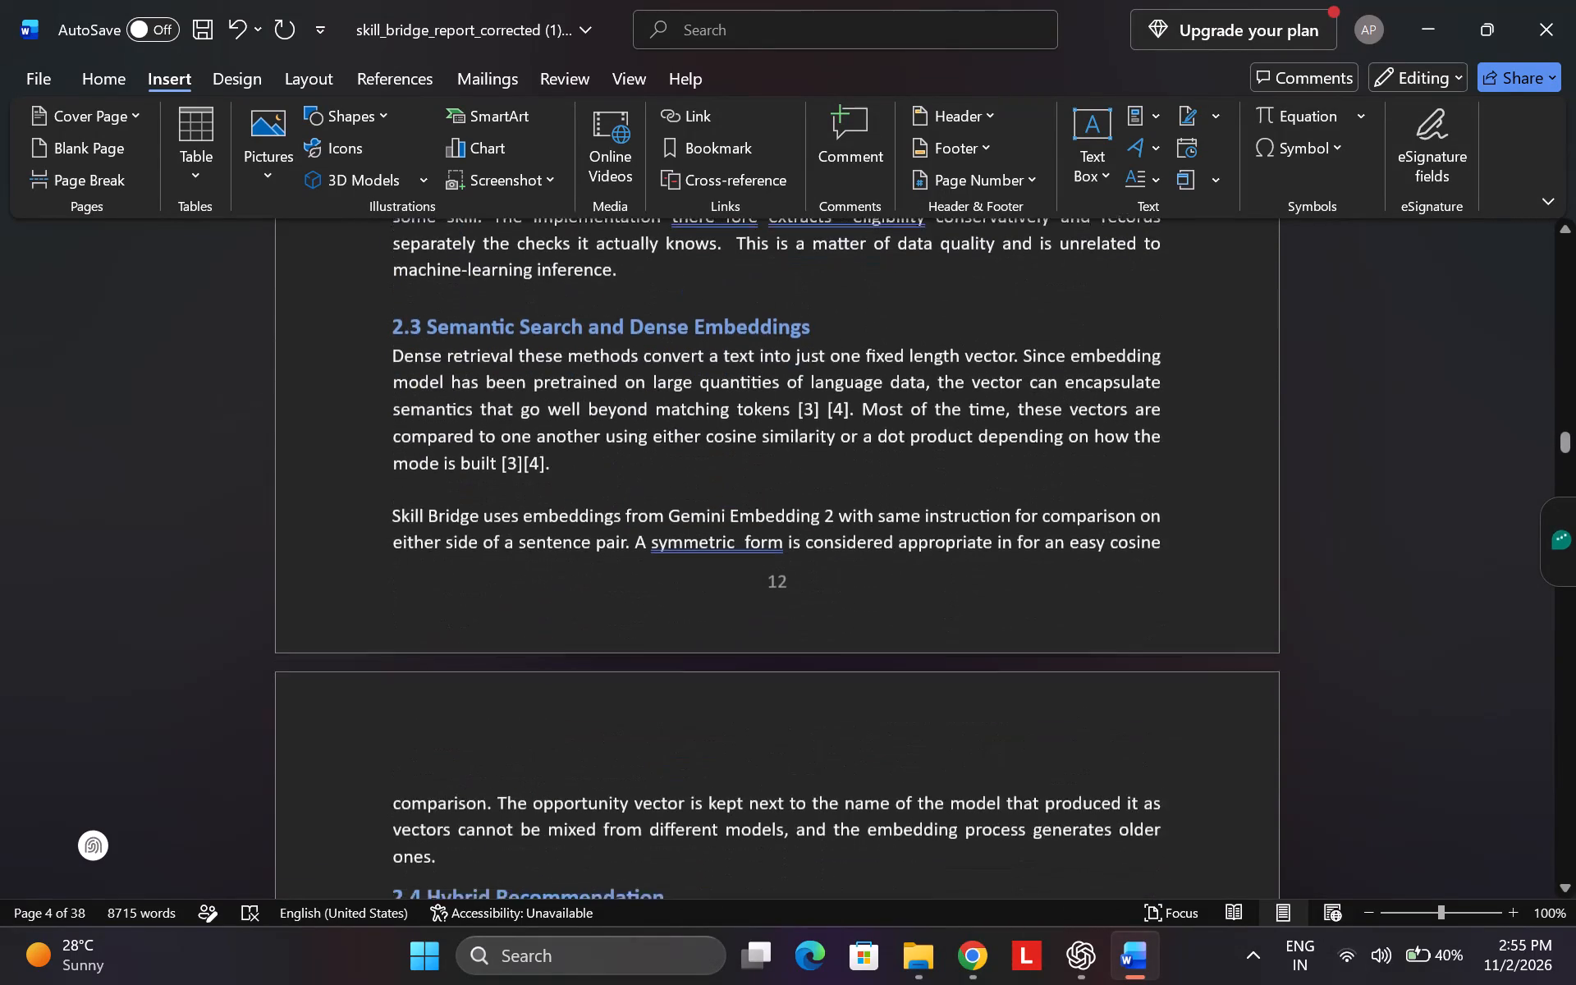
scroll(640, 465, "down", 2)
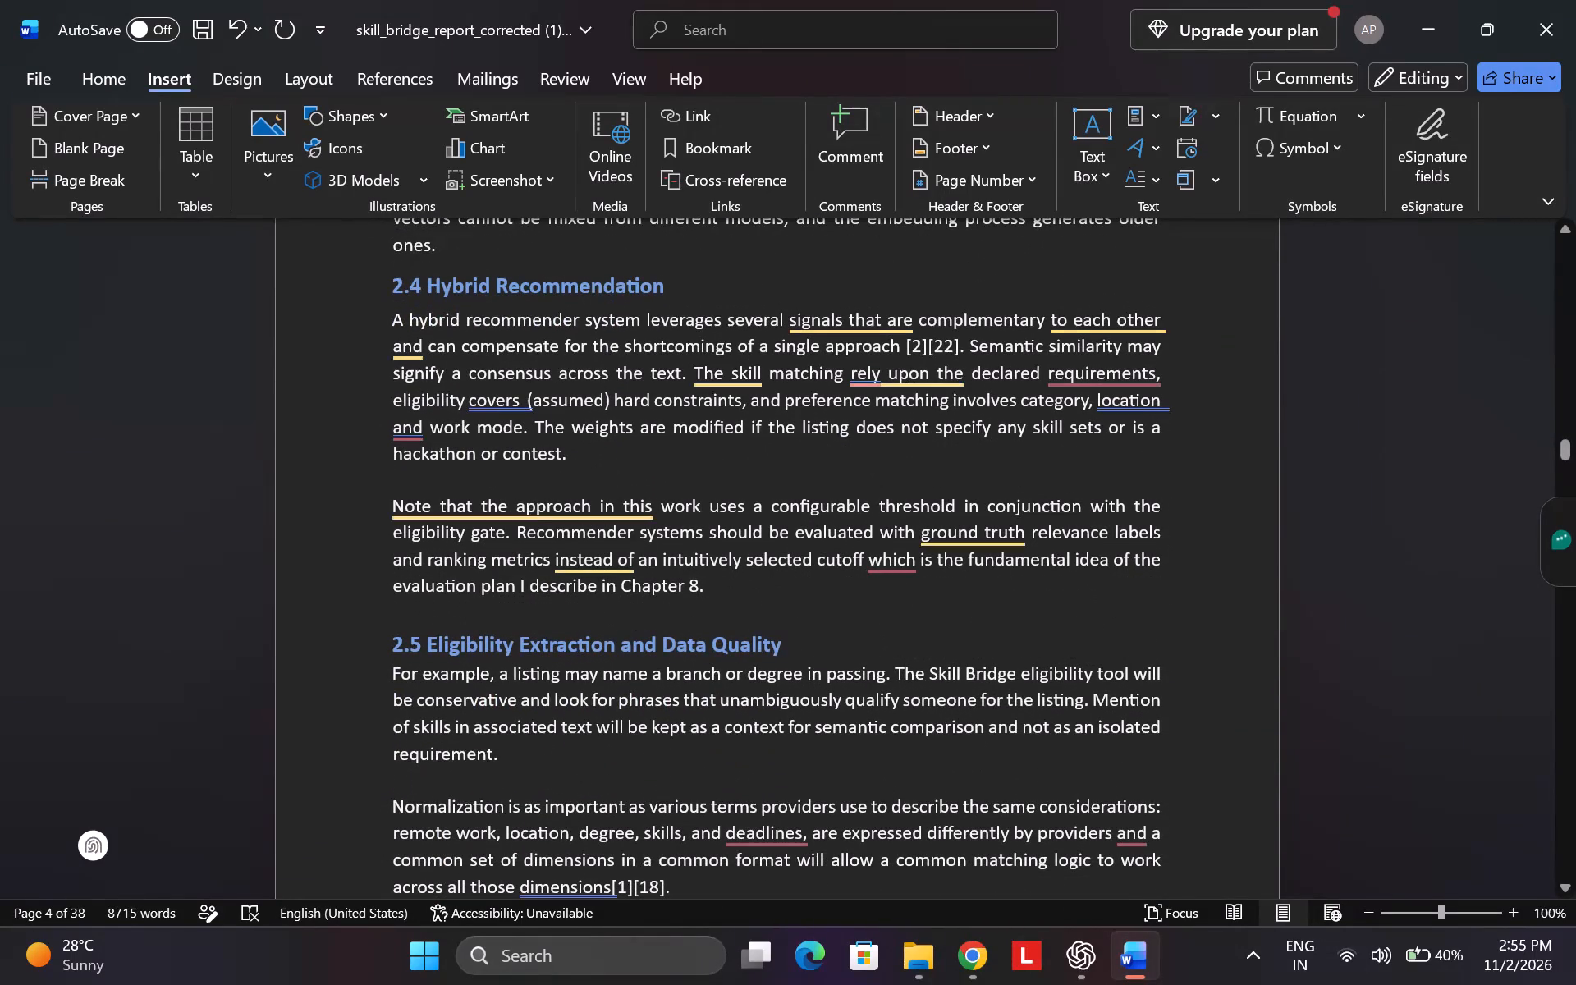
scroll(640, 465, "down", 2)
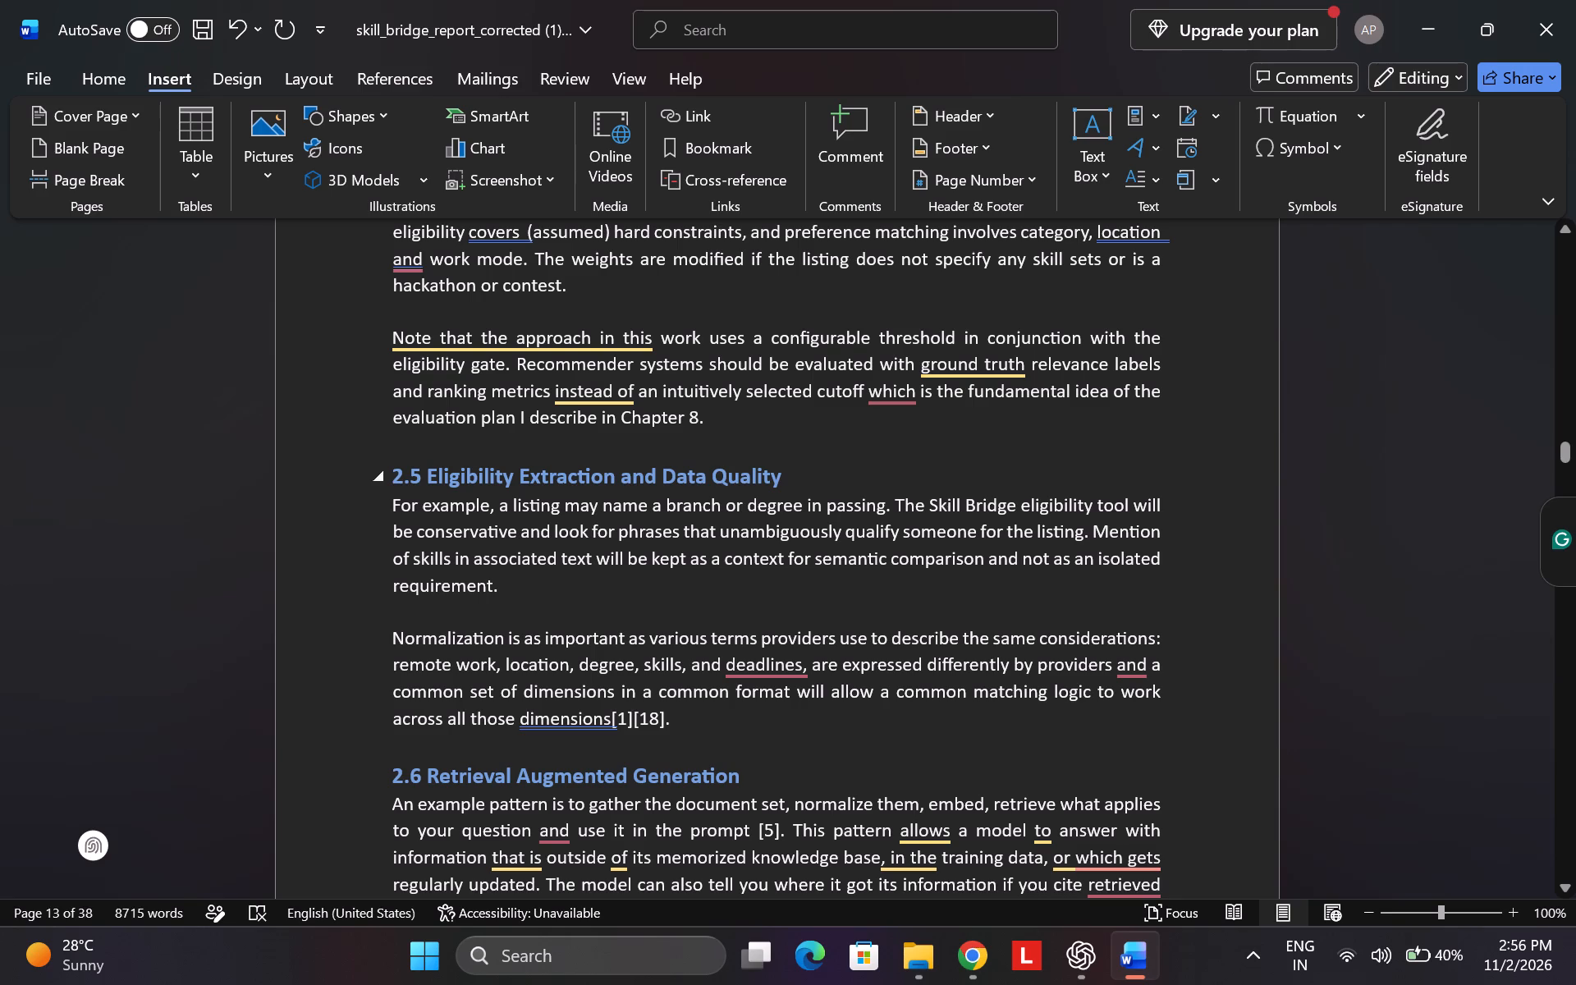
scroll(640, 465, "down", 1)
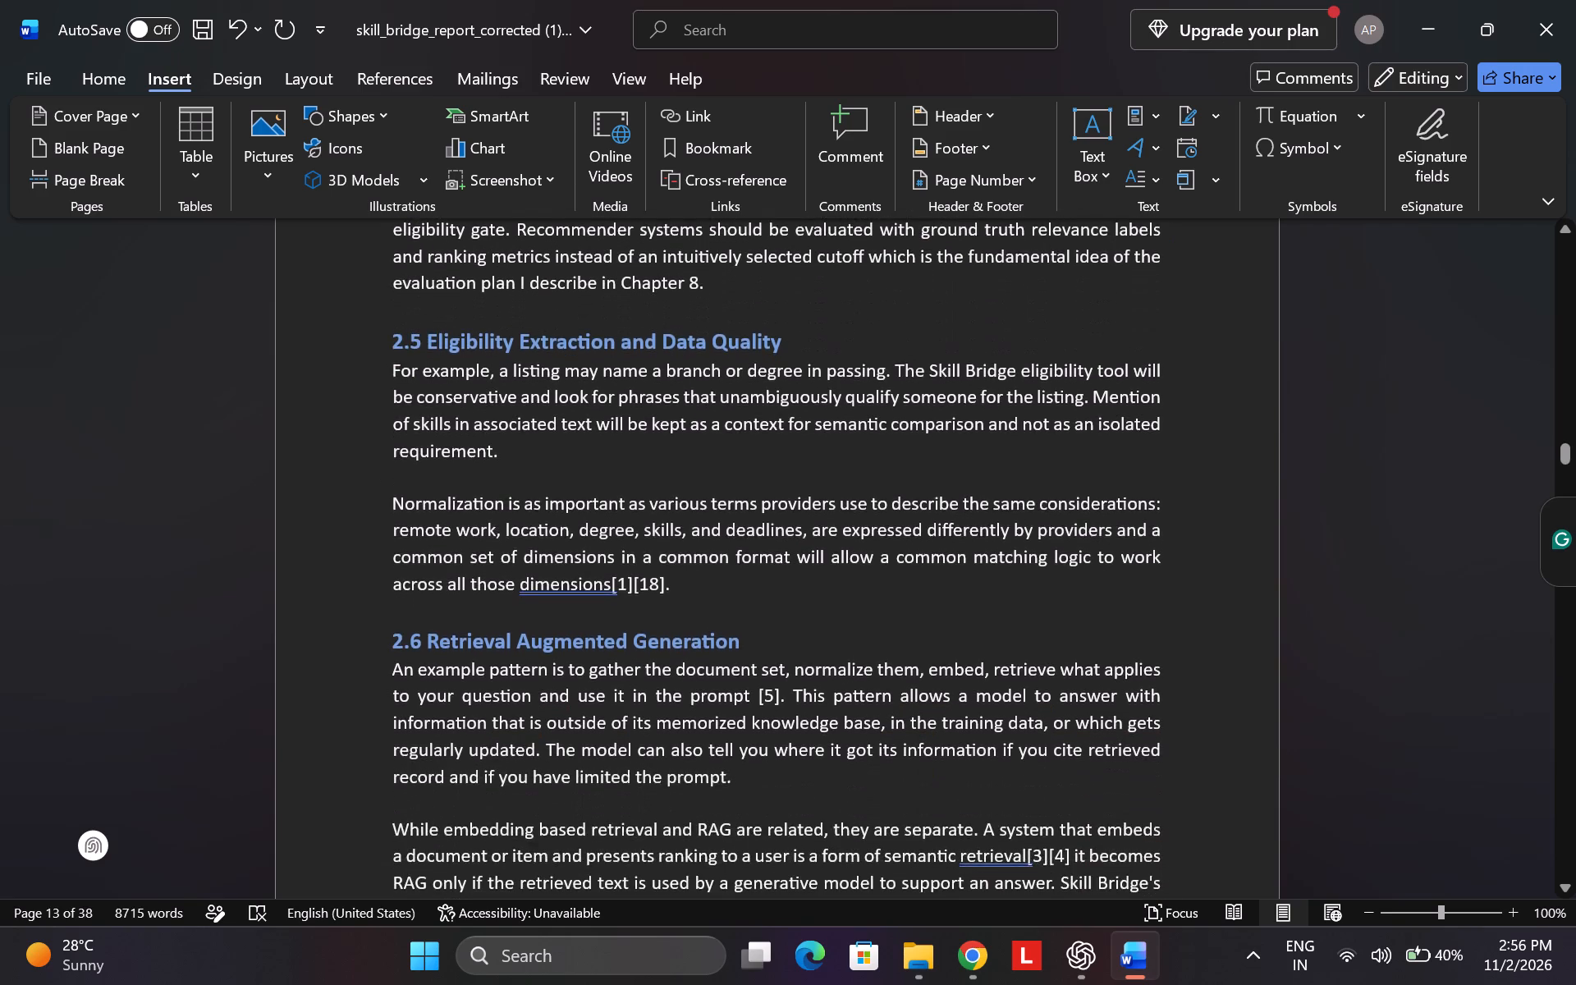
scroll(640, 465, "down", 2)
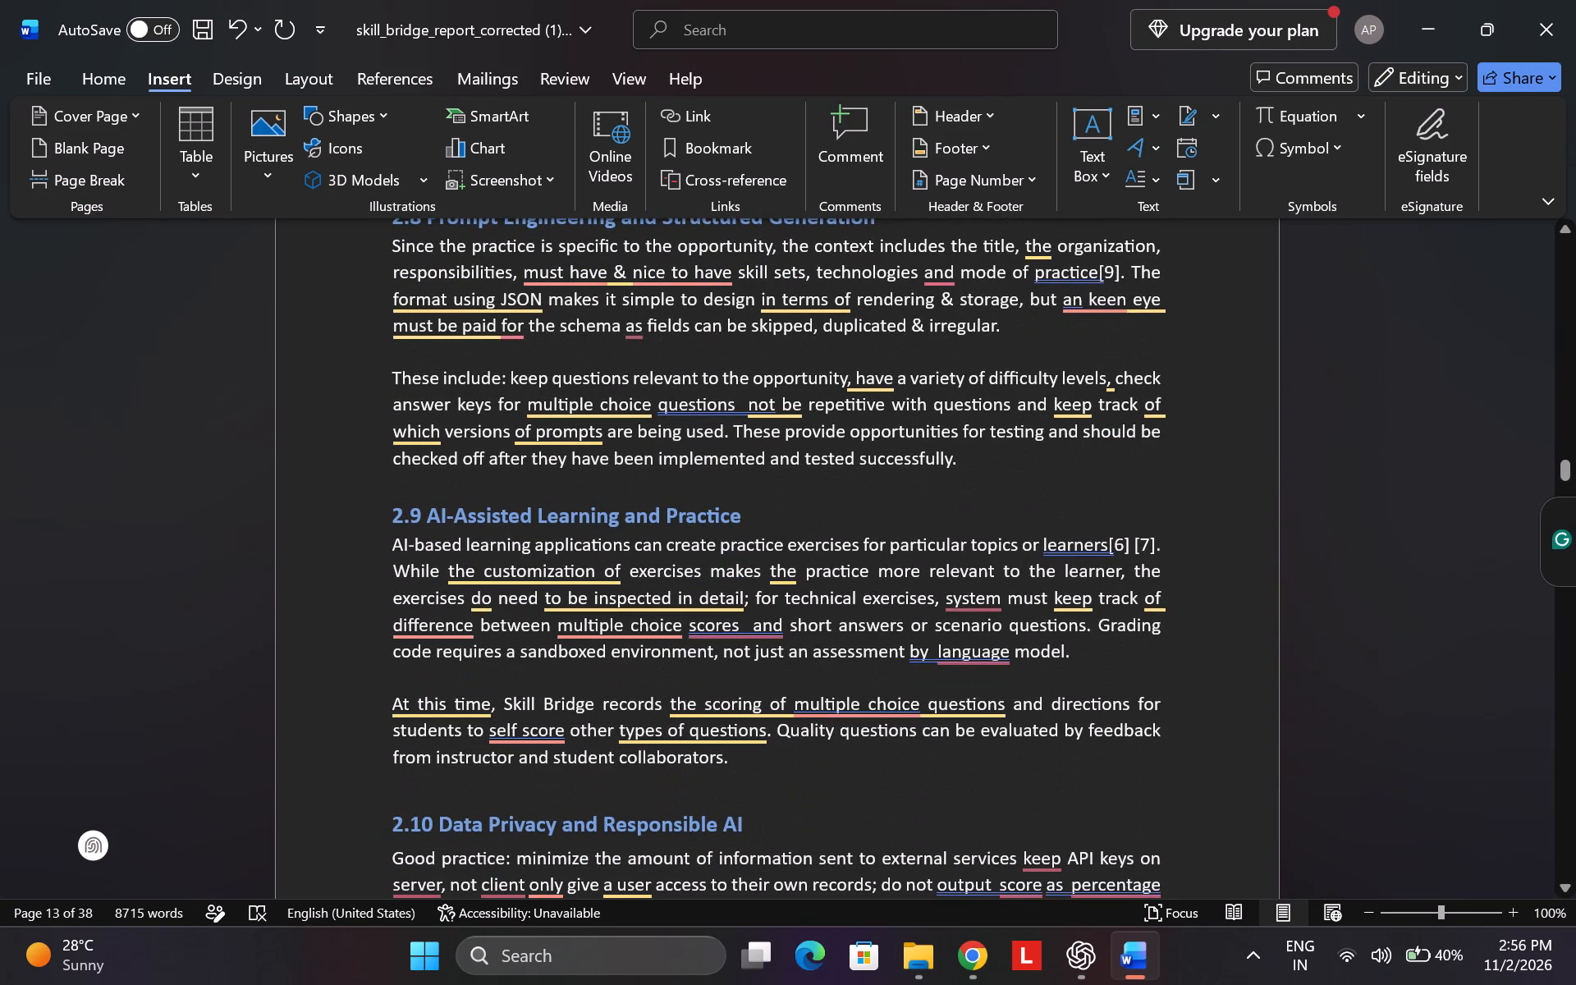
scroll(640, 465, "down", 3)
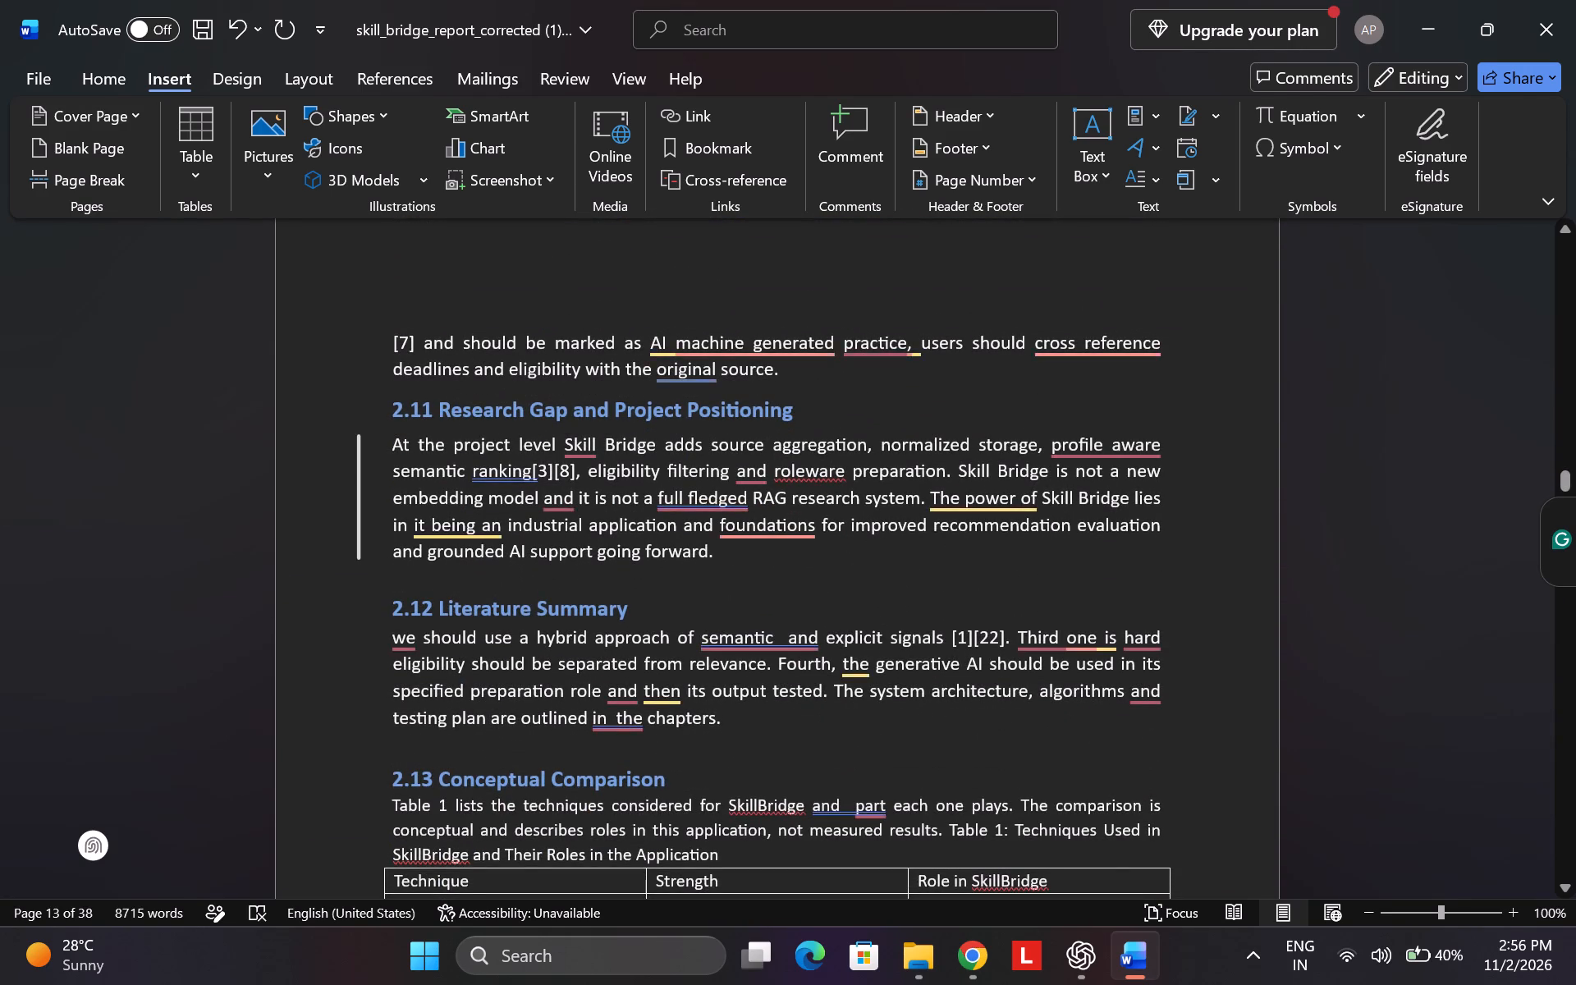
scroll(669, 549, "down", 4)
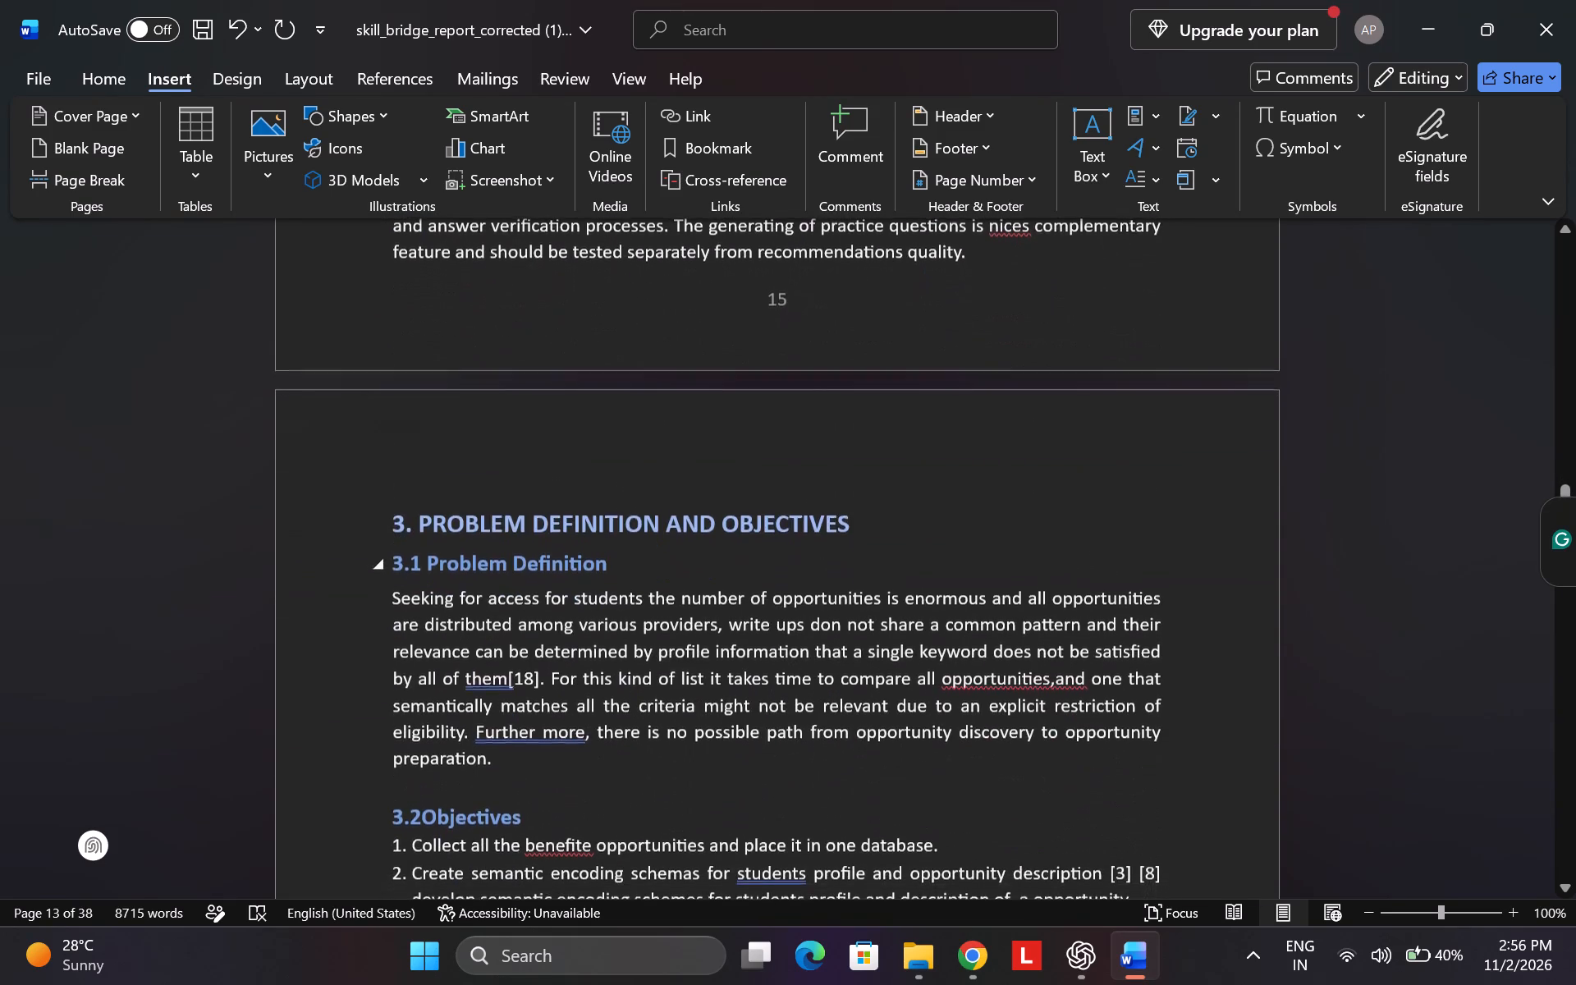
Recheck the Literature Review pages backward from chapter 3 to the Introduction's Expected Contribution section.
scroll(669, 549, "up", 5)
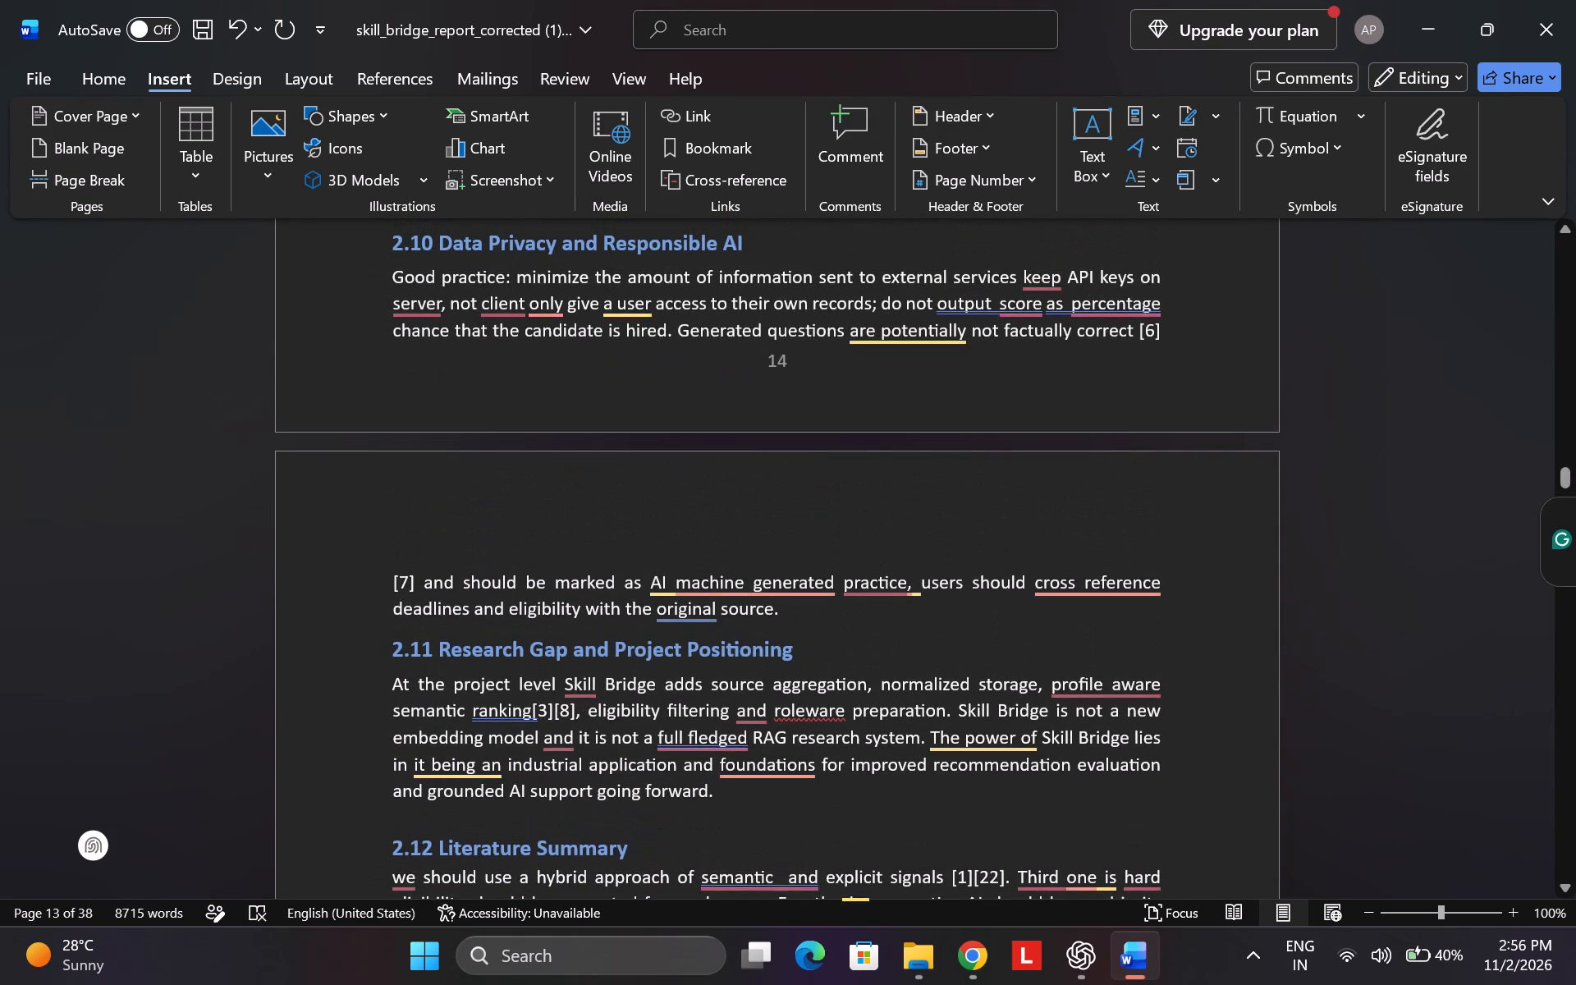
scroll(669, 549, "up", 2)
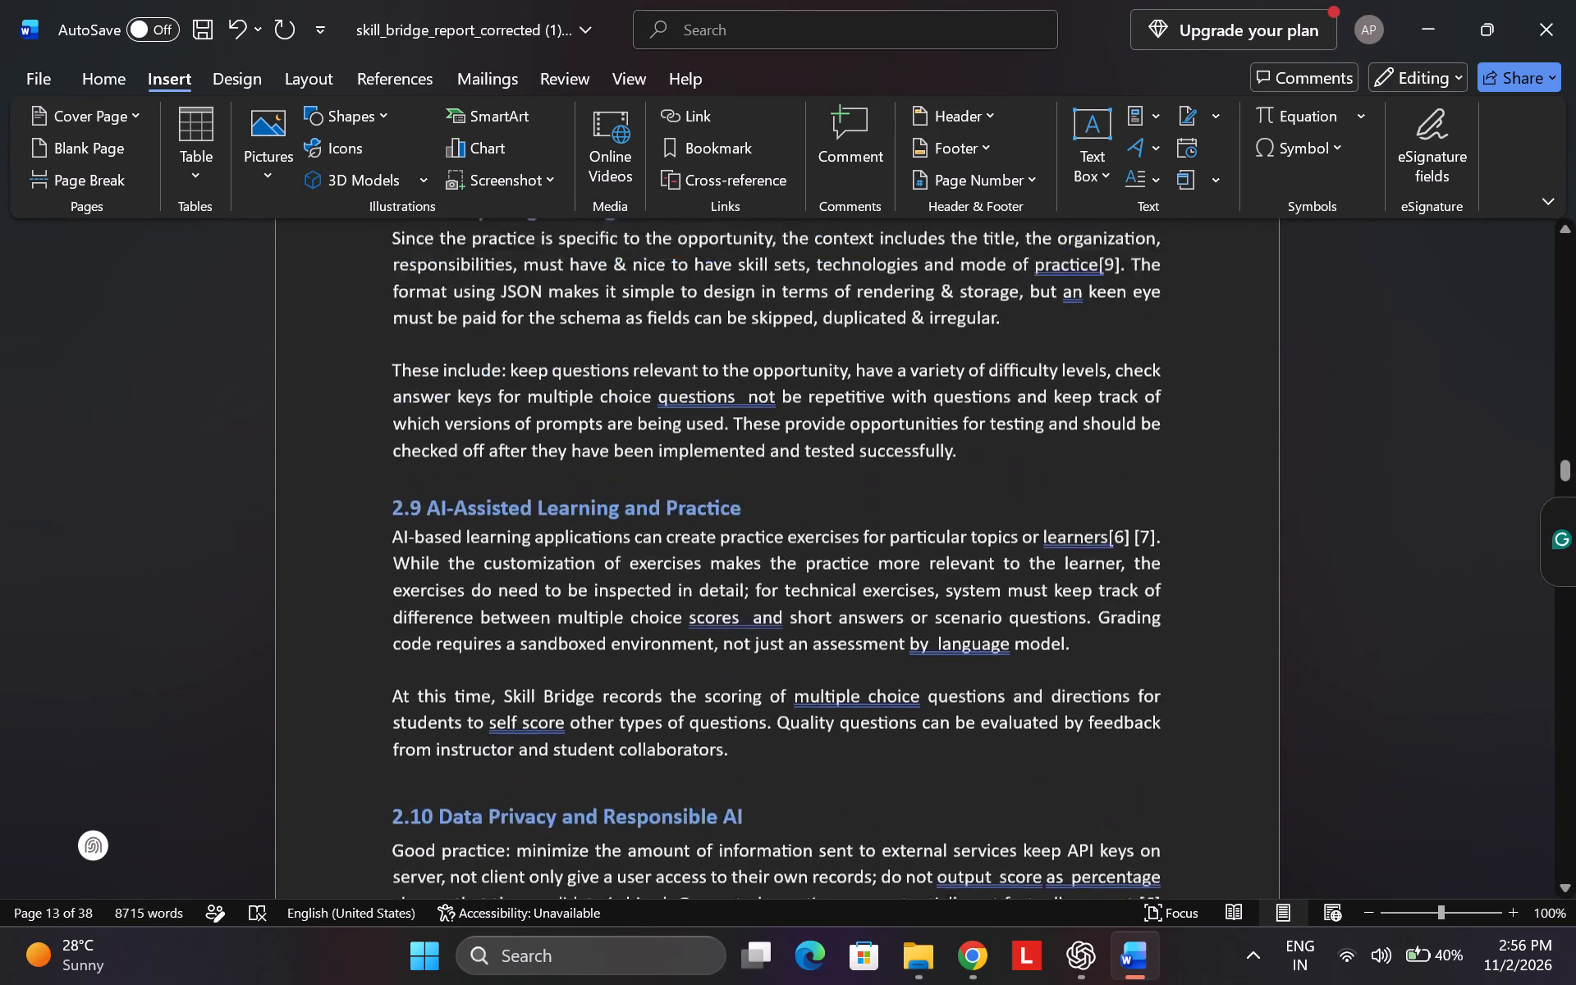
scroll(669, 549, "up", 2)
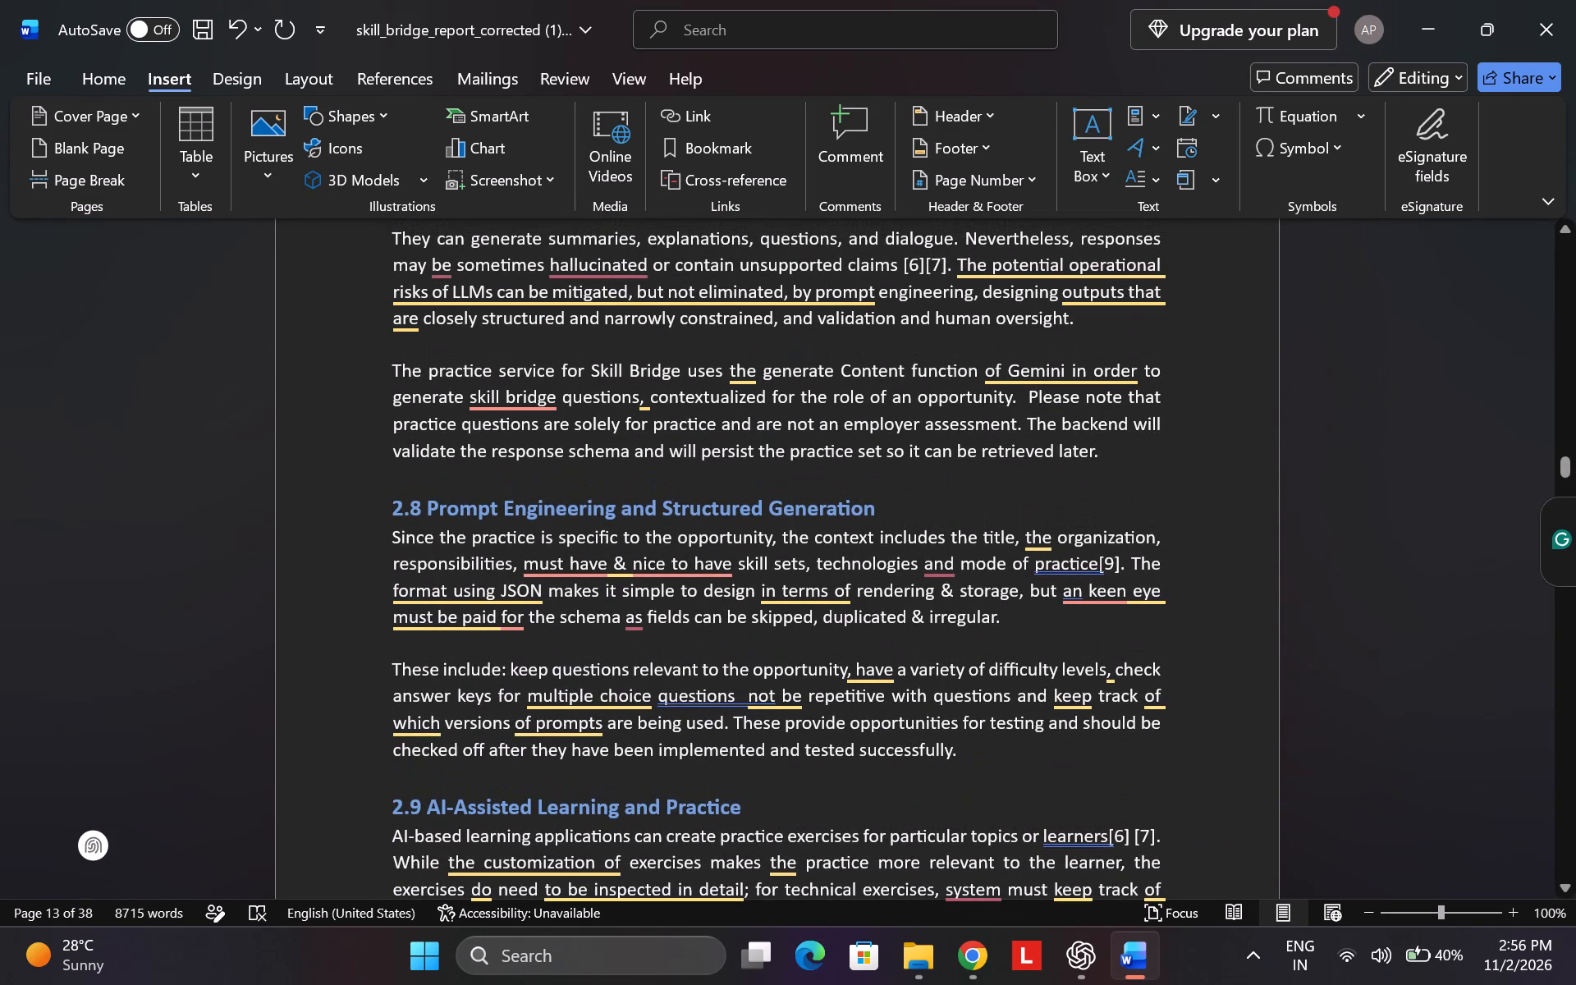
scroll(669, 549, "up", 5)
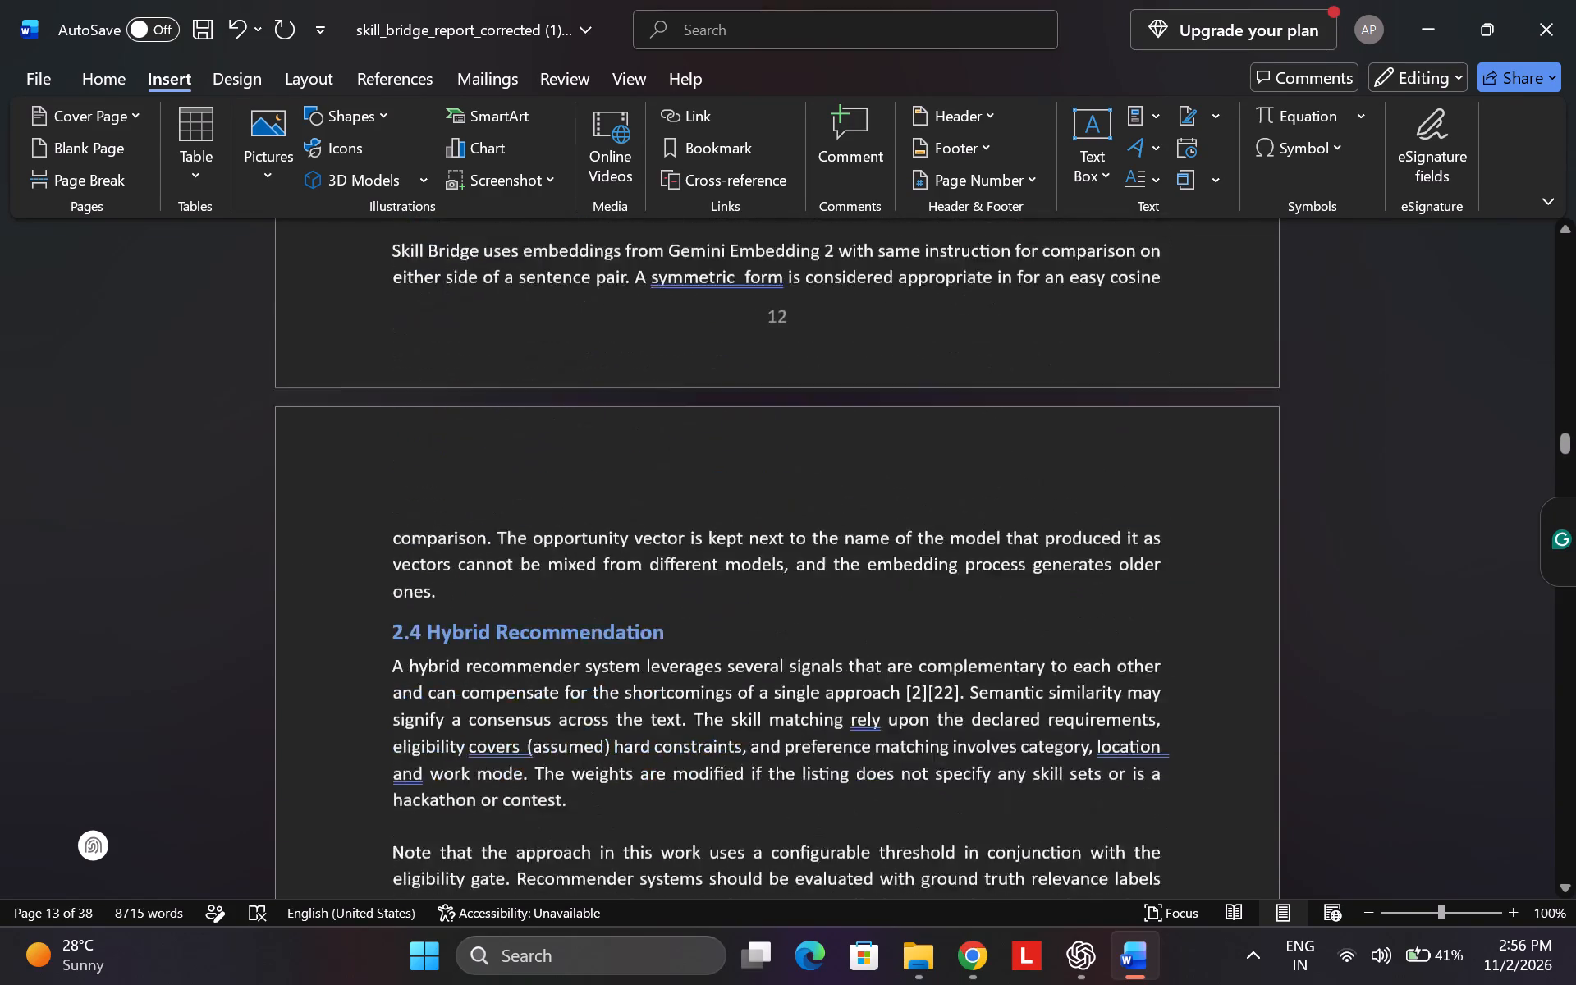
scroll(669, 549, "up", 3)
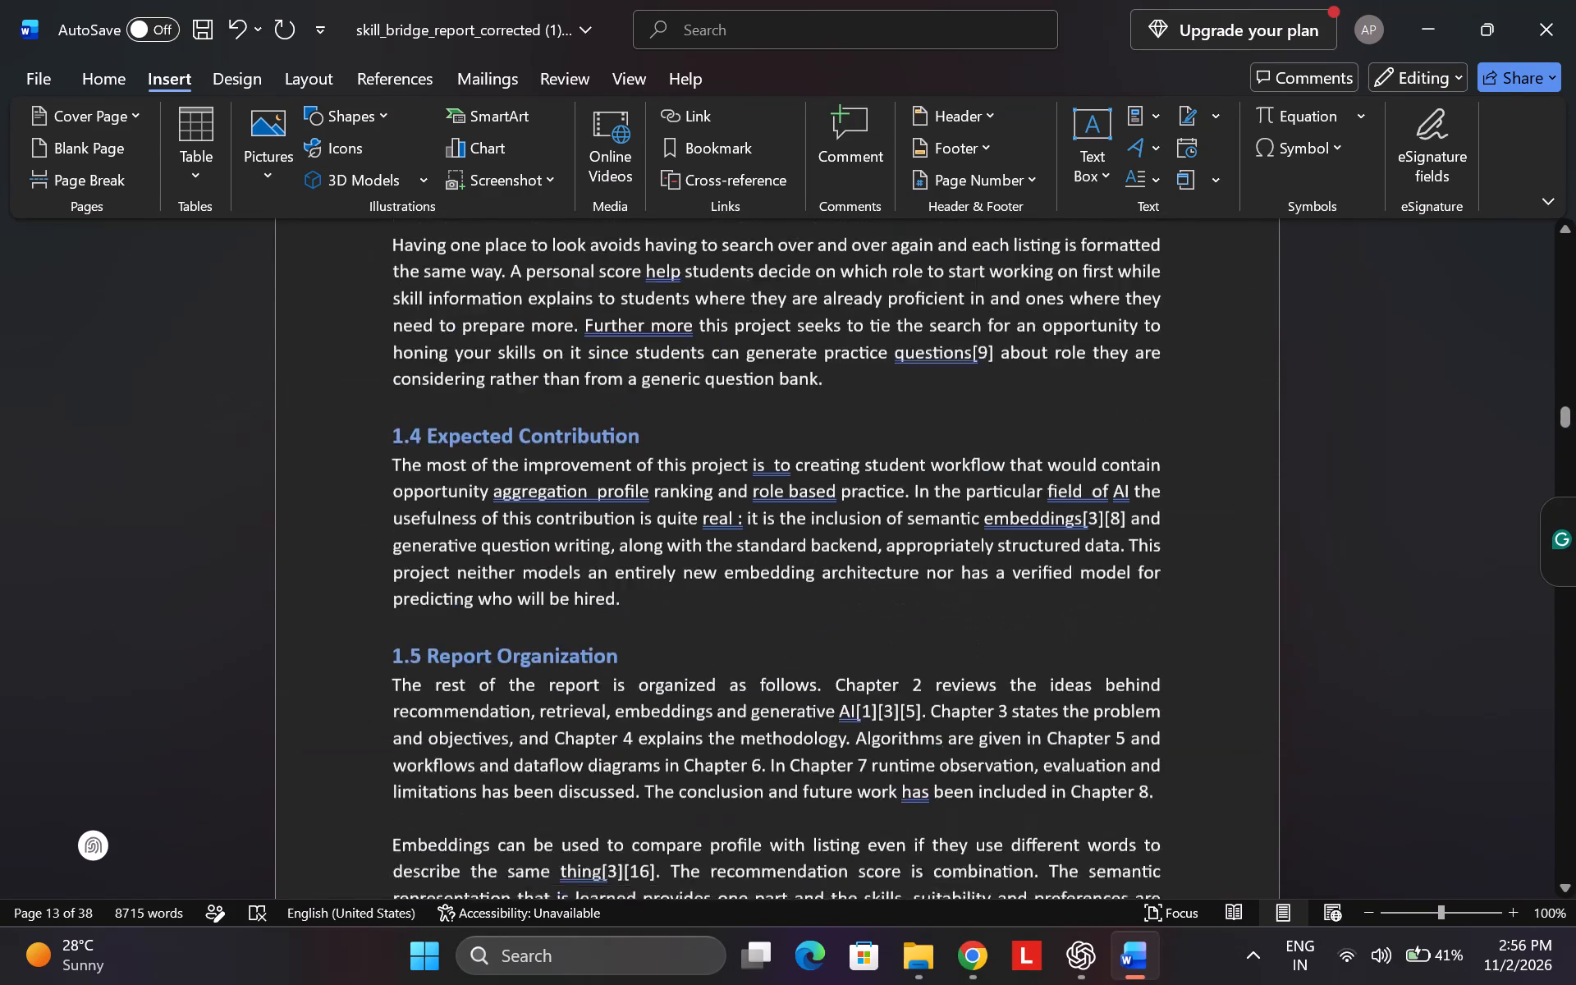
Move the "1.3 Project Objectives" heading onto its own line, separate from the end of the Project Overview paragraph.
scroll(669, 549, "up", 3)
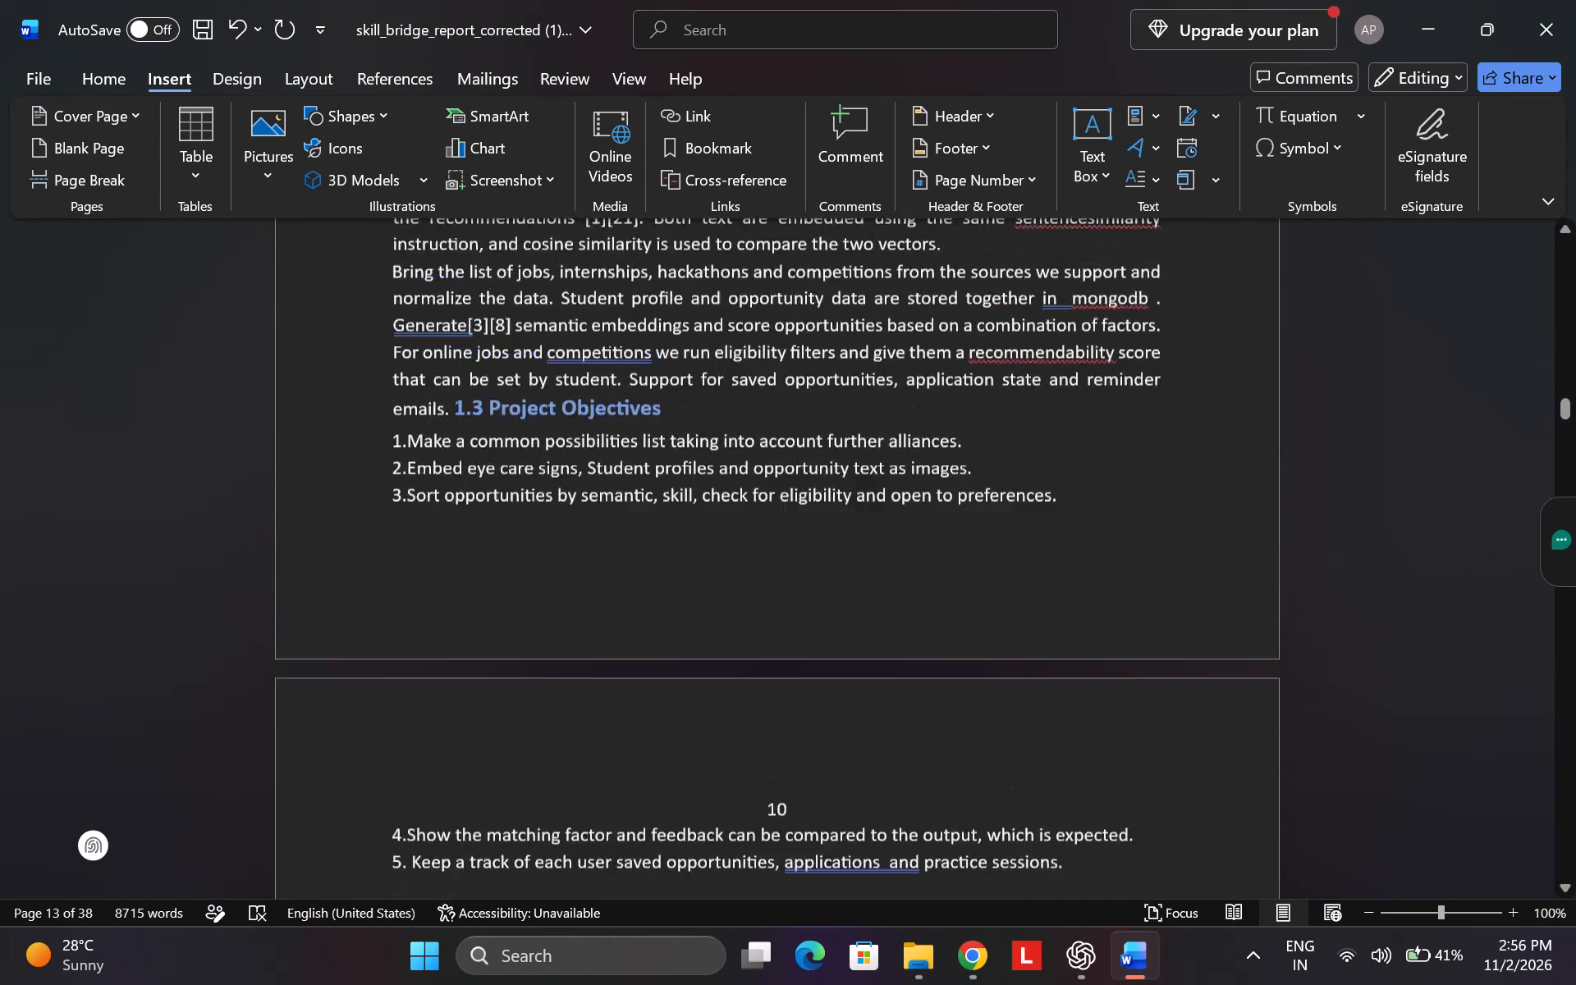
scroll(669, 549, "up", 1)
left_click(460, 552)
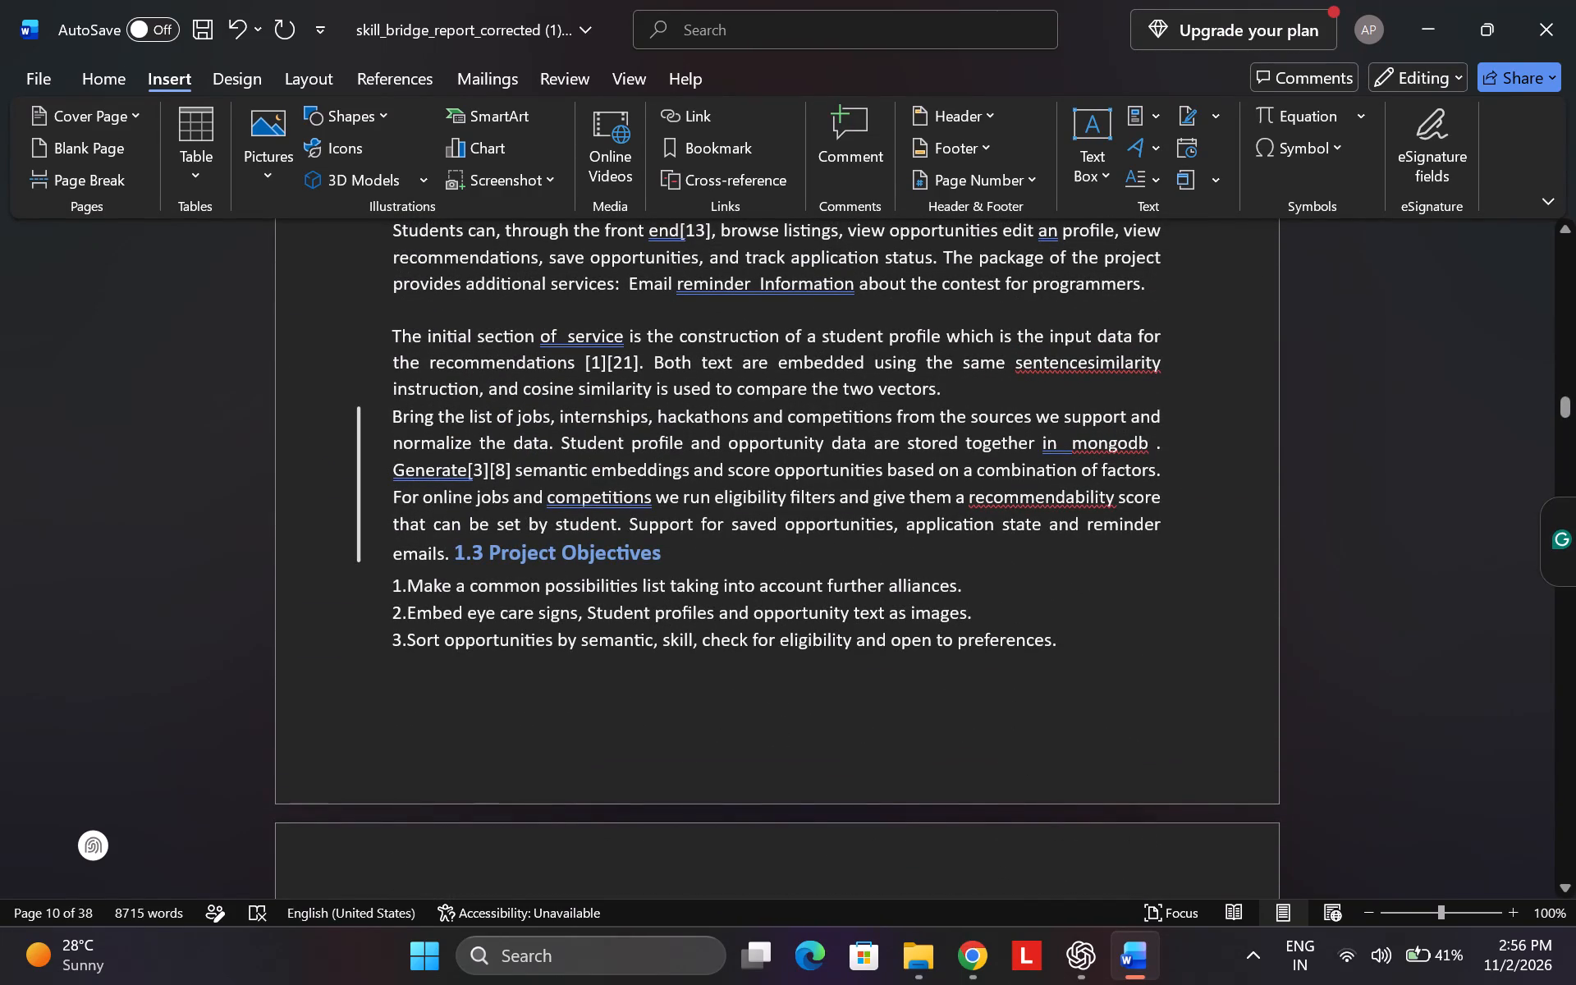
left_click(456, 552)
key("Return")
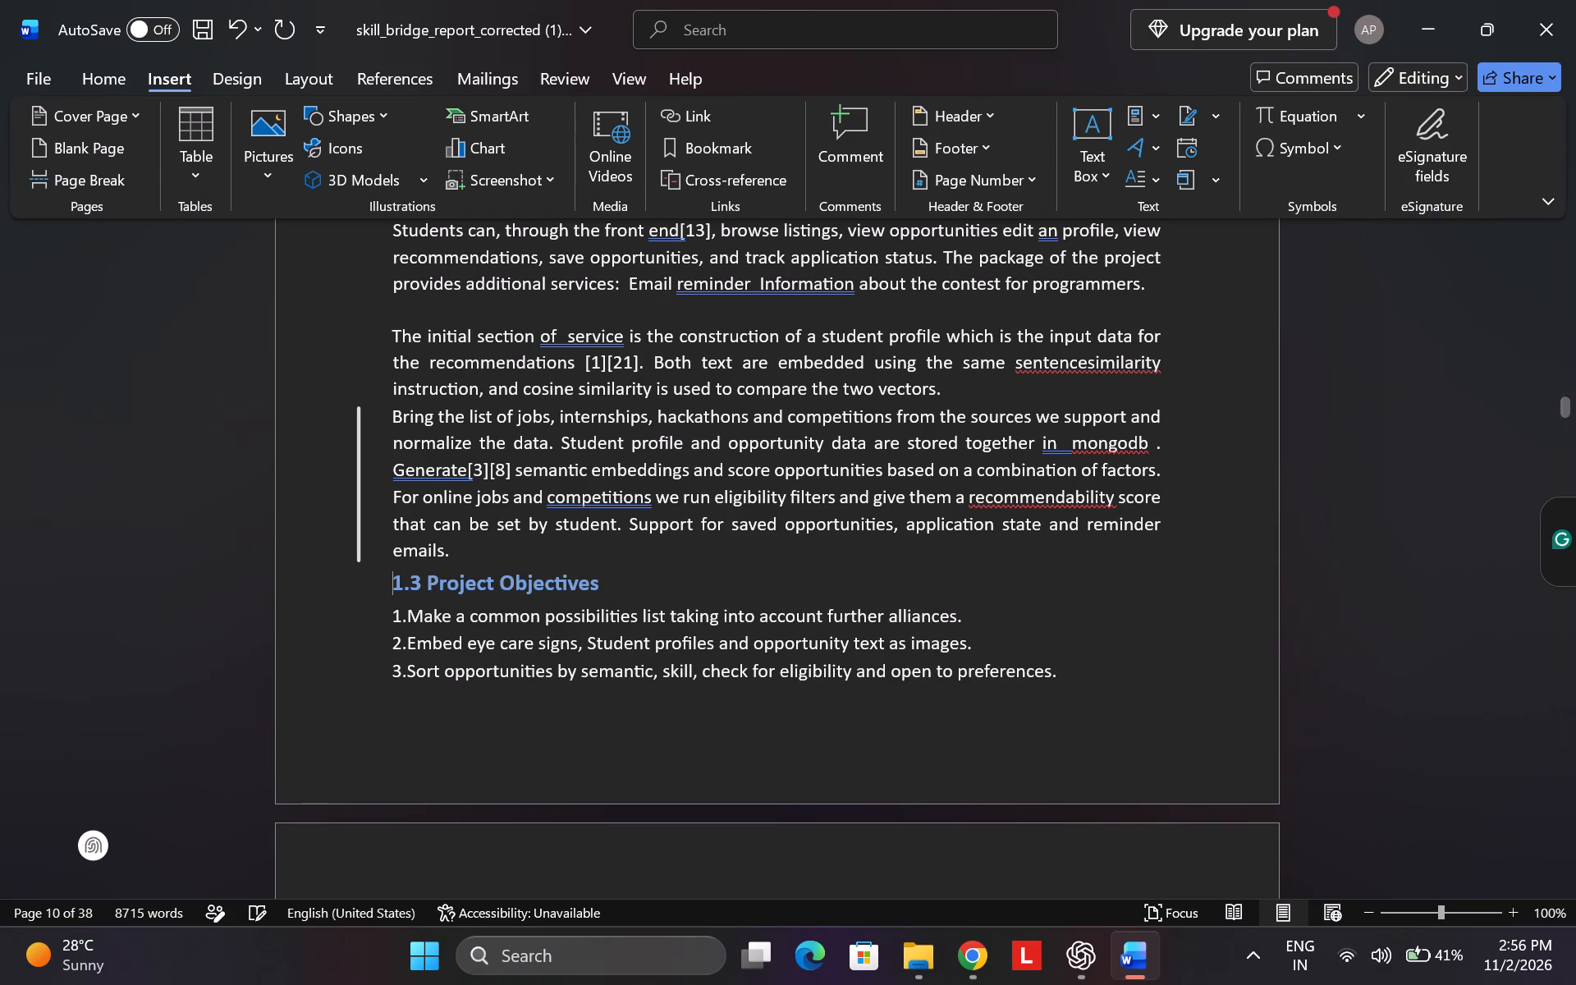
Review the Introduction from its heading through the Project Objectives list onto the following page, checking layout and page numbering.
scroll(456, 552, "up", 1)
scroll(588, 477, "up", 1)
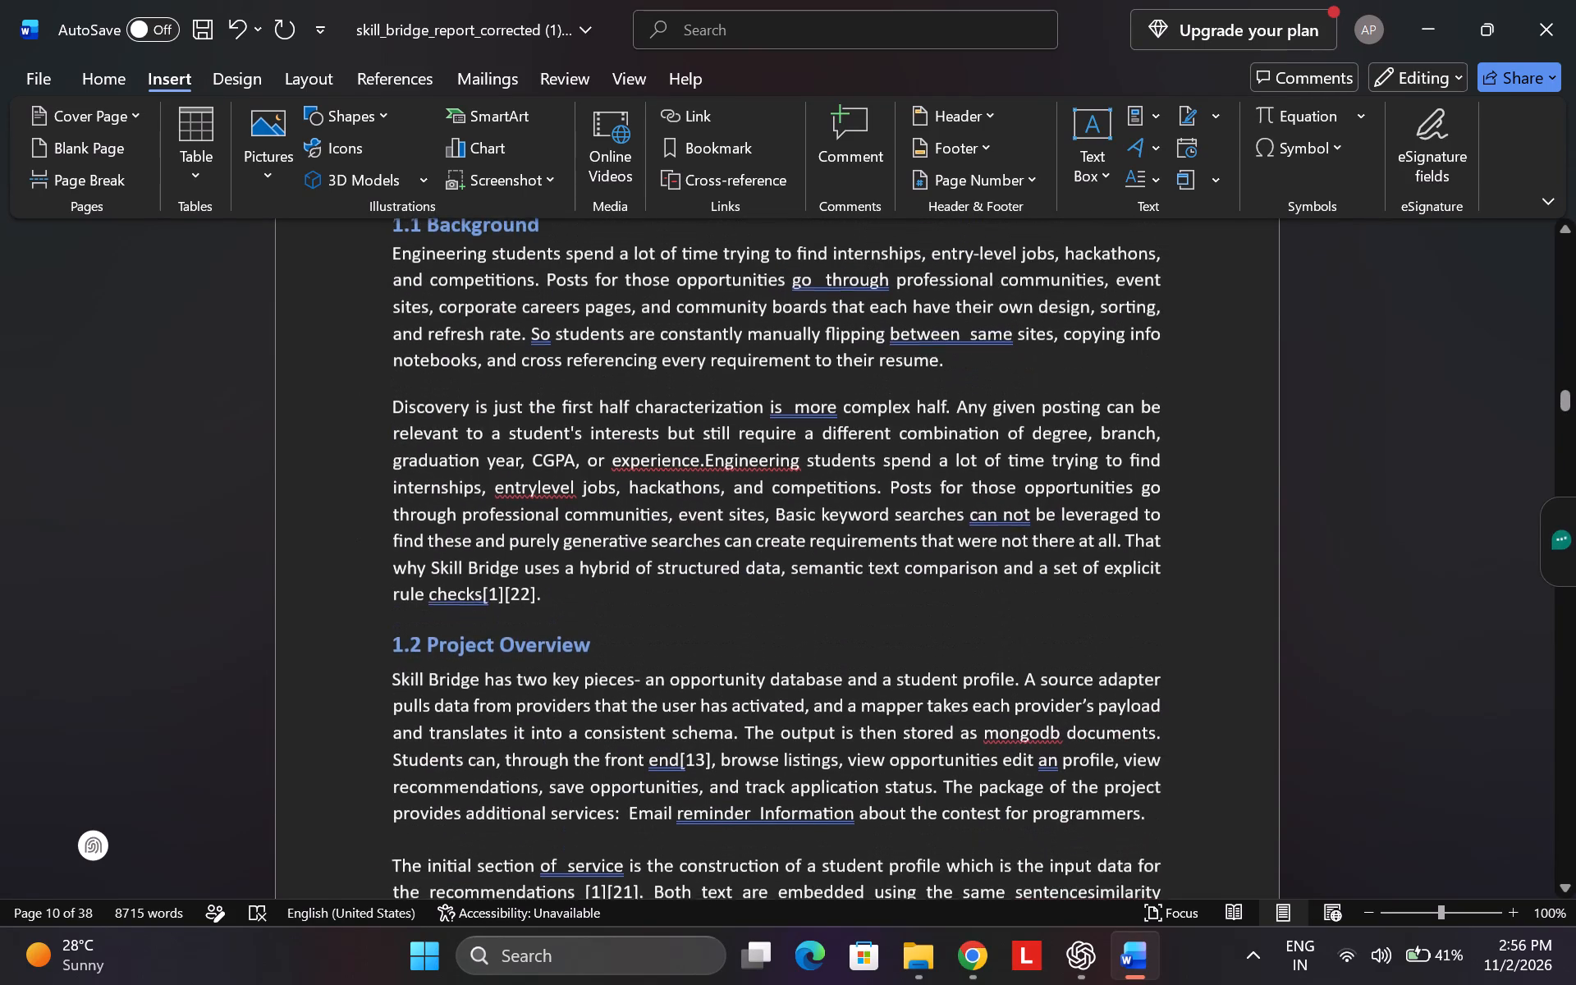
scroll(861, 533, "up", 1)
scroll(685, 484, "up", 1)
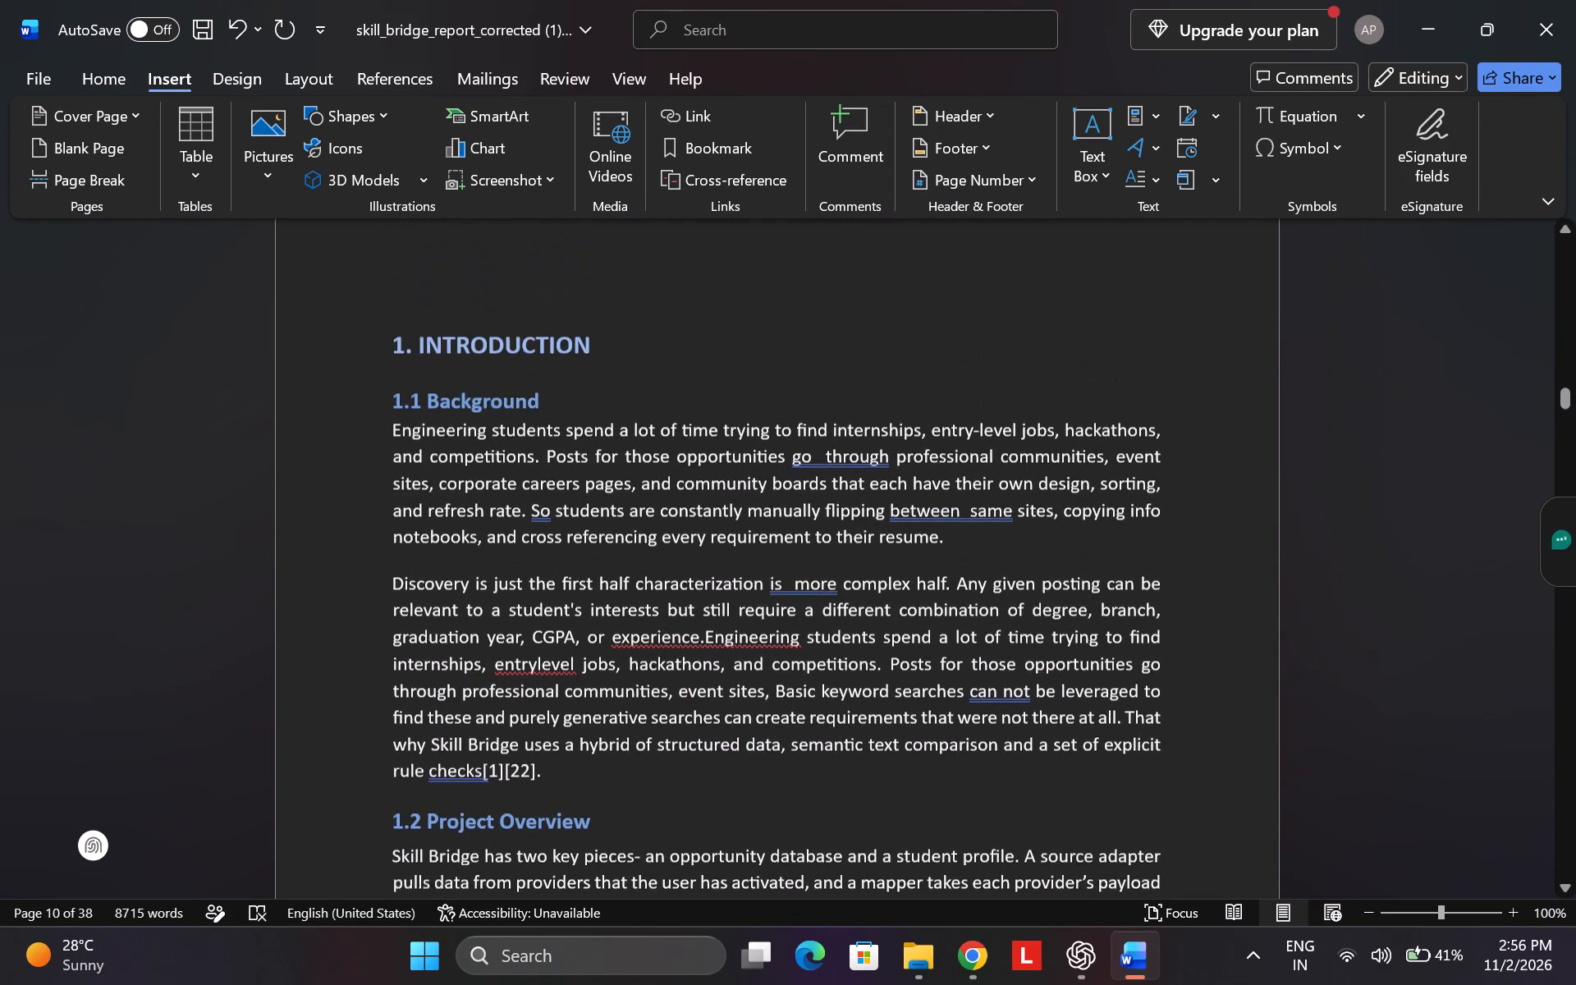
scroll(635, 469, "down", 3)
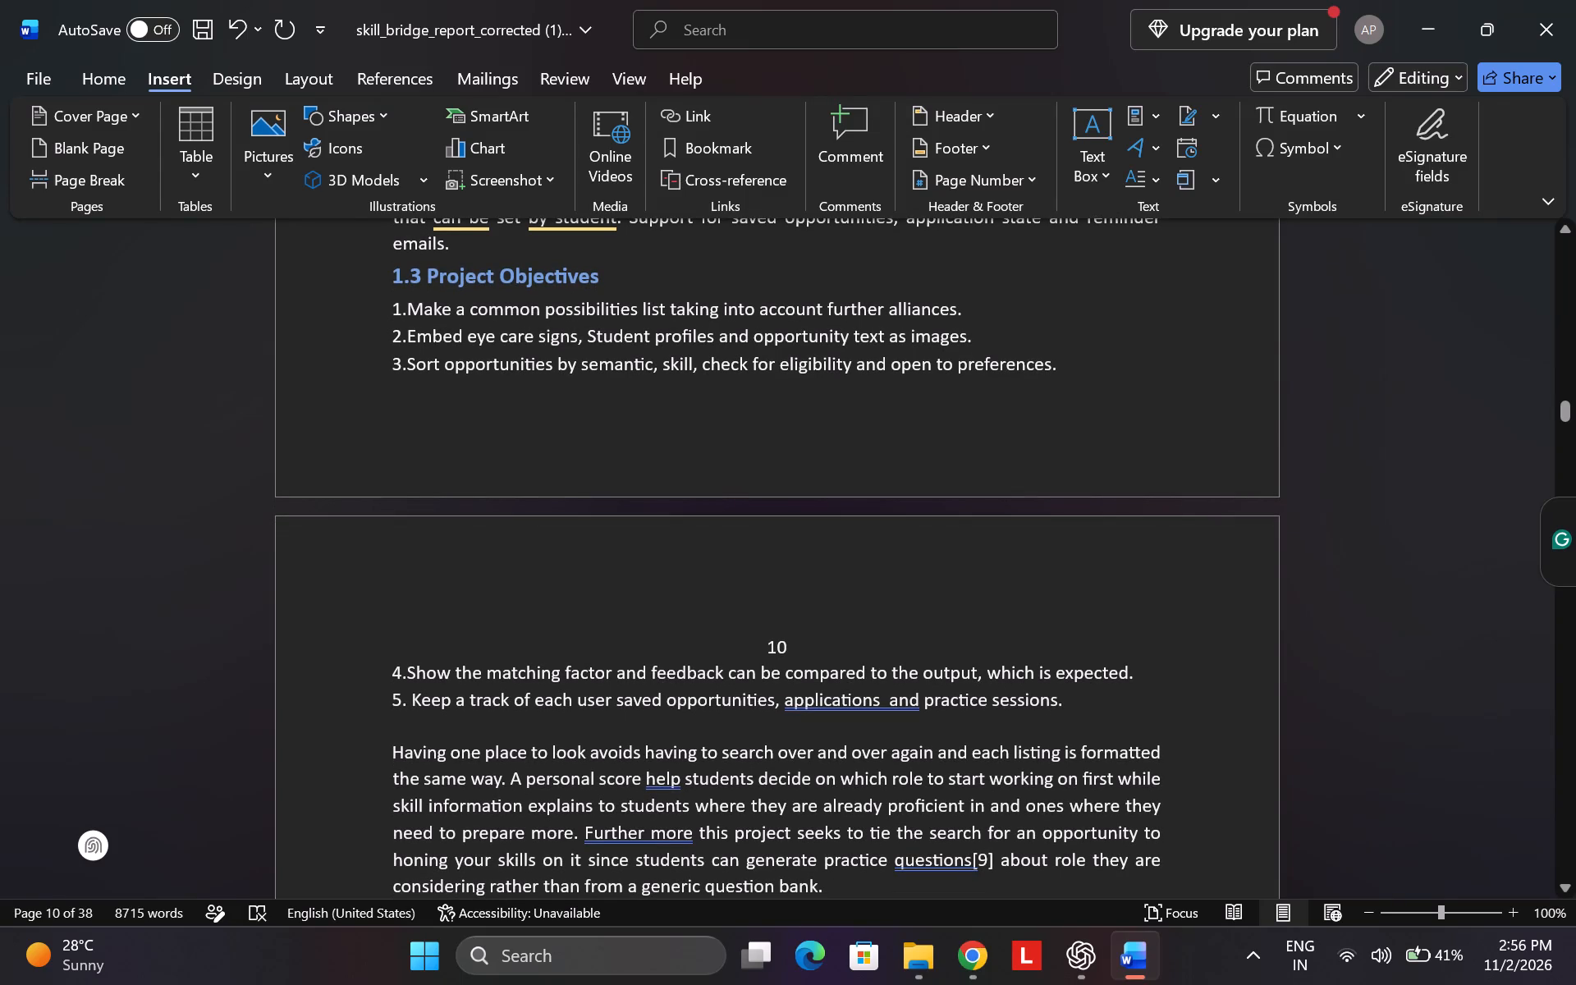
scroll(684, 588, "down", 2)
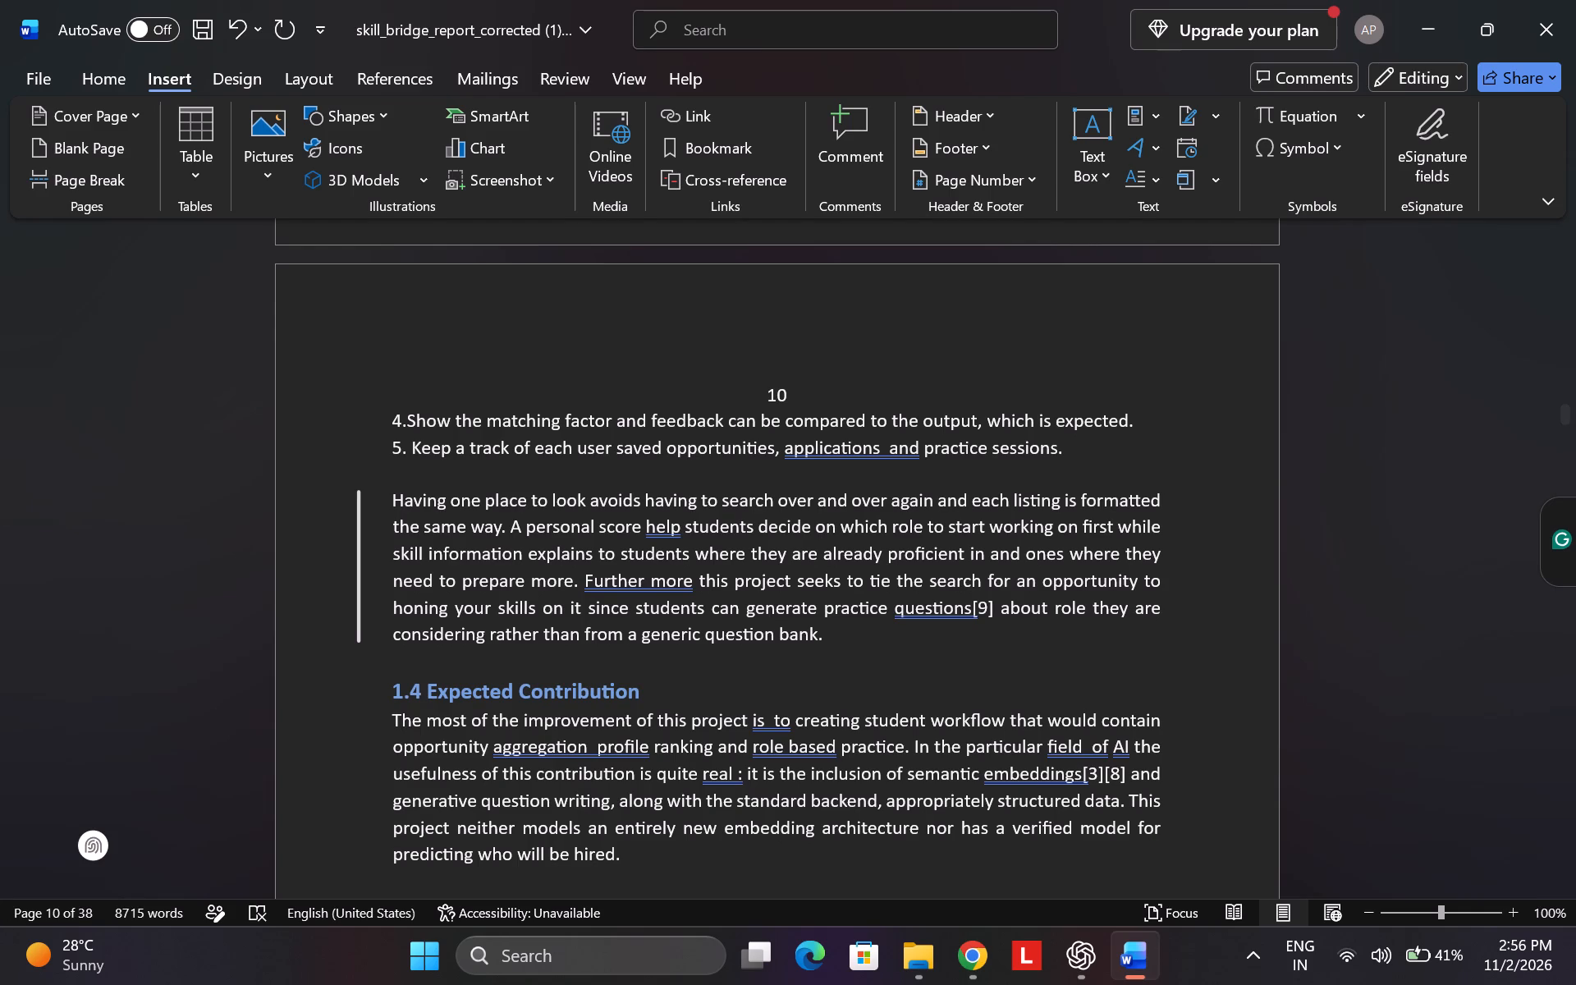
Recheck the page transition within Project Objectives and the one between the Abstract and the Introduction.
left_click(754, 631)
scroll(725, 521, "up", 1)
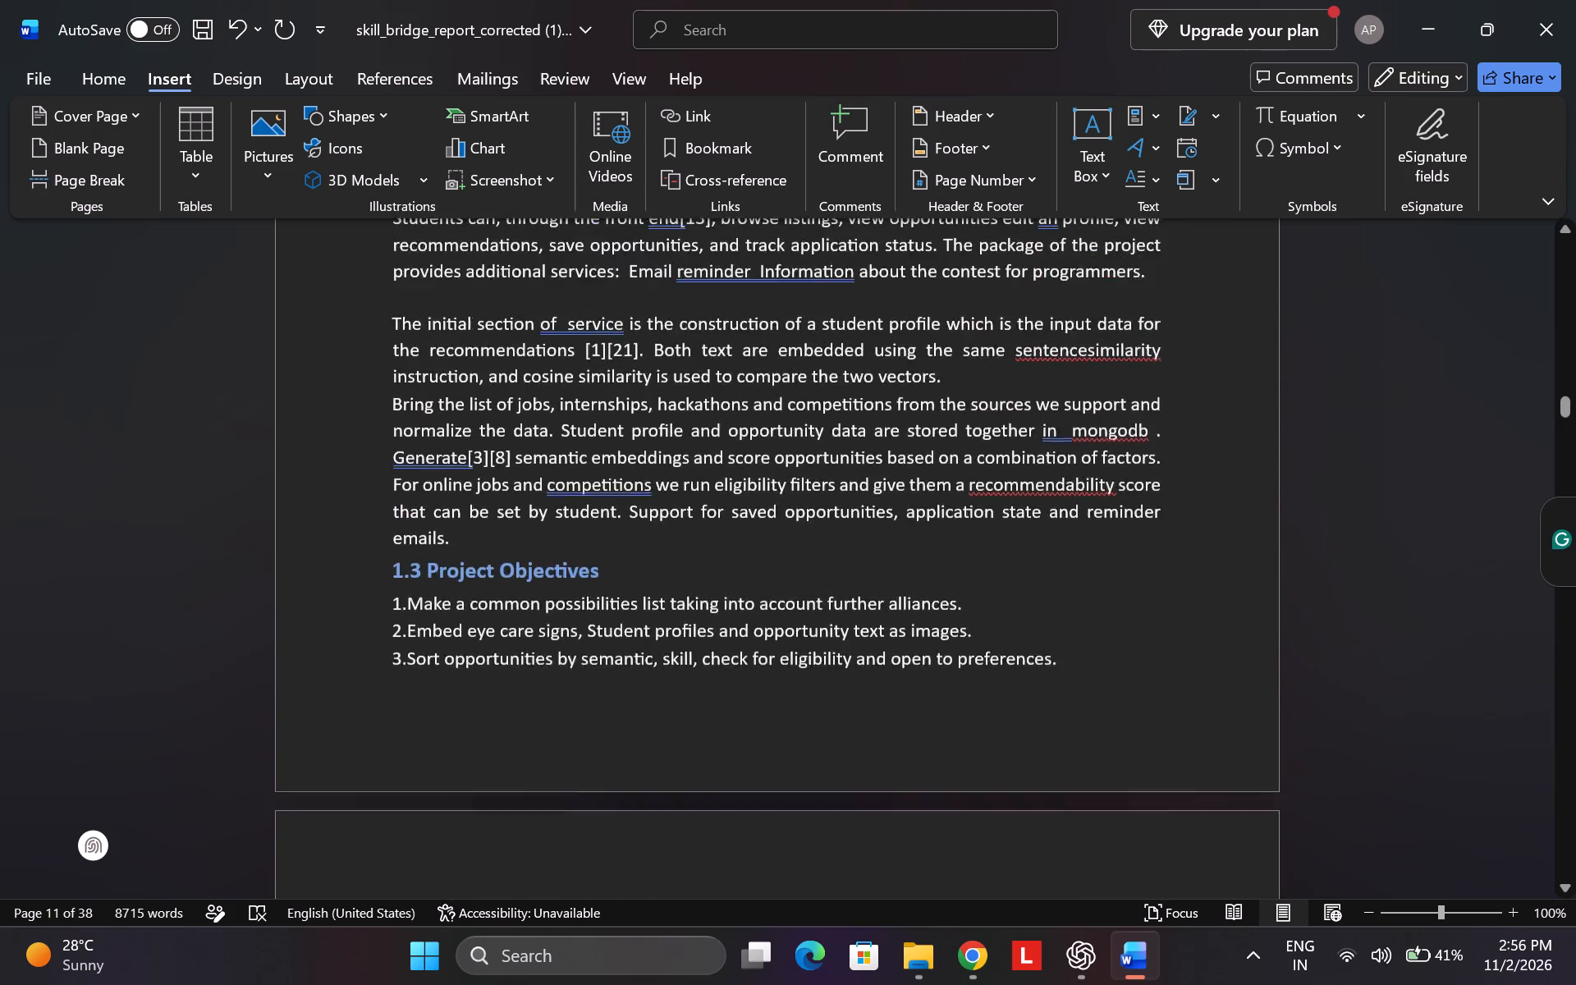
scroll(725, 521, "up", 1)
scroll(725, 521, "right", 1)
scroll(725, 521, "down", 1)
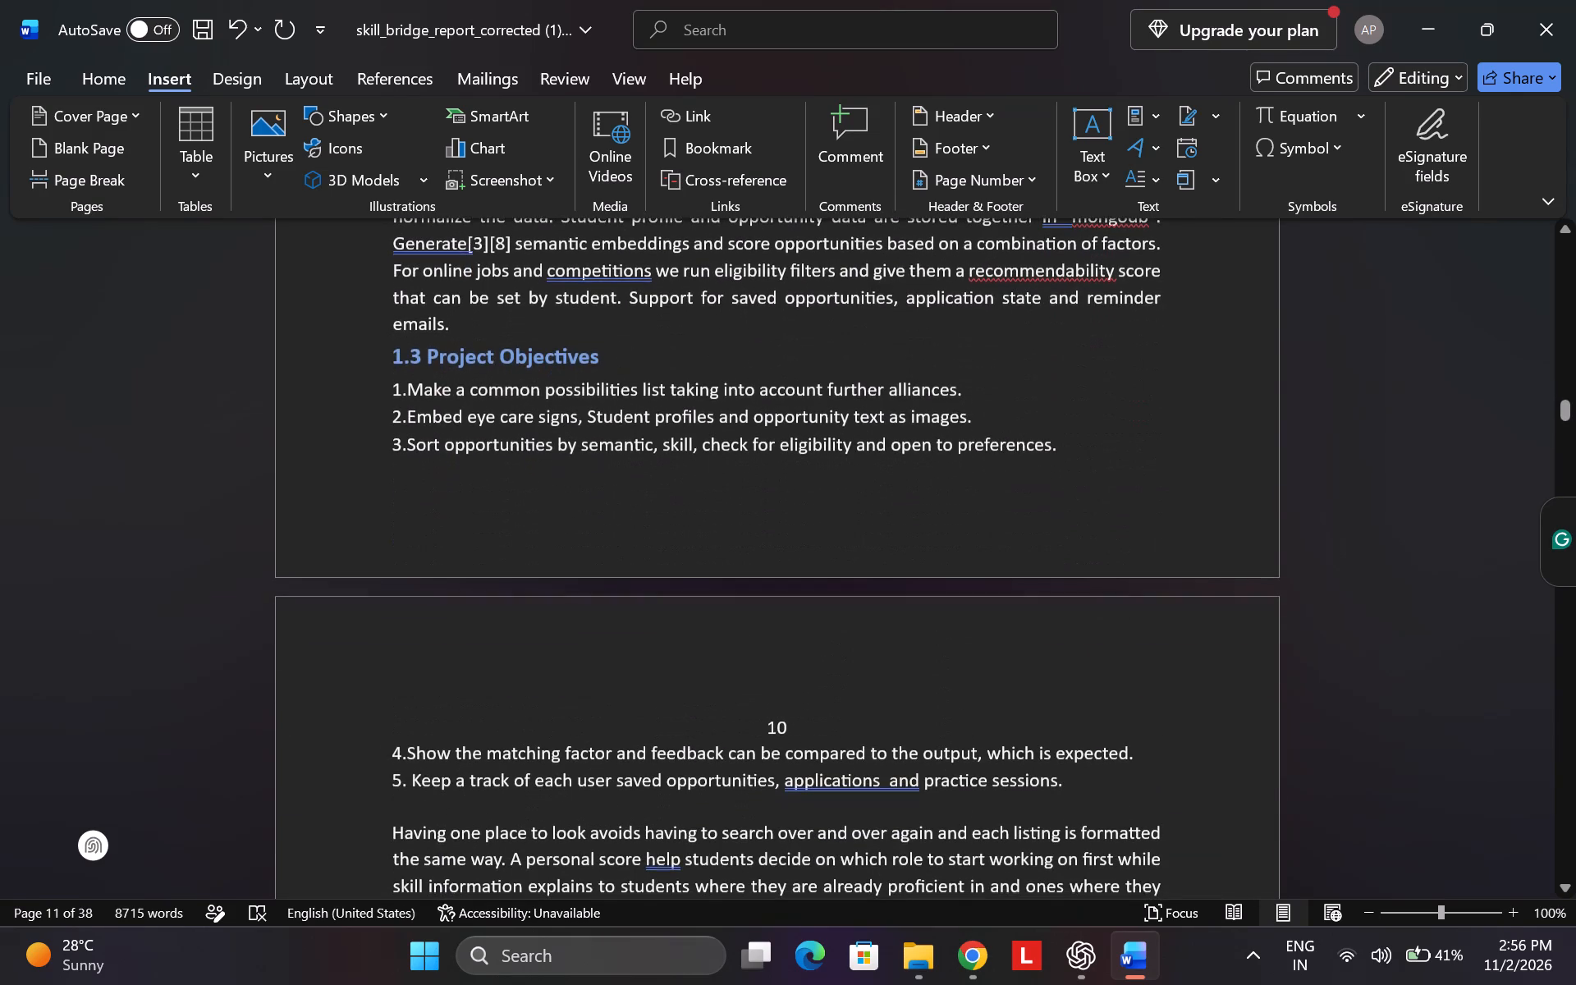
scroll(786, 497, "up", 3)
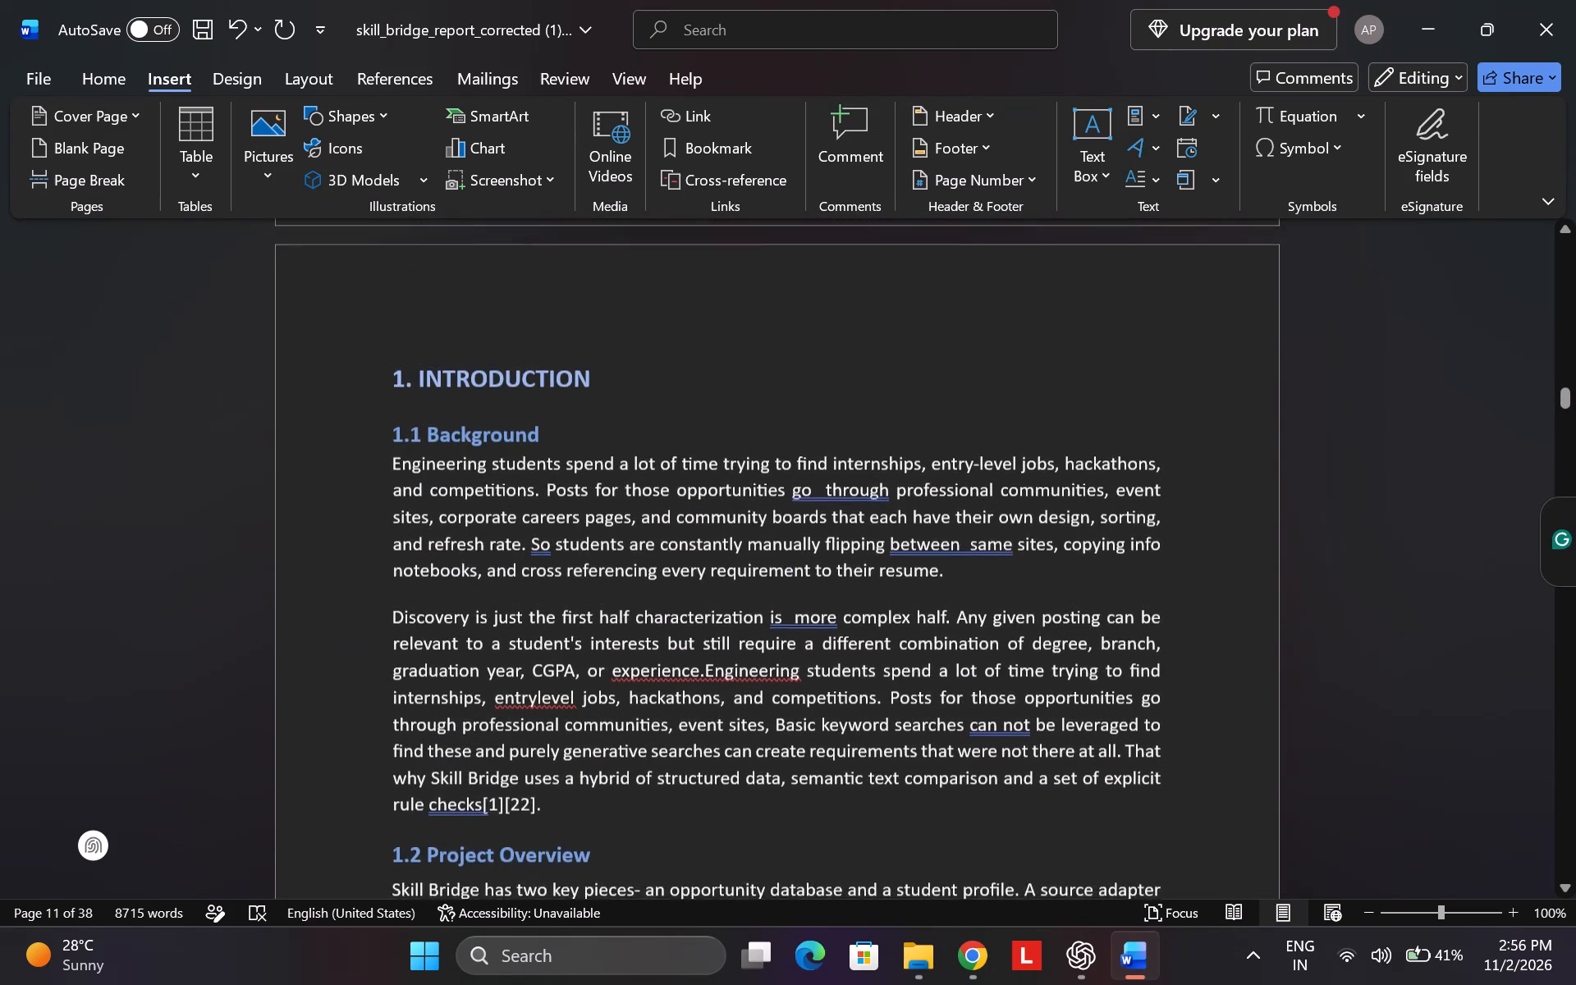
scroll(786, 497, "up", 2)
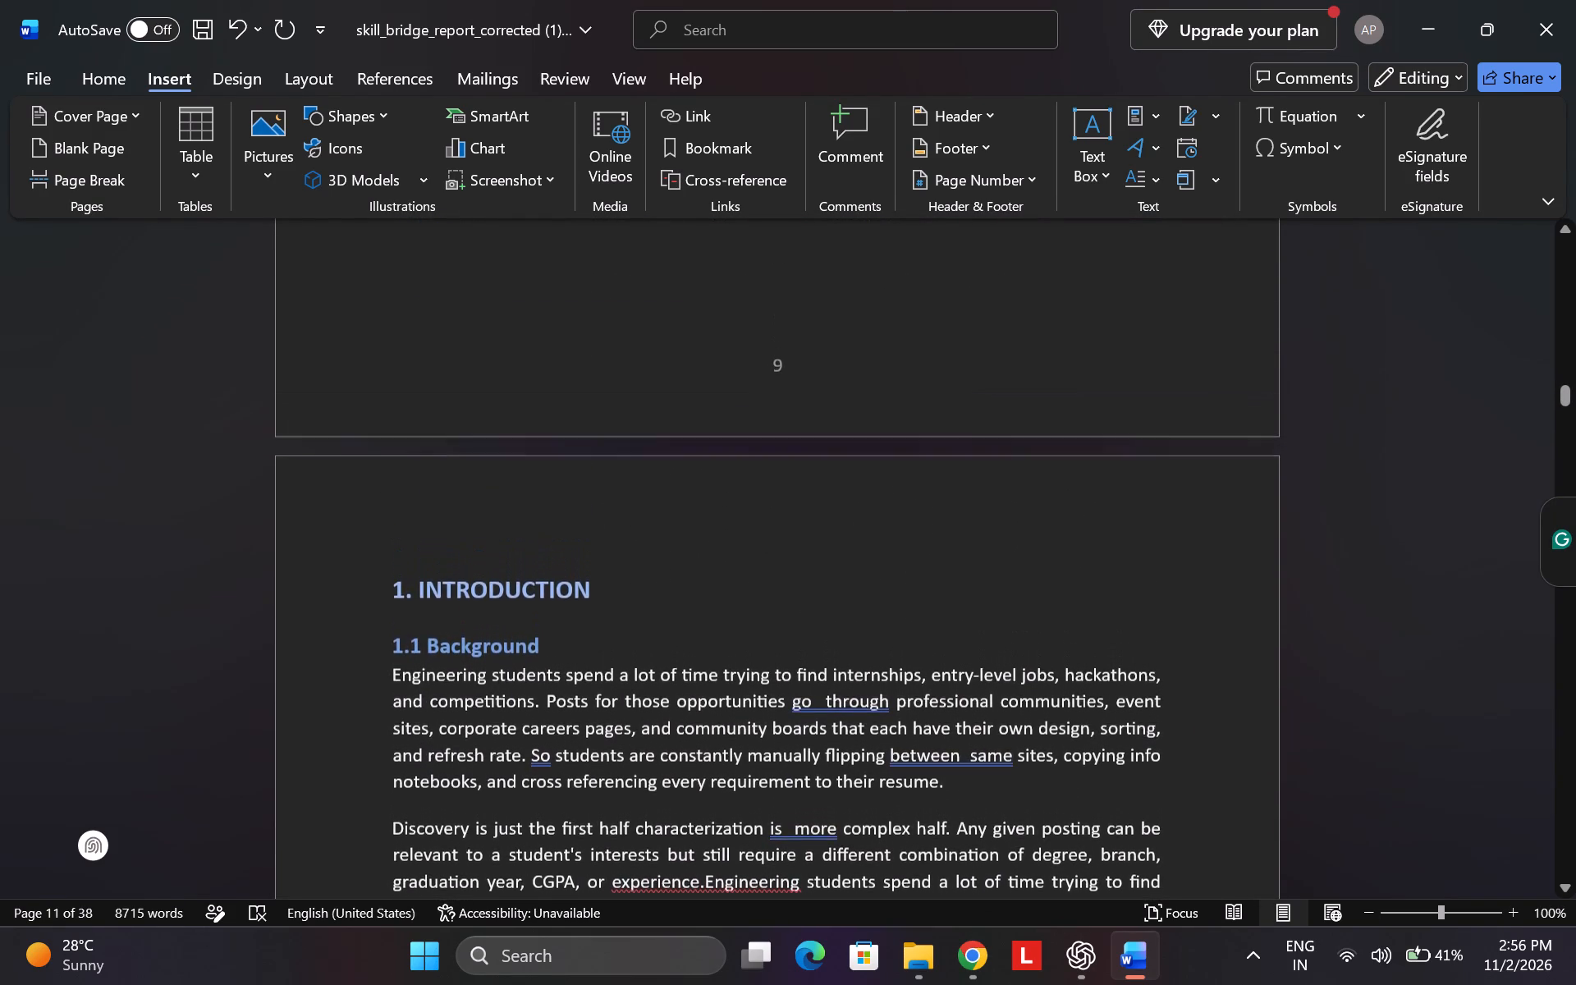
scroll(786, 497, "down", 3)
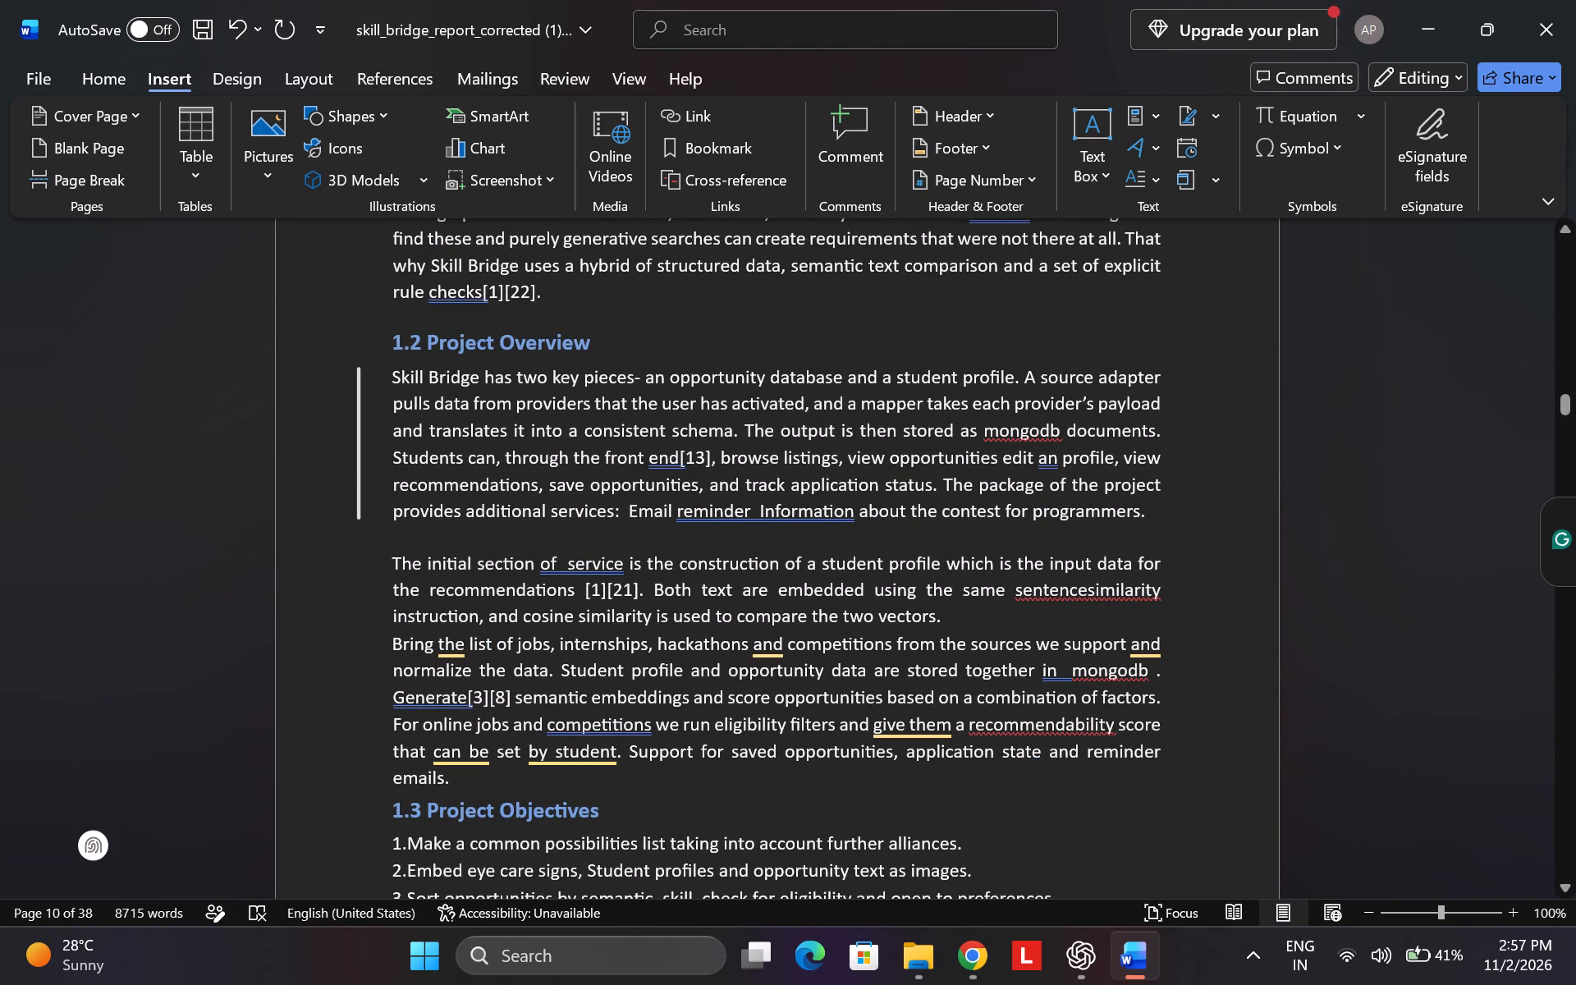
Correct "entrylevel" to "entry level" in the second paragraph of section 1.1 Background.
scroll(923, 406, "up", 2)
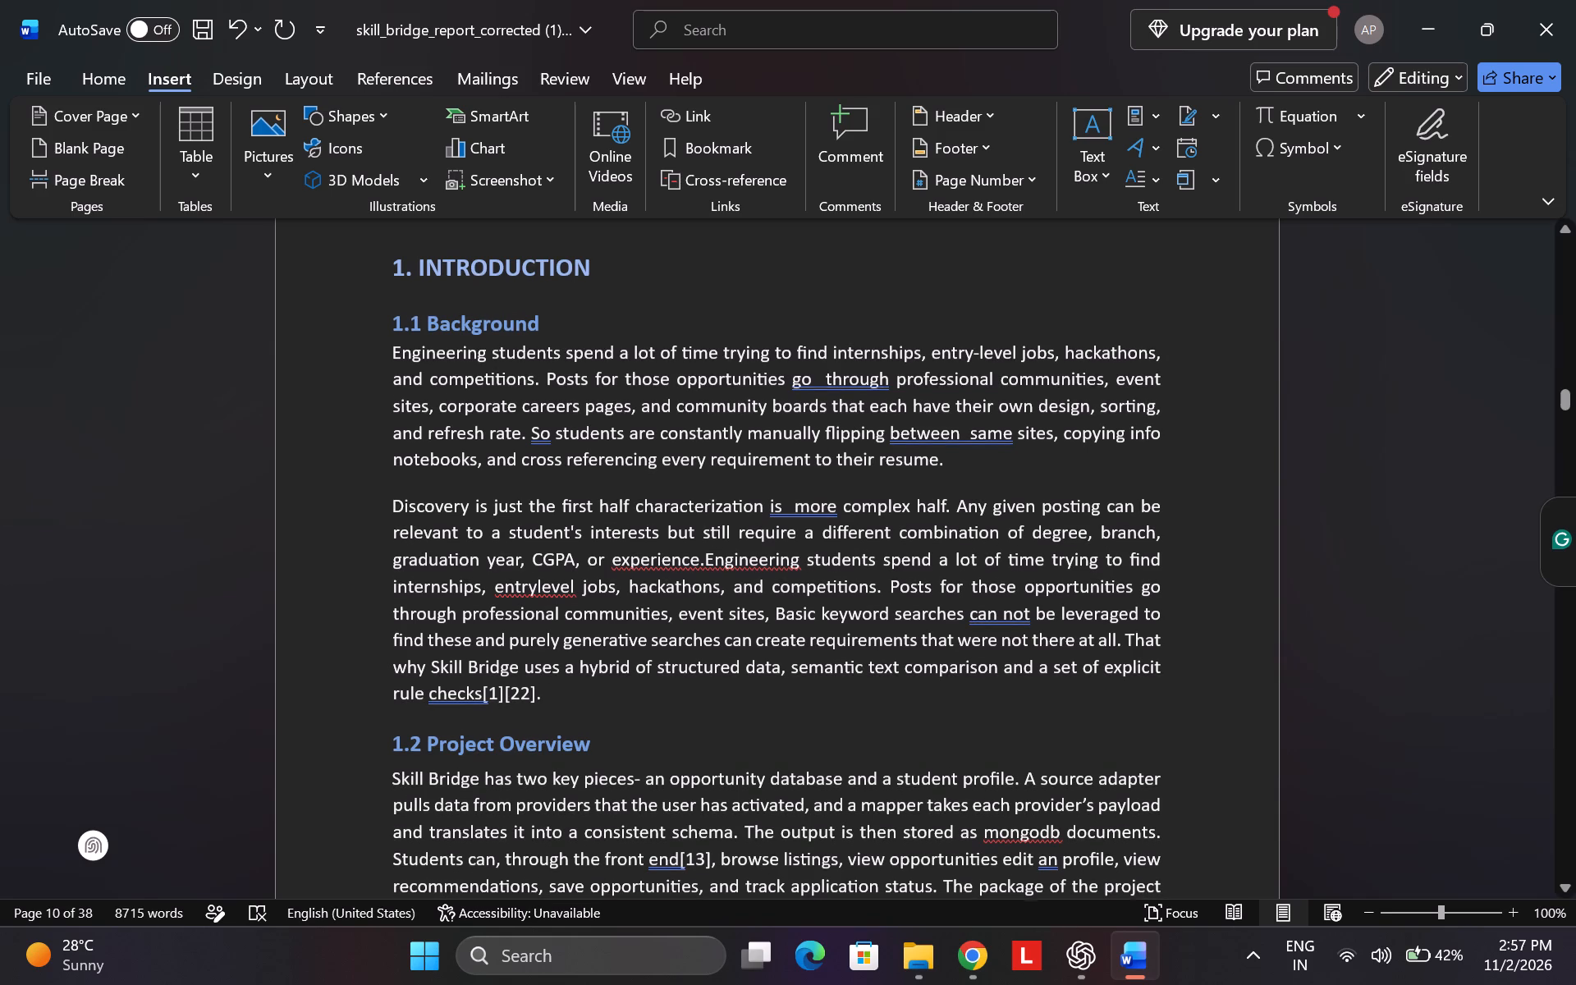
left_click(538, 587)
key("space")
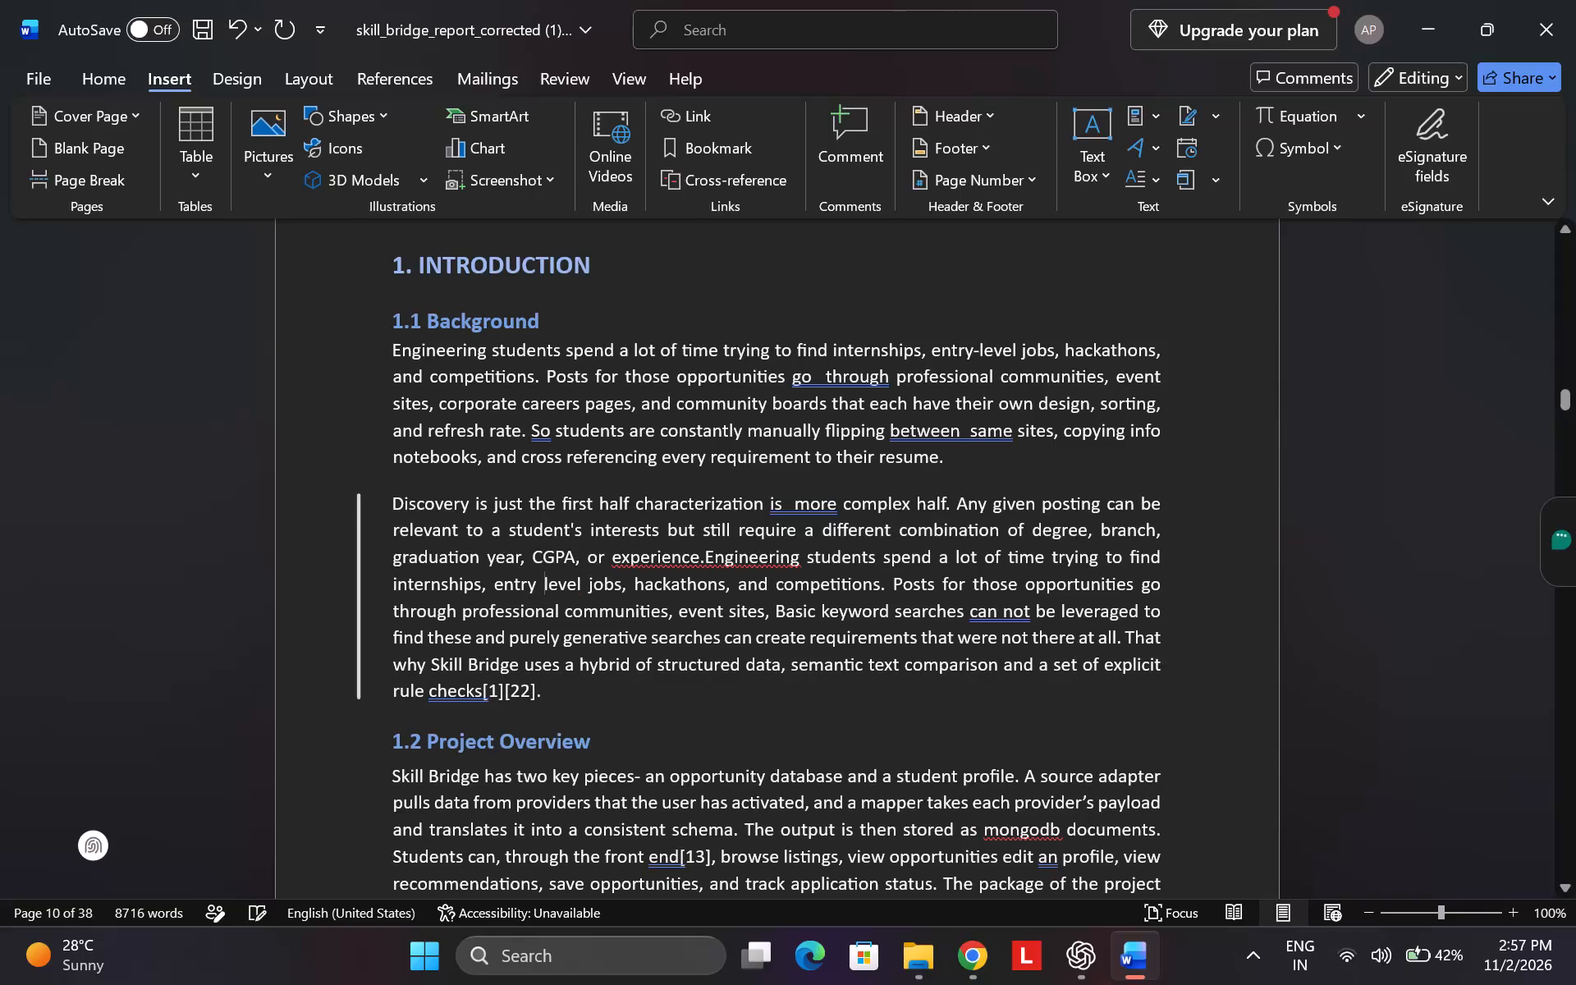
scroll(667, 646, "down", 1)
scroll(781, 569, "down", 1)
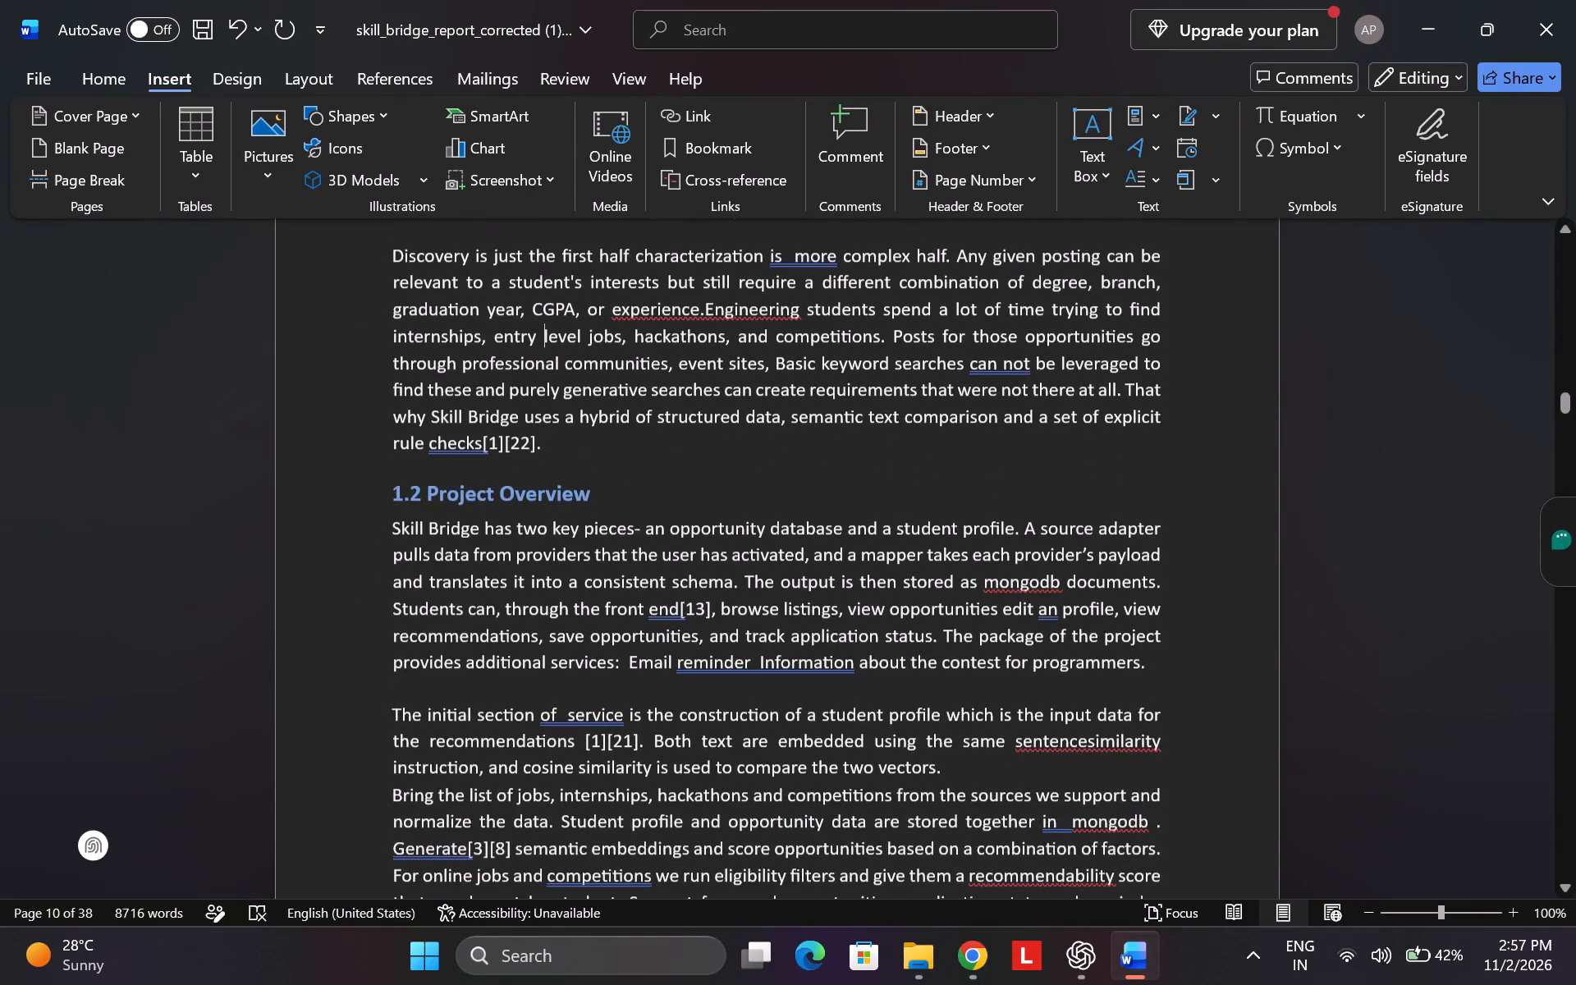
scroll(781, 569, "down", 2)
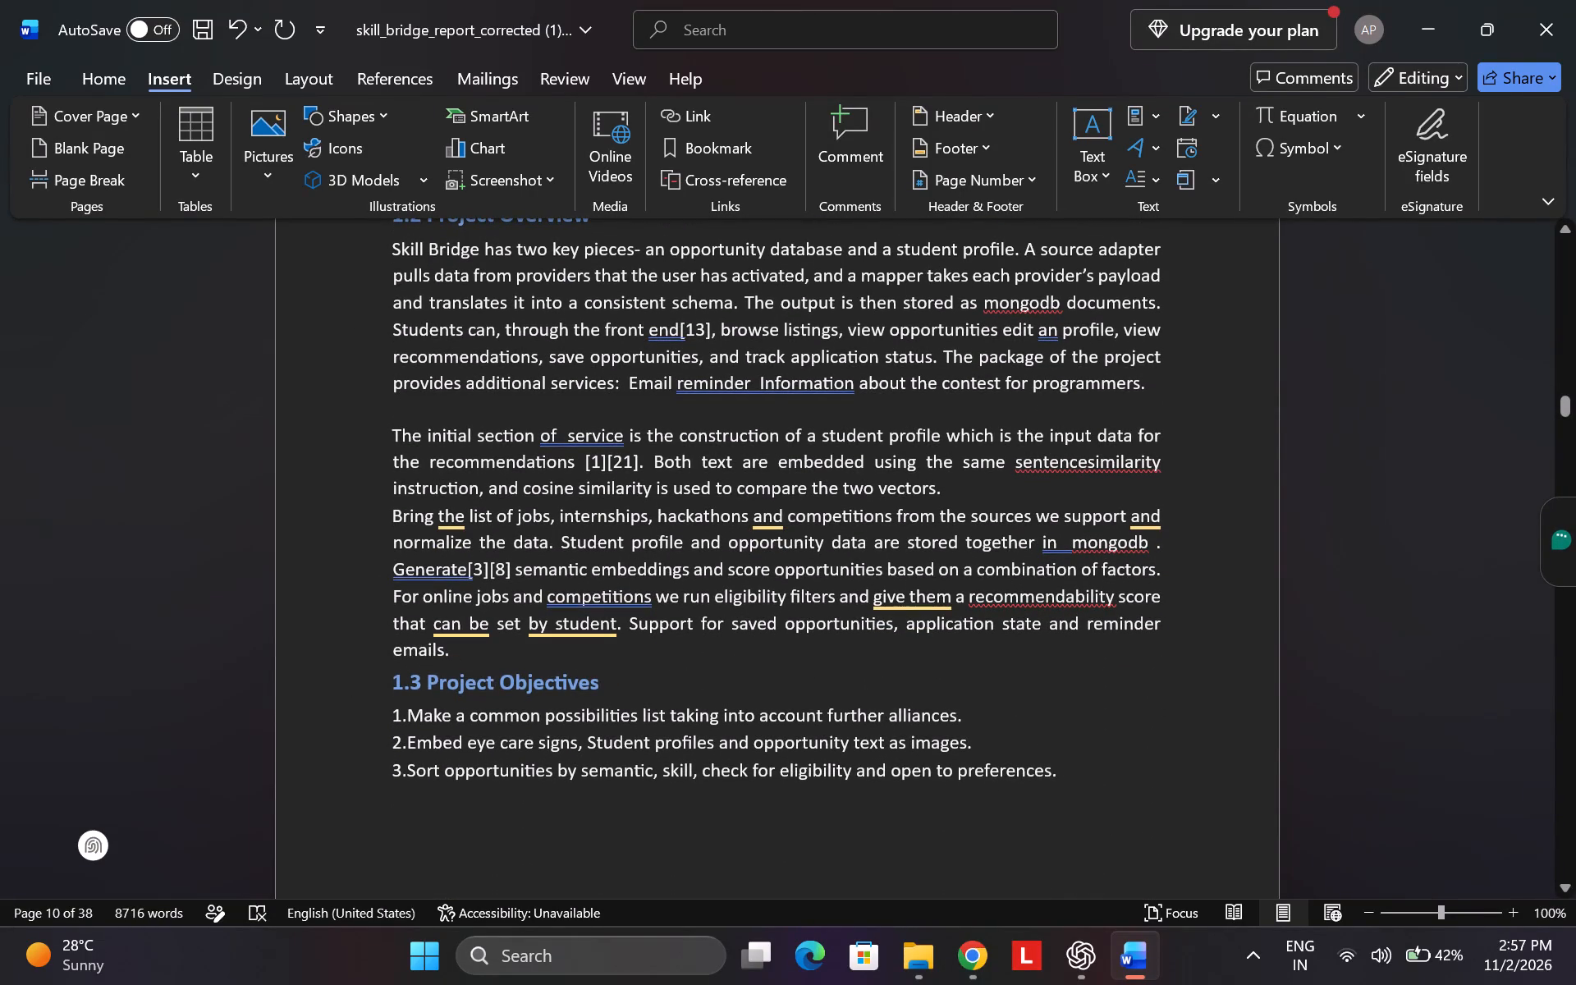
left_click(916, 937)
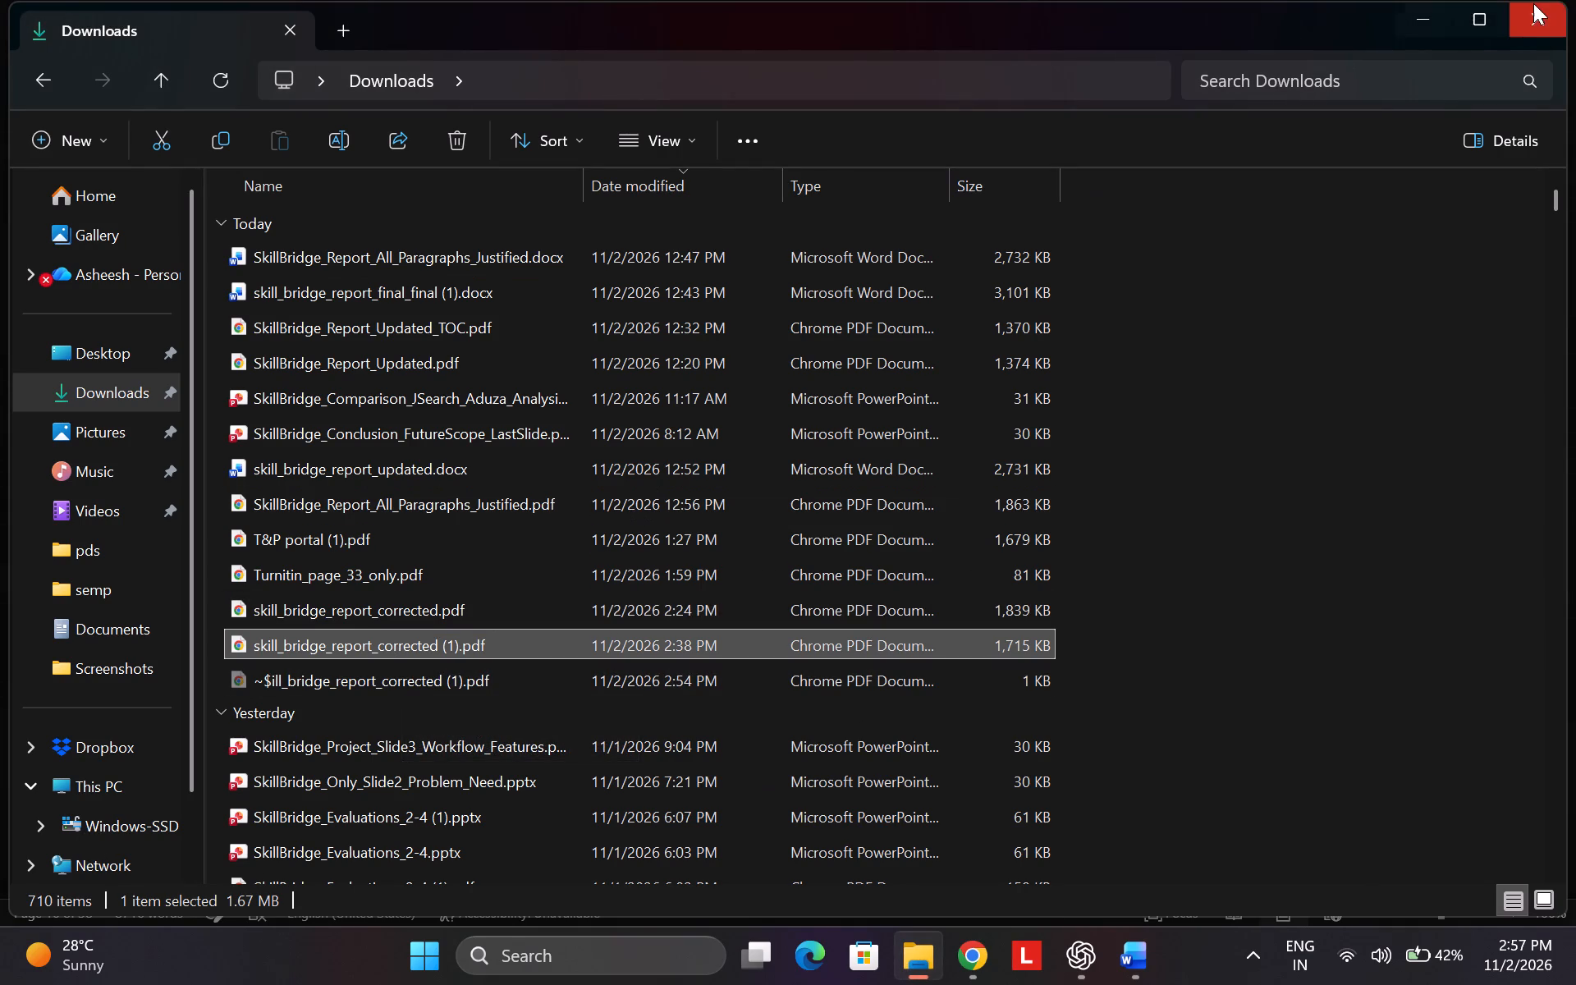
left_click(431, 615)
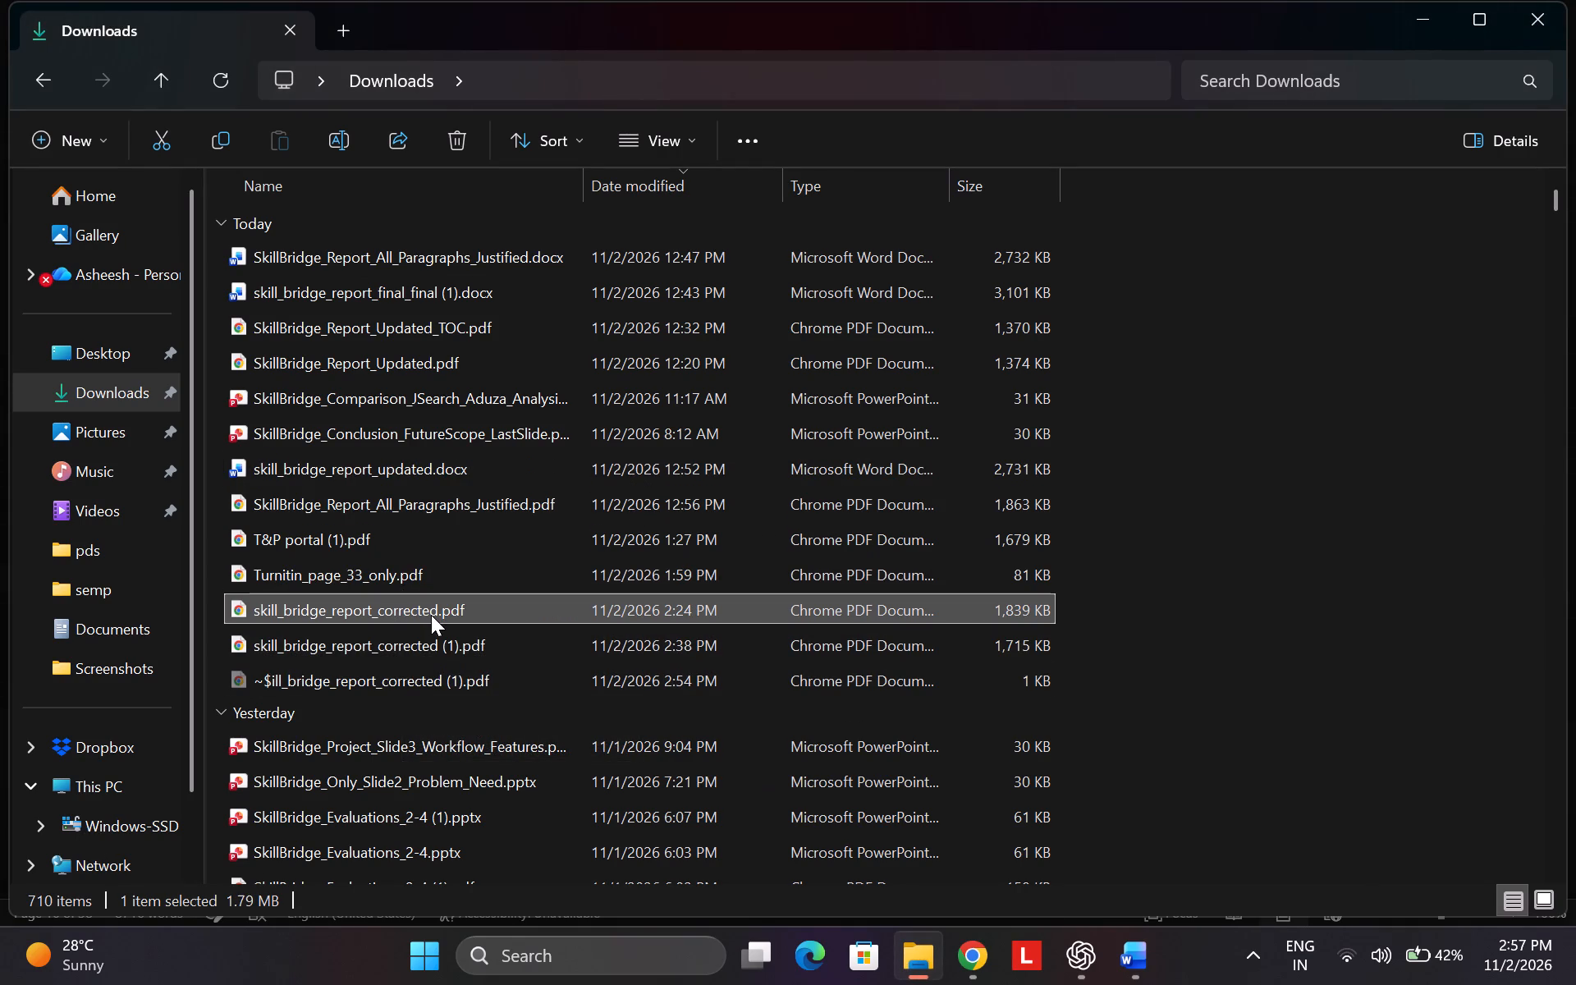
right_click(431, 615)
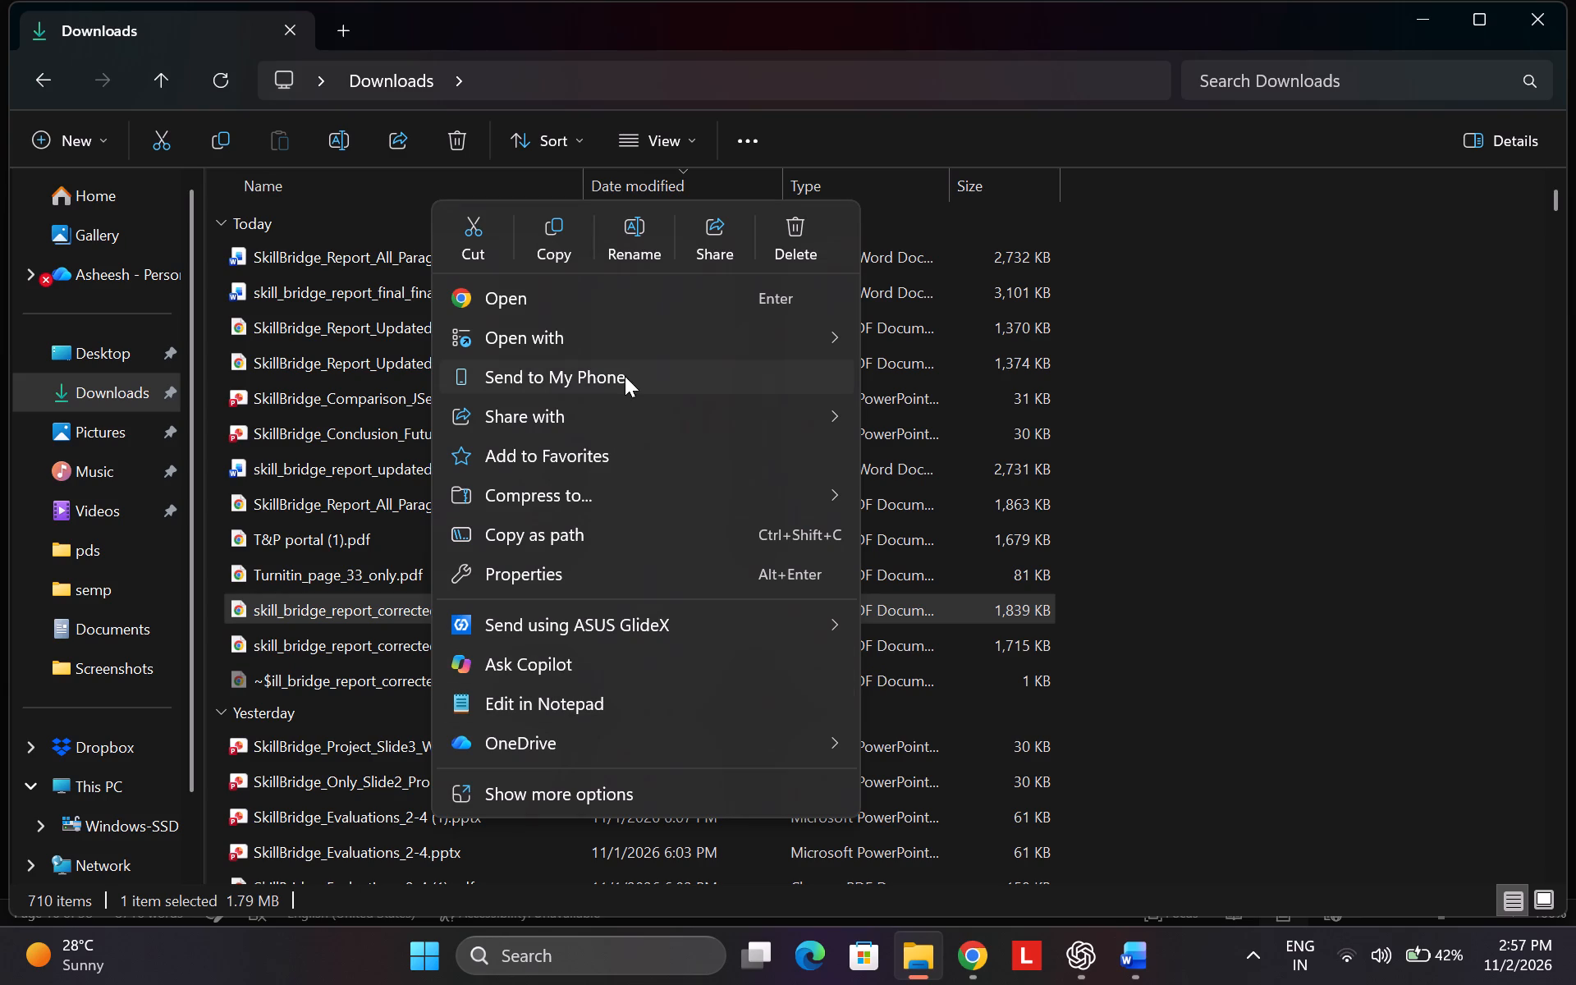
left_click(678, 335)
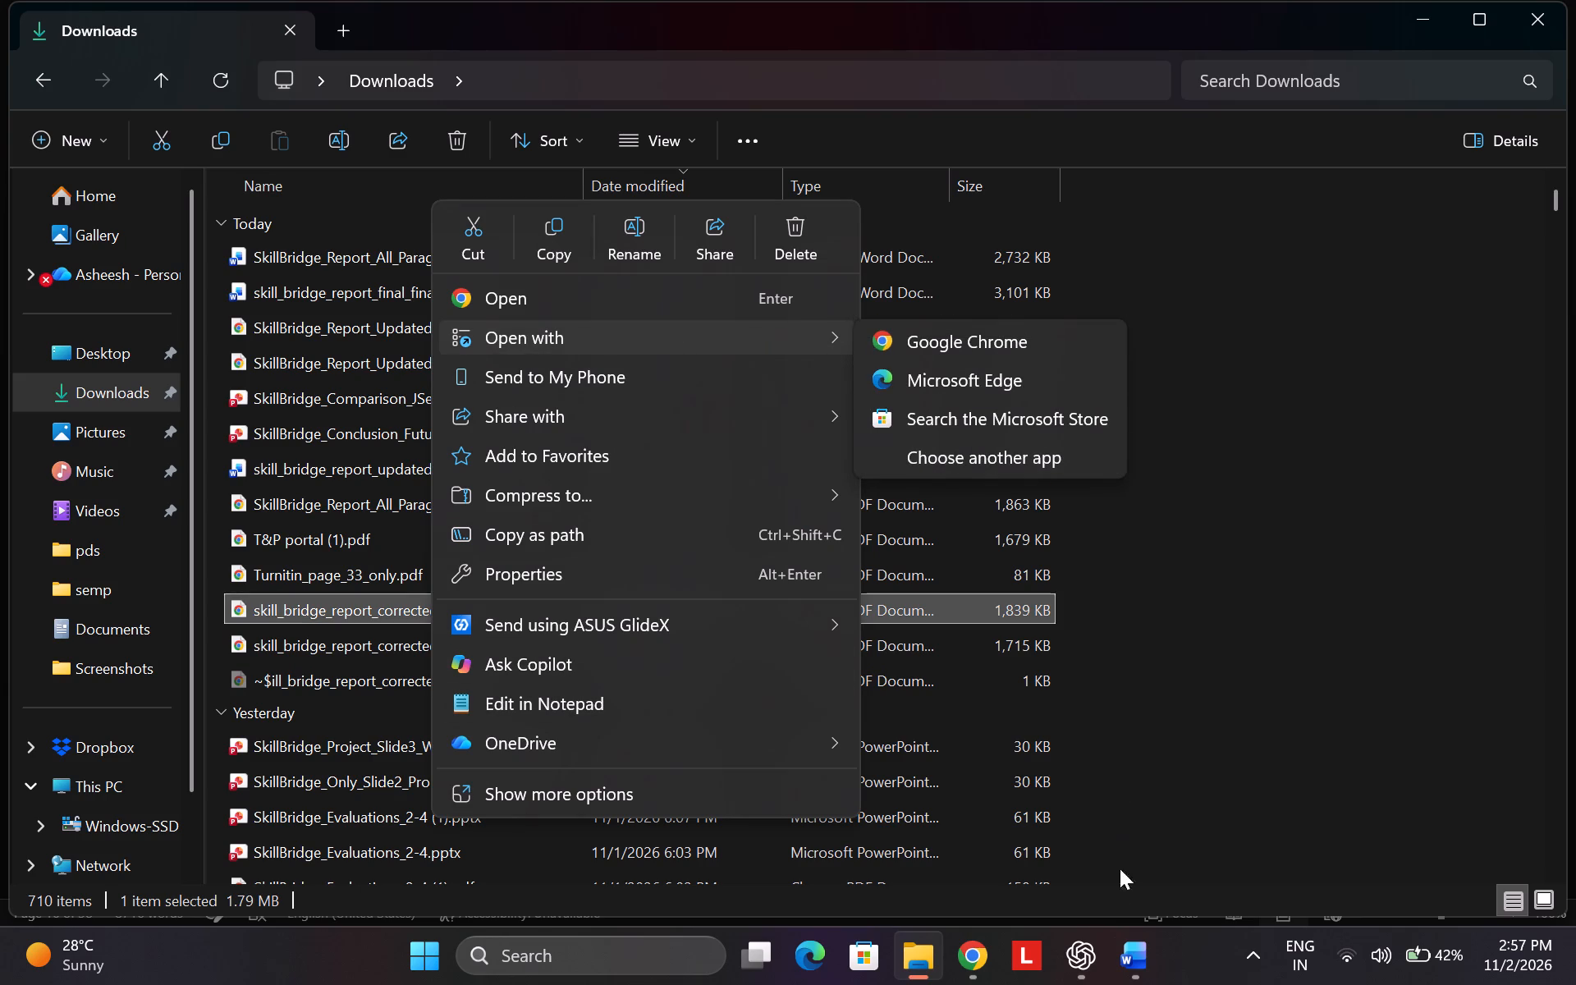
Close the skill_bridge_report_corrected (1) document in Word without saving it.
left_click(1131, 937)
left_click(1575, 0)
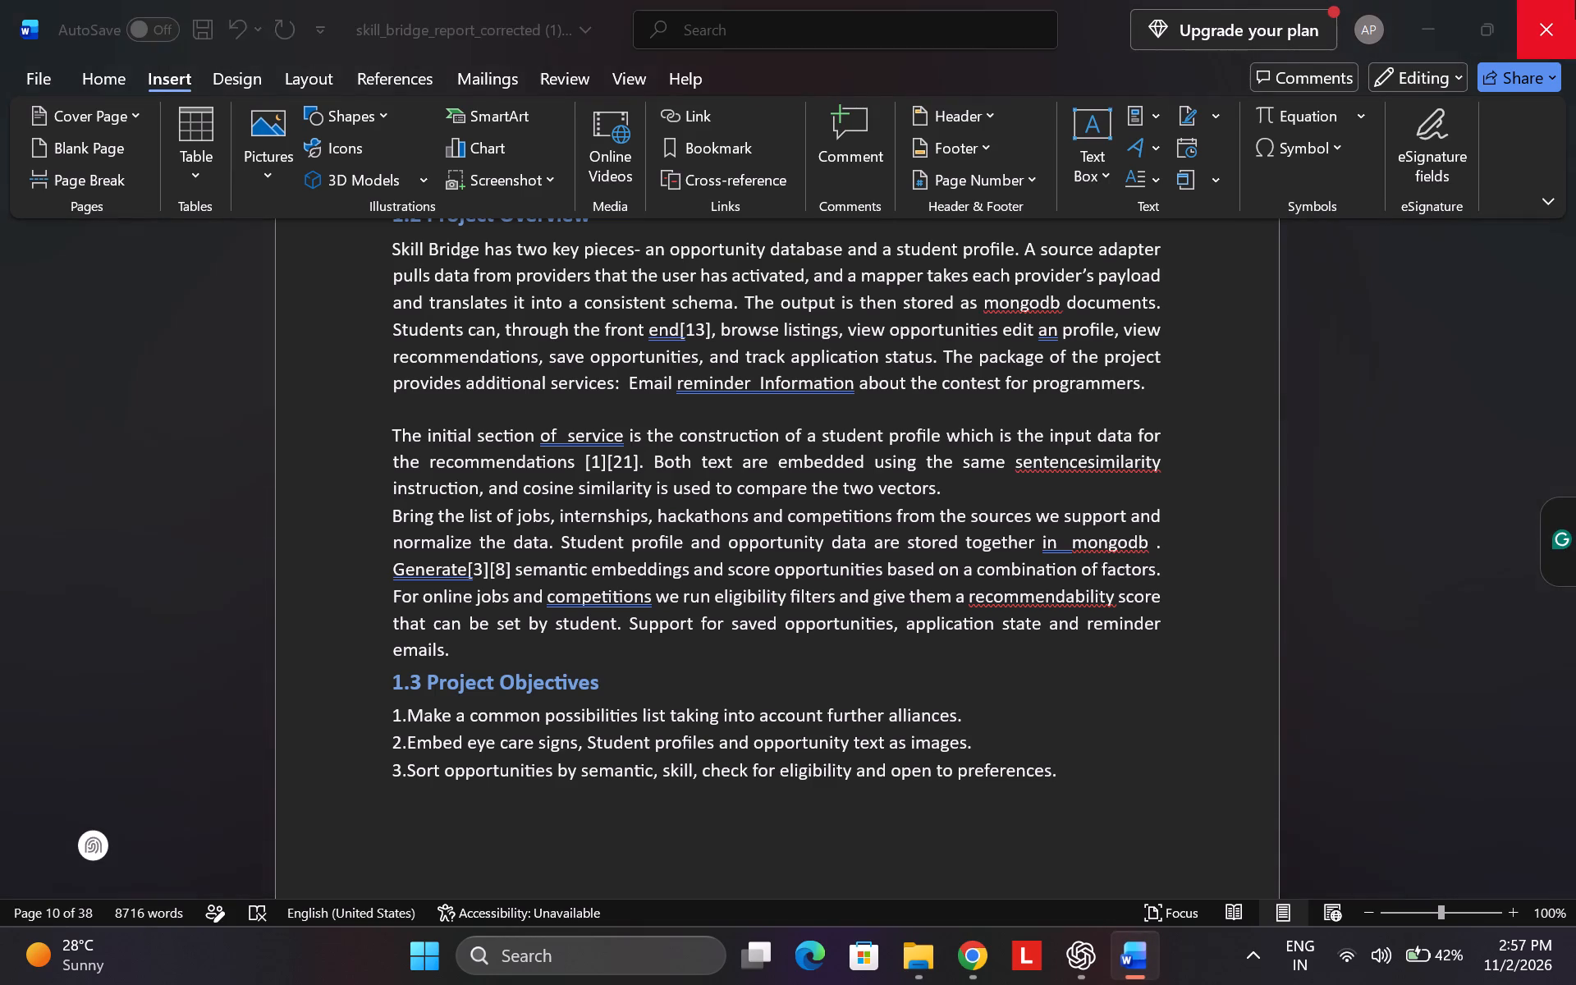
left_click(900, 653)
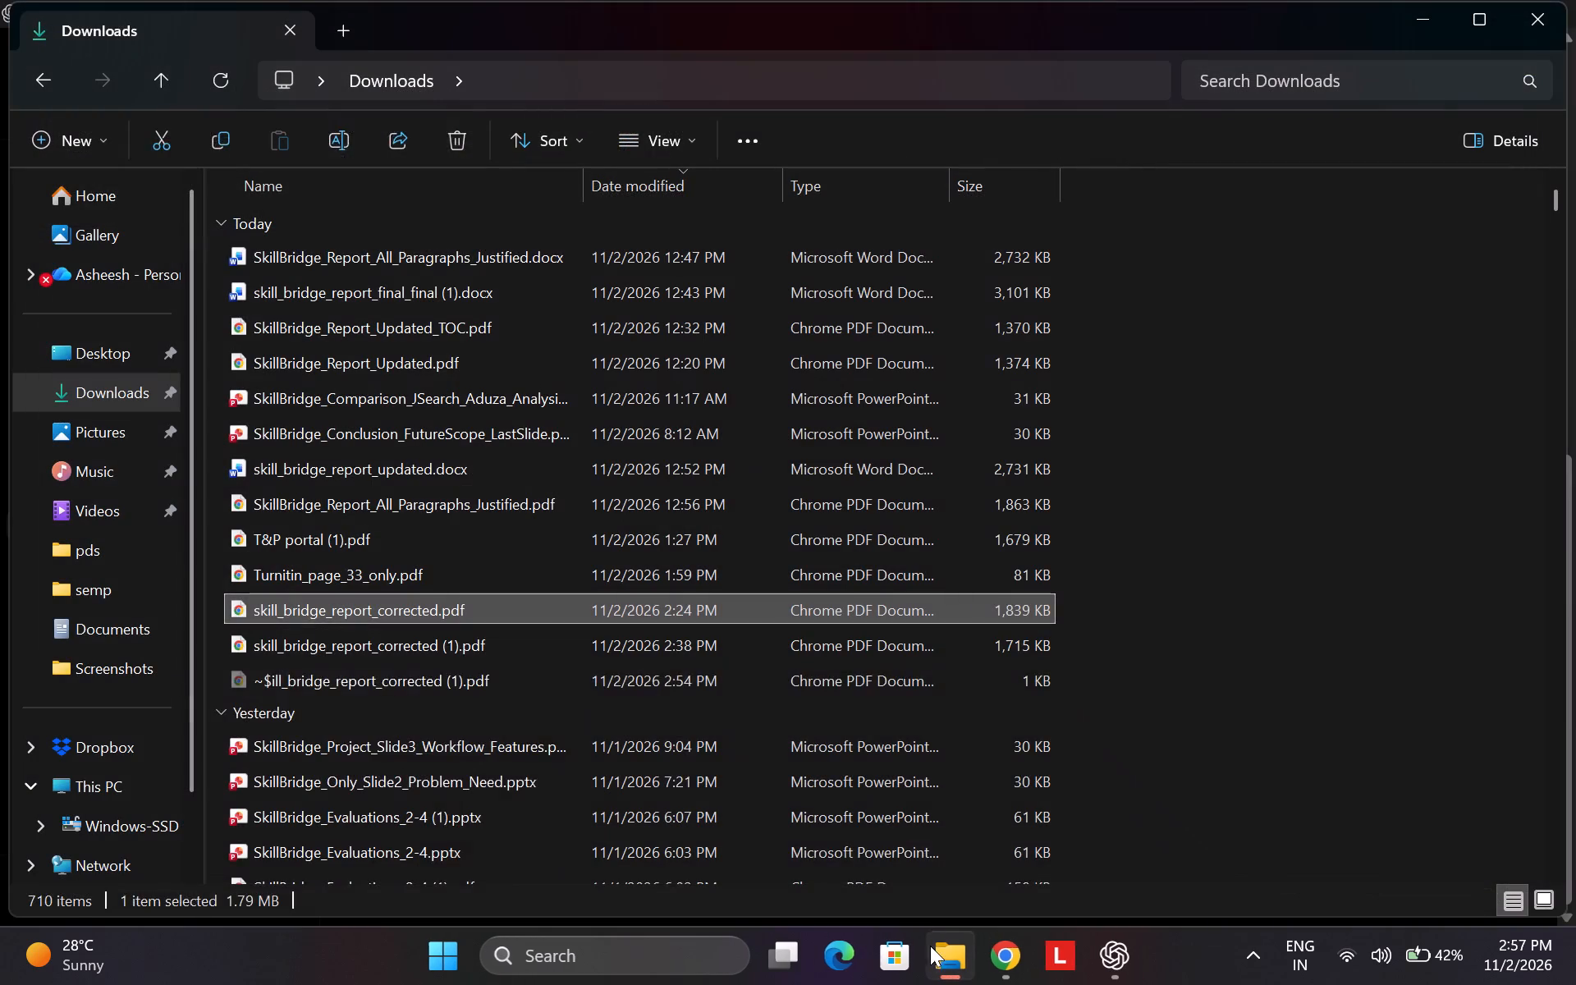
Delete skill_bridge_report_corrected (1).pdf from the Downloads folder.
left_click(469, 654)
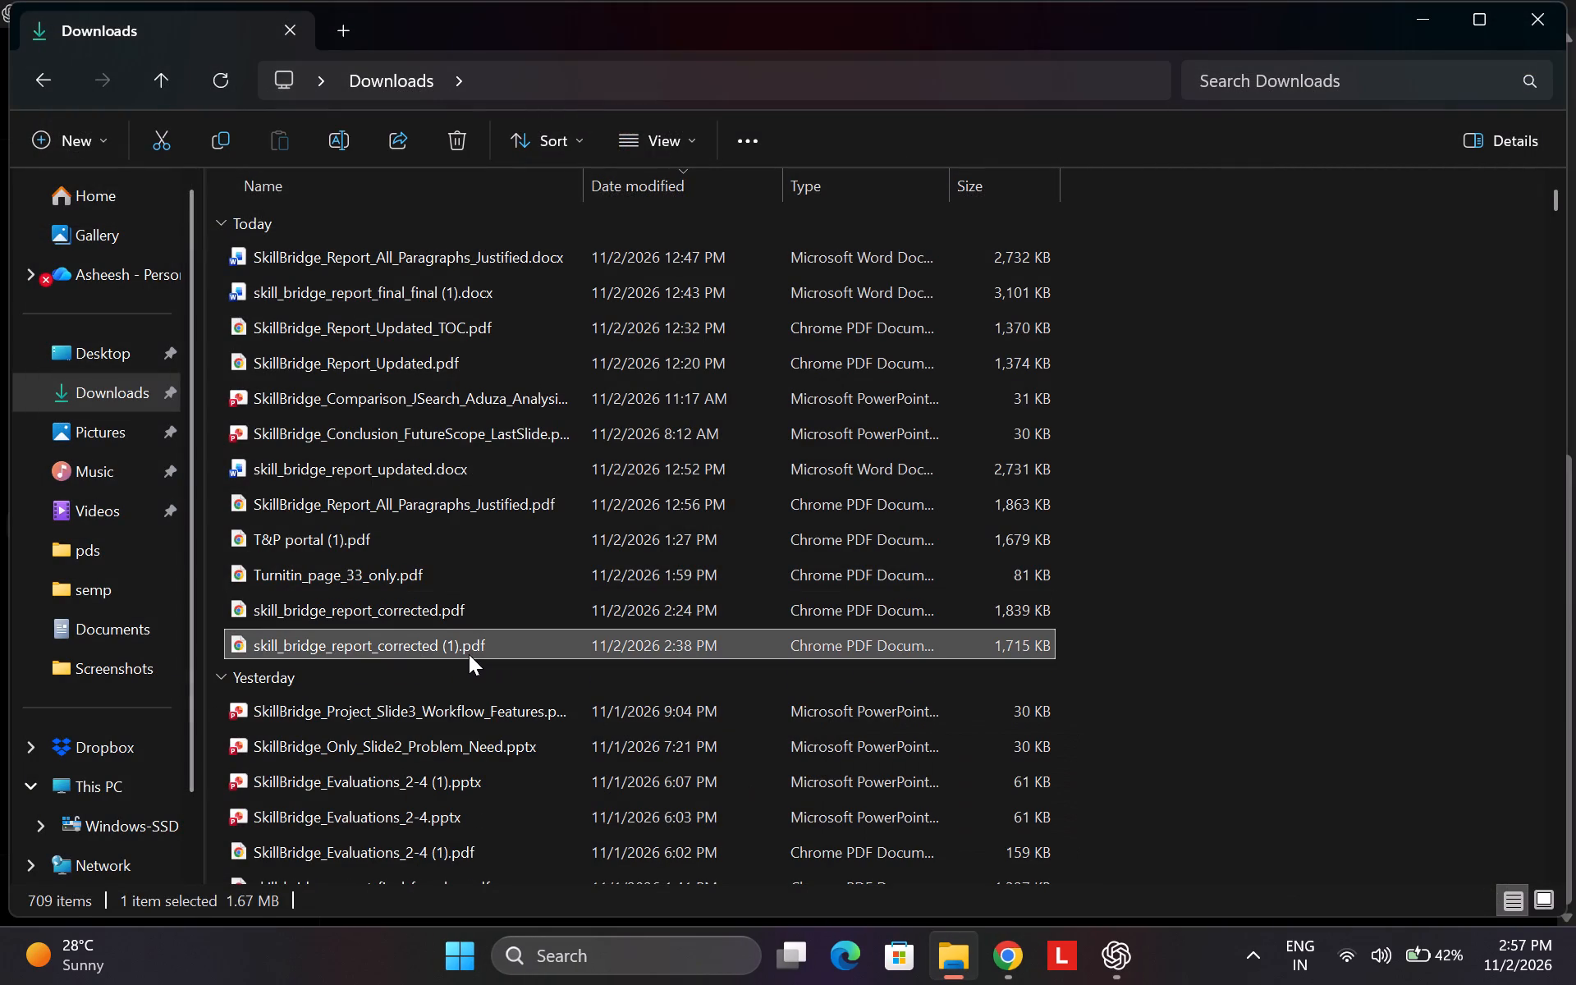
left_click(455, 150)
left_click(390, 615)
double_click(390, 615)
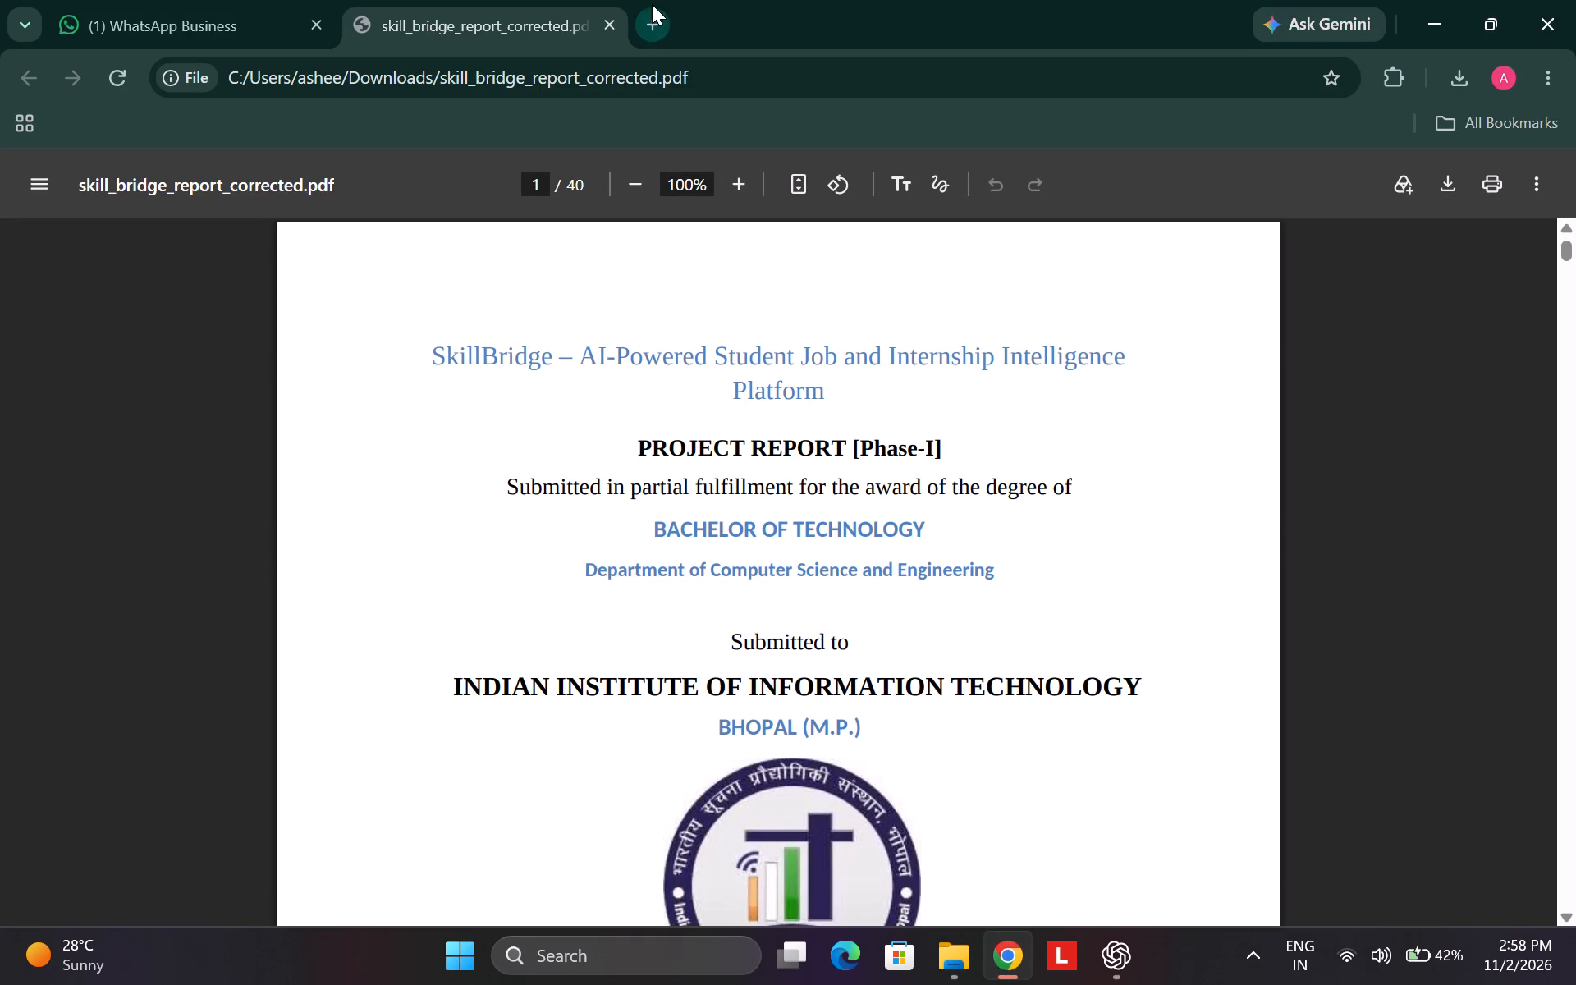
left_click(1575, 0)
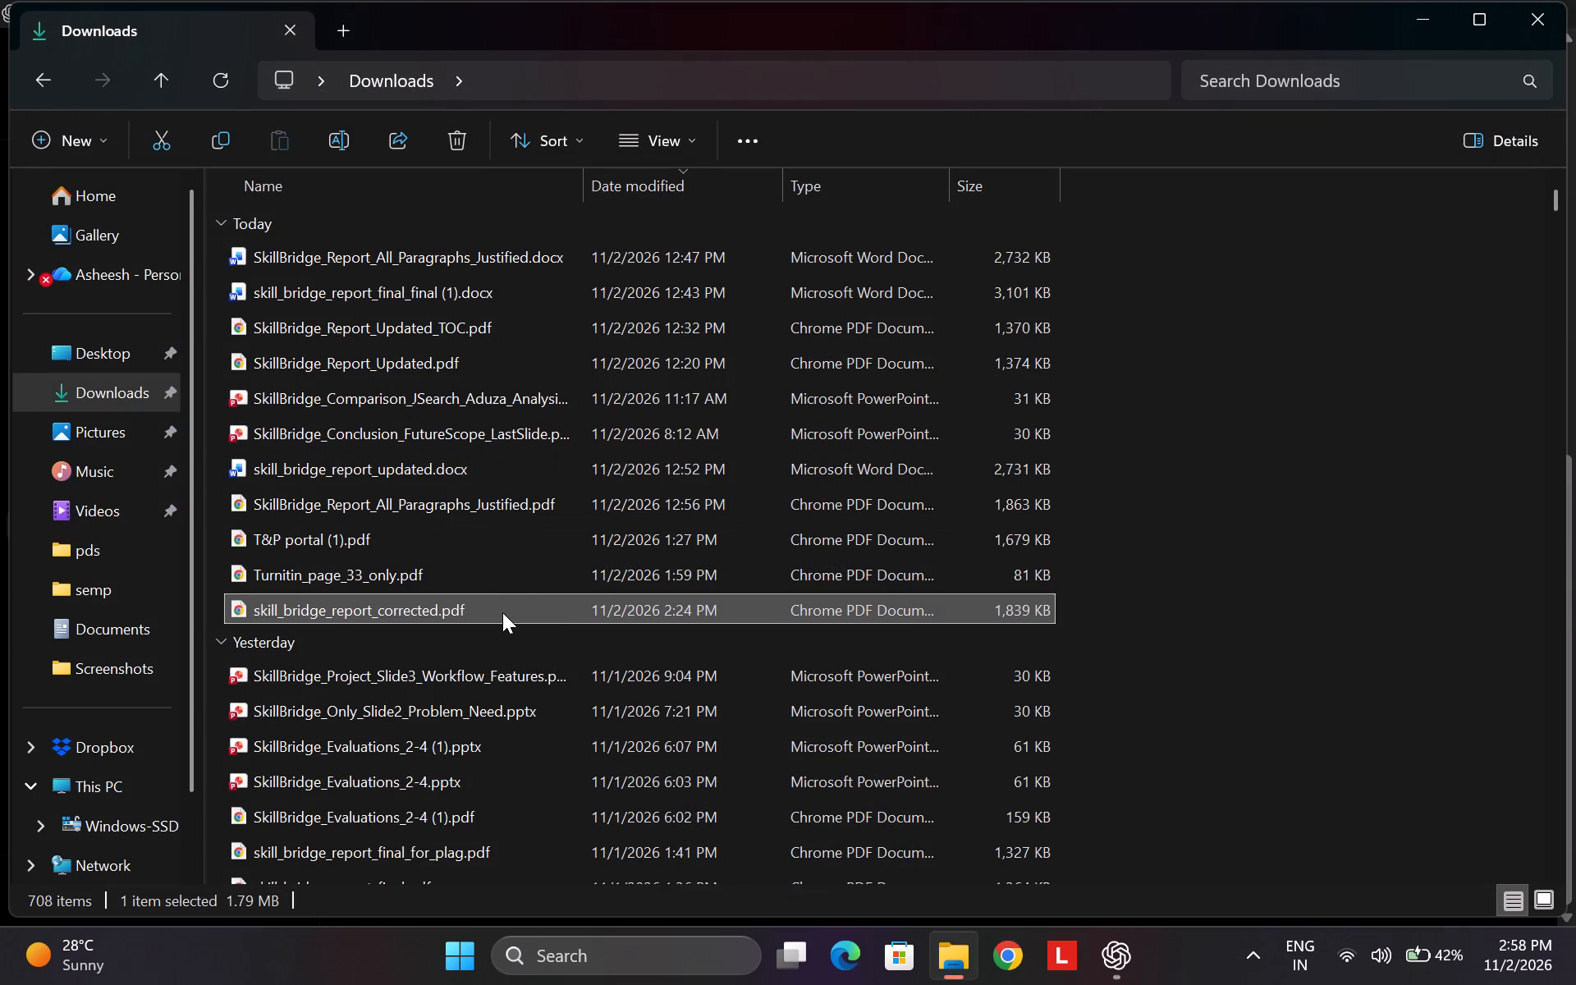
Open skill_bridge_report_corrected.pdf from Downloads in Word for this one time, accepting the PDF conversion.
right_click(502, 612)
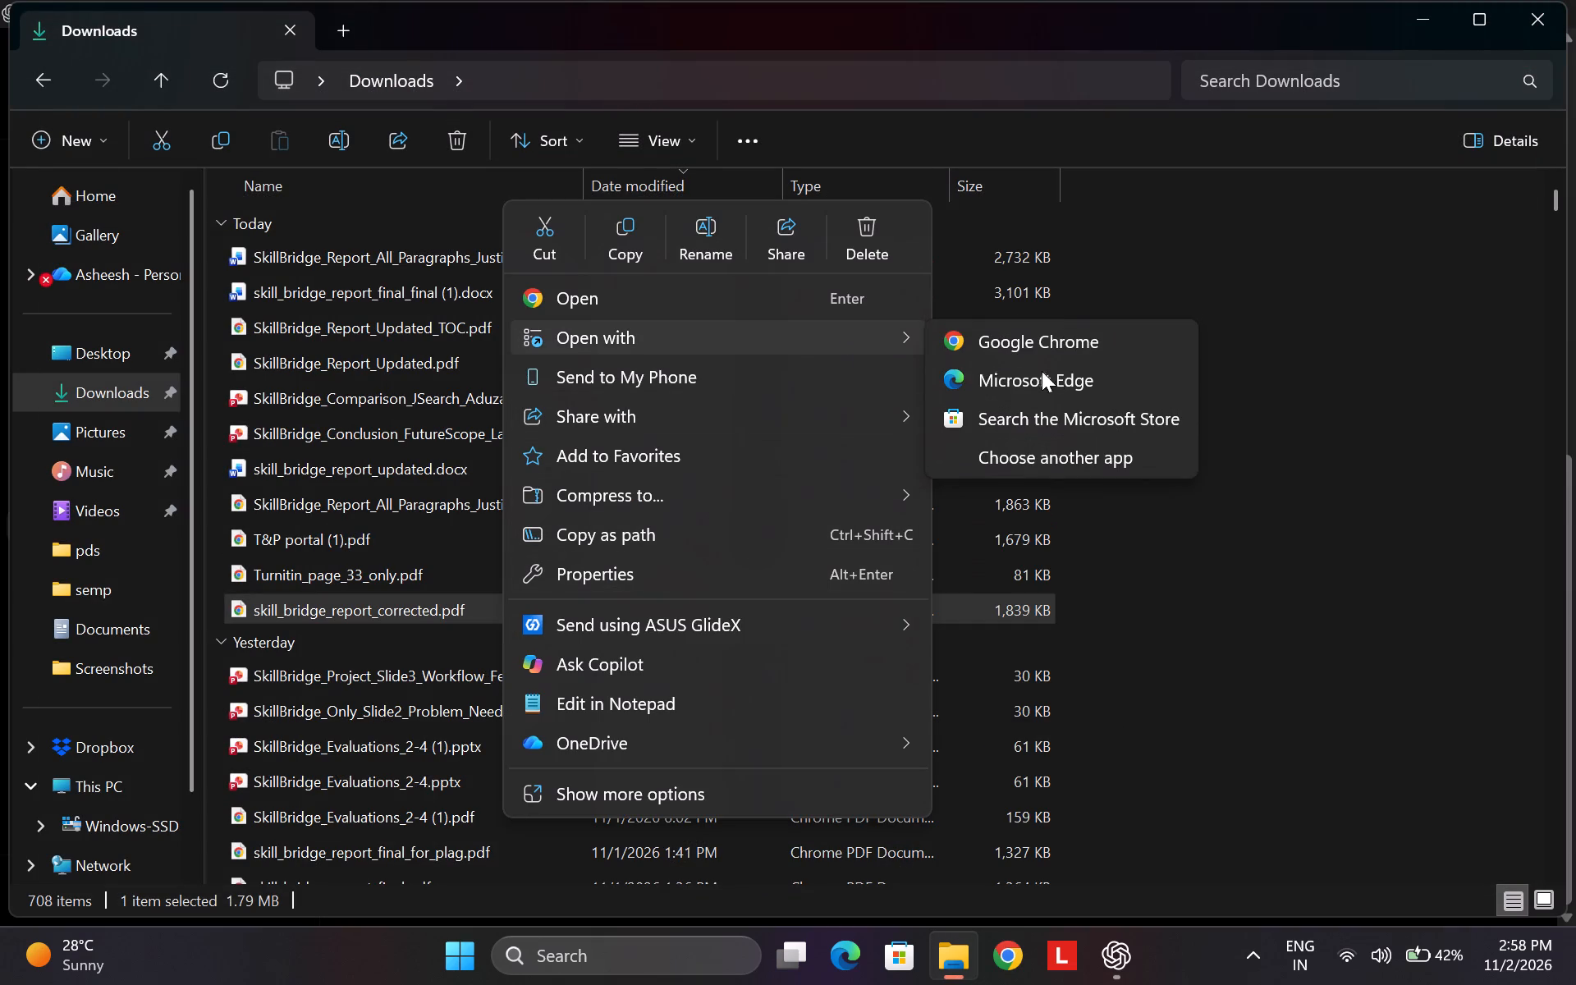
left_click(1033, 451)
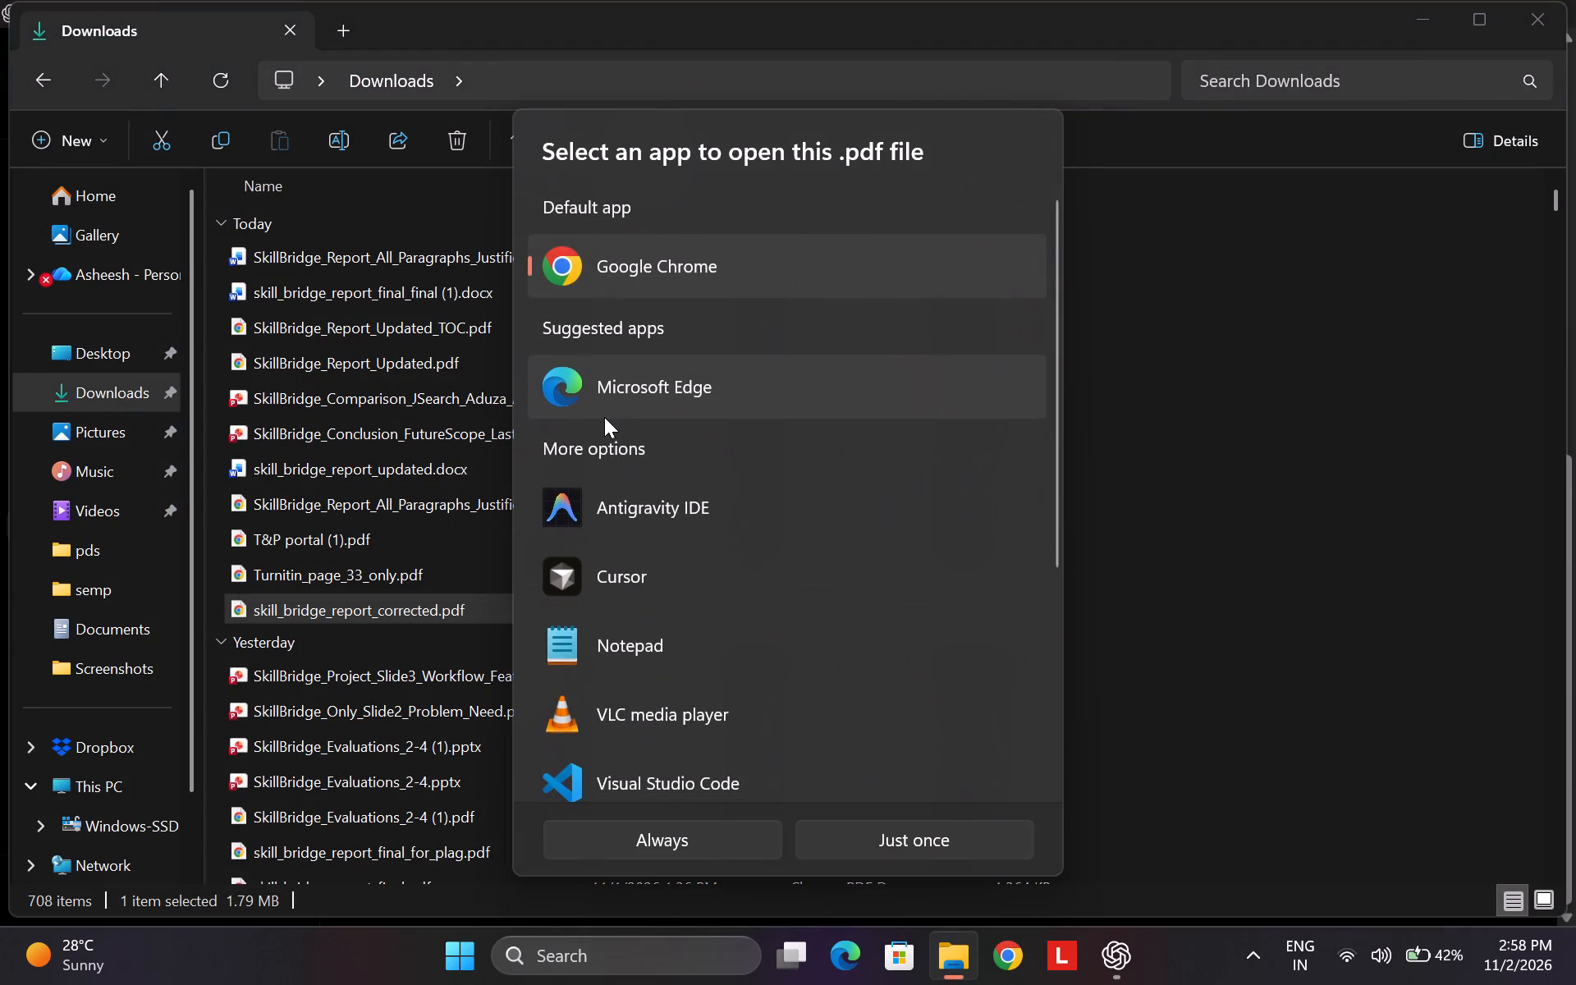
scroll(668, 562, "down", 2)
left_click(666, 567)
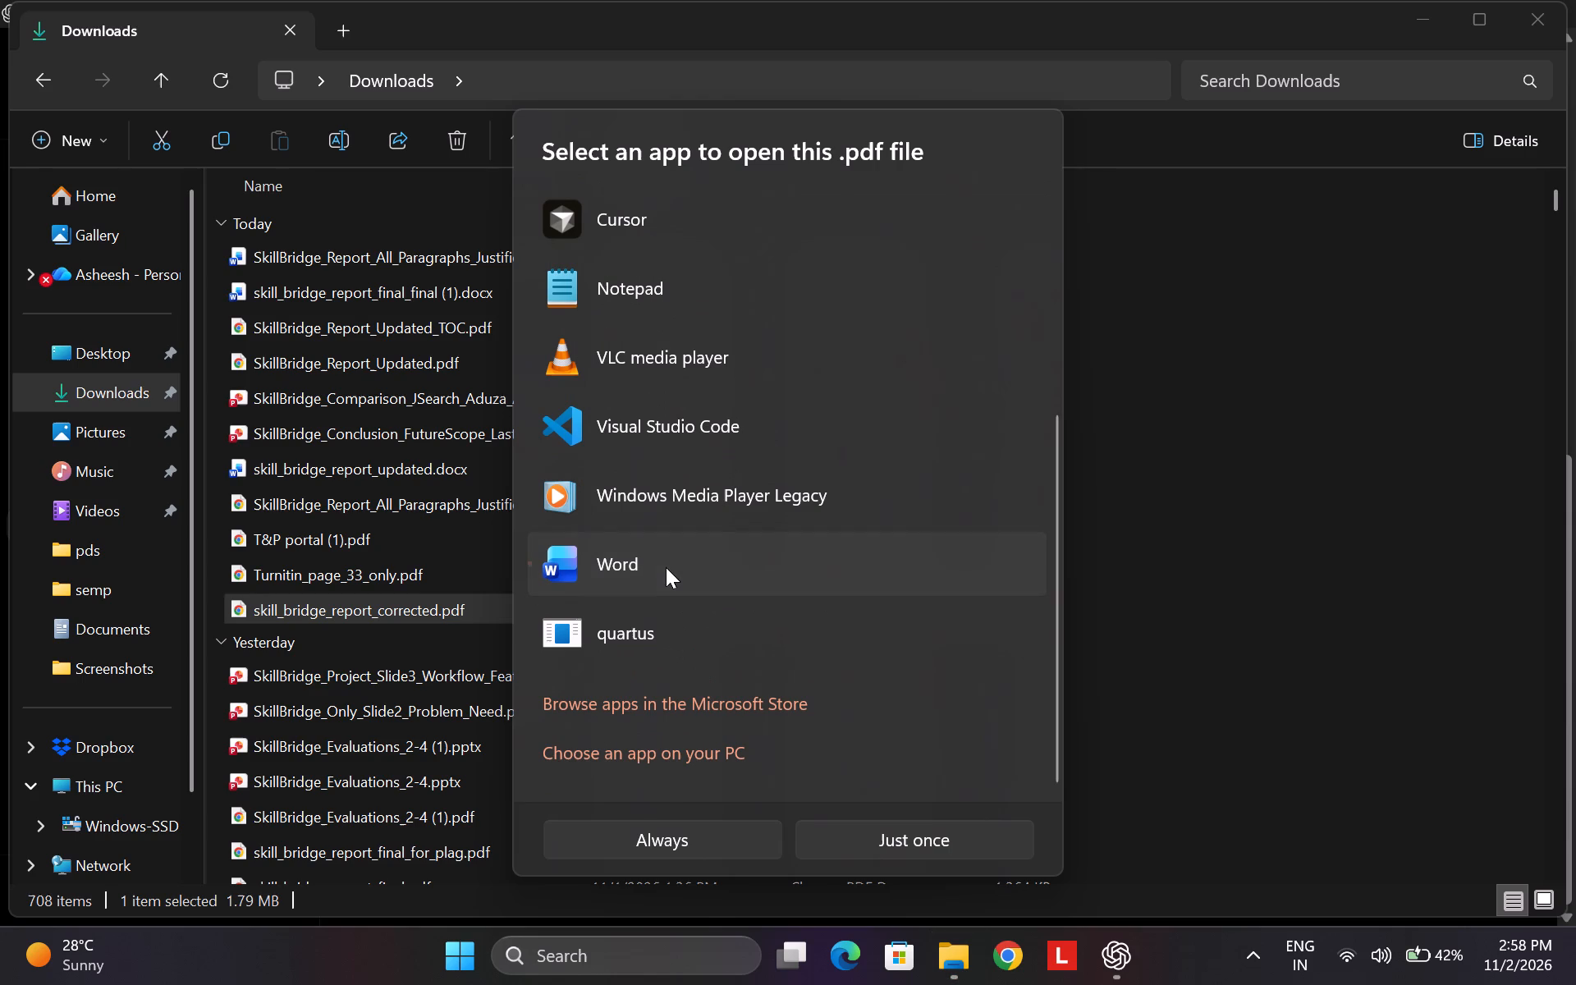
left_click(900, 844)
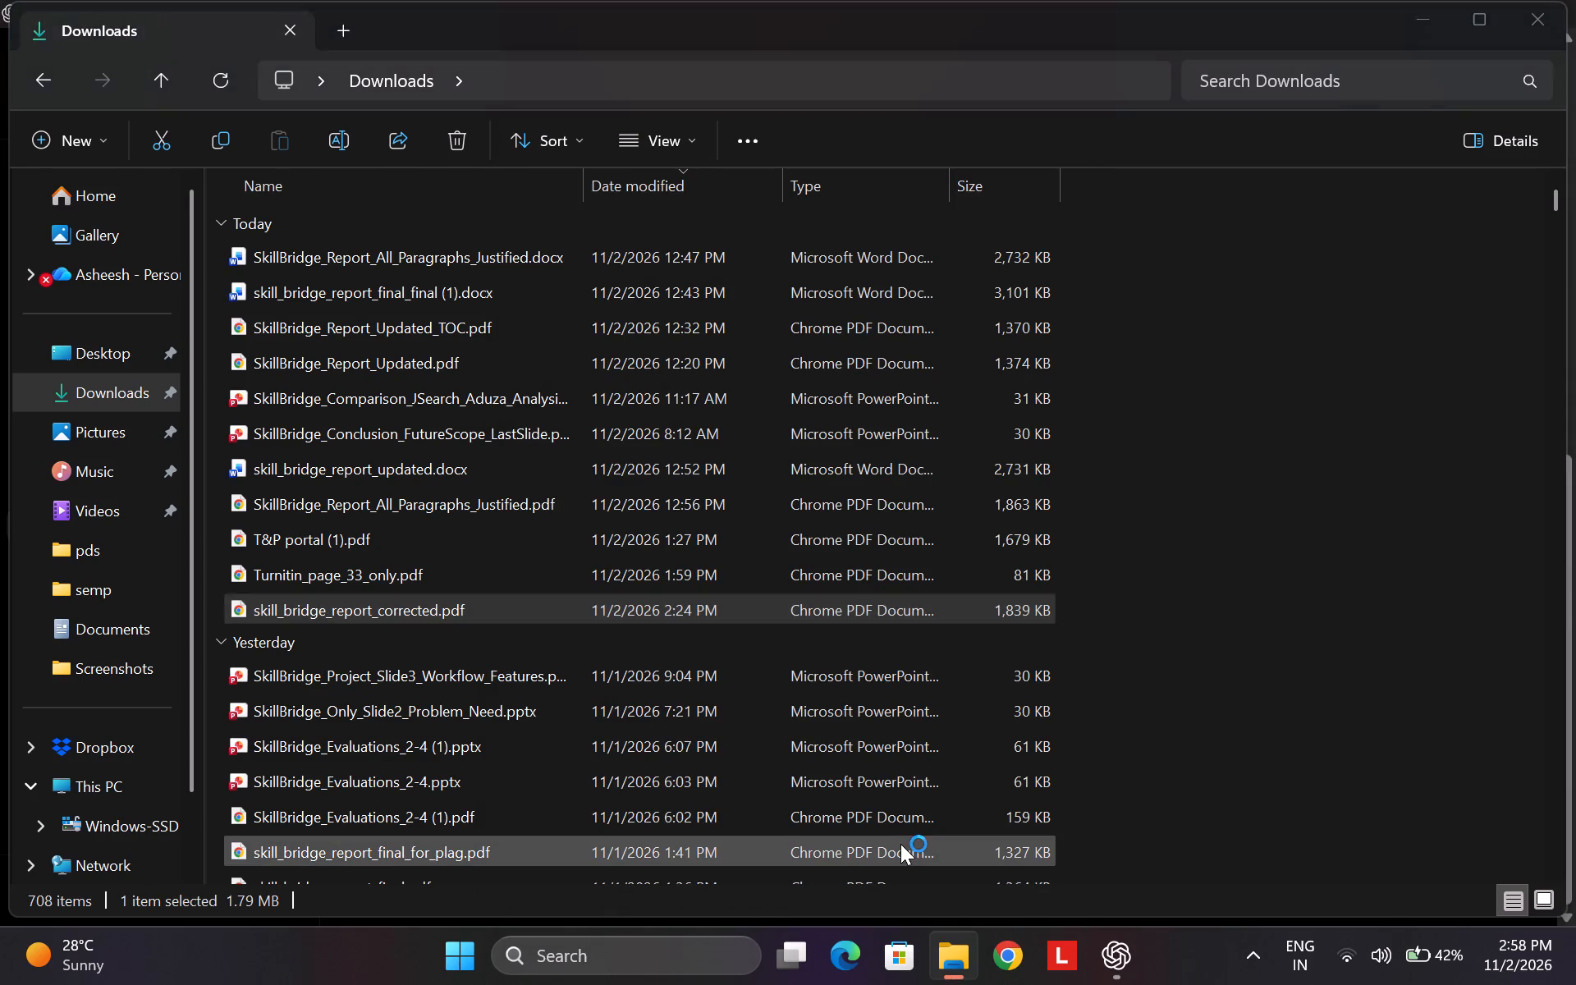
left_click(858, 579)
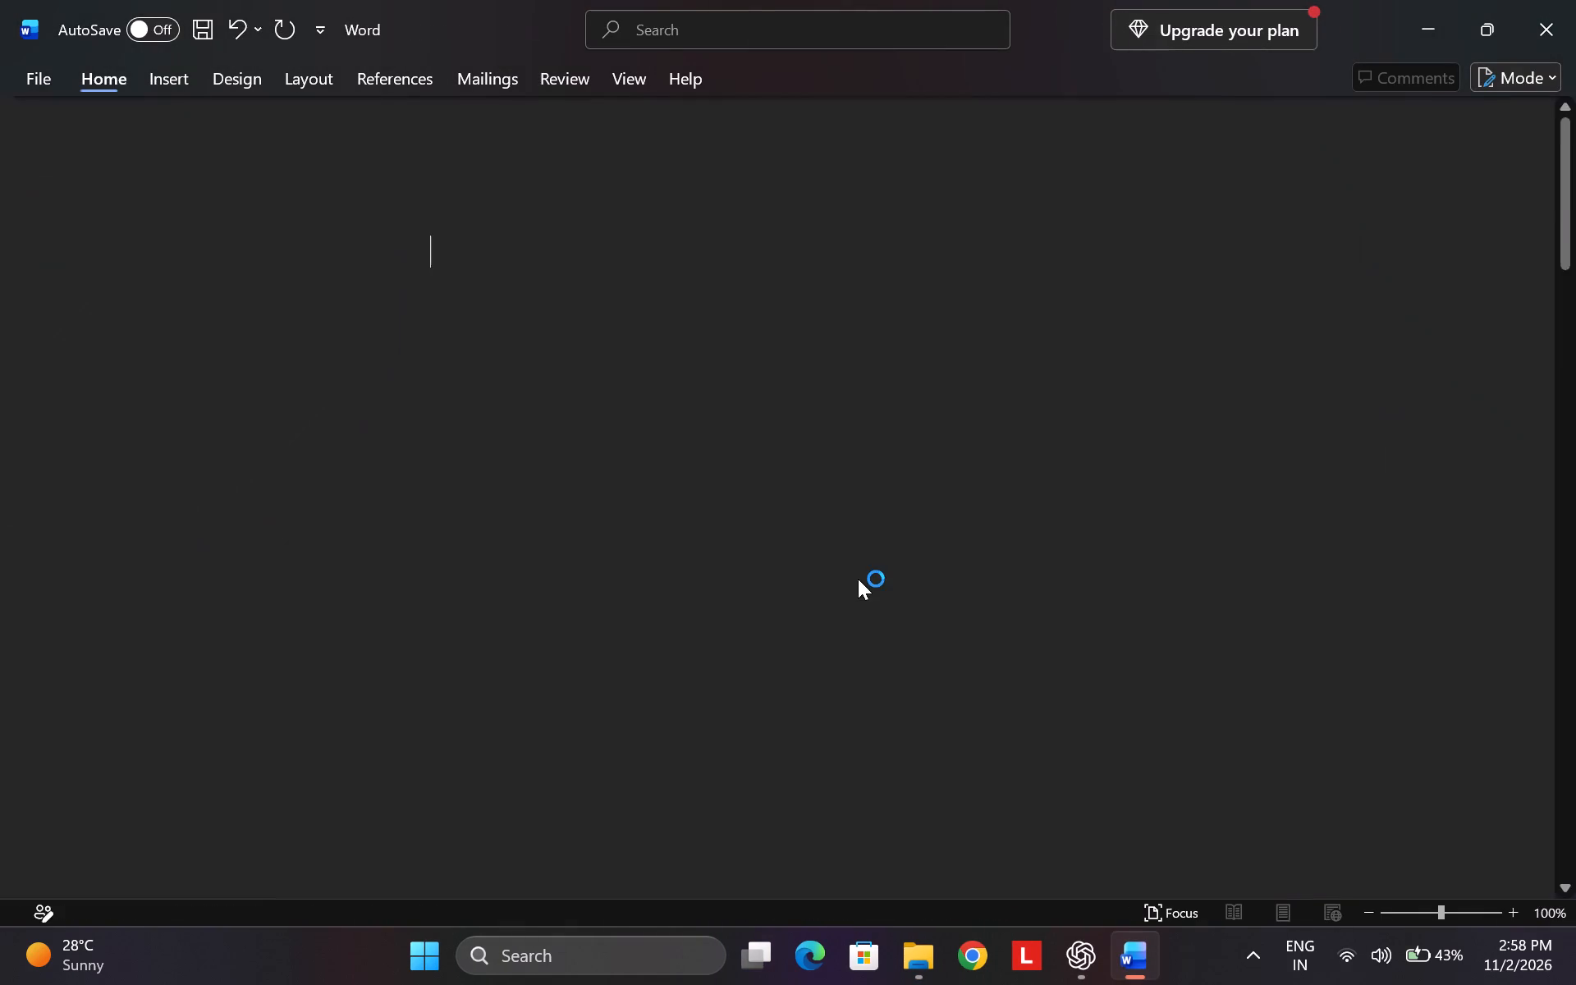
Add a blank line before the institute name at the end of the cover page to push it toward the certificate page.
scroll(858, 579, "down", 2)
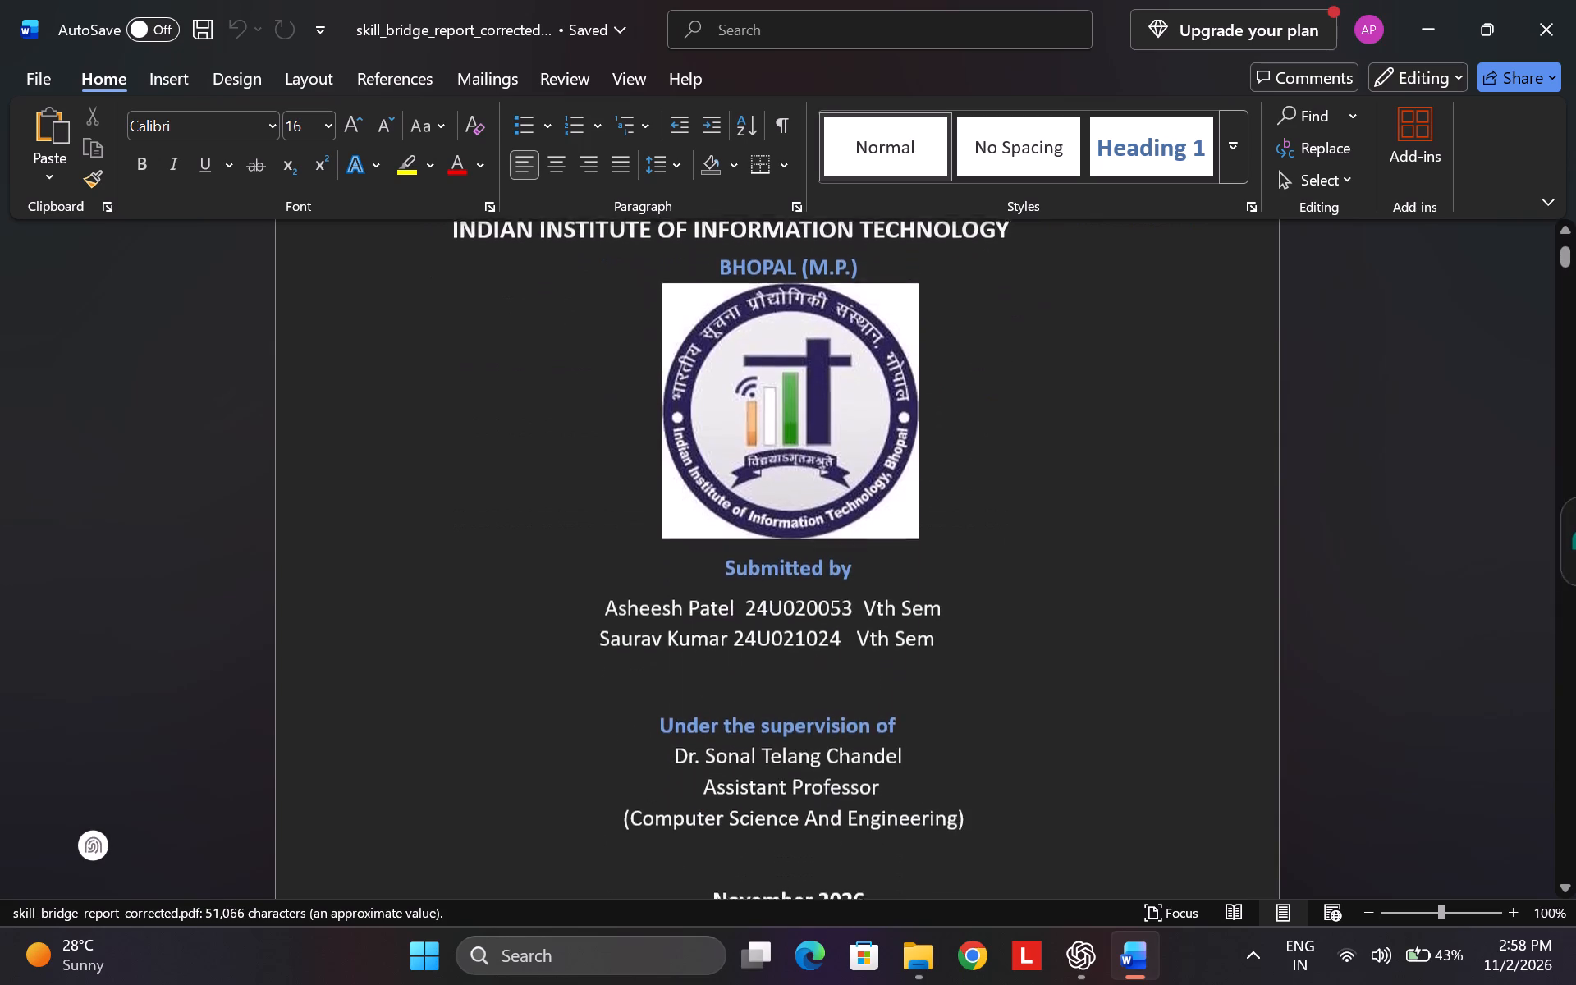
scroll(858, 579, "down", 1)
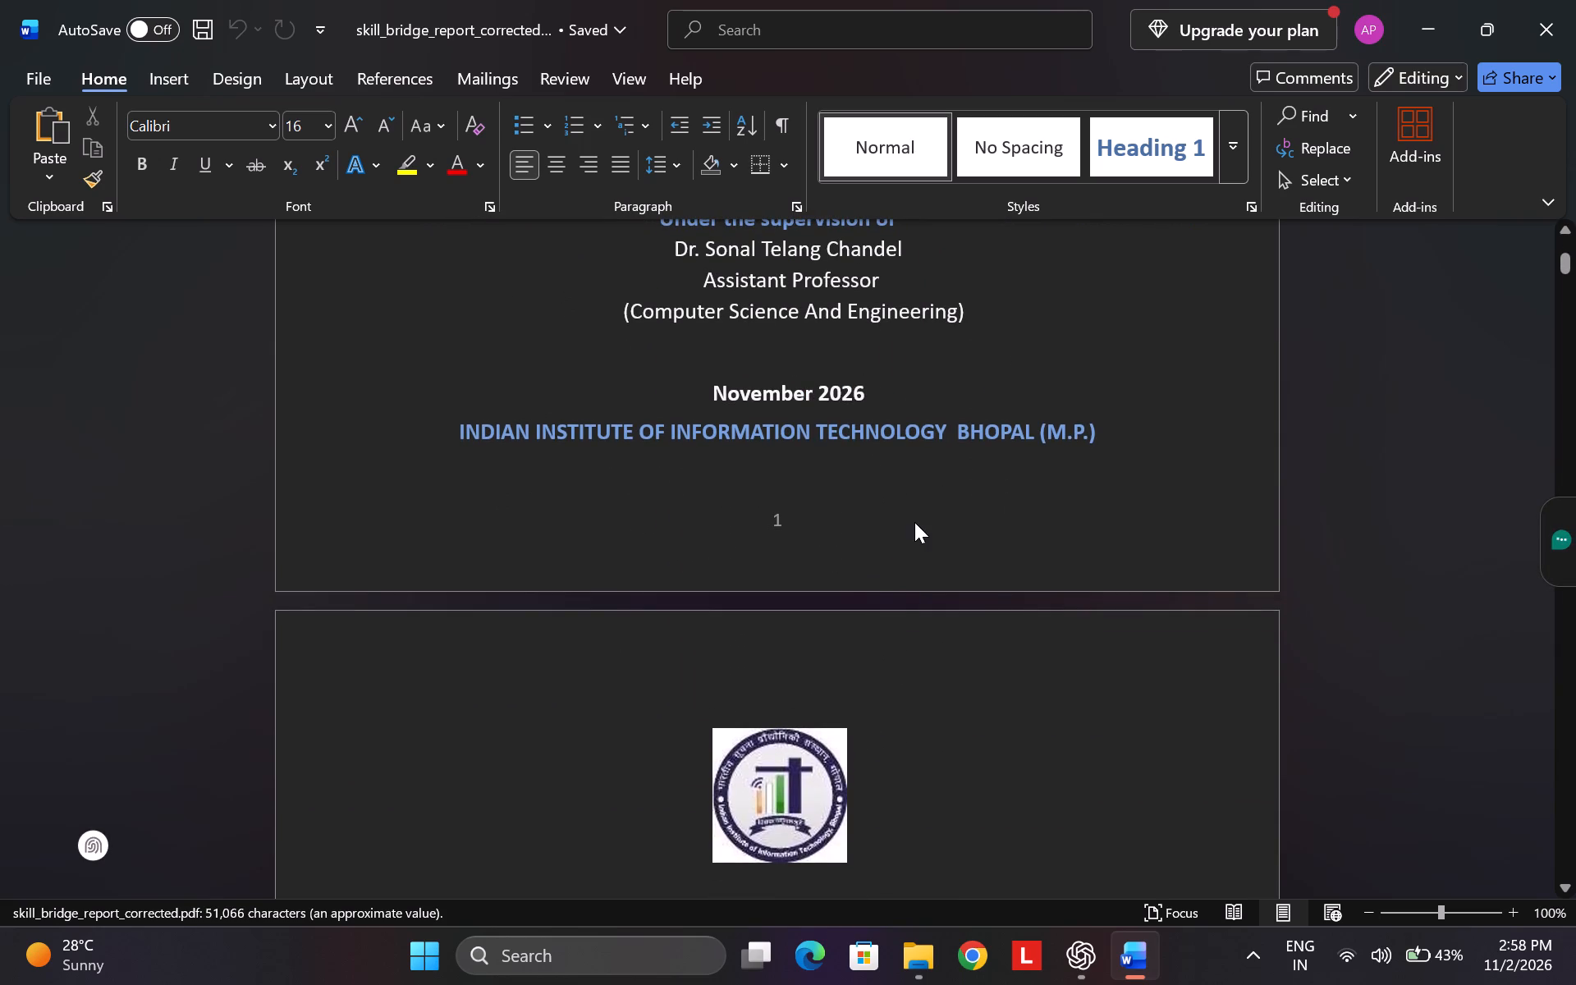
left_click(461, 421)
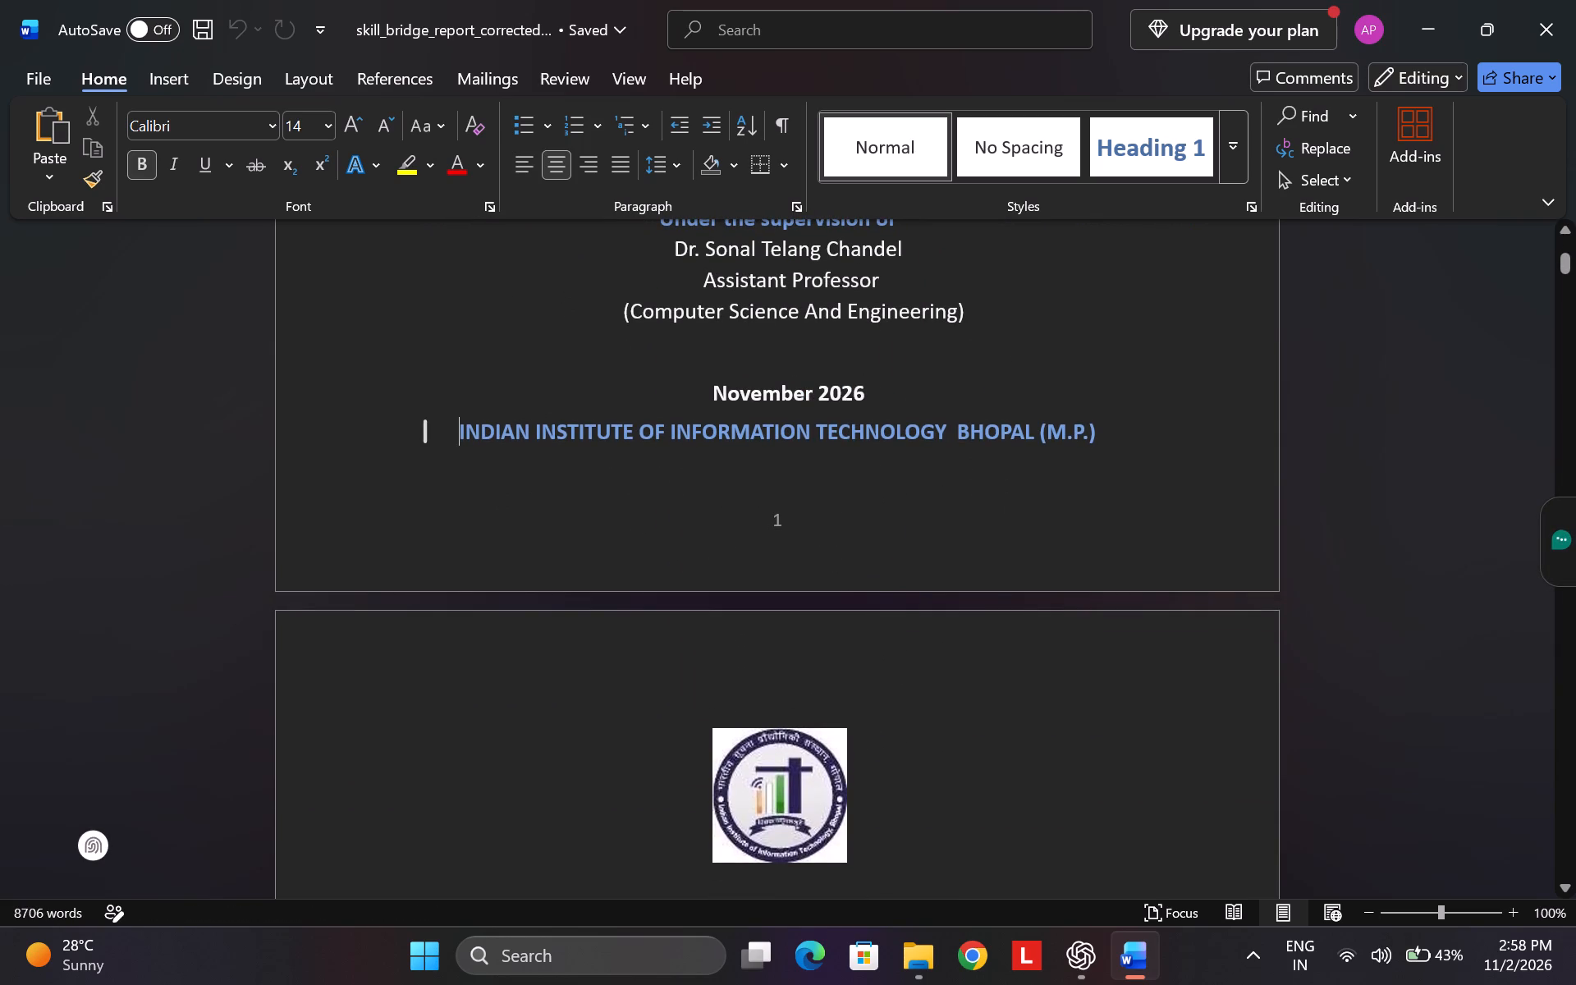
key("Return")
Add blank lines below the certificate's supervisor and coordinator names until the institute name and logo above DECLARATION start a new page.
scroll(461, 421, "down", 2)
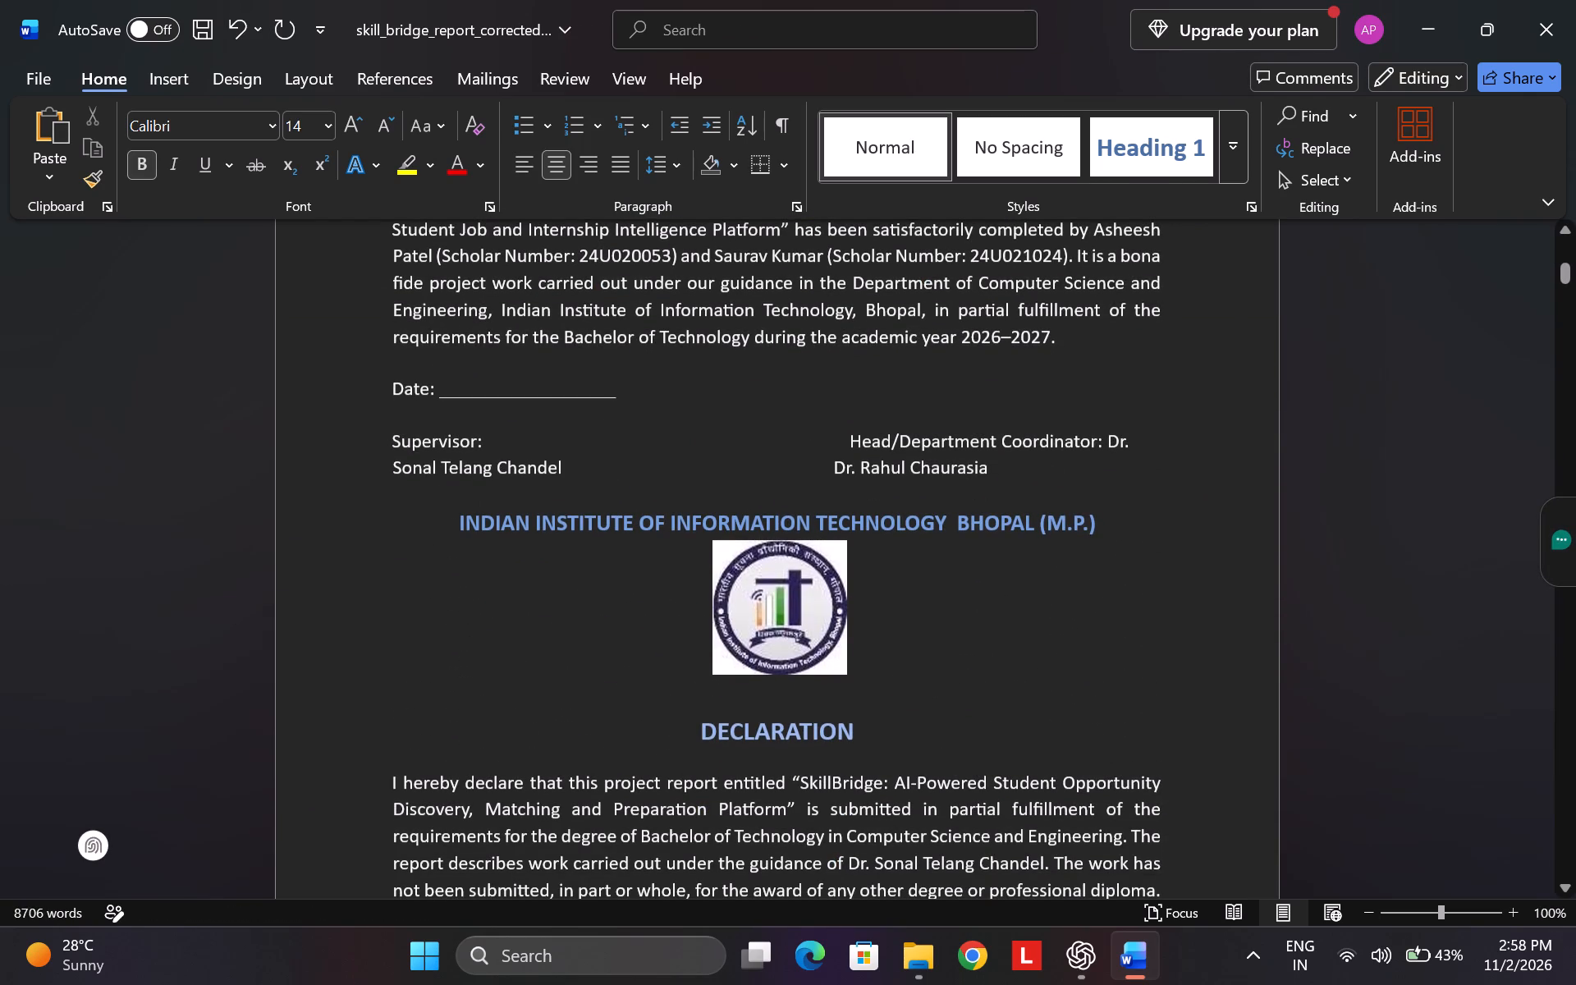
left_click(457, 529)
key("Return")
key("Return")
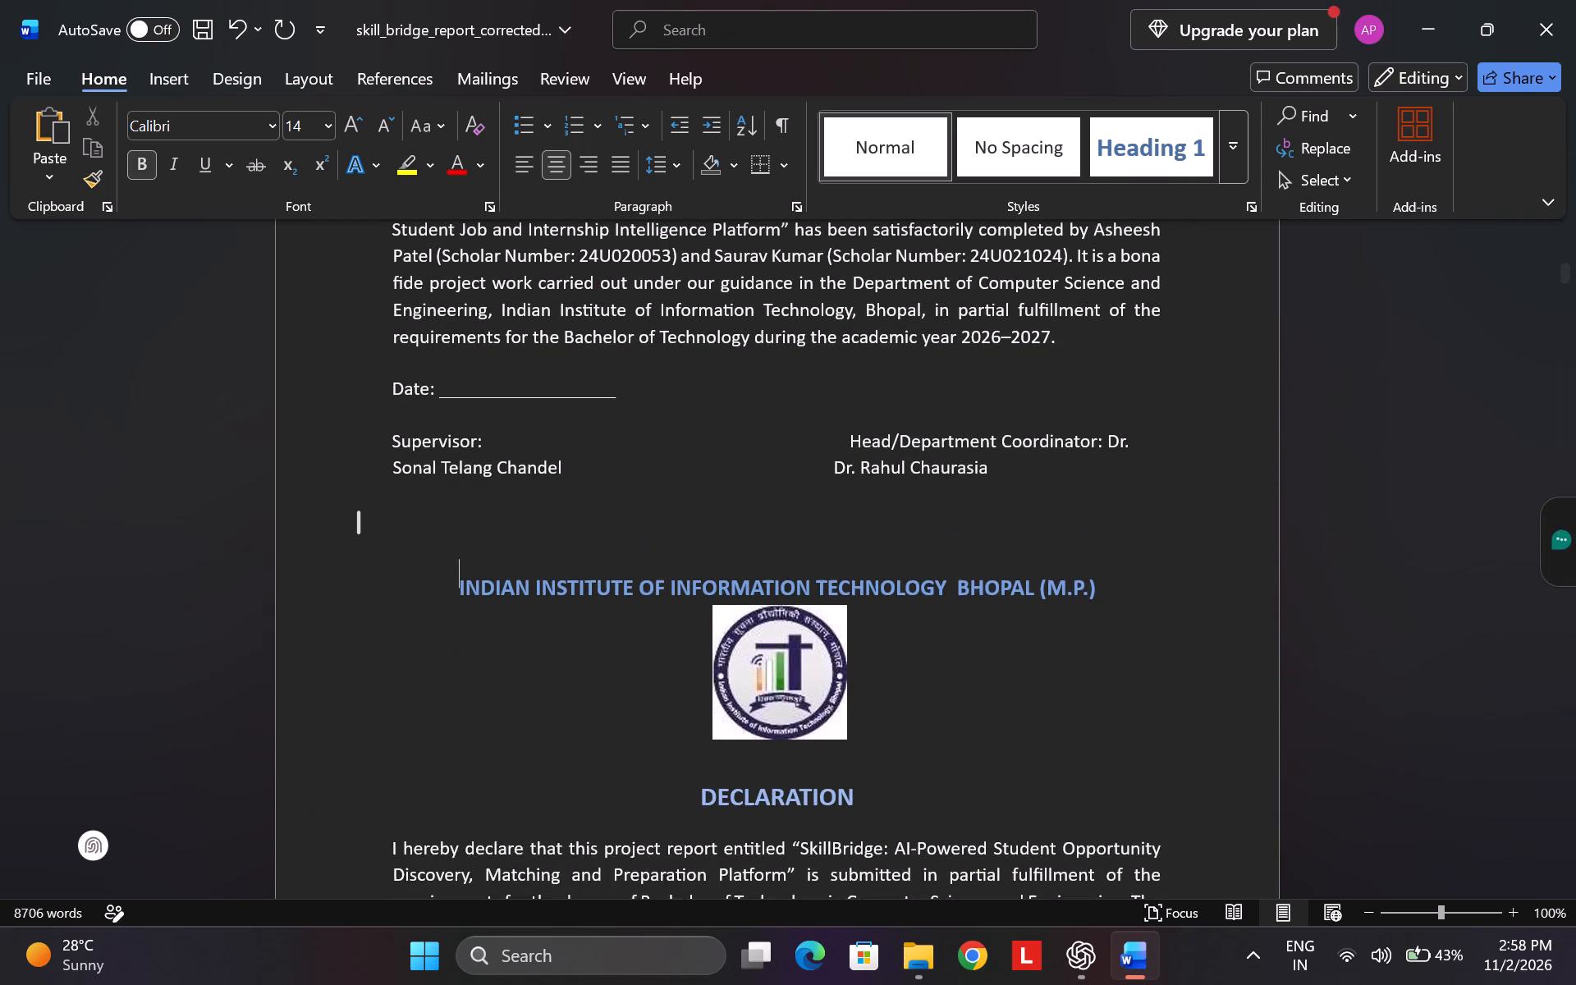
key("Return")
key("Return")
key("Return")
key("Return")
key("Return")
key("Return")
scroll(457, 529, "down", 1)
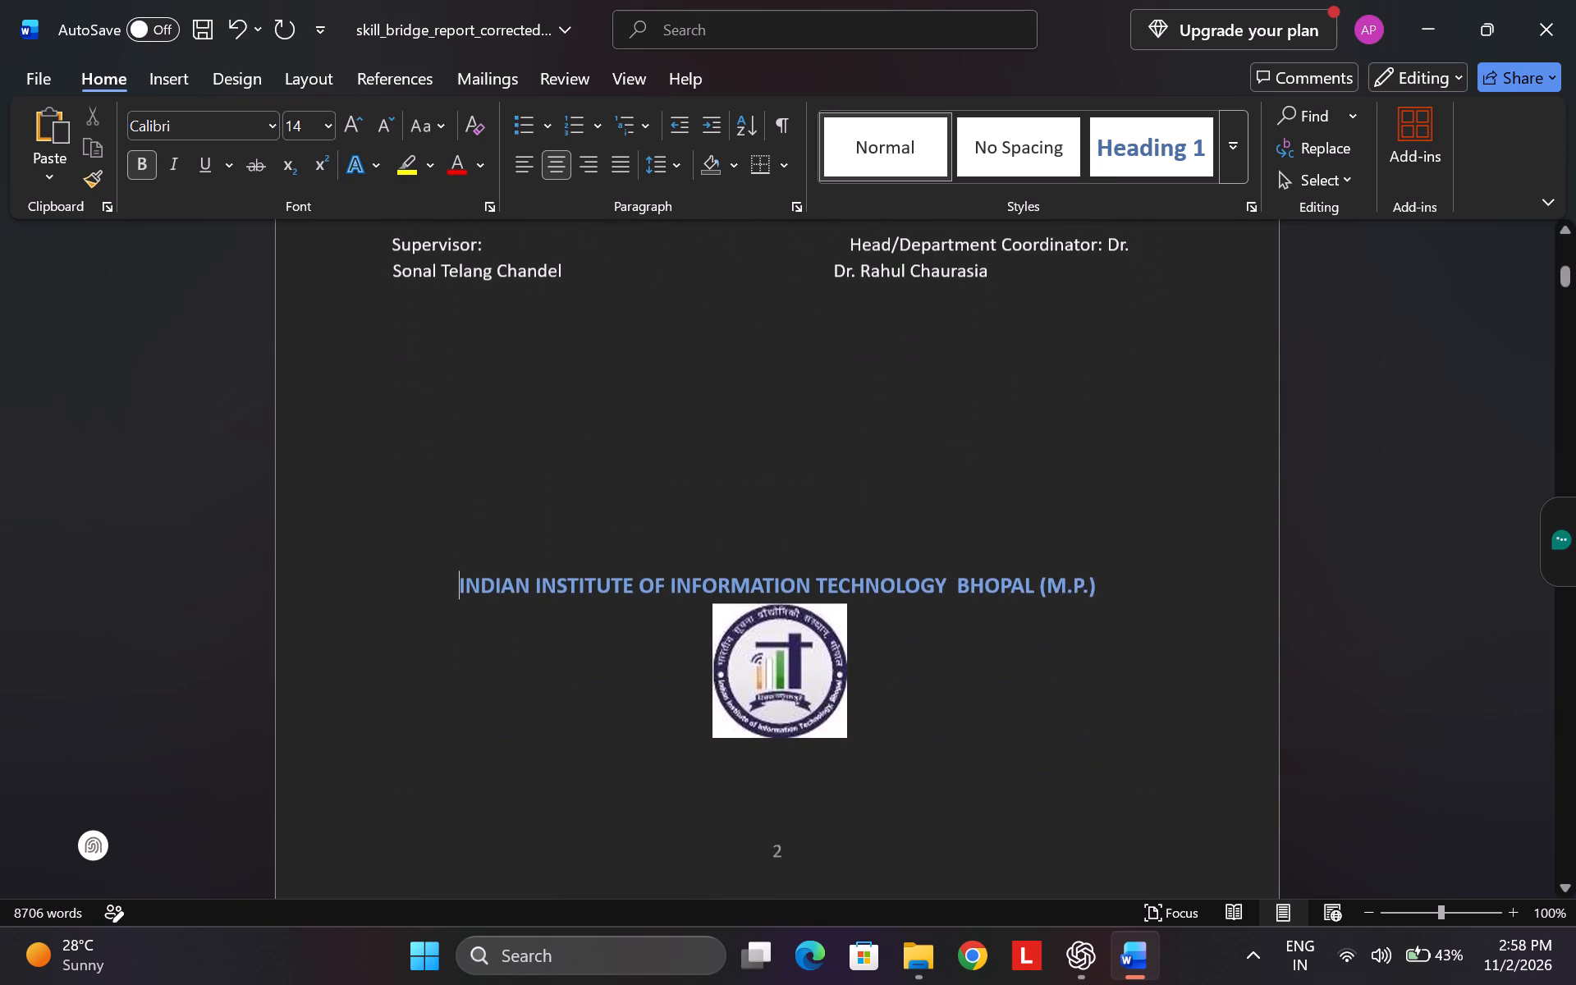
key("Return")
key("Return")
key("Return")
key("Return")
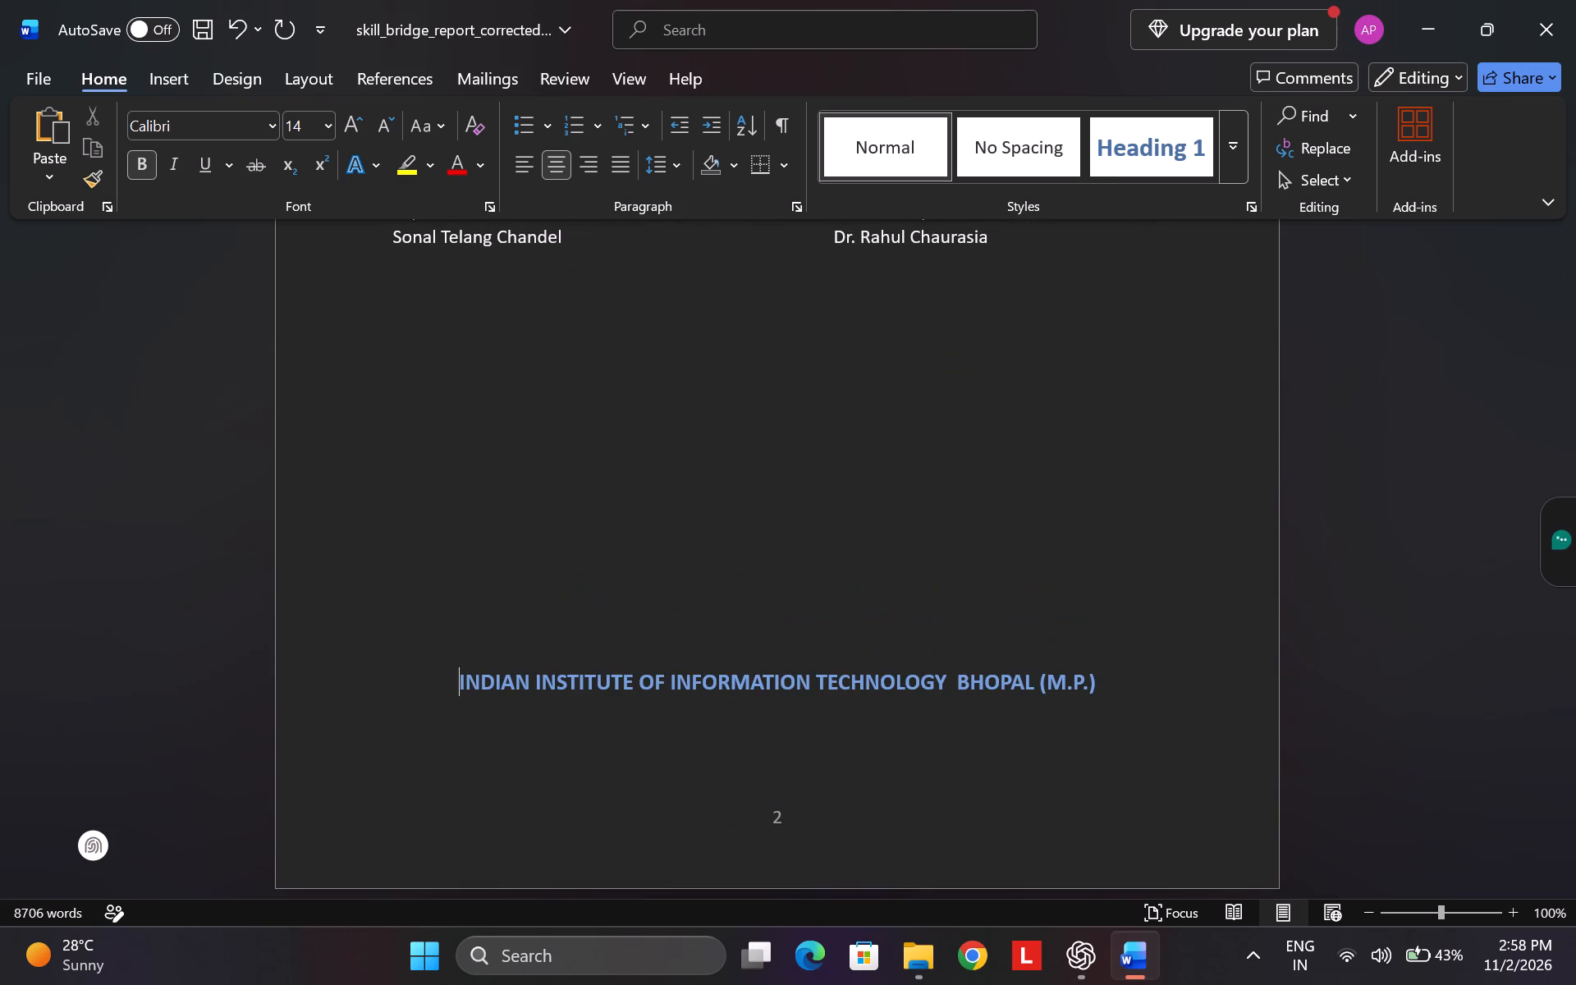
key("Return")
key("Return")
key("Return")
scroll(457, 529, "down", 1)
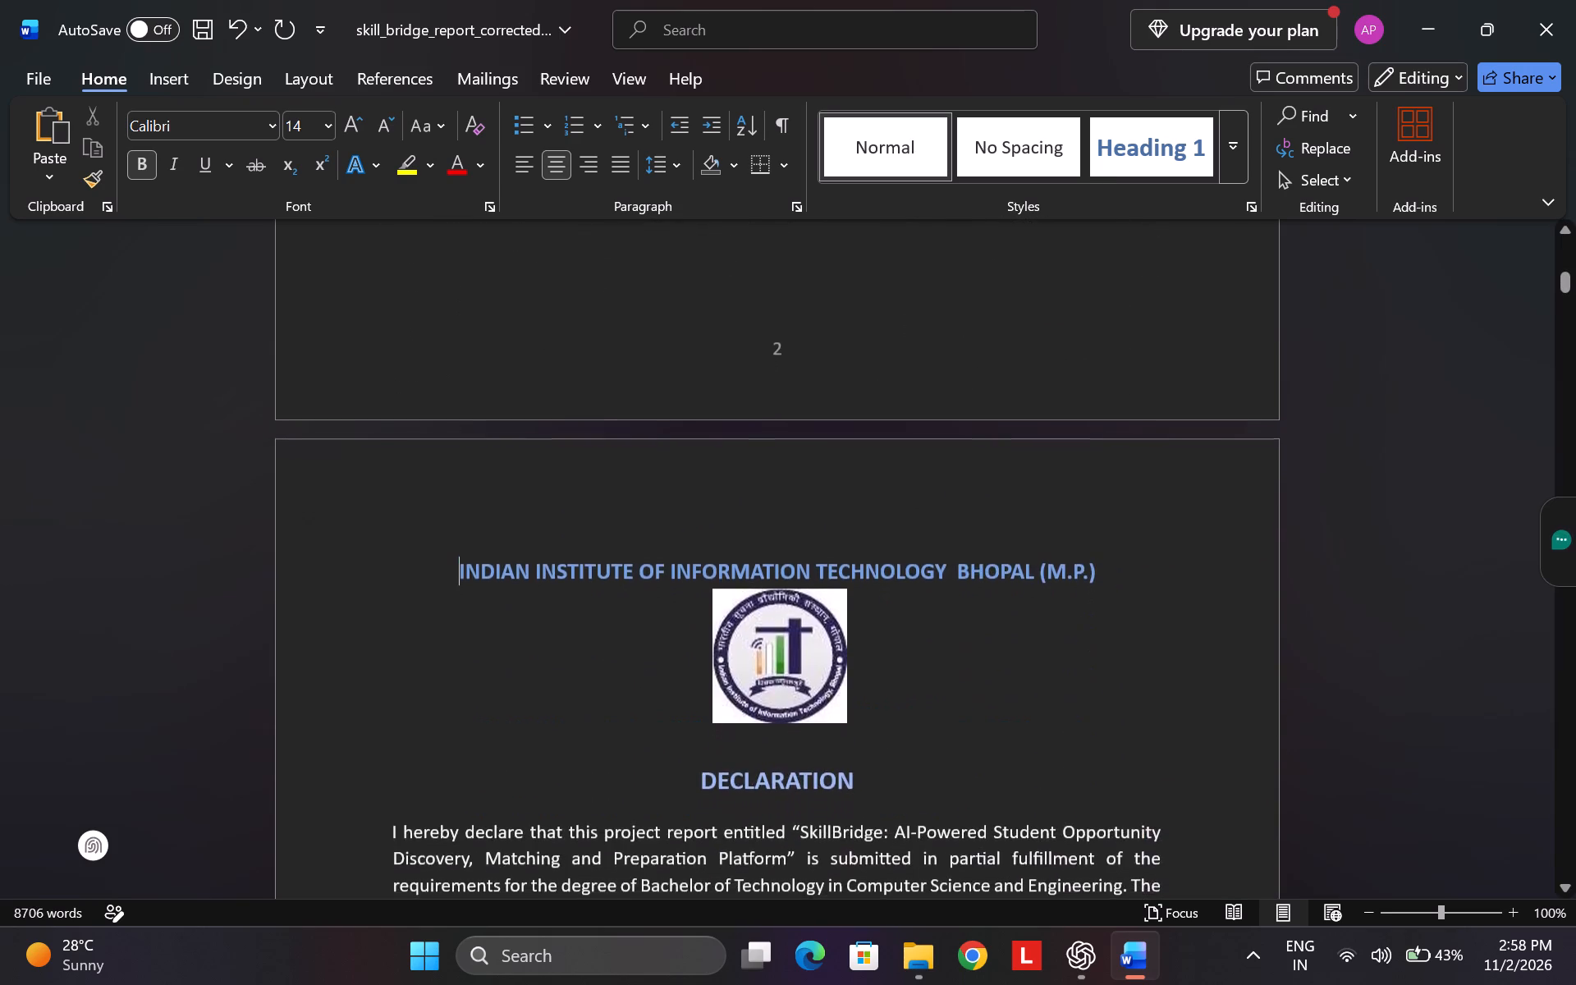
Start the ACKNOWLEDGEMENT section on a new page by inserting a page break before its heading, below the declaration signatures.
scroll(533, 692, "down", 3)
left_click(659, 610)
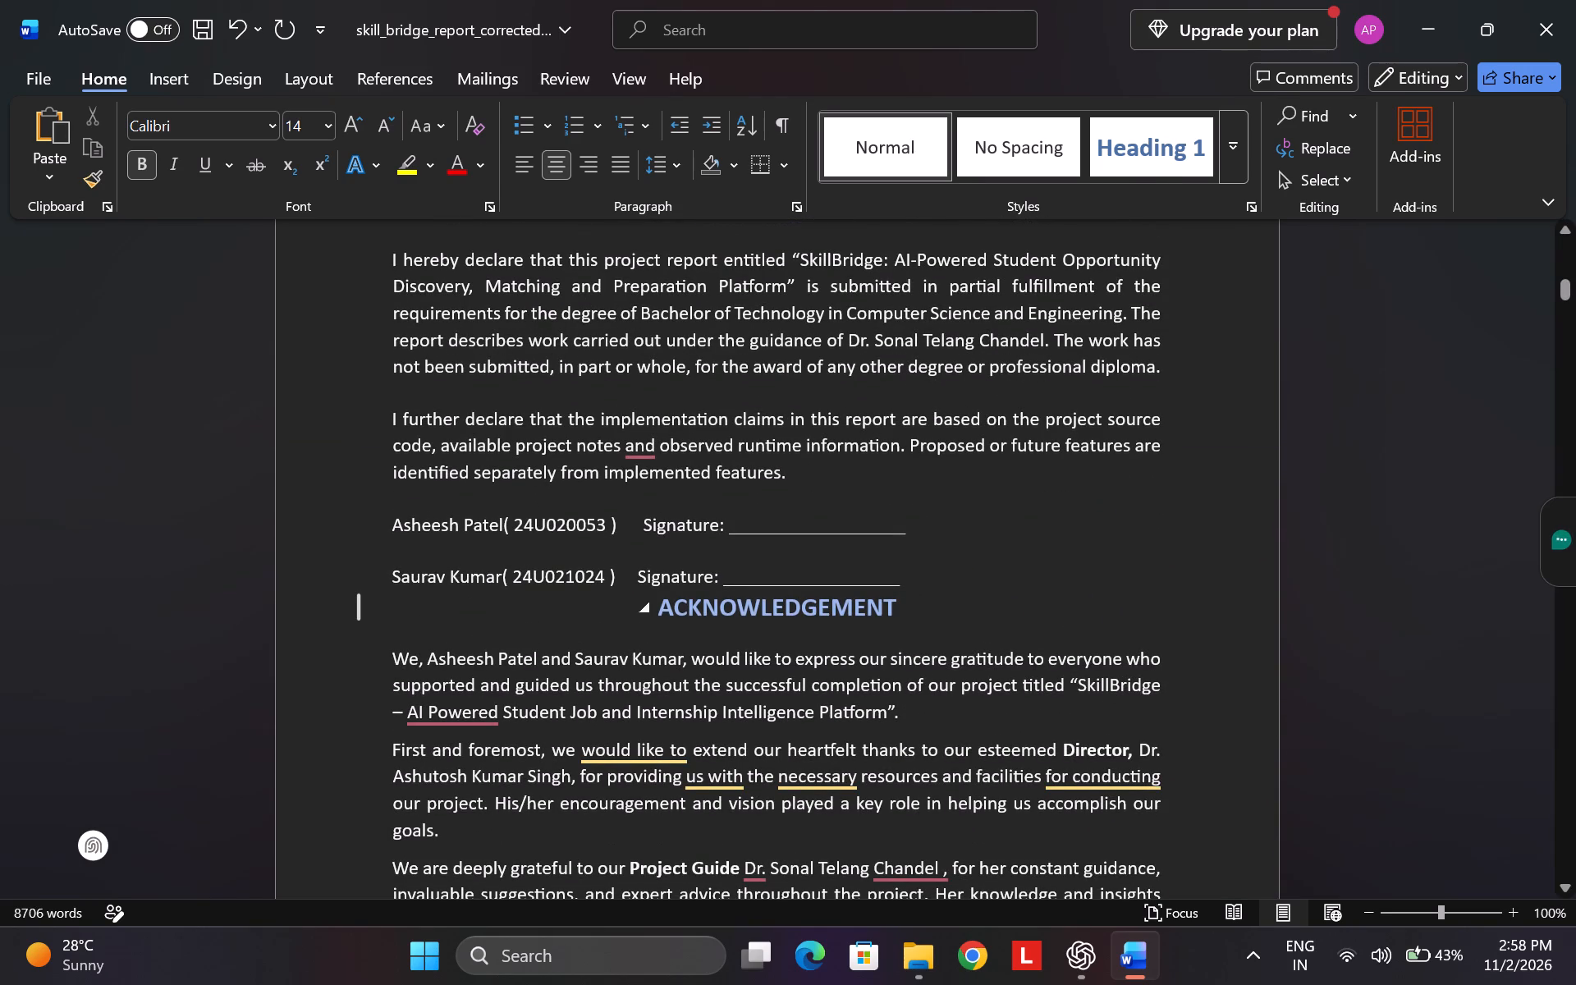
key("Return")
key("Return")
key("Return")
key("Return")
key("Return")
key("Return")
key("Return")
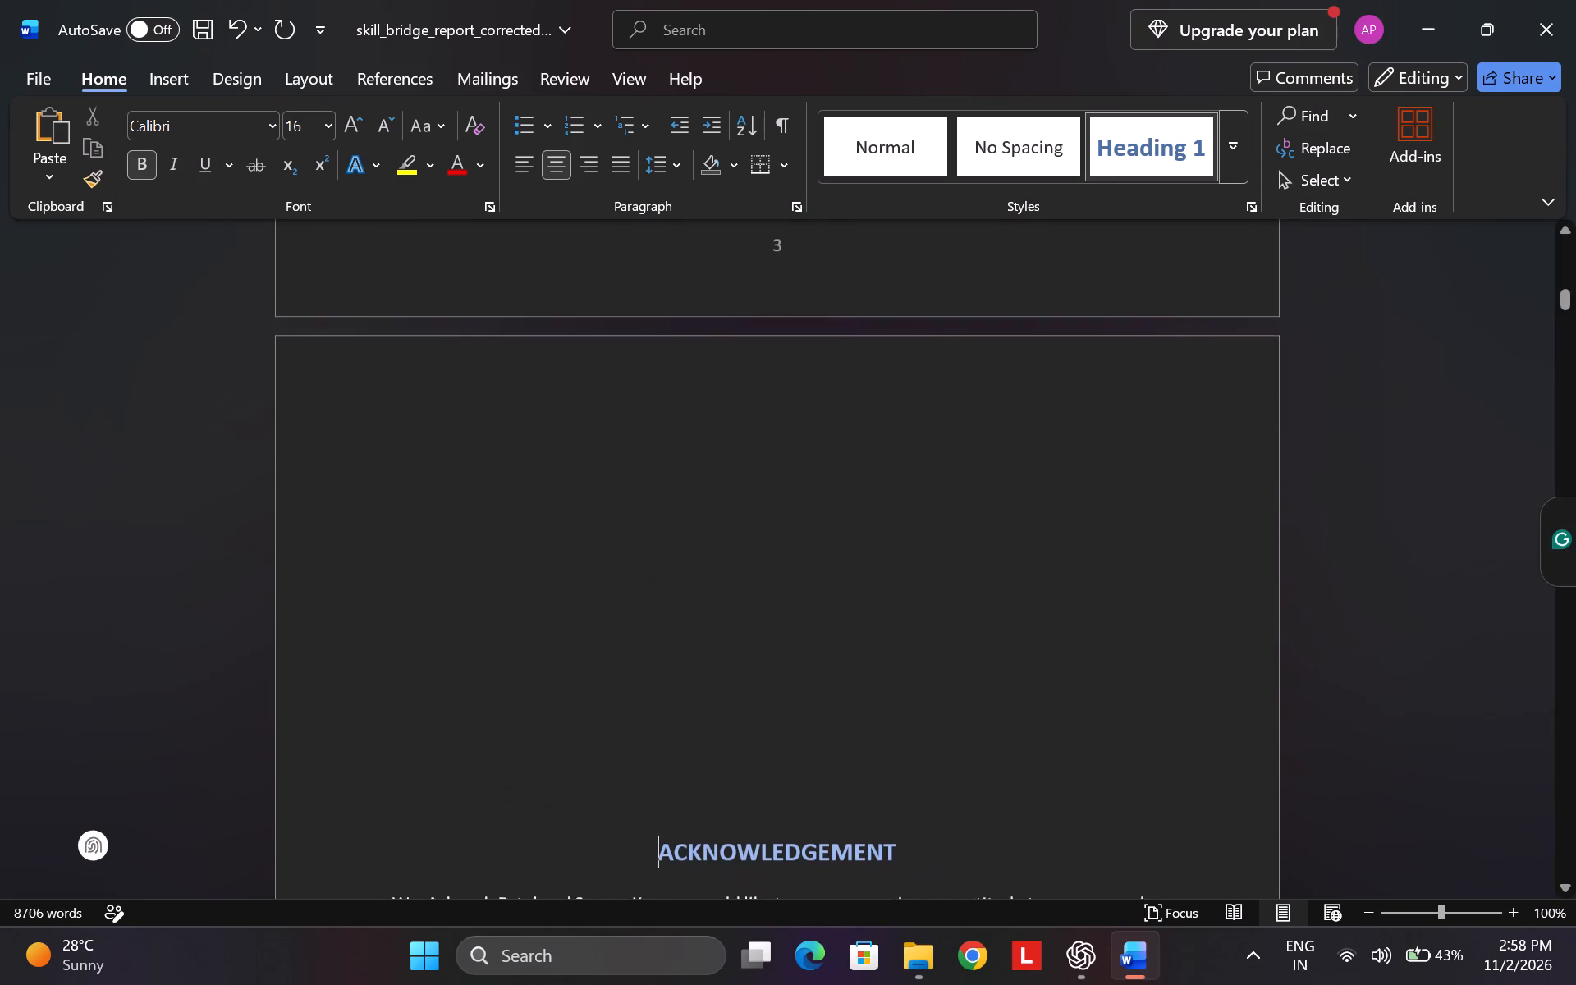
key("BackSpace")
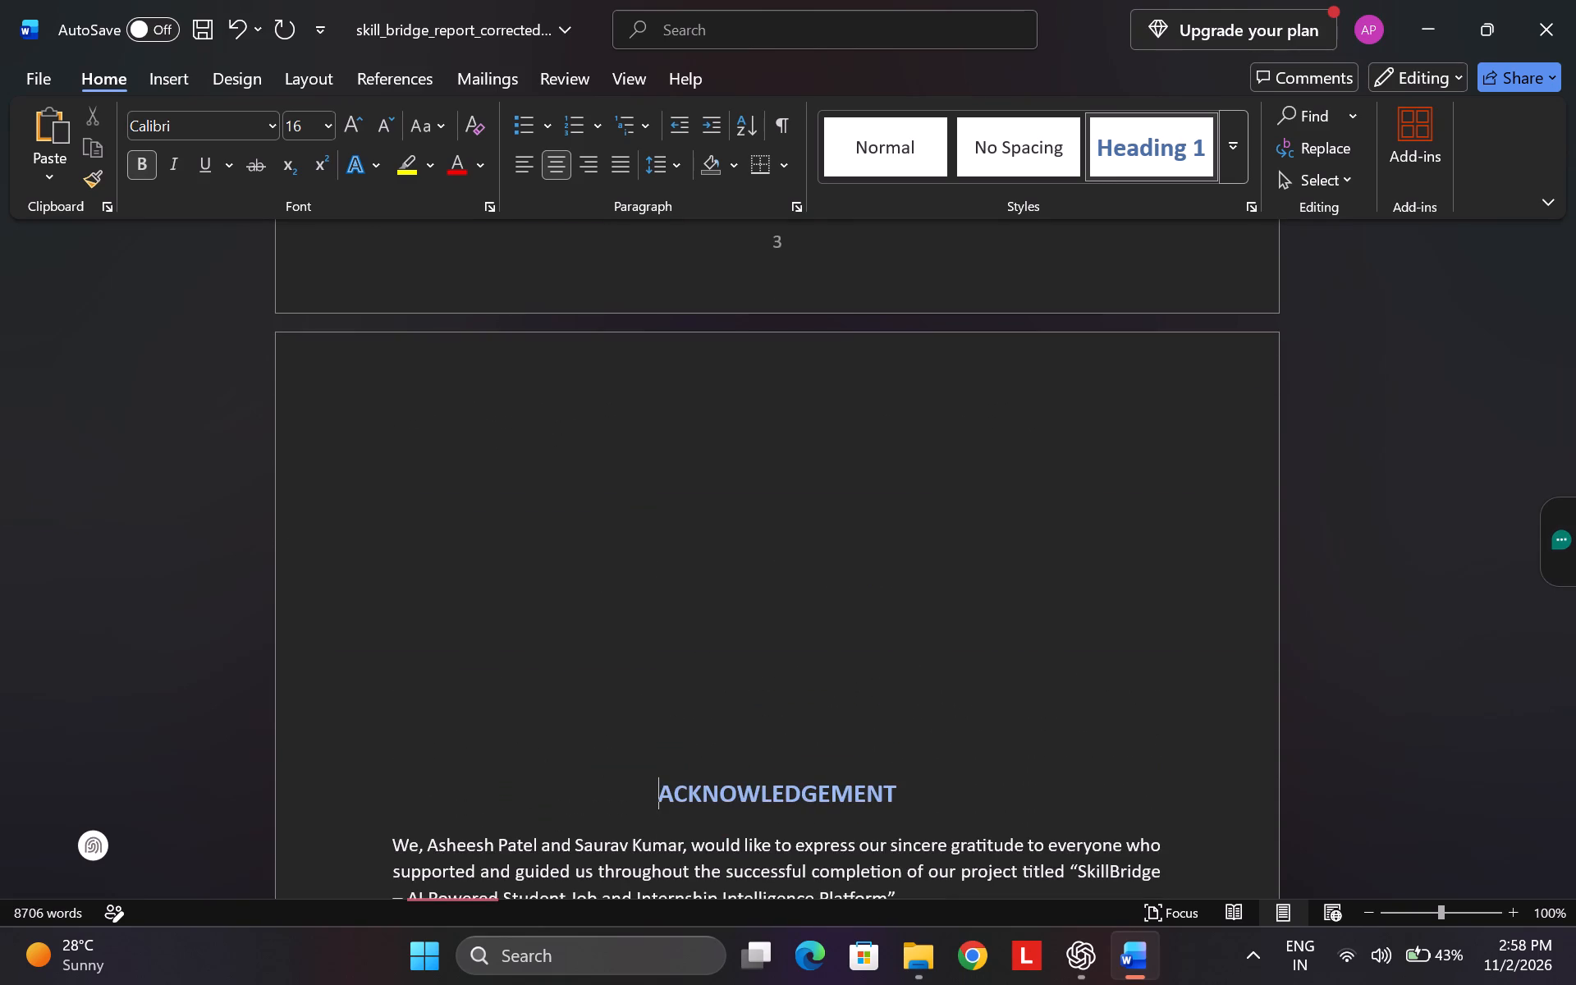
key("BackSpace")
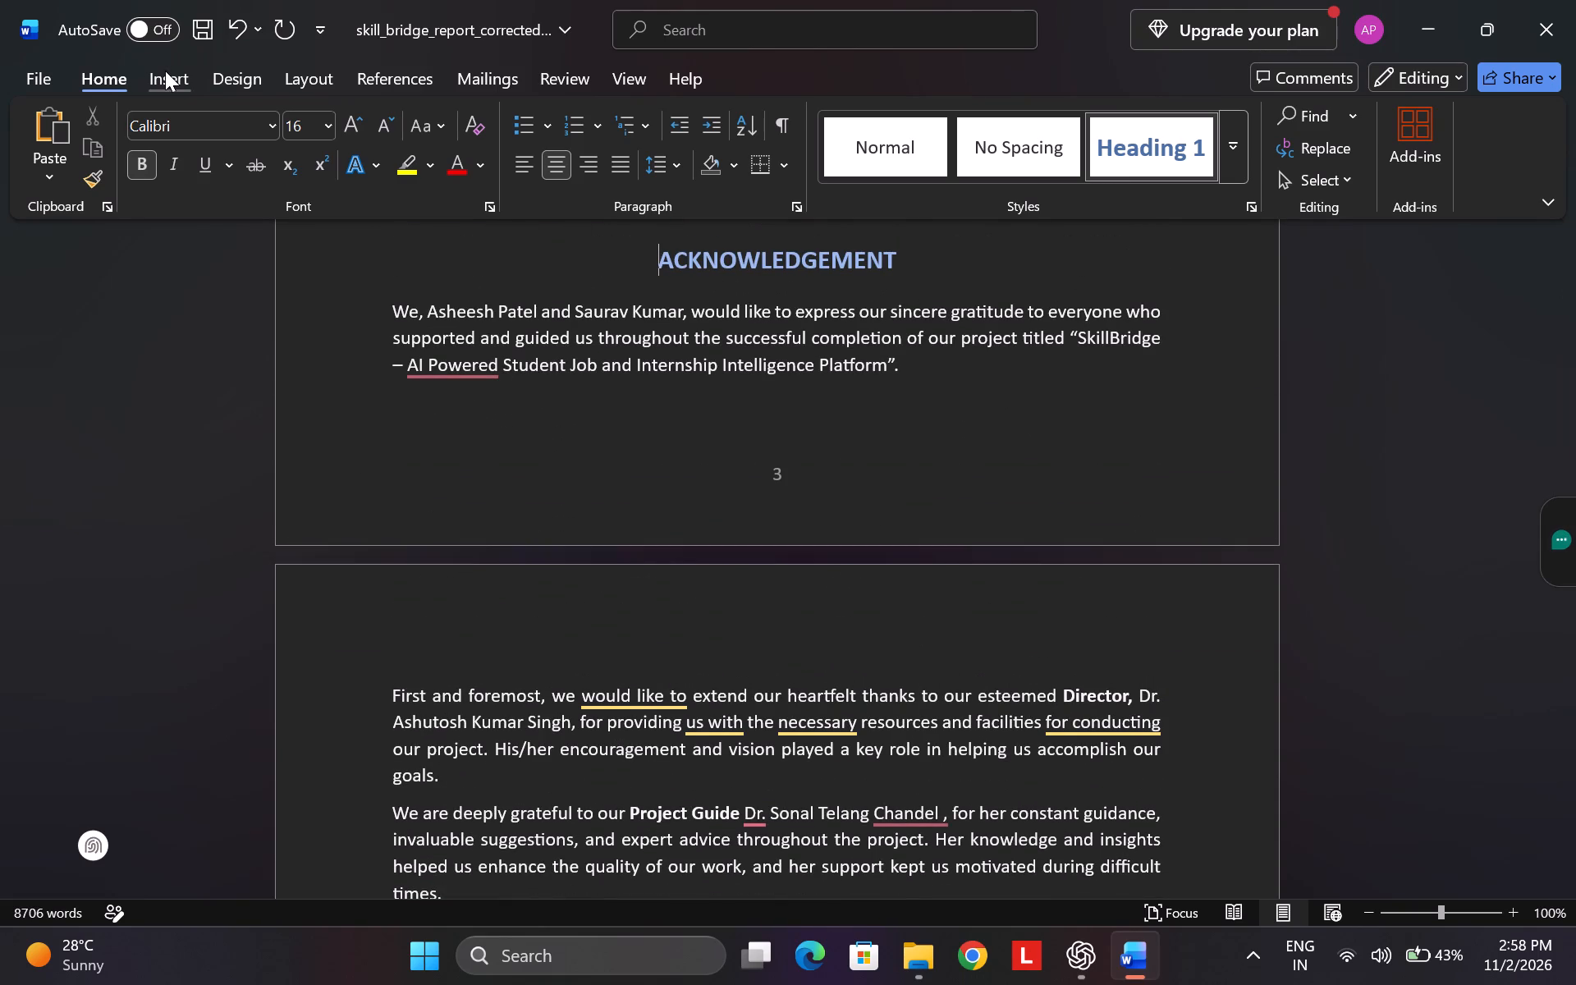
left_click(165, 71)
left_click(80, 180)
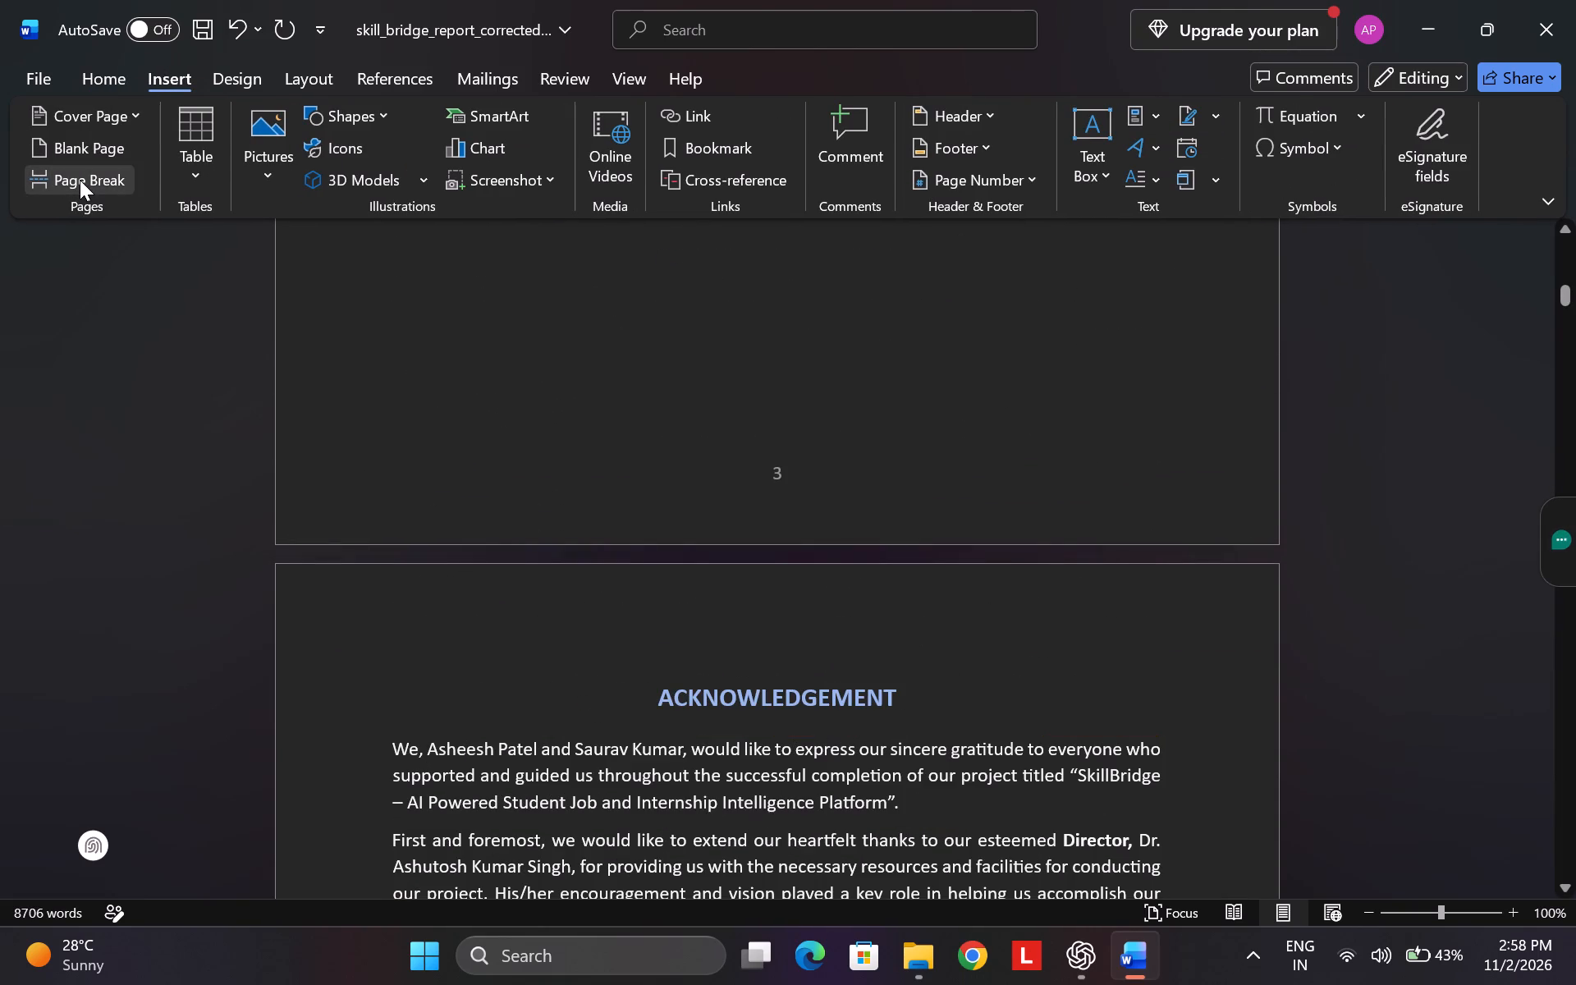
Start the AREA OF WORK section on a new page by inserting a page break before its heading, below the acknowledgement names.
scroll(680, 602, "down", 2)
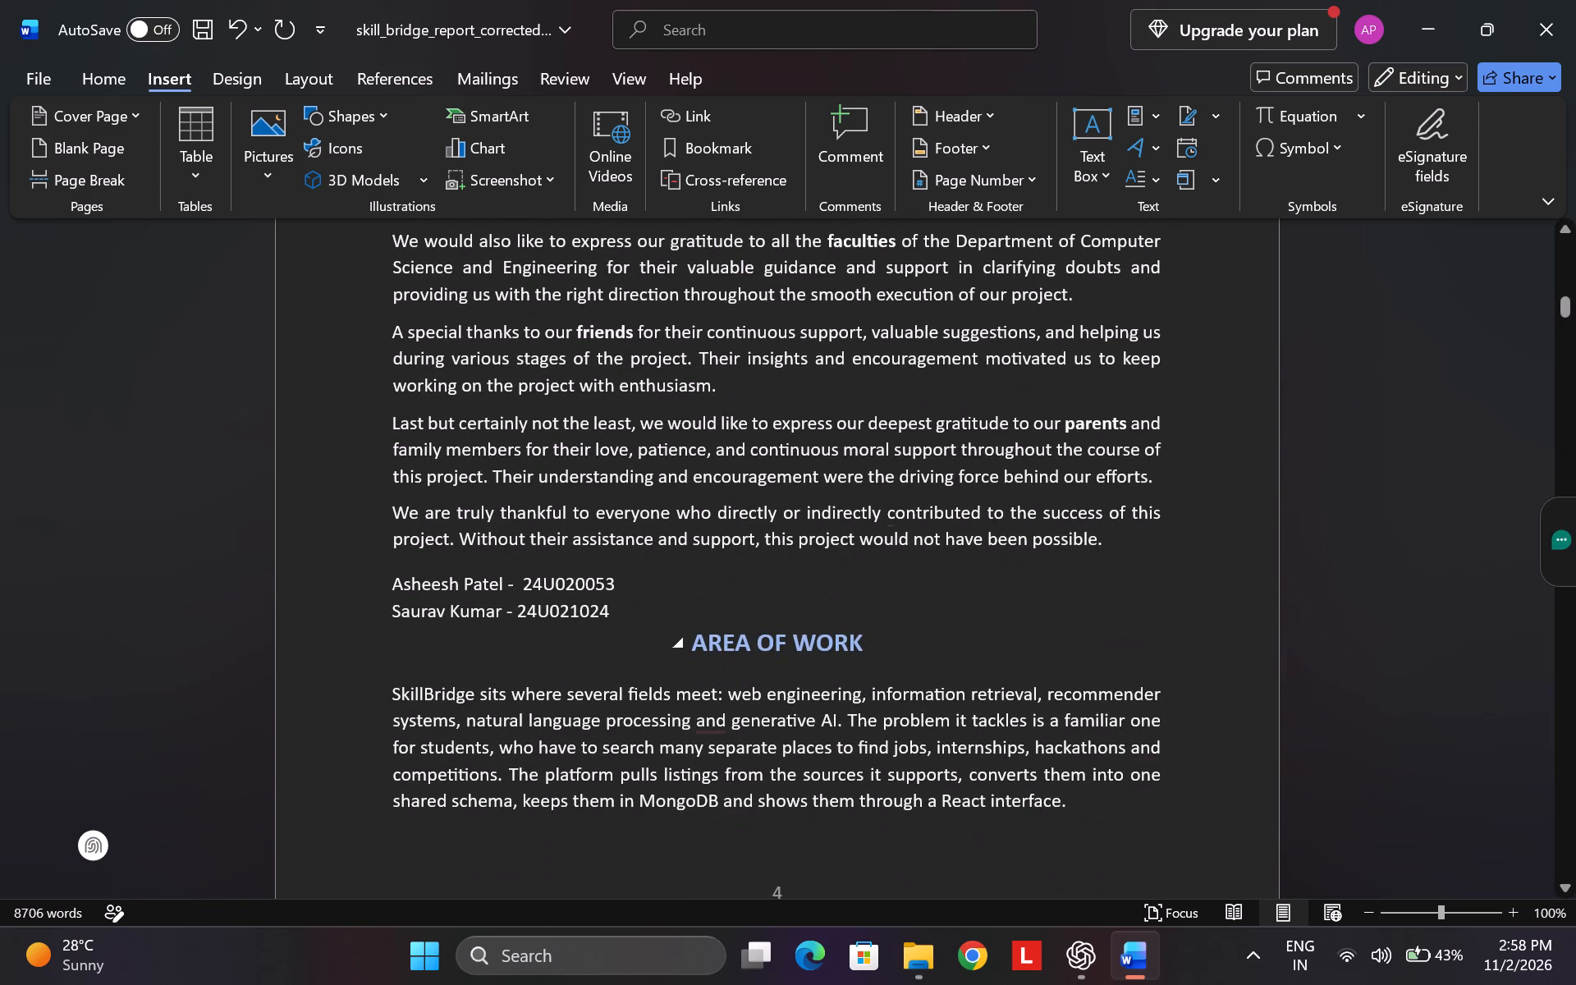
left_click(683, 630)
key("Return")
key("Return")
key("Return")
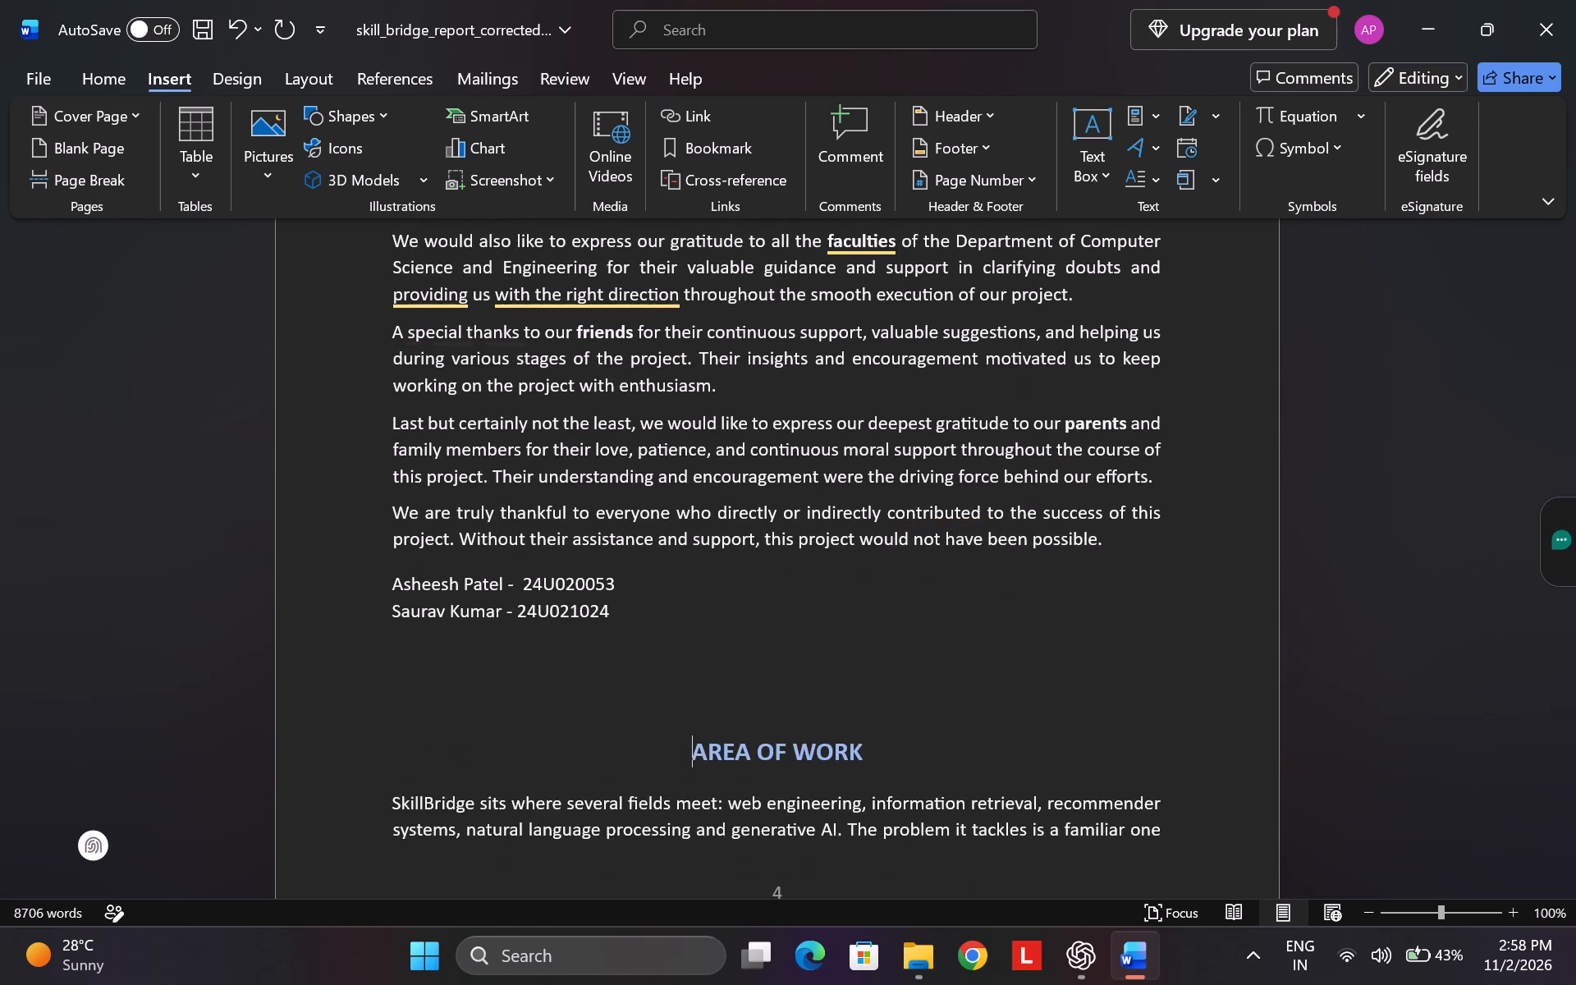
key("BackSpace")
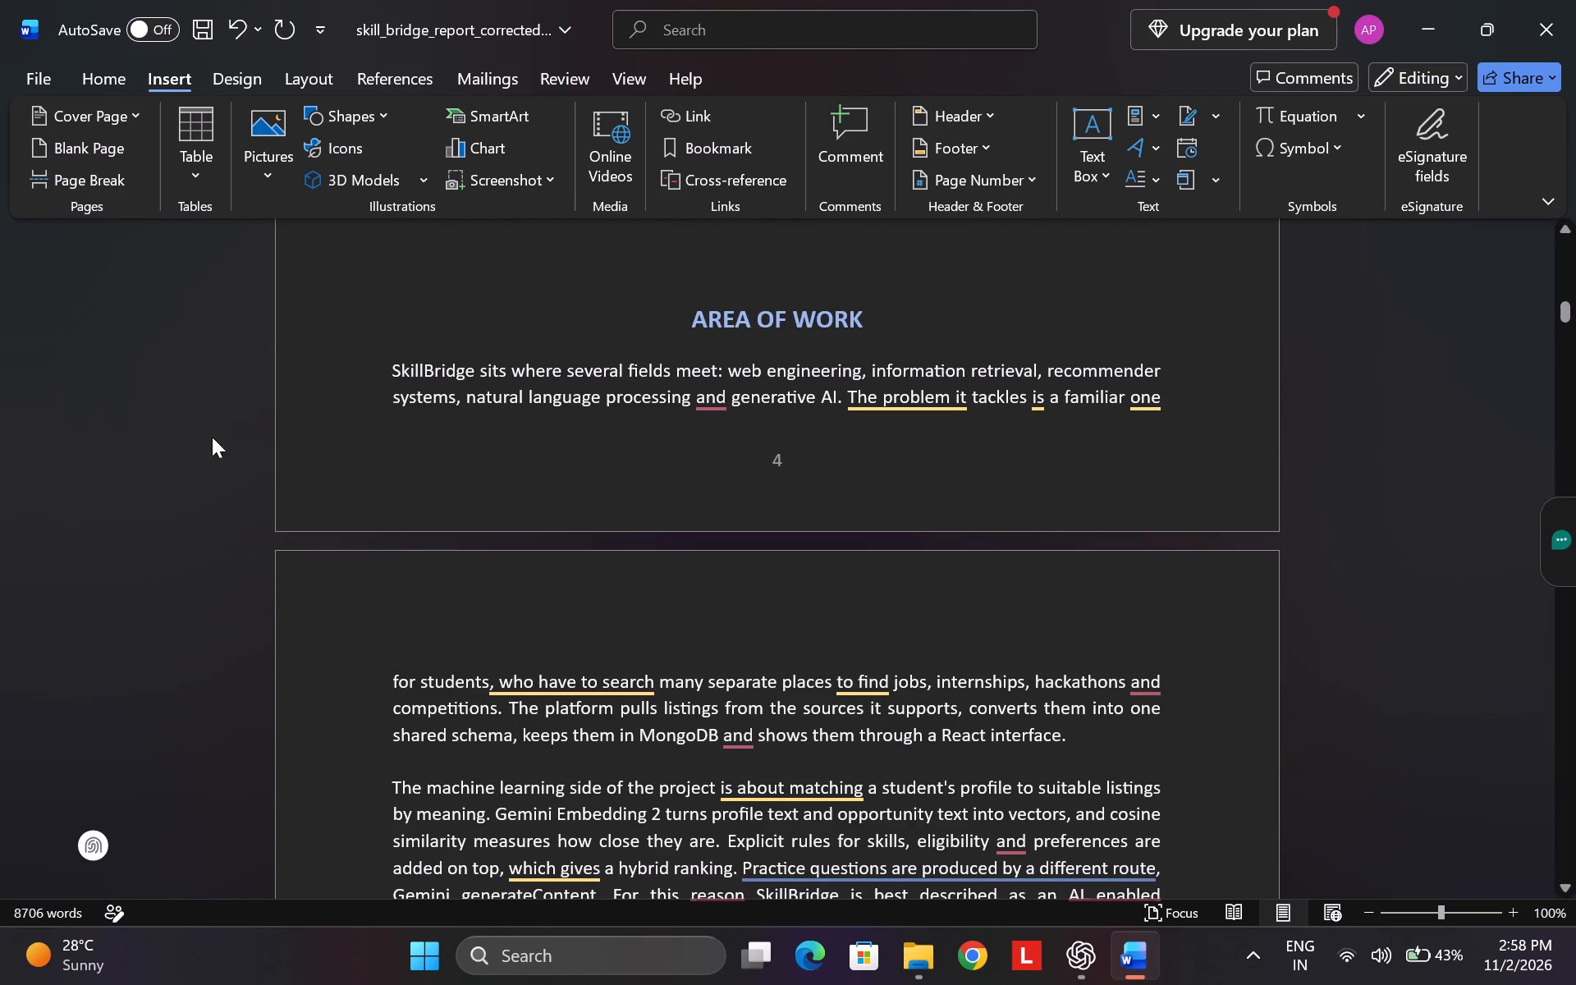
left_click(93, 163)
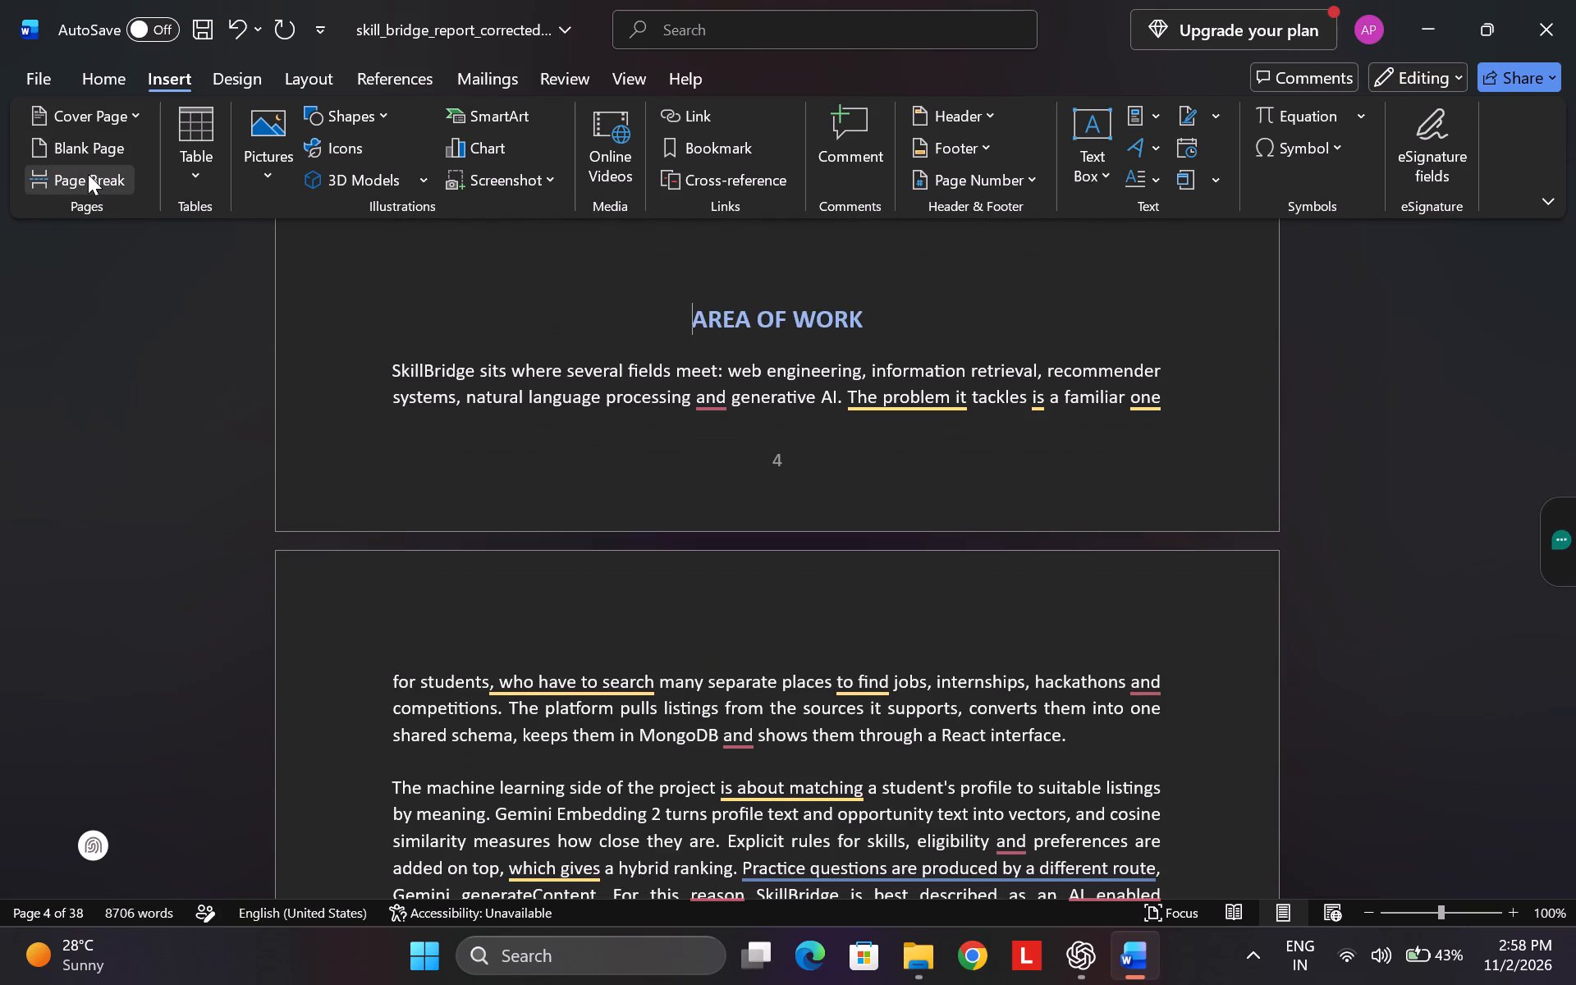
left_click(88, 174)
Review the page layout and numbering from the end of the Acknowledgement through the table of contents and list of figures to the Abstract.
scroll(585, 533, "up", 1)
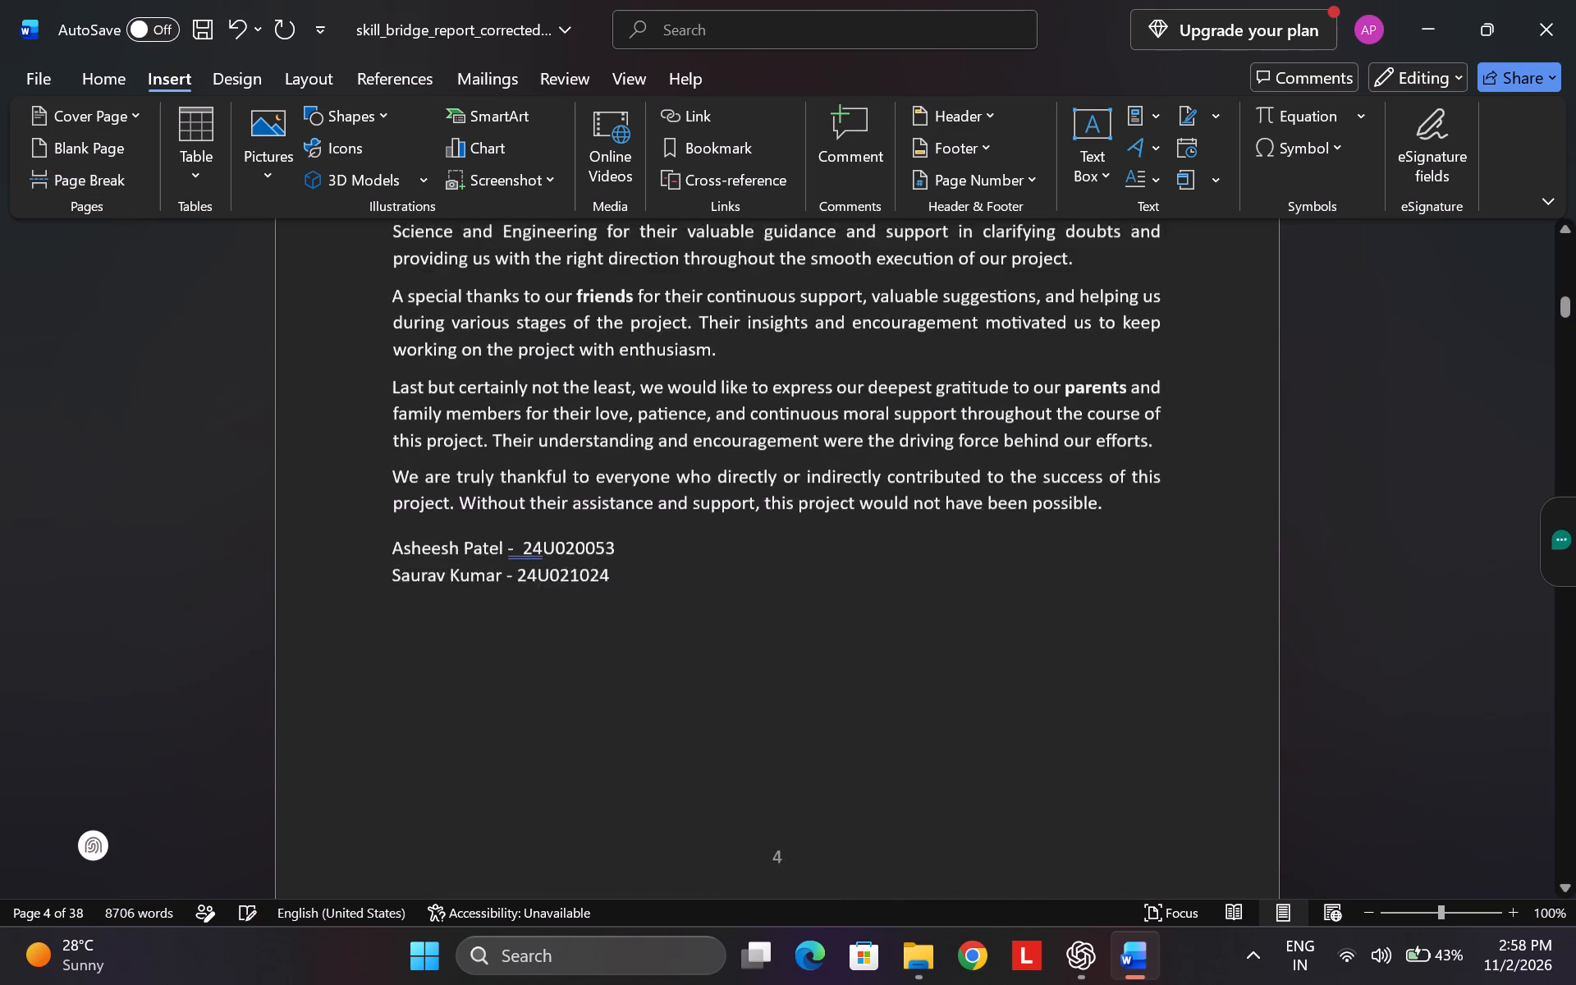
scroll(585, 533, "down", 4)
scroll(585, 533, "up", 1)
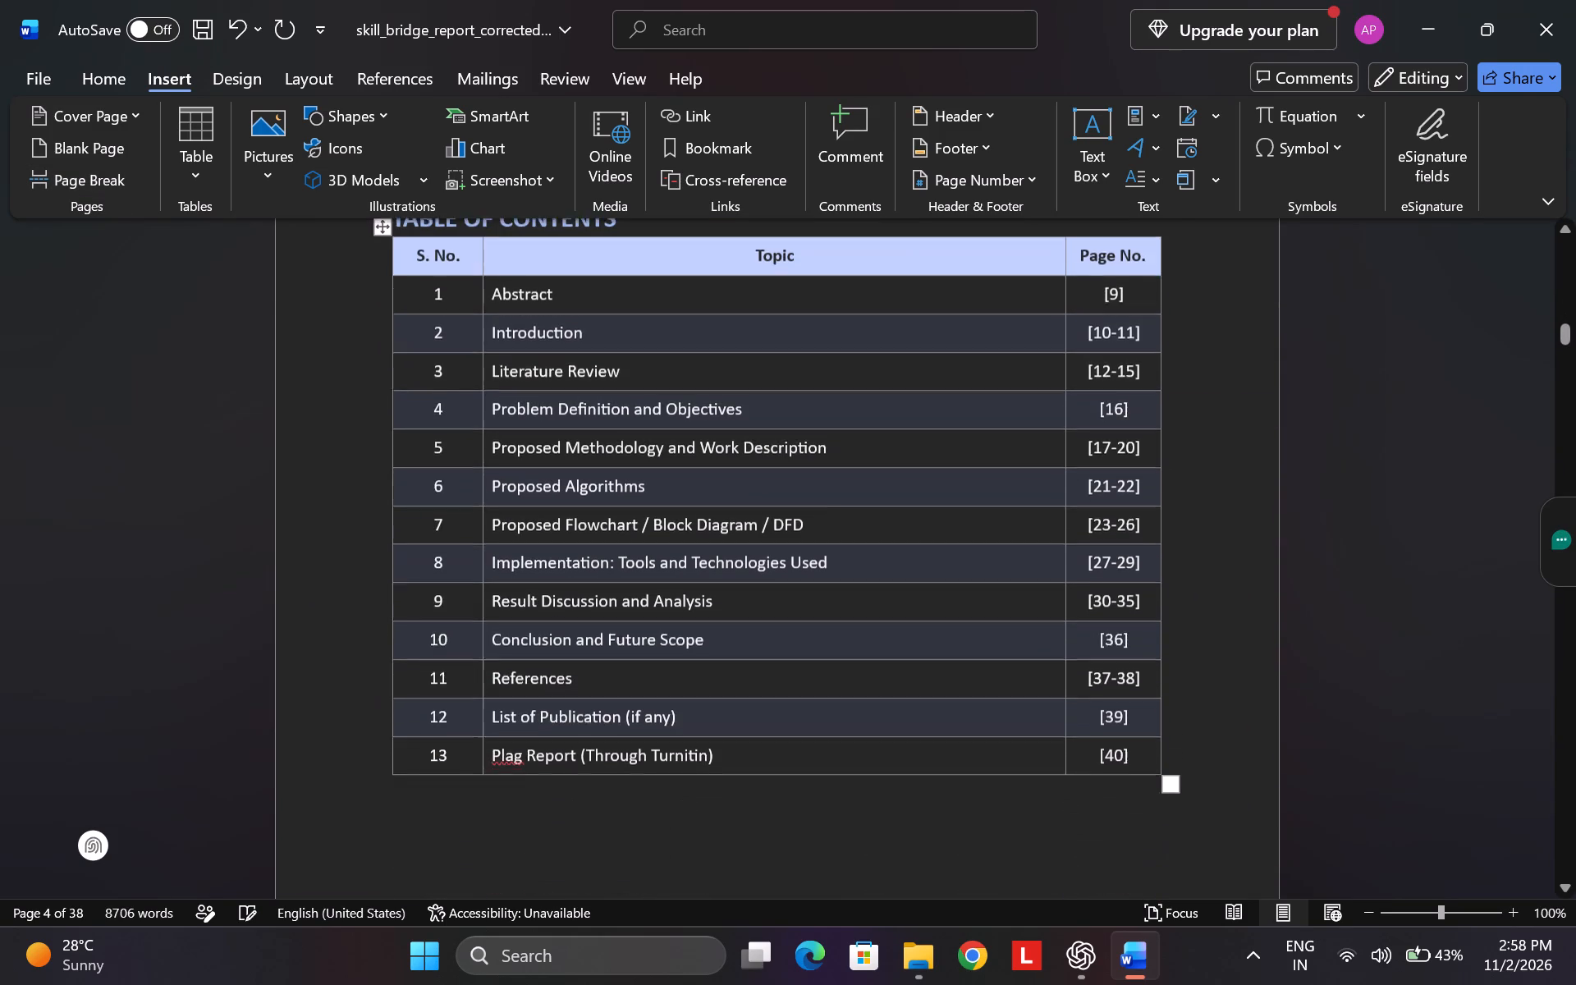
scroll(585, 533, "up", 2)
scroll(585, 533, "down", 4)
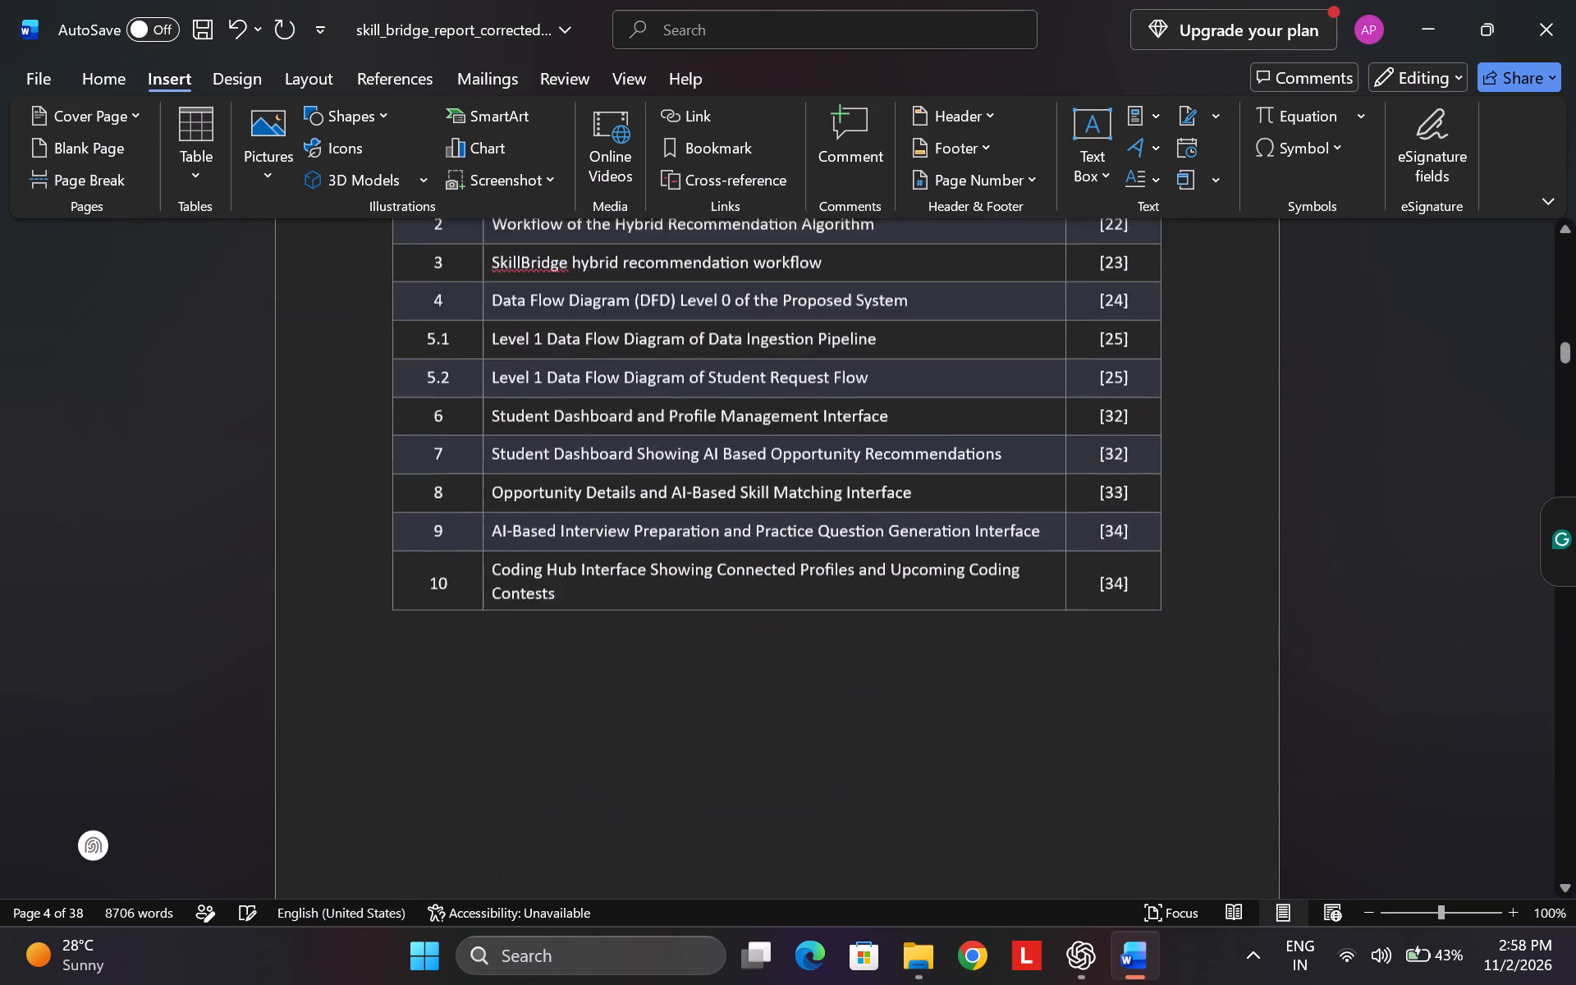
scroll(585, 533, "down", 4)
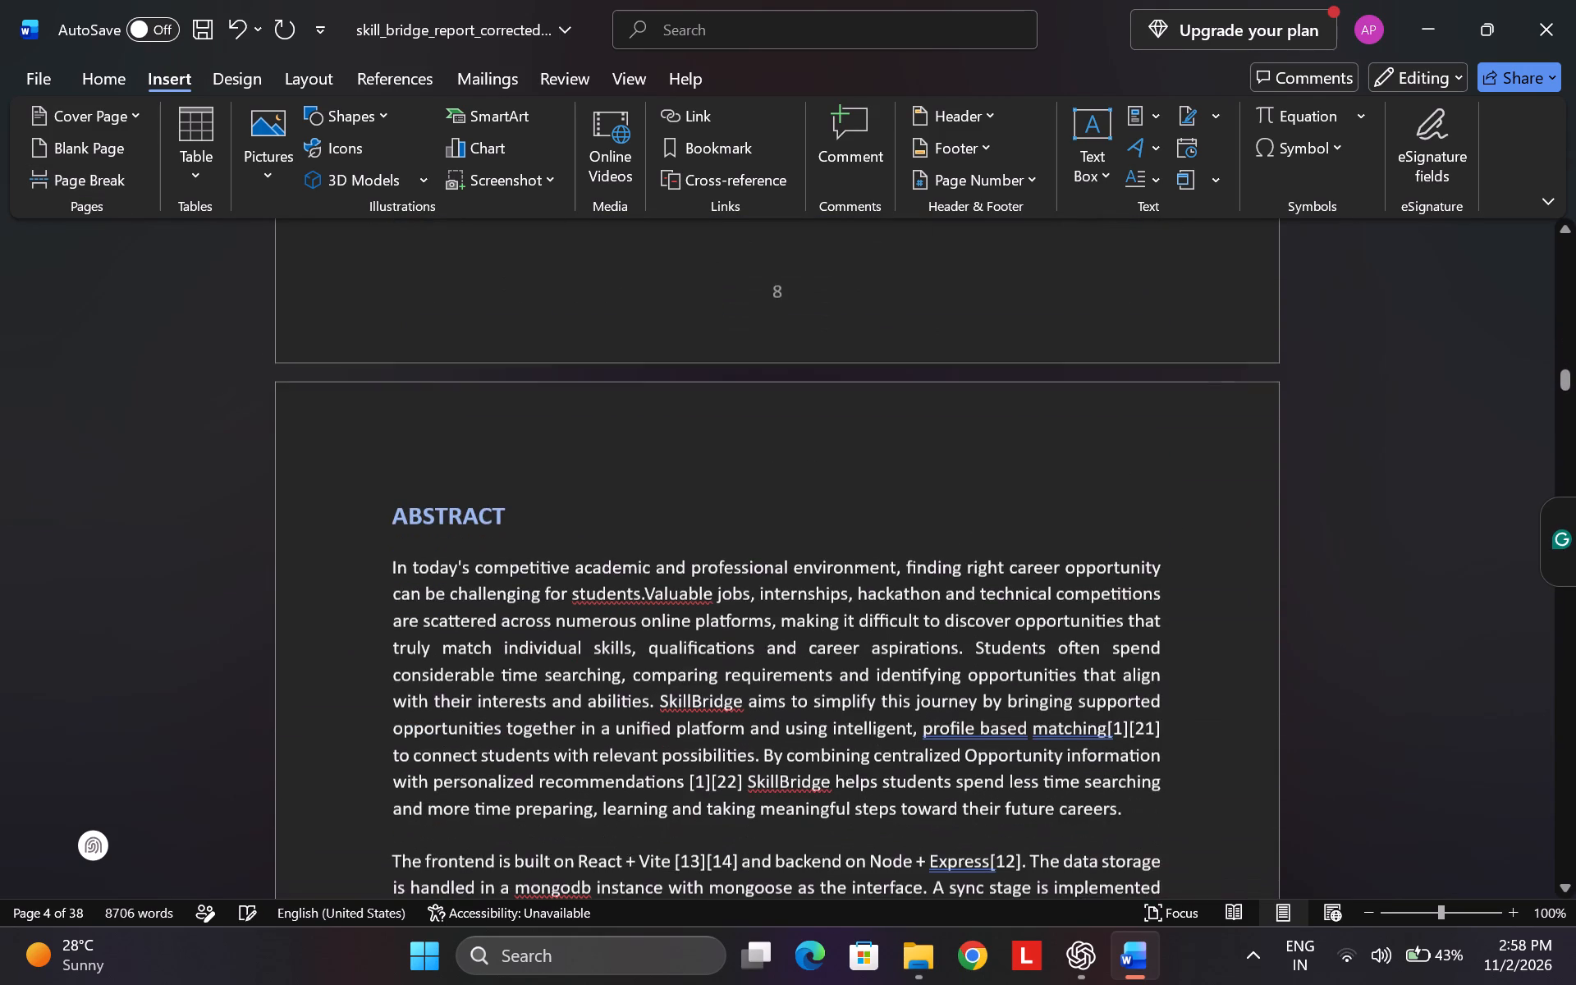
scroll(585, 533, "down", 1)
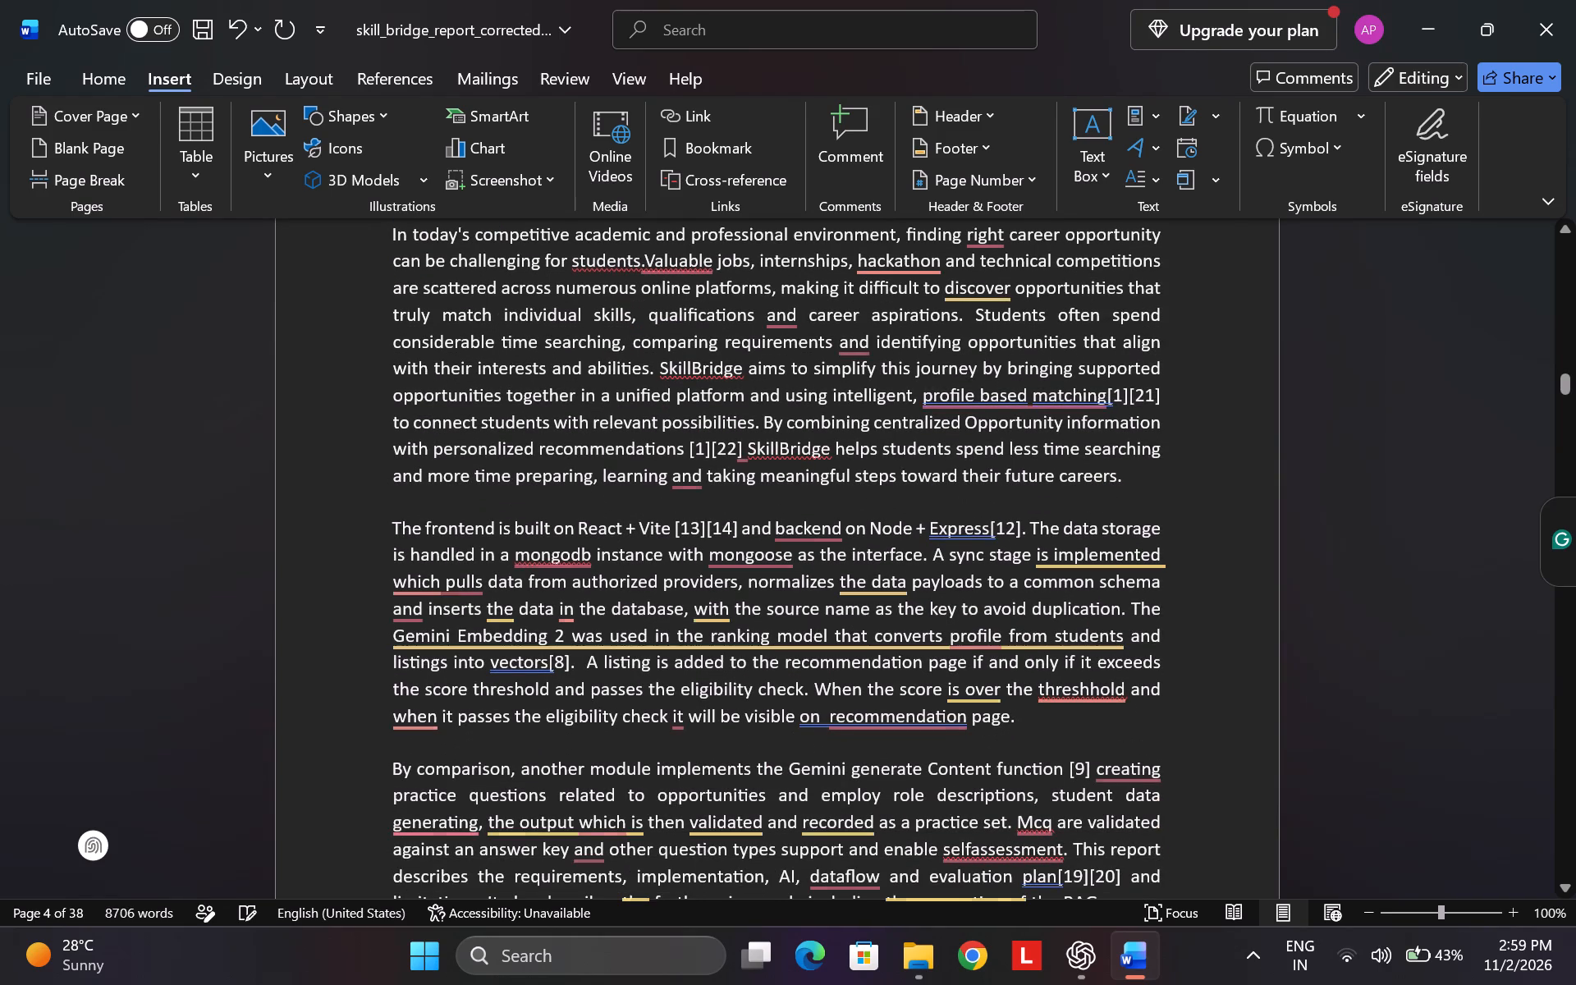
scroll(585, 533, "up", 1)
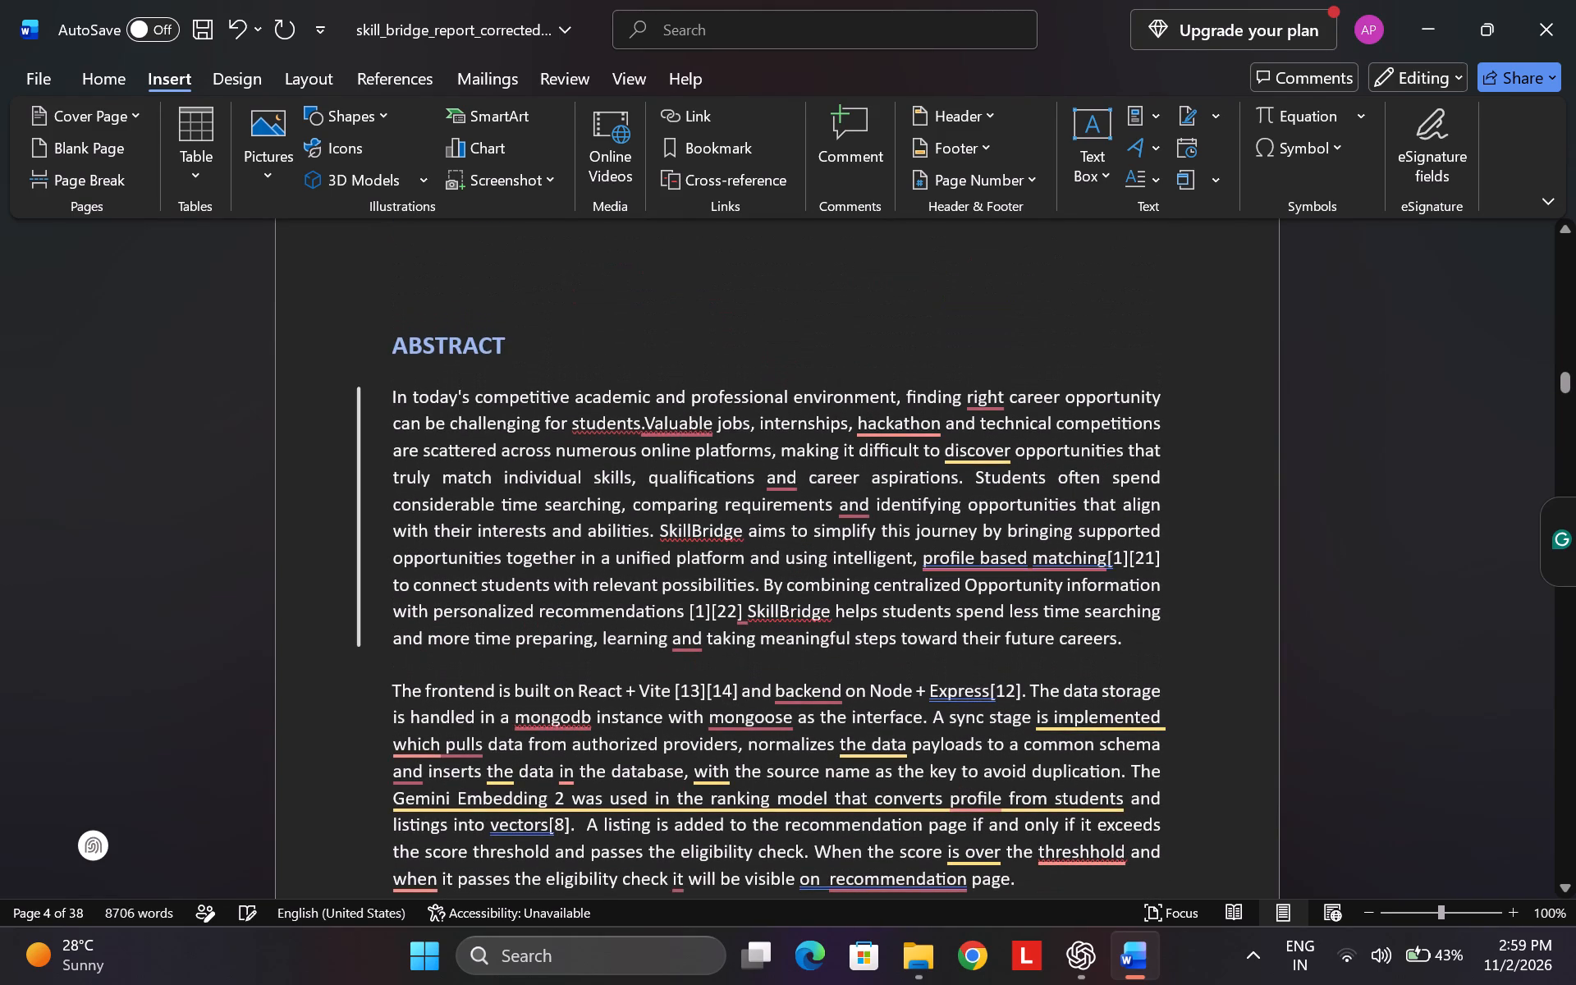
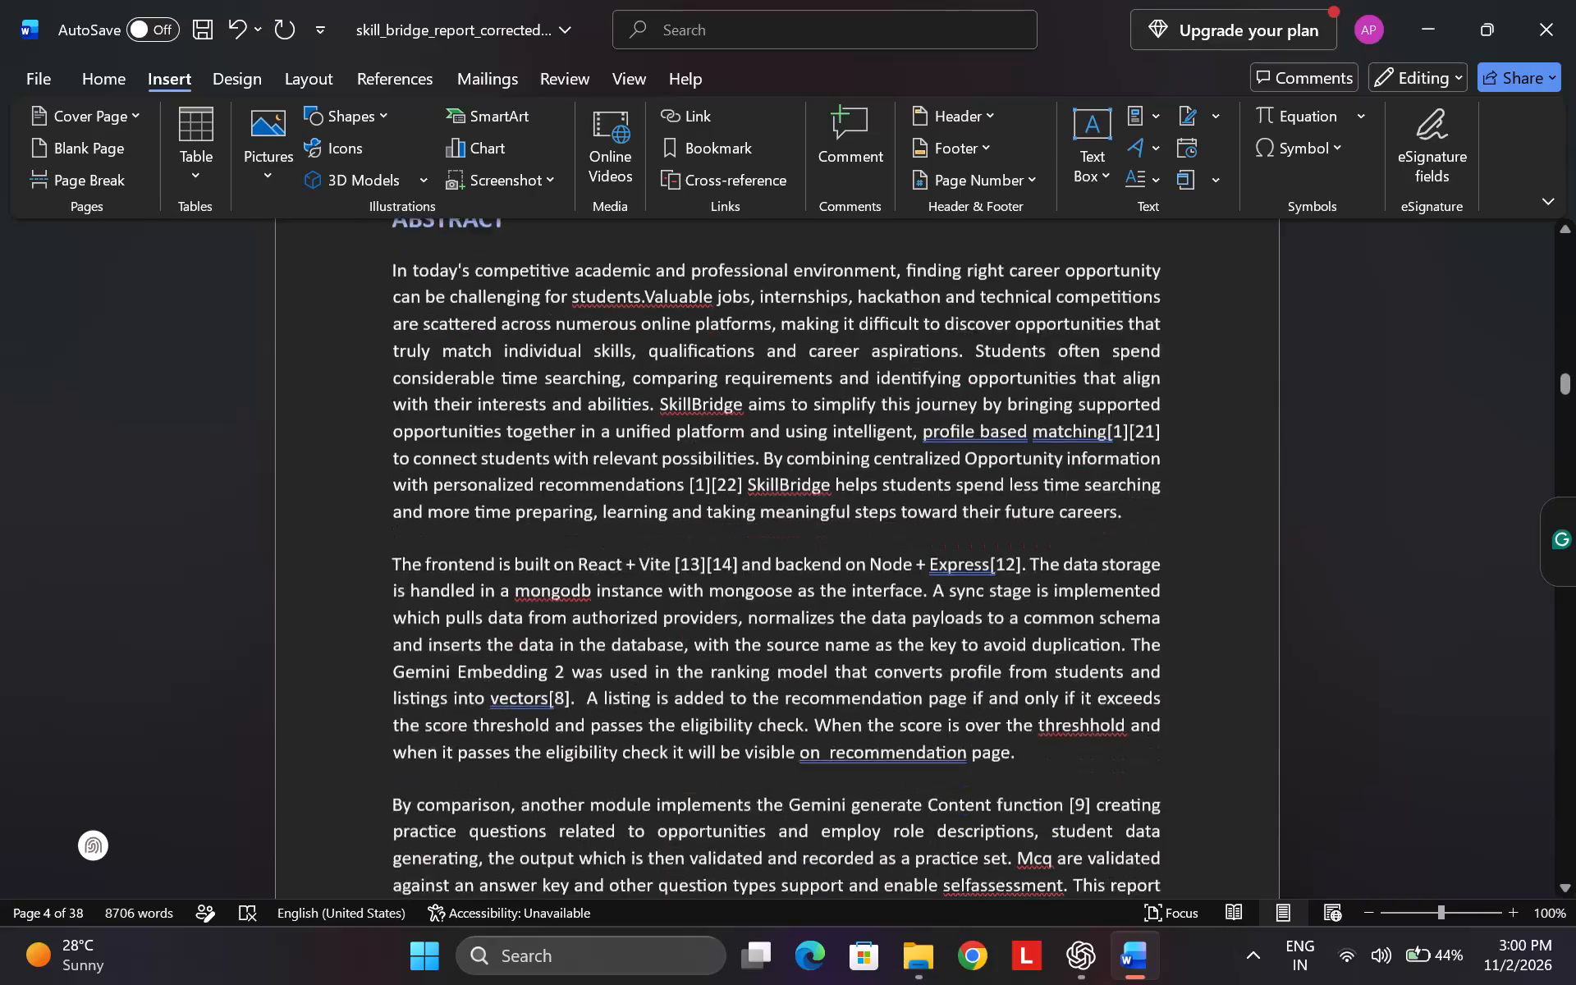
Start the 1. INTRODUCTION section on a new page by adding blank lines and a page break before its heading, below the Abstract.
scroll(592, 539, "up", 1)
scroll(592, 539, "down", 1)
scroll(680, 591, "down", 1)
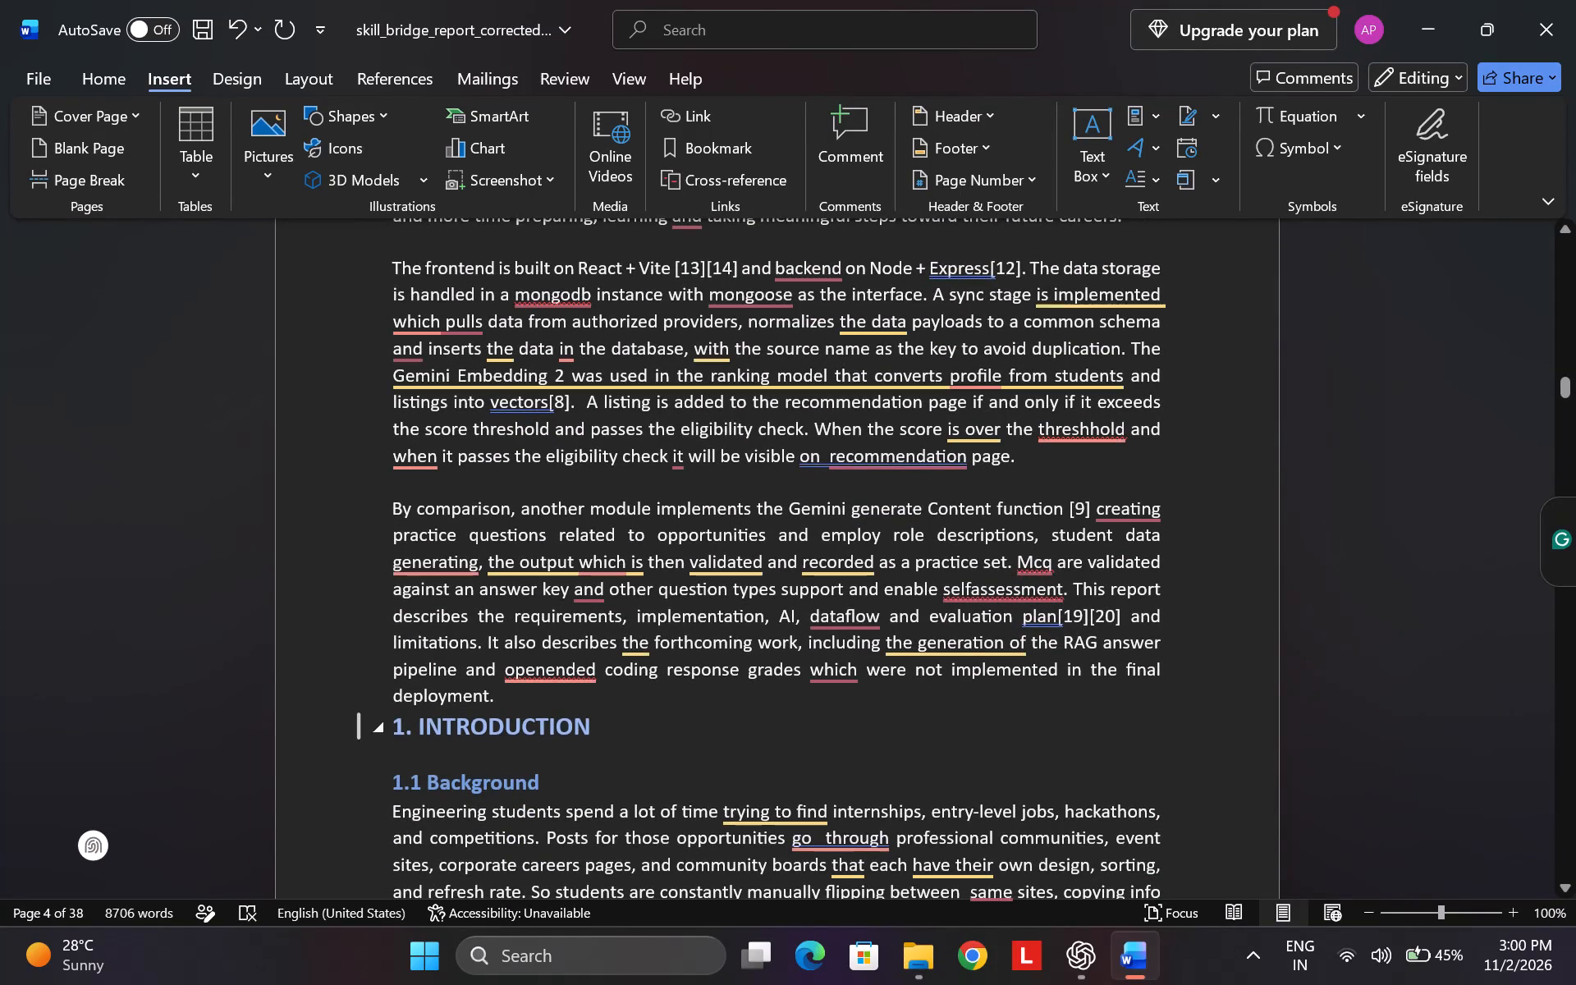
left_click(393, 728)
key("Return")
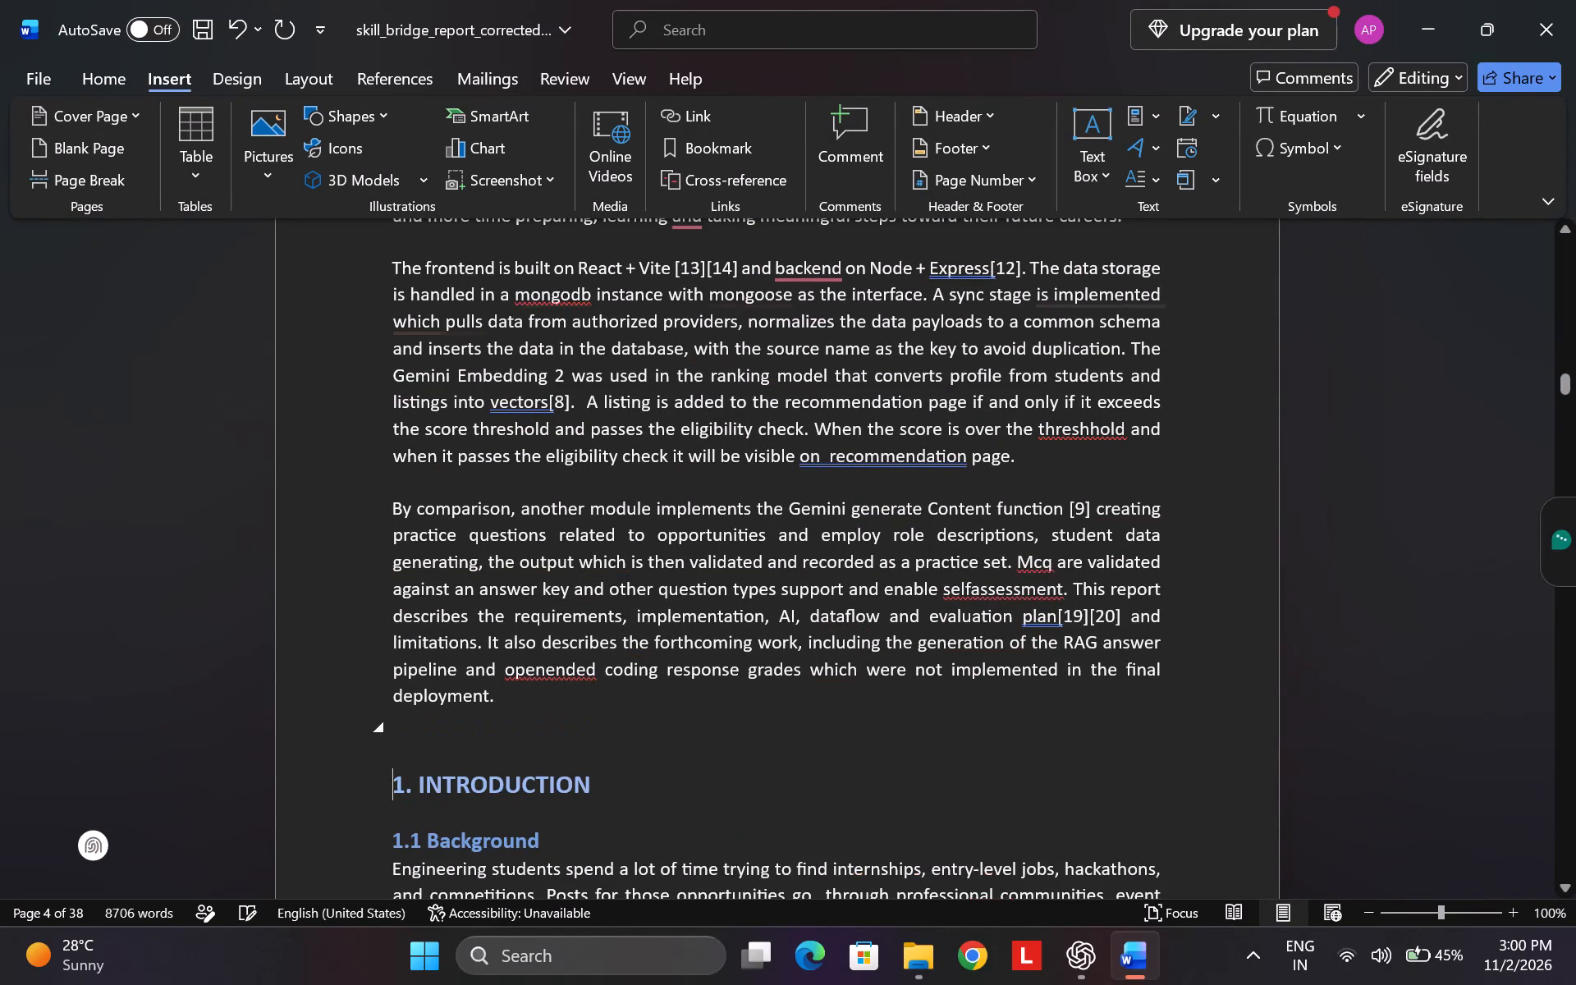
key("Return")
key("Return")
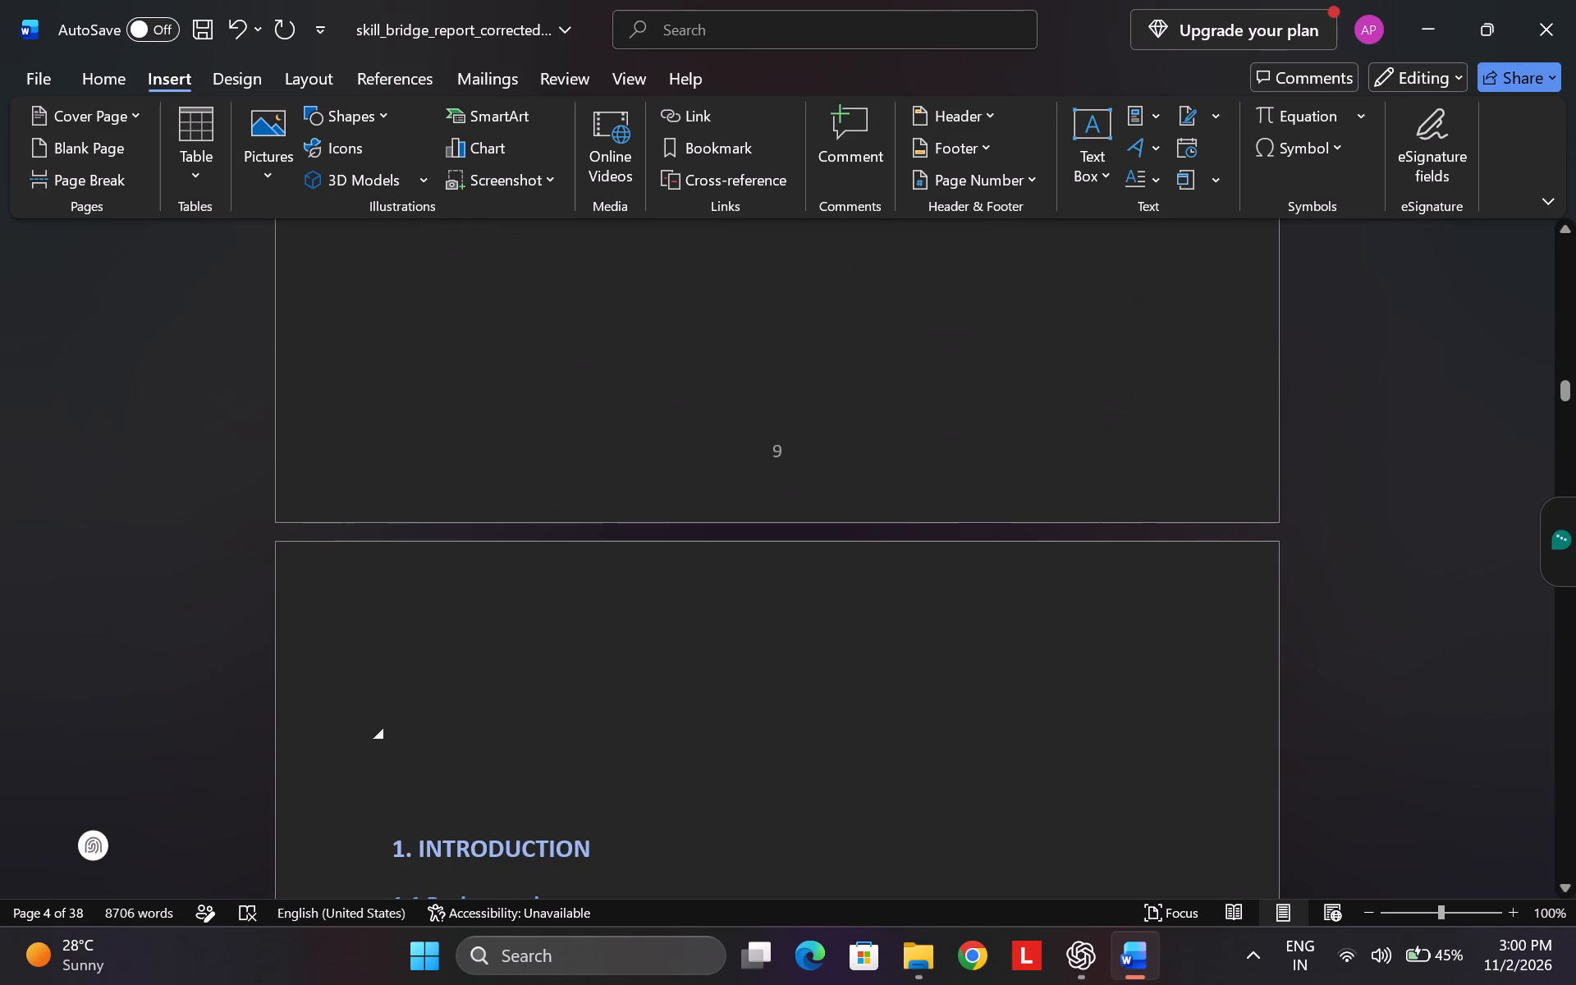
key("BackSpace")
left_click(85, 175)
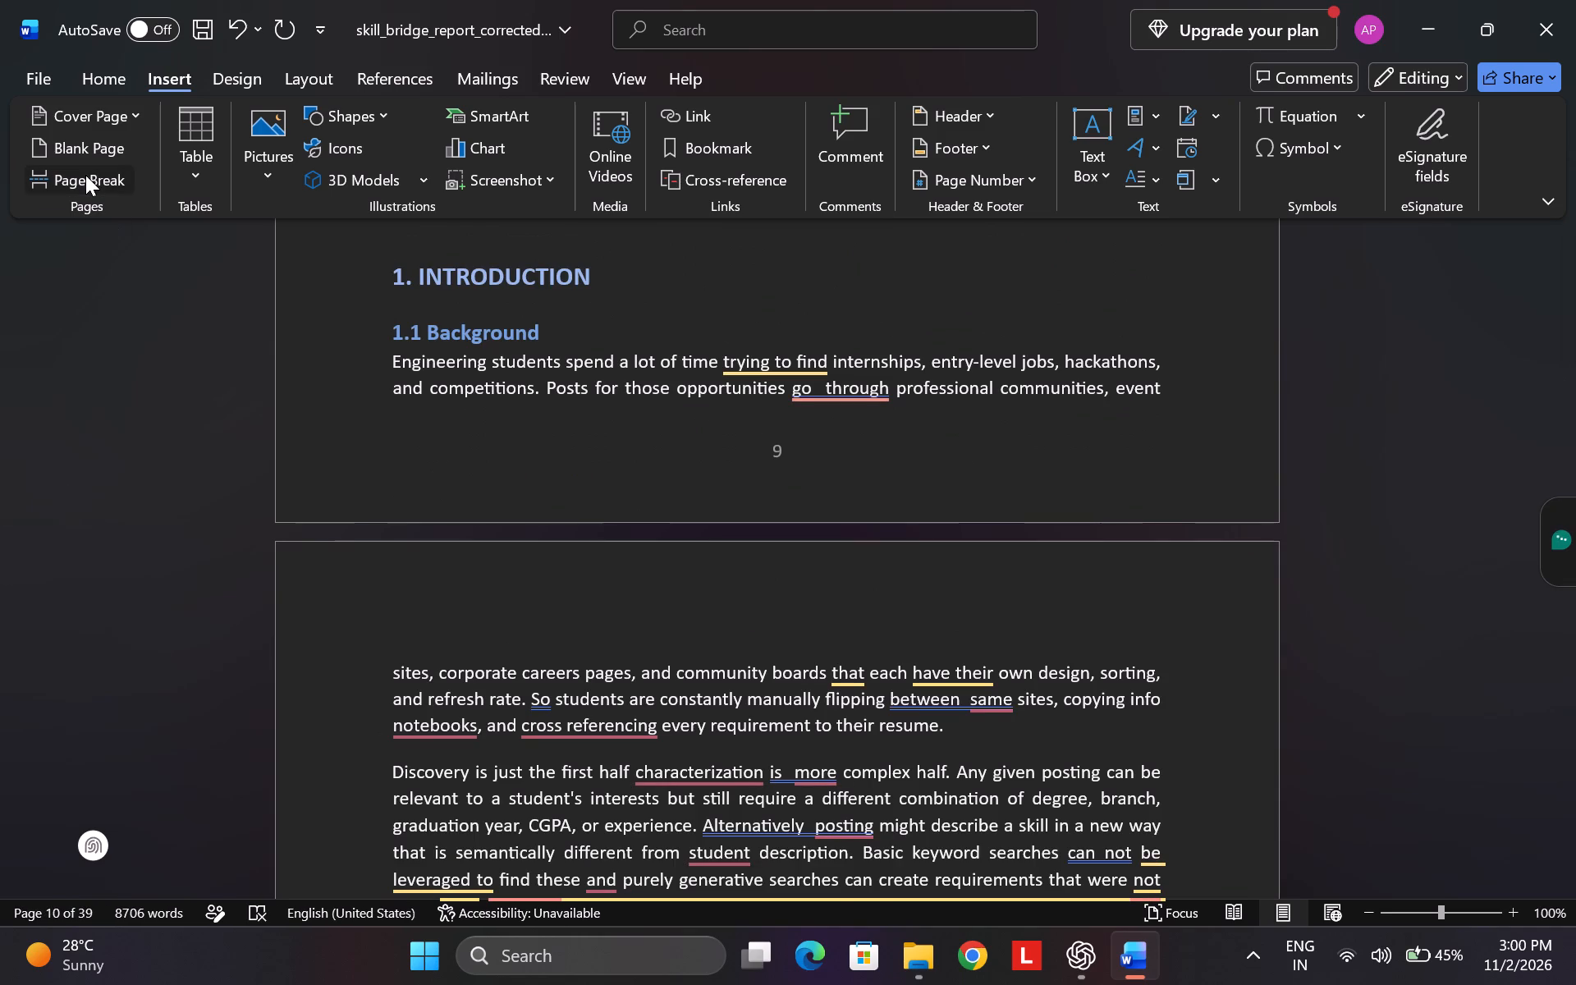
Delete the "Alternatively posting might describe a skill" sentence from the second 1.1 Background paragraph, keeping a period after "experience".
scroll(668, 653, "down", 2)
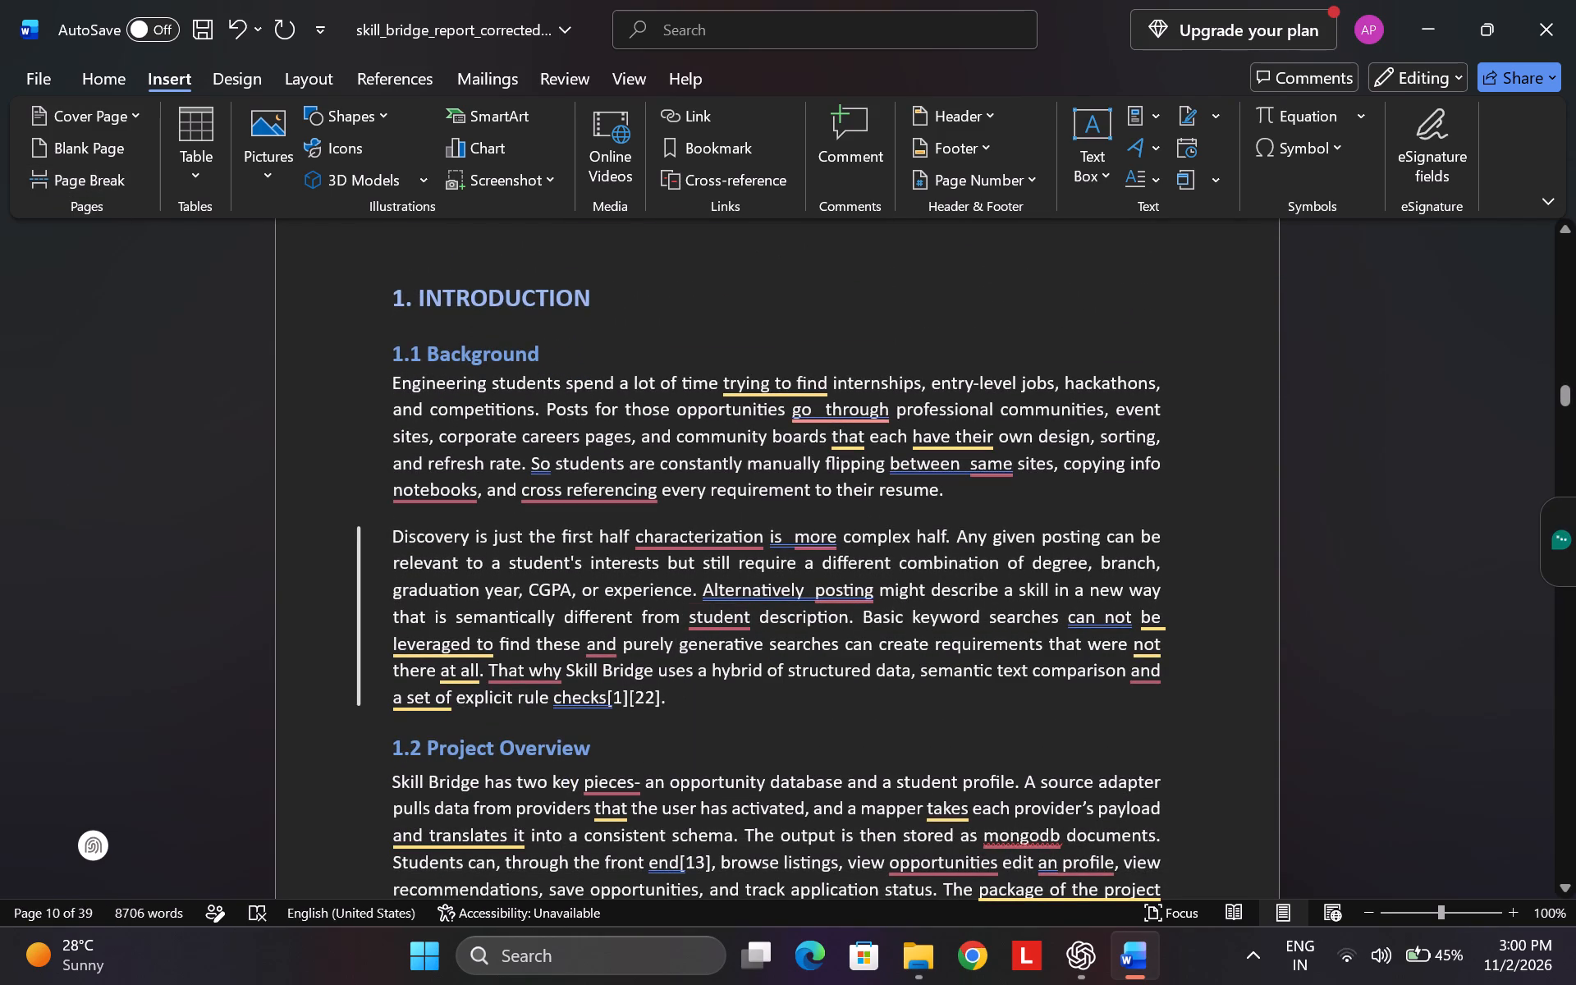
left_click_drag(696, 589, 498, 681)
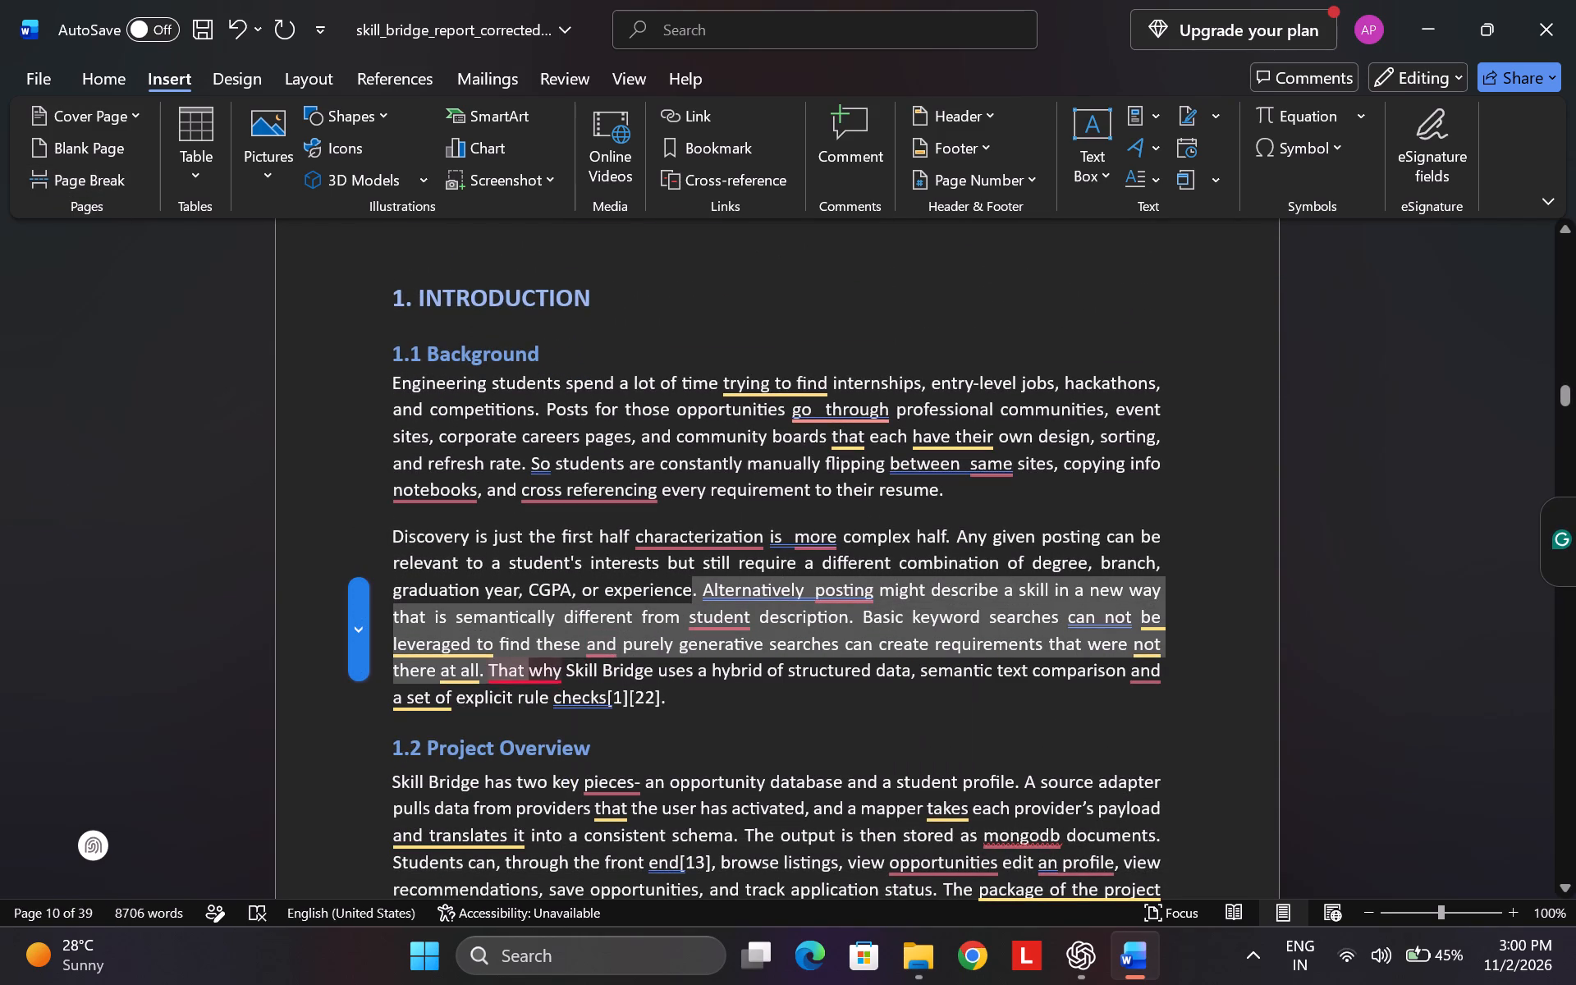
left_click_drag(498, 681, 864, 619)
key("BackSpace")
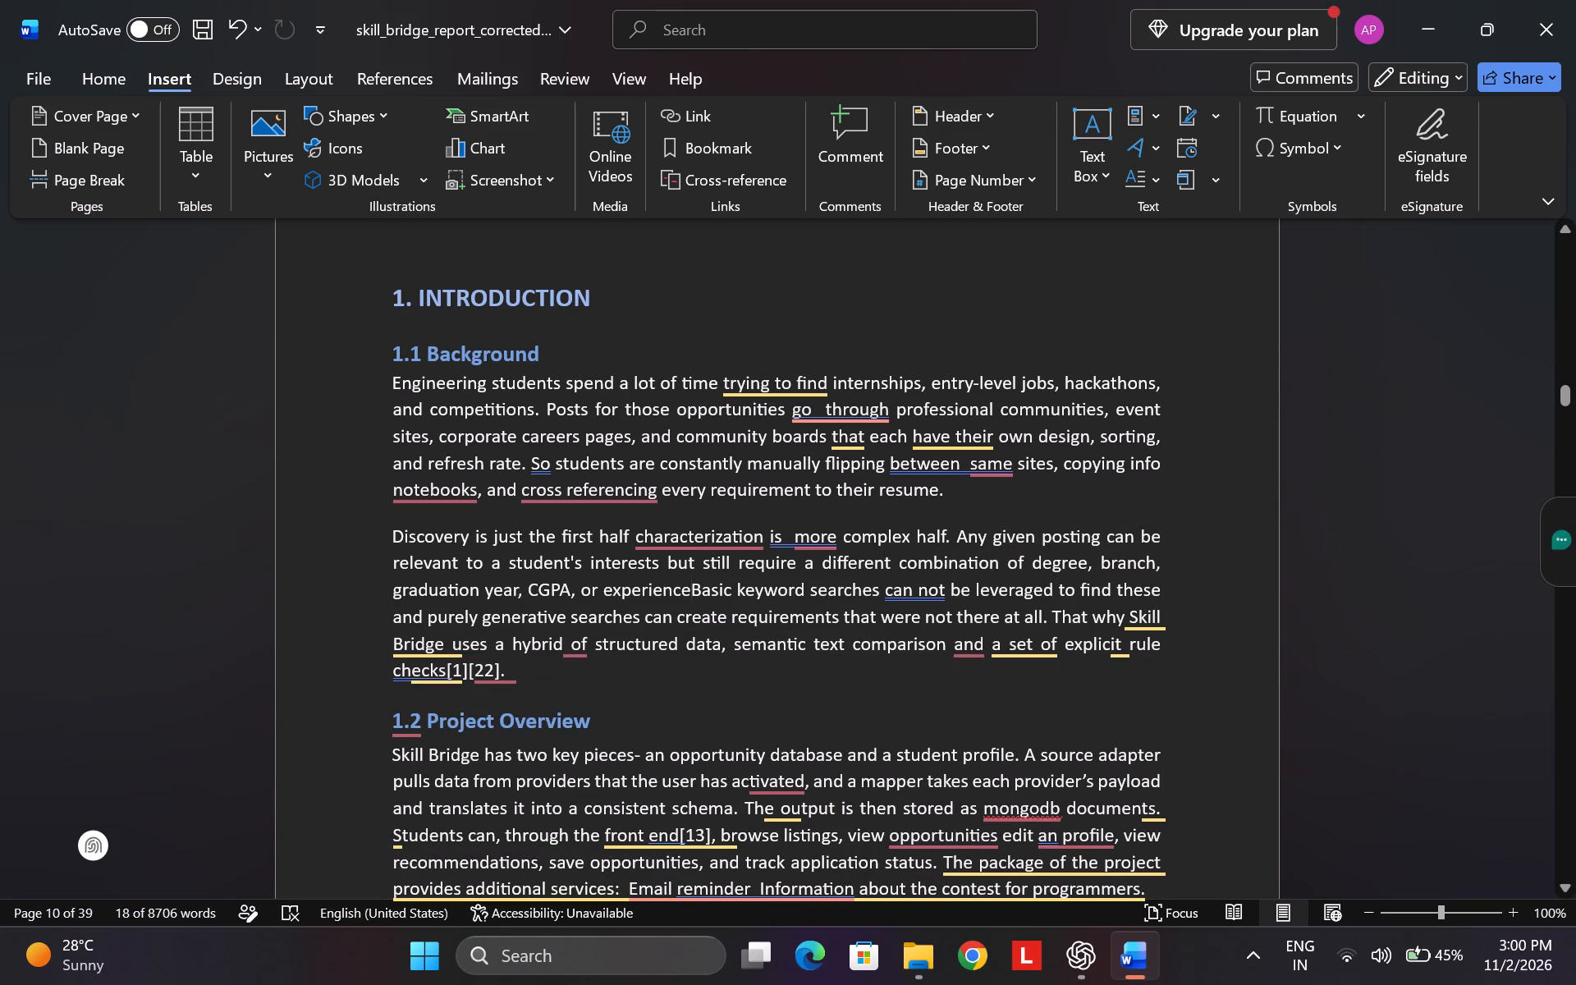
key("period")
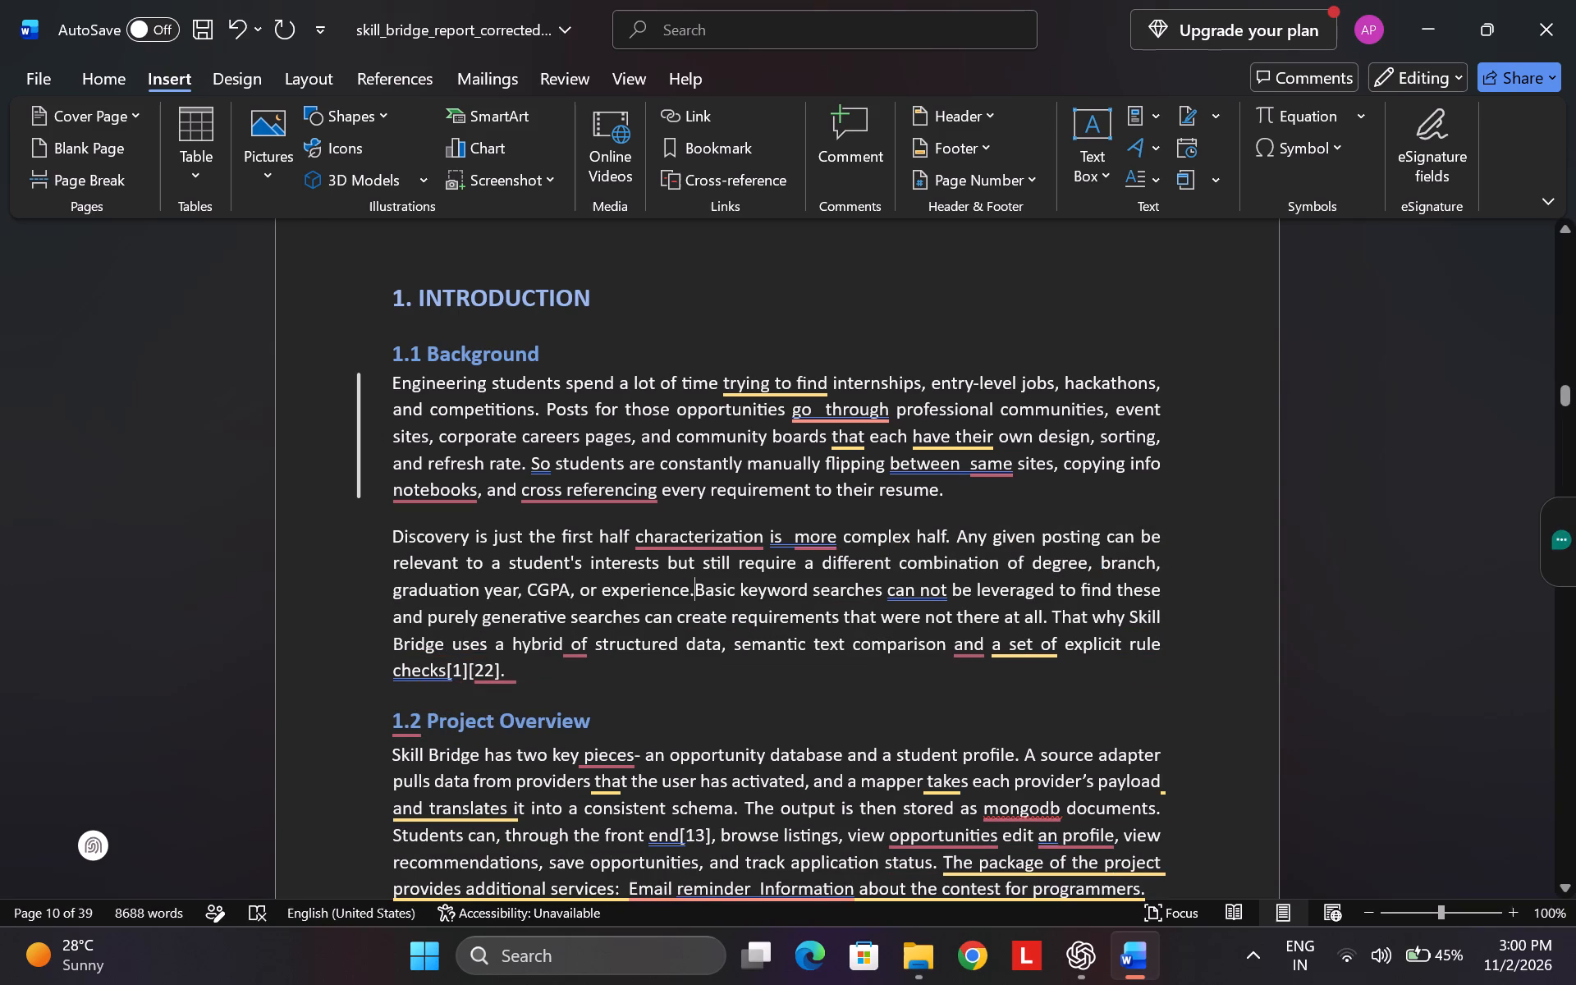
Copy the "Posts for those opportunities… refresh rate." sentence from the first 1.1 Background paragraph and paste it after "experience." in the second.
left_click_drag(544, 411, 700, 446)
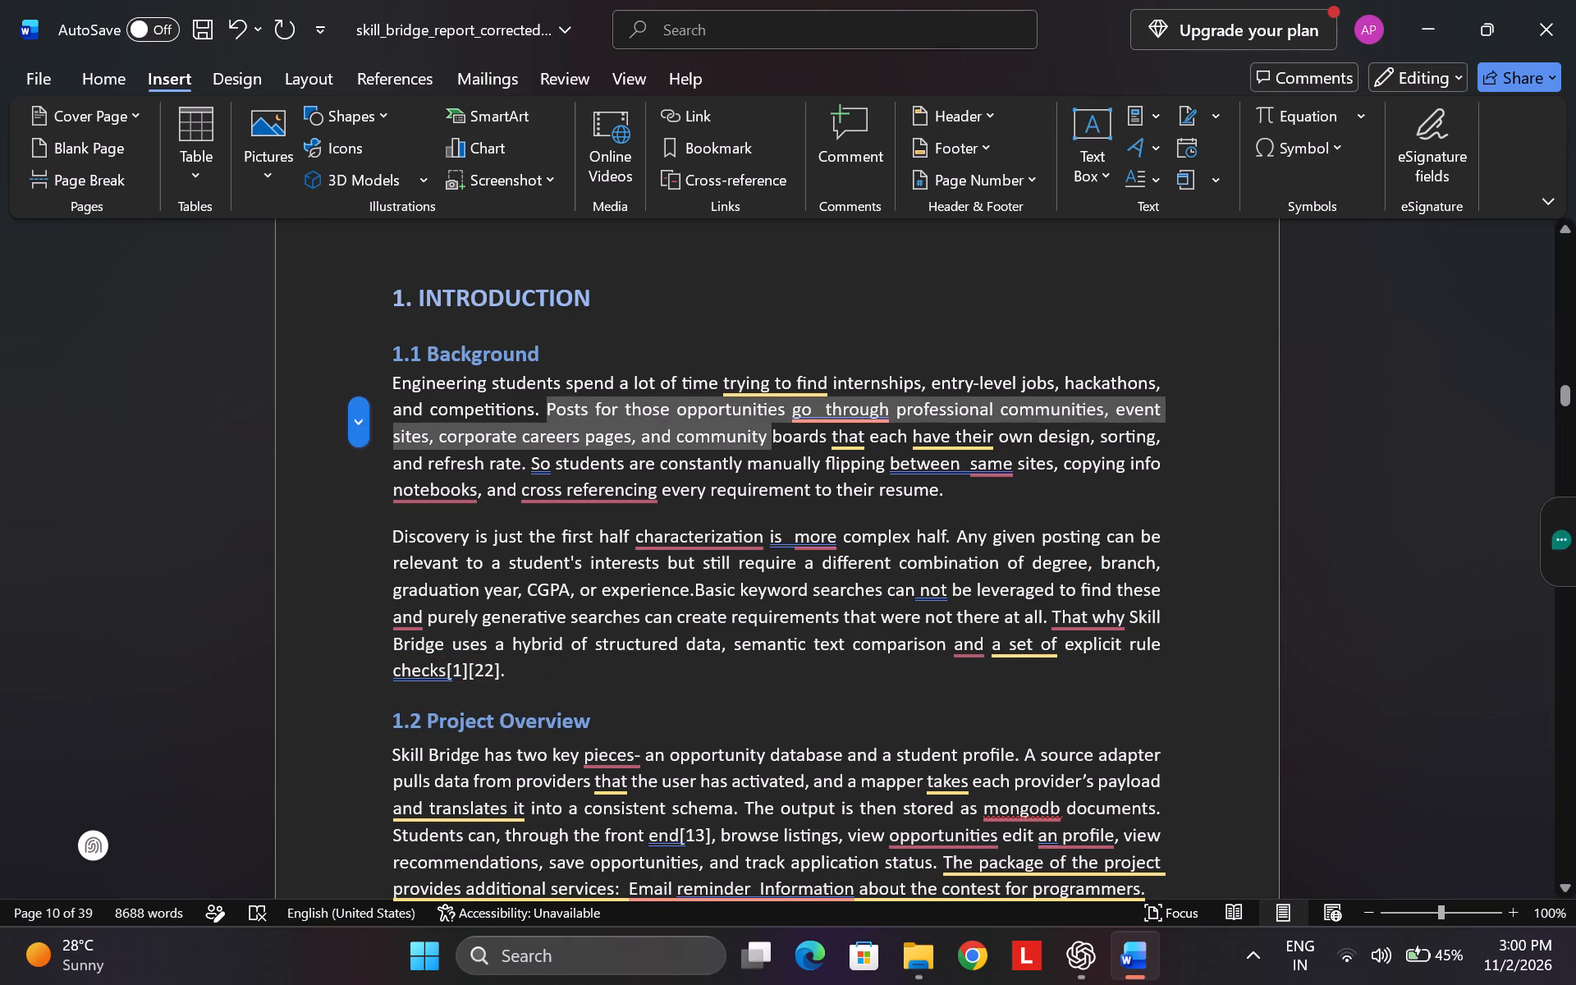
left_click_drag(700, 446, 525, 463)
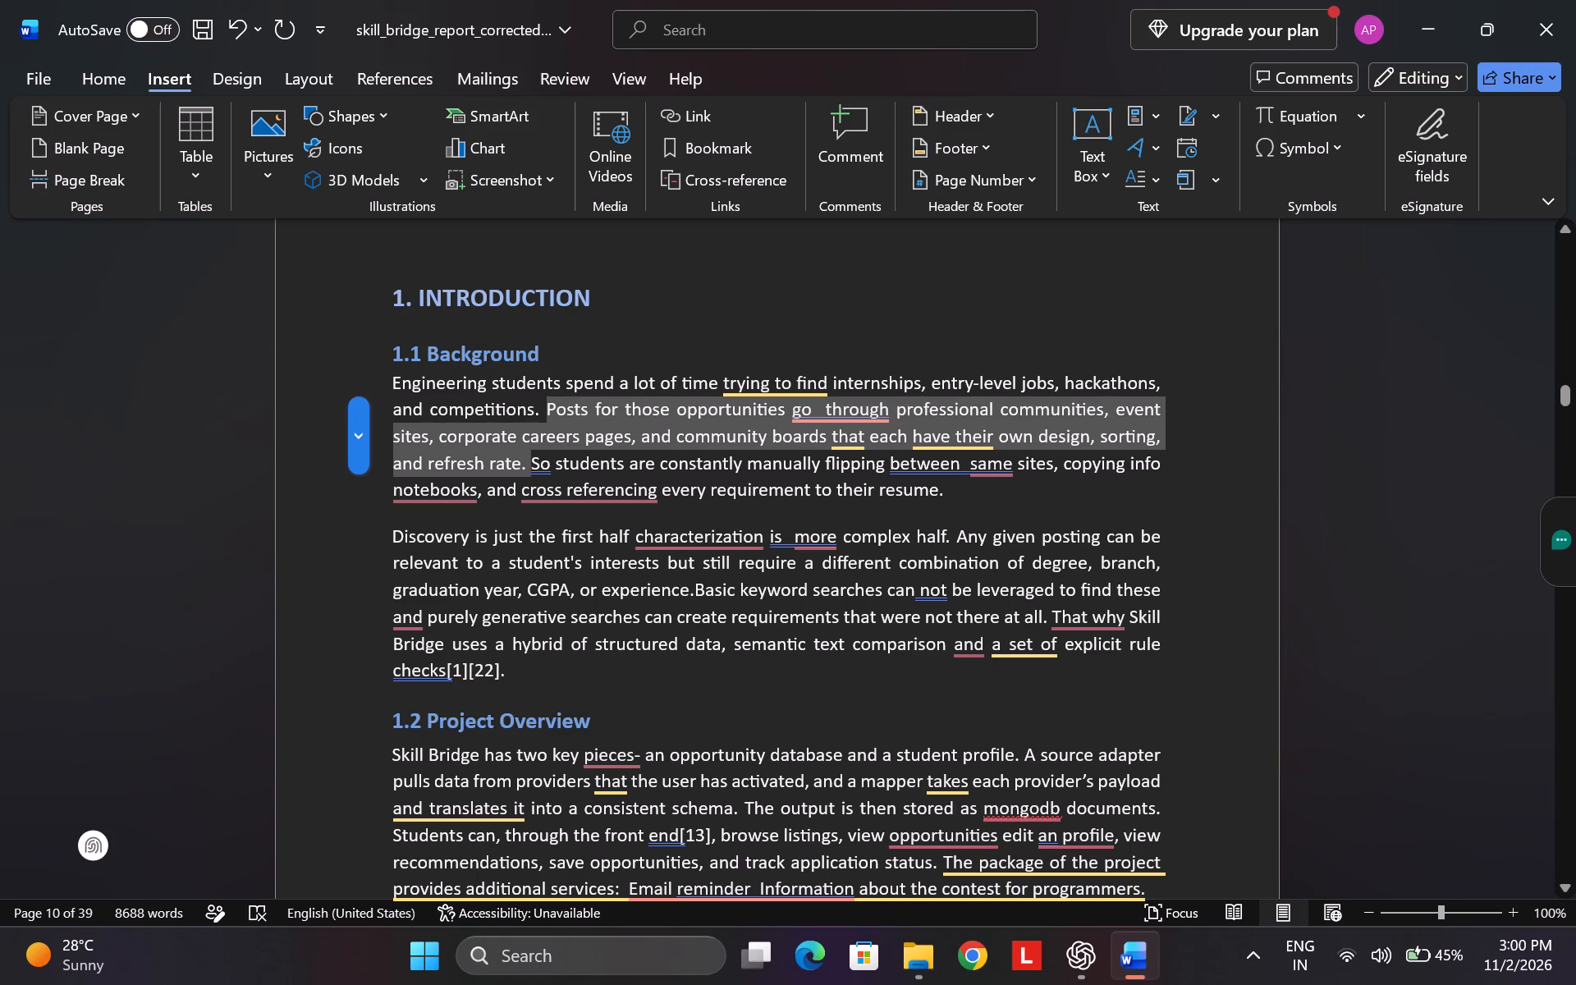
left_click_drag(525, 463, 525, 464)
key("ctrl+c")
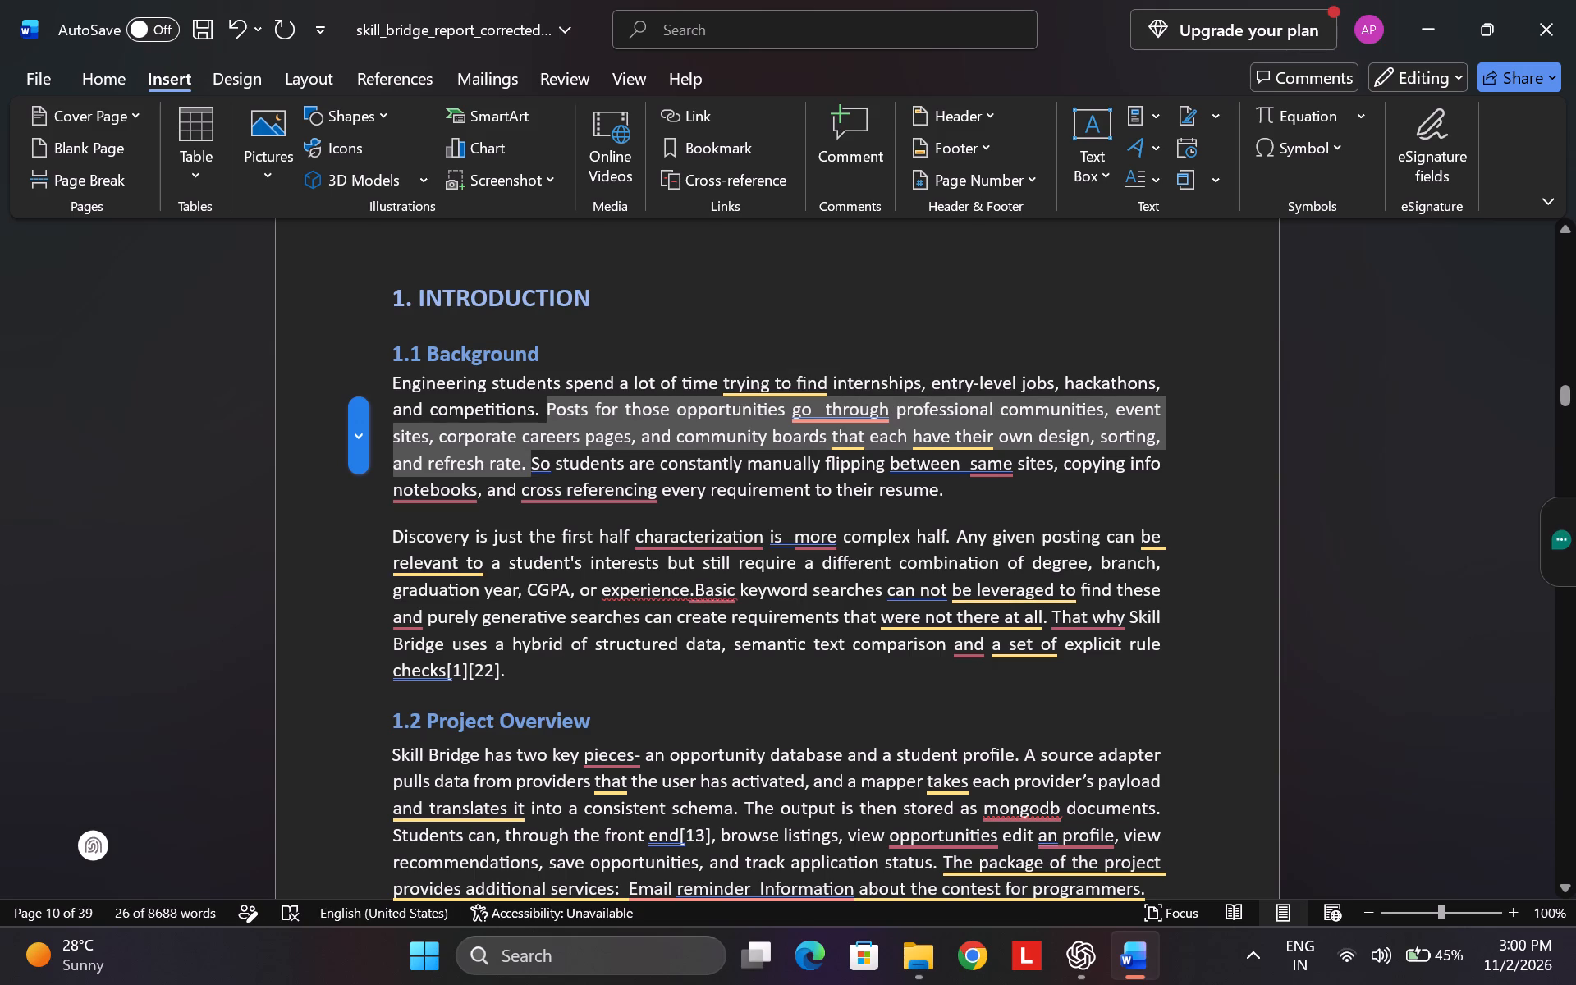
left_click(691, 585)
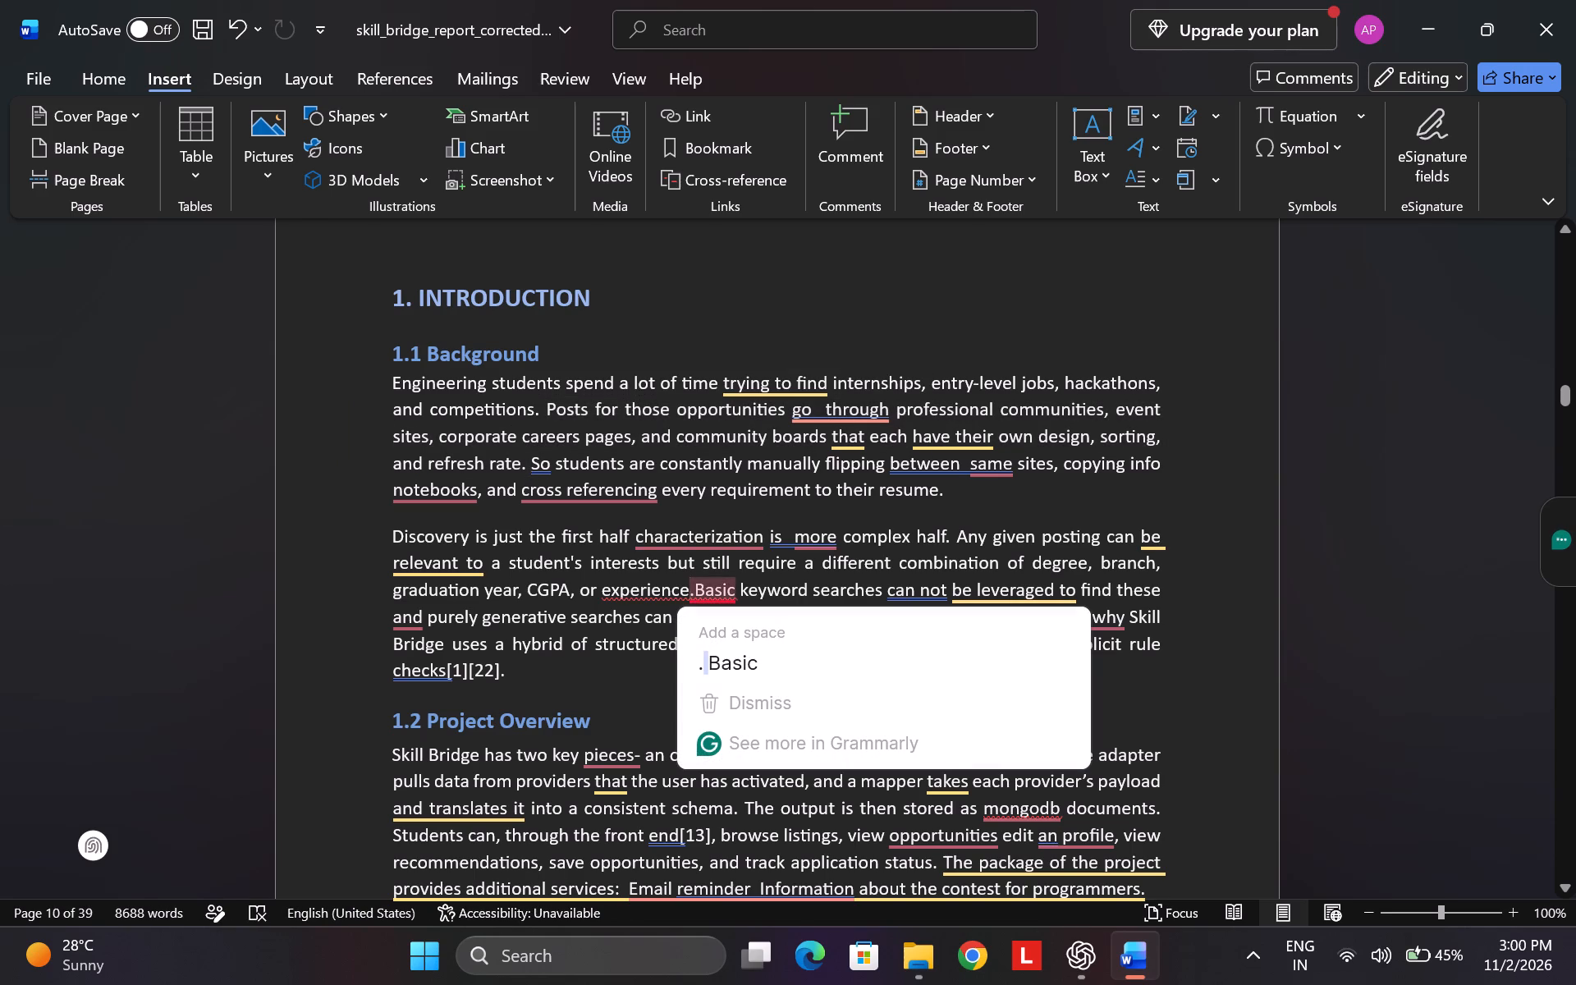
key("Right")
key("ctrl+v")
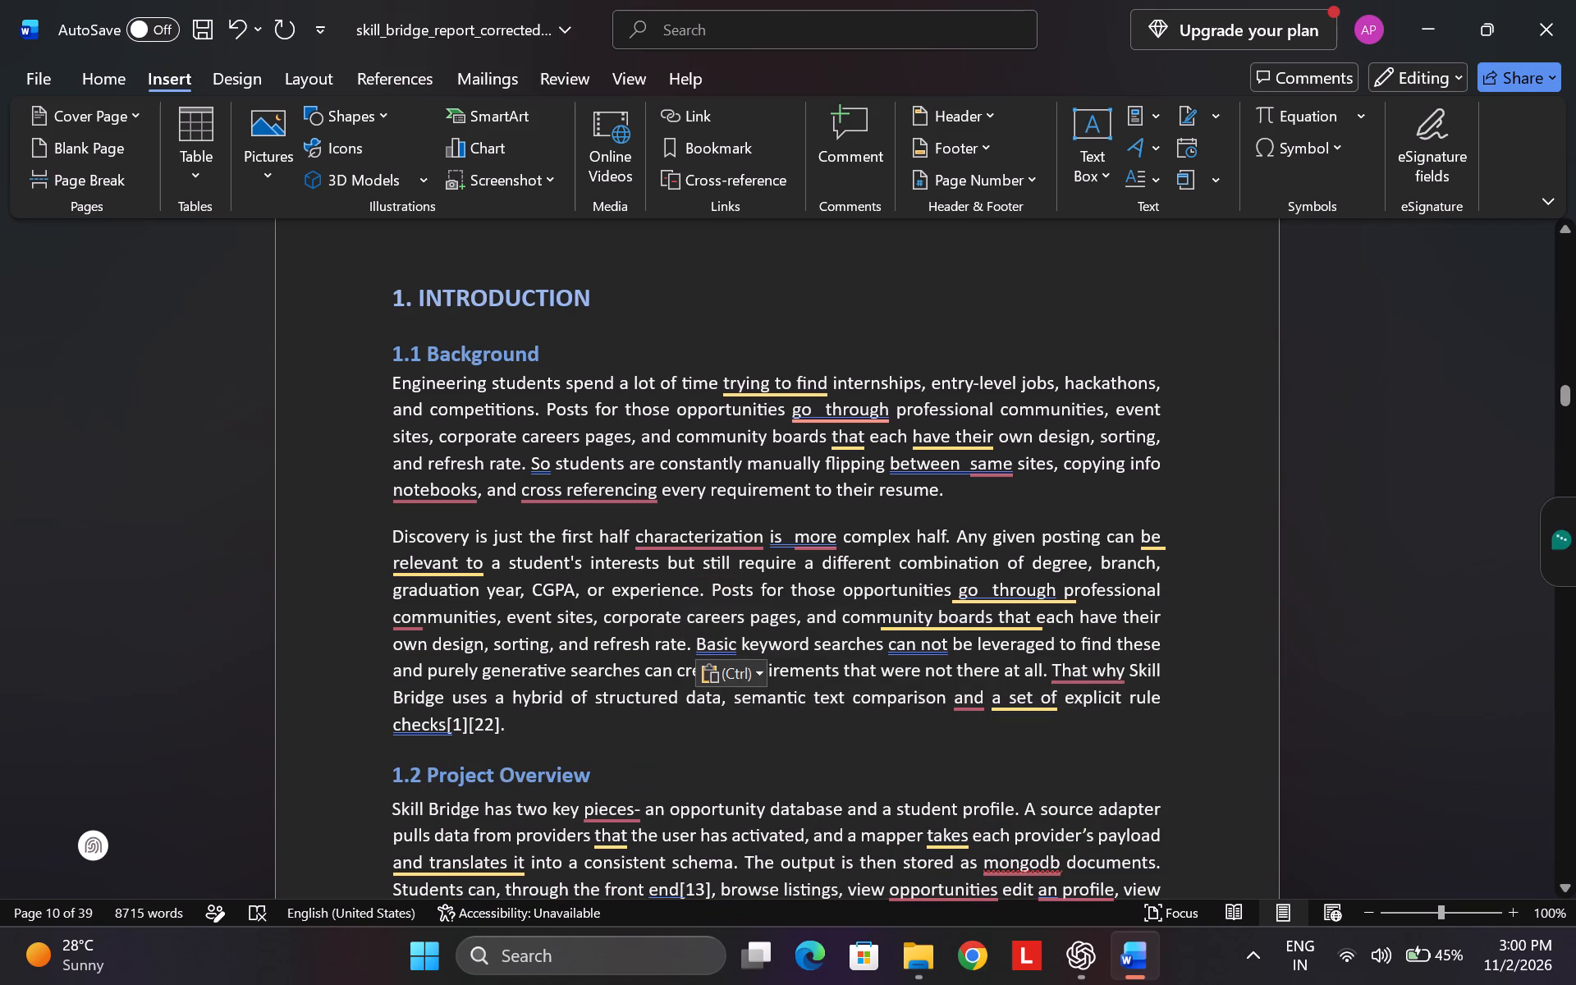
Delete the sentence "The output is then stored as mongodb documents." from the first paragraph of 1.2 Project Overview.
scroll(699, 750, "down", 2)
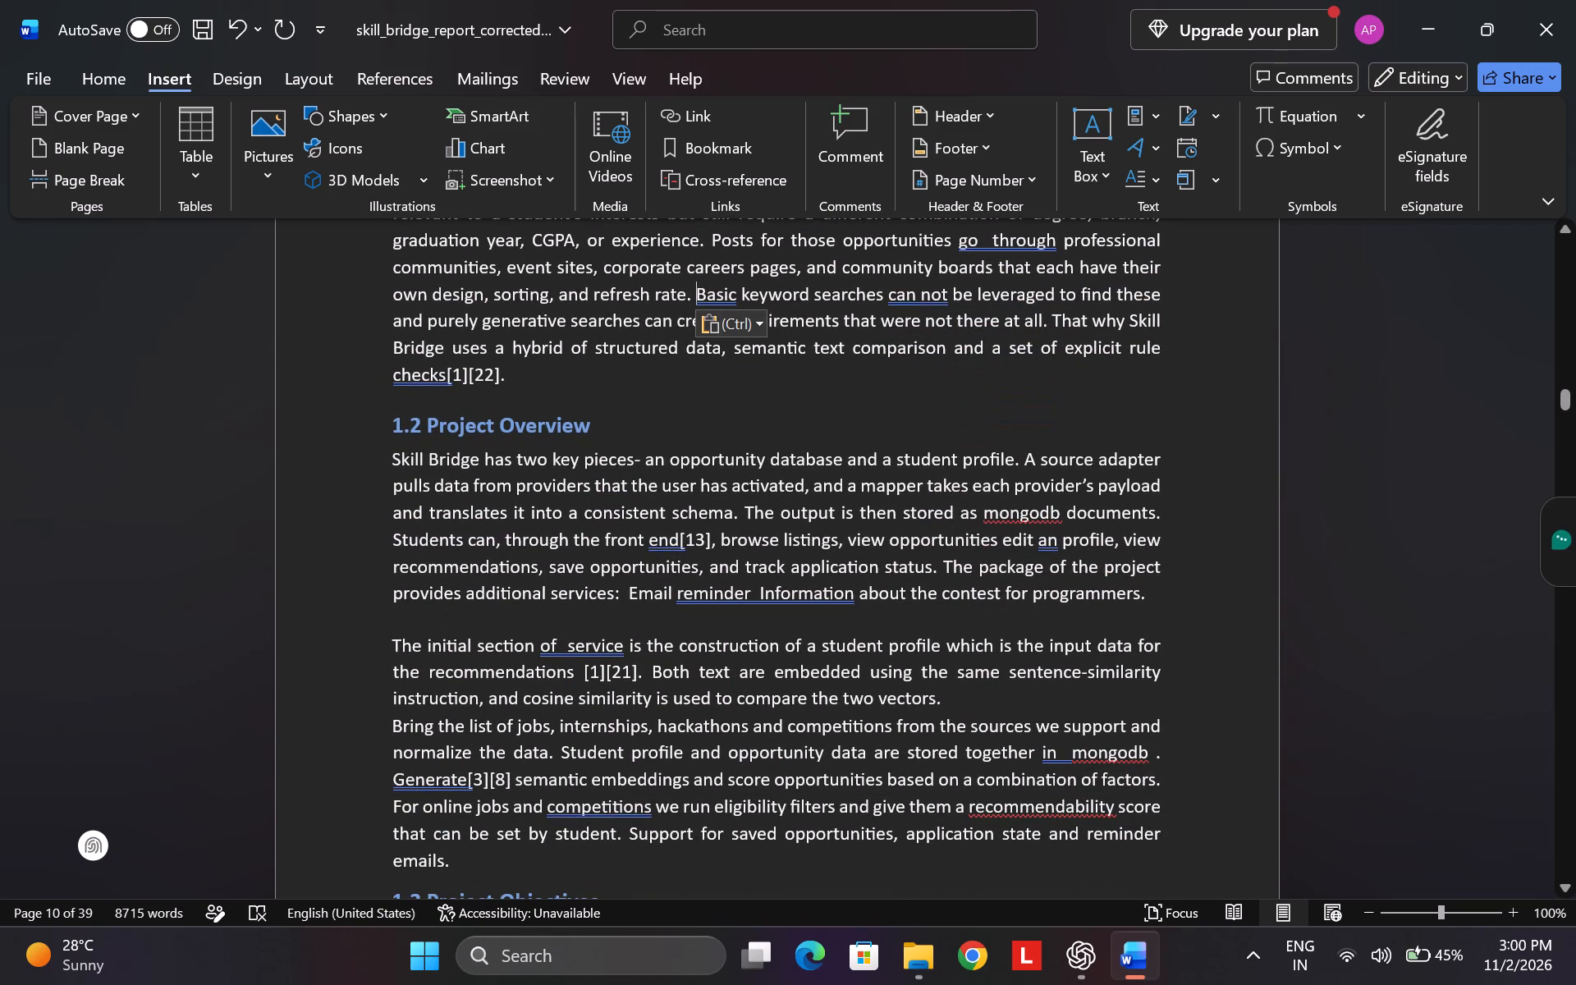
scroll(699, 750, "down", 1)
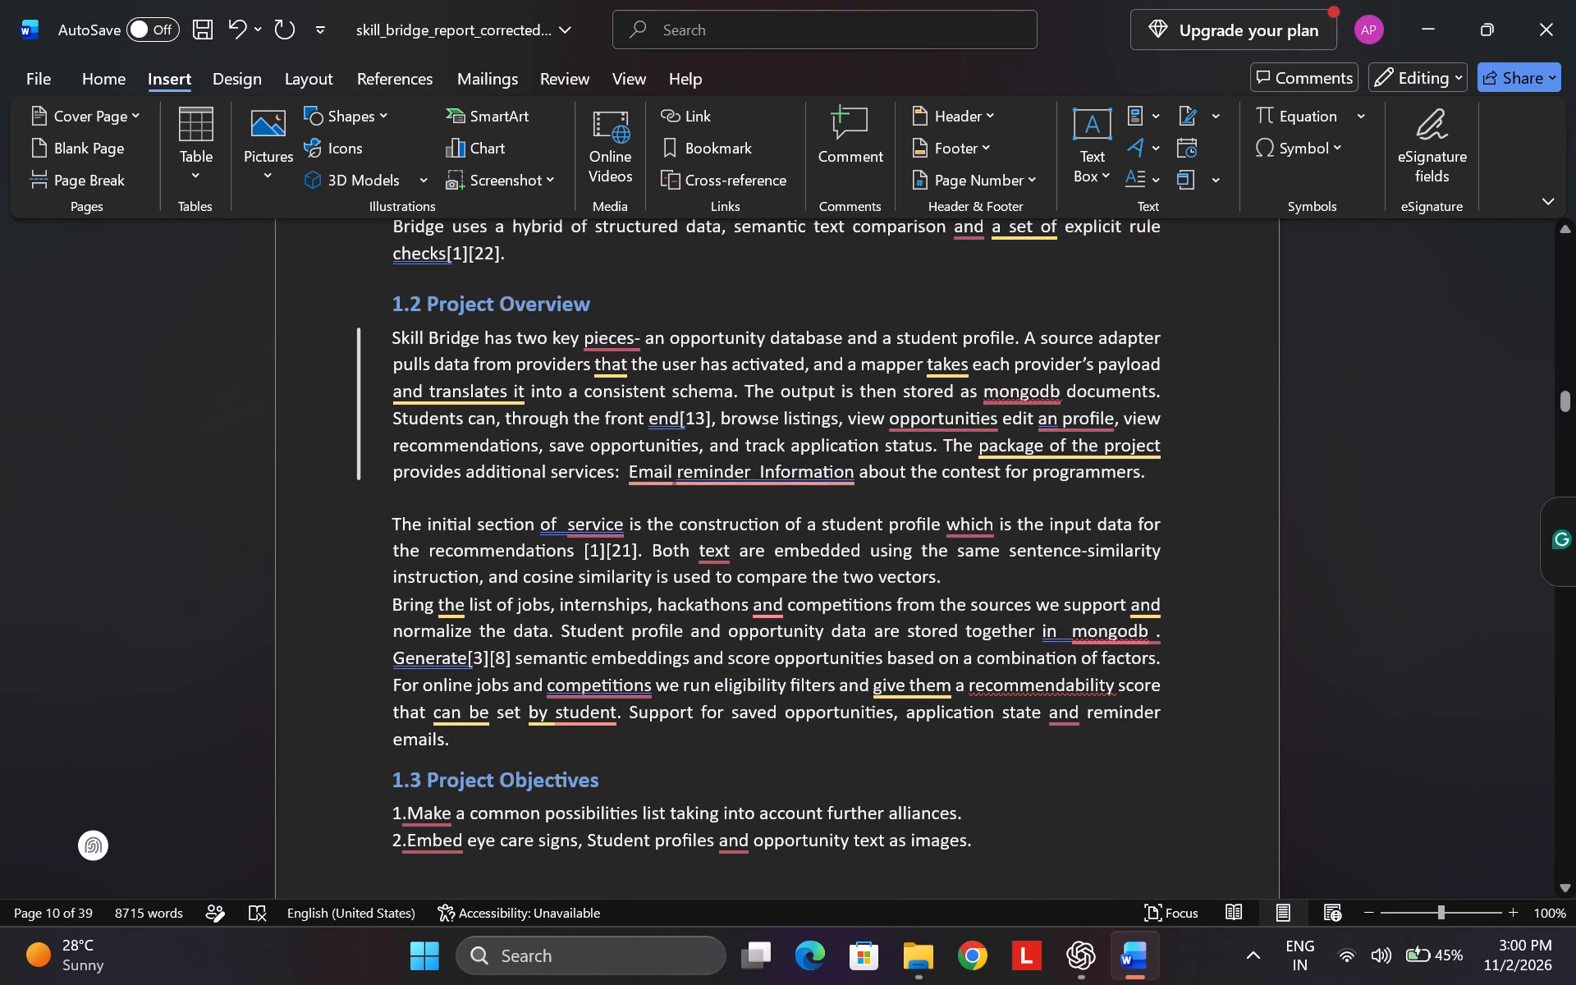
left_click_drag(743, 393, 1175, 383)
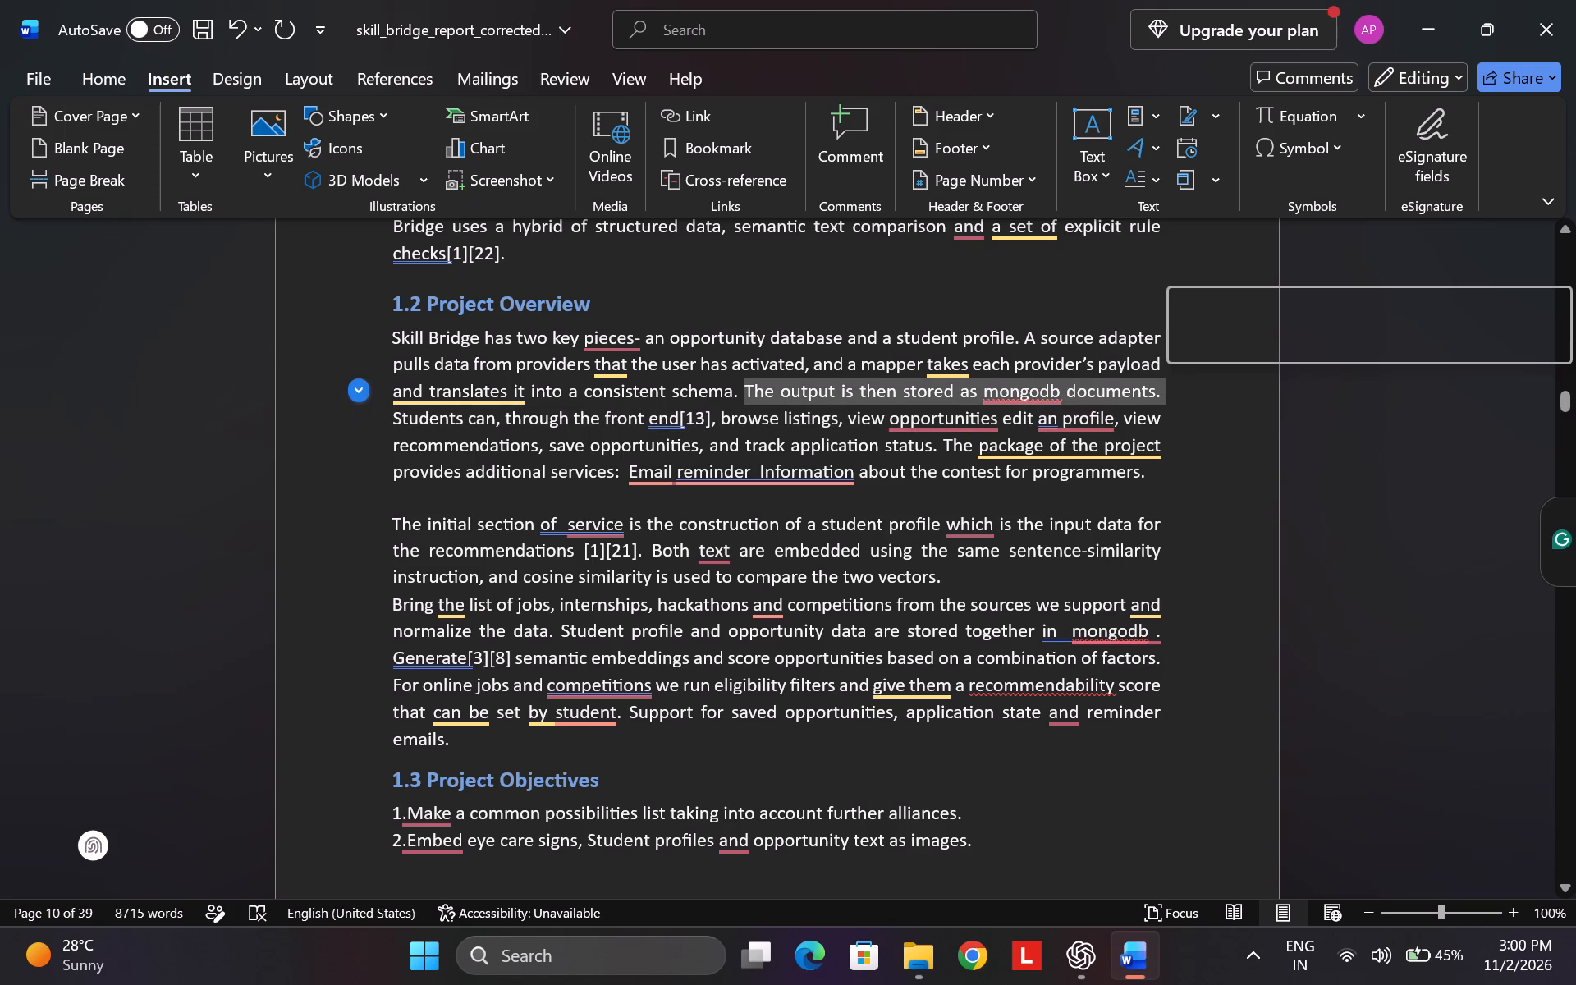
key("BackSpace")
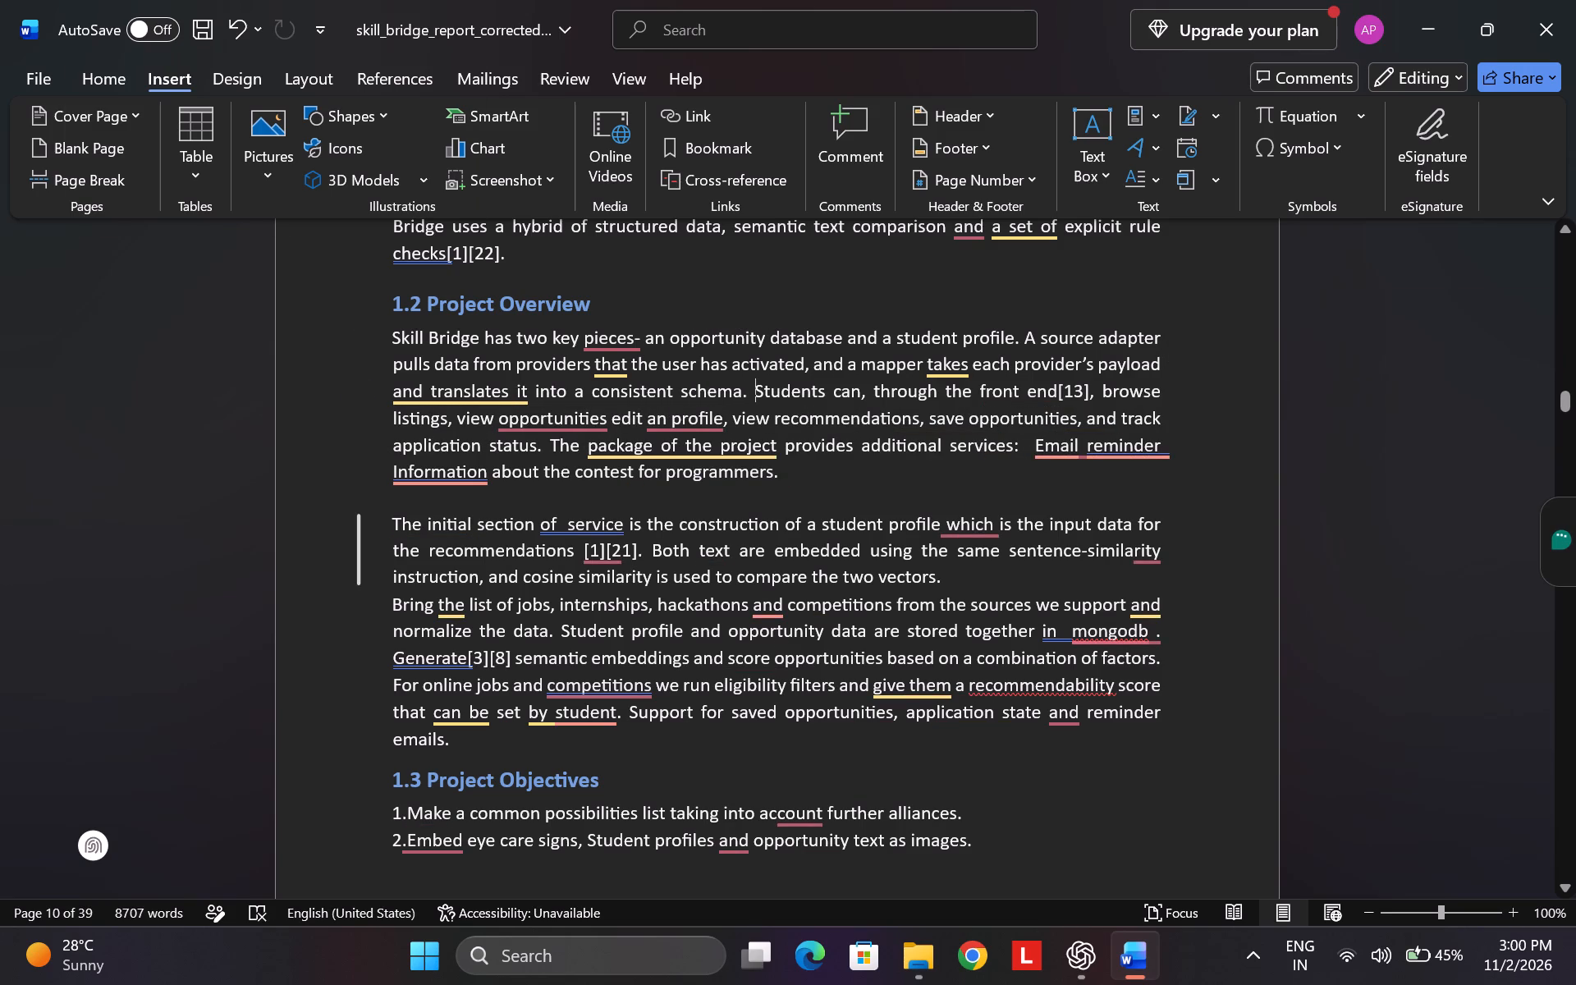
Delete the sentence starting "The initial section of service", including its citations, from the second paragraph of 1.2 Project Overview.
left_click_drag(391, 520, 636, 558)
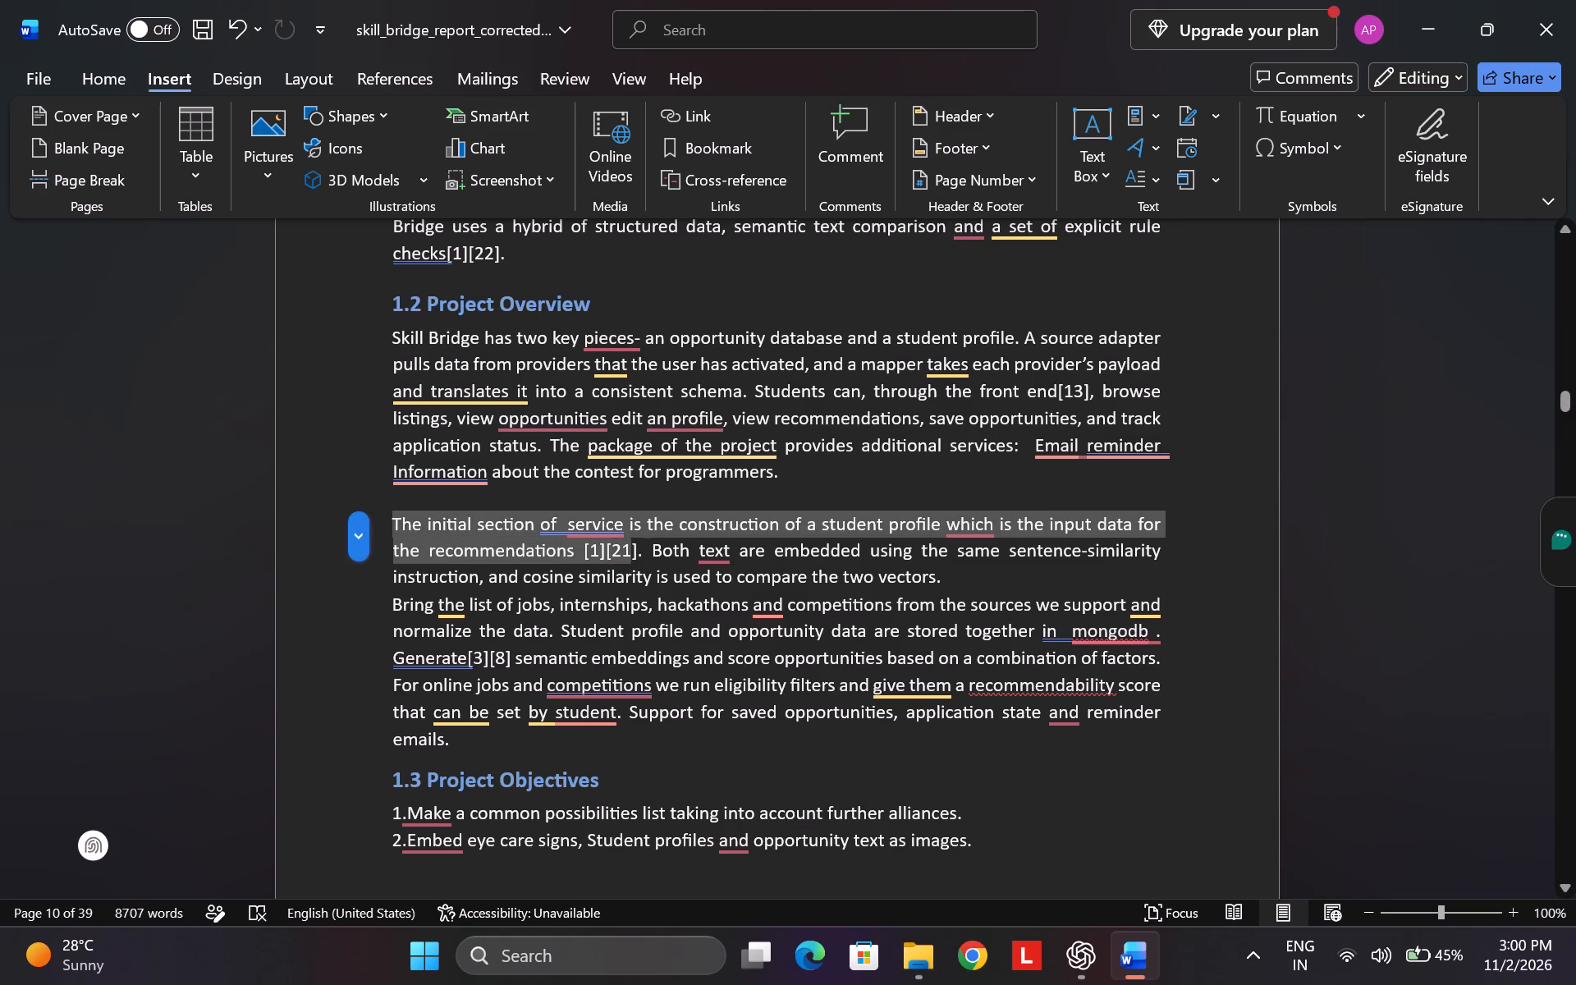
left_click_drag(636, 558, 646, 558)
key("BackSpace")
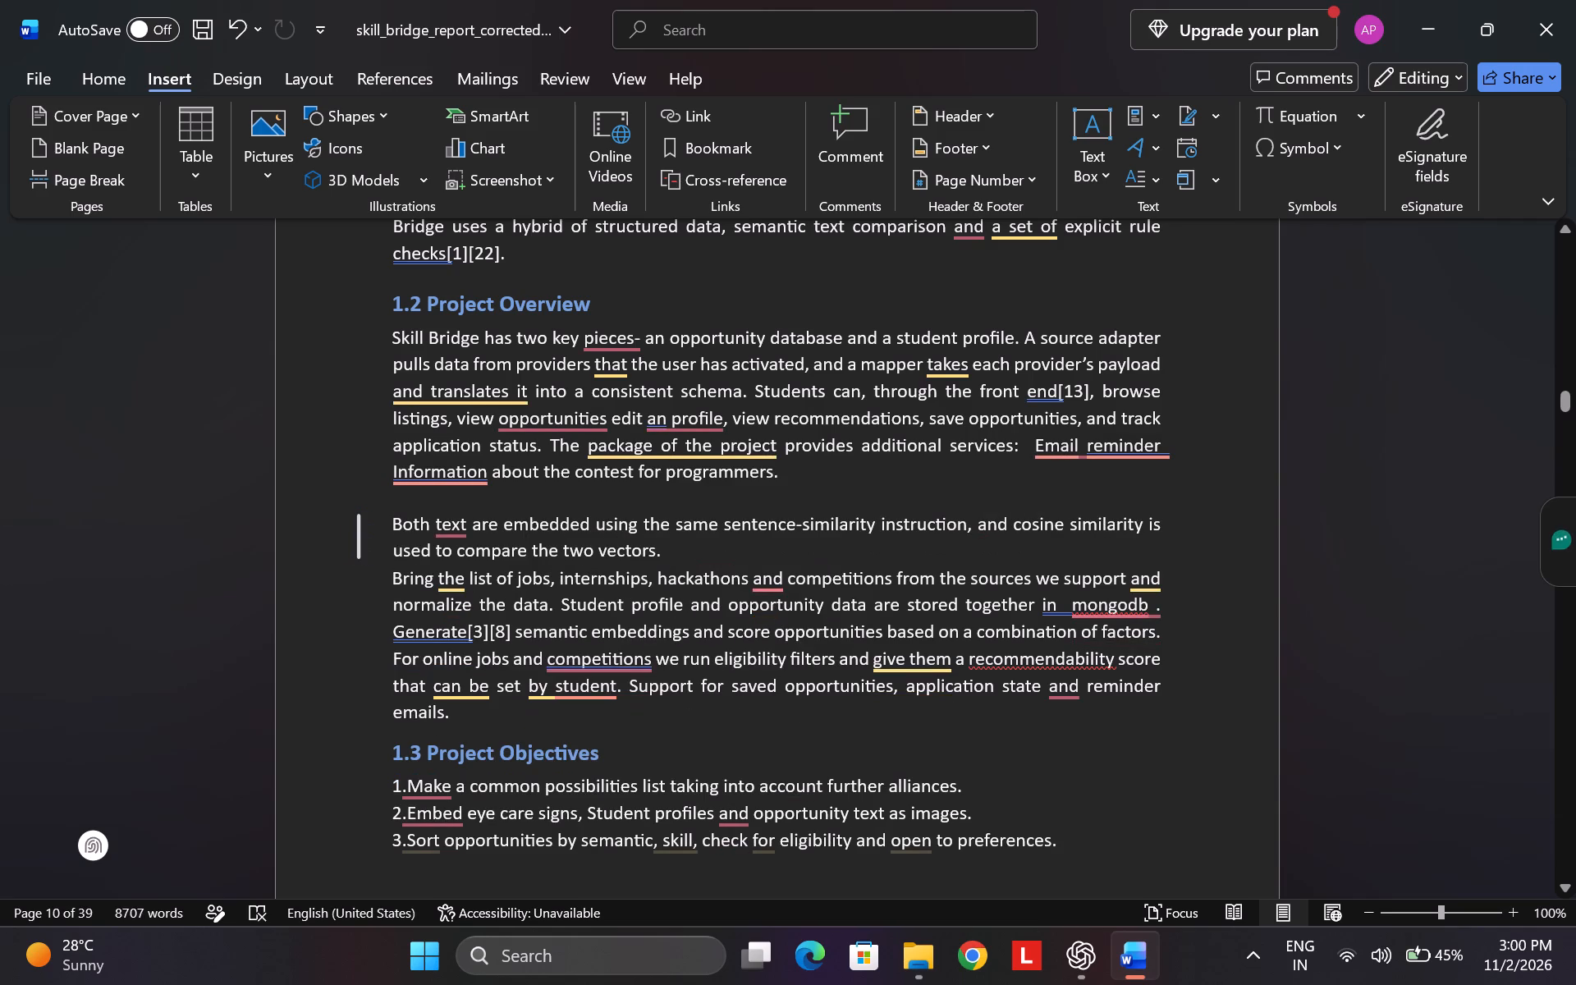
Add the citations [1][2] after "compare the two vectors", before the period, in 1.2 Project Overview.
left_click(657, 553)
type("[]1")
key("BackSpace")
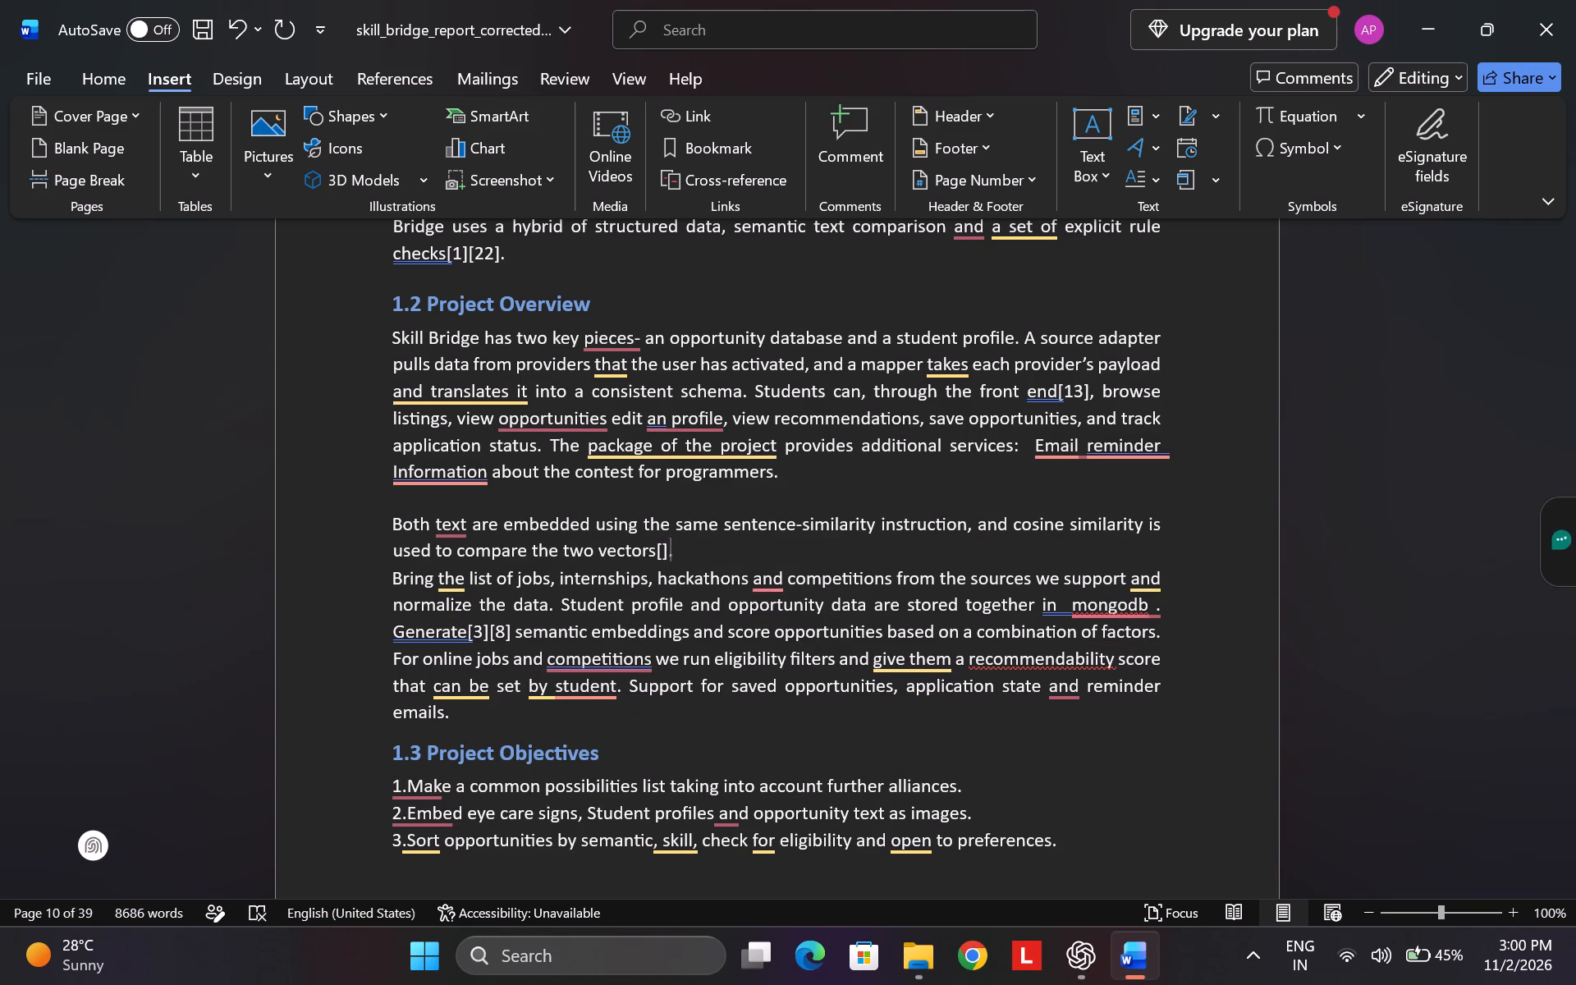
key("Left")
key("1")
key("Right")
type("[]")
key("Left")
key("2")
Remove the extra space before "mongodb" in the last paragraph of 1.2 Project Overview.
scroll(657, 553, "down", 1)
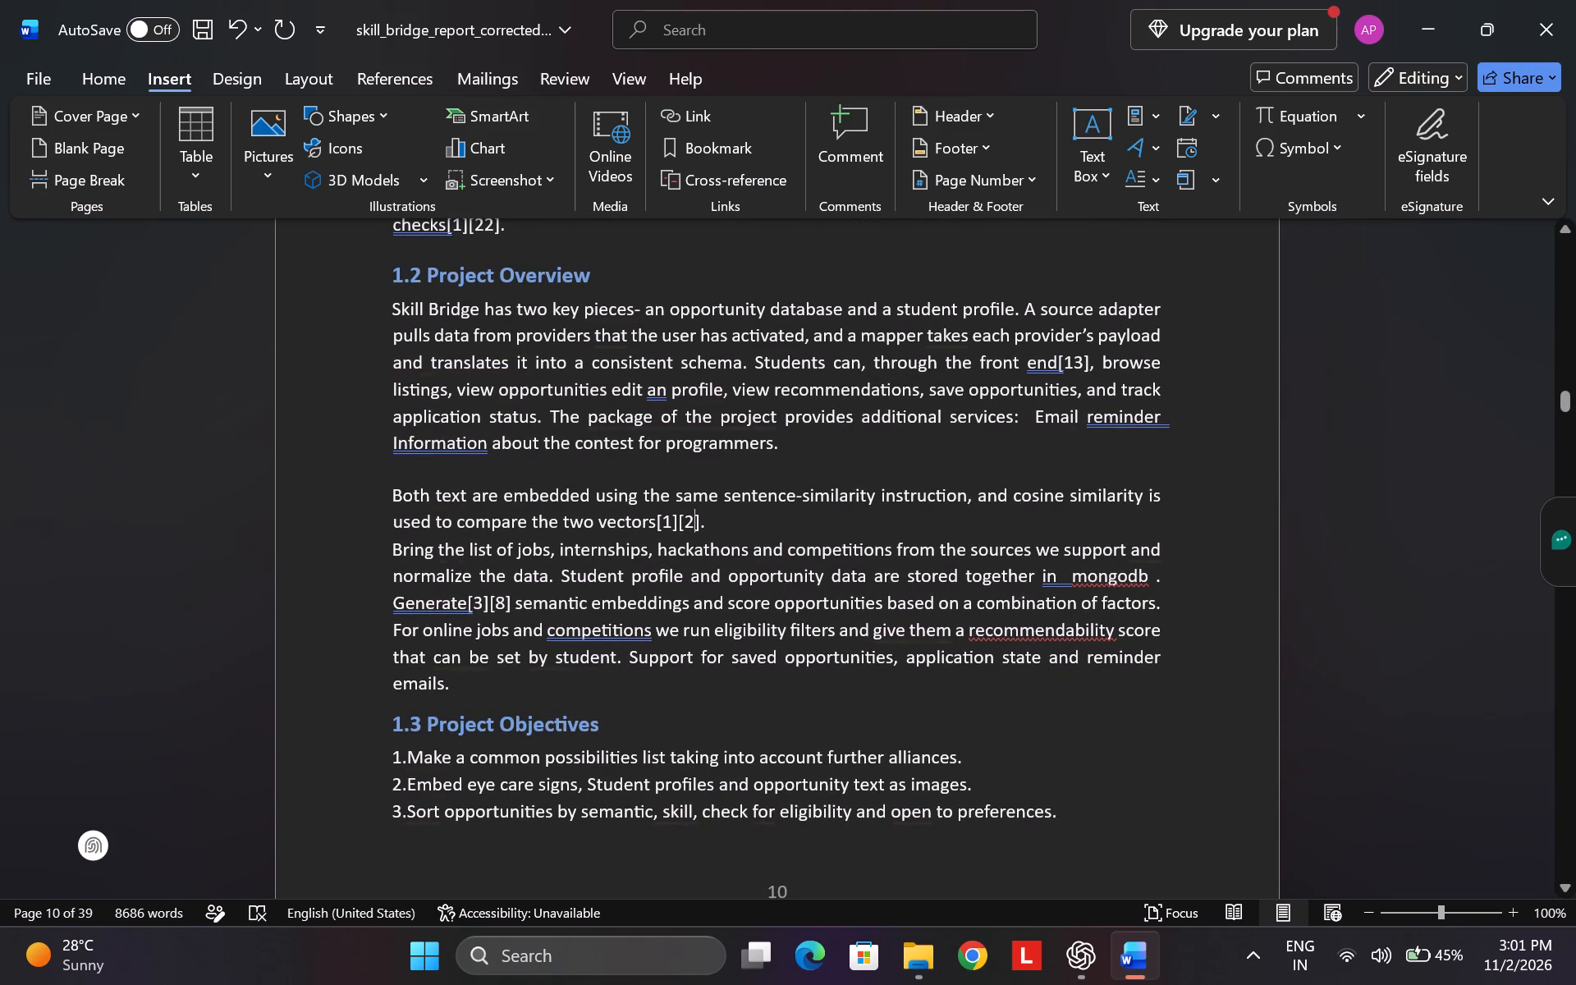
left_click(1071, 581)
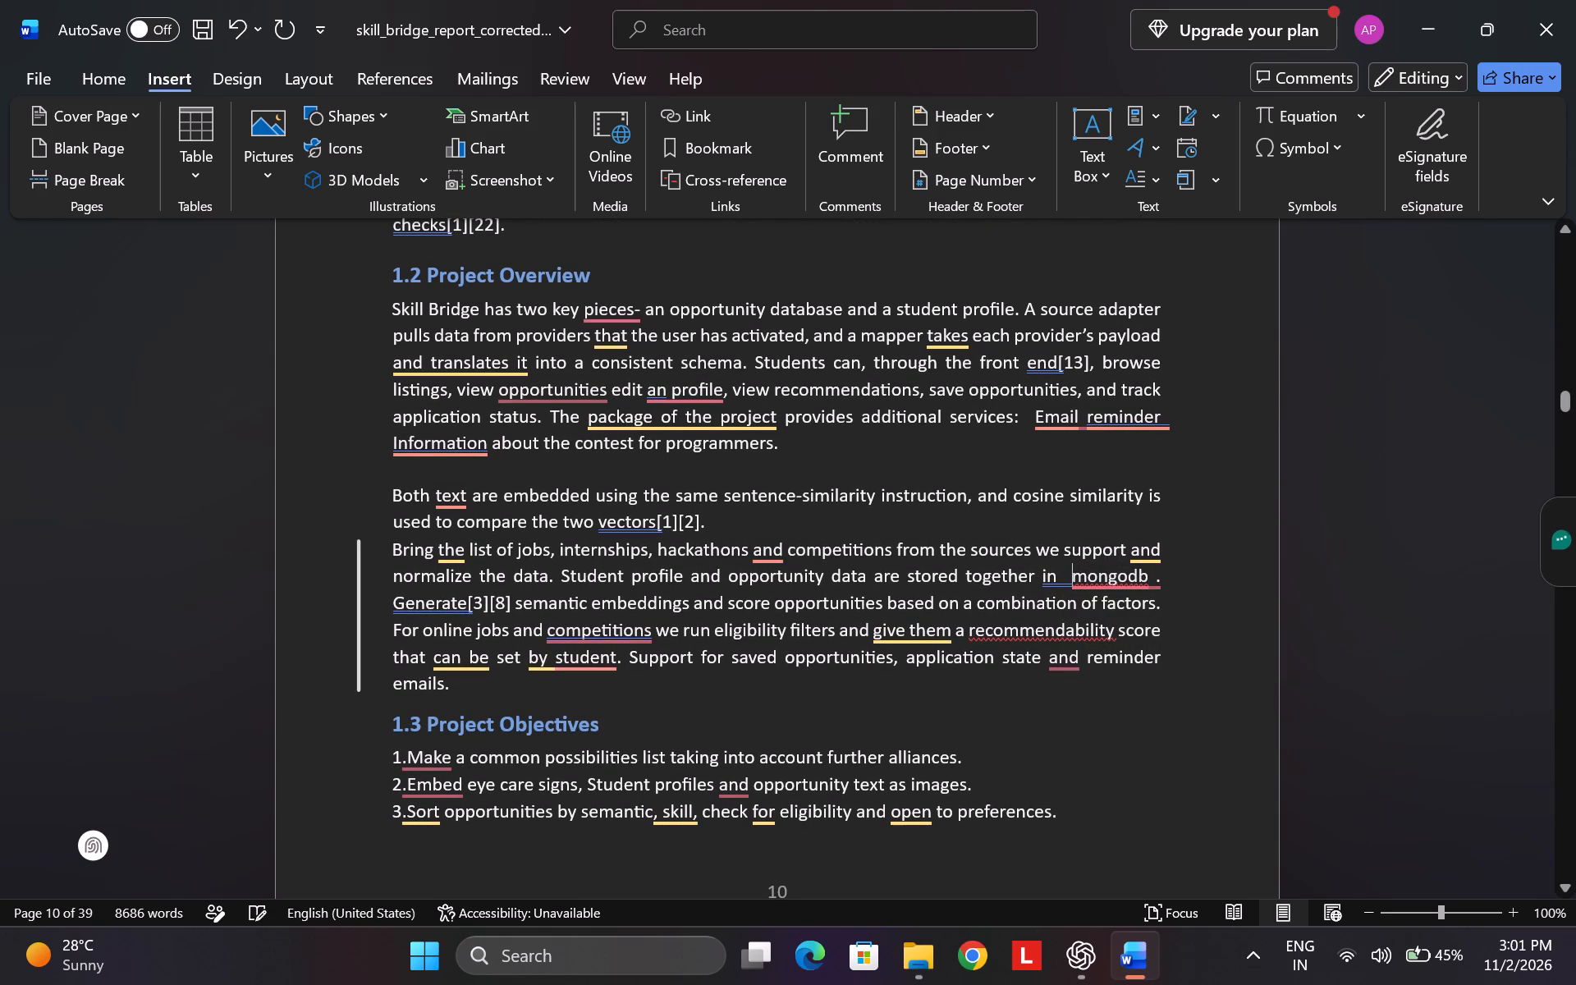
key("BackSpace")
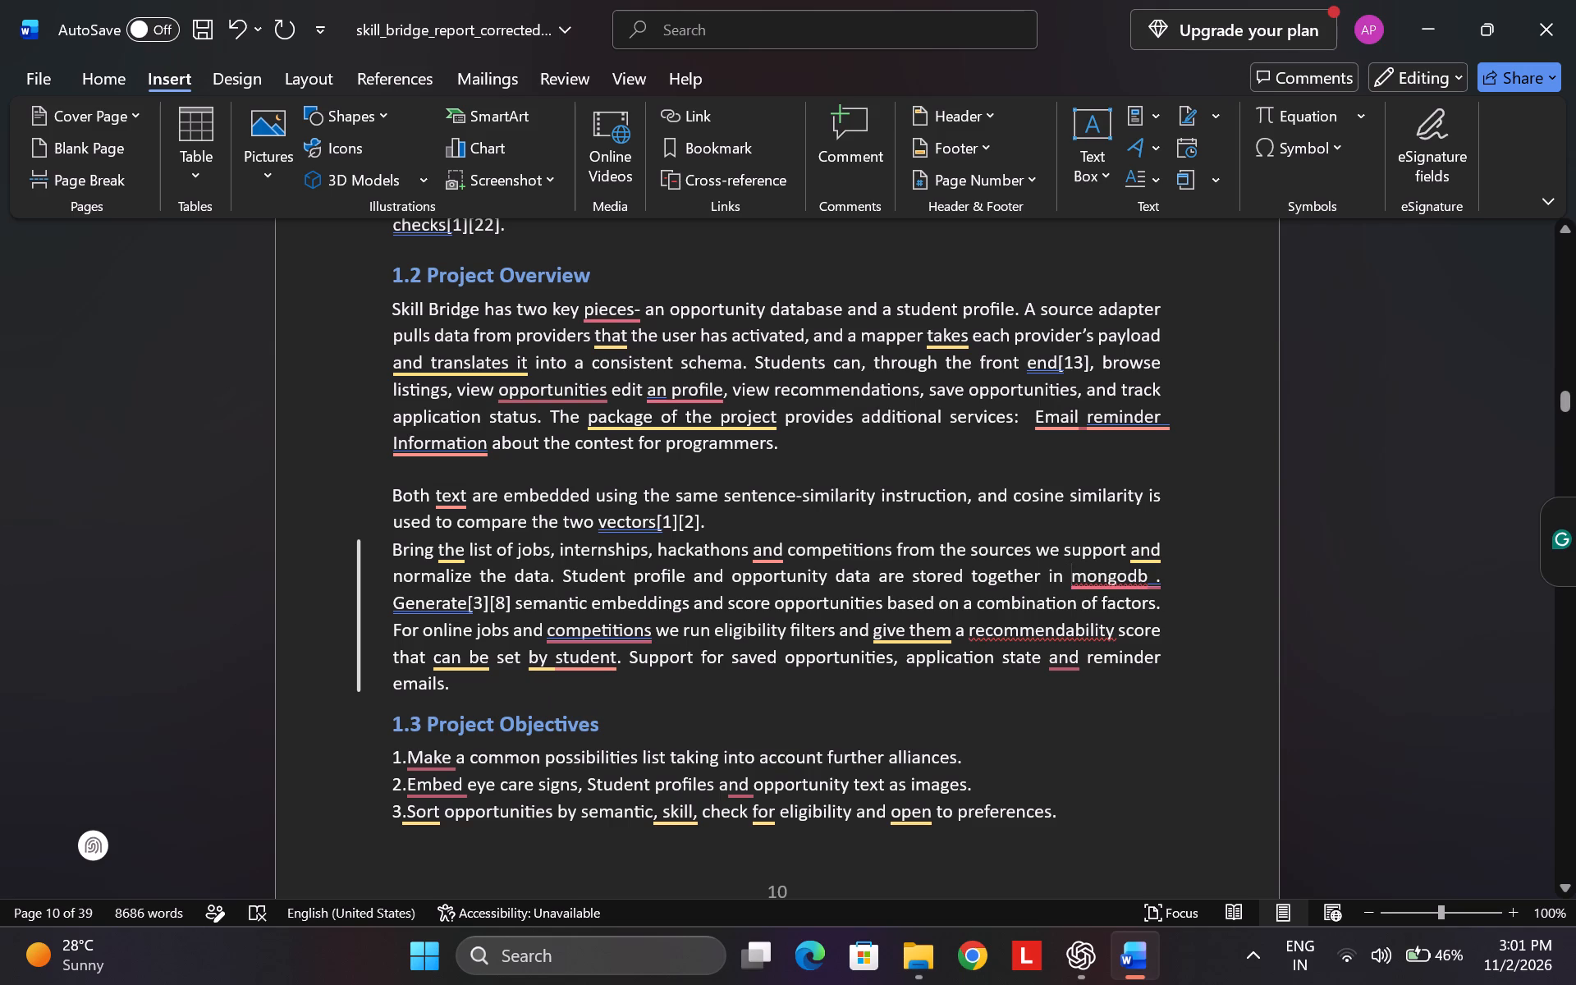
Delete the sentence starting "A personal score help students decide" from the paragraph below the objectives list in 1.3 Project Objectives.
scroll(578, 698, "down", 2)
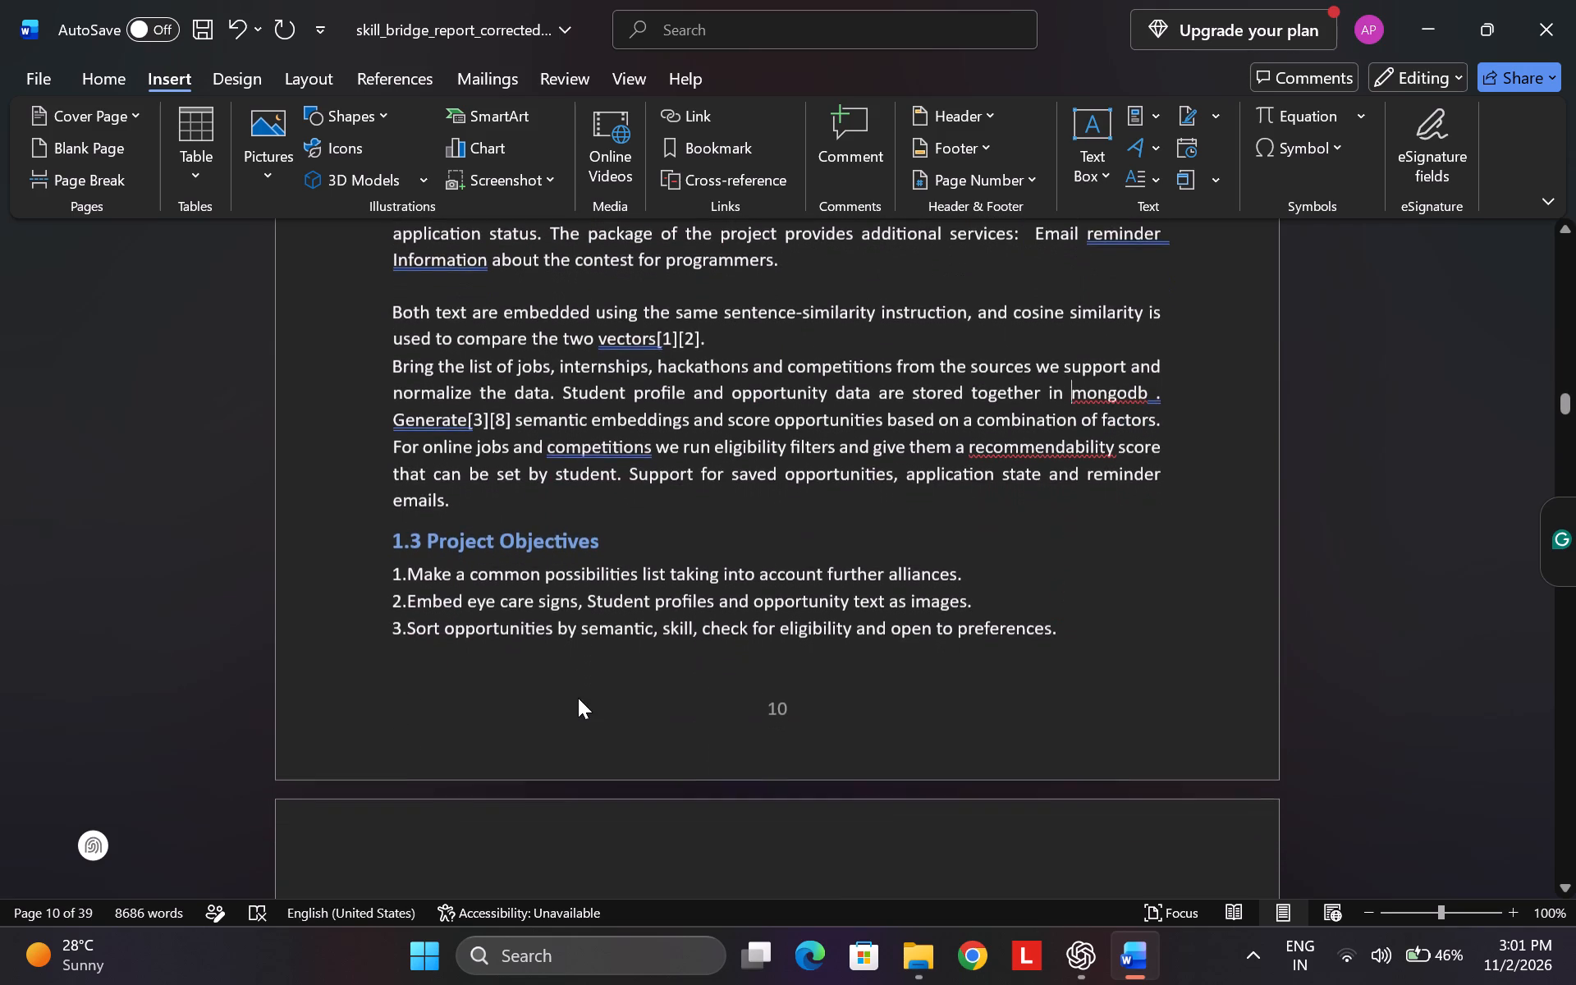
scroll(578, 698, "down", 2)
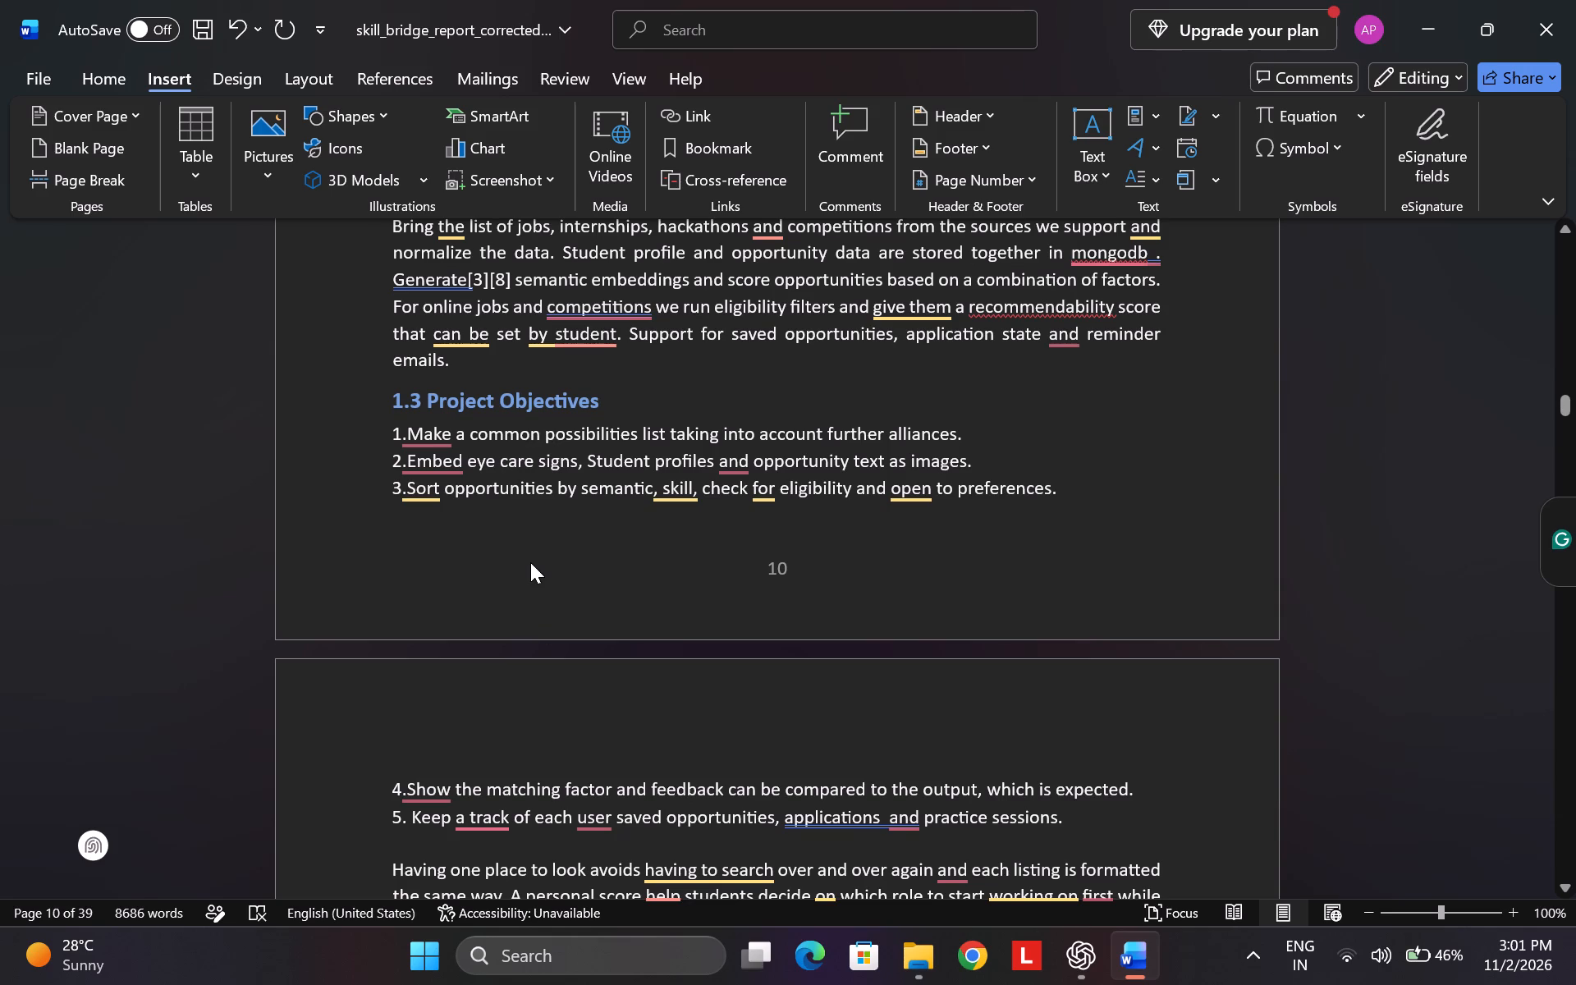
scroll(530, 562, "down", 1)
scroll(530, 562, "up", 1)
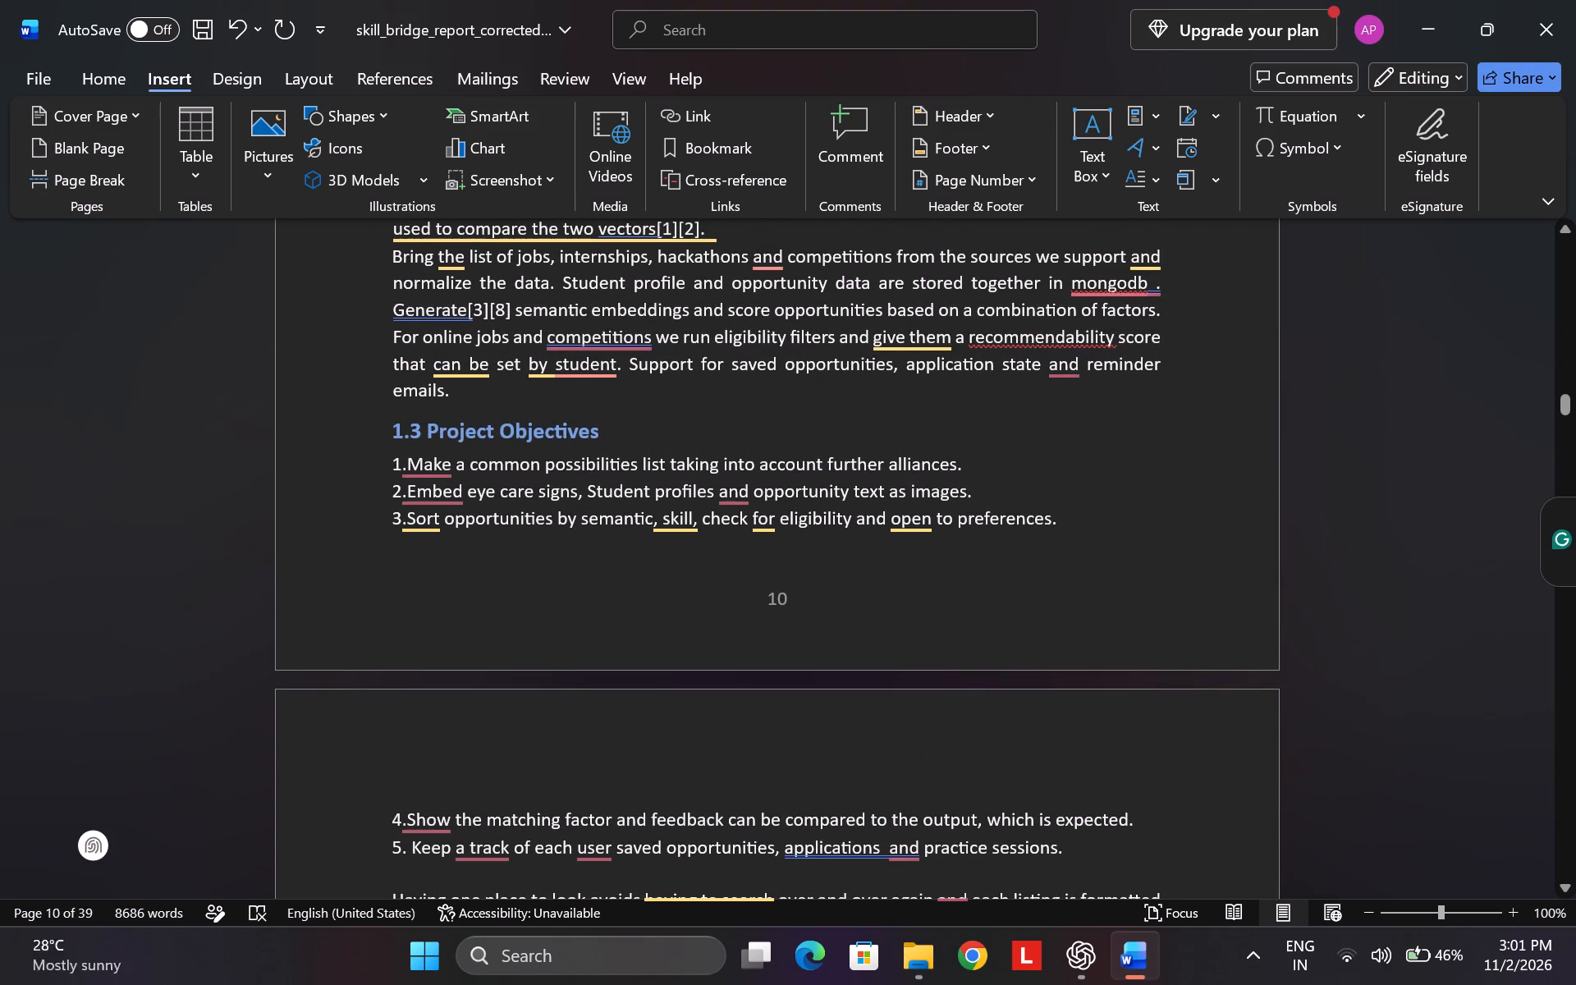
scroll(669, 624, "down", 1)
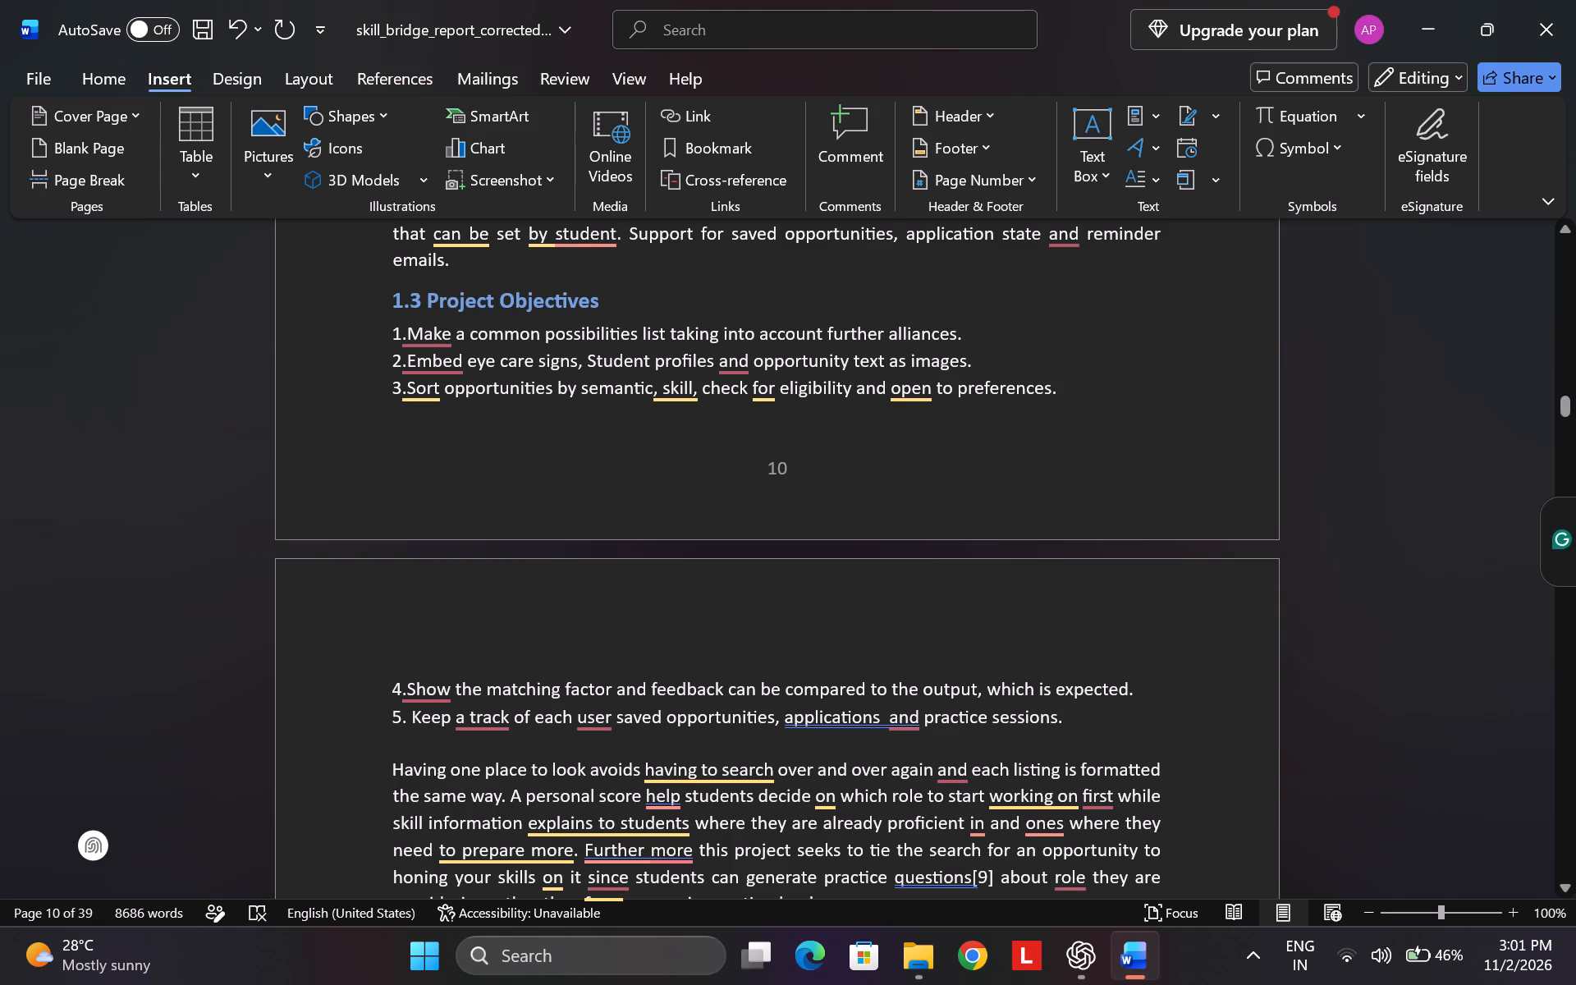
scroll(669, 624, "down", 1)
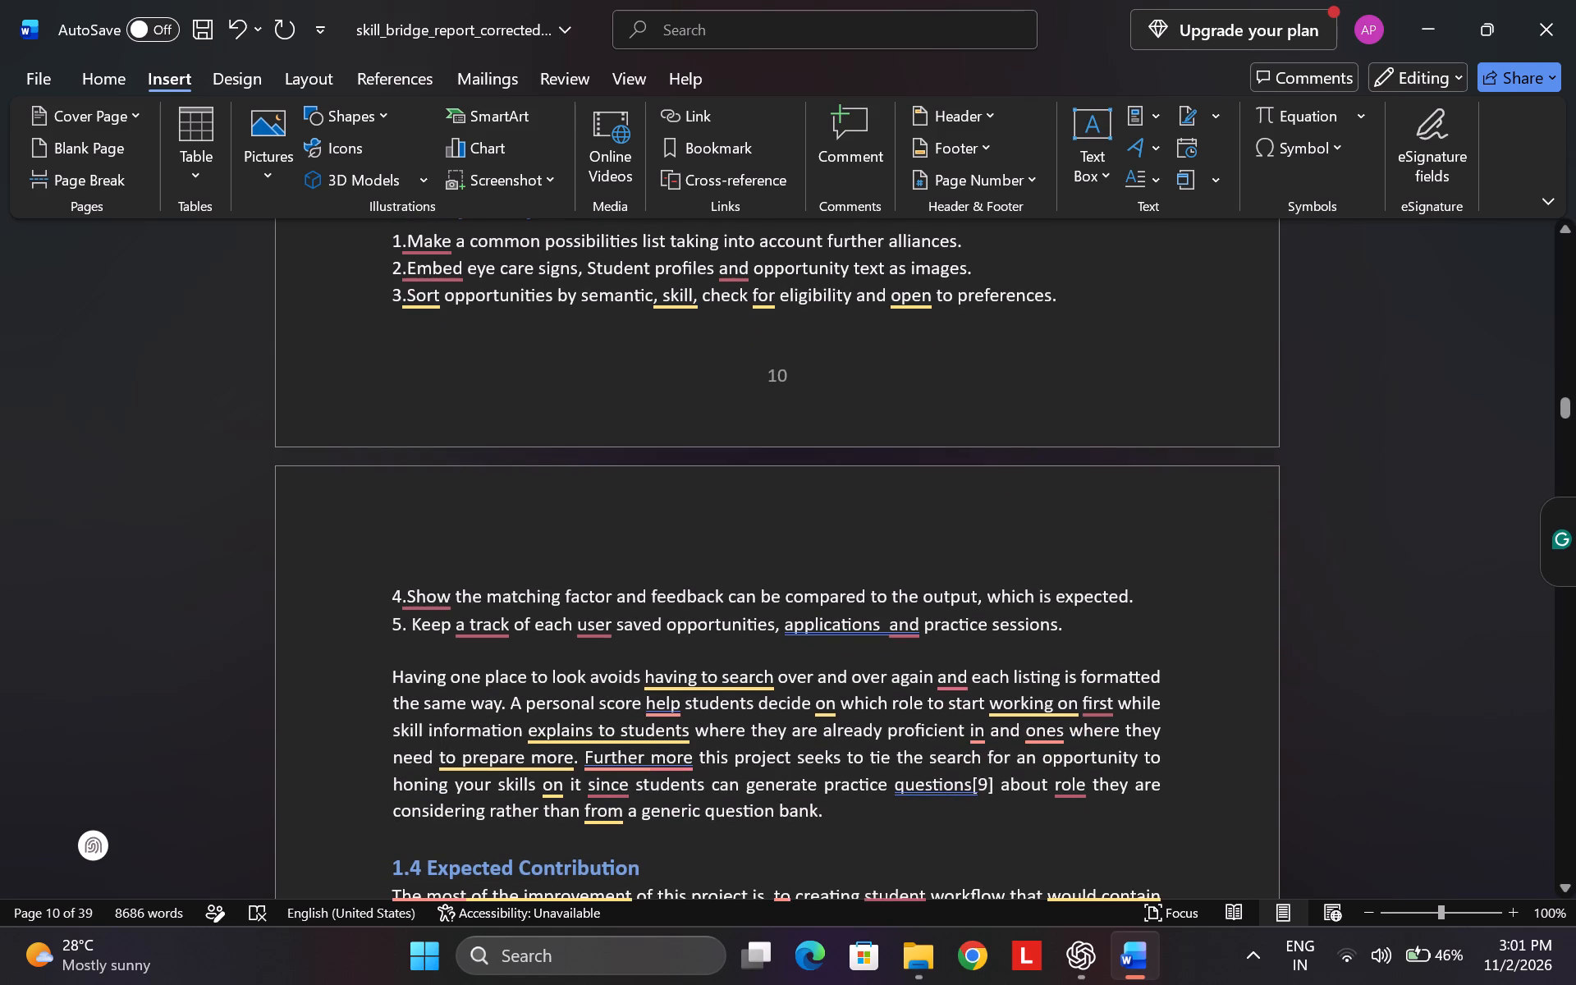
scroll(669, 624, "down", 1)
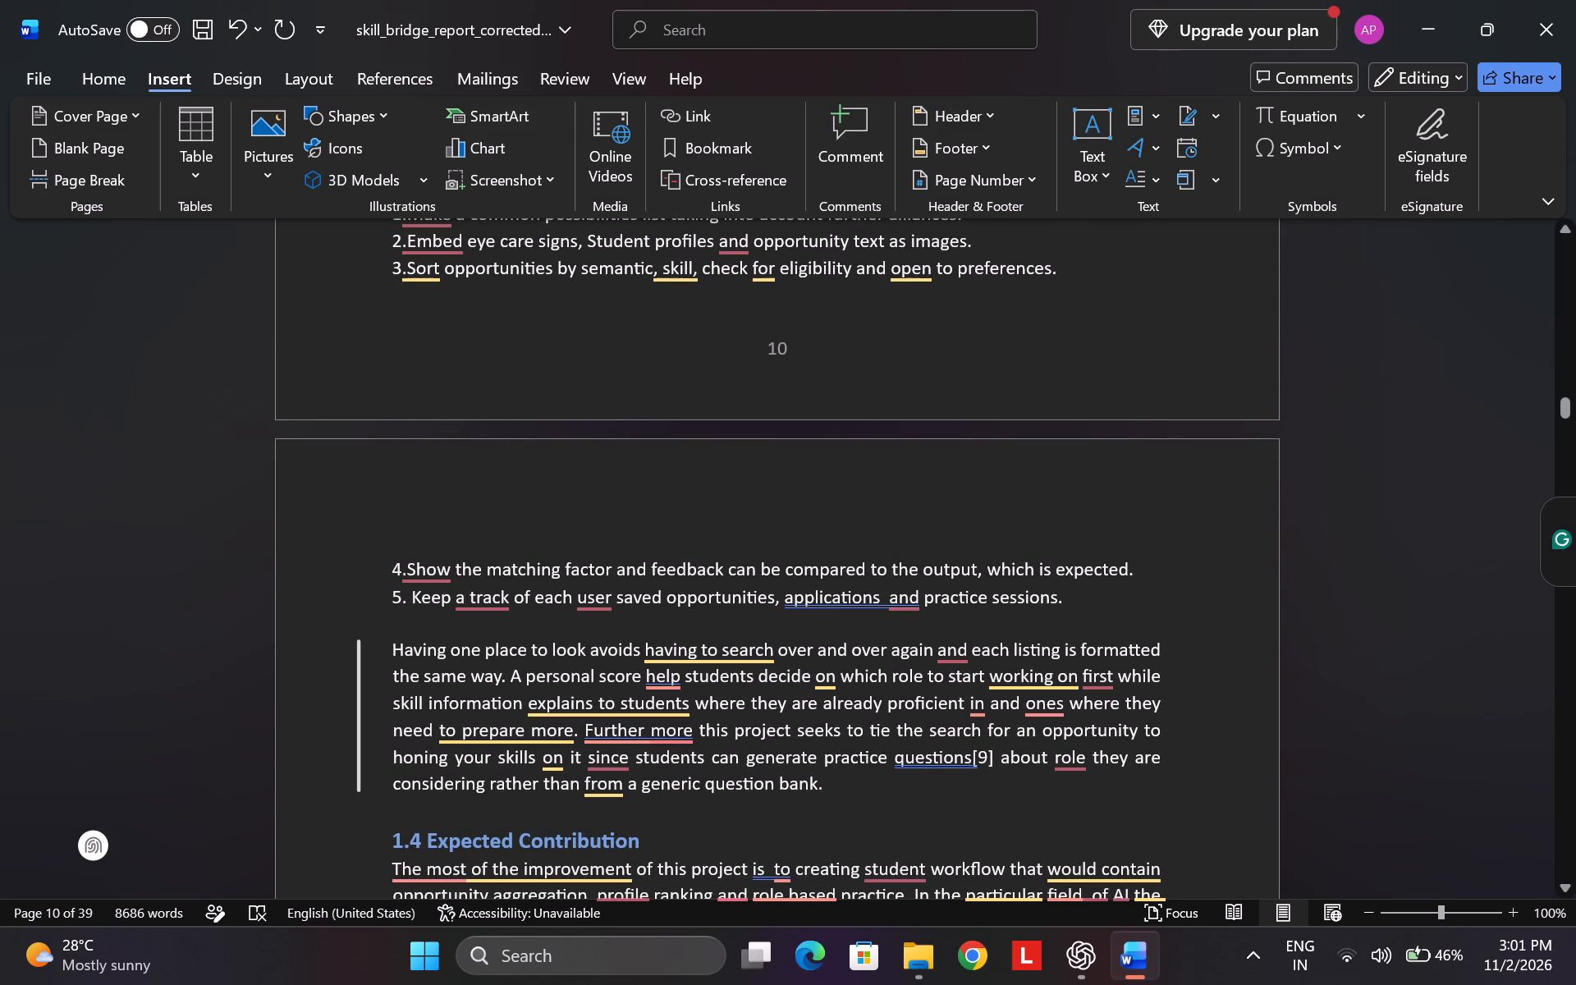
scroll(703, 675, "down", 1)
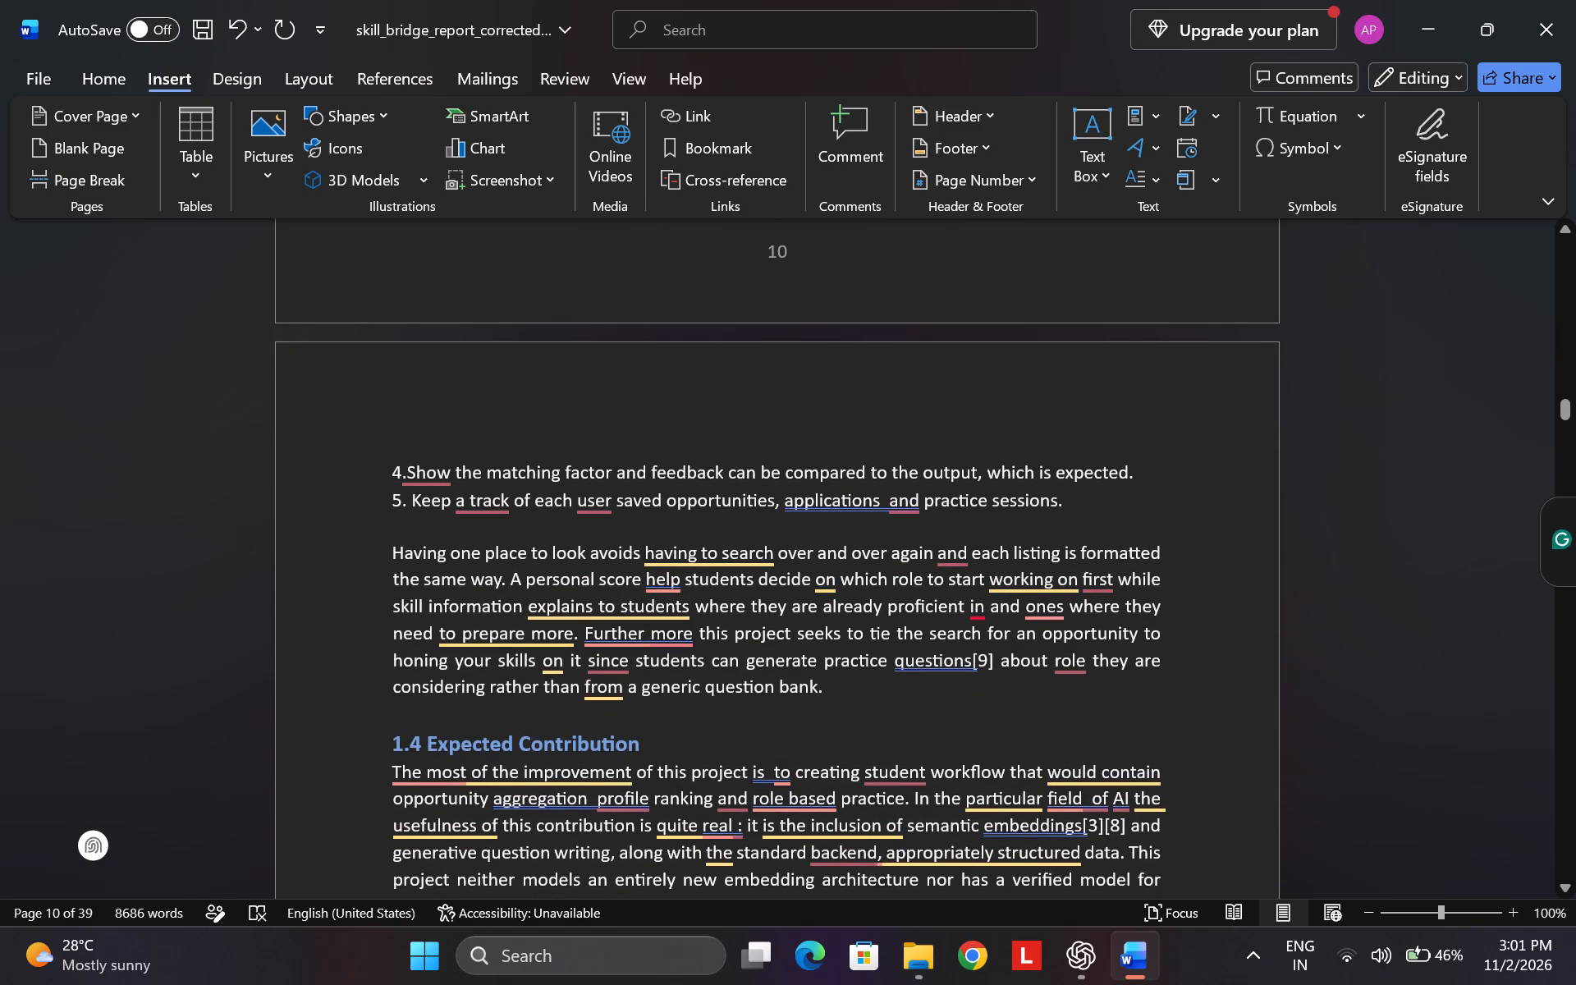
left_click_drag(506, 578, 696, 627)
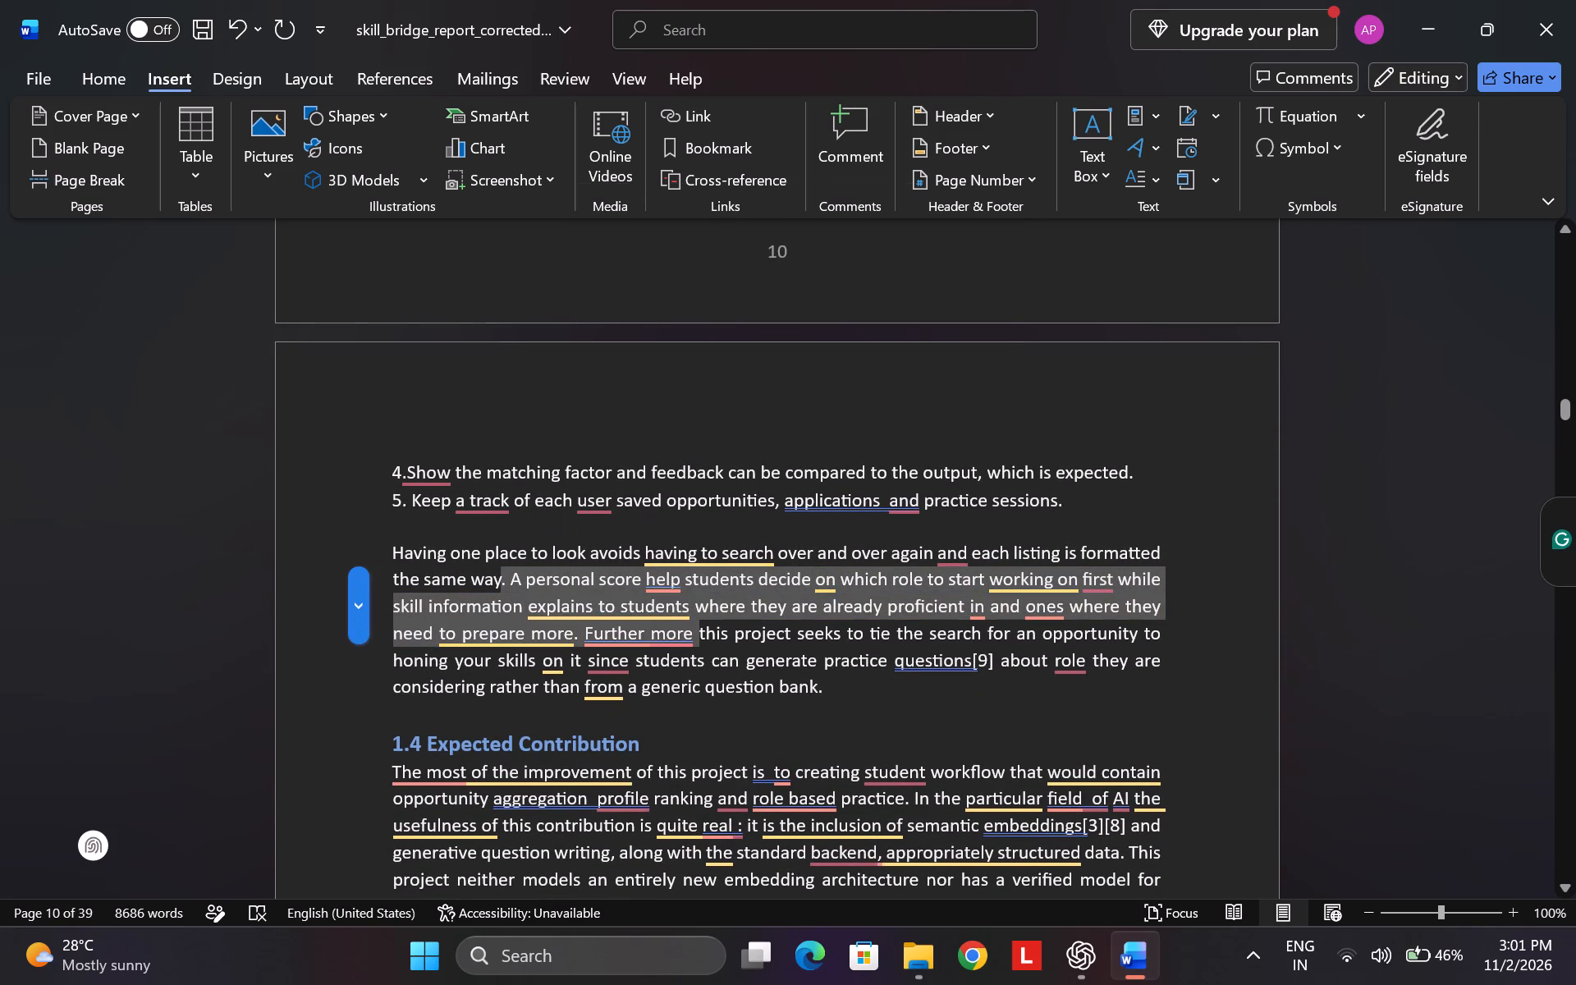
left_click_drag(696, 627, 580, 639)
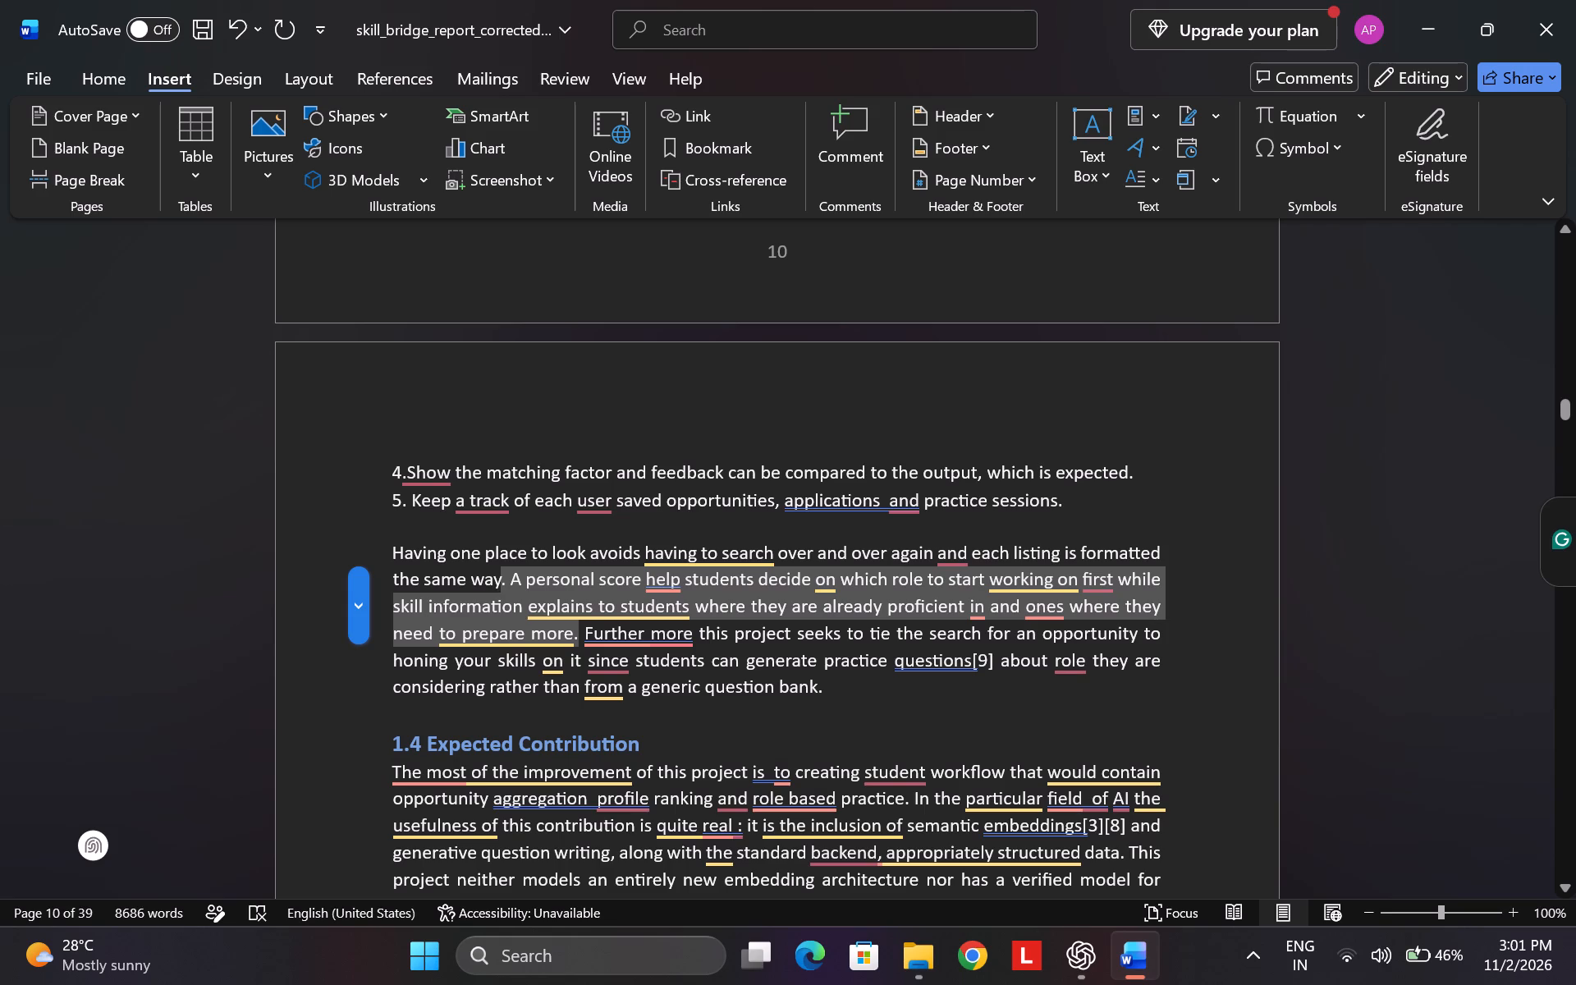
left_click_drag(580, 639, 577, 625)
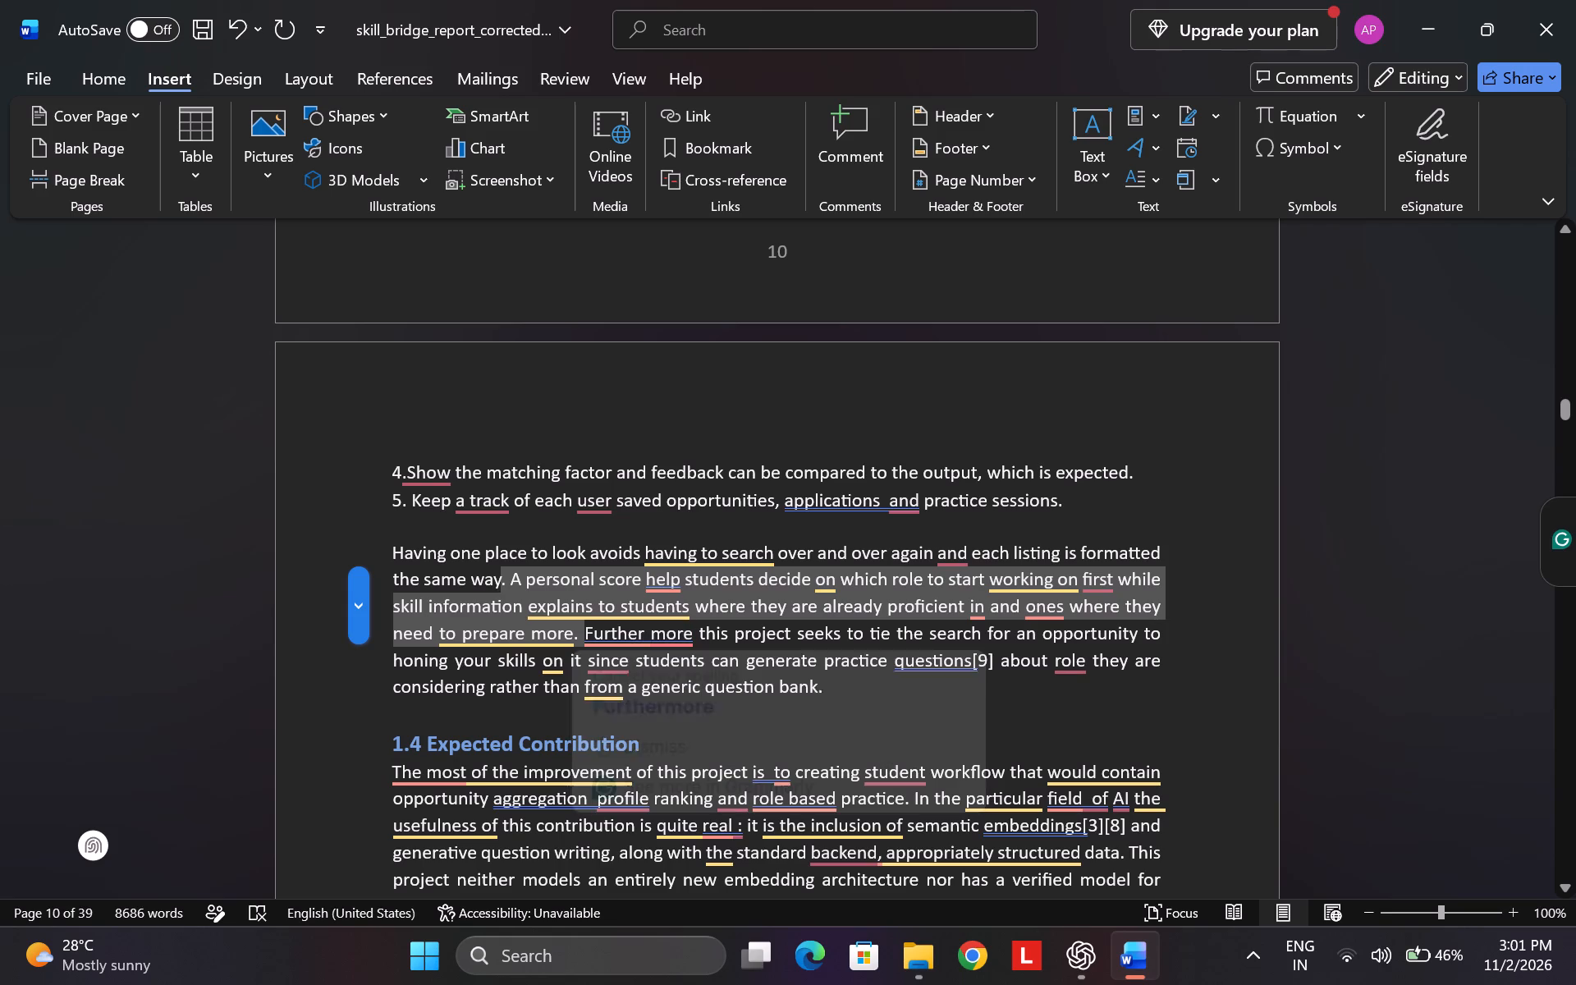
left_click_drag(577, 625, 577, 628)
key("BackSpace")
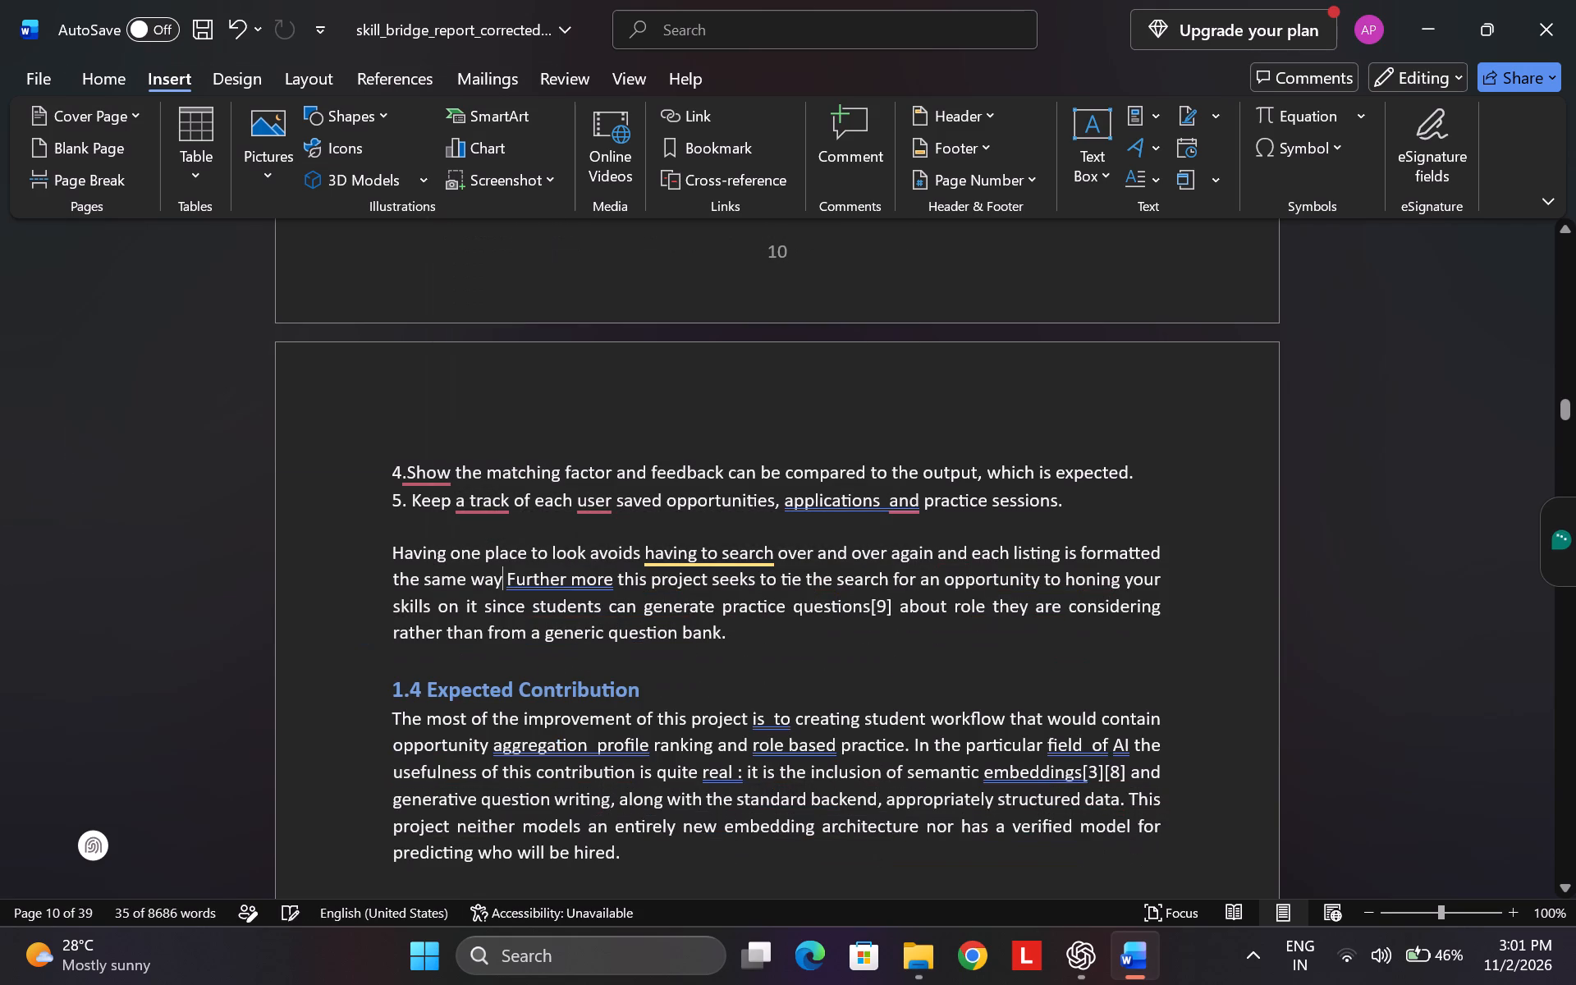
Add a period after "the same way" in 1.3 and insert a copy of 1.5's first two sentences, ending in [1][3][5], after it.
scroll(534, 579, "down", 1)
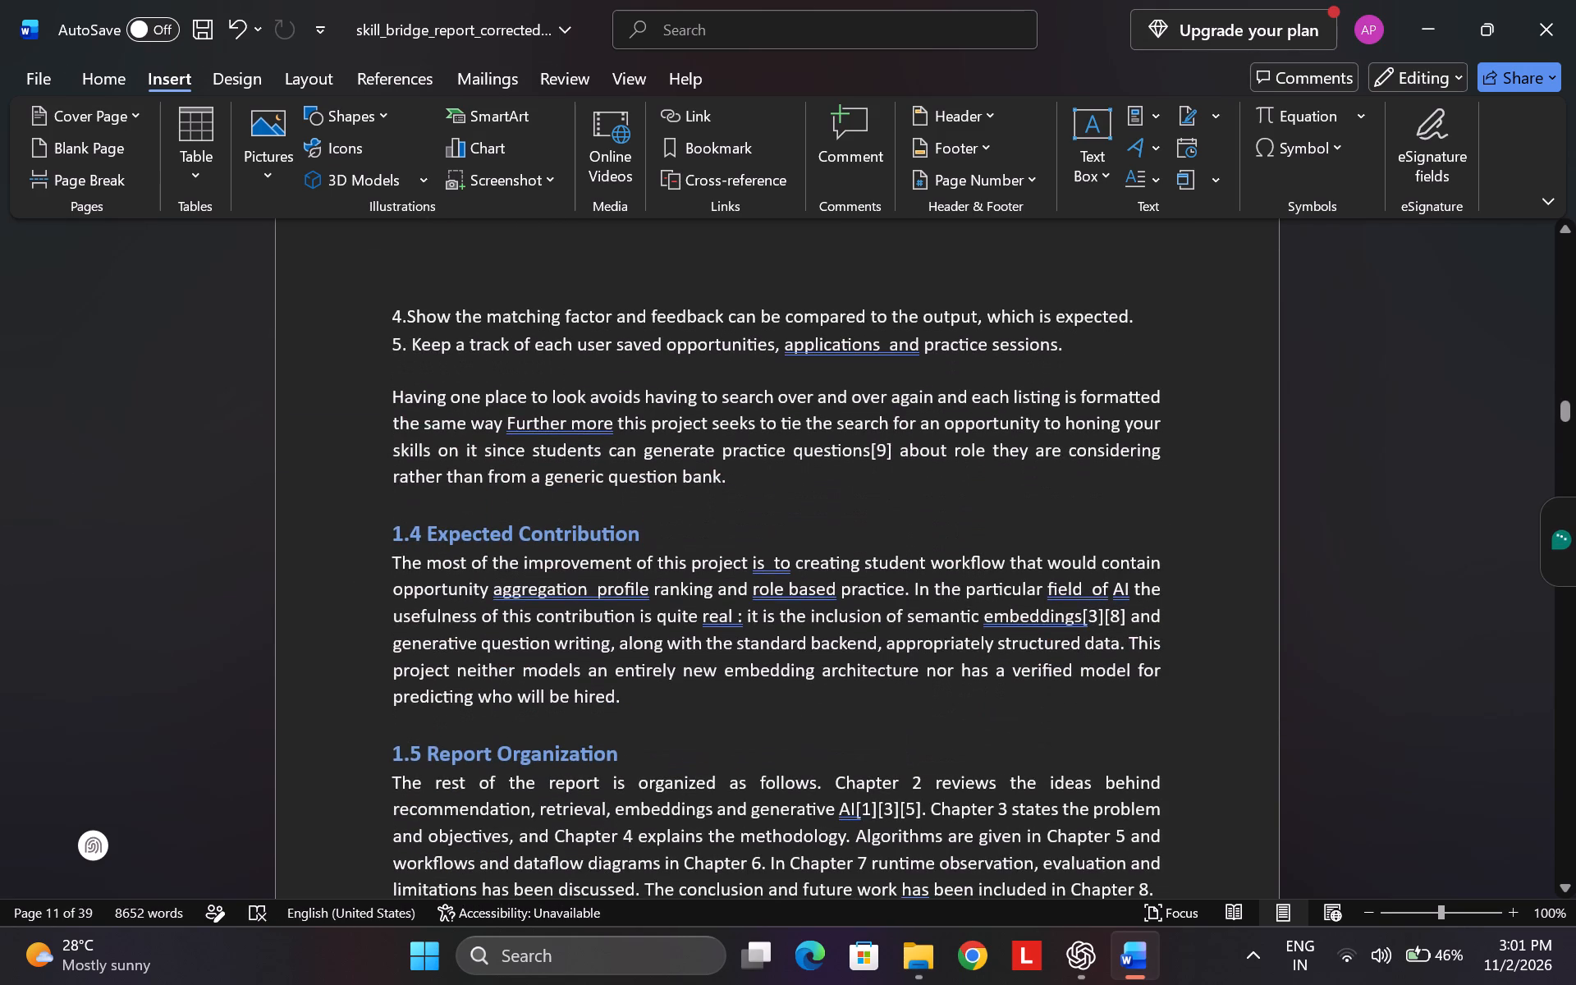
scroll(584, 718, "down", 1)
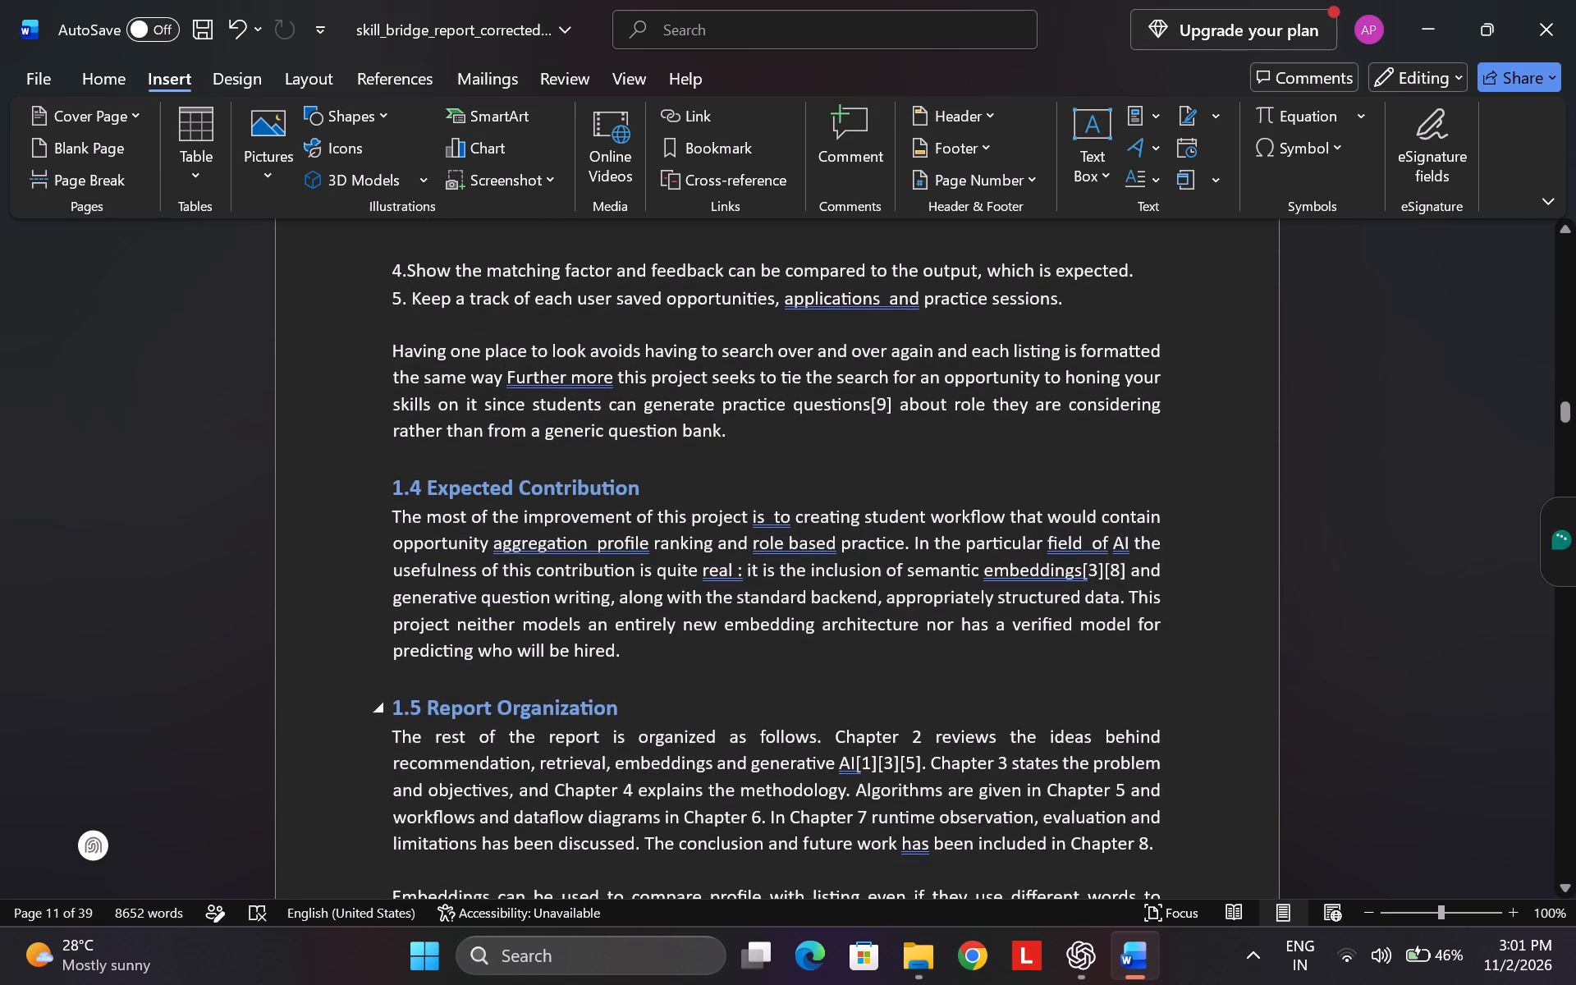
left_click_drag(382, 739, 593, 754)
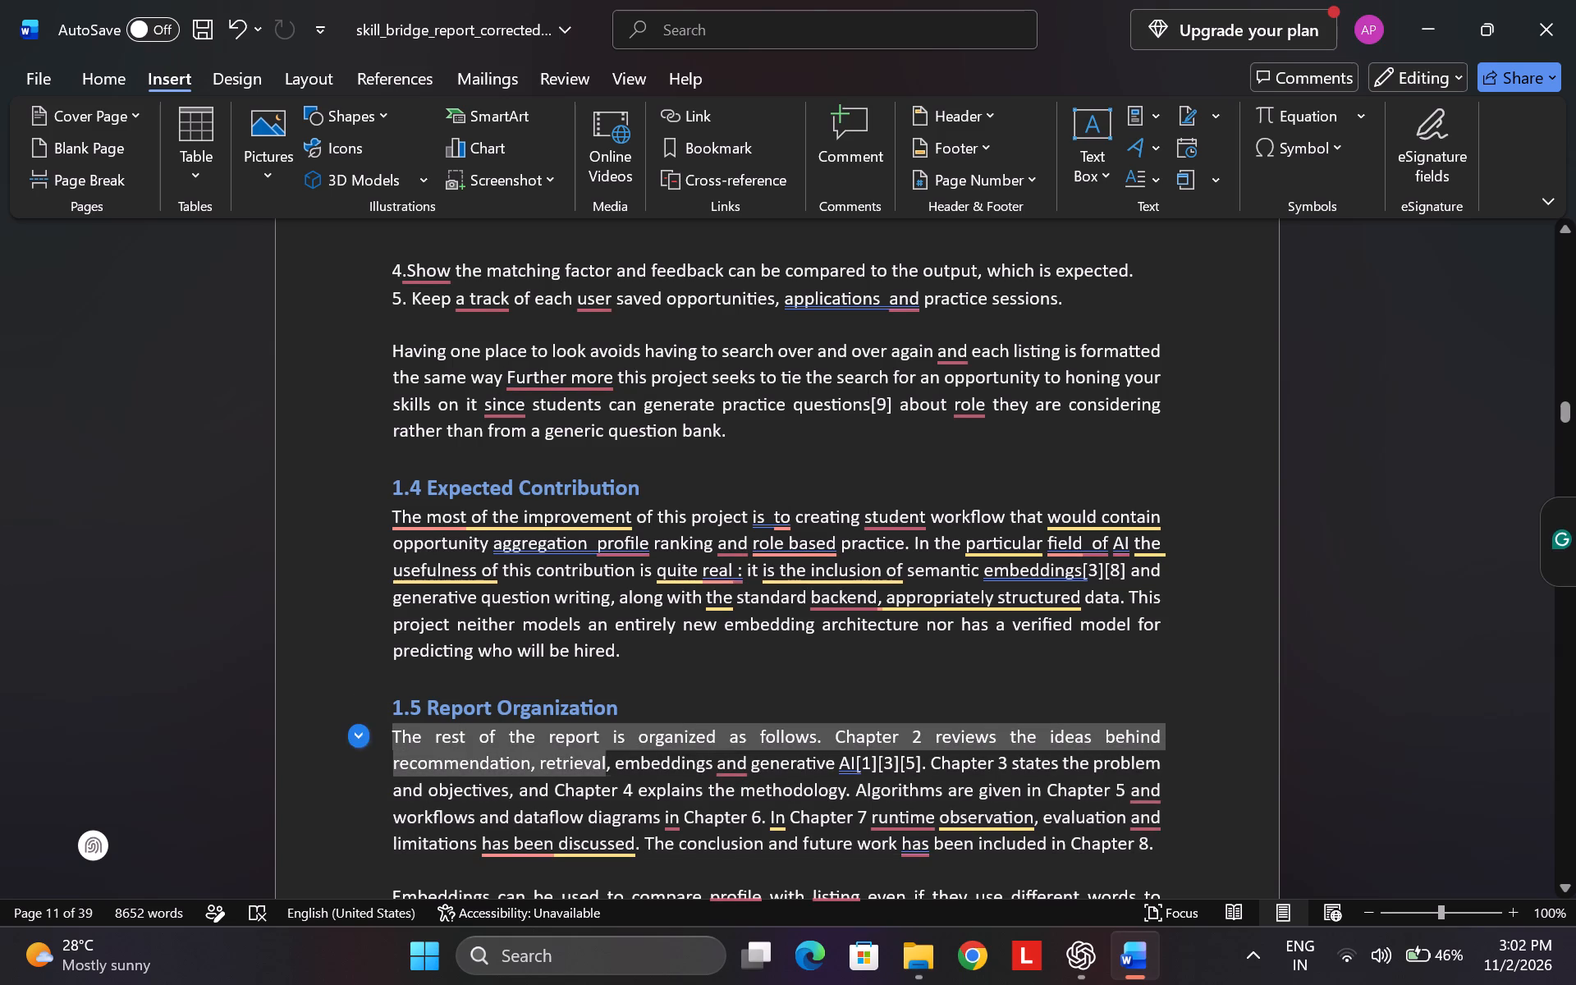
left_click_drag(593, 754, 927, 764)
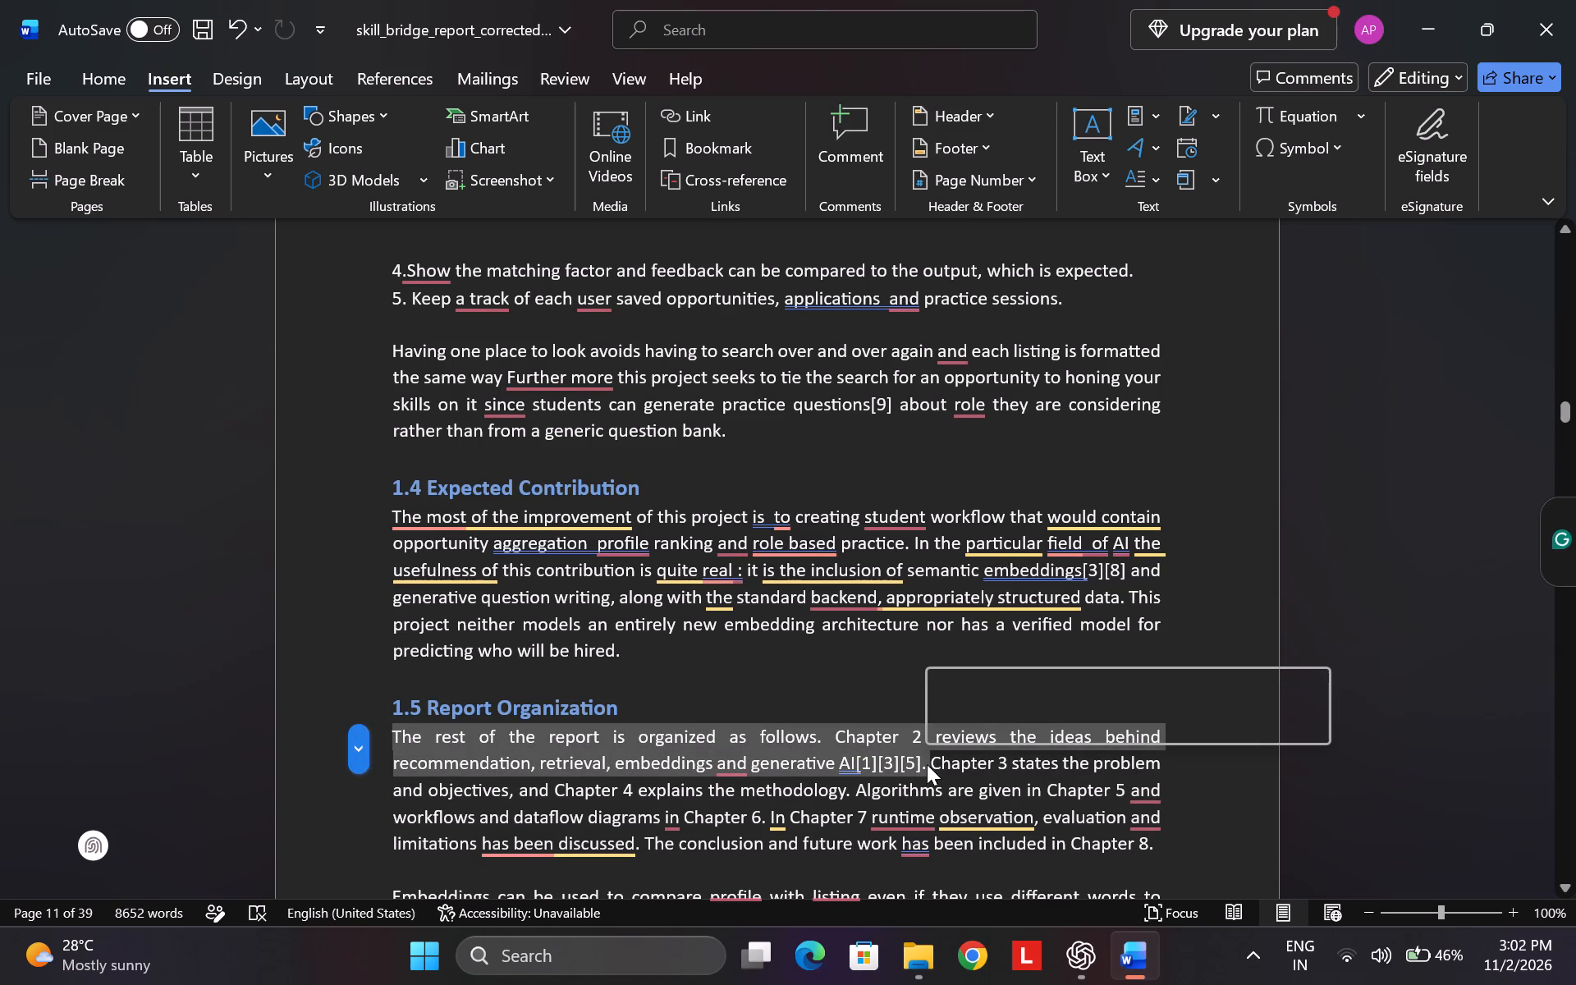
key("ctrl+c")
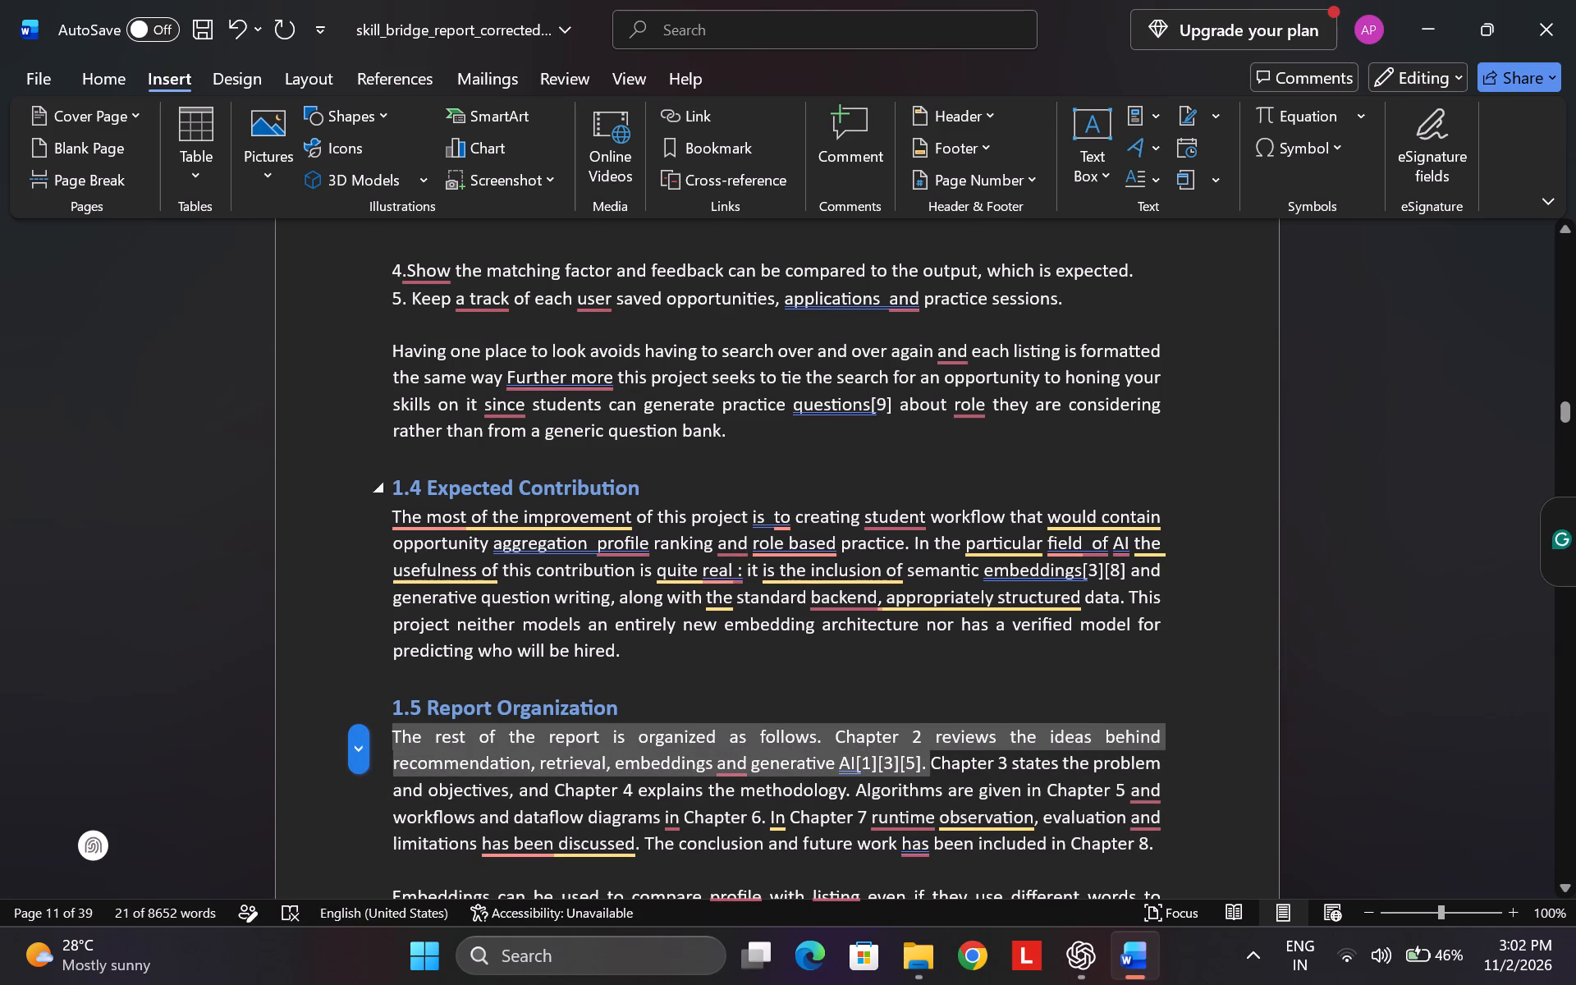
left_click(503, 378)
key("period")
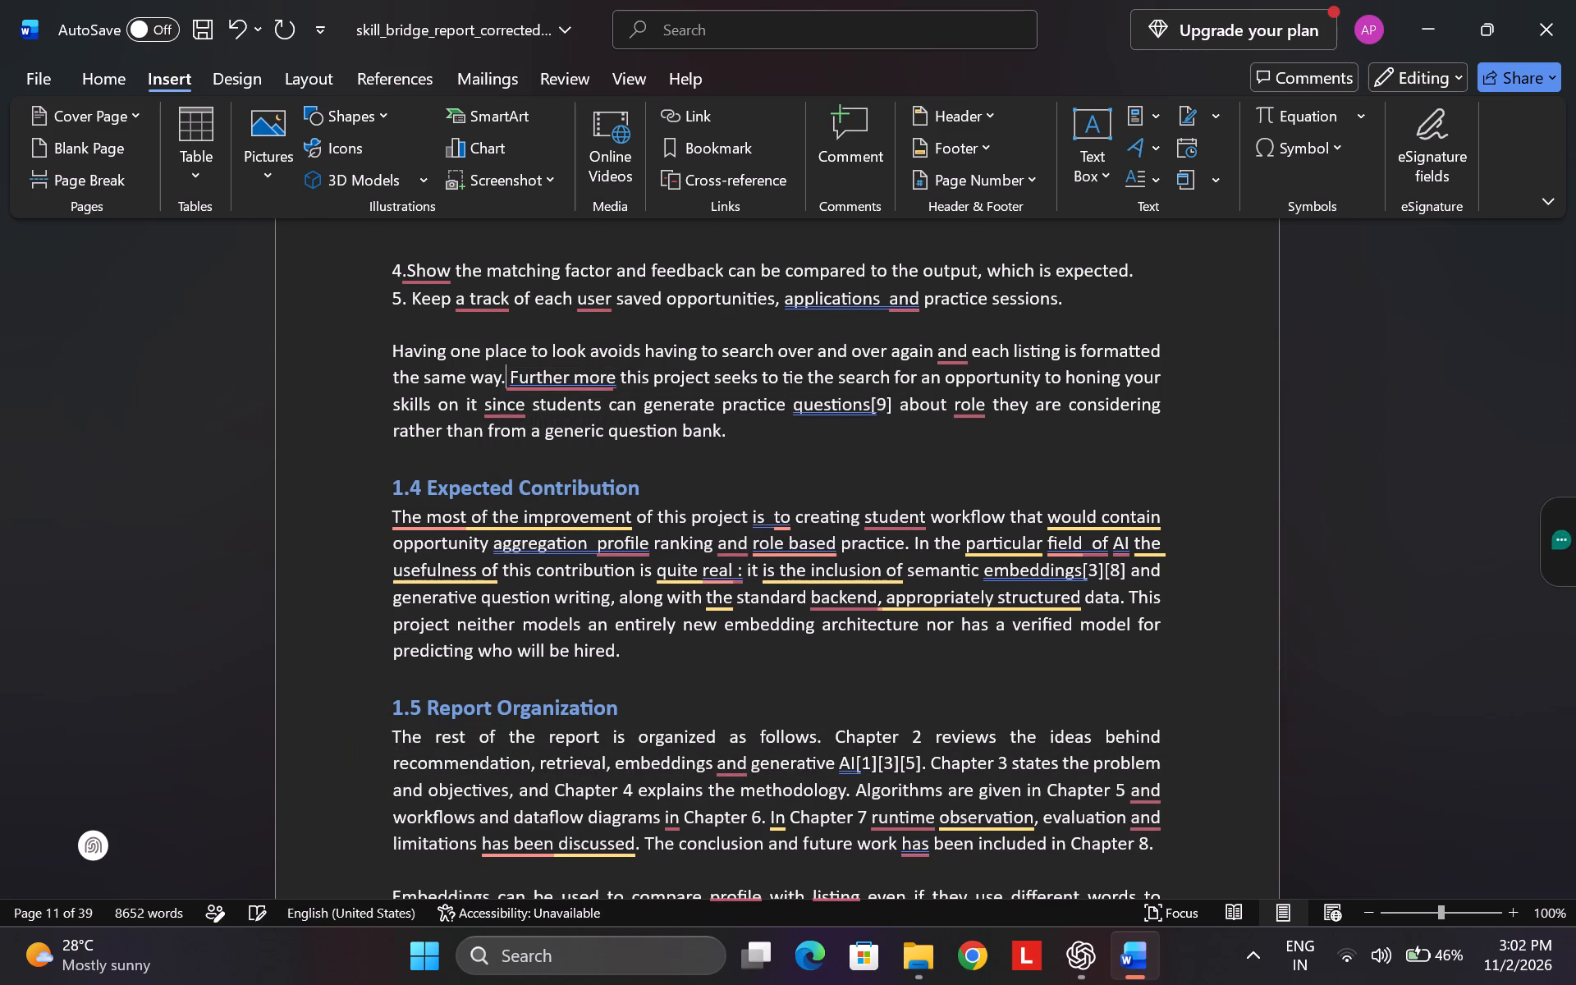
key("ctrl+v")
Delete the first sentence, starting "The most of the improvement of this project", from 1.4 Expected Contribution.
scroll(762, 478, "down", 1)
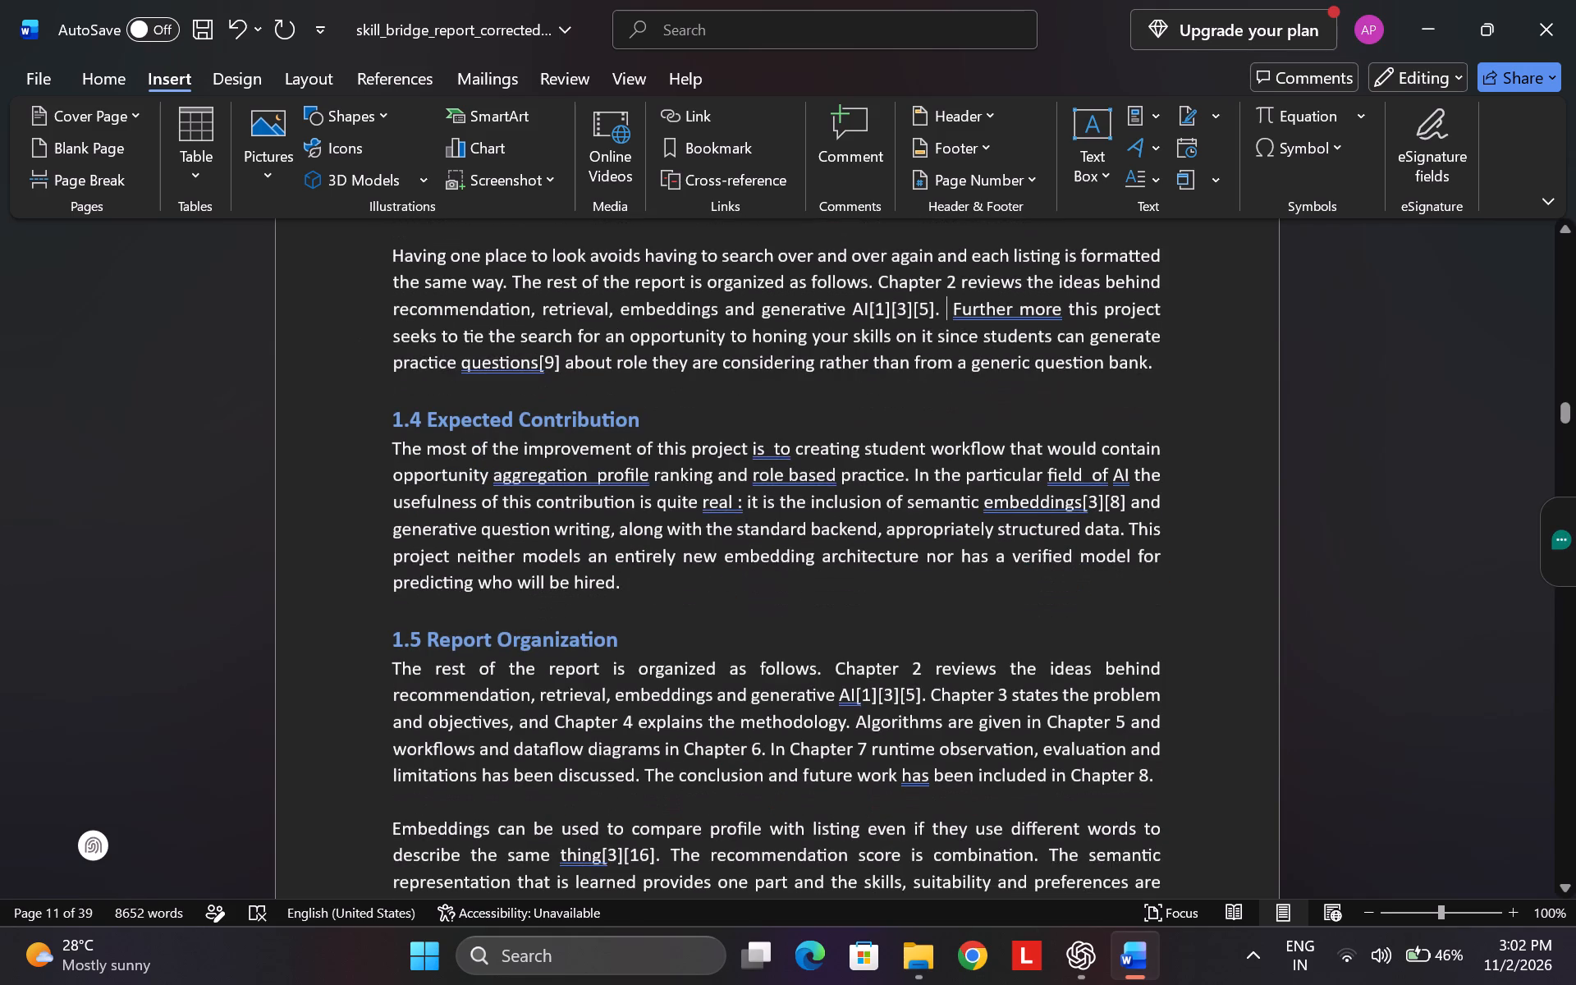
scroll(762, 478, "down", 2)
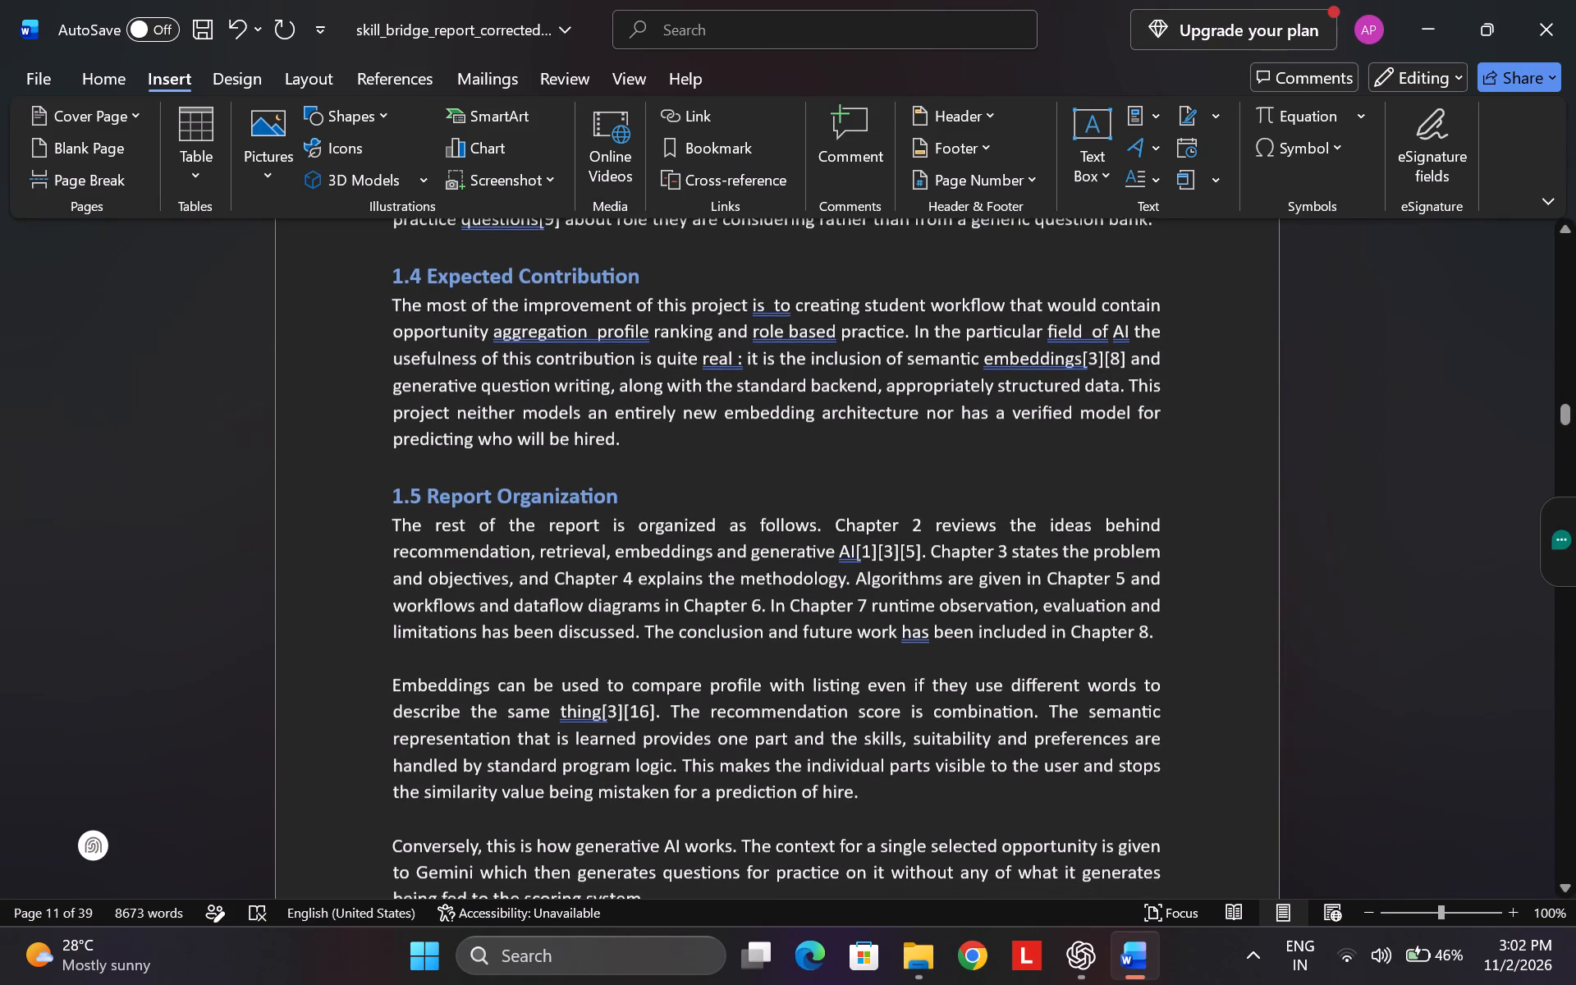
scroll(762, 478, "down", 1)
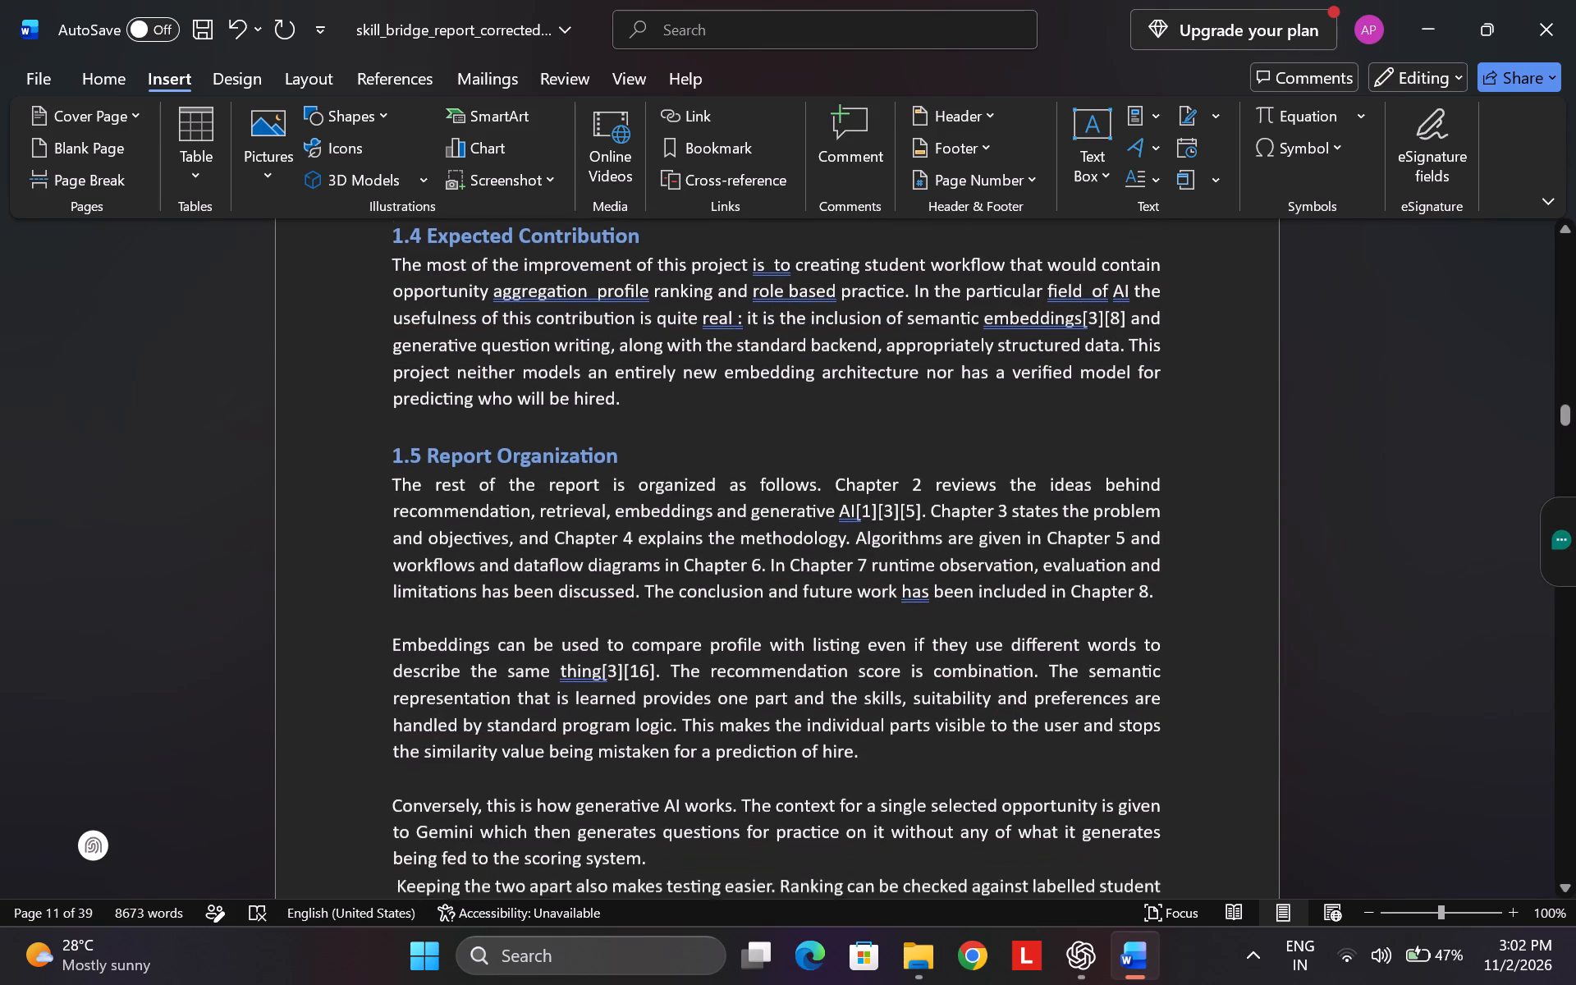
scroll(762, 478, "down", 1)
scroll(762, 478, "up", 1)
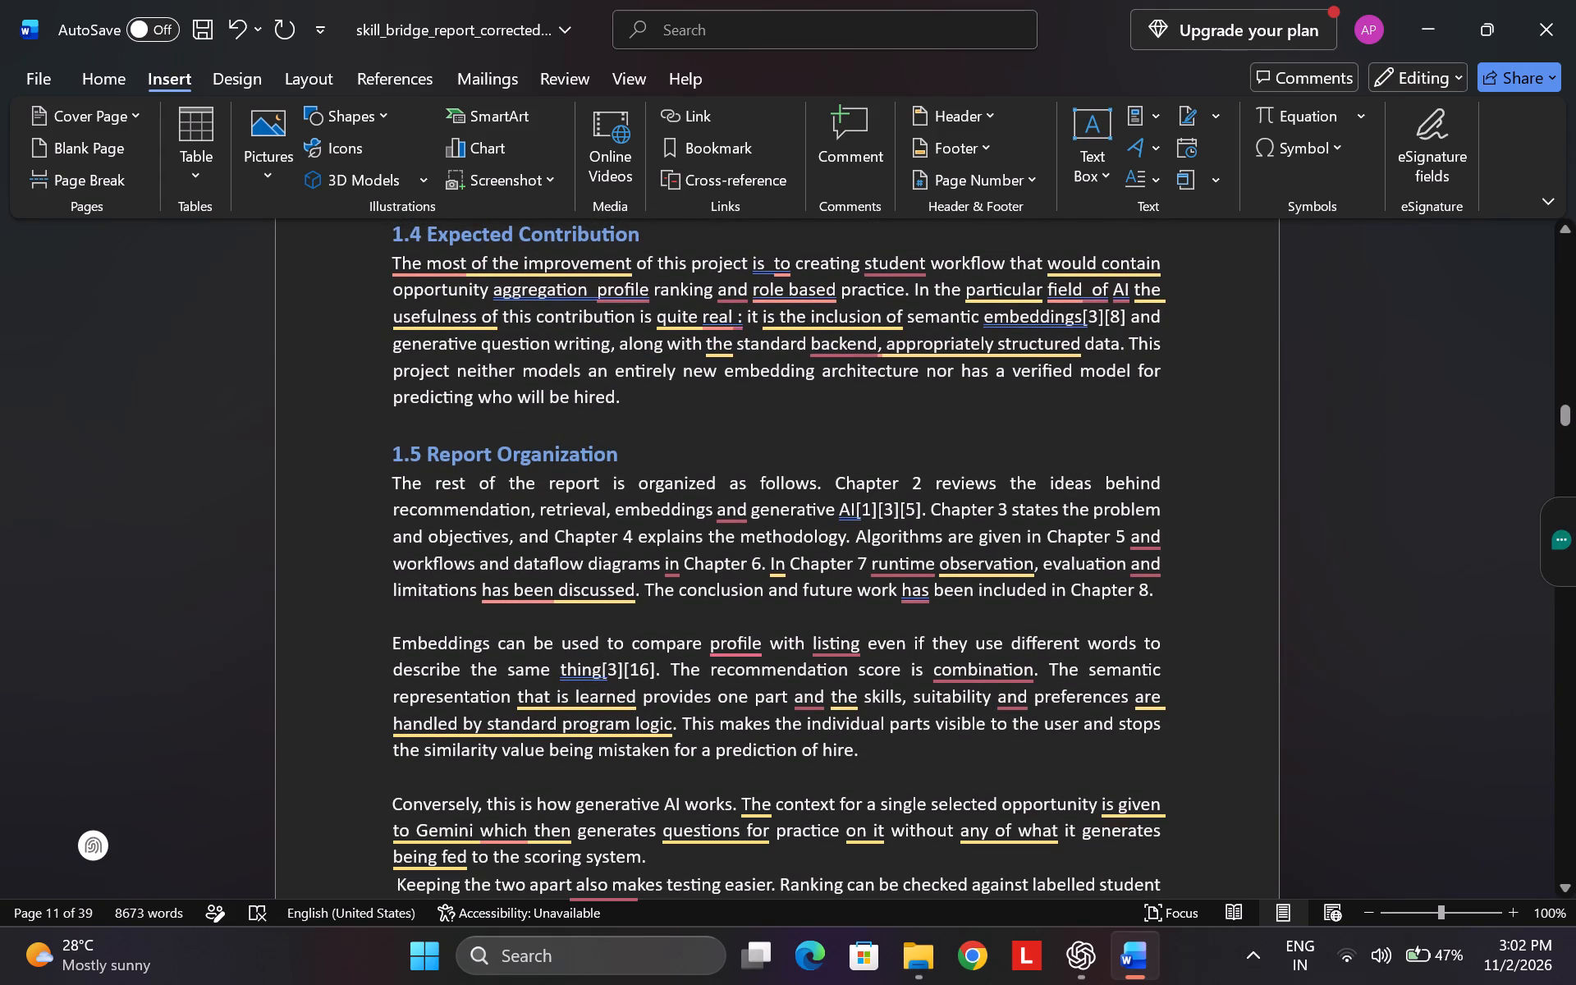
scroll(433, 284, "up", 1)
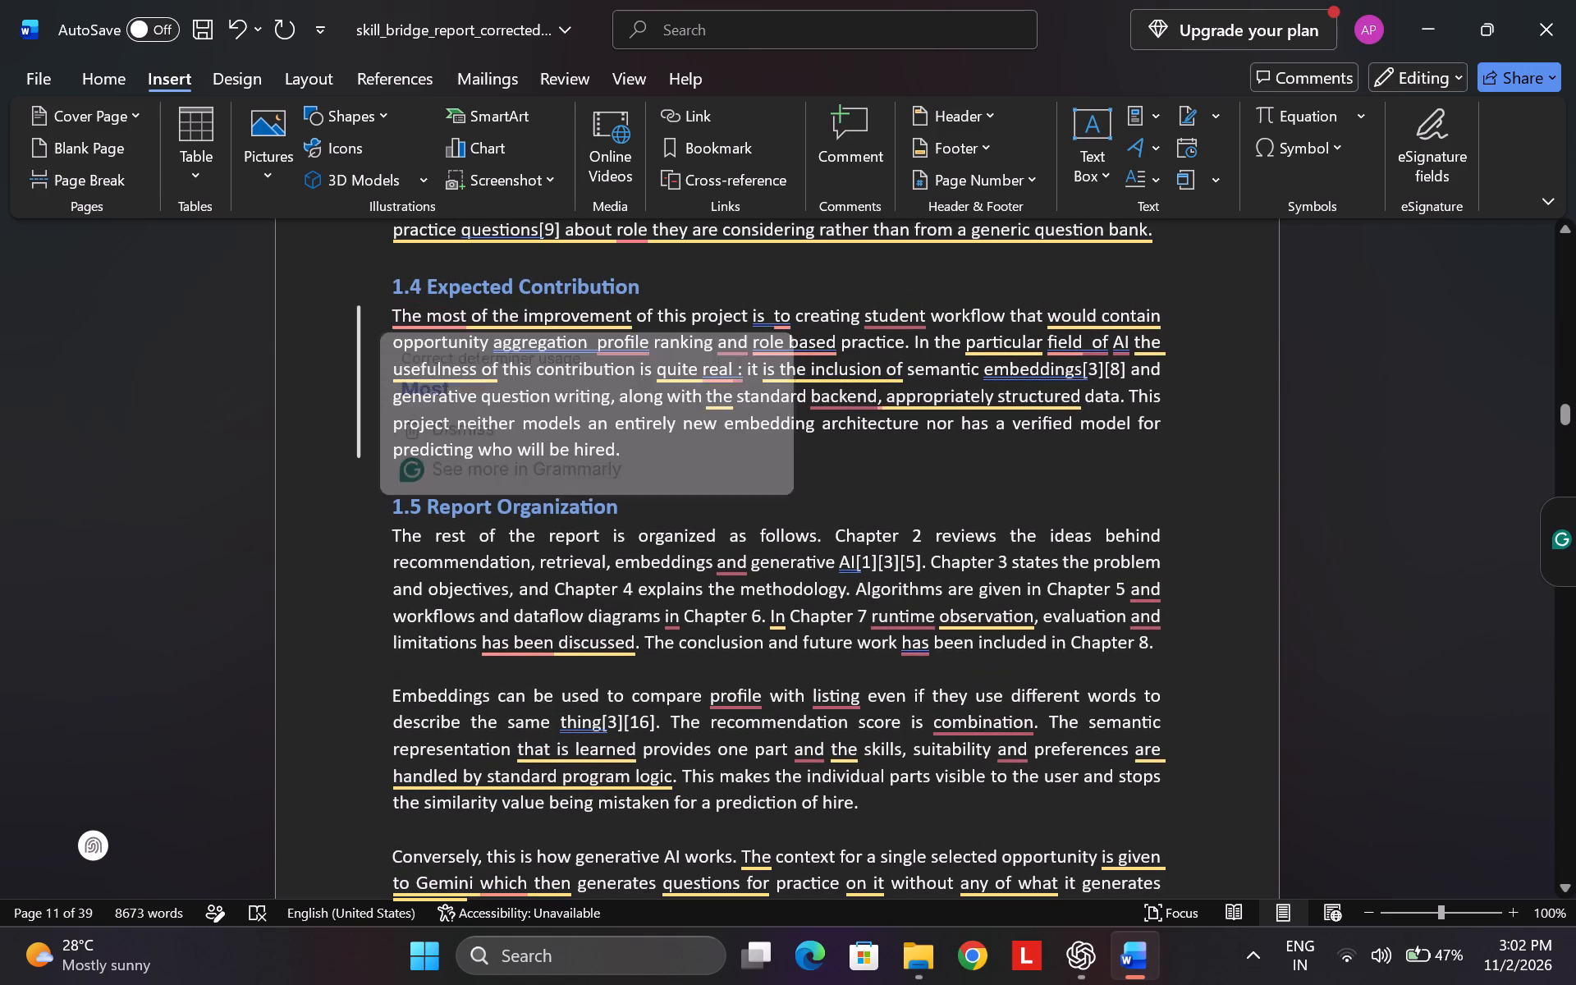
left_click_drag(385, 314, 886, 353)
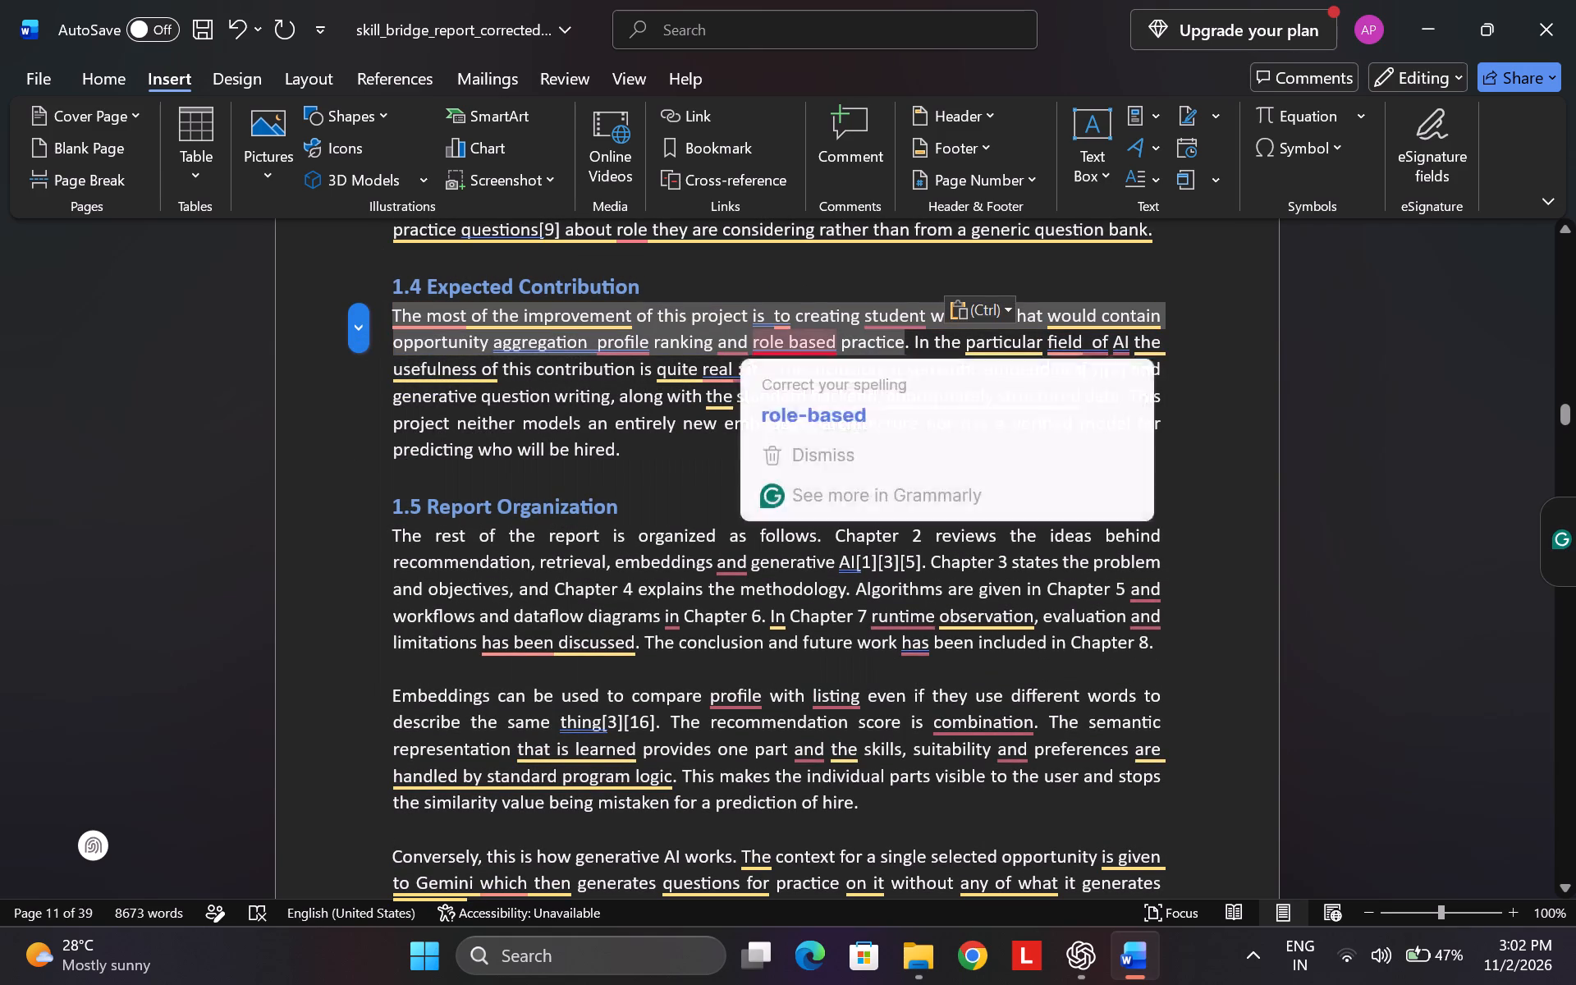
left_click_drag(886, 353, 910, 350)
key("BackSpace")
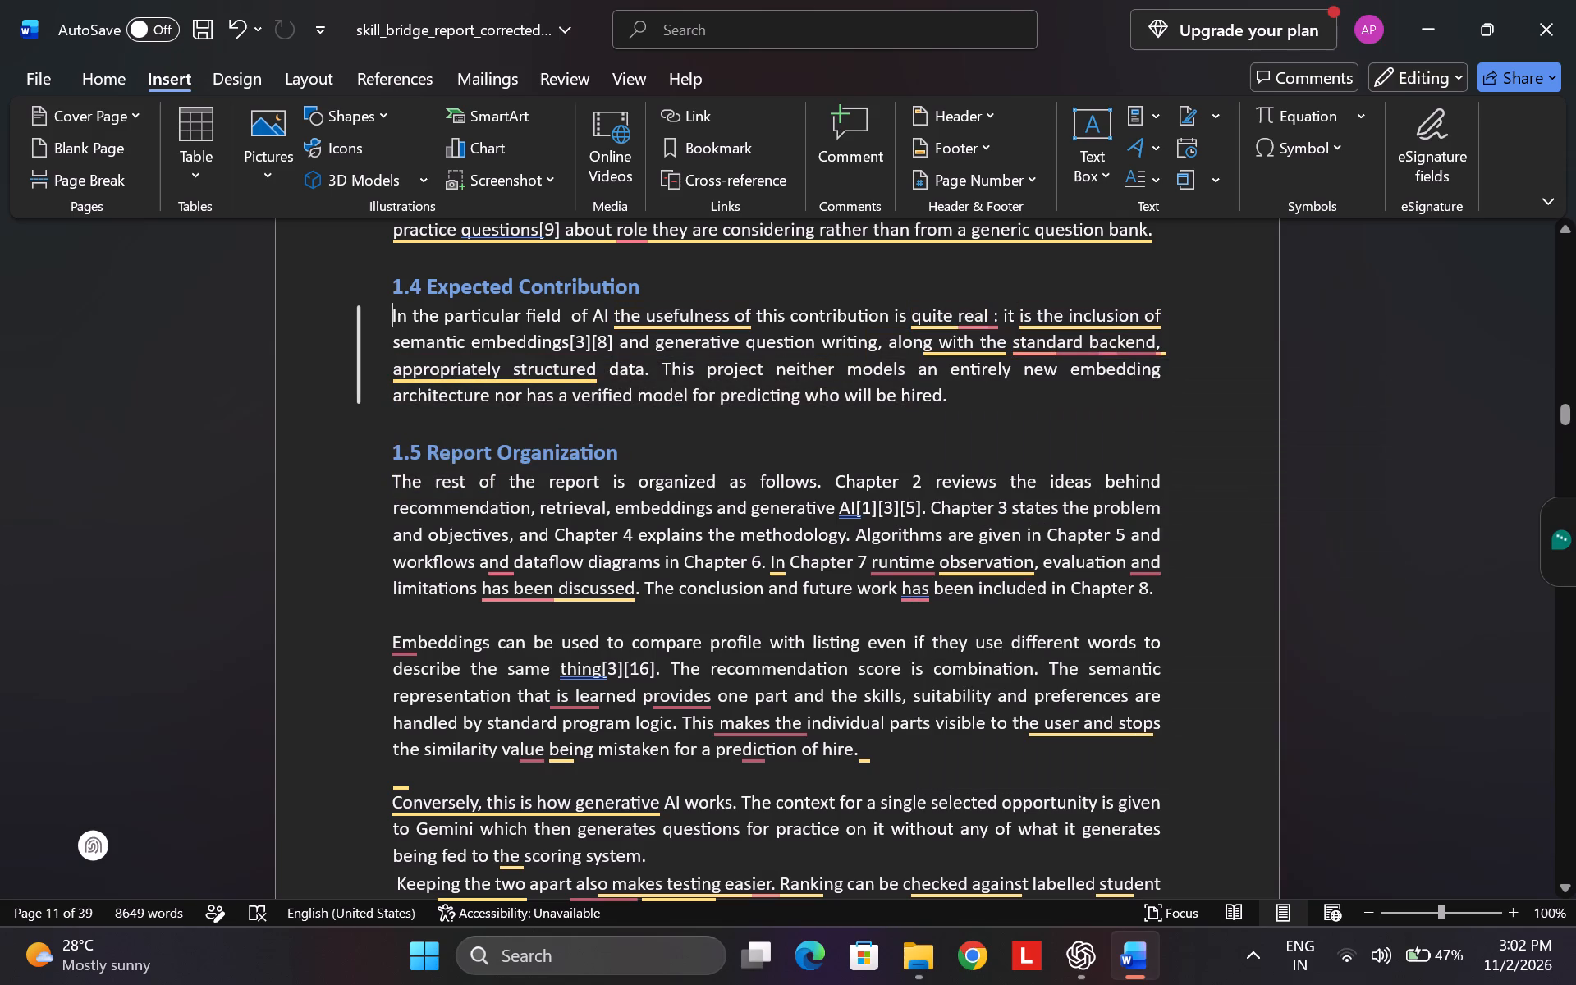
Delete the two sentences about Chapter 7 and Chapter 8 from the end of the first paragraph of 1.5 Report Organization.
scroll(668, 377, "down", 1)
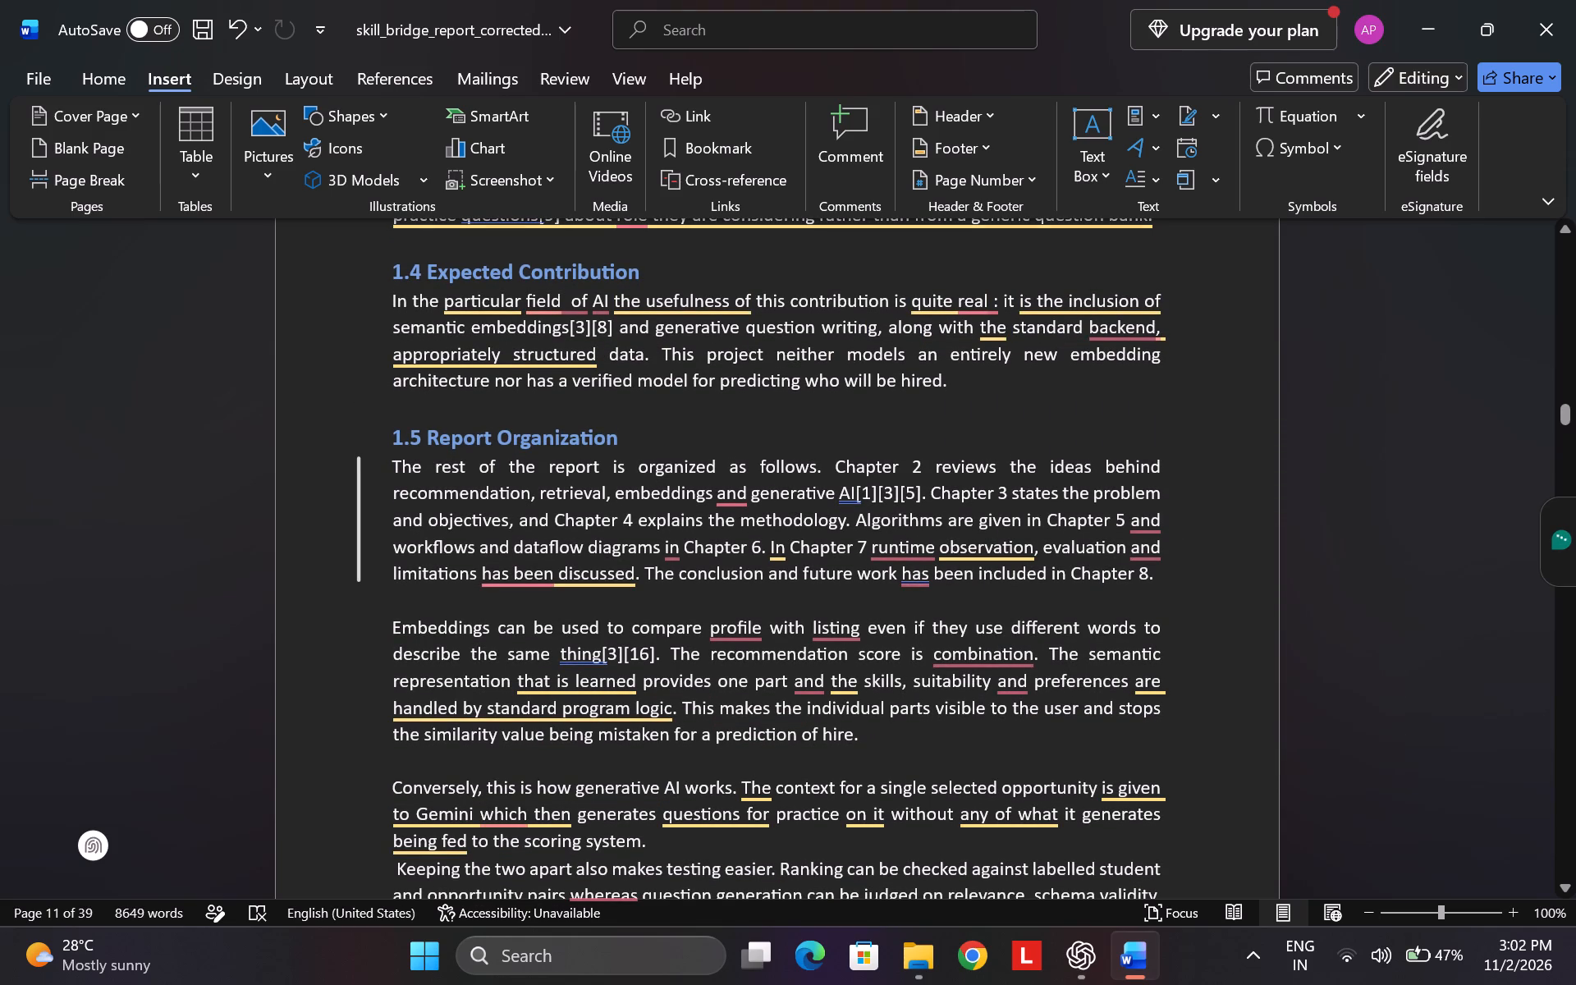
scroll(667, 479, "down", 1)
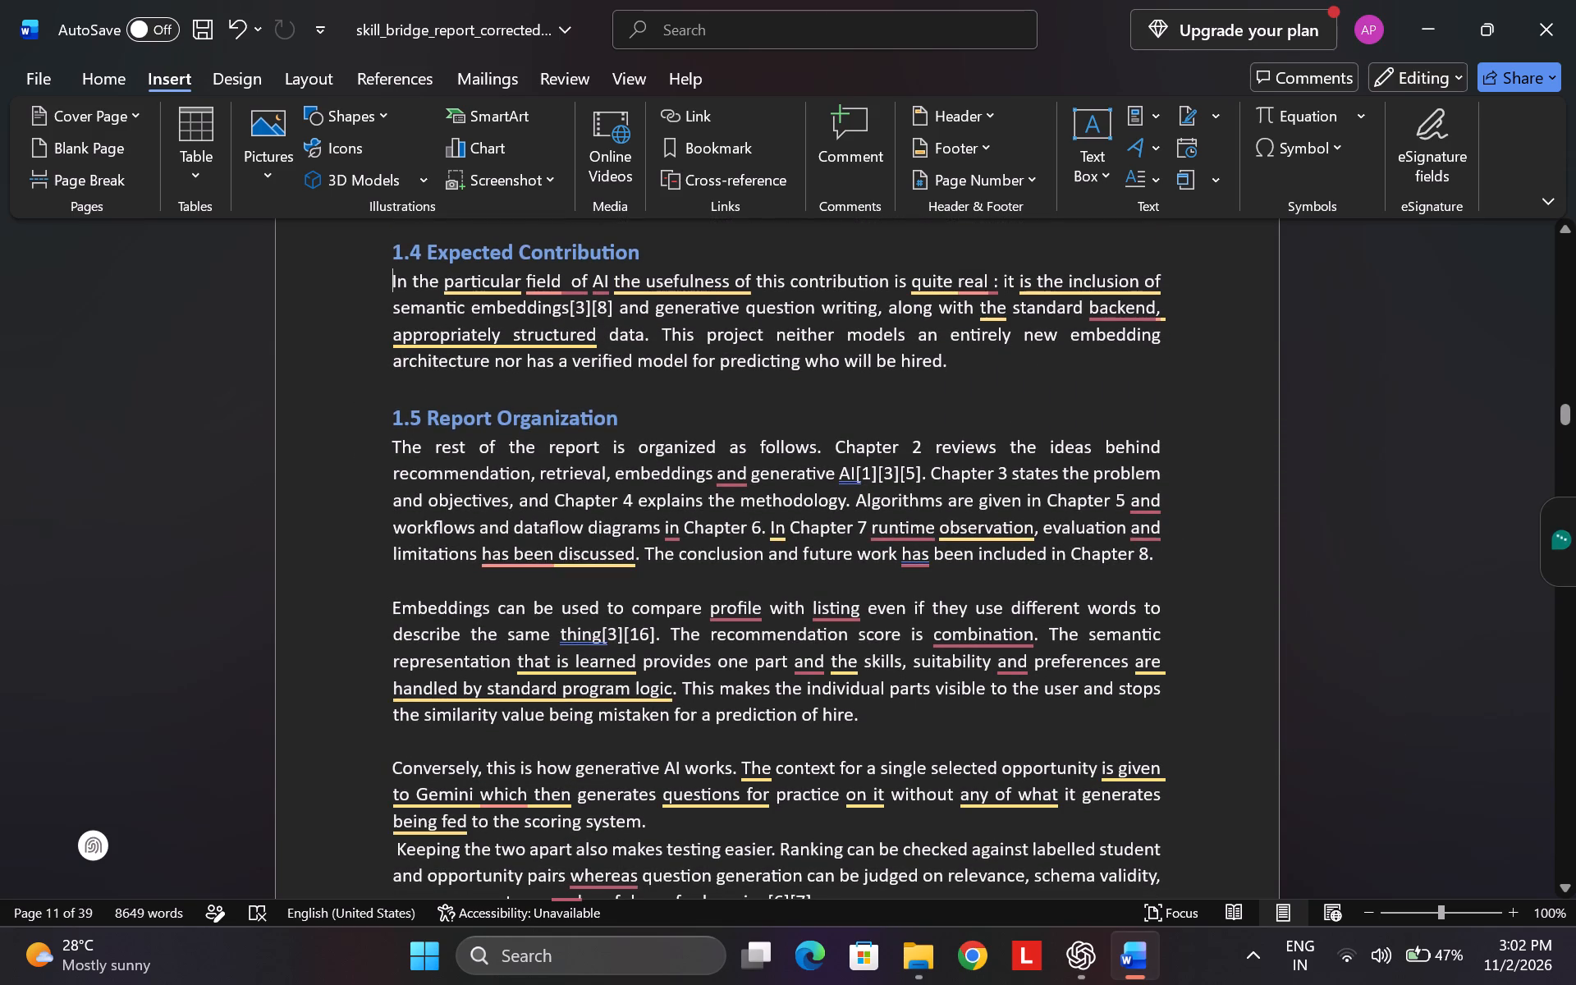
left_click(763, 532)
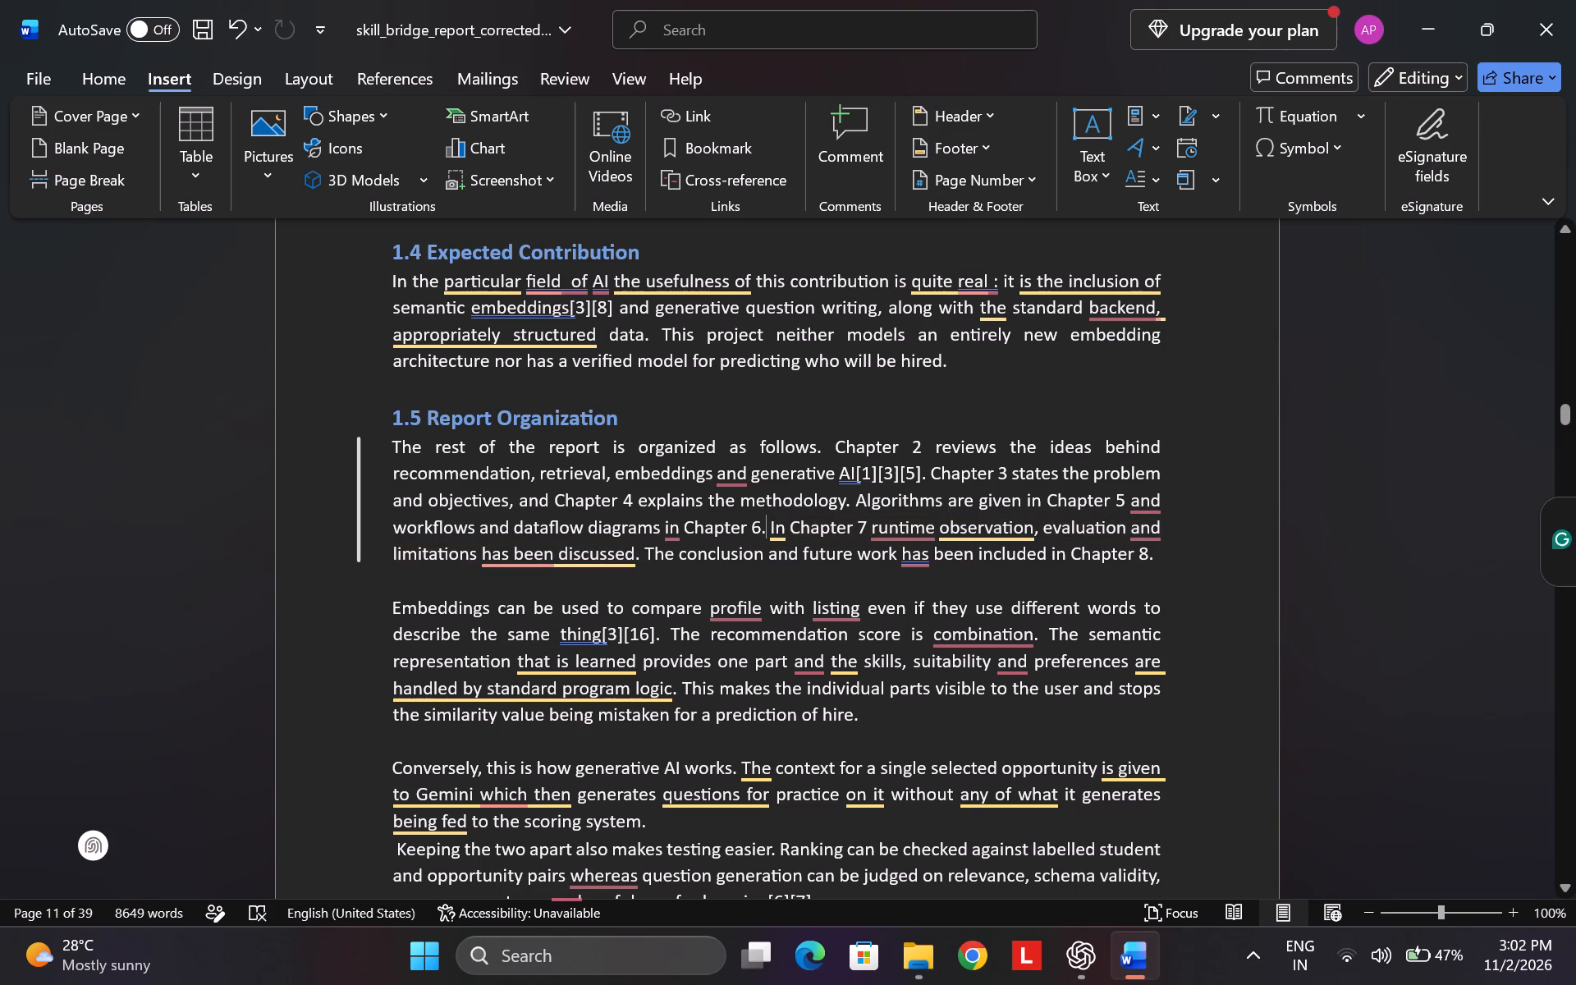
left_click_drag(769, 528, 1162, 556)
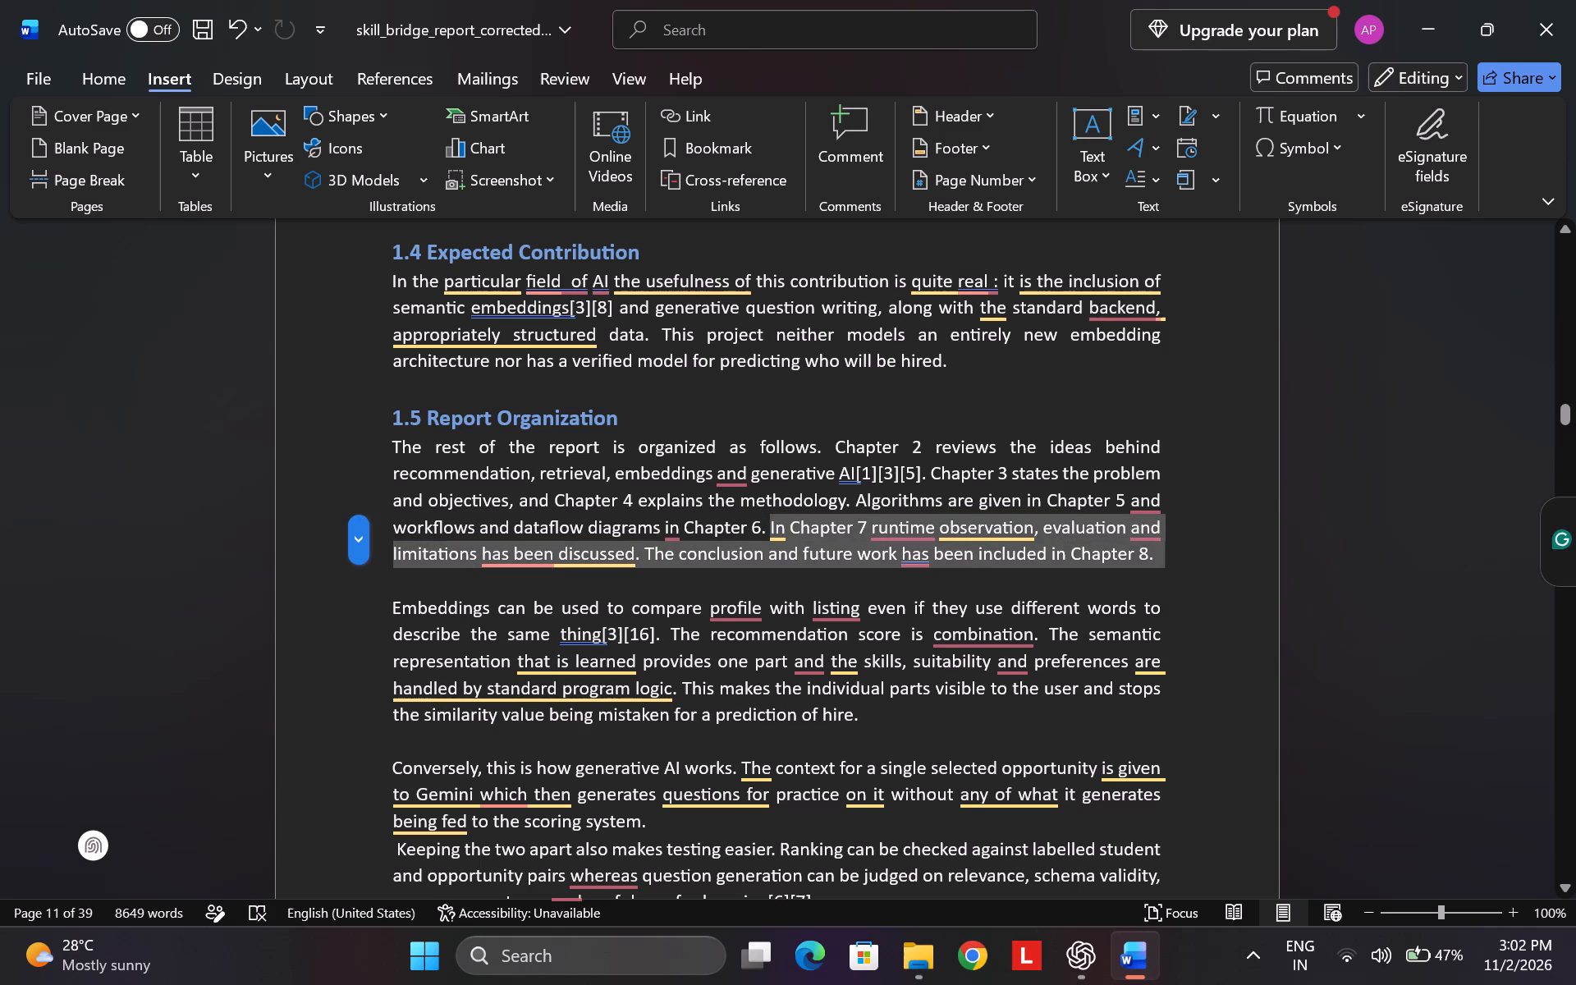
left_click_drag(1162, 556, 1164, 556)
key("BackSpace")
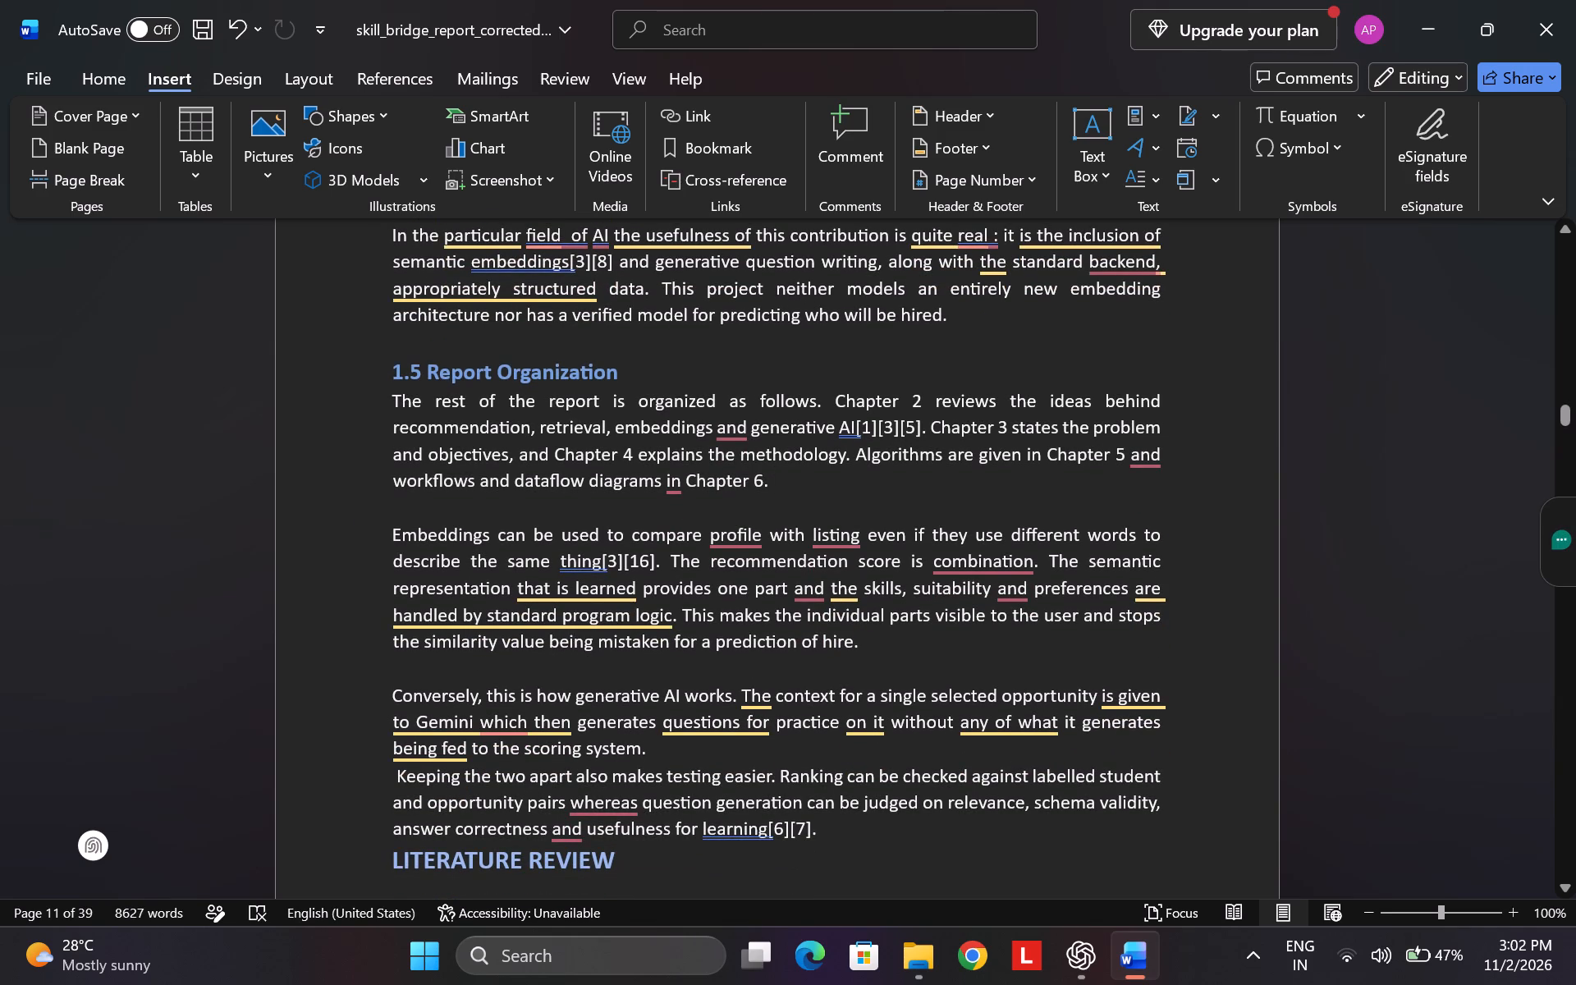
Move the LITERATURE REVIEW heading and the text below it onto a new page after the Introduction.
scroll(1002, 575, "down", 1)
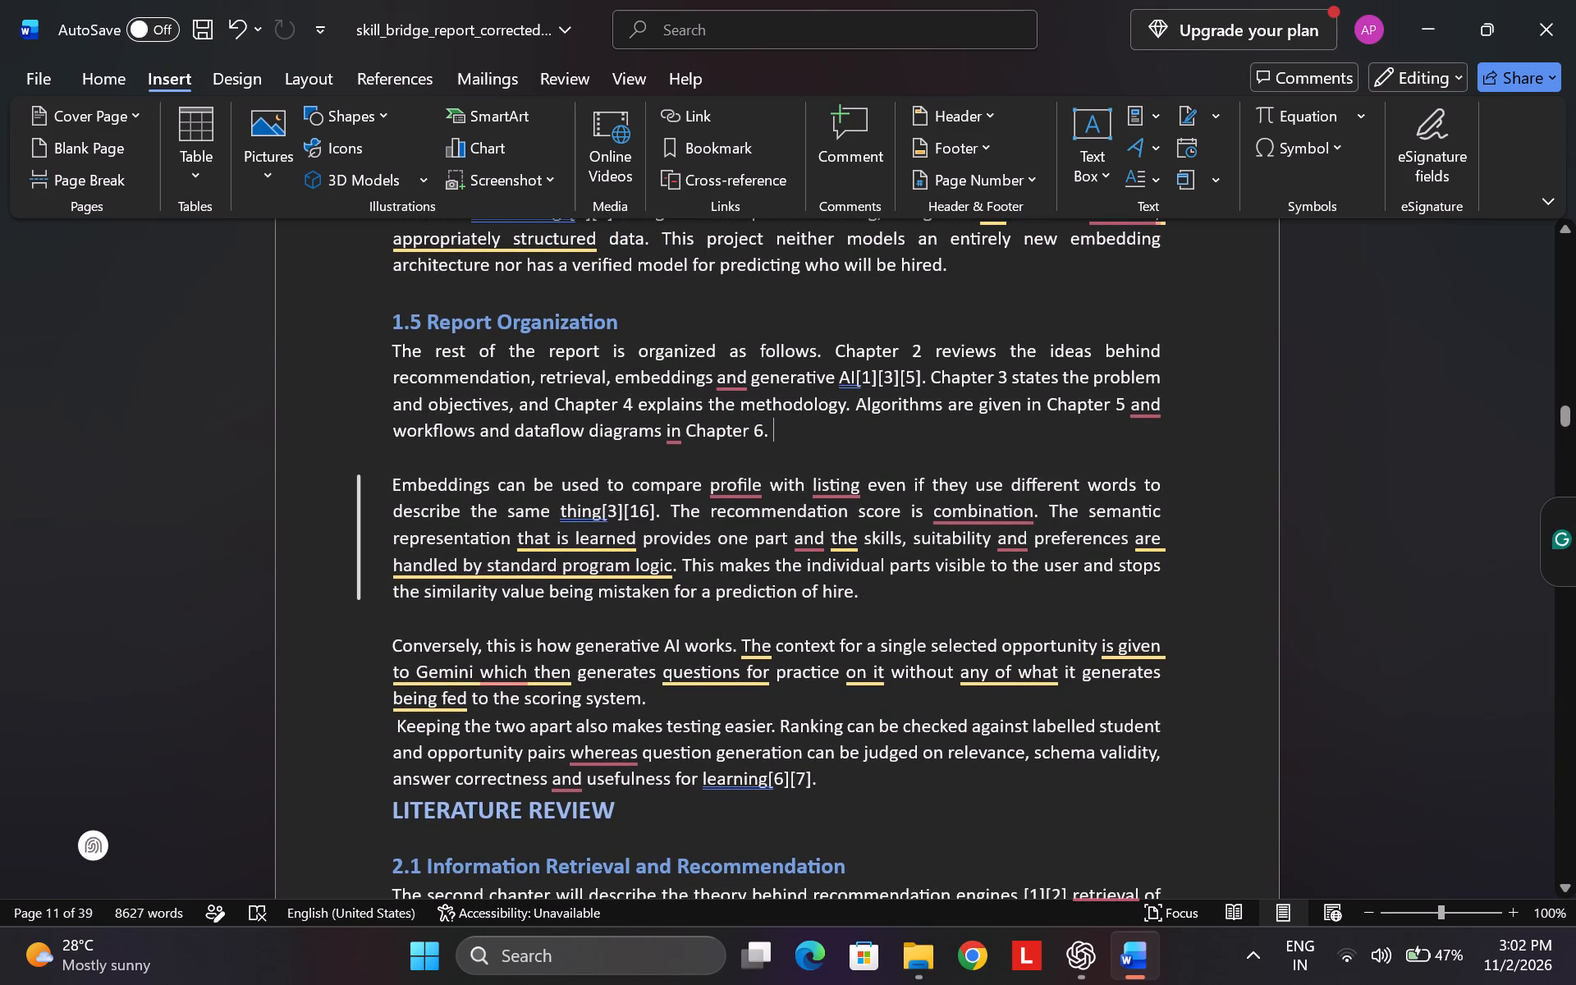
scroll(638, 528, "down", 1)
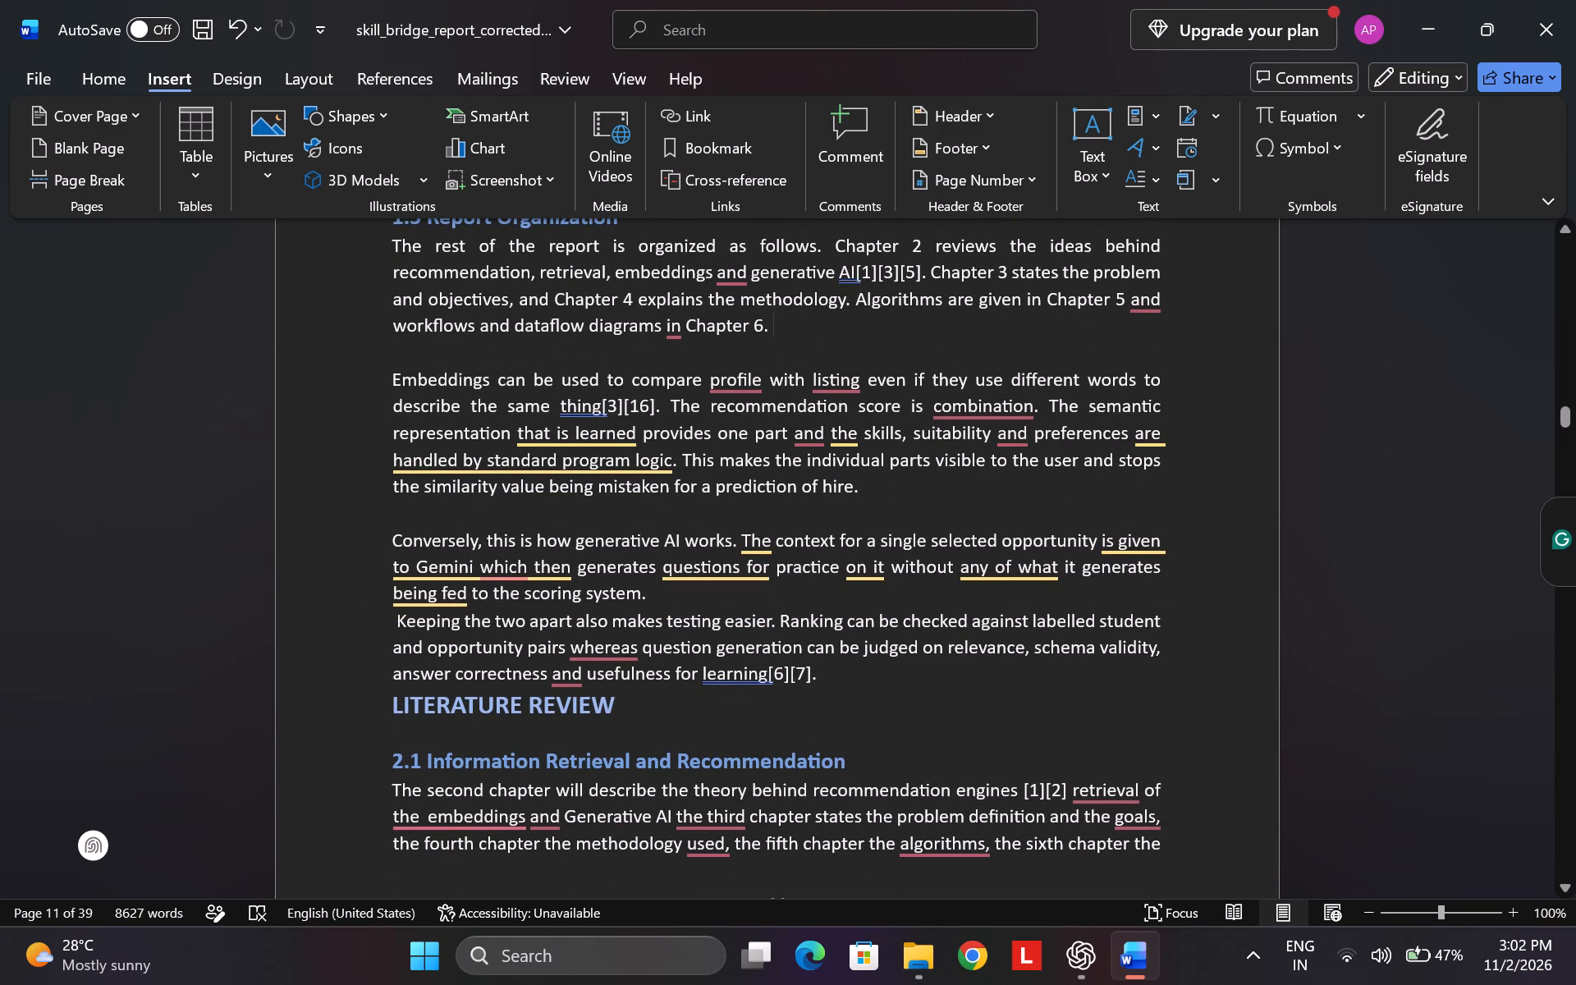
scroll(758, 514, "down", 1)
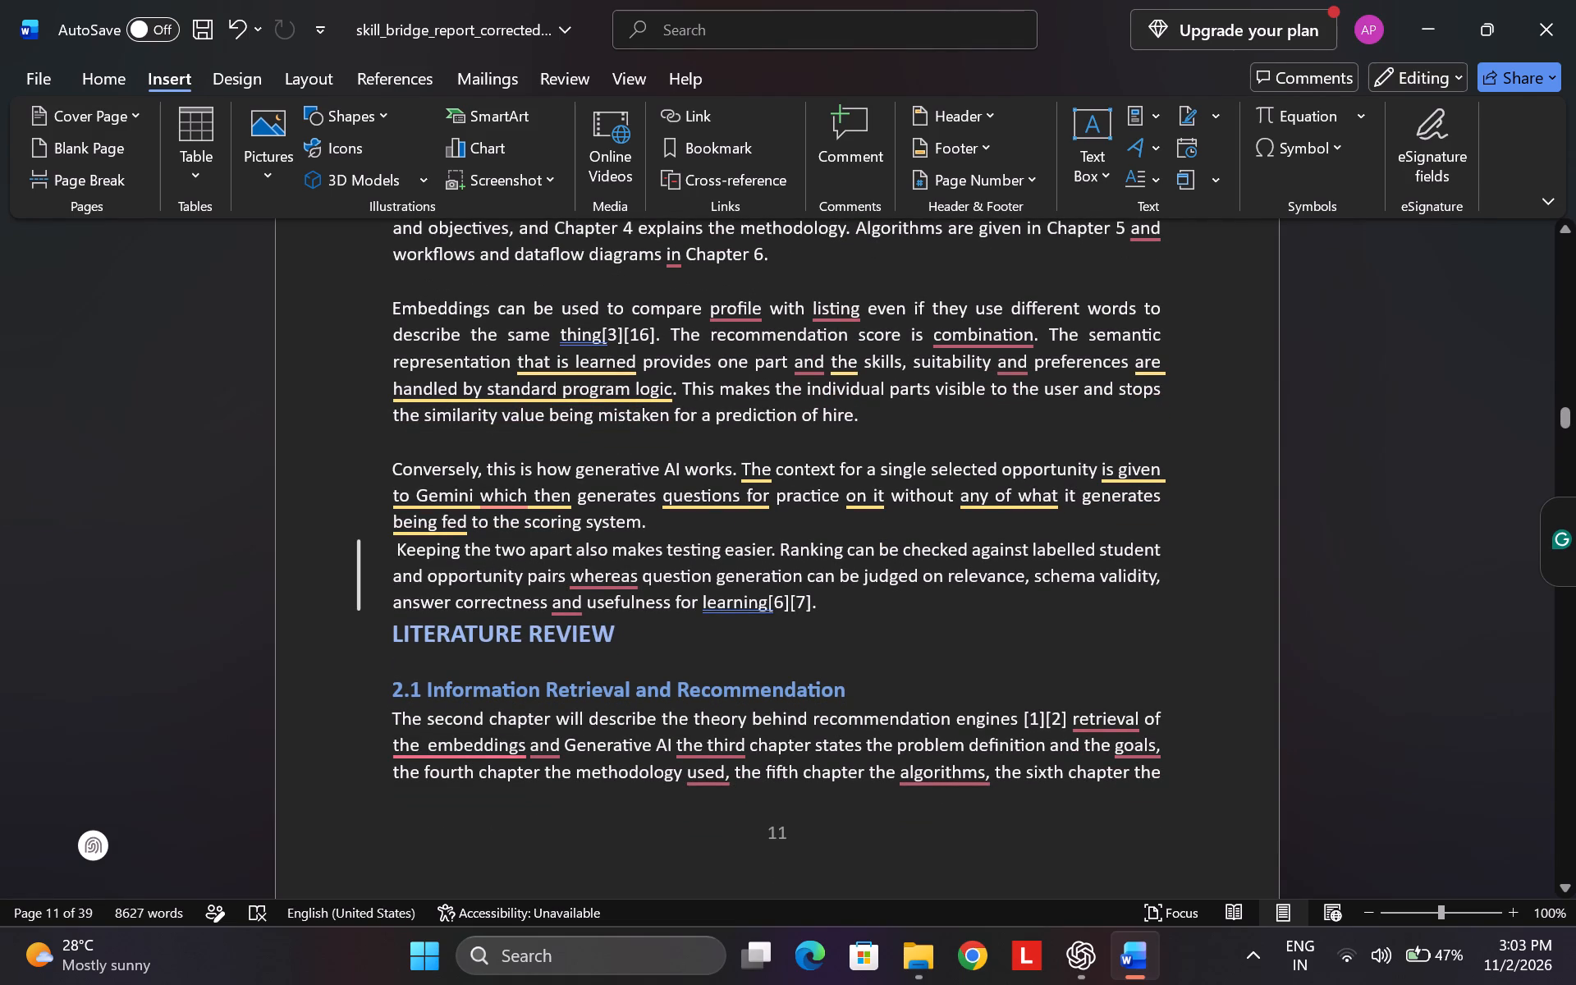
scroll(607, 547, "down", 2)
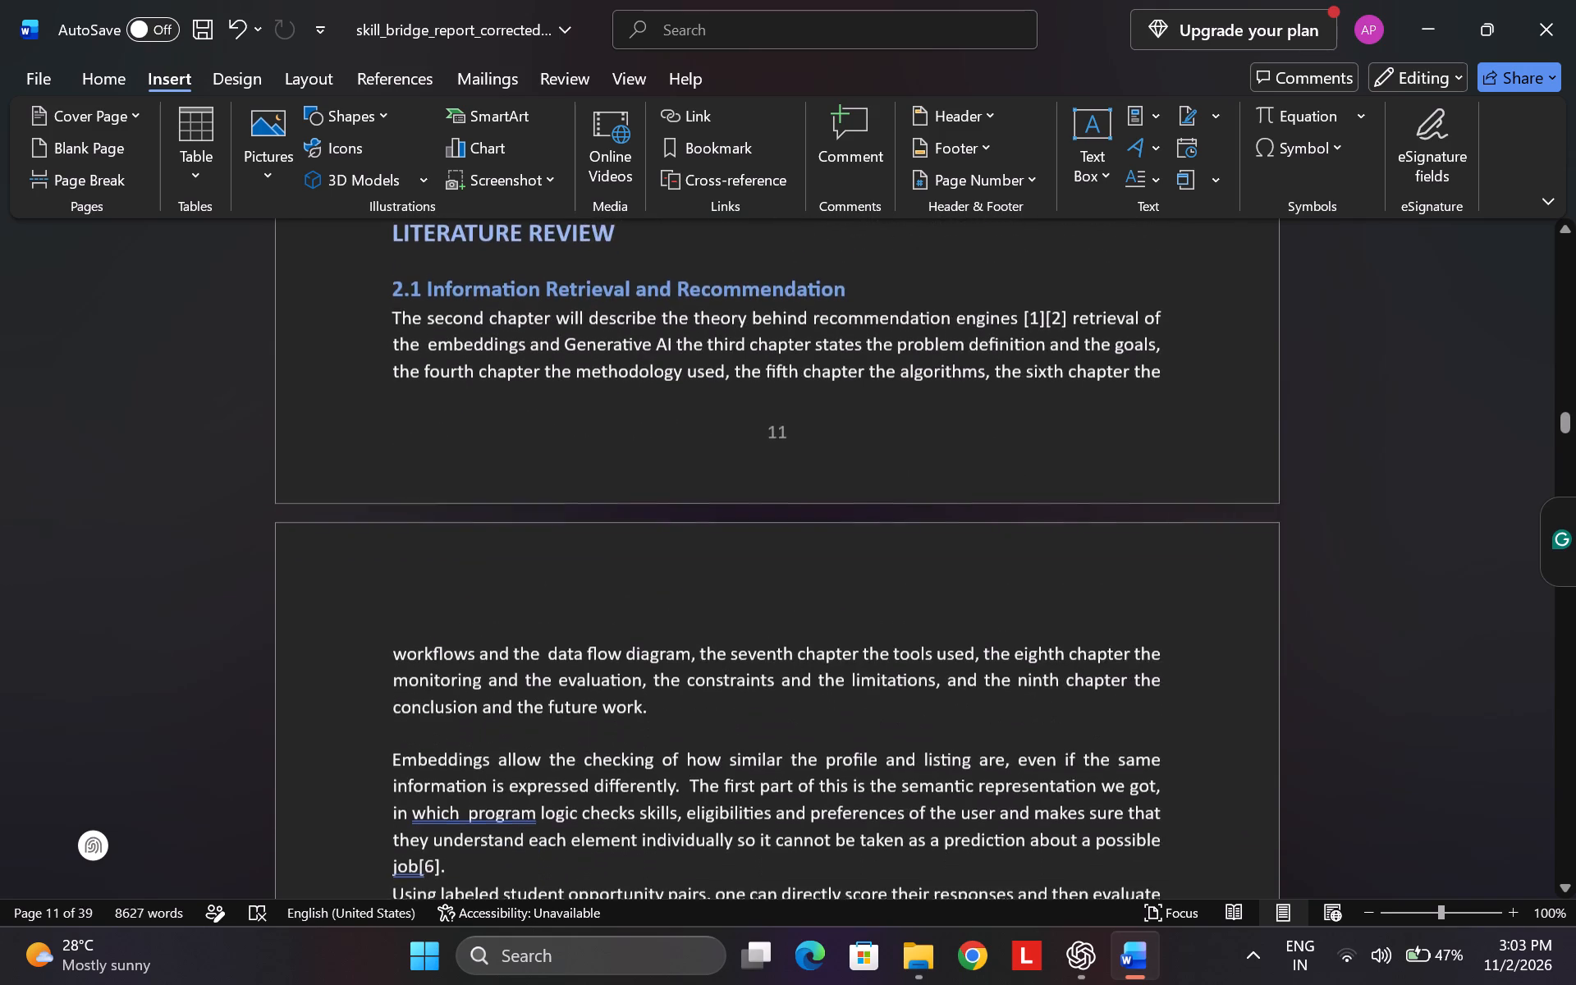
scroll(609, 538, "up", 2)
left_click(394, 473)
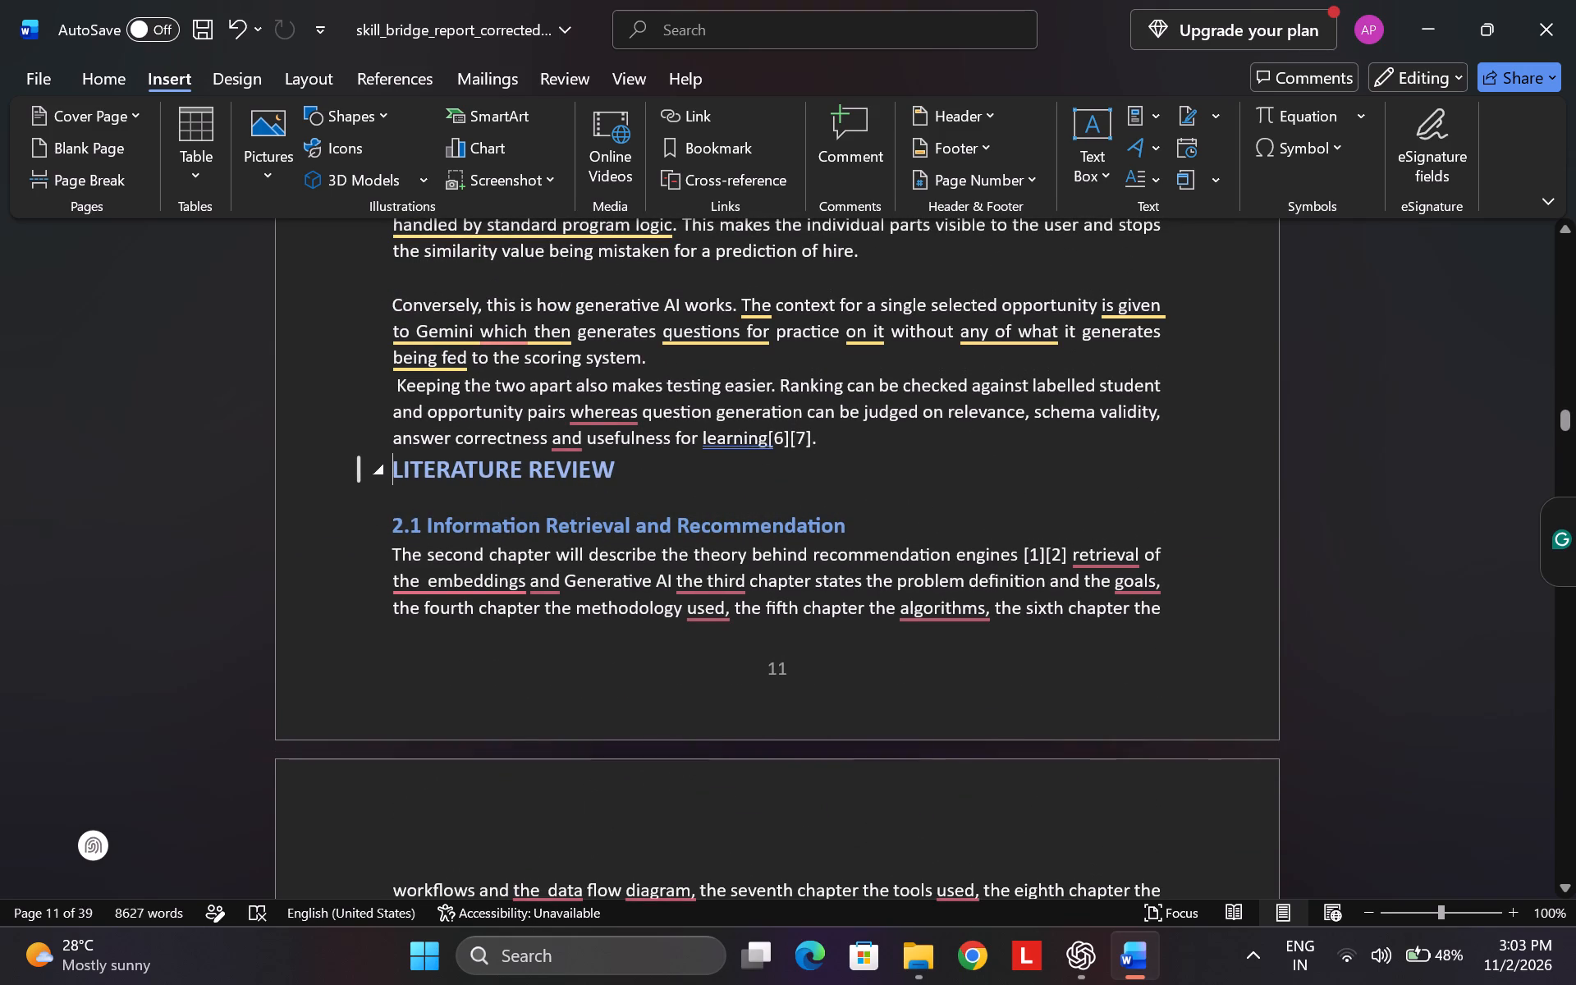
key("Return")
scroll(394, 473, "down", 1)
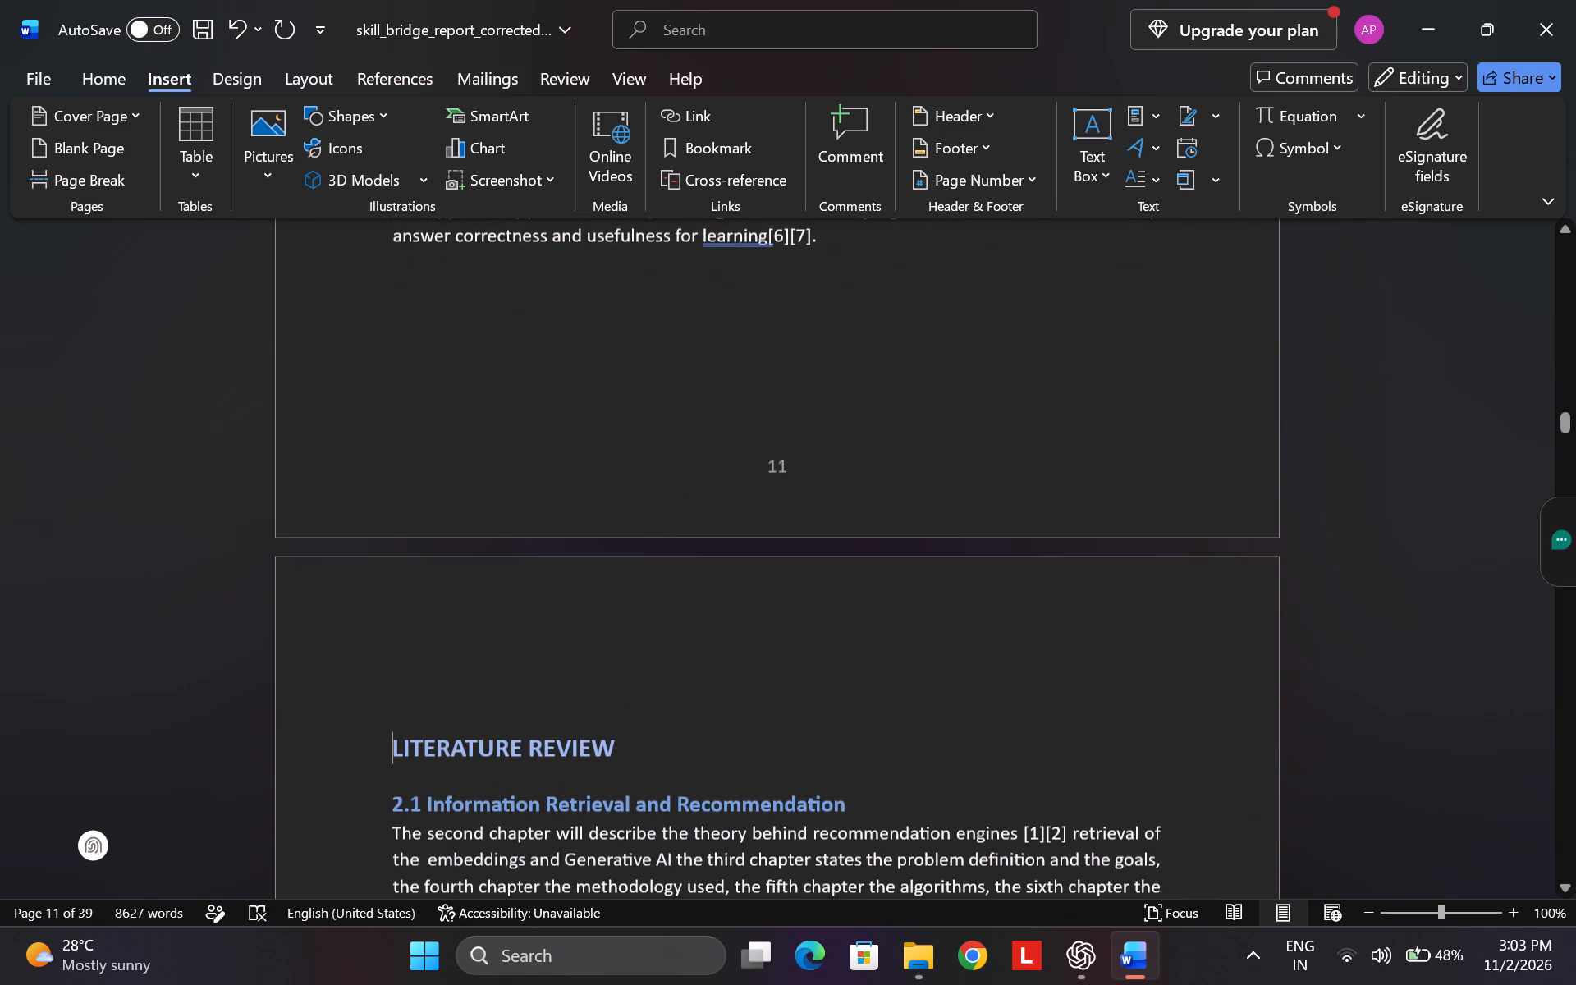
Replace the break above the LITERATURE REVIEW heading so the heading starts at the top of its new page without extra space.
key("BackSpace")
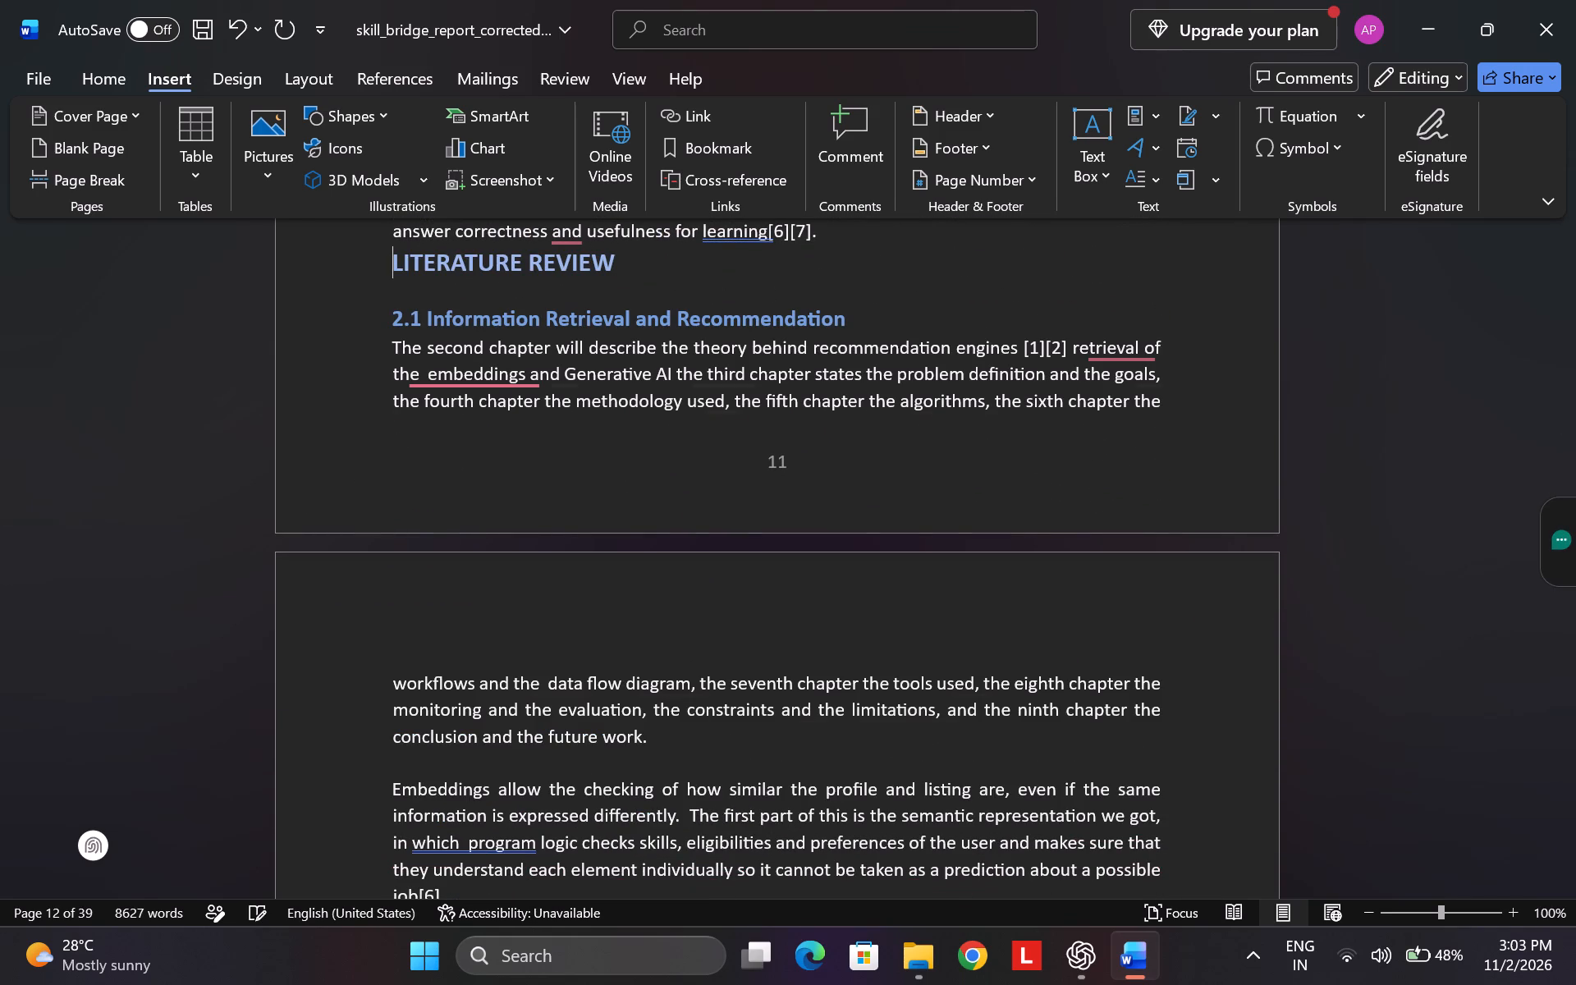
left_click(61, 167)
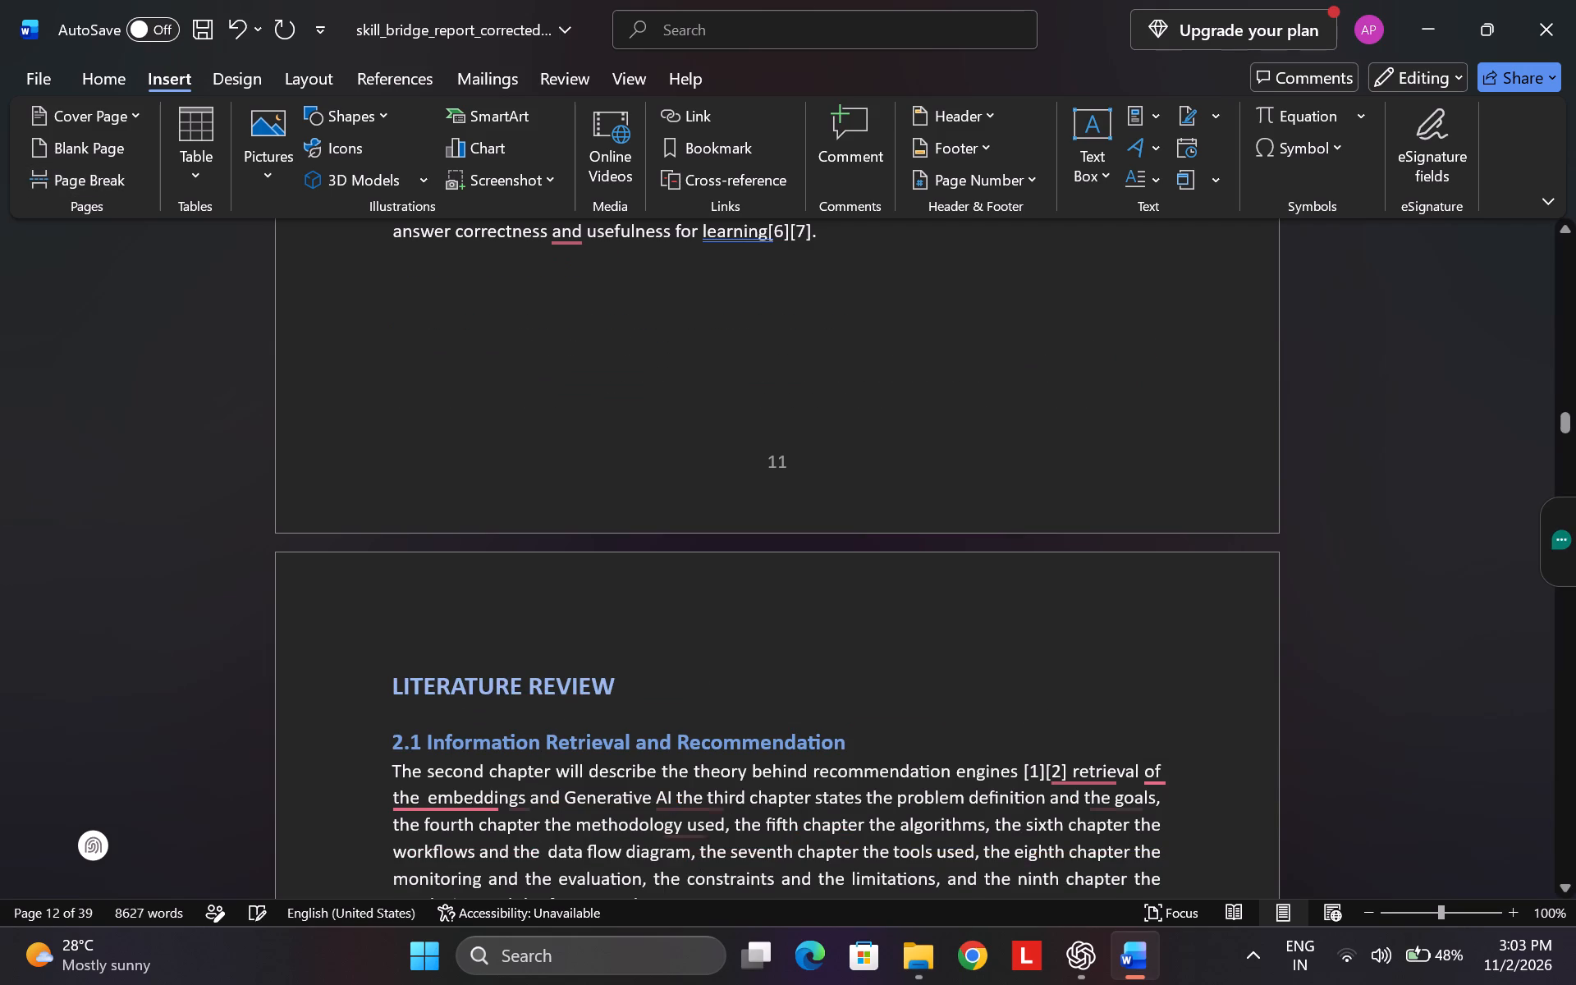
Delete the sentence starting "This is contrasted by the above mentioned complete profile dependency" from the first paragraph of 2.2 Content-Based Filtering.
scroll(488, 582, "down", 1)
scroll(630, 621, "up", 1)
scroll(630, 621, "down", 4)
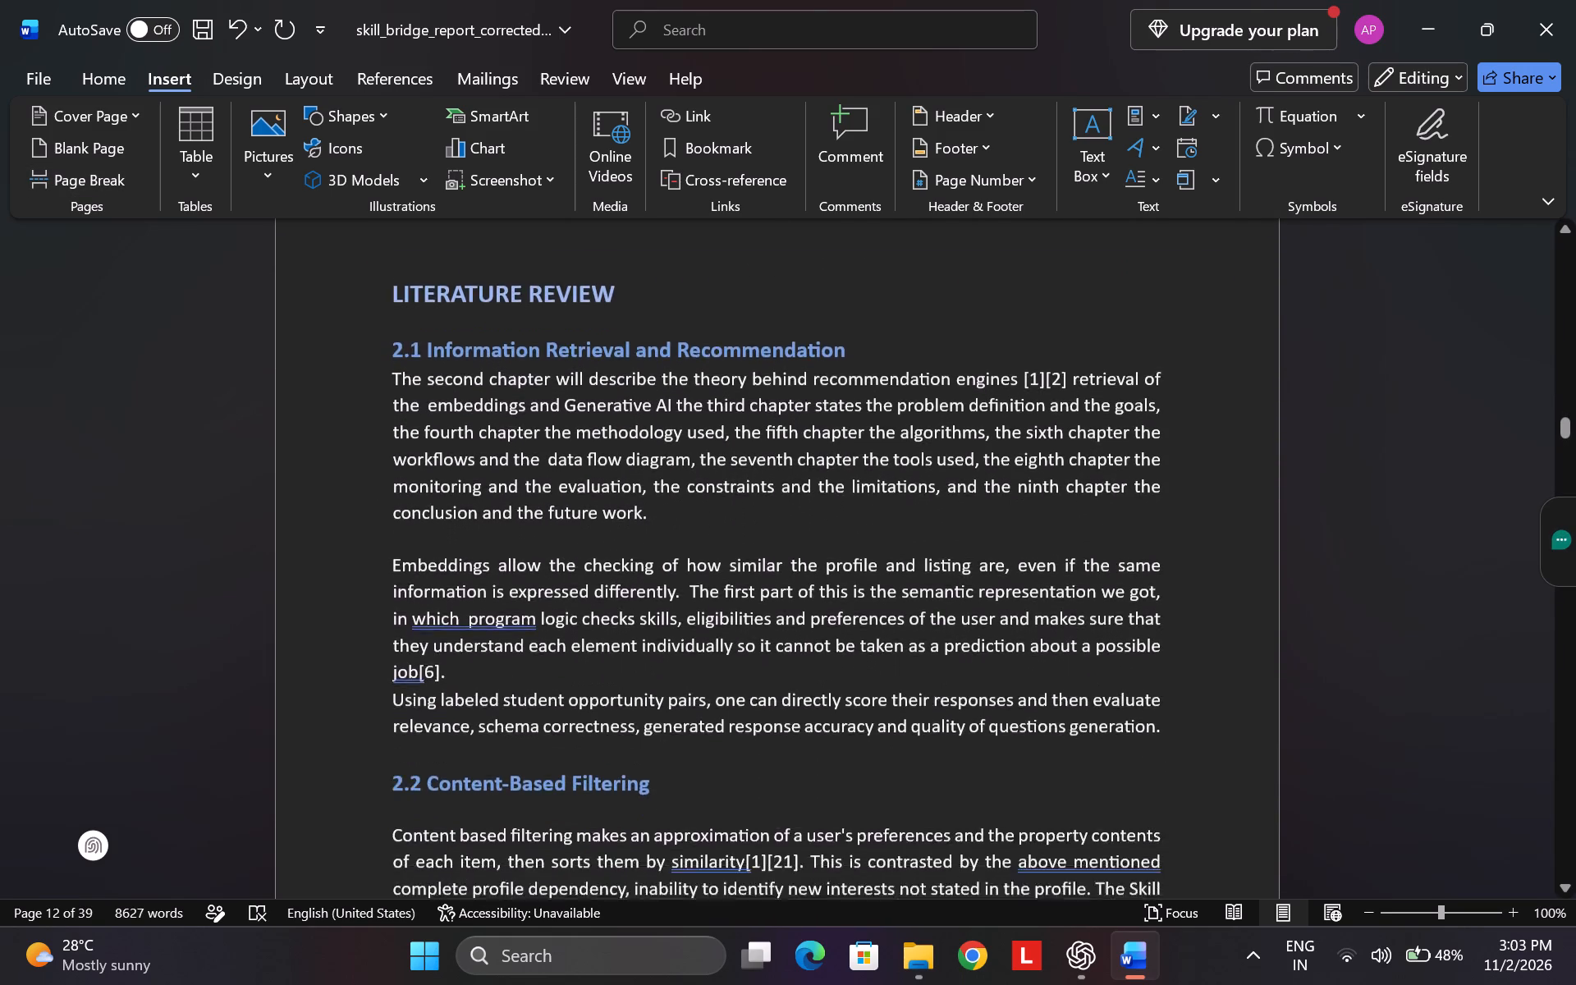
scroll(630, 621, "down", 3)
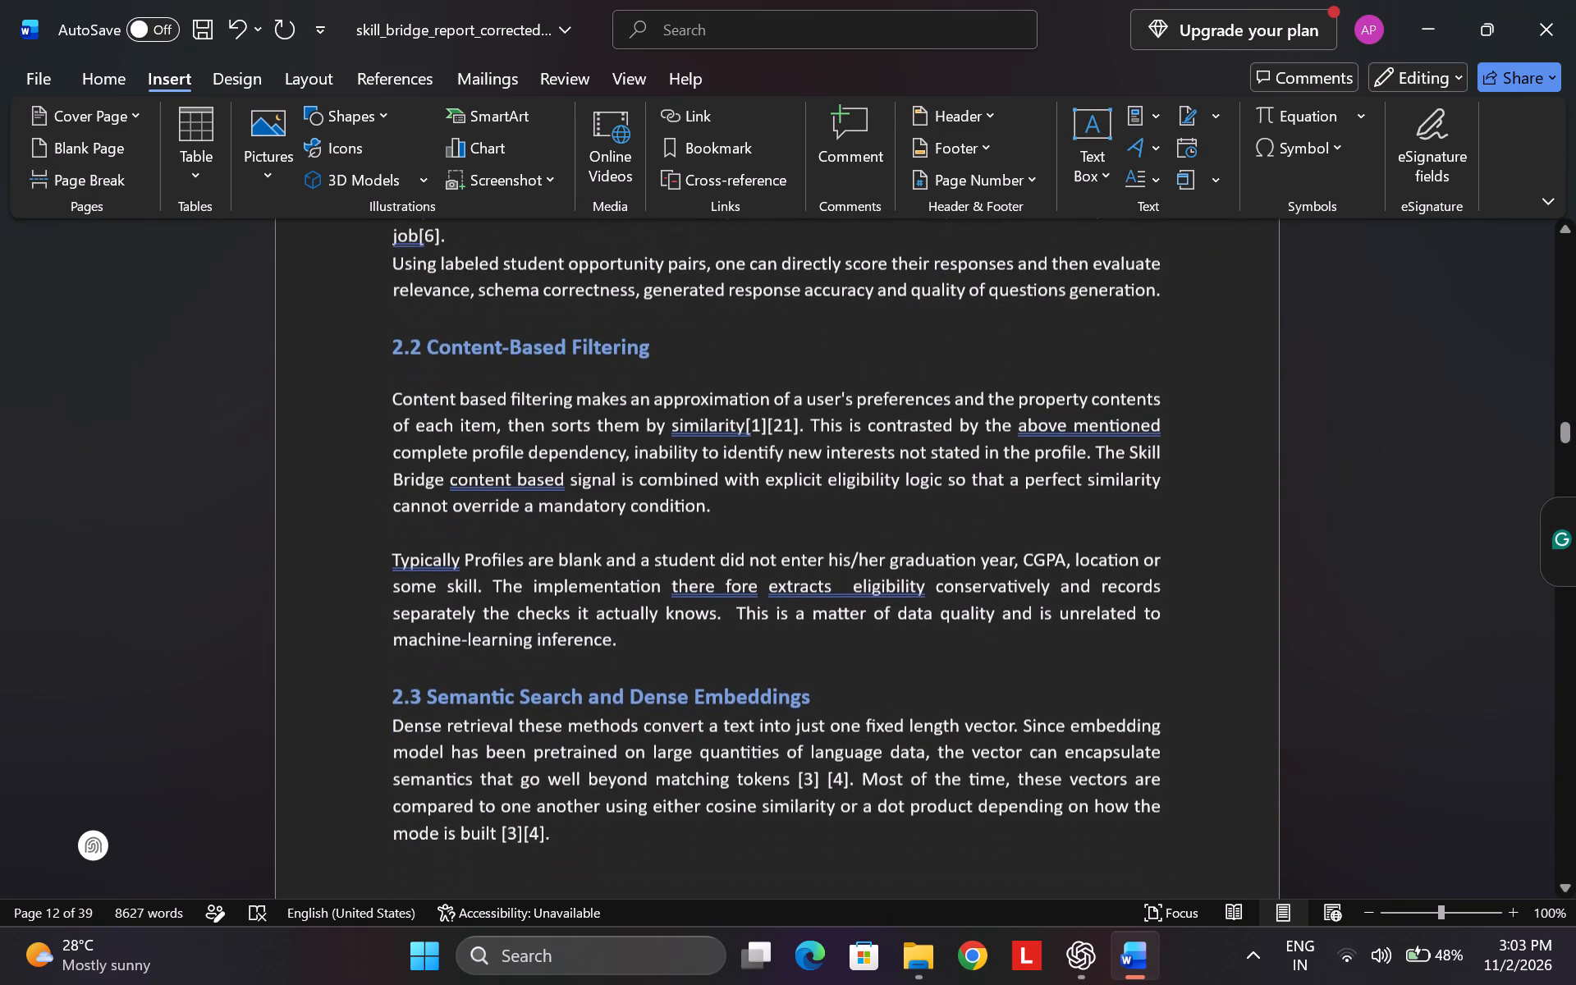
scroll(630, 621, "down", 1)
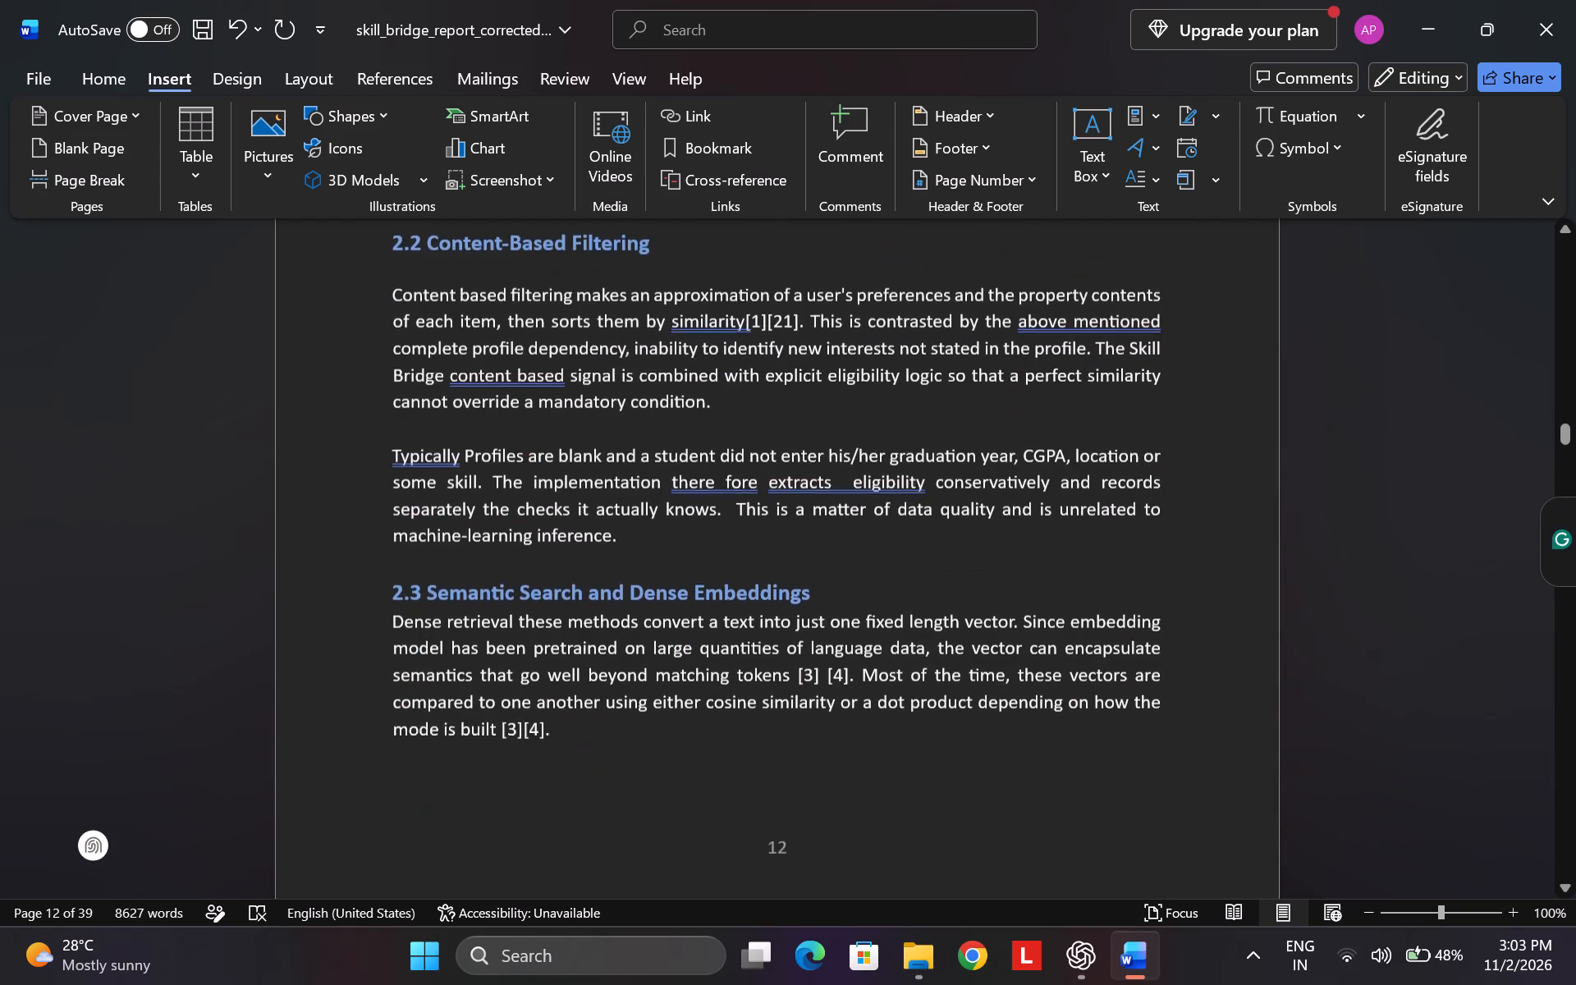
scroll(630, 621, "up", 1)
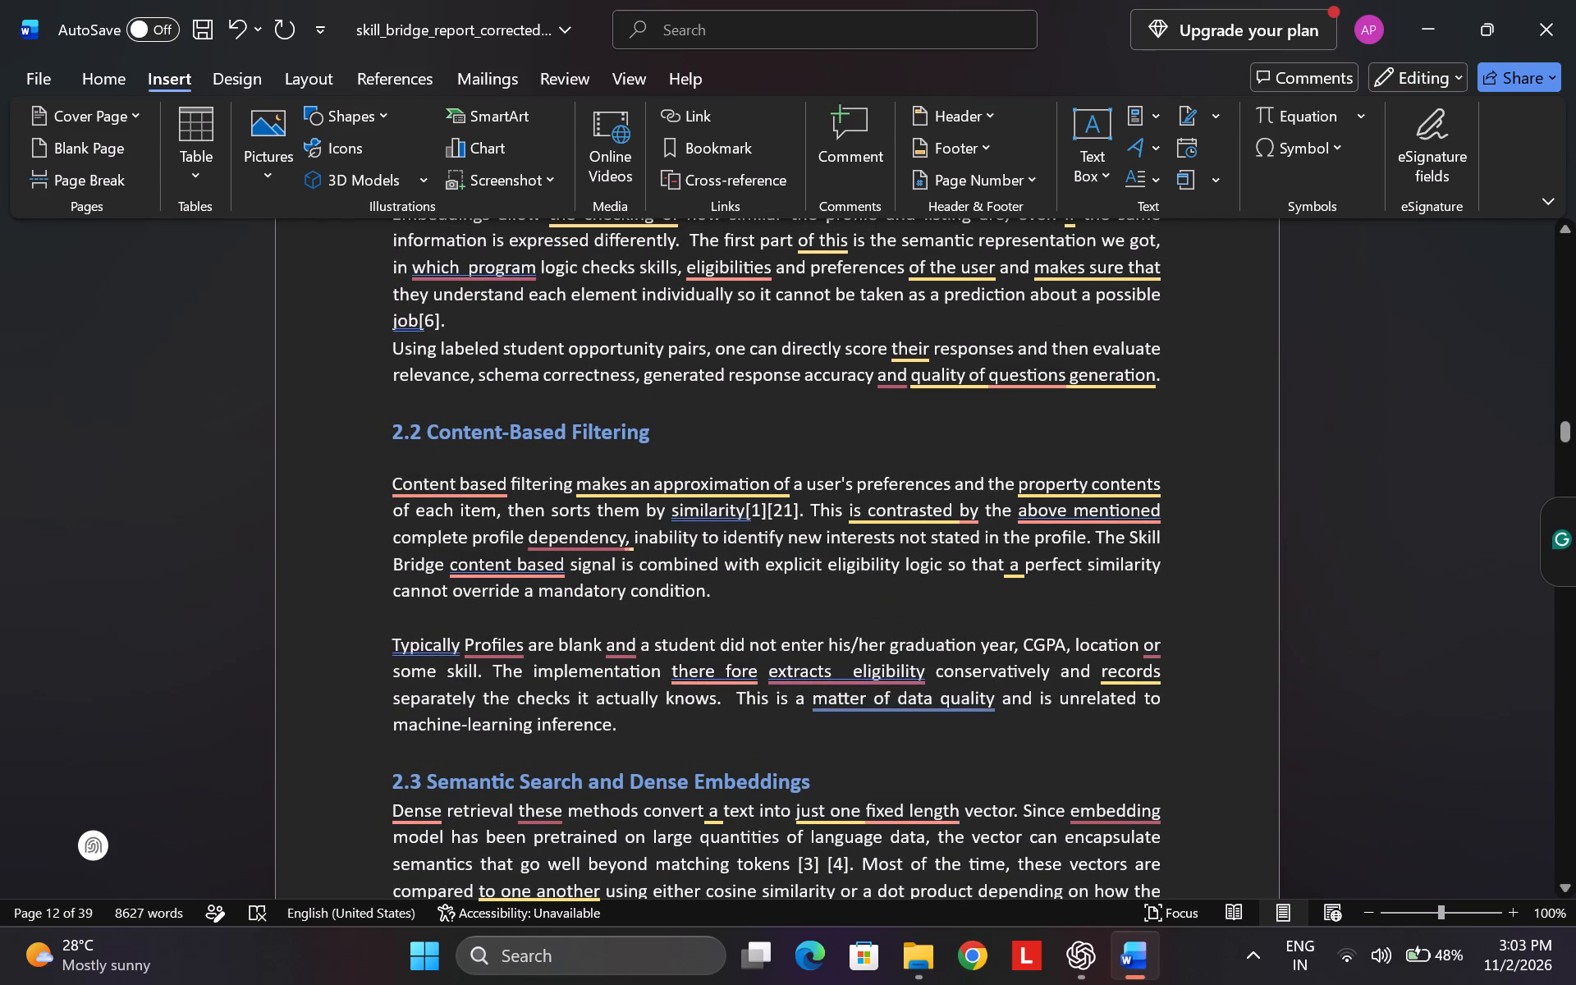
scroll(630, 621, "down", 1)
scroll(630, 621, "up", 1)
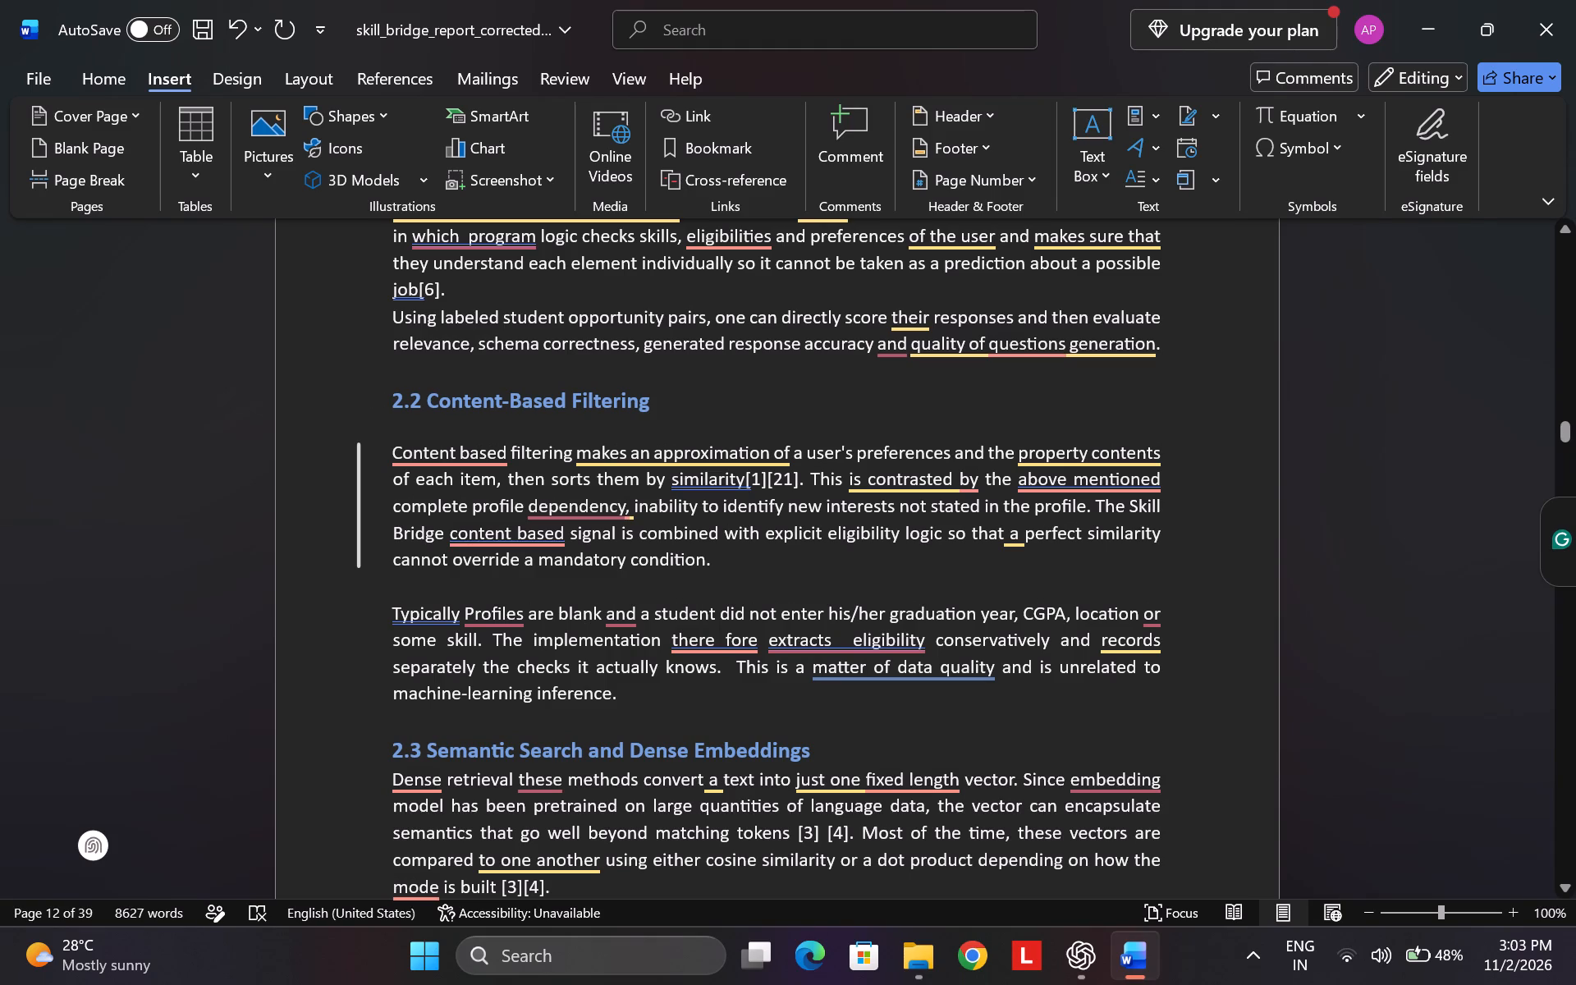
left_click(387, 451)
left_click_drag(387, 451, 821, 475)
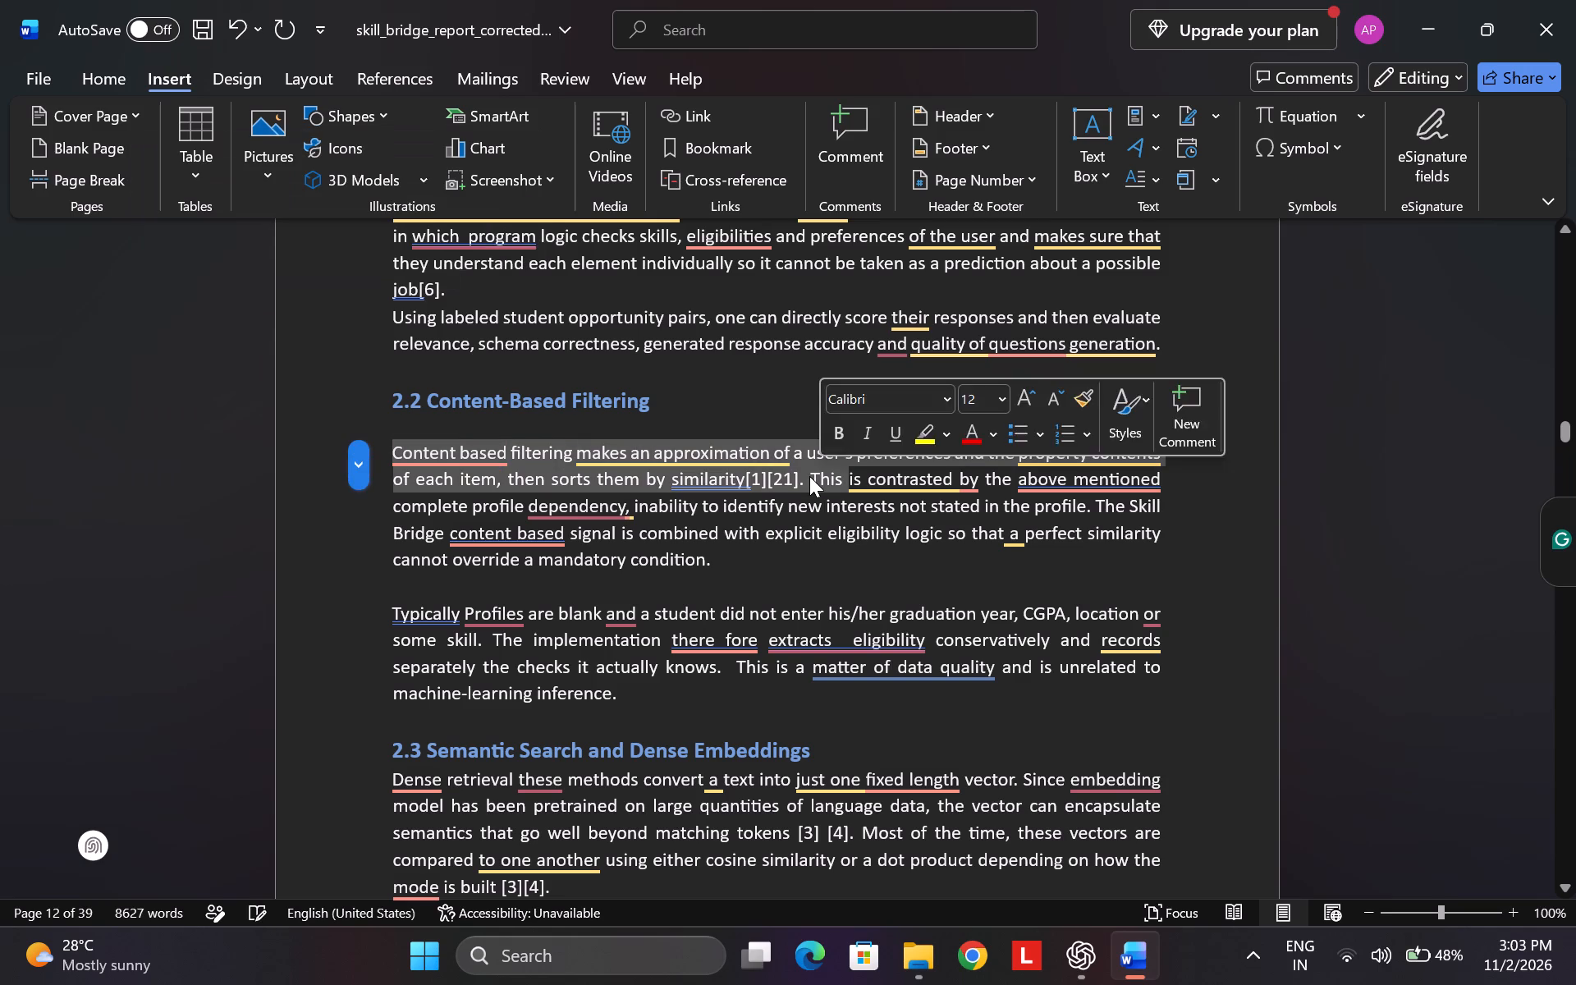
left_click(809, 476)
left_click_drag(809, 476, 664, 512)
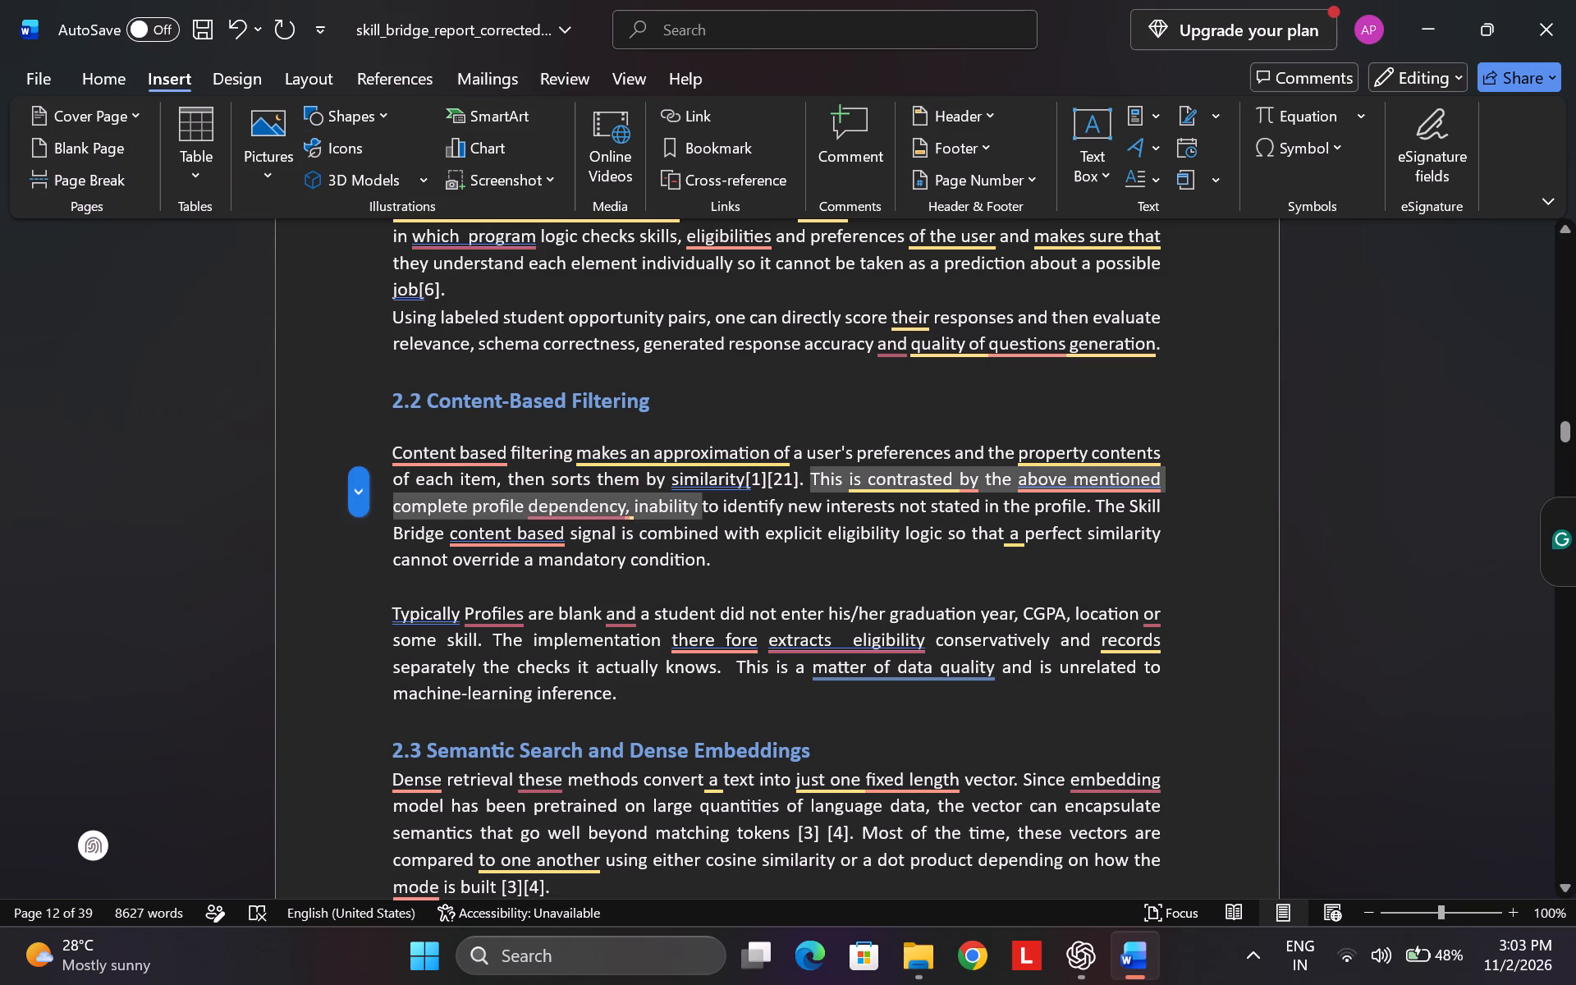
left_click_drag(664, 512, 1093, 510)
key("BackSpace")
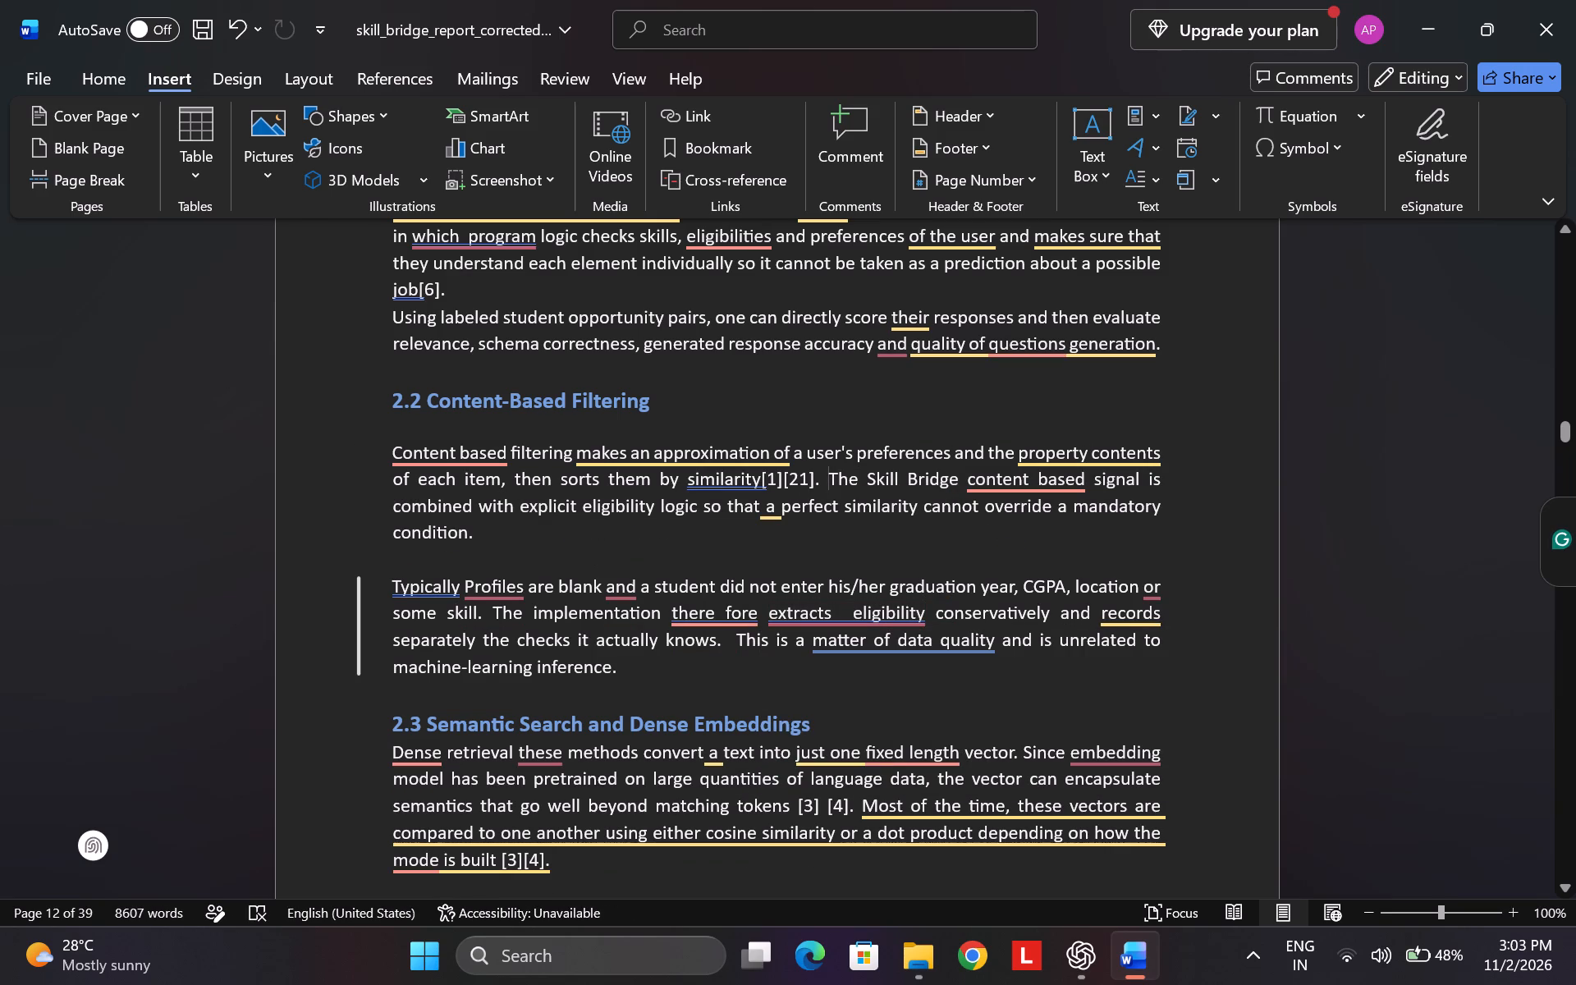
Remove the extra space between "extracts" and "eligibility" in the second paragraph of 2.2.
scroll(736, 694, "down", 1)
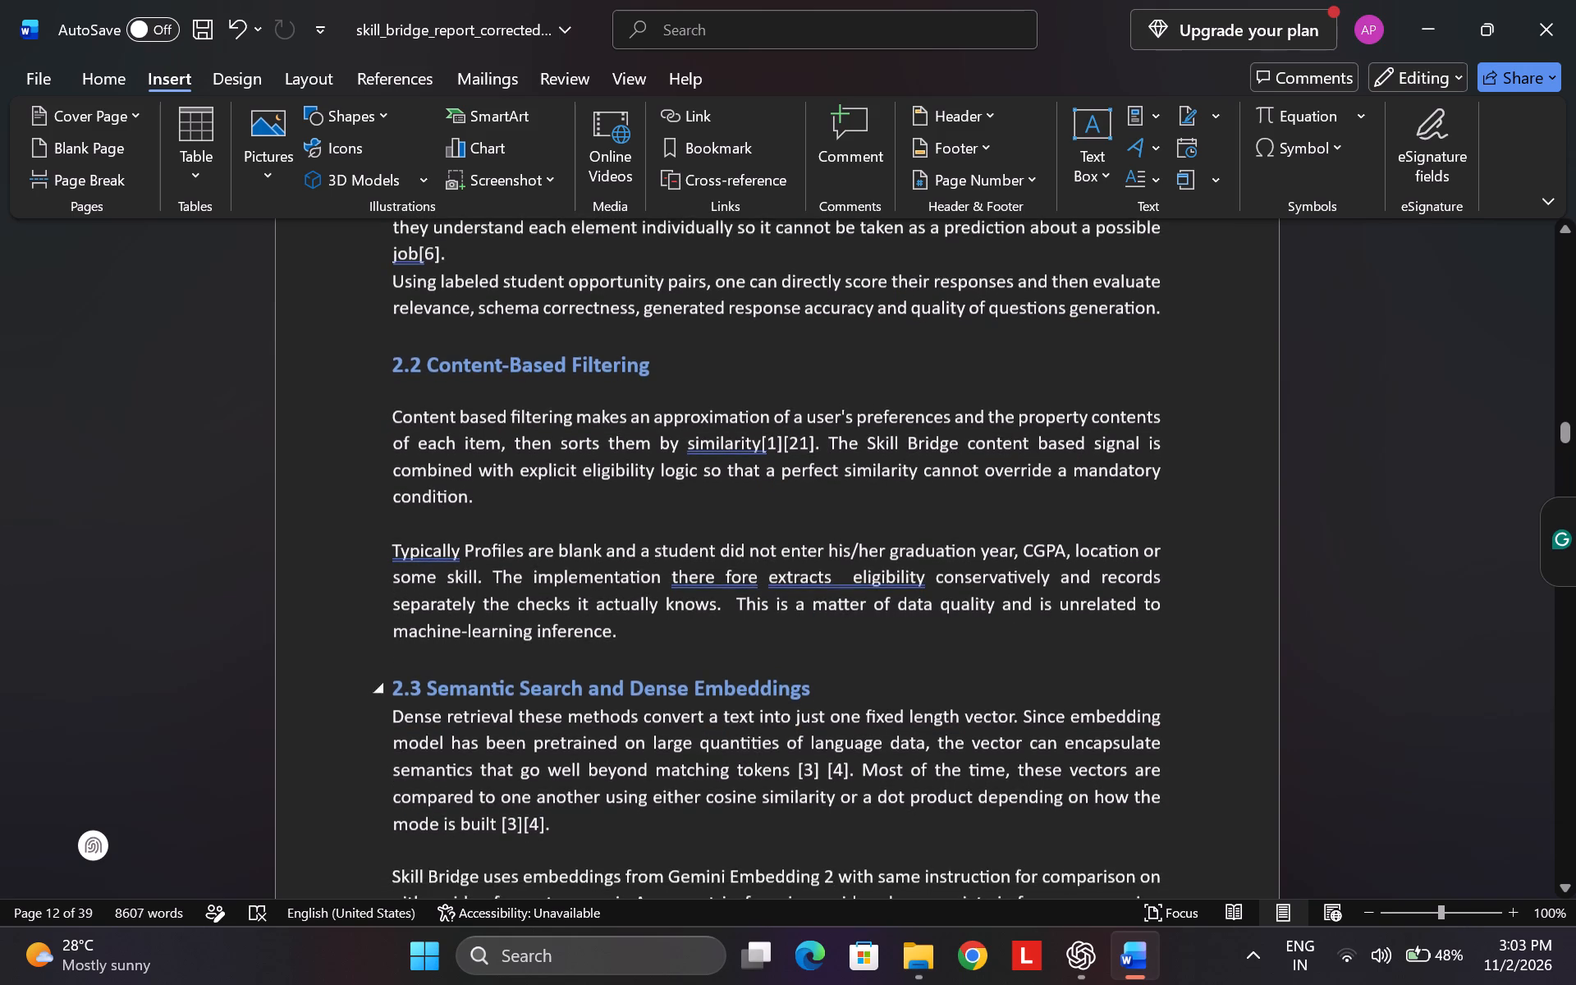
scroll(736, 694, "down", 1)
left_click(854, 544)
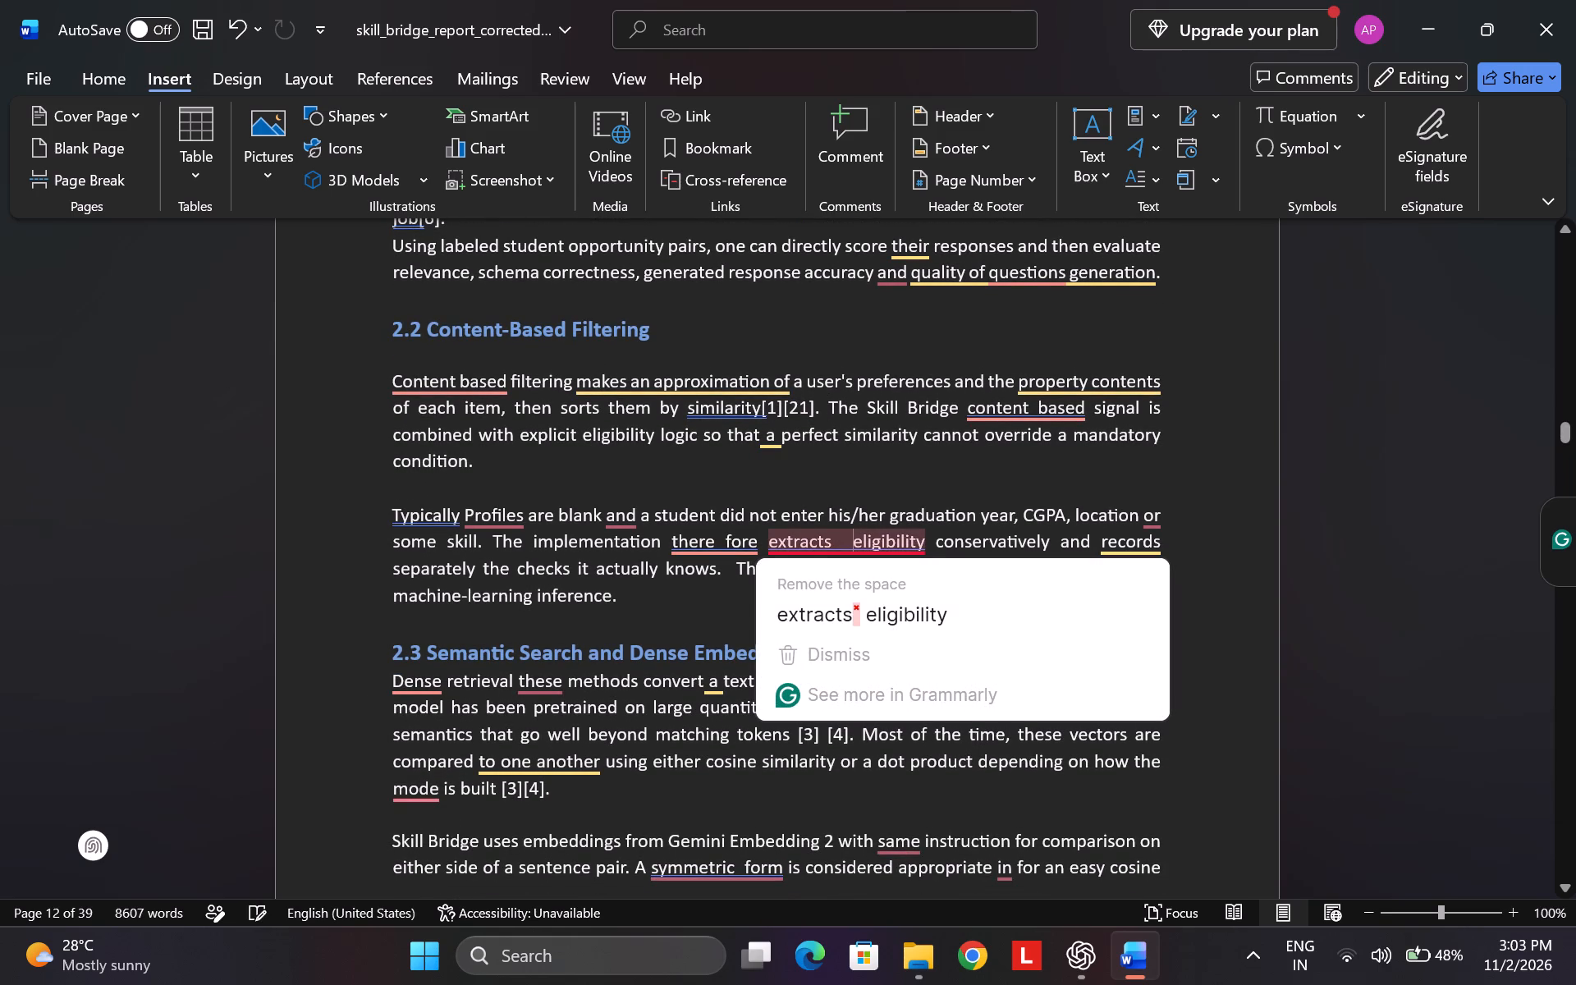
key("BackSpace")
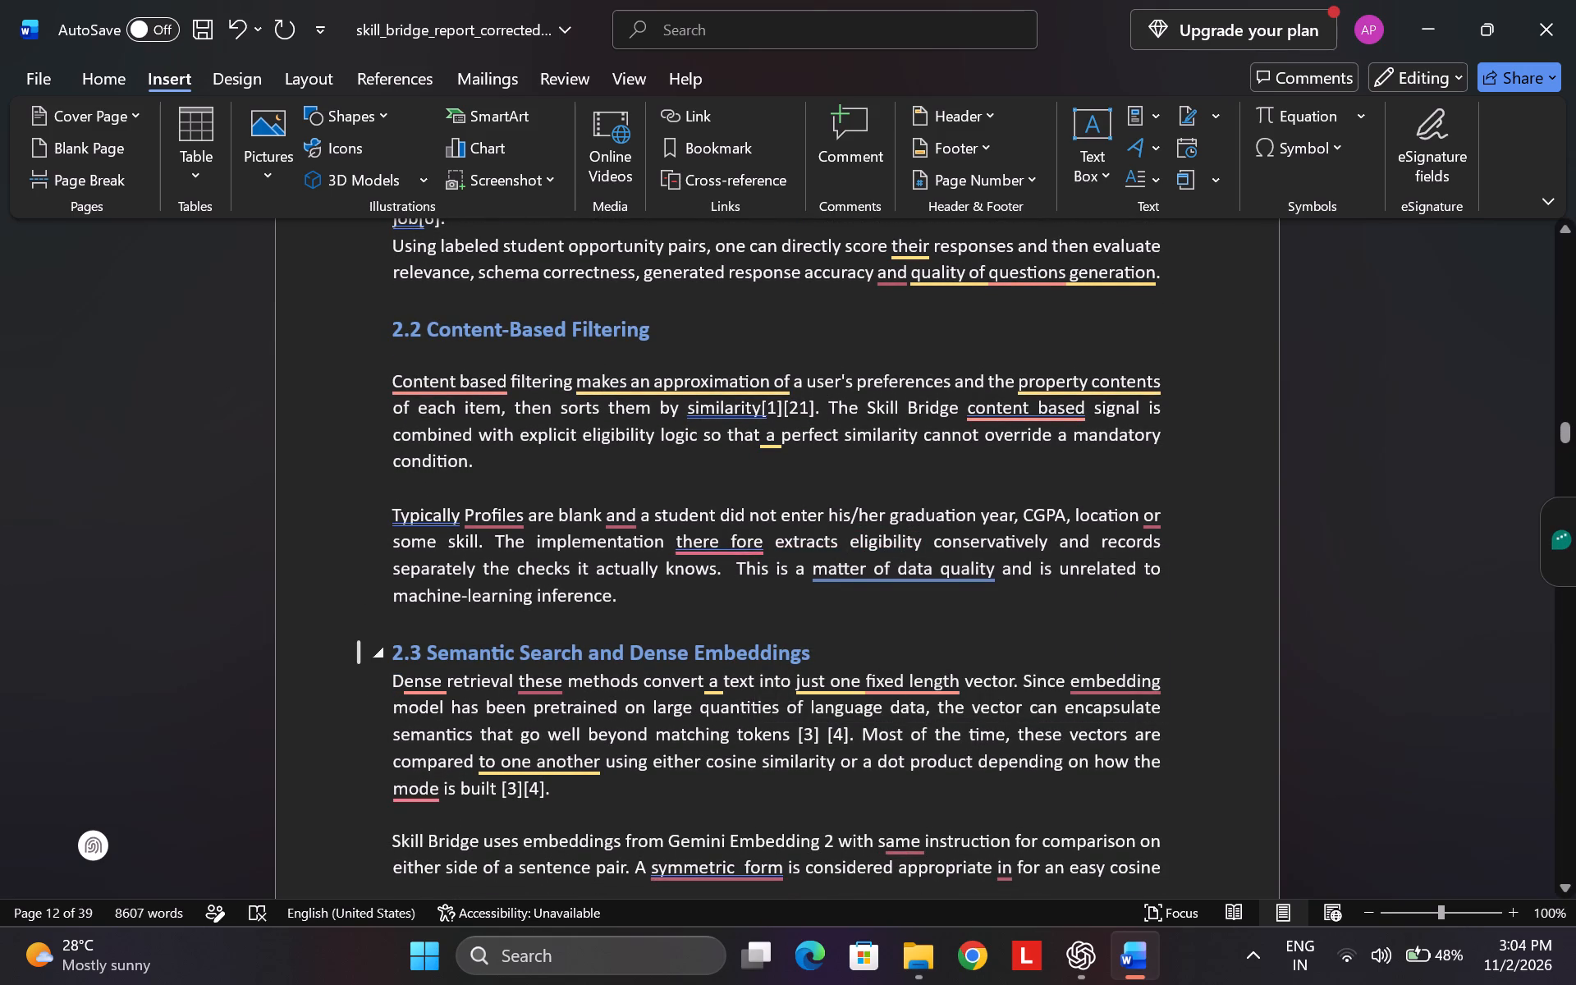
Copy the opening text of 2.3, from "Dense retrieval" through "encapsulate semantics", to the end of the first paragraph of 2.2.
scroll(538, 643, "up", 1)
scroll(538, 643, "down", 1)
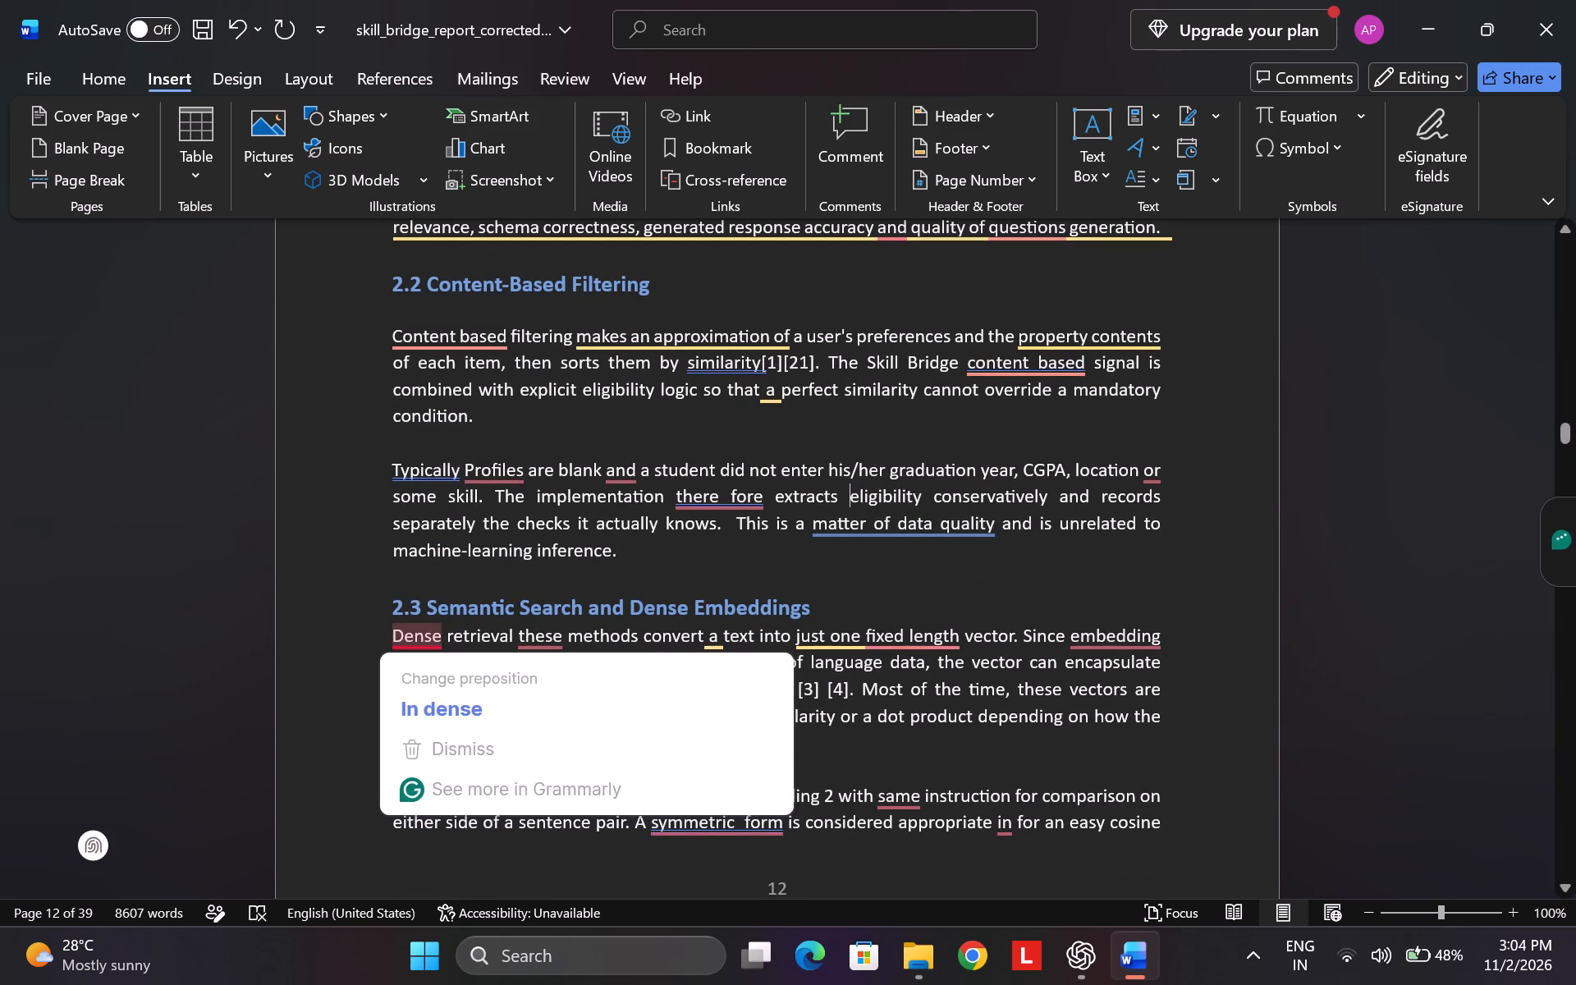
left_click_drag(392, 630, 598, 685)
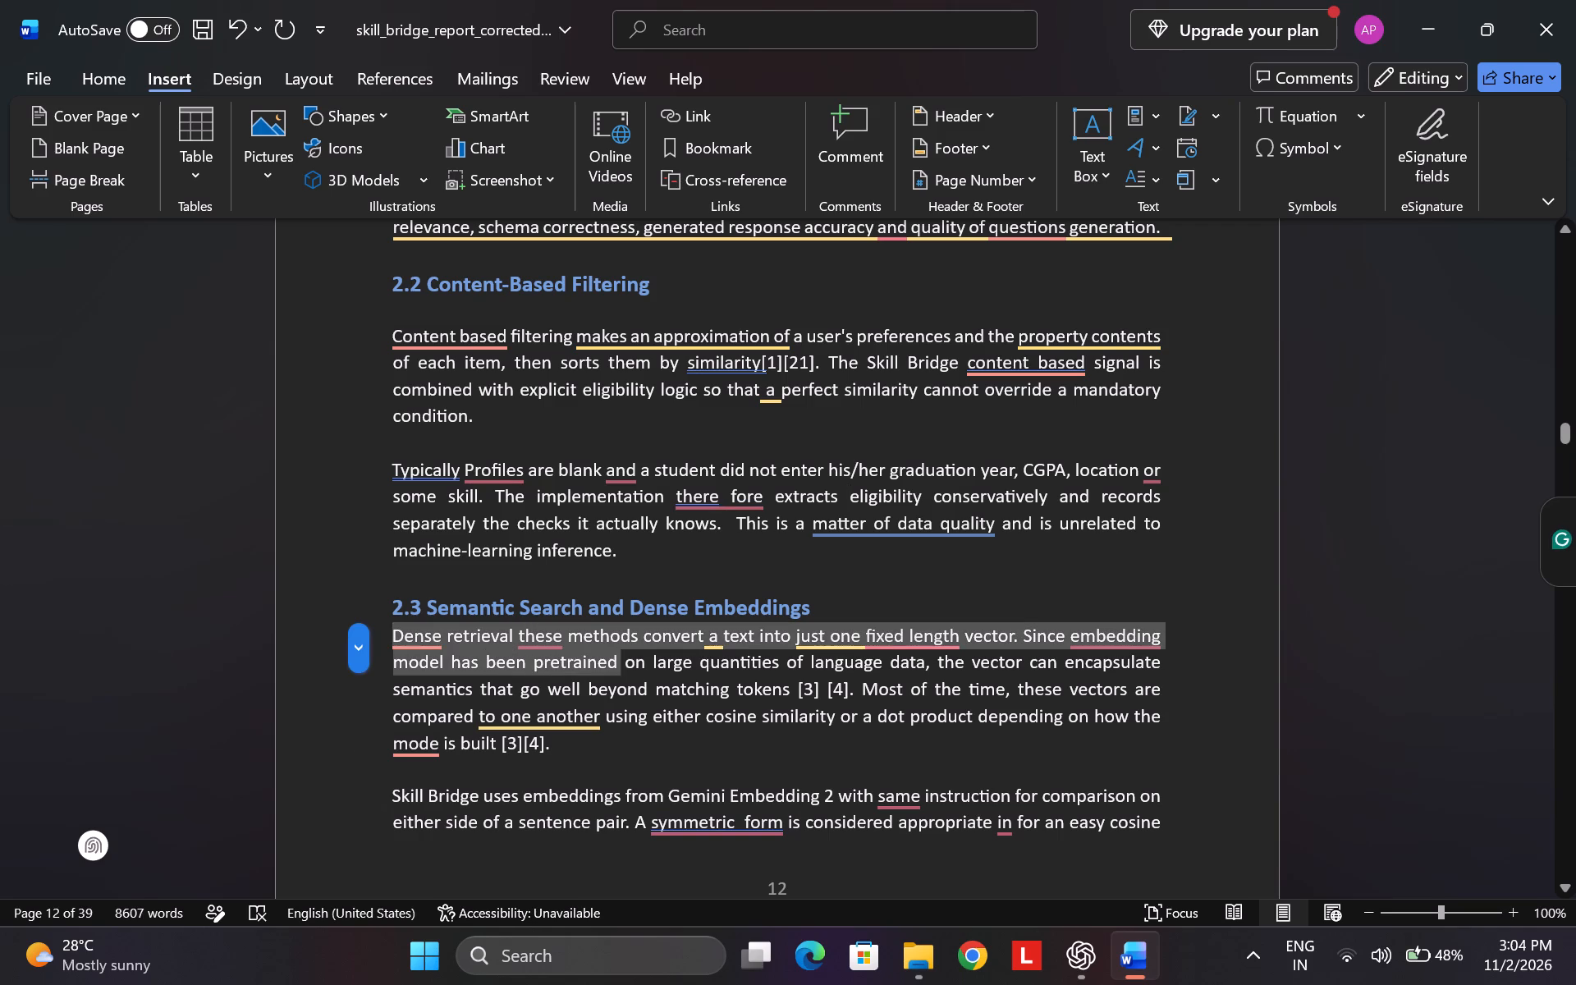
left_click_drag(598, 685, 938, 662)
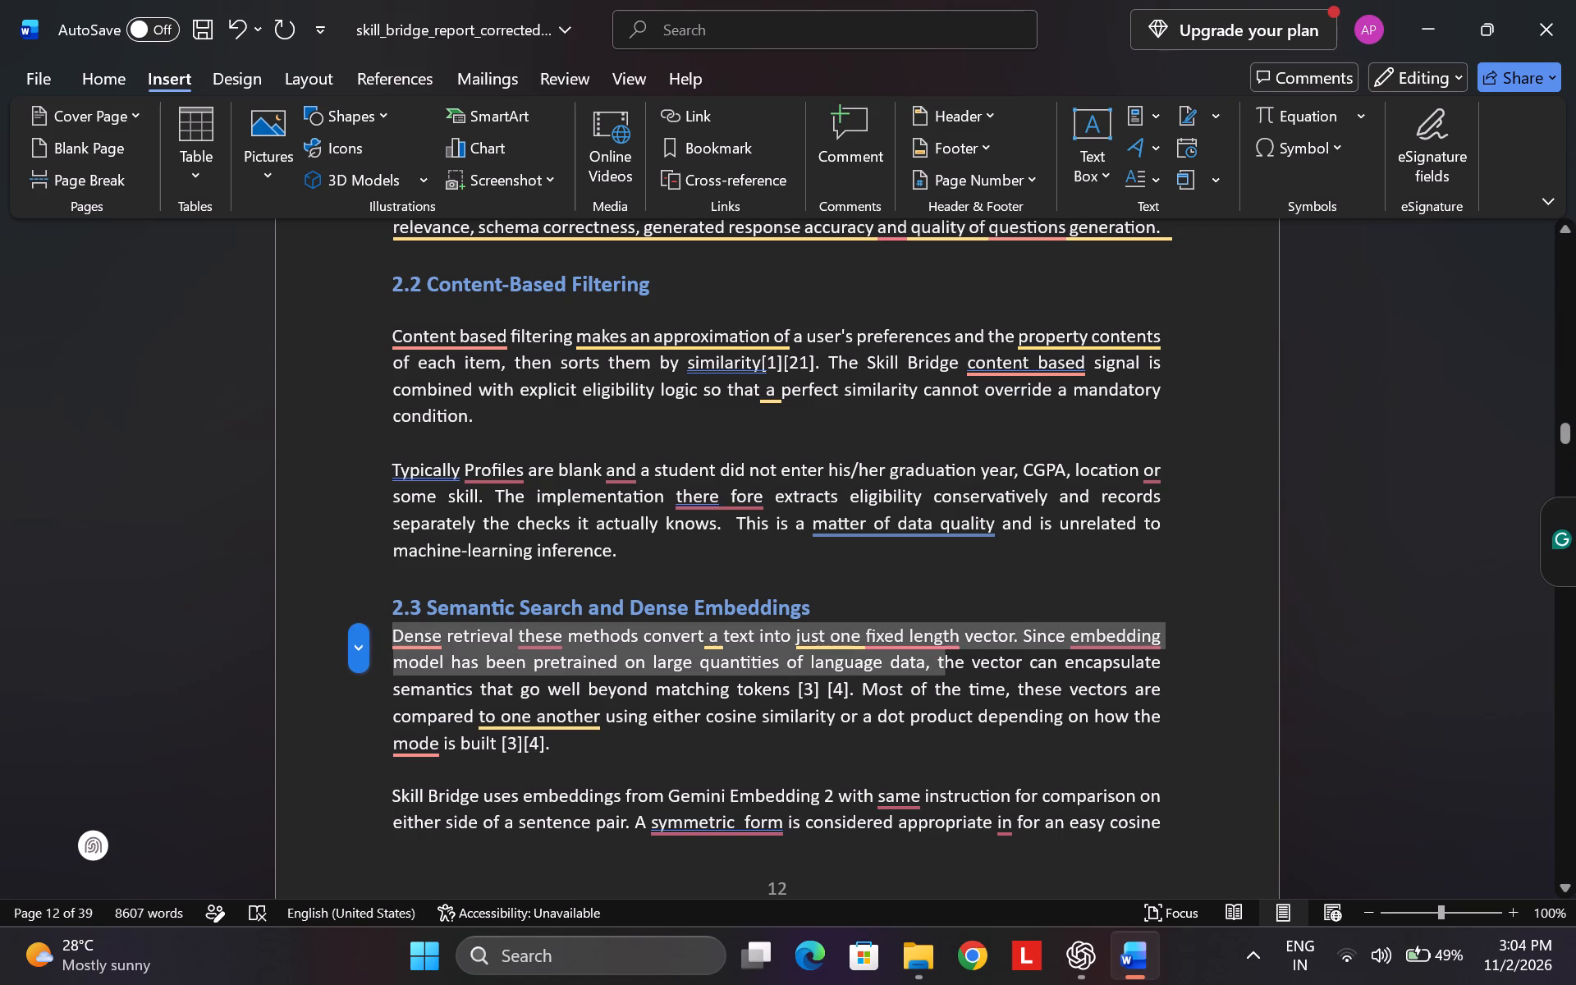
left_click_drag(938, 662, 474, 691)
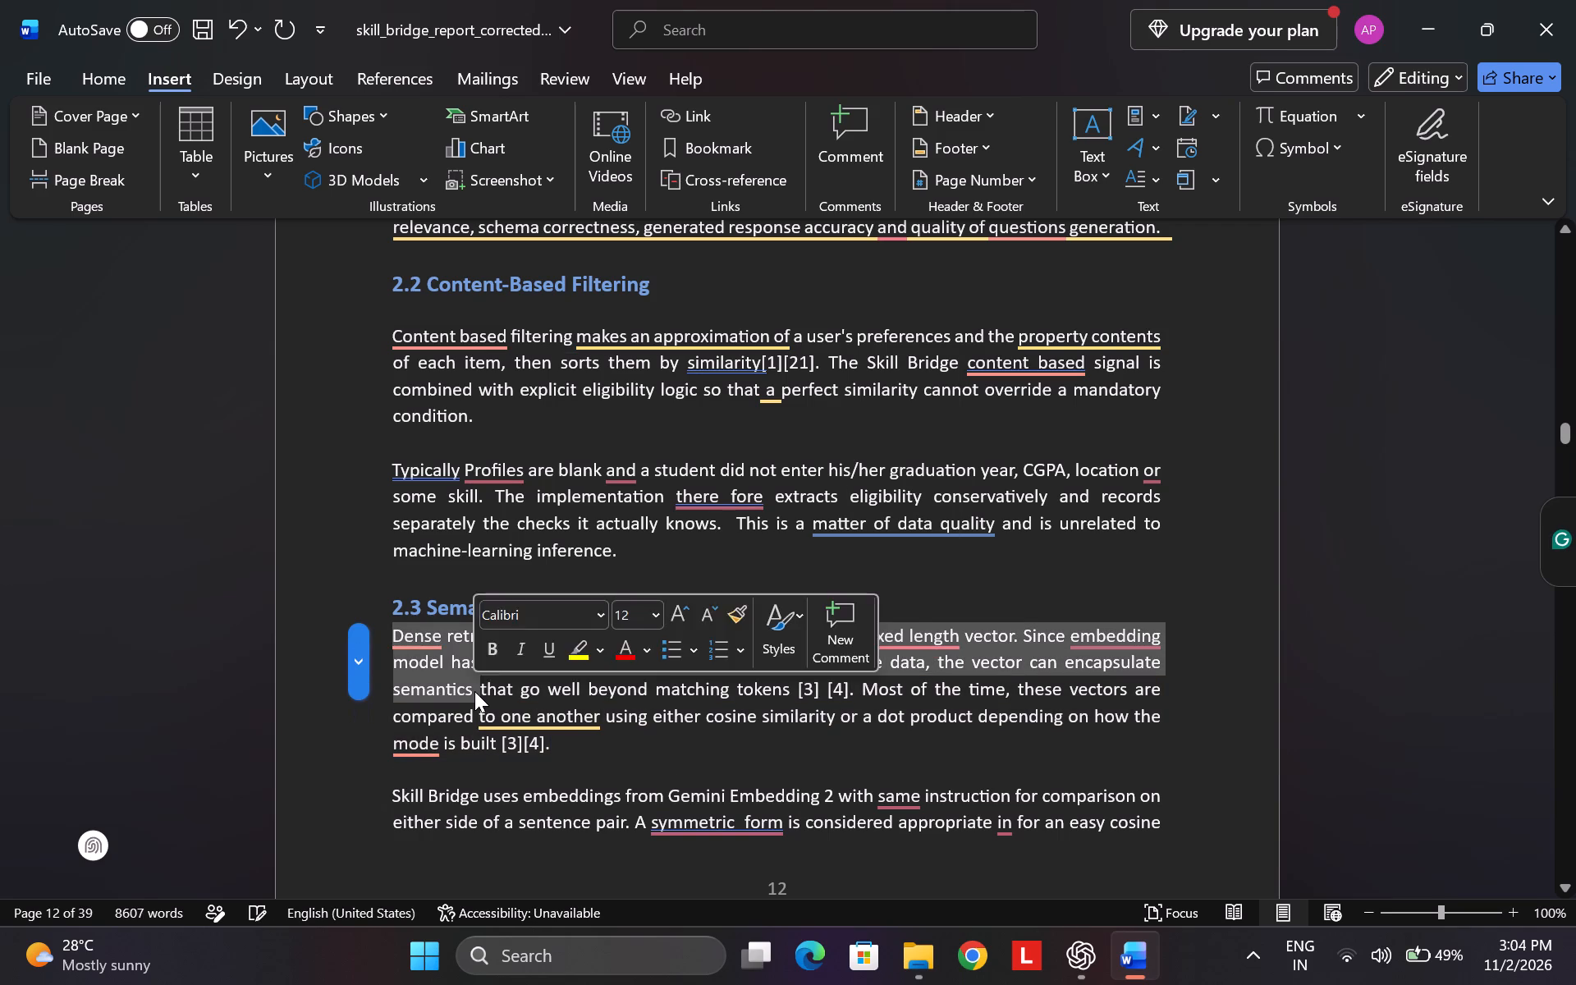
key("ctrl+c")
scroll(515, 575, "up", 1)
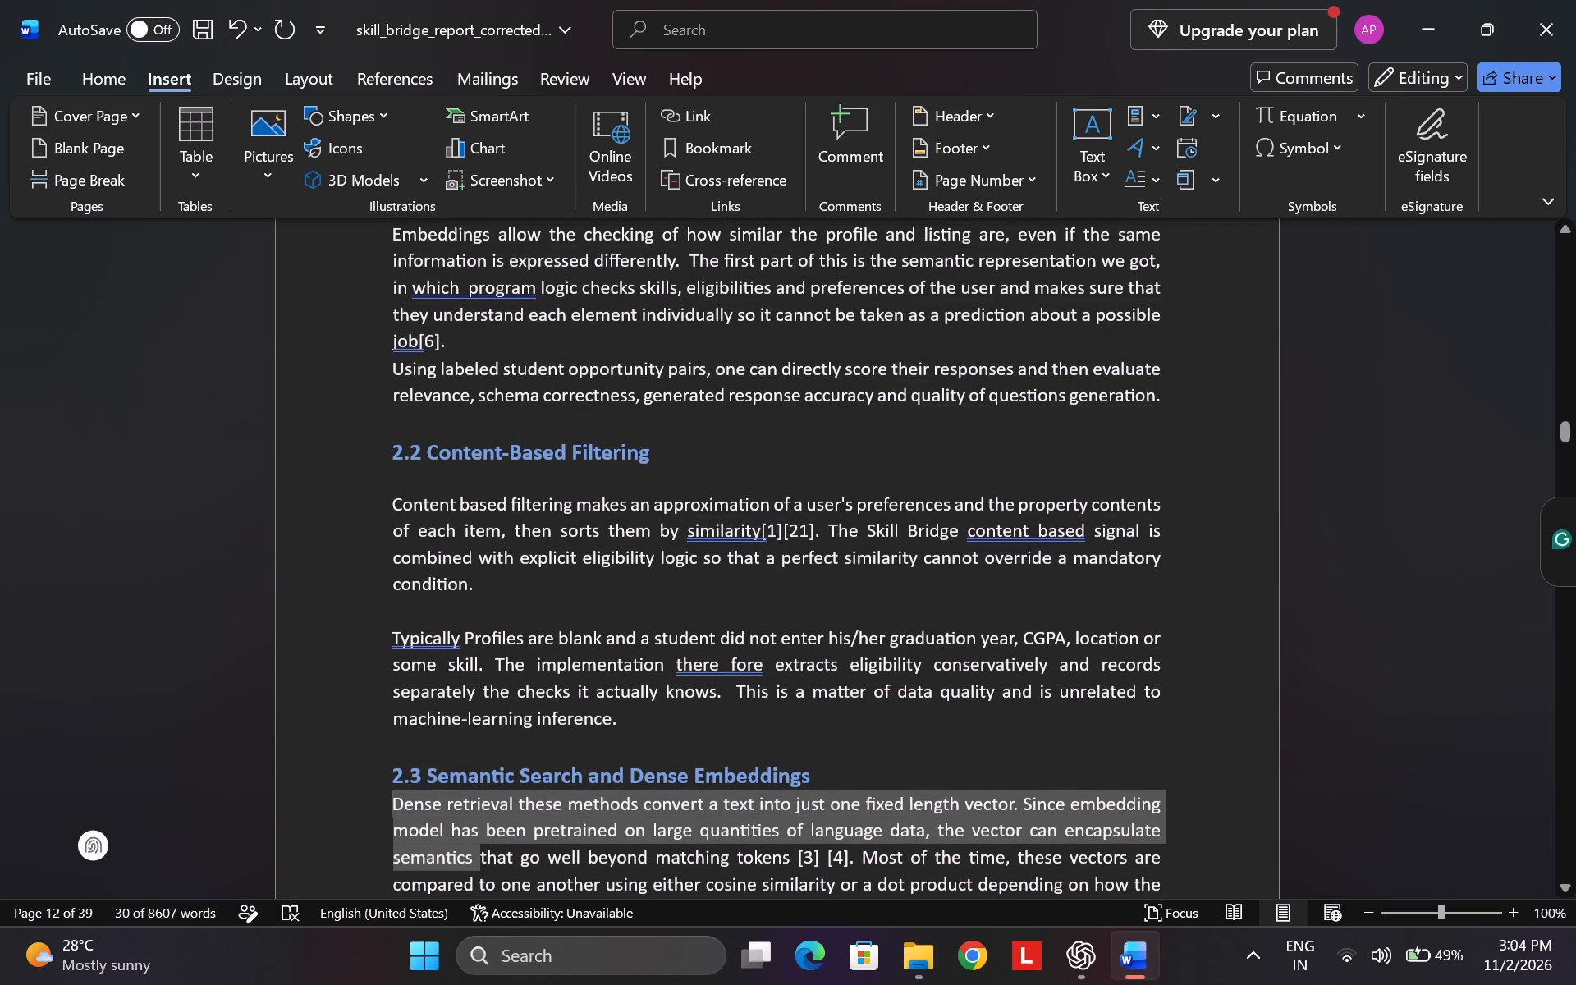
left_click(512, 580)
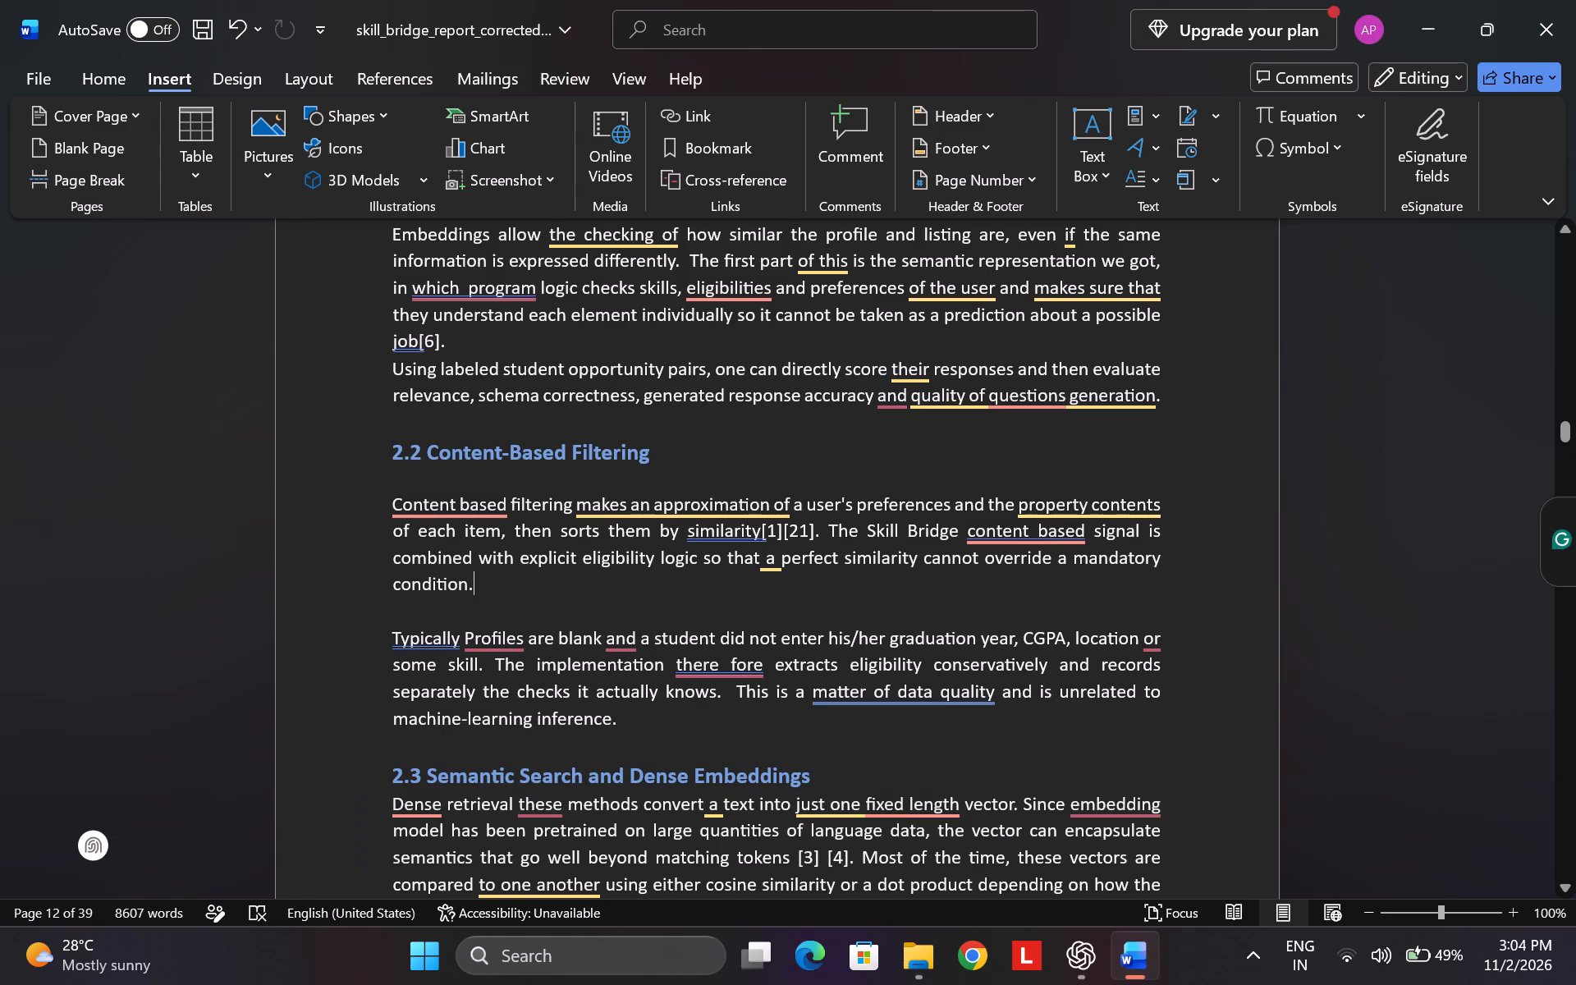
key("ctrl+v")
Delete the word "Dense" from the copied text in 2.2, keeping one space between "condition." and "retrieval".
scroll(740, 594, "down", 1)
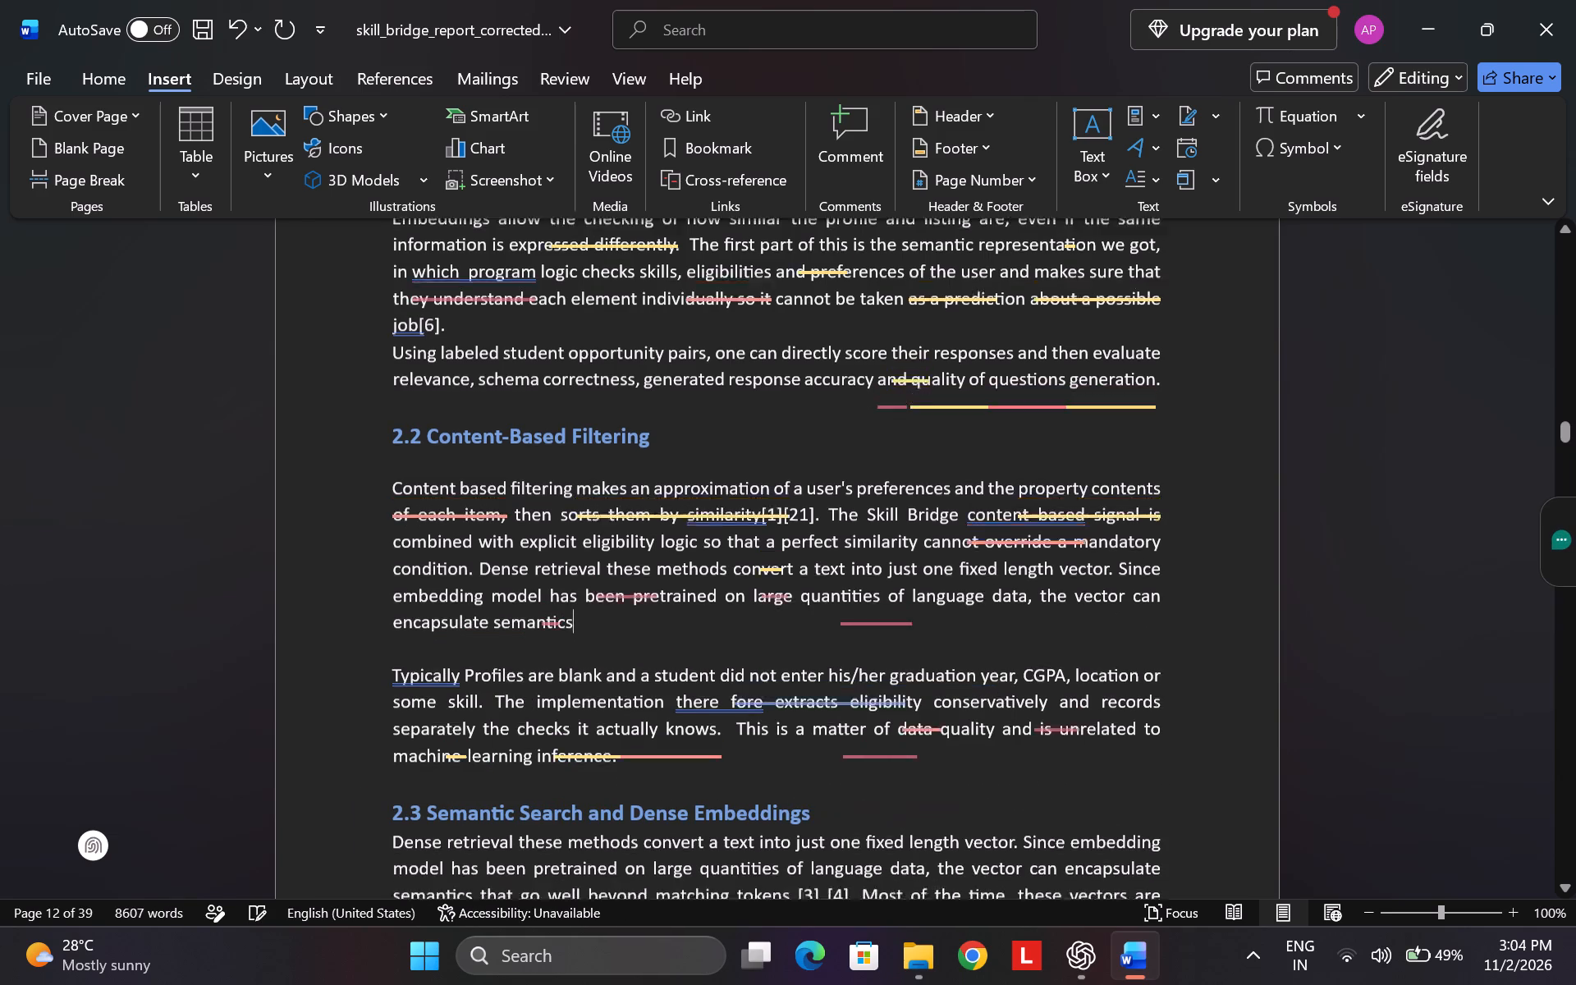
scroll(740, 594, "down", 1)
left_click(533, 477)
key("BackSpace")
key("BackSpace")
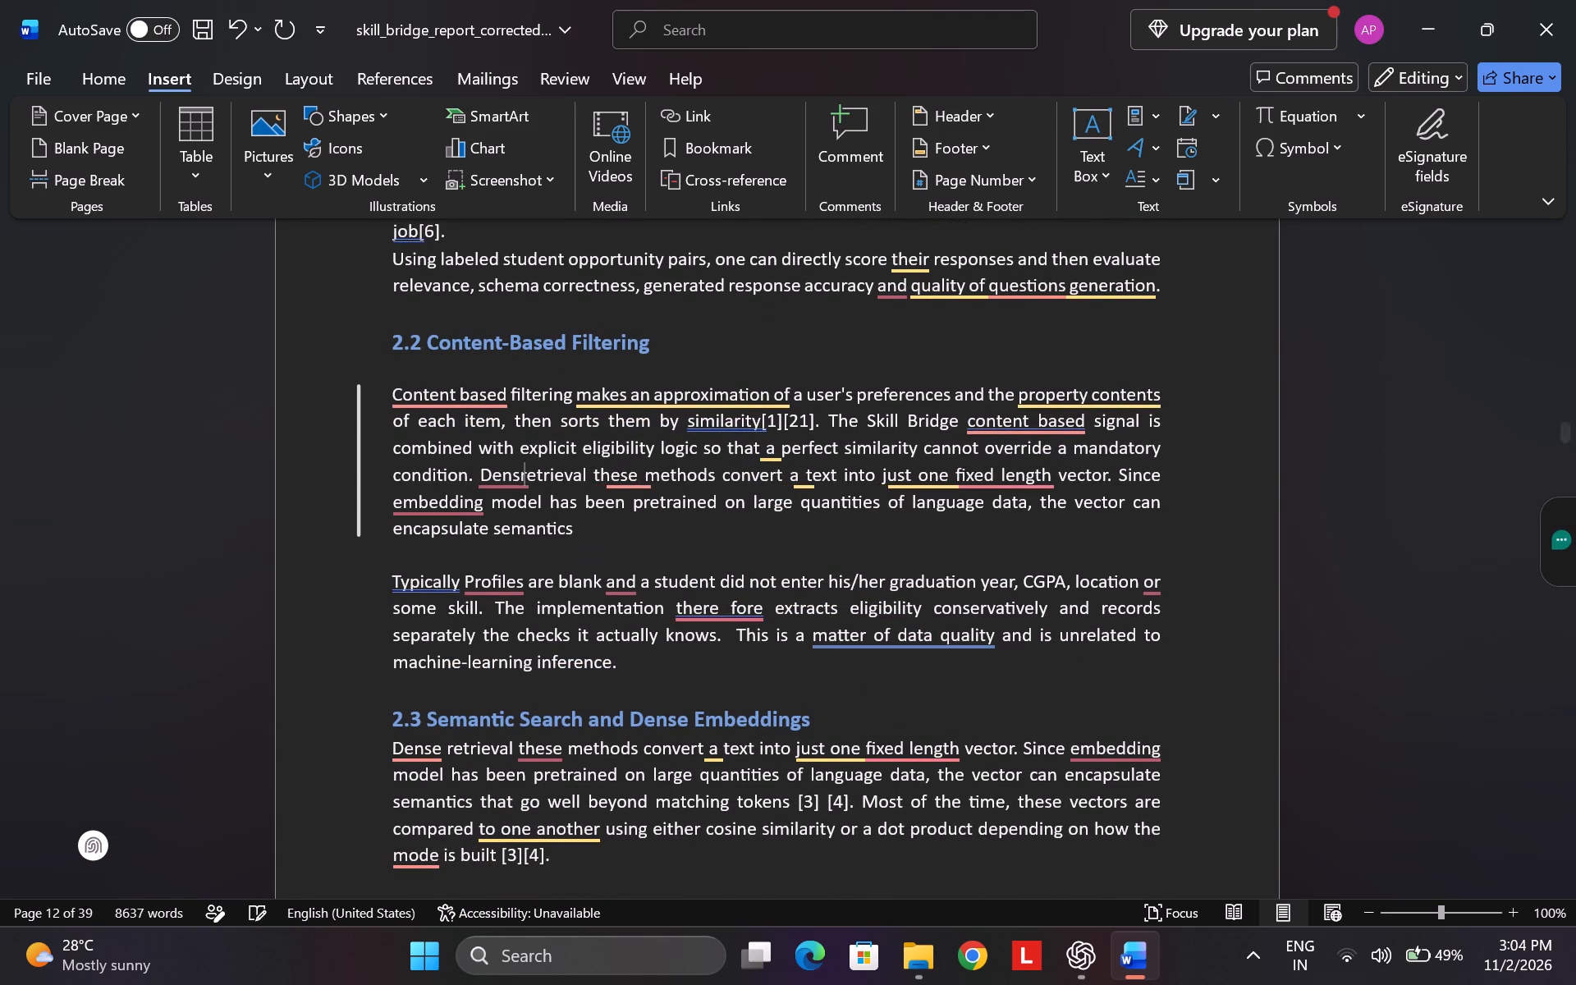
key("BackSpace")
key("BackSpace")
key("BackSpace")
key("BackSpace")
key("BackSpace")
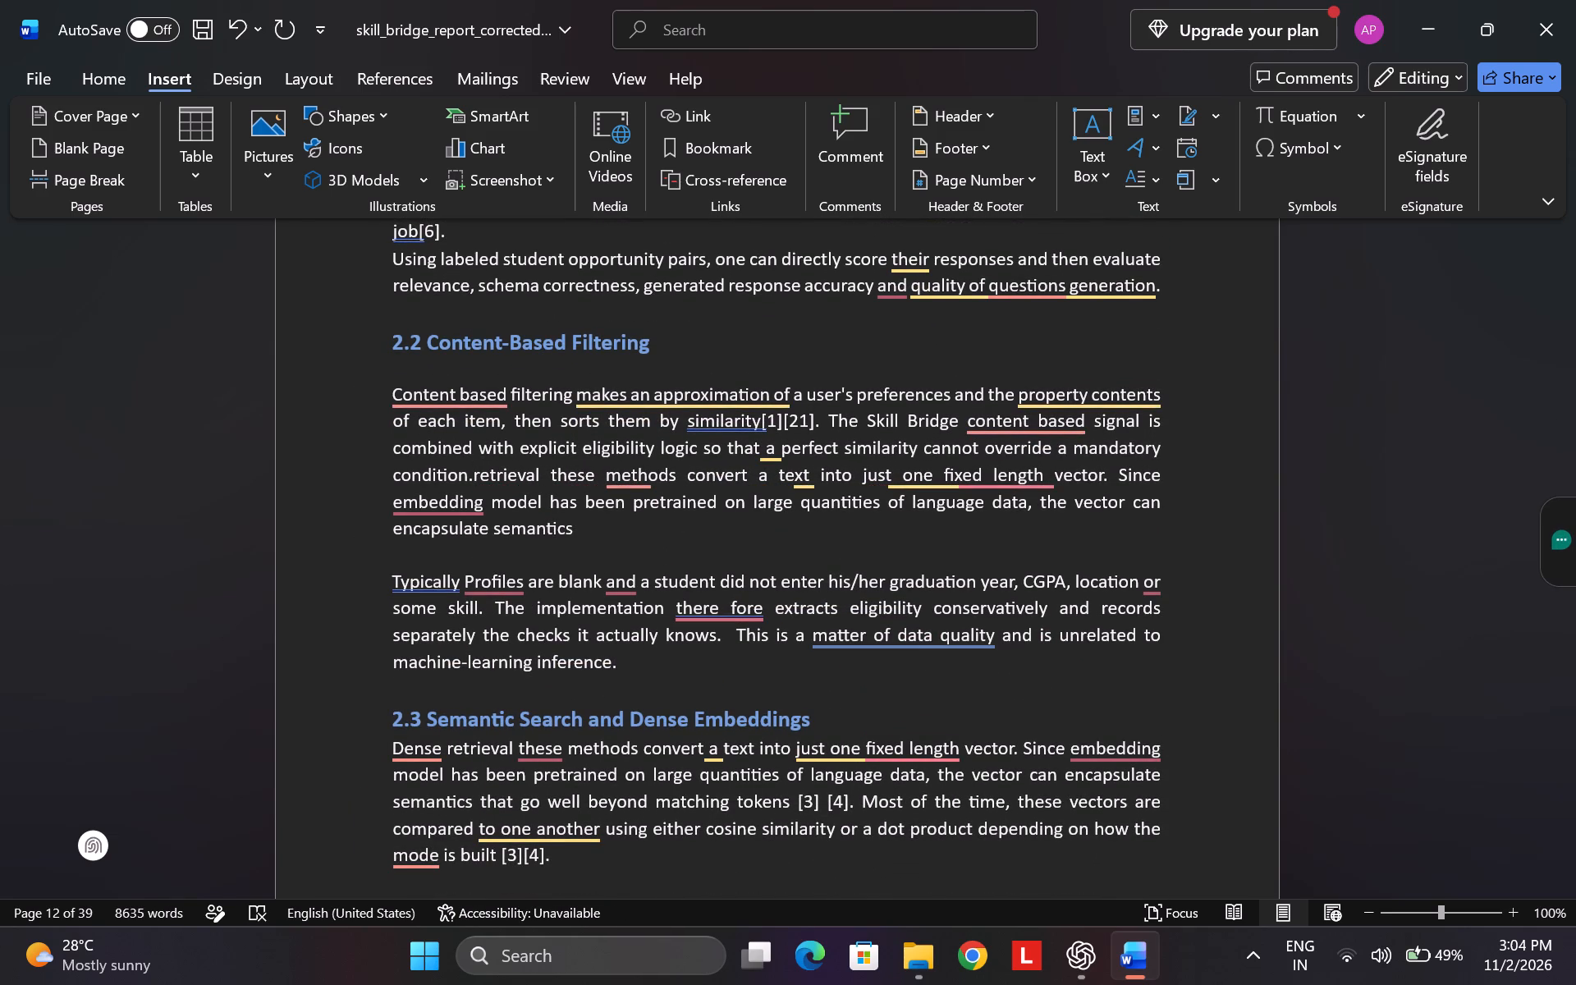
key("space")
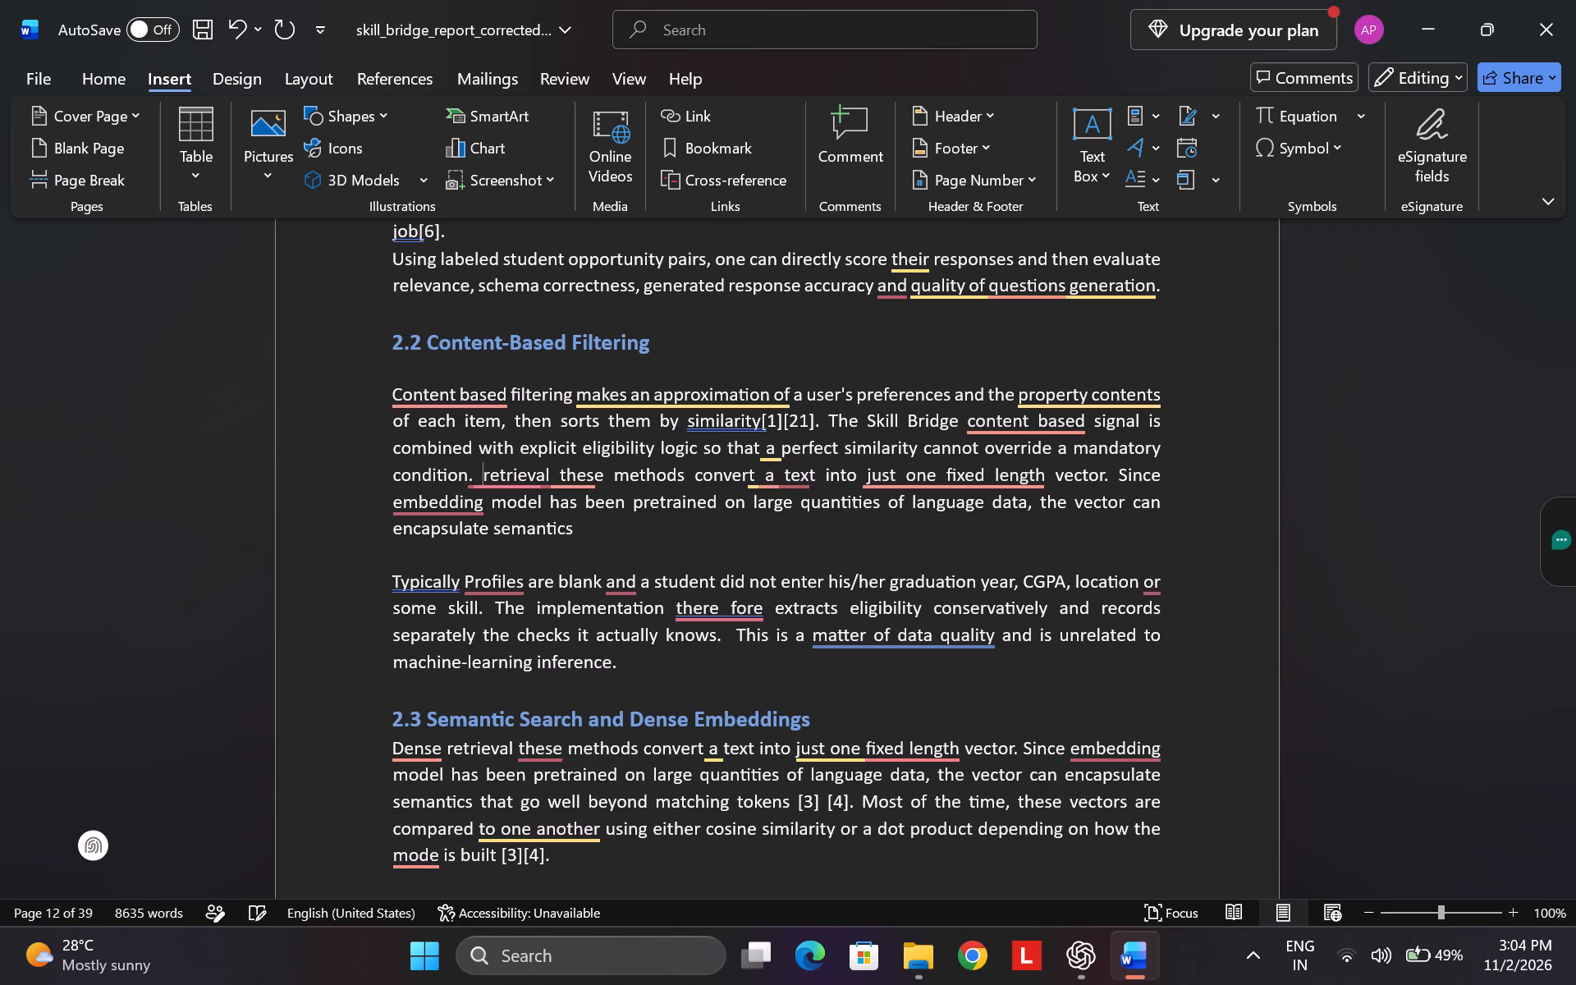
Delete the sentence "Skill Bridge is not a new embedding model and it is not a full fledged RAG research system." from 2.11.
scroll(533, 477, "down", 1)
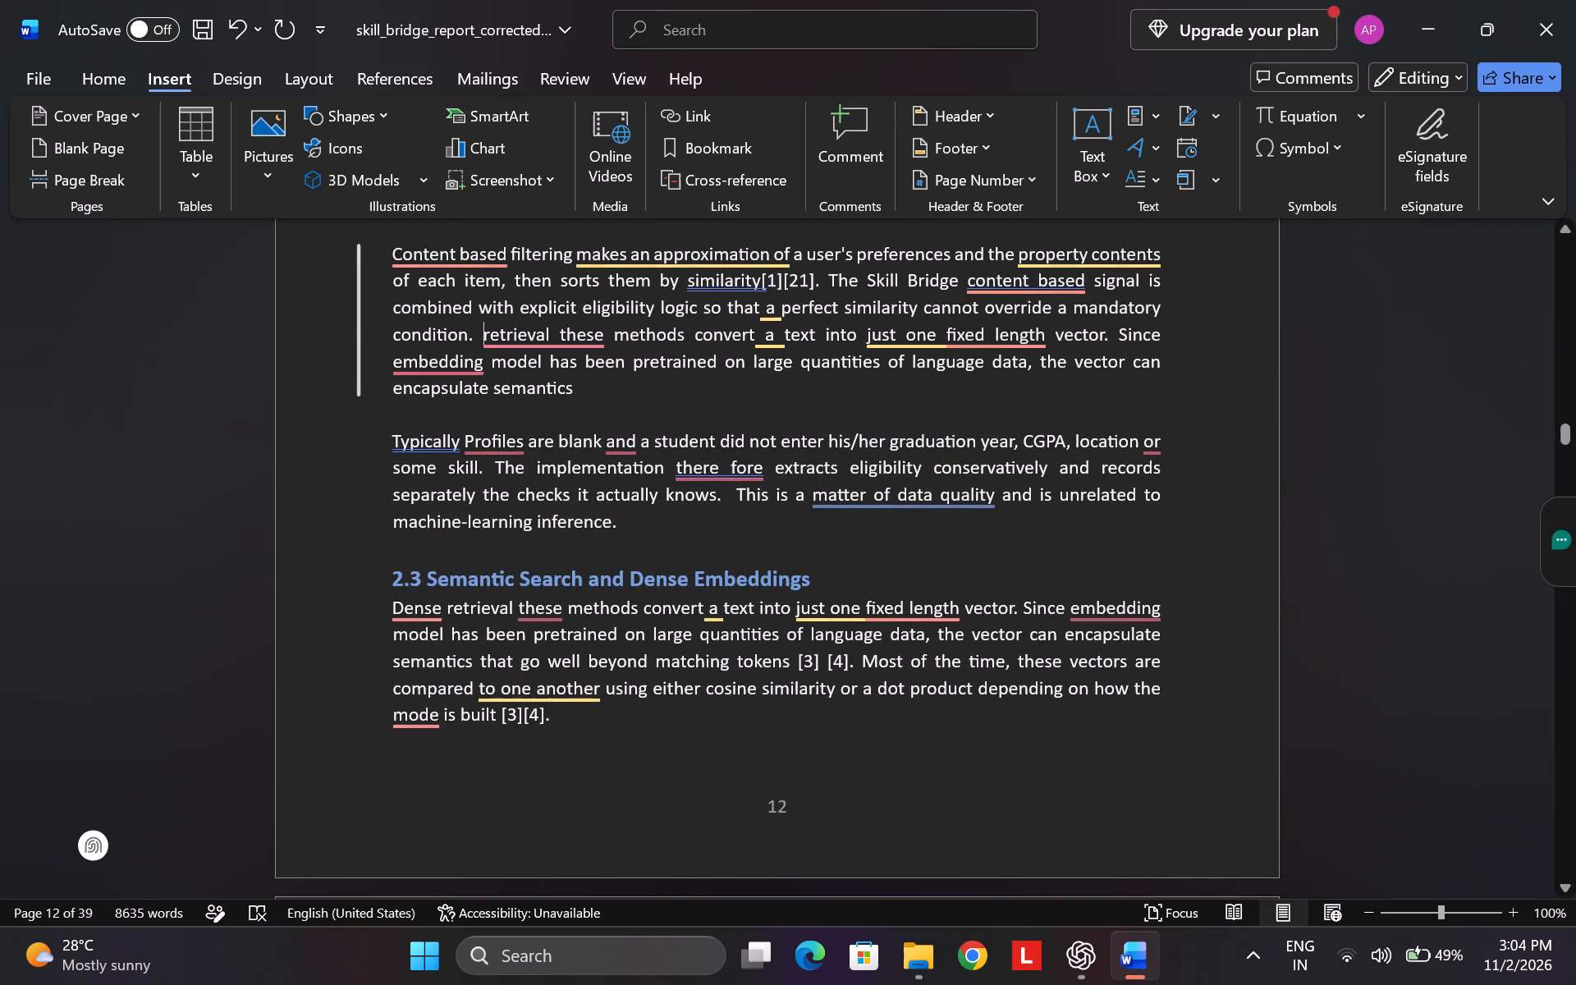
scroll(654, 489, "down", 1)
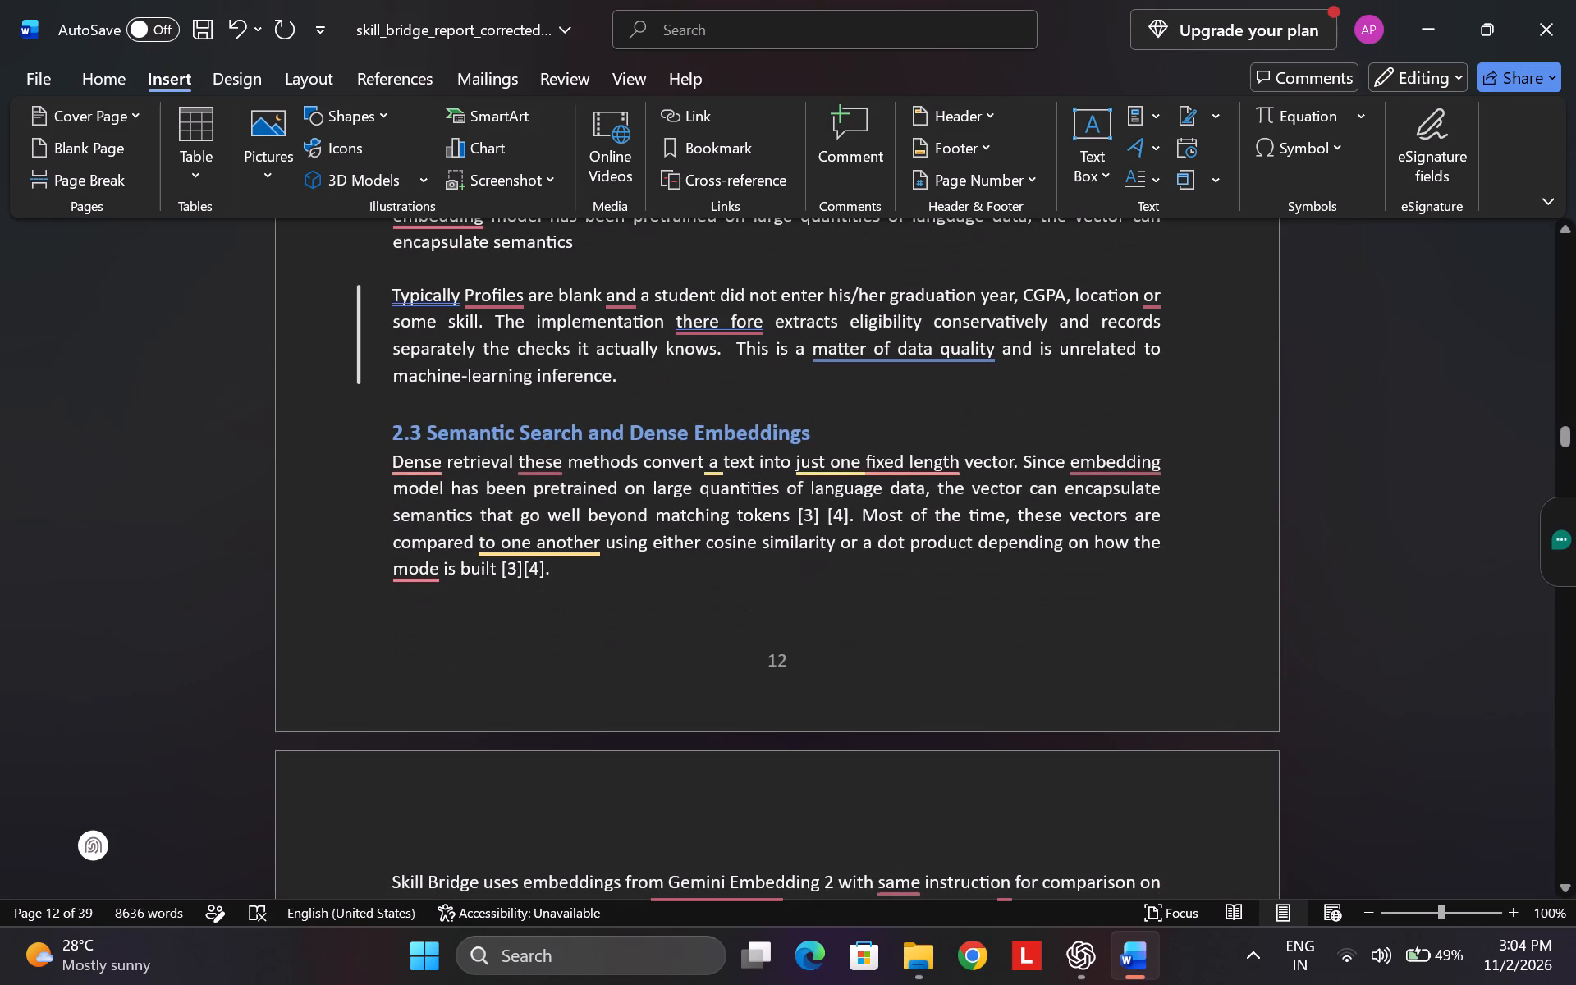
scroll(654, 489, "down", 2)
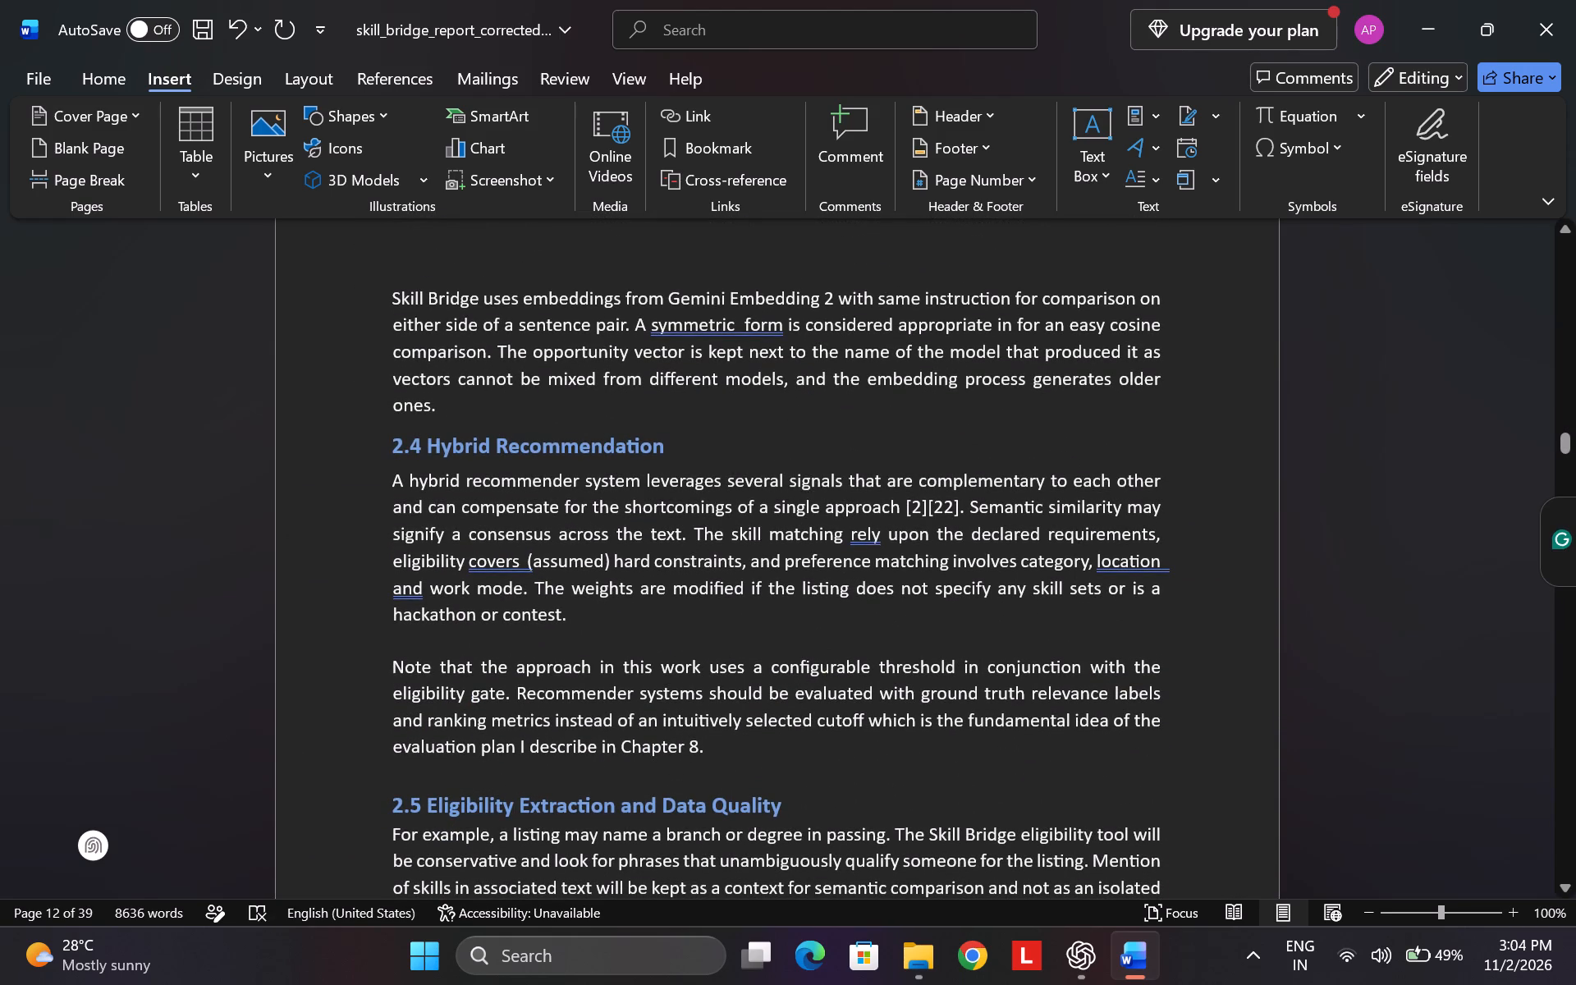
scroll(589, 623, "down", 2)
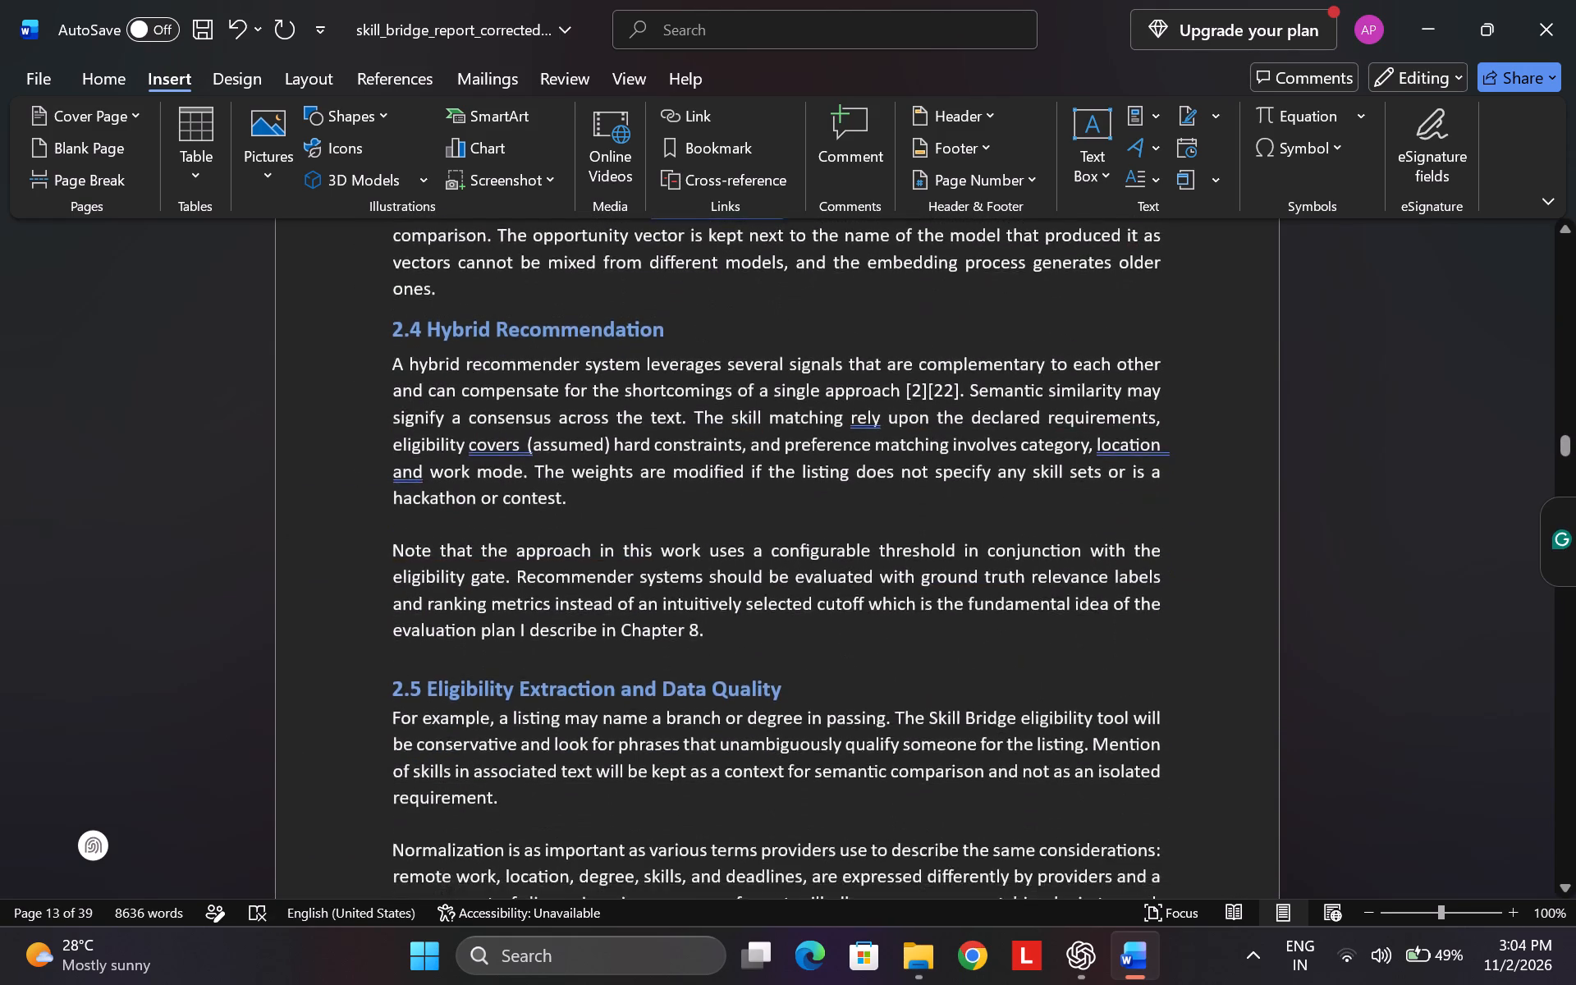
scroll(589, 623, "down", 3)
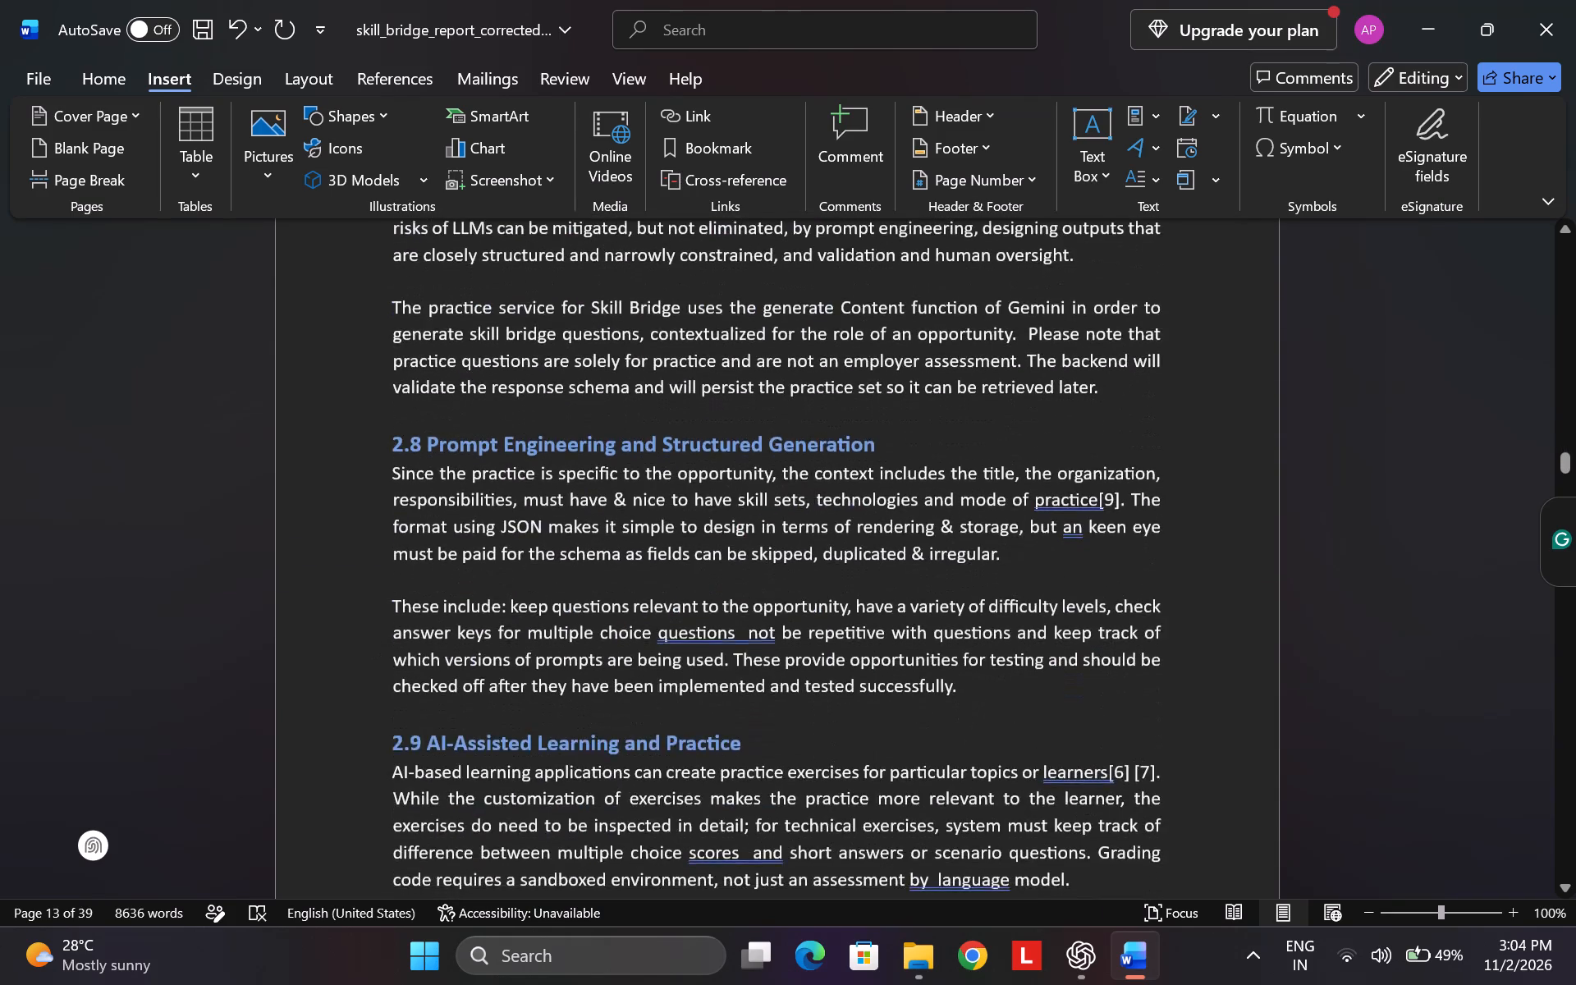
scroll(589, 623, "down", 3)
scroll(589, 623, "up", 1)
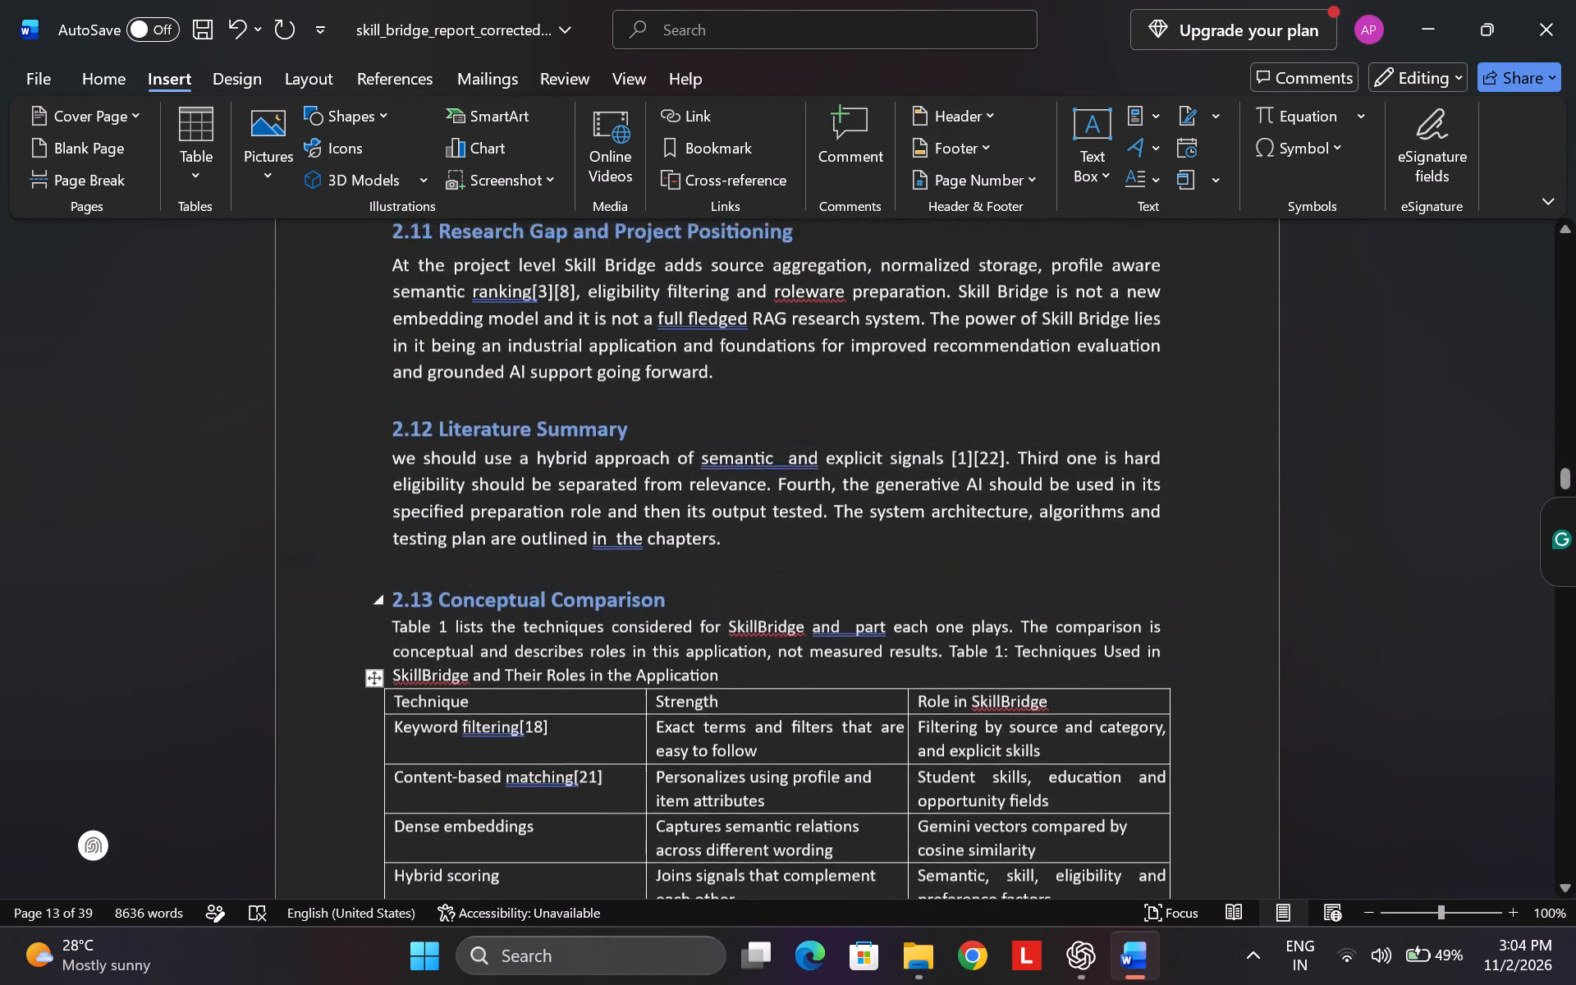
scroll(589, 623, "up", 1)
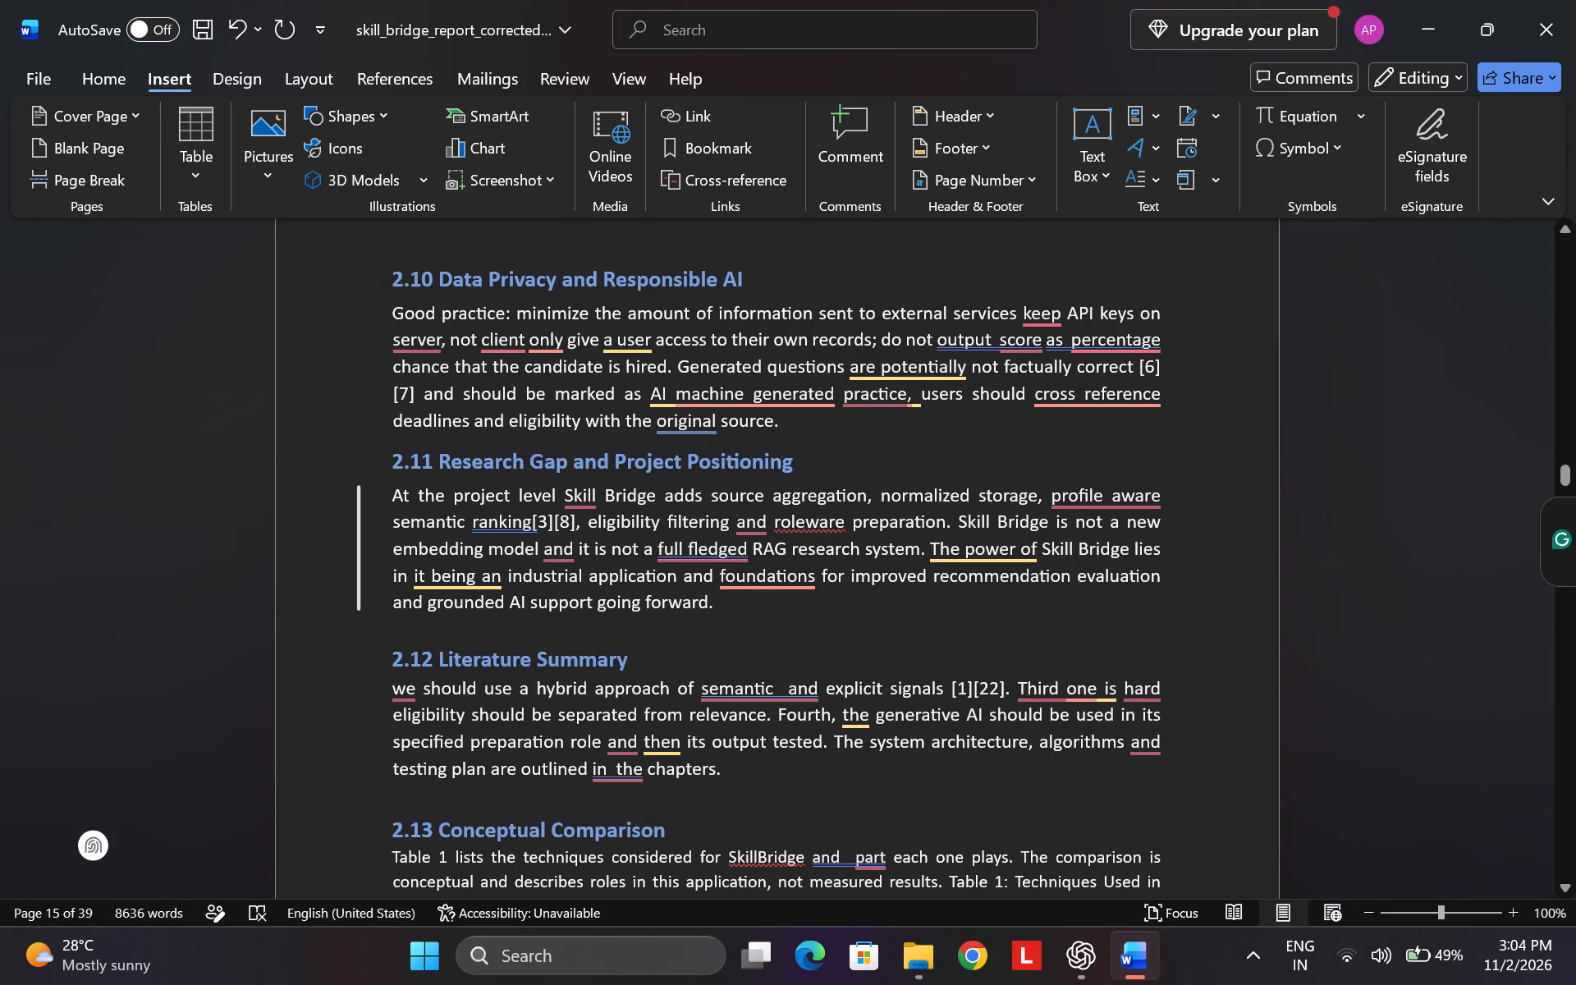
left_click_drag(960, 518, 927, 548)
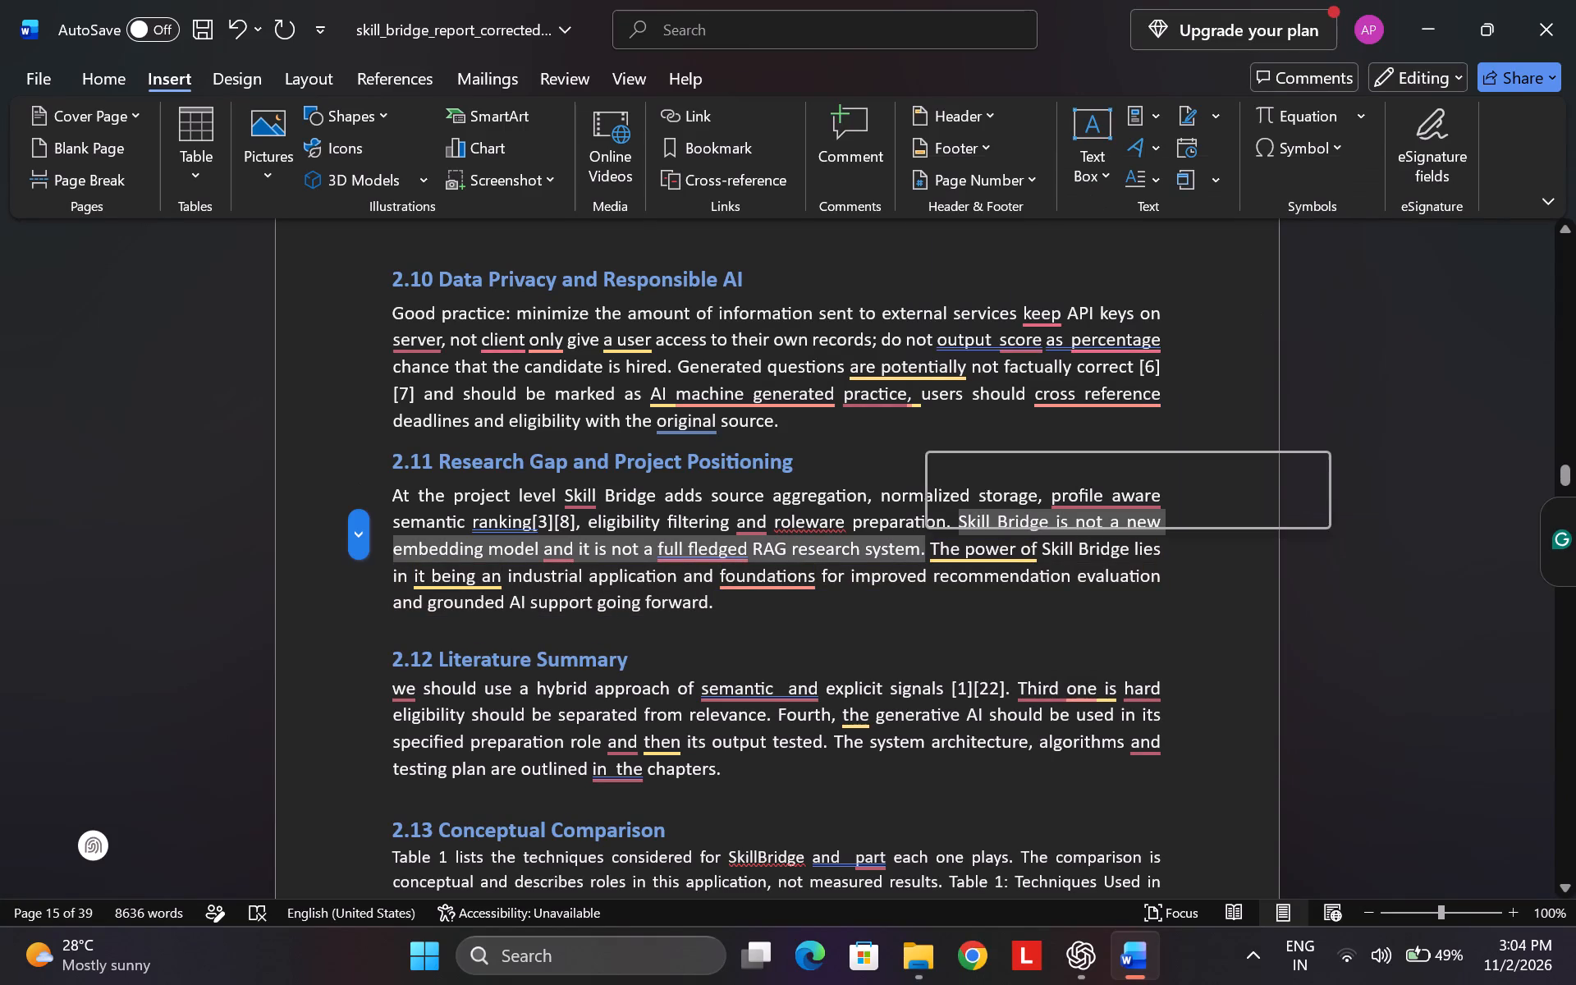
key("BackSpace")
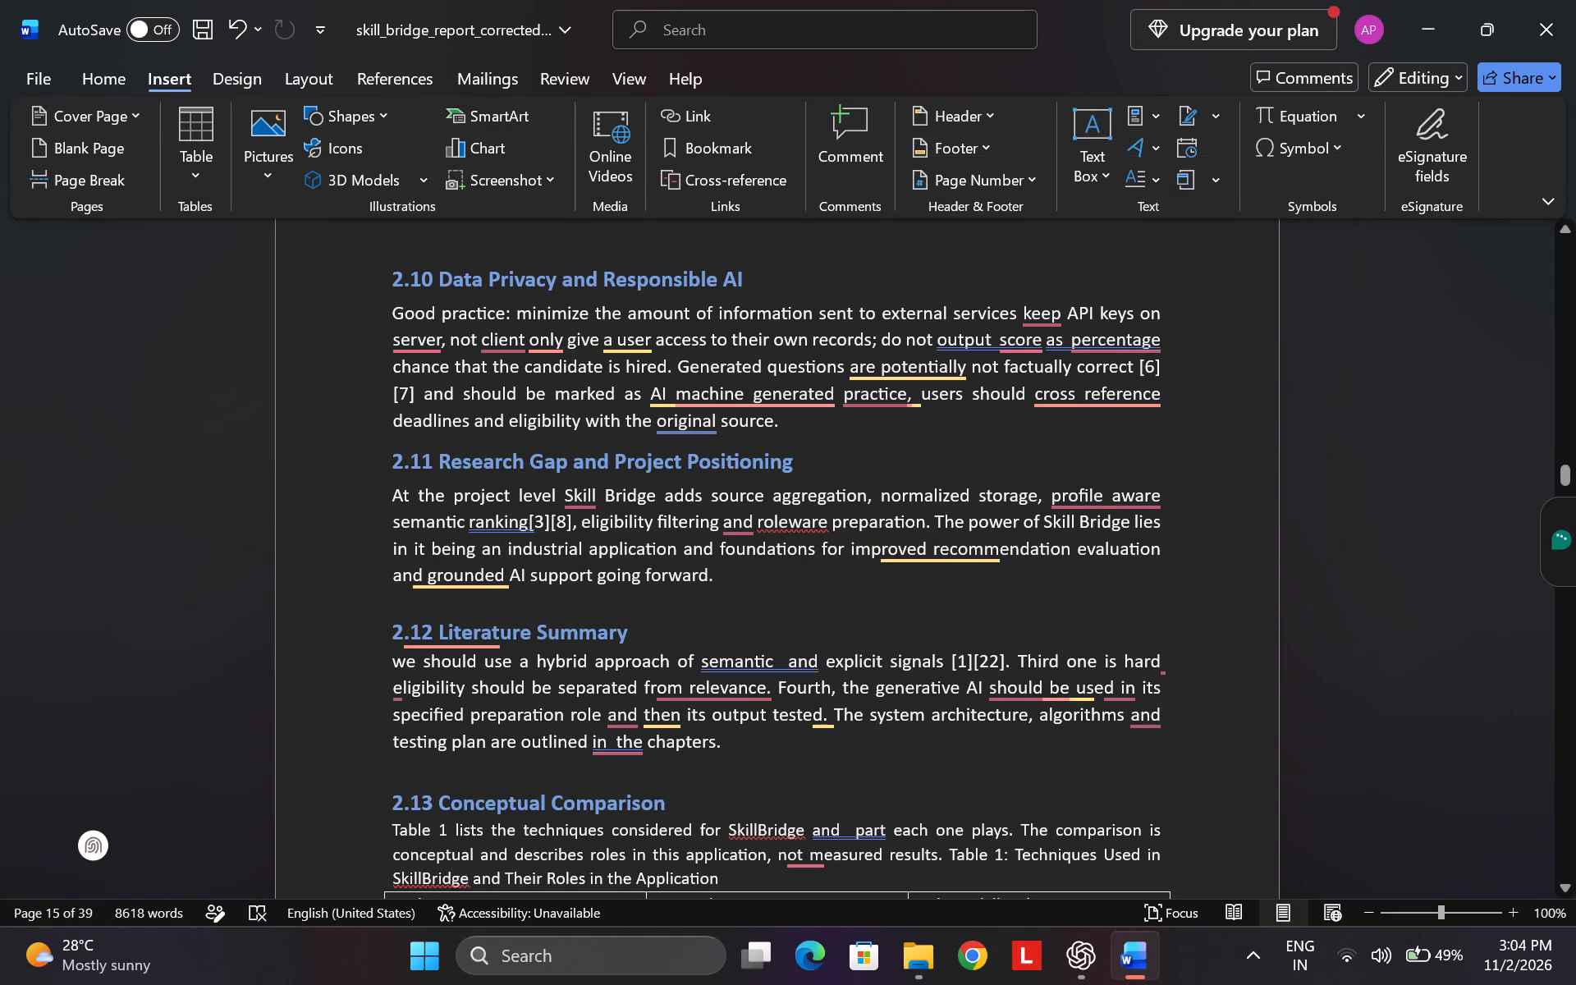
Delete the last sentence, starting "The system architecture, algorithms and testing plan", from 2.12 Literature Summary.
left_click_drag(832, 717, 725, 744)
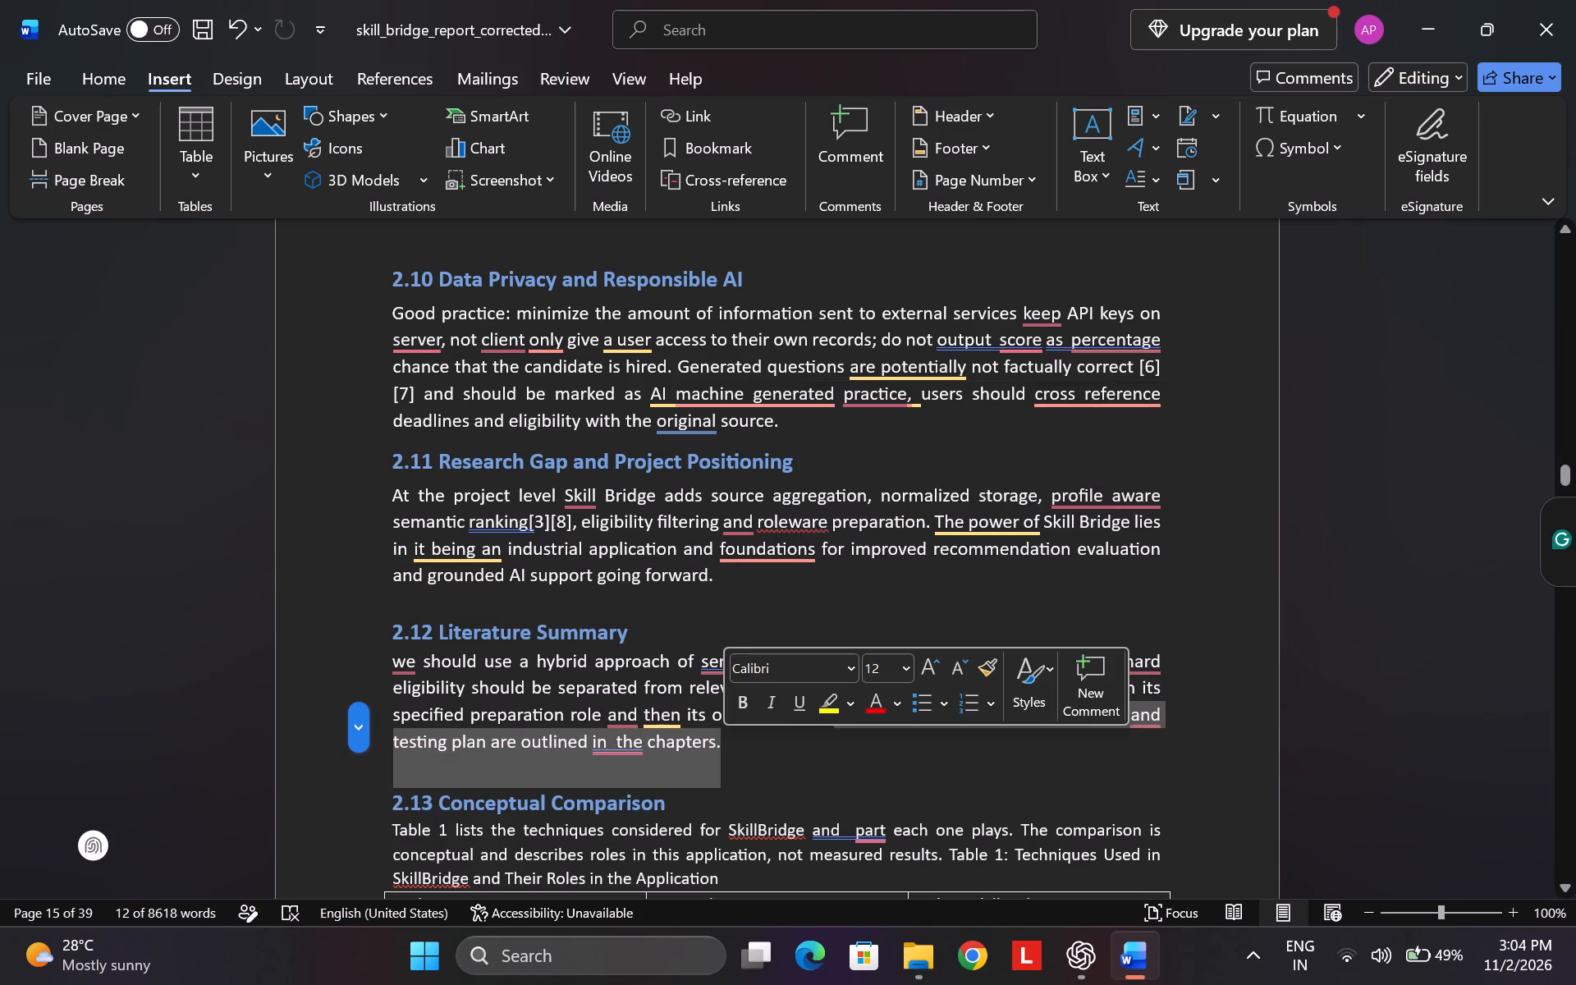
key("BackSpace")
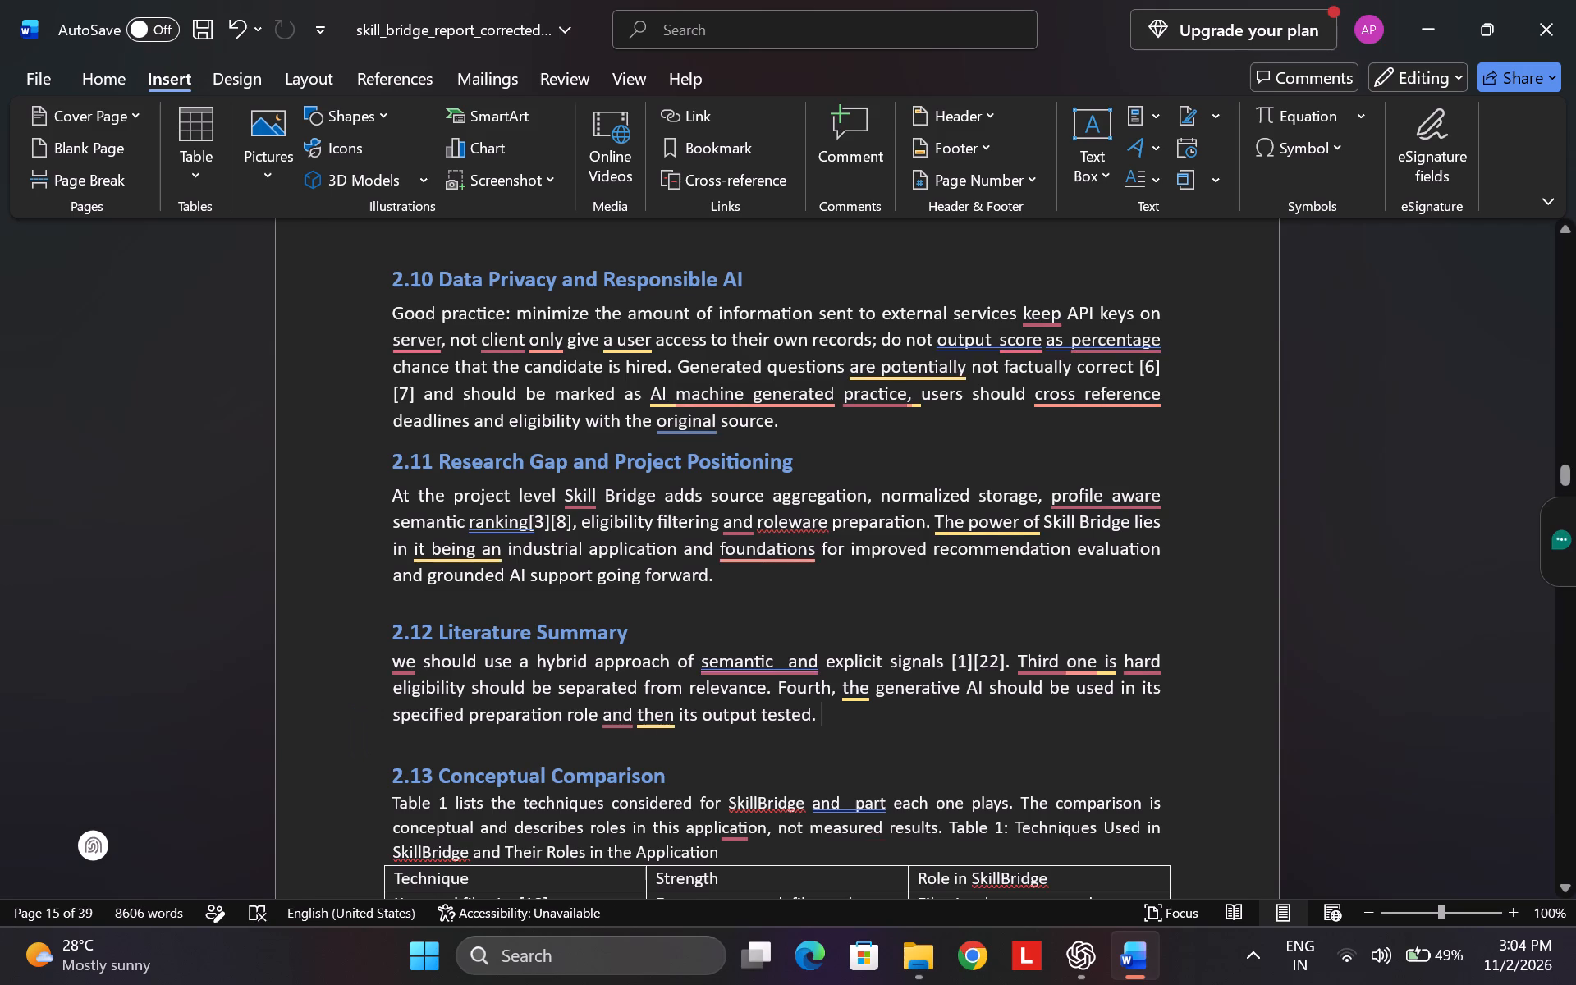
scroll(806, 609, "down", 1)
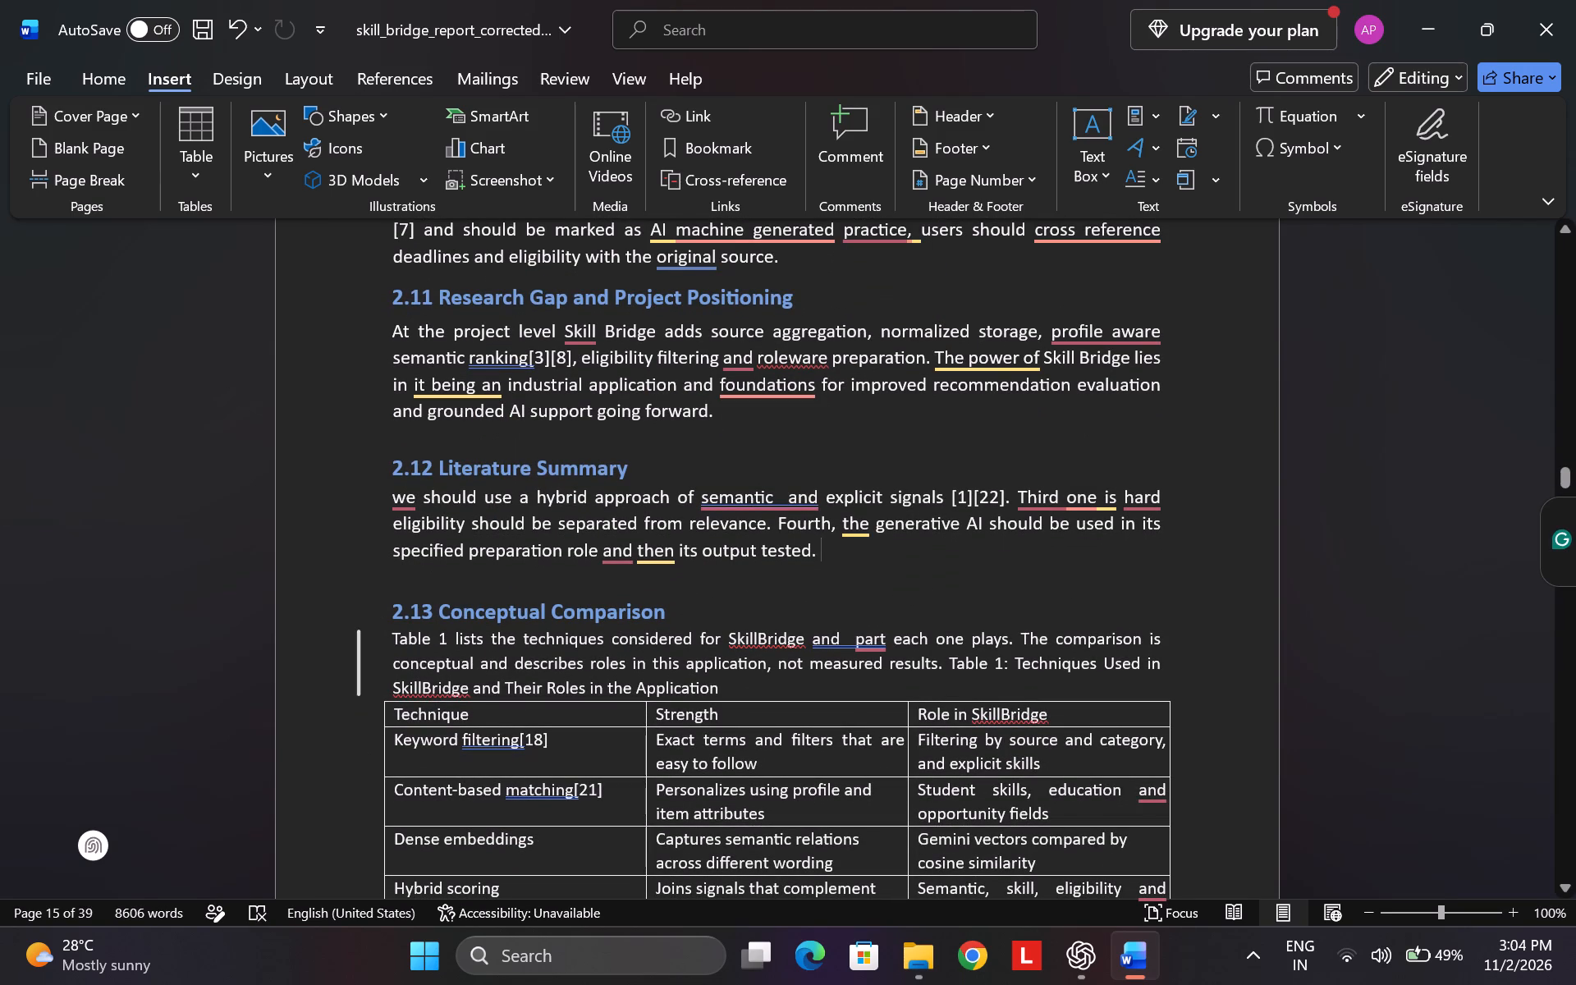
Copy the first sentence of 2.14 Review Conclusion, ending in "stands for filtering", into 2.12 Literature Summary just before "Fourth".
scroll(560, 616, "down", 2)
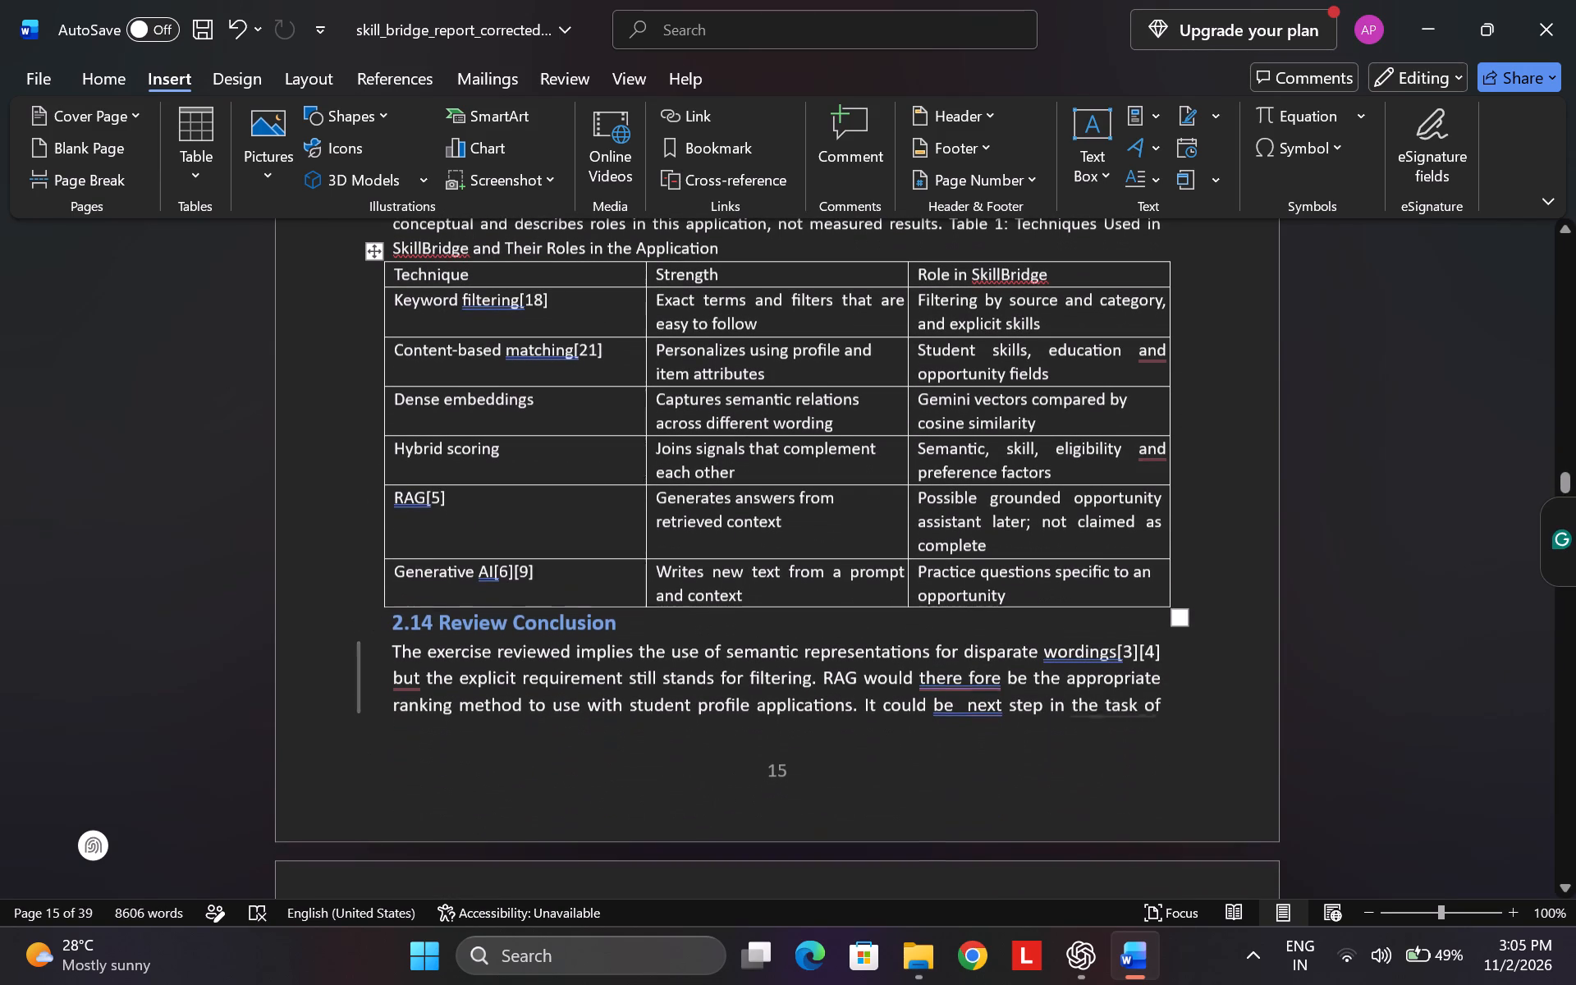
left_click_drag(392, 653, 815, 683)
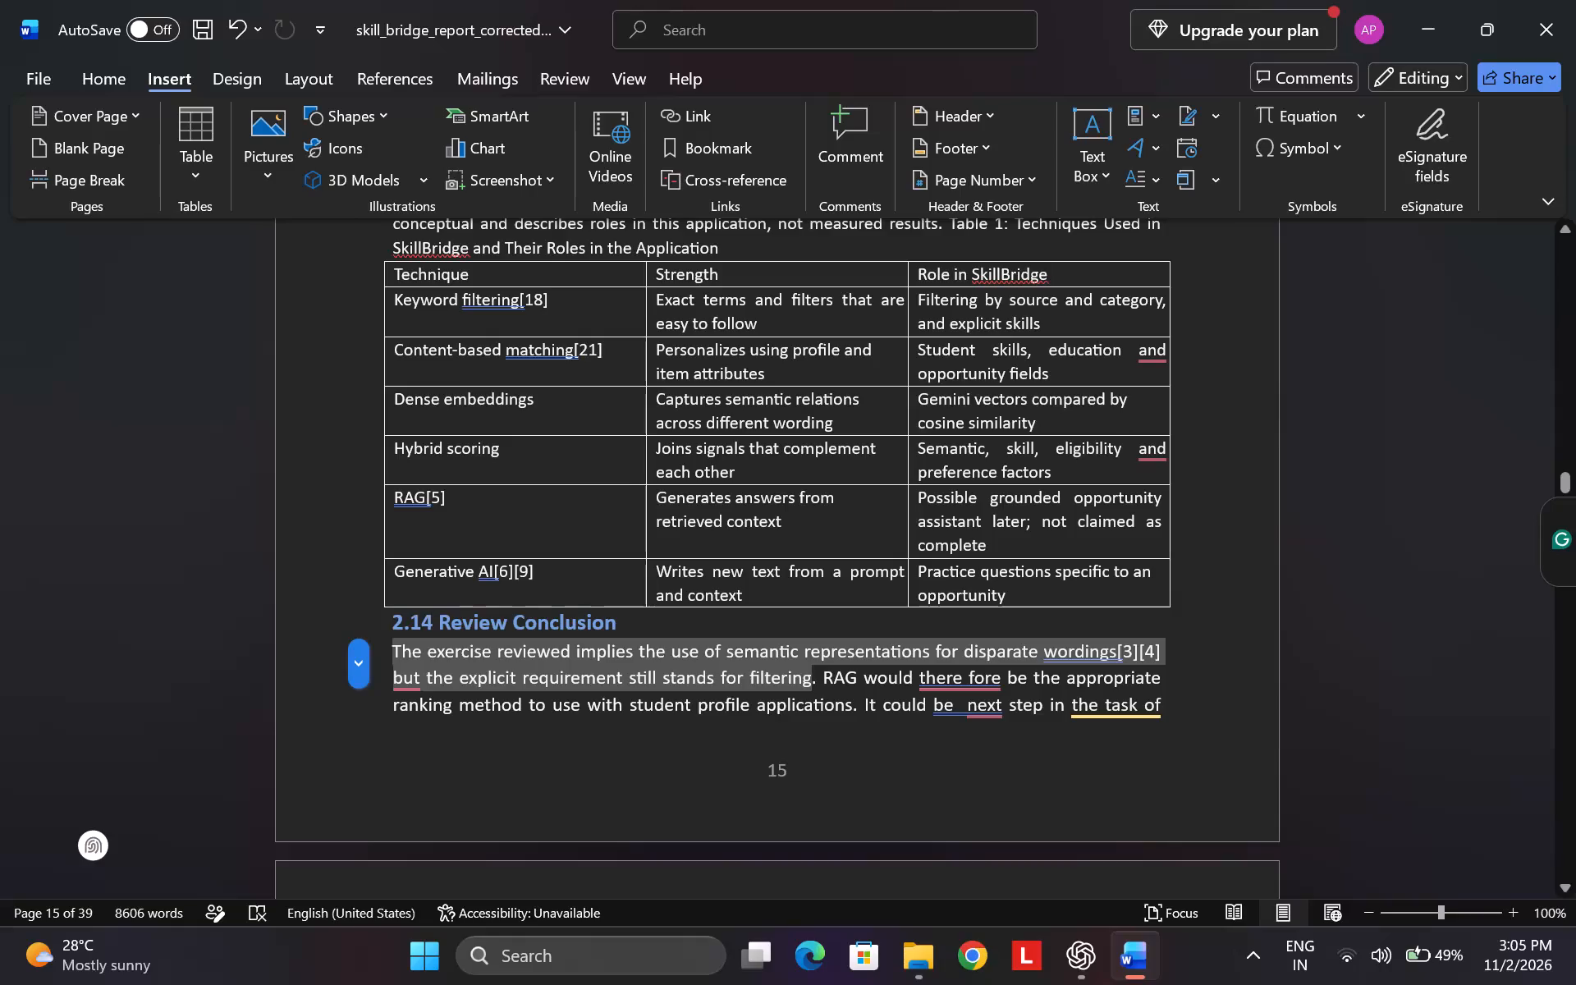
left_click_drag(815, 683, 816, 683)
key("ctrl+c")
scroll(761, 594, "up", 2)
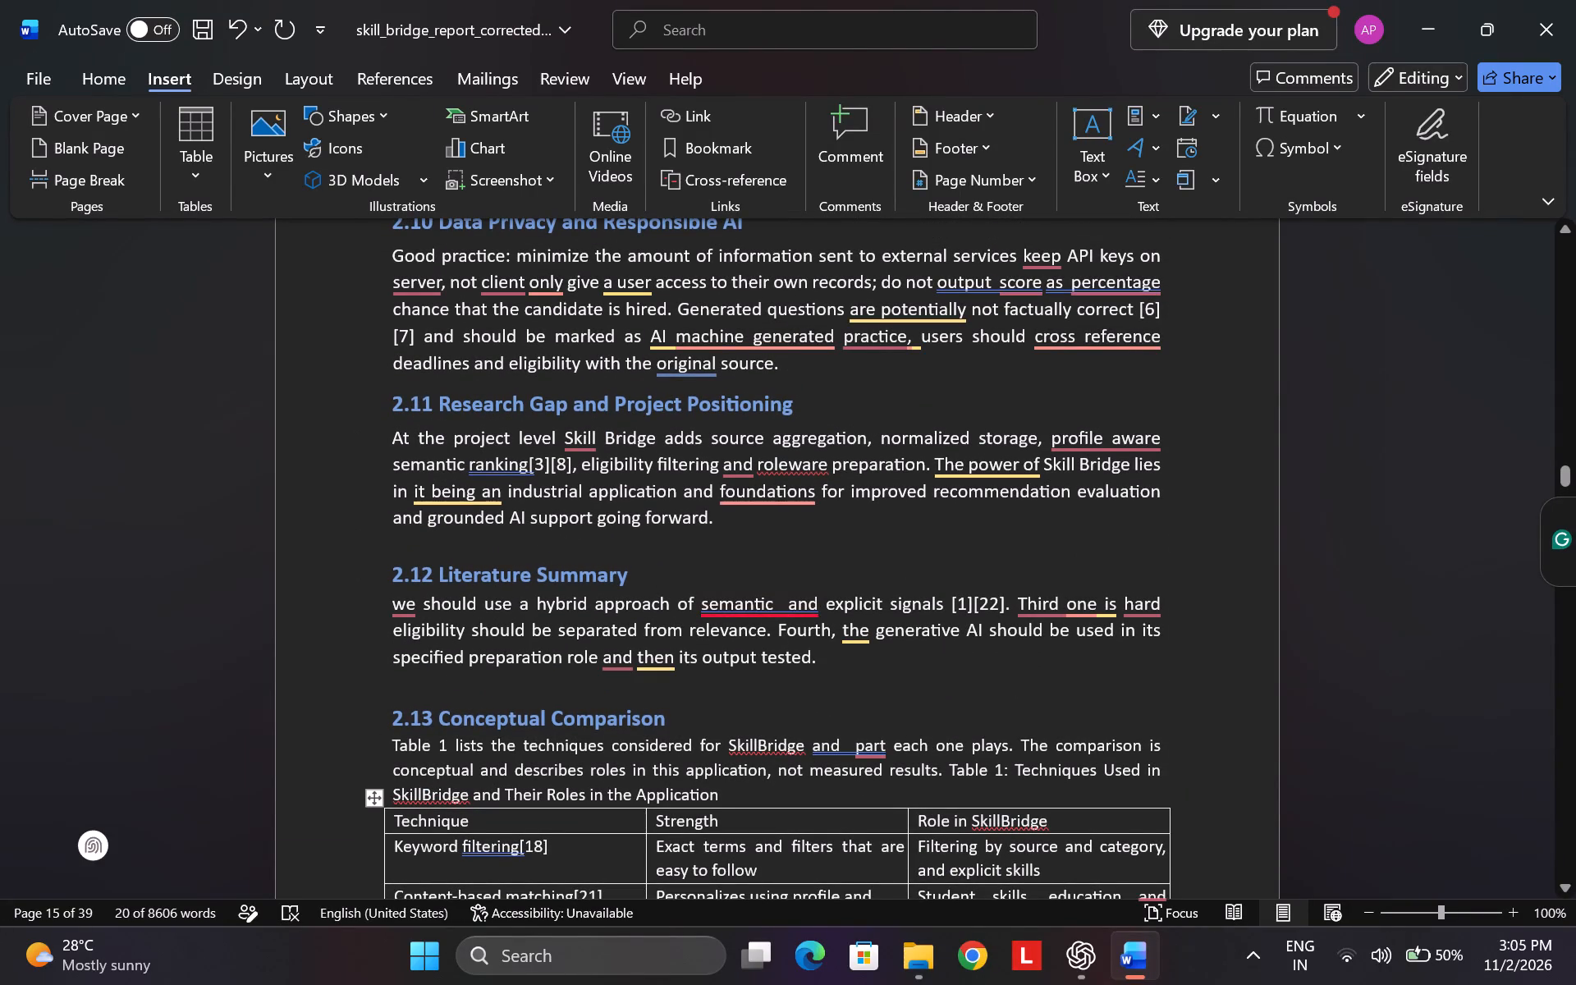
left_click(778, 633)
key("ctrl+v")
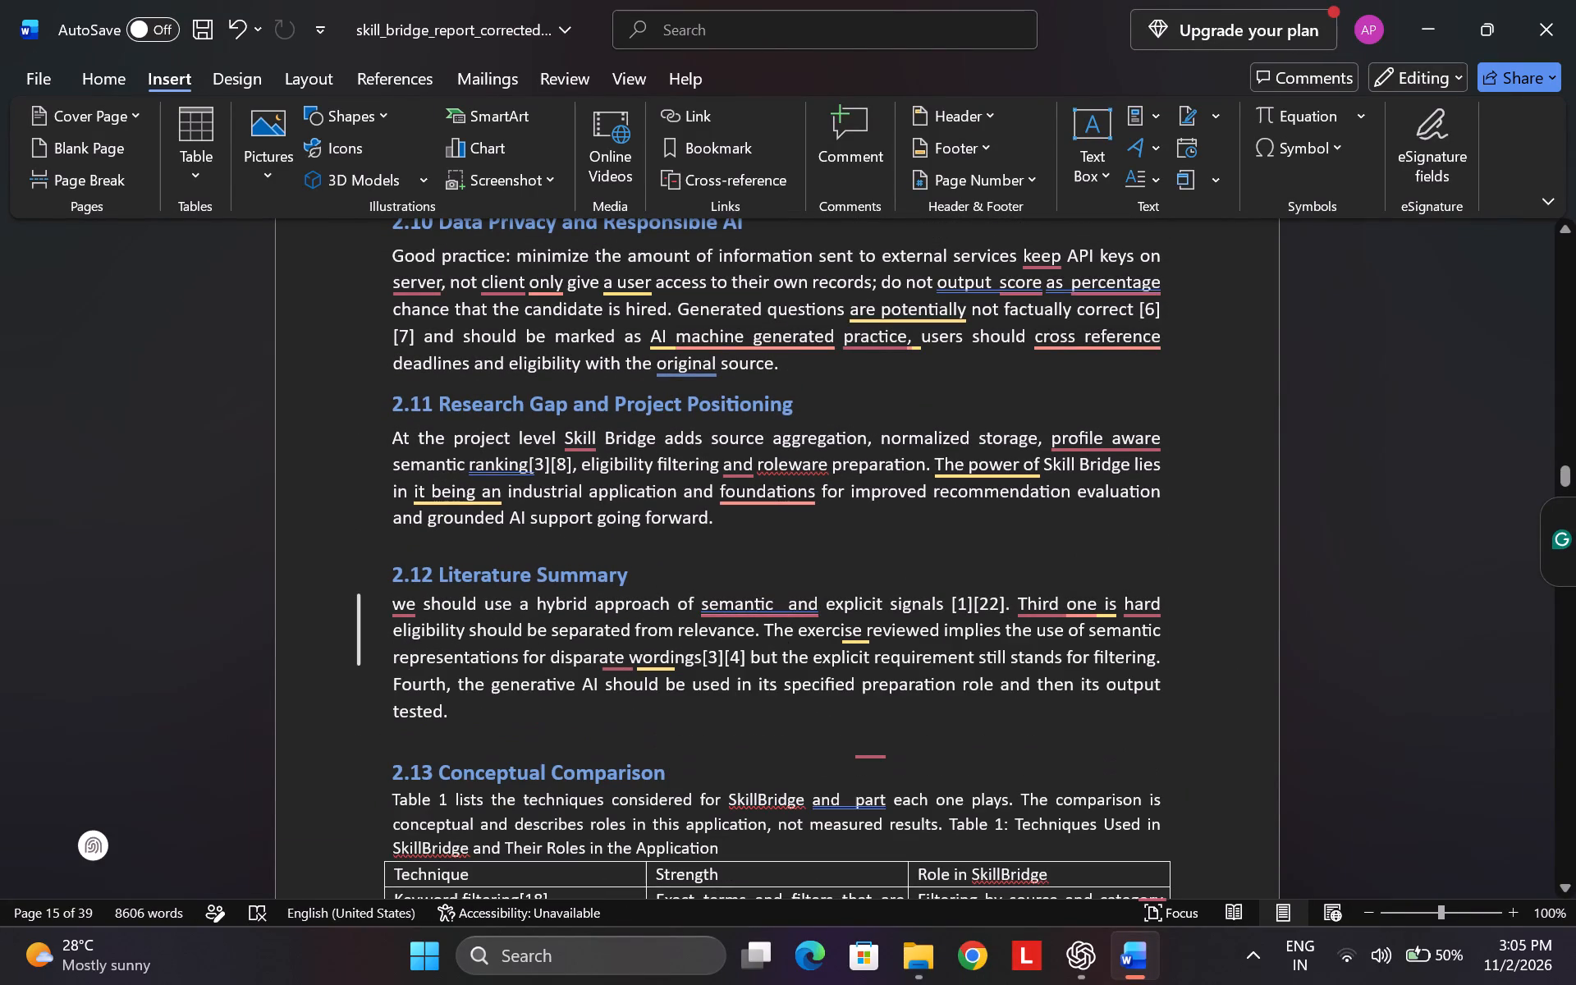
Delete the opening sentence "we should use a hybrid approach of semantic and explicit signals [1][22]." from 2.12 Literature Summary.
scroll(874, 699, "down", 2)
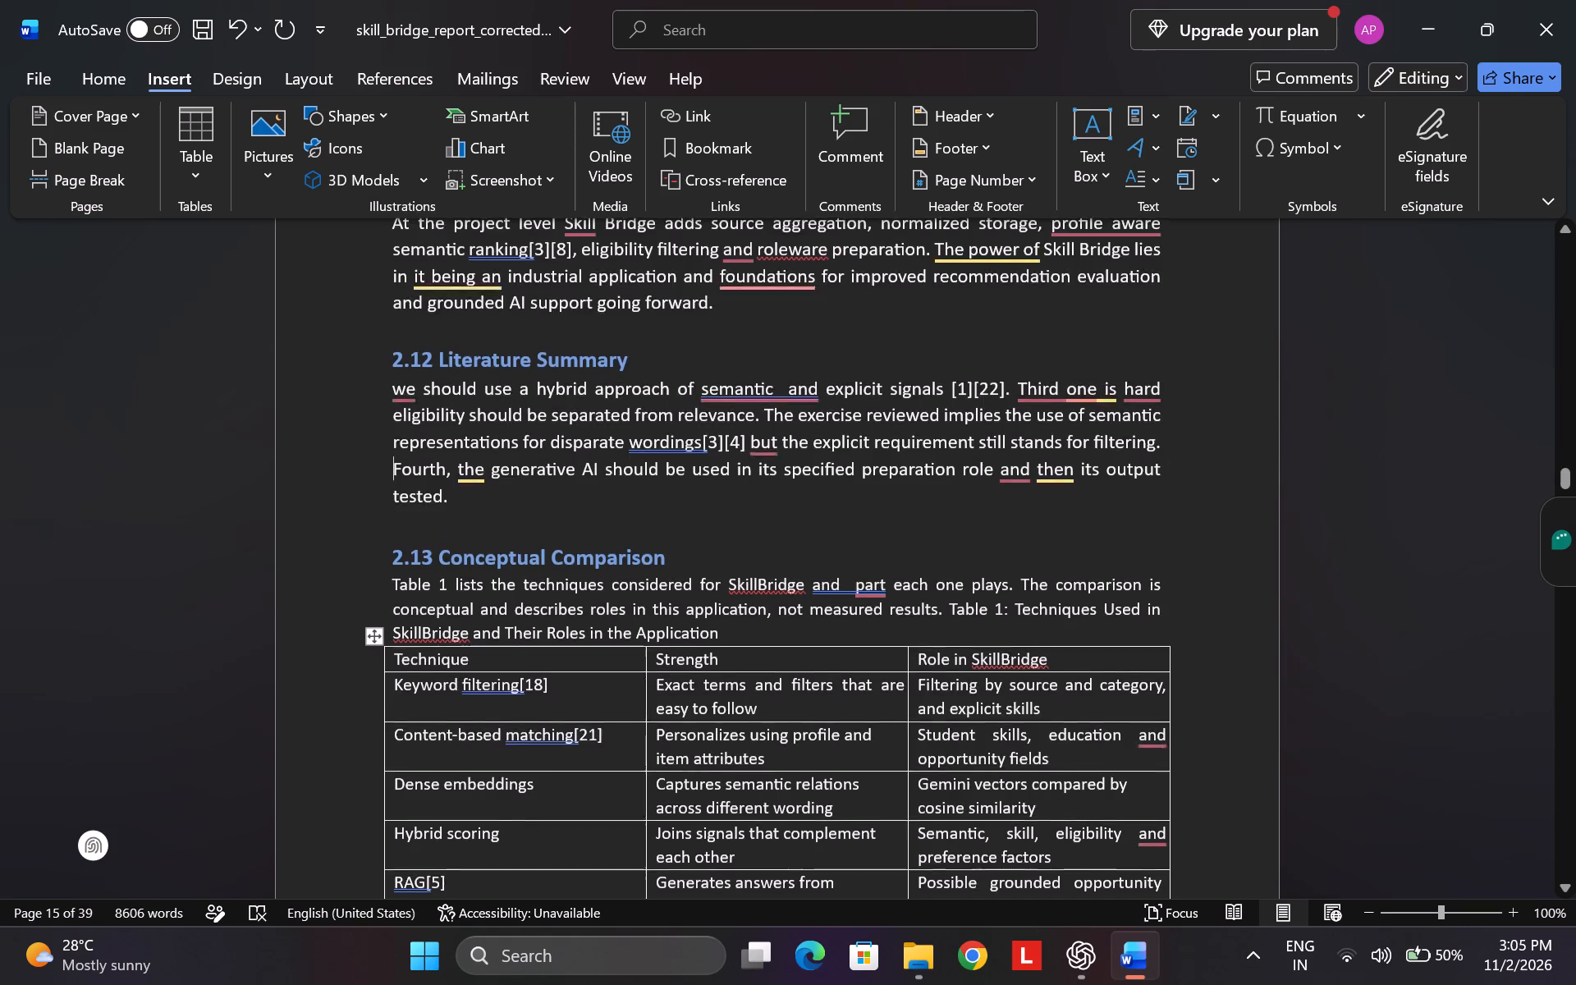
scroll(874, 699, "down", 3)
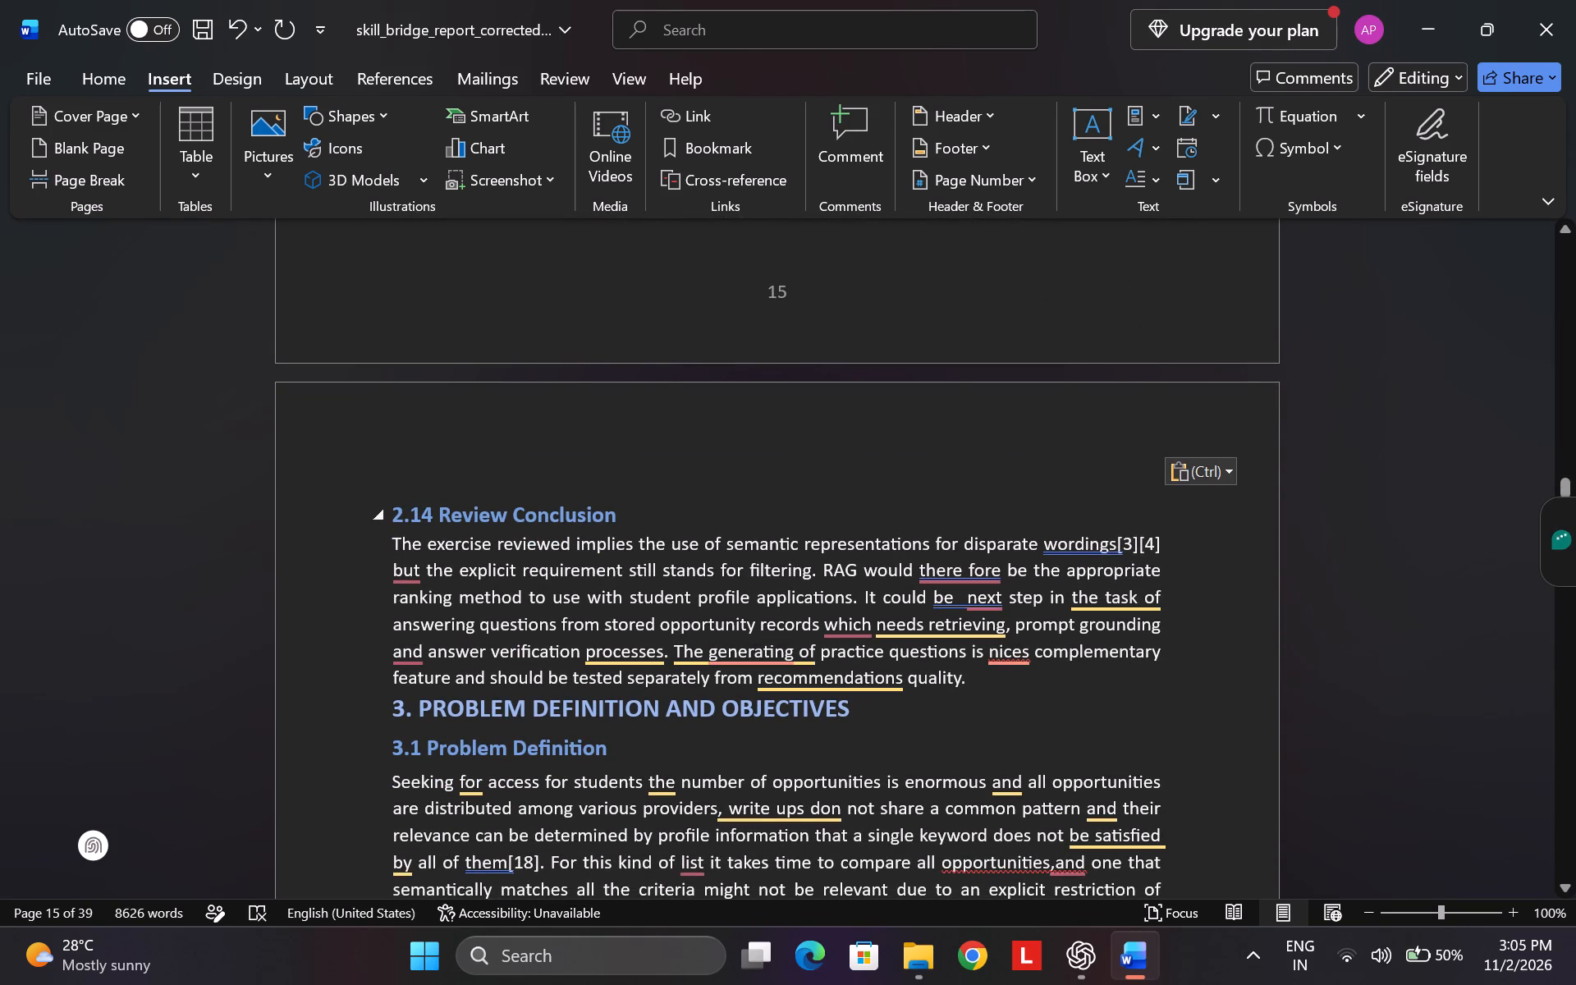
scroll(537, 521, "up", 1)
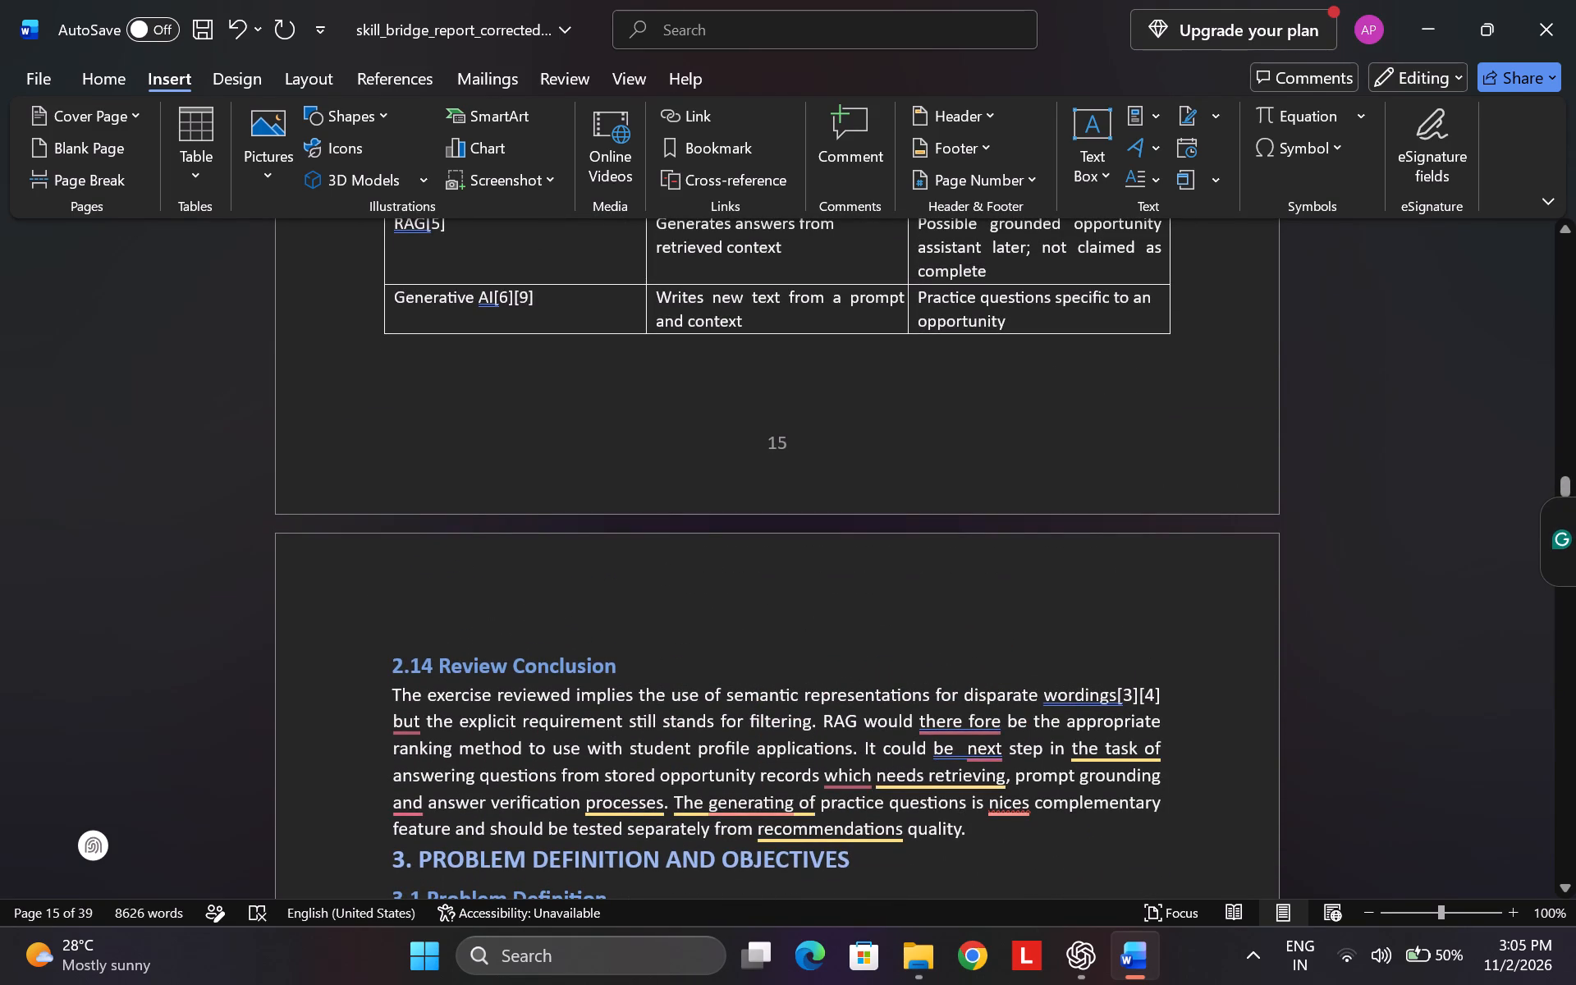
scroll(537, 521, "up", 1)
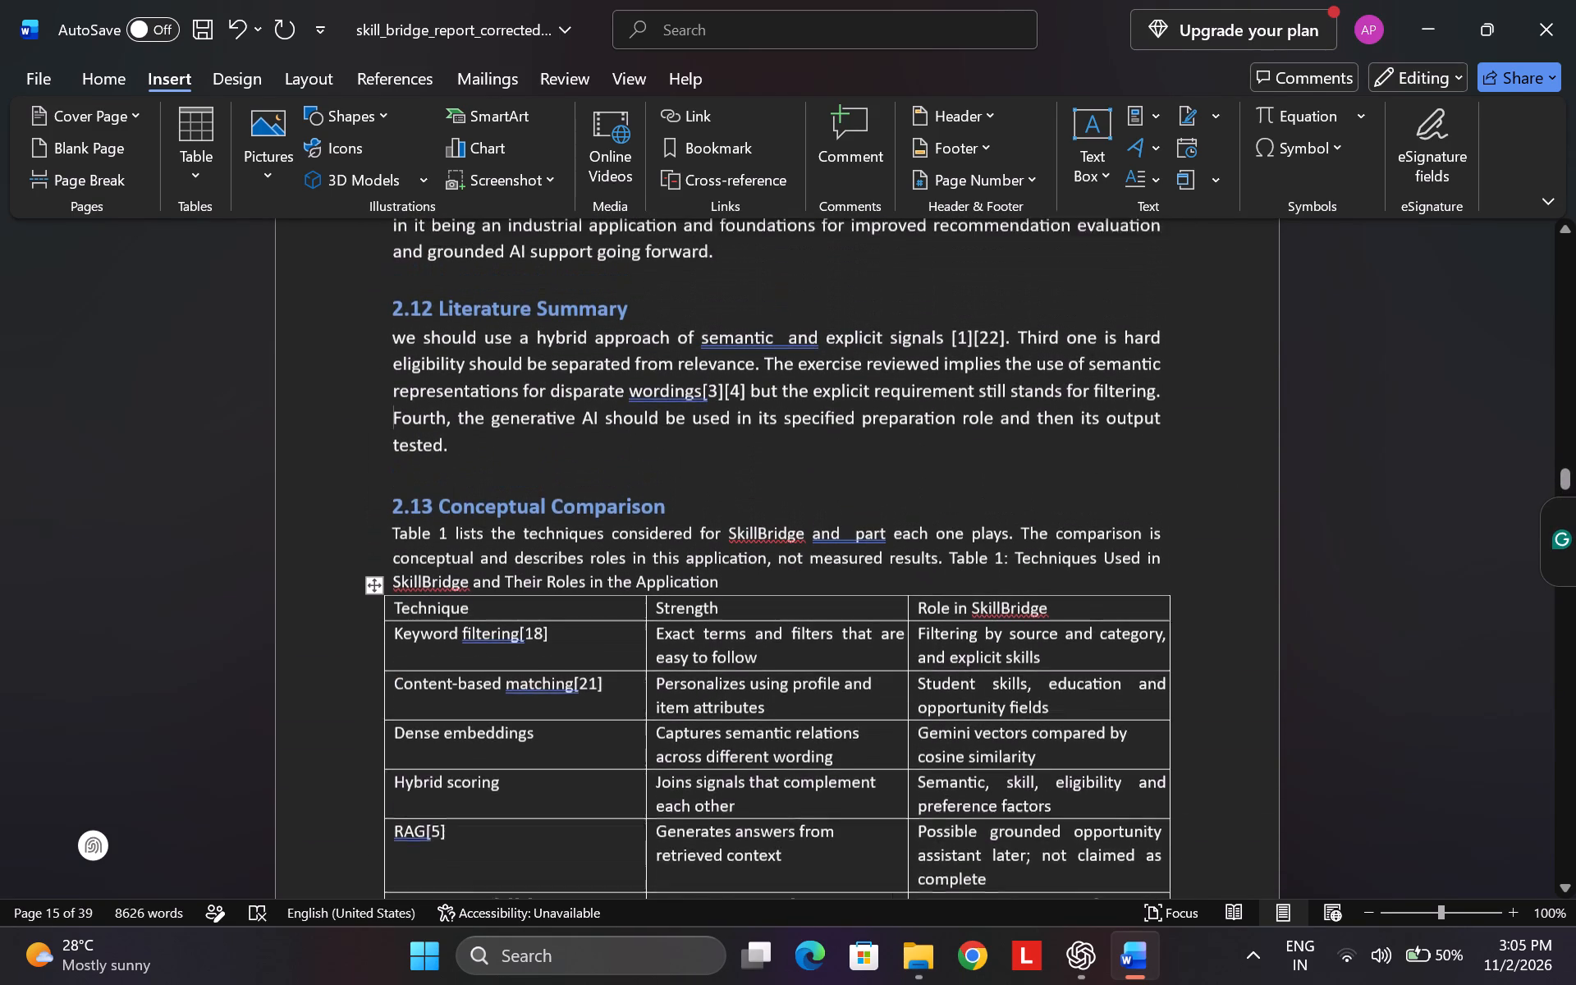
scroll(537, 521, "up", 1)
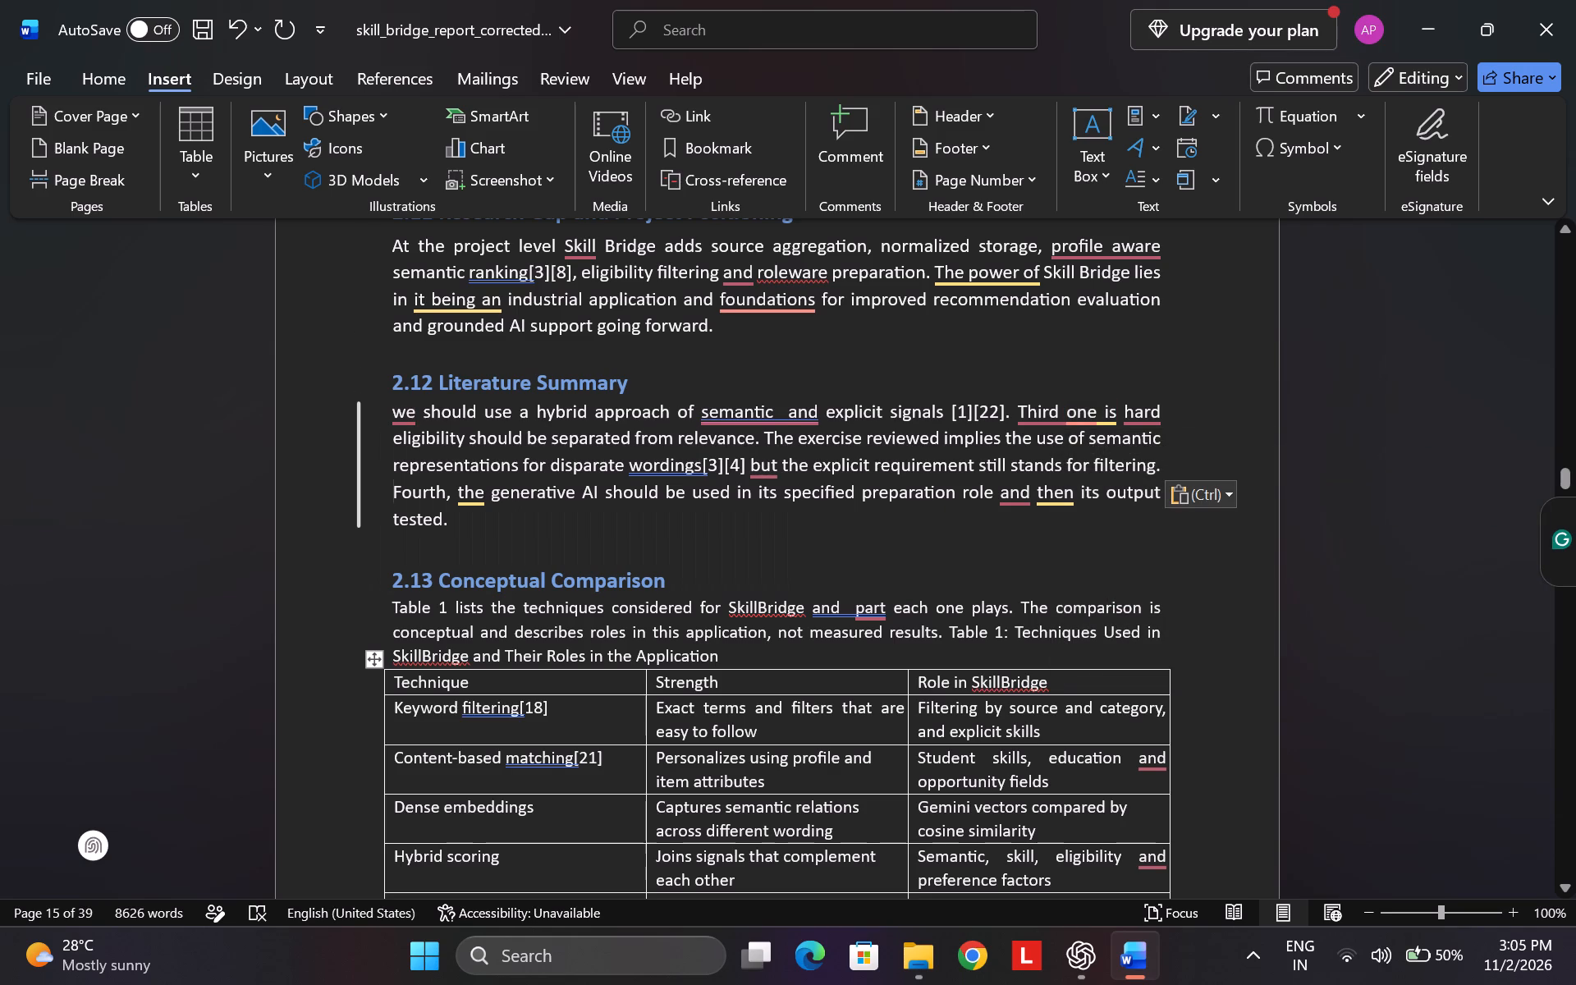
left_click_drag(386, 412, 1056, 414)
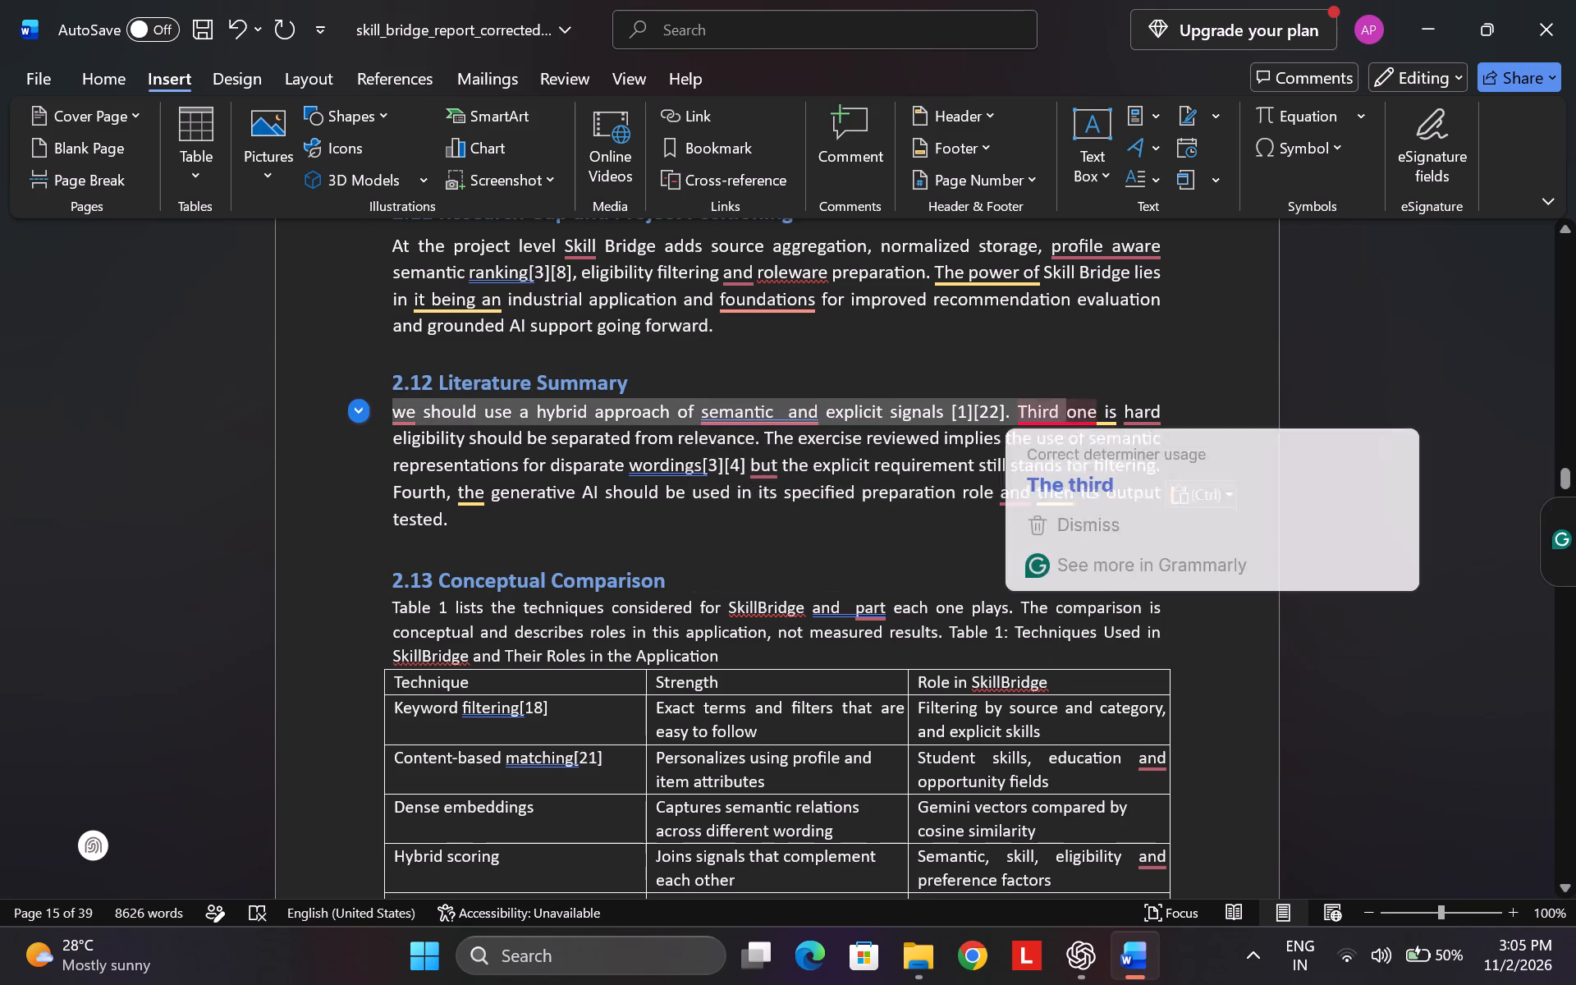
left_click_drag(1056, 414, 1010, 418)
key("BackSpace")
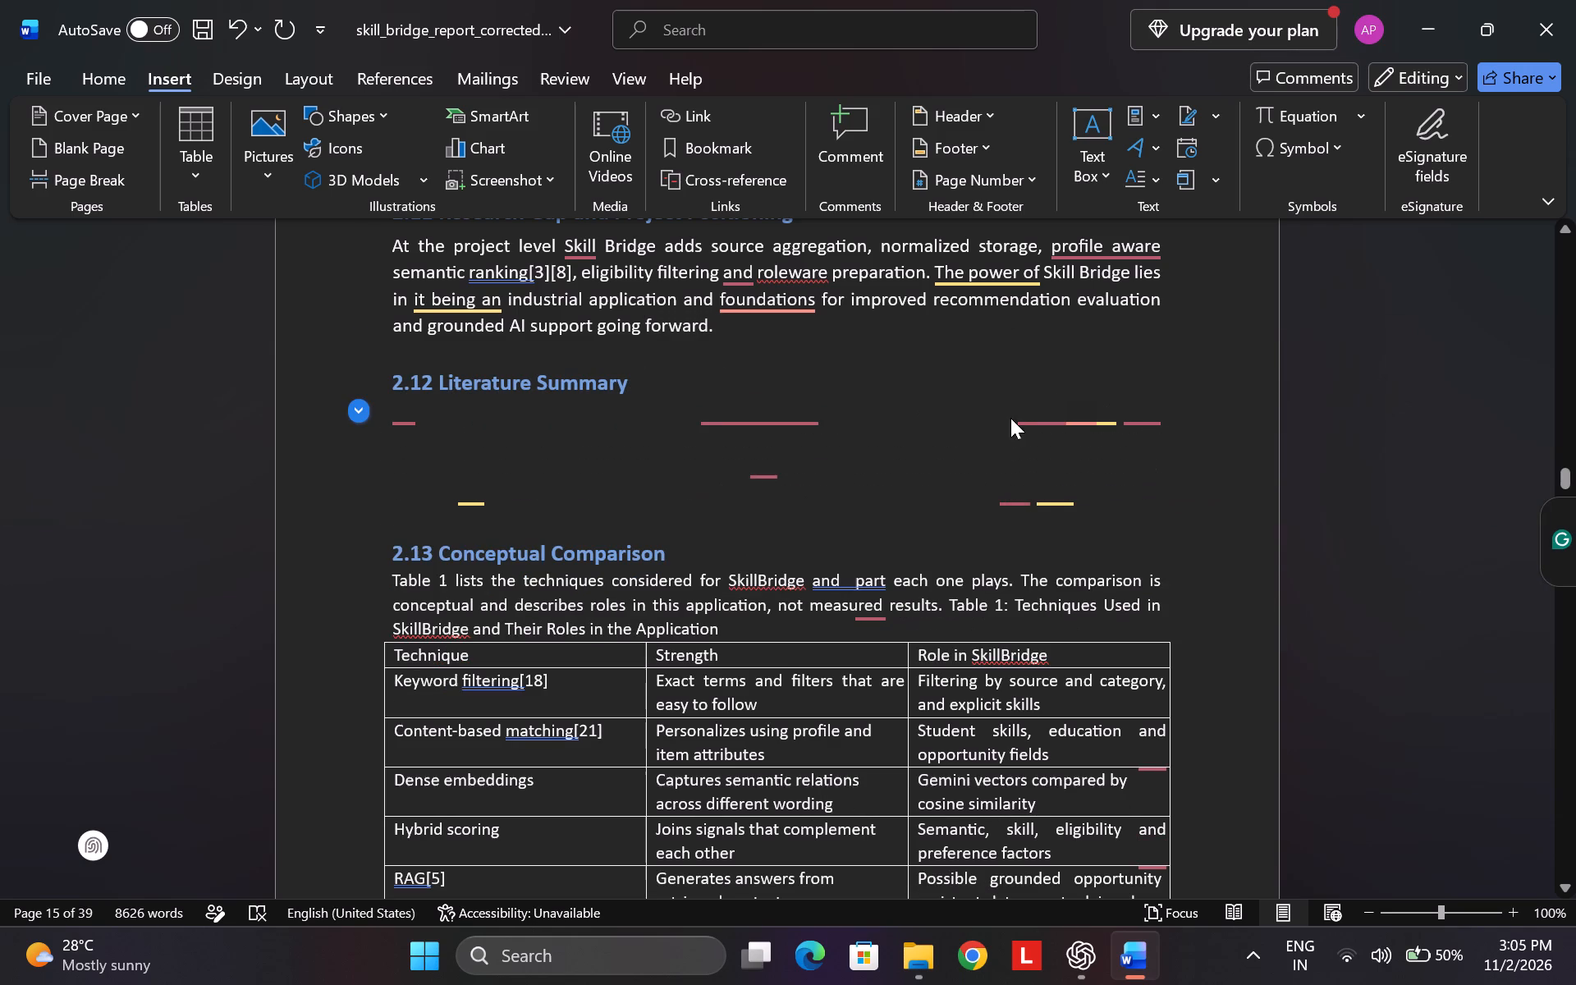
Add the citations [1][22] after "relevance" in the first sentence of 2.12 Literature Summary.
left_click(905, 404)
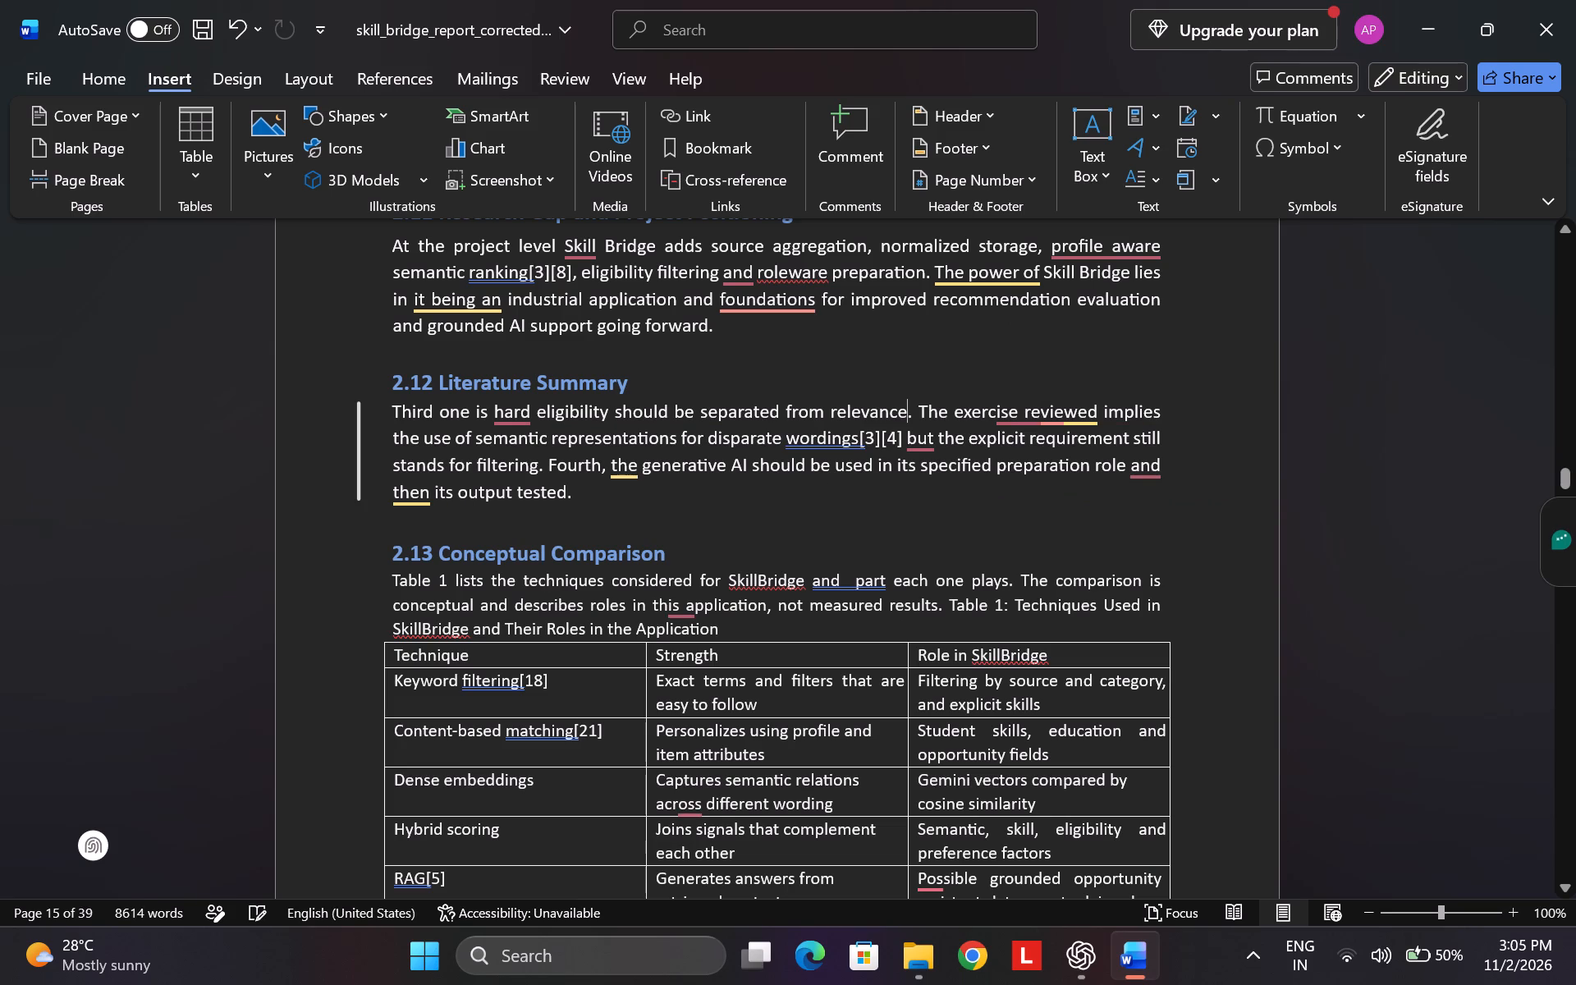
type("[]1")
key("Left")
key("Right")
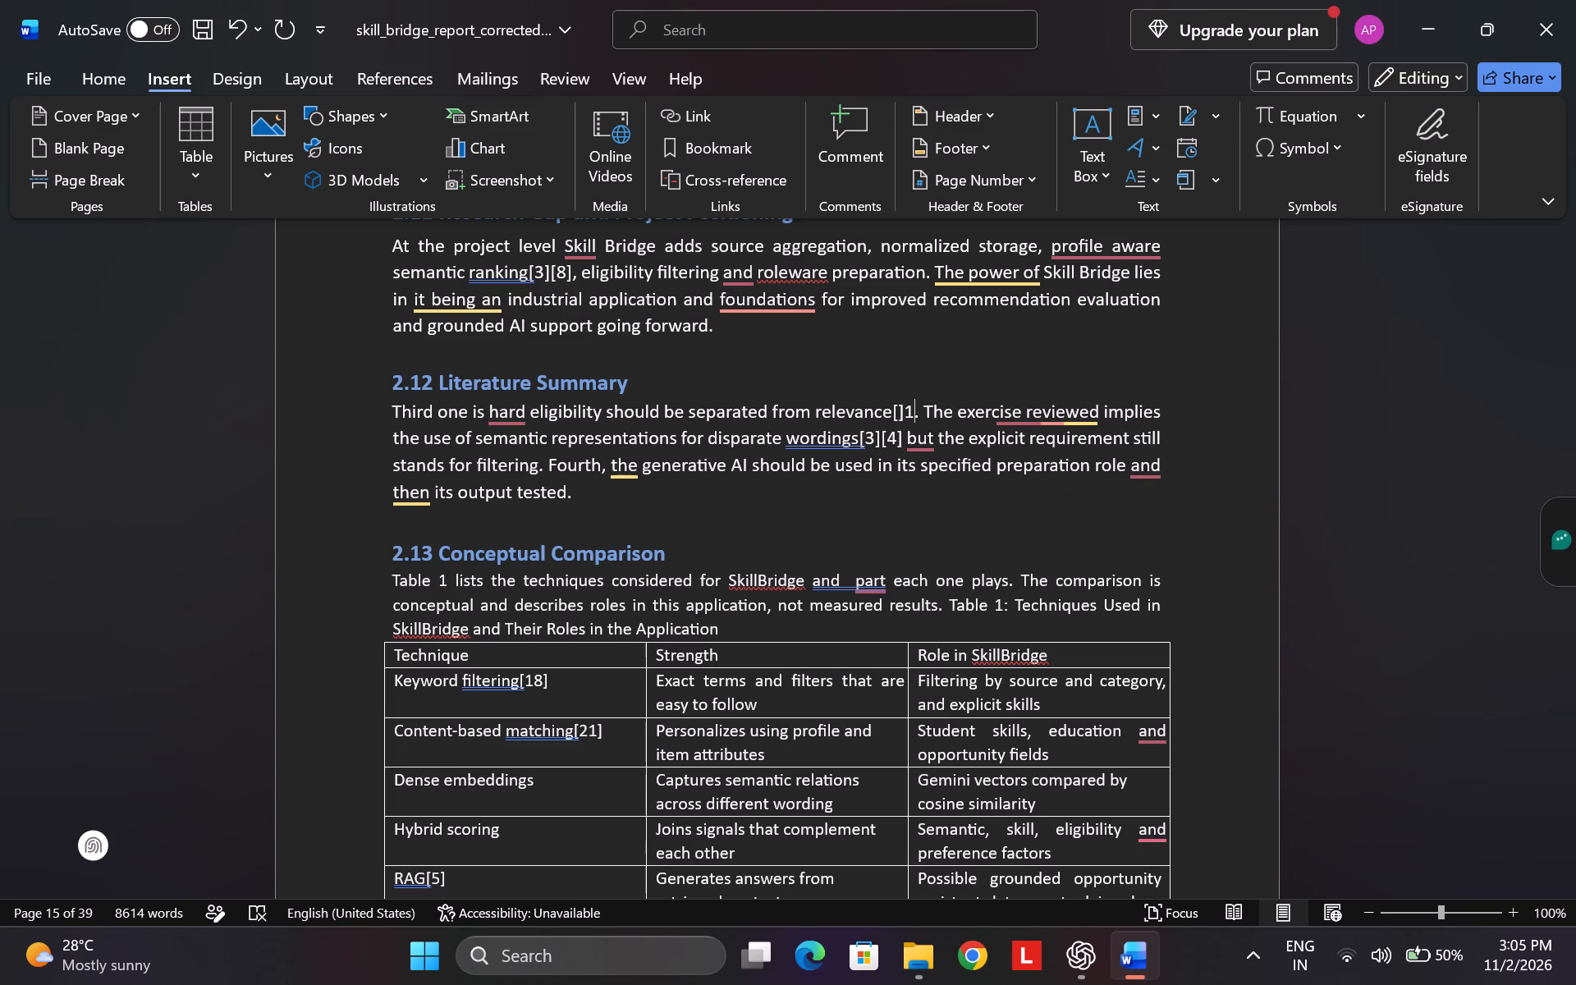
key("BackSpace")
key("Left")
key("1")
key("Right")
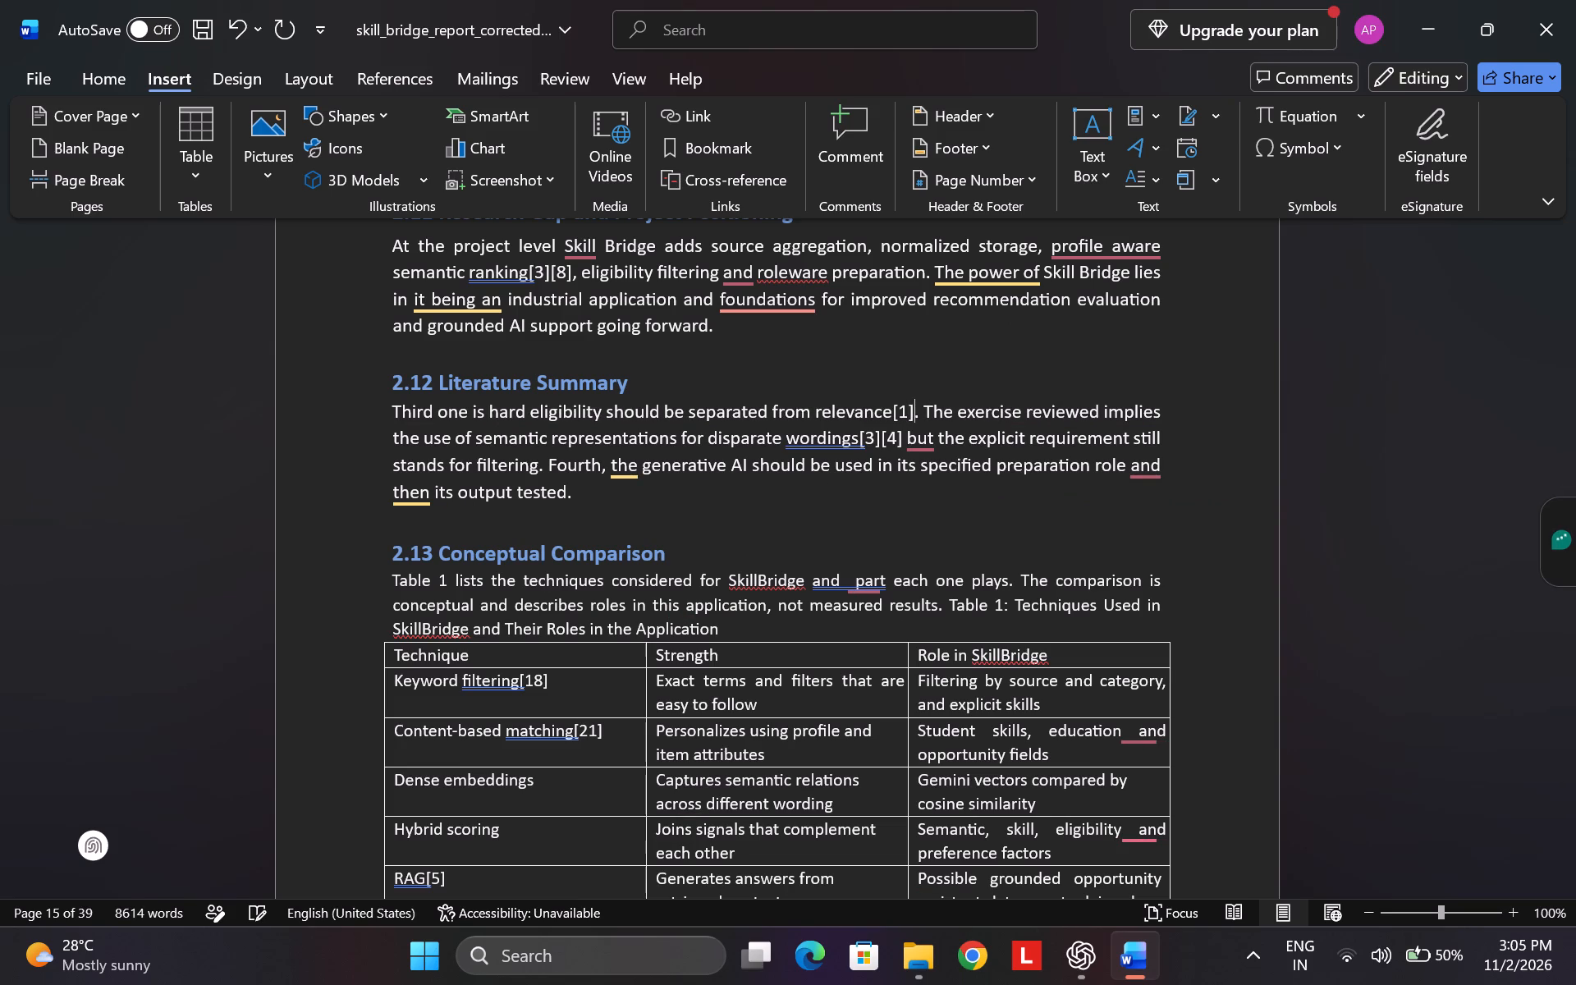
type("[]")
key("Left")
type("22")
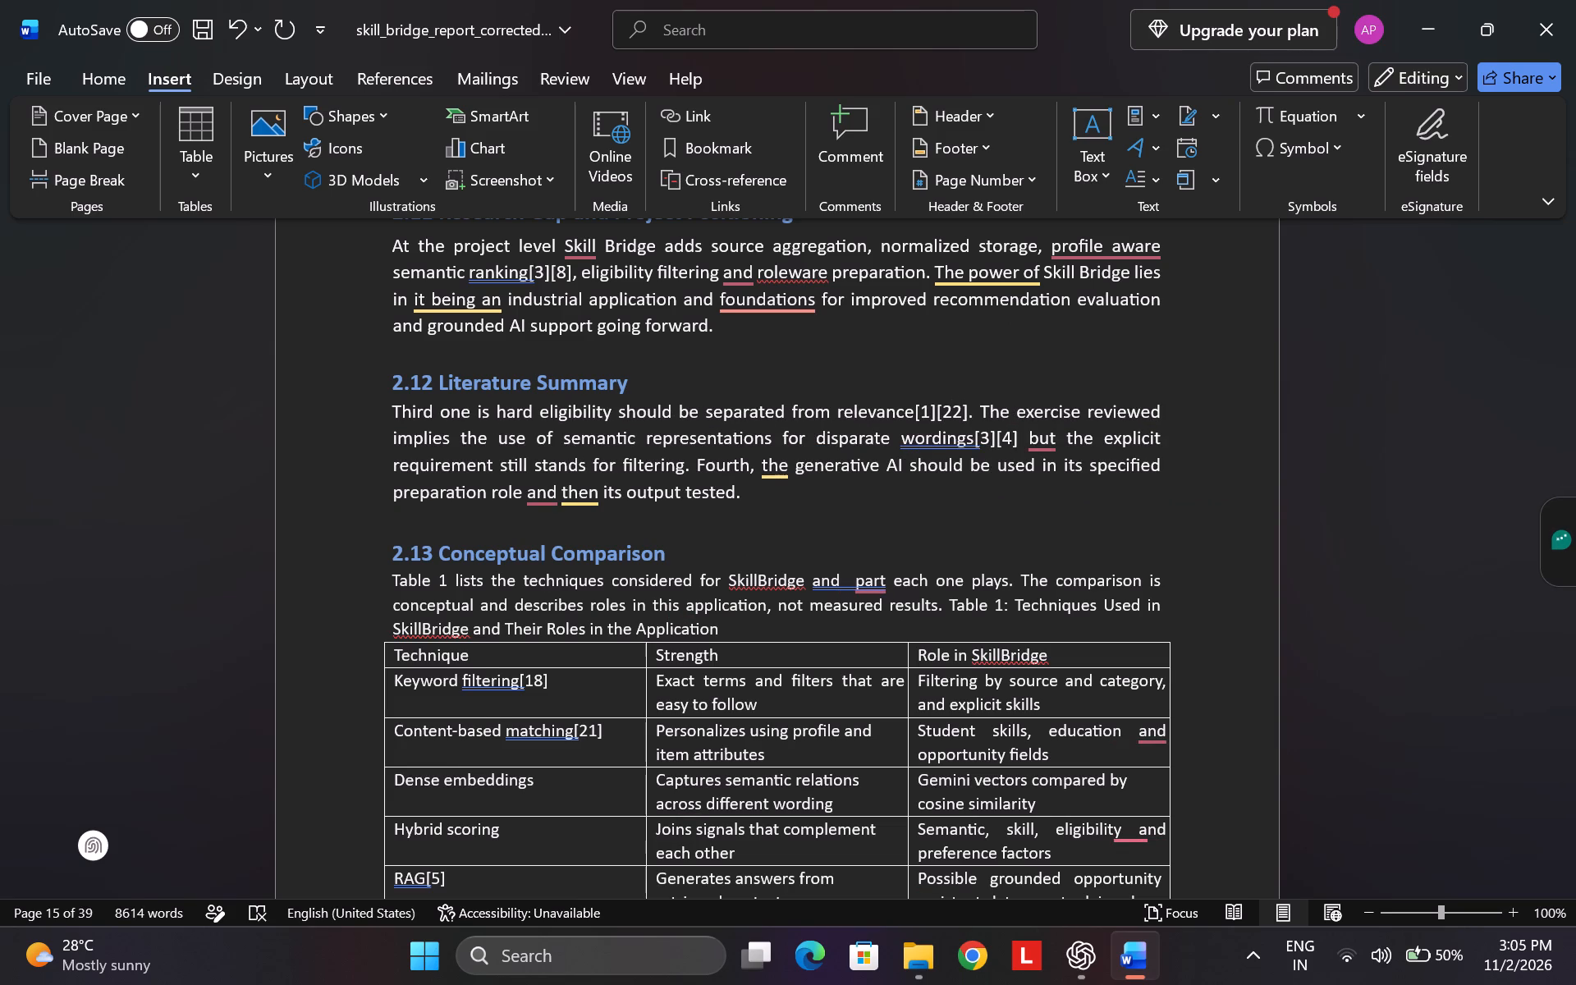
Delete everything after "stands for filtering" in 2.14 Review Conclusion, from "RAG would" through "recommendations quality", including the full stop before it.
scroll(905, 404, "down", 1)
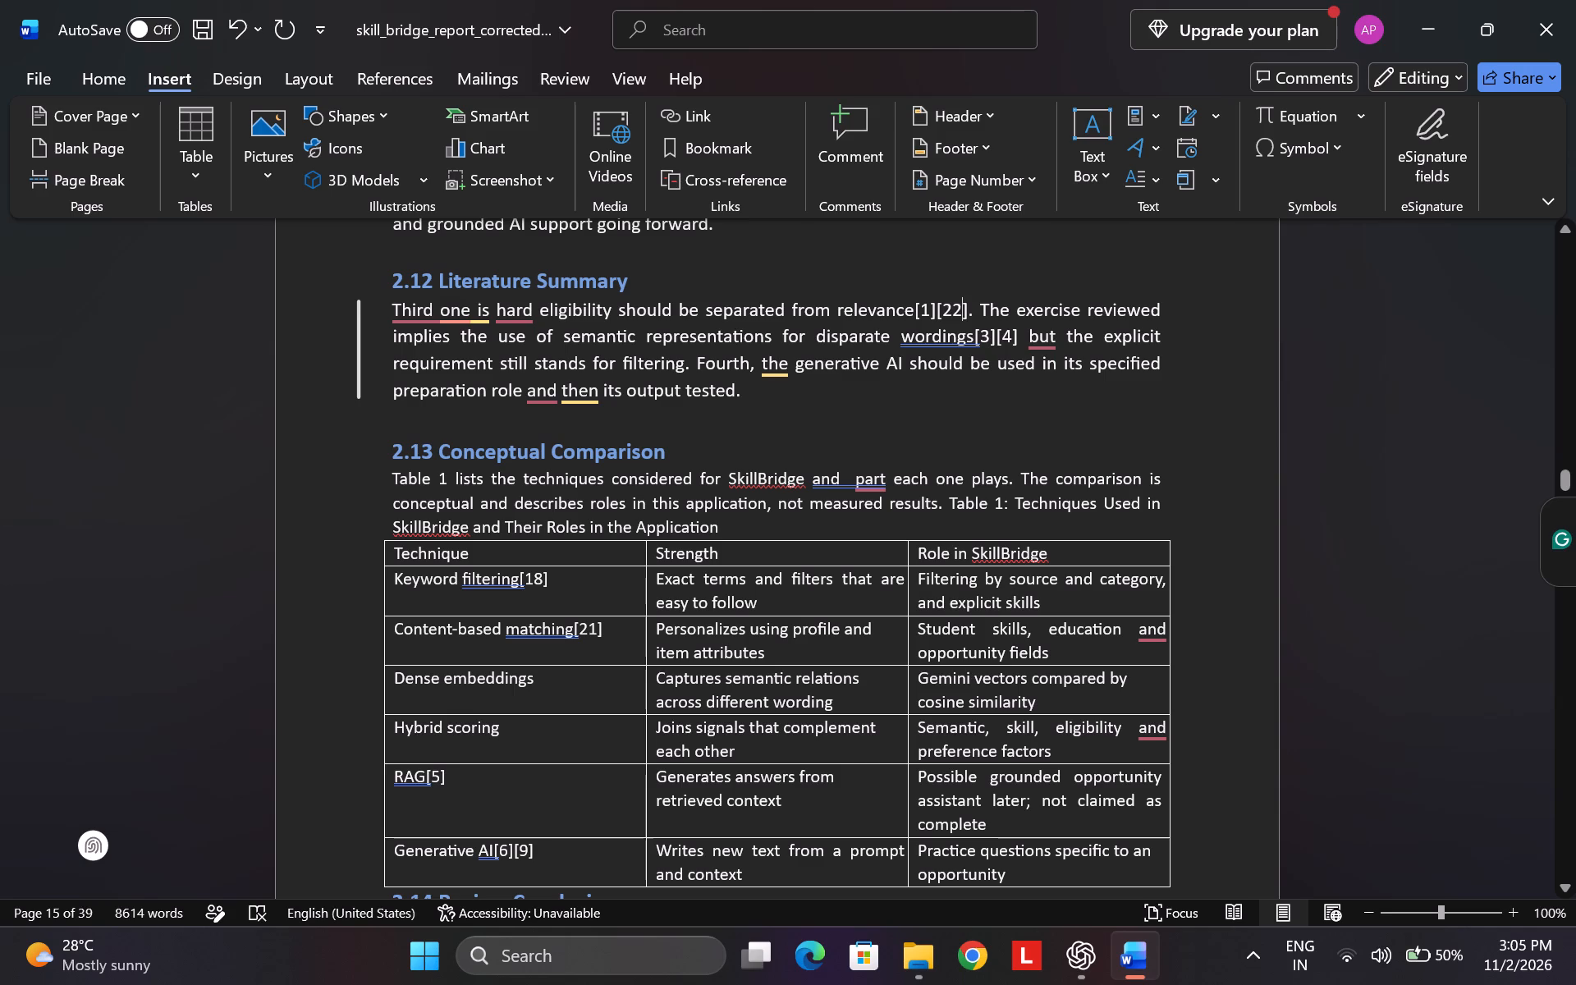
scroll(841, 394, "down", 1)
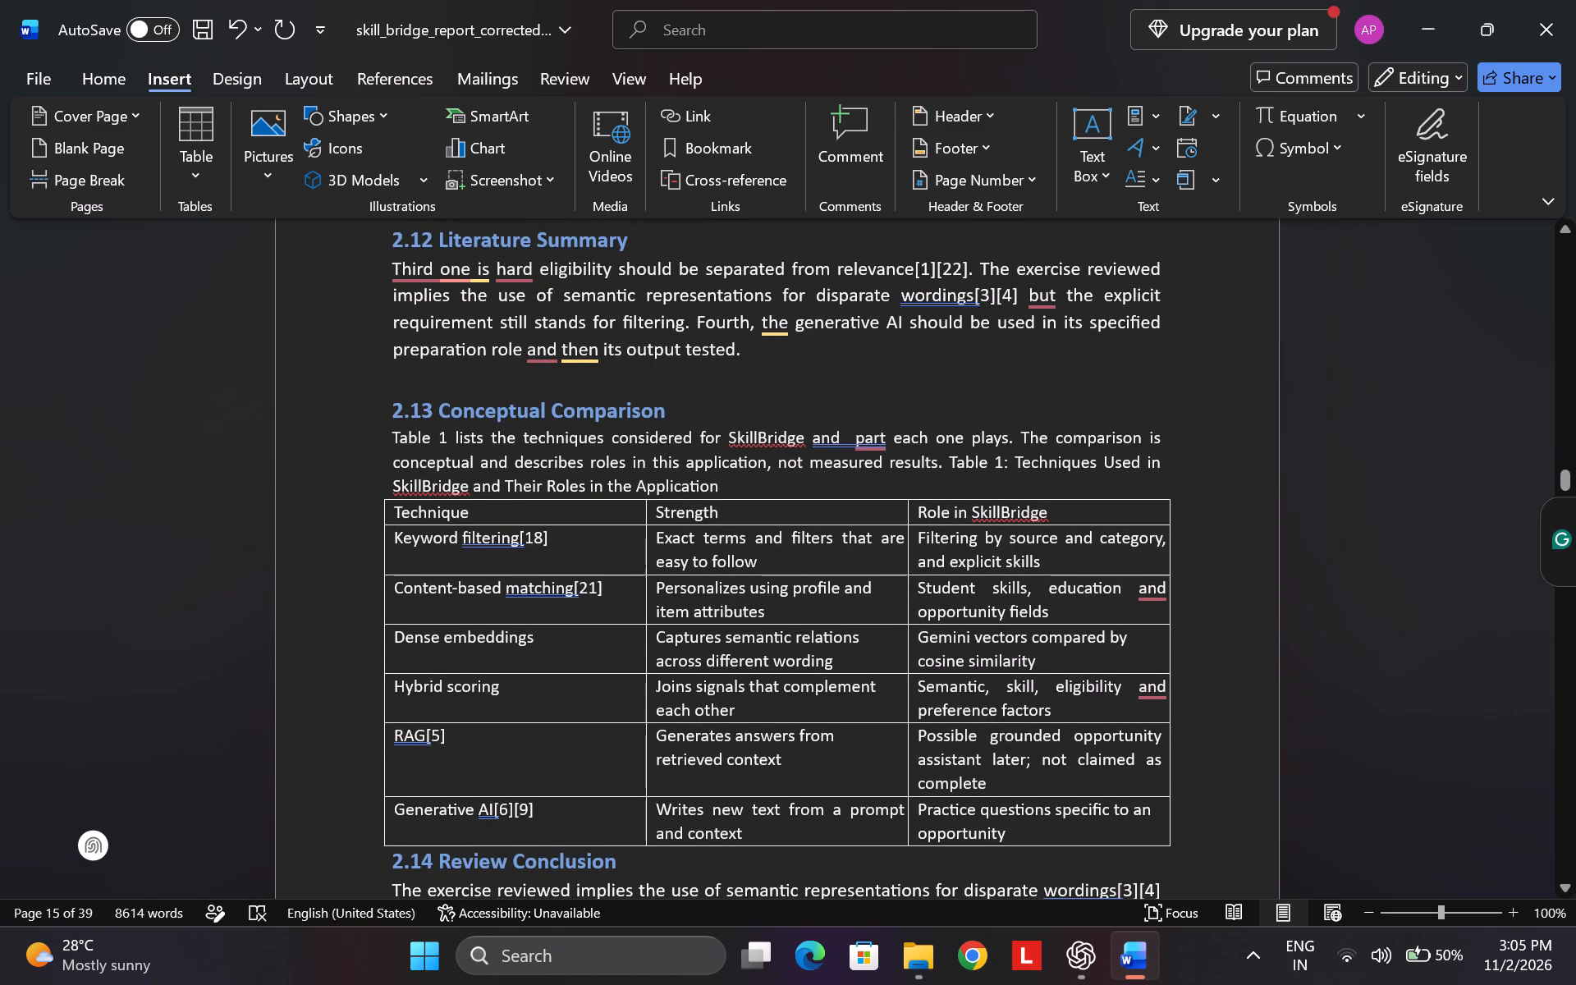
scroll(725, 386, "down", 1)
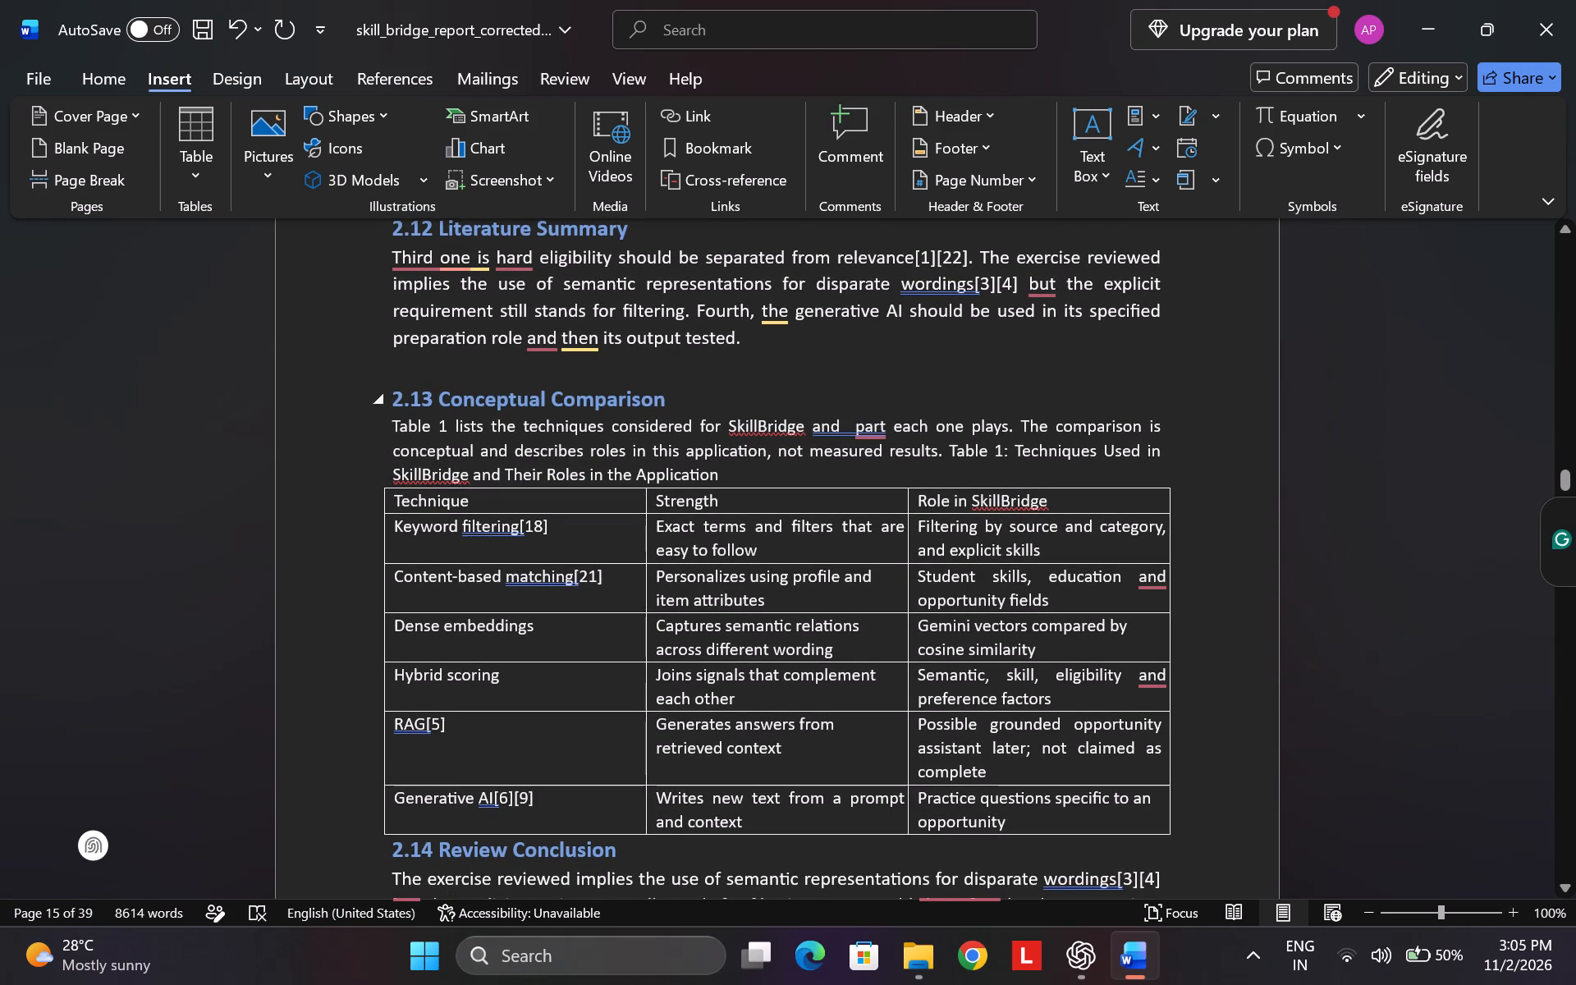
scroll(725, 386, "down", 4)
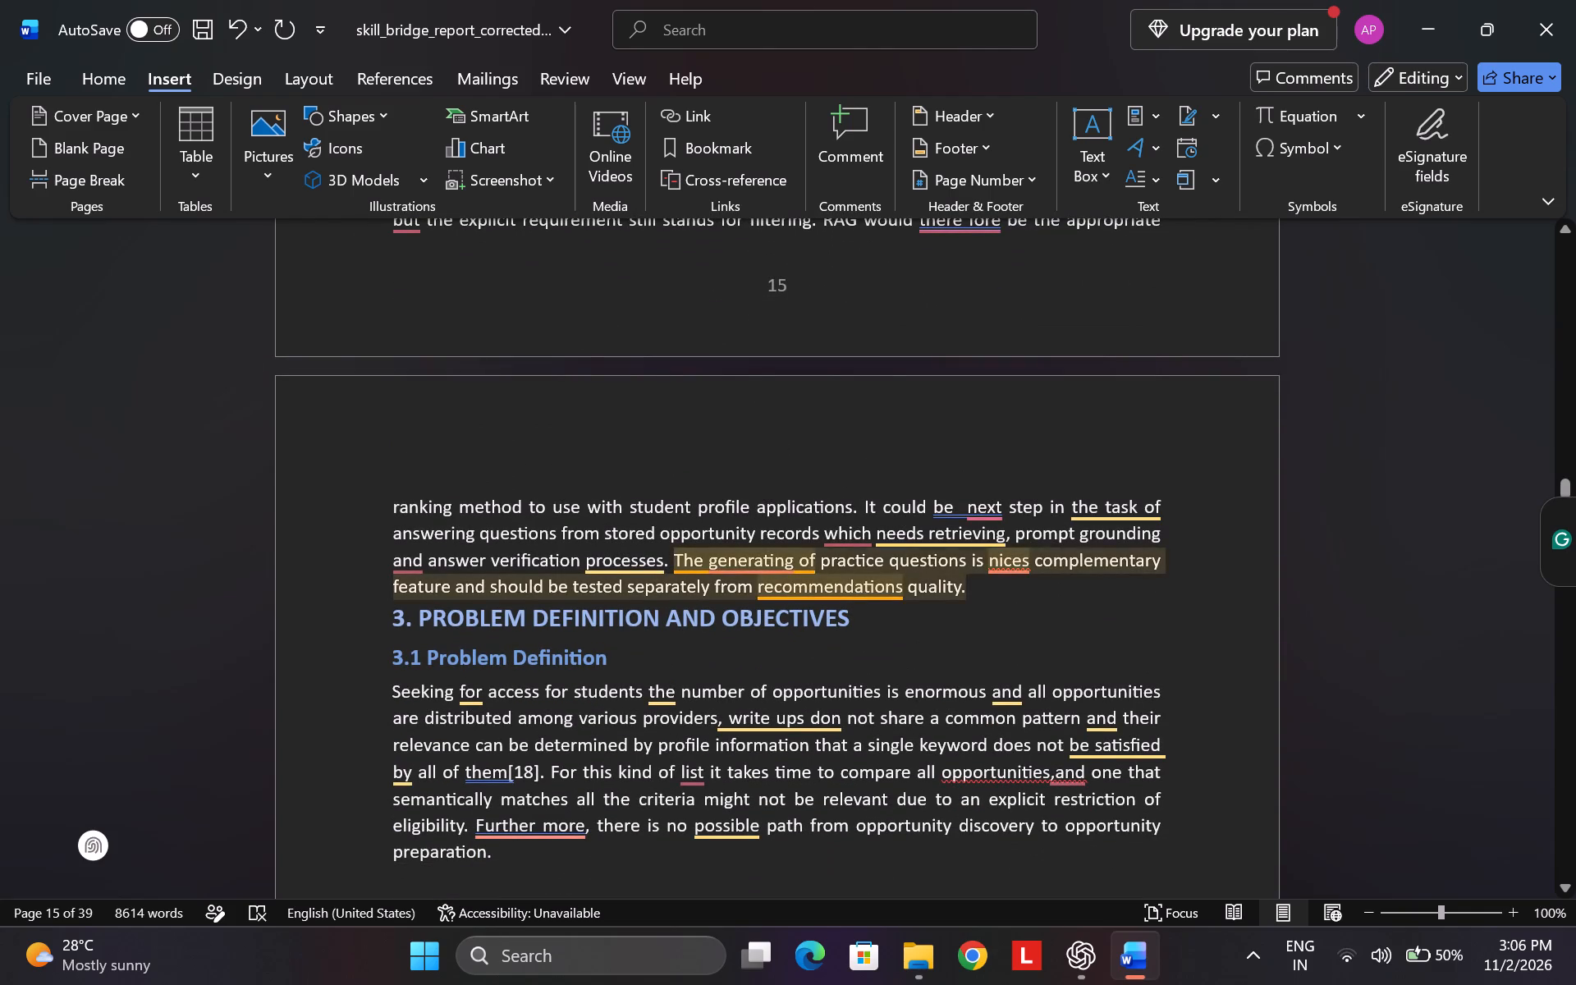
scroll(686, 559, "down", 1)
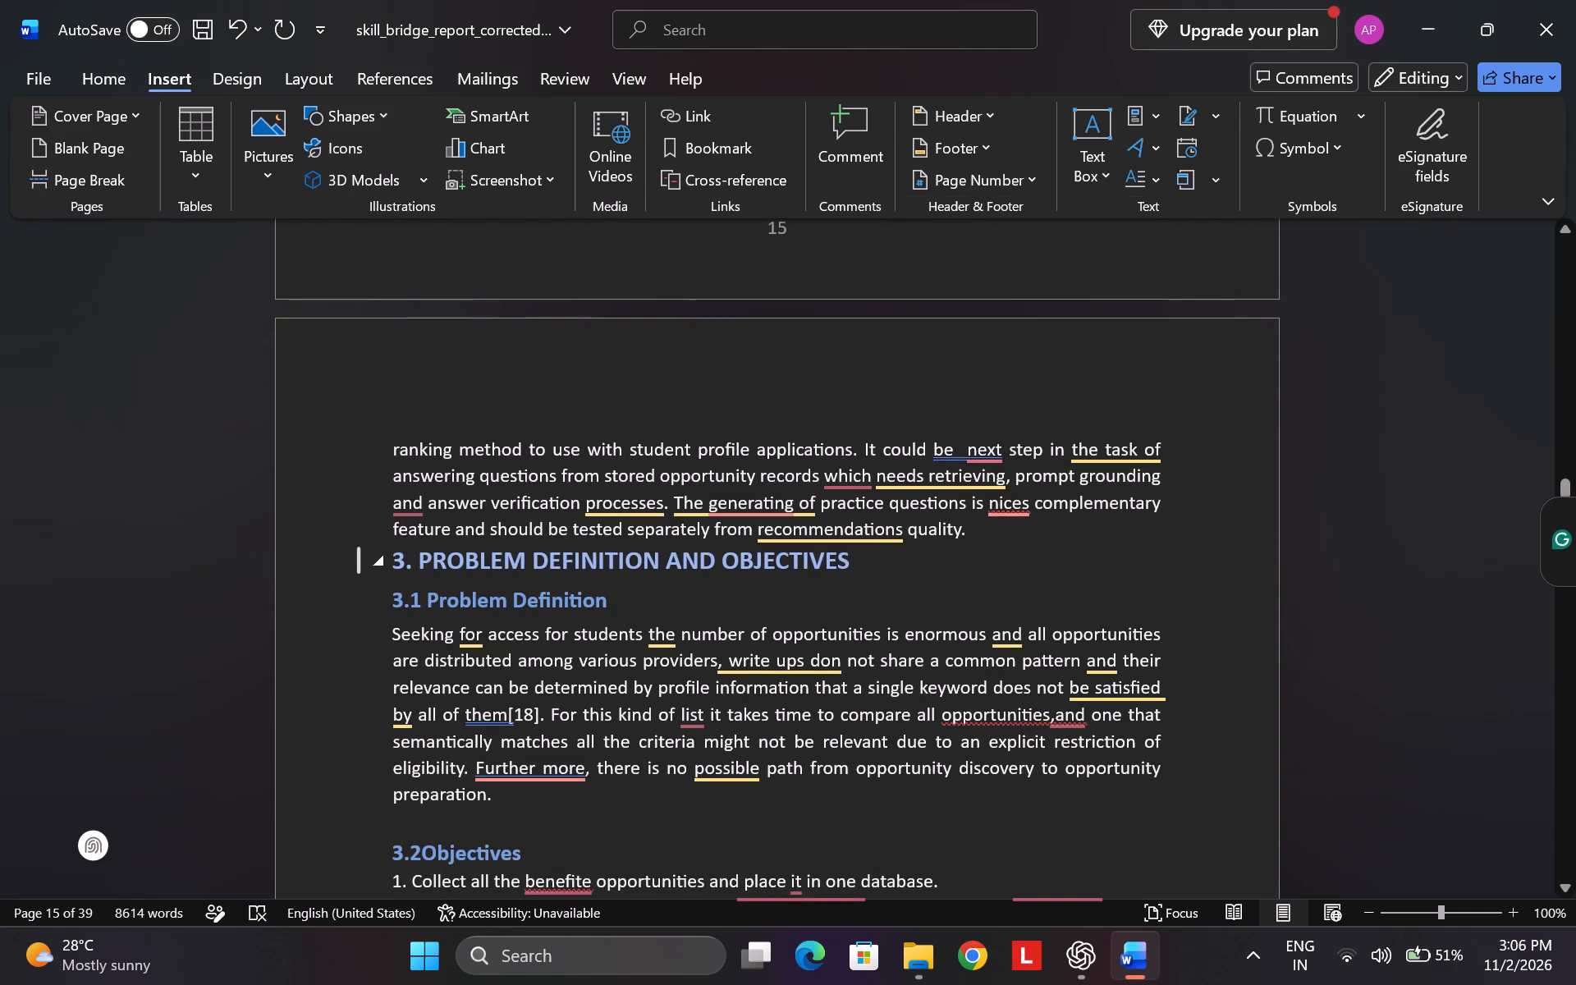
scroll(708, 561, "up", 1)
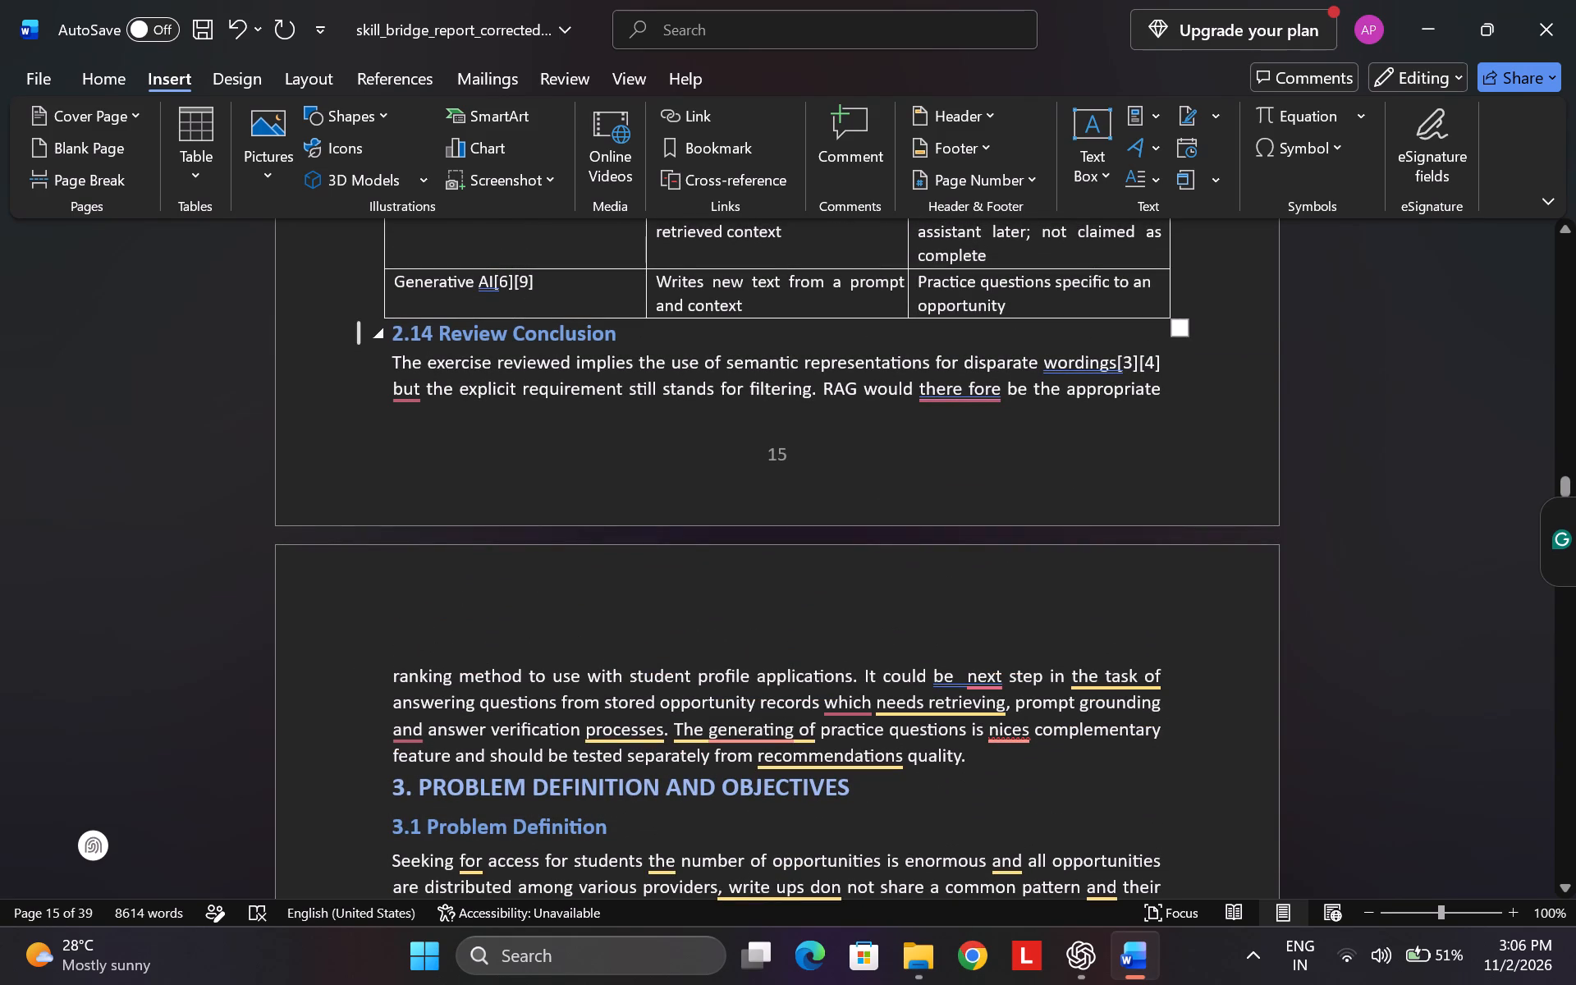
scroll(612, 340, "up", 2)
scroll(612, 340, "down", 1)
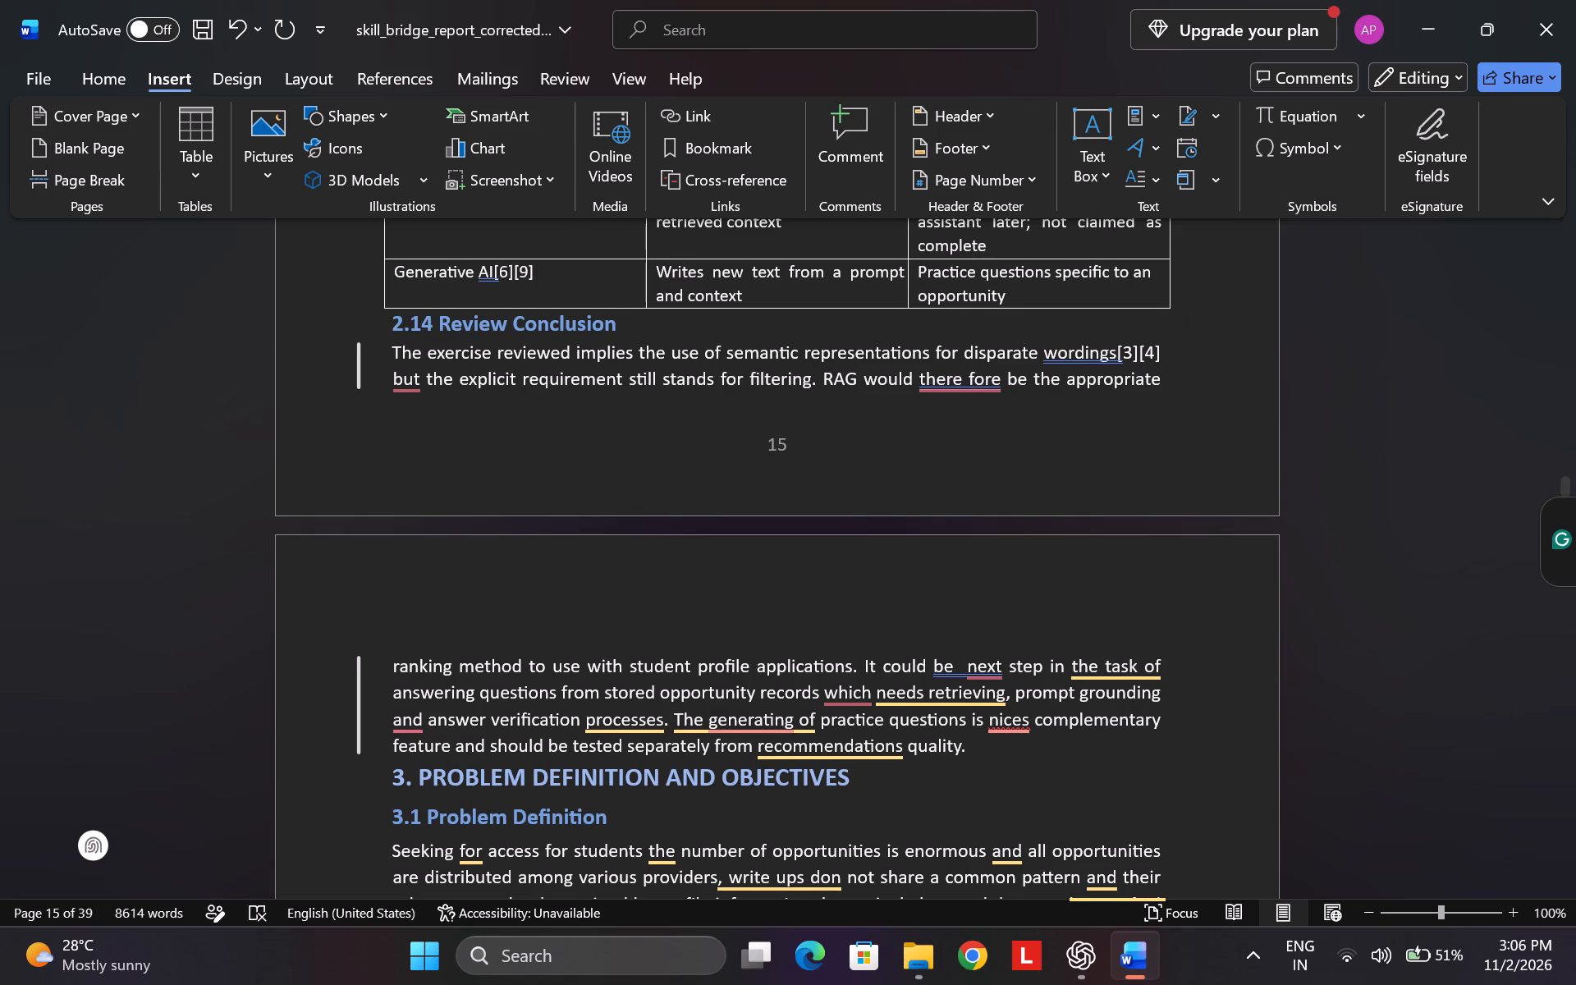
left_click_drag(818, 377, 983, 743)
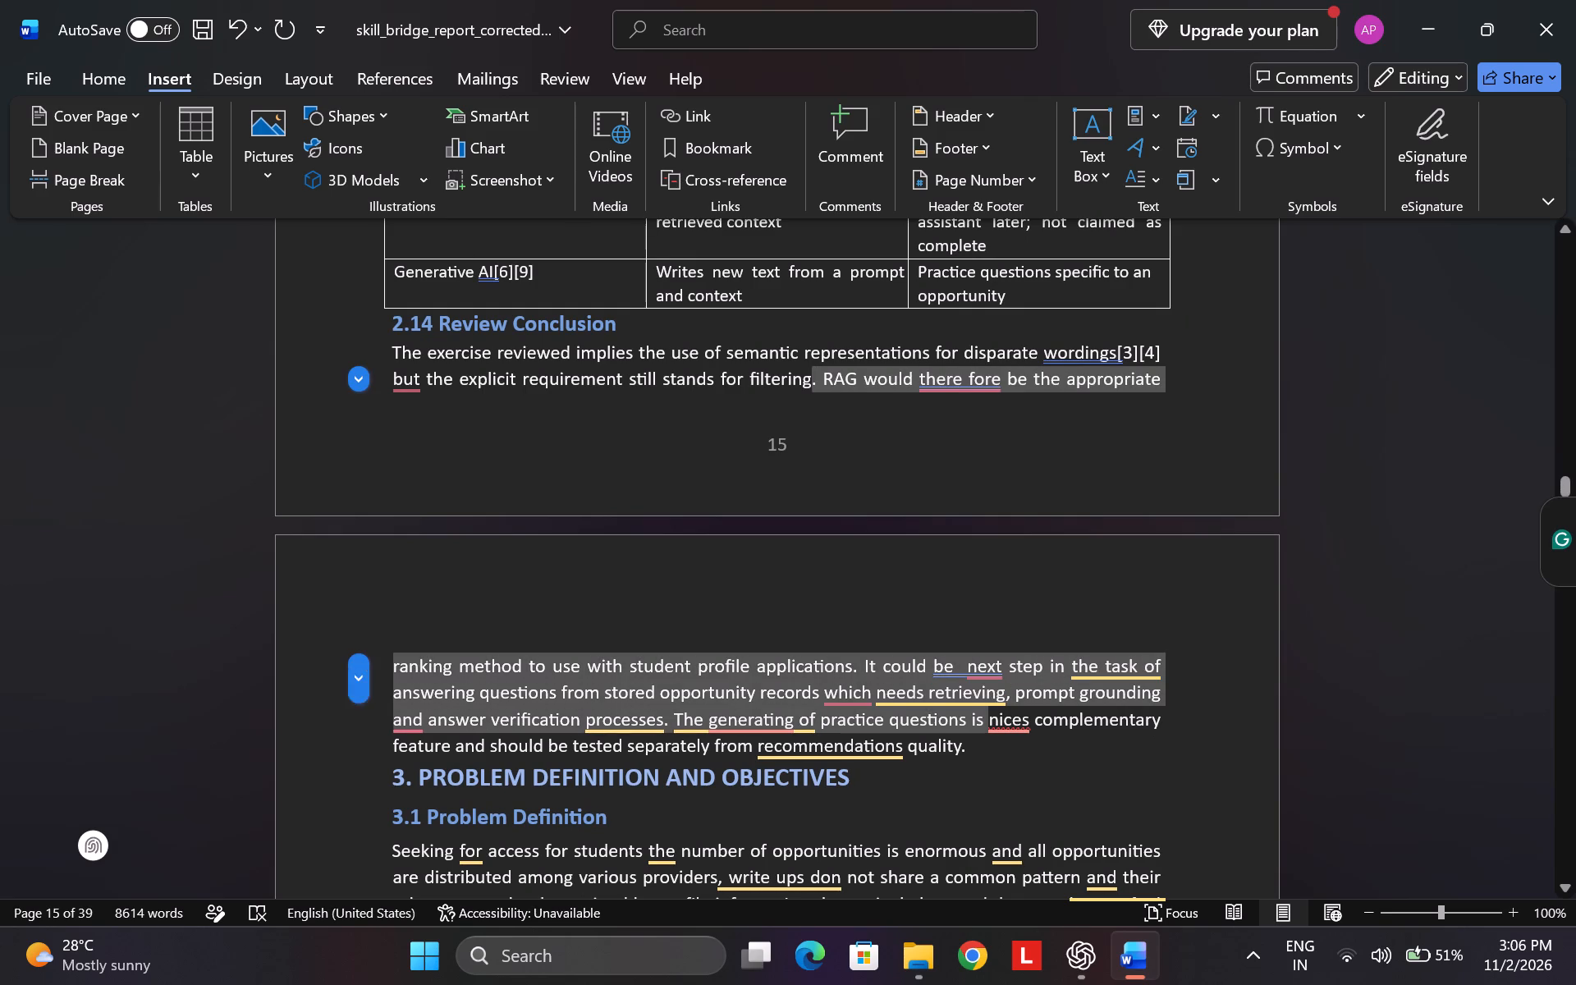
left_click_drag(983, 743, 977, 752)
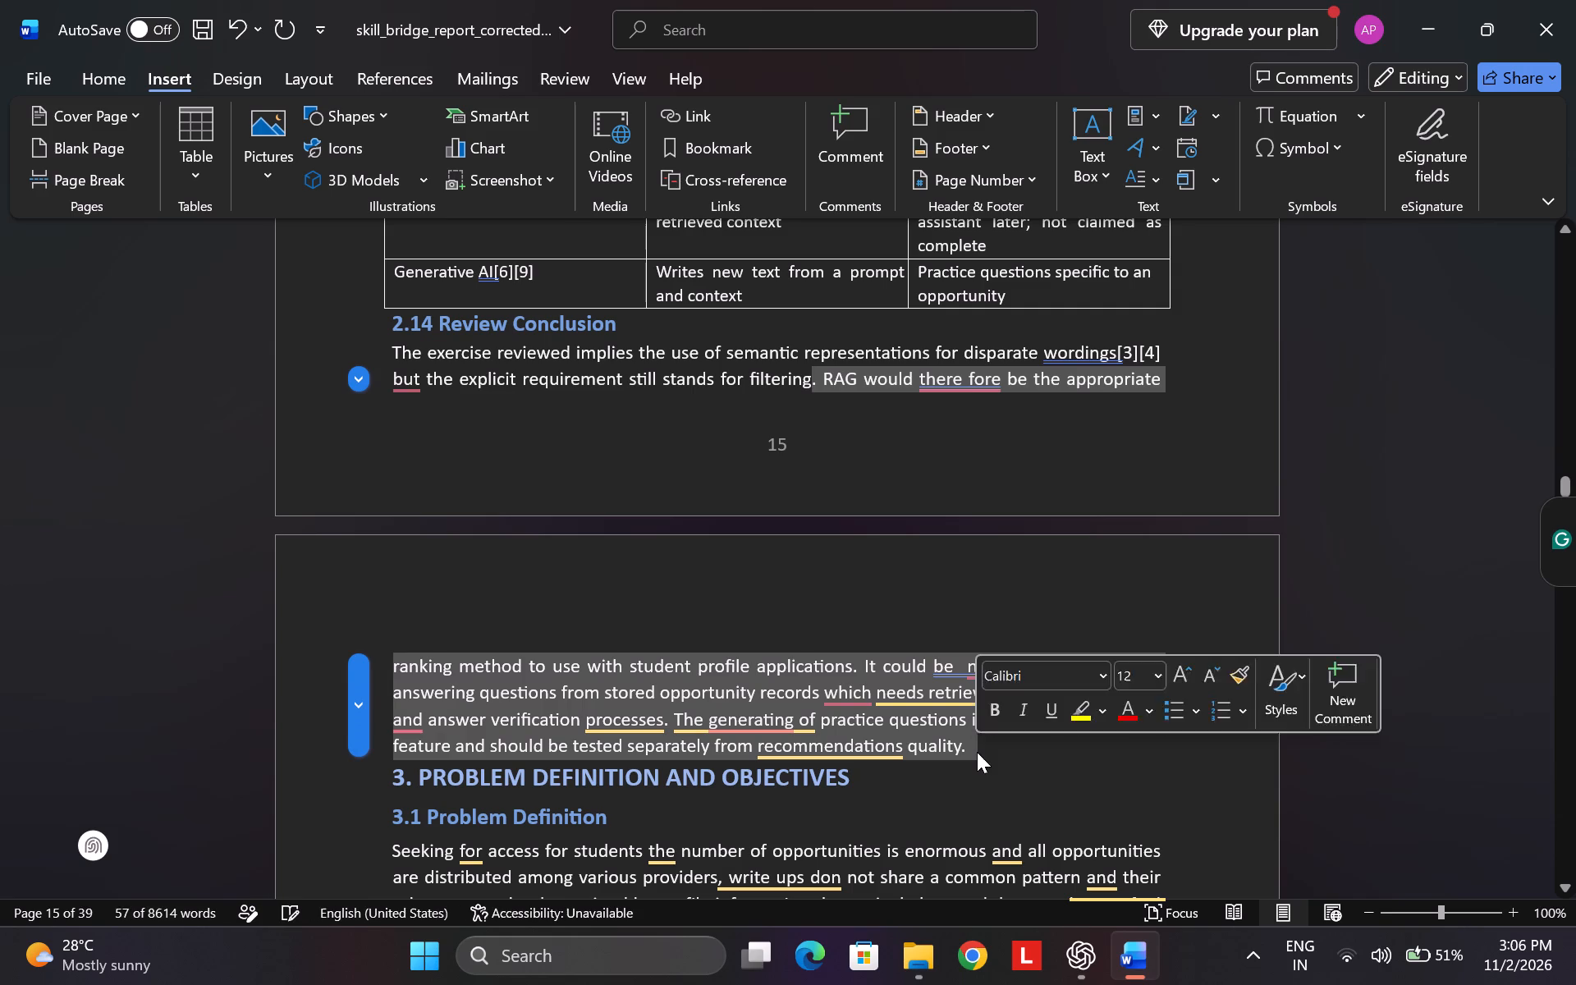
key("BackSpace")
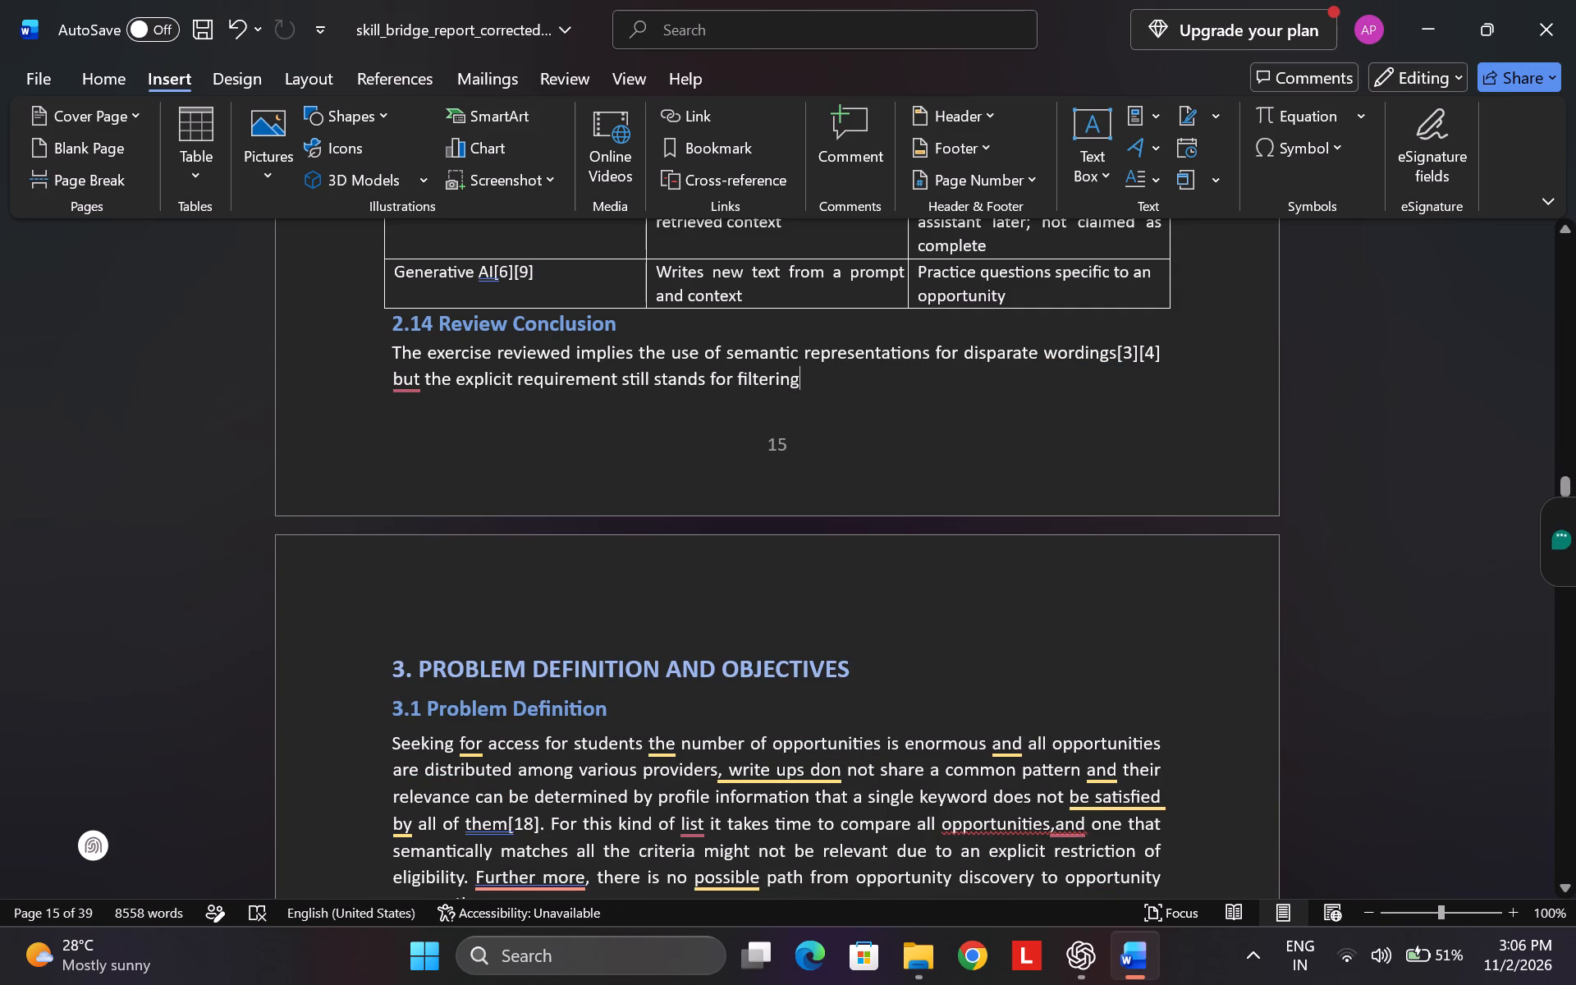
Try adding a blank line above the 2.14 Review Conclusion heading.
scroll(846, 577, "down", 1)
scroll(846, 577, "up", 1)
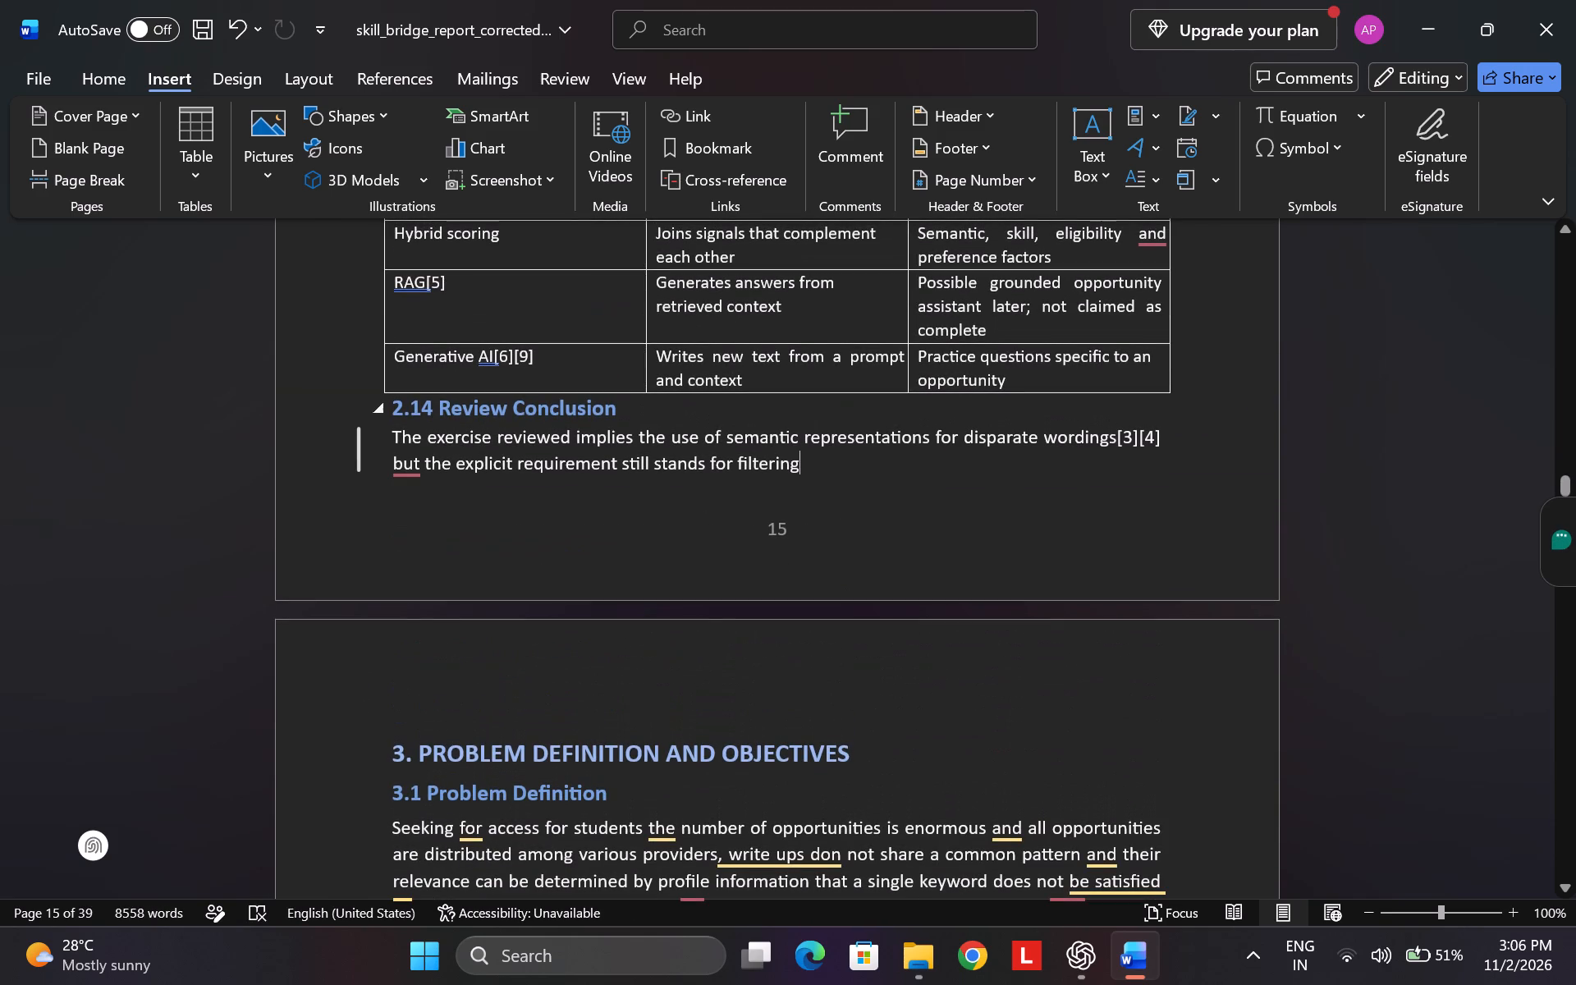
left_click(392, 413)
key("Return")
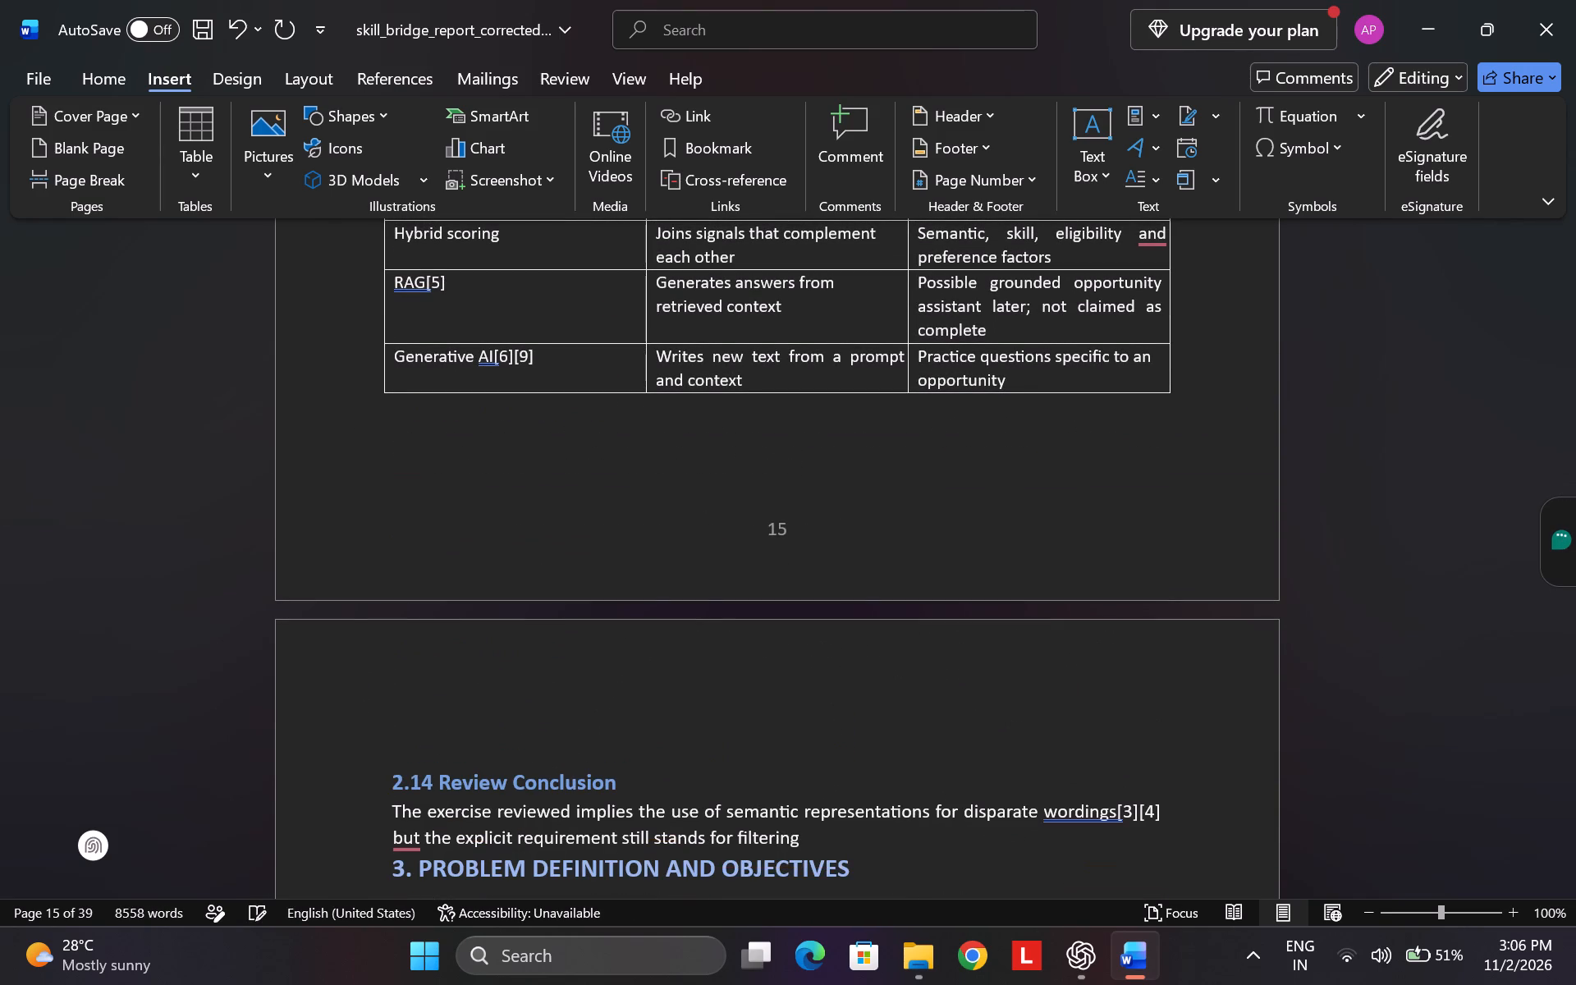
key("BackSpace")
Delete objectives 5, 6 and 7 from 3.2 Objectives, together with the blank line before the 3.3 heading.
scroll(392, 413, "up", 1)
scroll(392, 413, "down", 1)
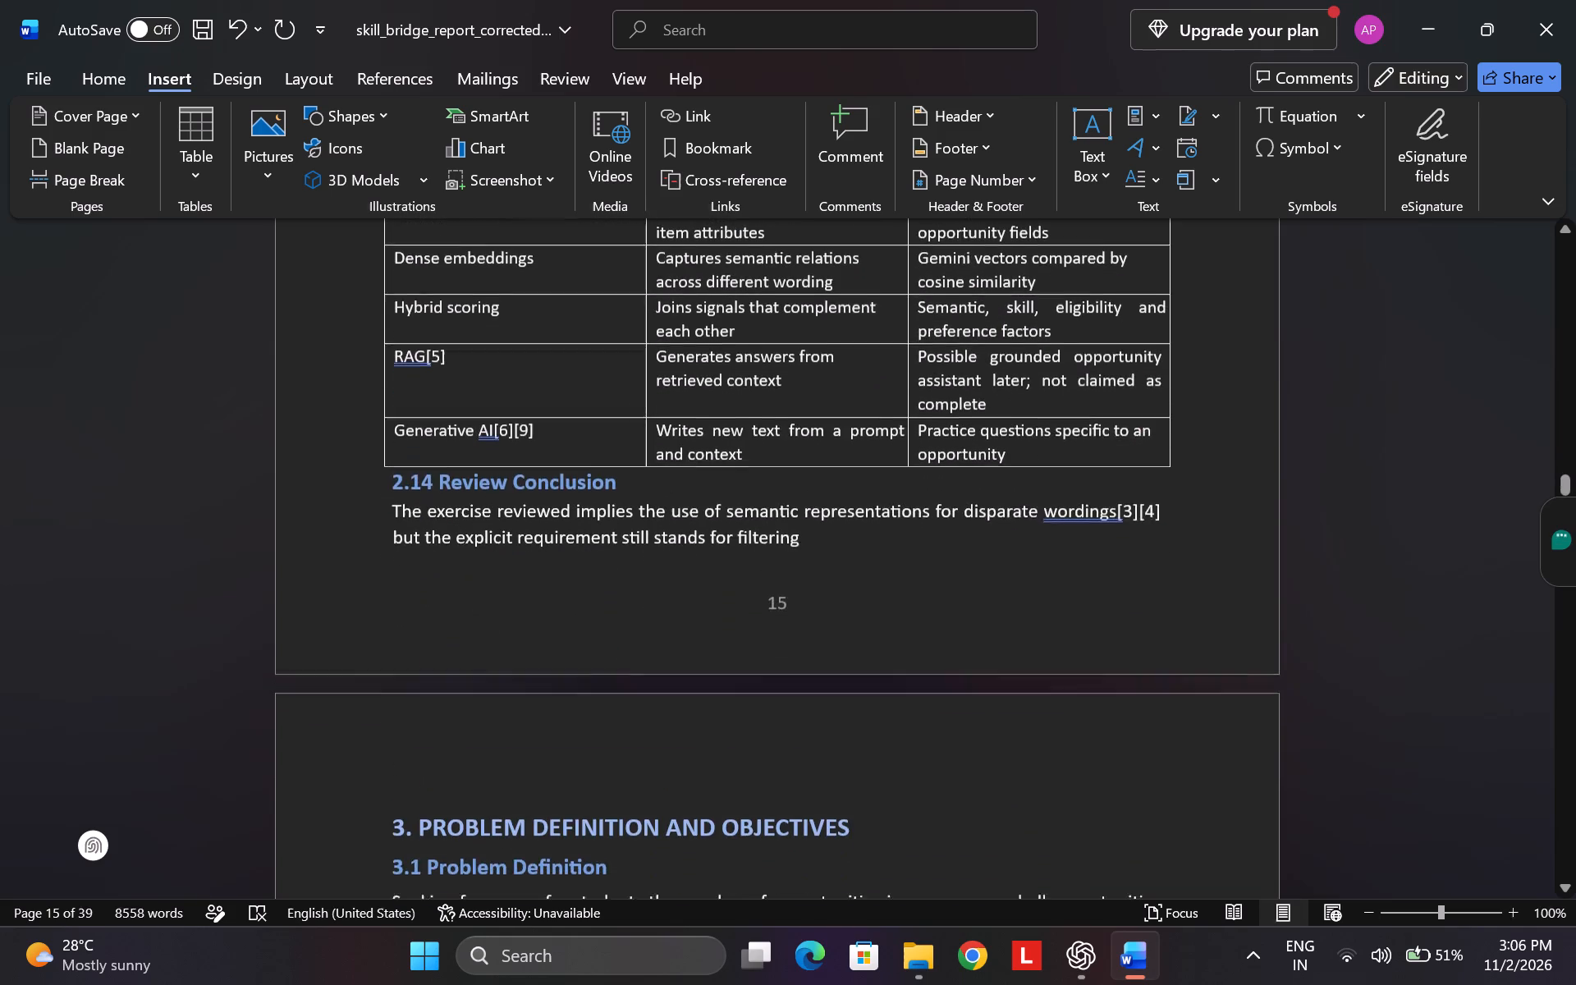
scroll(392, 413, "down", 1)
scroll(589, 443, "down", 1)
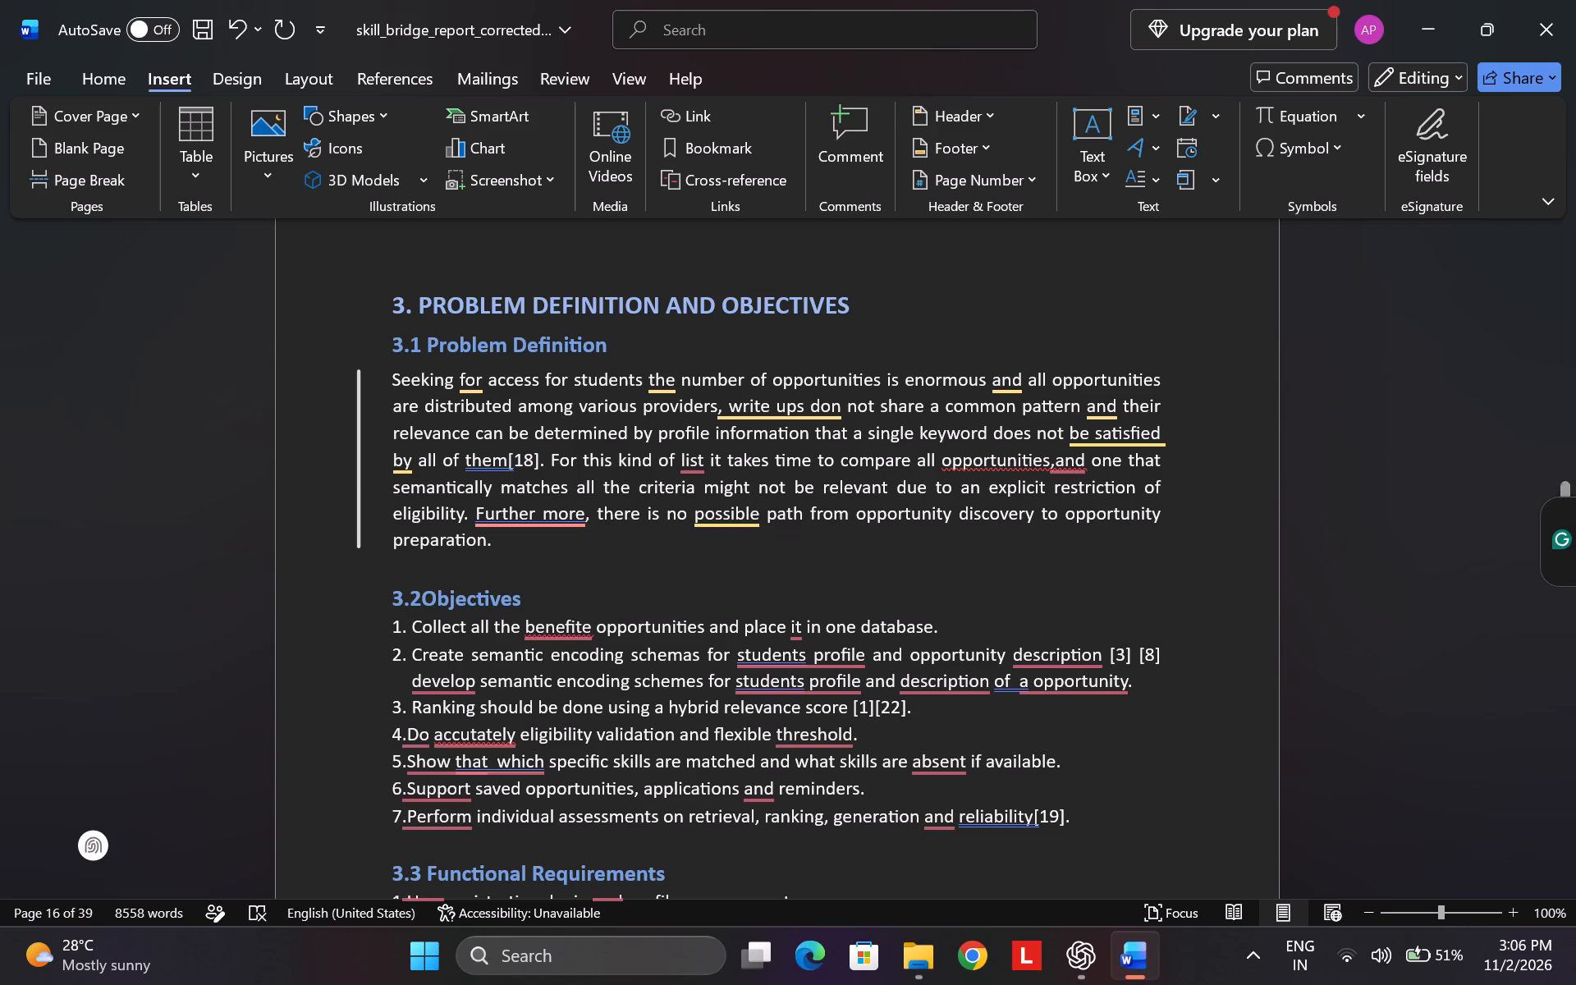
scroll(578, 549, "down", 1)
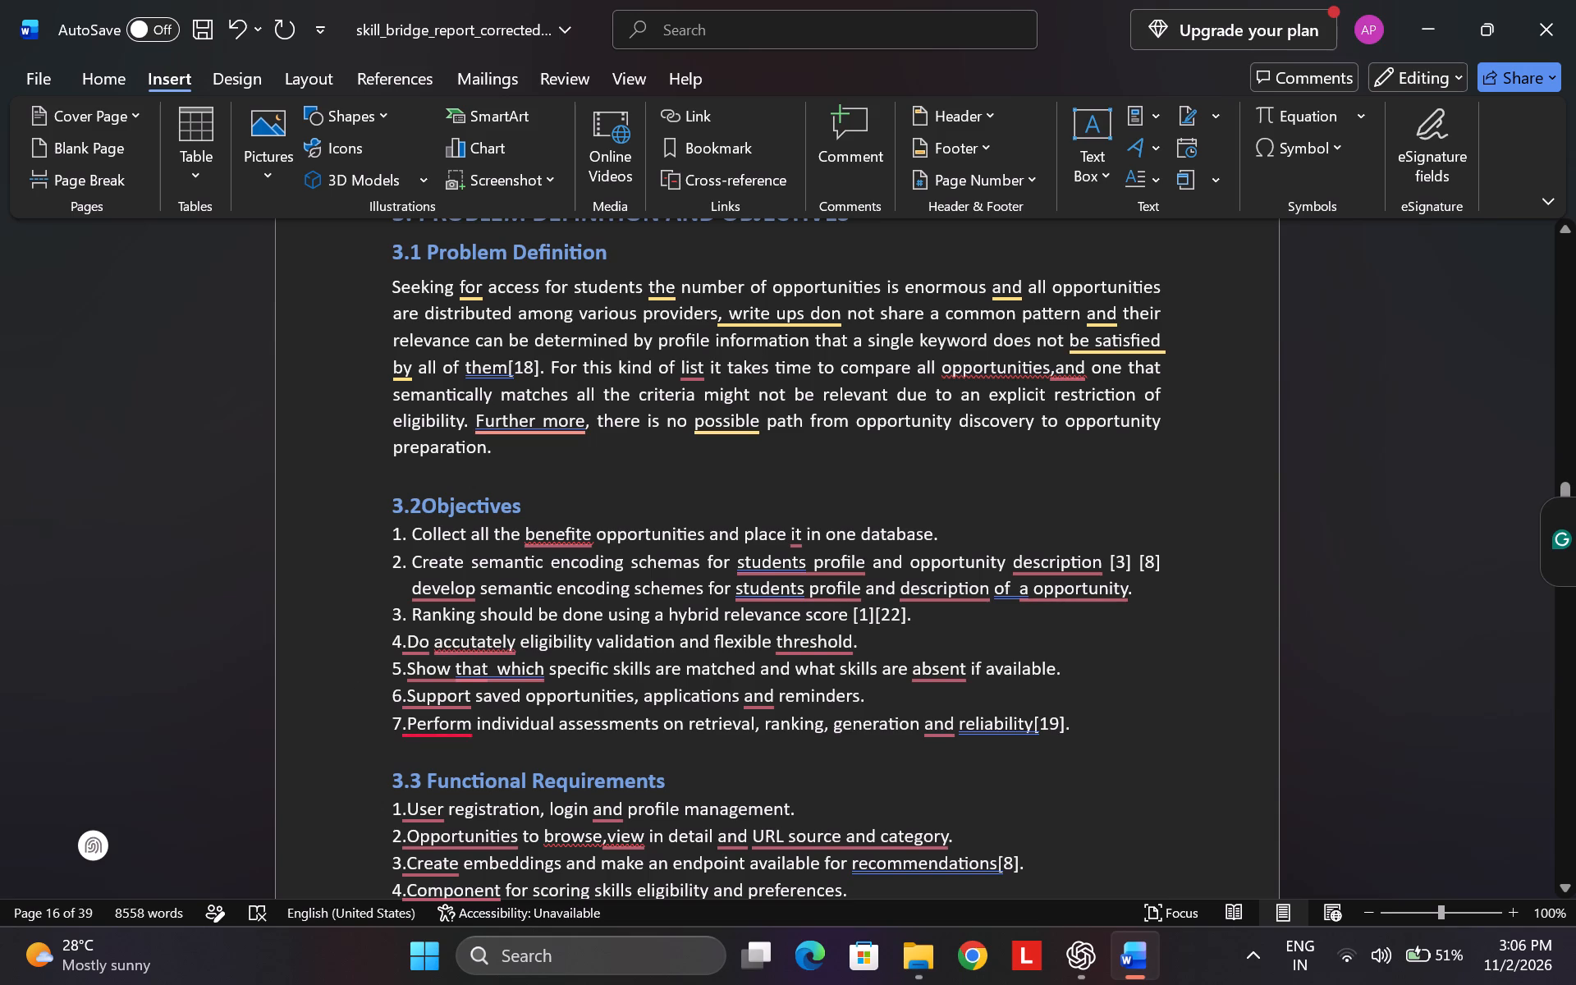
left_click(387, 675)
left_click_drag(387, 675, 559, 682)
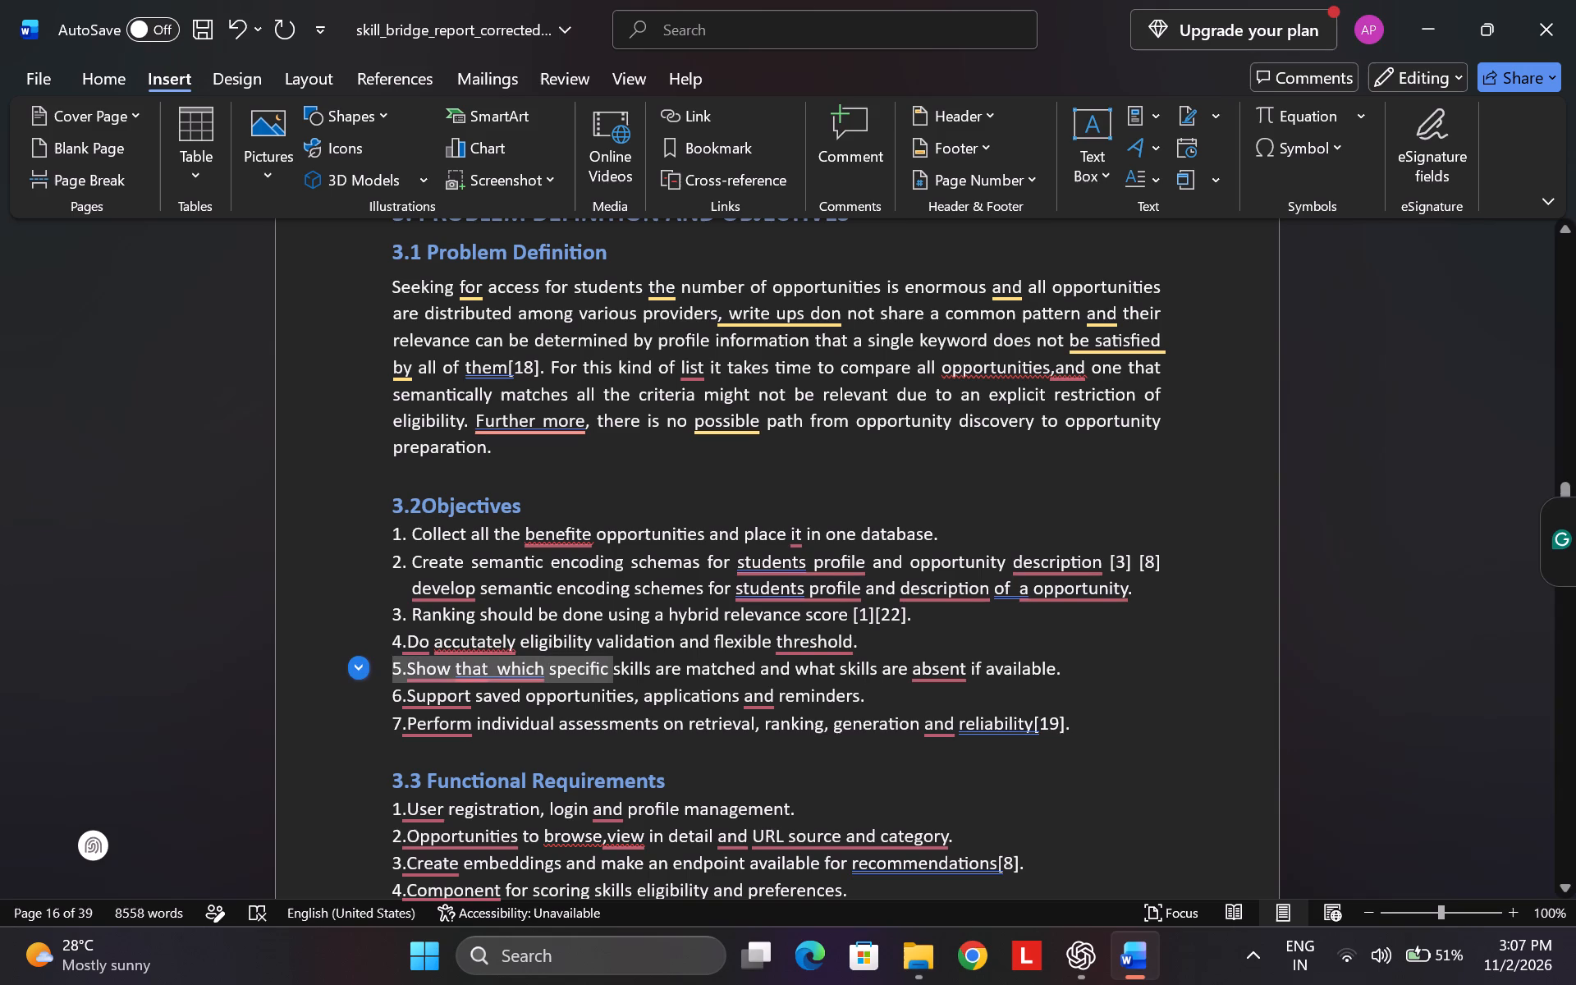
left_click_drag(559, 682, 1094, 716)
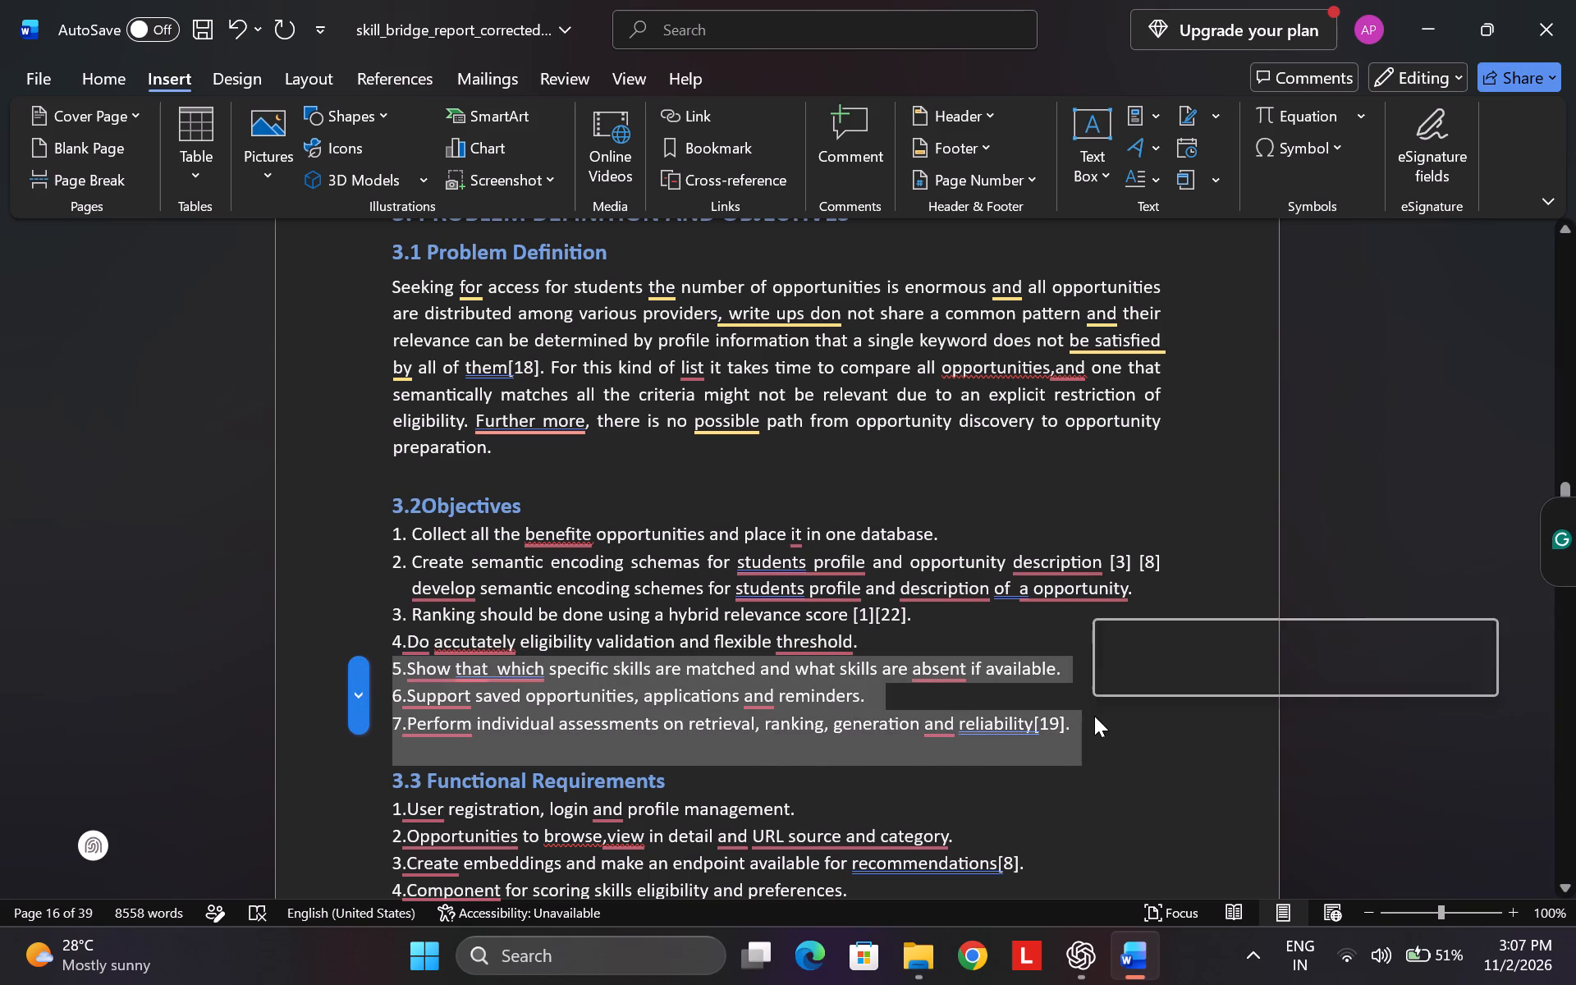
key("BackSpace")
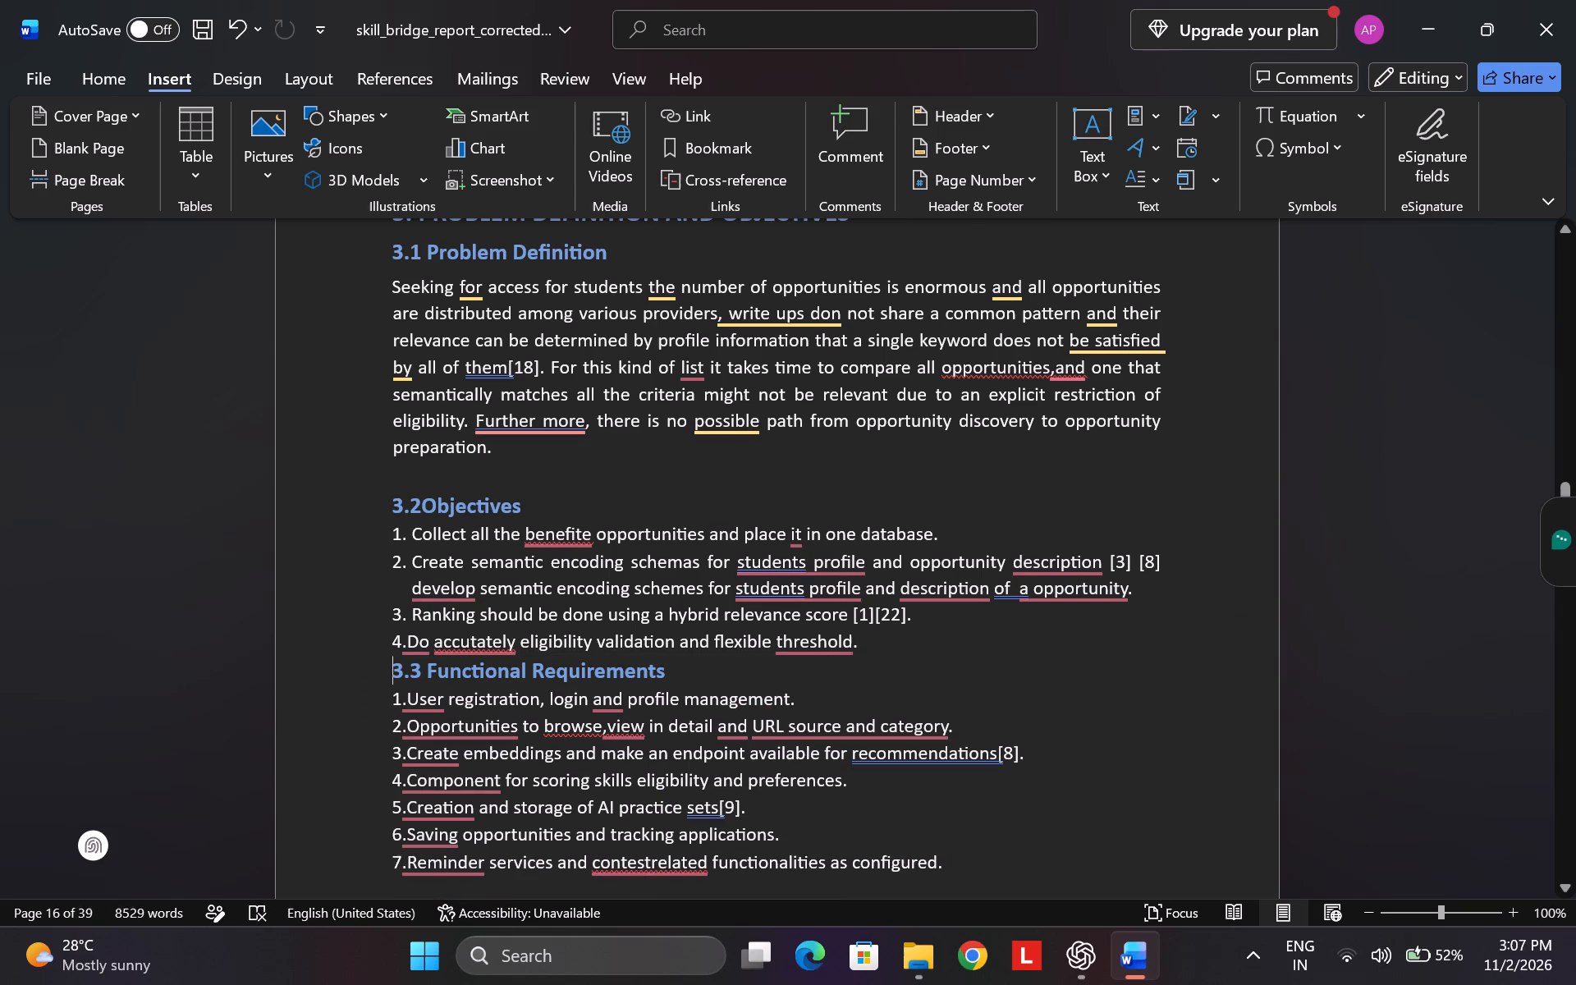
Add a blank line after objective 4, above the 3.3 Functional Requirements heading.
left_click(889, 643)
key("Return")
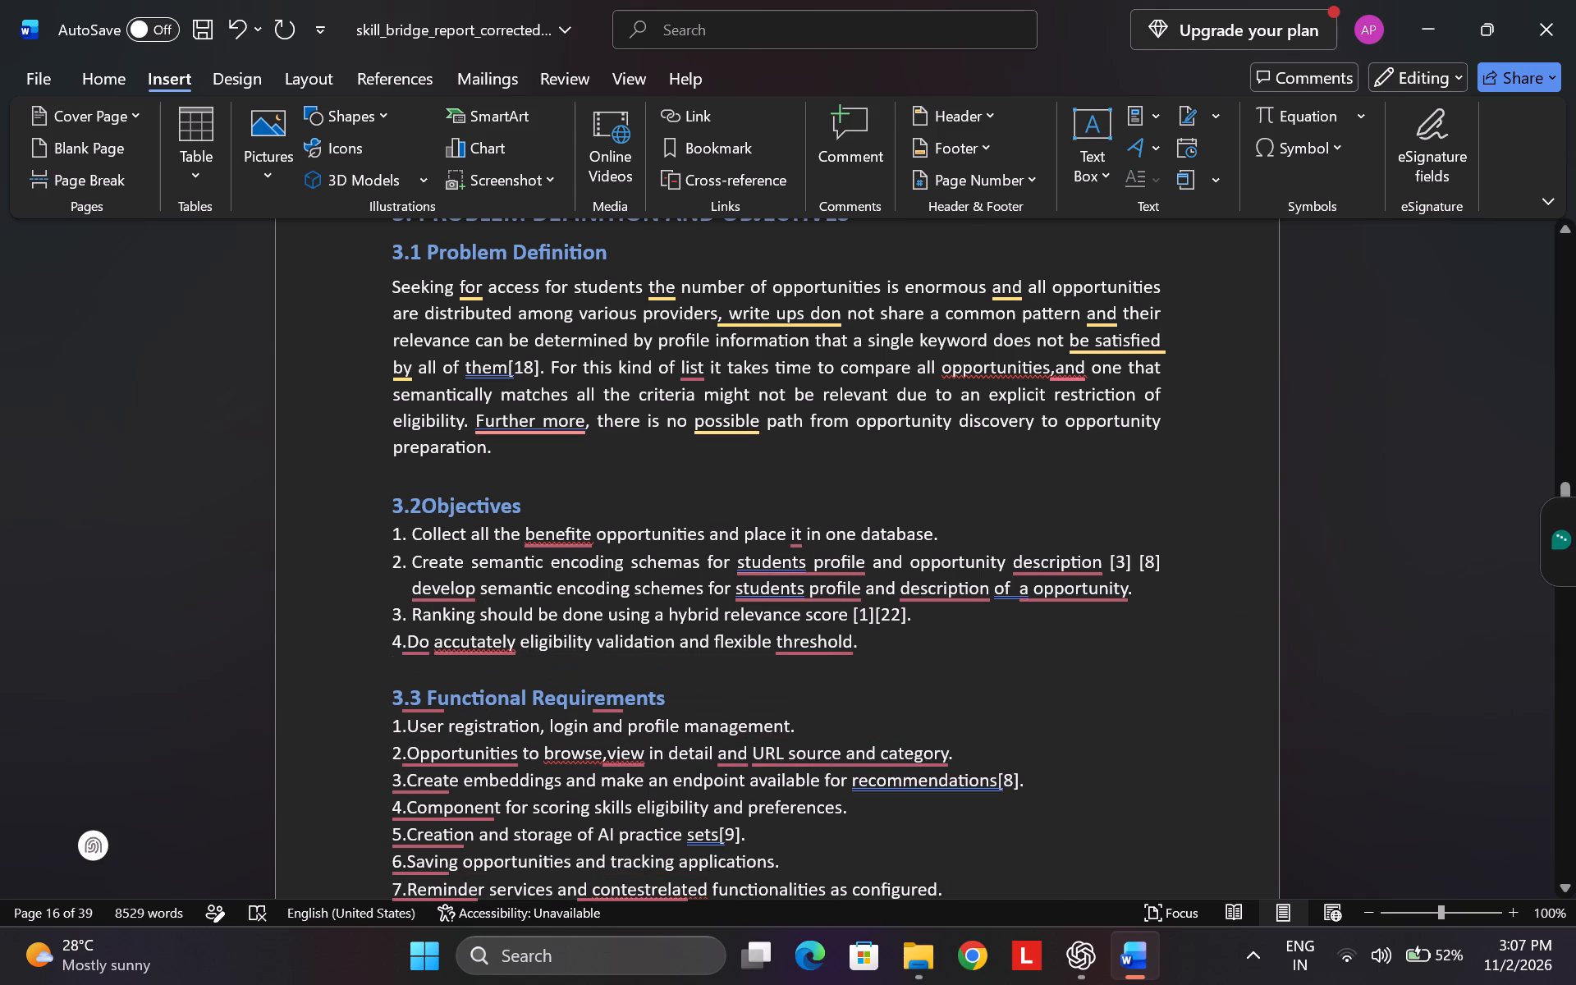
Delete the 3.3 Functional Requirements heading together with its seven list items.
scroll(845, 667, "down", 1)
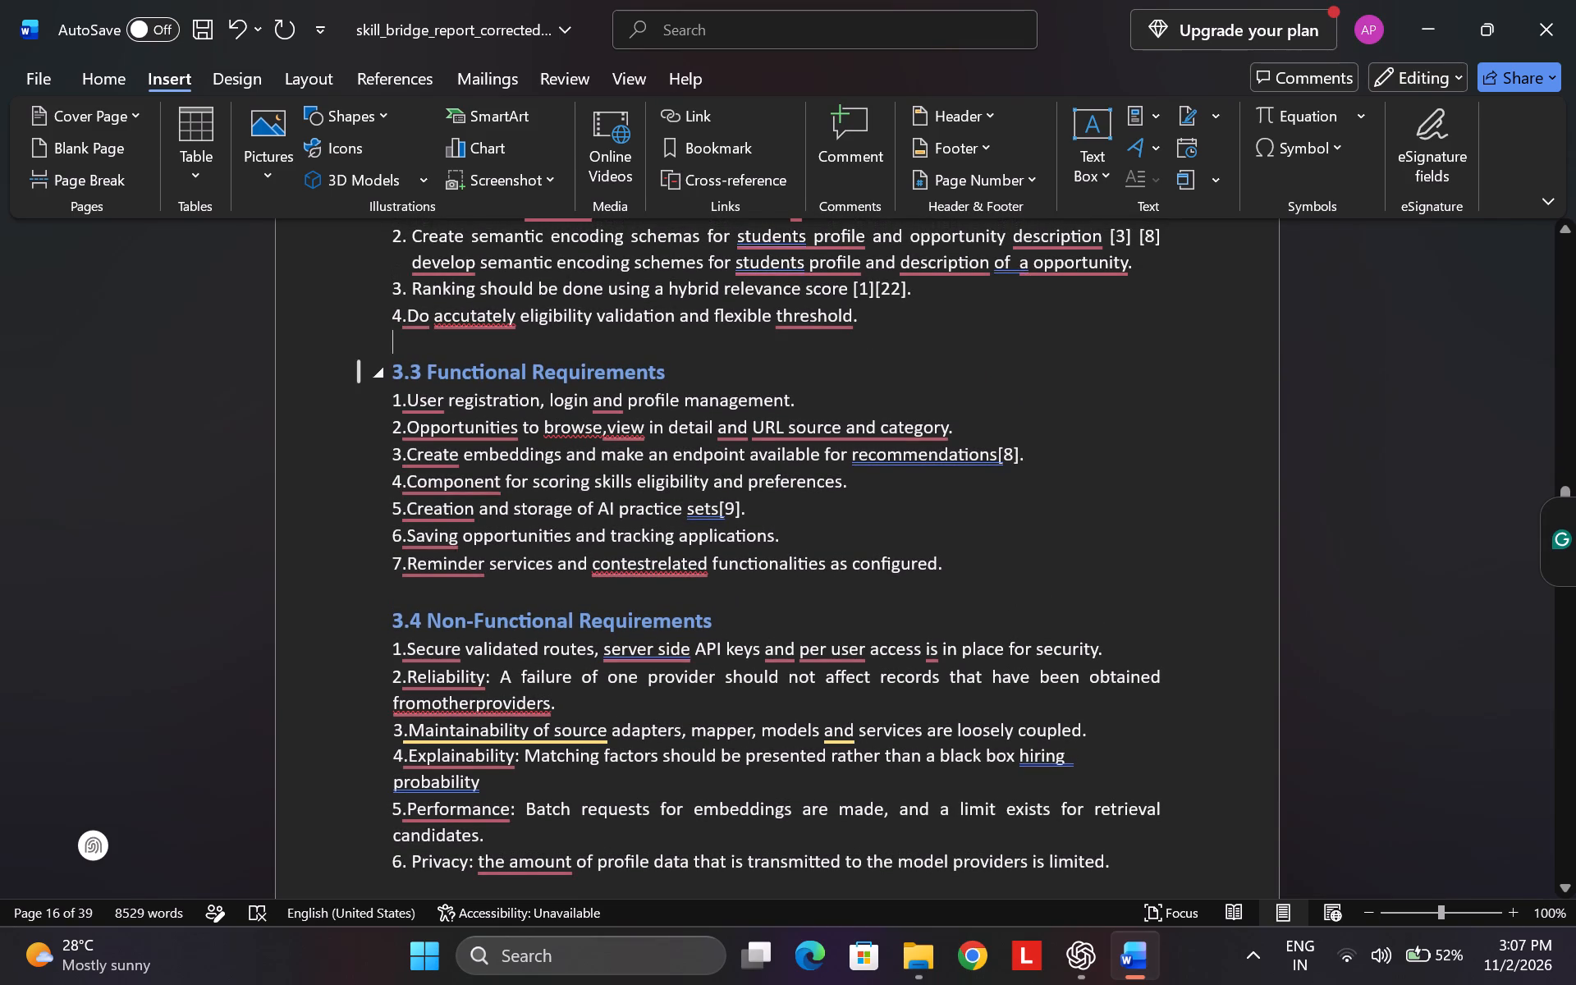
left_click_drag(392, 375, 961, 572)
key("BackSpace")
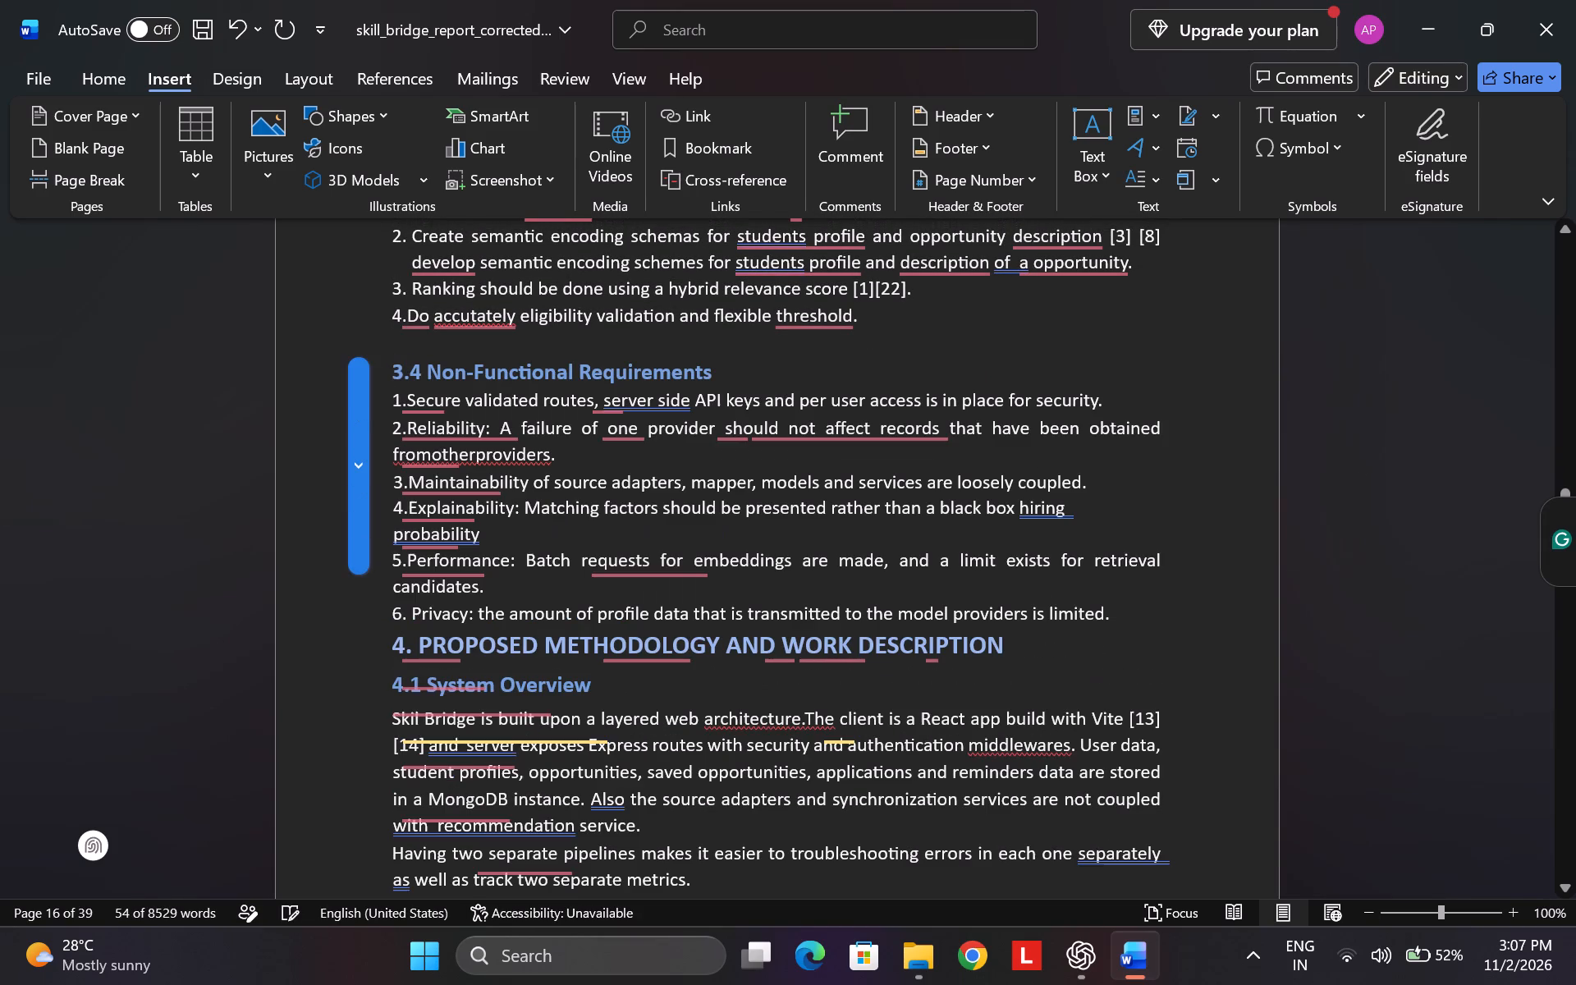
Renumber the Non-Functional Requirements heading as 3.3.
left_click(423, 370)
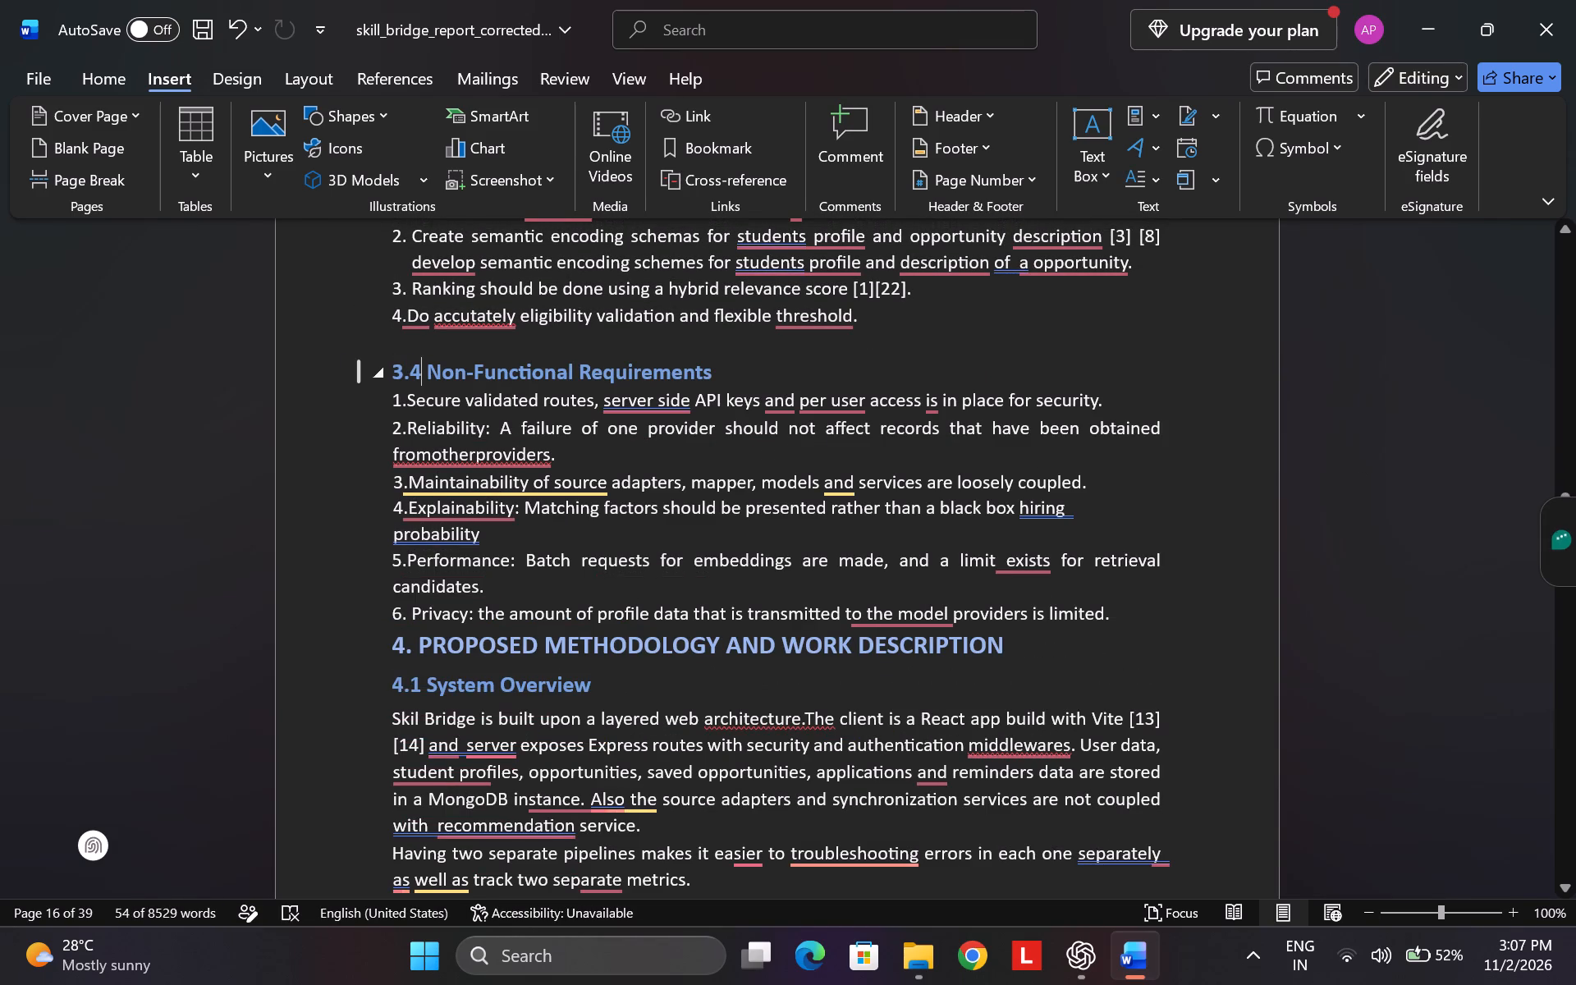
key("BackSpace")
key("3")
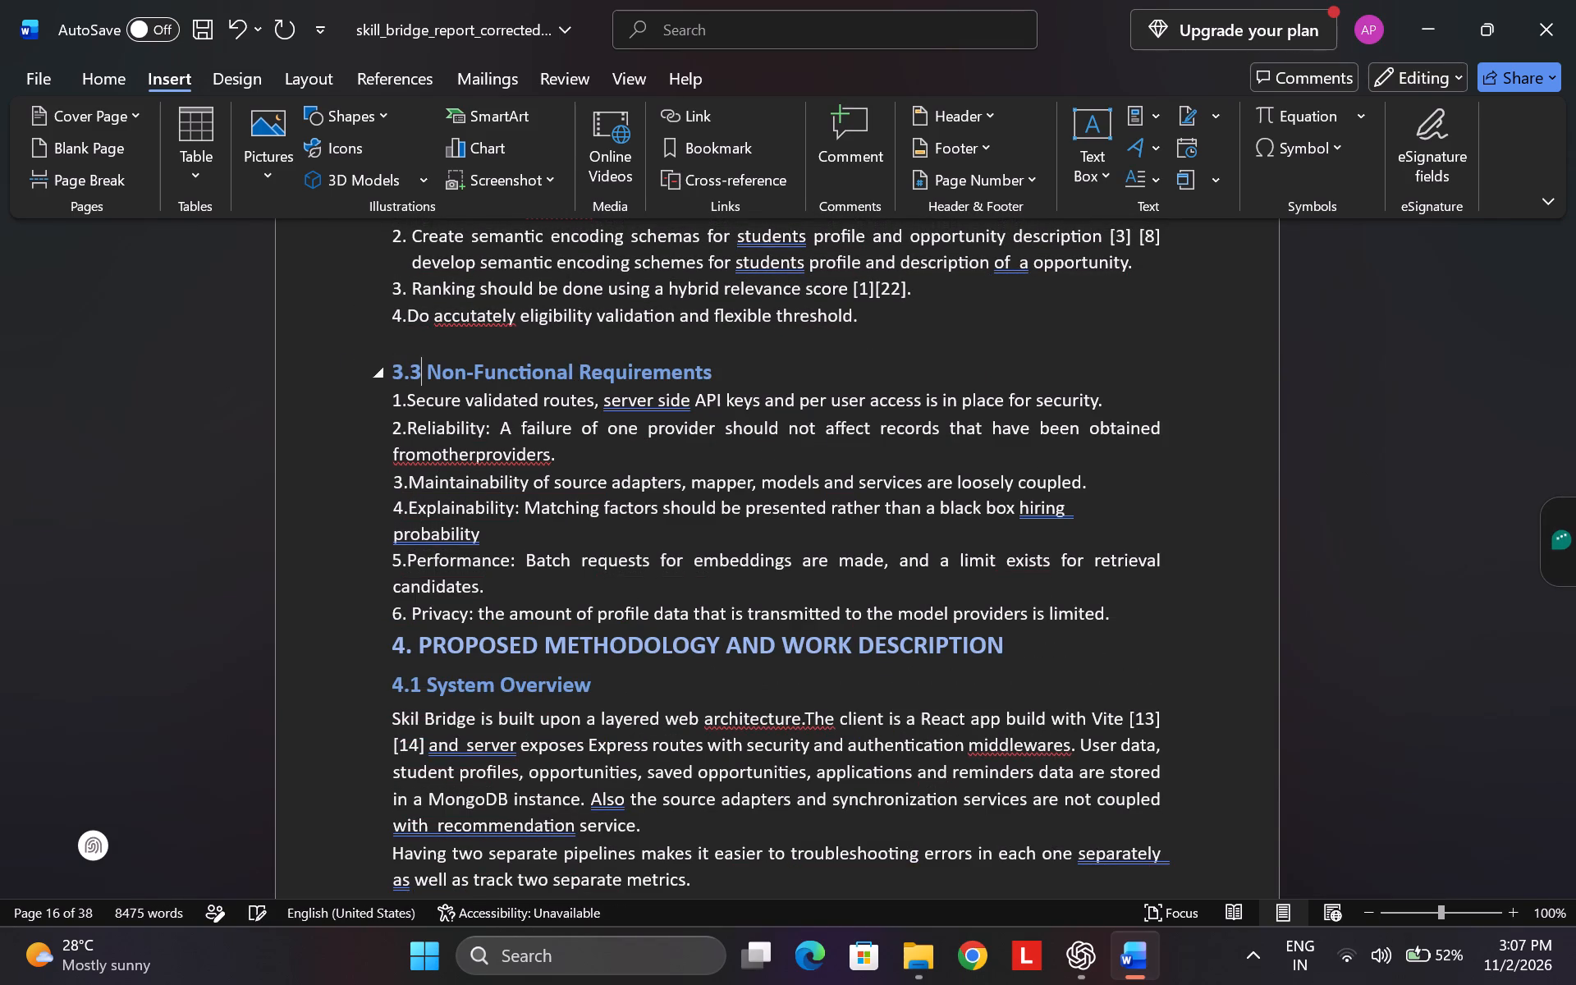
Insert a page break before the heading 4. PROPOSED METHODOLOGY AND WORK DESCRIPTION.
left_click(391, 648)
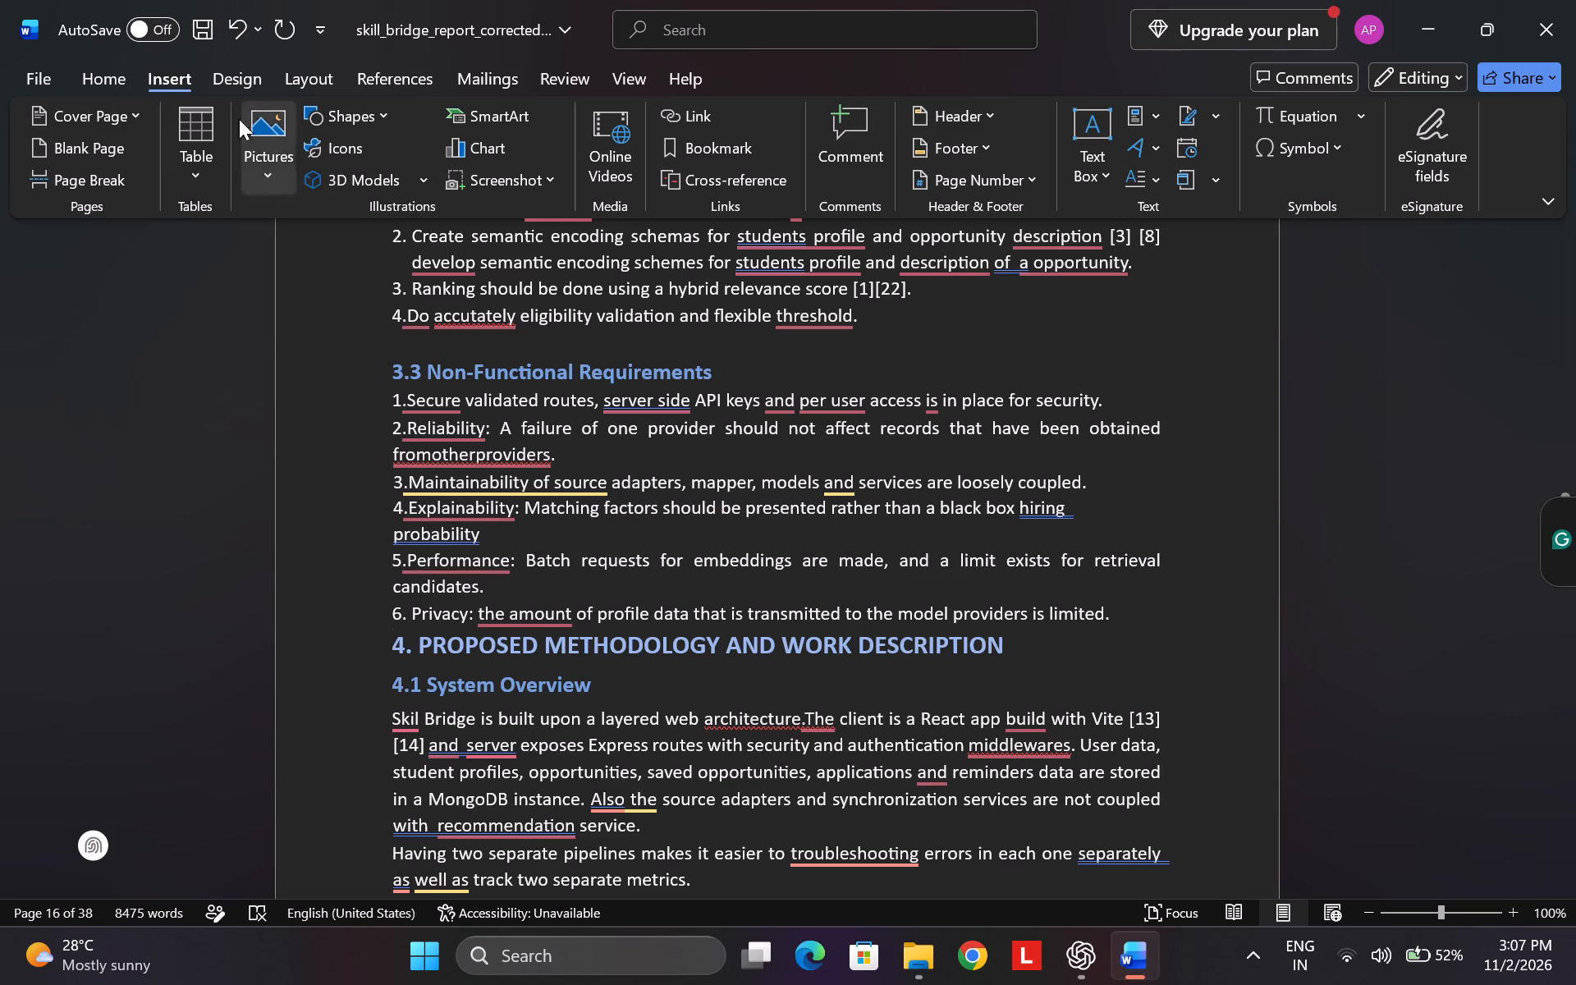
left_click(106, 190)
scroll(525, 460, "down", 1)
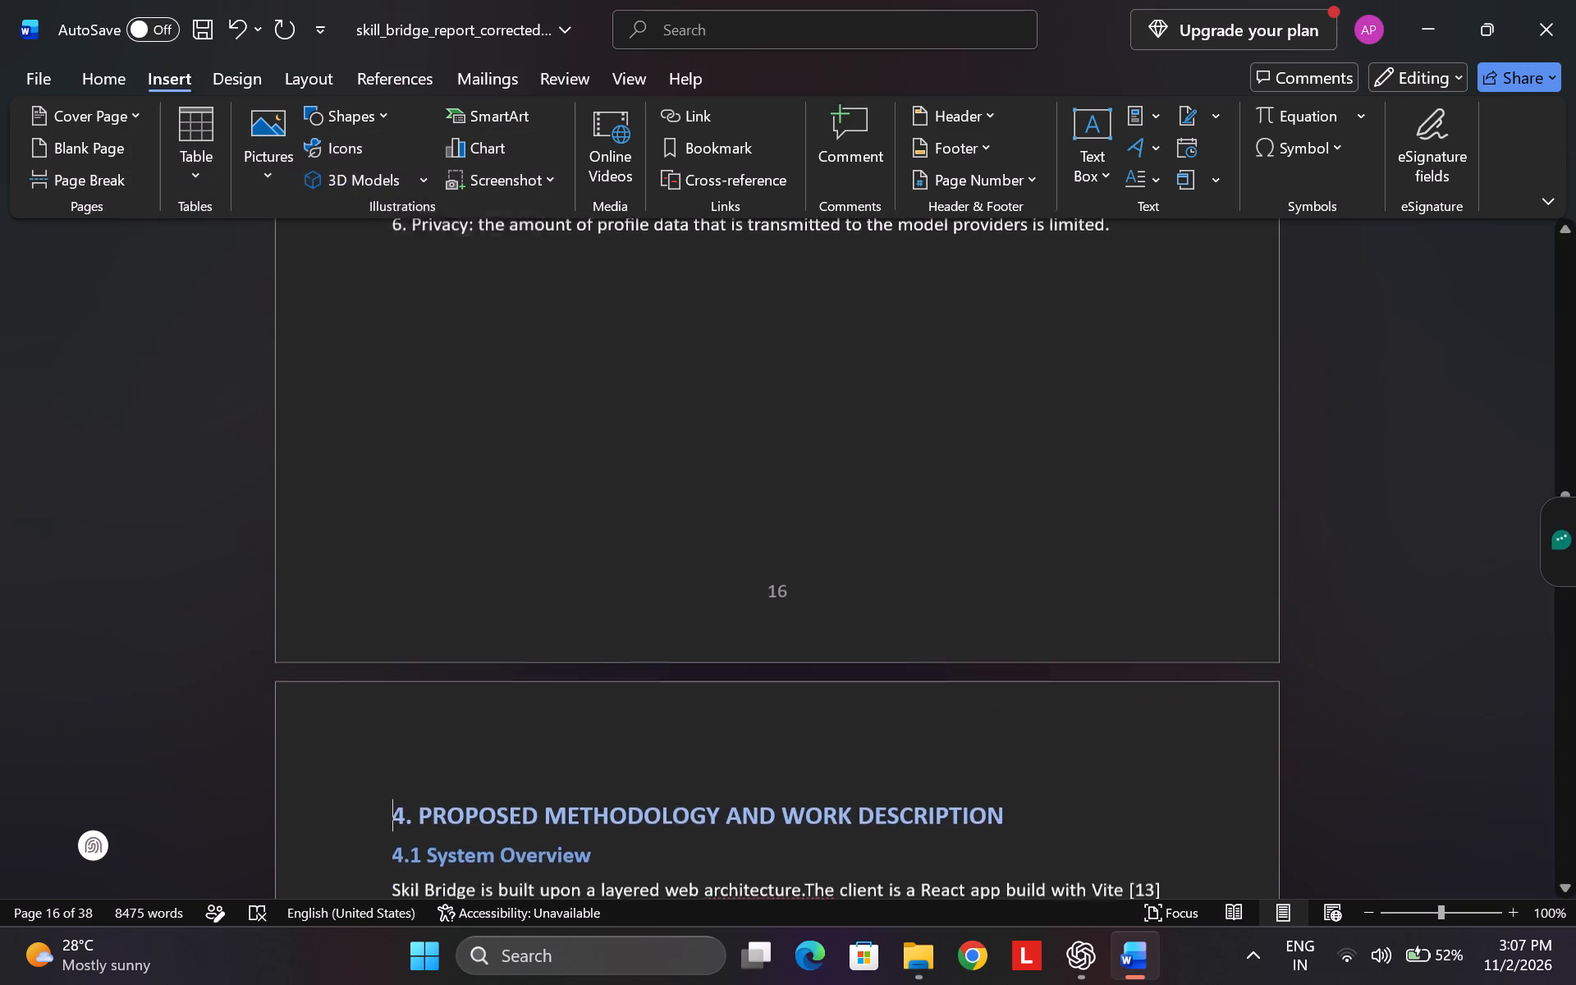
Review the text of section 4, from 4.1 System Overview through to the Opportunity Embedding Algorithm figure in 5.1.
scroll(525, 460, "down", 1)
scroll(557, 552, "down", 1)
scroll(557, 552, "up", 1)
scroll(557, 552, "down", 1)
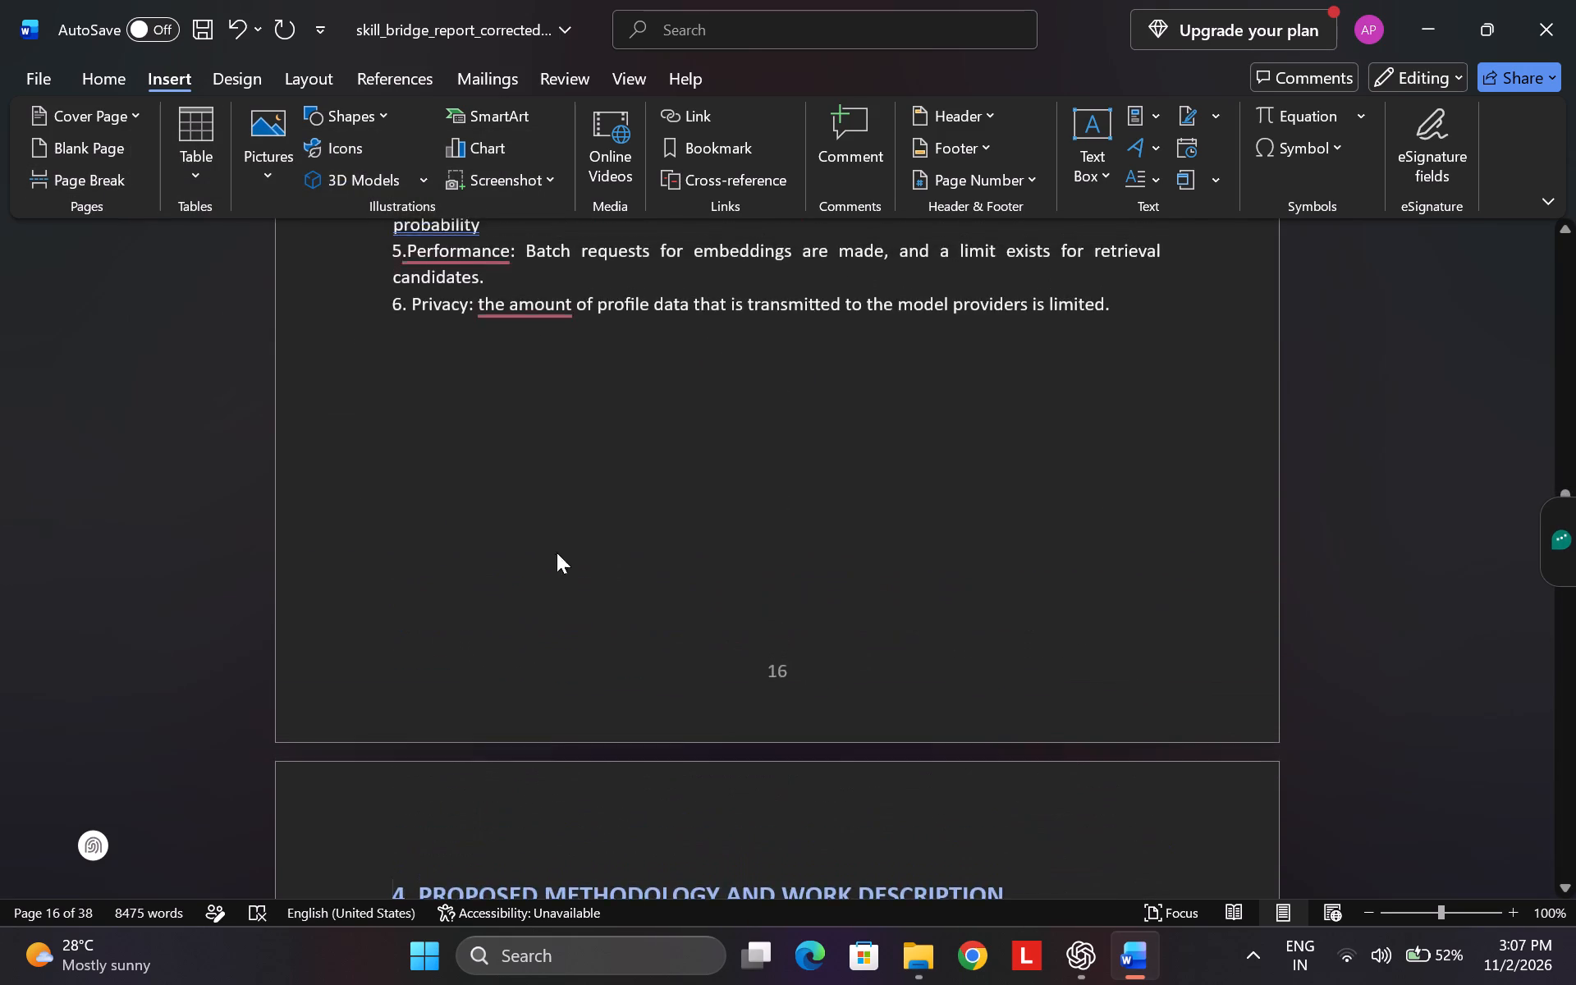
scroll(557, 552, "down", 1)
scroll(693, 635, "down", 2)
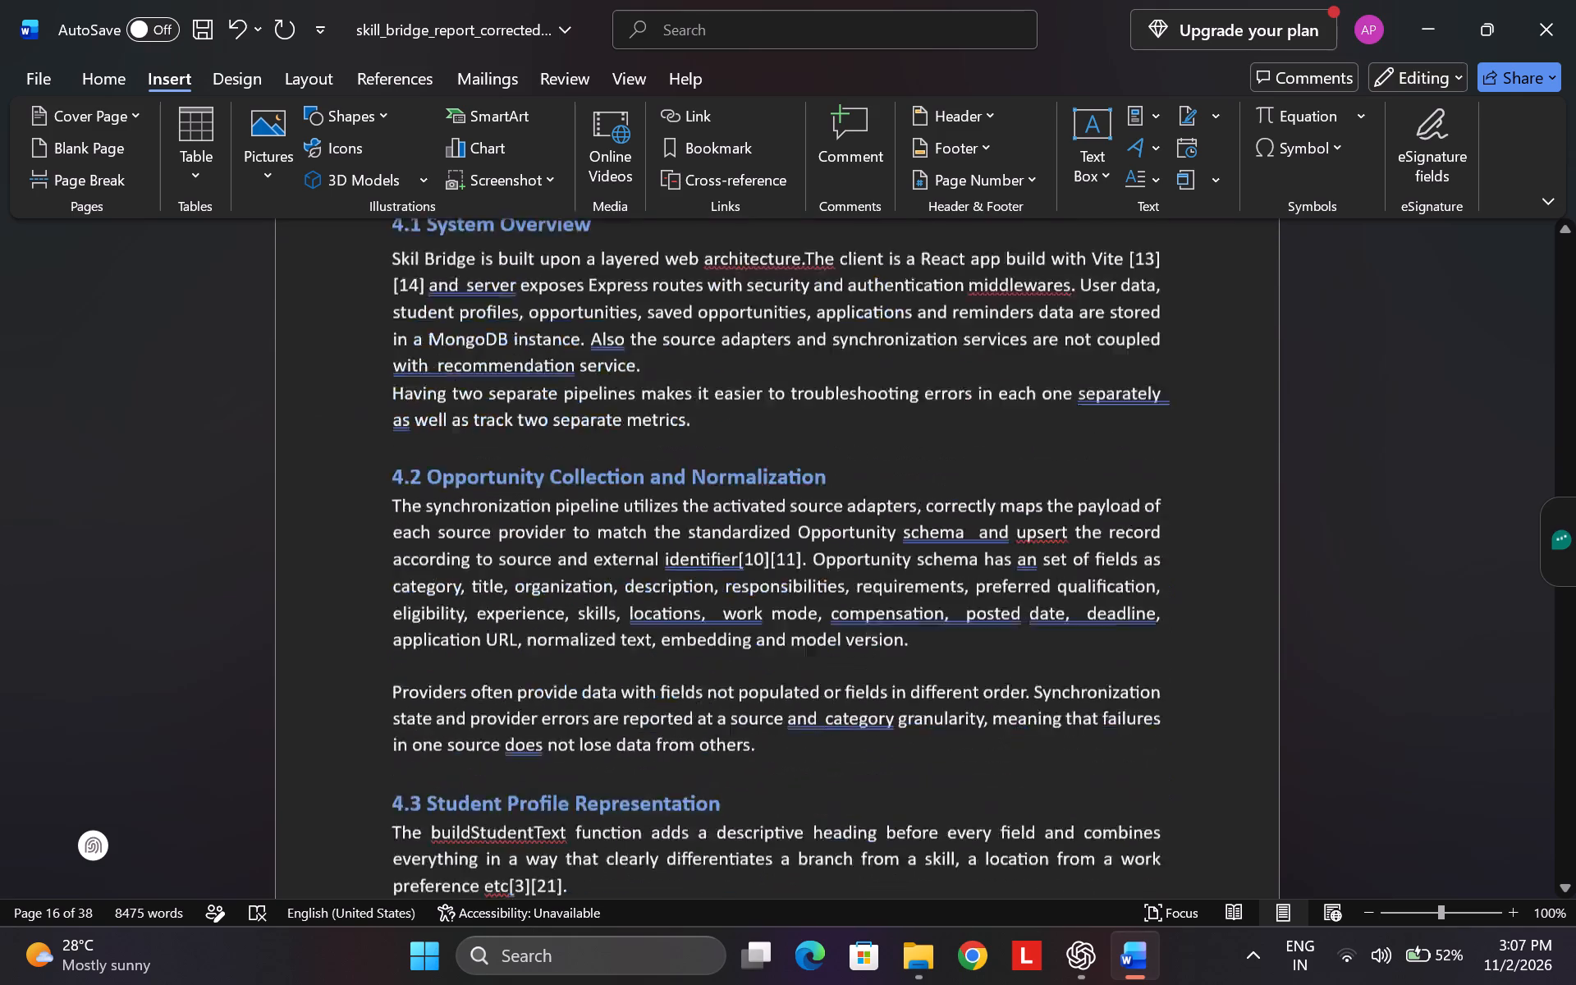
scroll(693, 635, "down", 3)
scroll(693, 635, "up", 1)
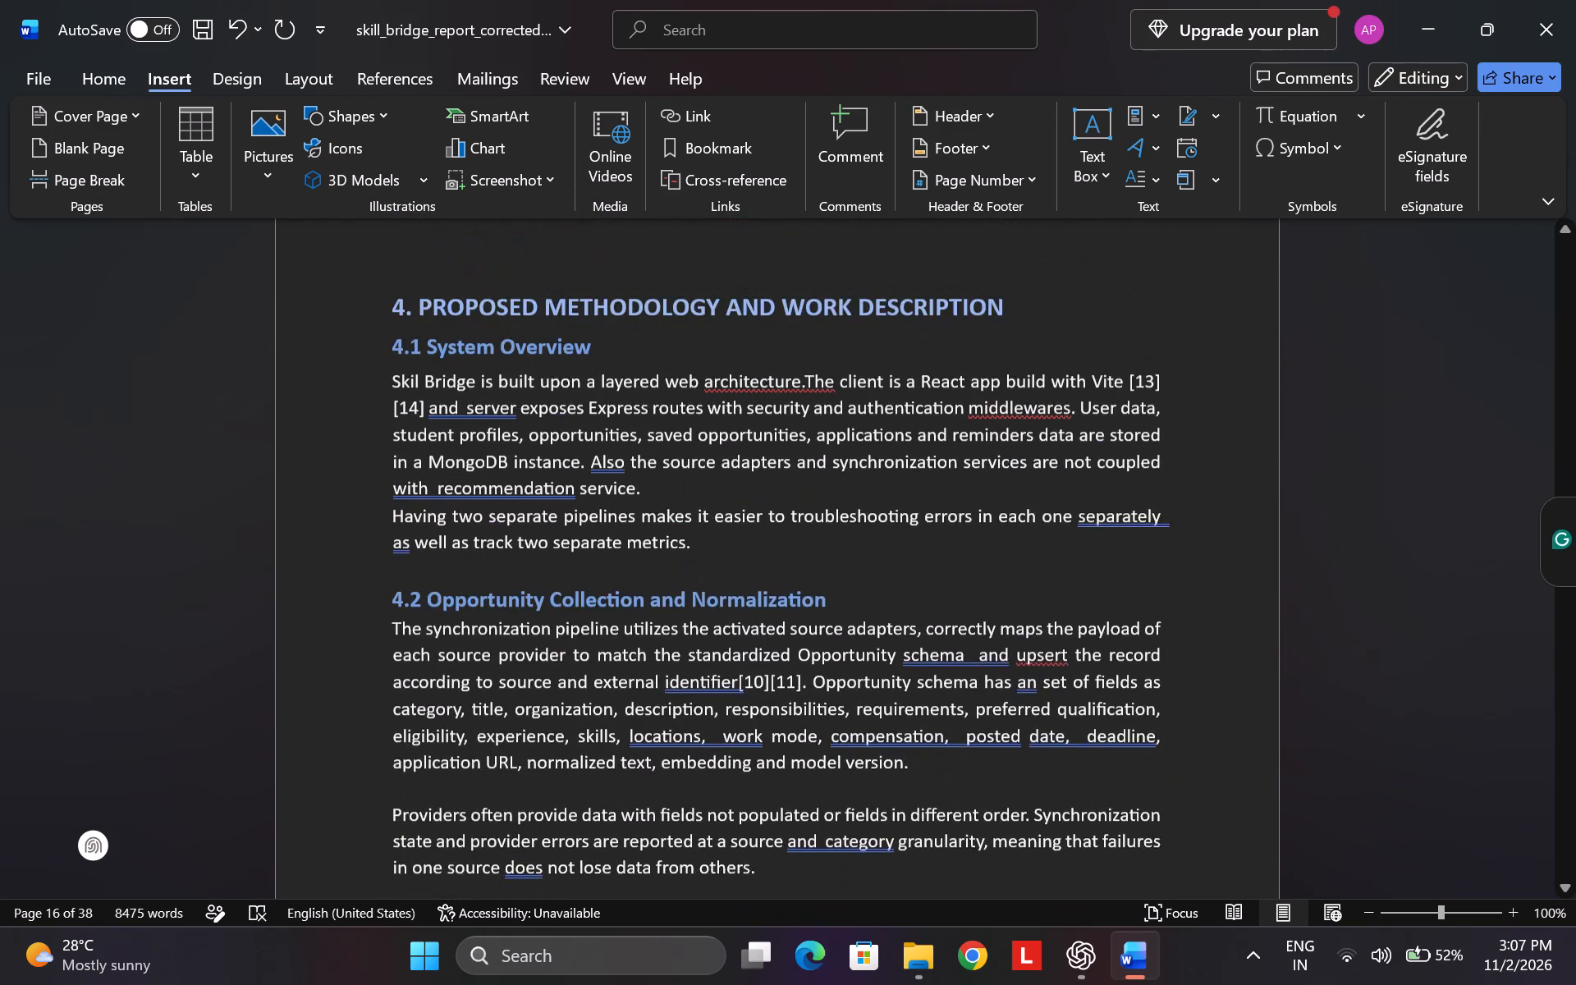
scroll(693, 635, "up", 1)
scroll(693, 635, "down", 2)
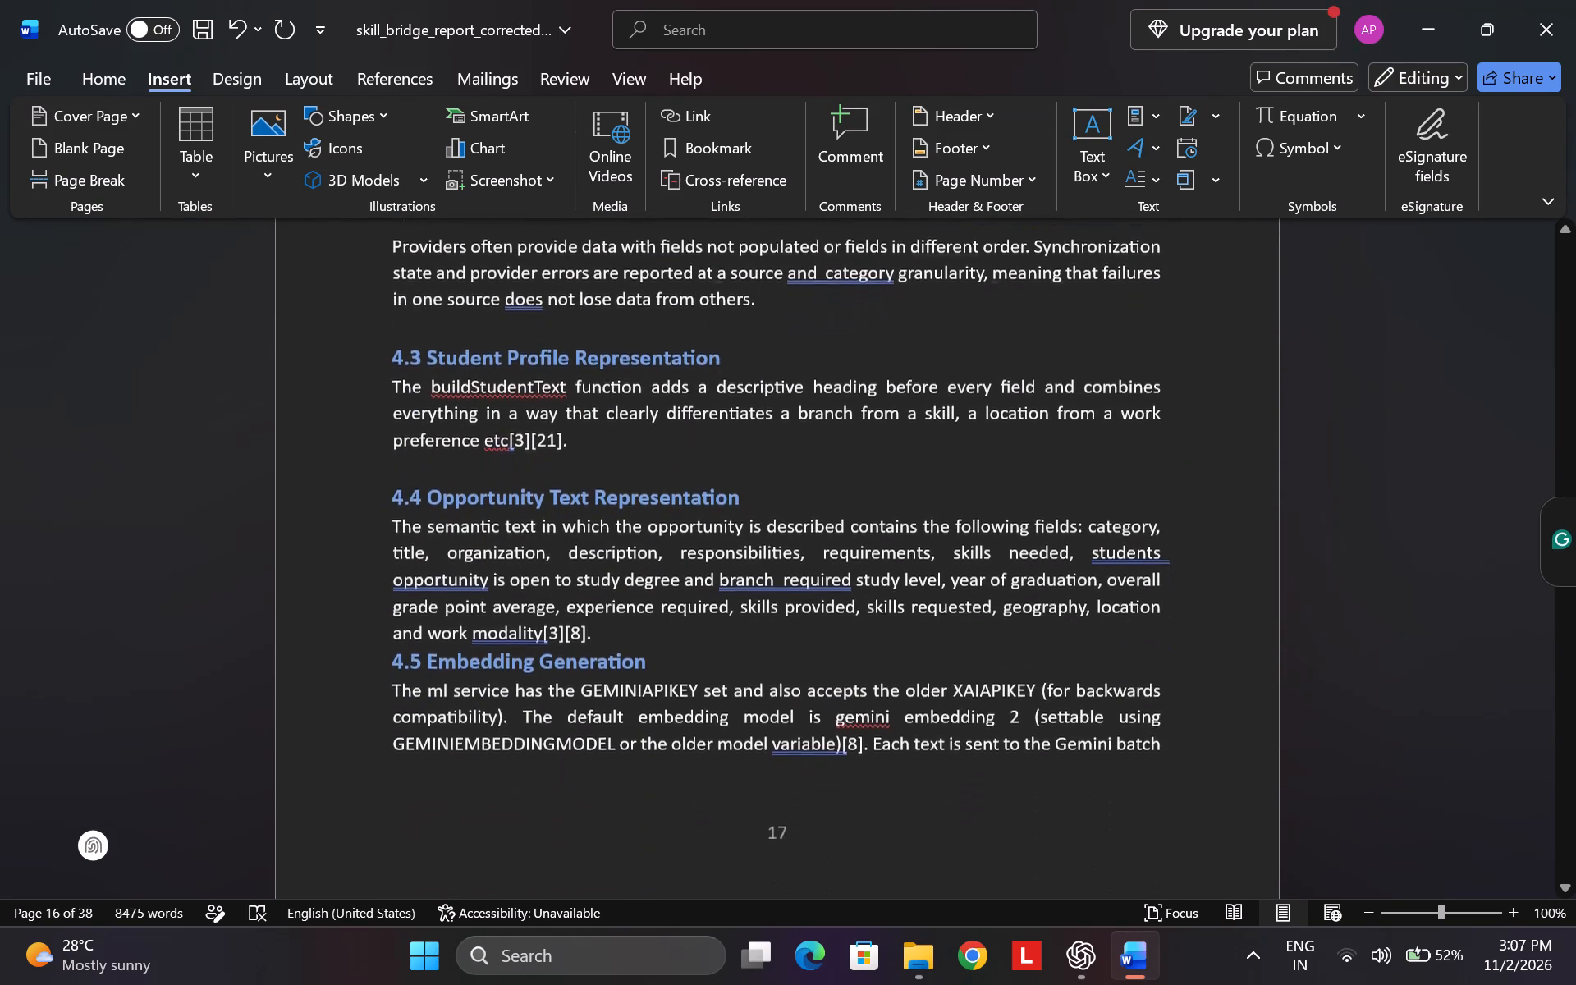
scroll(693, 635, "down", 3)
scroll(693, 635, "up", 1)
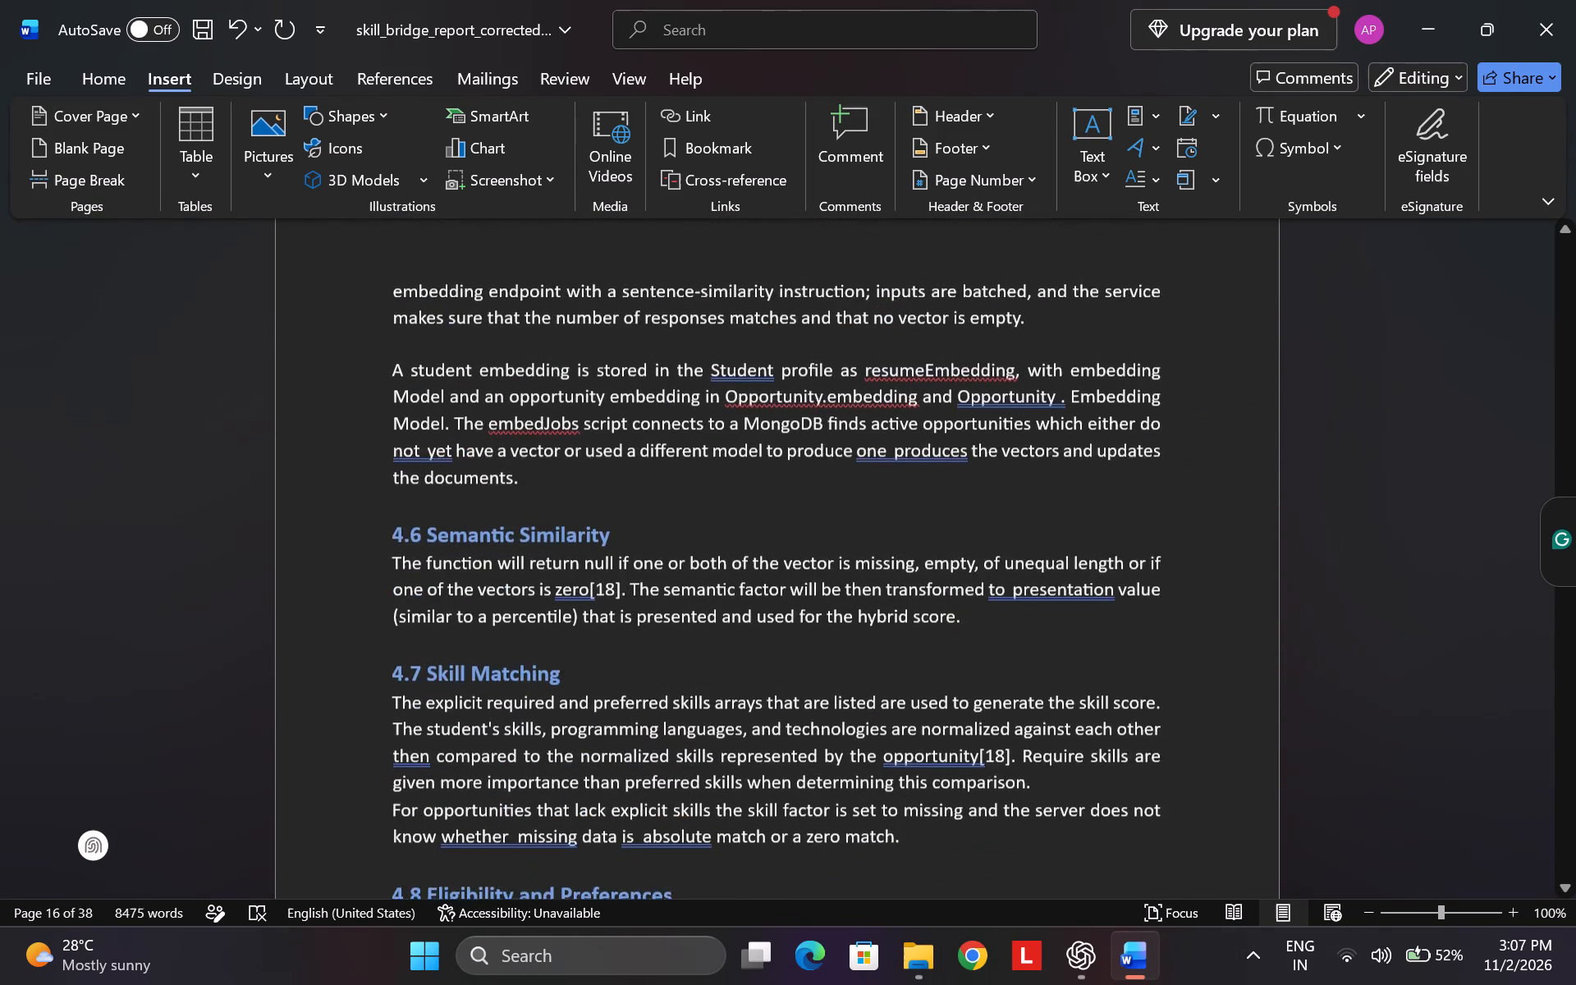
scroll(693, 635, "up", 1)
scroll(693, 635, "down", 3)
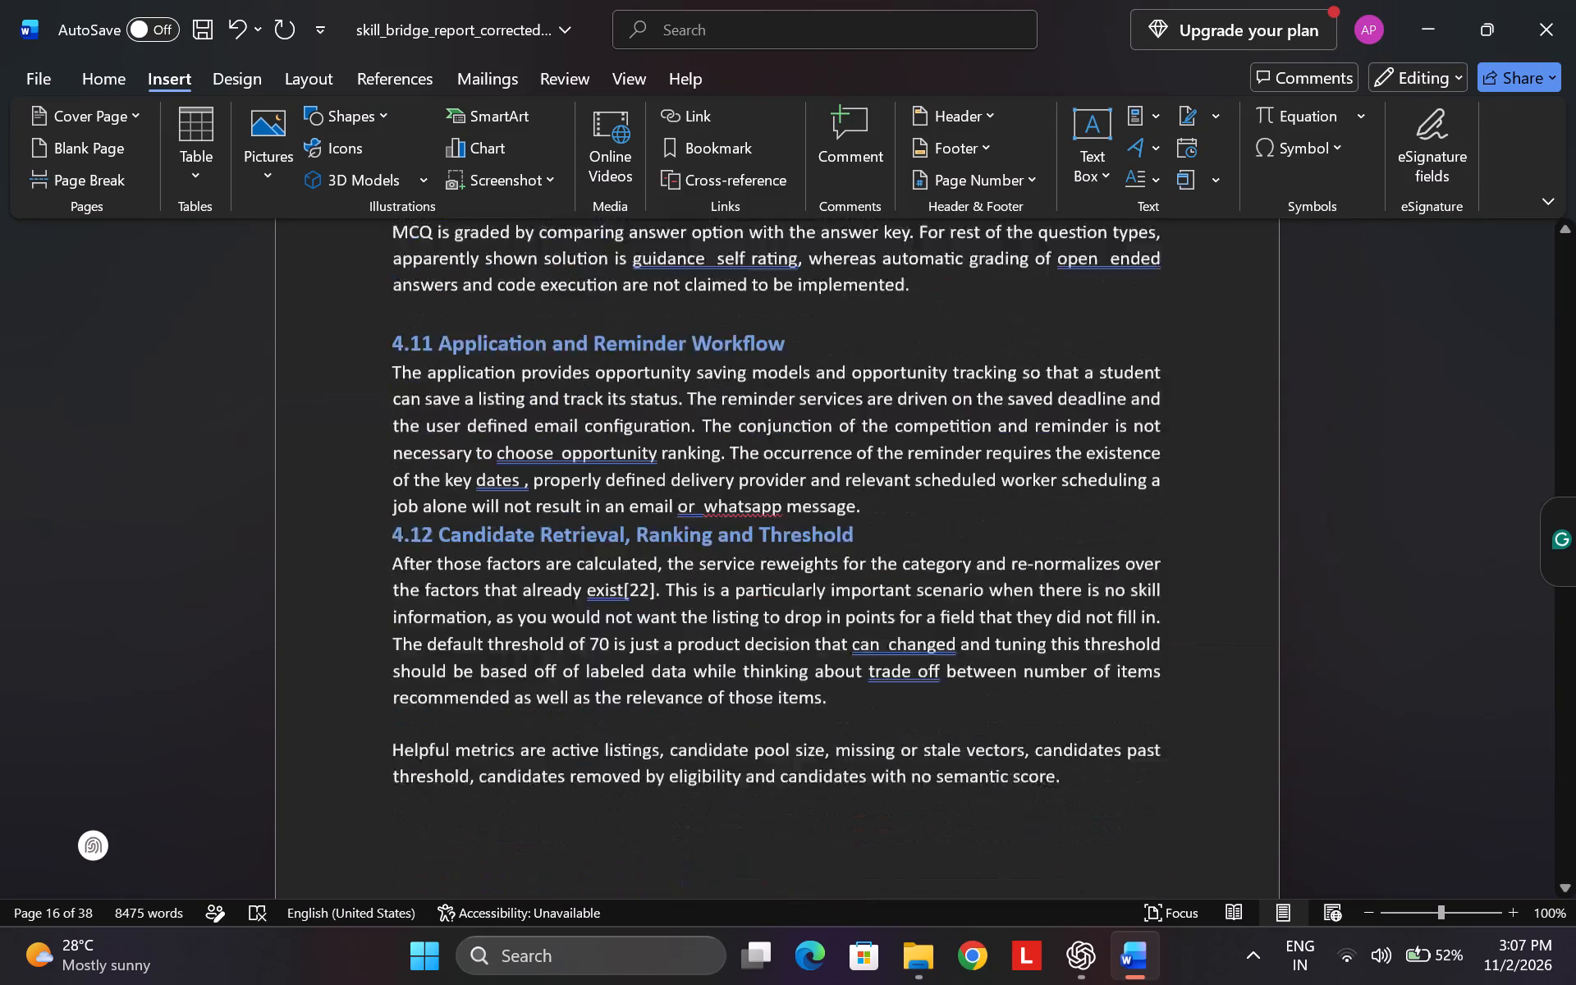
scroll(693, 635, "down", 3)
scroll(693, 635, "up", 1)
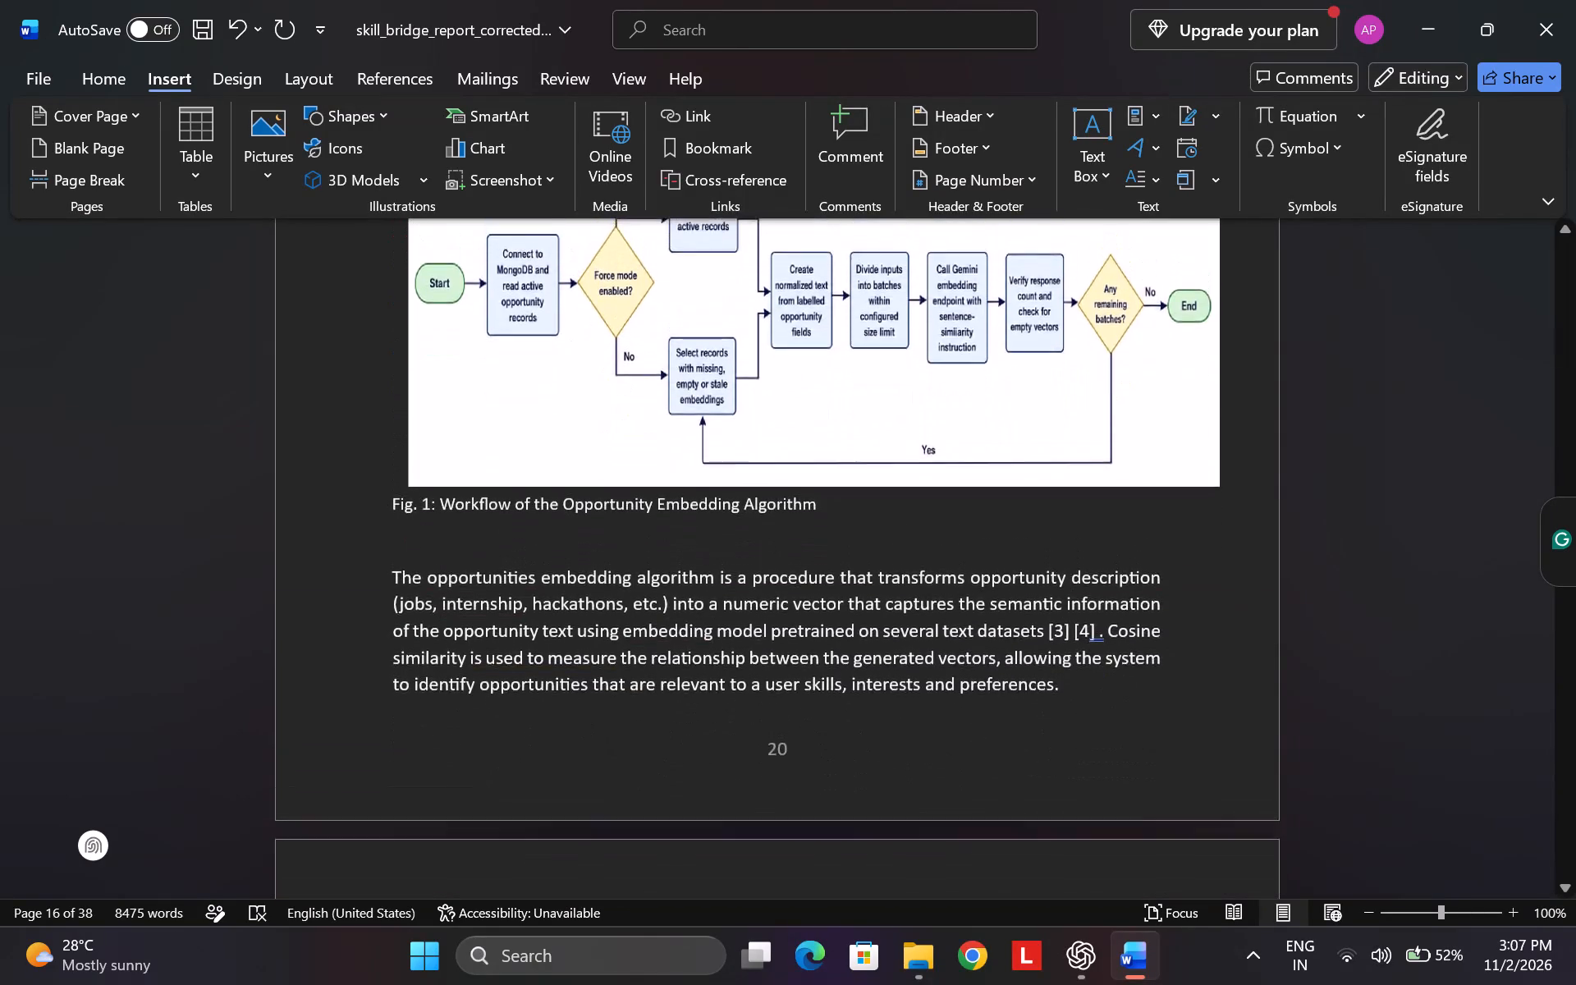
Delete the last sentence of 4.15 Methodology Summary, starting "Gathere opportunity datas", and leave a blank line before heading 5.
scroll(693, 635, "up", 1)
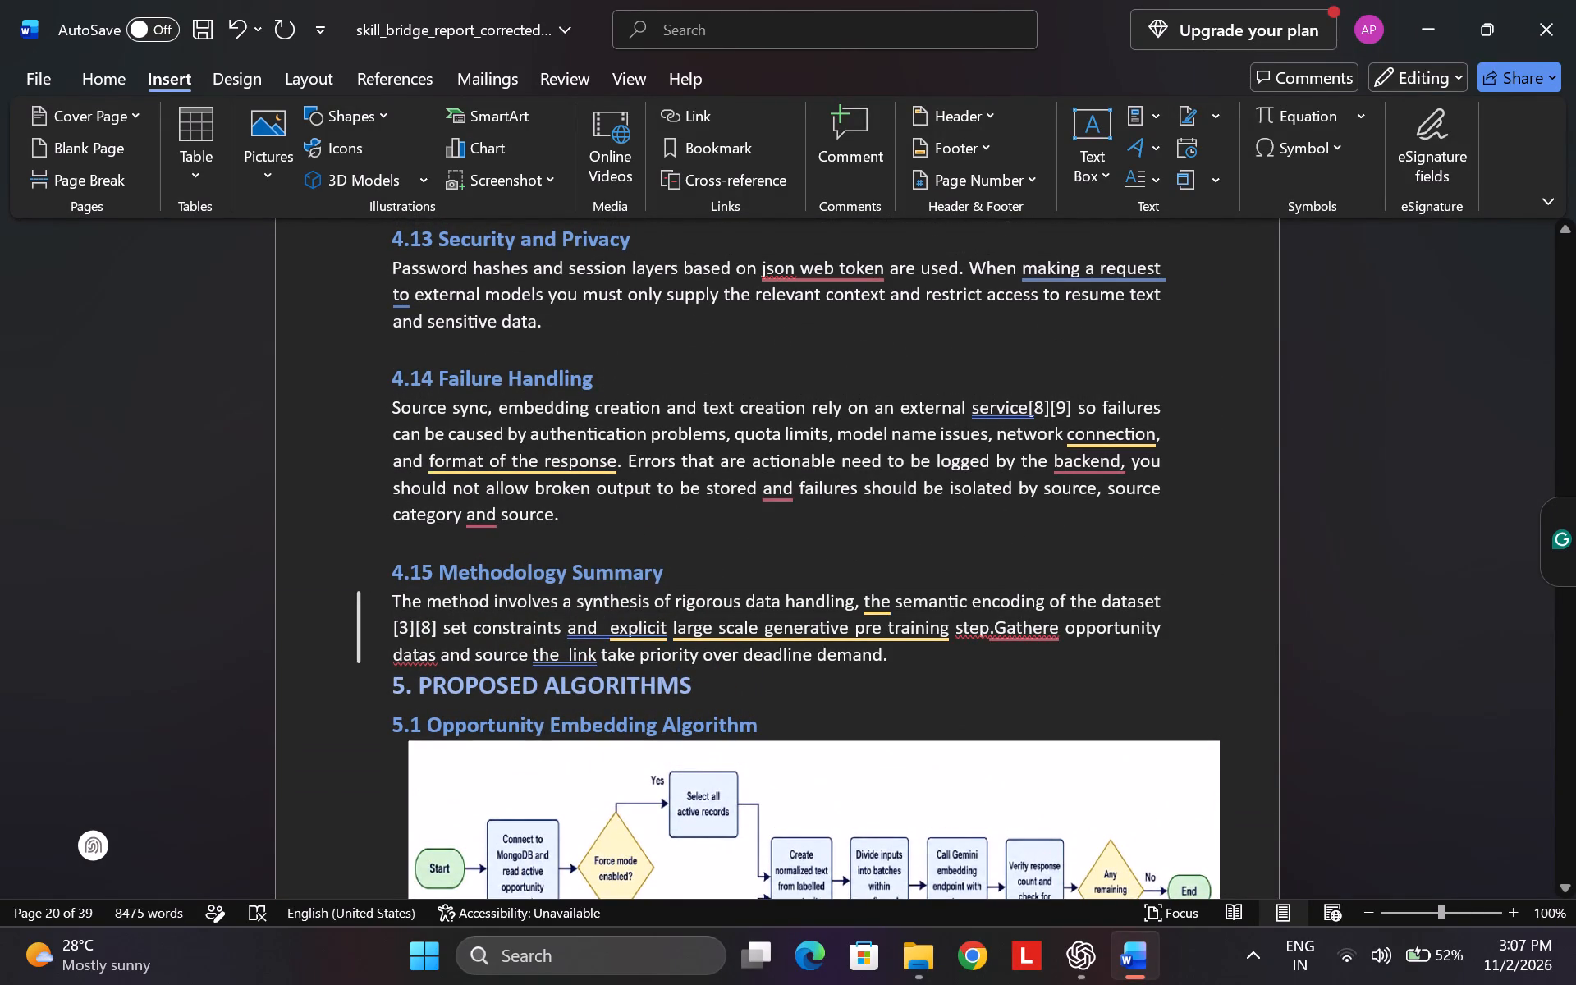
left_click_drag(994, 629, 931, 654)
key("BackSpace")
key("Return")
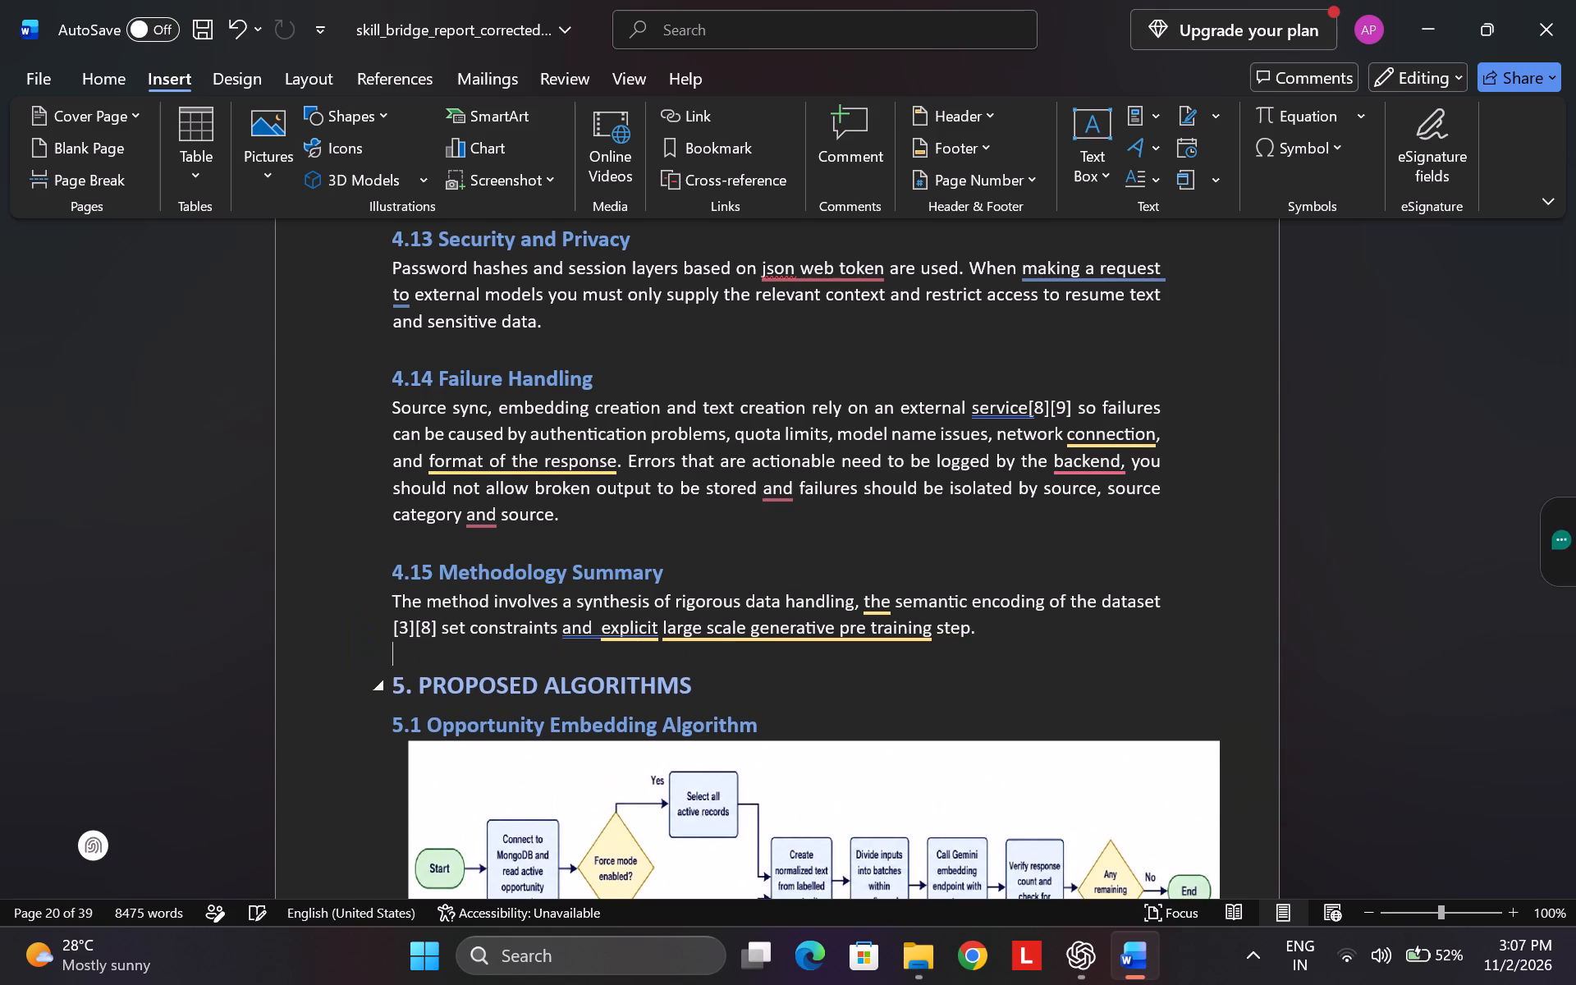
Copy the sentence starting "When making a request to external models" from 4.13 to the end of the 4.15 Methodology Summary paragraph.
left_click_drag(623, 465, 591, 534)
scroll(591, 534, "up", 1)
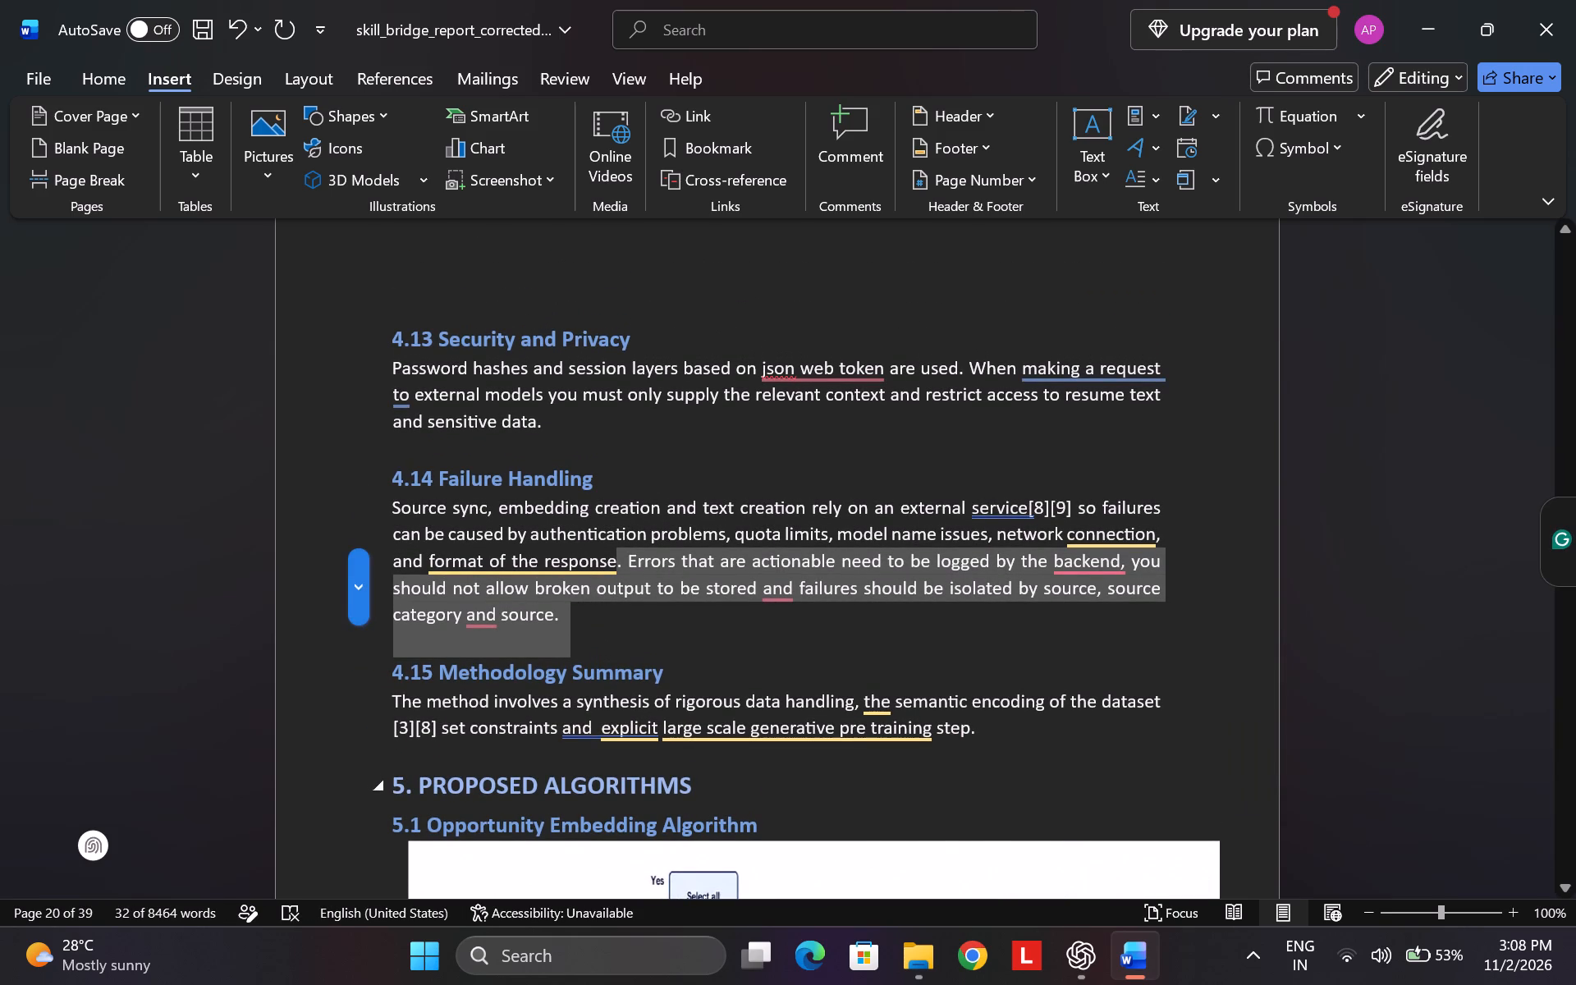
left_click_drag(966, 361, 958, 365)
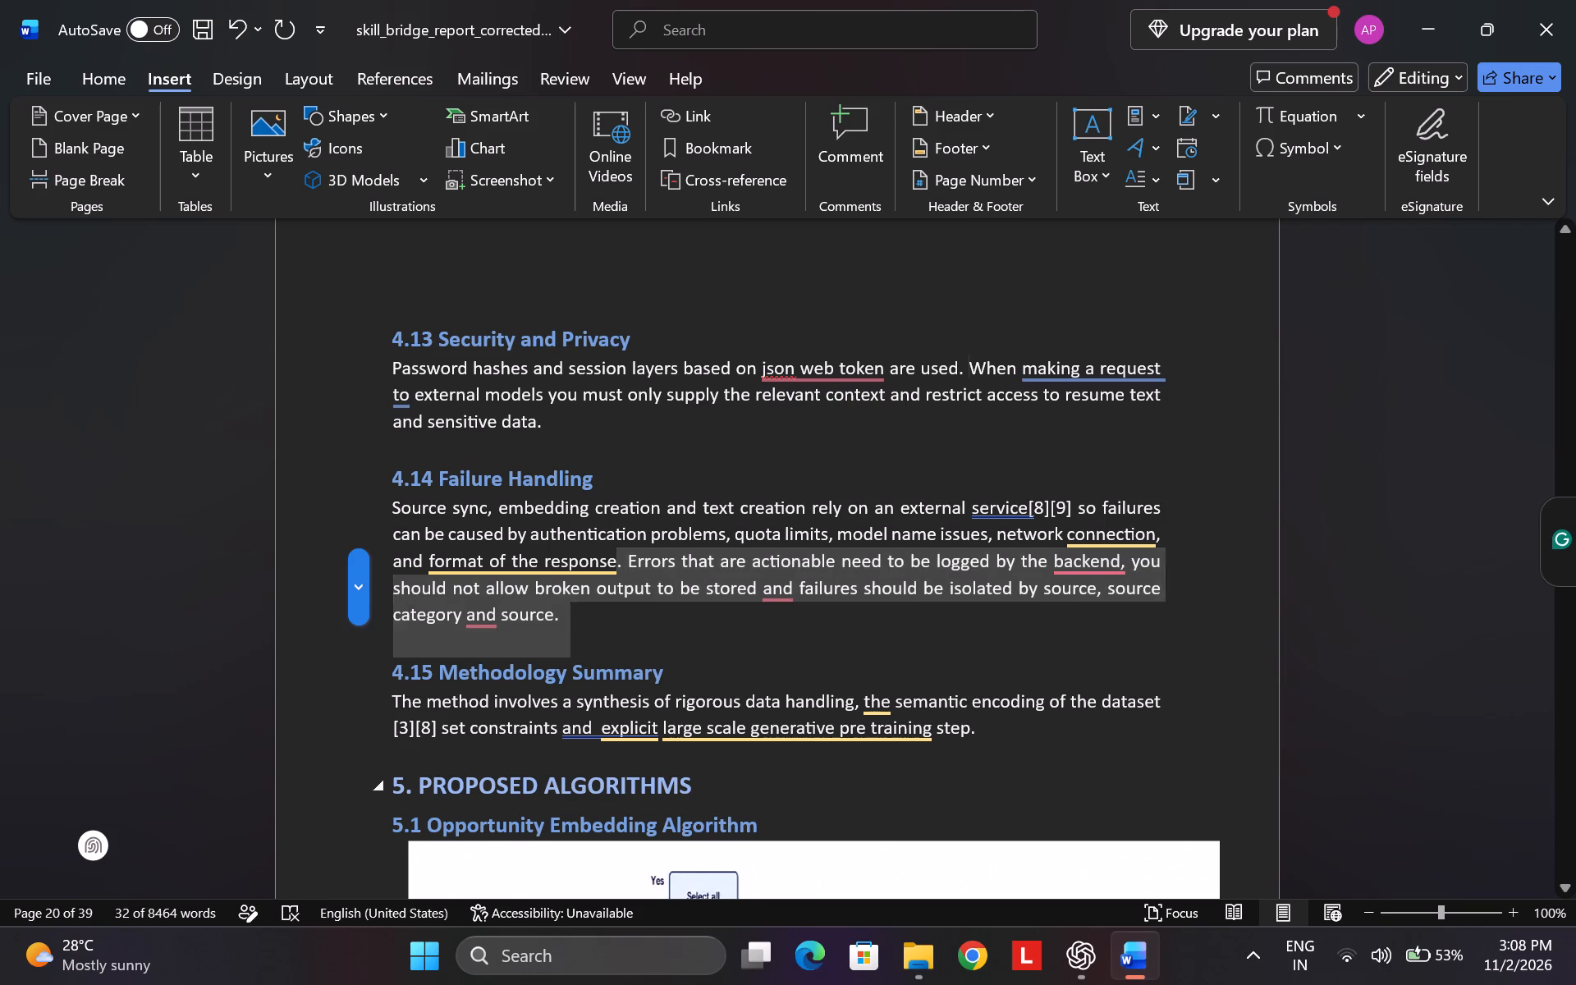
left_click_drag(958, 365, 589, 419)
key("ctrl+c")
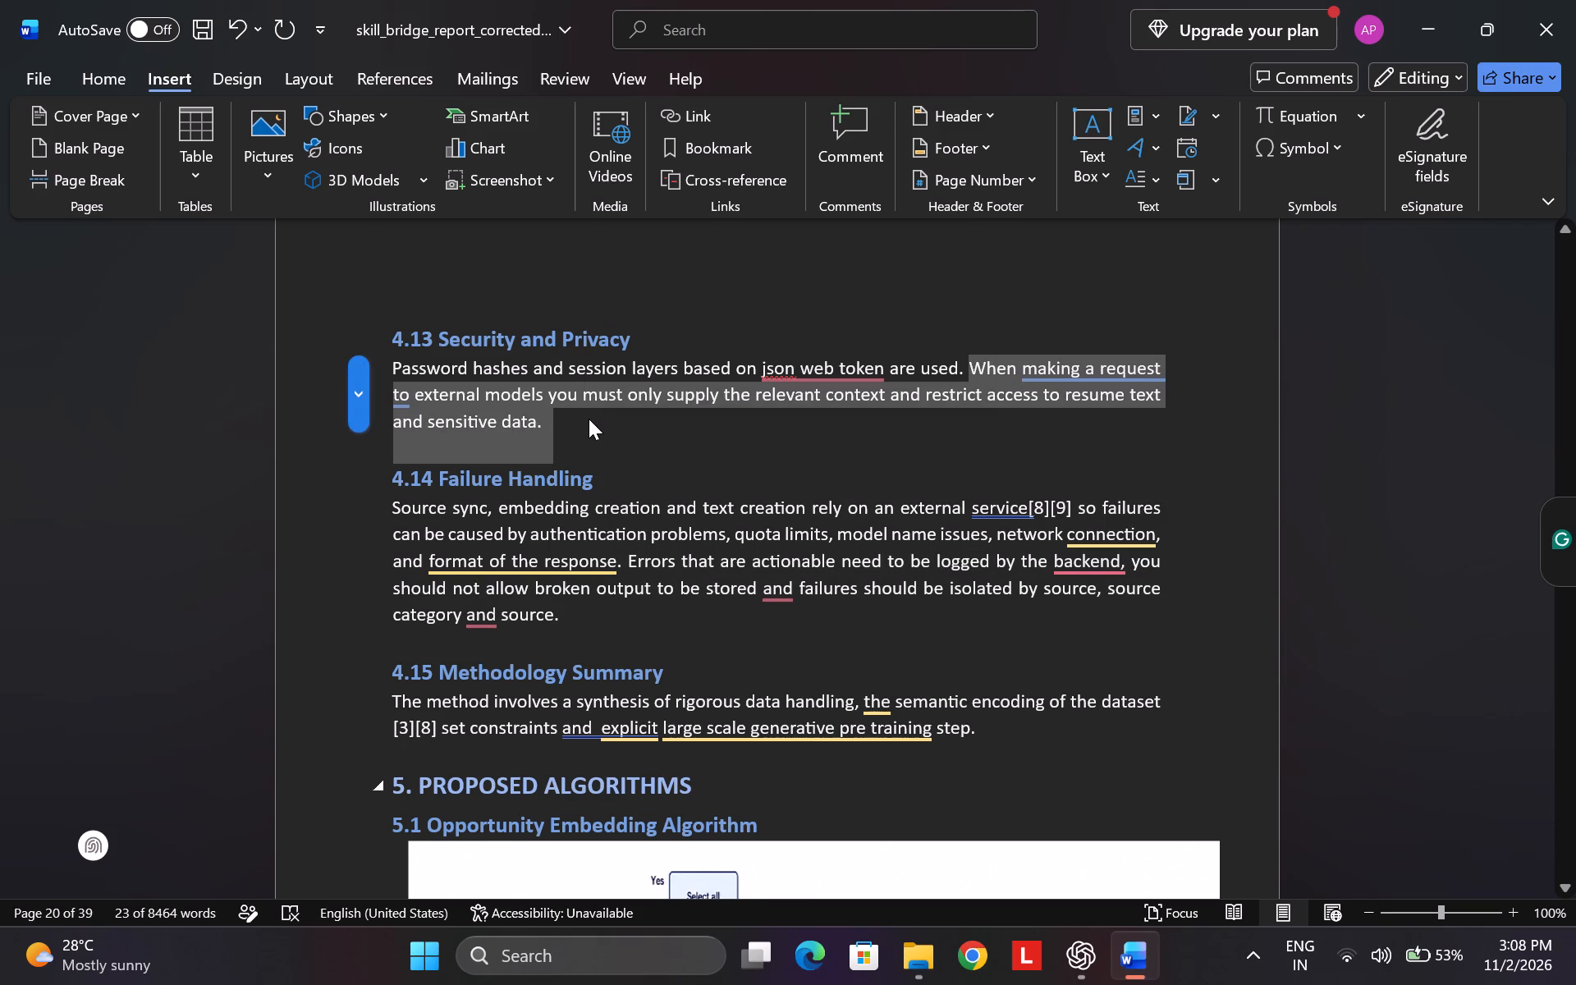
left_click(987, 732)
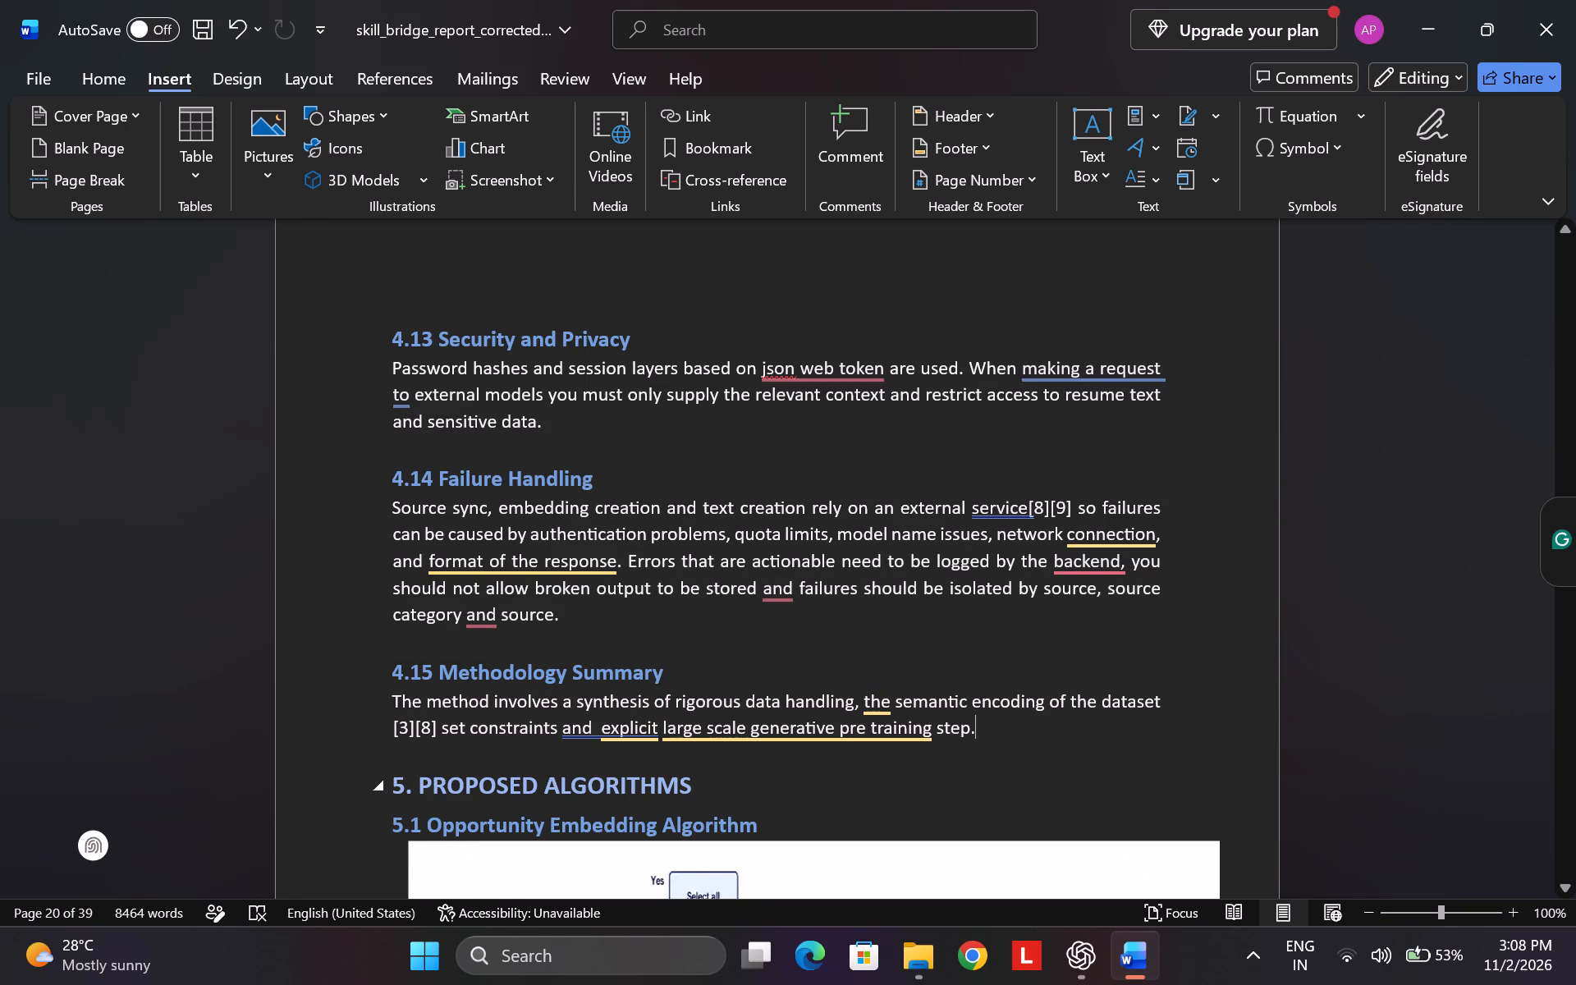
key("Return")
key("BackSpace")
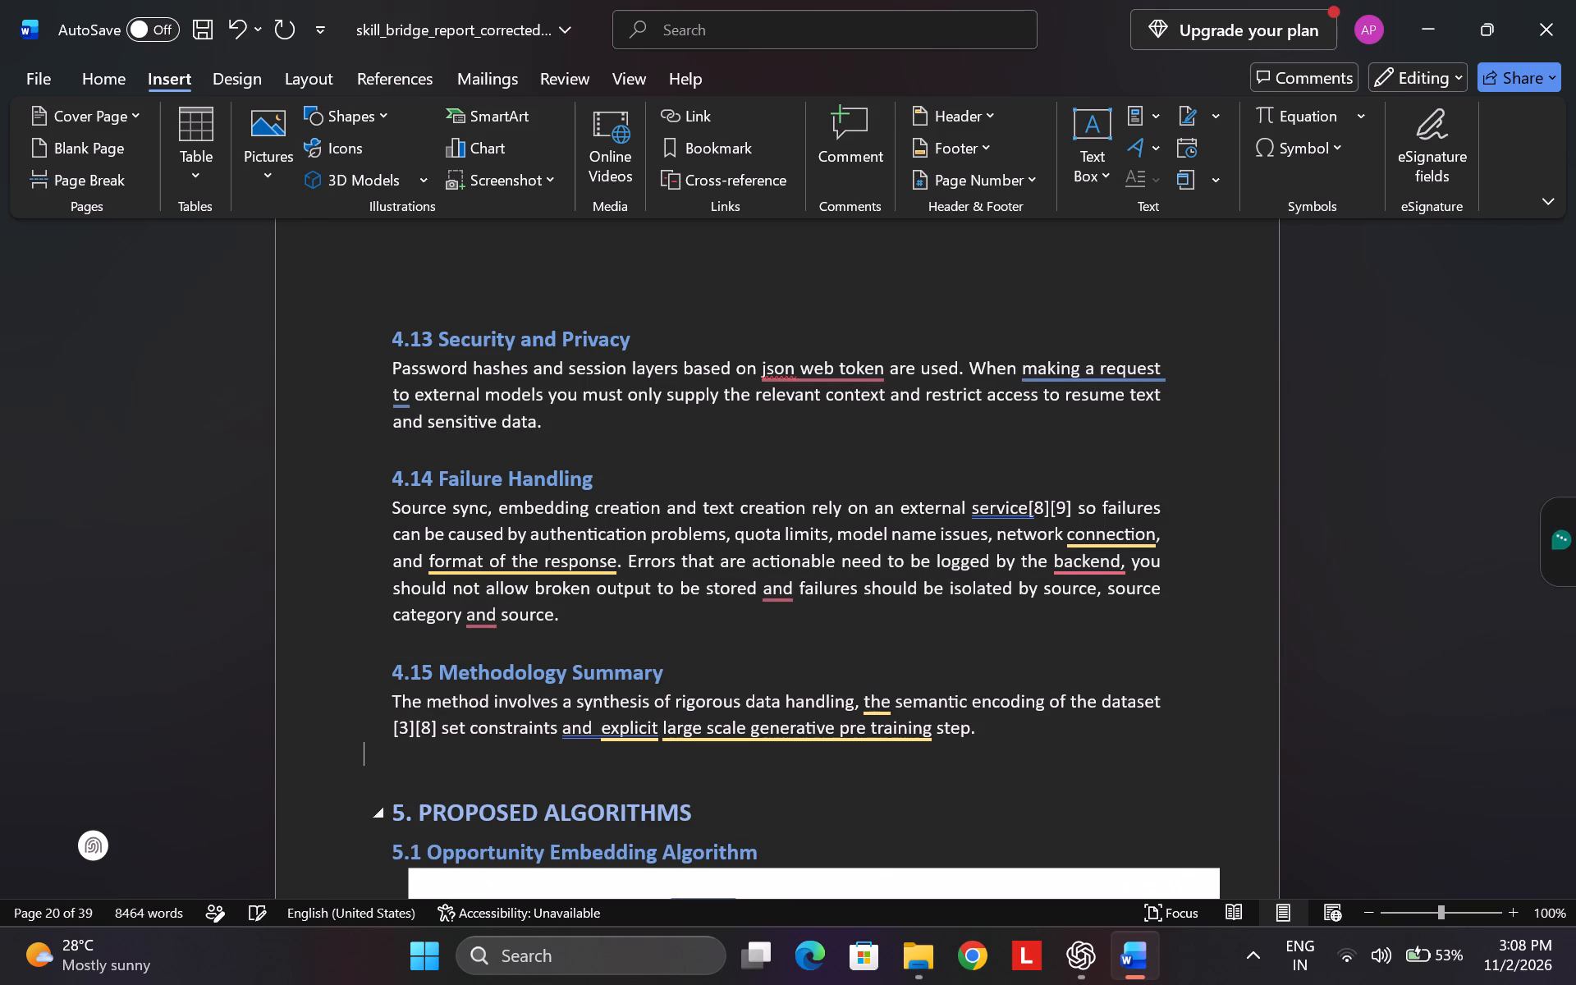
key("ctrl+v")
key("ctrl+z")
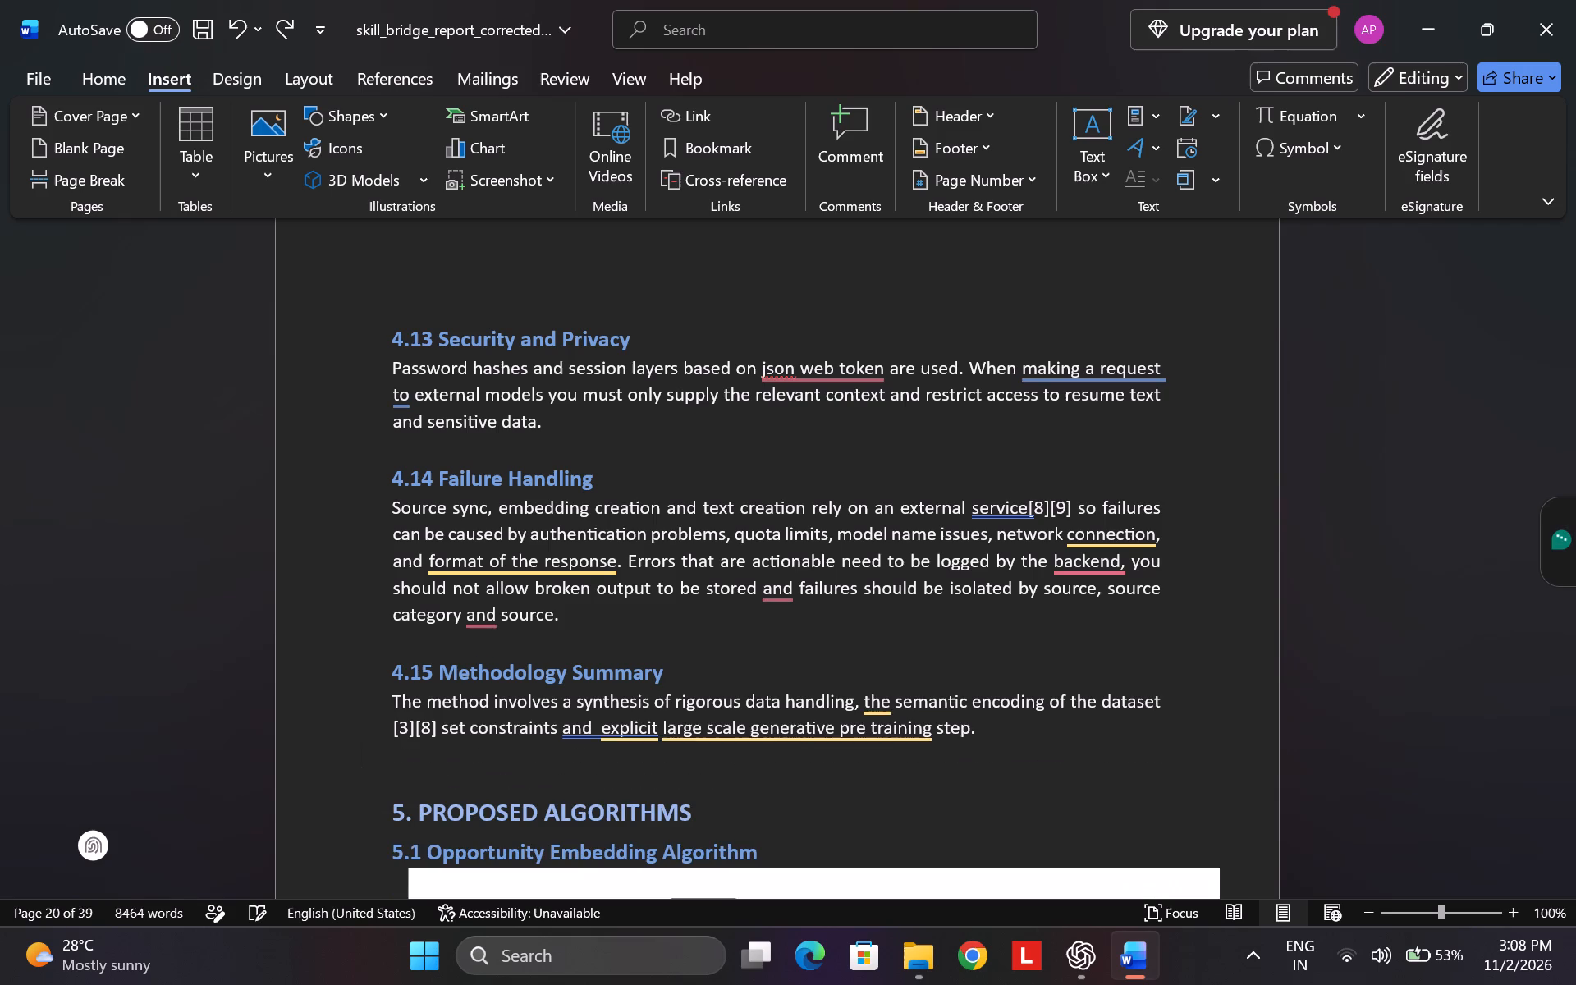
left_click(996, 734)
key("ctrl+v")
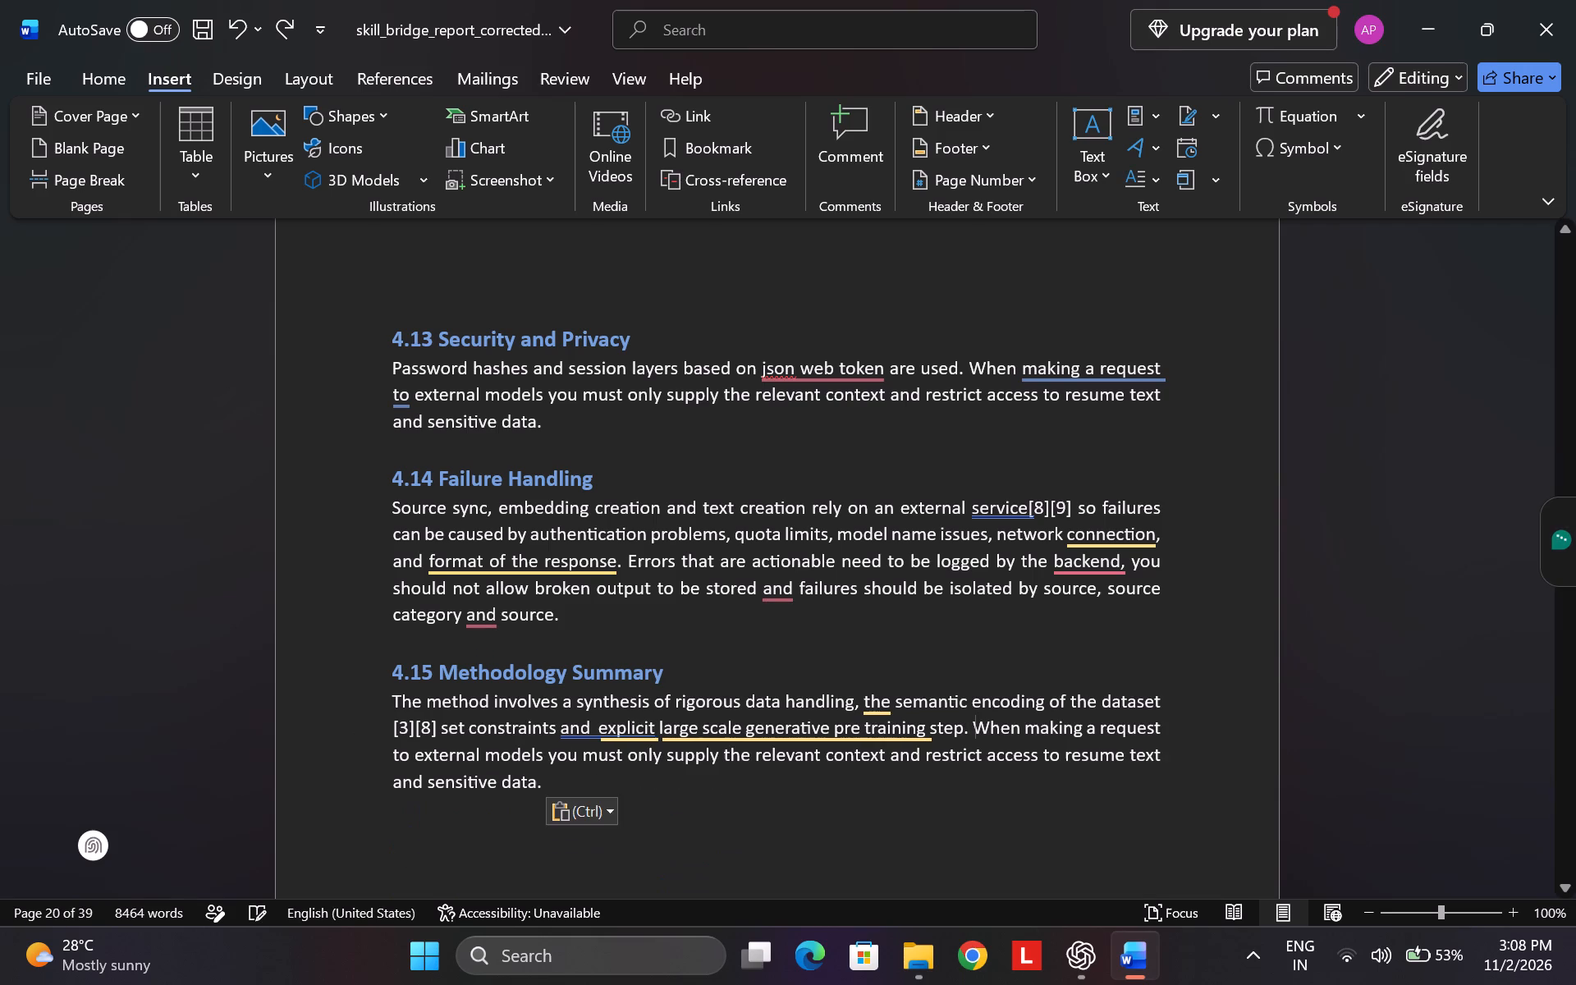
Insert a page break between the 4.15 text and the heading 5. PROPOSED ALGORITHMS.
scroll(996, 734, "down", 1)
scroll(777, 754, "down", 1)
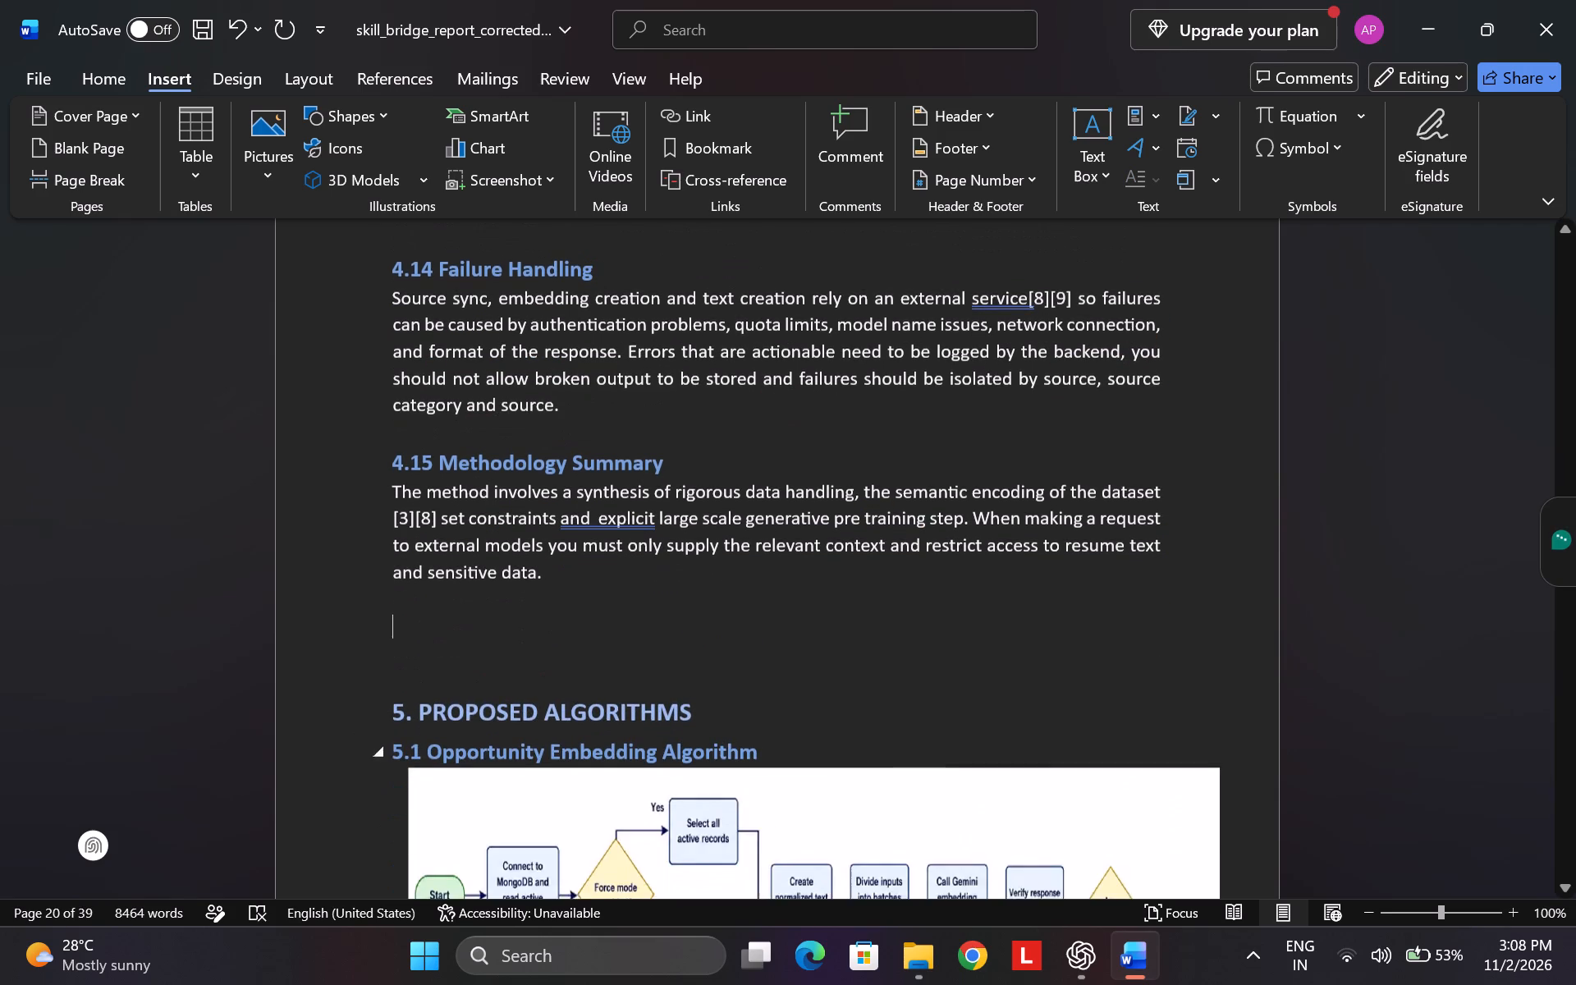
left_click(101, 184)
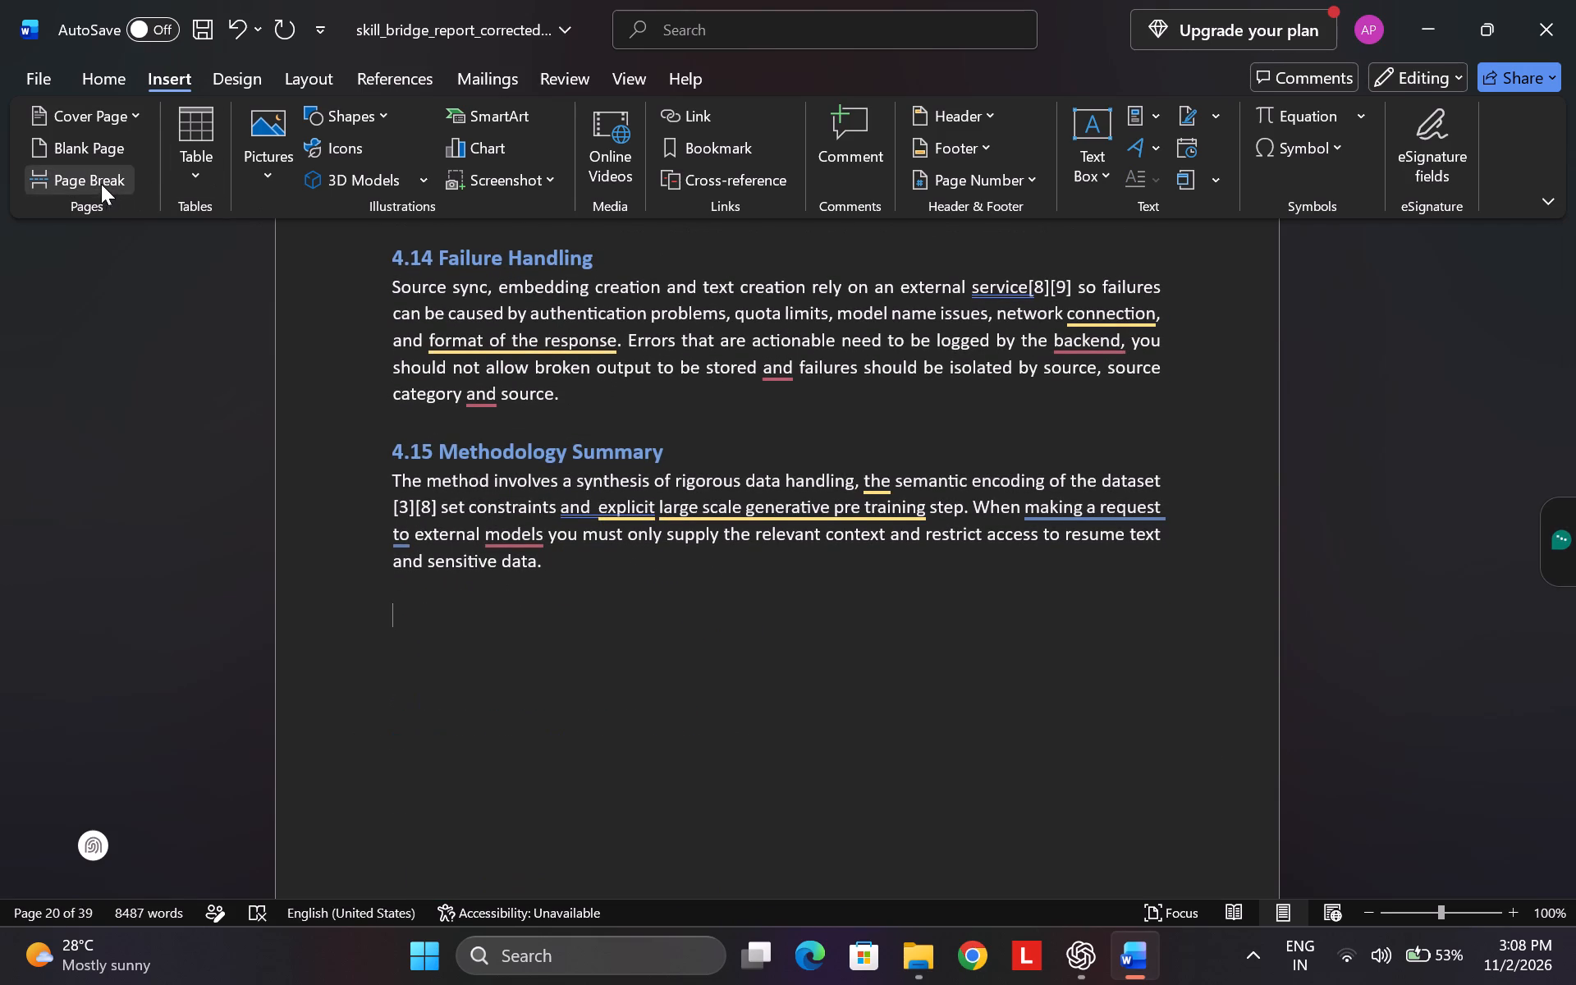
scroll(591, 456, "down", 1)
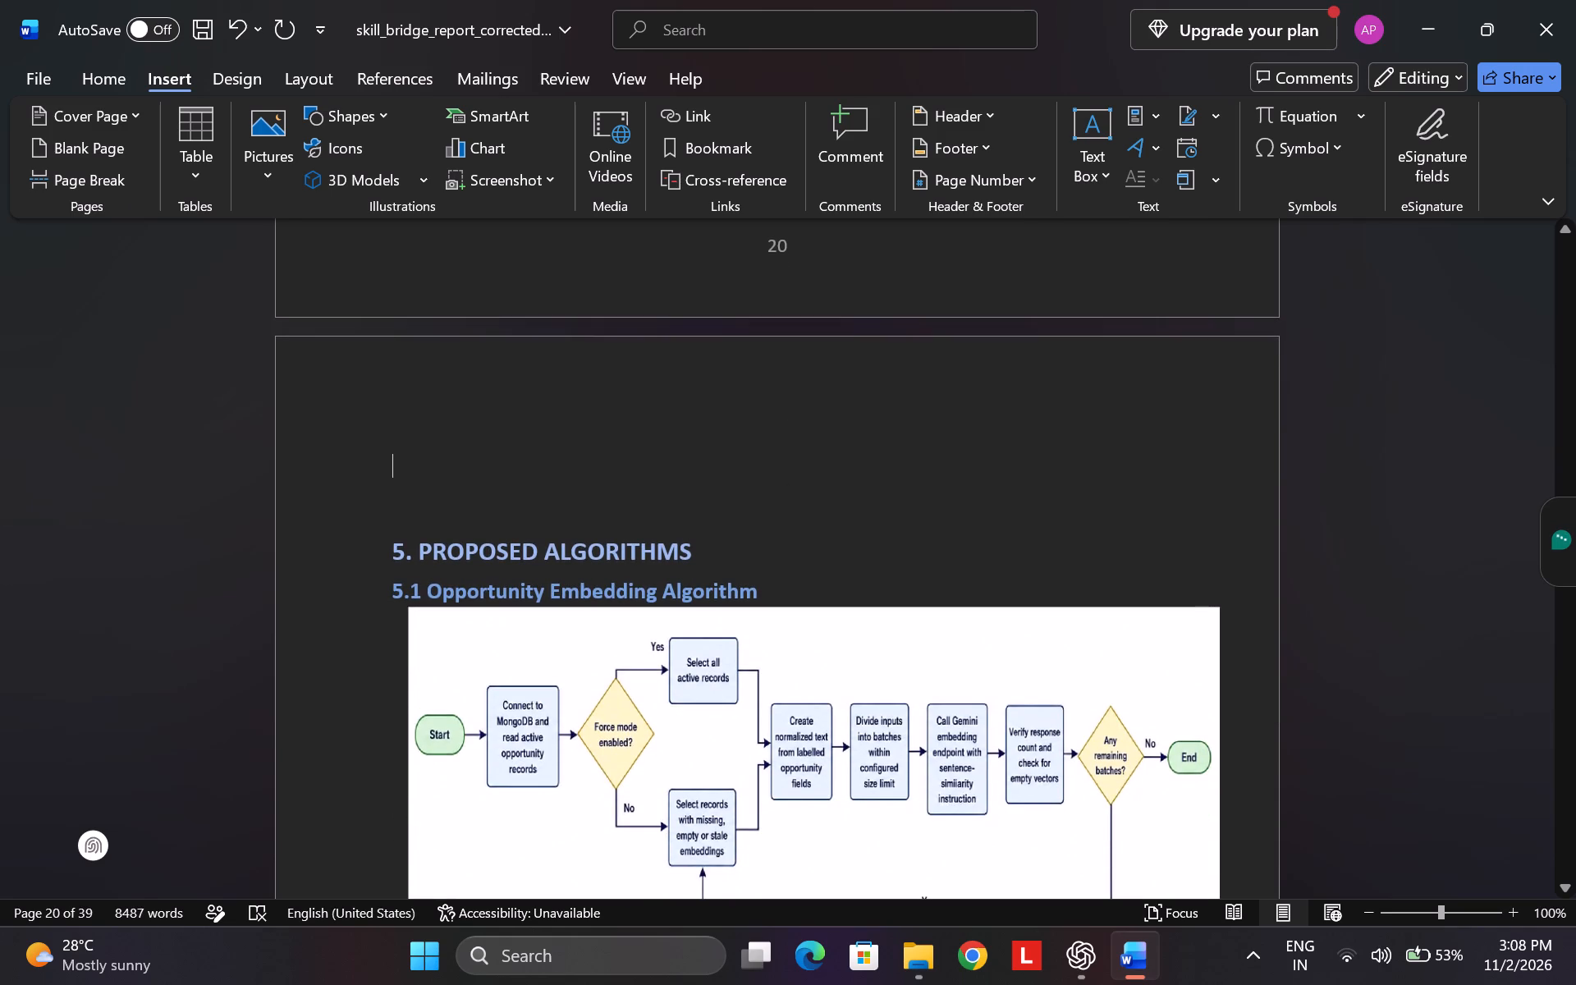
Remove the blank lines above the heading 5. PROPOSED ALGORITHMS, keeping it at the top of its own page.
left_click(421, 518)
left_click(388, 548)
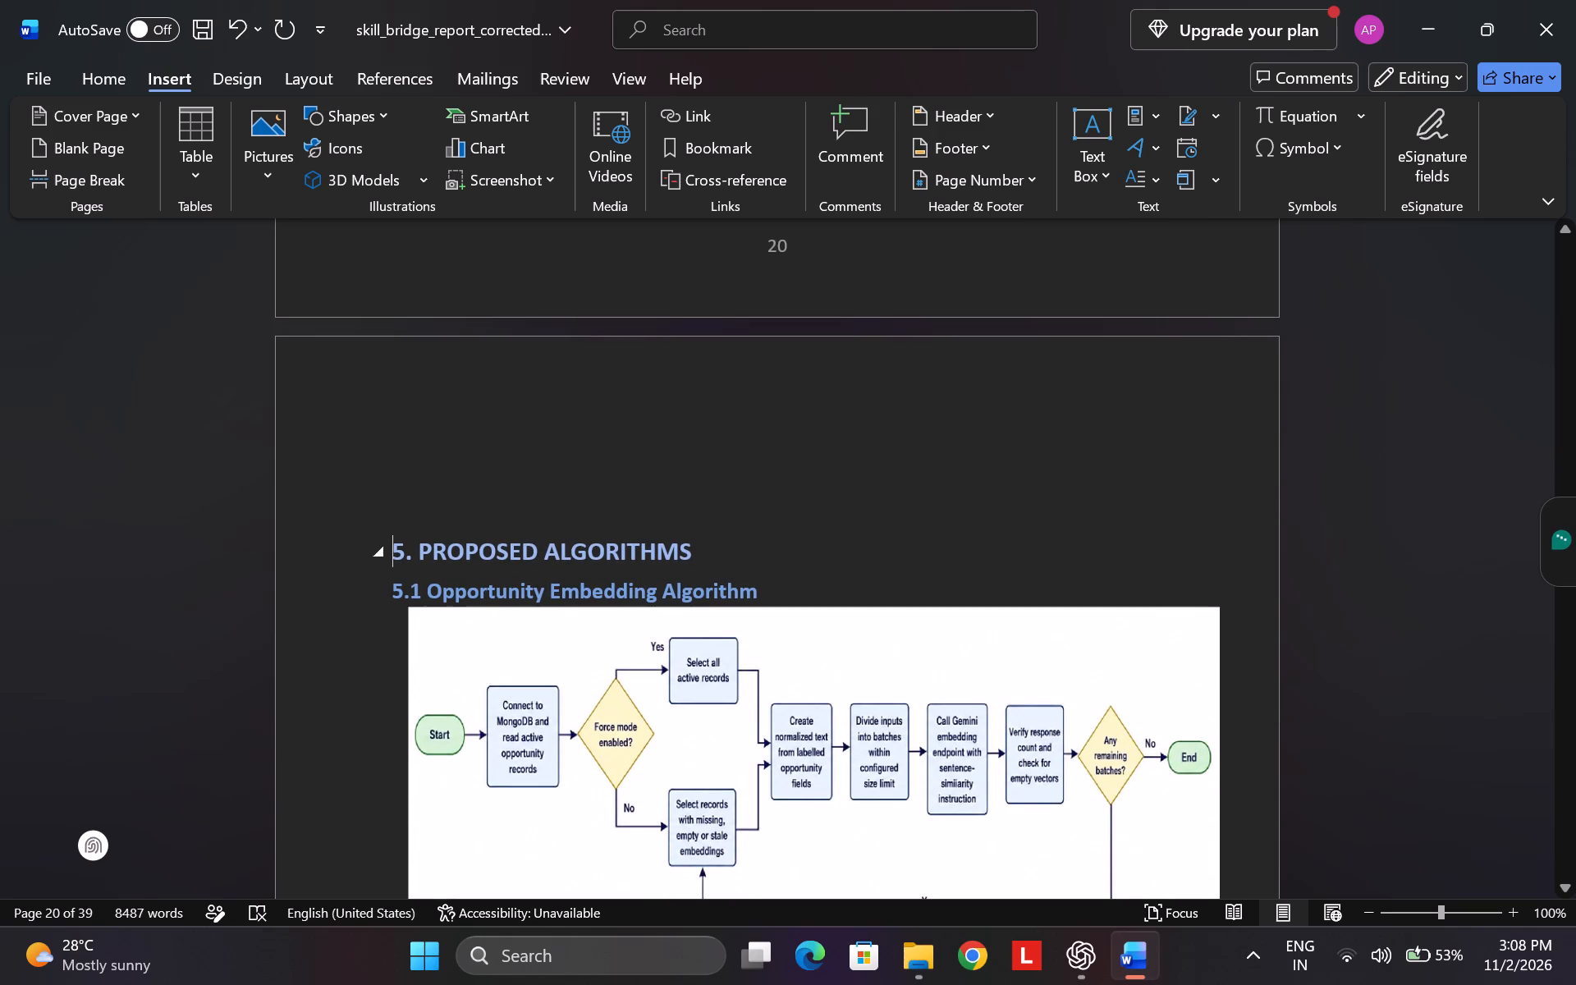
key("BackSpace")
key("BackSpace")
key("BackSpace")
key("BackSpace")
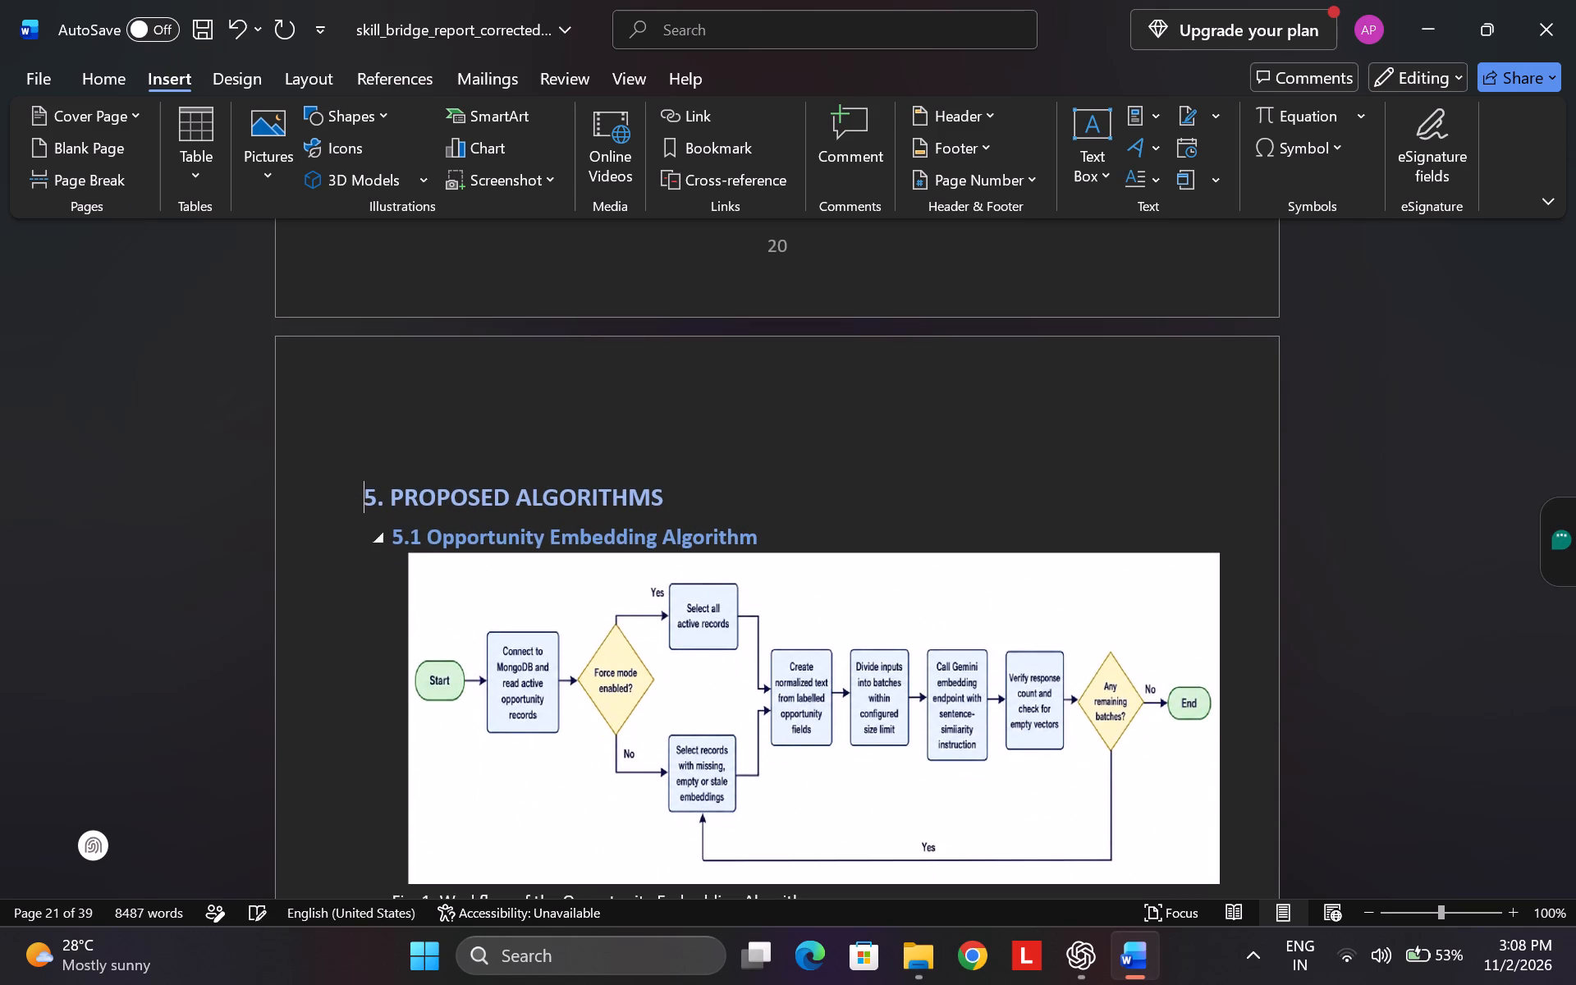
key("BackSpace")
key("BackSpace")
key("BackSpace")
key("ctrl+z")
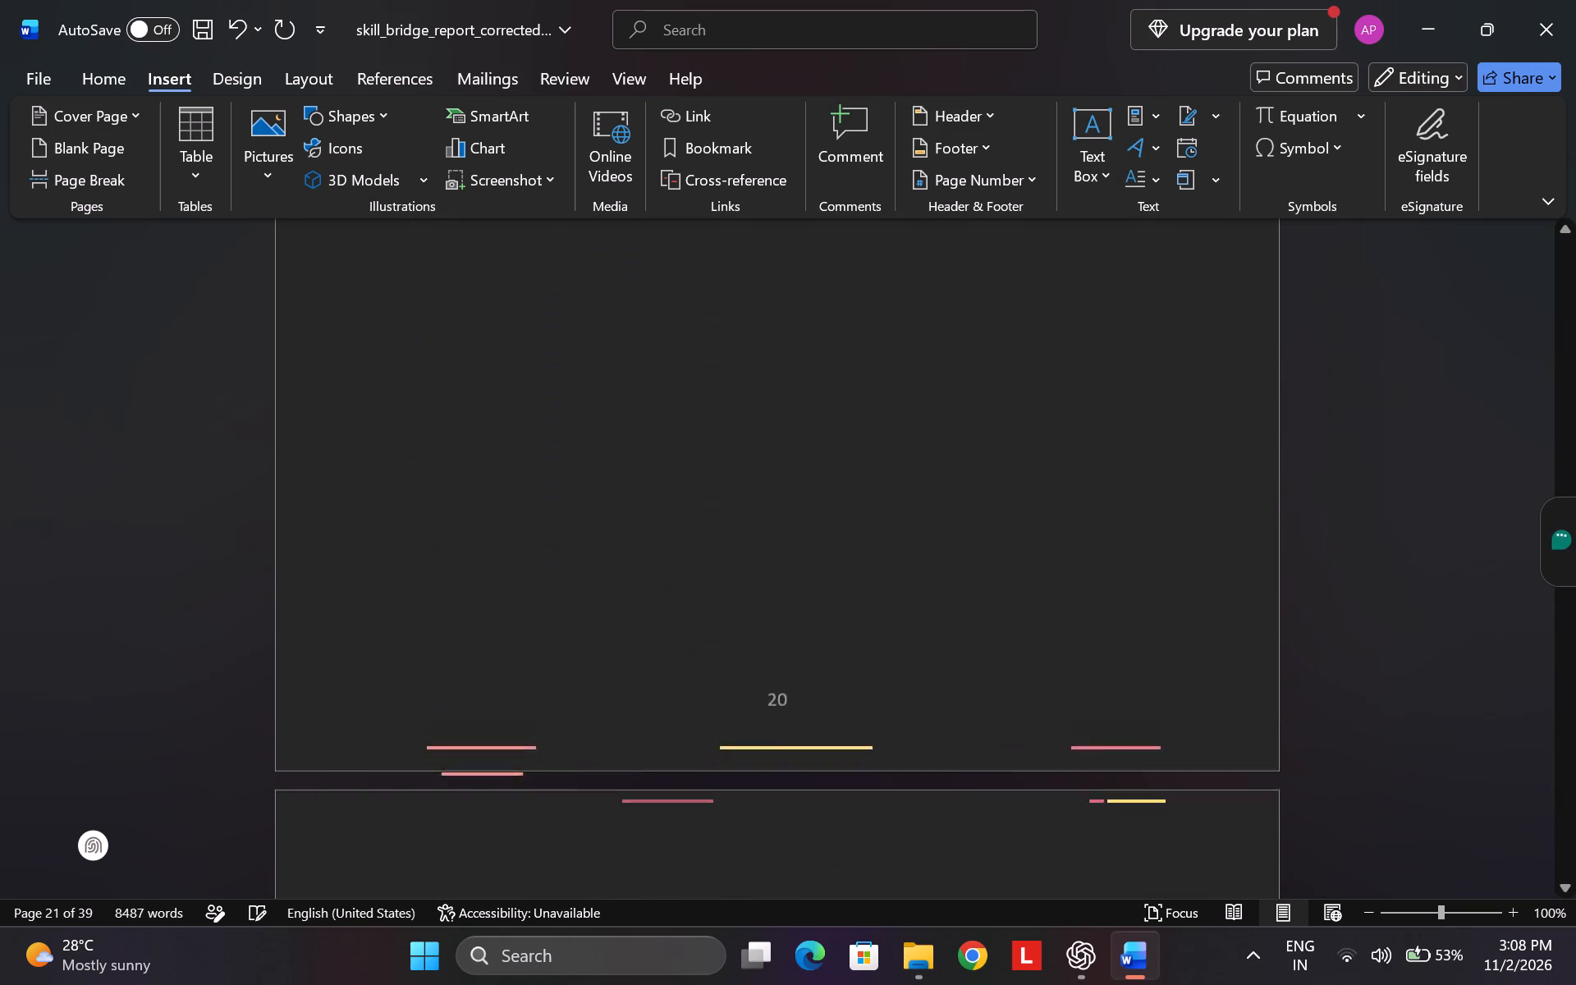
key("ctrl+z")
scroll(492, 695, "down", 1)
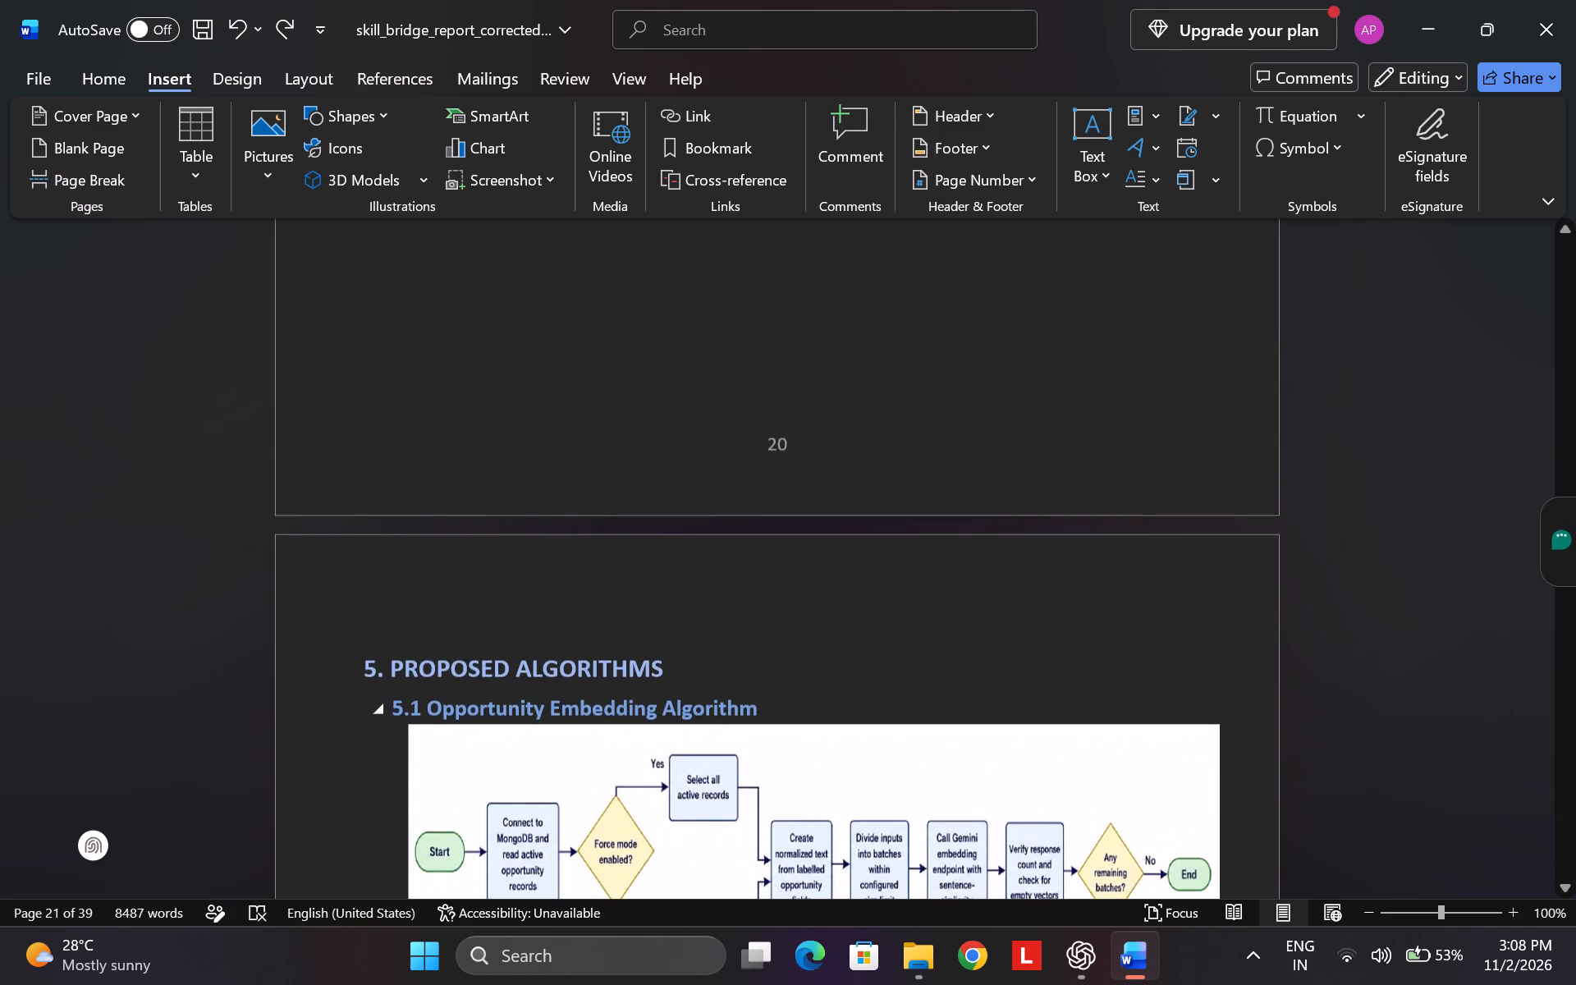
Indent the heading 5. PROPOSED ALGORITHMS with five spaces to line it up with the 5.1 heading.
key("space")
key("space")
key("space")
key("space")
key("space")
Delete the first sentence of the paragraph below Fig. 1, from "The opportunities embedding algorithm" through the citations "[3] [4] .".
scroll(492, 695, "down", 1)
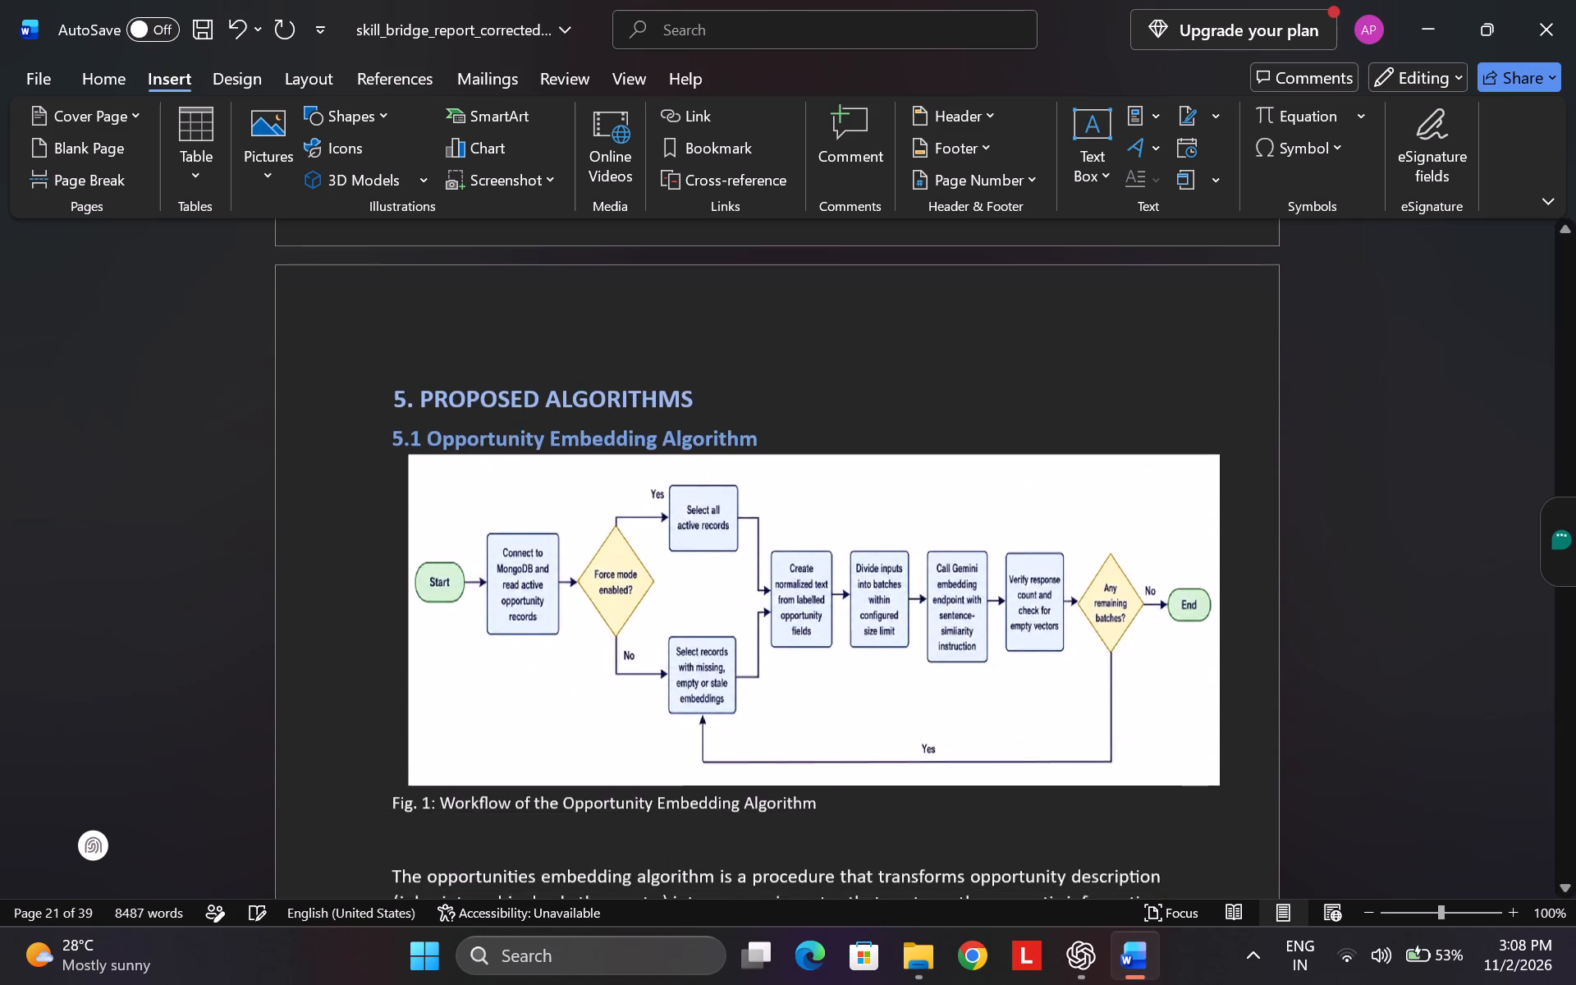
scroll(638, 635, "down", 1)
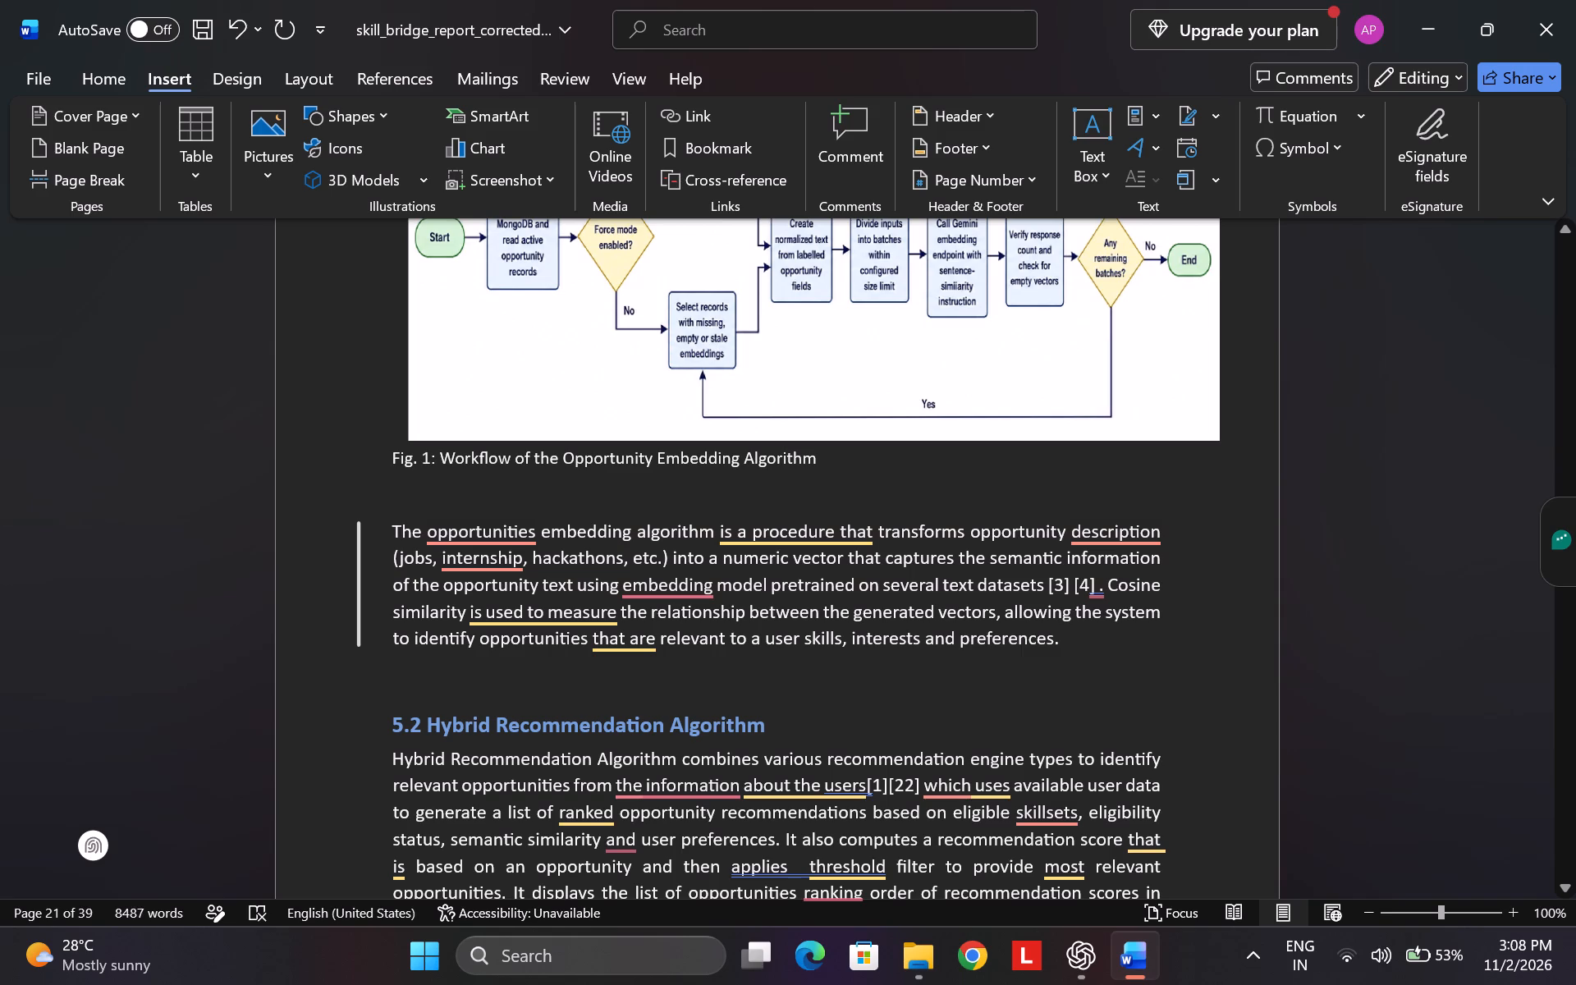
left_click_drag(387, 525, 388, 525)
left_click_drag(388, 525, 1107, 593)
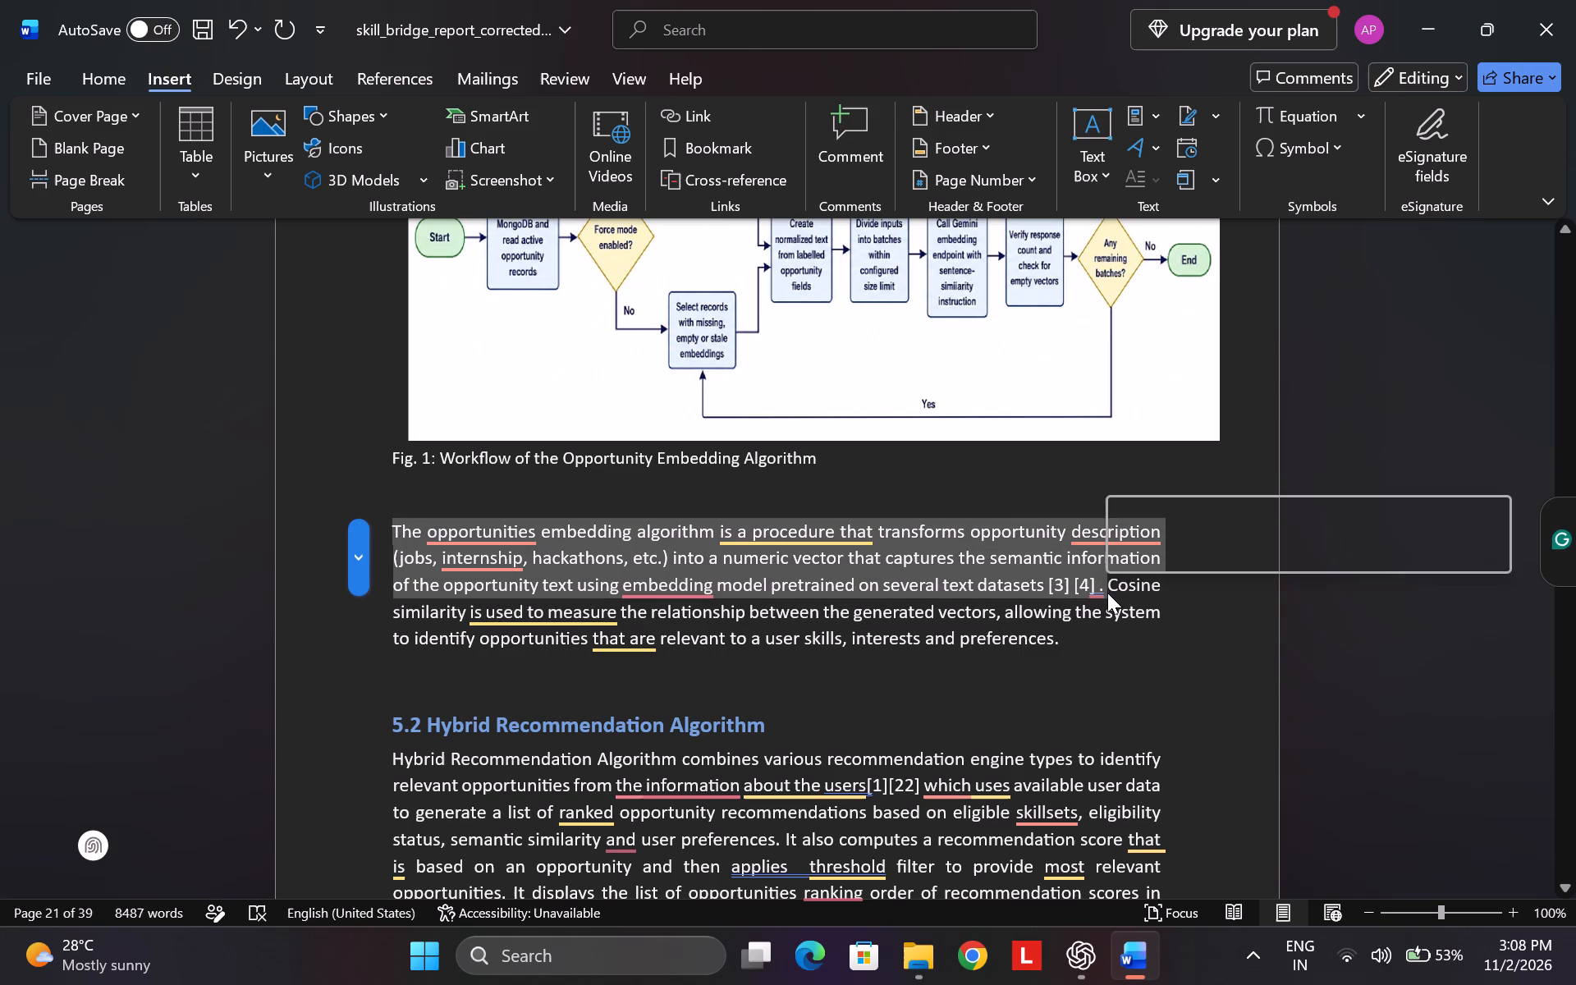
key("BackSpace")
scroll(1107, 593, "left", 1)
scroll(717, 591, "up", 1)
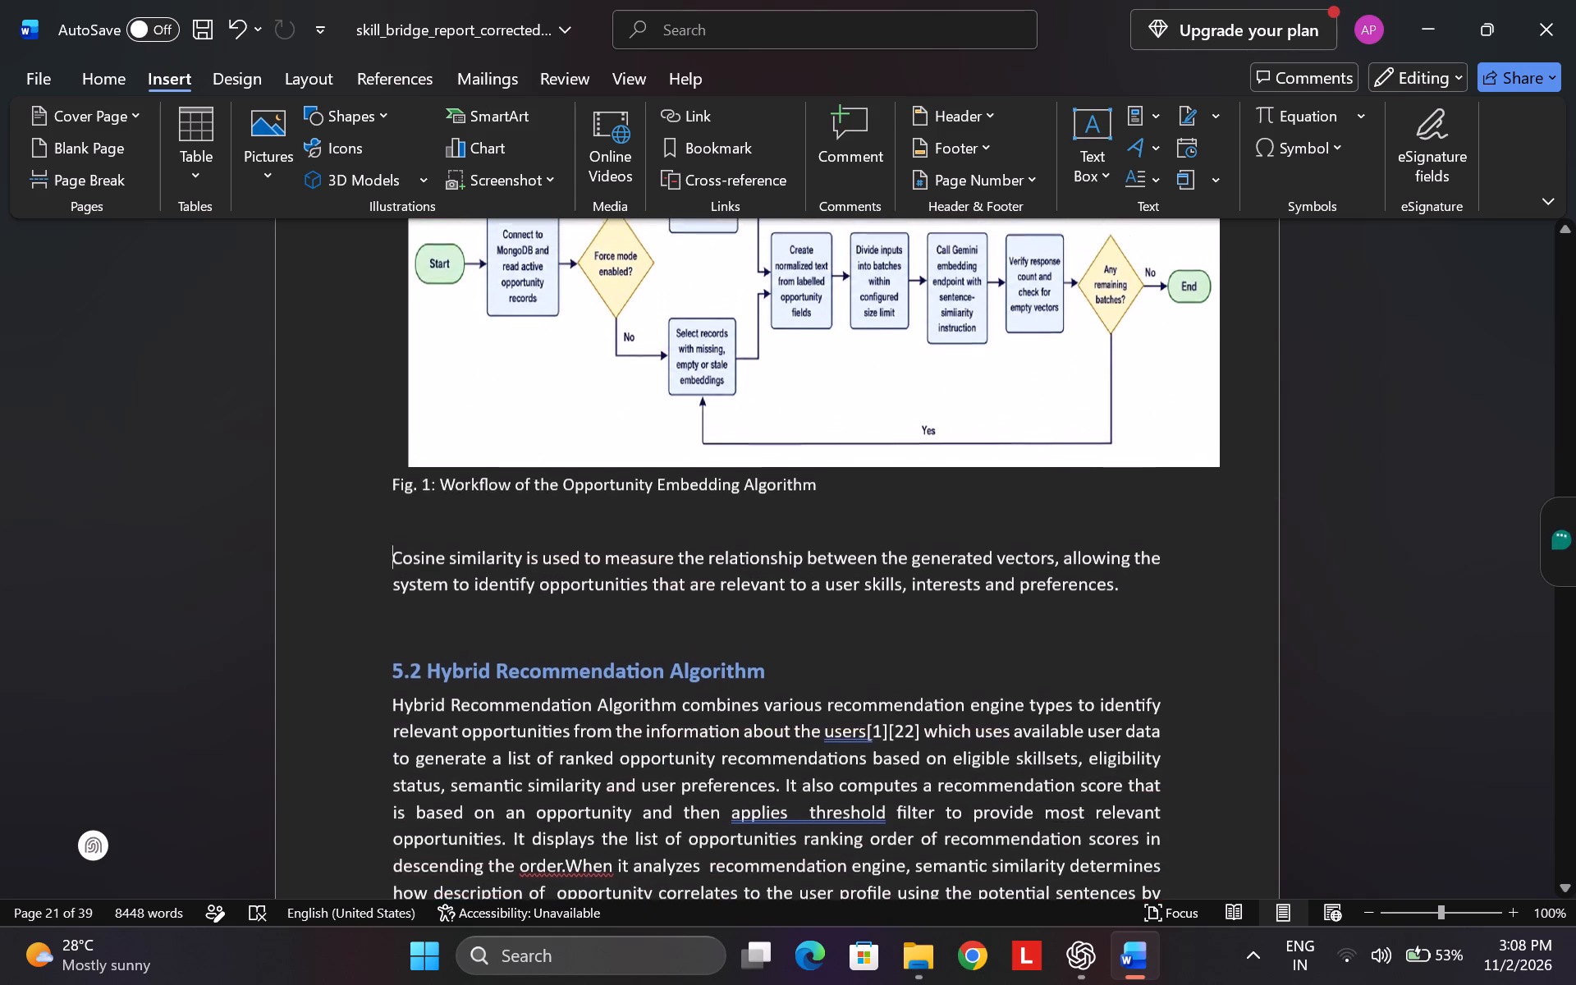
Copy the text from "Gemini Embedding 2 provides" through "application logic." in the paragraph below Fig. 3.
scroll(717, 591, "down", 4)
scroll(717, 591, "up", 3)
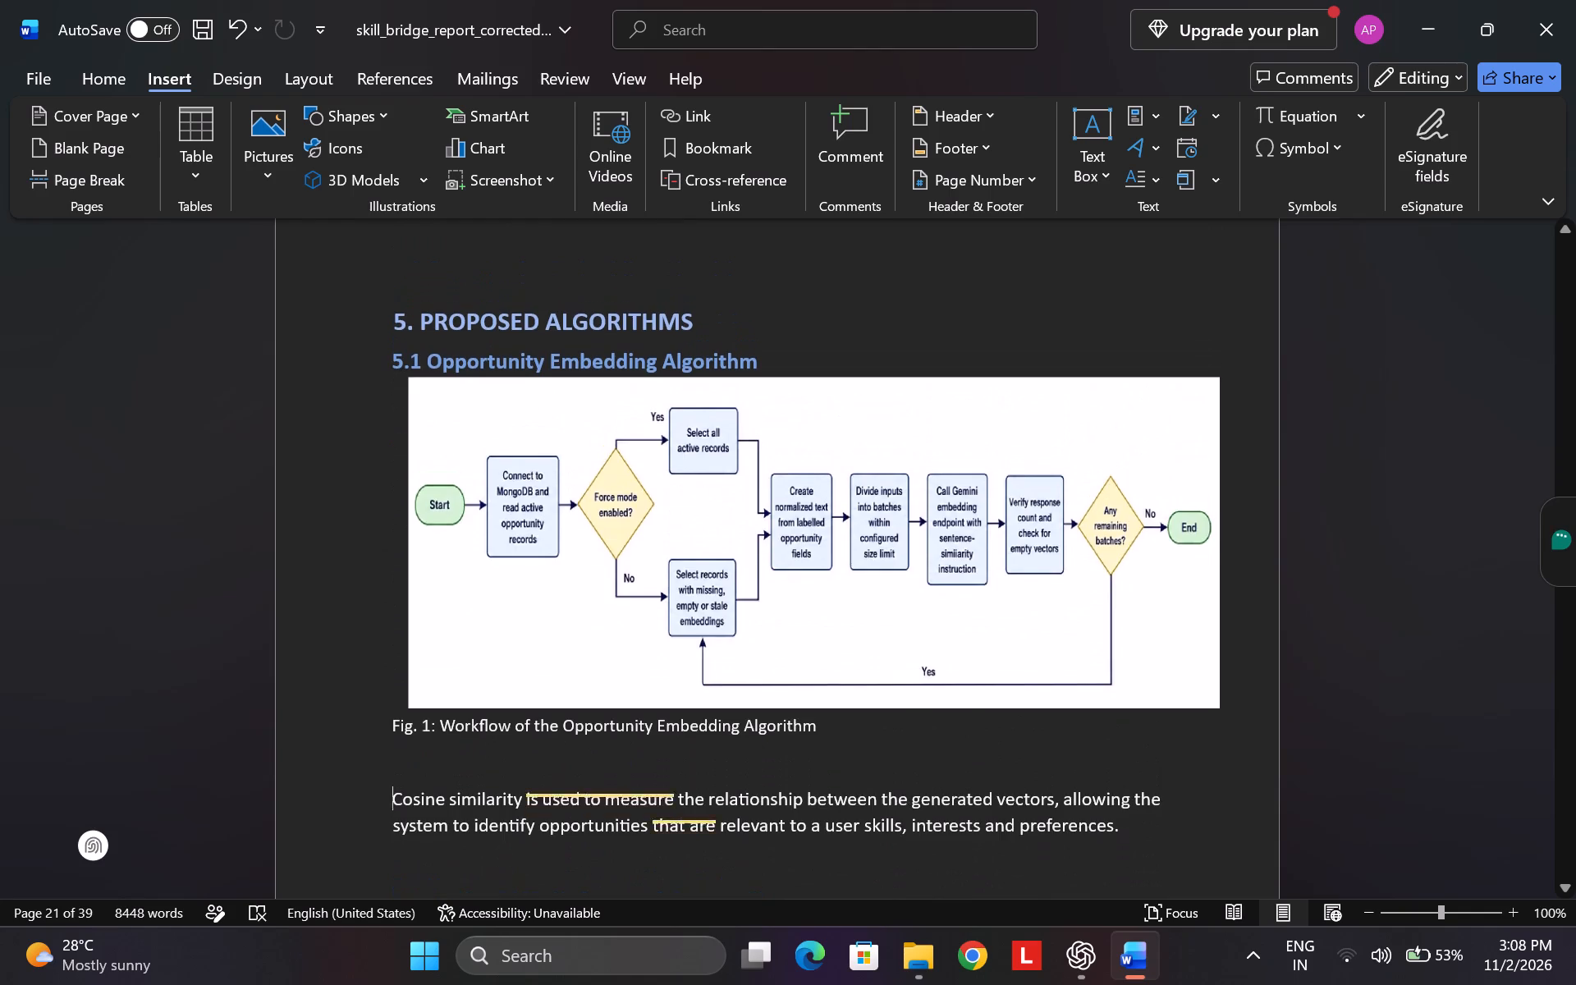
scroll(717, 591, "up", 1)
scroll(717, 591, "down", 4)
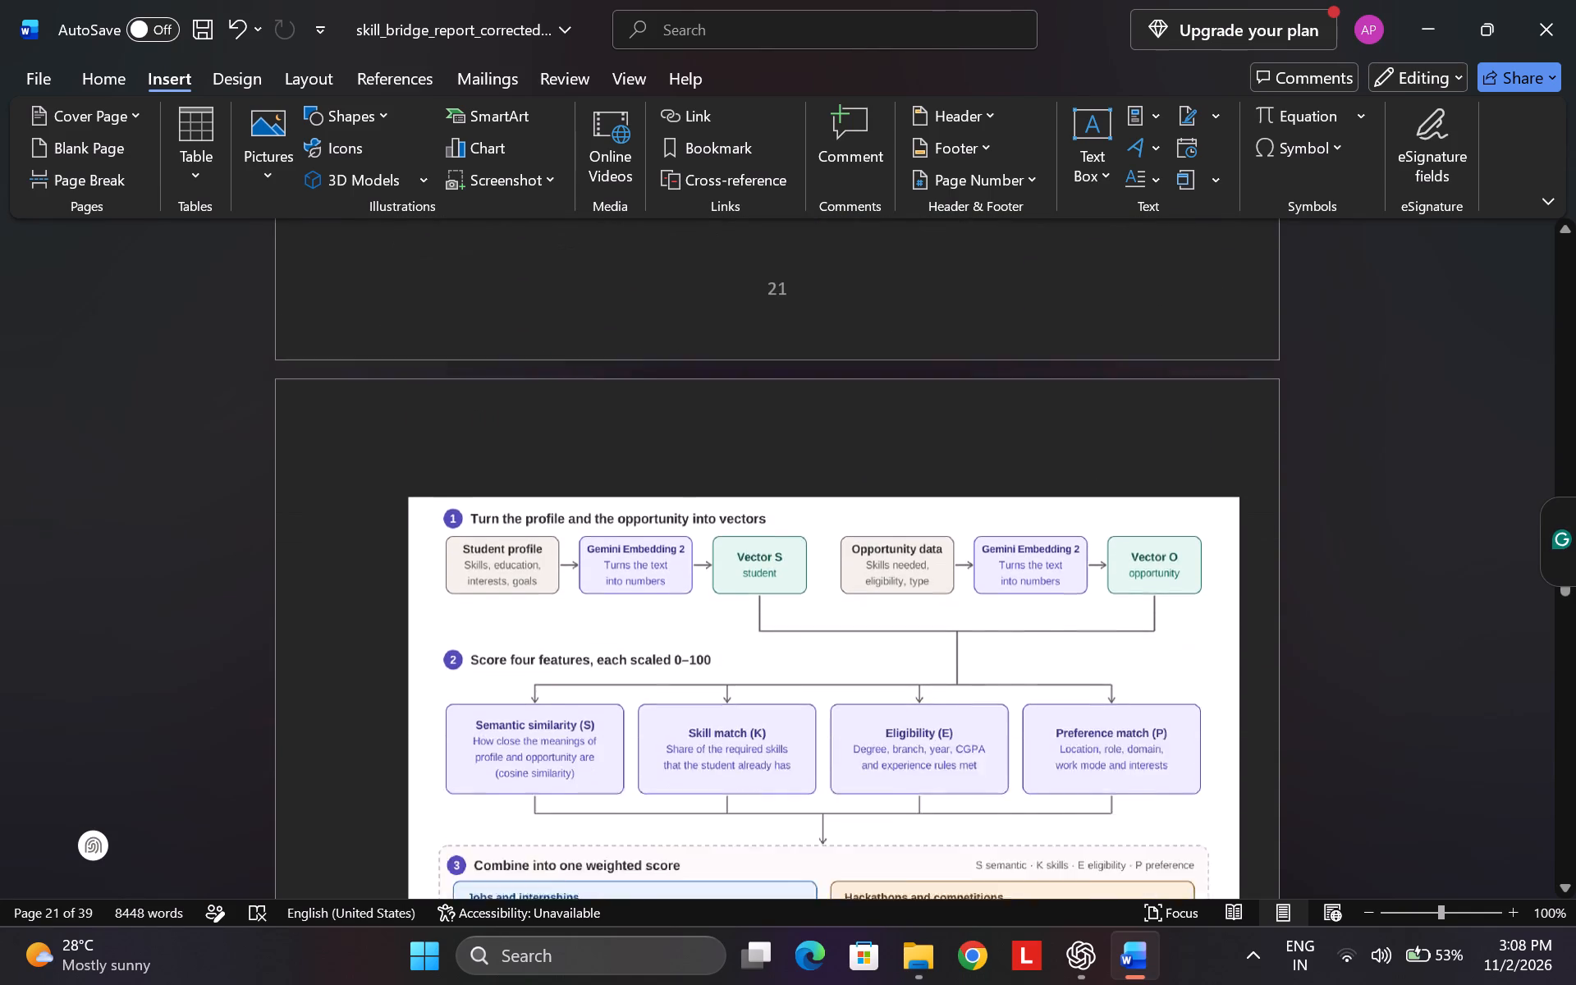
scroll(717, 591, "down", 4)
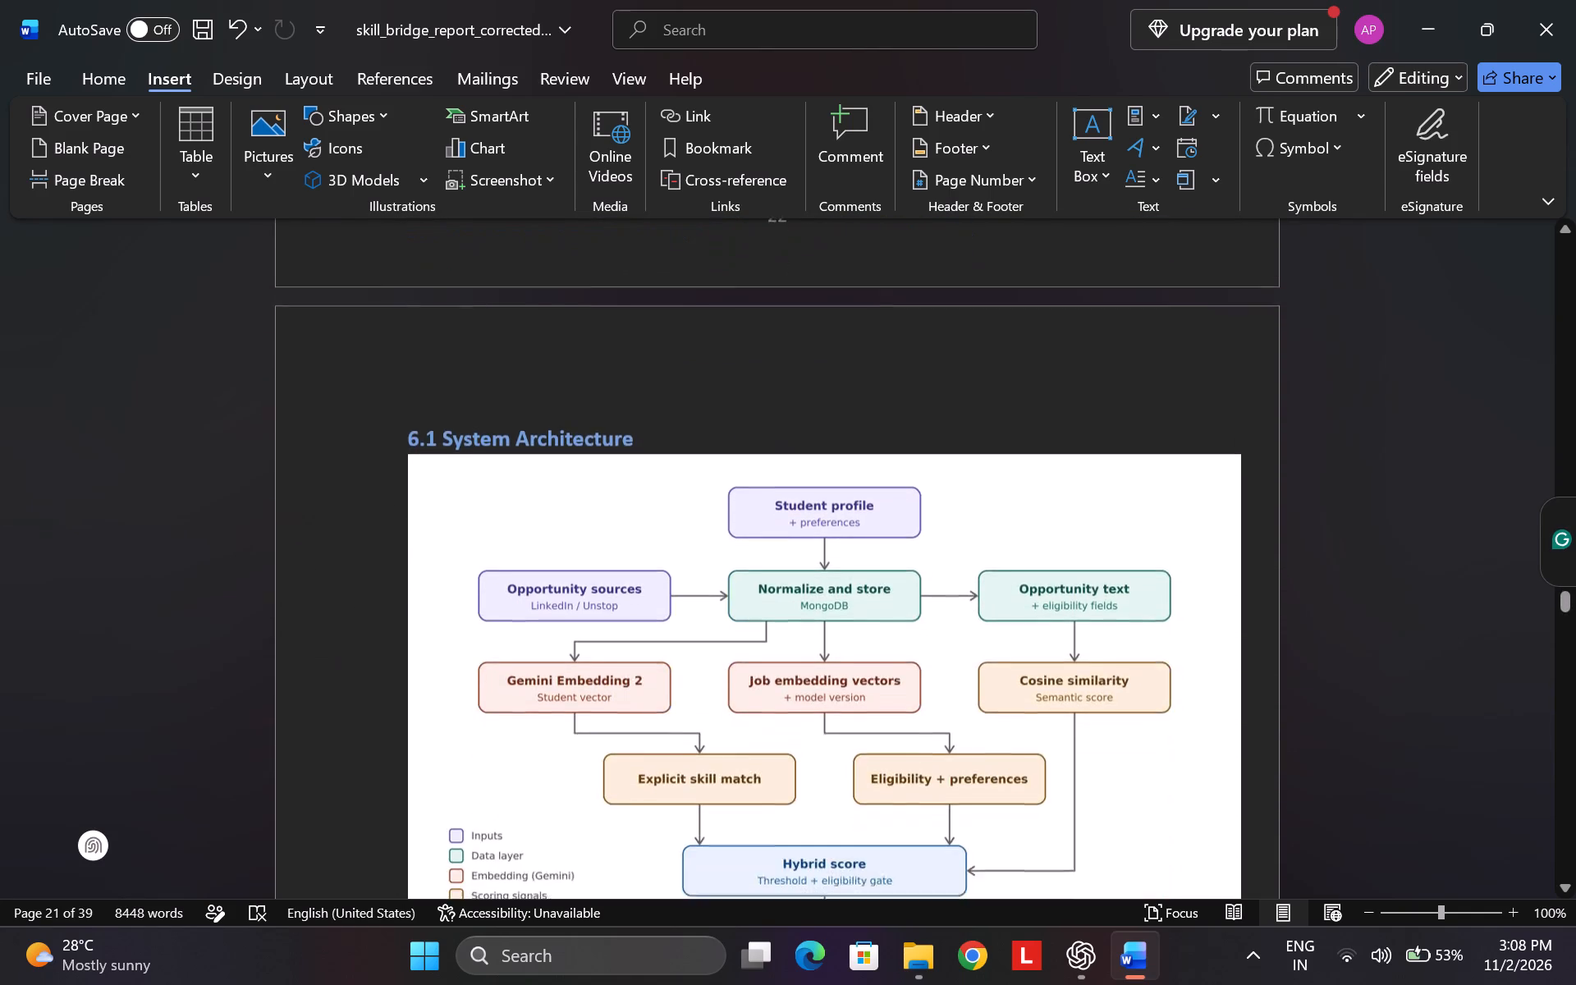
scroll(717, 591, "down", 1)
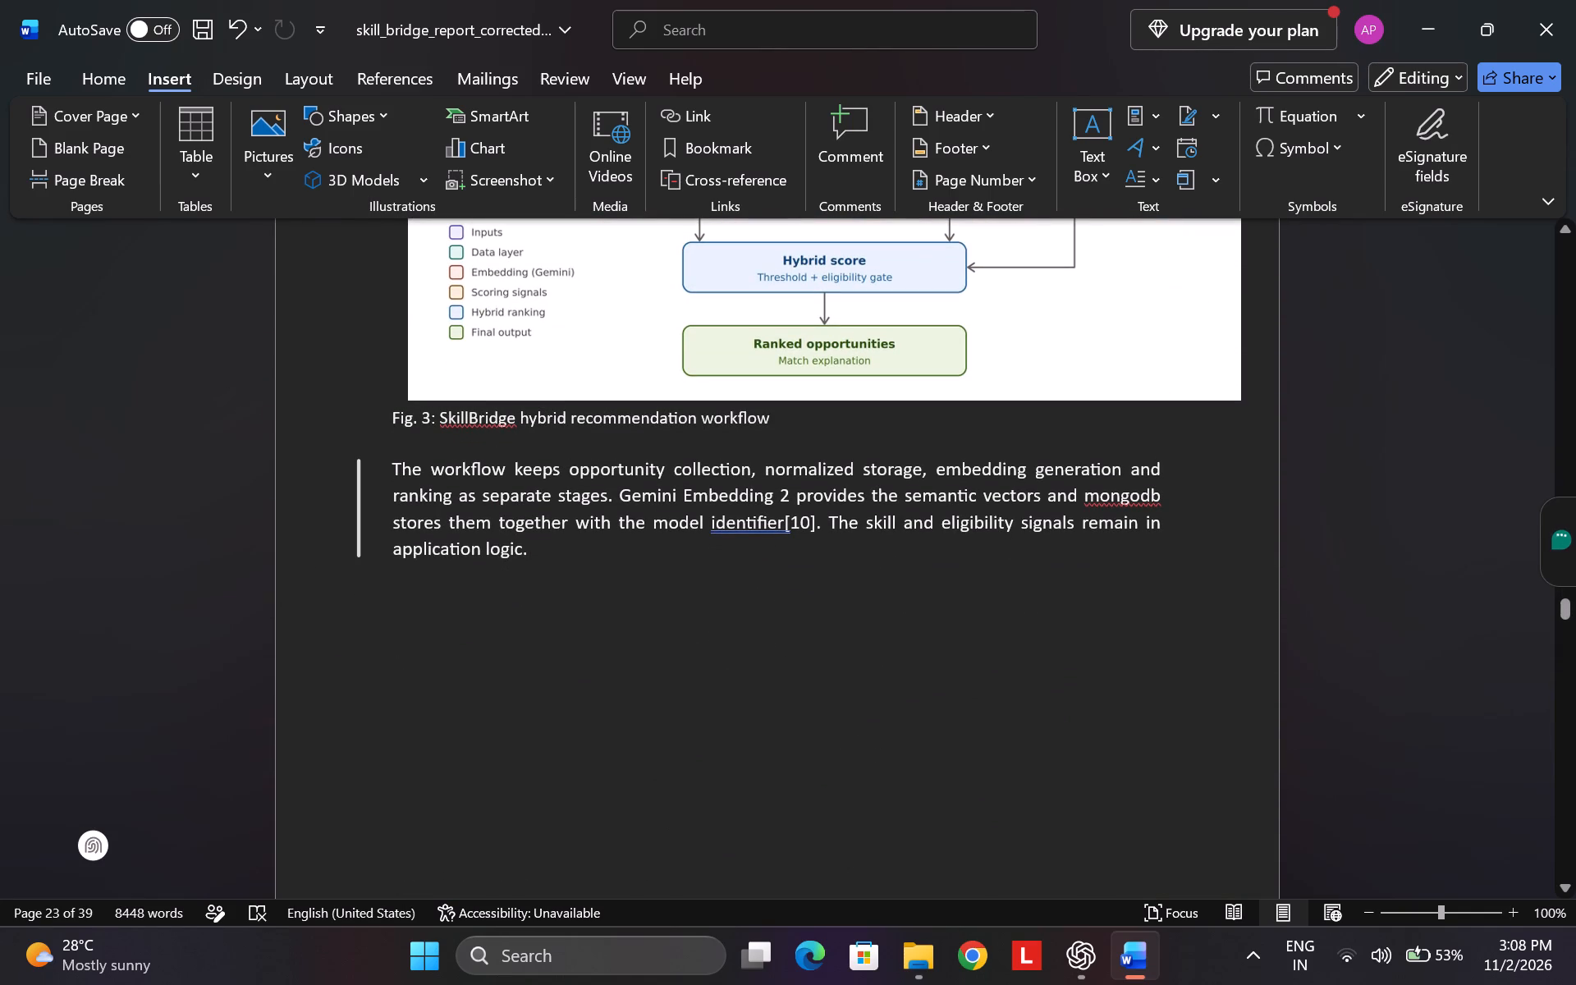
left_click_drag(616, 495, 577, 549)
key("ctrl+c")
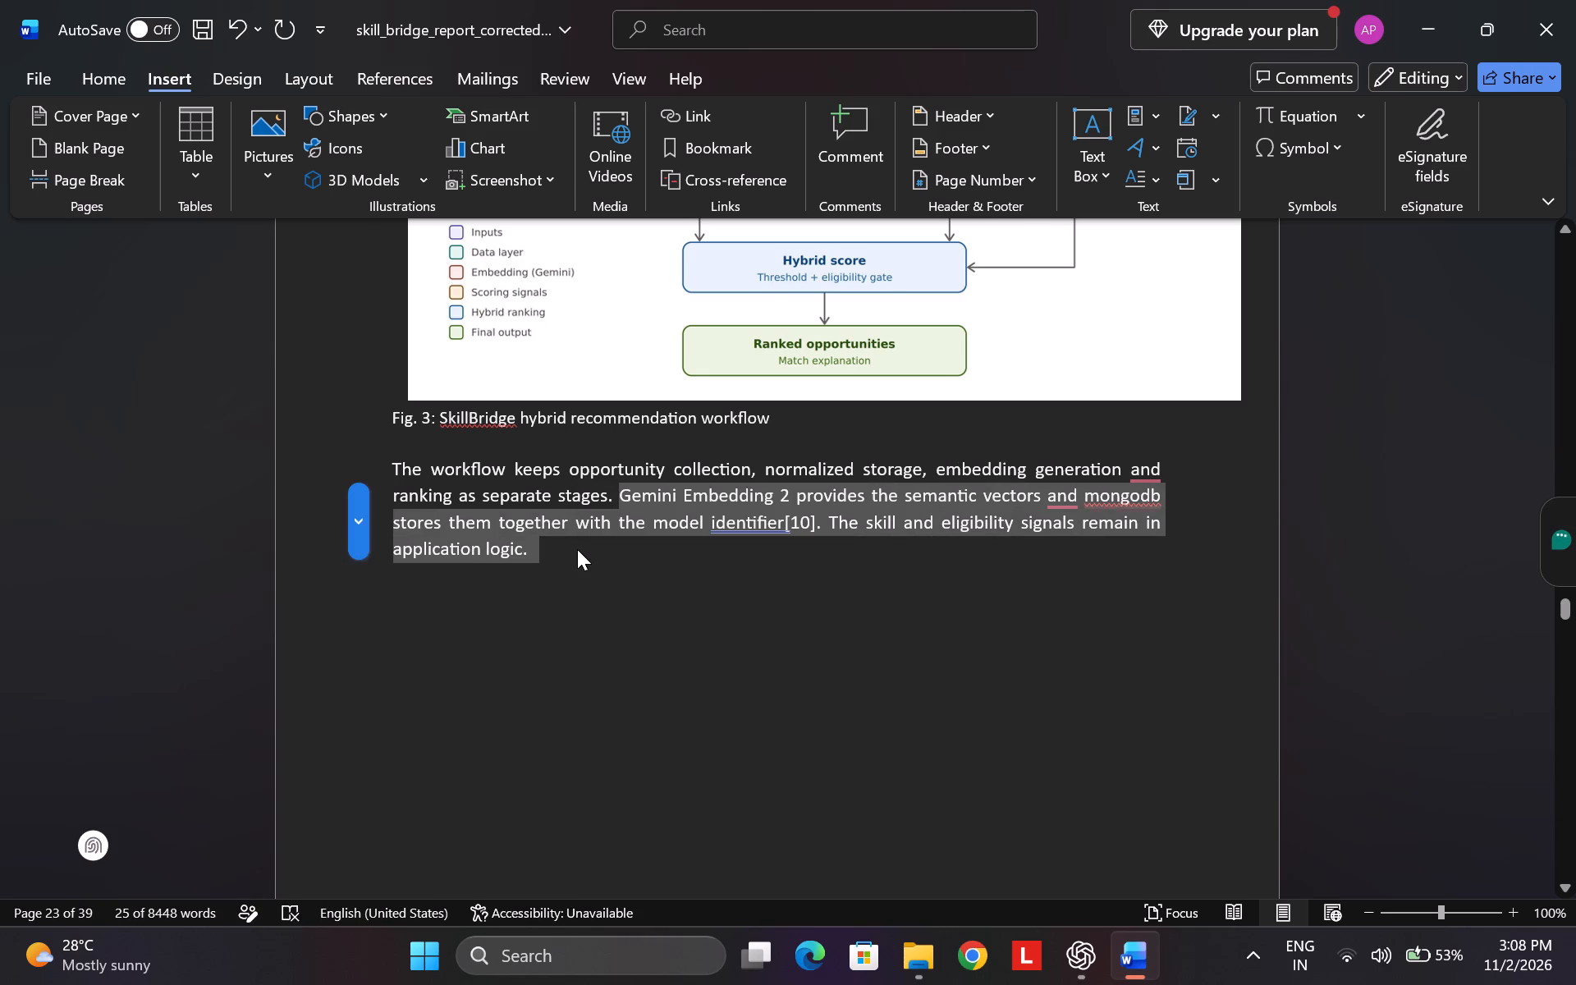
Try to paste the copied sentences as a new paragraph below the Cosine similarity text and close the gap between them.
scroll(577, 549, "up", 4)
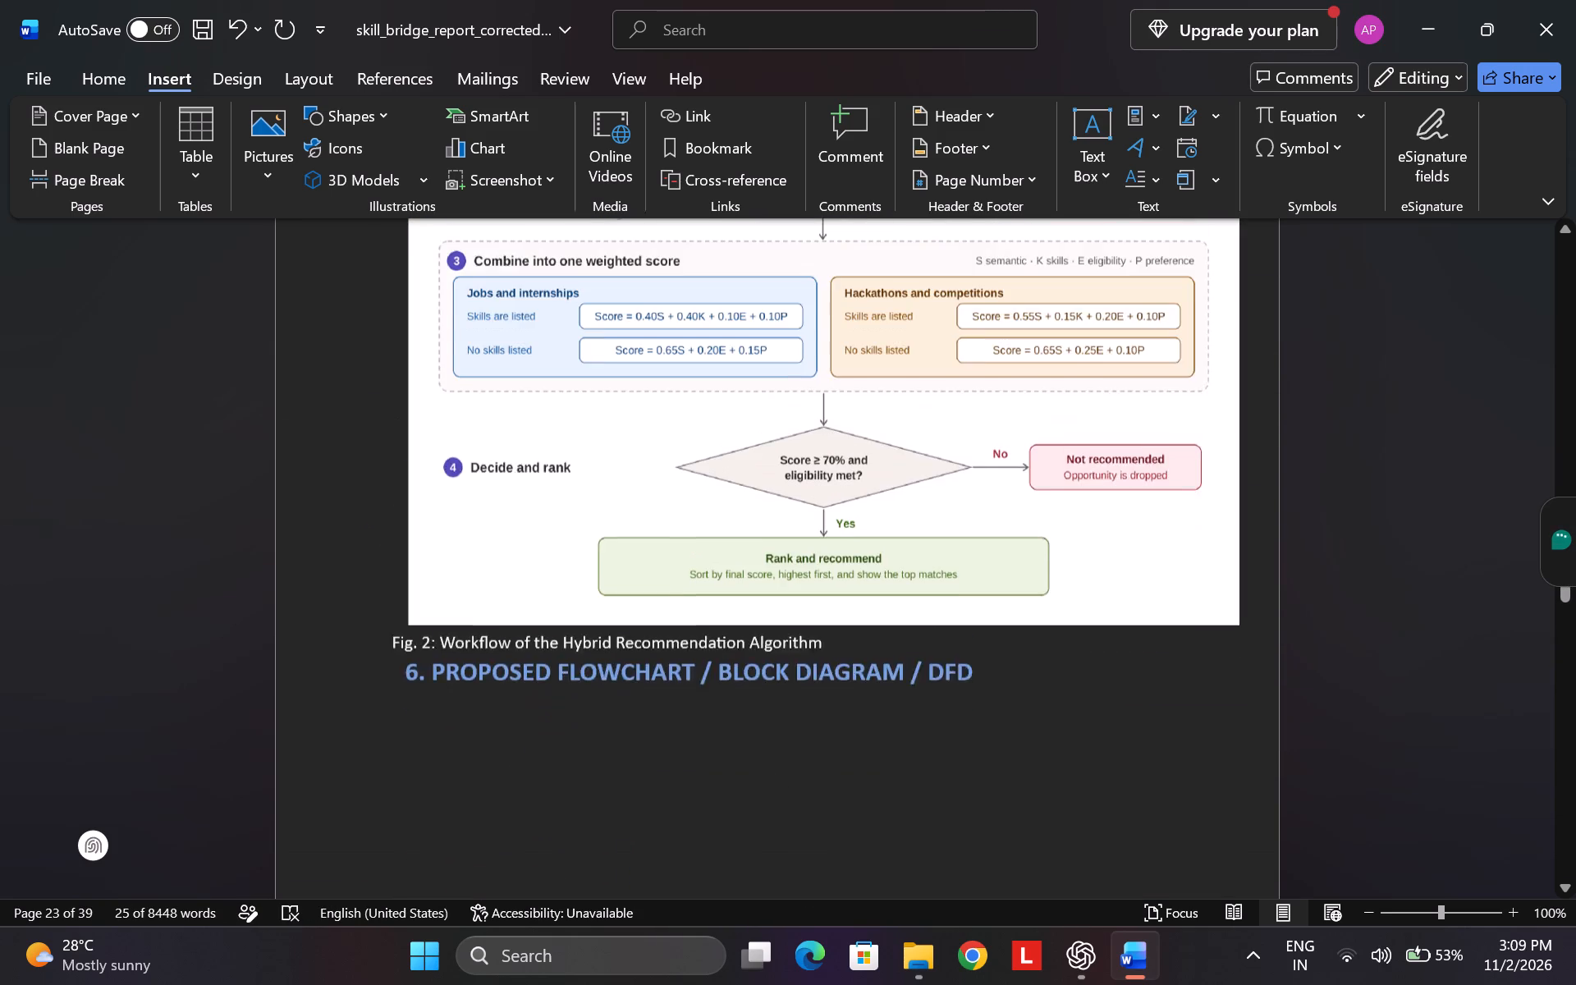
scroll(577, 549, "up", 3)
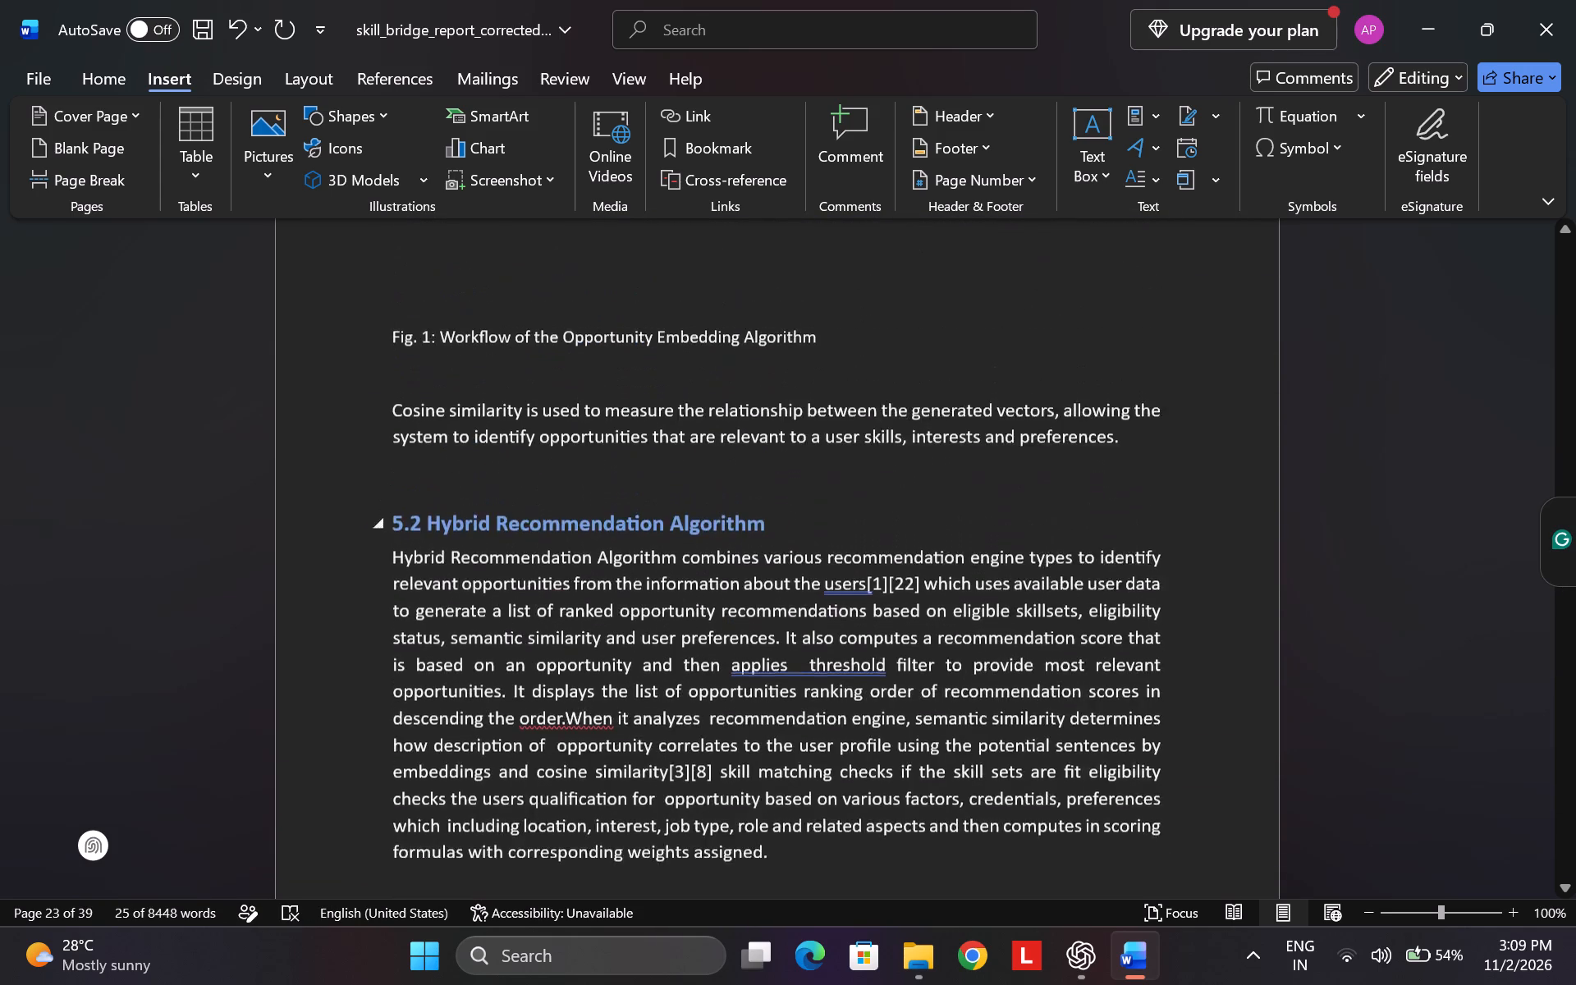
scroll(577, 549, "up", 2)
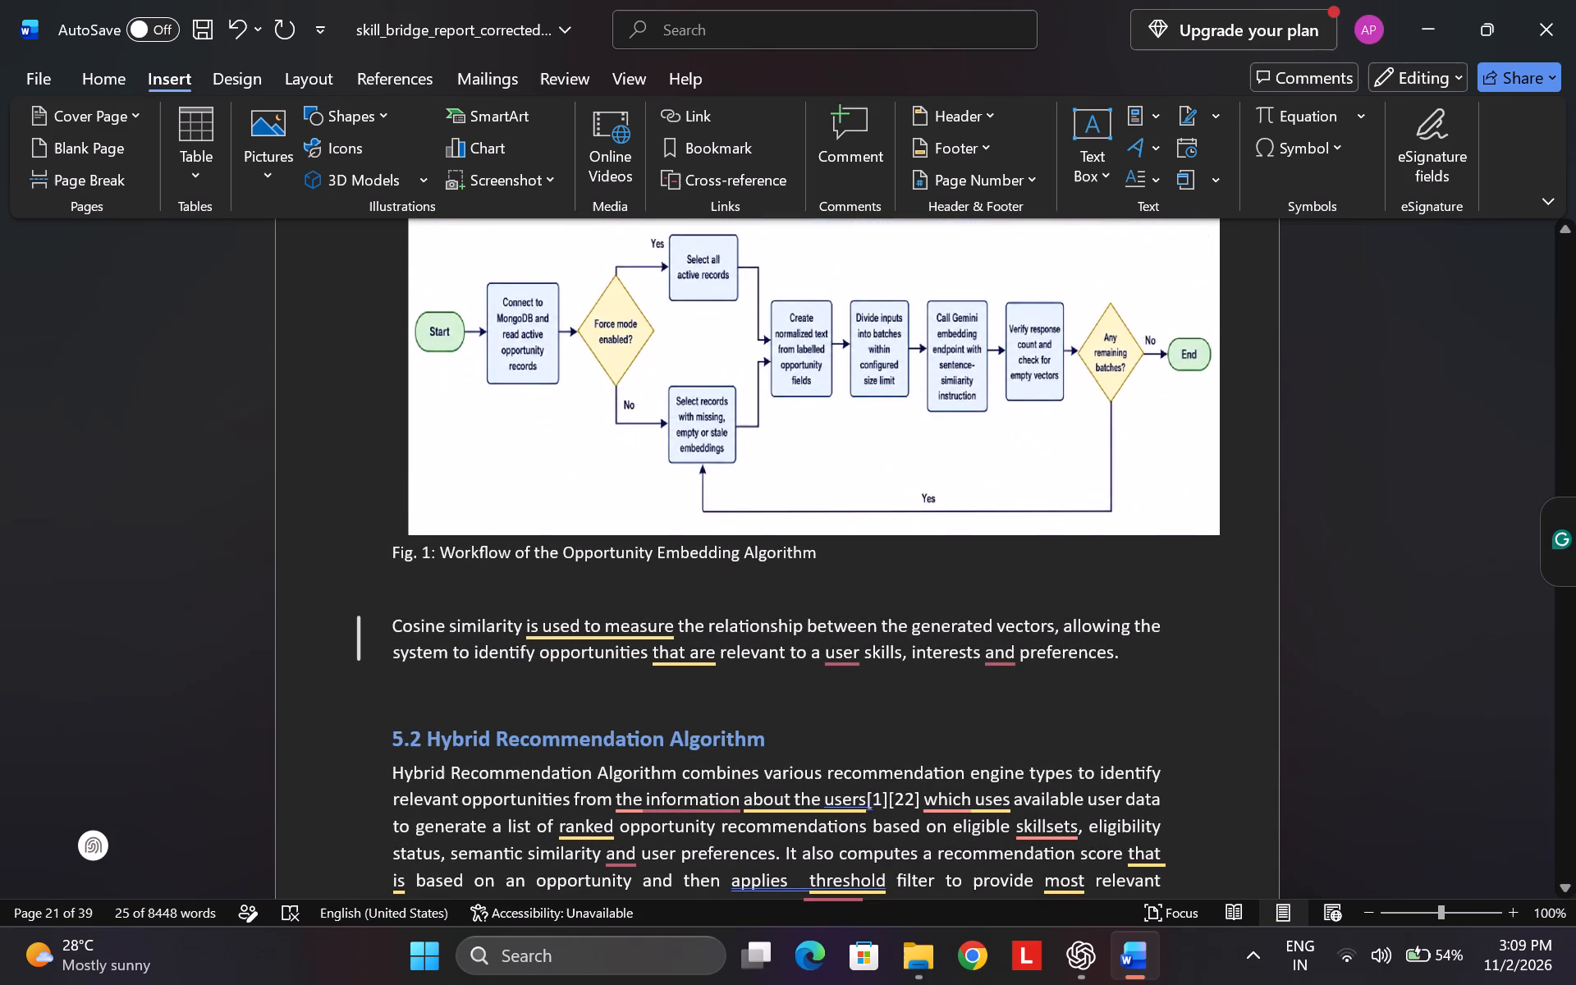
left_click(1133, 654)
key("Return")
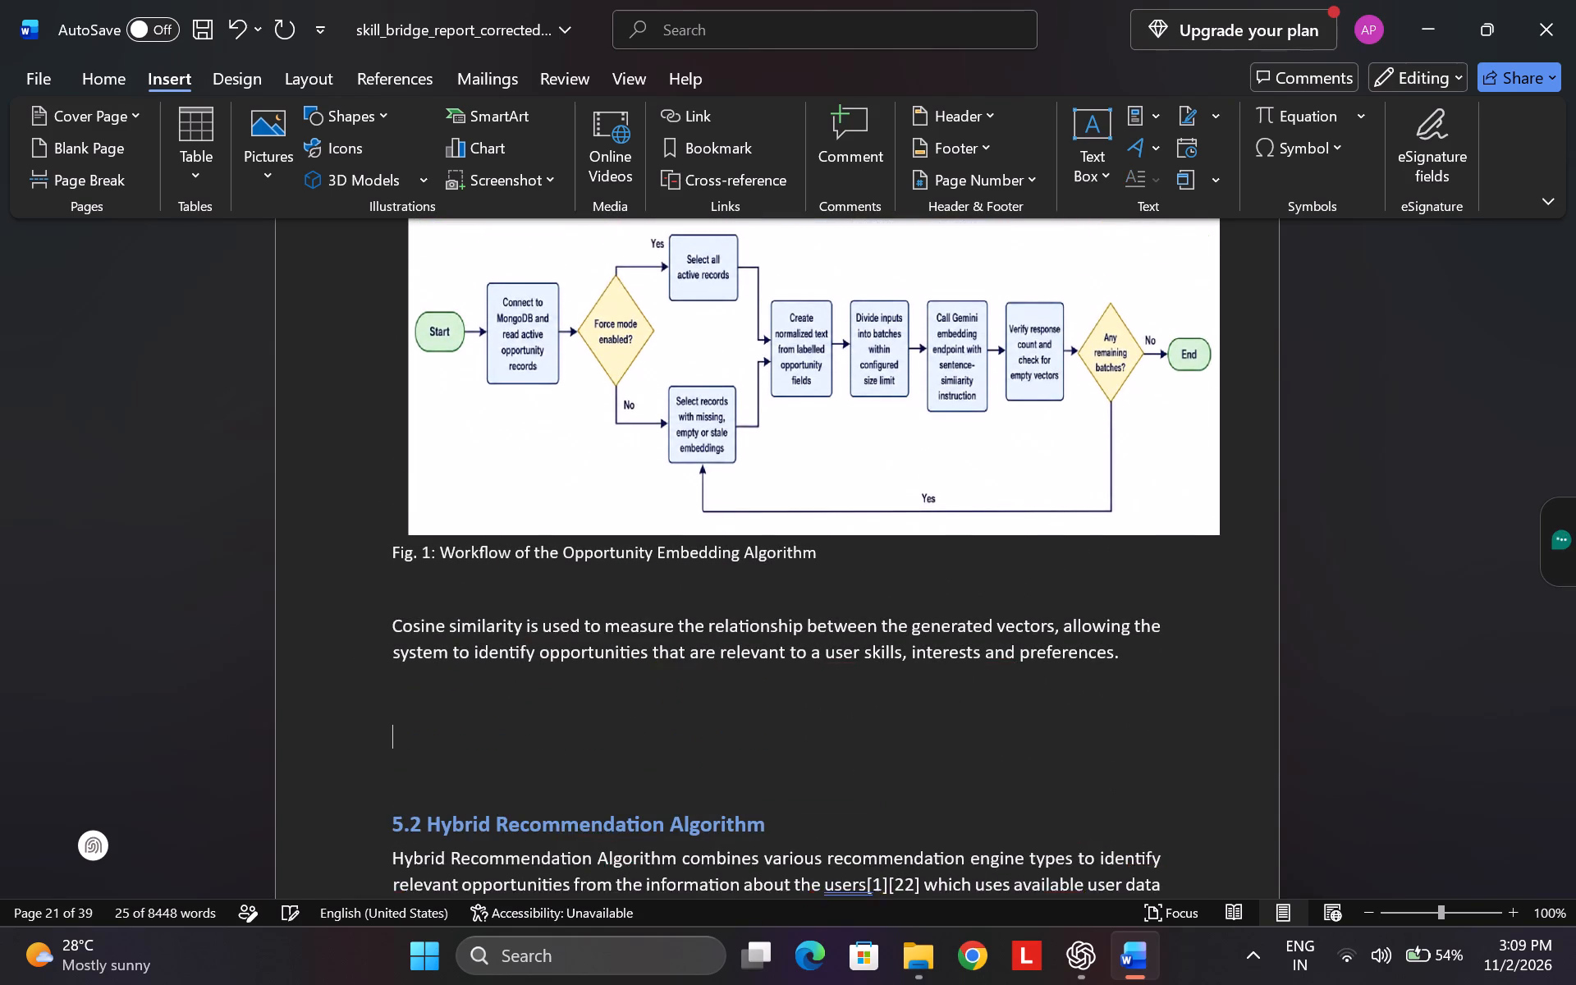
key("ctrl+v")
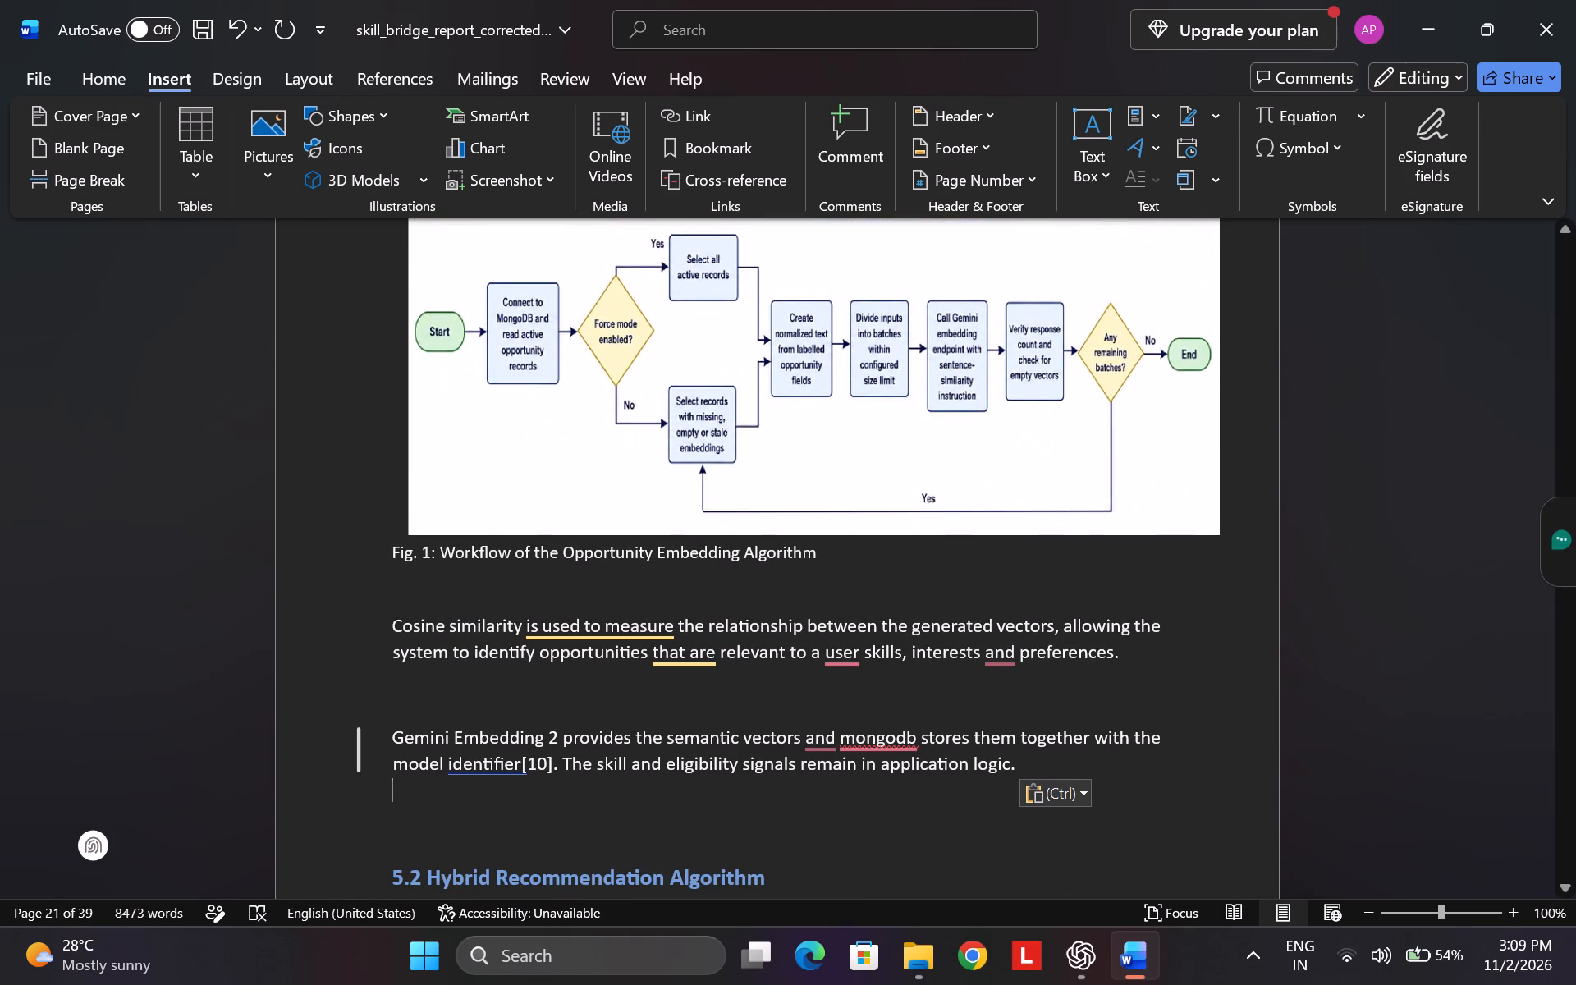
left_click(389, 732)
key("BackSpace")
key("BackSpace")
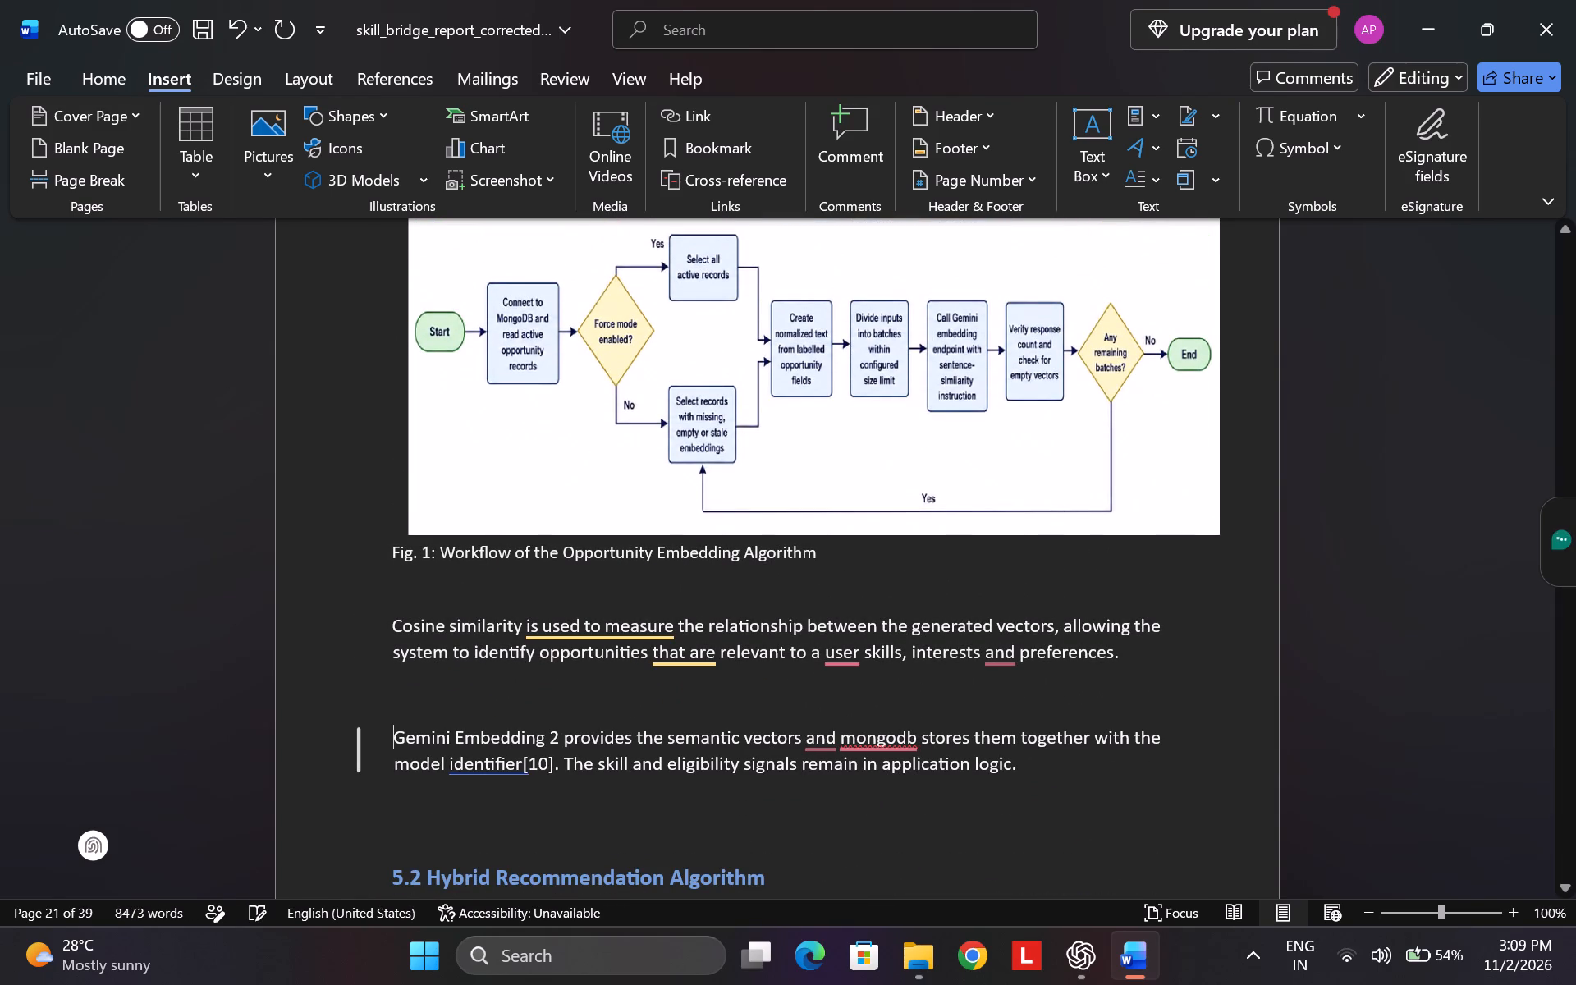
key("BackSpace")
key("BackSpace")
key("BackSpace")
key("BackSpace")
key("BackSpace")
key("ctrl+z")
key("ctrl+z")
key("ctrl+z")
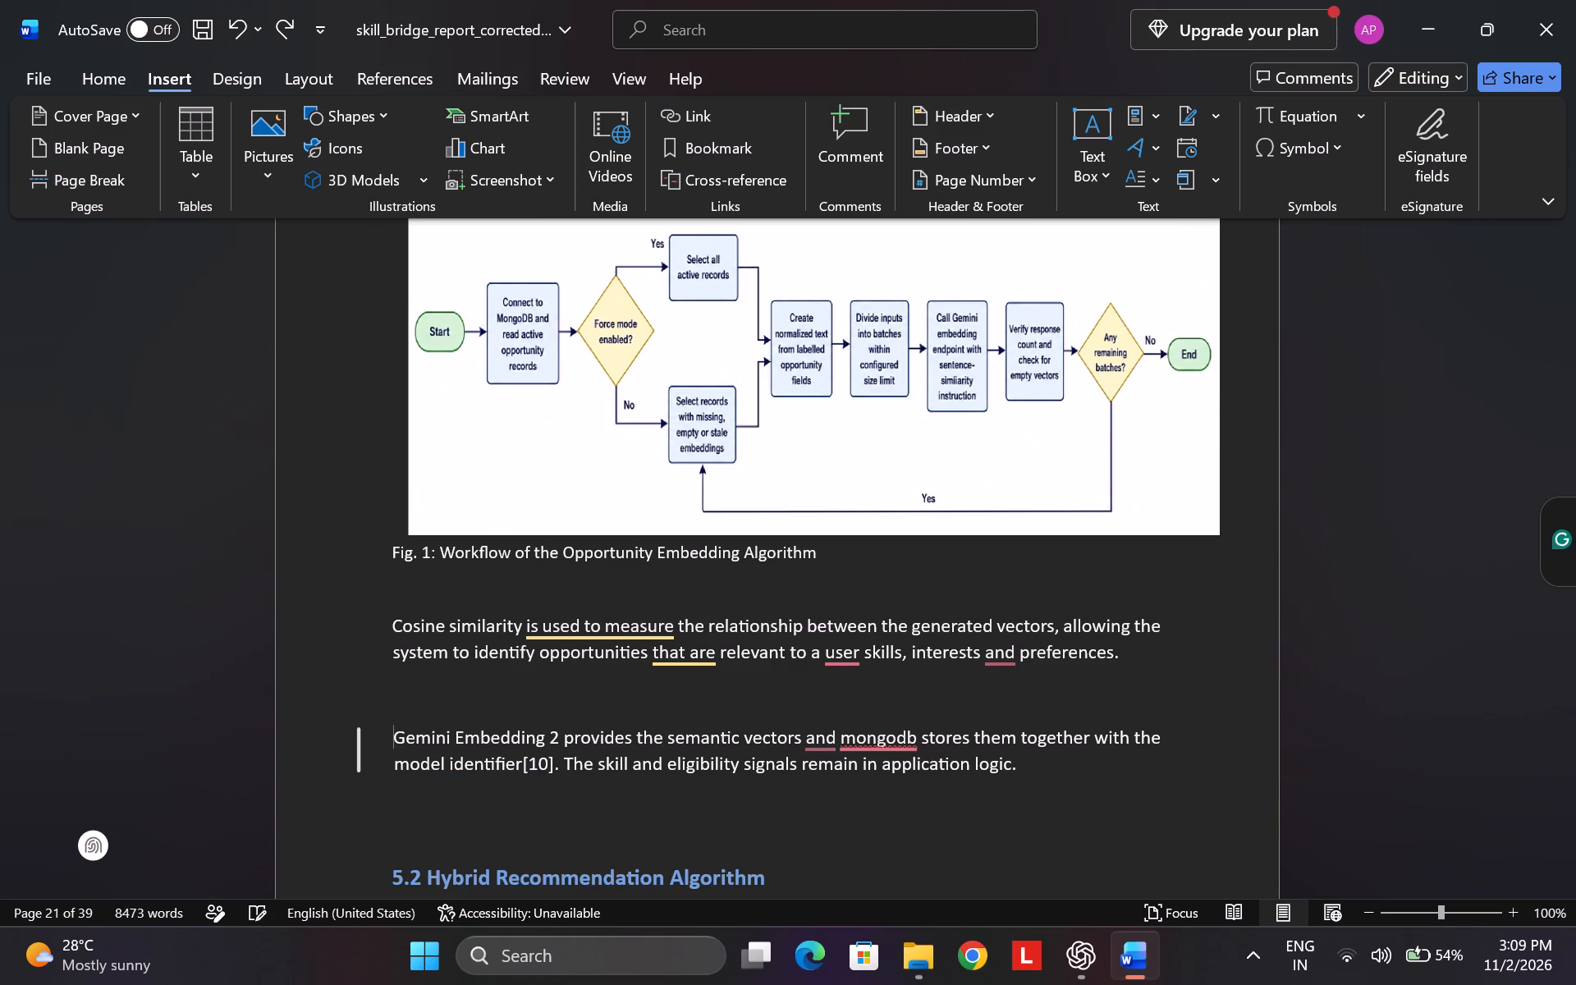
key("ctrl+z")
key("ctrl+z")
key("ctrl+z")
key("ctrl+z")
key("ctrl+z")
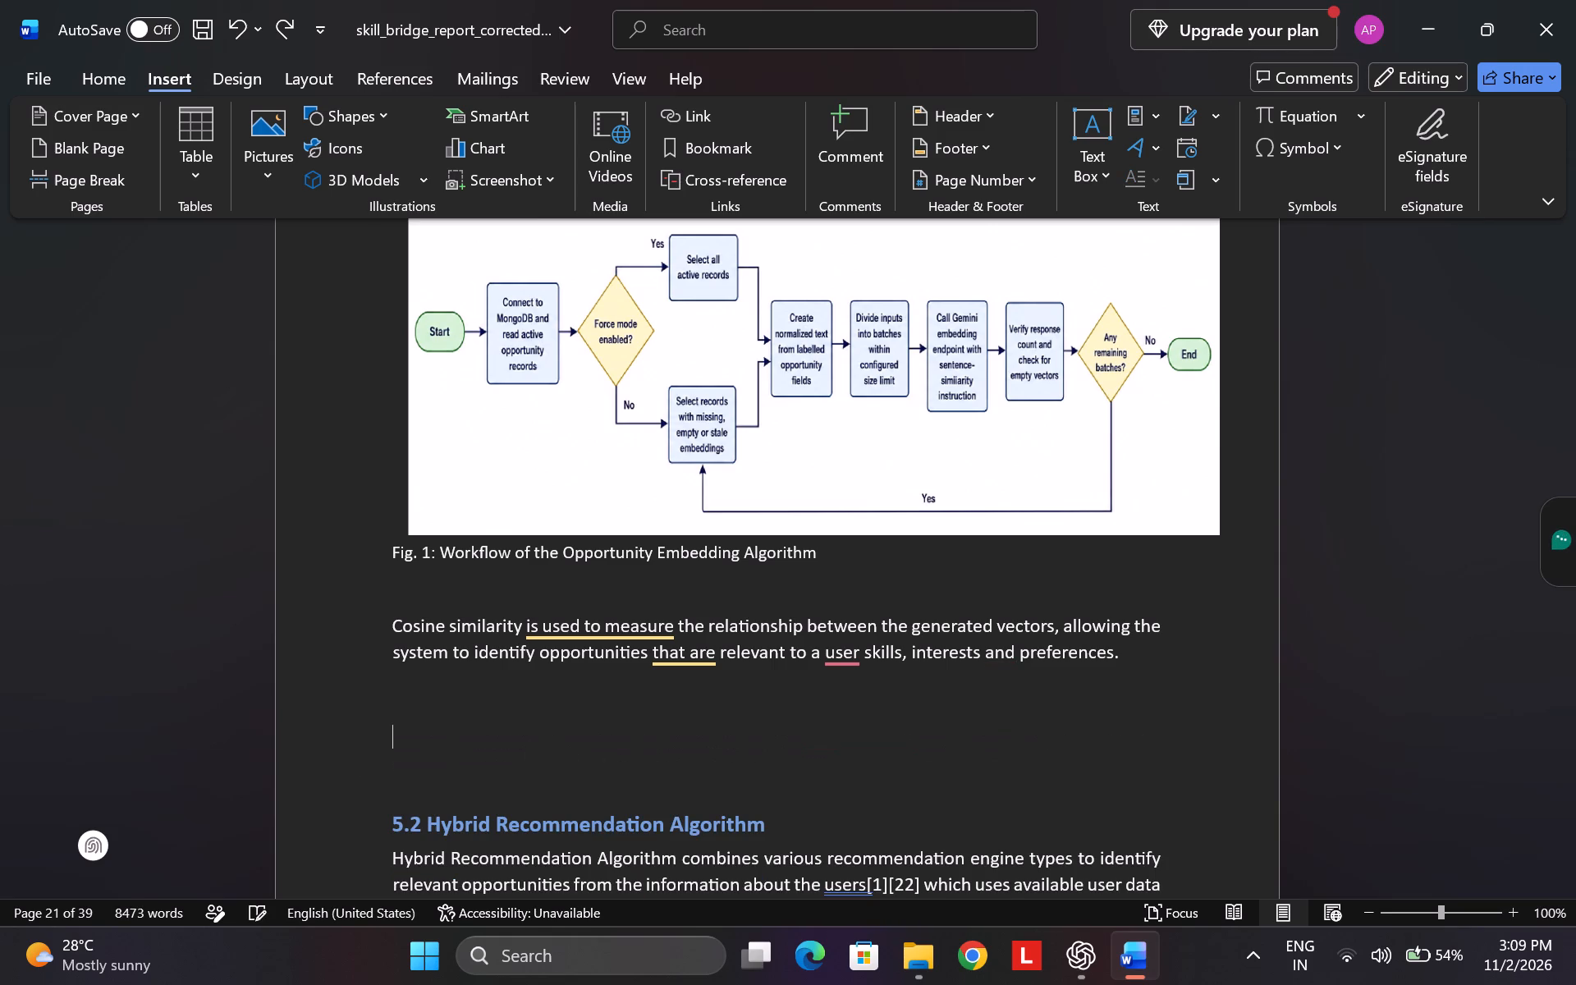
Paste the copied Gemini Embedding 2 sentences directly after "interests and preferences." in the Cosine similarity paragraph.
left_click(1130, 659)
key("ctrl+v")
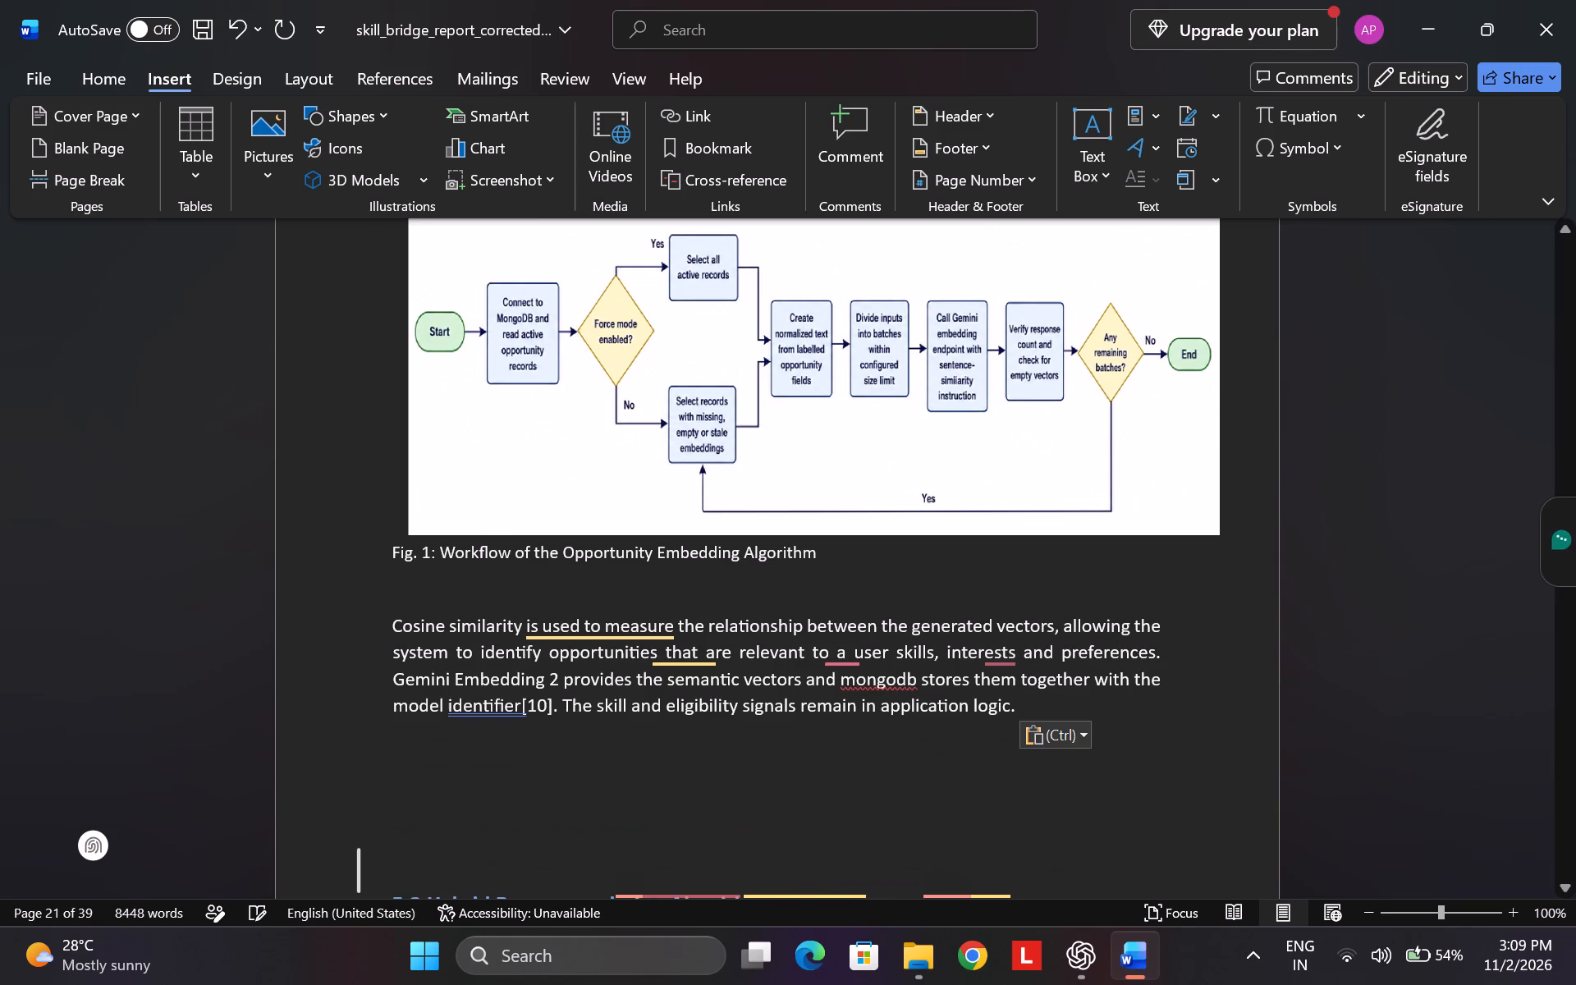
Close up the gap above the heading 5.2 Hybrid Recommendation Algorithm, leaving a single blank line.
scroll(1070, 690, "down", 1)
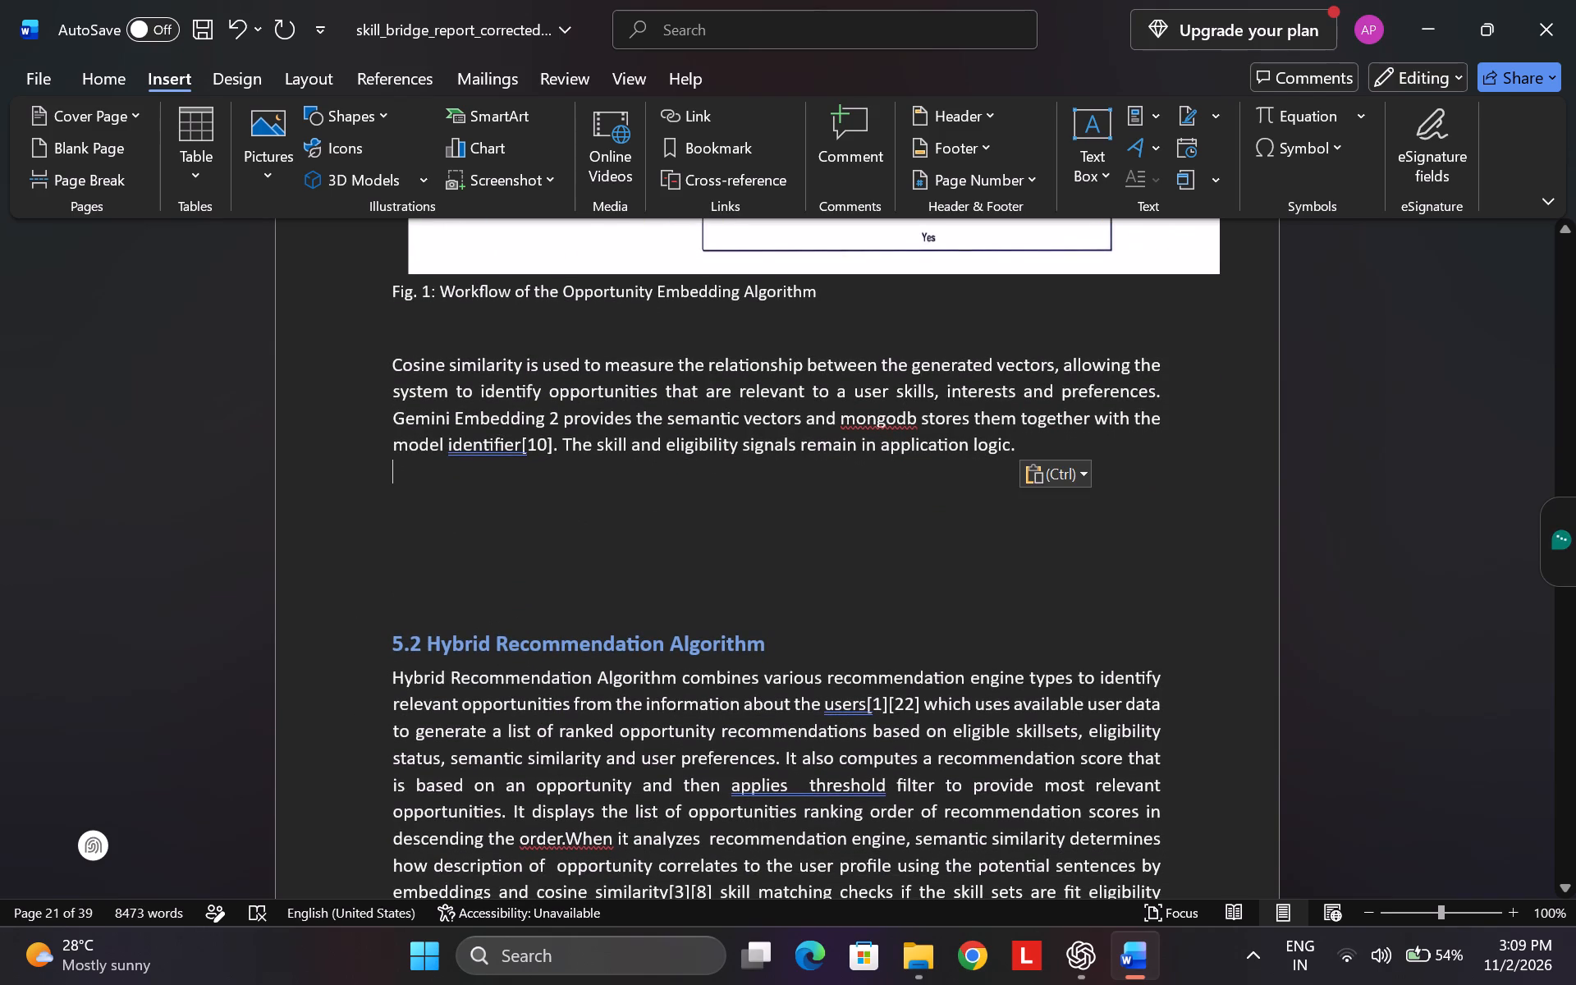
left_click(379, 623)
left_click(383, 648)
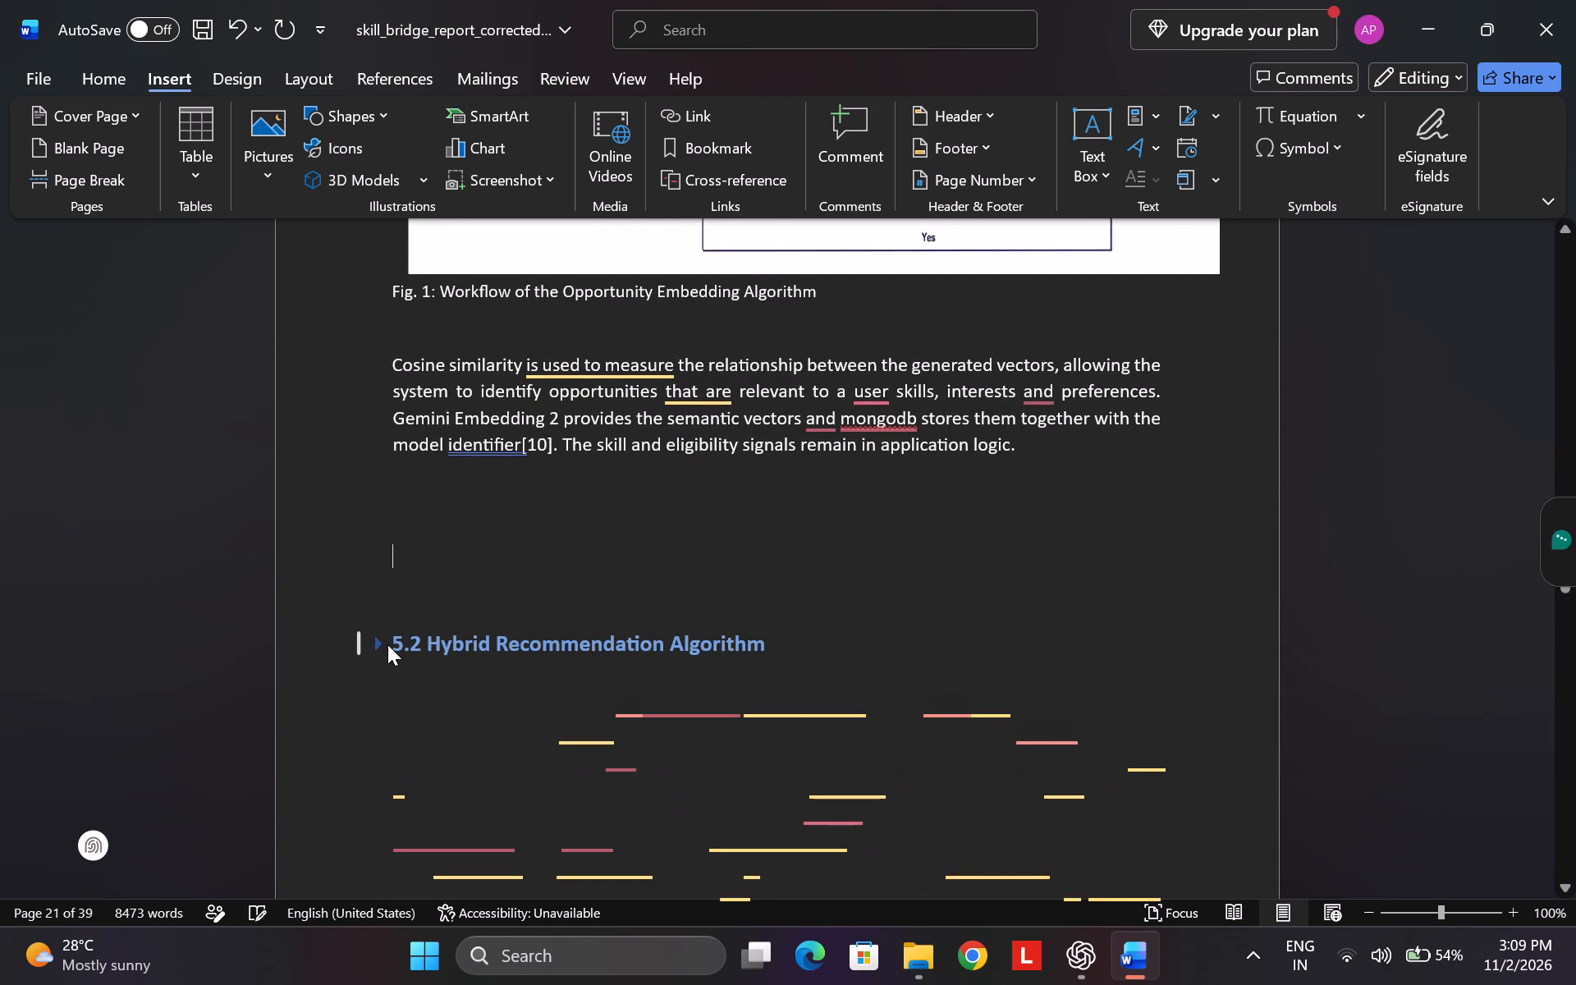
left_click(393, 640)
left_click(384, 642)
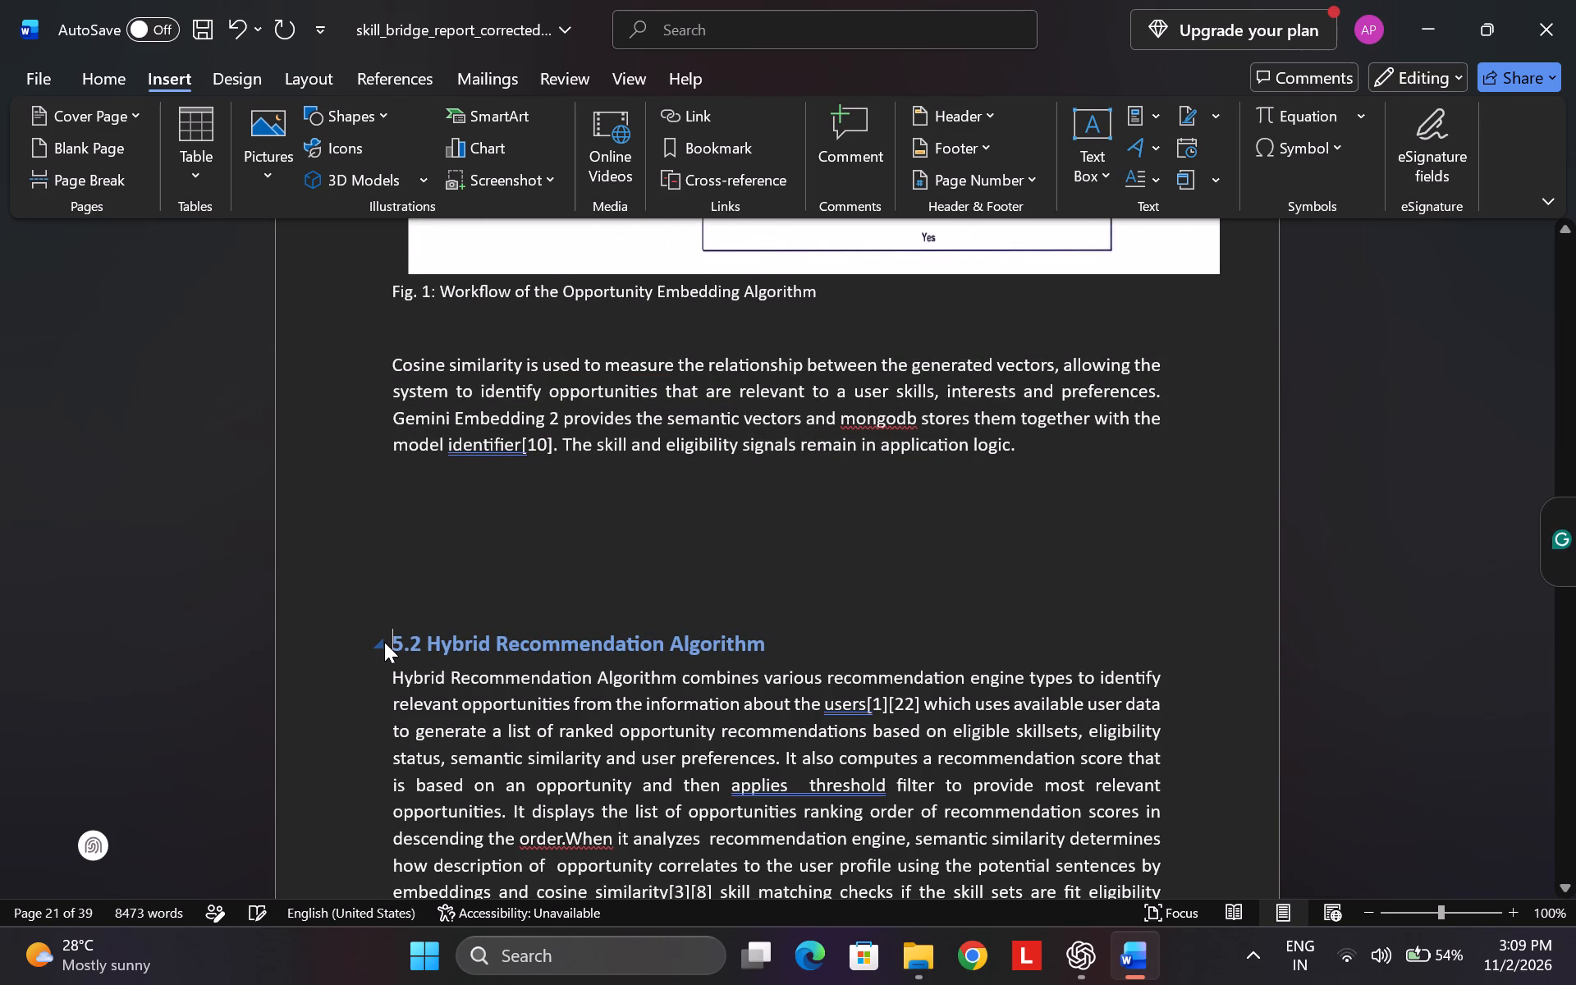
key("BackSpace")
key("BackSpace")
key("BackSpace")
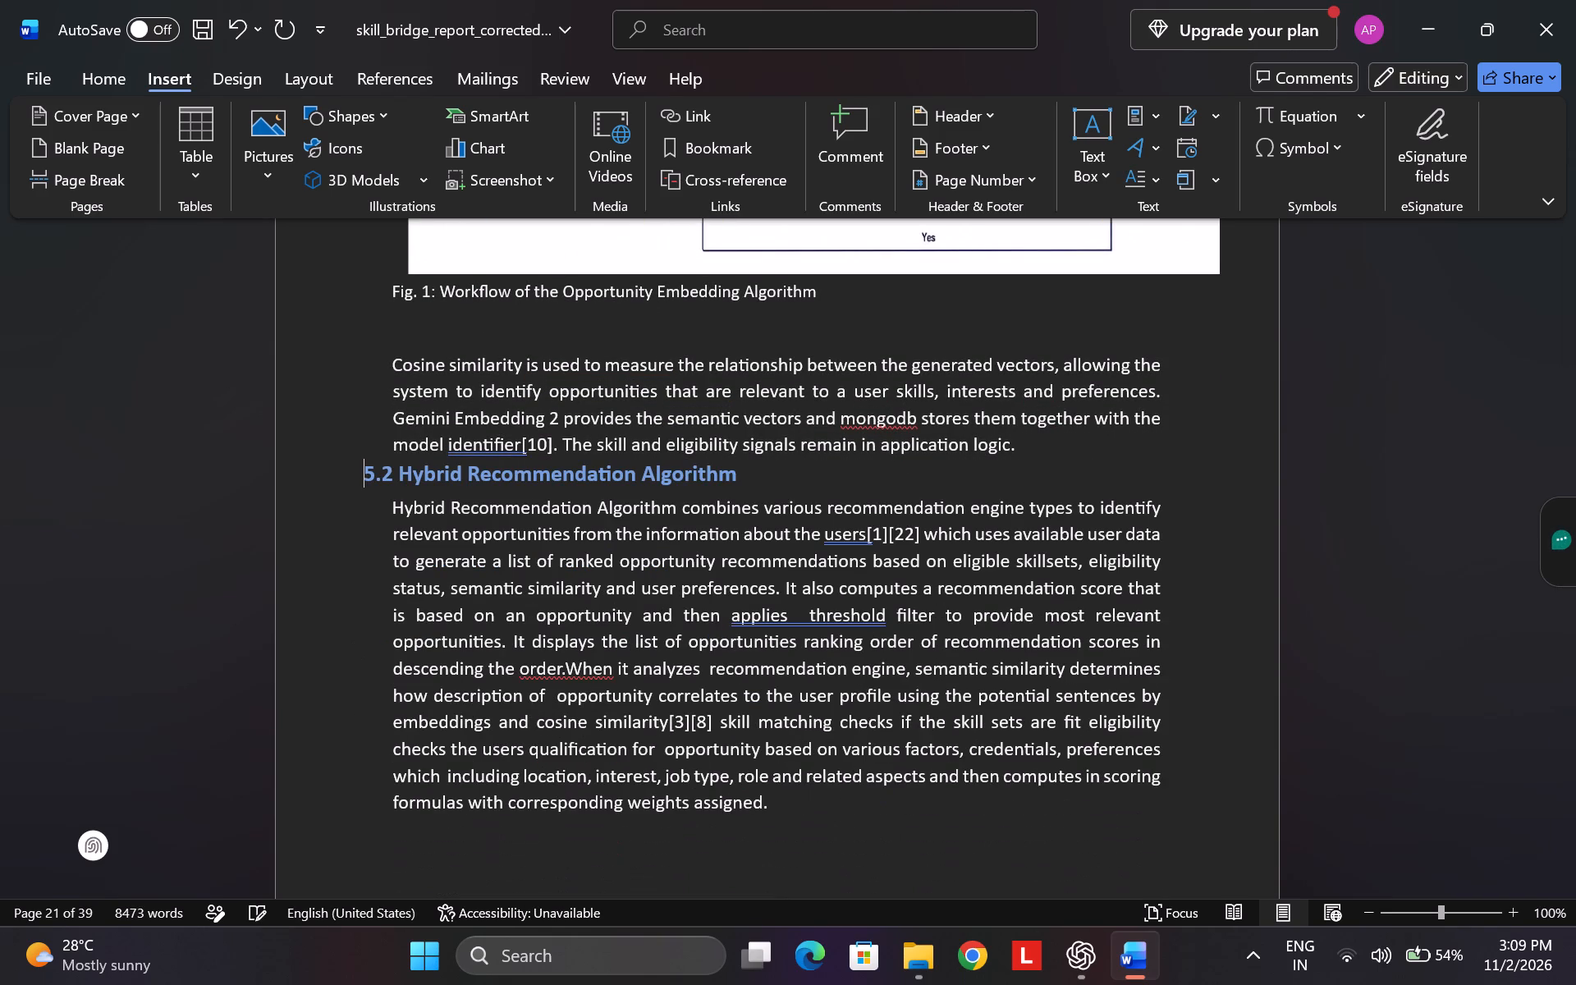
key("space")
key("space")
key("space")
key("space")
key("space")
key("Return")
Indent the heading 5.2 Hybrid Recommendation Algorithm with five spaces to line it up with the body text.
key("space")
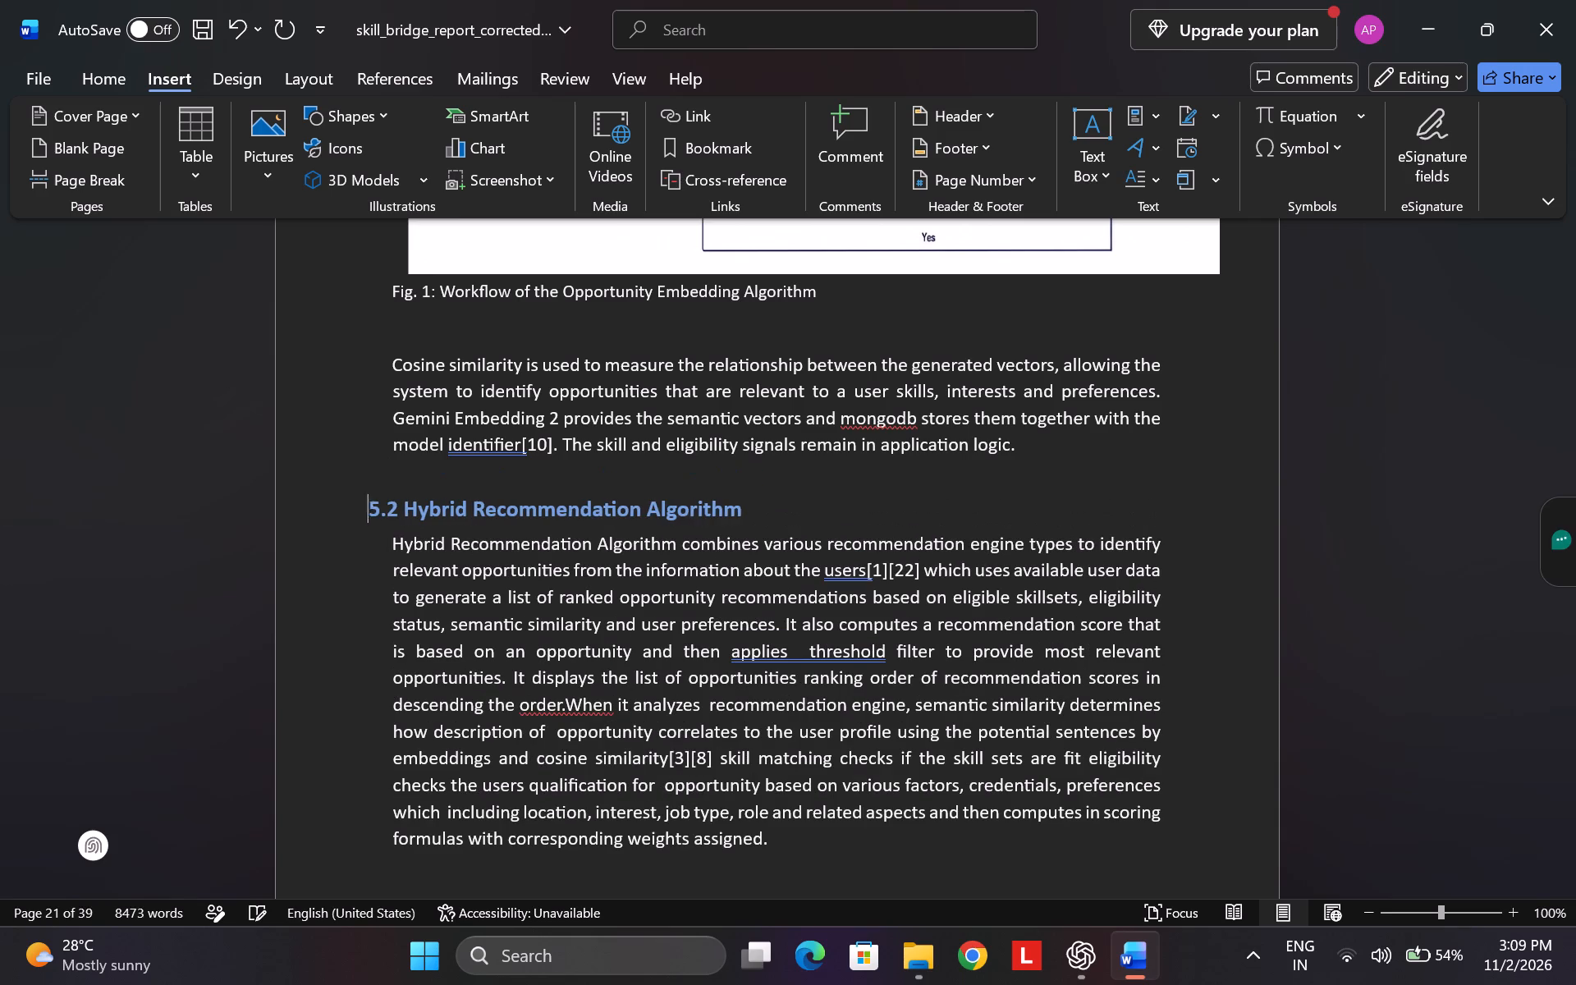
key("space")
key("space")
key("space")
key("space")
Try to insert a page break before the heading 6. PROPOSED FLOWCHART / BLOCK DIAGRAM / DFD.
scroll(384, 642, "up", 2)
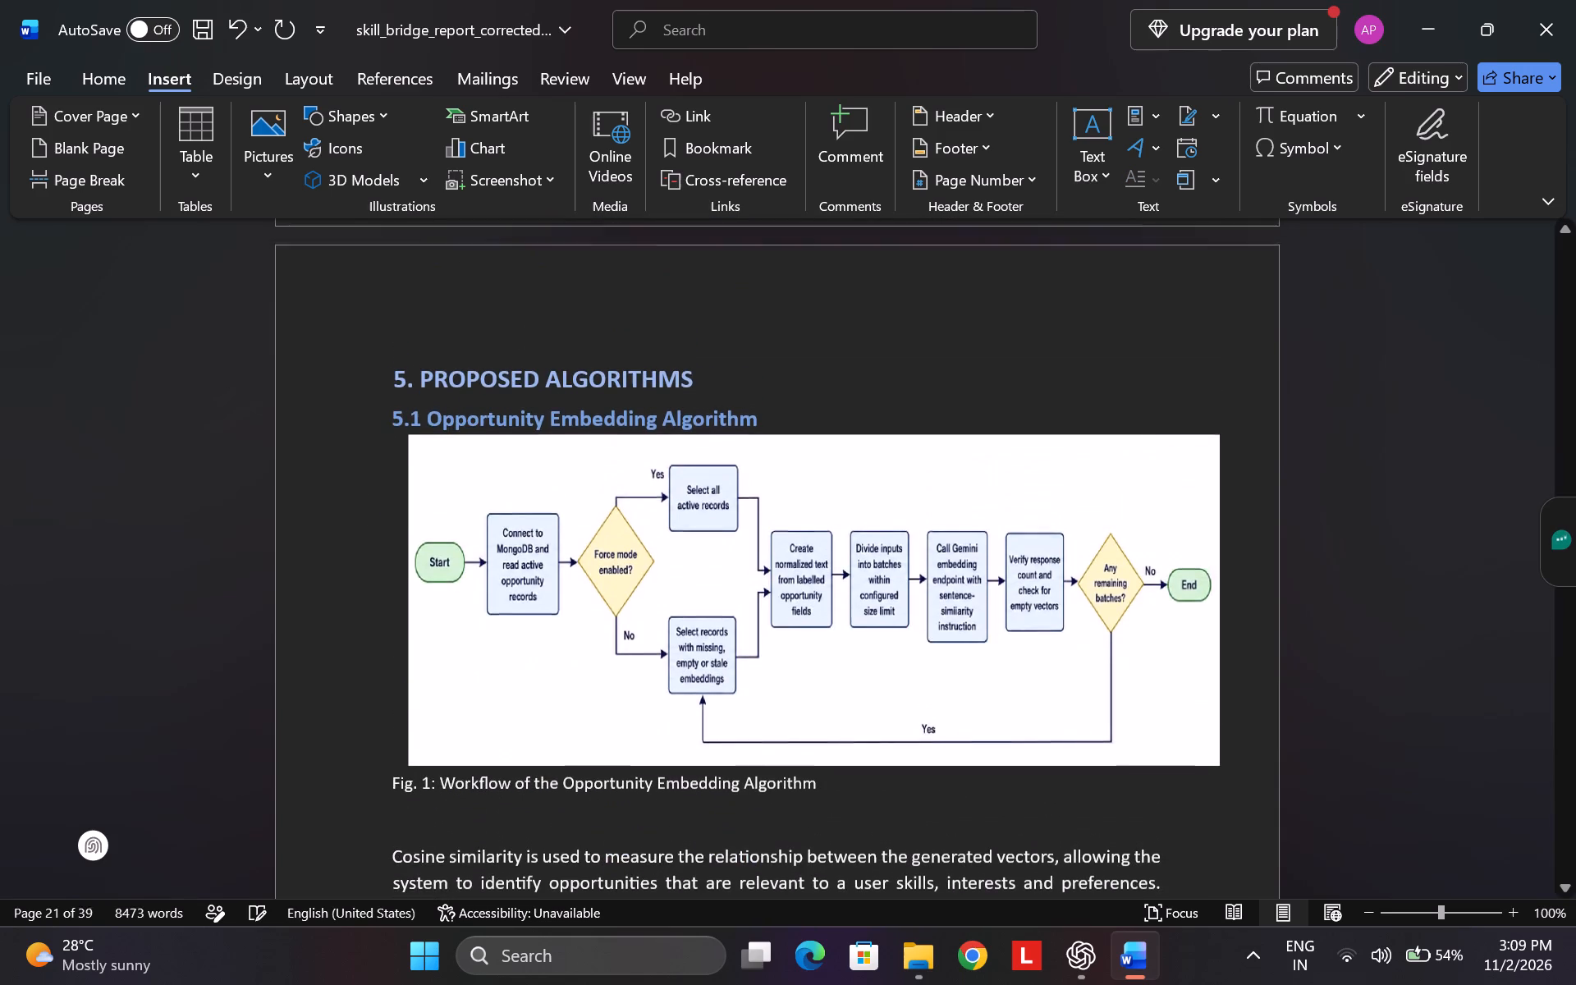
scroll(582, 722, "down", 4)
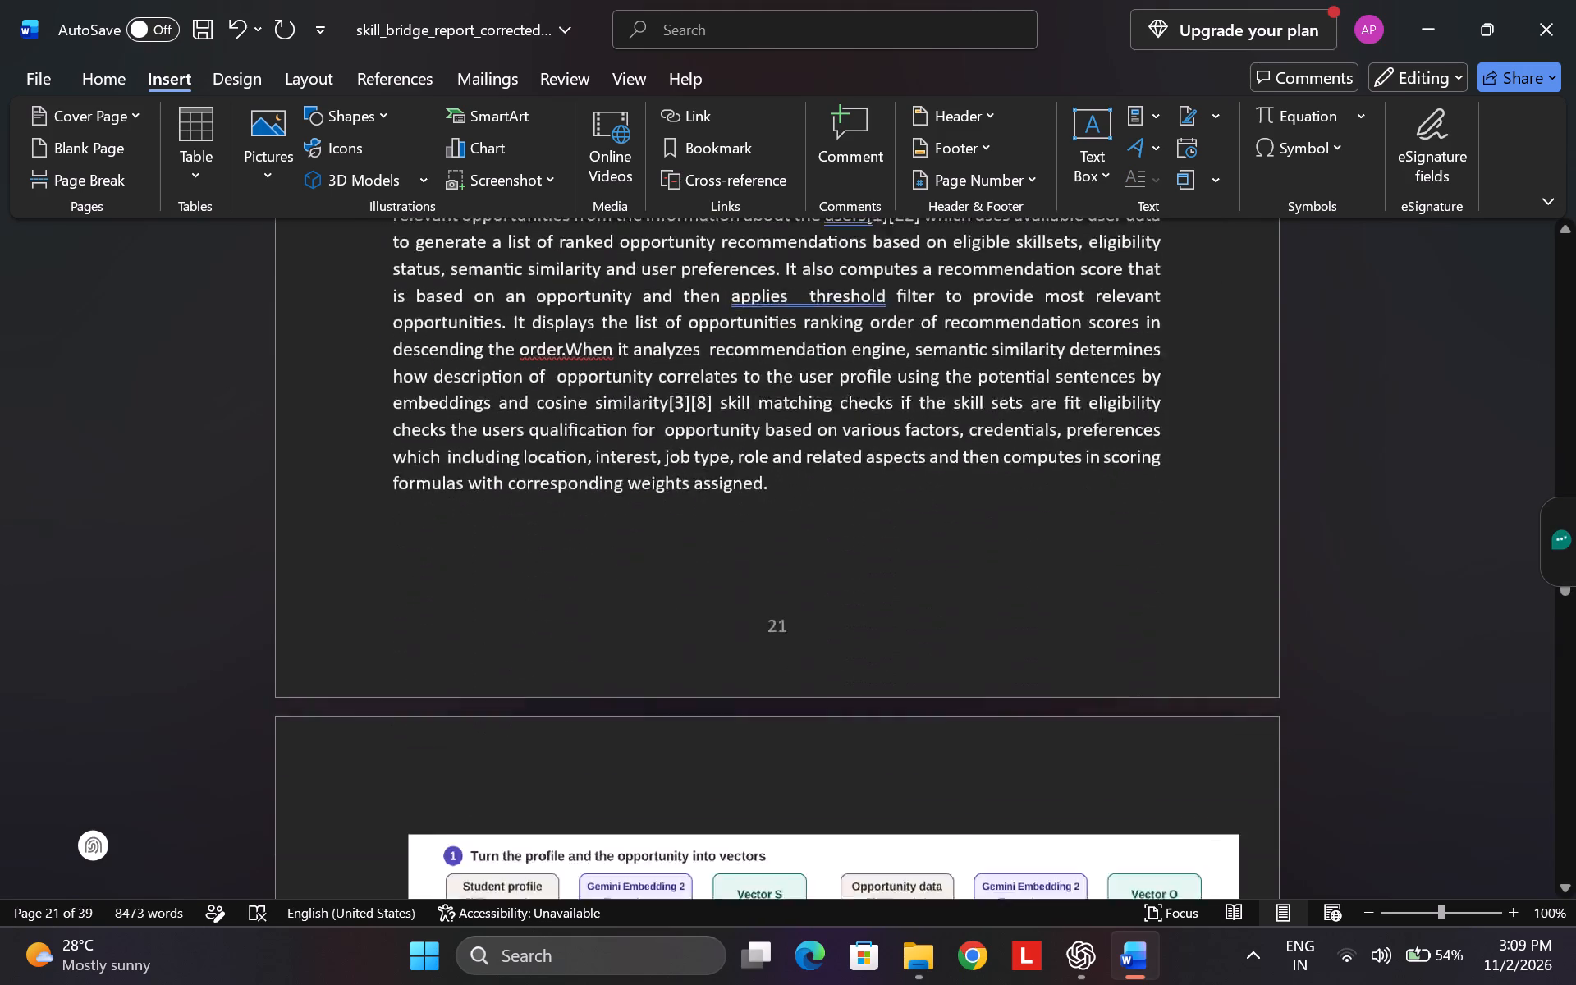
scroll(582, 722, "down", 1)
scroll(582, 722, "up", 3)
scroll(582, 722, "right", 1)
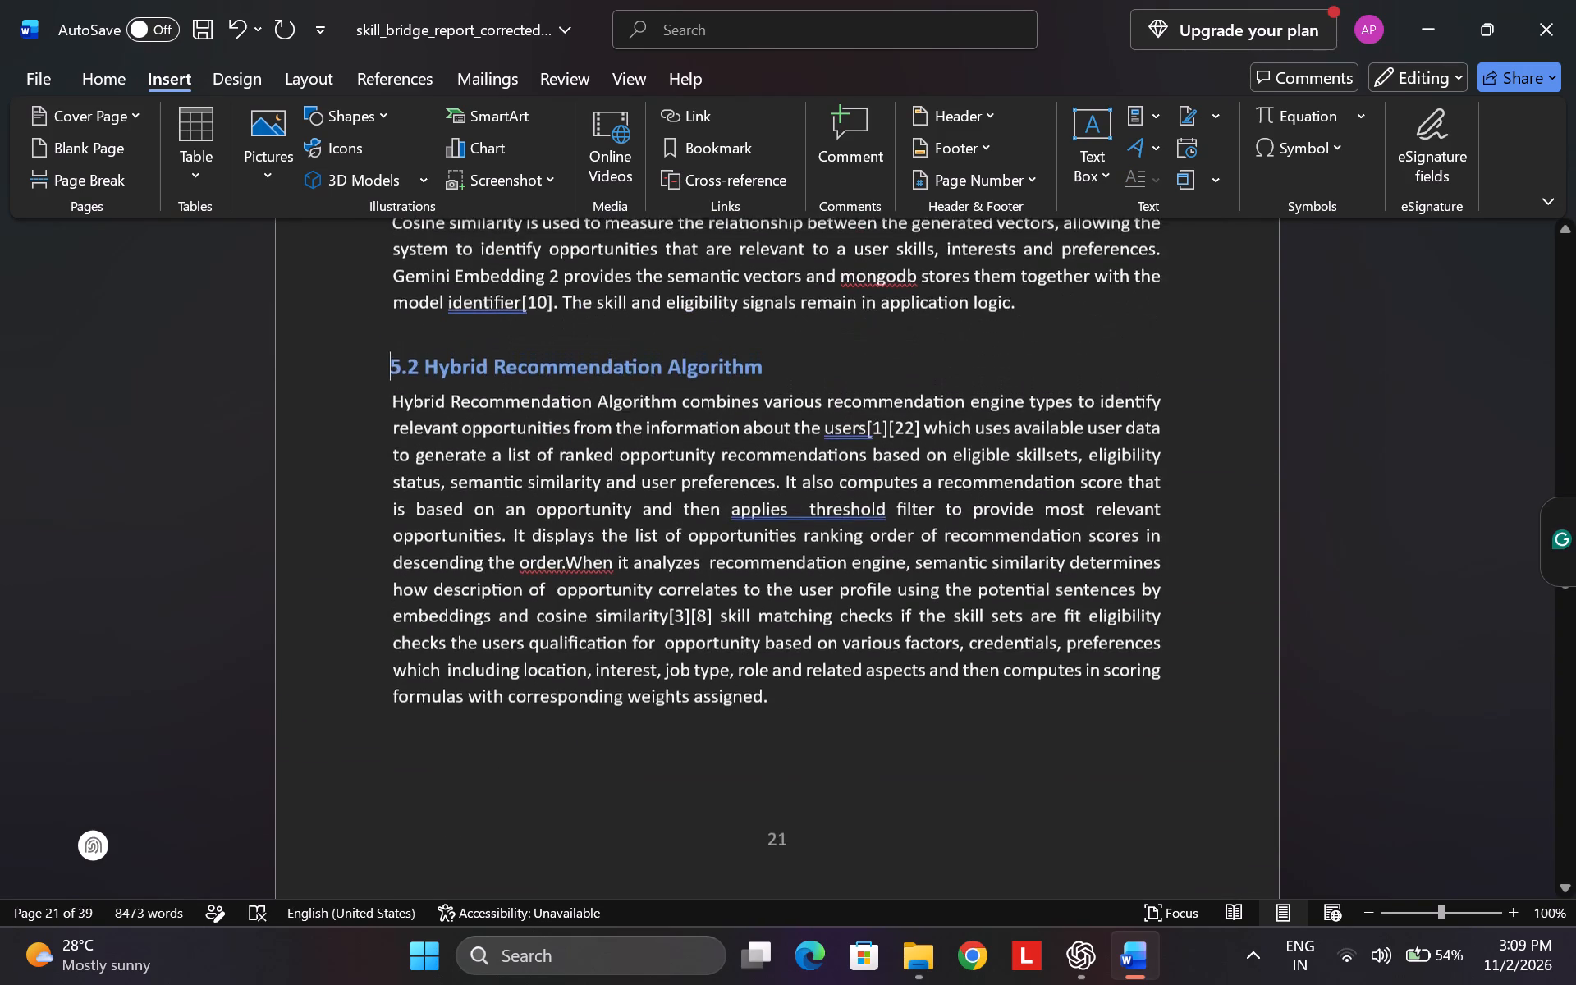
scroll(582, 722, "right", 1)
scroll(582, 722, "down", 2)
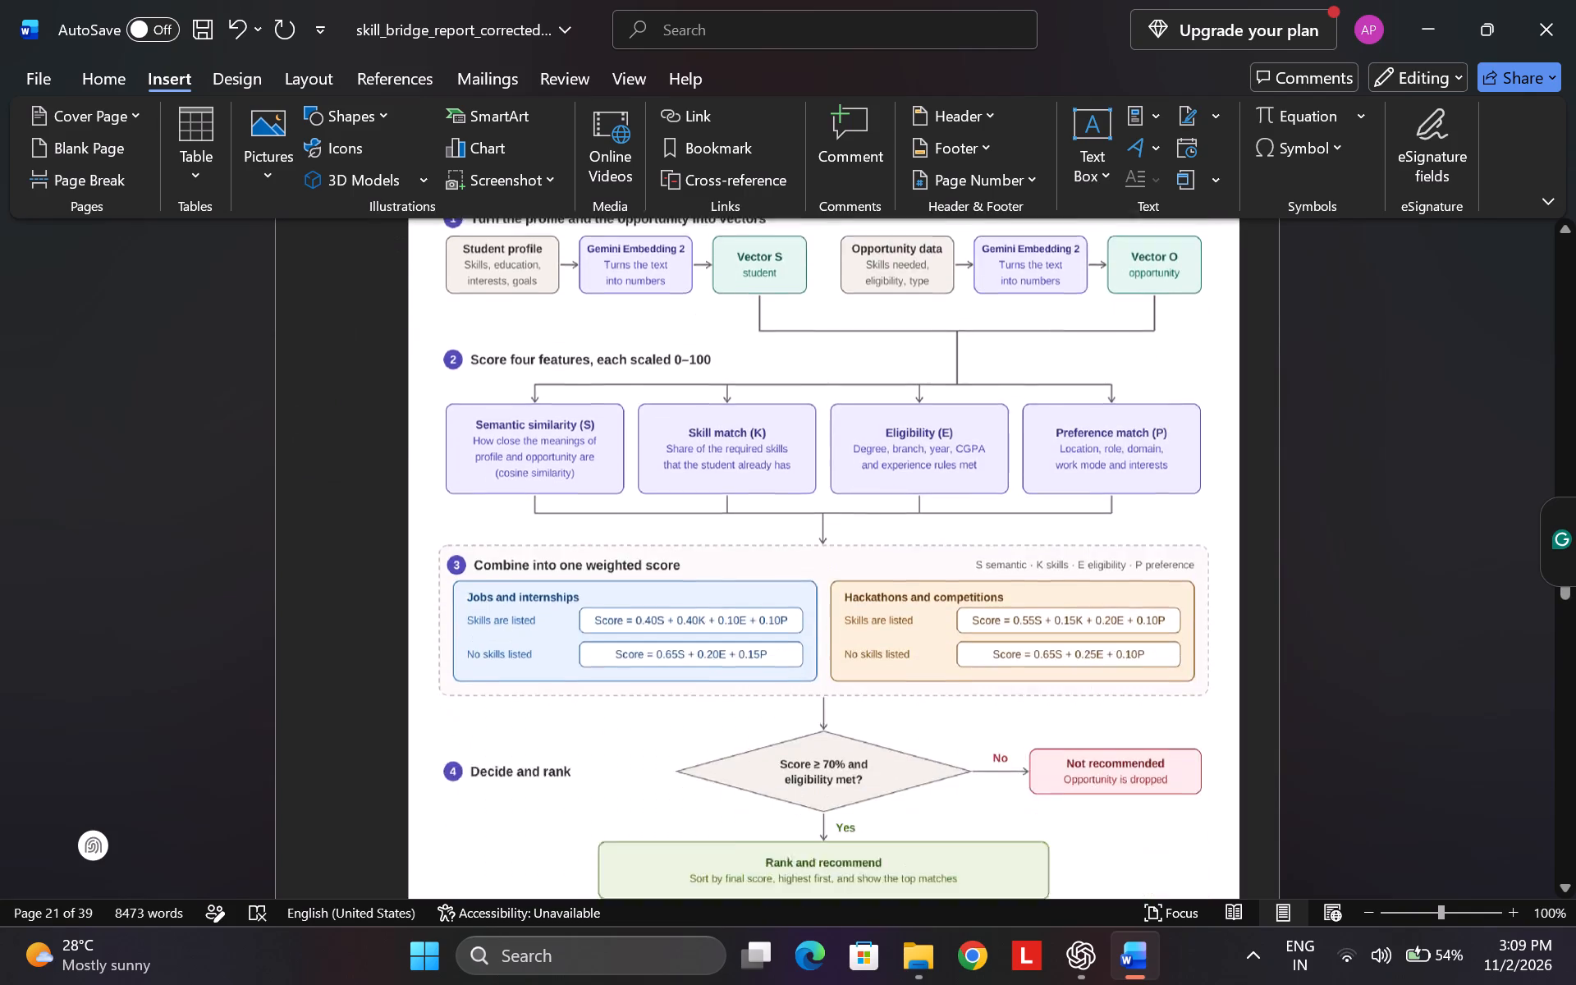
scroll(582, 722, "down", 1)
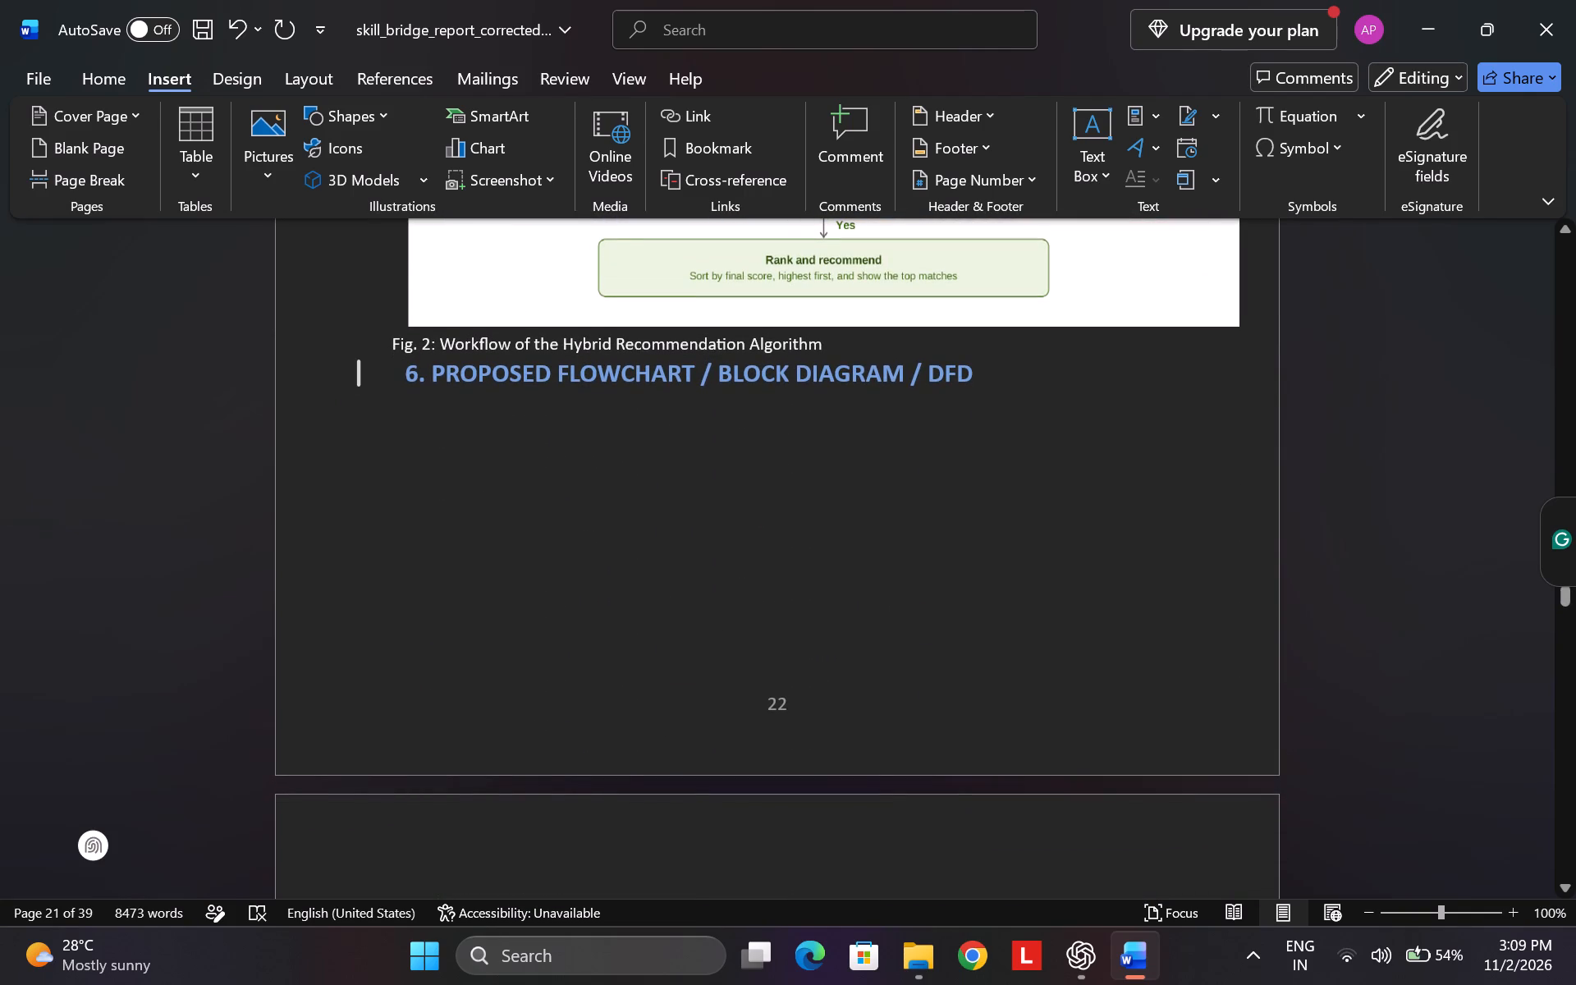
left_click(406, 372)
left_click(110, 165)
Delete the text from "Unique index on source" through "embedding meta data." at the end of section 7.3 MongoDB and Mongoose.
scroll(582, 504, "down", 1)
scroll(695, 600, "down", 1)
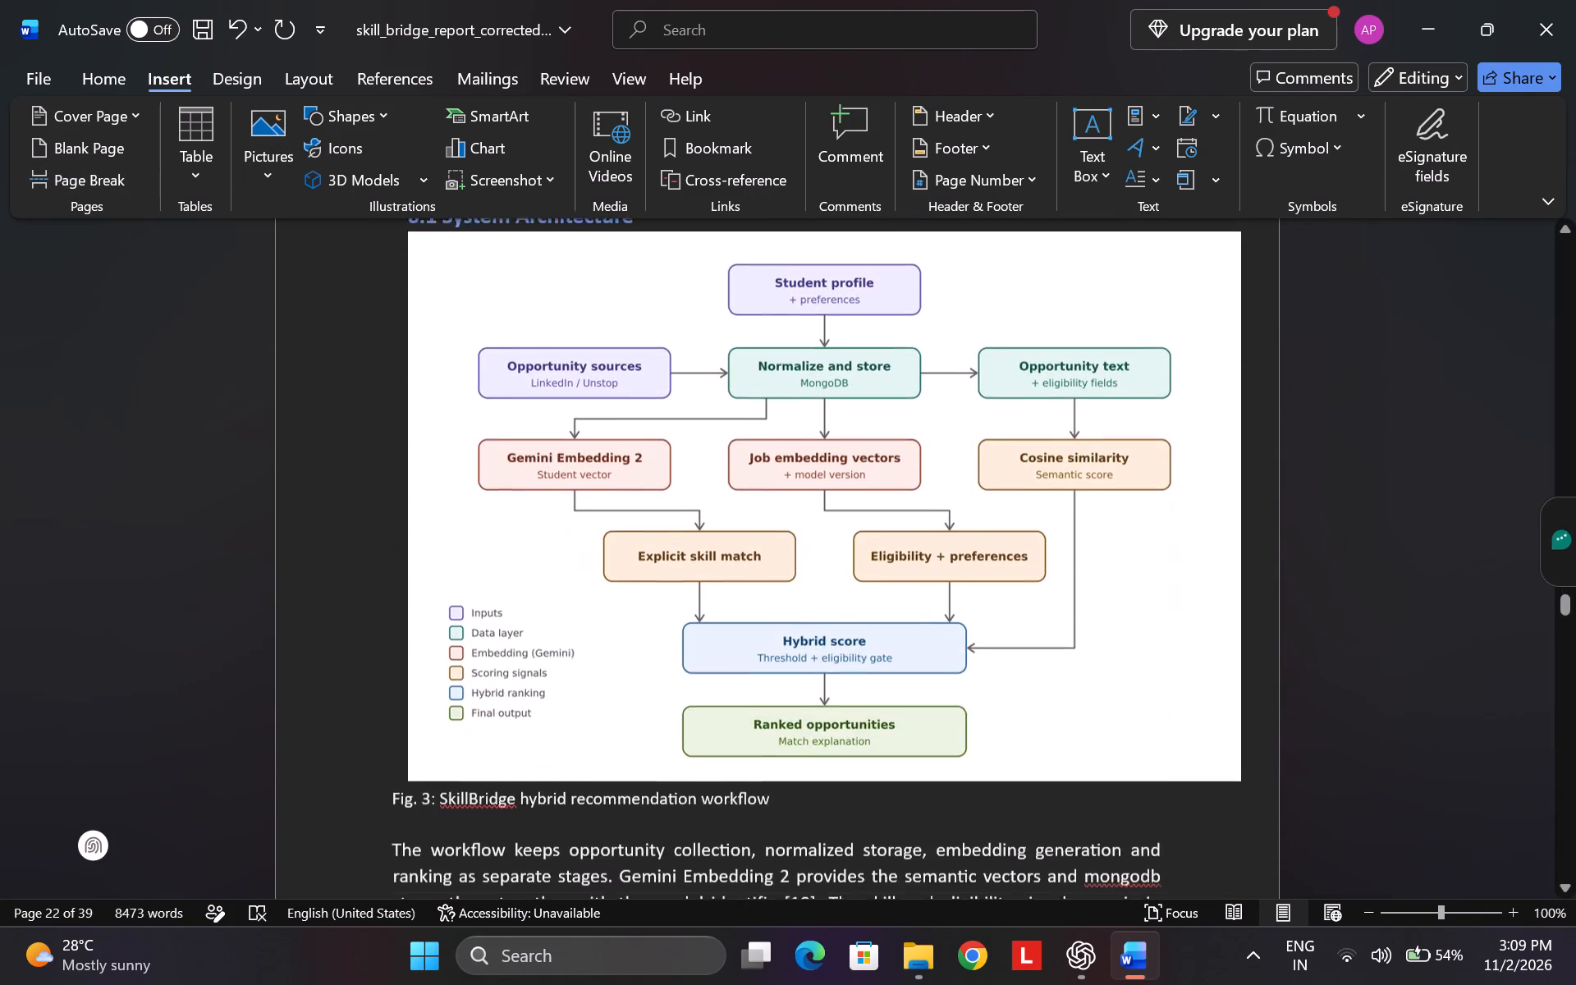
scroll(695, 600, "down", 3)
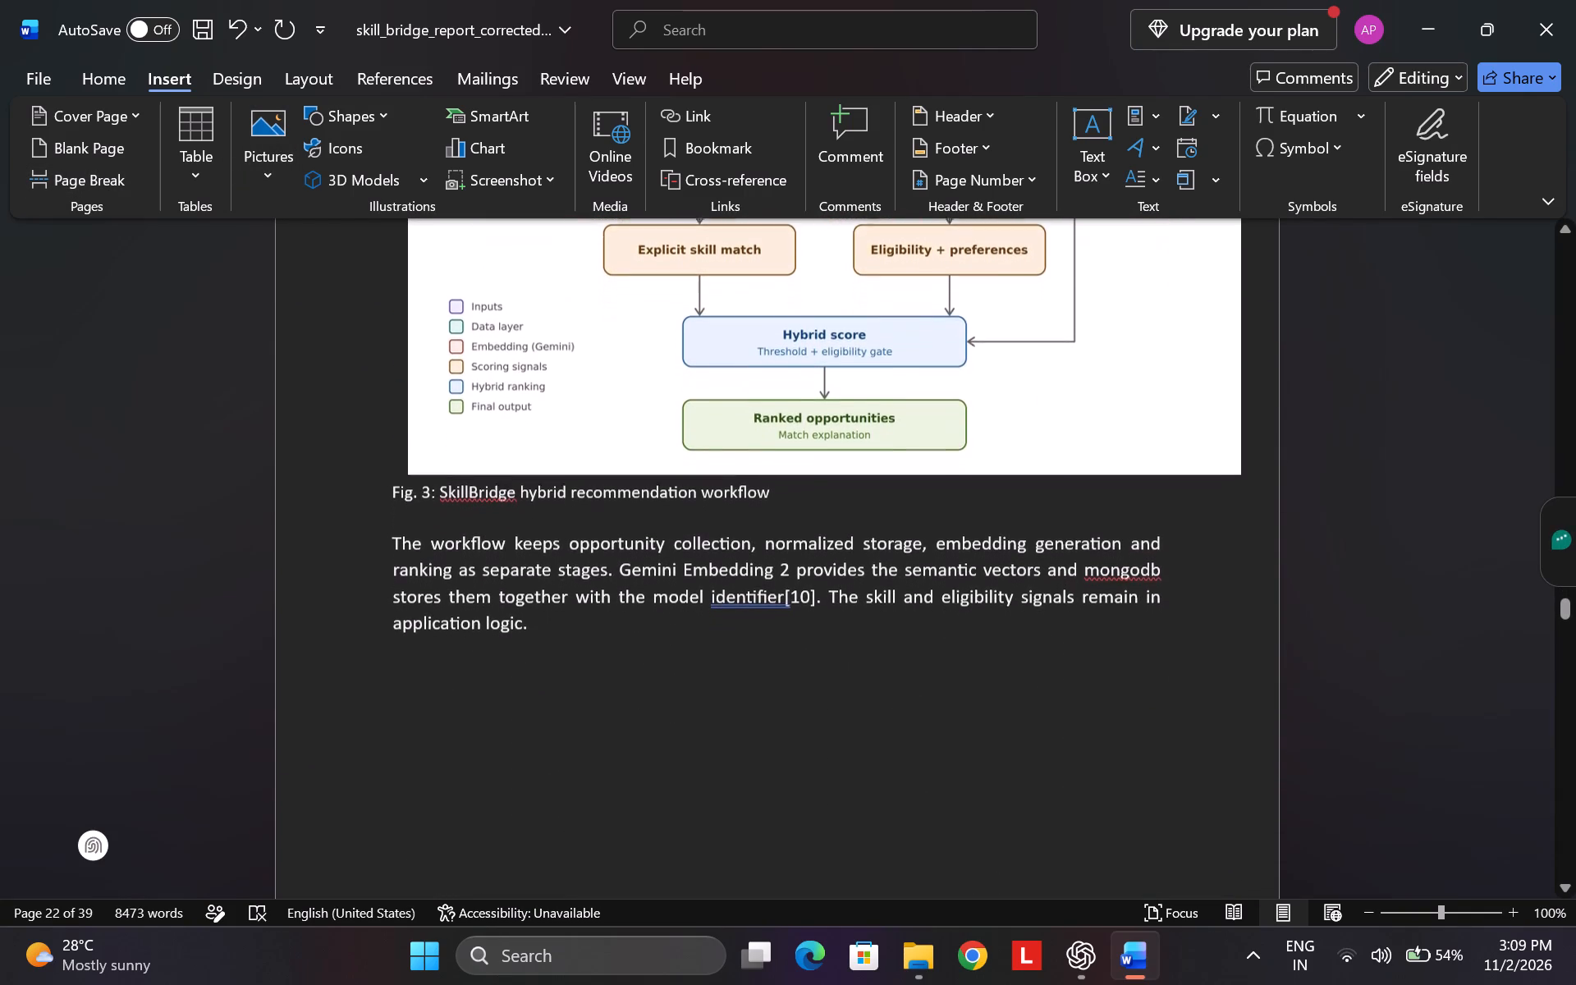
scroll(695, 600, "down", 1)
scroll(695, 600, "up", 2)
scroll(695, 600, "down", 4)
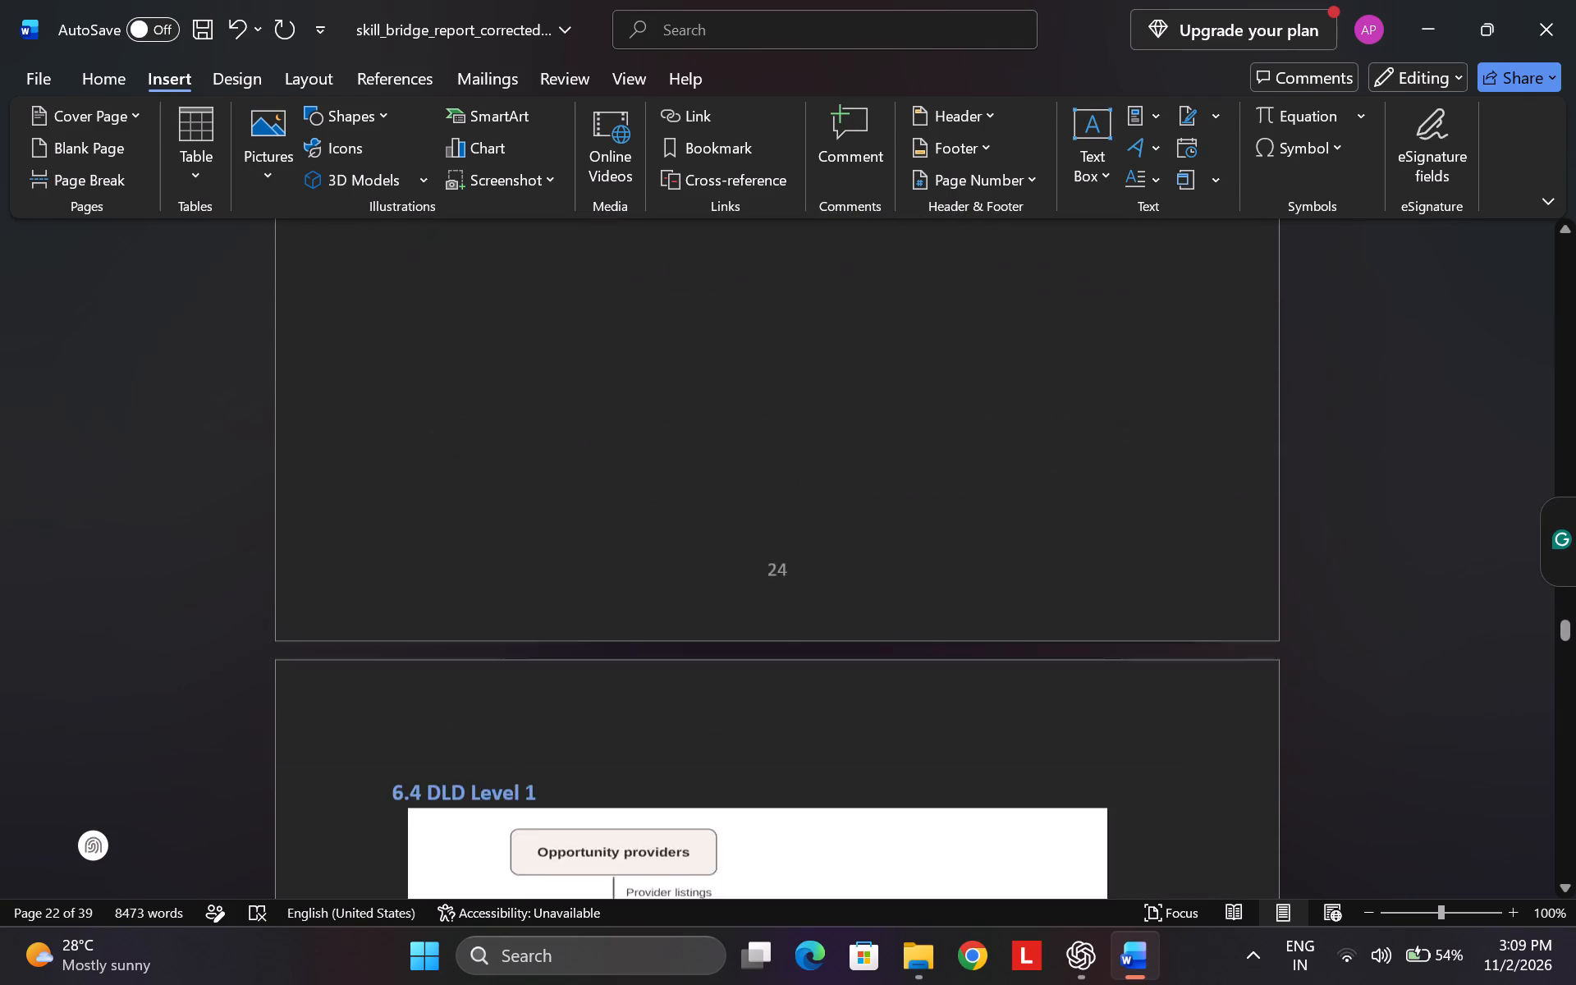
scroll(695, 600, "down", 3)
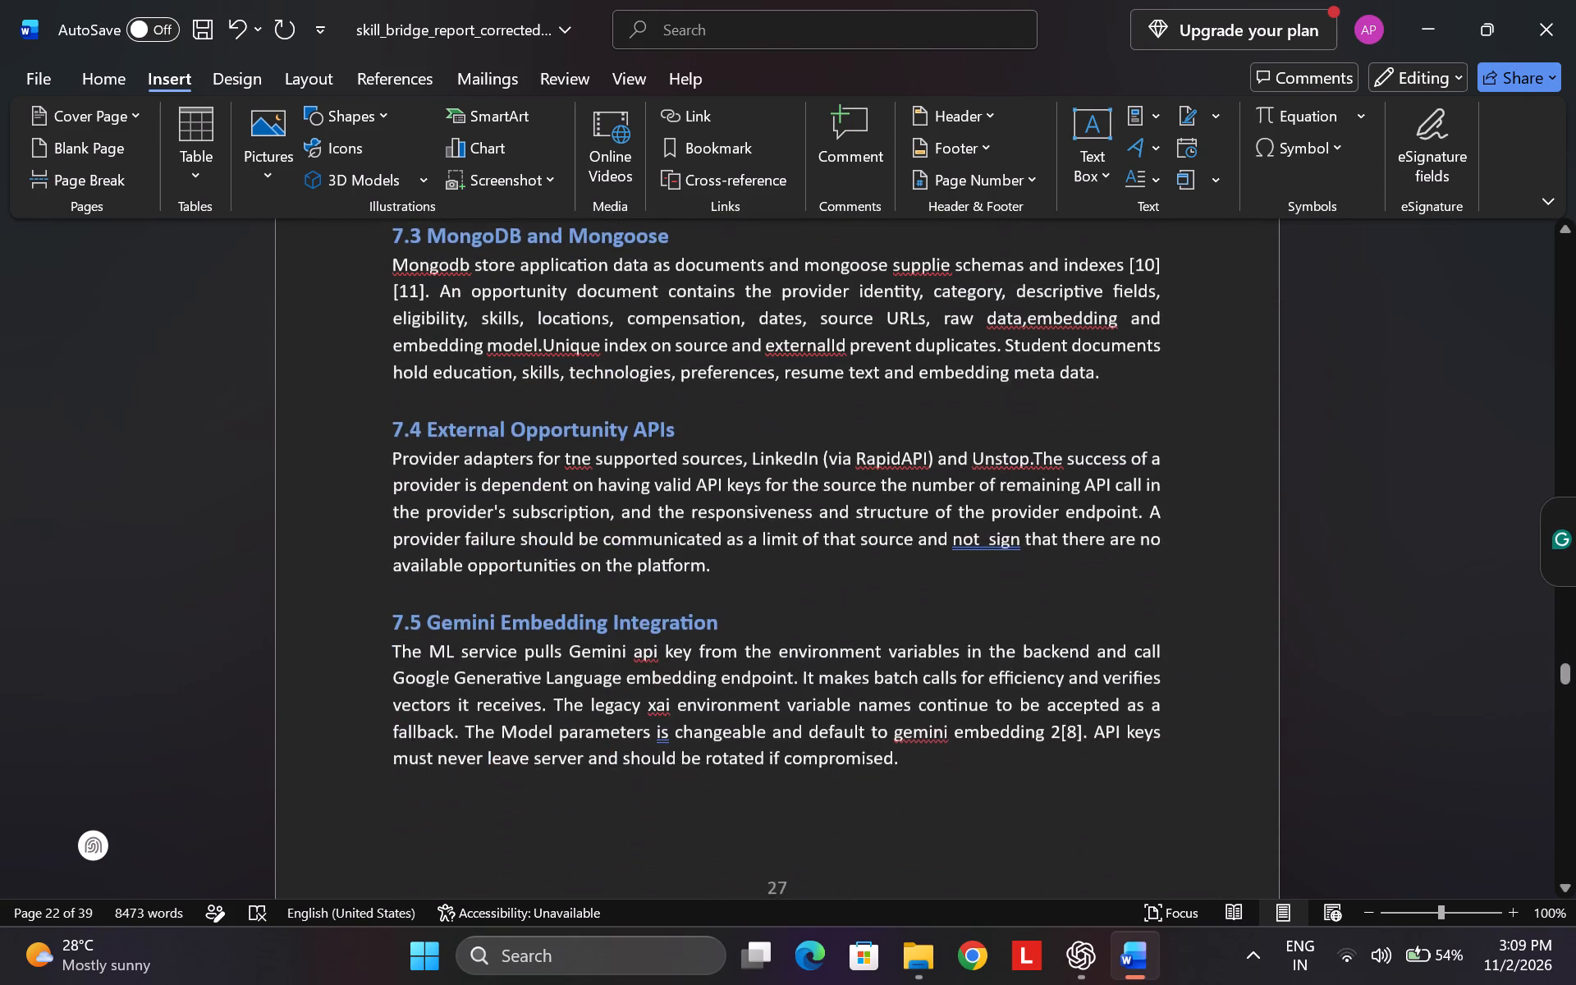
scroll(695, 600, "up", 1)
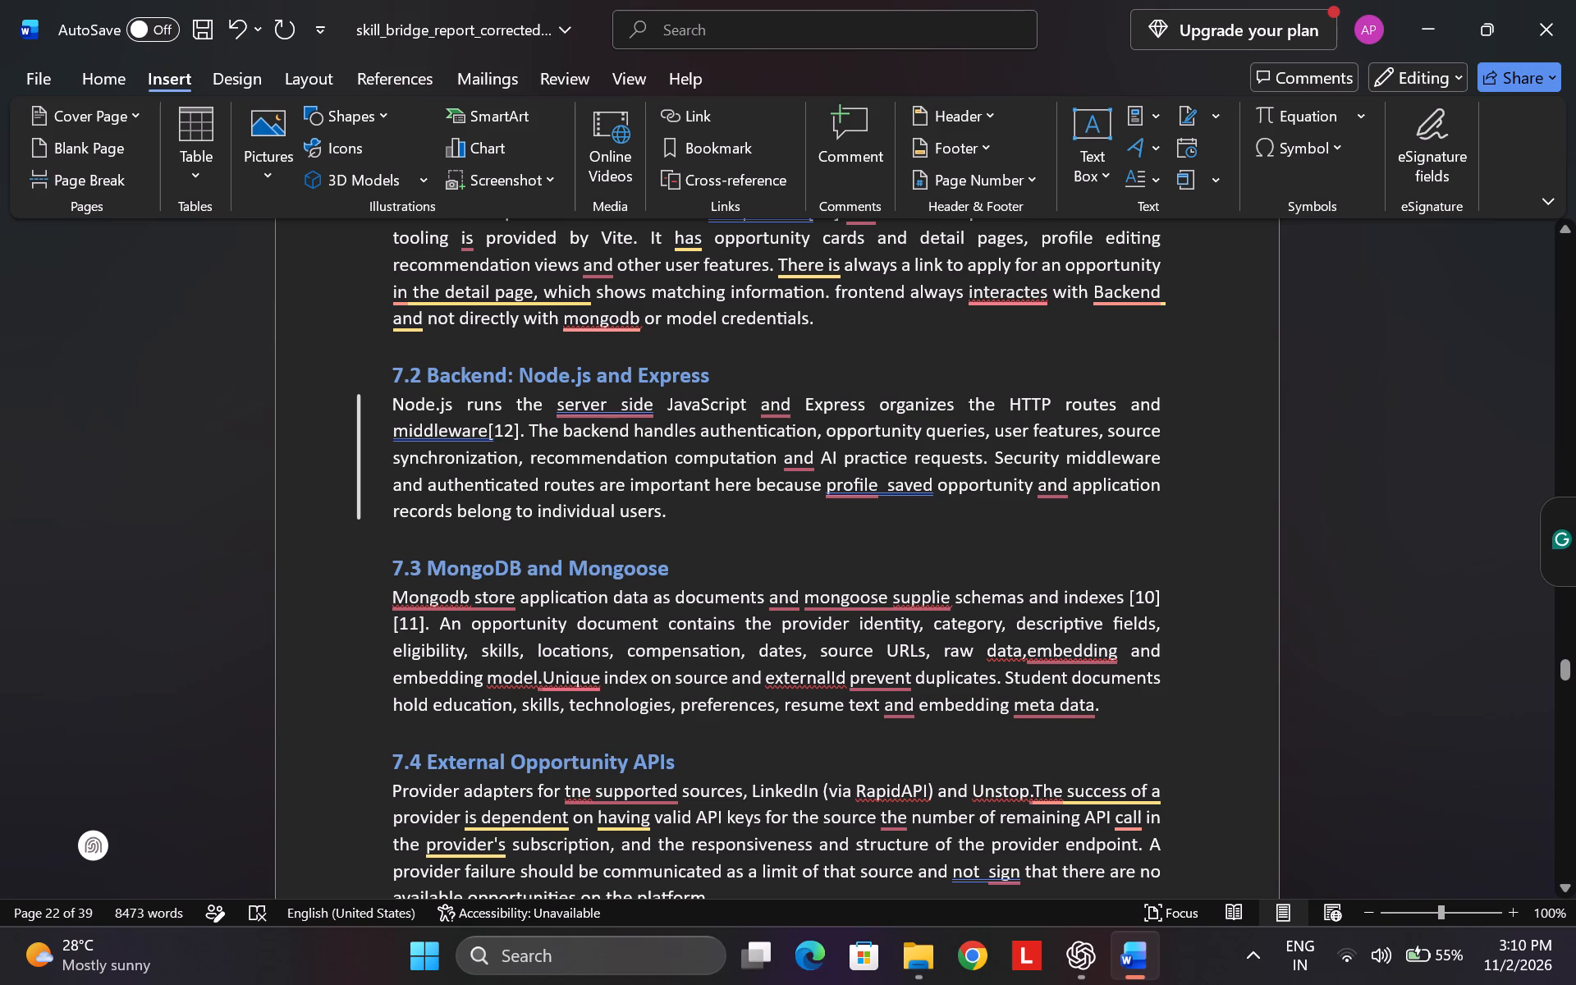
scroll(611, 490, "down", 1)
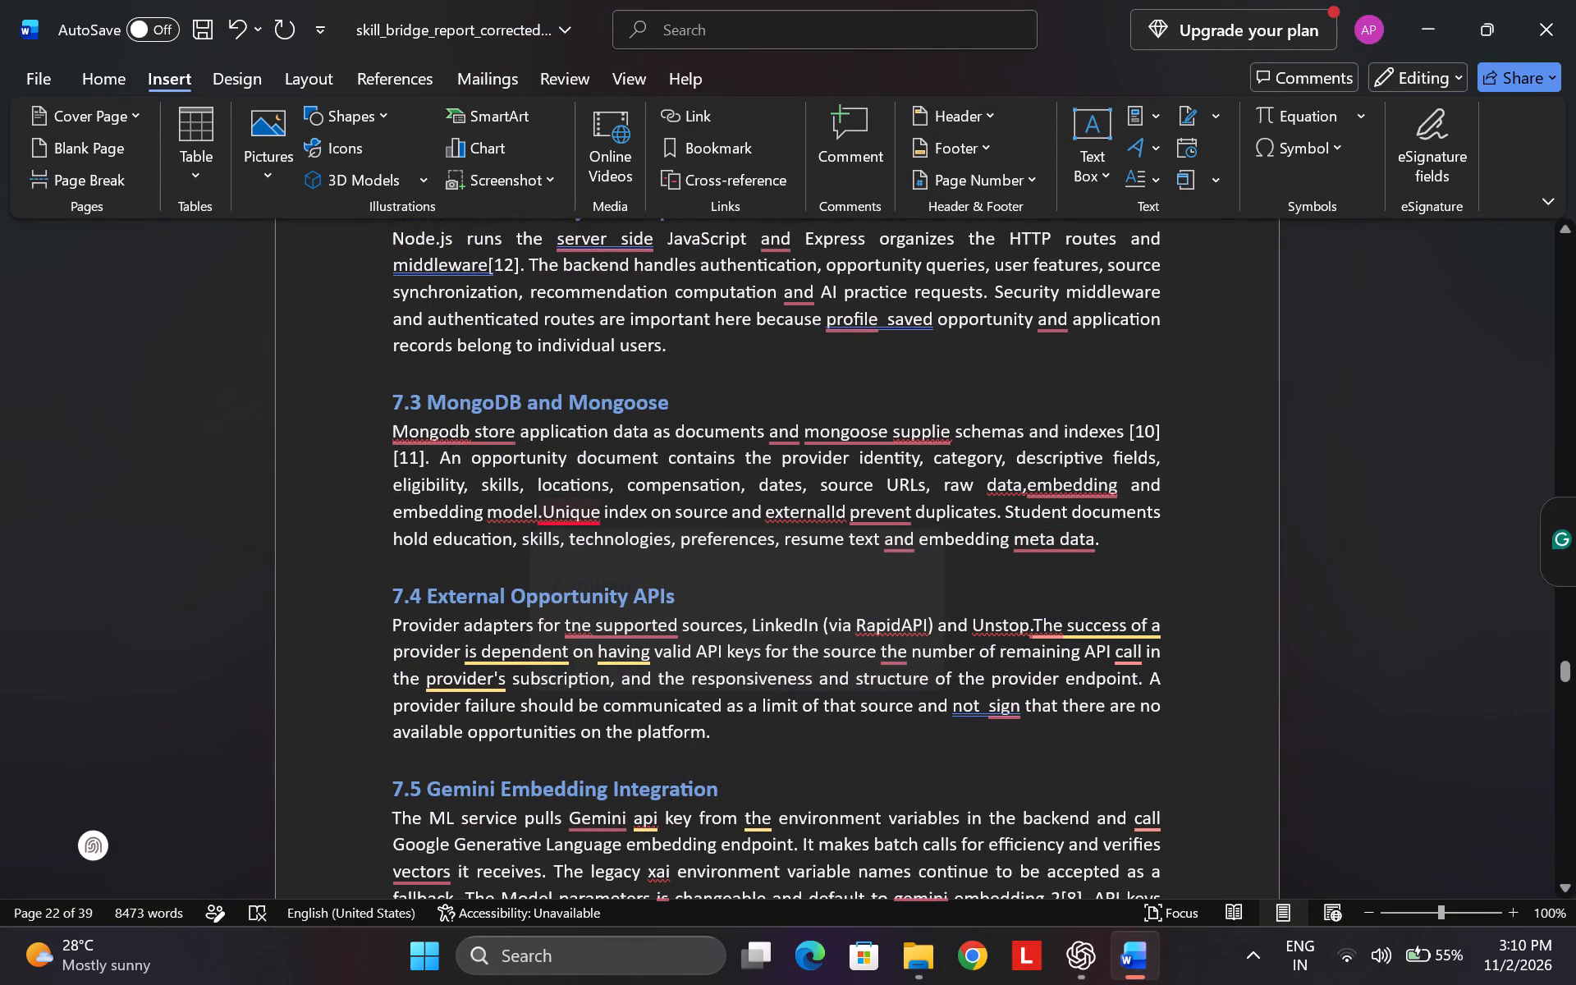
left_click_drag(541, 512, 1106, 550)
key("BackSpace")
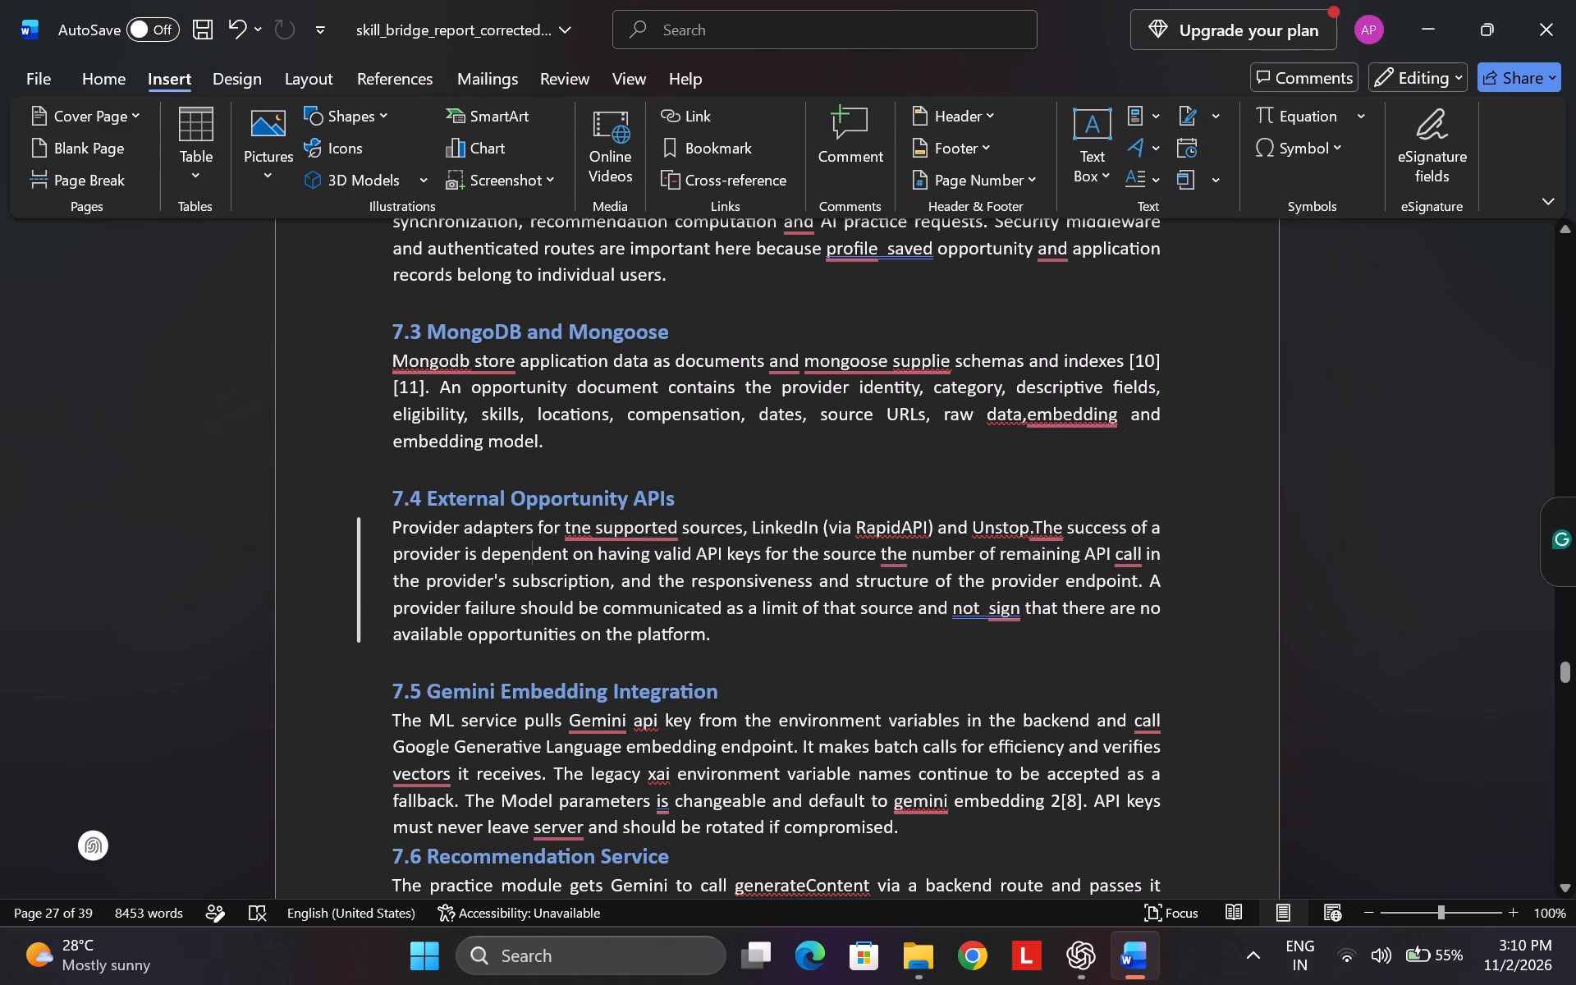
left_click_drag(392, 529, 1032, 537)
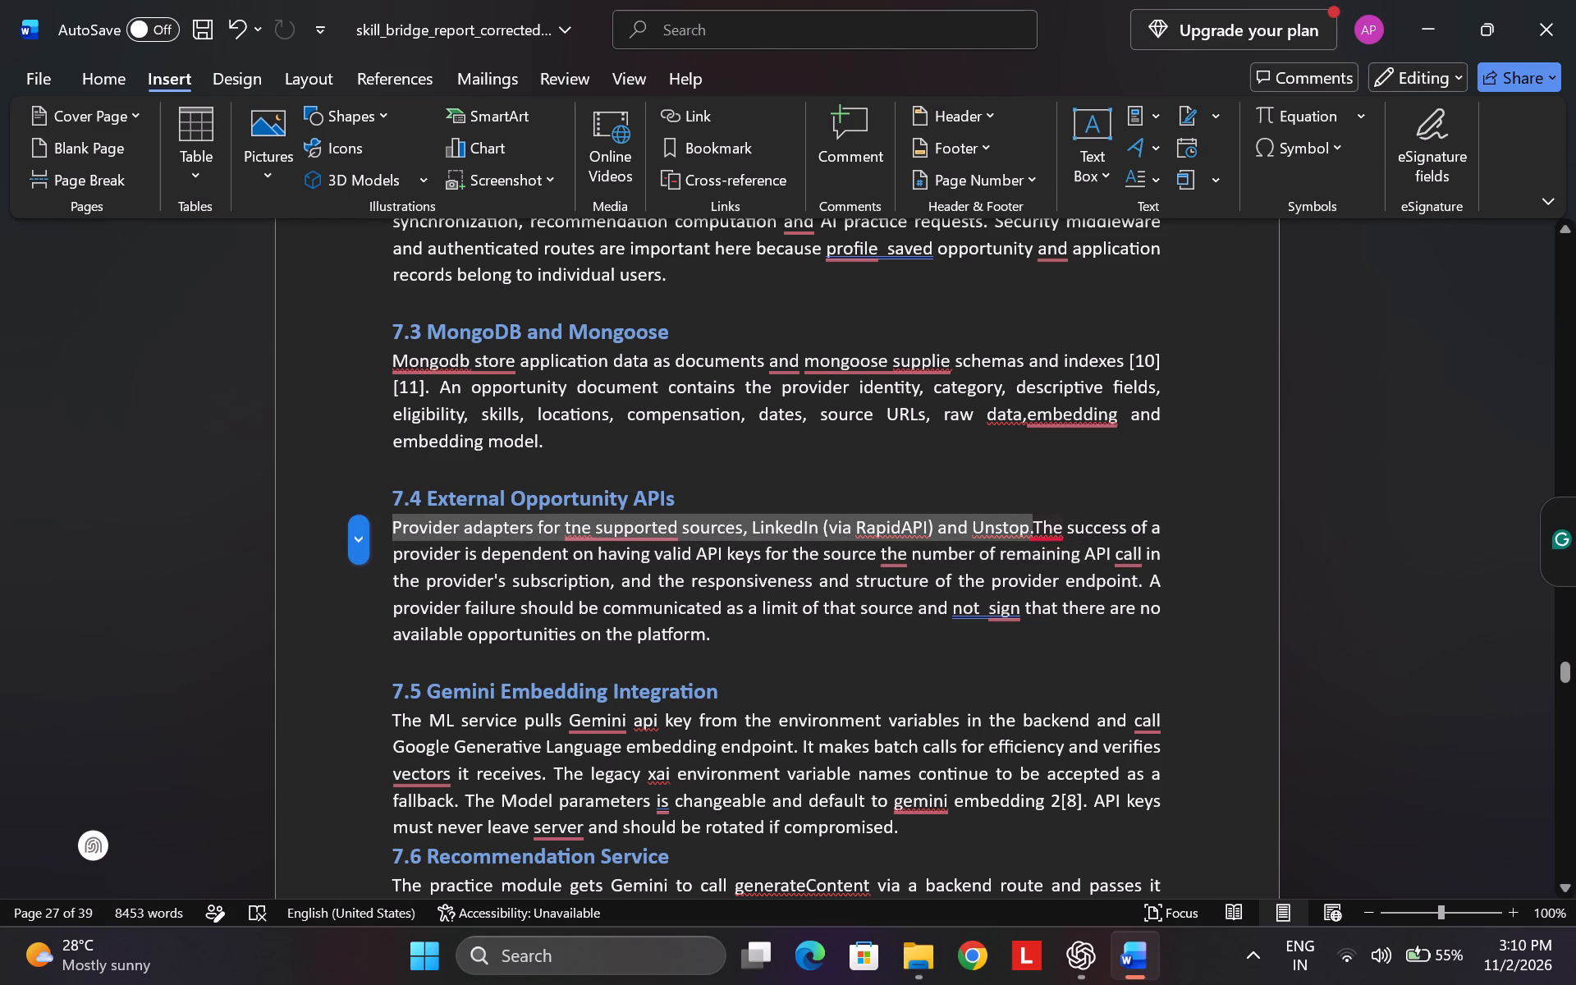
left_click_drag(1032, 537, 1032, 529)
key("BackSpace")
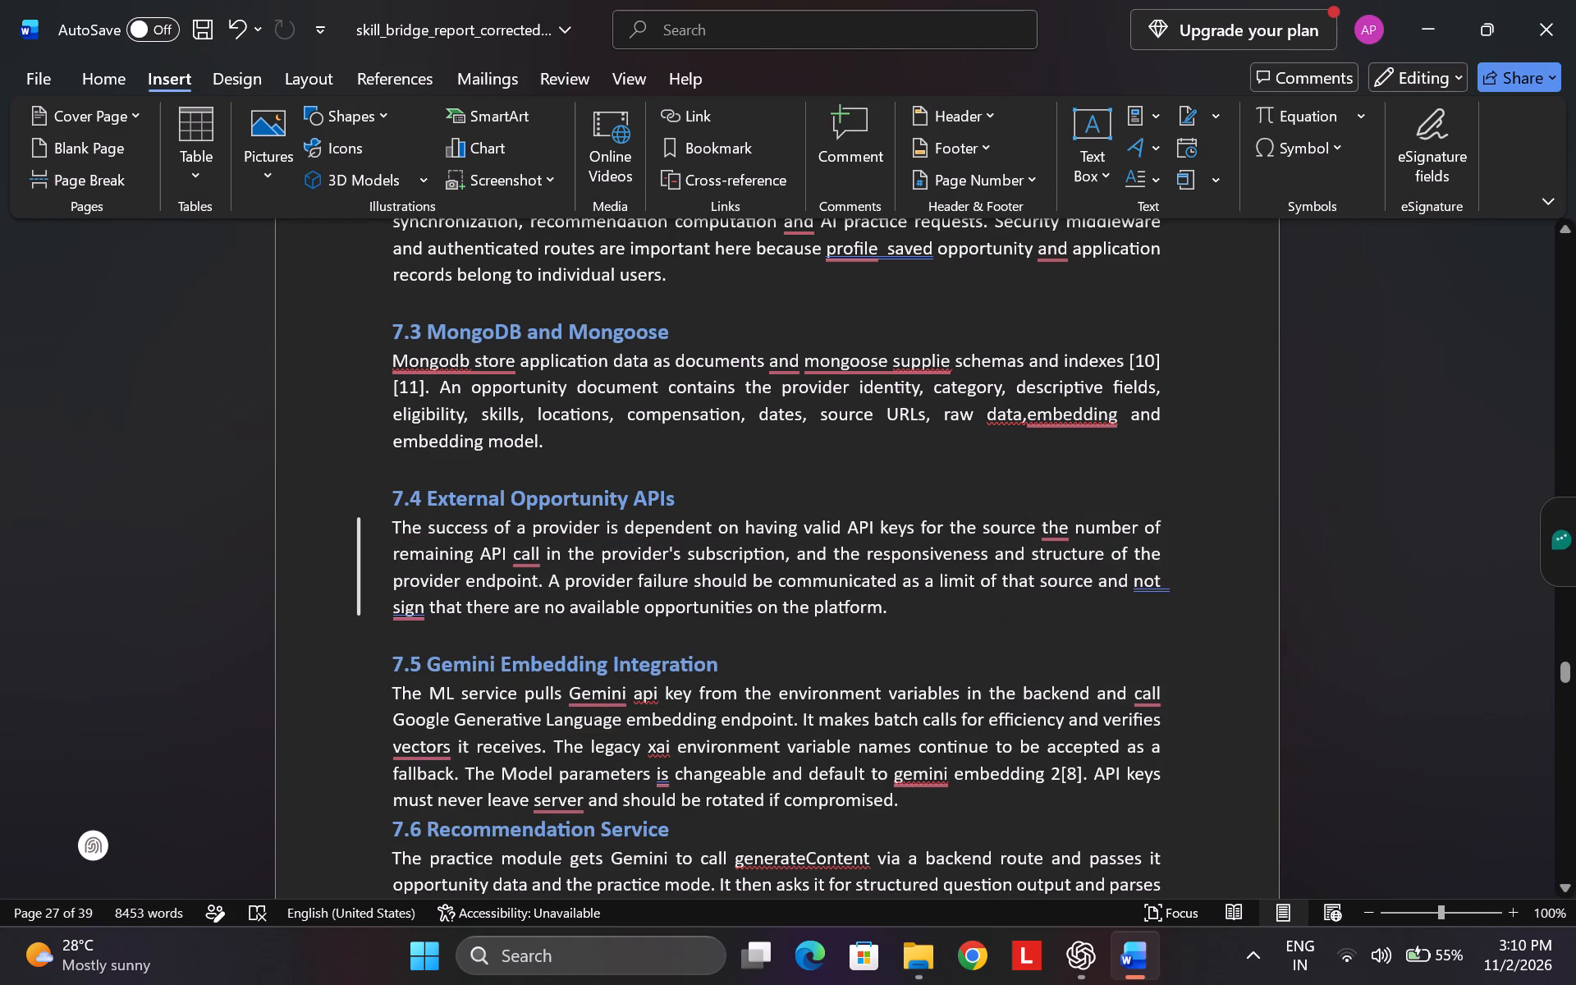
Copy the text from "The Model parameters" through "if compromised." in section 7.5 to the end of section 7.2 Backend: Node.js and Express.
scroll(914, 626, "down", 1)
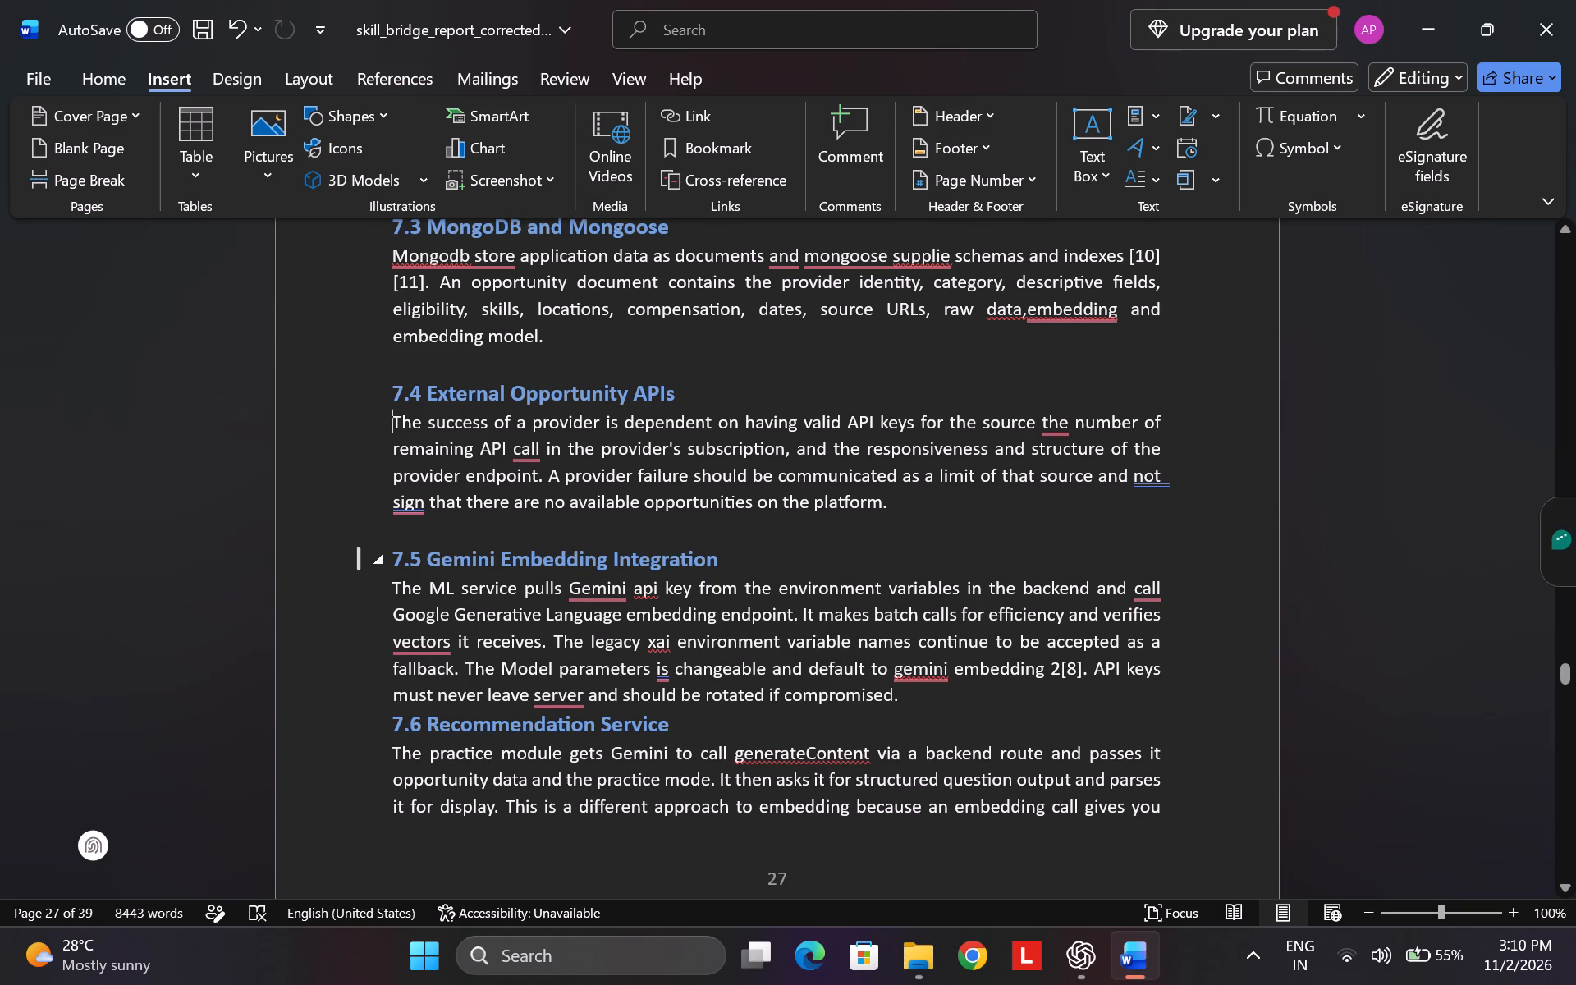
left_click_drag(461, 671, 875, 691)
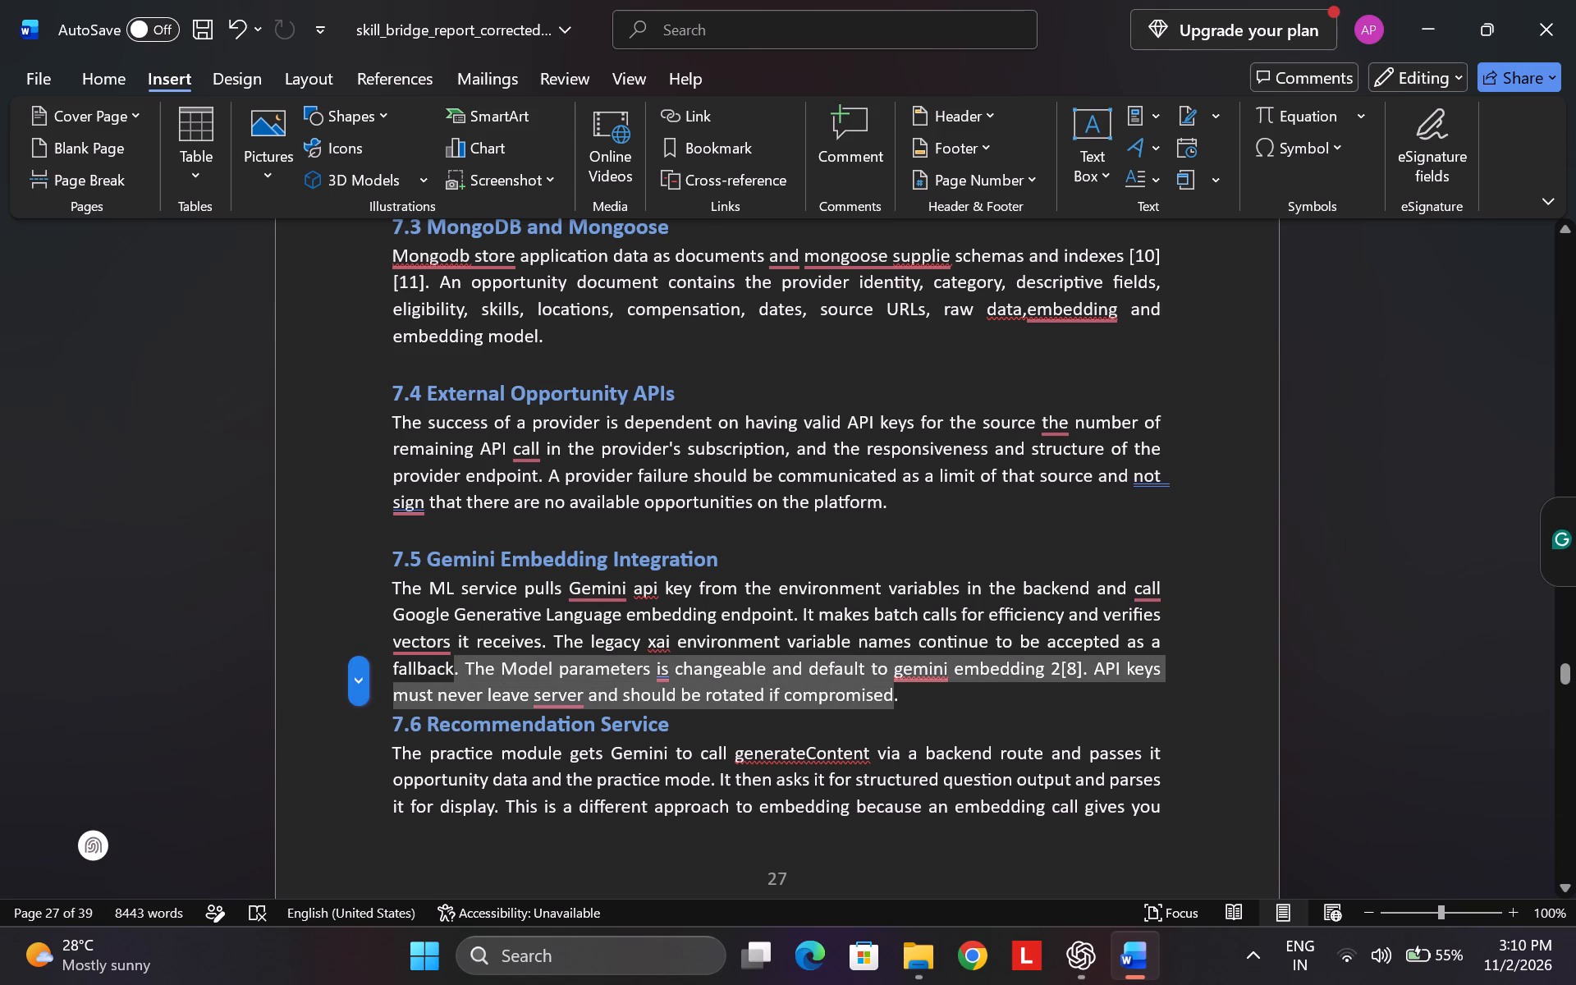
left_click_drag(875, 691, 901, 694)
key("ctrl+c")
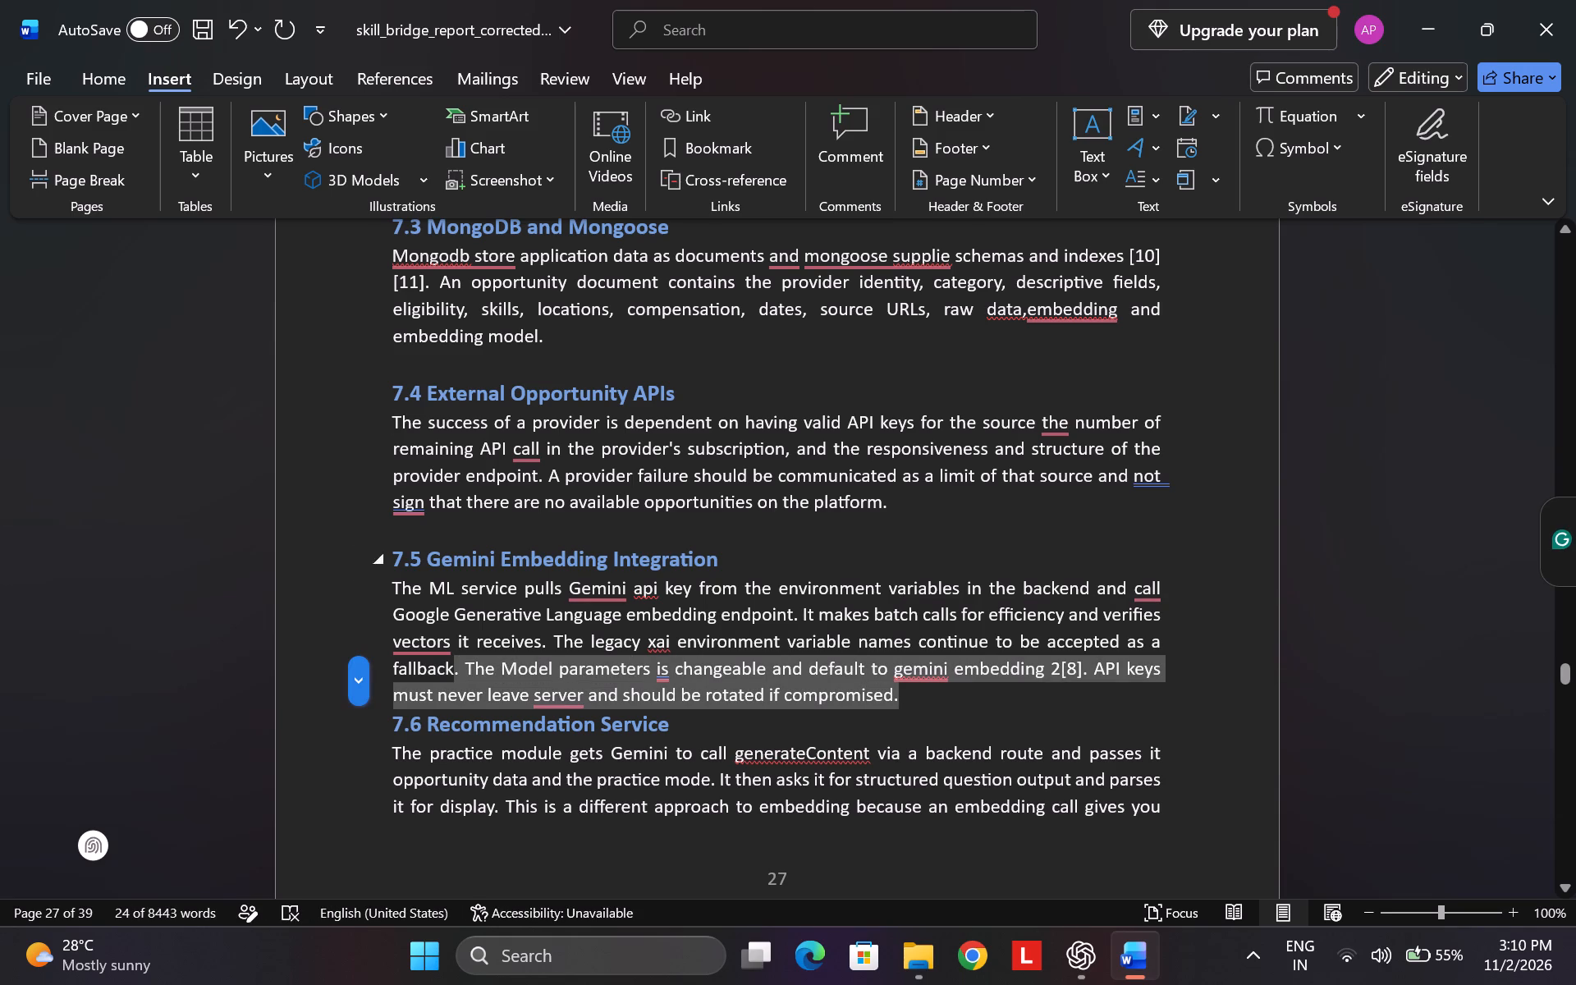
scroll(709, 543, "up", 1)
left_click(586, 530)
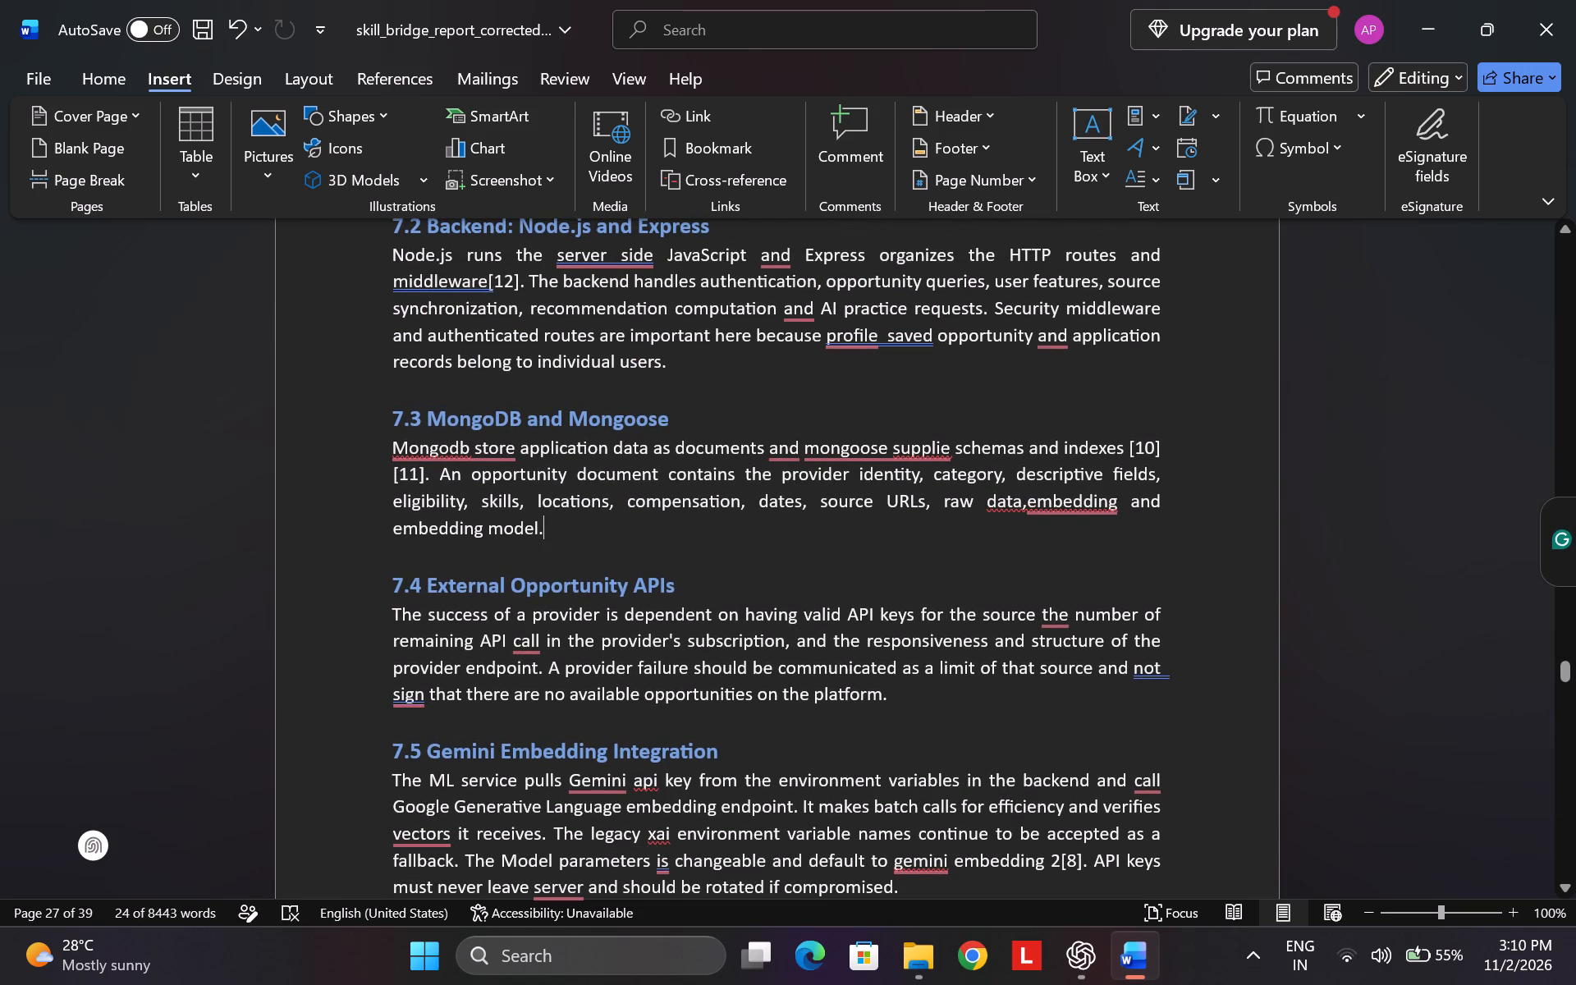
left_click(421, 478)
left_click(429, 477)
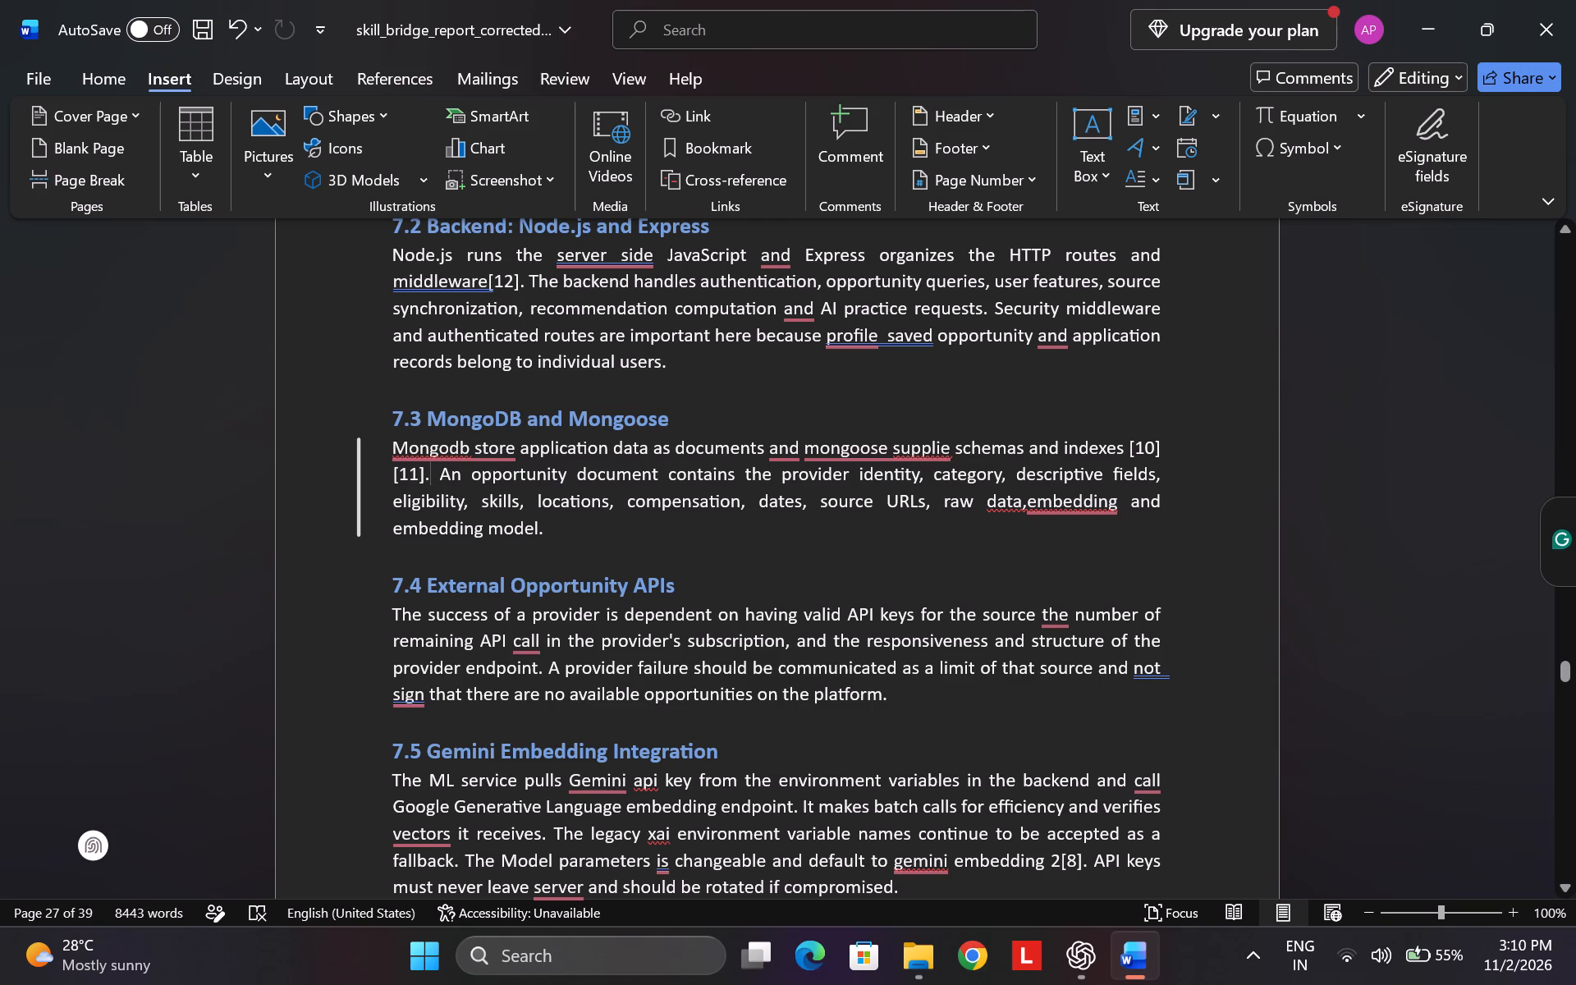
scroll(441, 474, "up", 1)
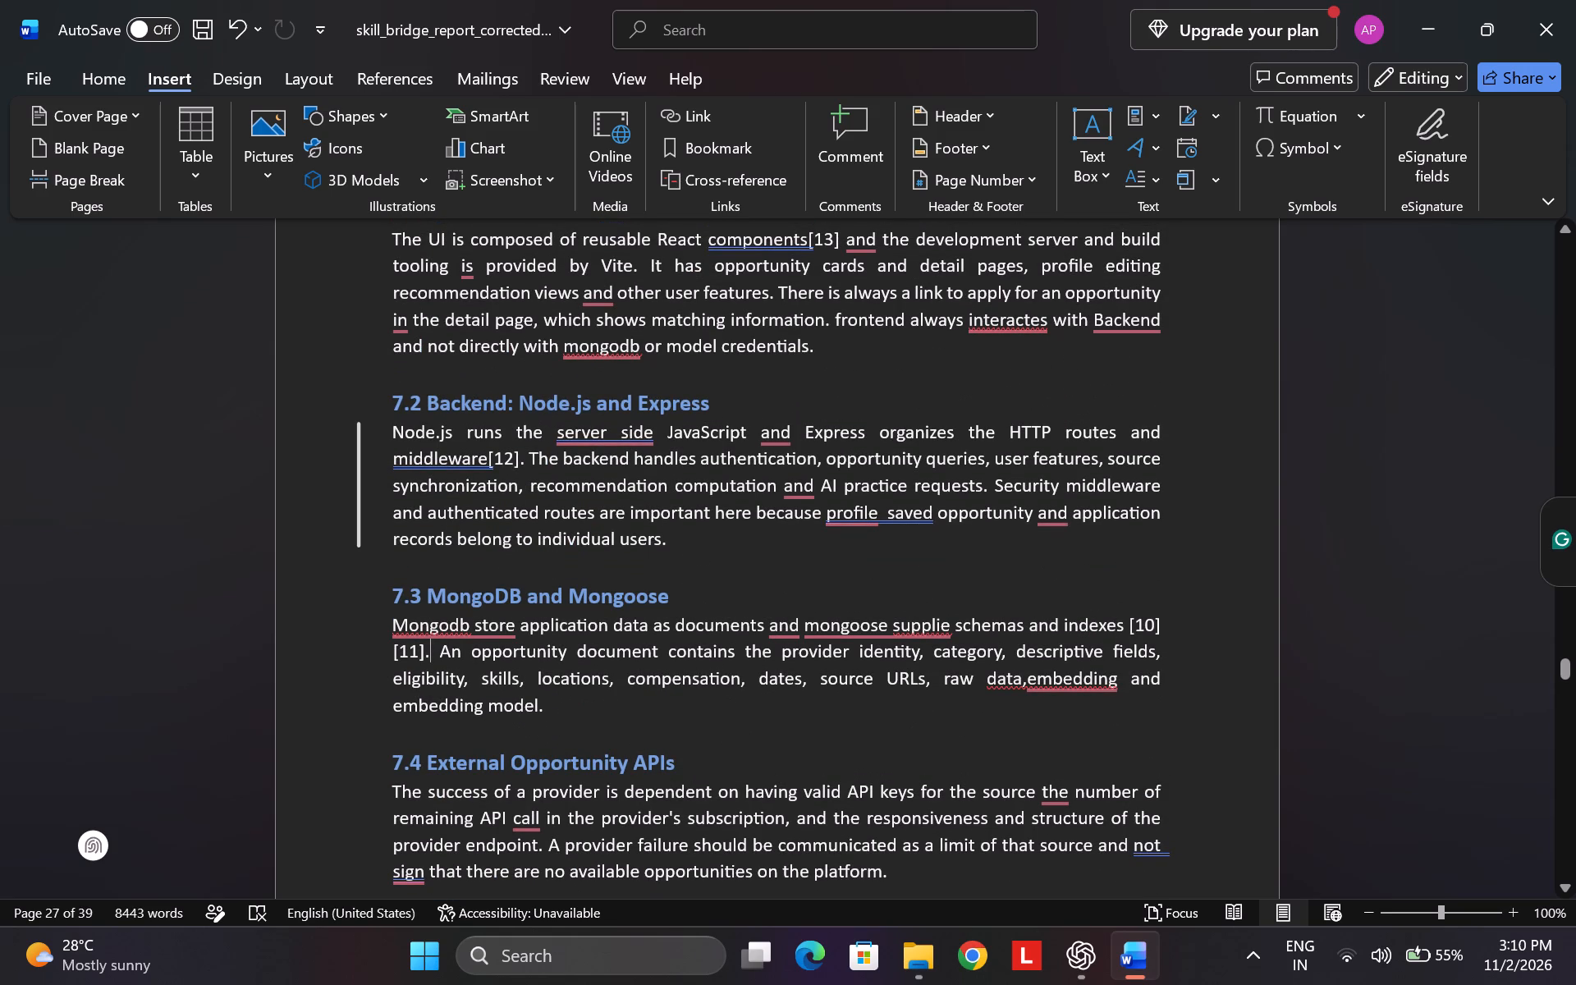
left_click(688, 532)
key("ctrl+v")
Remove the extra full stop after "individual users." in section 7.2.
scroll(688, 532, "down", 1)
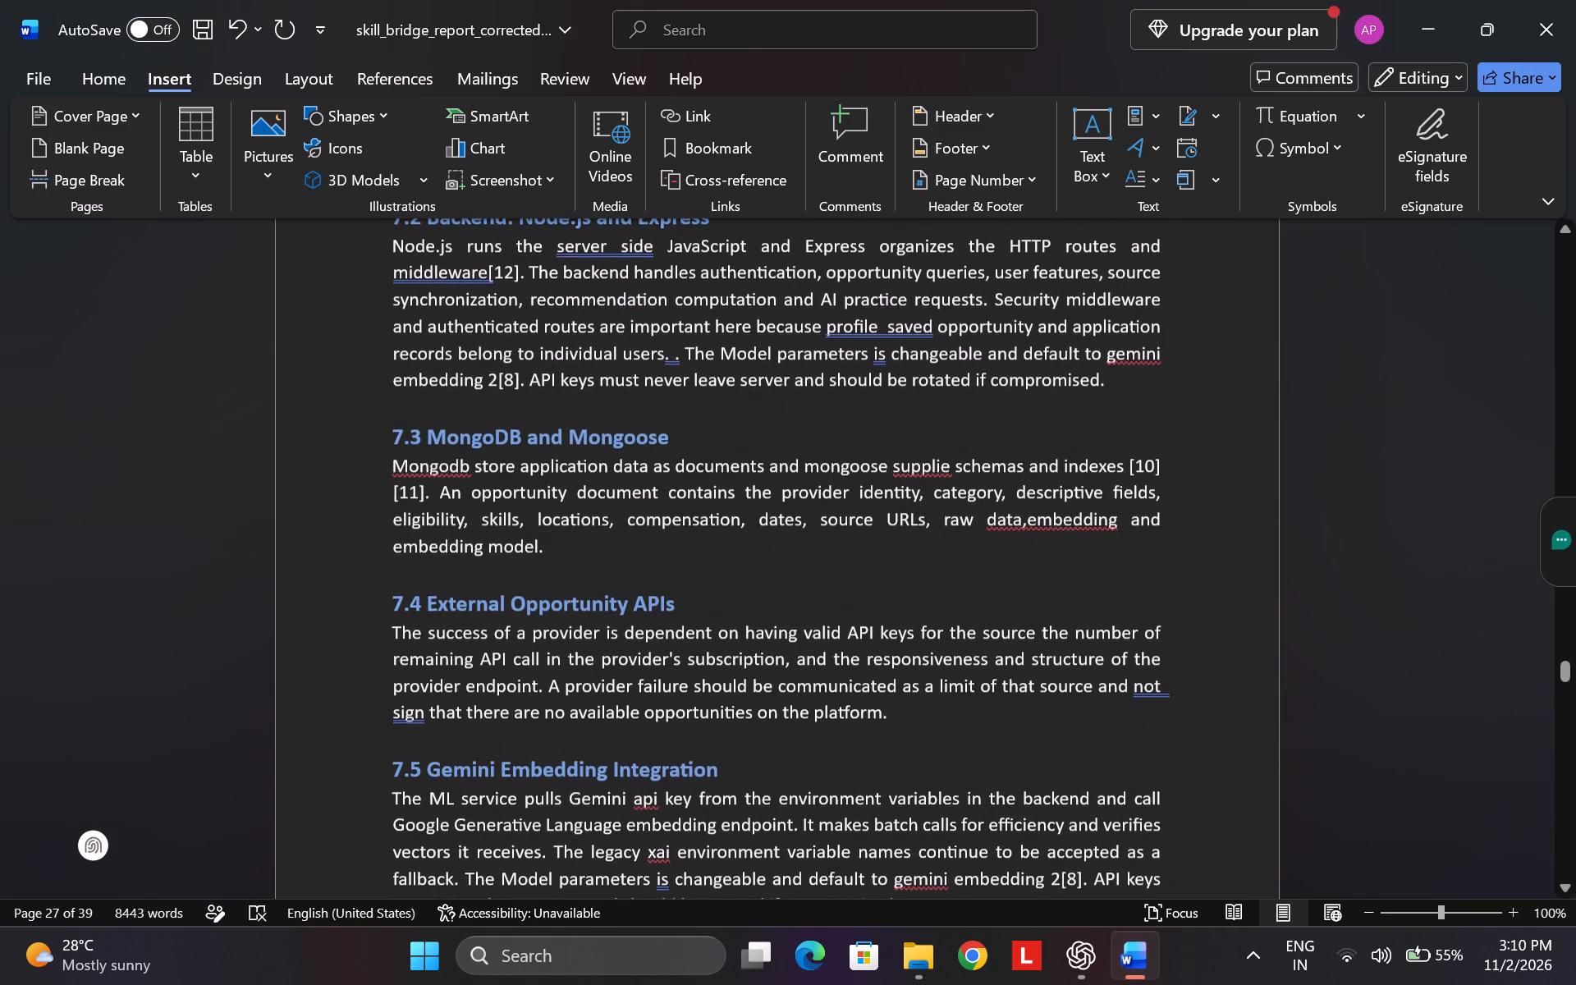
left_click(680, 357)
key("BackSpace")
Delete items 6 through 9 from the numbered list in section 8.5 Limitations.
scroll(680, 357, "down", 1)
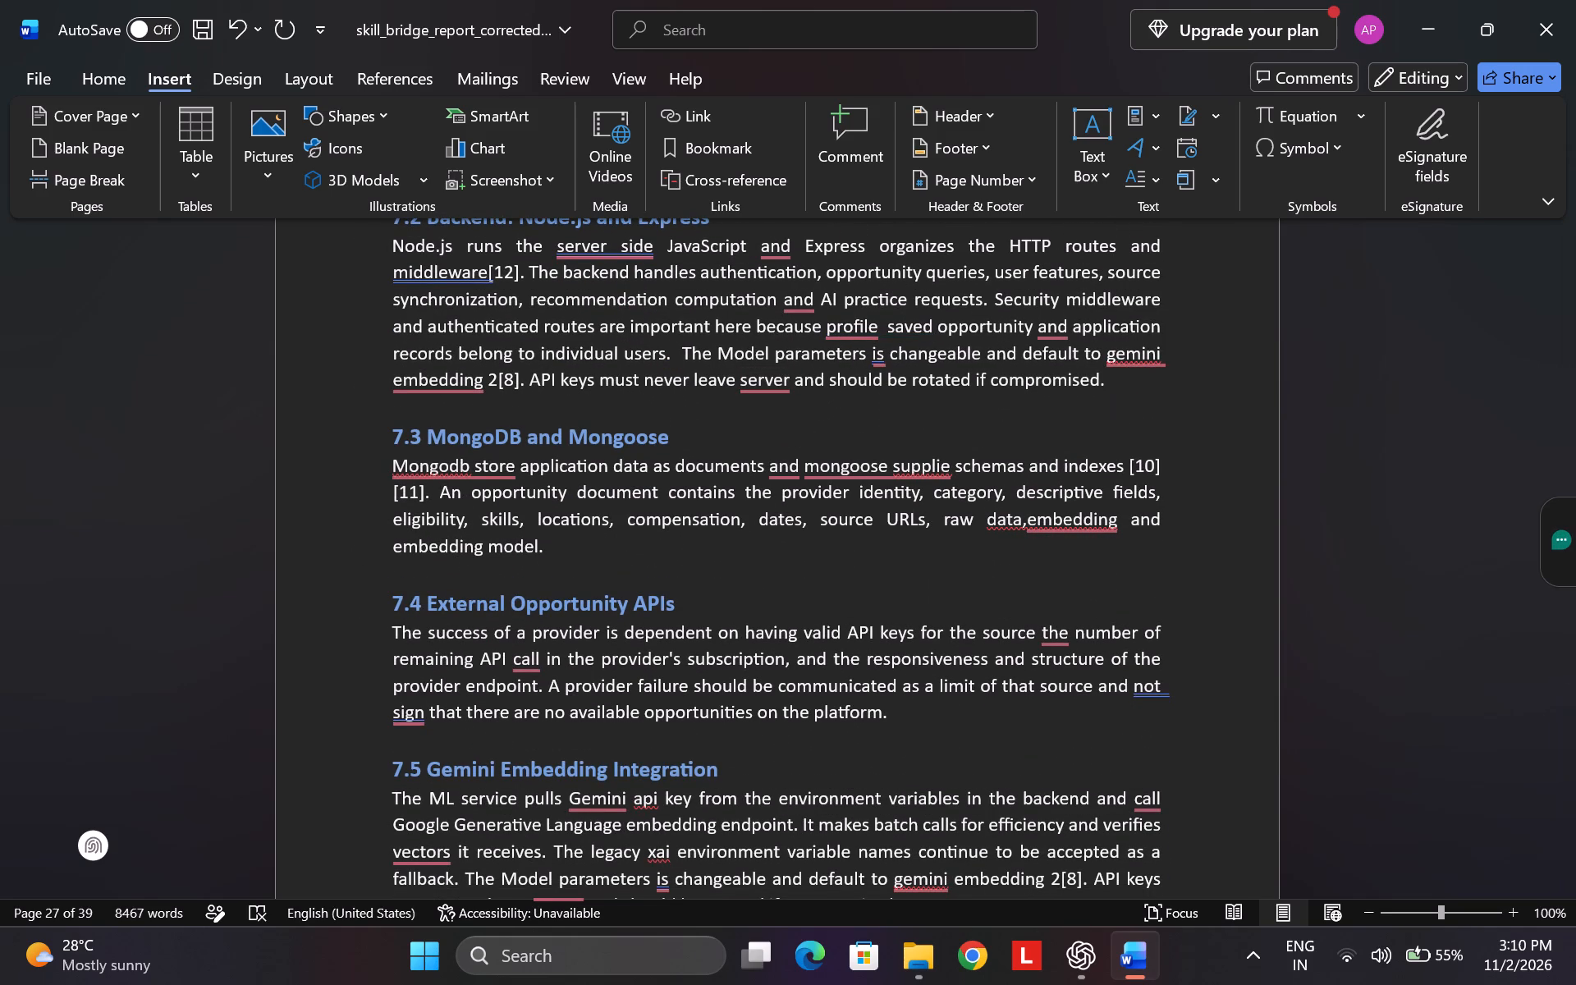
scroll(680, 357, "down", 1)
scroll(633, 406, "down", 2)
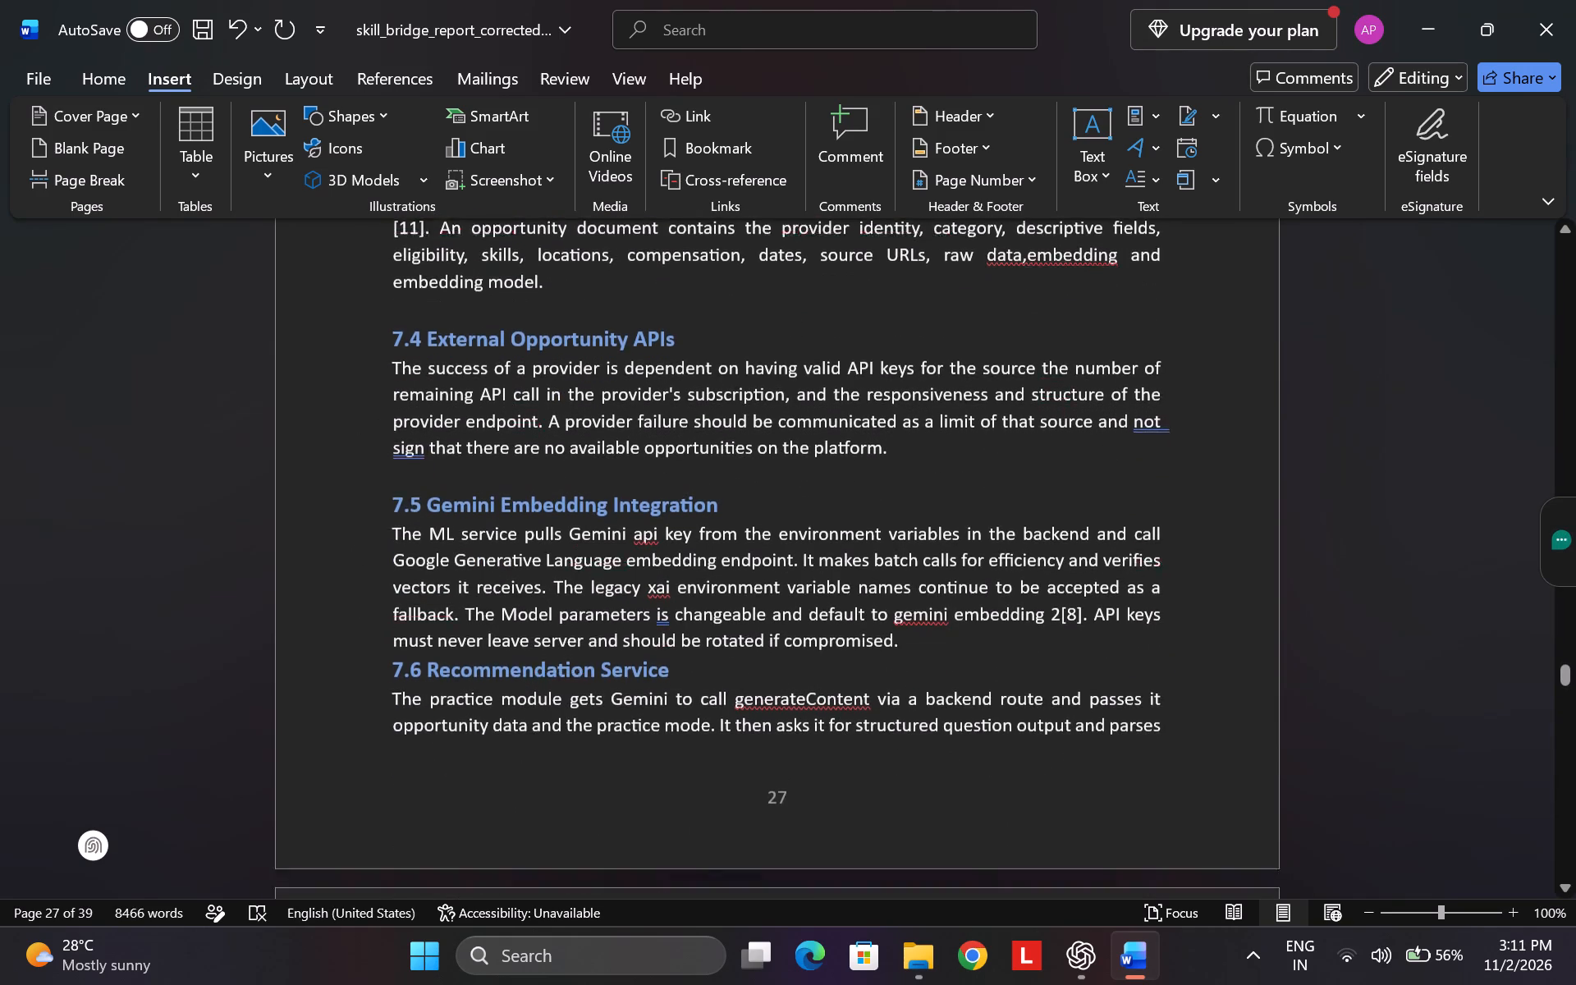
scroll(633, 406, "down", 3)
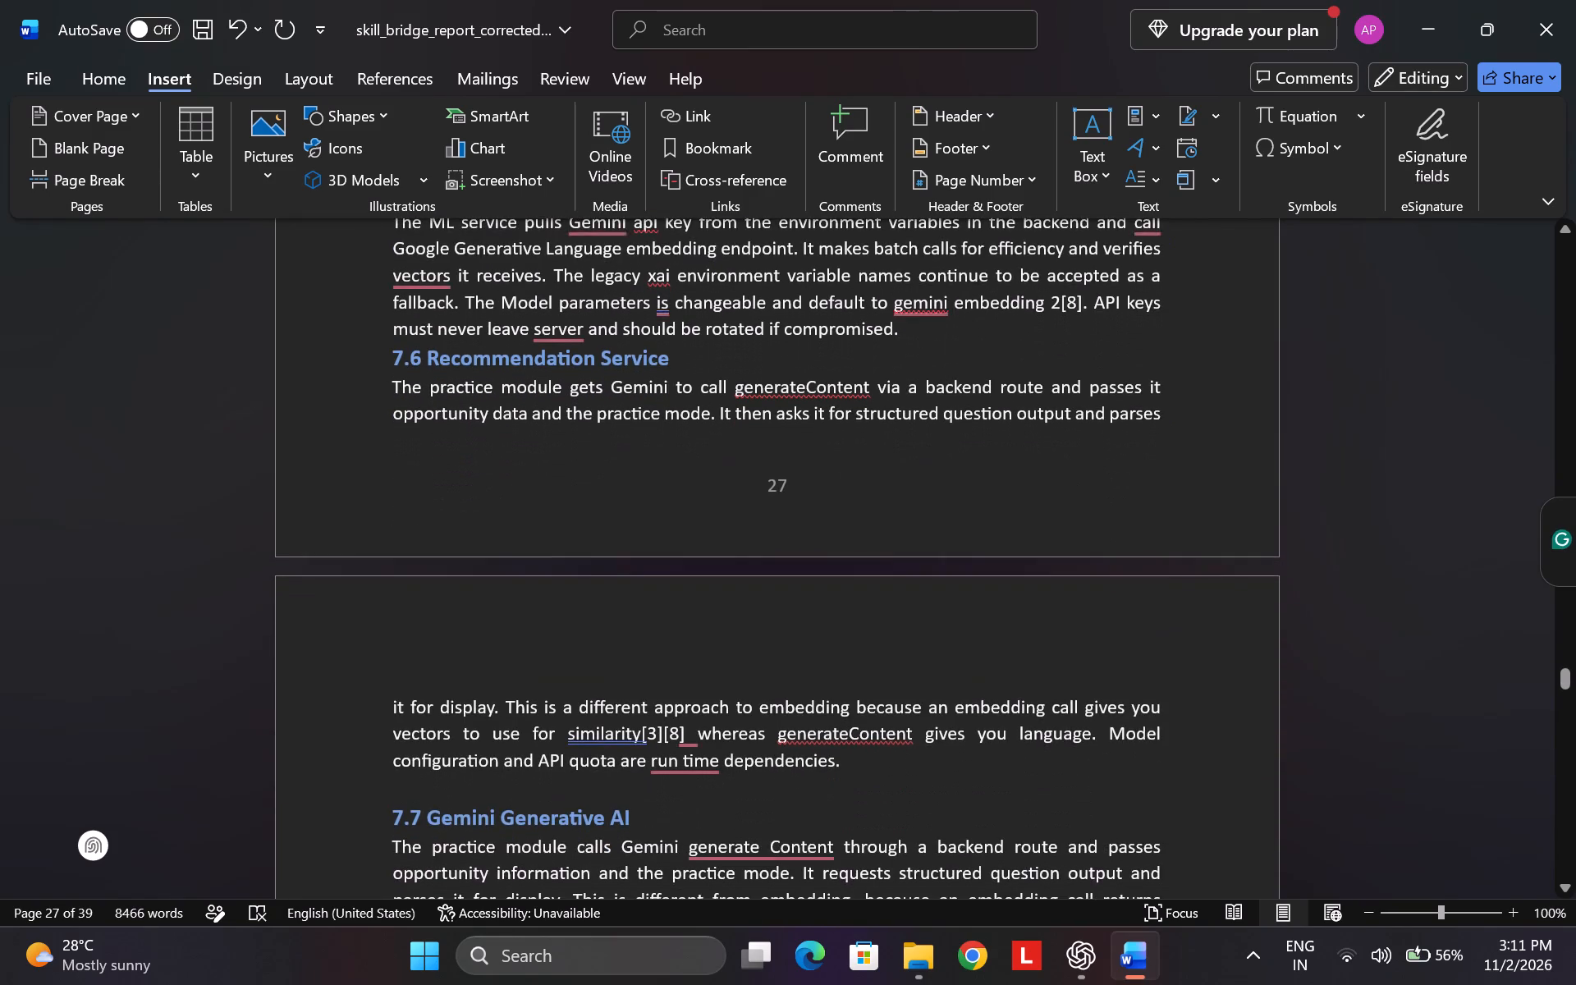
scroll(633, 406, "down", 3)
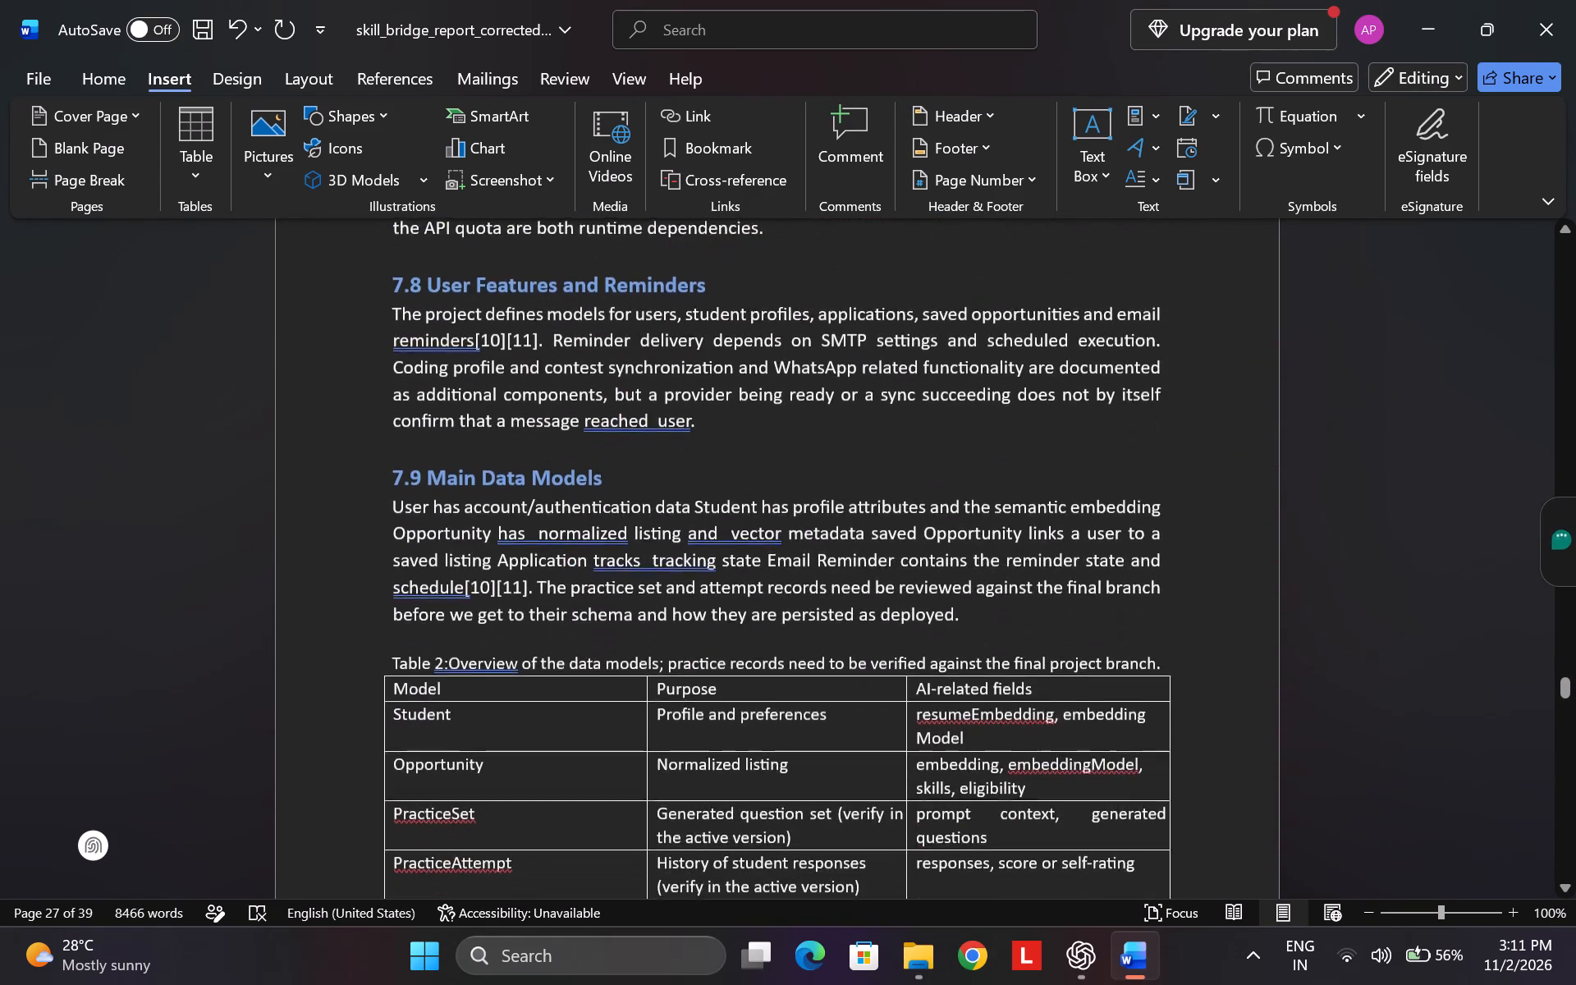
scroll(633, 406, "down", 2)
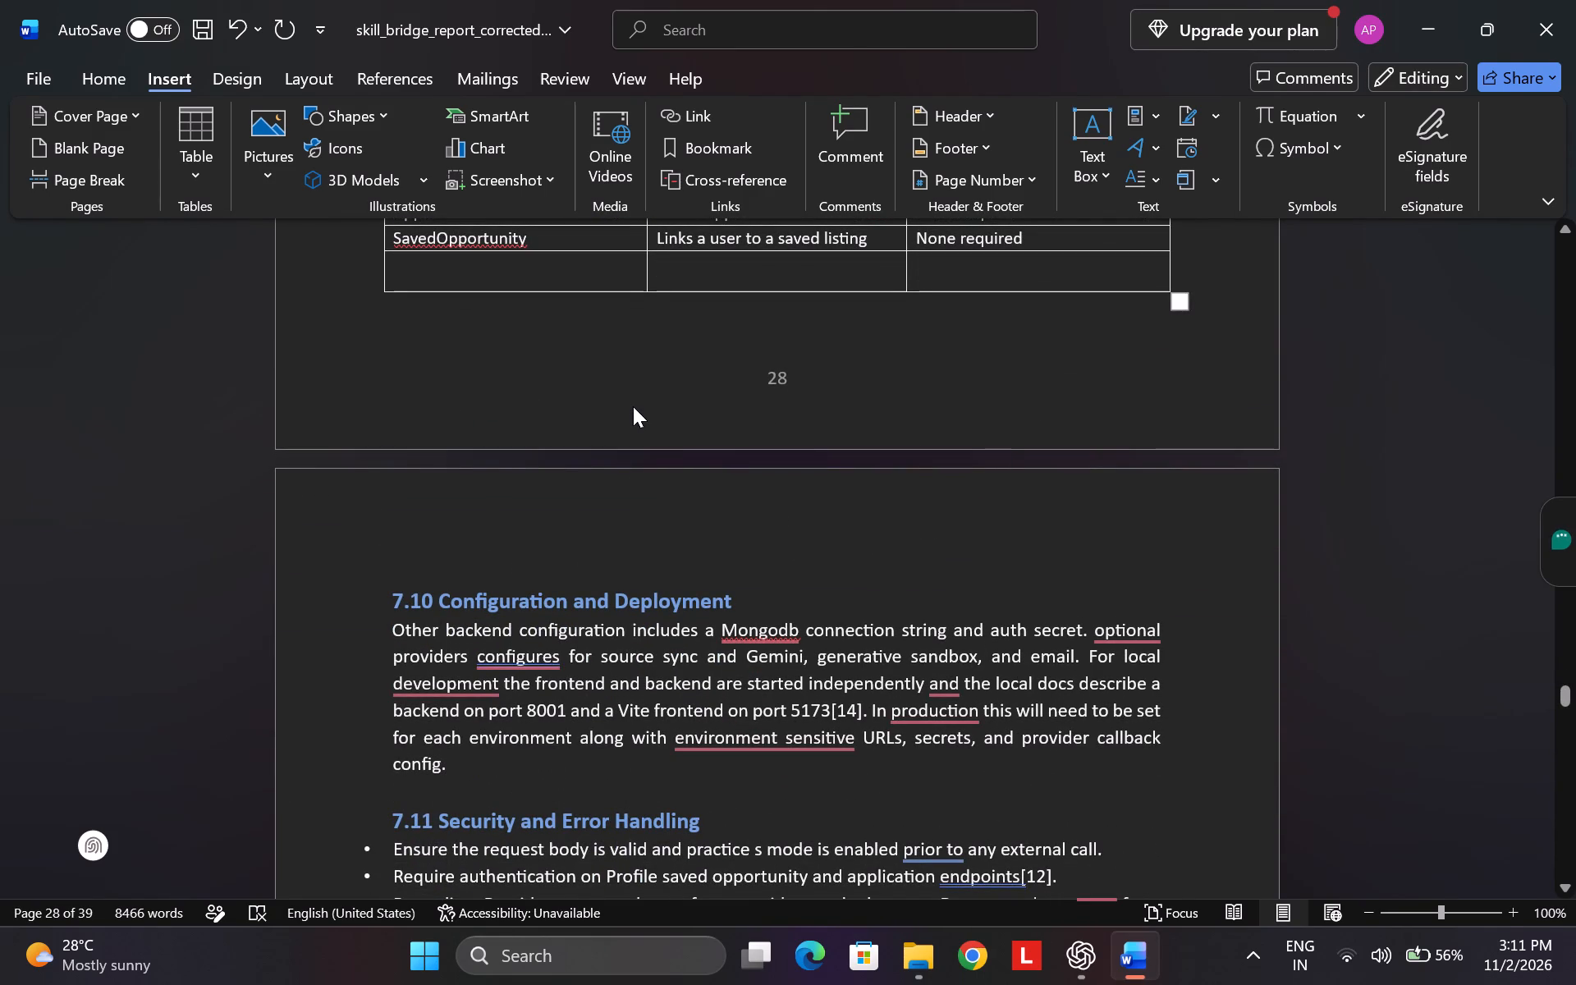
scroll(633, 406, "down", 5)
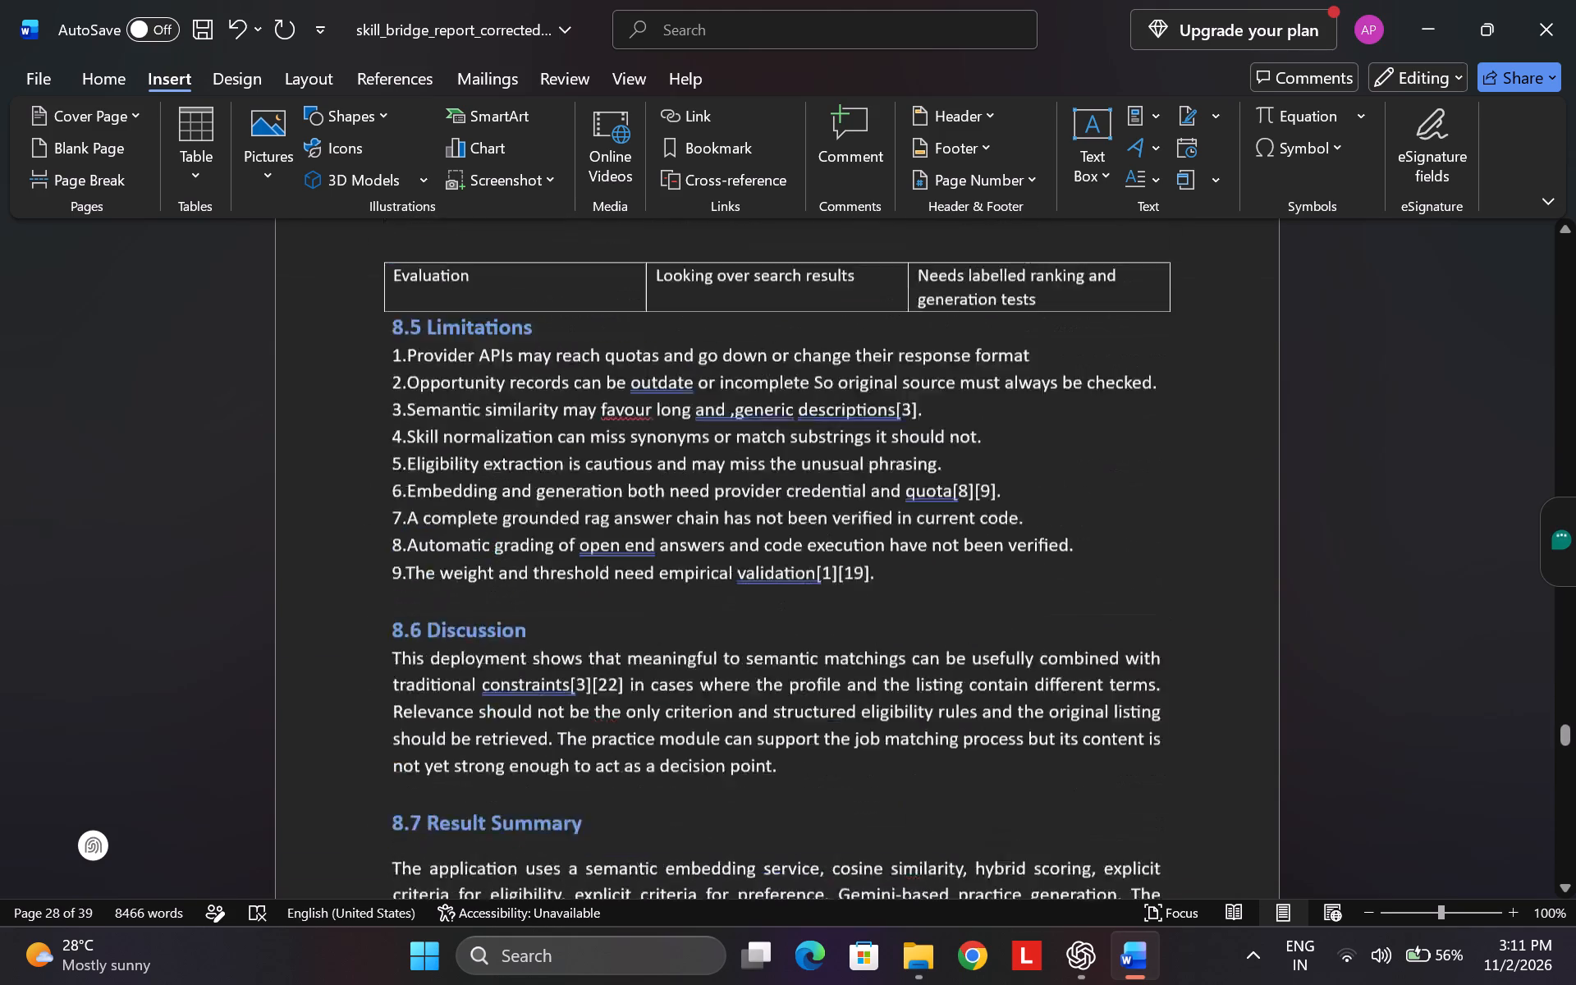
scroll(633, 406, "up", 1)
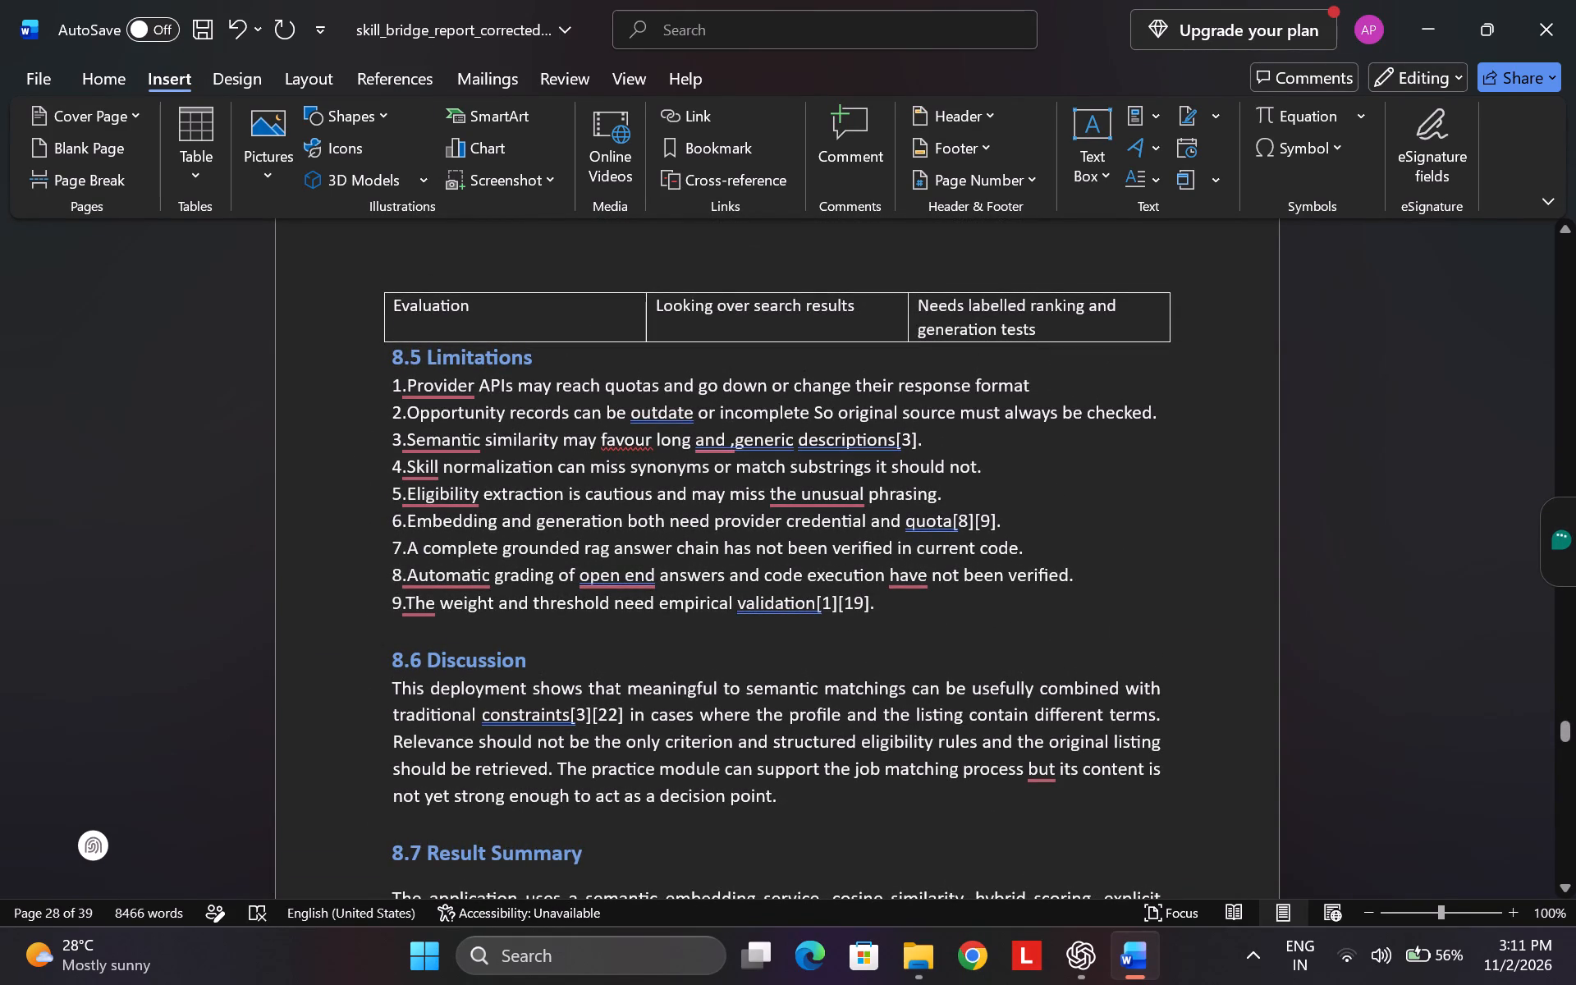
left_click_drag(388, 522, 796, 576)
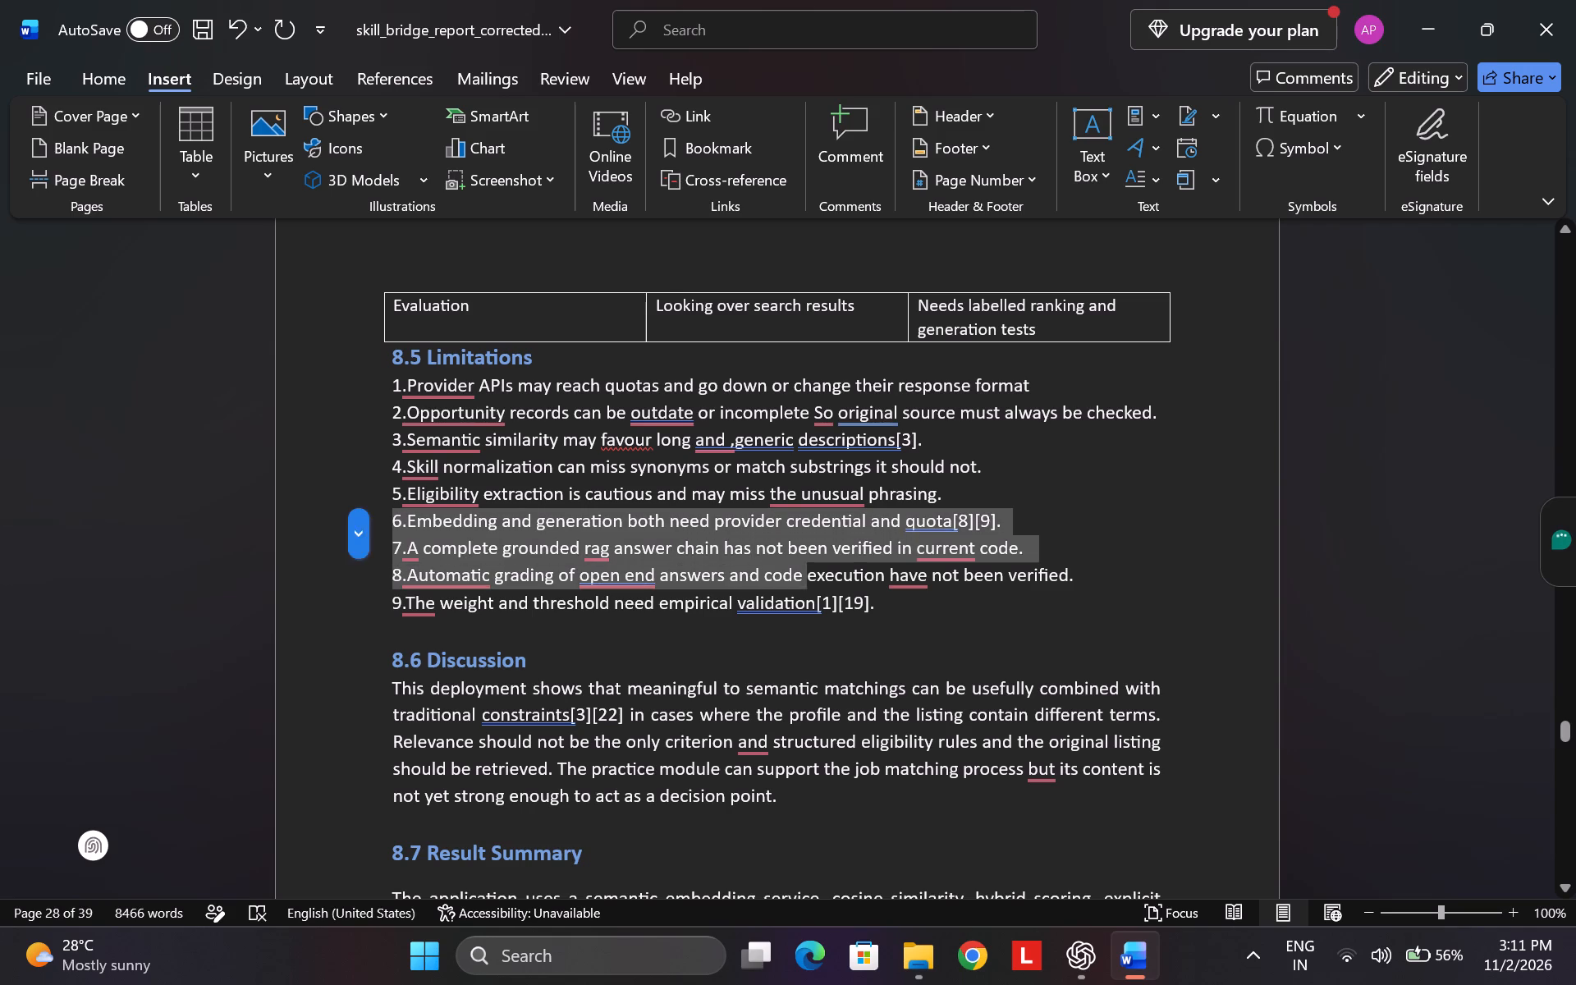
left_click_drag(796, 576, 891, 617)
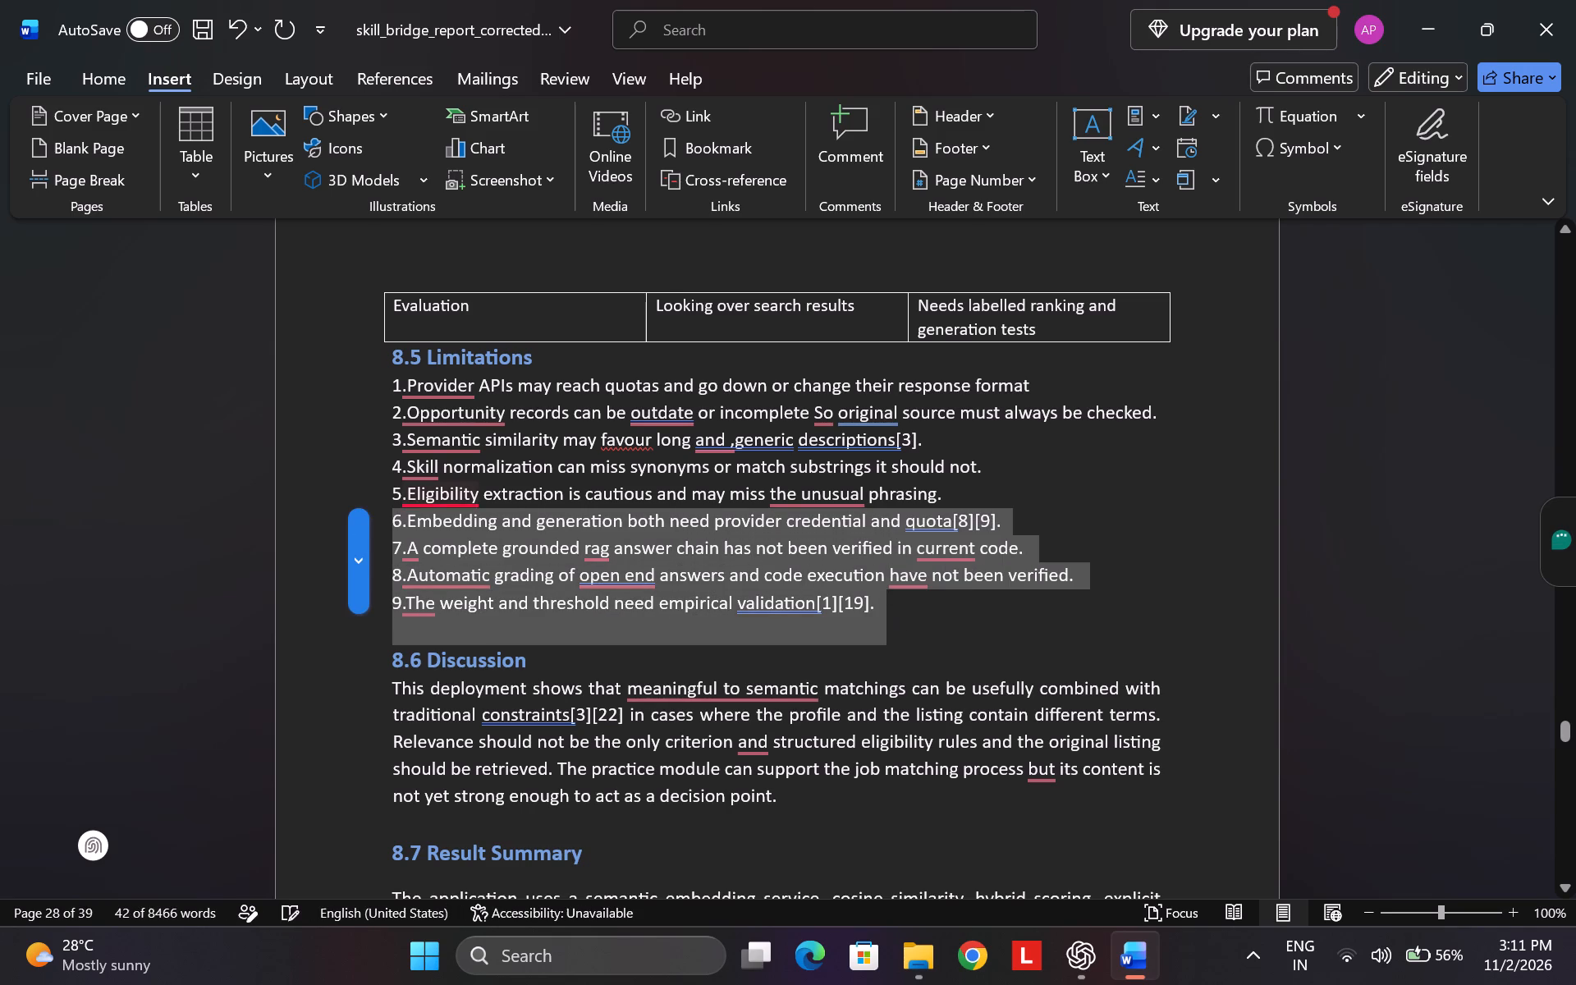
key("BackSpace")
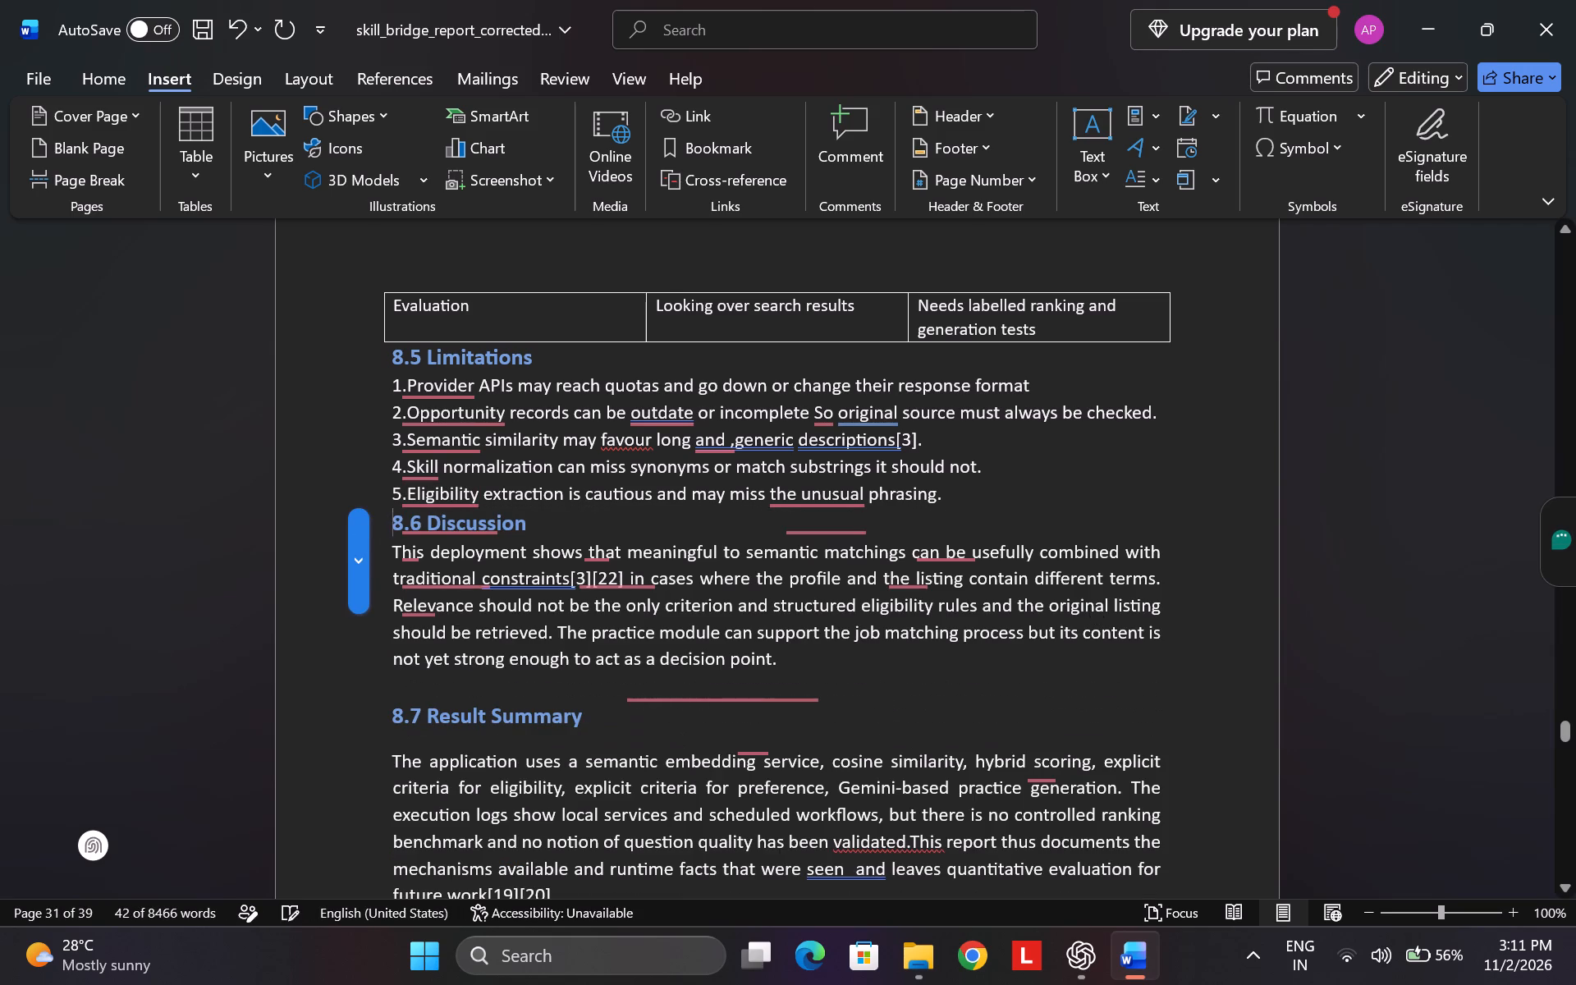
Insert a blank line between list item 5 and the heading 8.6 Discussion.
left_click(971, 478)
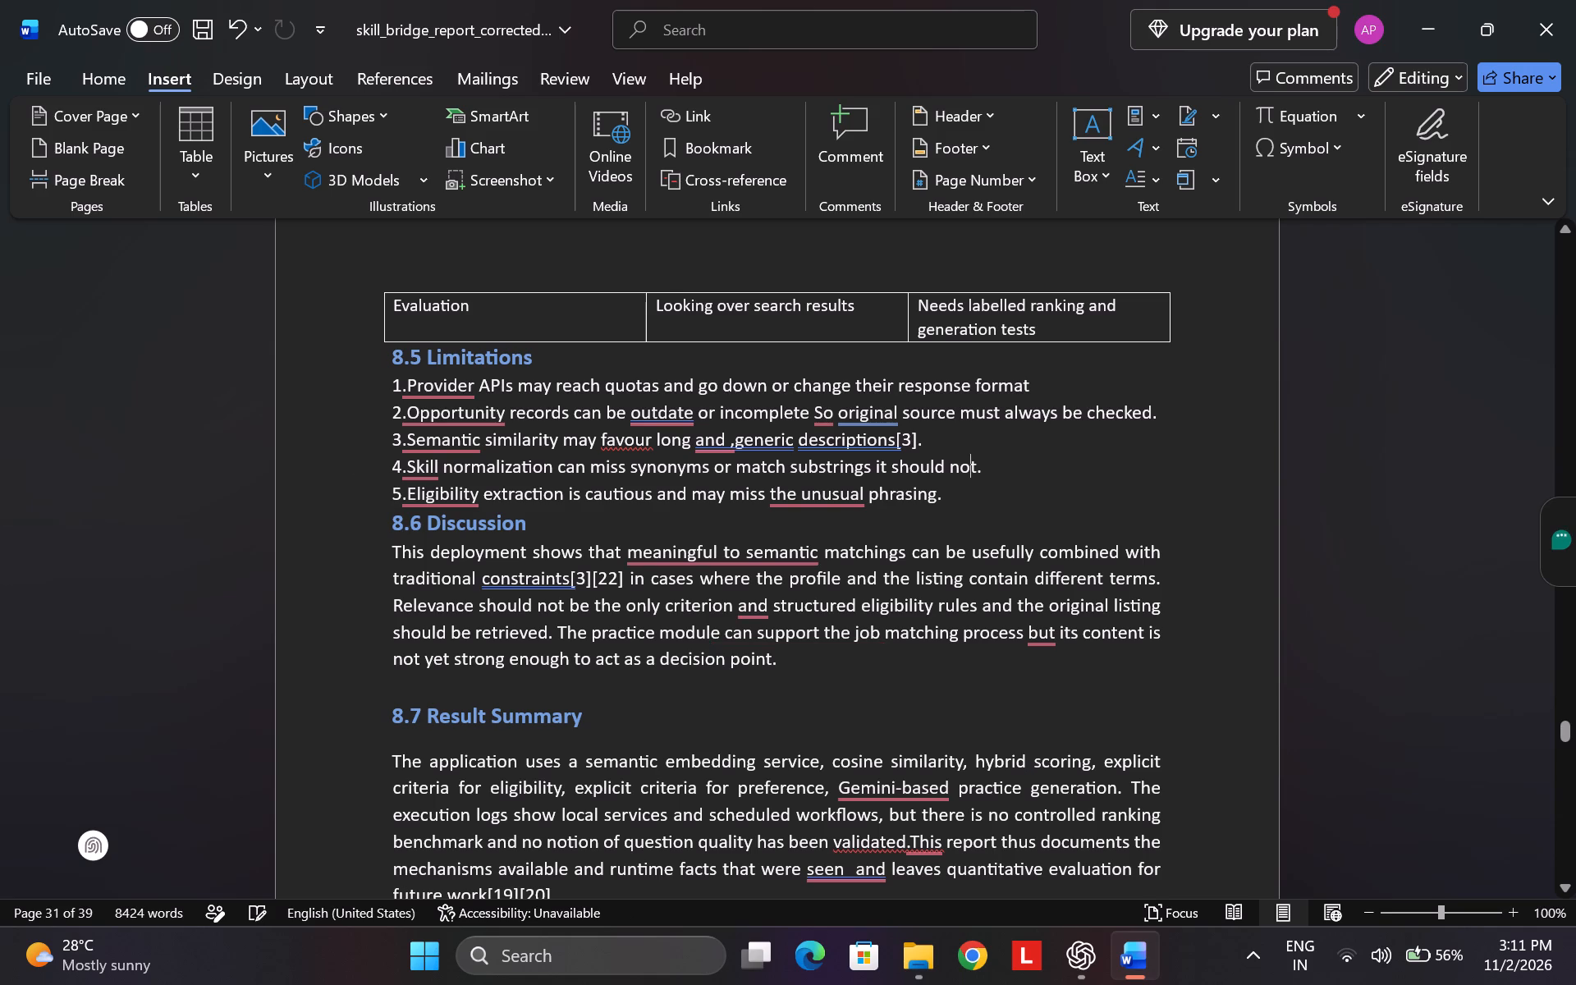
left_click(962, 488)
key("Return")
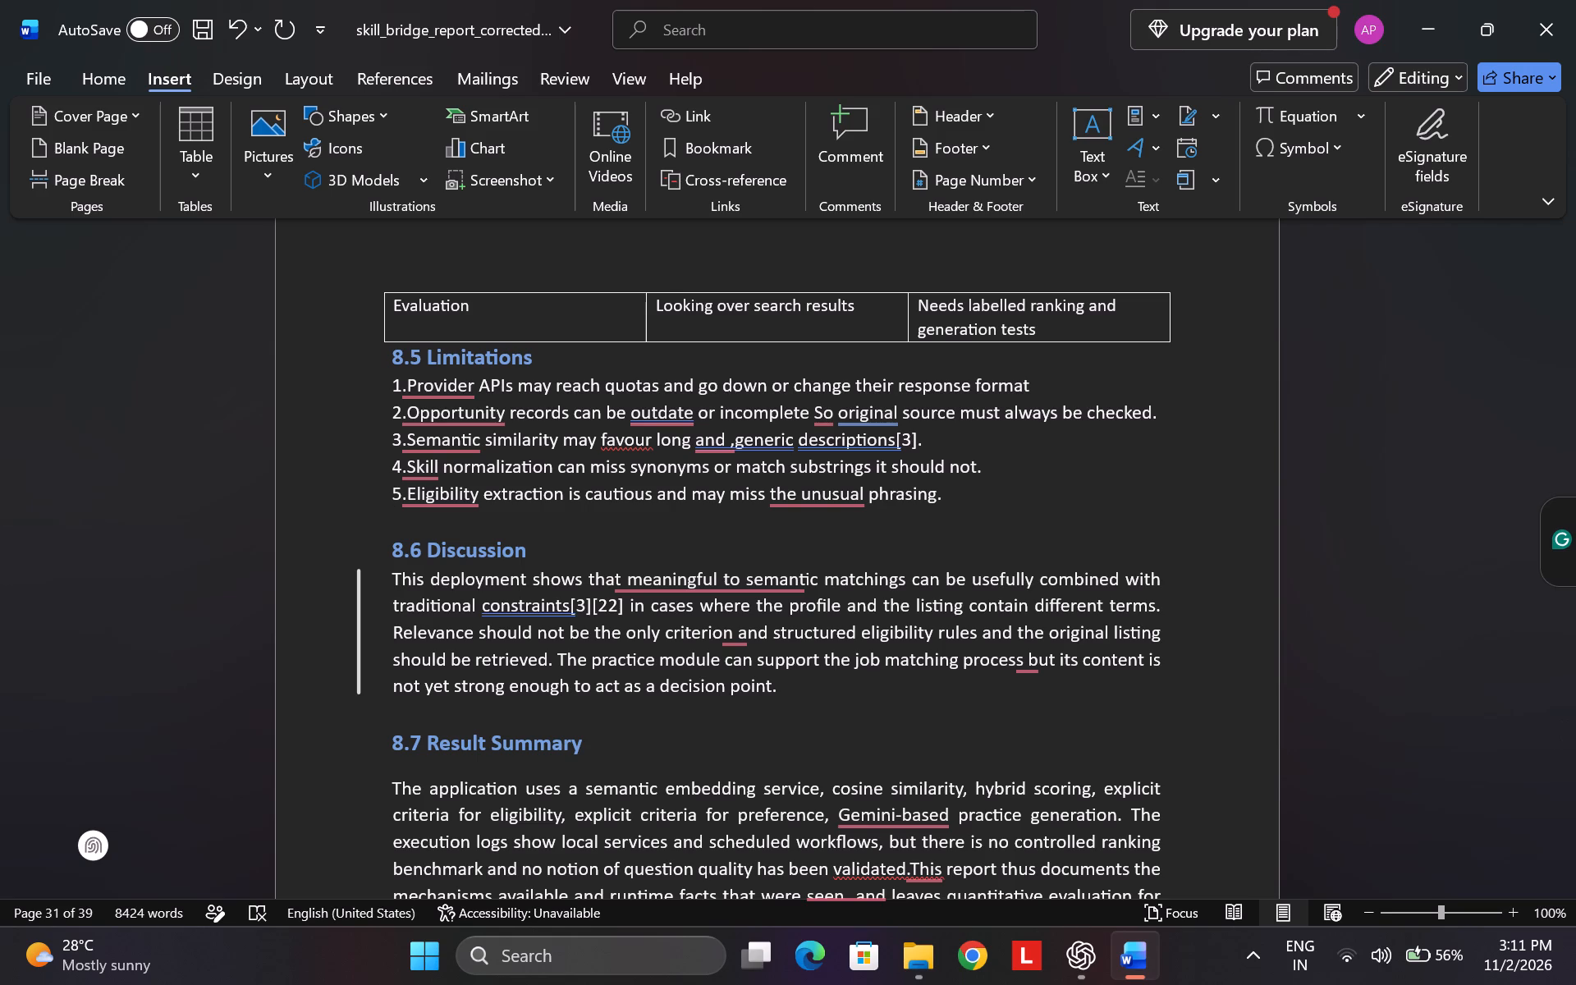
Delete "hybrid scoring, explicit criteria for eligibility, explicit criteria for preference," and the space before it from the section 8.7 Result Summary paragraph.
scroll(561, 641, "down", 1)
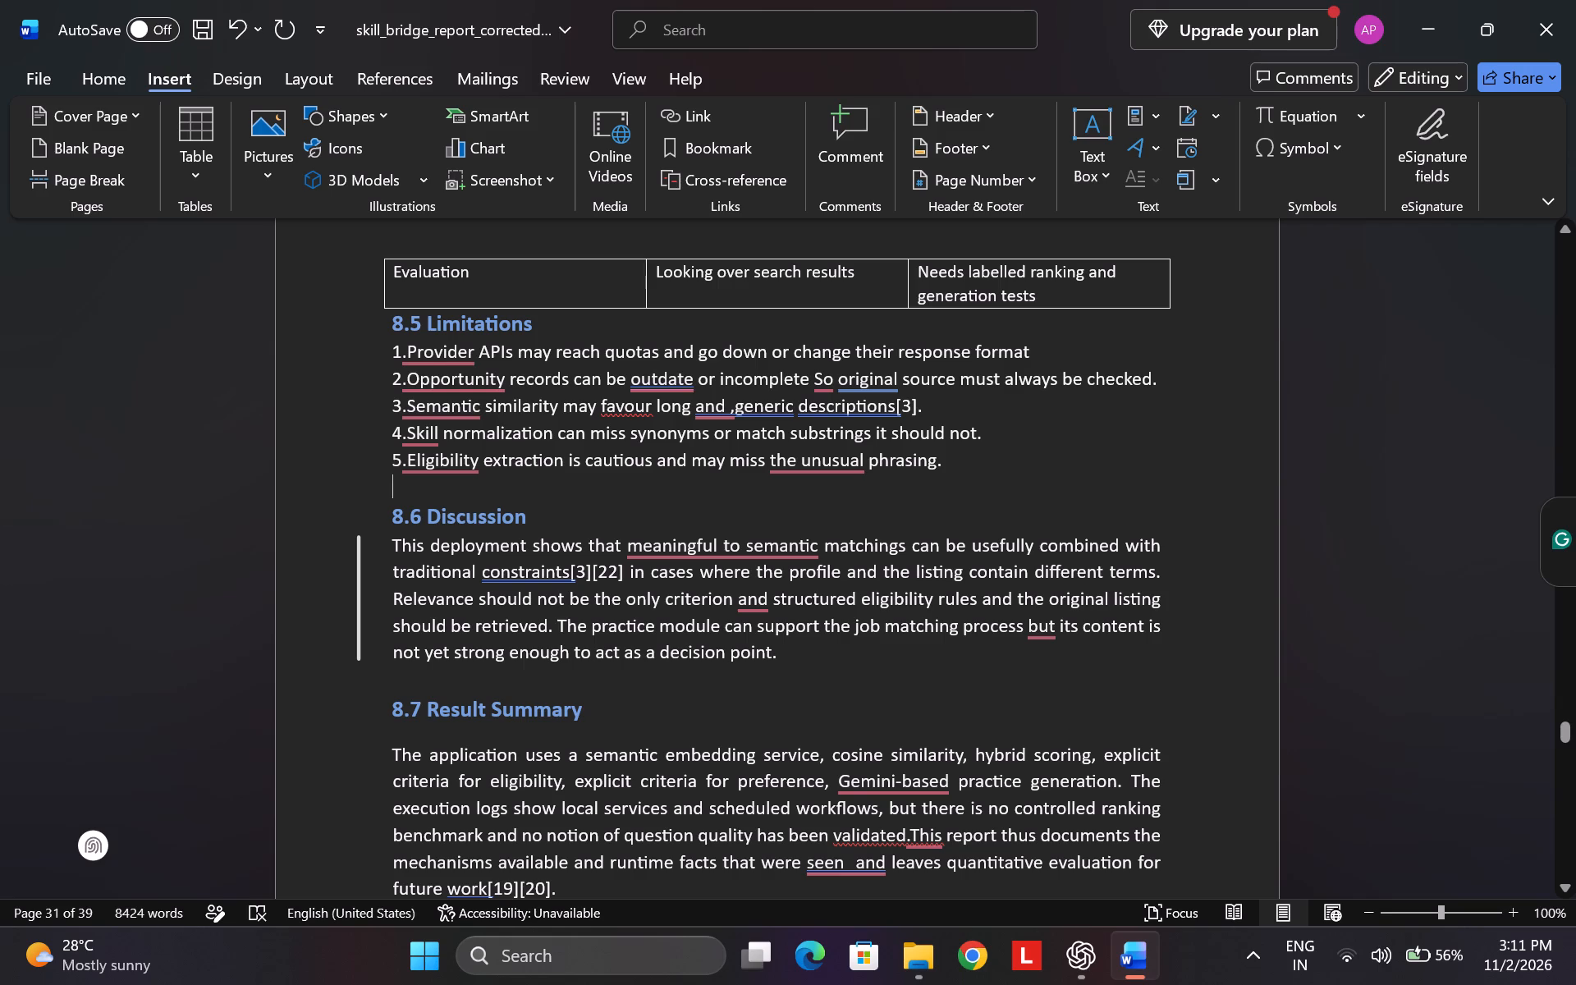
scroll(758, 658, "down", 2)
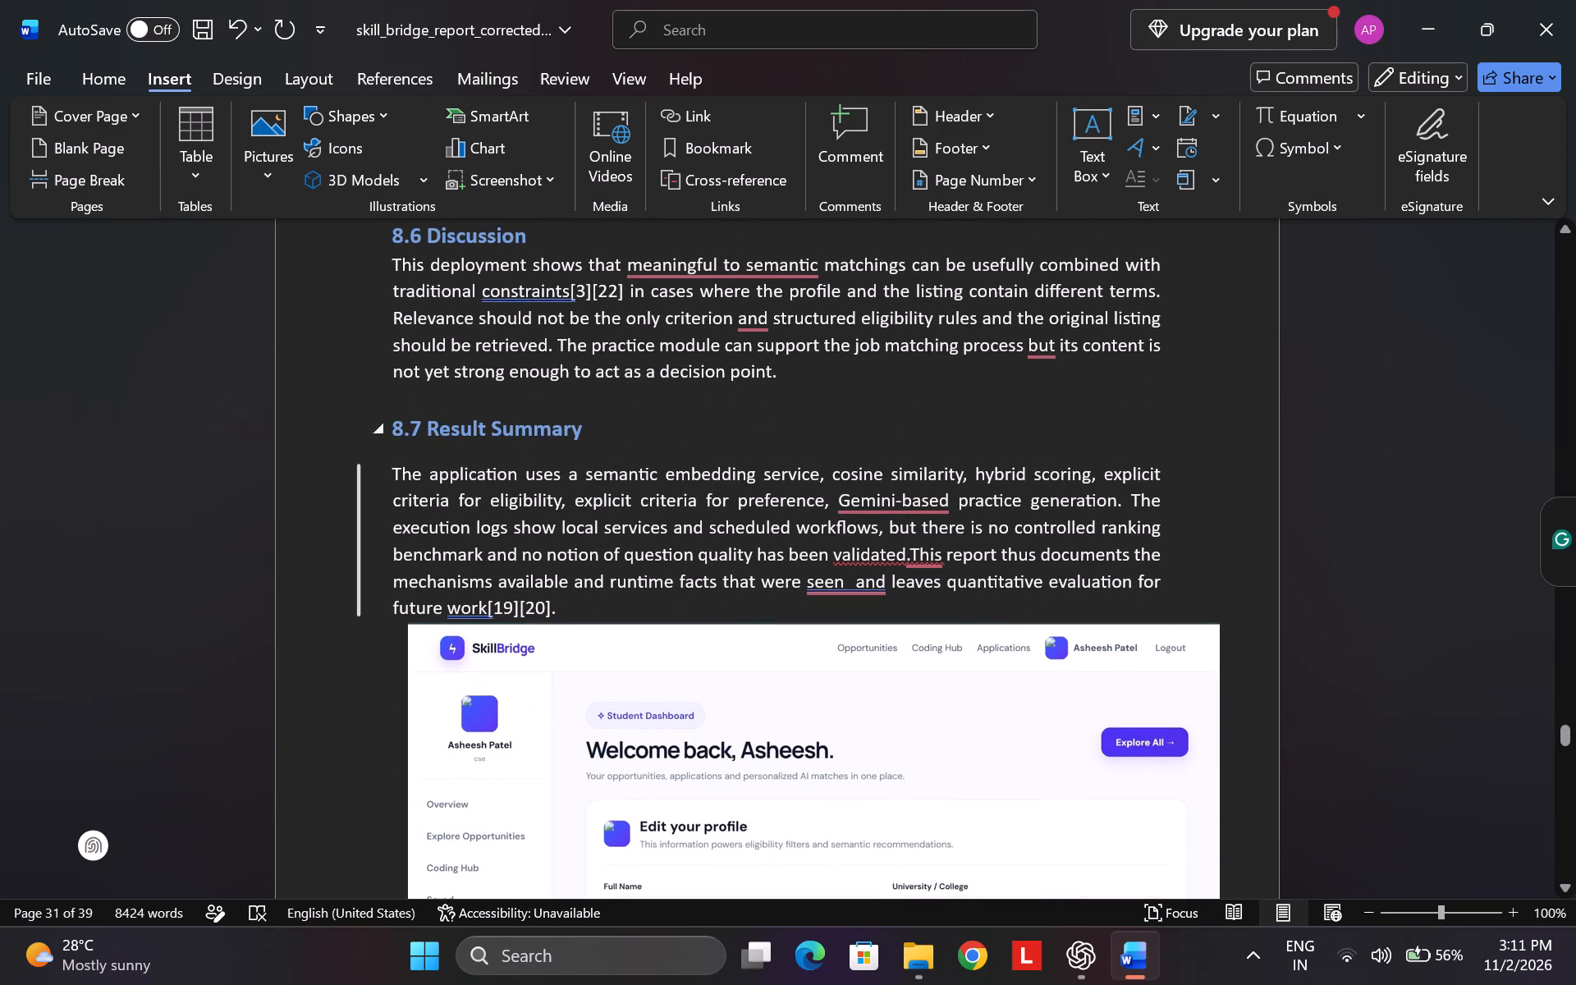
left_click(456, 504)
left_click_drag(832, 509, 439, 522)
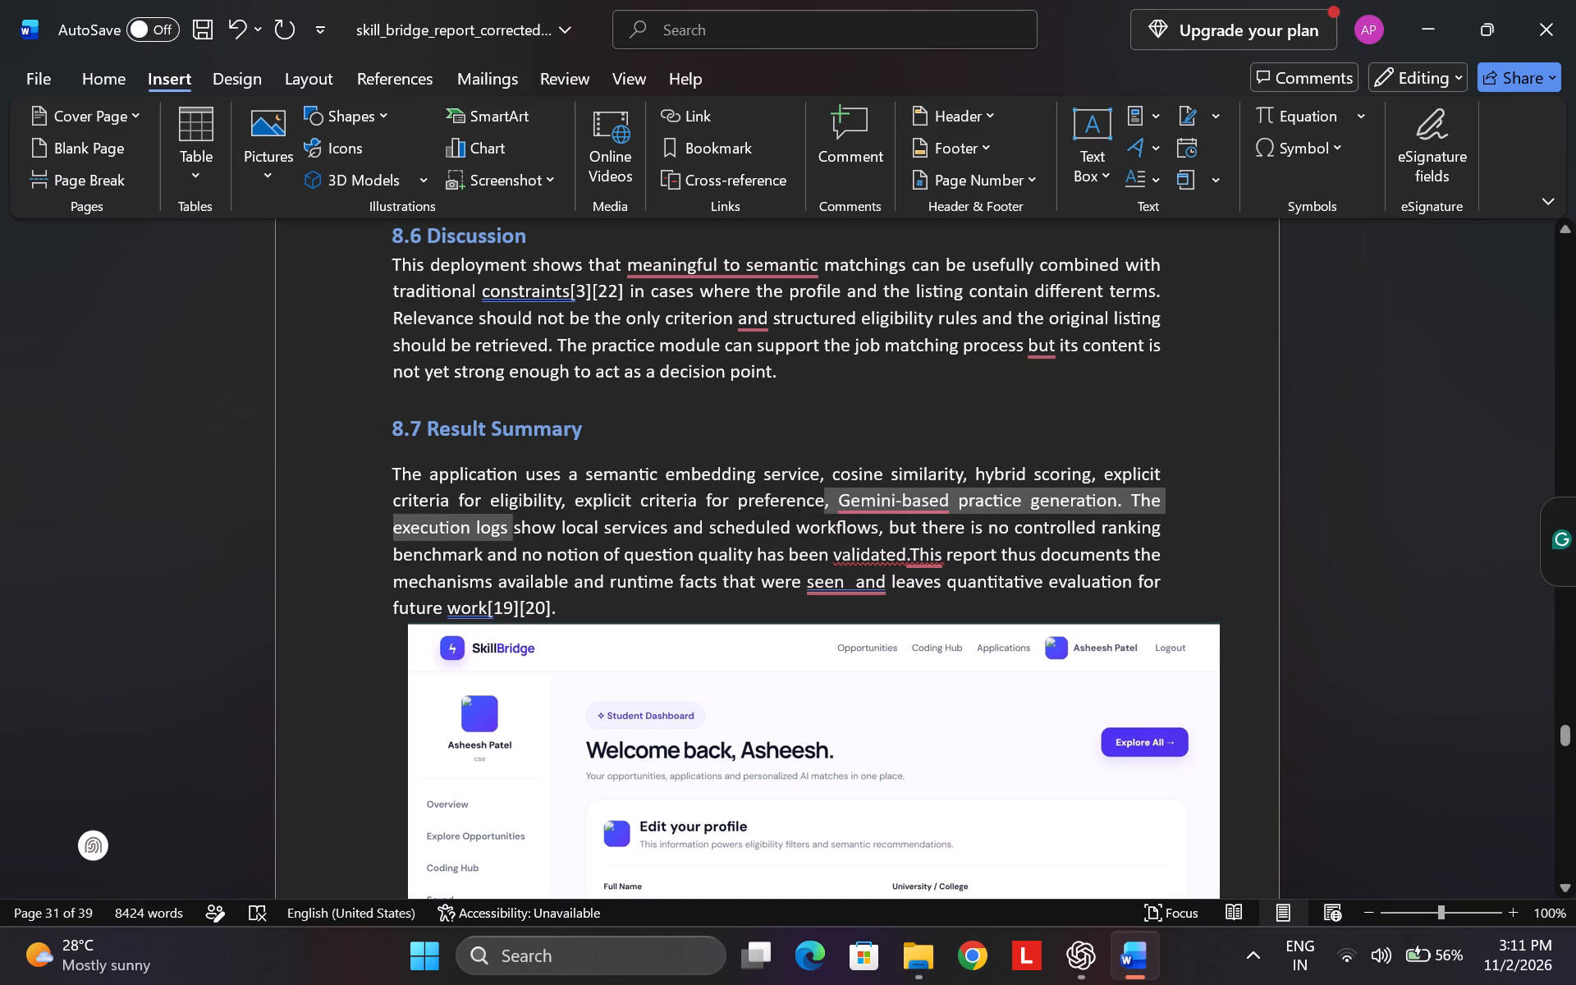
left_click_drag(439, 522, 978, 473)
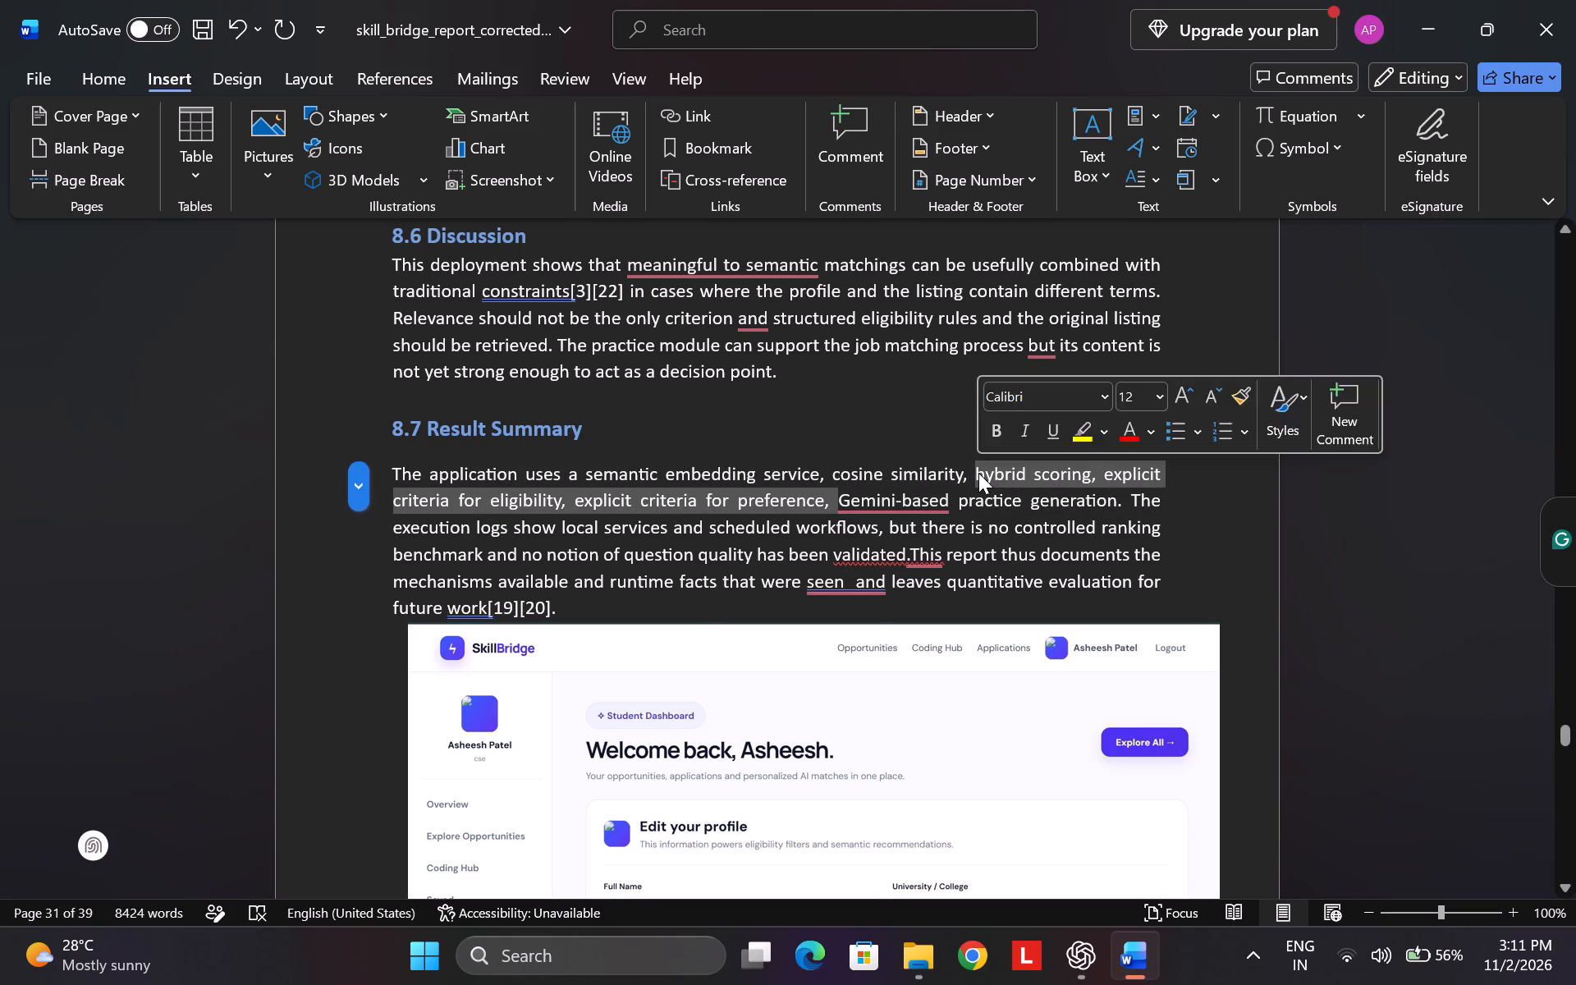
key("BackSpace")
key("BackSpace")
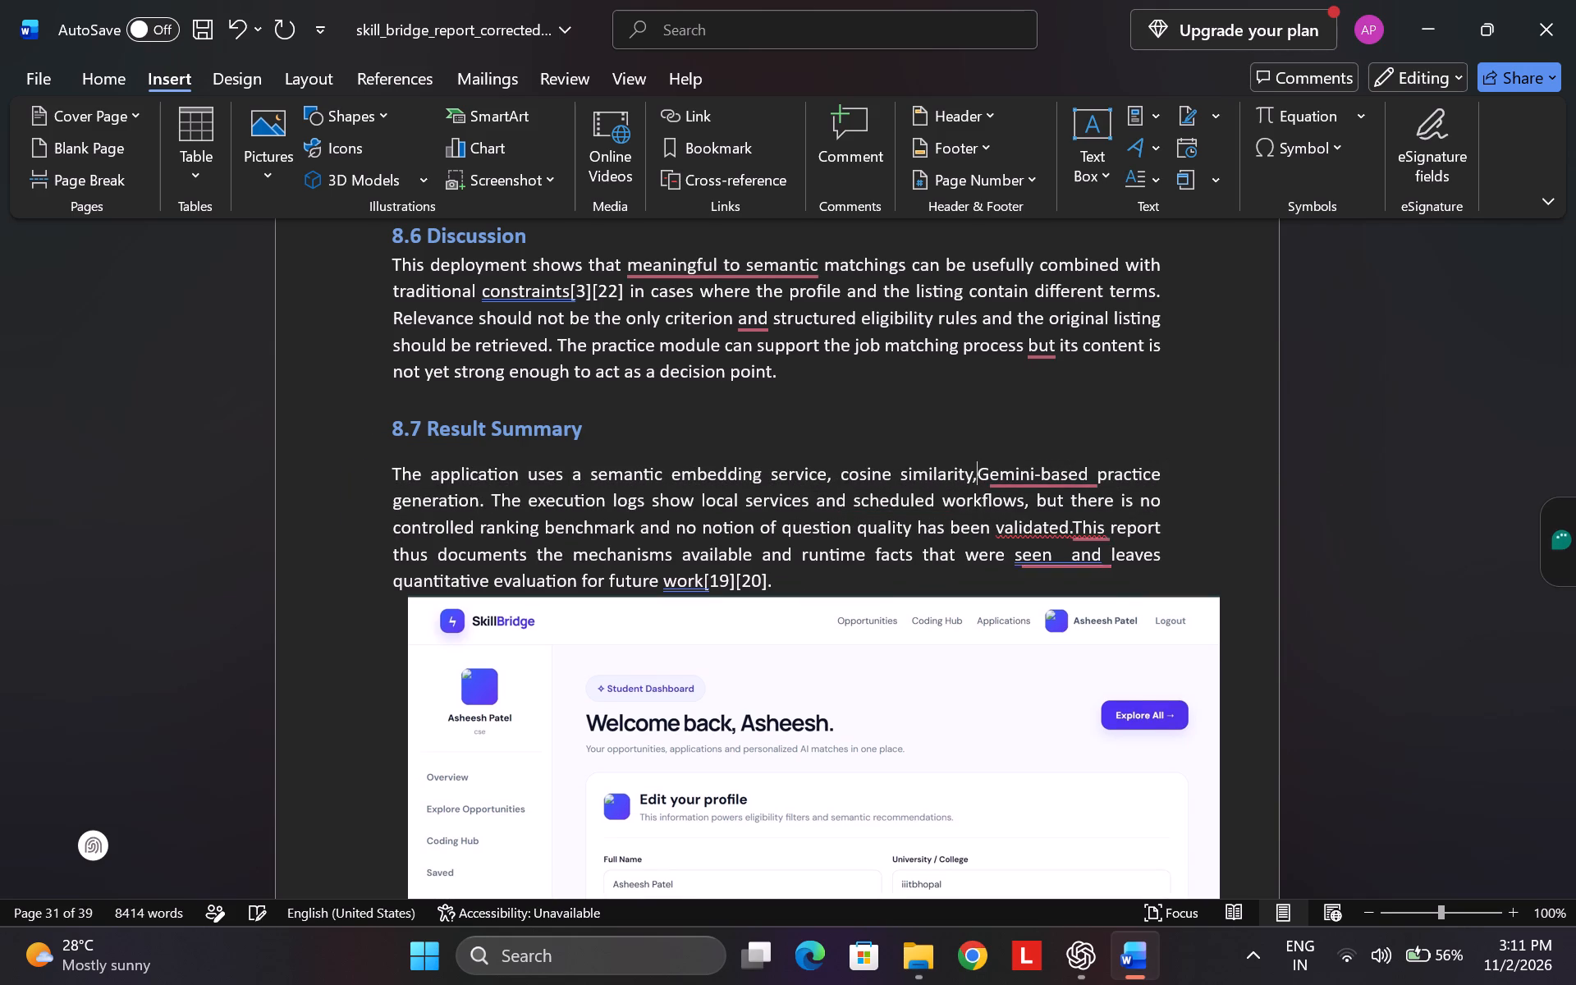
Delete the sentence starting "The interface shows an AI relevance score of 37%" from the paragraph below the Fig. 8 caption.
scroll(973, 568, "down", 1)
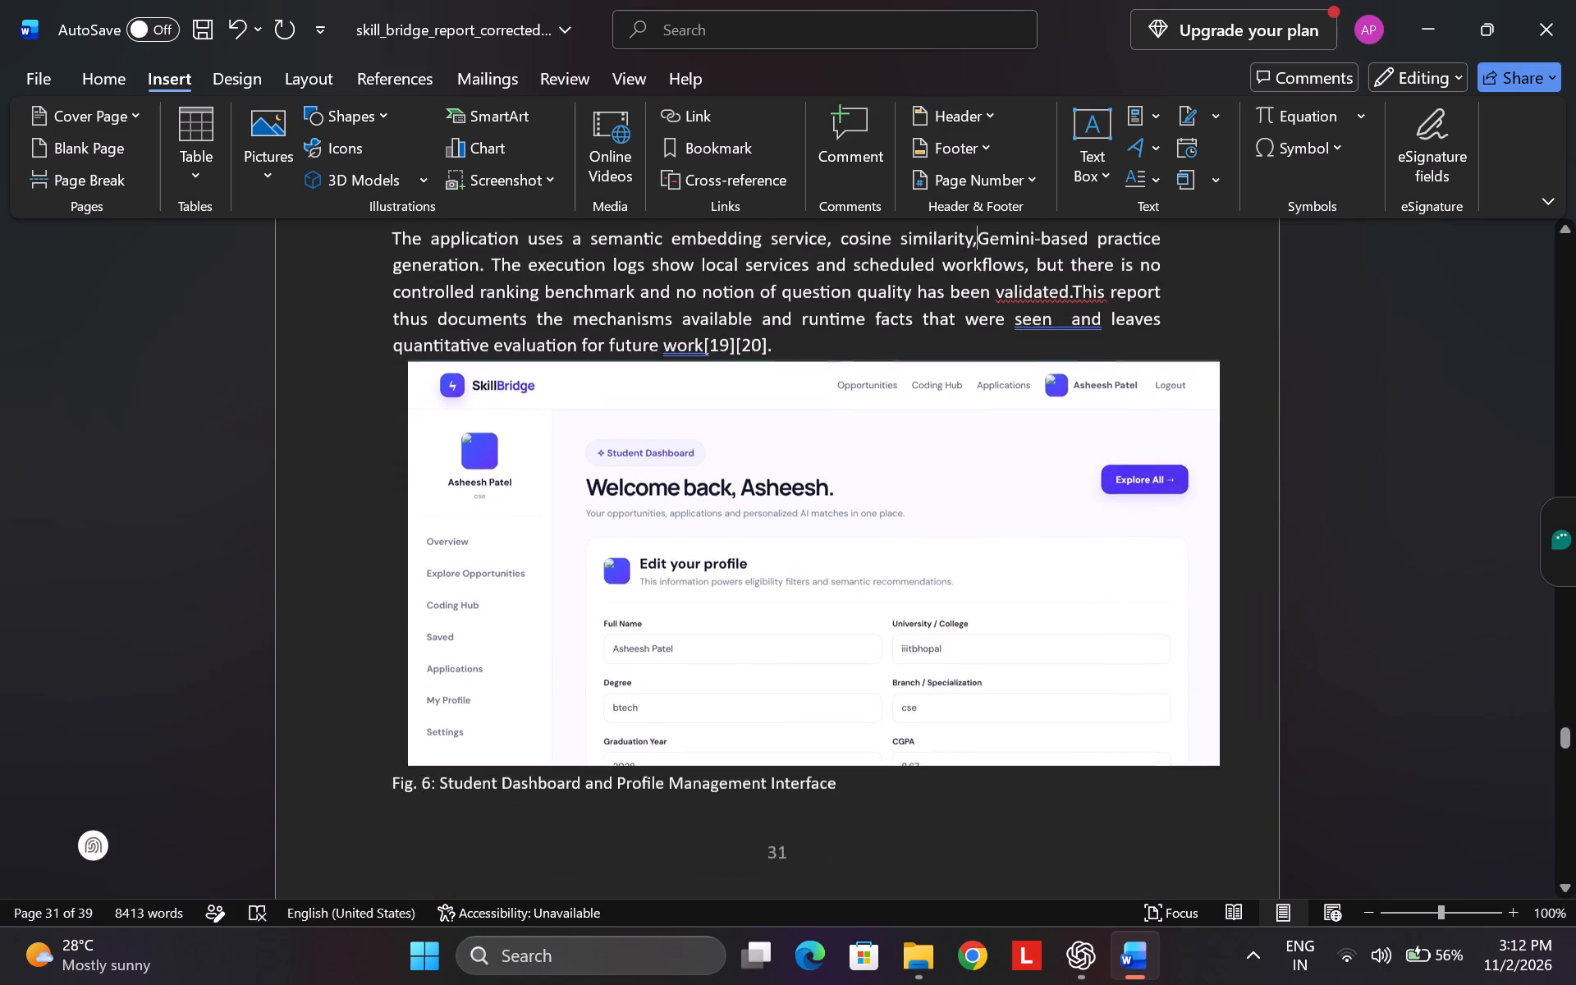
scroll(973, 568, "down", 3)
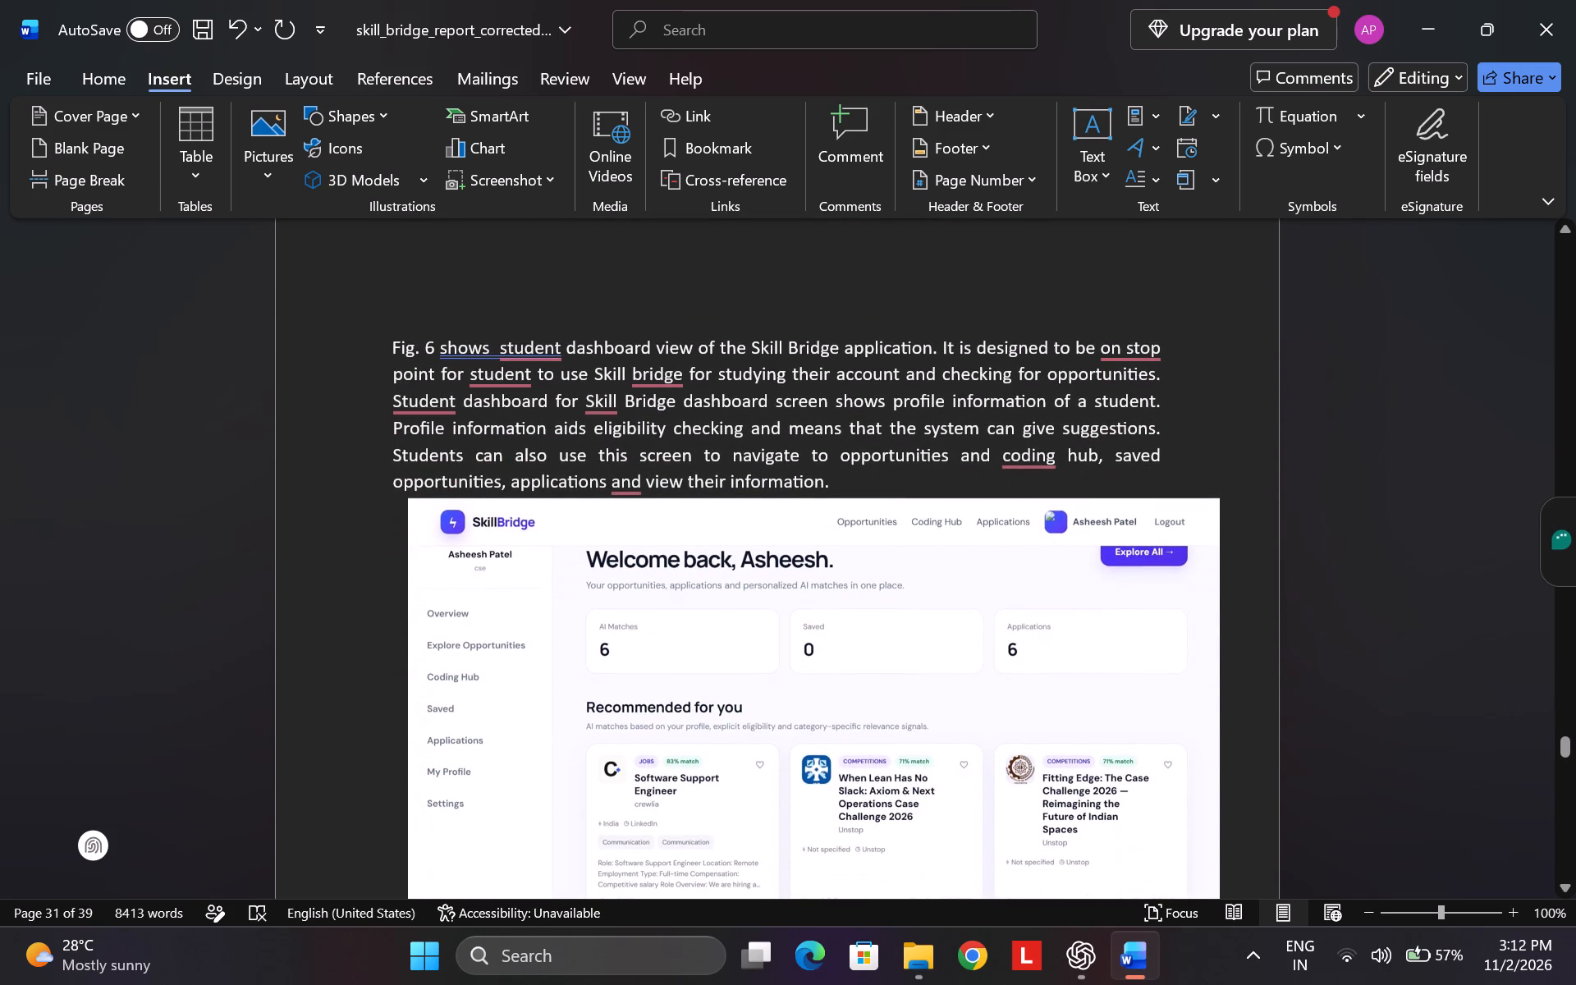
scroll(973, 568, "down", 3)
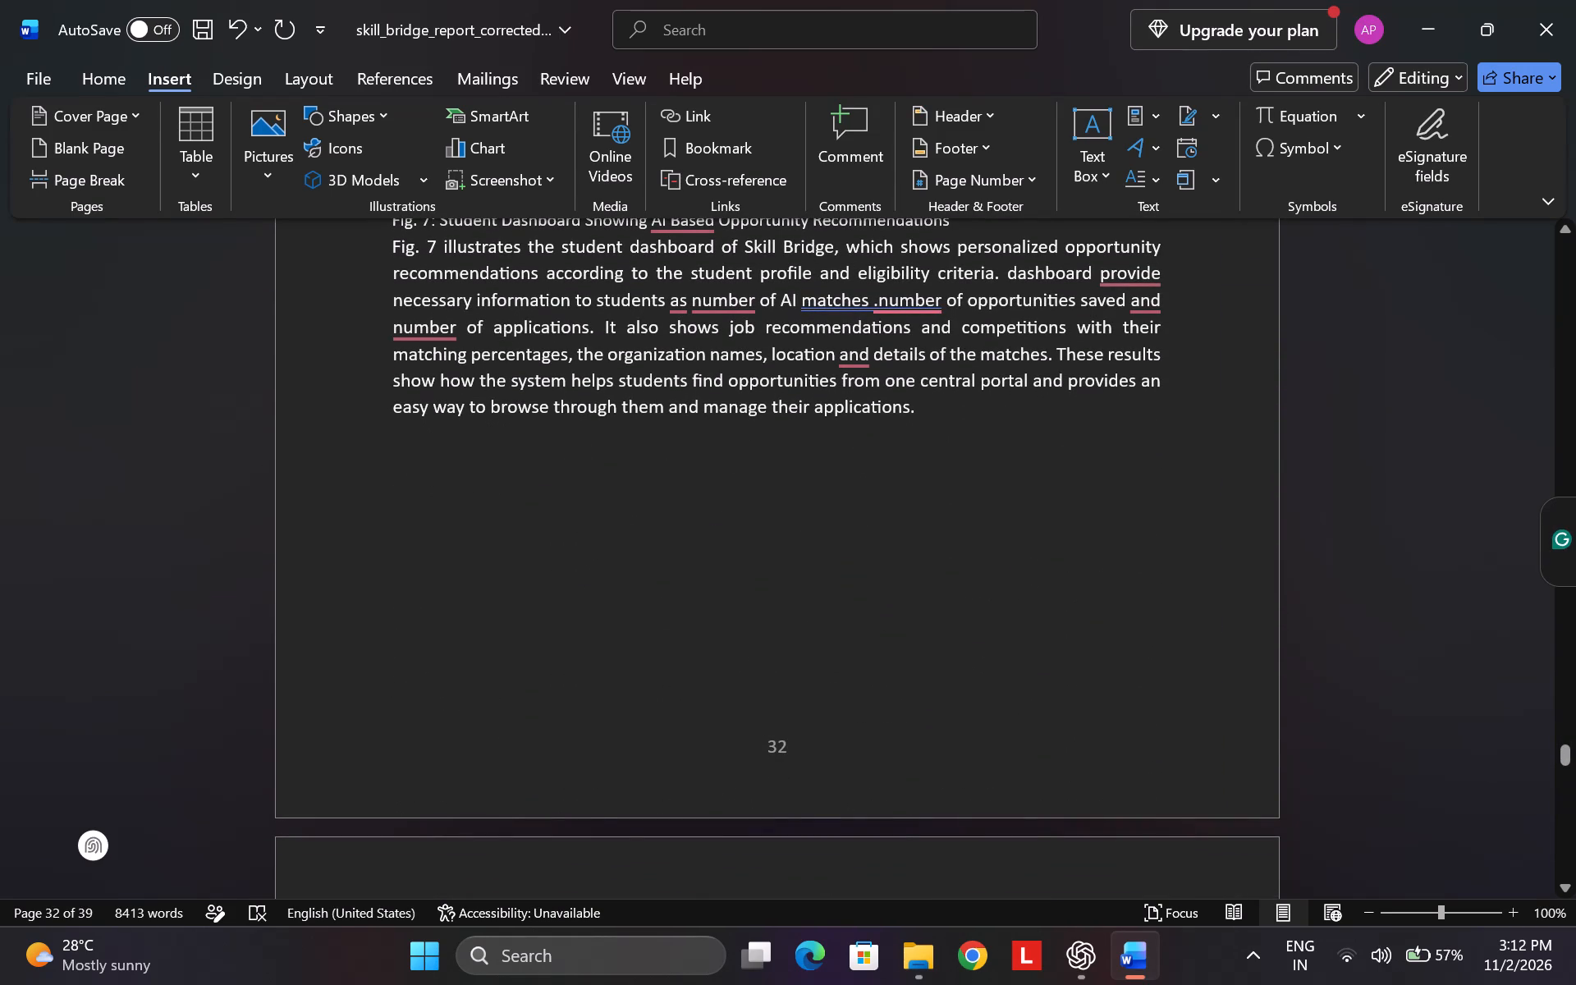
scroll(973, 568, "down", 2)
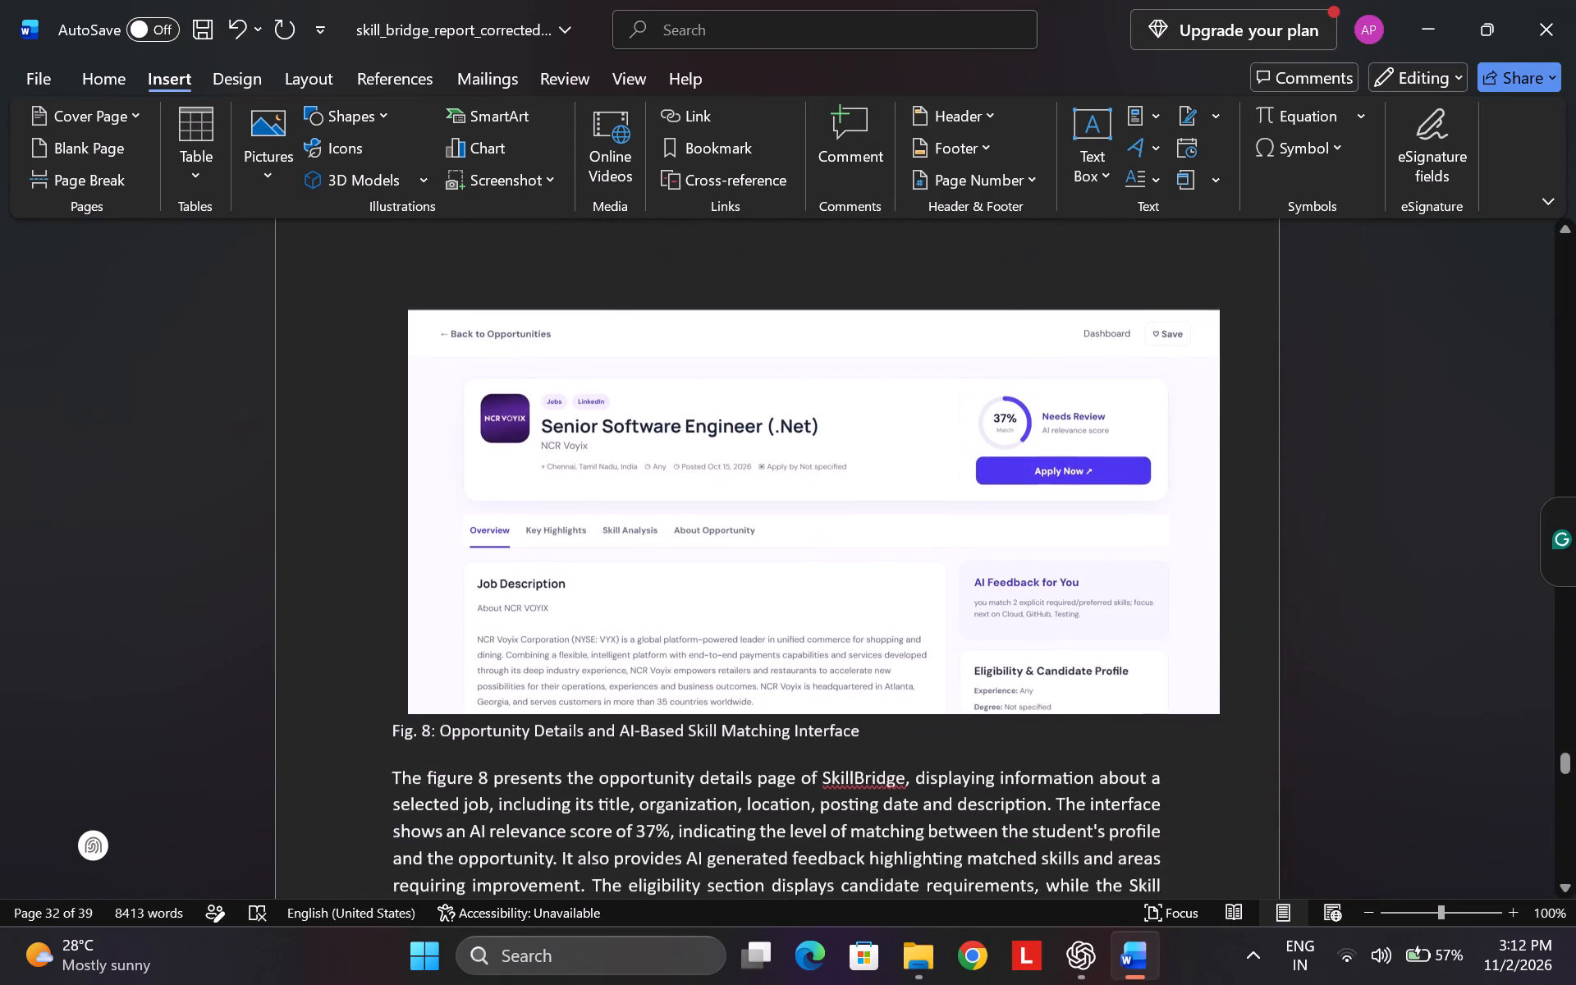
scroll(973, 568, "down", 2)
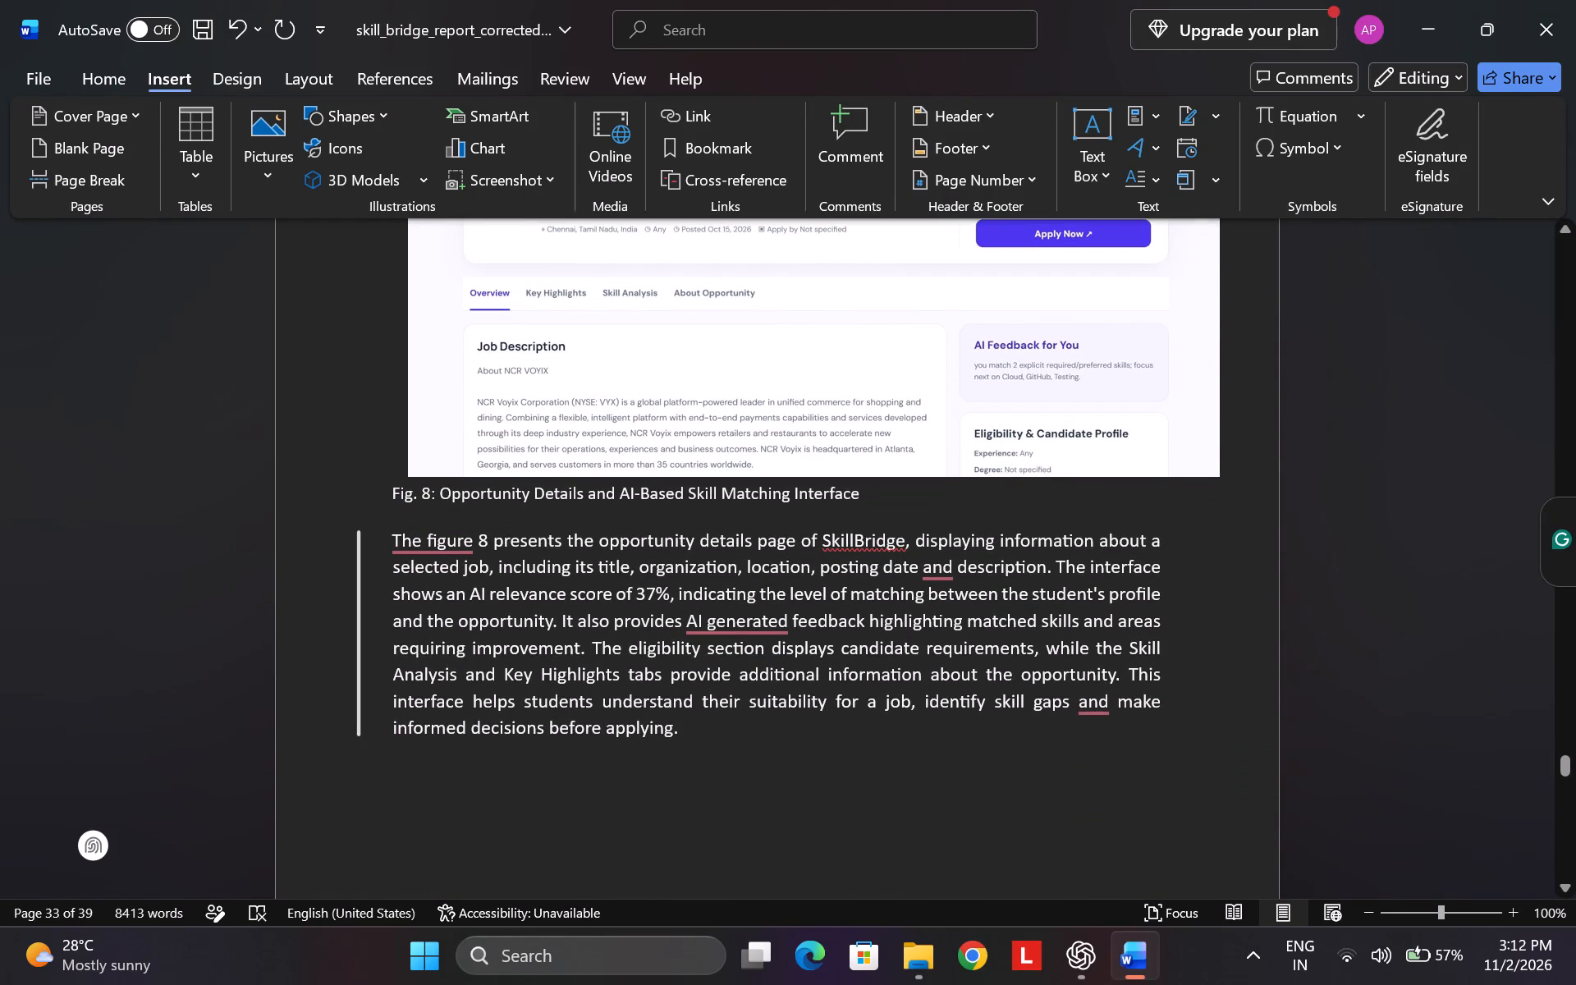
left_click_drag(1055, 566, 569, 622)
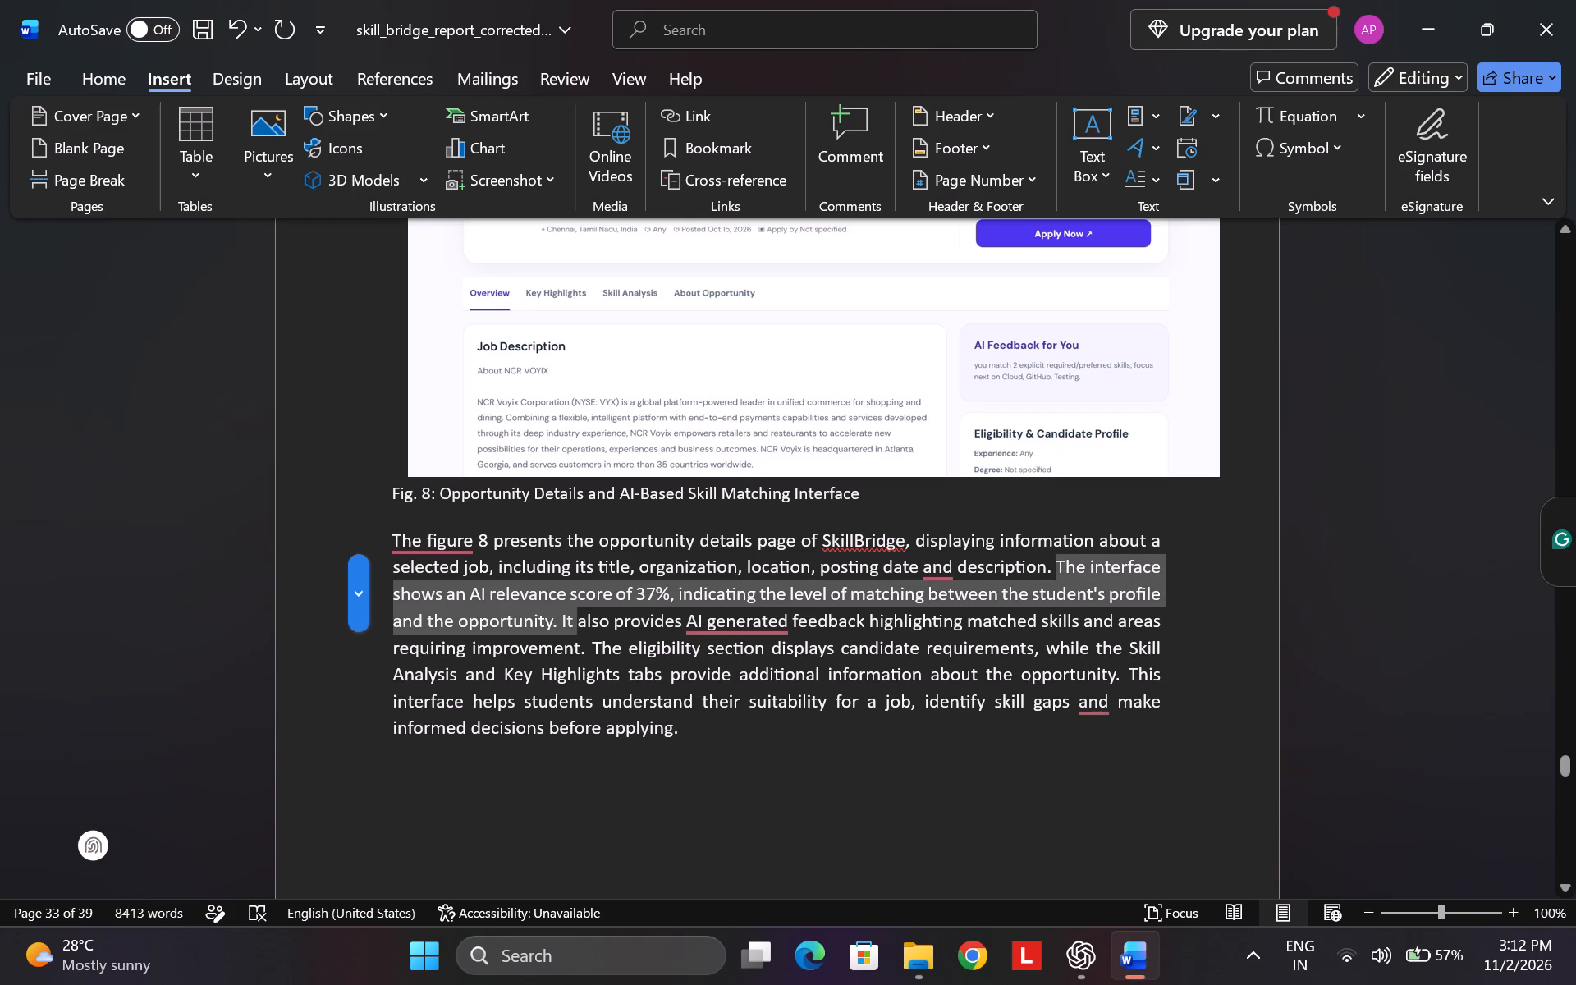
left_click_drag(569, 622, 560, 622)
key("BackSpace")
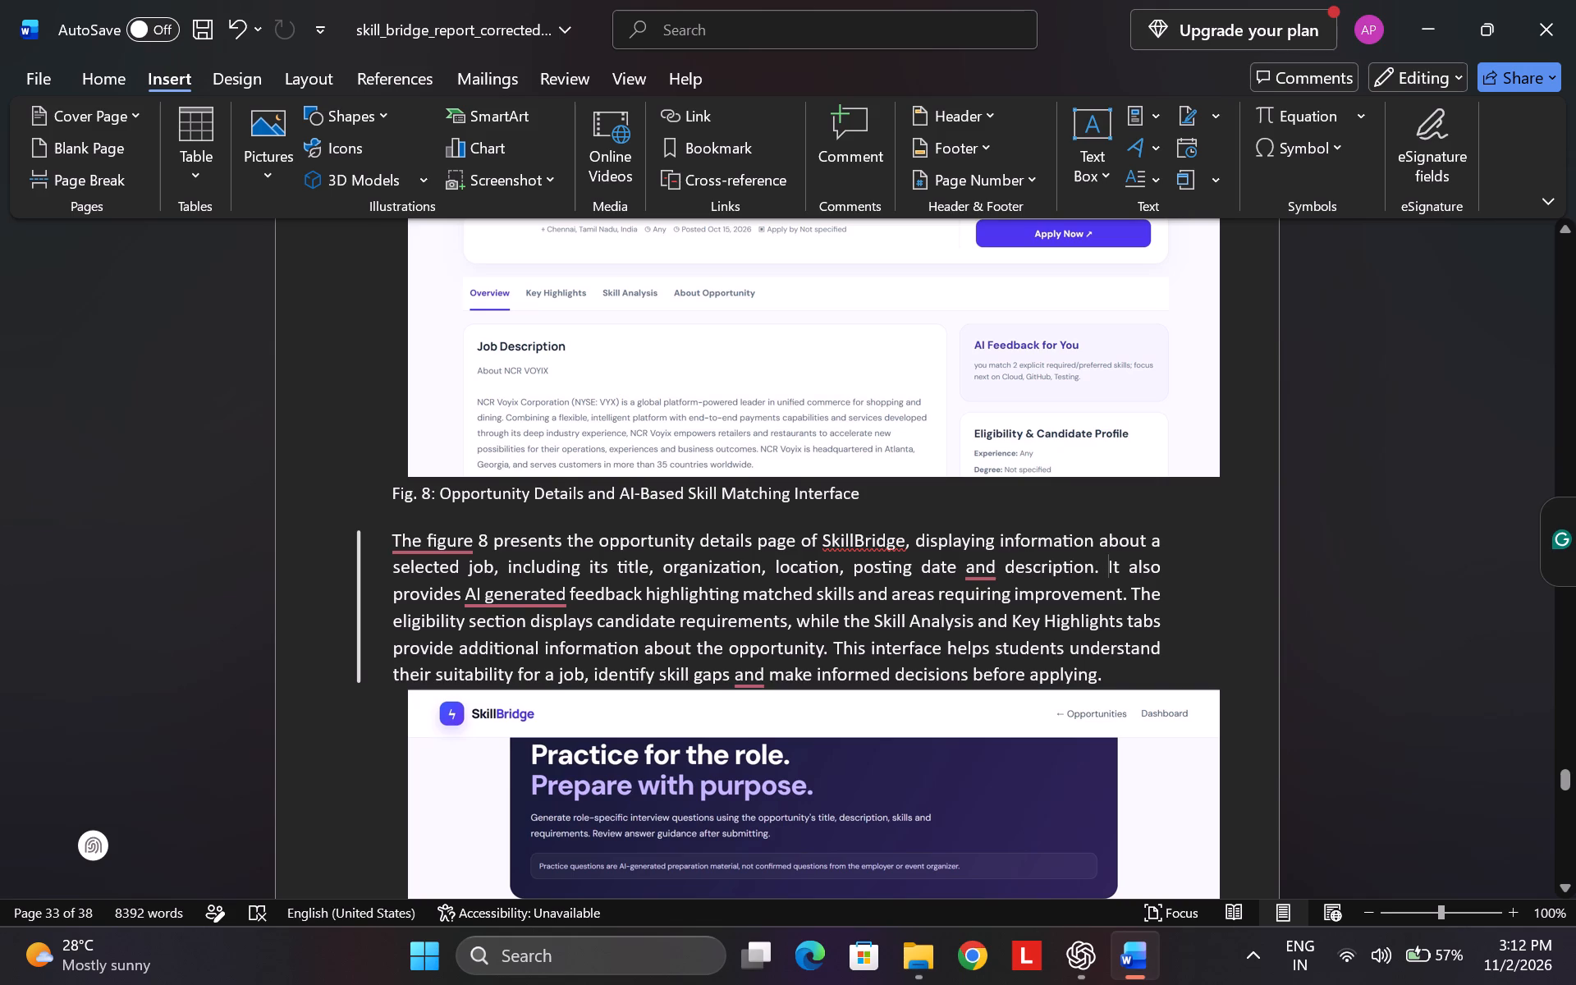
Delete the sentence starting "The eligibility section displays candidate requirements" from the paragraph describing Fig. 8.
left_click_drag(1134, 597, 830, 652)
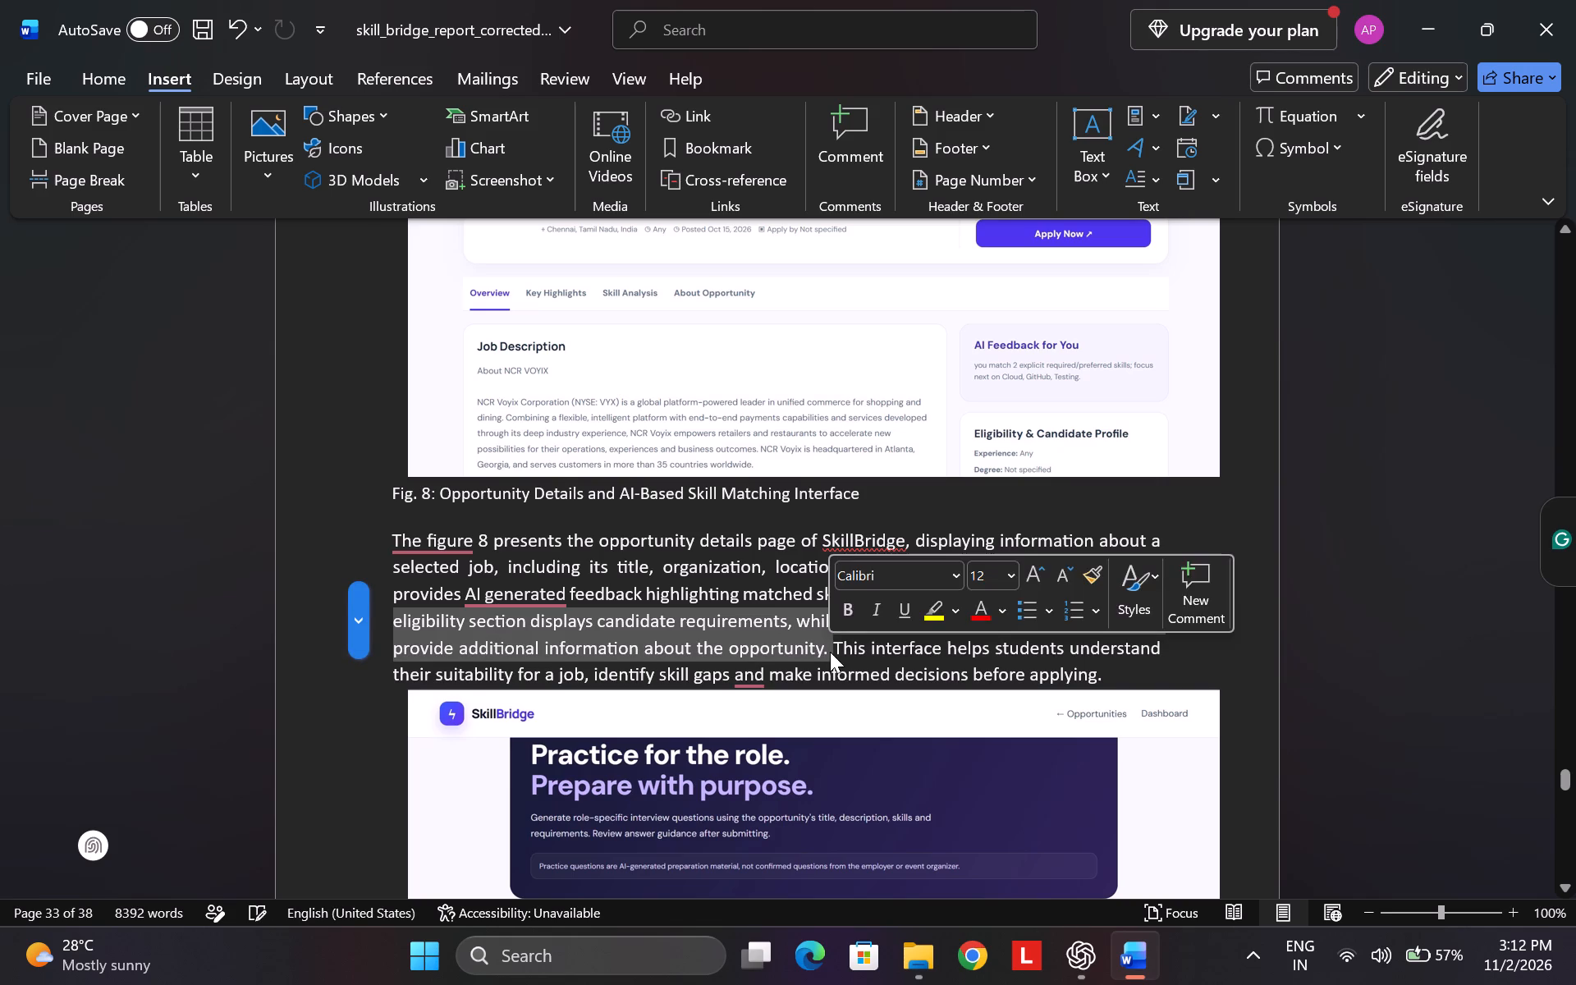
key("BackSpace")
Add a full stop after "provides" in the Fig. 8 paragraph and insert Fig. 7's copied "It also shows job recommendations" sentence, without a space before "It".
scroll(830, 652, "up", 1)
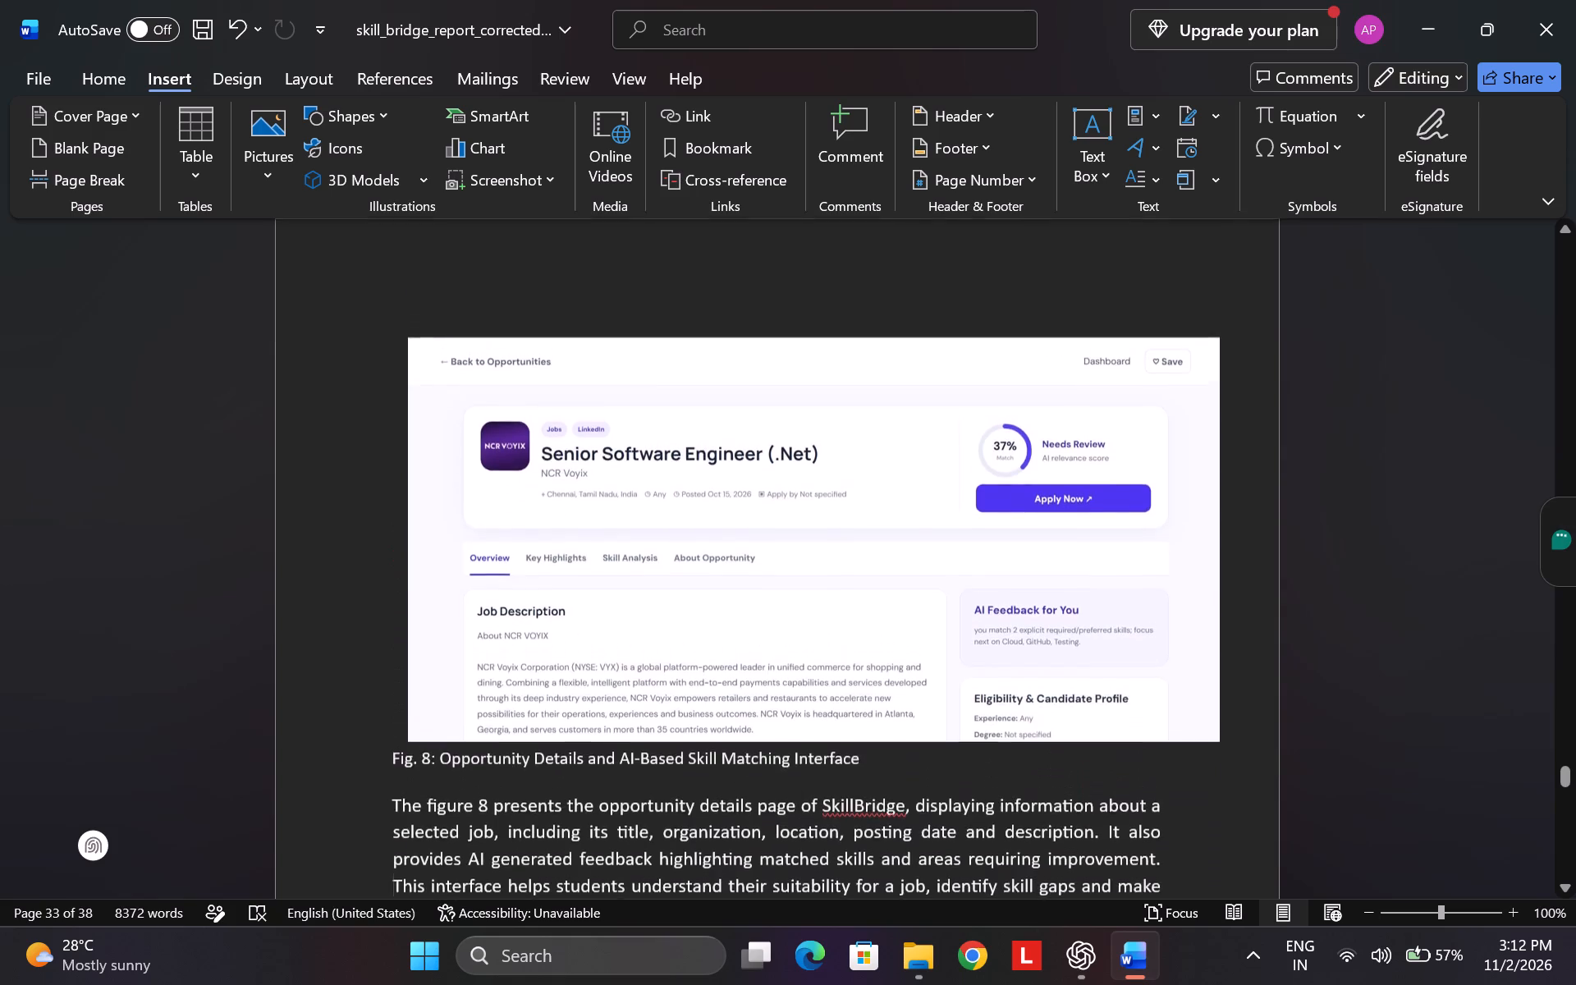
scroll(830, 652, "up", 2)
scroll(830, 652, "down", 1)
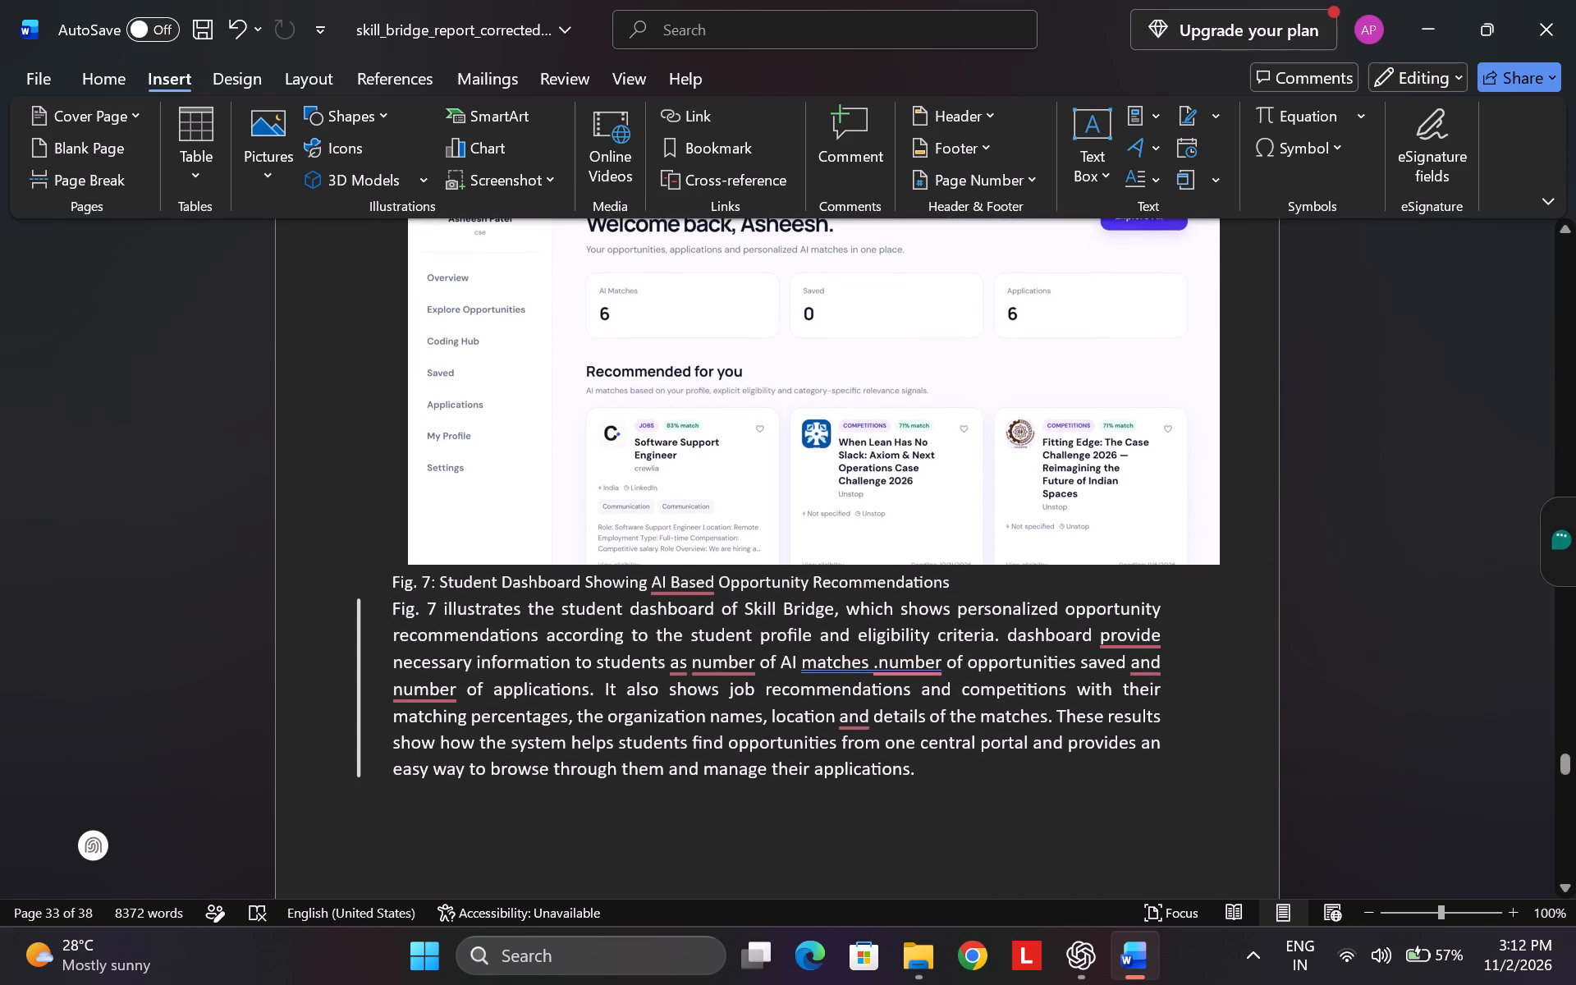
left_click_drag(595, 687, 1054, 726)
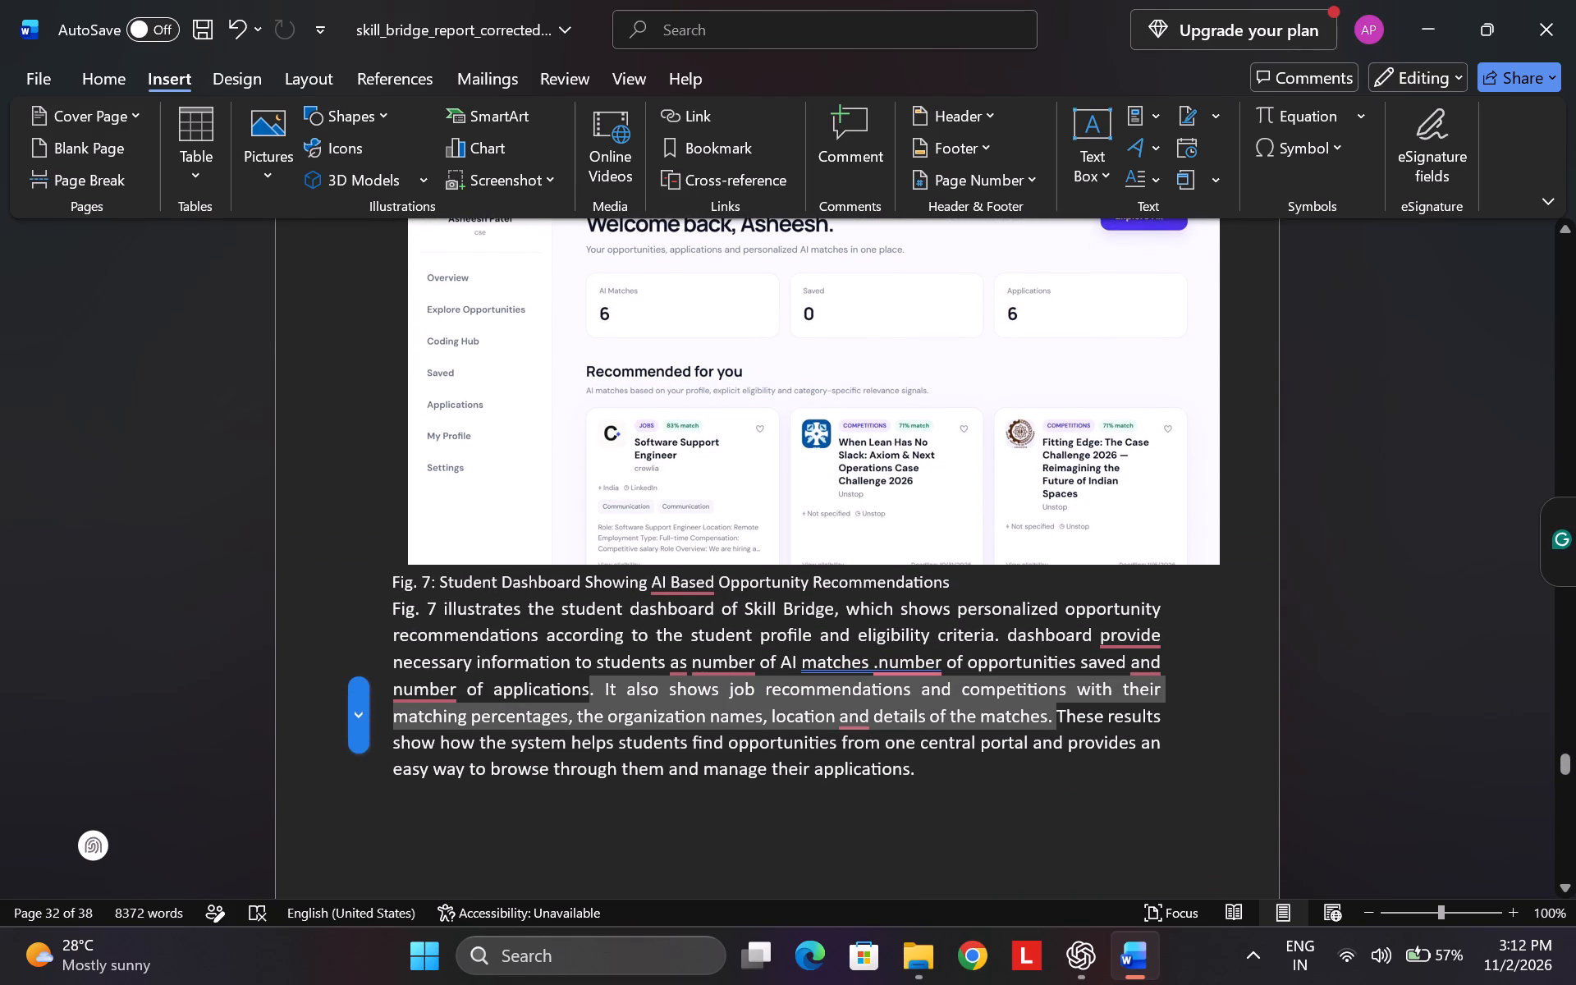
left_click_drag(1054, 726, 1052, 722)
key("ctrl+c")
scroll(1052, 722, "down", 3)
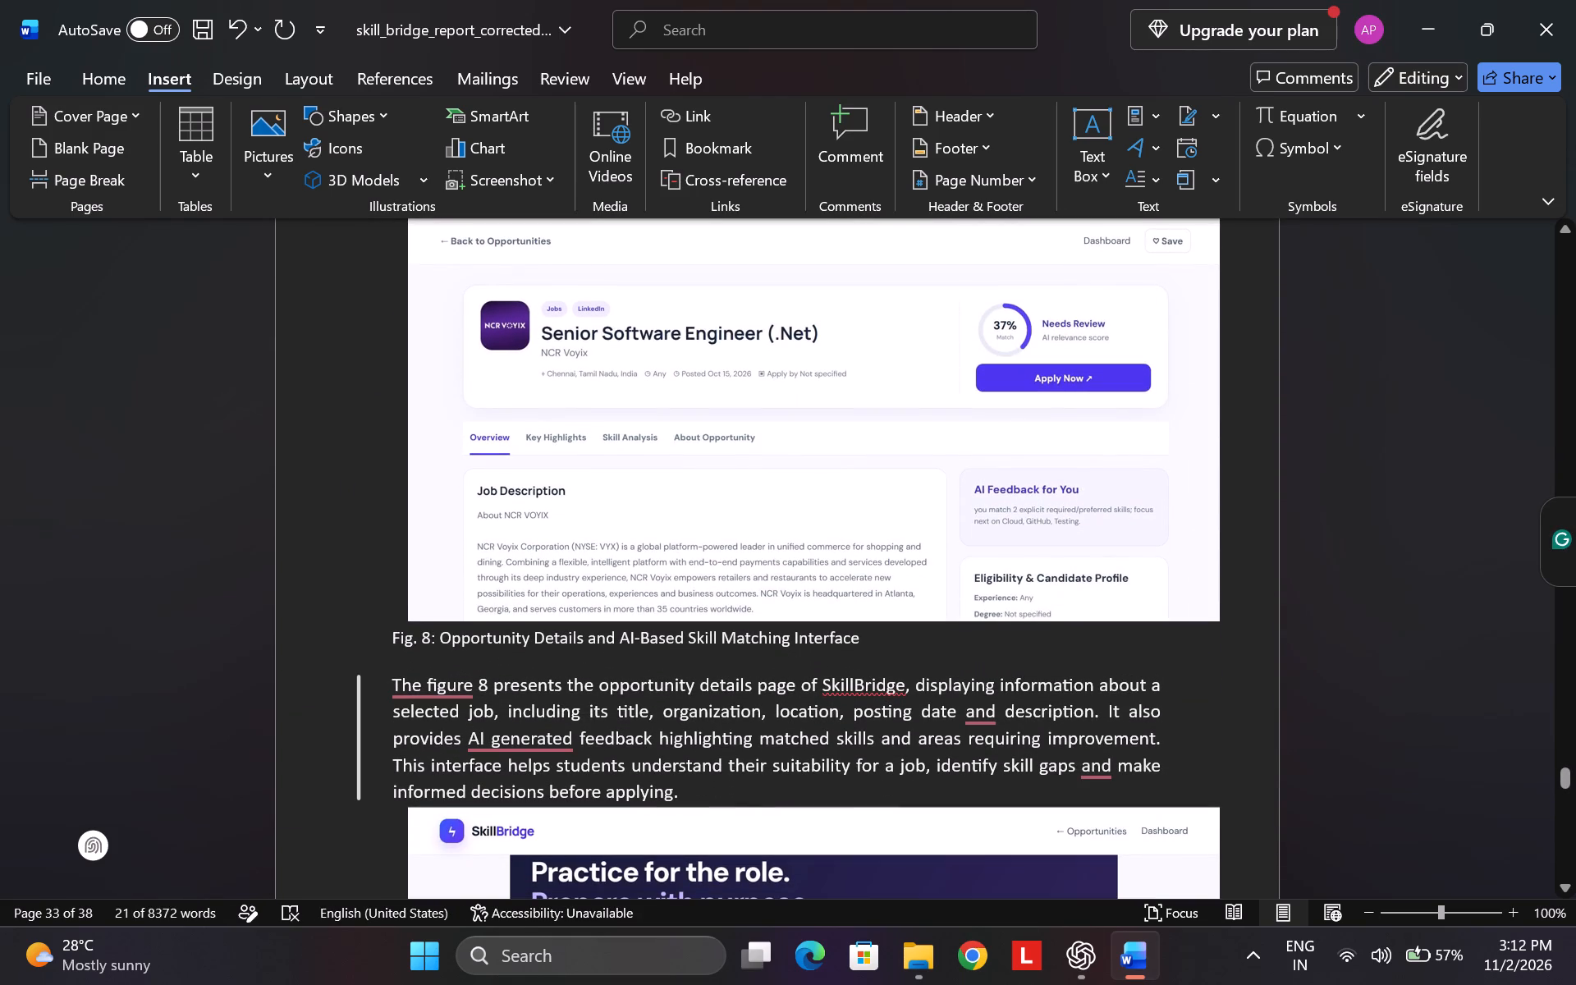
left_click(462, 742)
key("period")
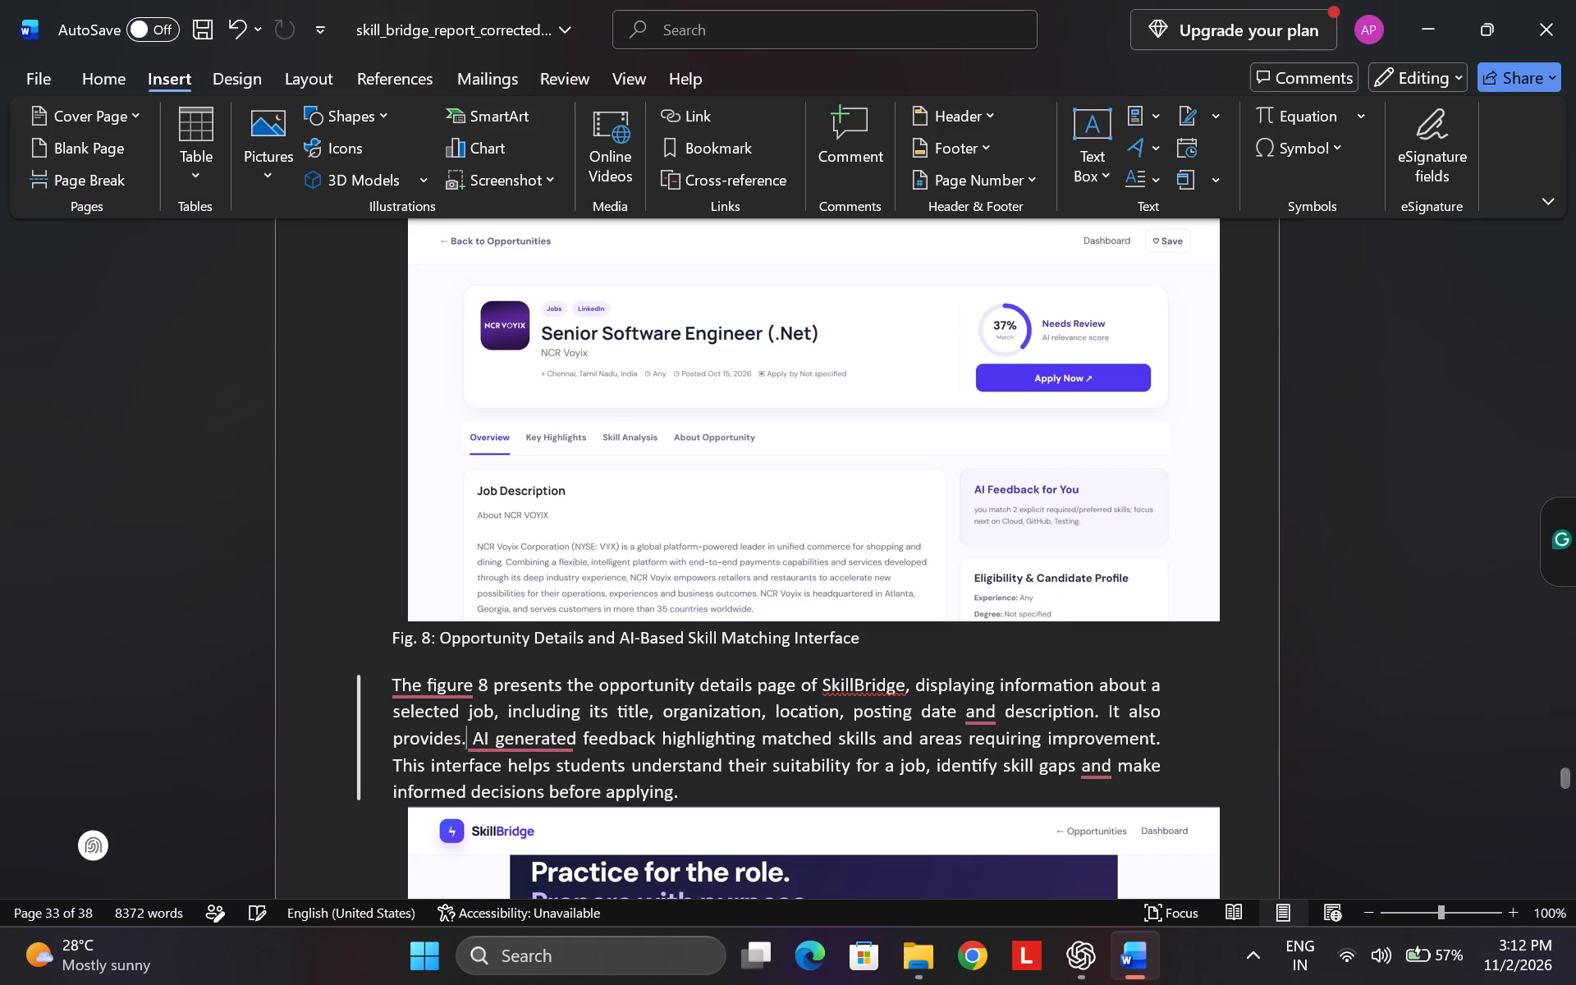
key("ctrl+v")
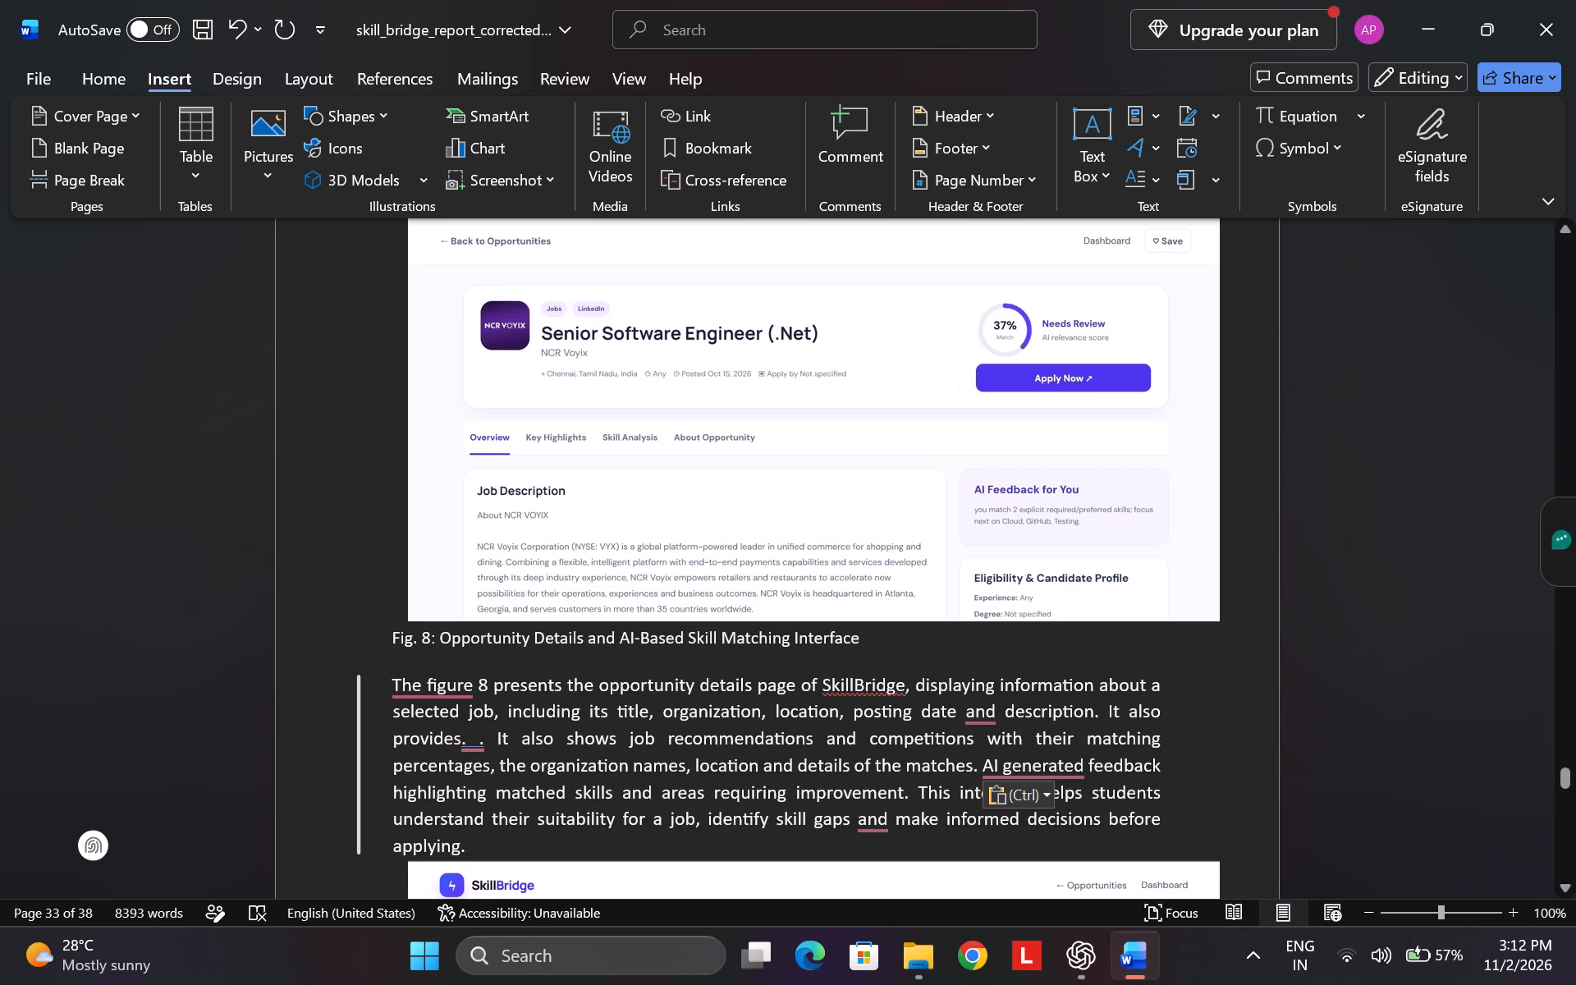
left_click(494, 740)
key("BackSpace")
Insert a blank line between the Fig. 8 paragraph and the interview practice screenshot below it.
scroll(494, 740, "down", 1)
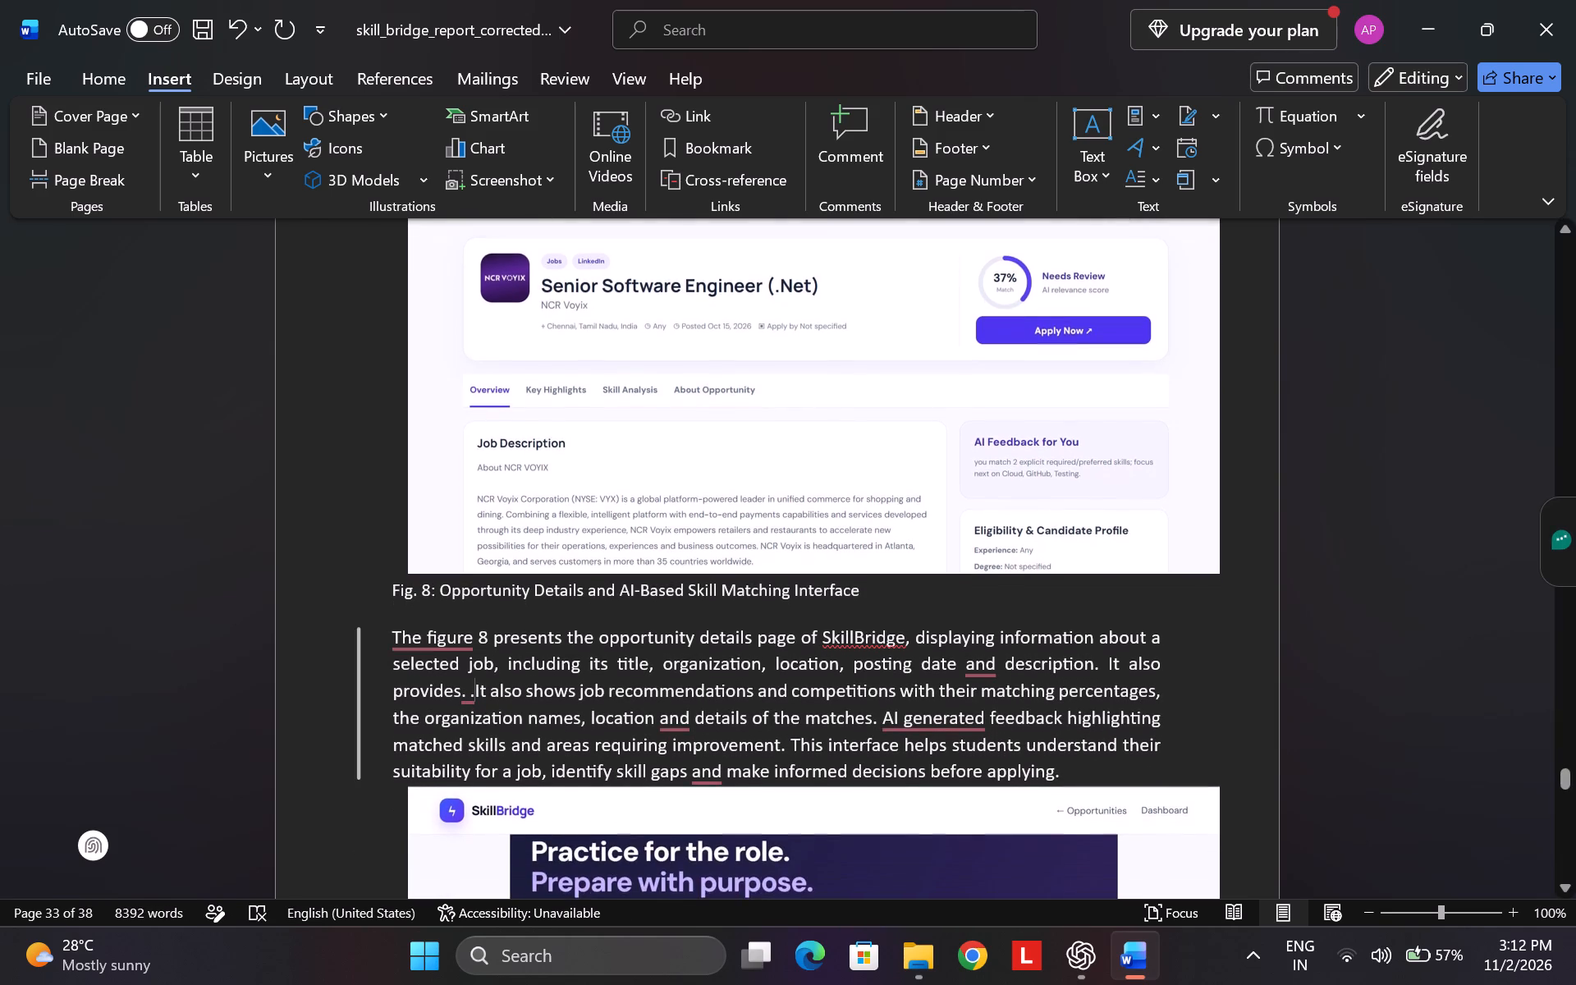
scroll(709, 749, "down", 1)
left_click(1079, 540)
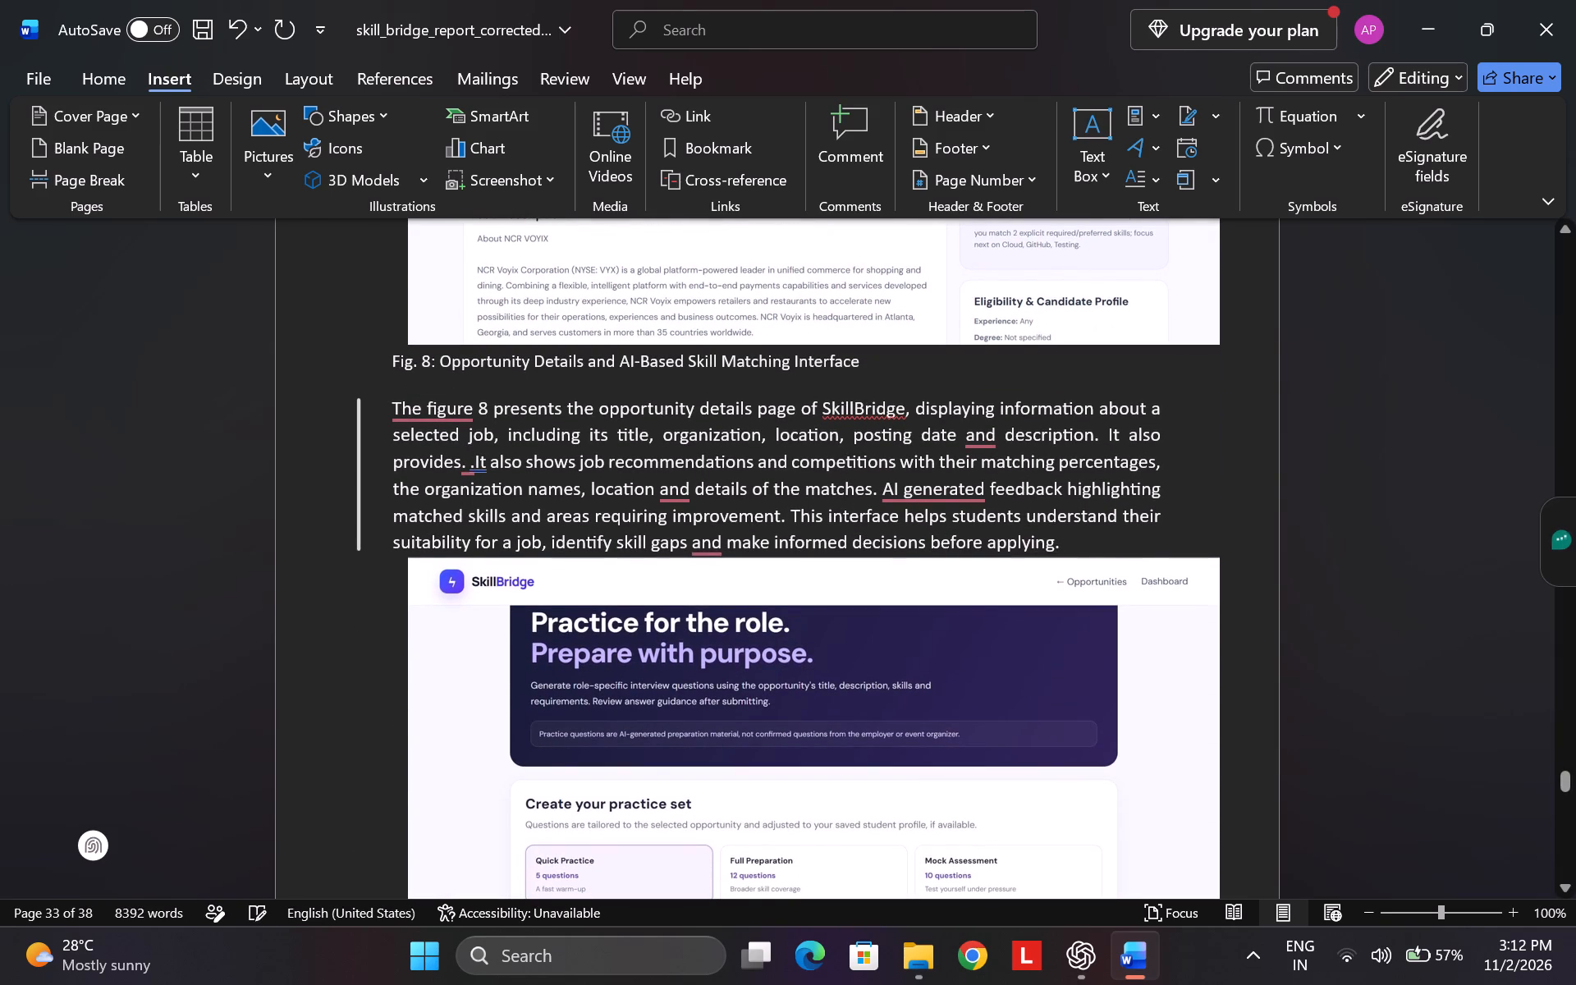
key("Return")
Review the layout, captions and descriptions of the interface screenshots from Fig. 6 through Fig. 10.
scroll(1079, 540, "down", 3)
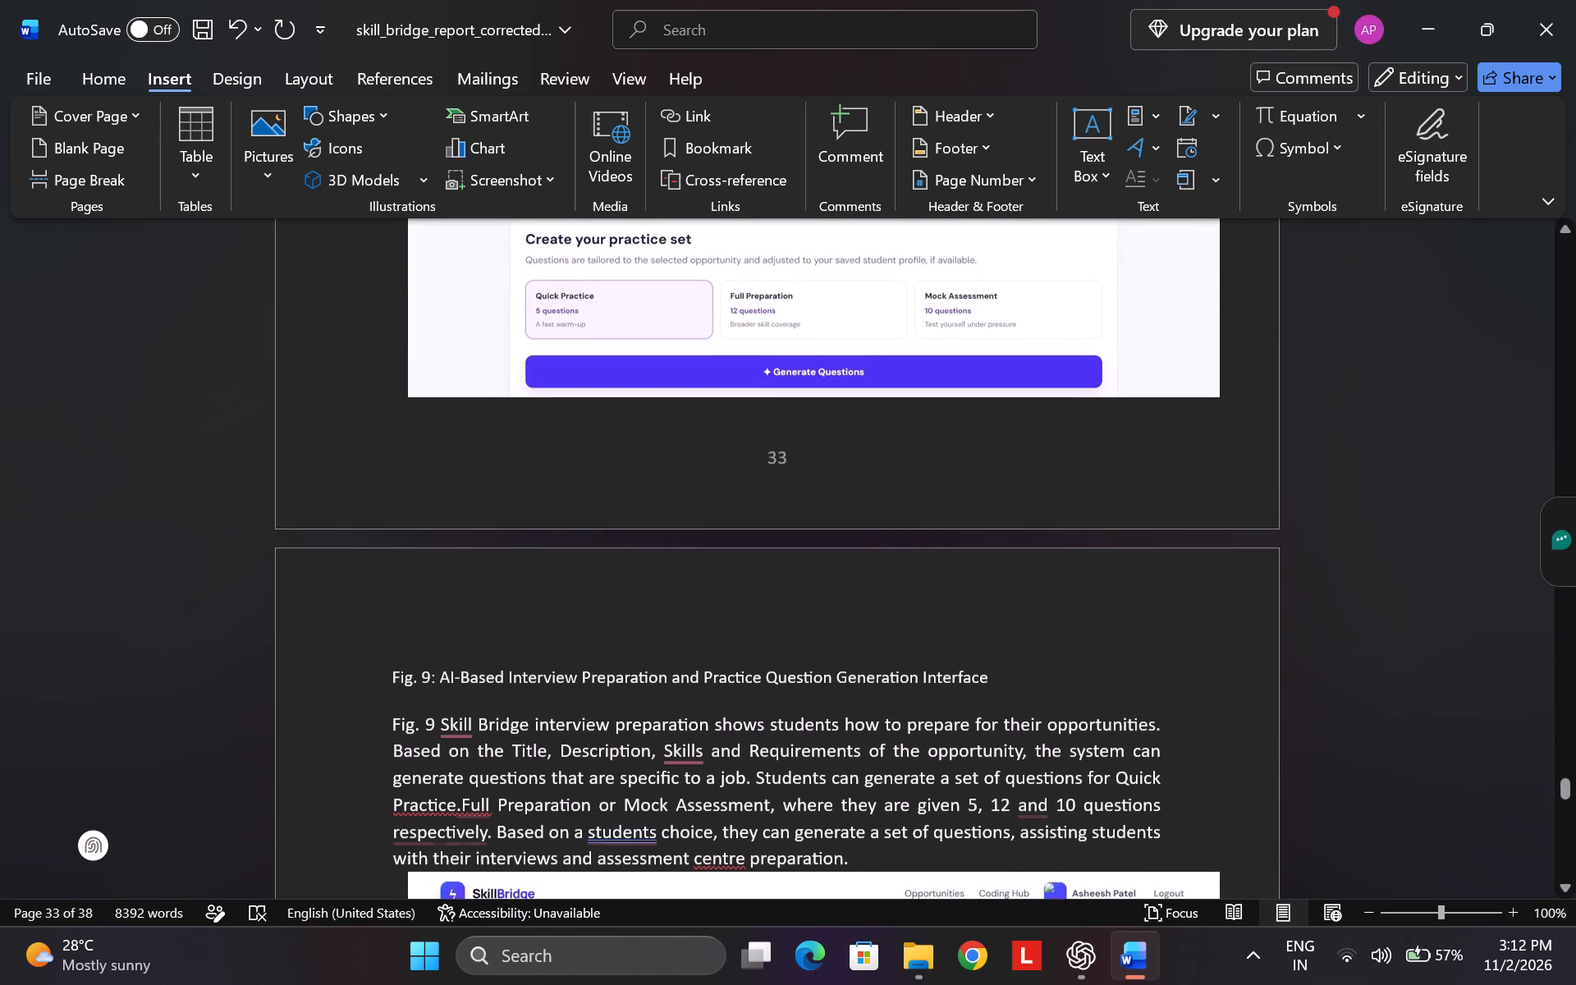
scroll(1079, 540, "down", 1)
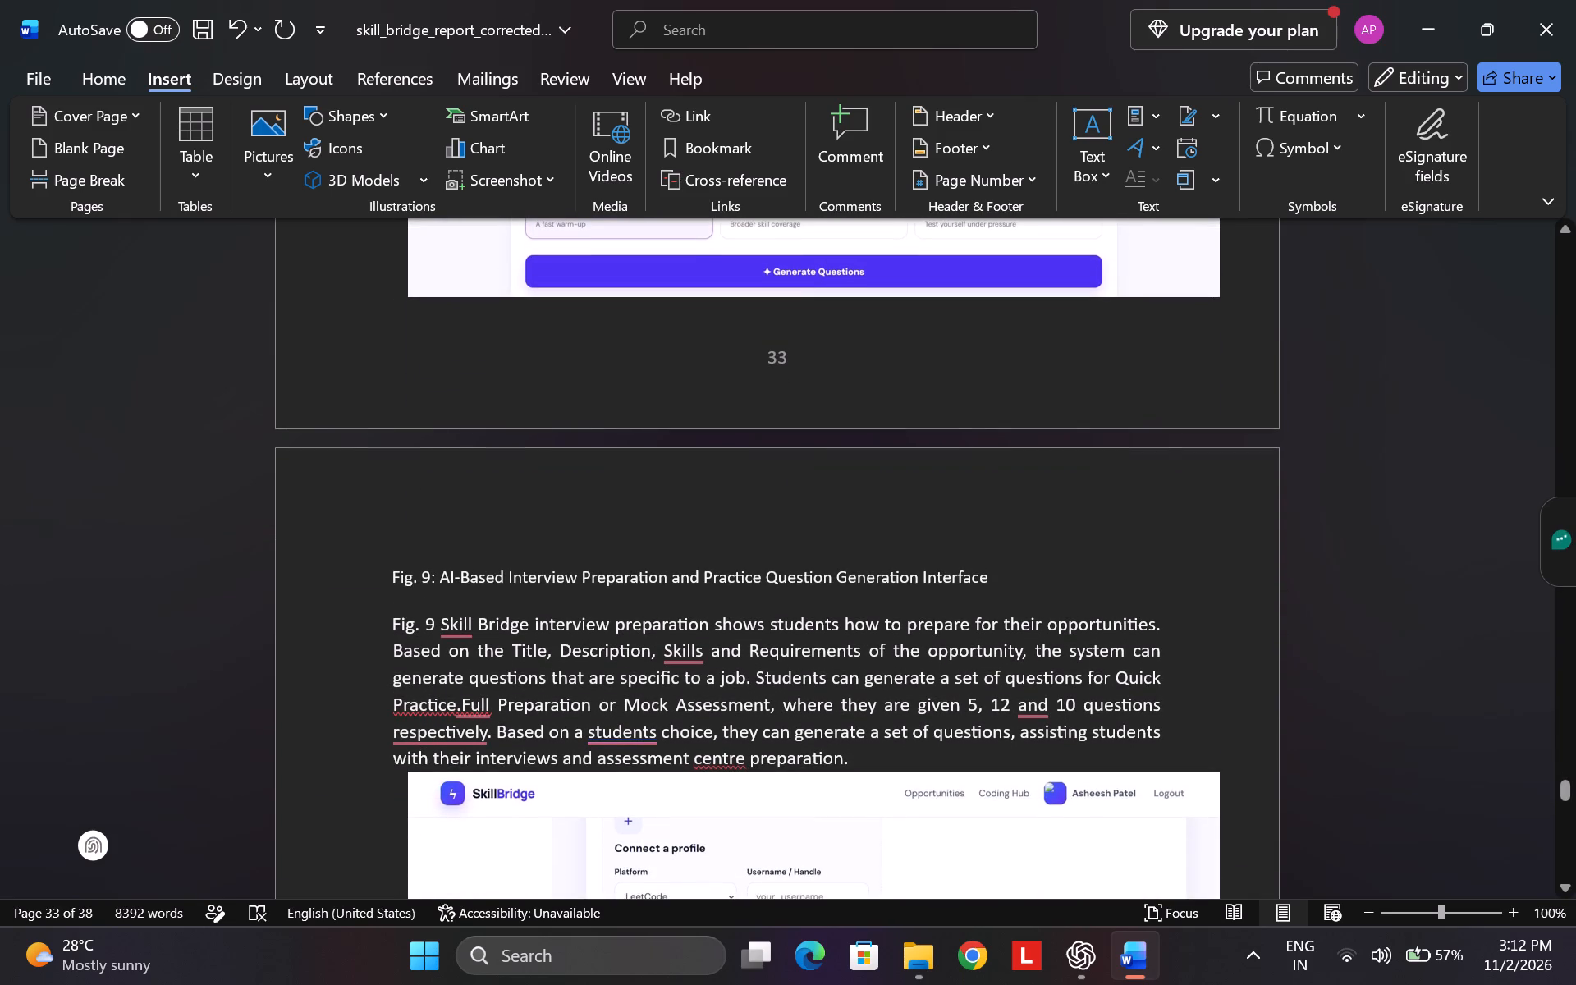
scroll(1079, 540, "up", 2)
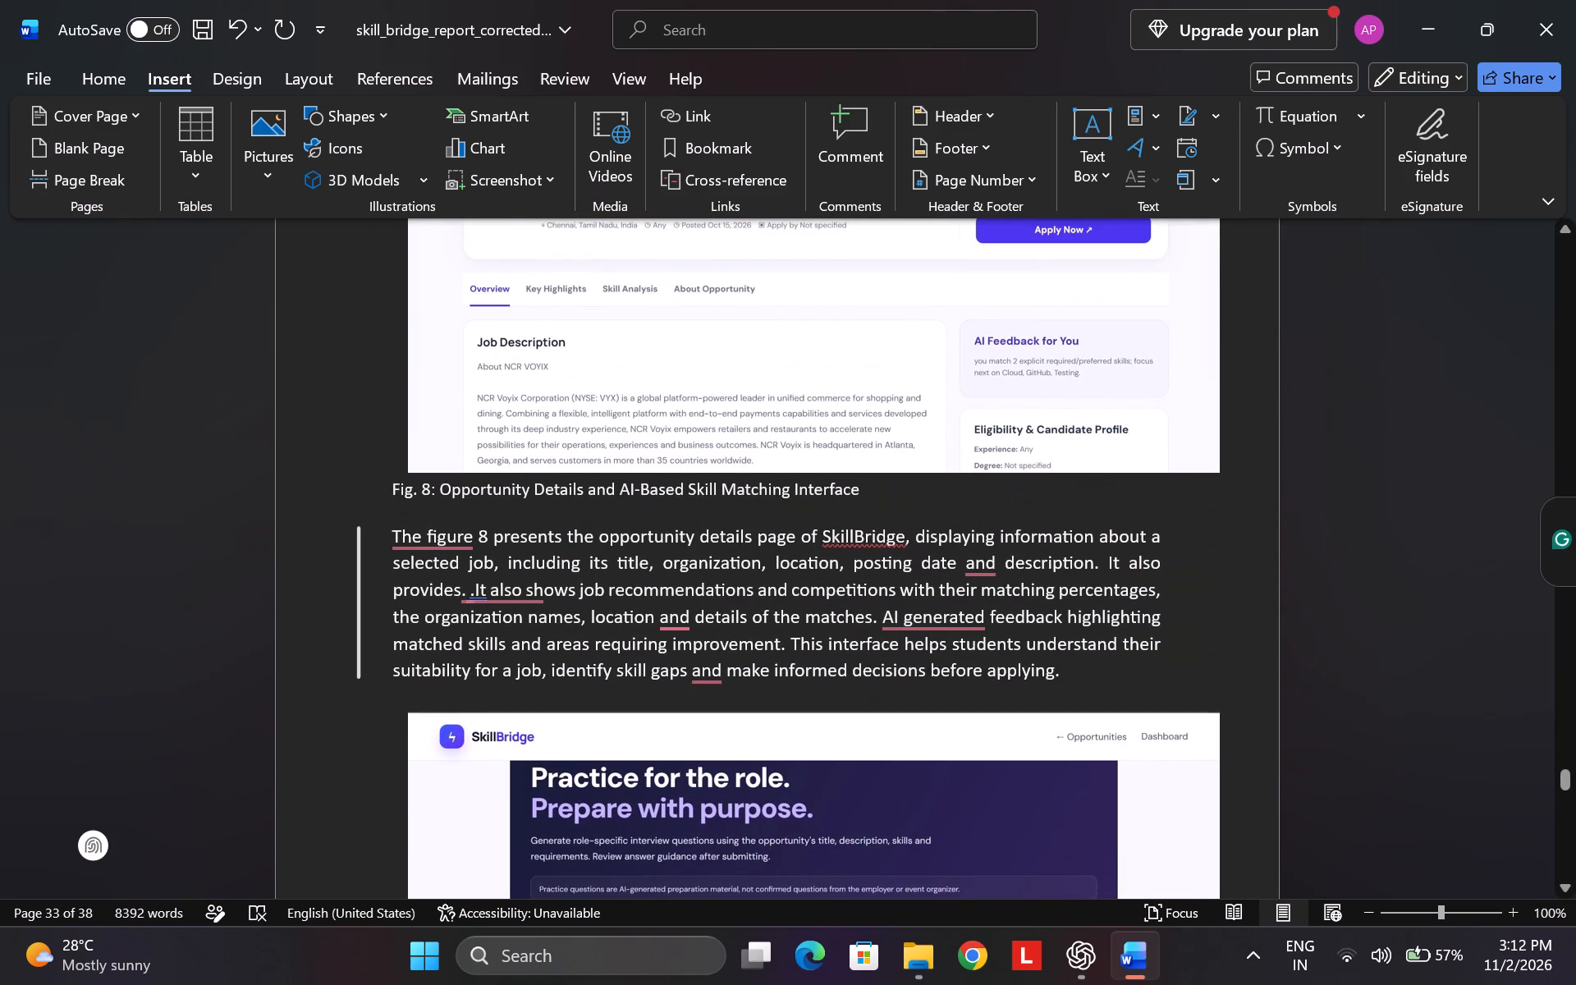
scroll(985, 487, "up", 5)
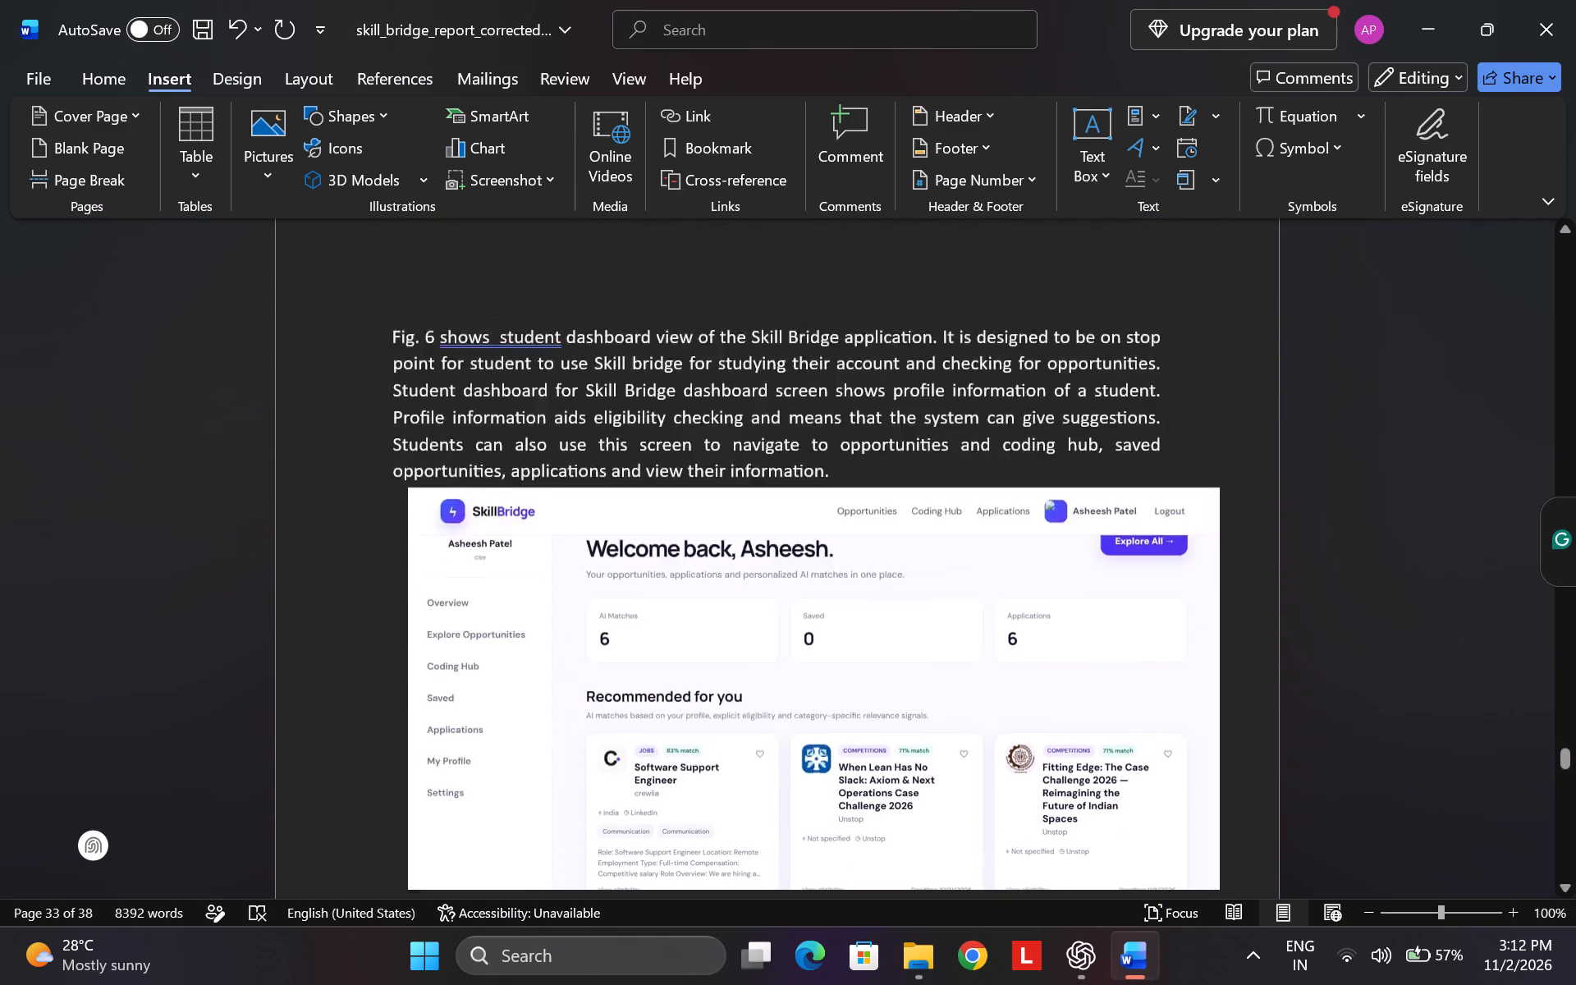
scroll(985, 487, "up", 1)
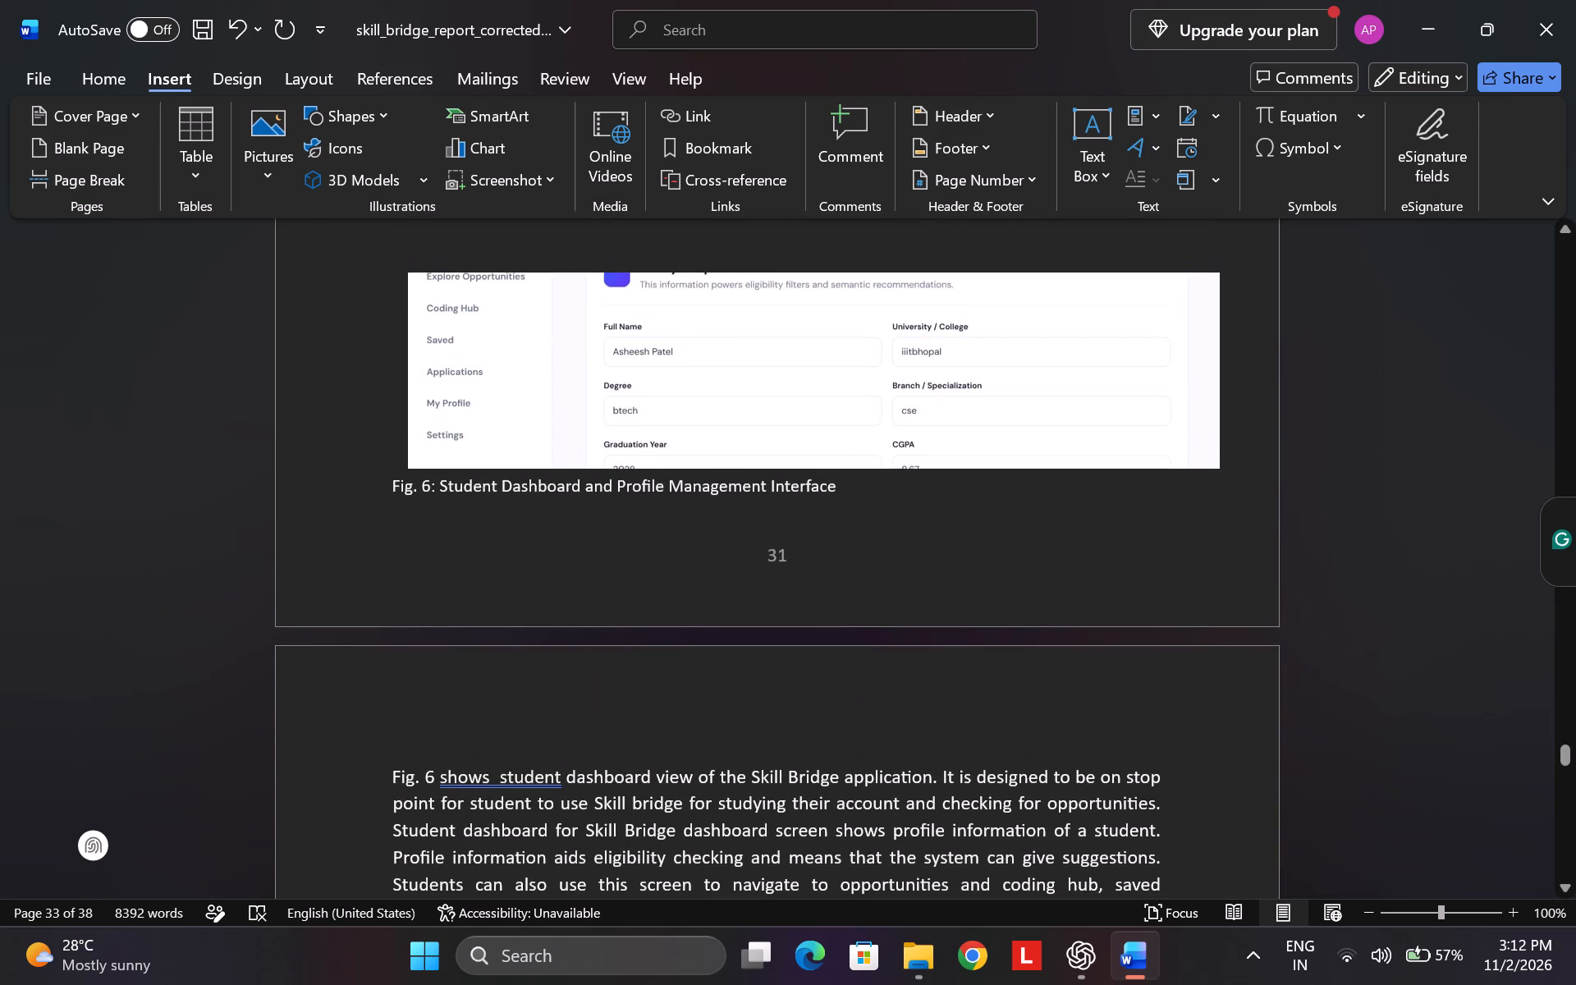
scroll(985, 487, "up", 1)
scroll(985, 487, "down", 6)
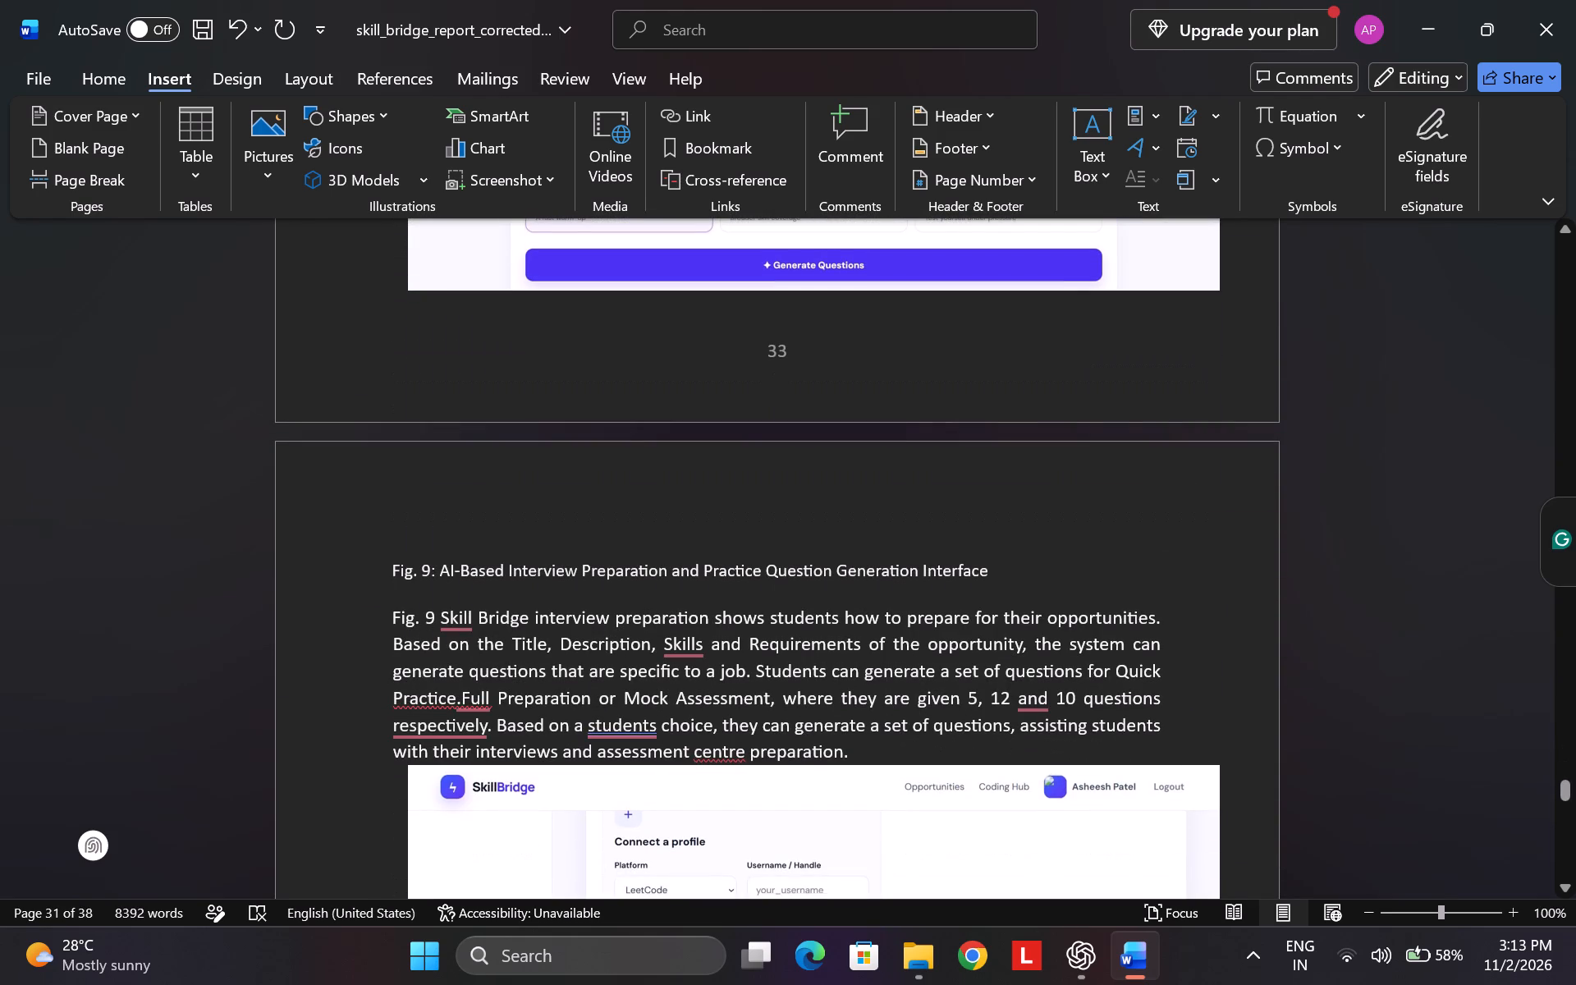
scroll(985, 487, "down", 2)
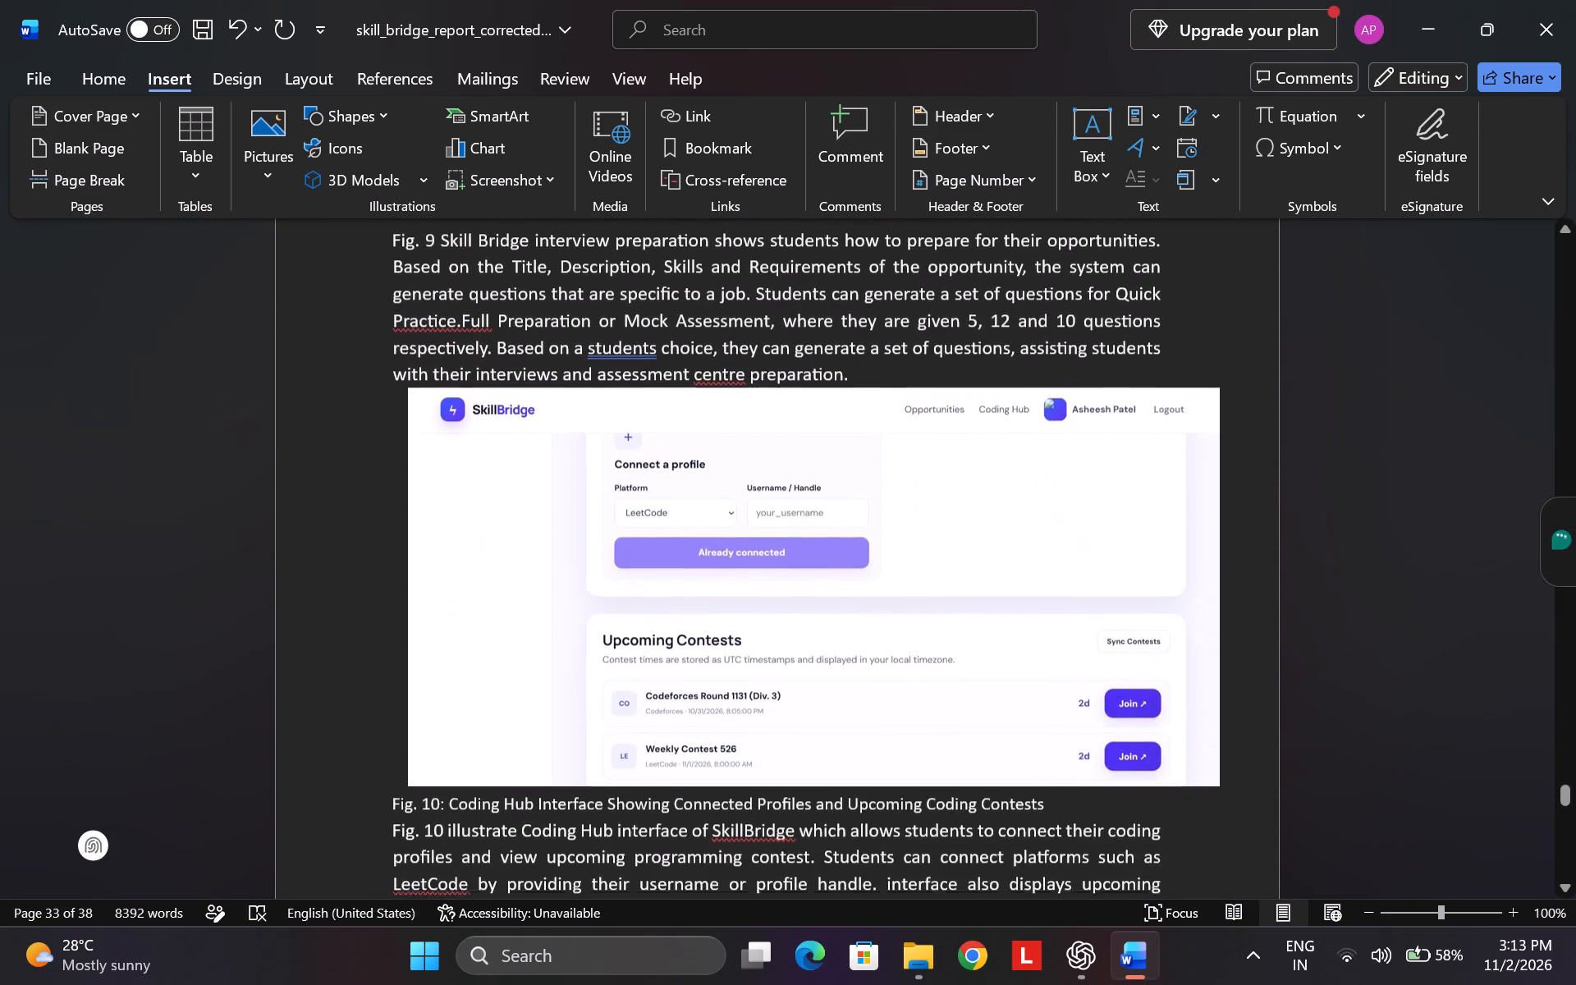
scroll(985, 487, "down", 2)
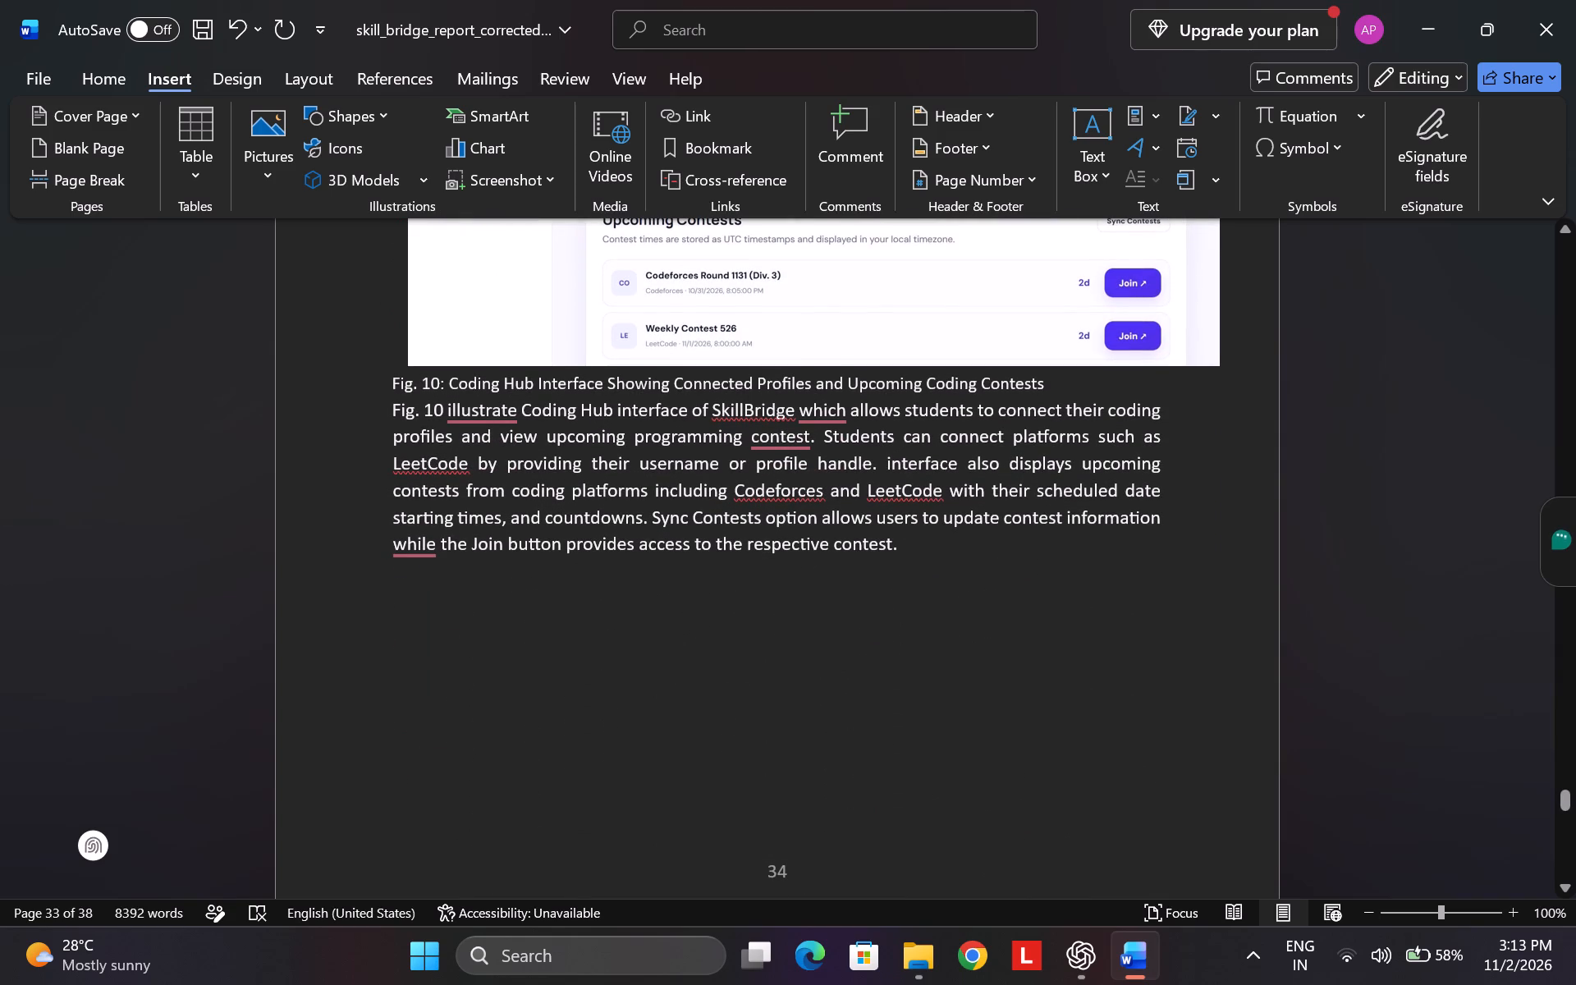
Insert a page break before the REFERENCES heading that follows the 9.2 Future Scope list.
scroll(985, 487, "down", 2)
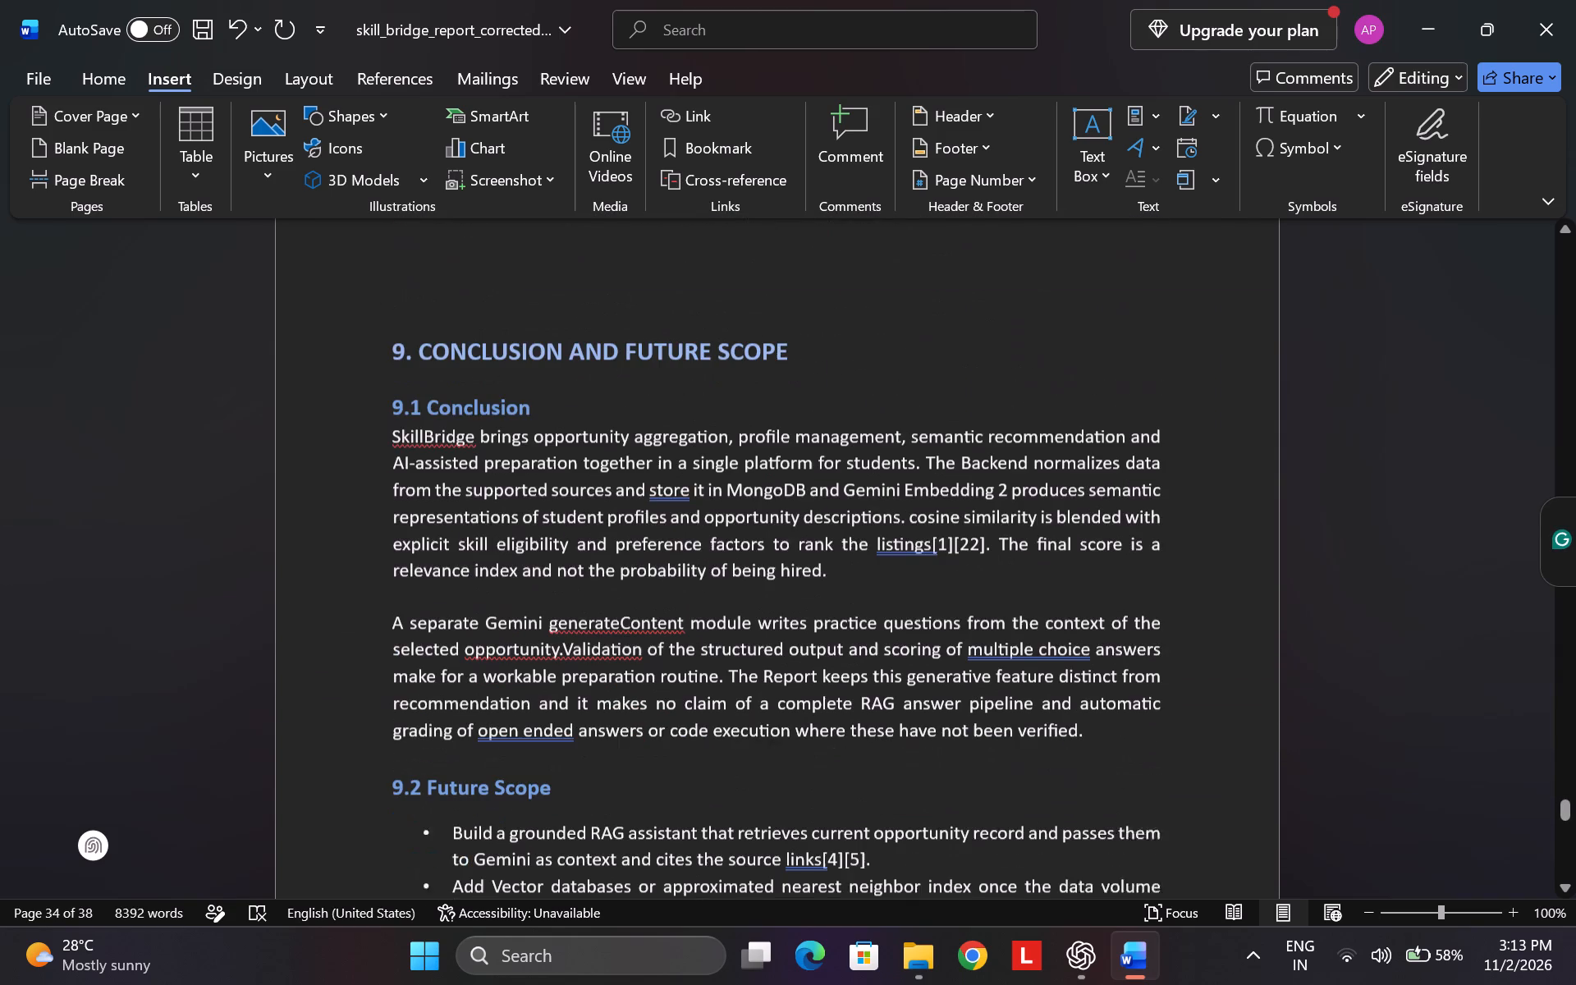
scroll(985, 487, "down", 1)
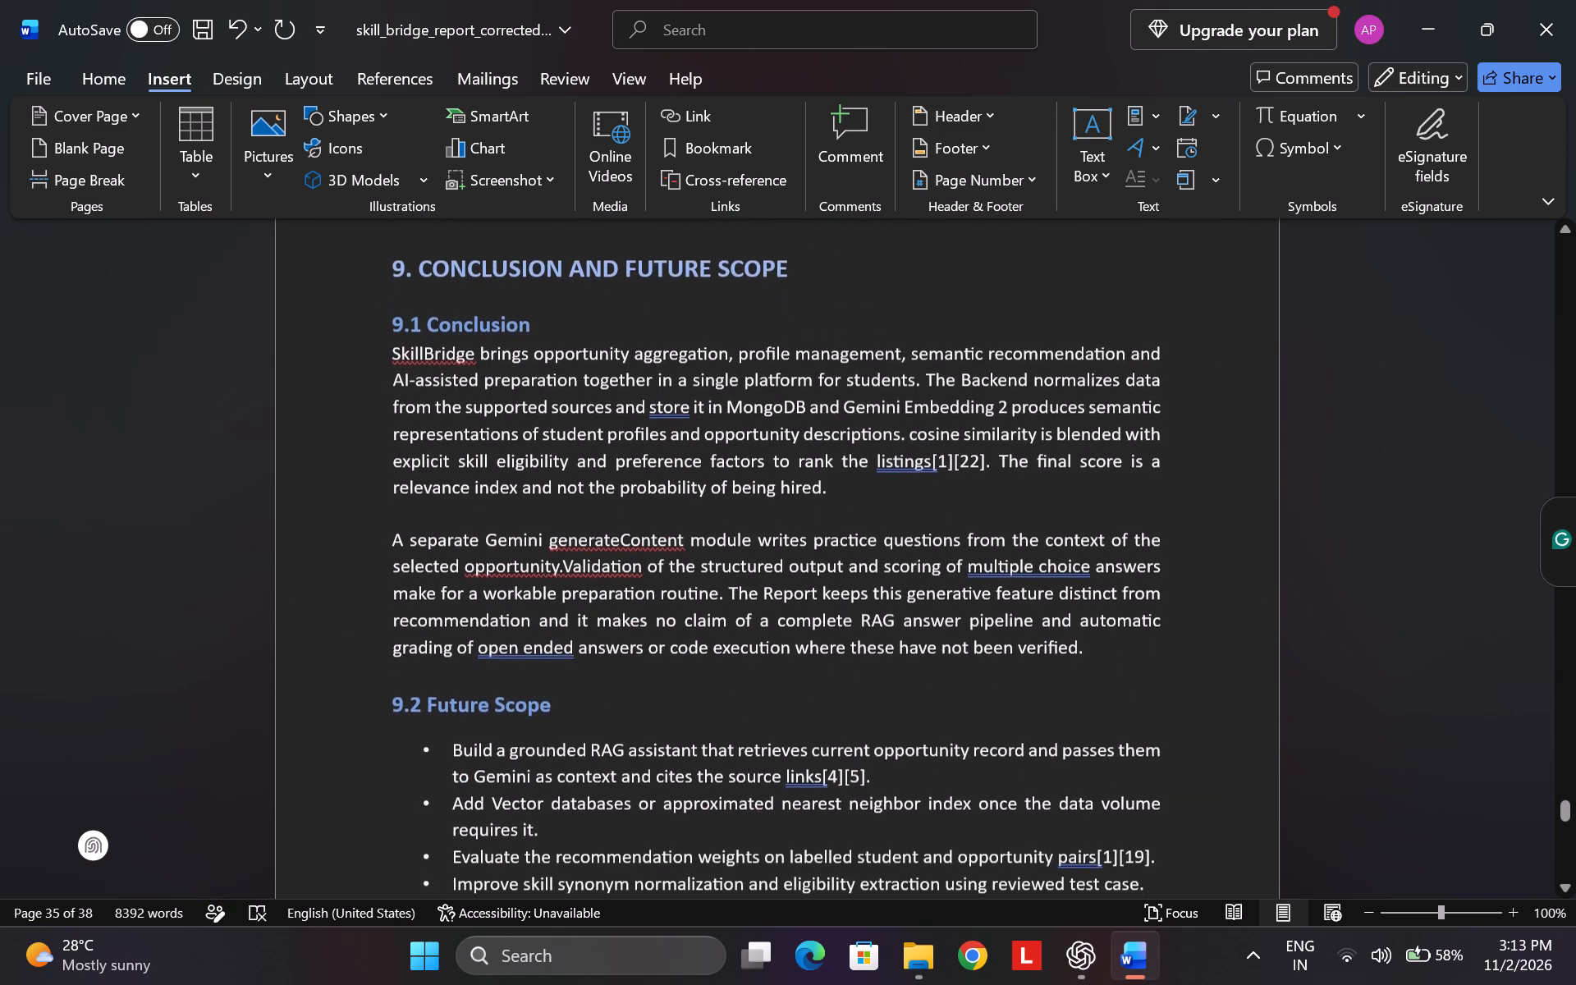
scroll(985, 487, "down", 2)
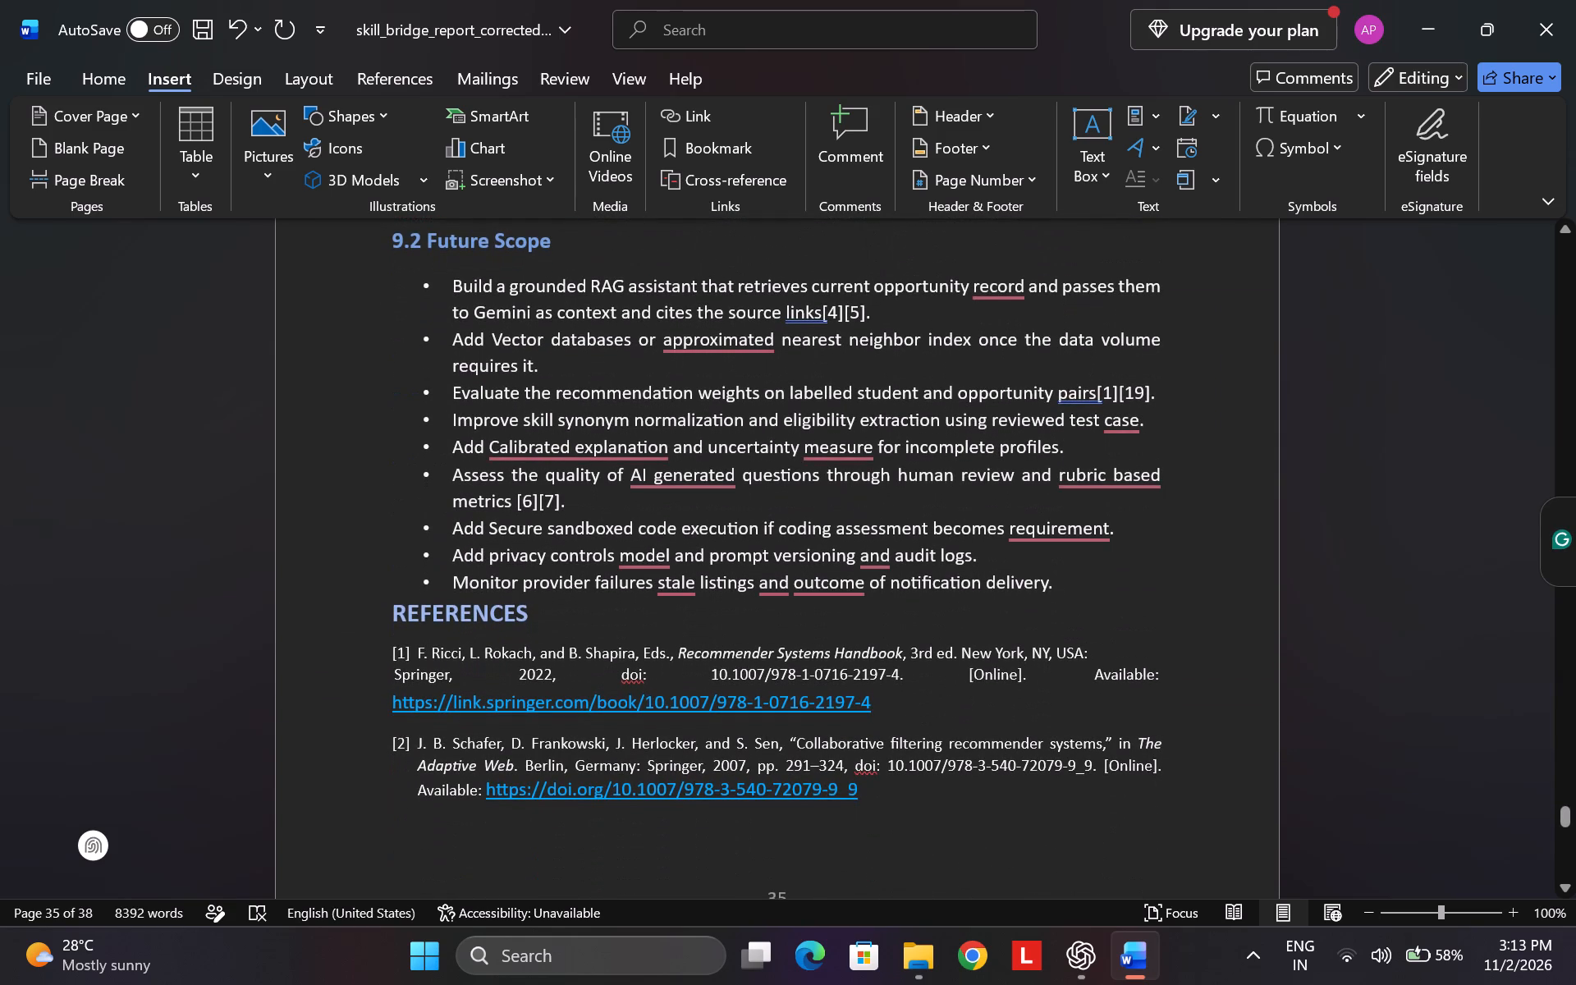
scroll(985, 487, "up", 2)
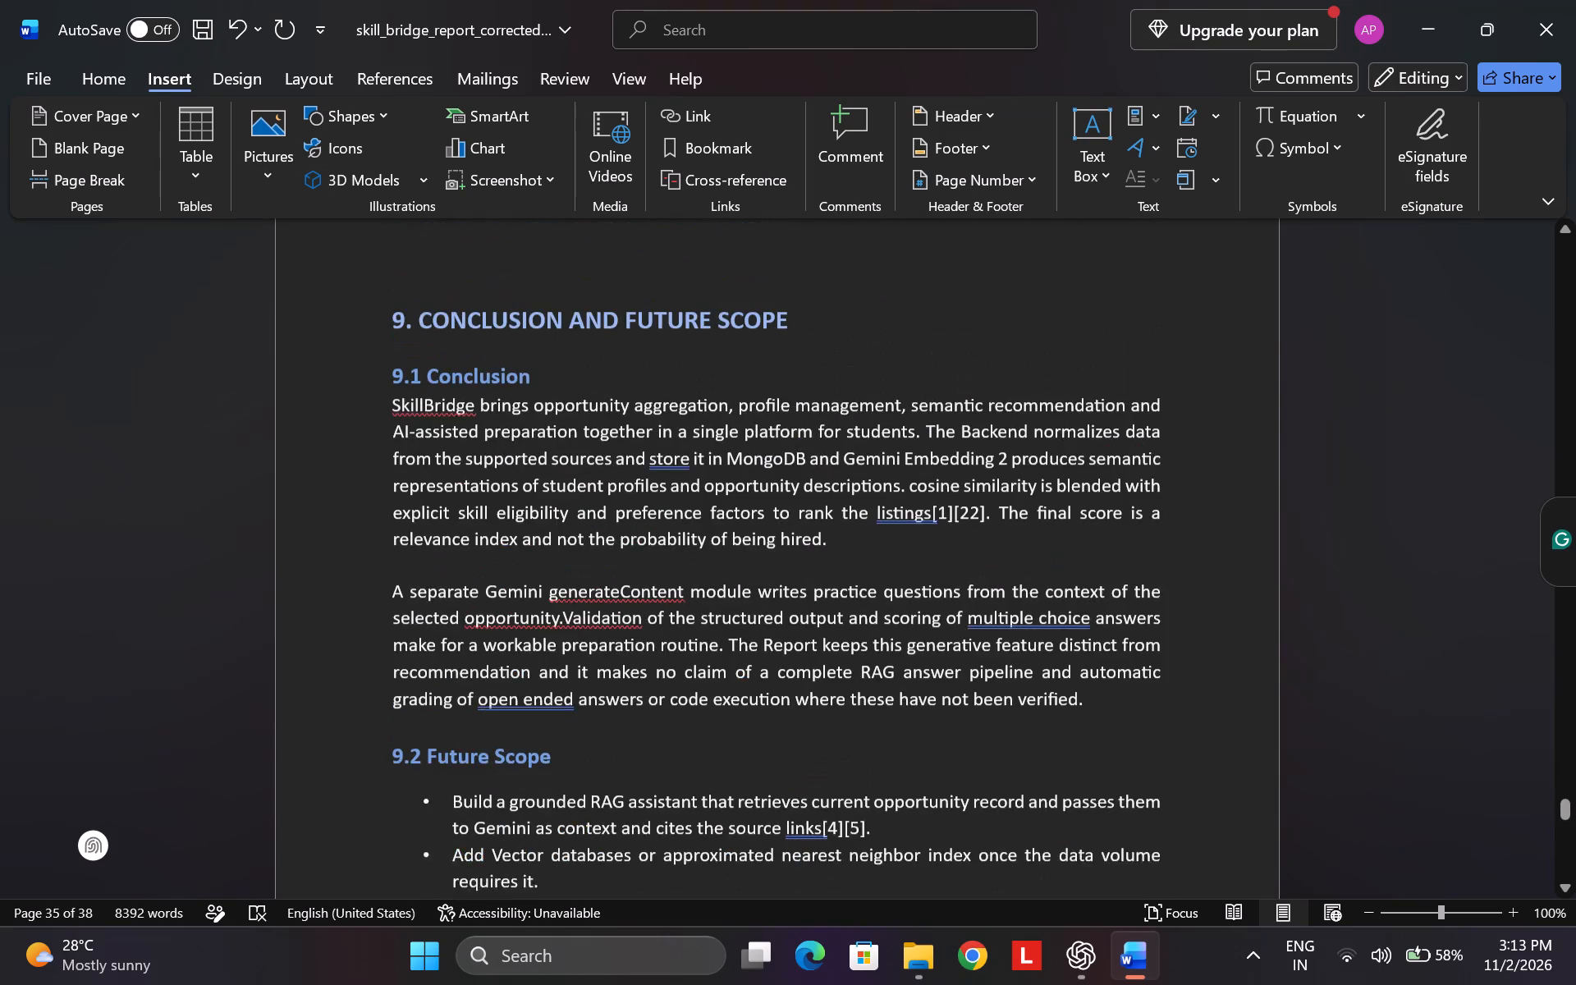
scroll(985, 487, "down", 2)
scroll(842, 540, "down", 1)
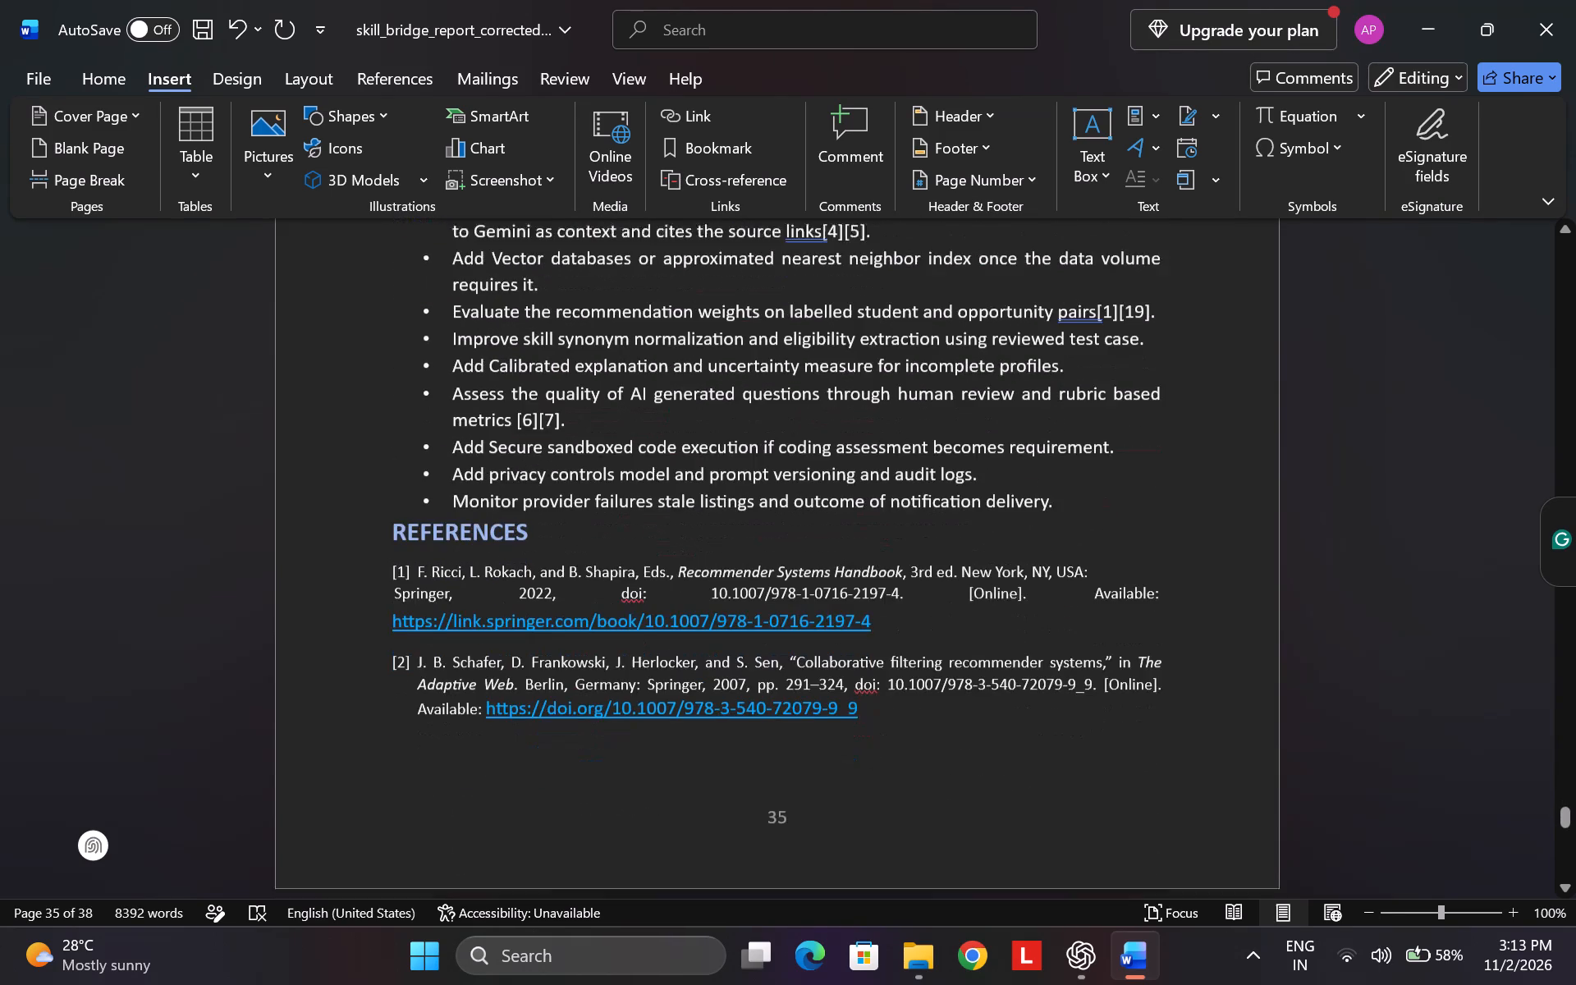
left_click(391, 502)
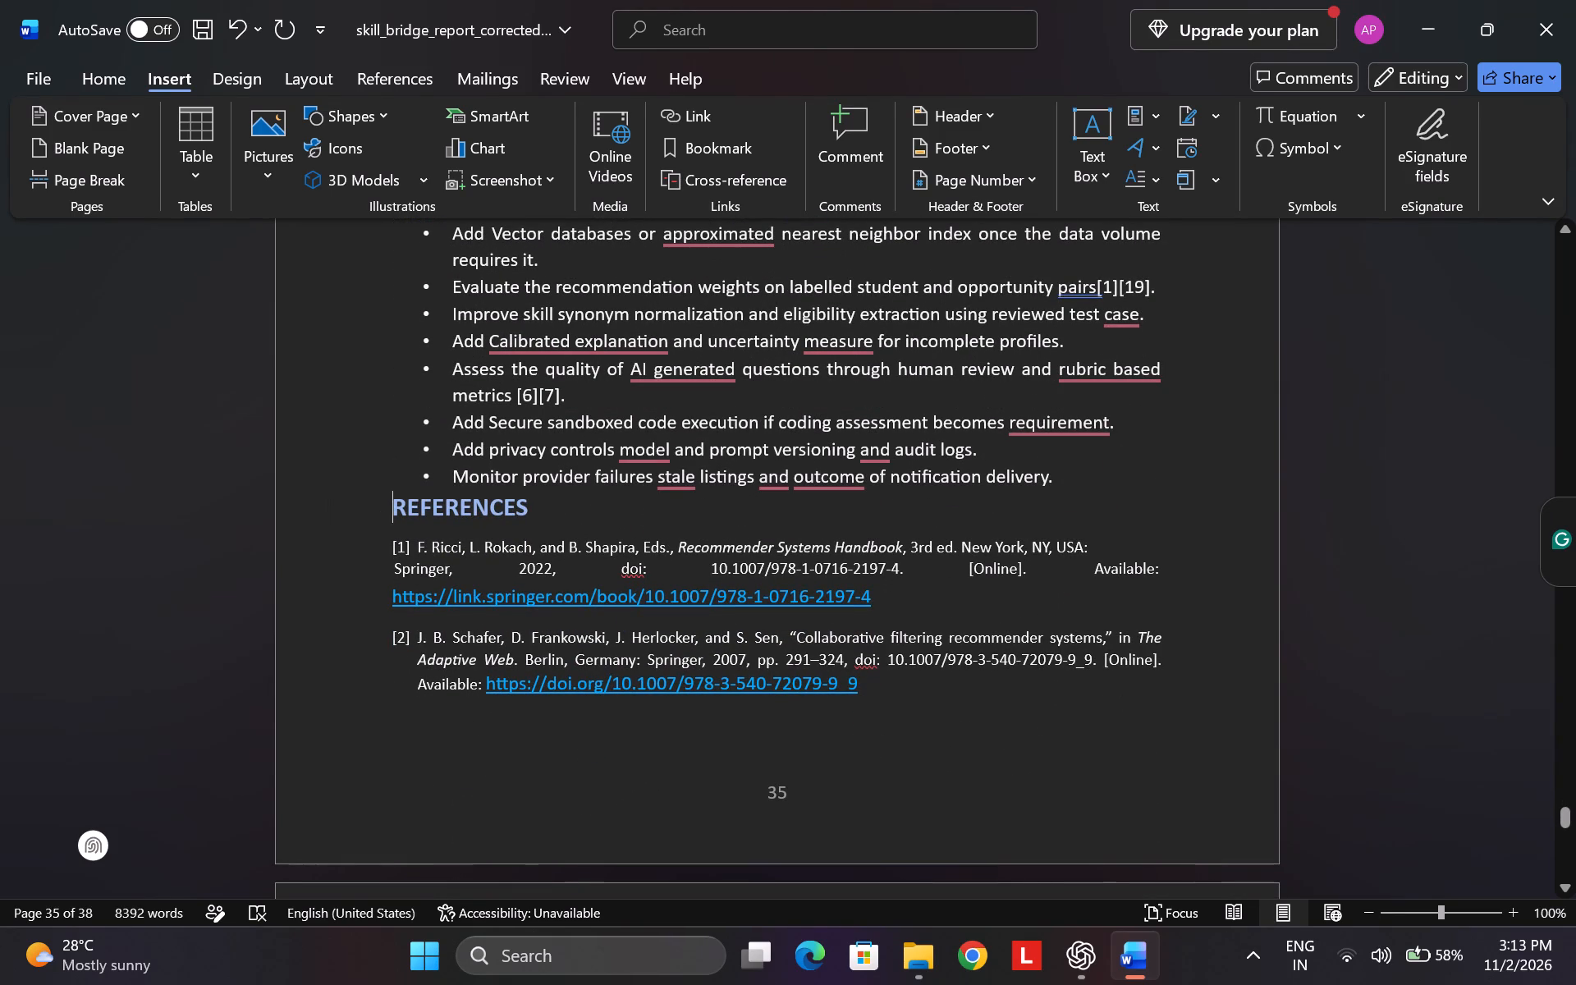
left_click(109, 180)
Centre the Fig. 10 caption below the Coding Hub screenshot.
scroll(528, 484, "up", 1)
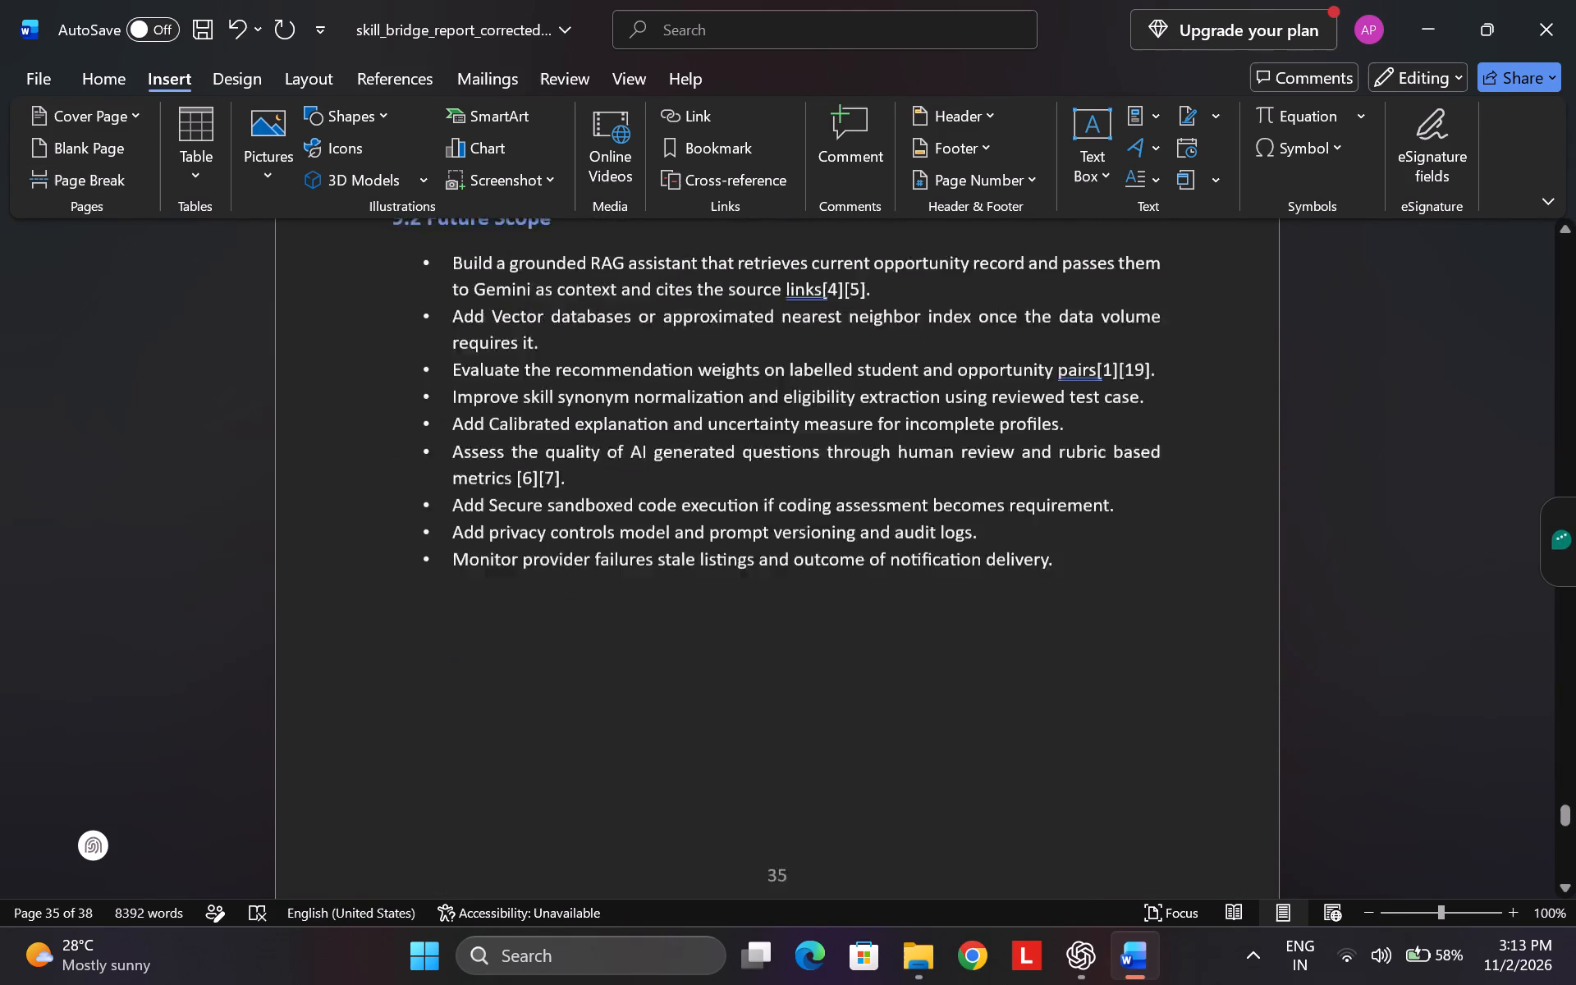
scroll(528, 484, "up", 2)
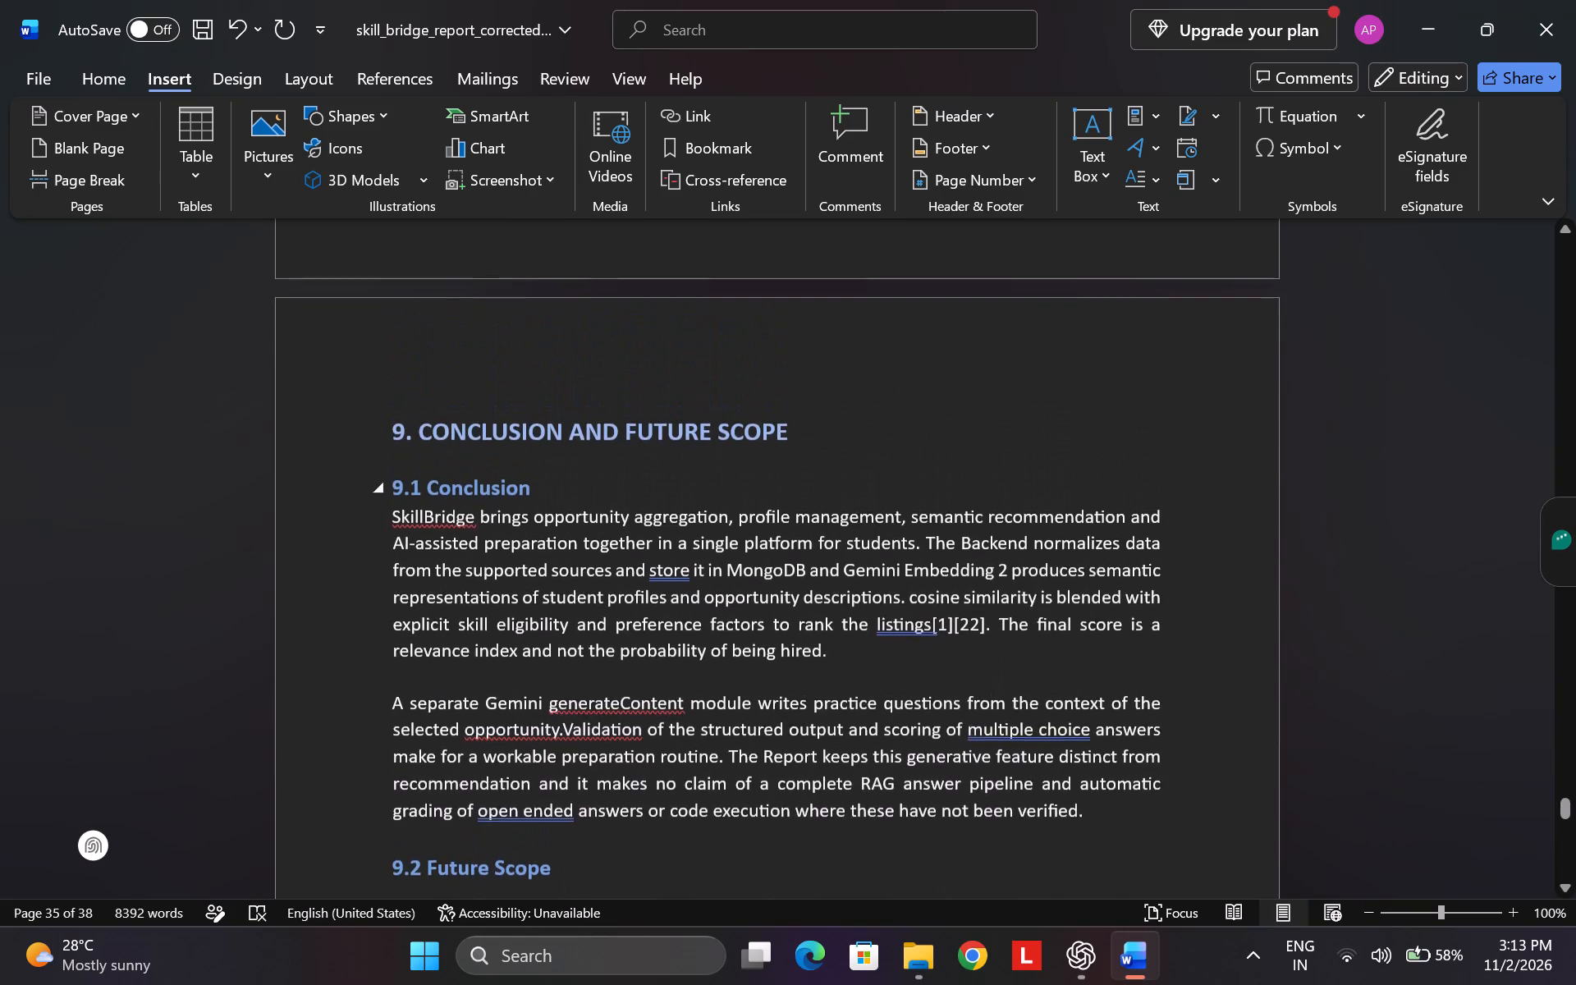
scroll(528, 484, "up", 2)
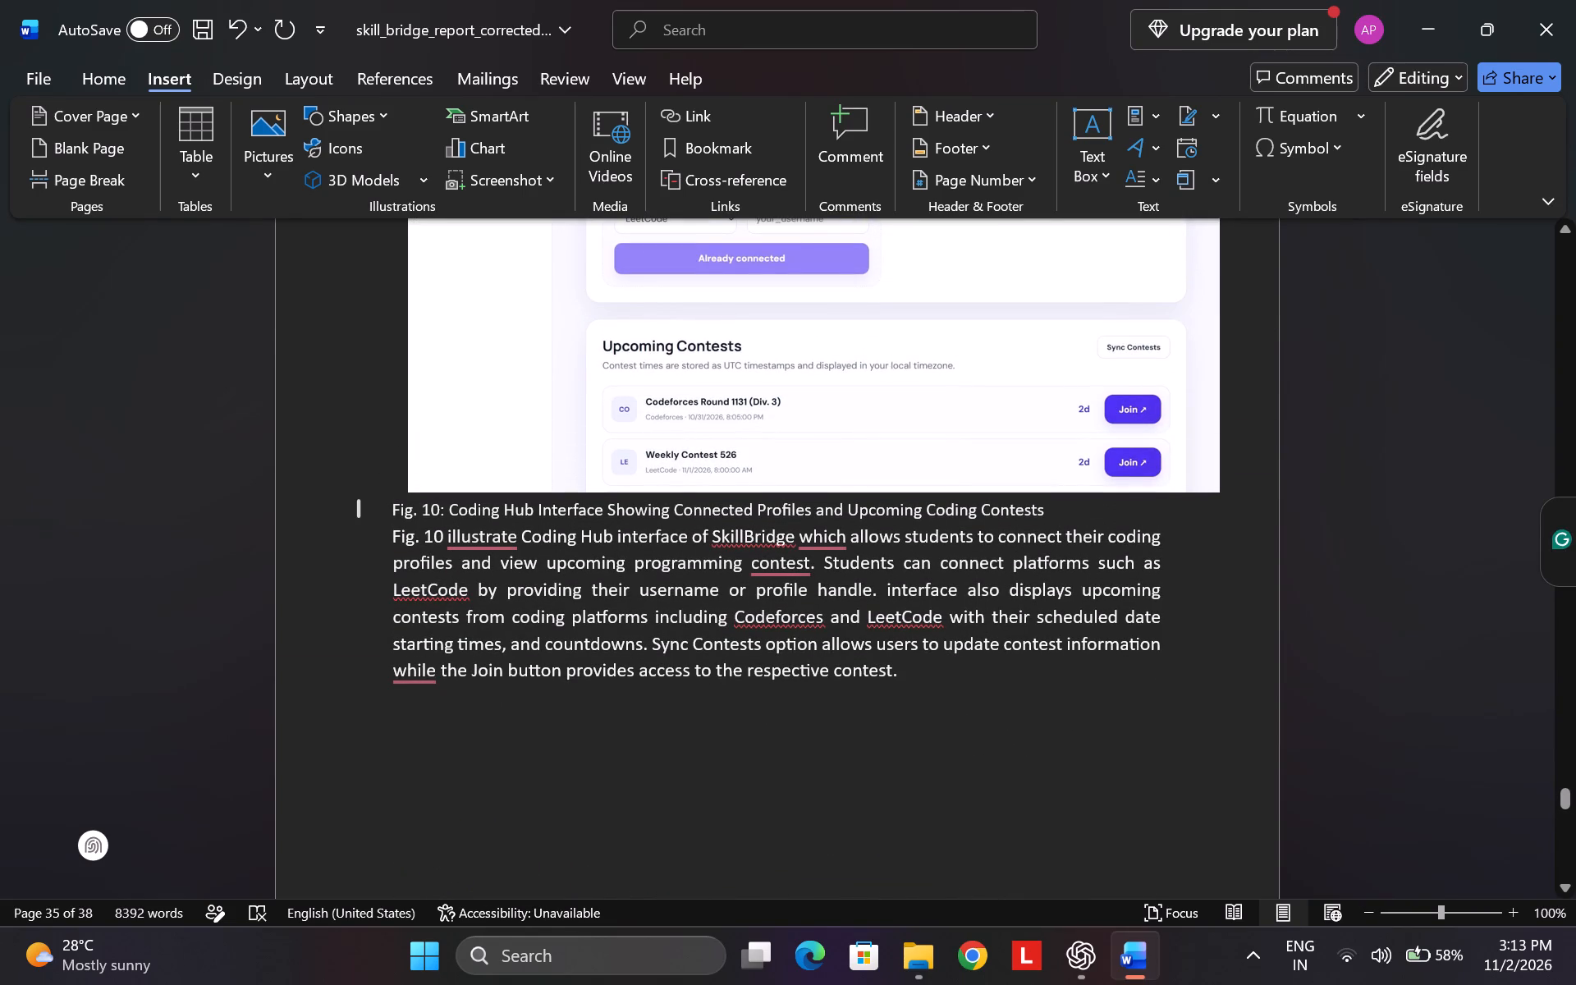
left_click_drag(393, 511, 1045, 506)
left_click(42, 76)
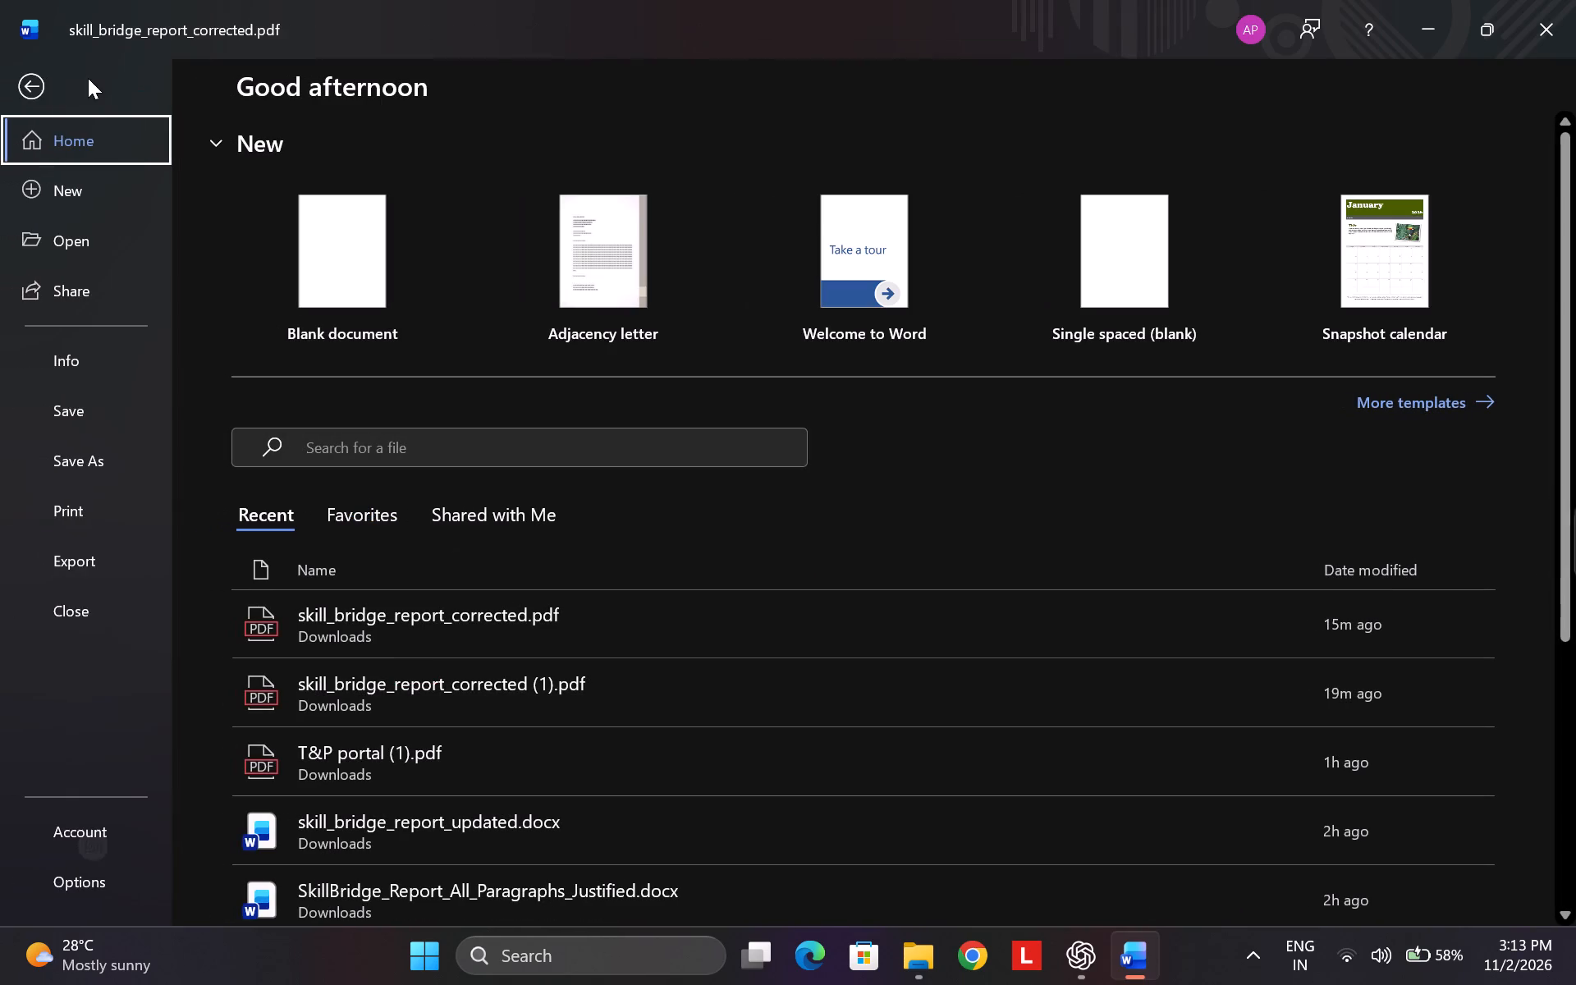
left_click(41, 80)
left_click(90, 84)
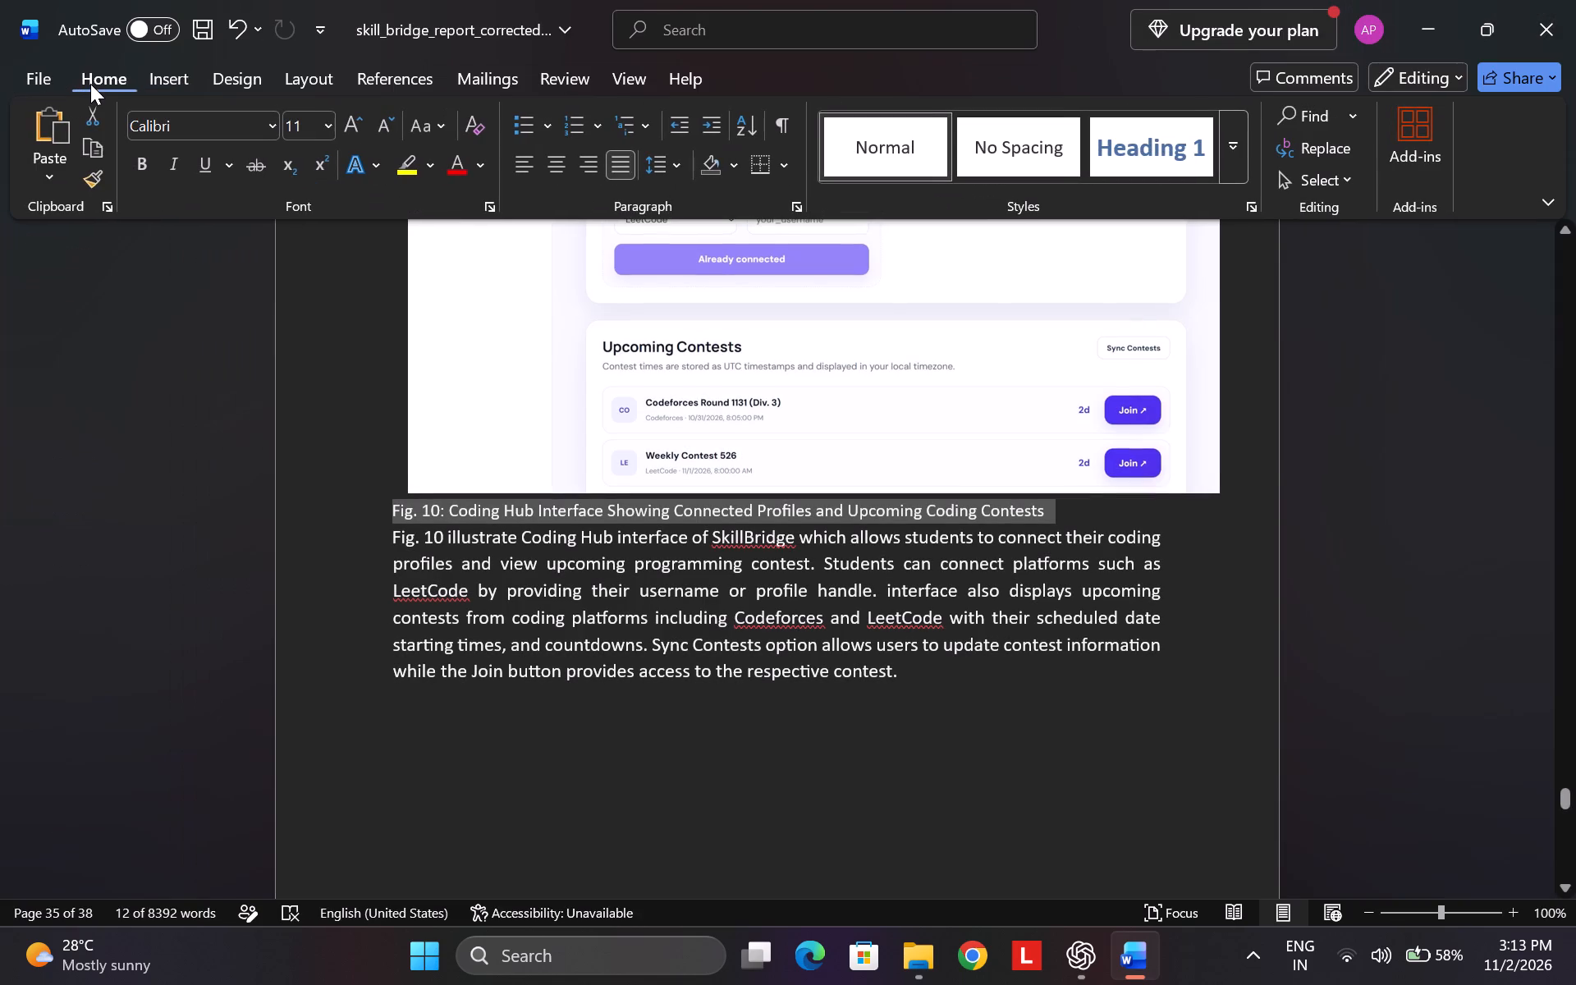
left_click(566, 154)
Centre the Fig. 9 caption about the AI-based interview preparation interface.
scroll(623, 492, "up", 9)
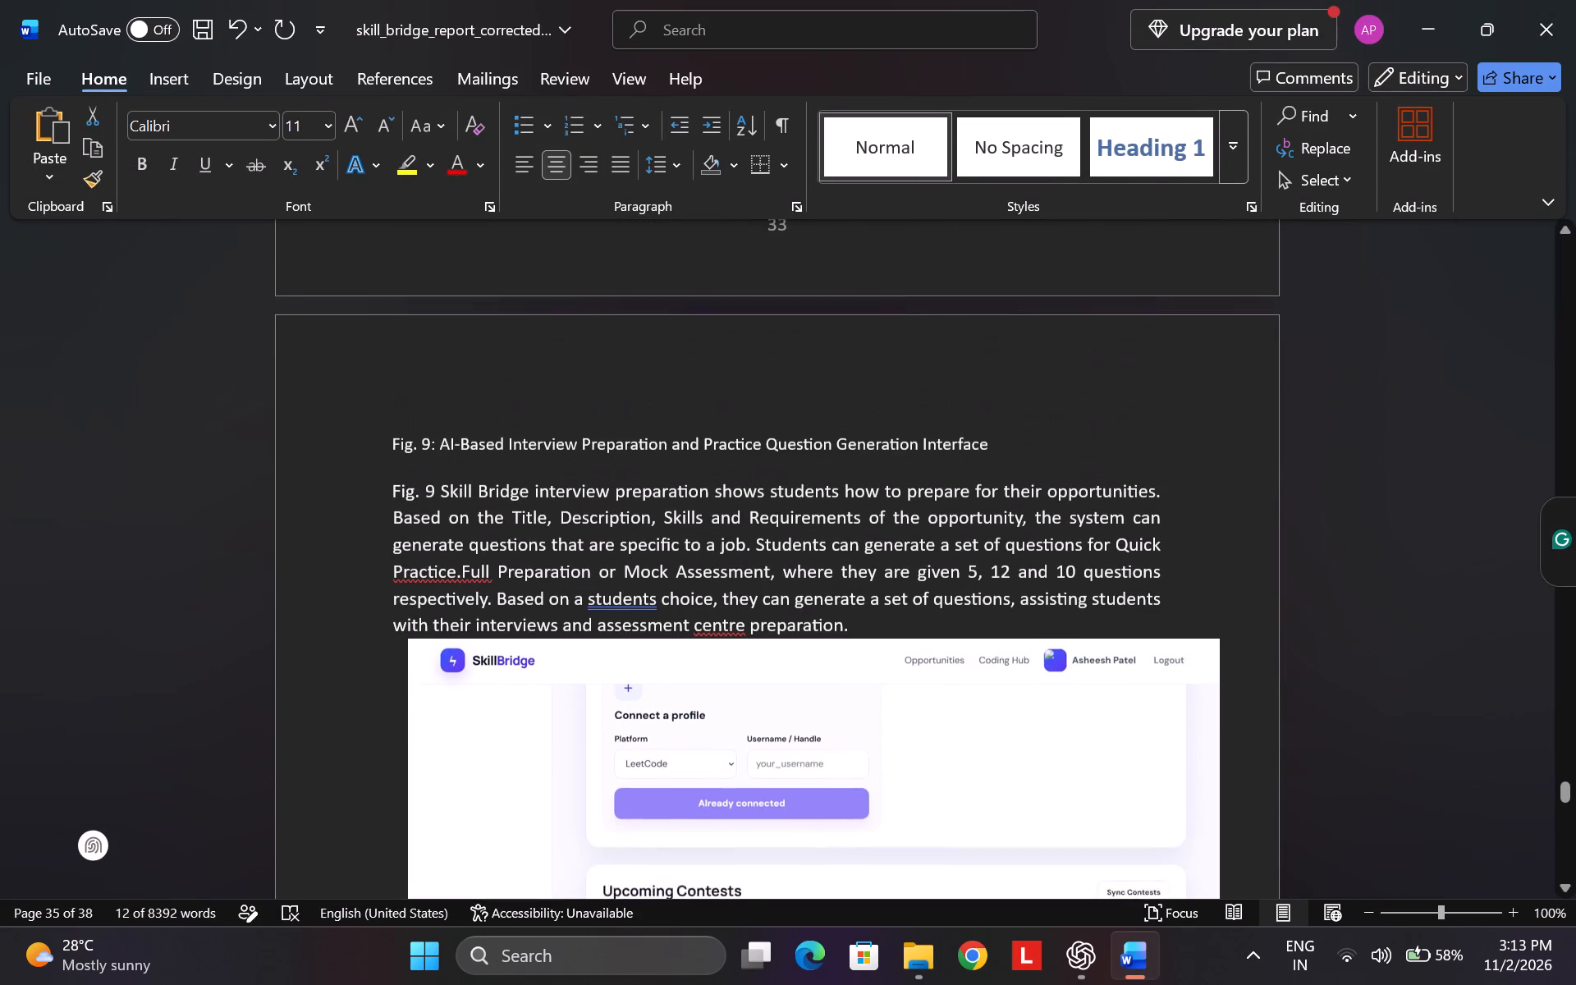
left_click_drag(388, 444, 1004, 438)
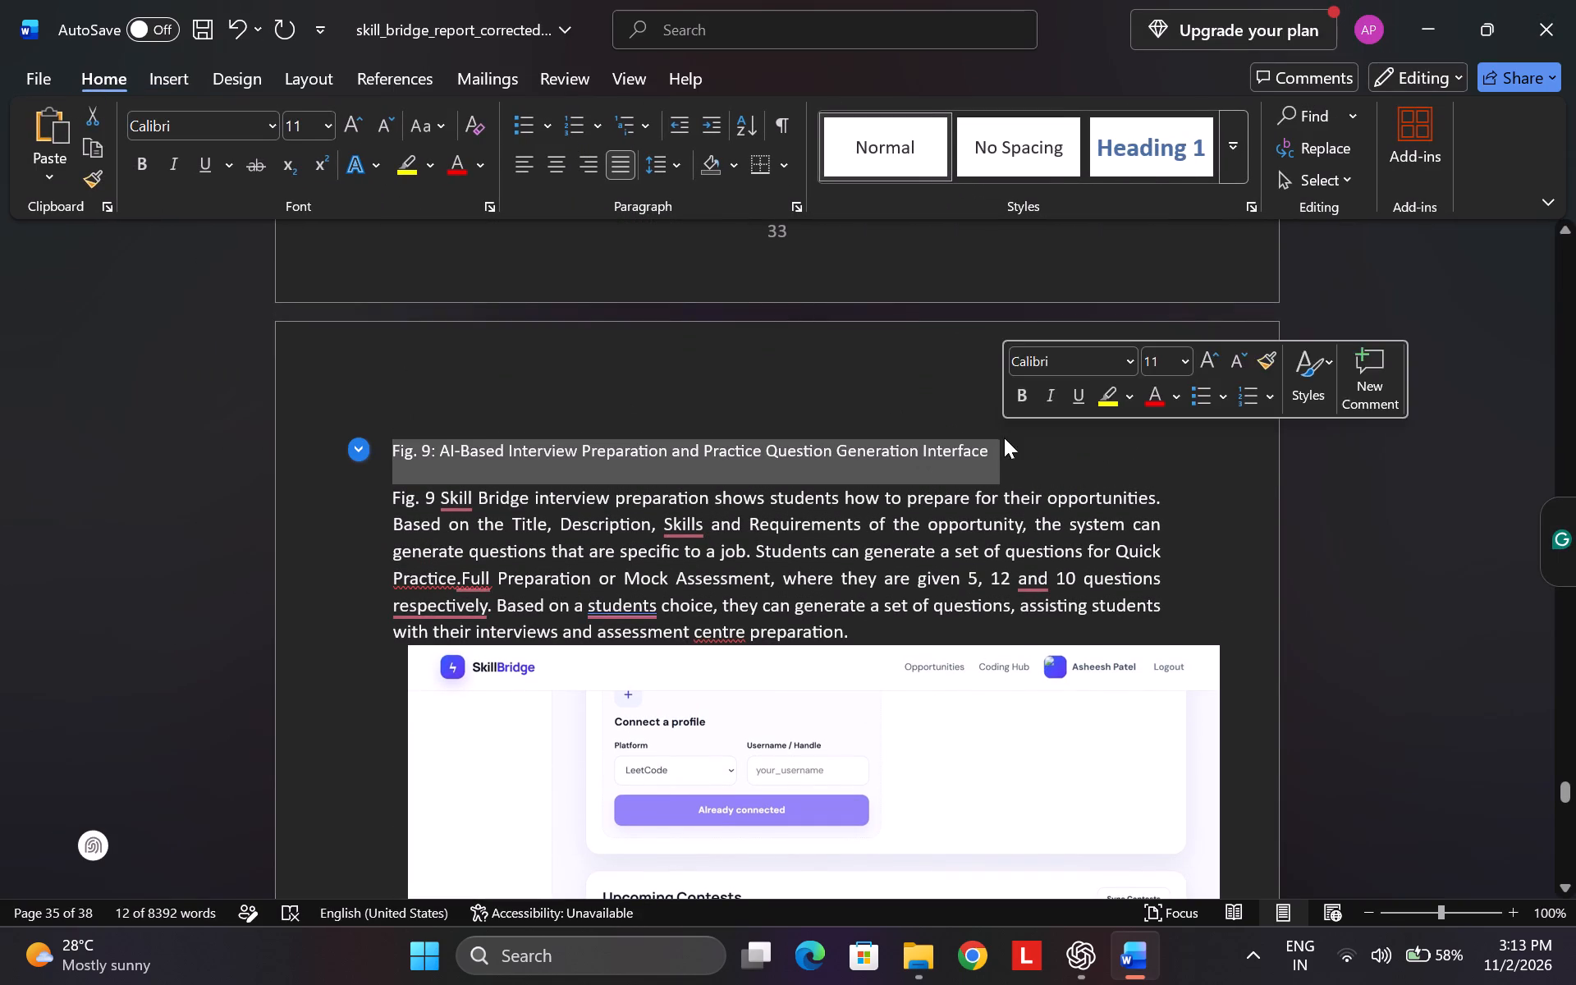
left_click(551, 163)
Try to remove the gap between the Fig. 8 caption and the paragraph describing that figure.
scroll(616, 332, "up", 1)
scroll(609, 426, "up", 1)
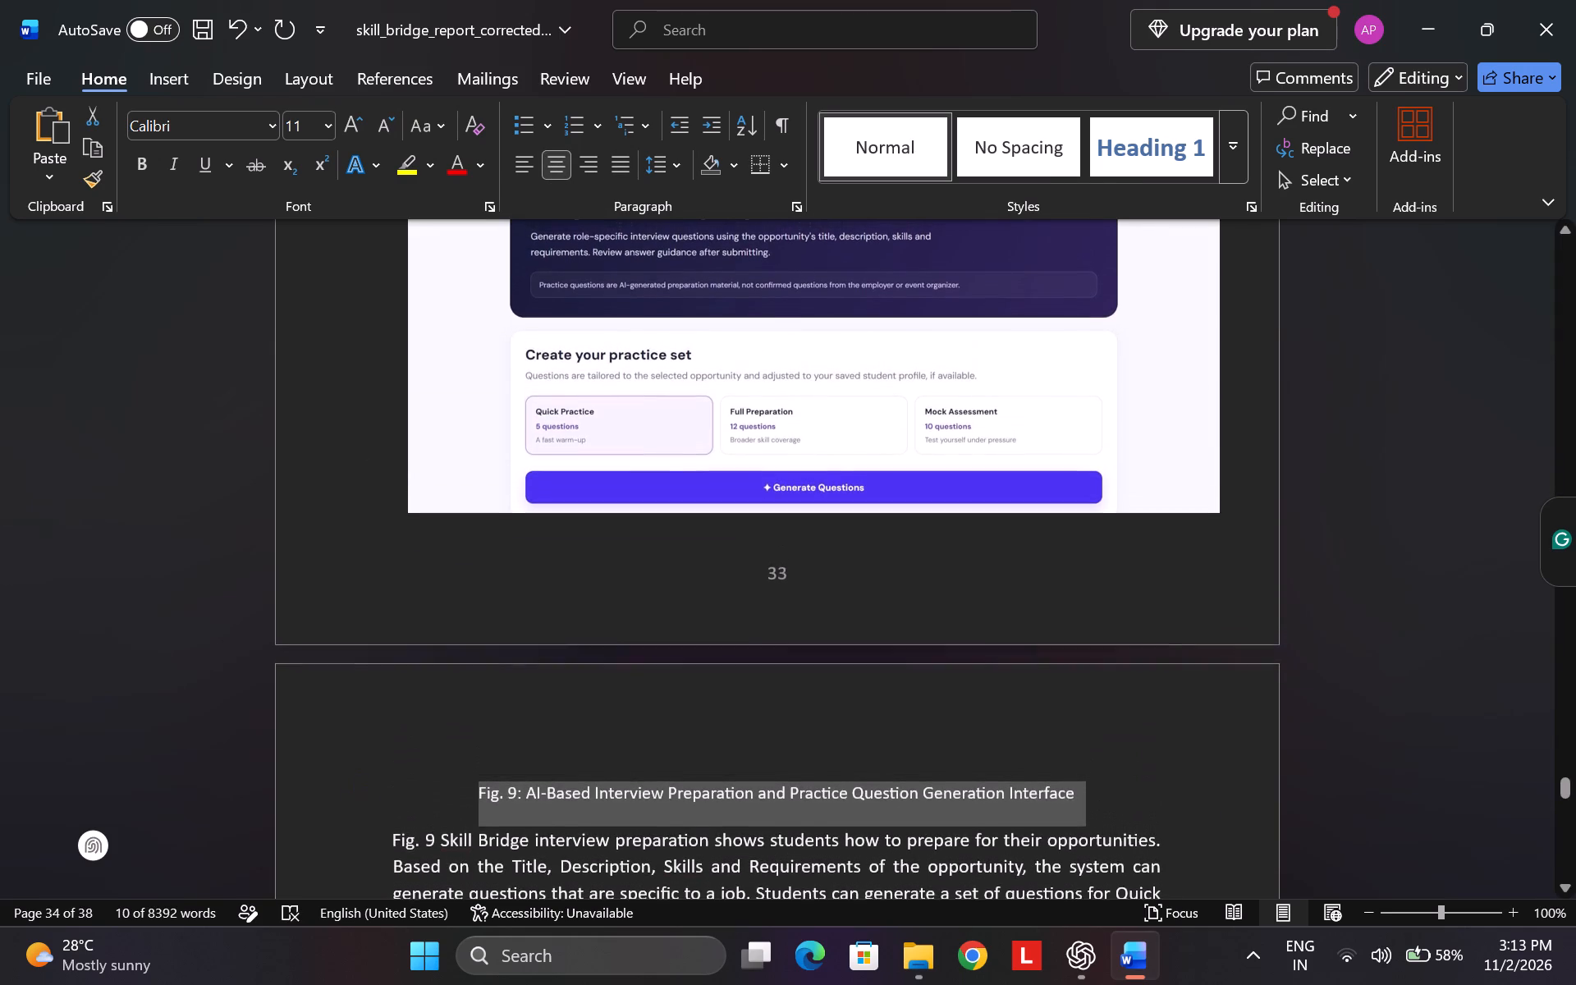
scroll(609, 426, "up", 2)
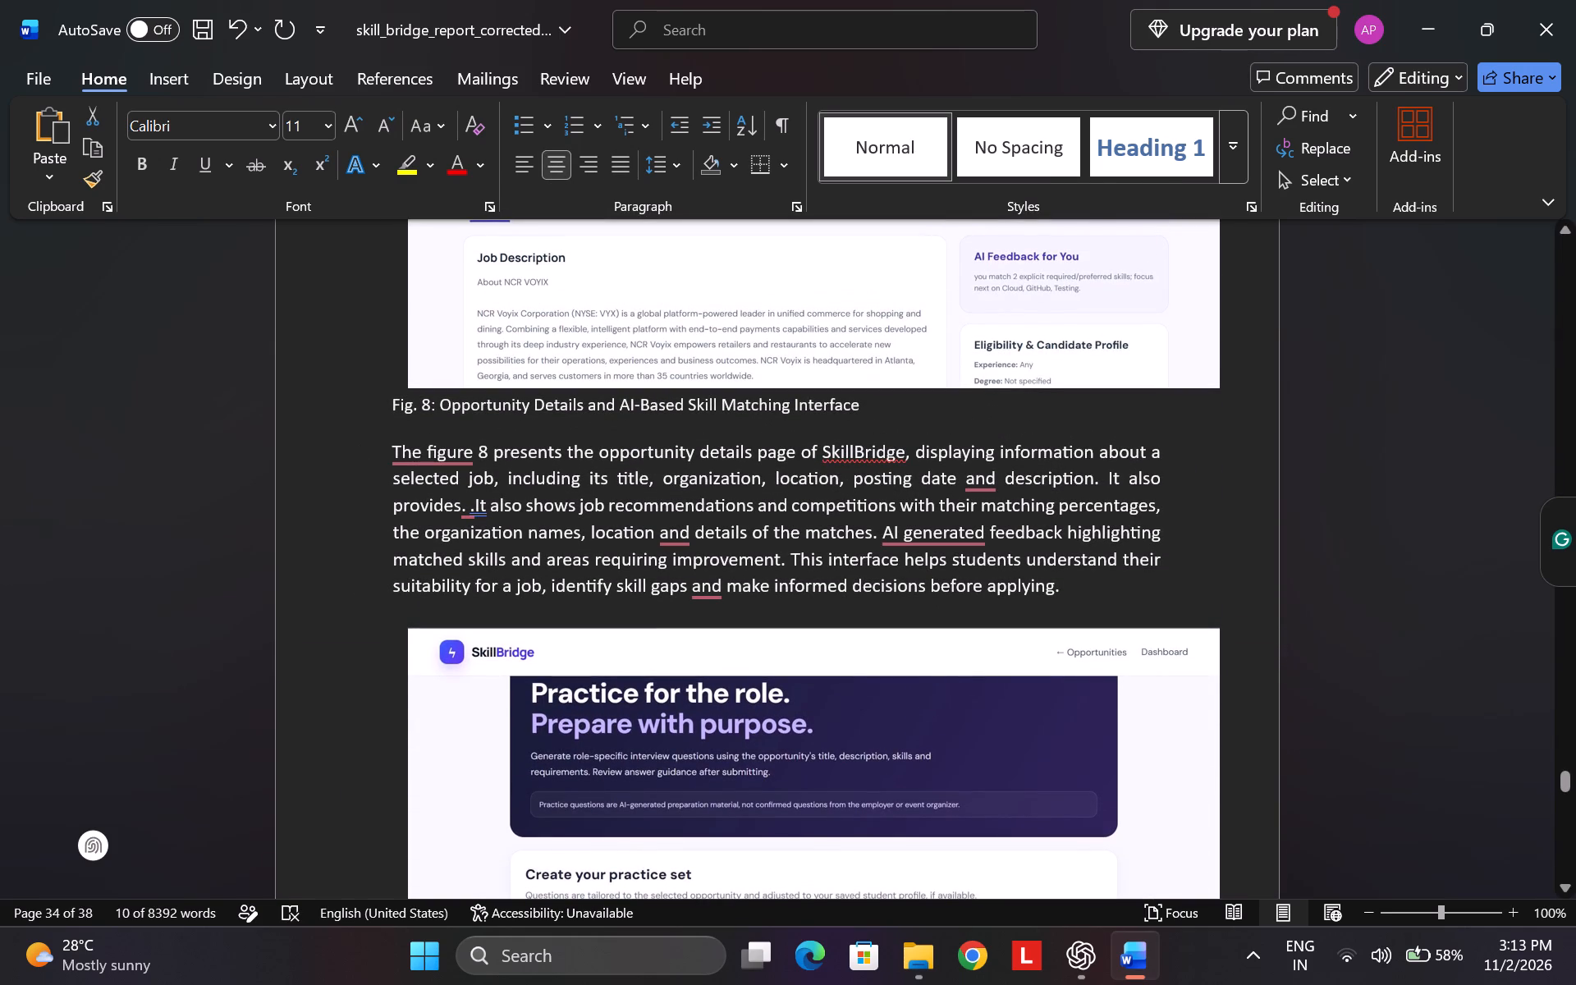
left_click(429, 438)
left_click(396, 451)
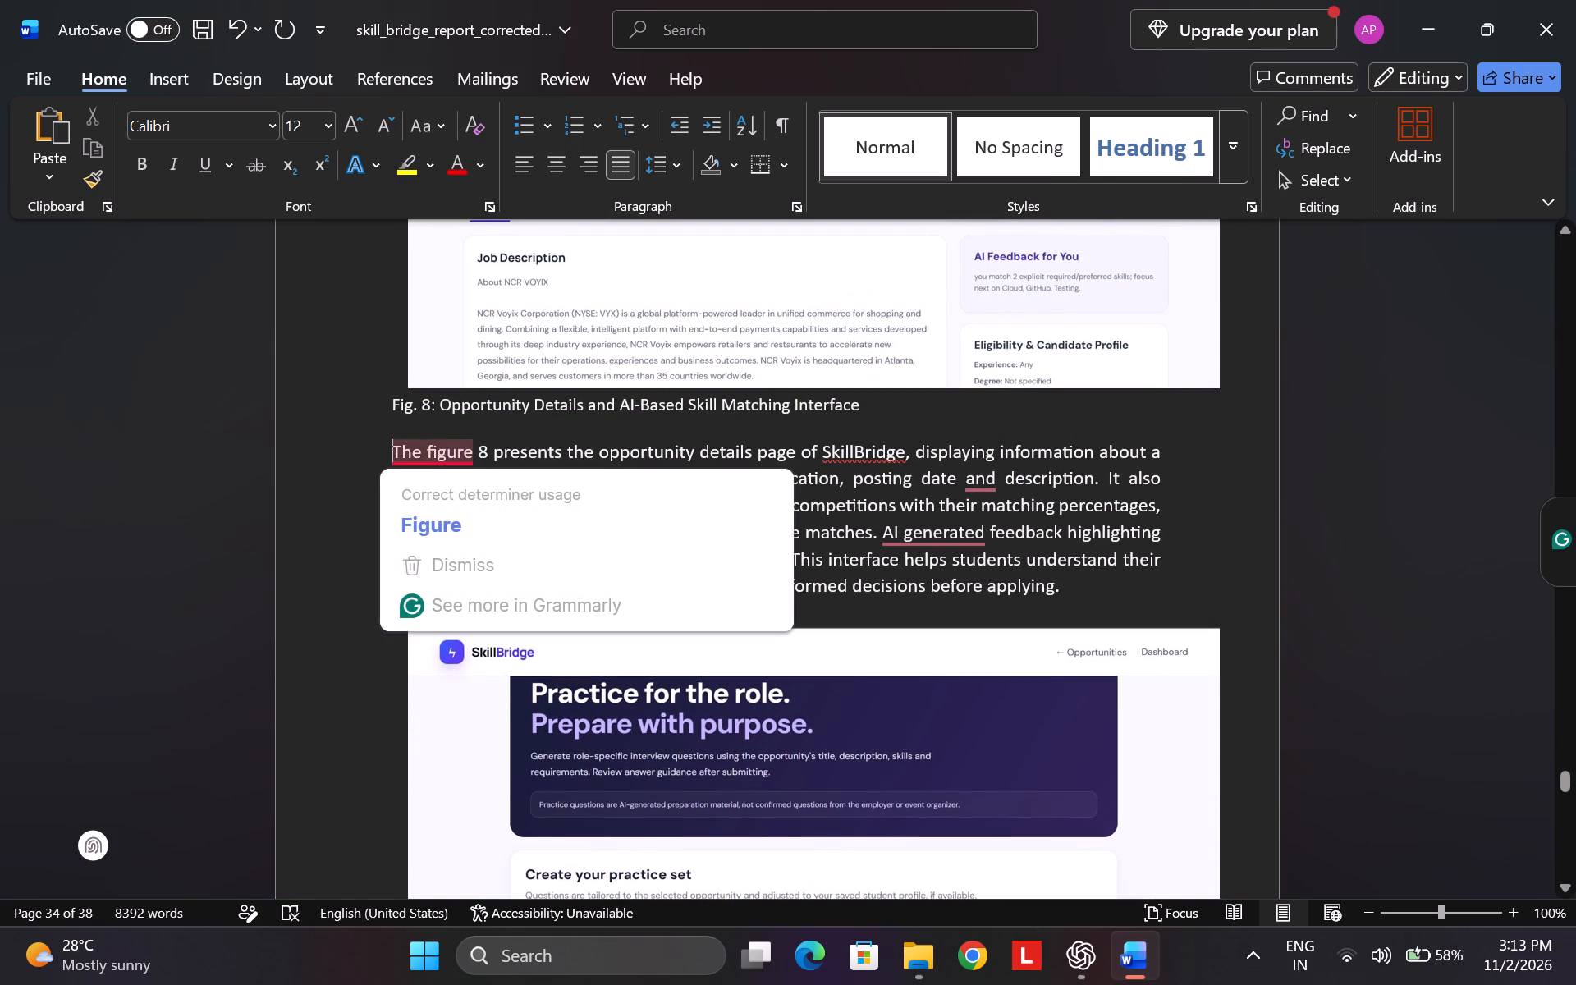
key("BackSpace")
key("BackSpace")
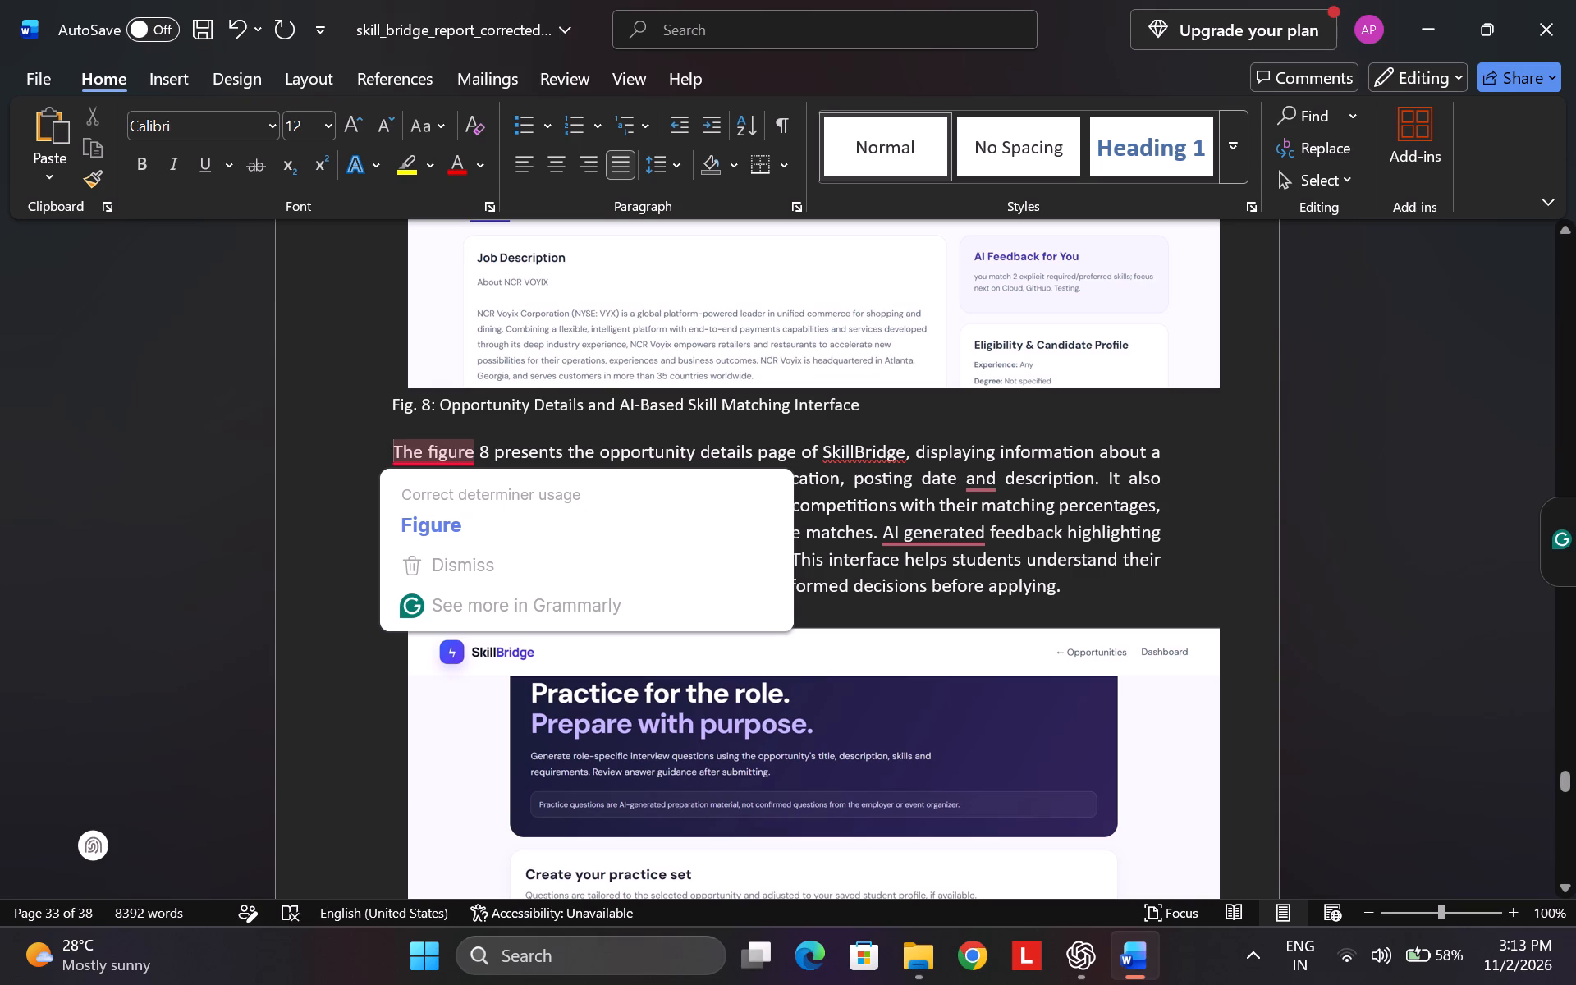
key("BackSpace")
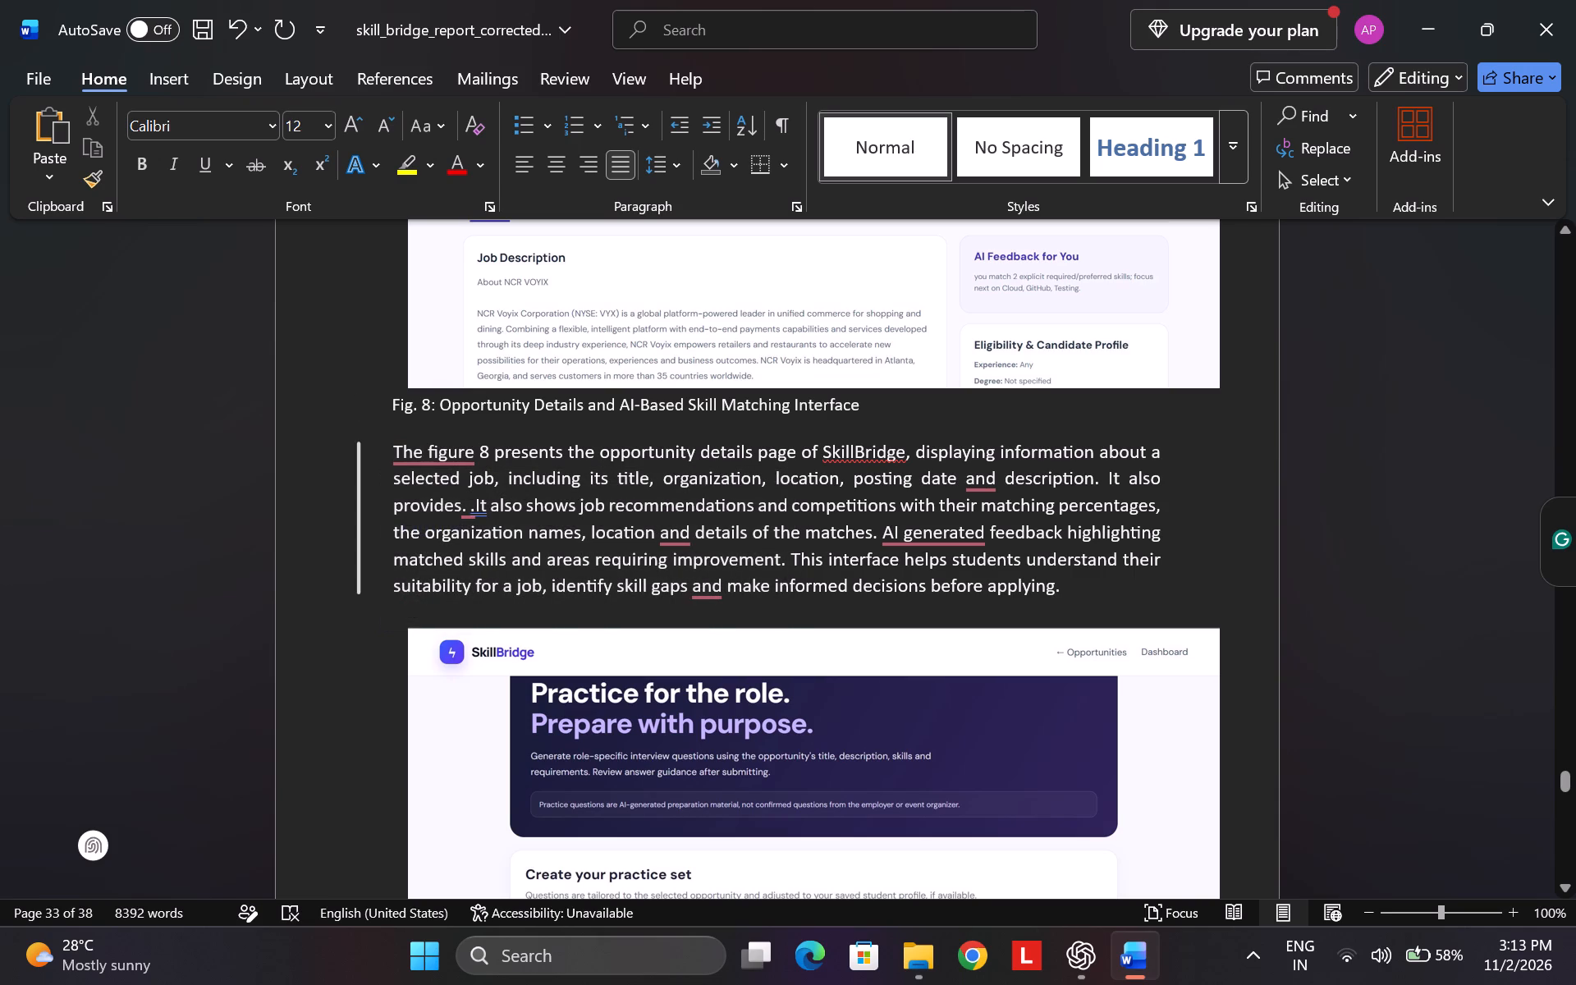
Delete the blank line between the Fig. 8 paragraph and the interview practice screenshot.
left_click(428, 619)
key("BackSpace")
key("BackSpace")
scroll(428, 619, "down", 2)
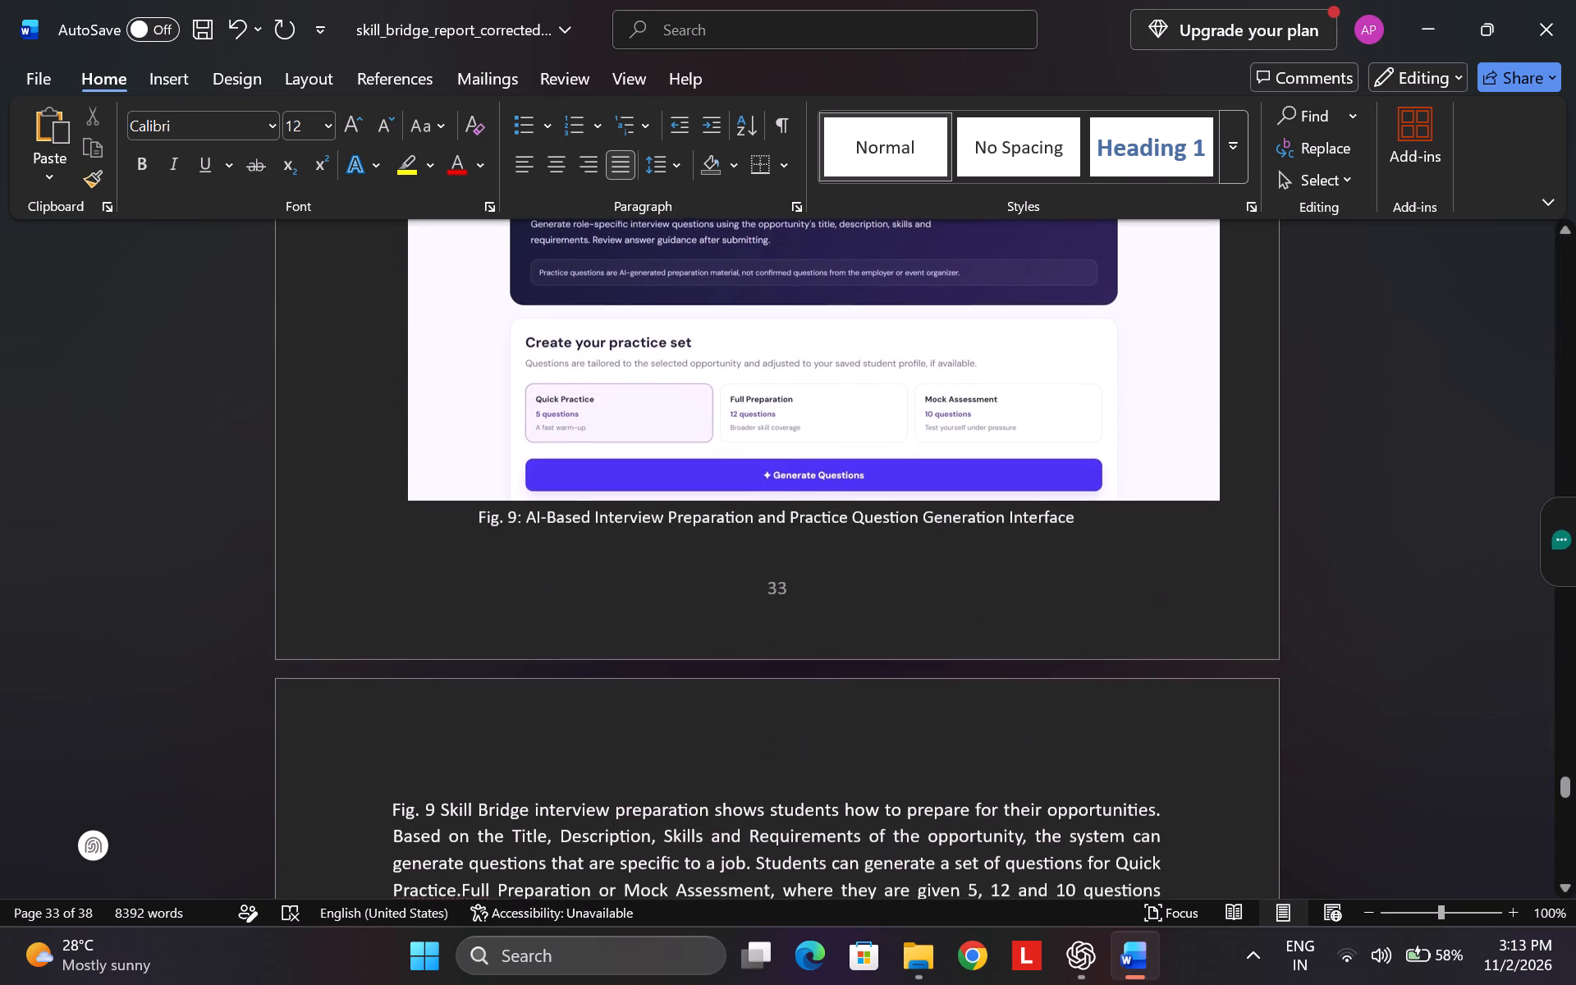
Centre the Fig. 8 caption below the opportunity details screenshot.
scroll(403, 593, "up", 2)
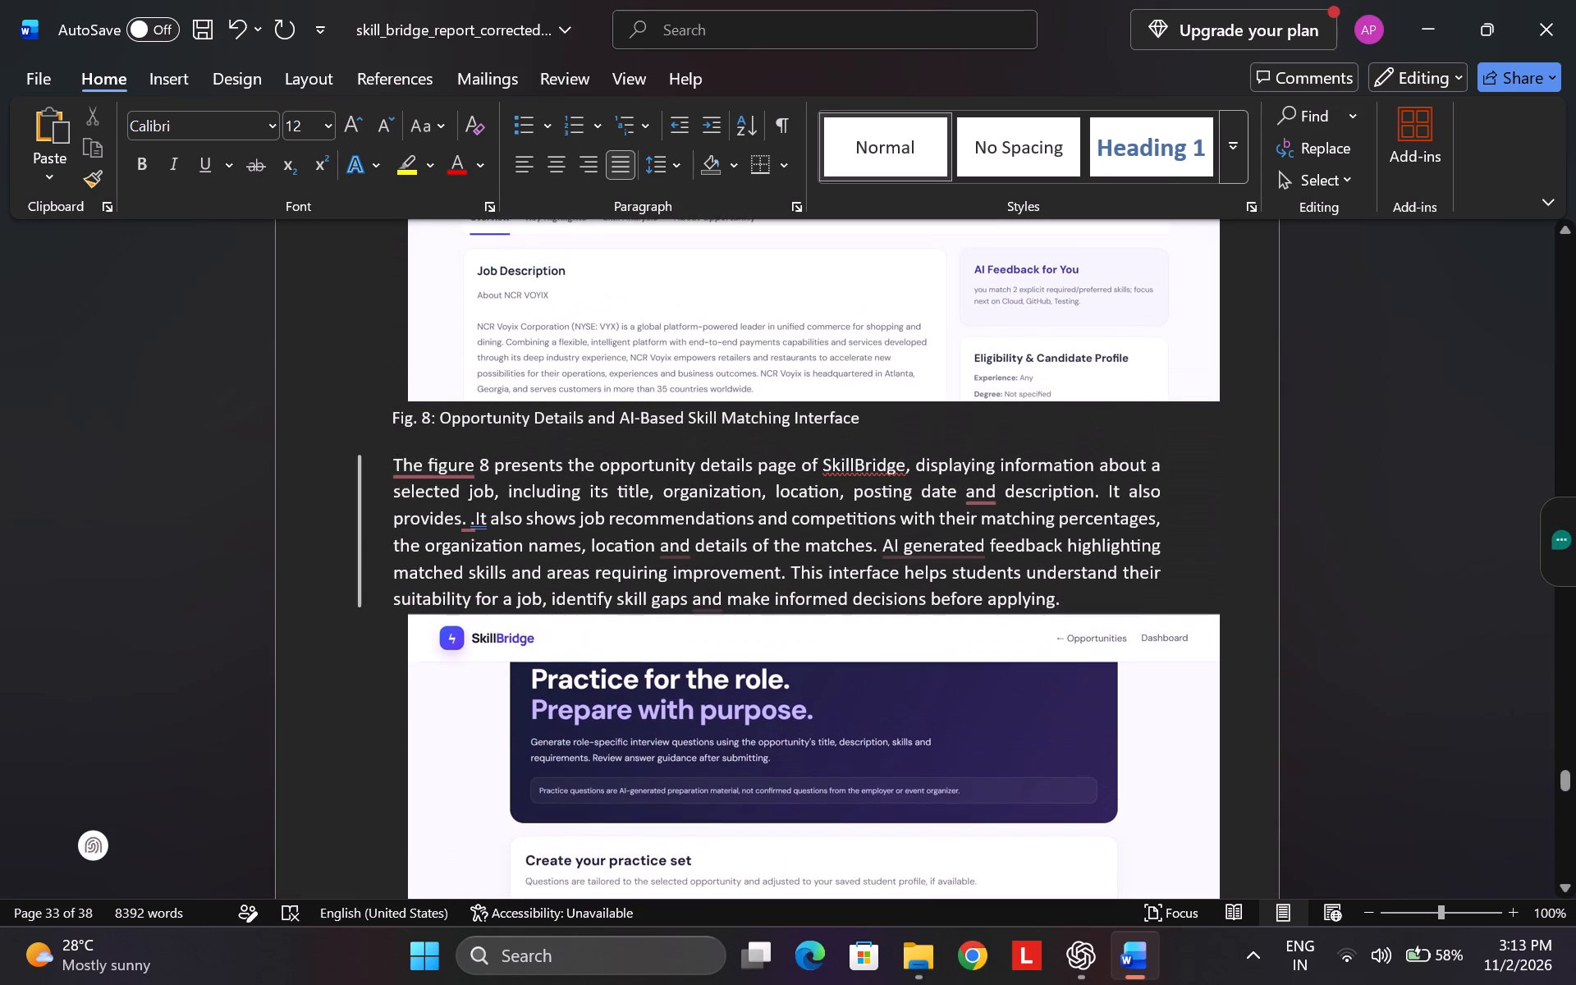
scroll(588, 486, "up", 1)
left_click_drag(394, 561, 781, 548)
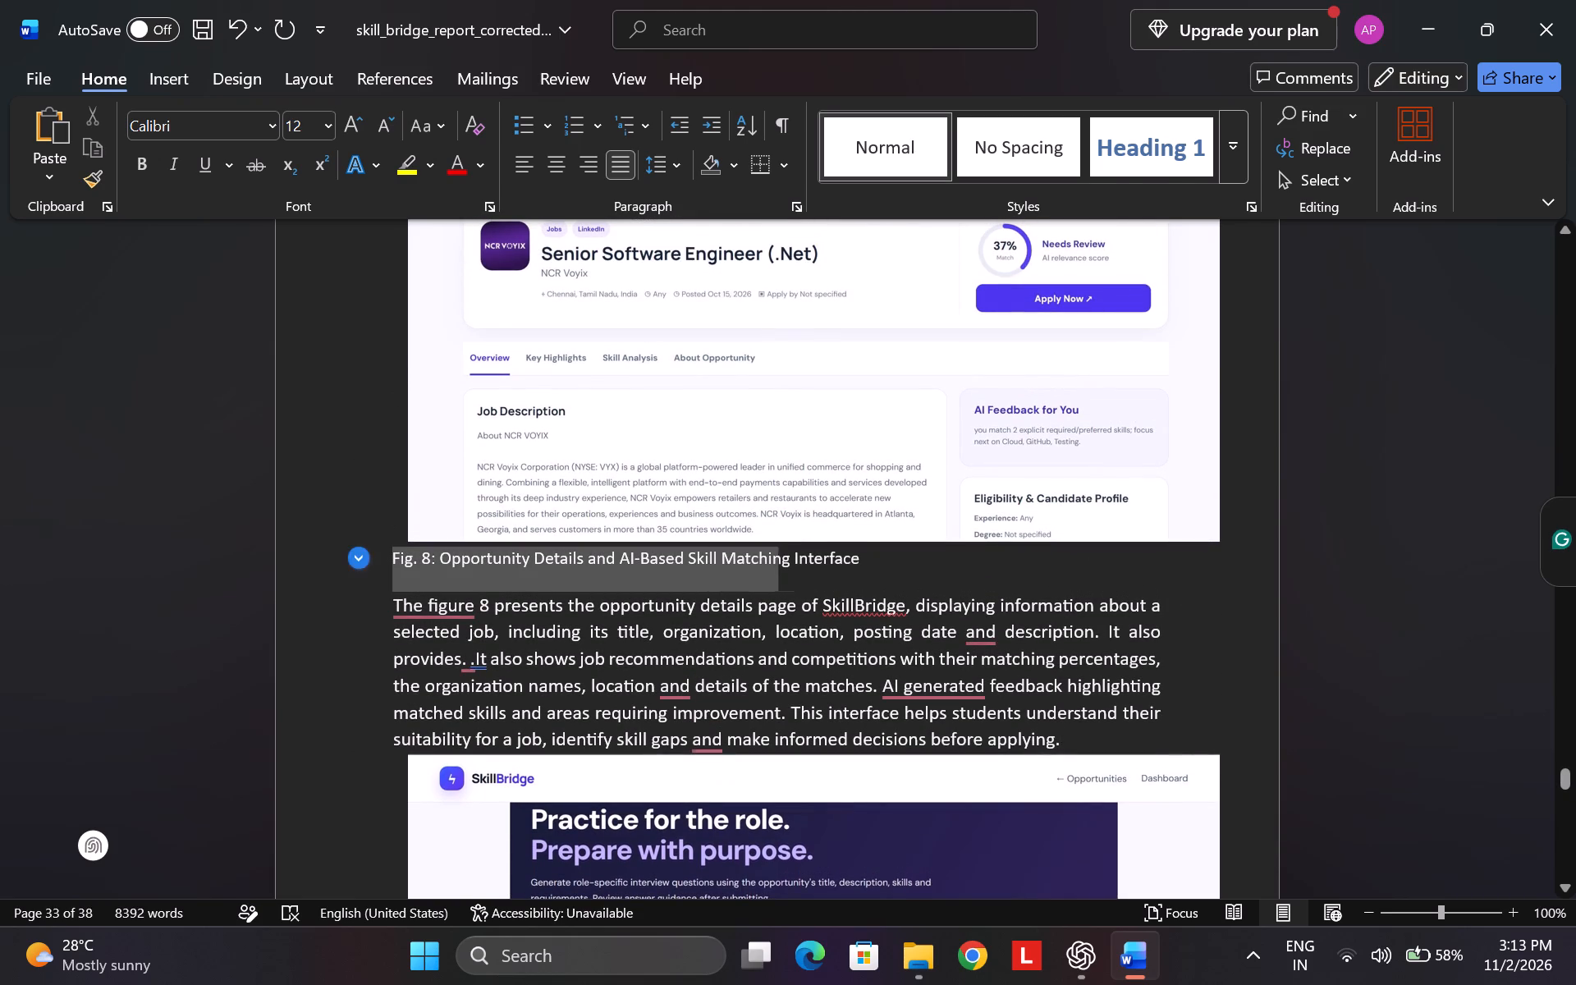
left_click_drag(781, 548, 857, 564)
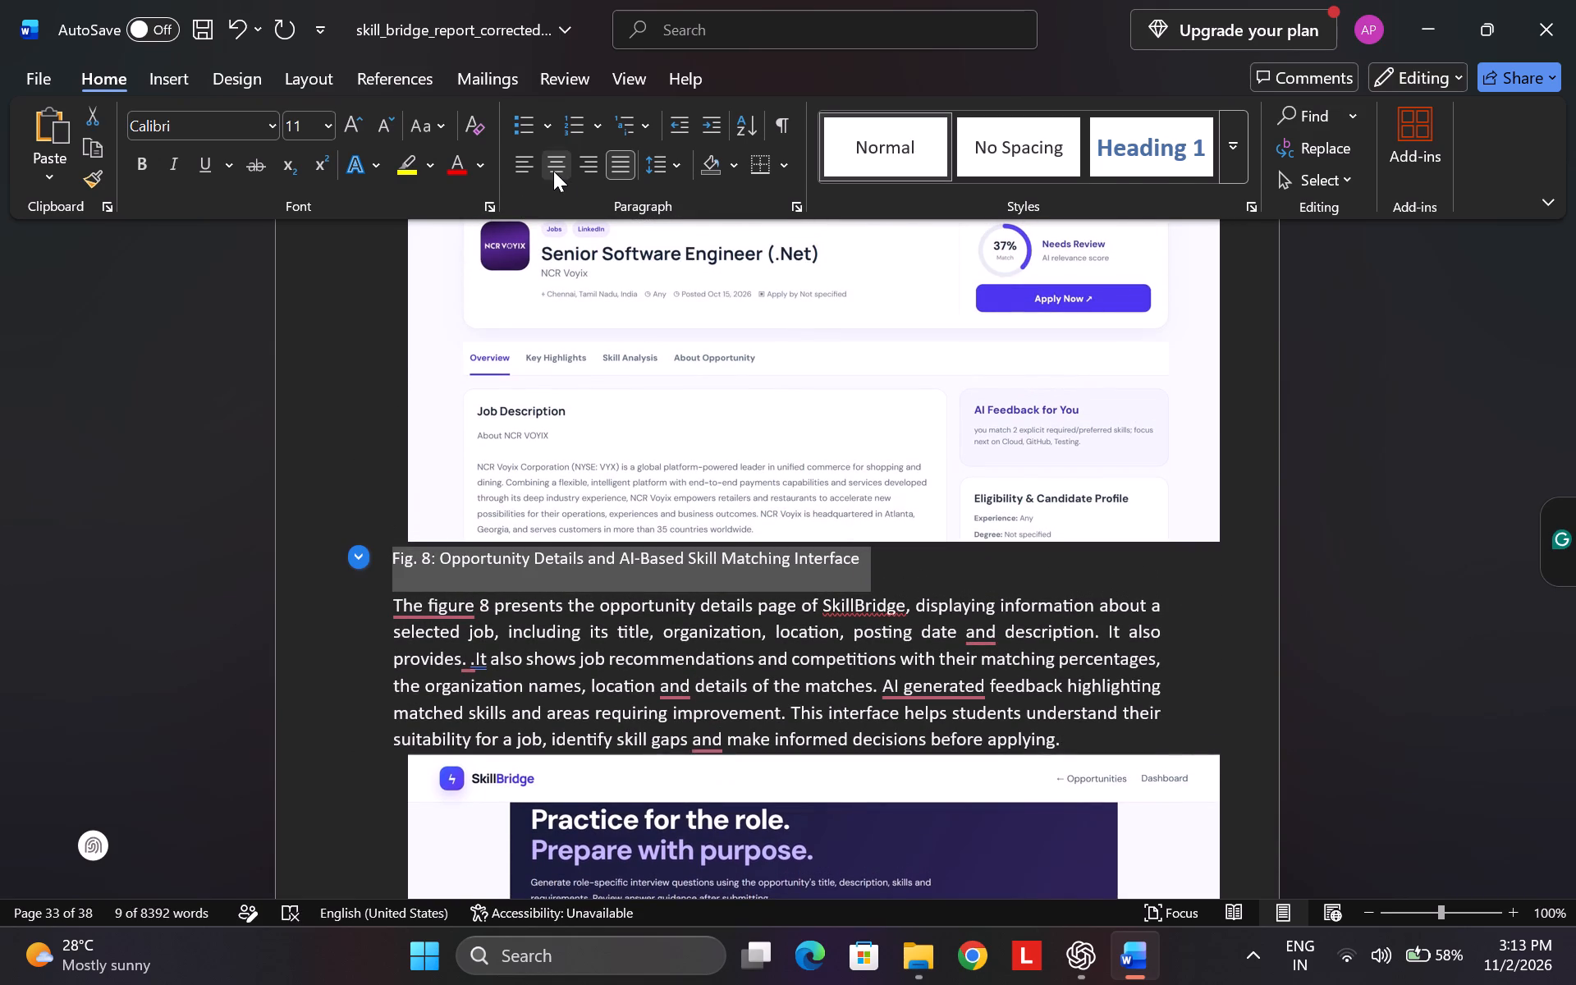
left_click(553, 171)
Centre the Fig. 7 caption below the student dashboard recommendations screenshot.
scroll(578, 298, "up", 1)
scroll(608, 454, "up", 1)
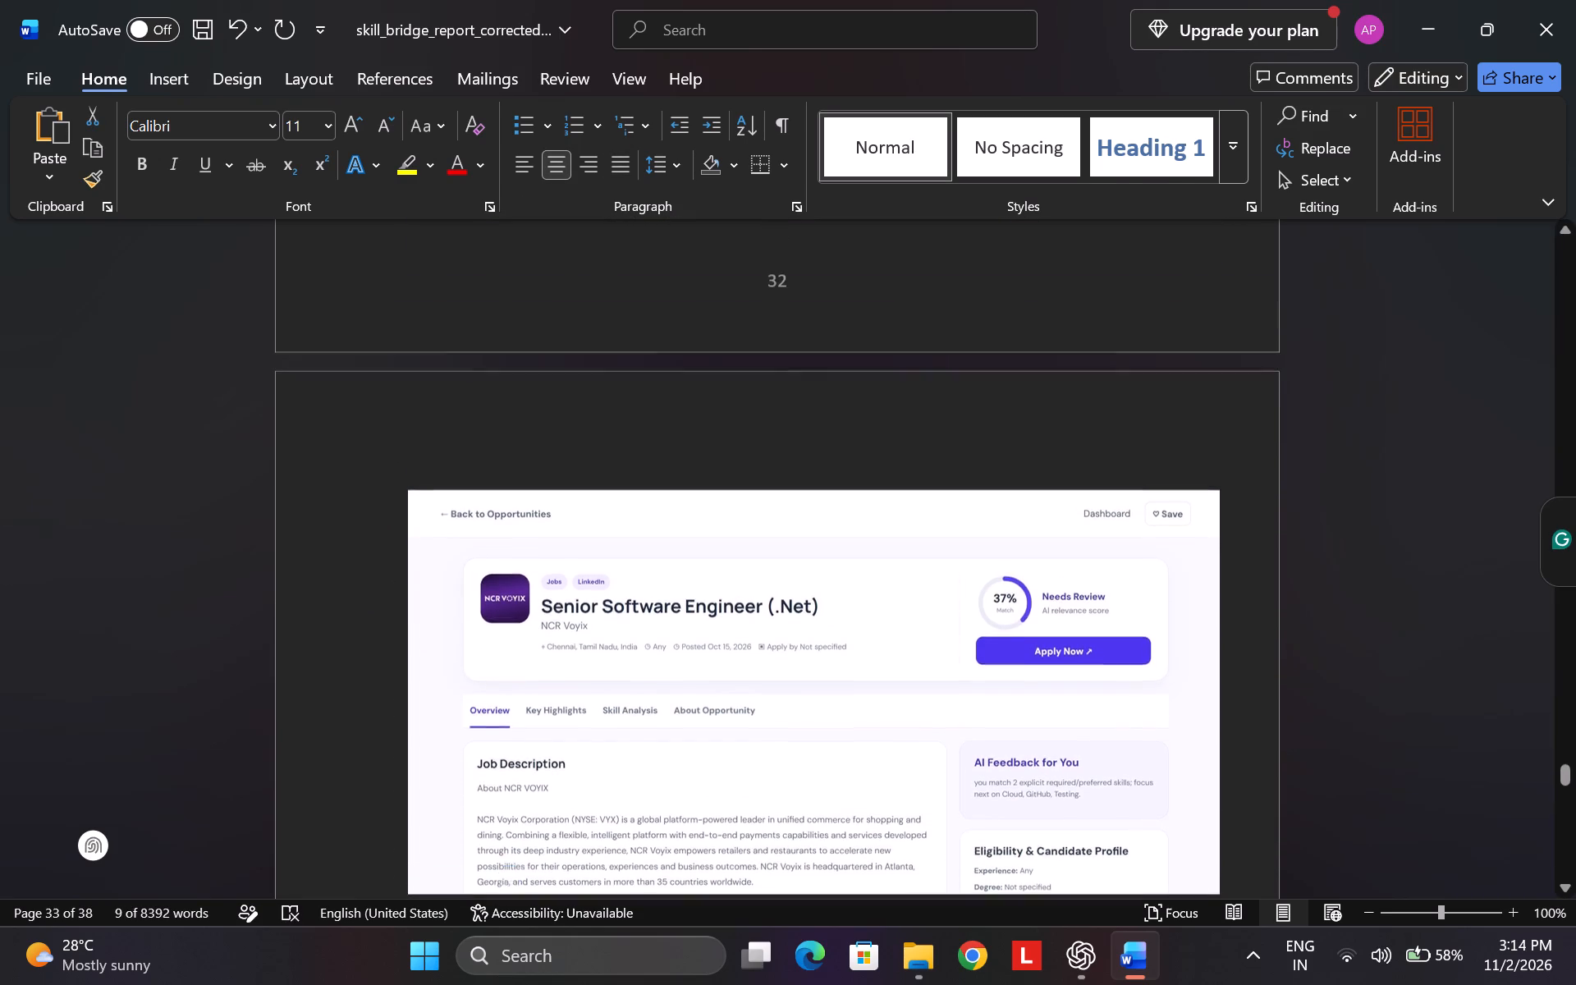
scroll(608, 454, "up", 1)
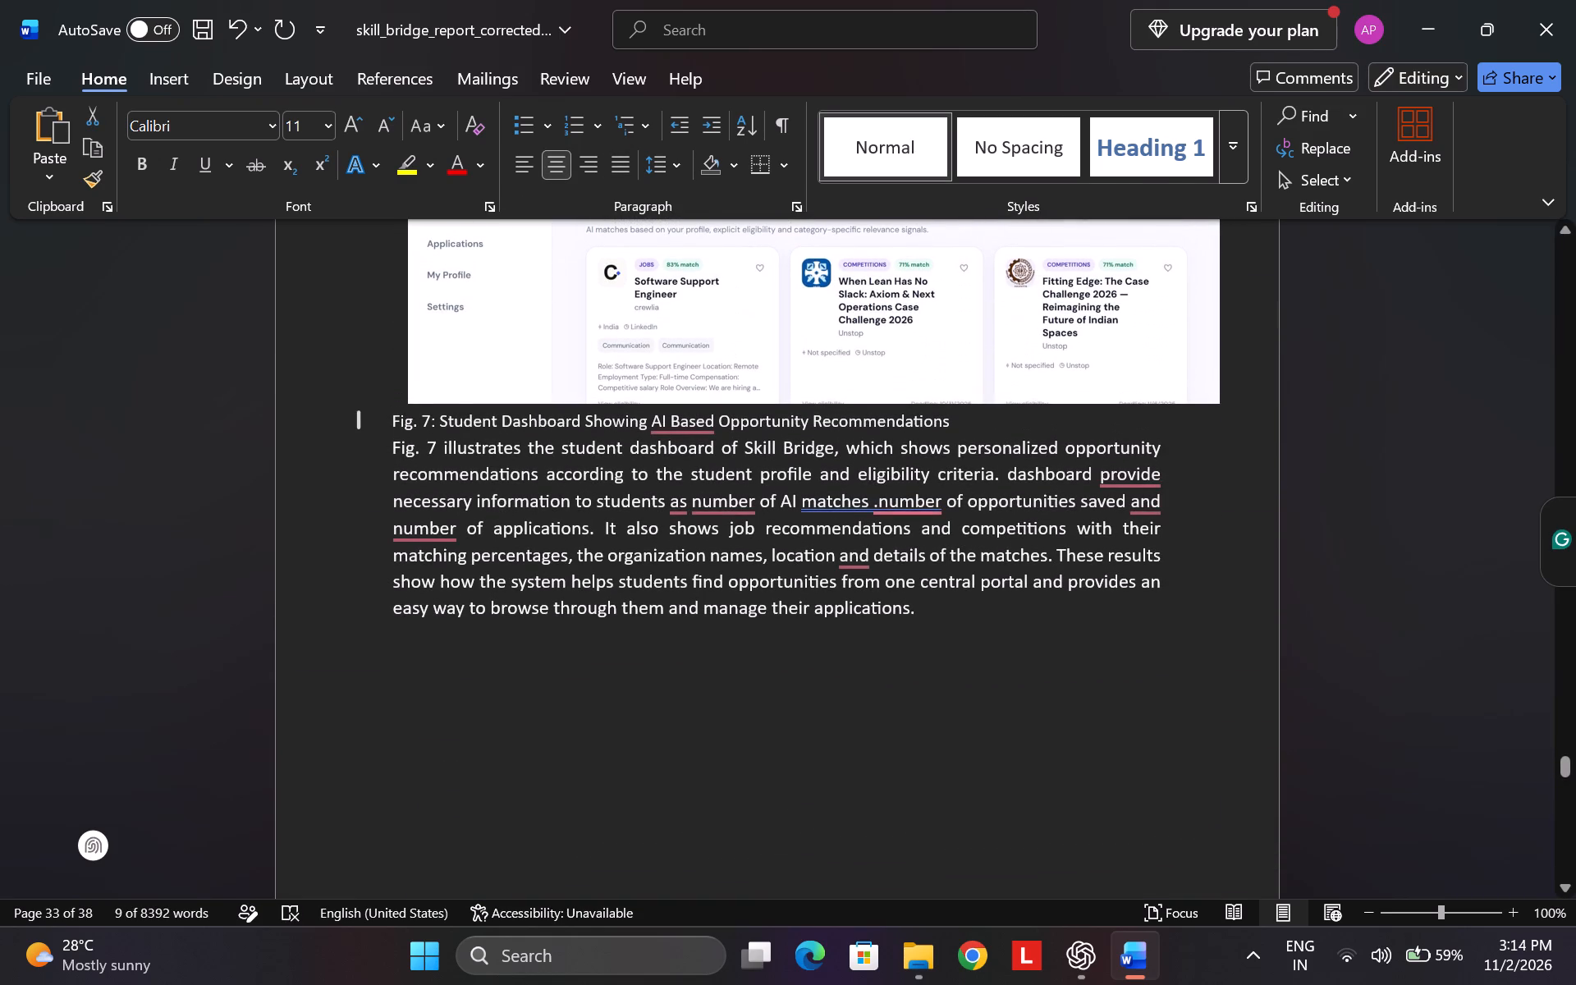
left_click_drag(388, 423, 969, 421)
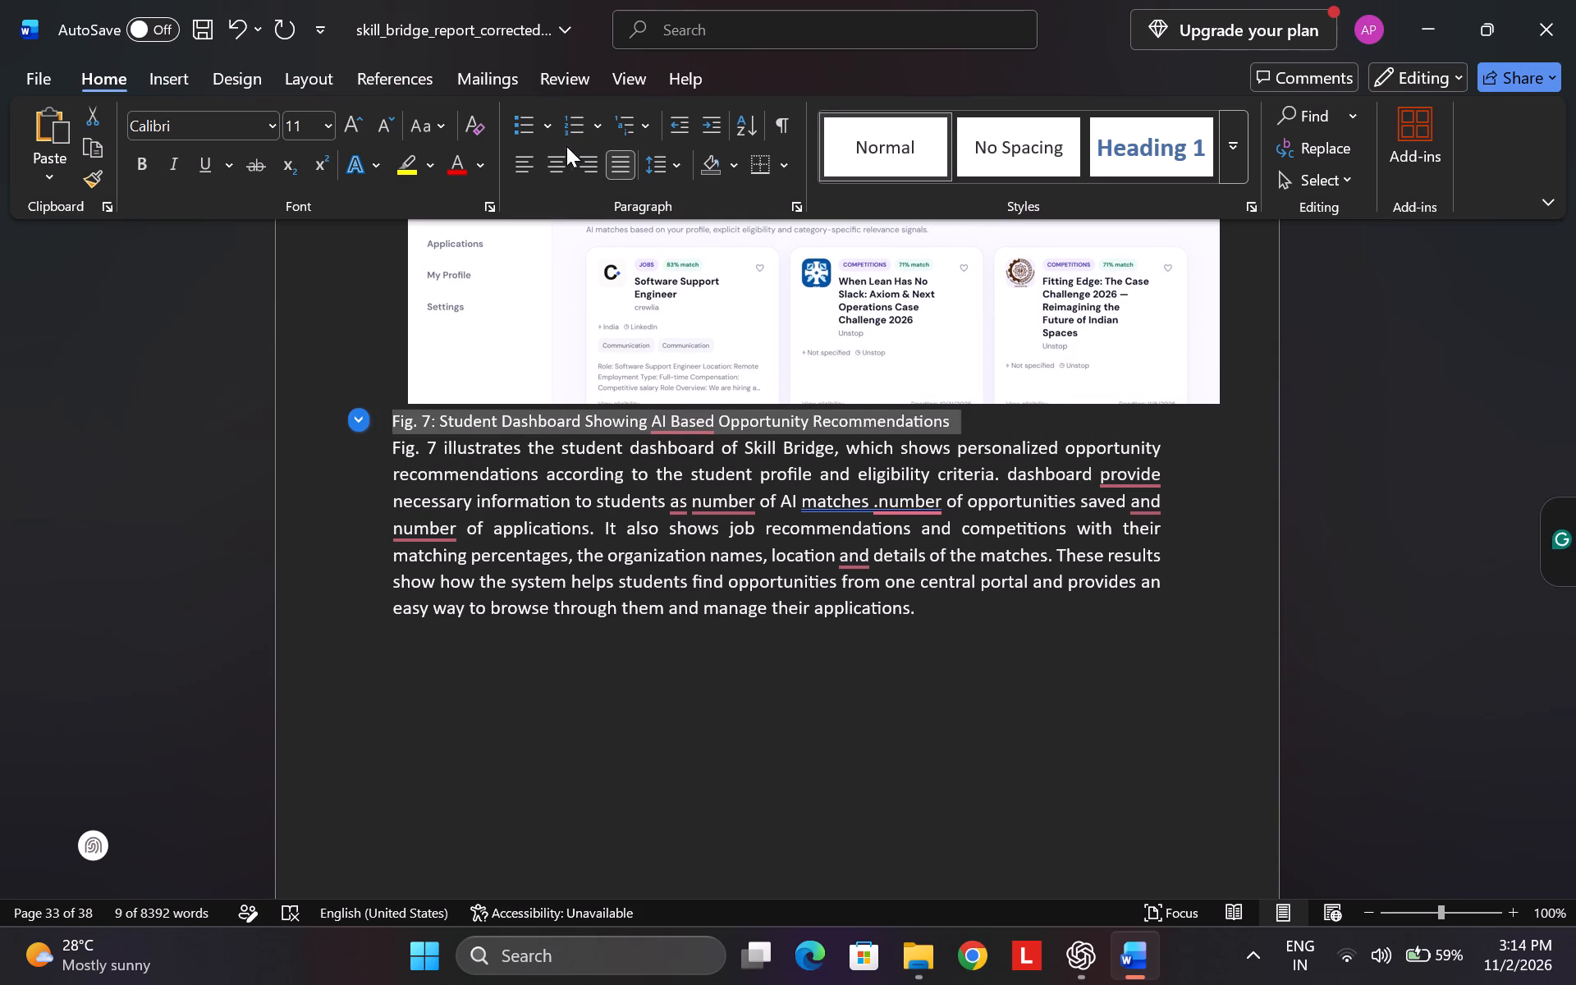
left_click(561, 158)
Insert a blank line between the Fig. 7 caption and its description paragraph.
scroll(662, 428, "up", 1)
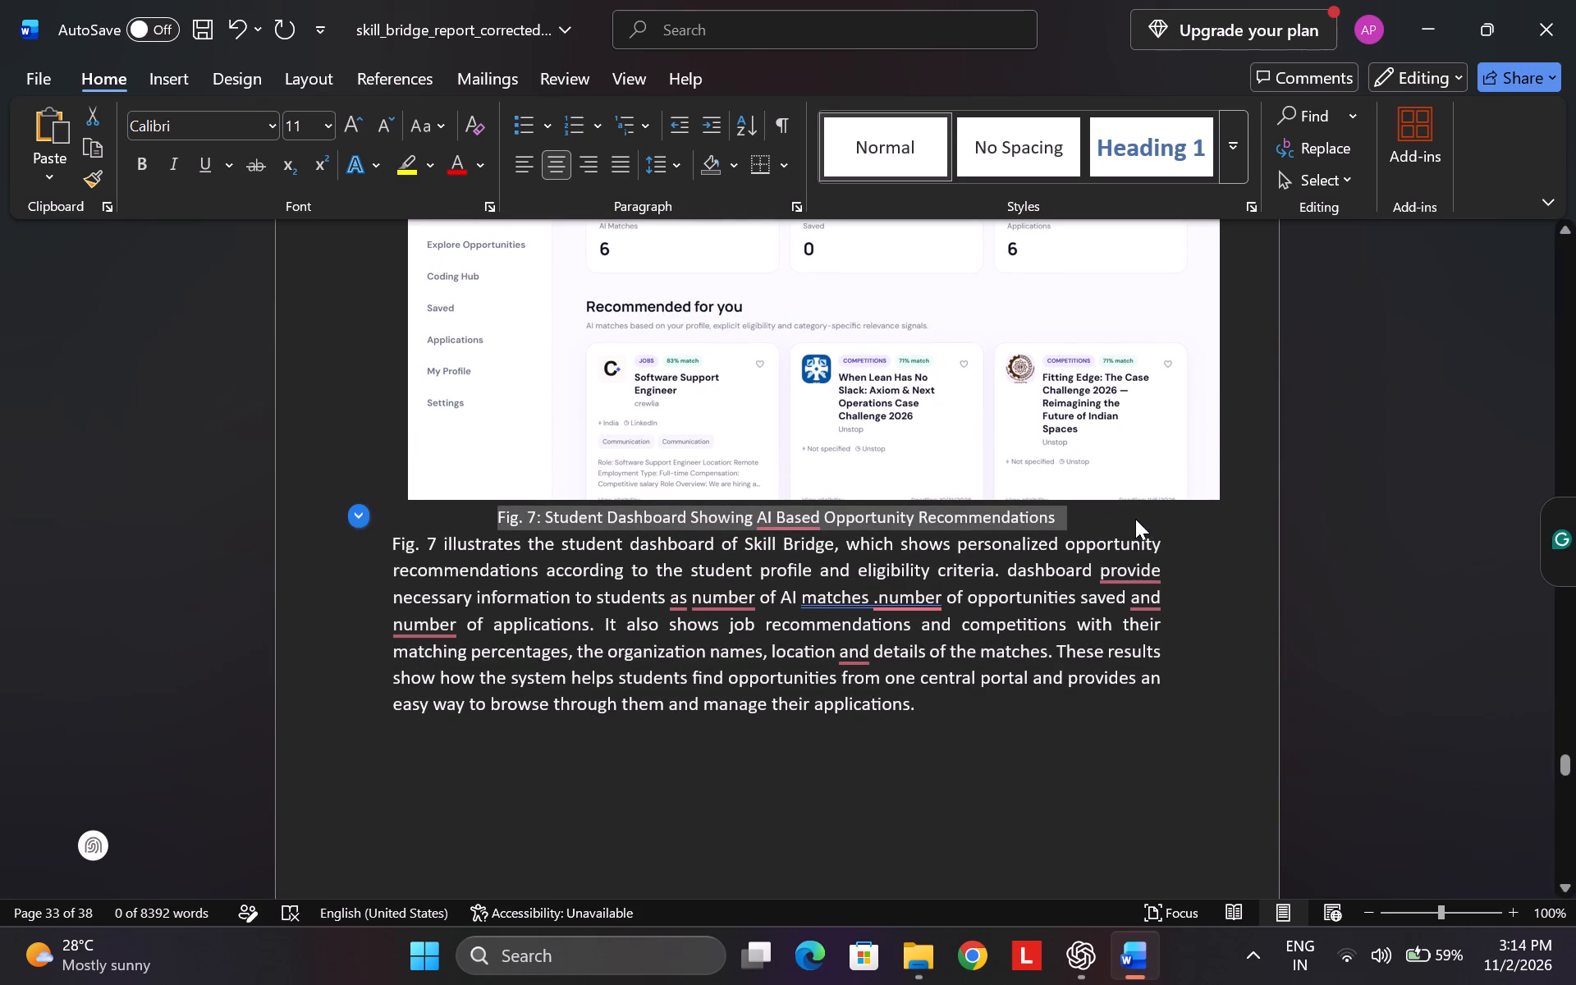
left_click(1069, 519)
key("Return")
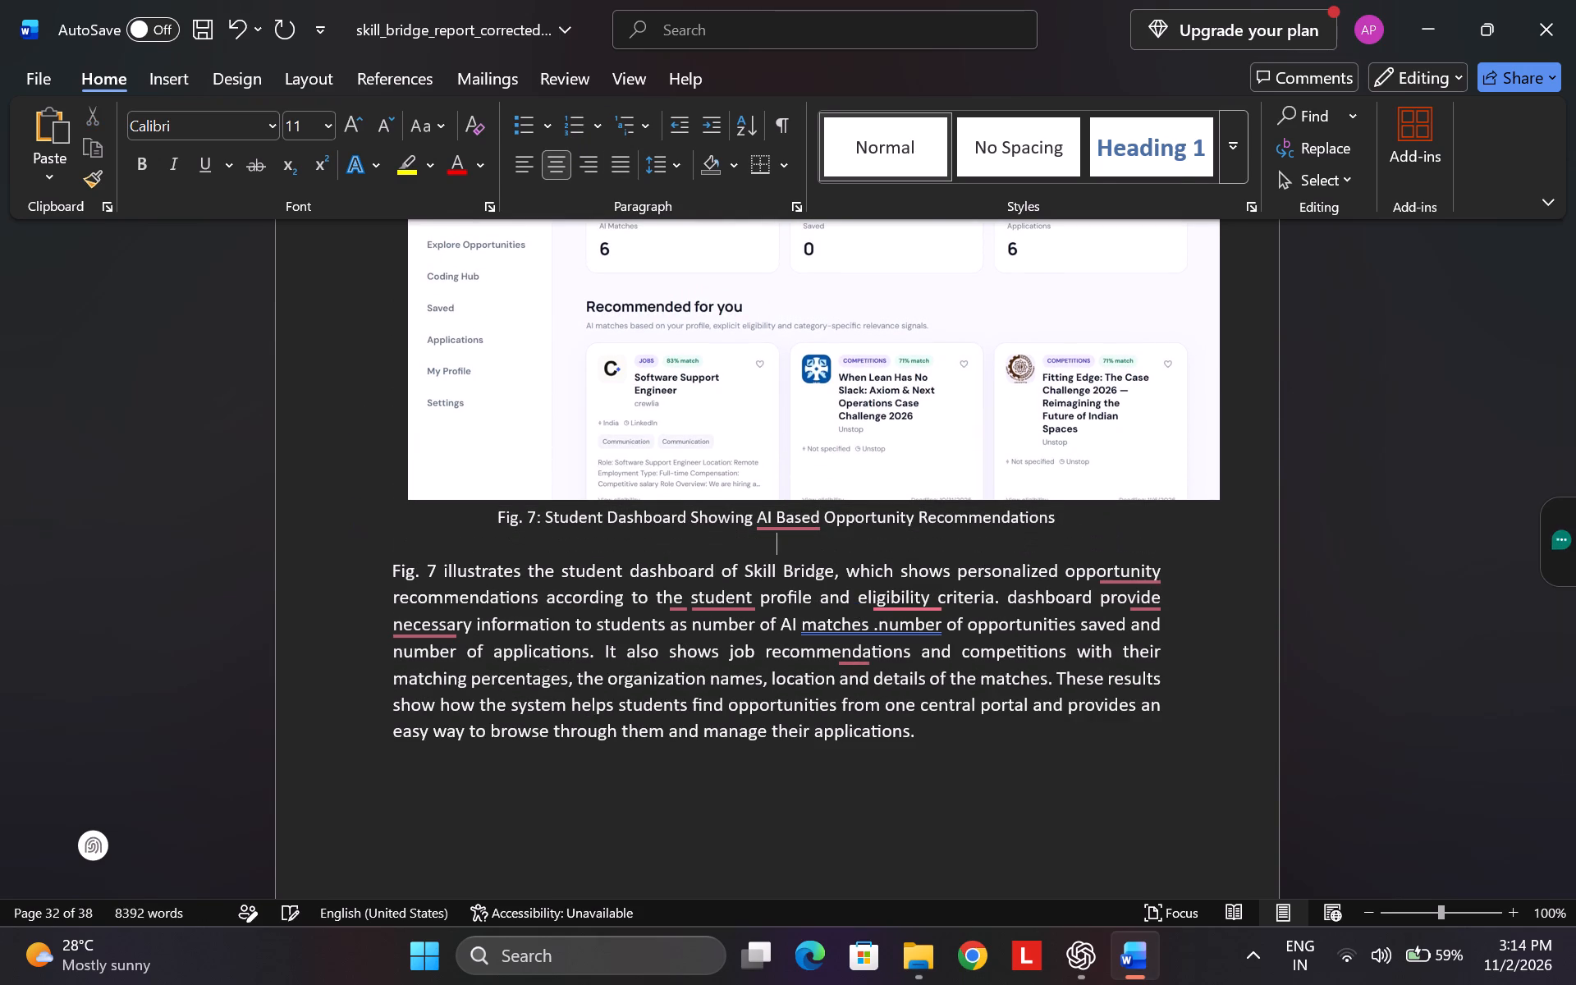
Insert a blank line between the Fig. 6 paragraph and the dashboard screenshot that follows it.
scroll(1069, 519, "up", 2)
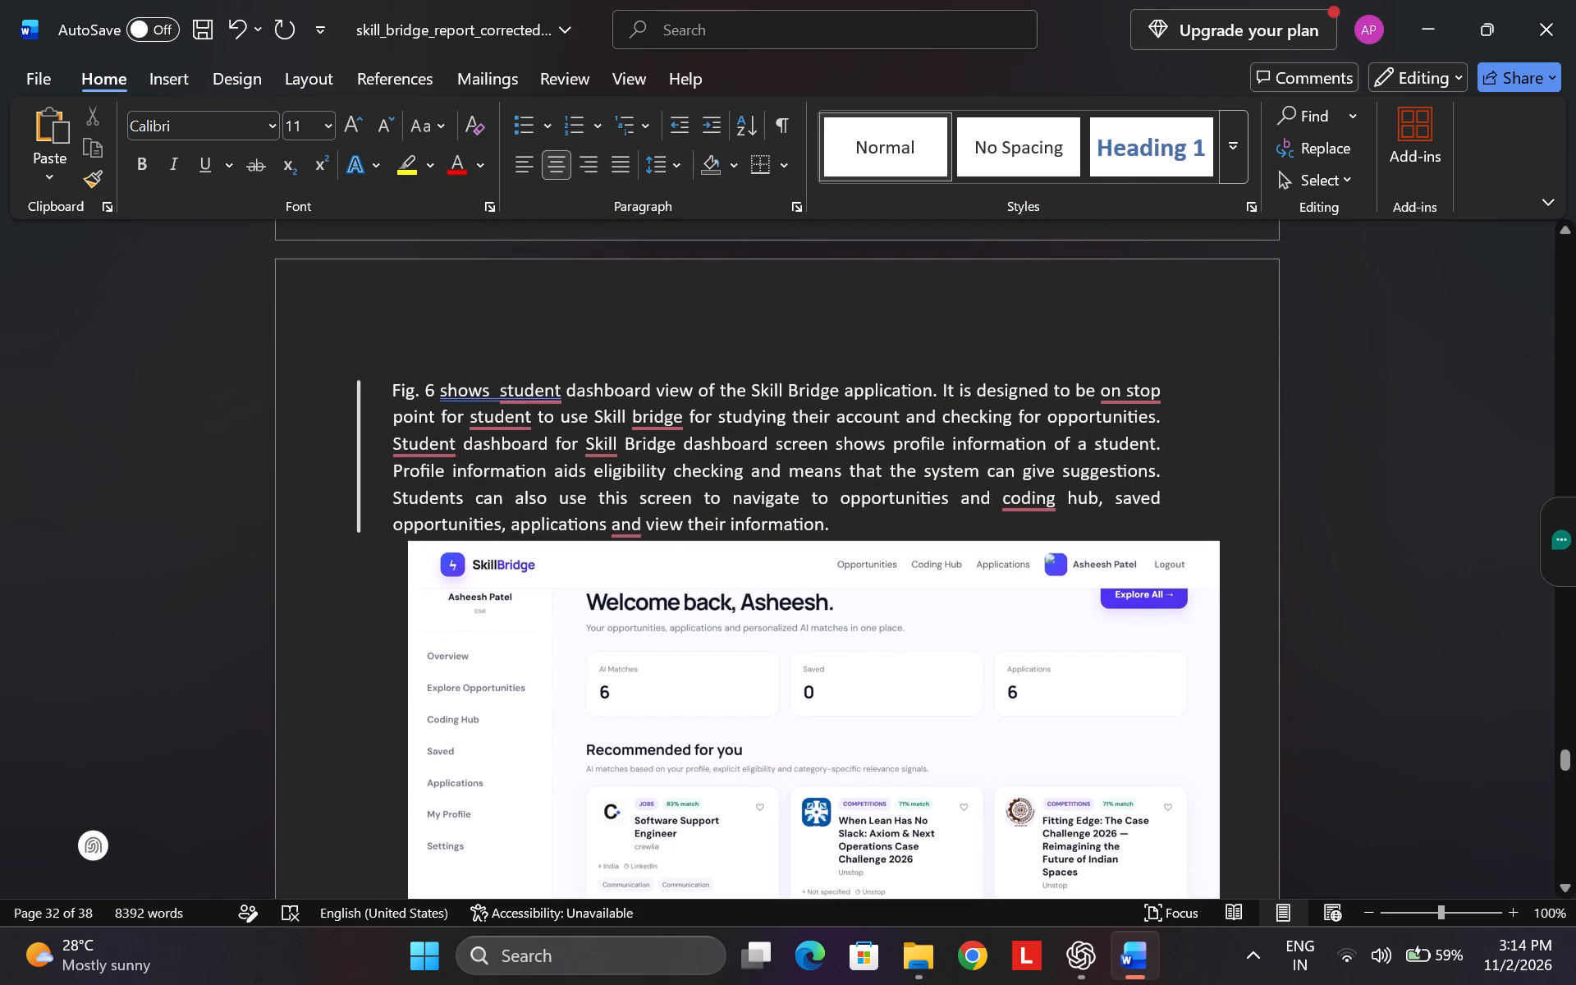
left_click(909, 529)
key("Return")
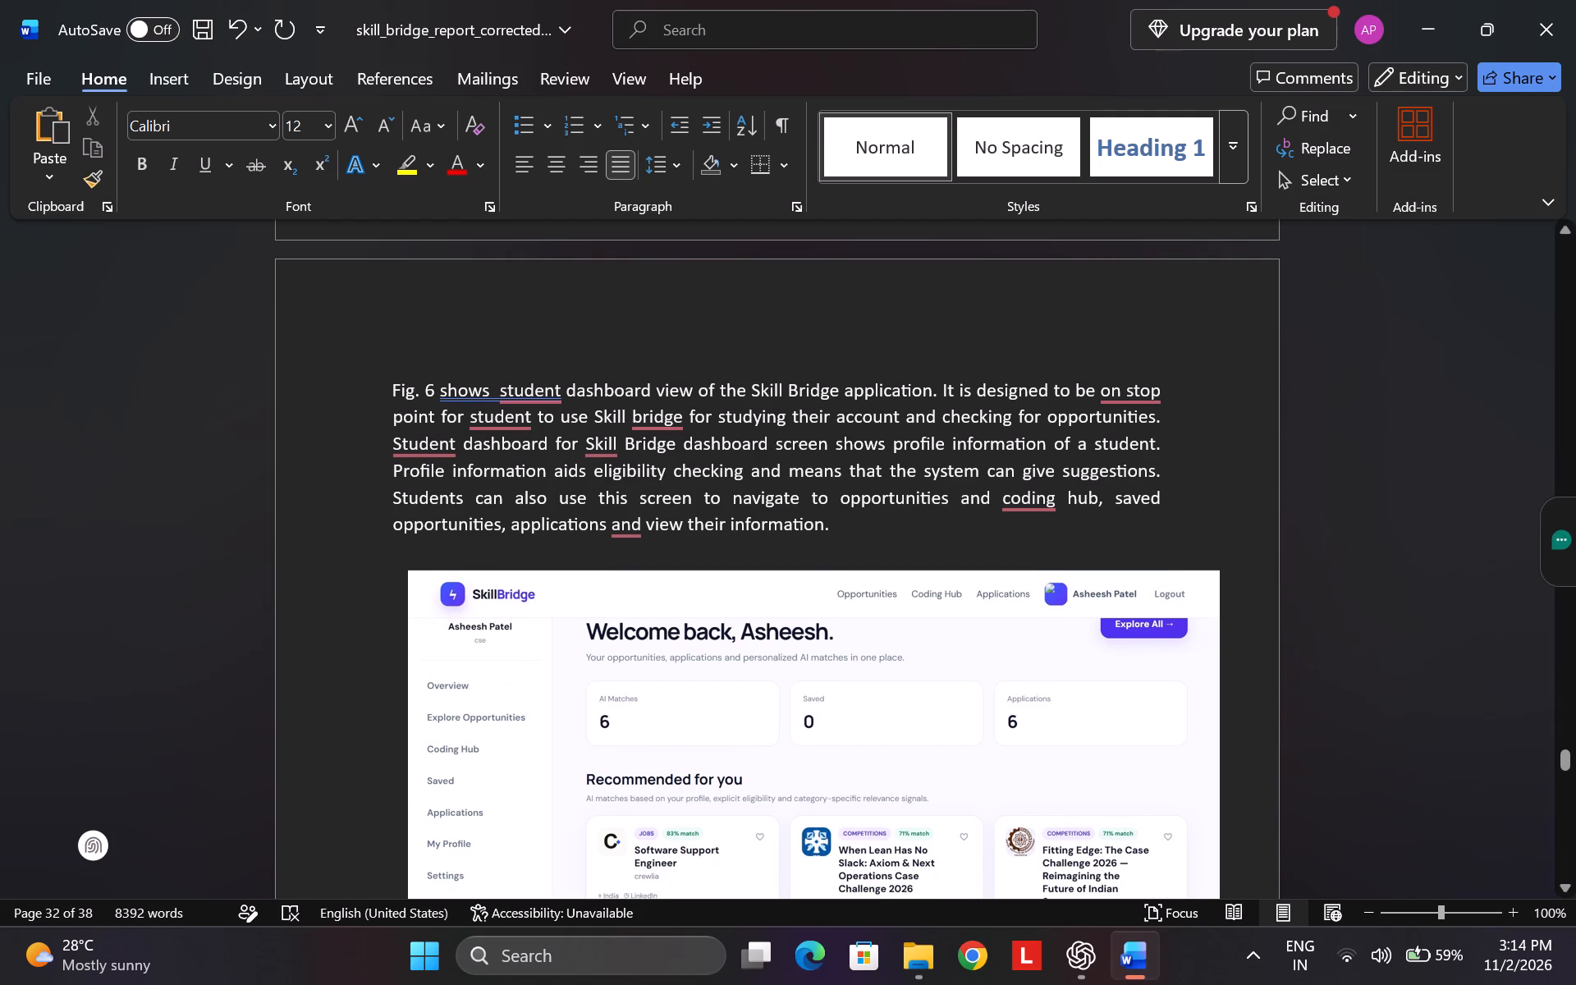
Centre the Fig. 6 caption below the profile management screenshot.
scroll(754, 452, "up", 2)
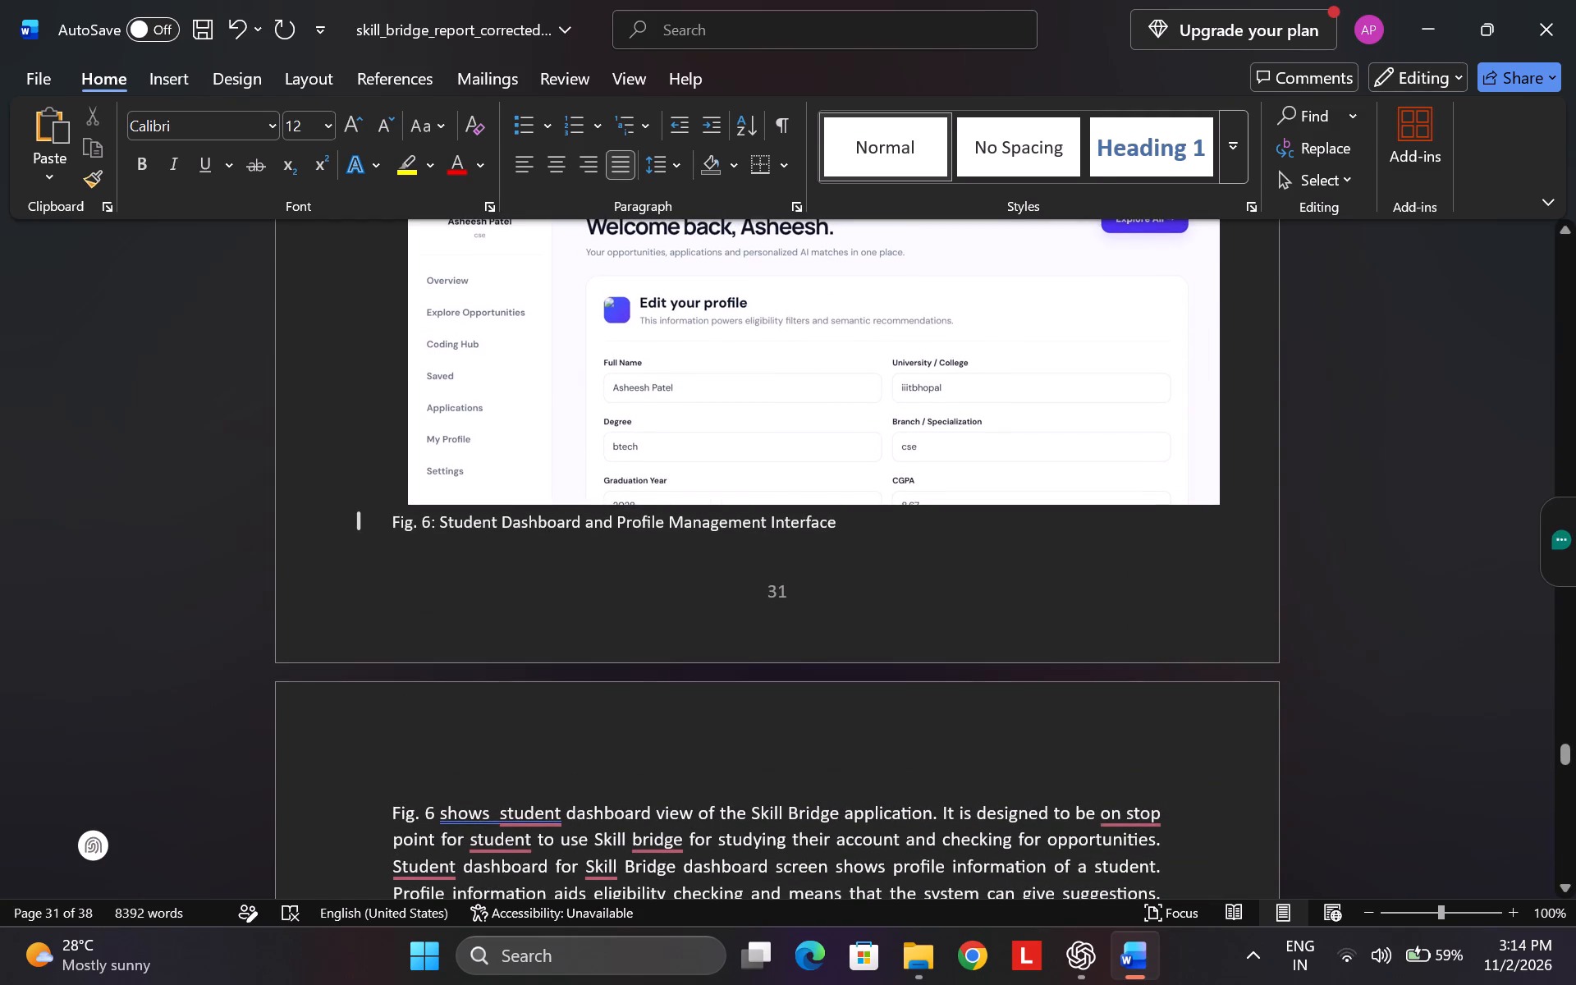
left_click_drag(388, 518, 836, 515)
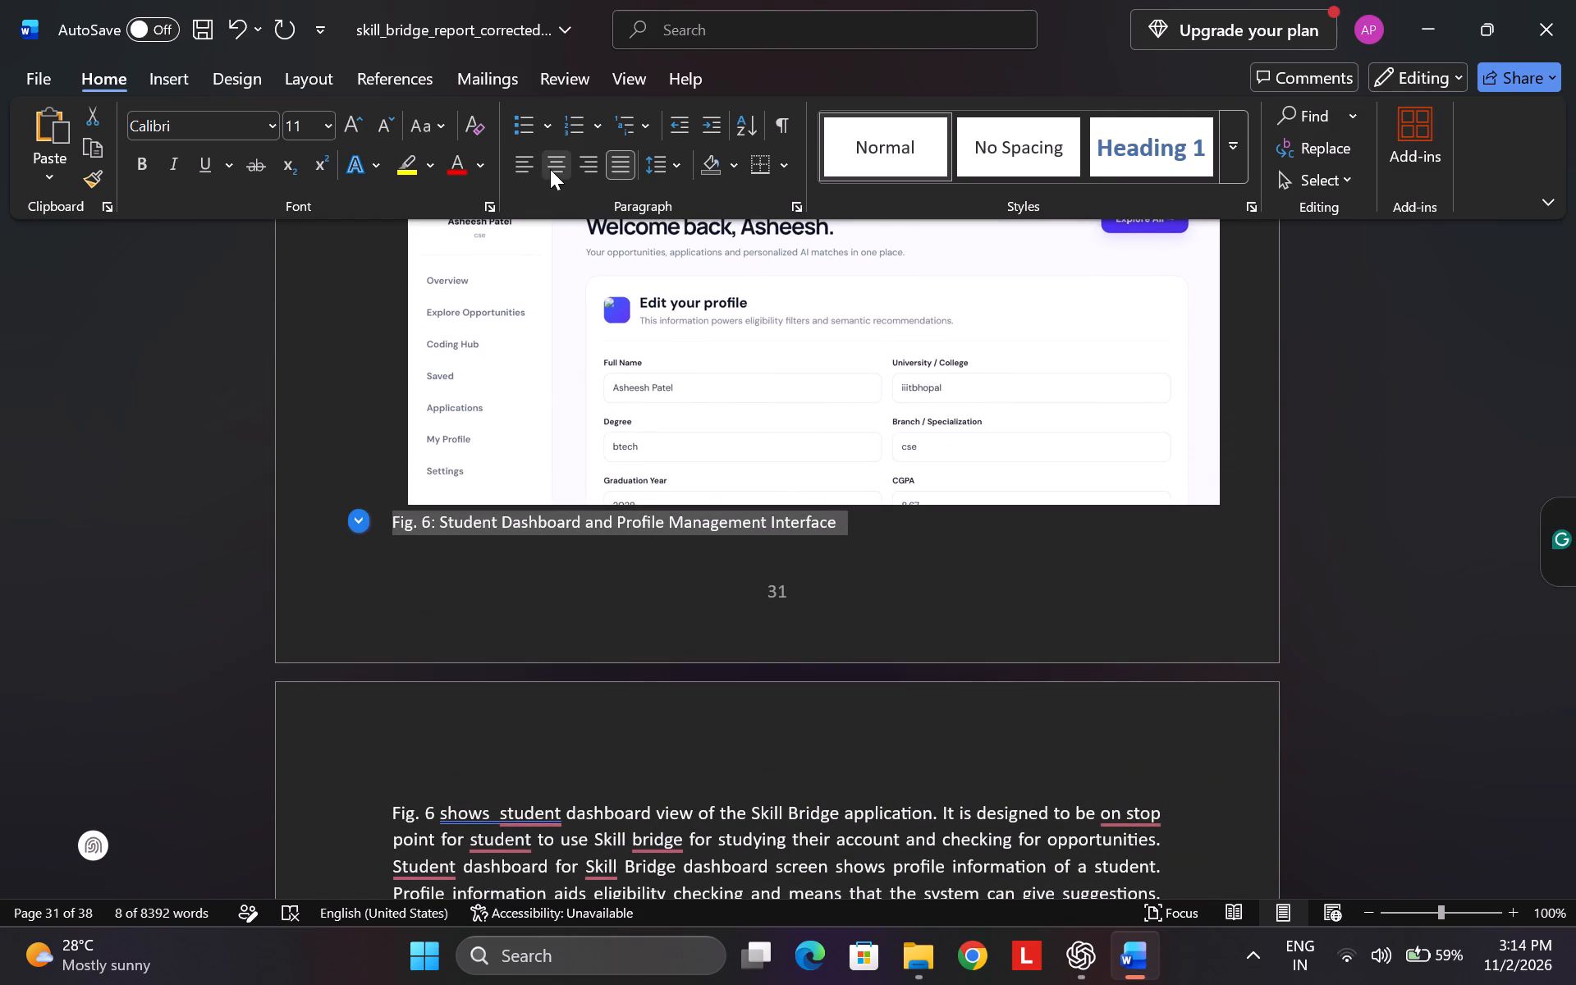
left_click(570, 169)
Centre the Table 3 caption above the comparison table in section 8.4 Comparative Analysis.
scroll(666, 398, "up", 1)
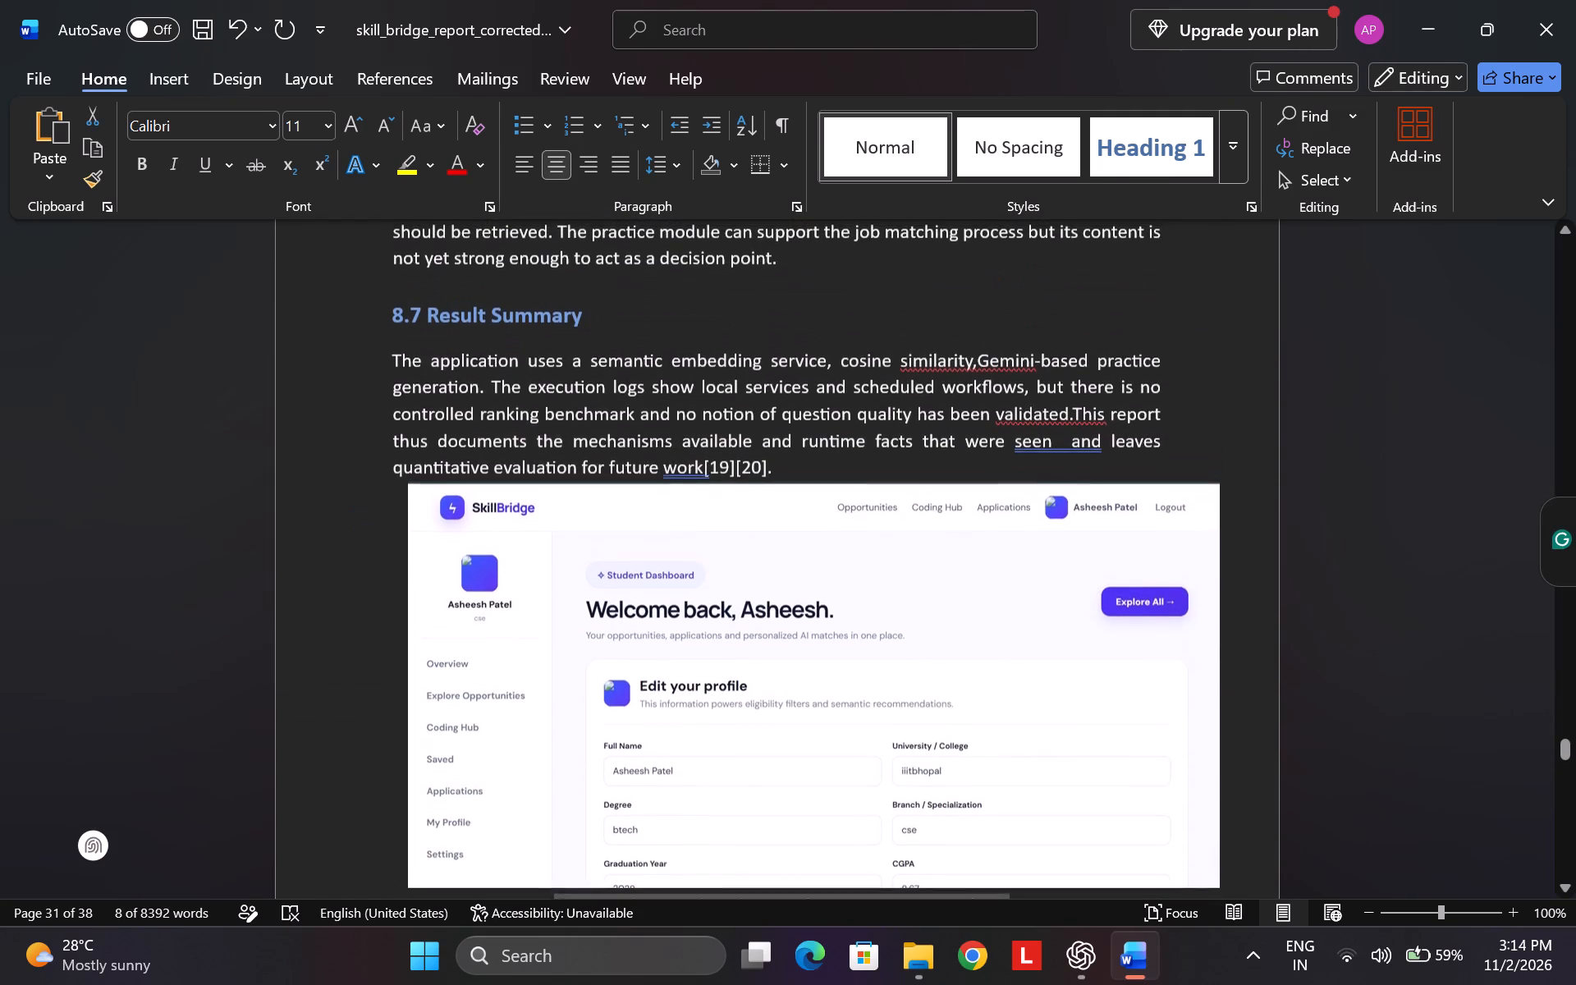
scroll(666, 398, "up", 3)
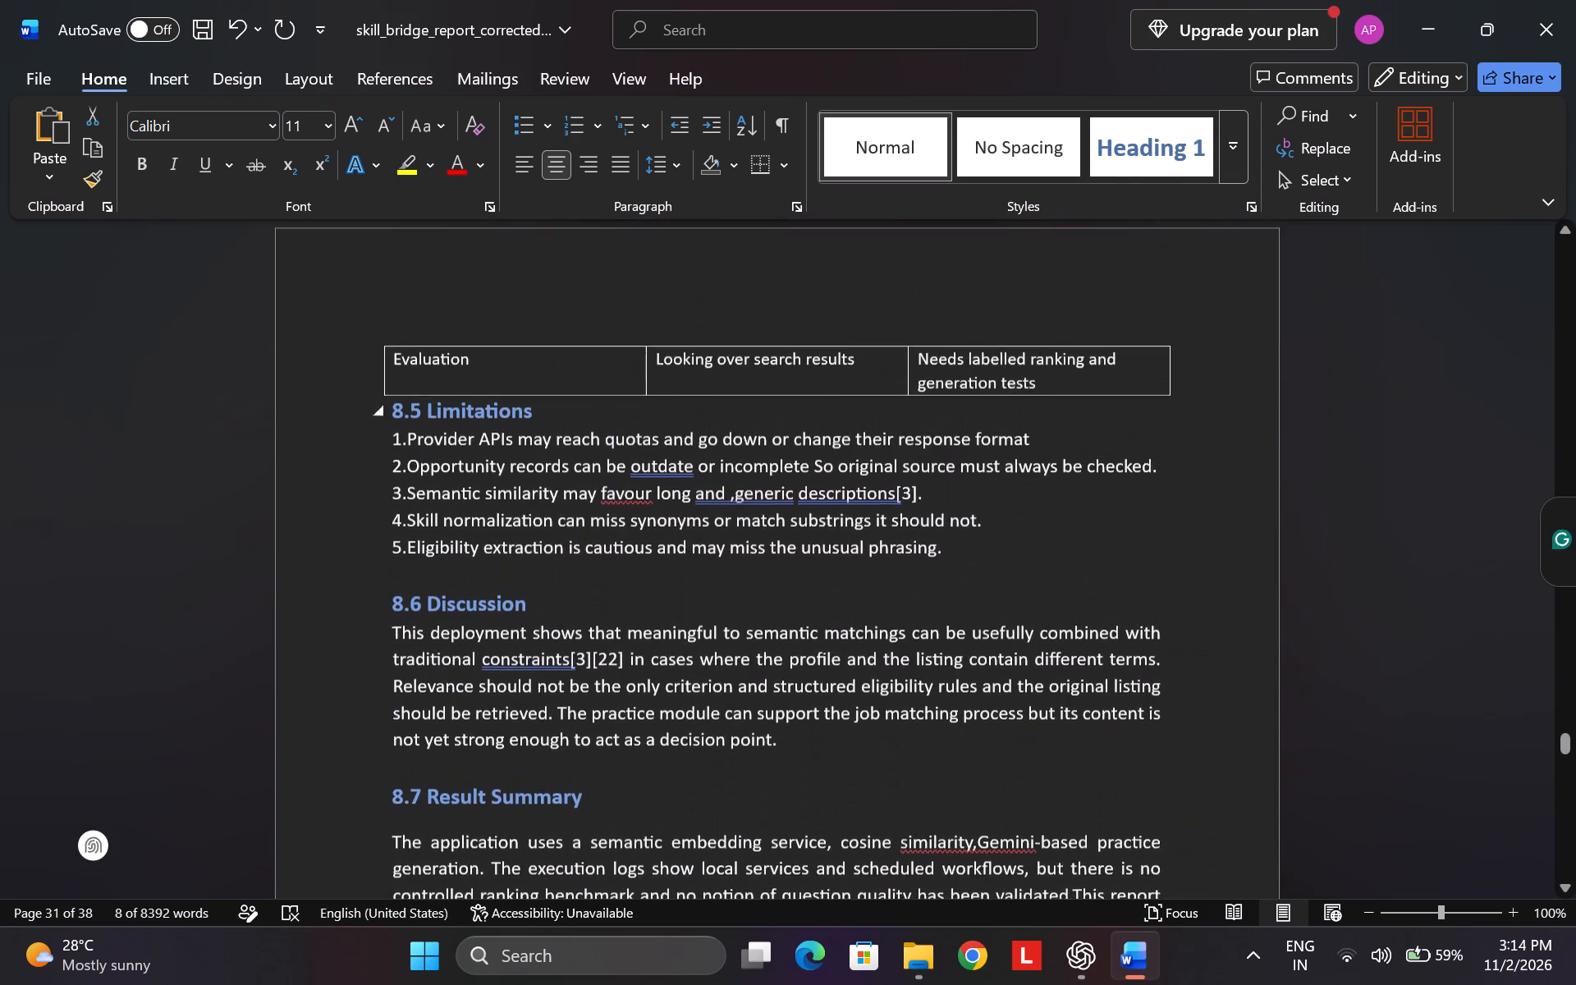
scroll(666, 398, "up", 4)
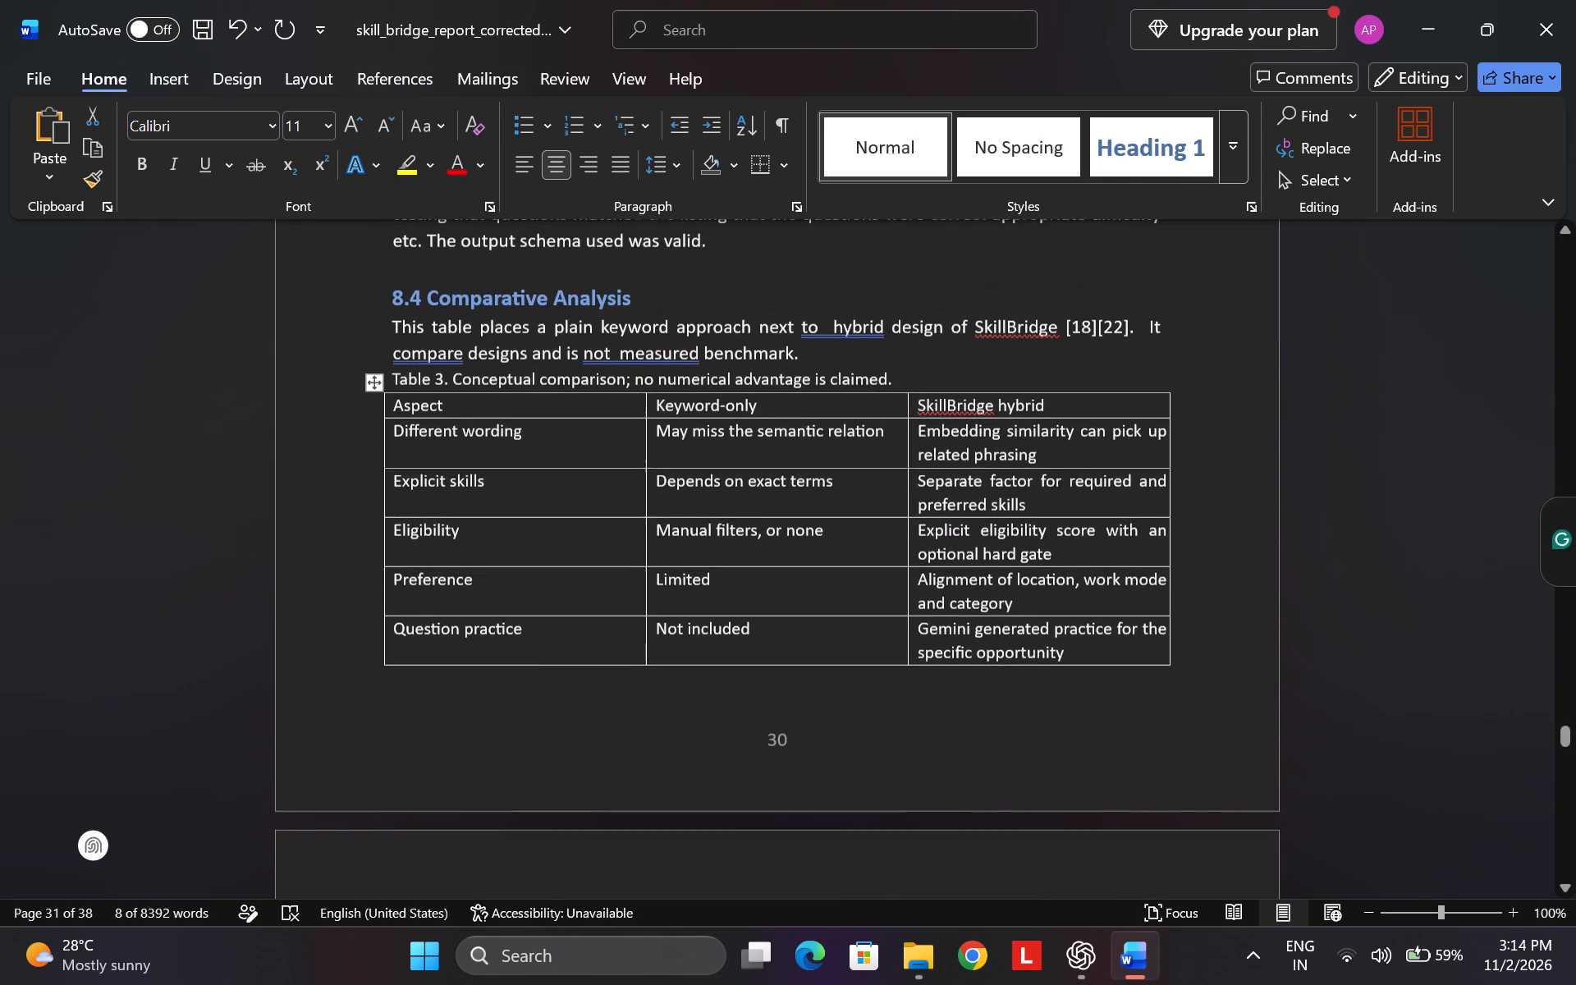
scroll(666, 398, "up", 2)
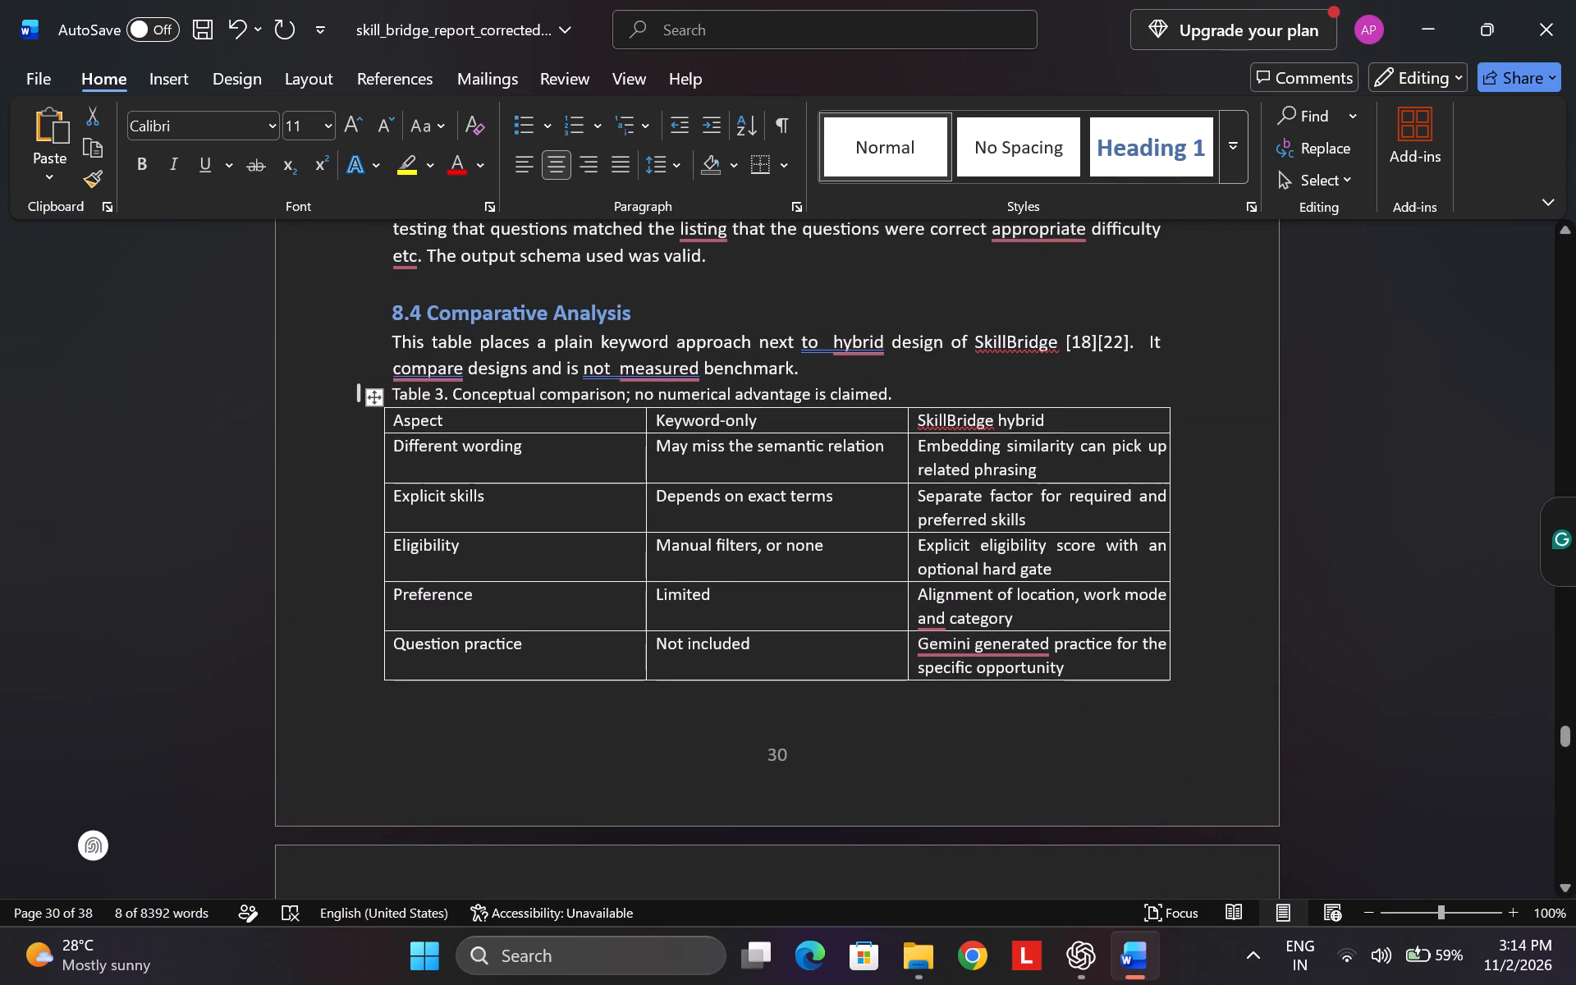
left_click_drag(392, 392, 892, 390)
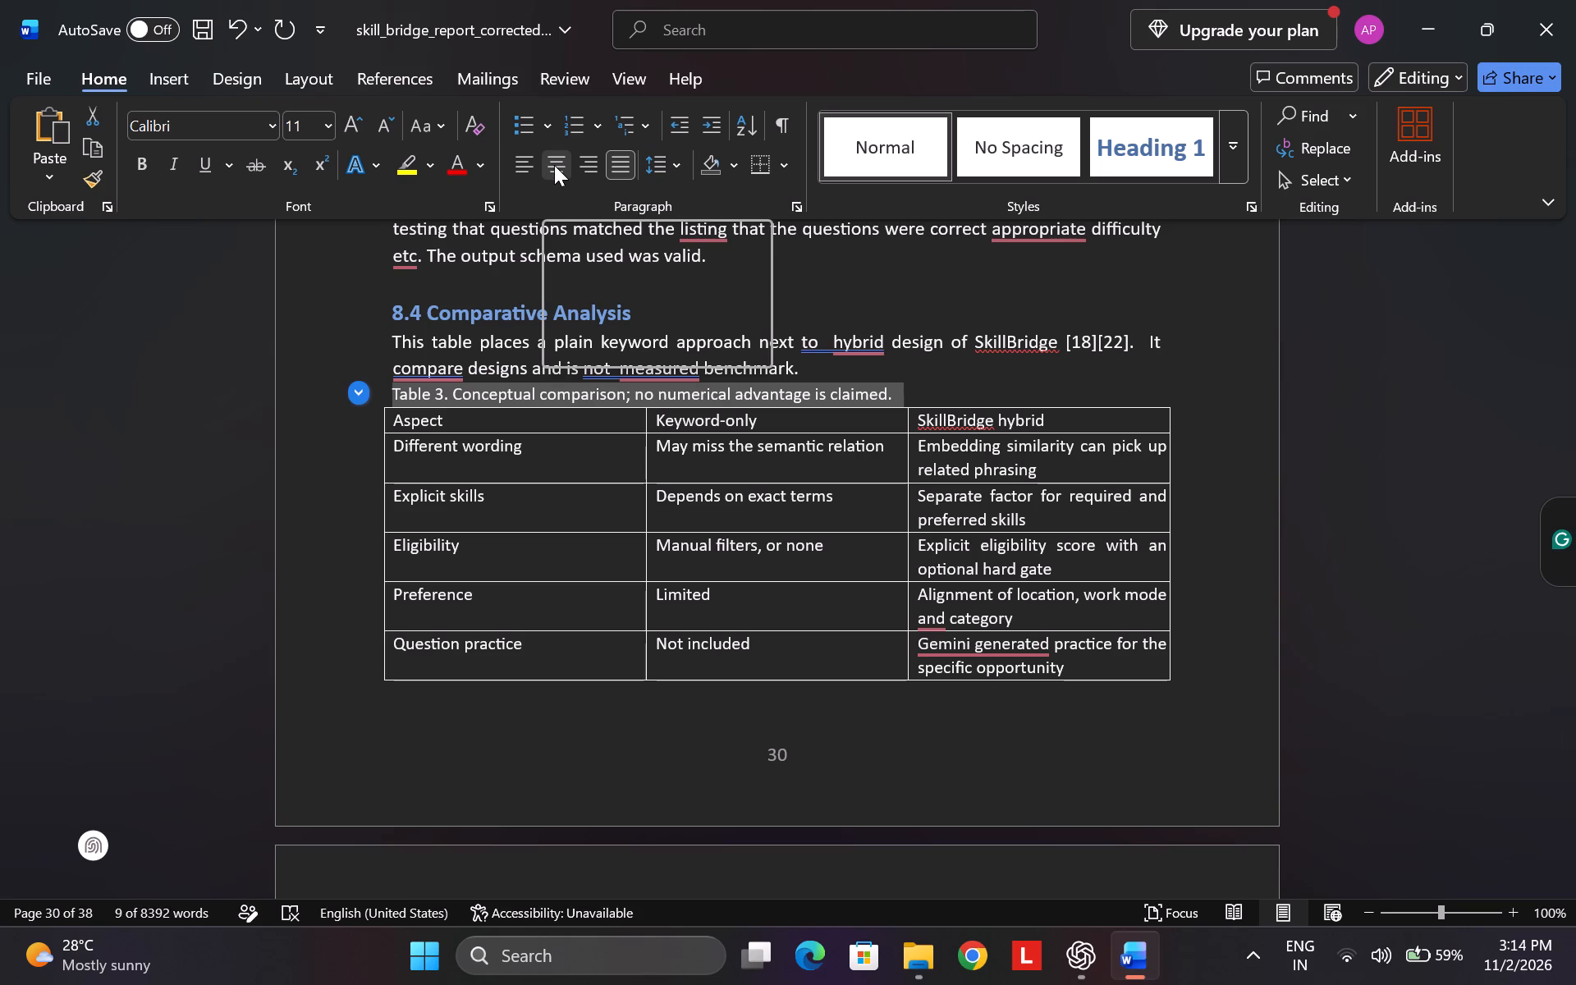
left_click(554, 165)
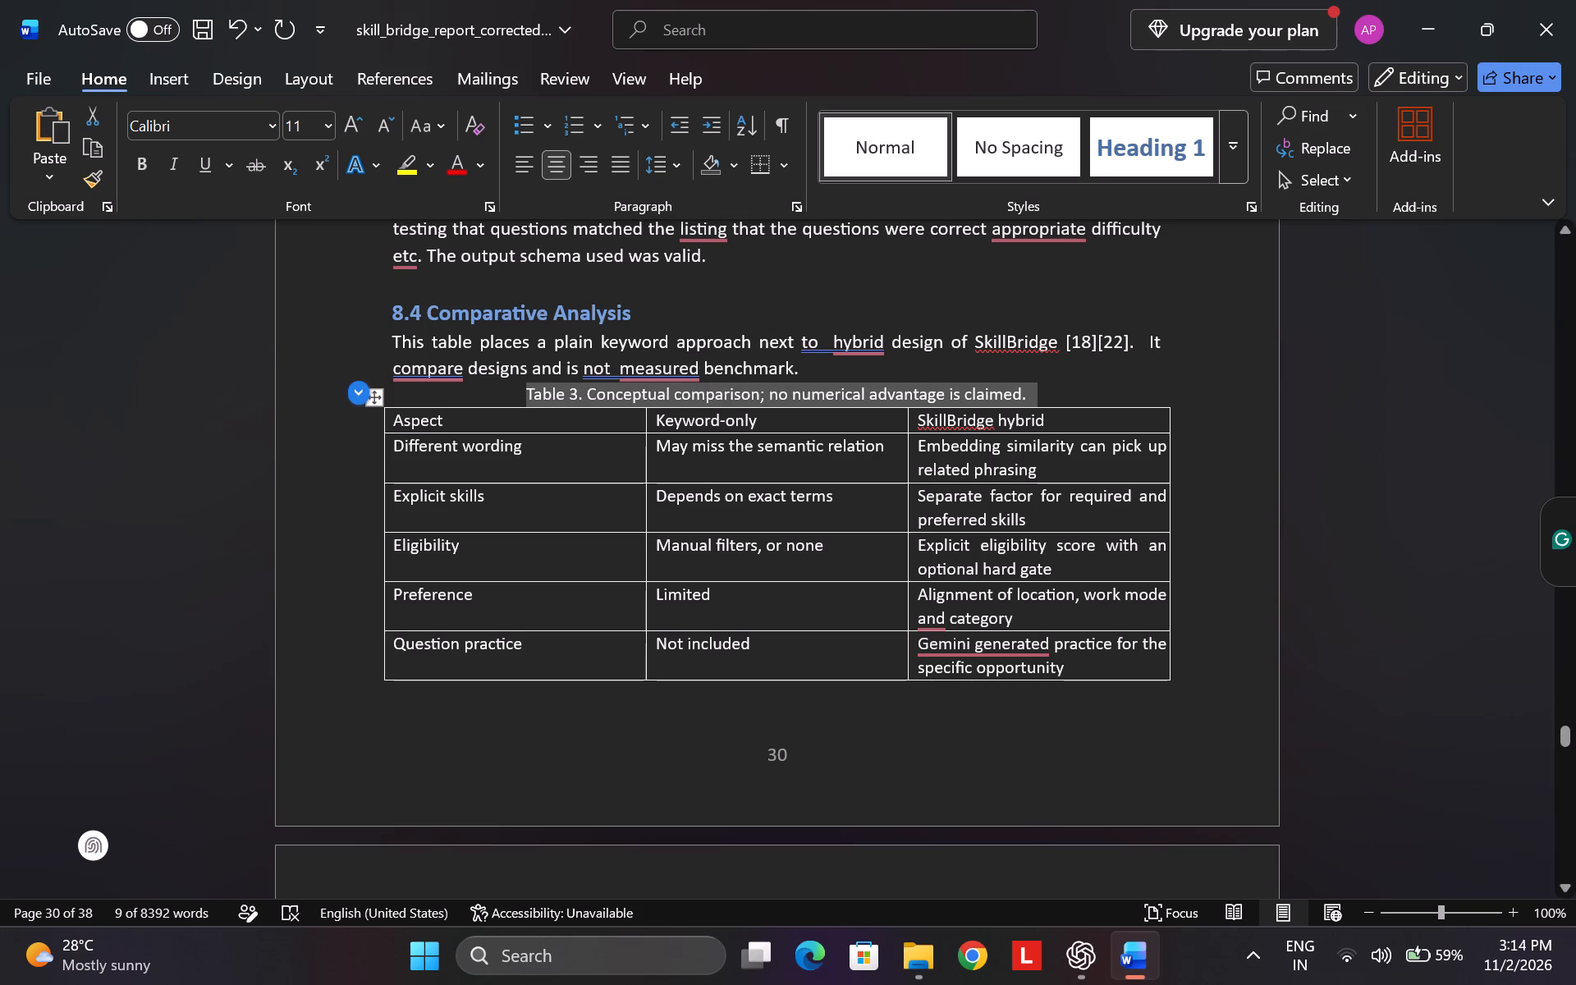
Insert a page break before the heading 8. RESULT DISCUSSION AND ANALYSIS so the chapter starts on a new page.
scroll(707, 412, "up", 1)
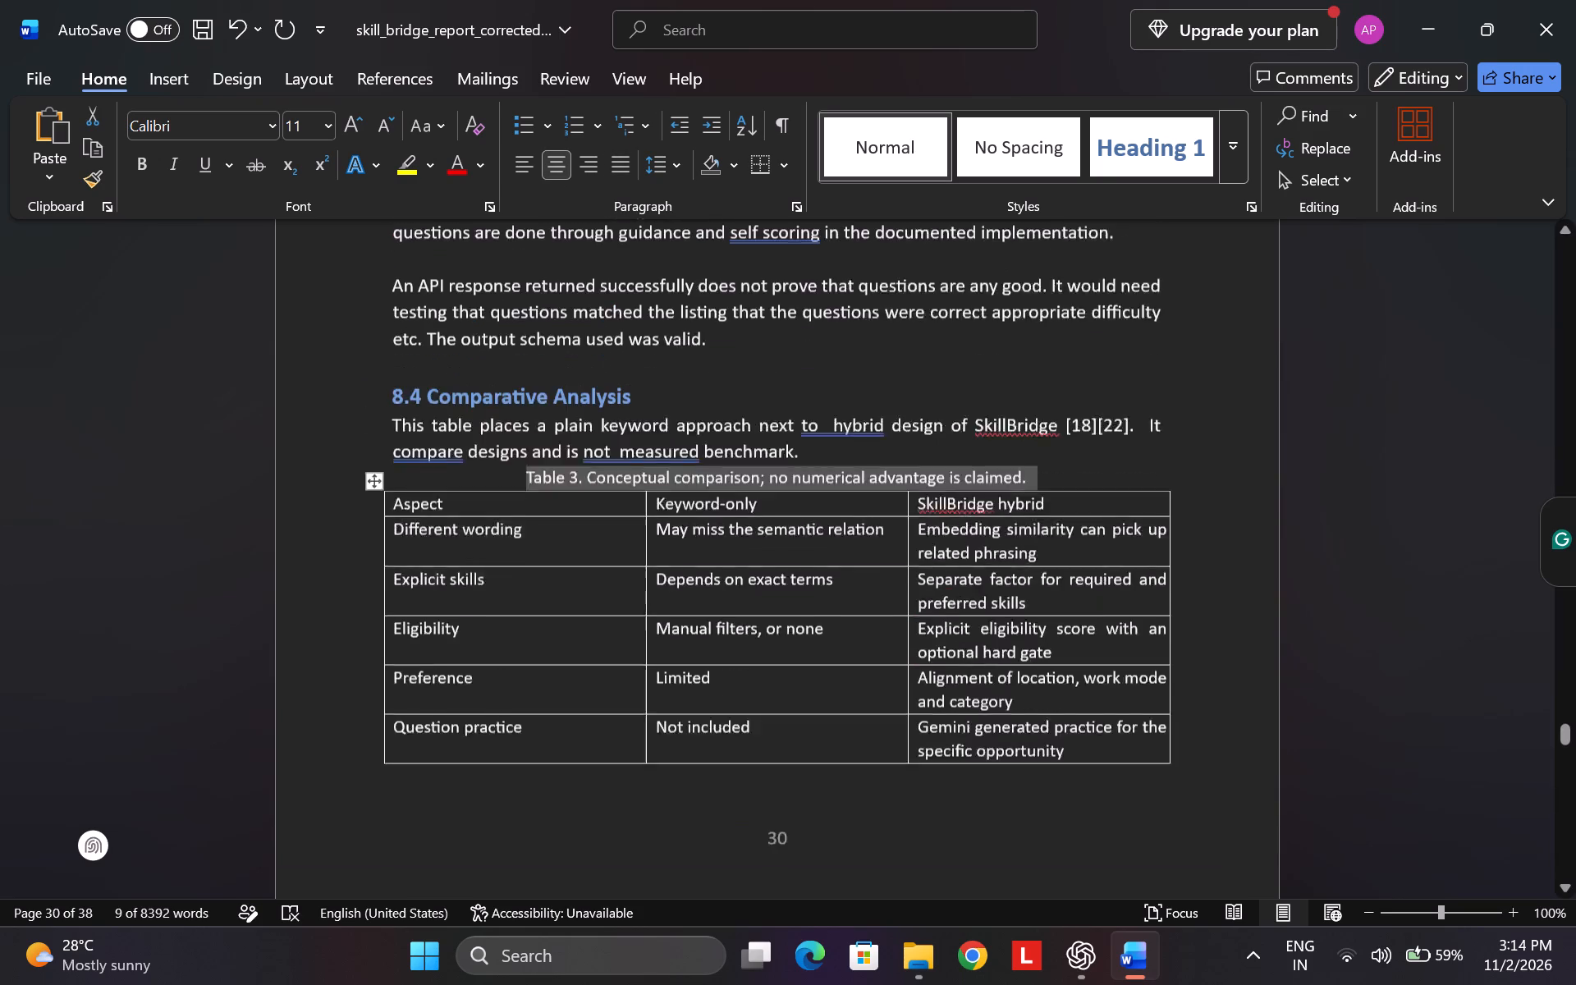
scroll(707, 412, "up", 3)
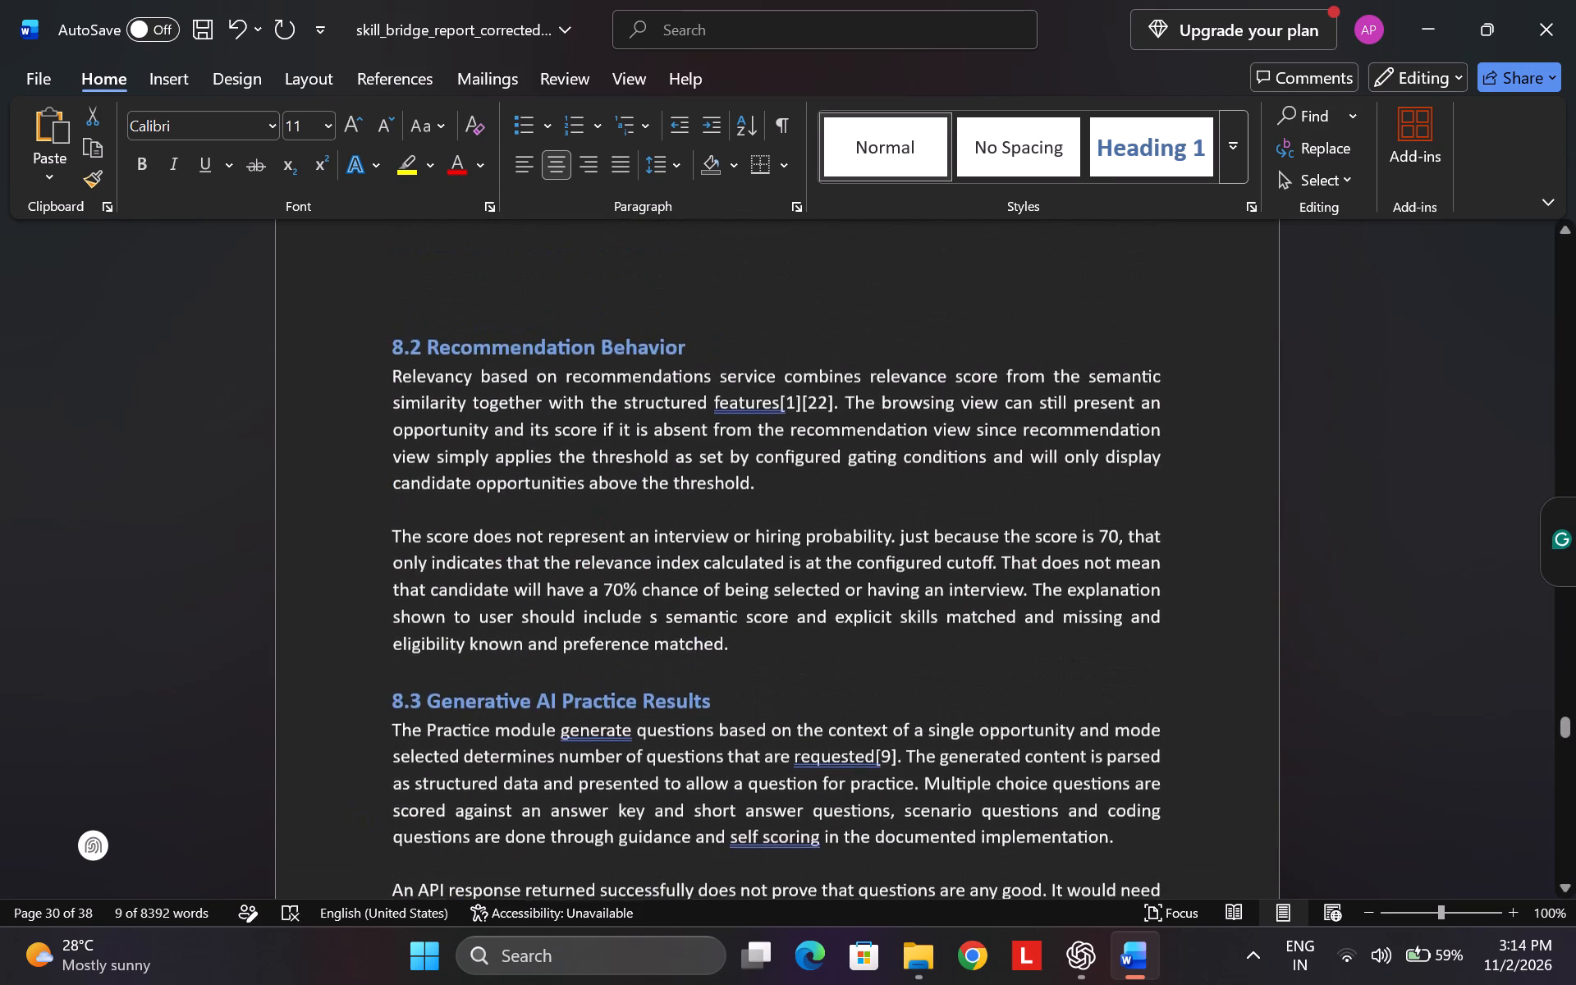
scroll(707, 412, "up", 2)
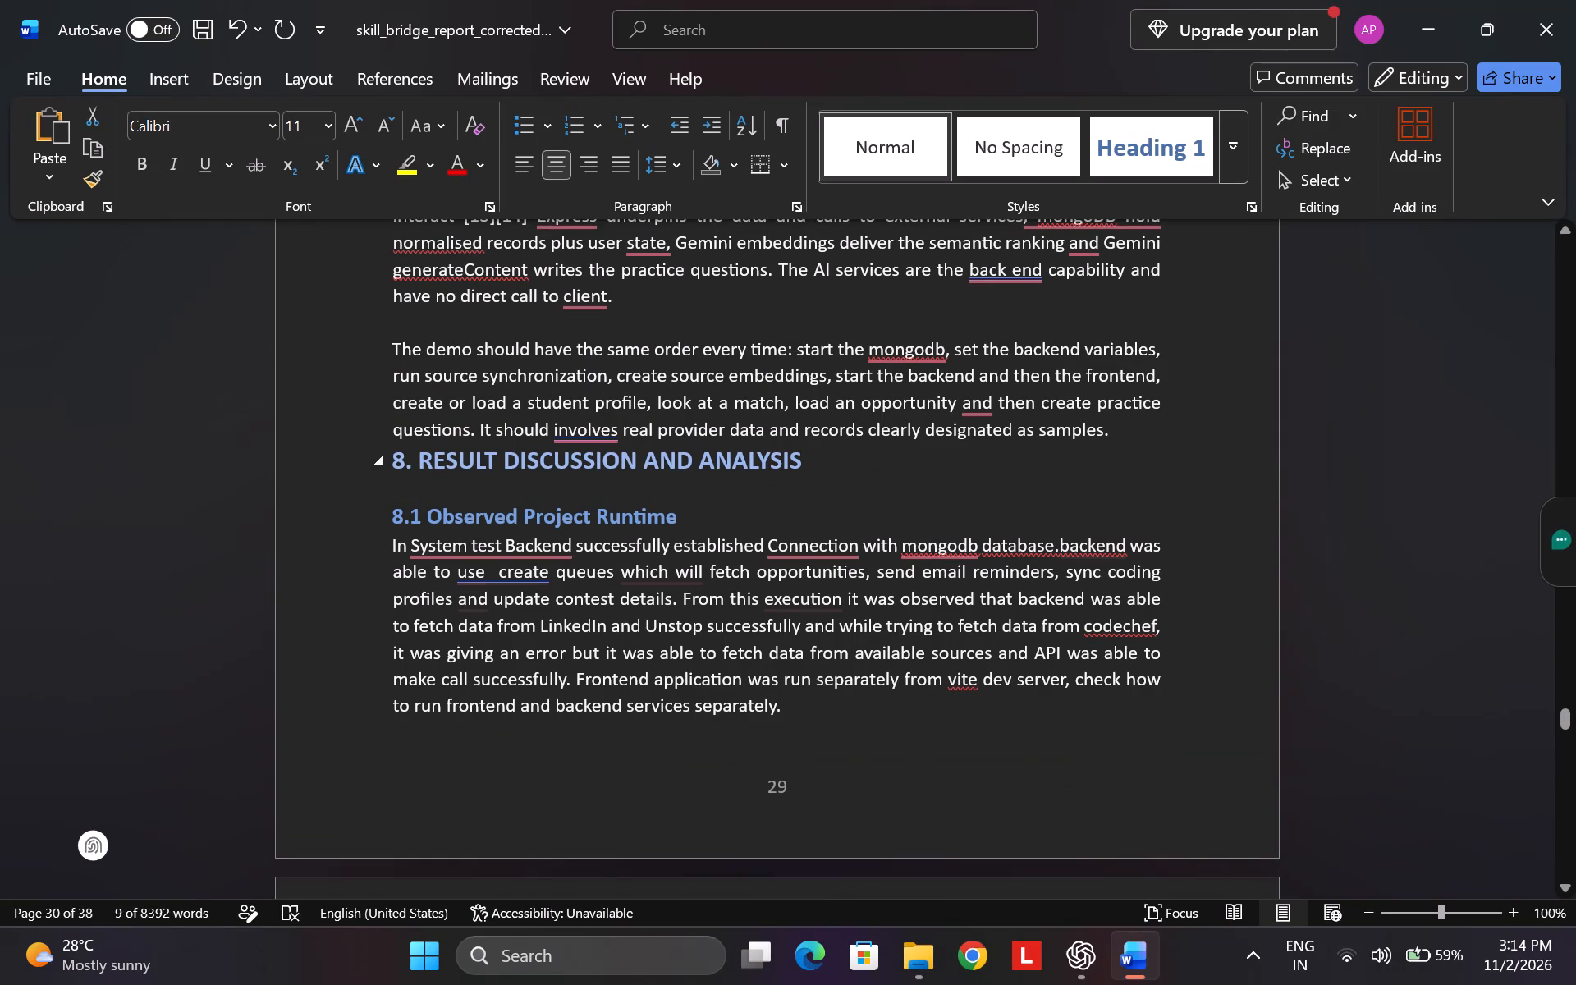
left_click(390, 463)
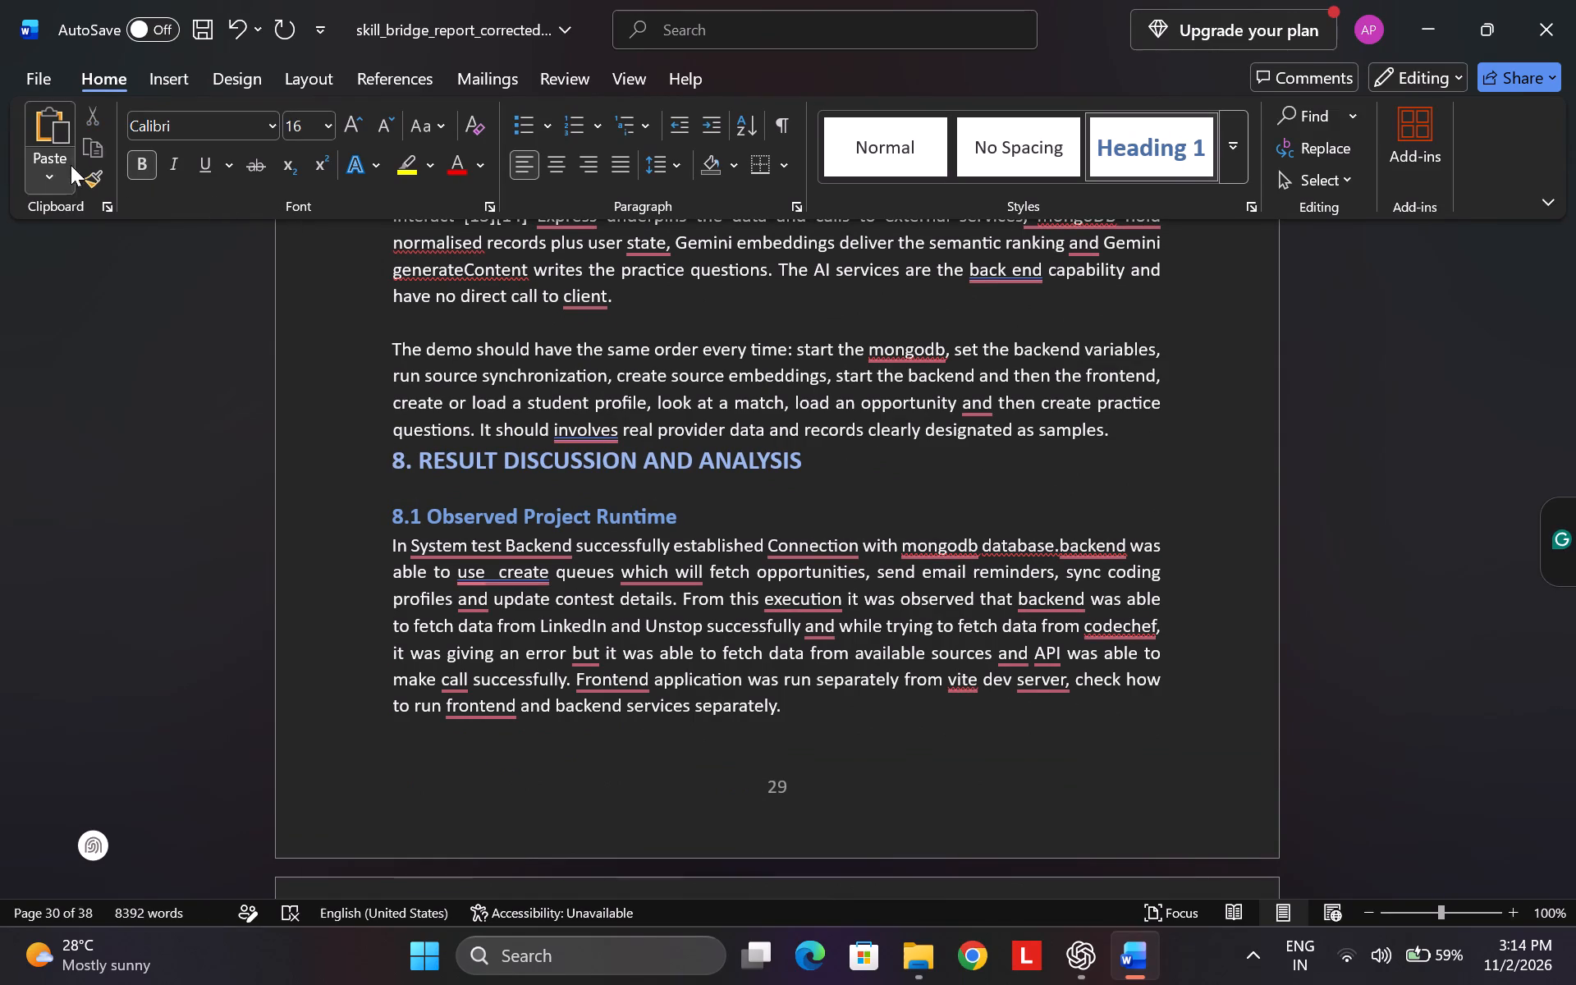
left_click(160, 73)
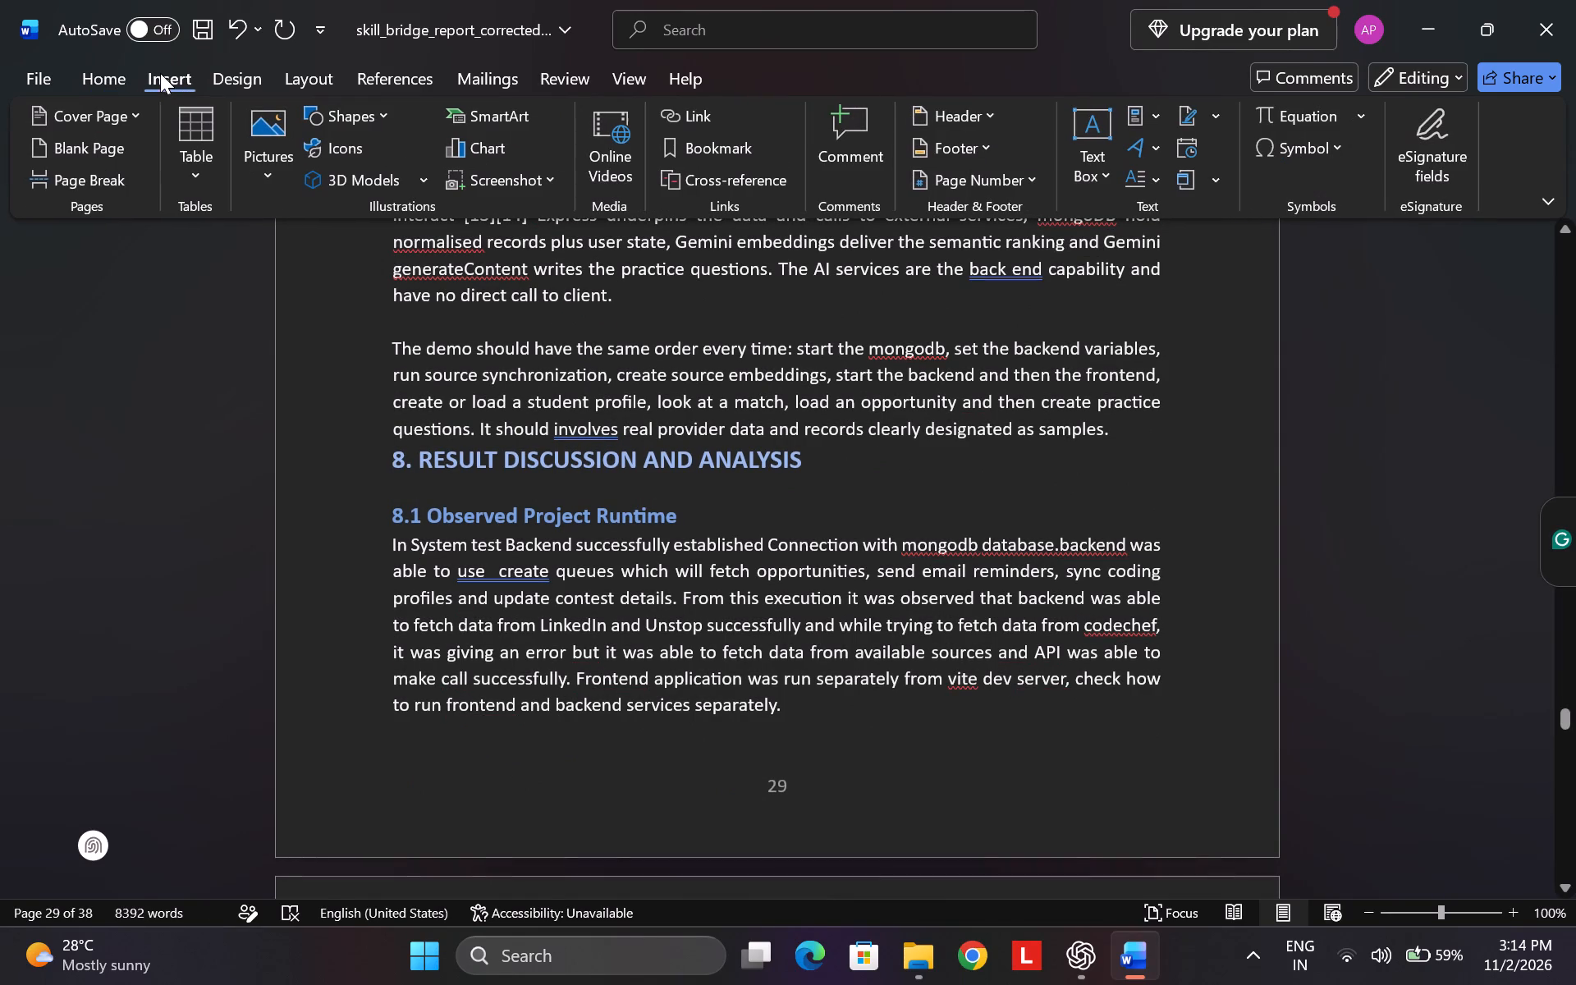
left_click(96, 190)
Check the page layout of chapter 8, from section 8.1 through the Table 3 comparison, 8.7 Result Summary and the Fig. 6 screenshots.
scroll(514, 529, "down", 3)
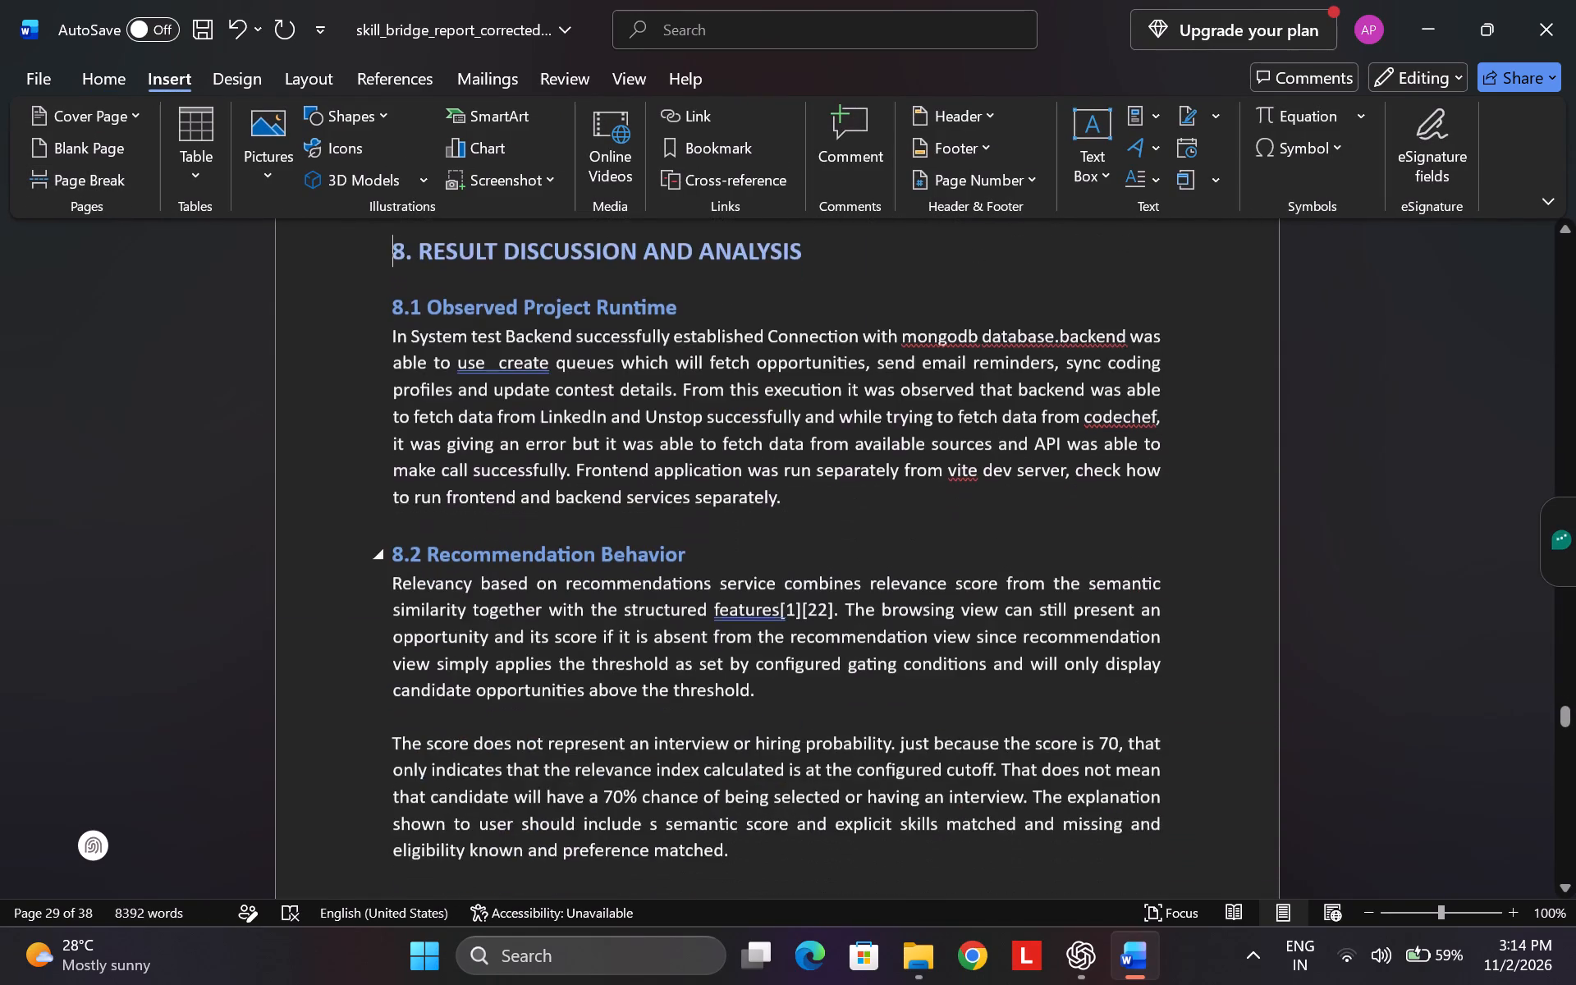
scroll(653, 616, "down", 3)
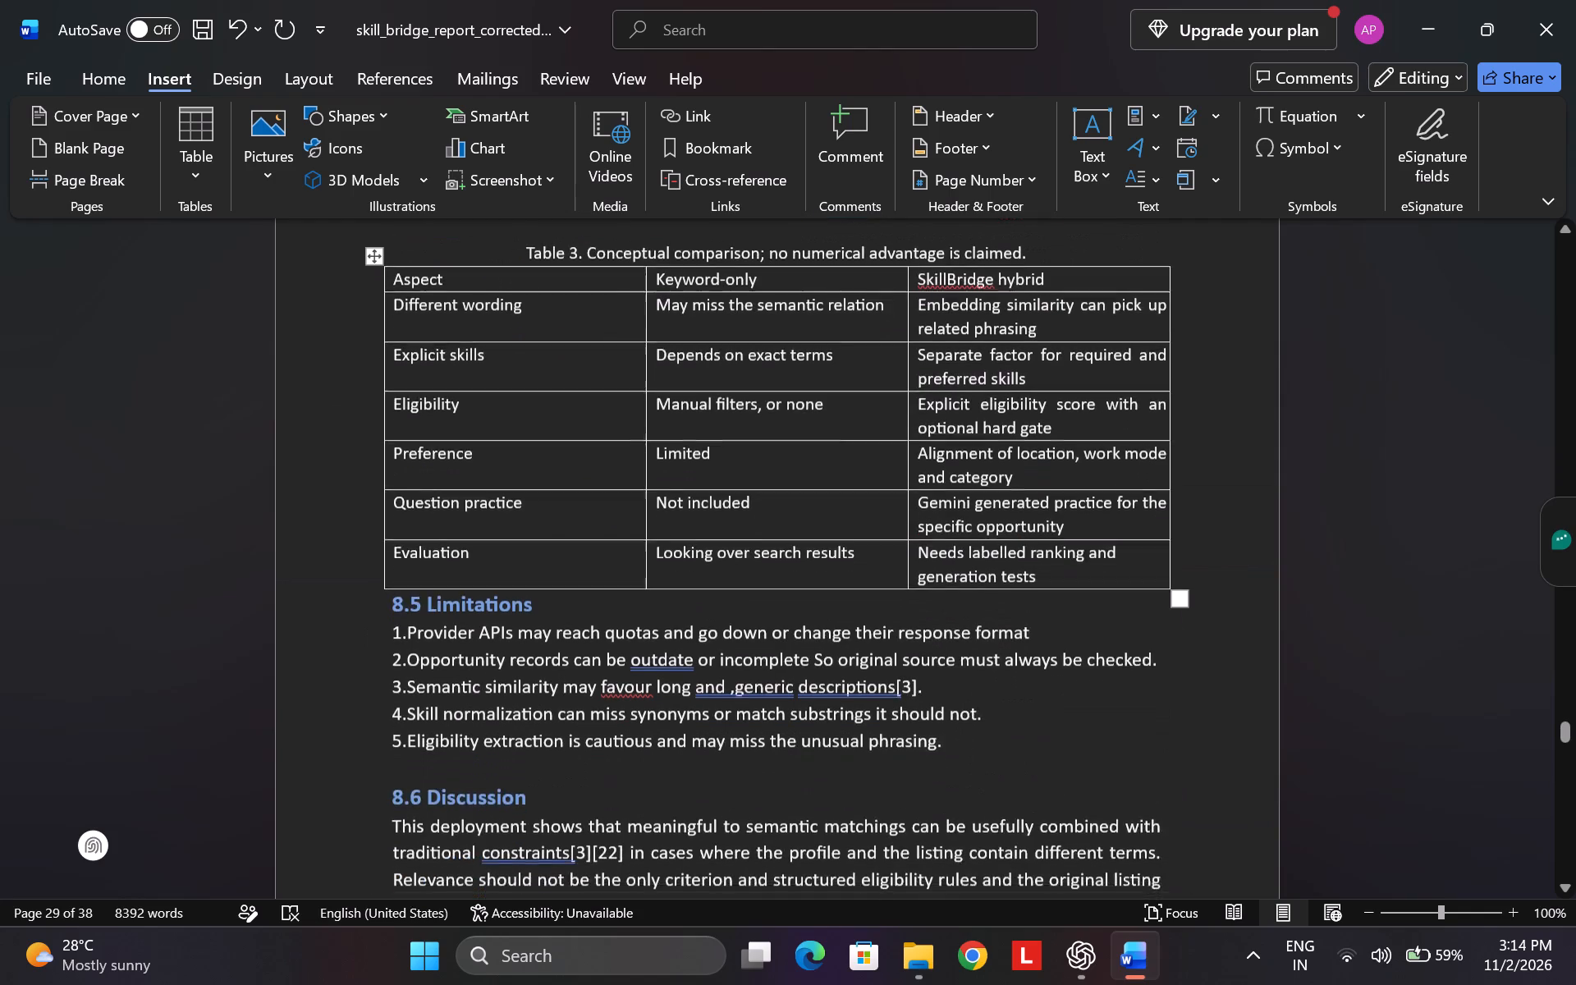
scroll(653, 616, "down", 2)
scroll(653, 616, "up", 1)
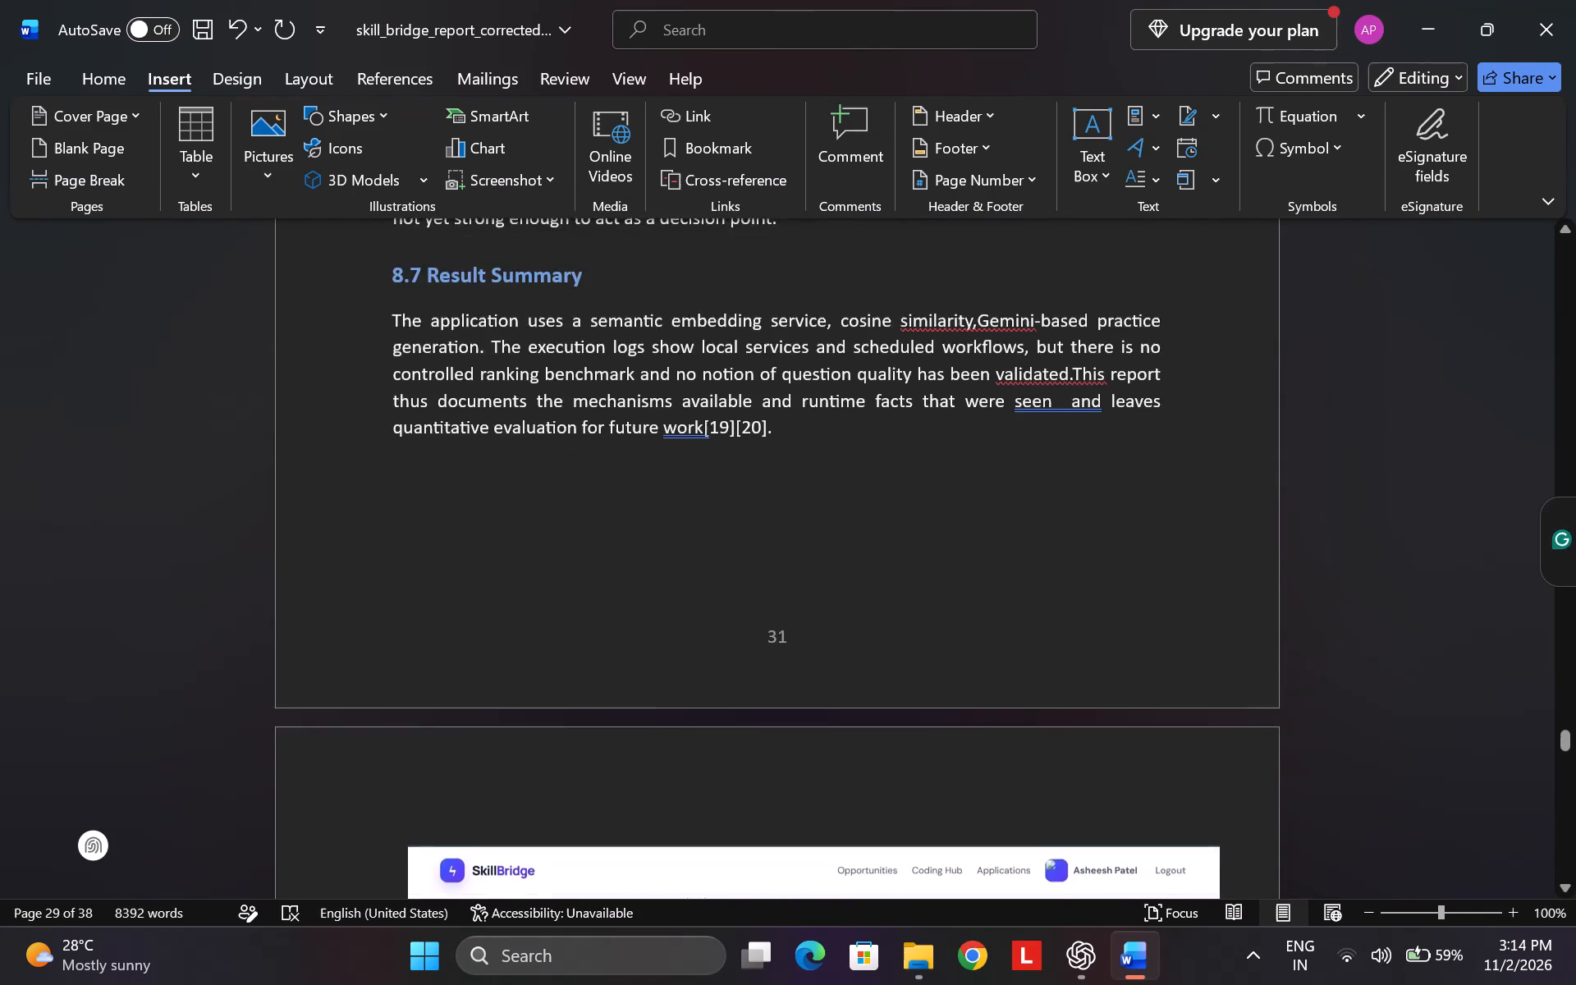
scroll(653, 616, "down", 2)
scroll(653, 616, "up", 3)
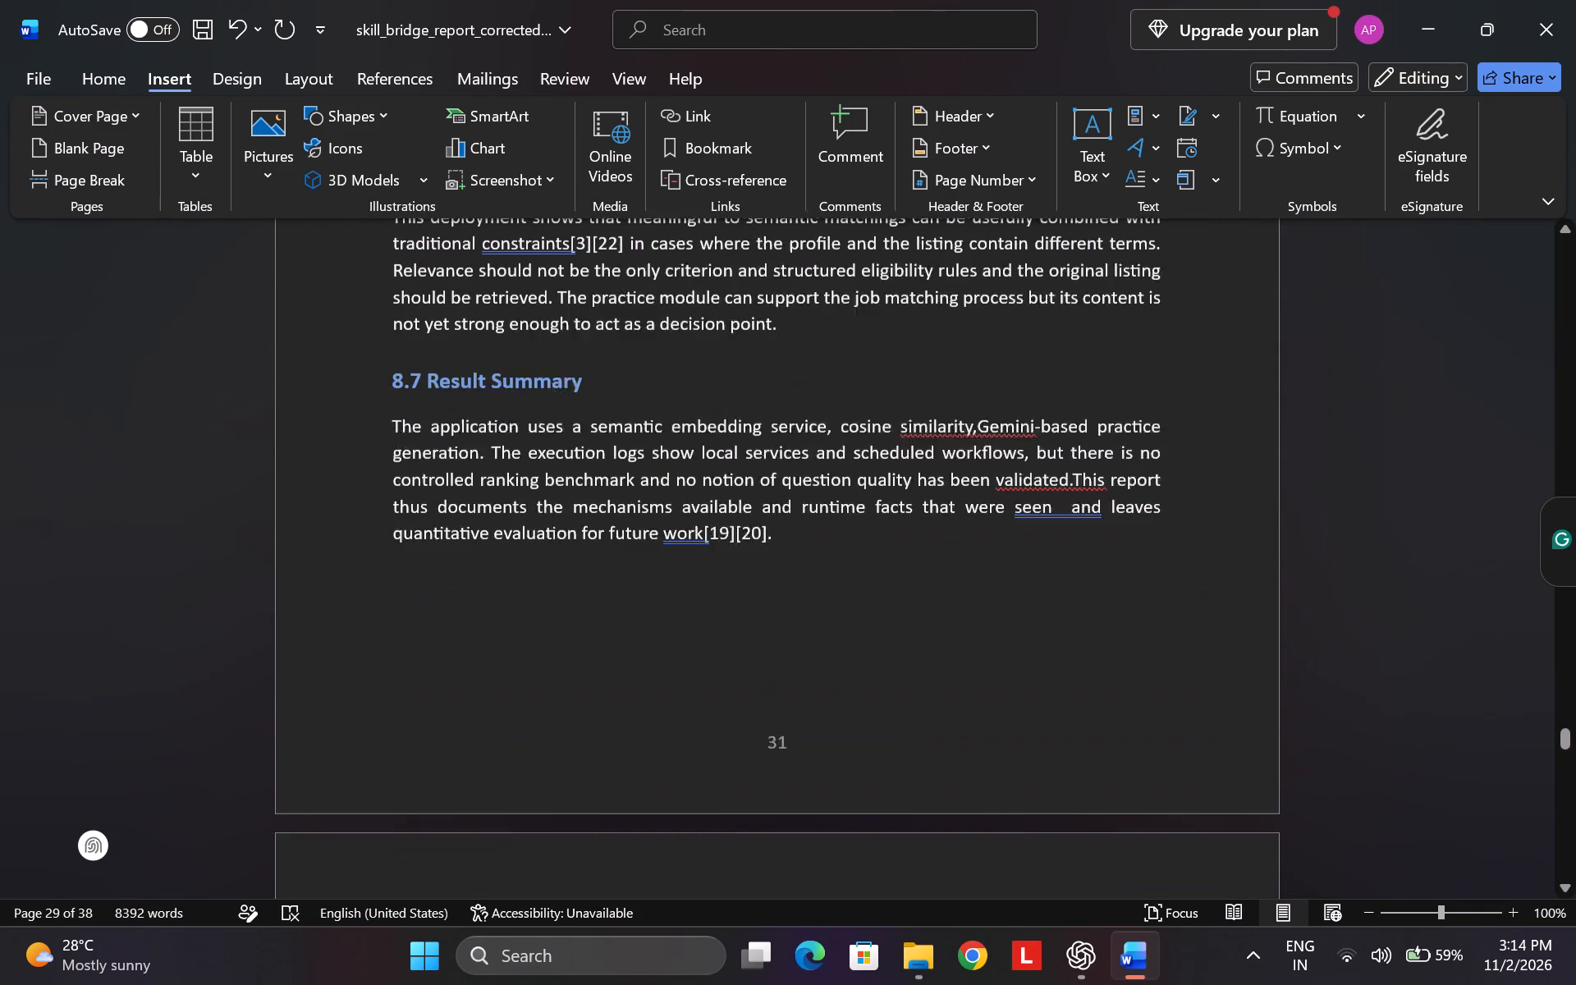
scroll(415, 438, "up", 1)
scroll(600, 560, "up", 1)
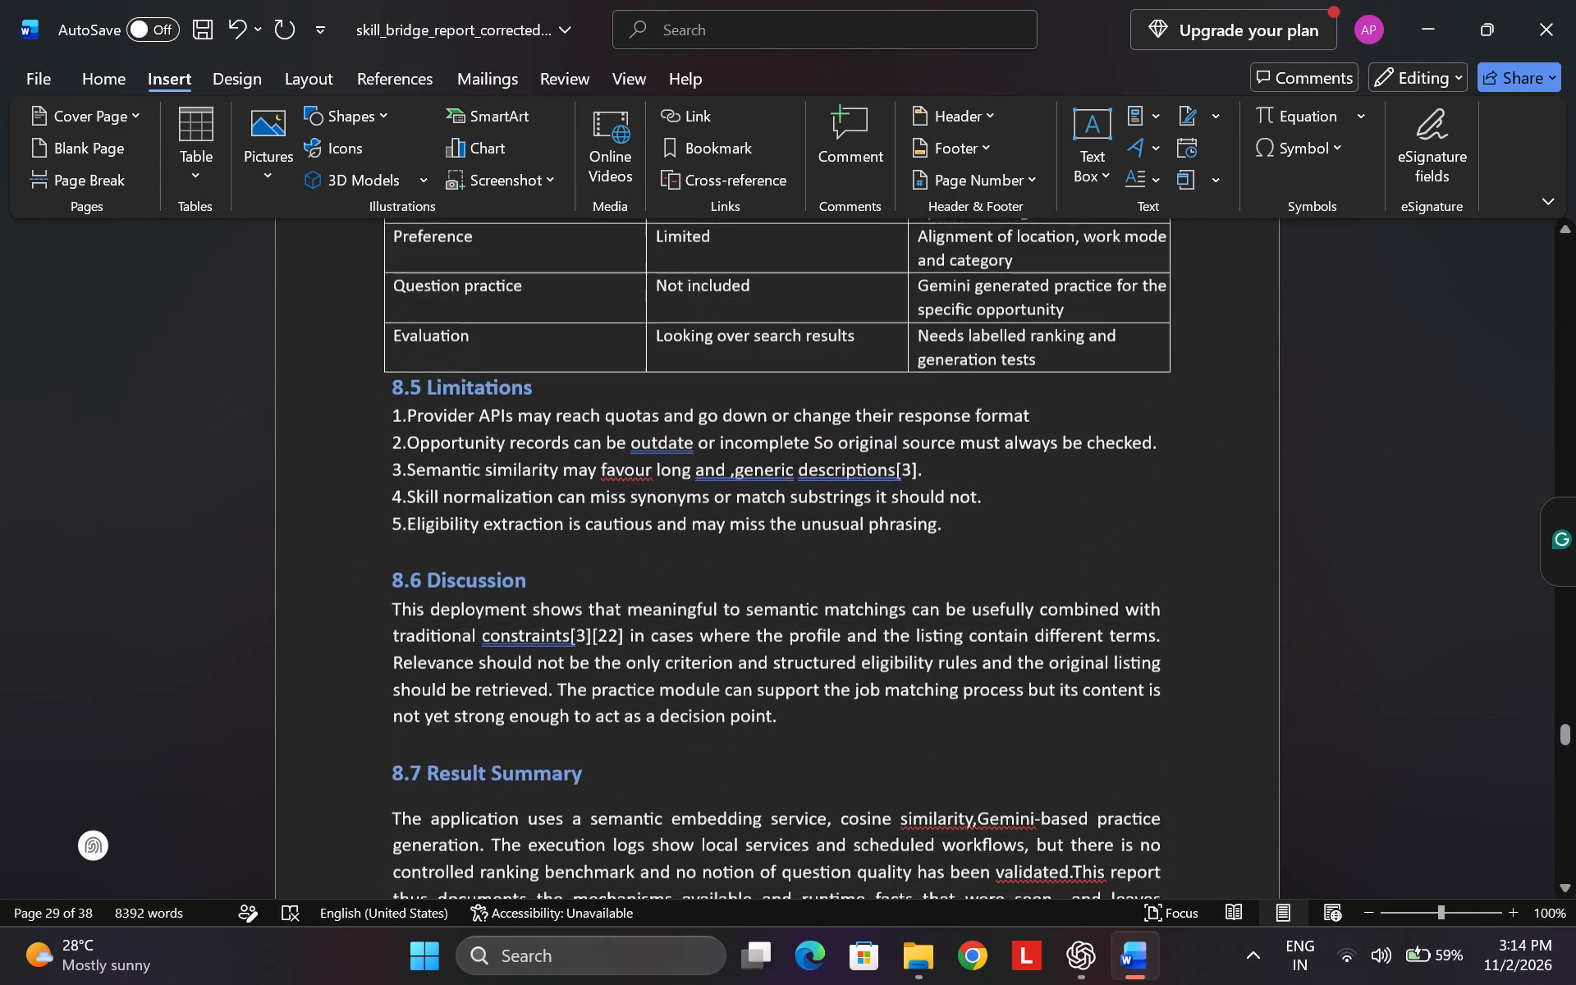
scroll(600, 560, "down", 4)
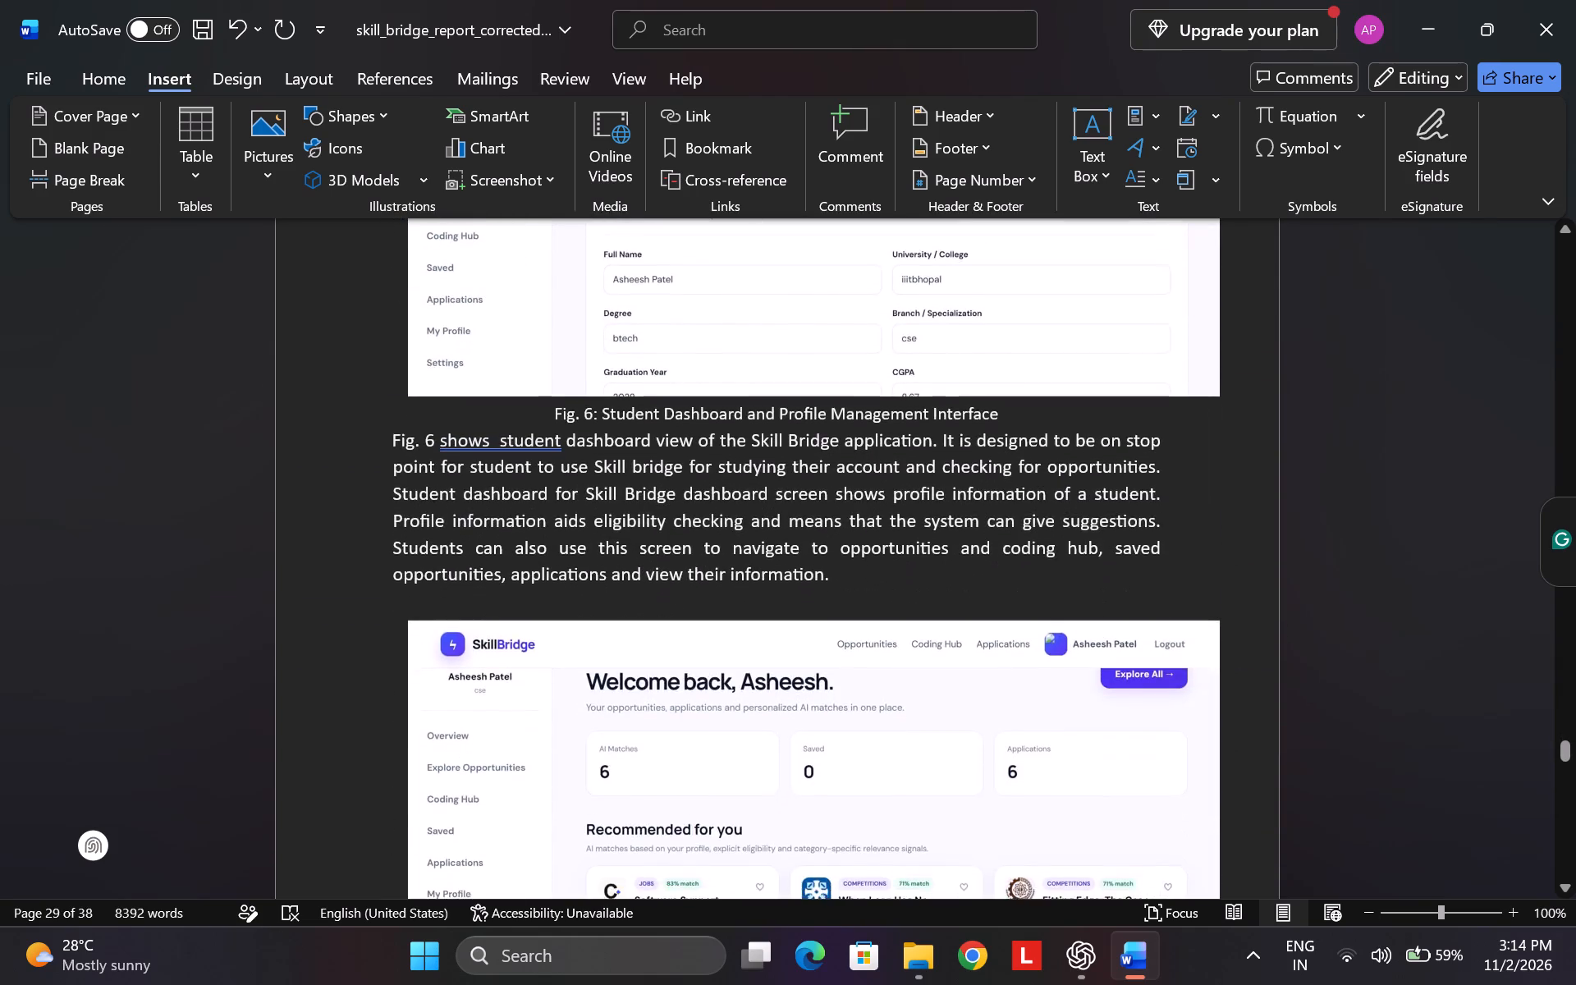
Centre the Fig. 5.2 caption below the student request flow diagram.
scroll(600, 560, "up", 7)
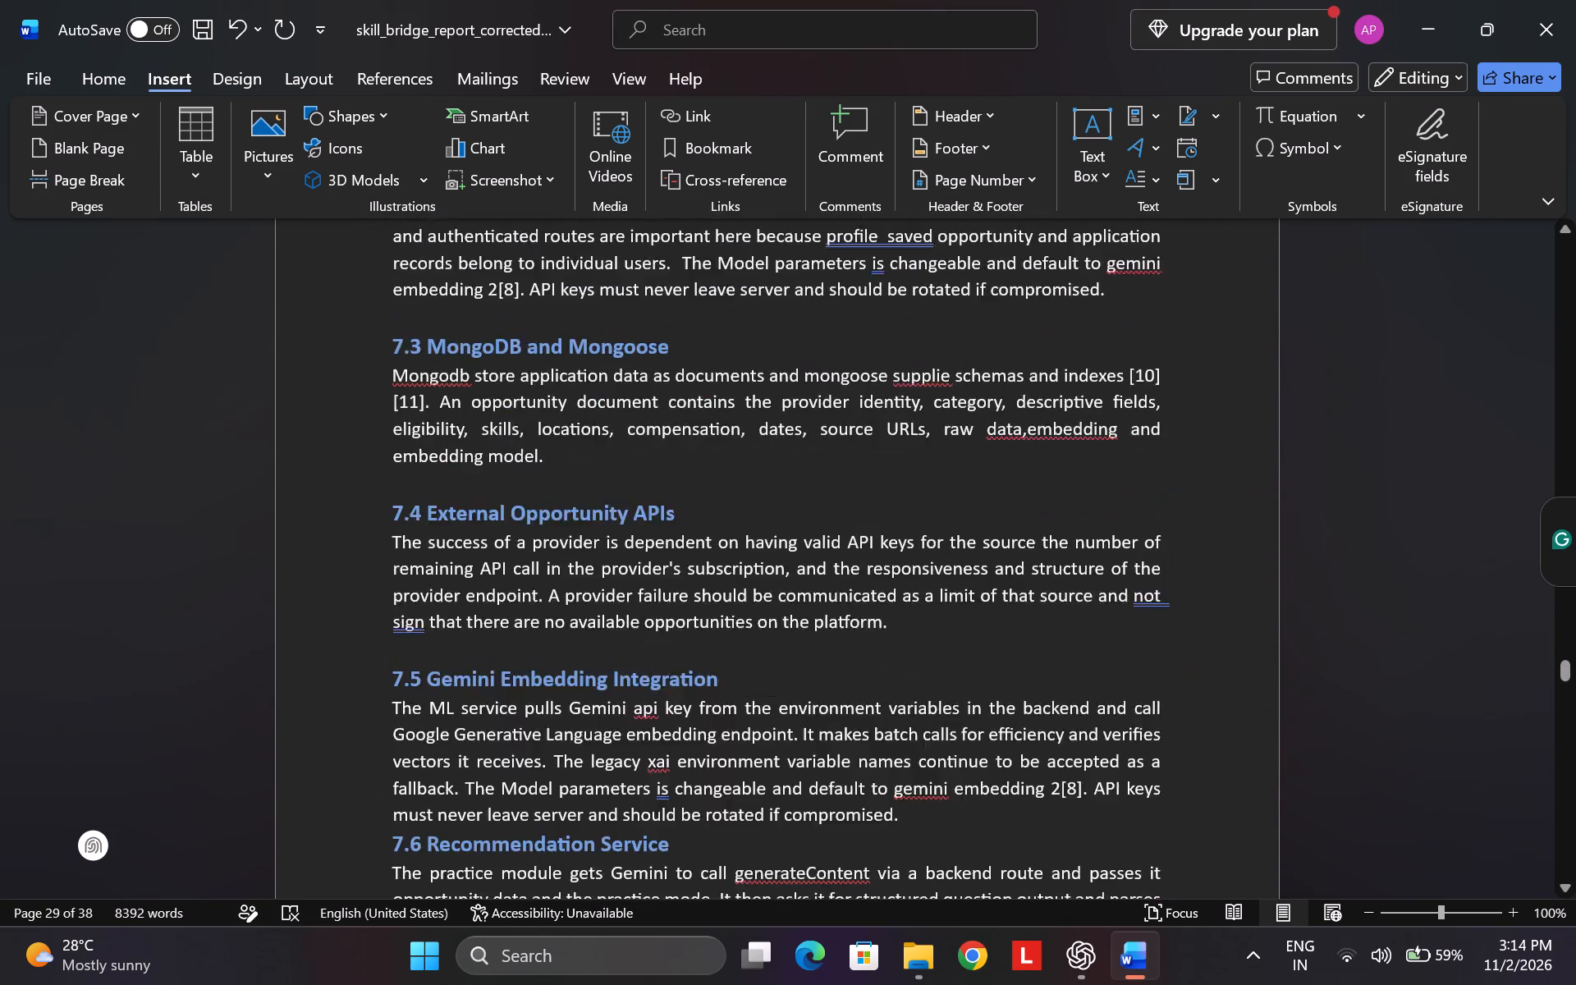
scroll(600, 560, "up", 4)
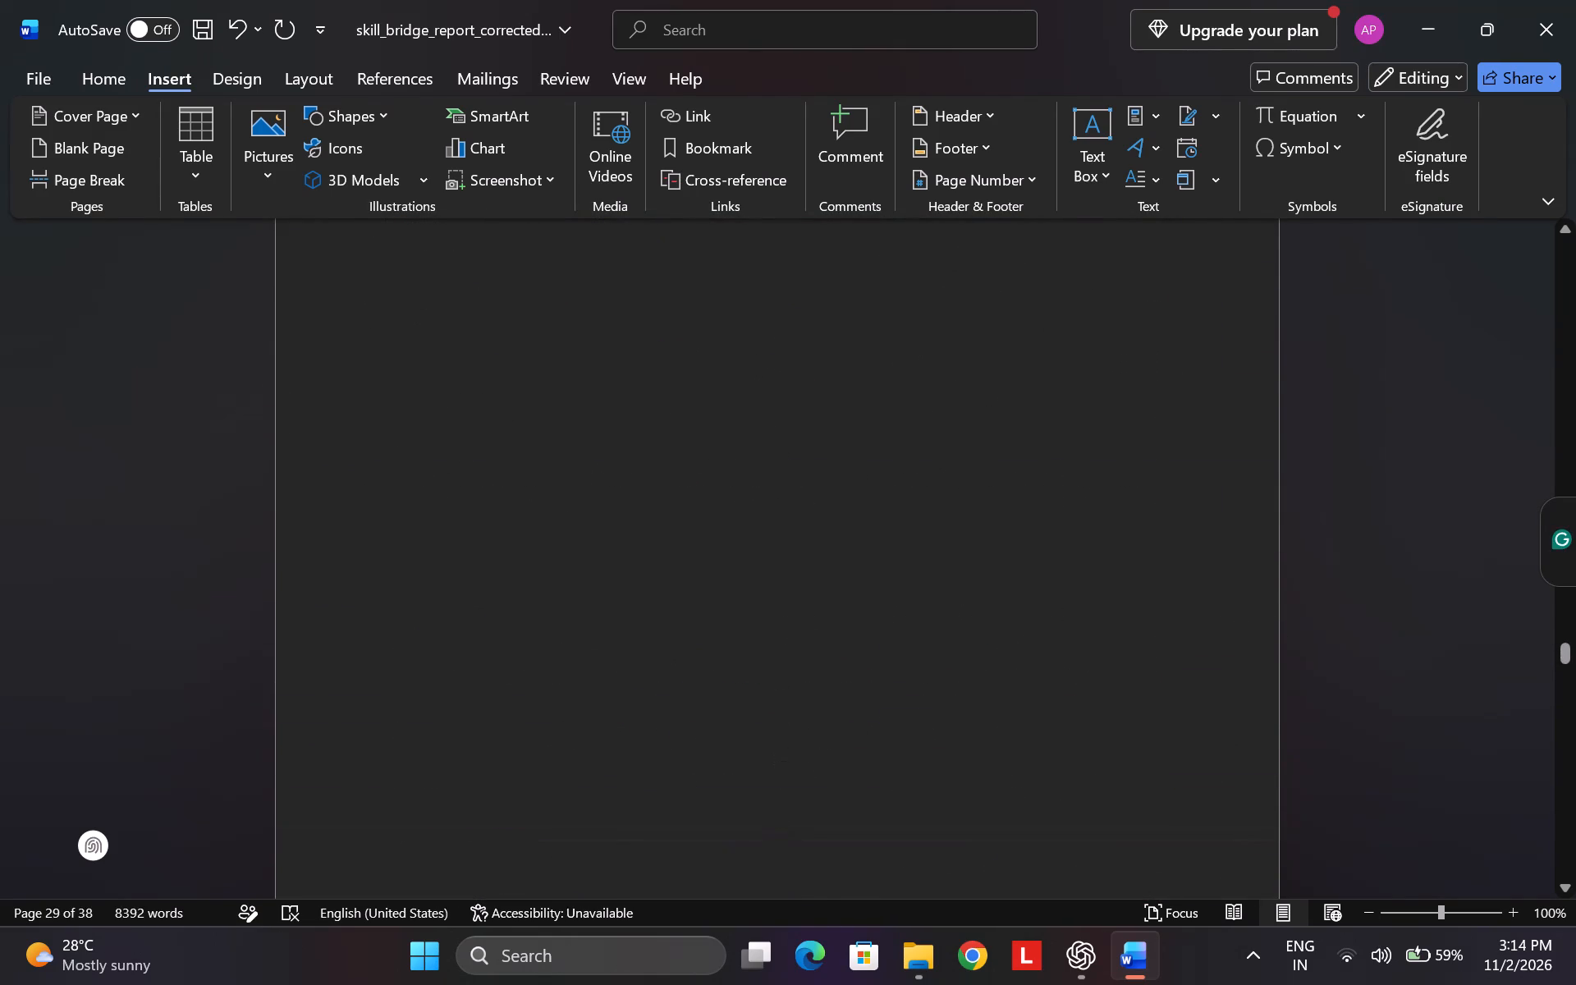
scroll(600, 560, "up", 1)
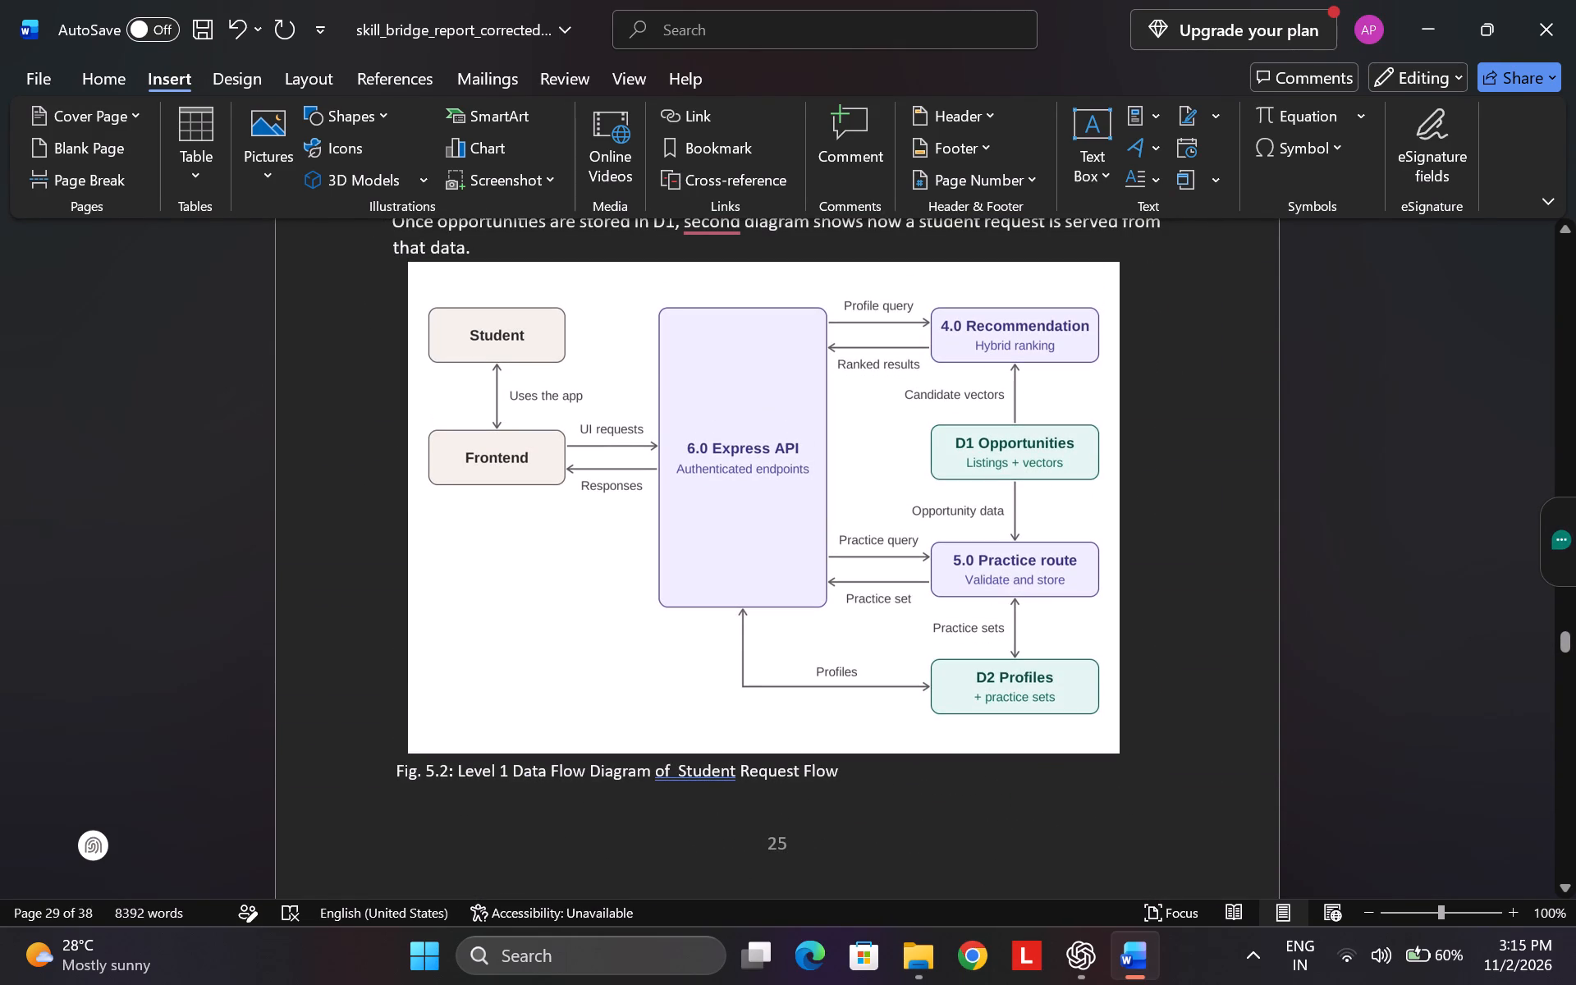
left_click_drag(395, 767, 849, 774)
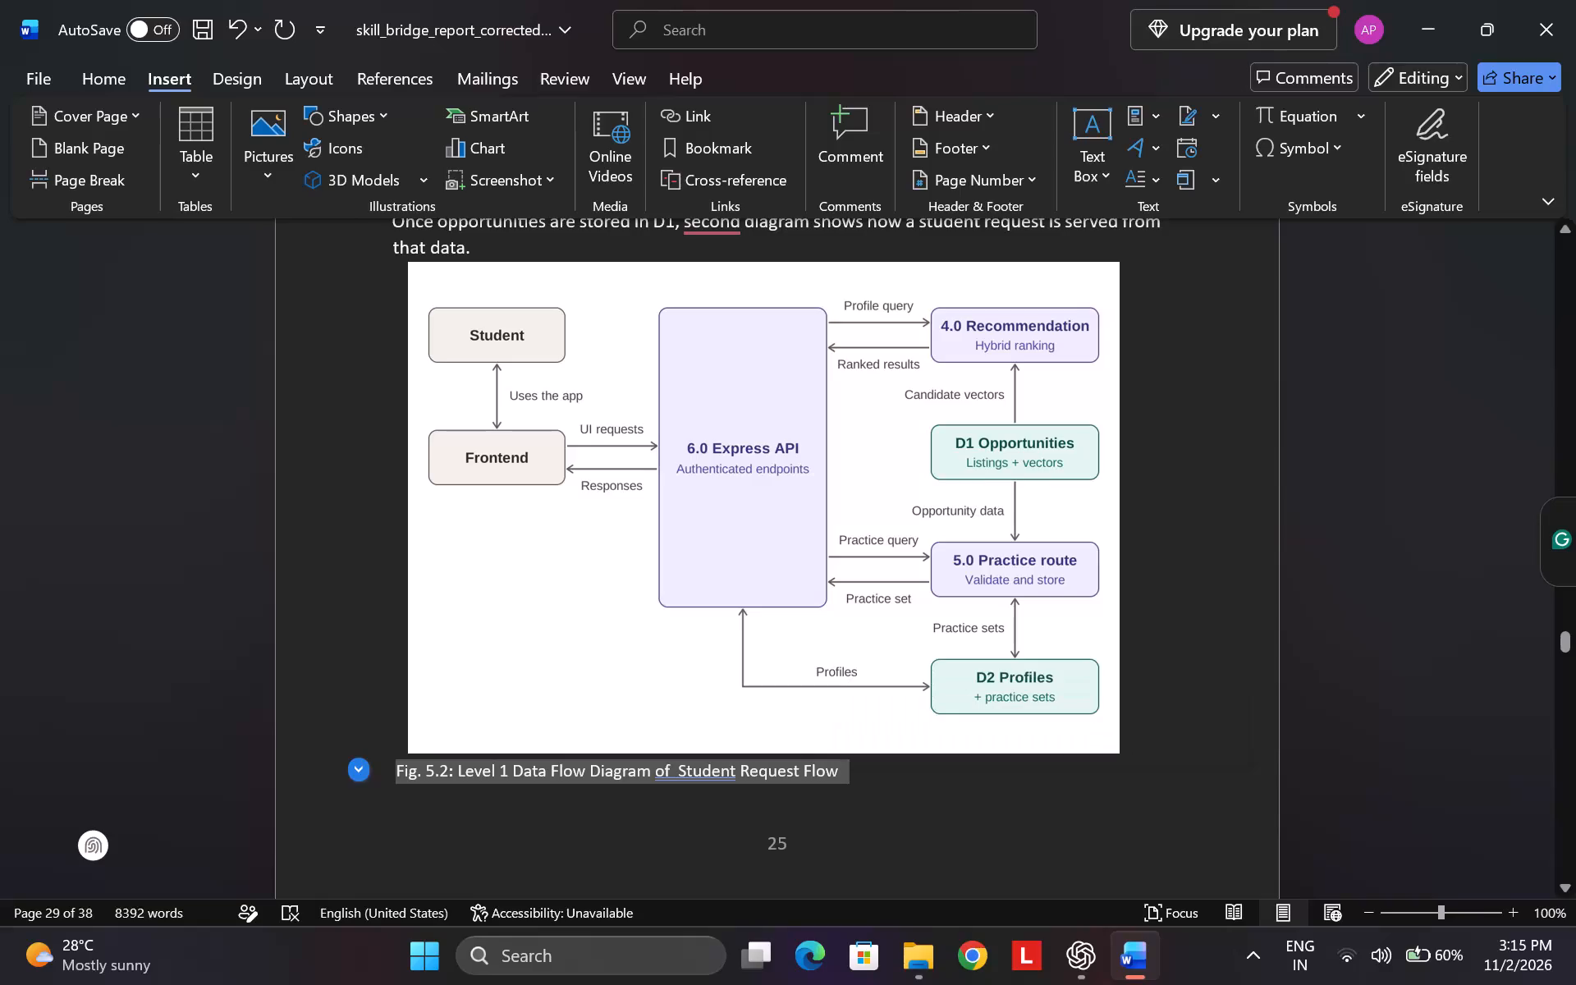
left_click(75, 89)
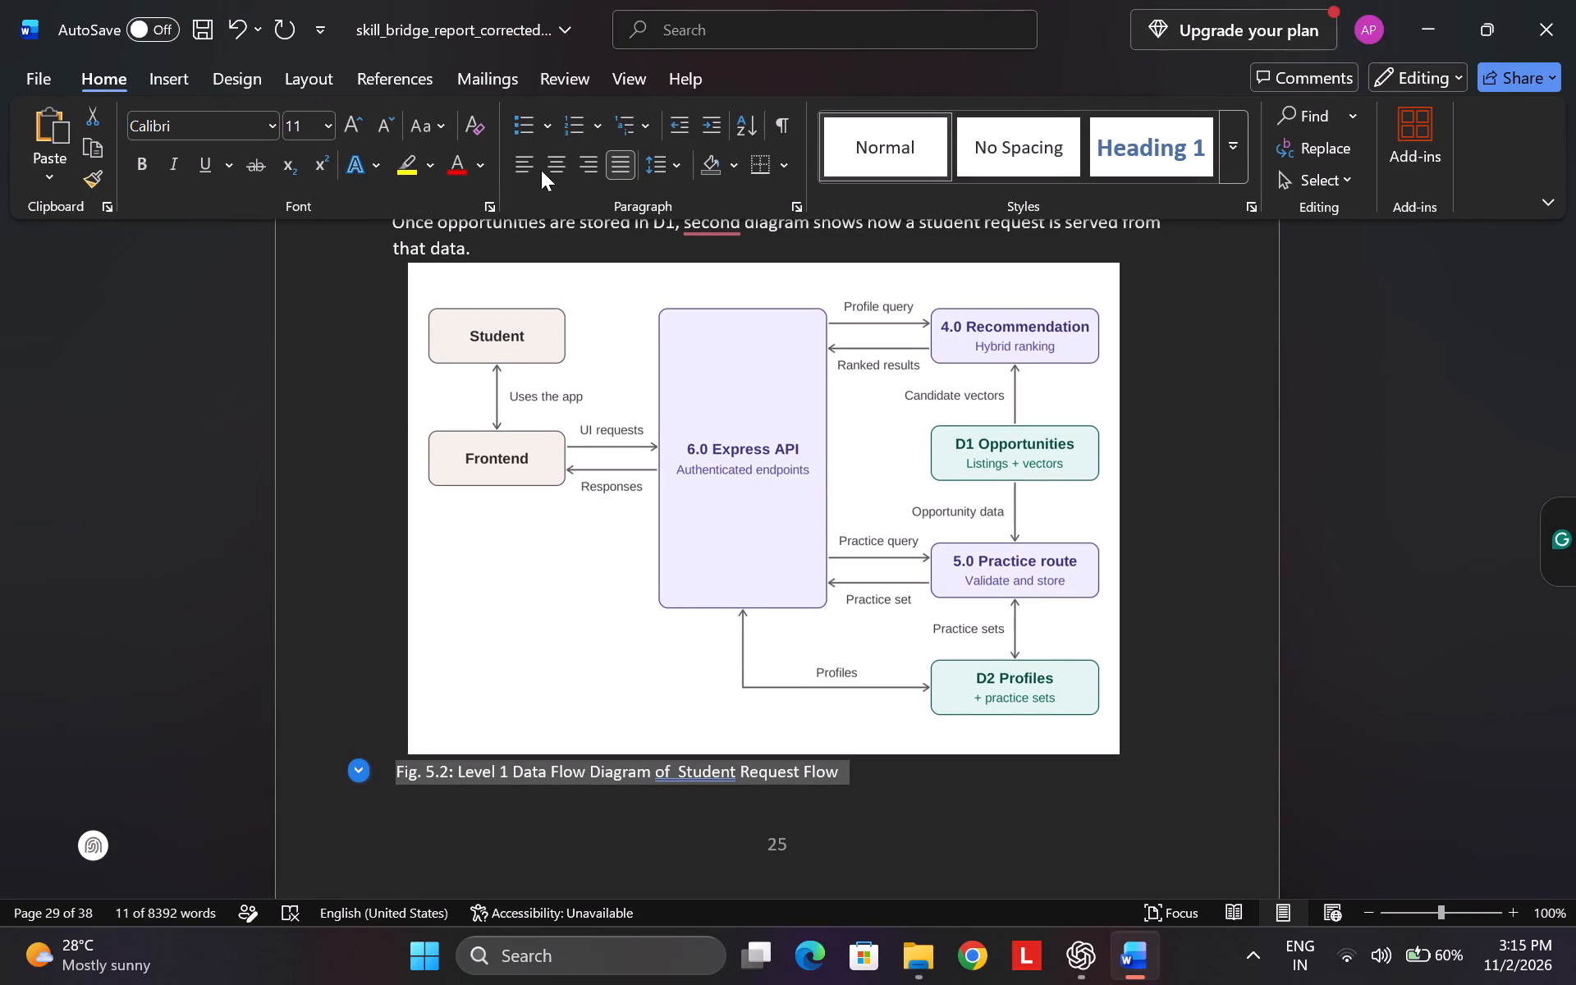
left_click(561, 172)
Centre the Fig. 5.1 caption below the data ingestion pipeline diagram.
scroll(621, 446, "up", 1)
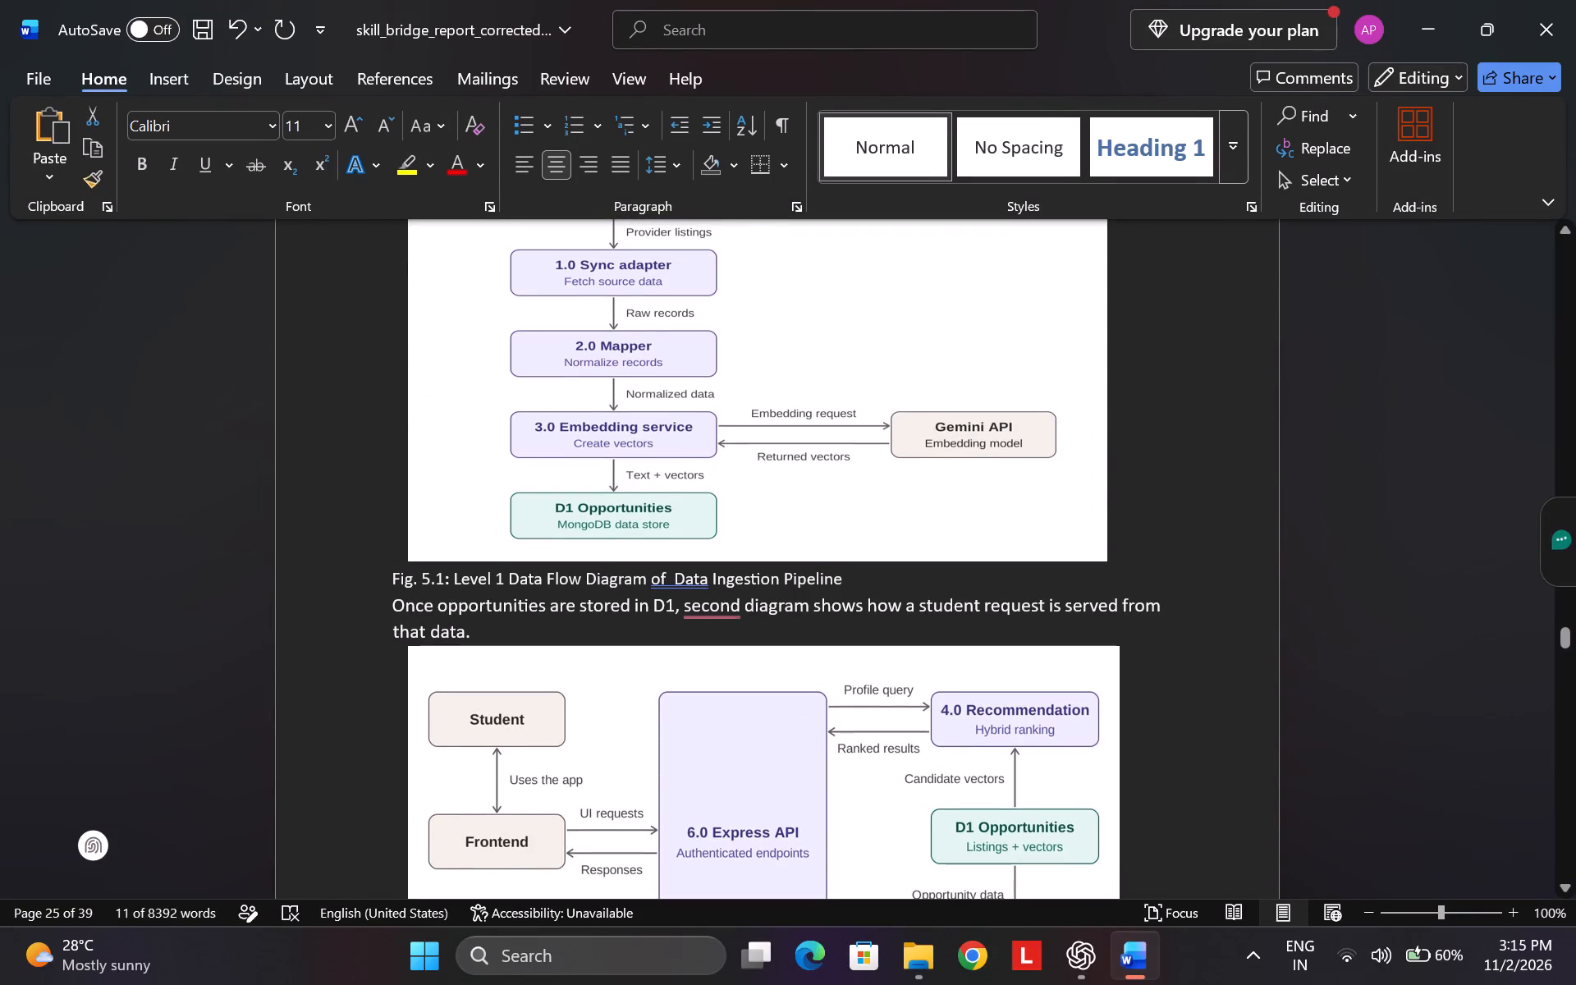
left_click_drag(388, 583, 845, 583)
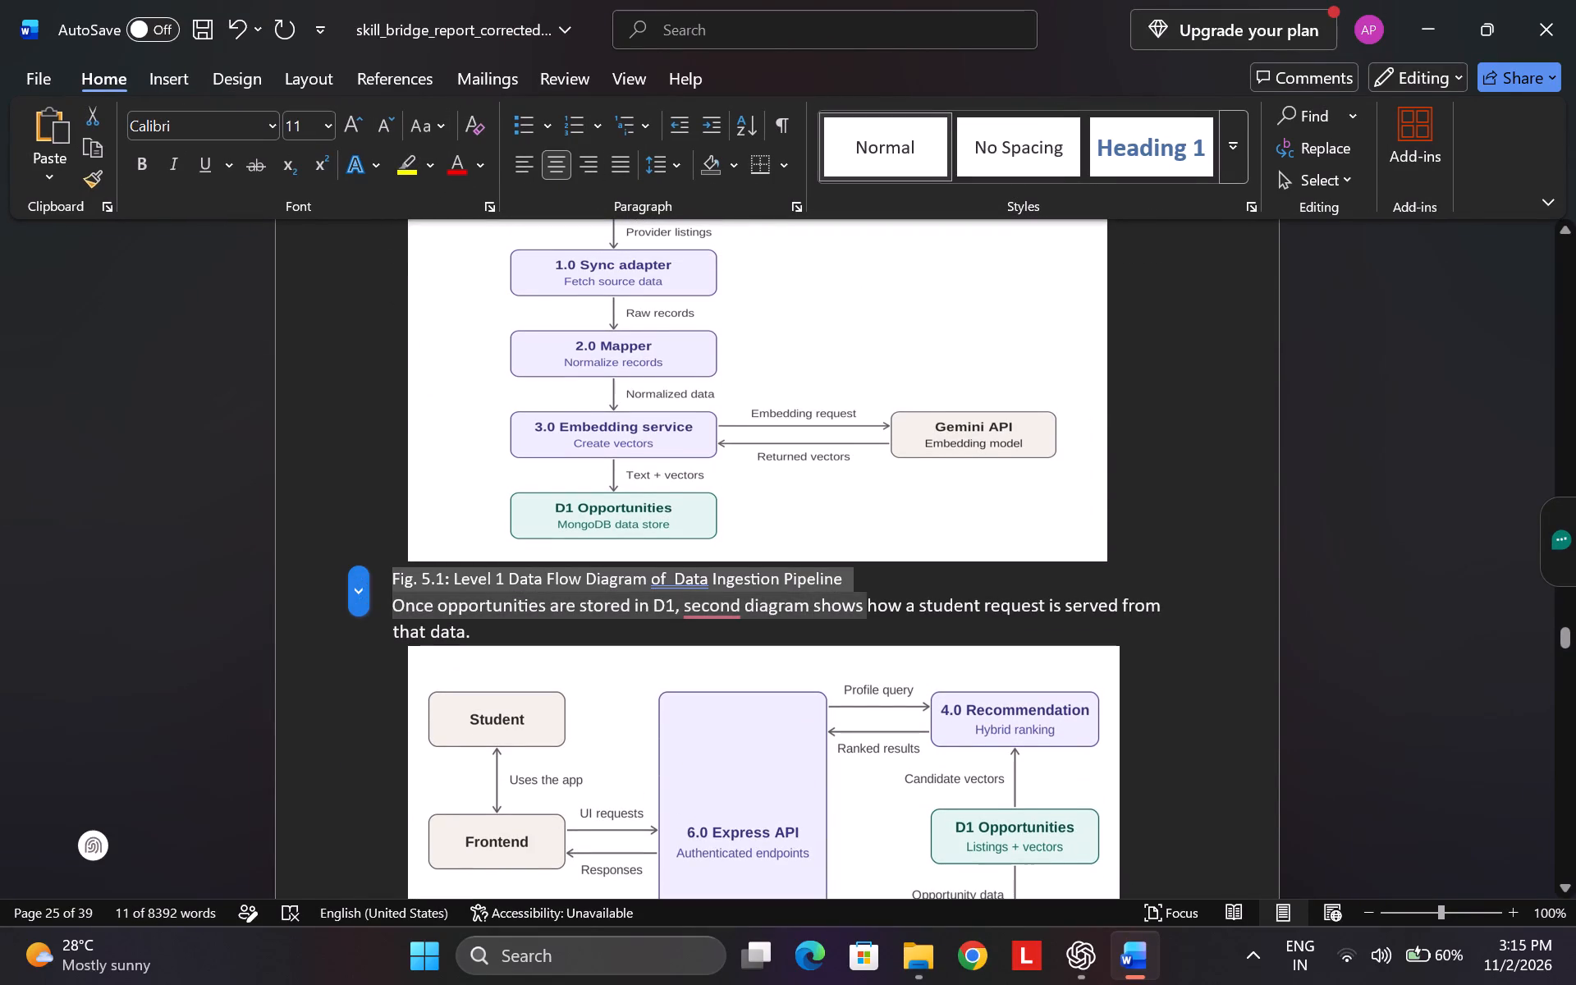
left_click_drag(845, 583, 844, 581)
left_click(552, 169)
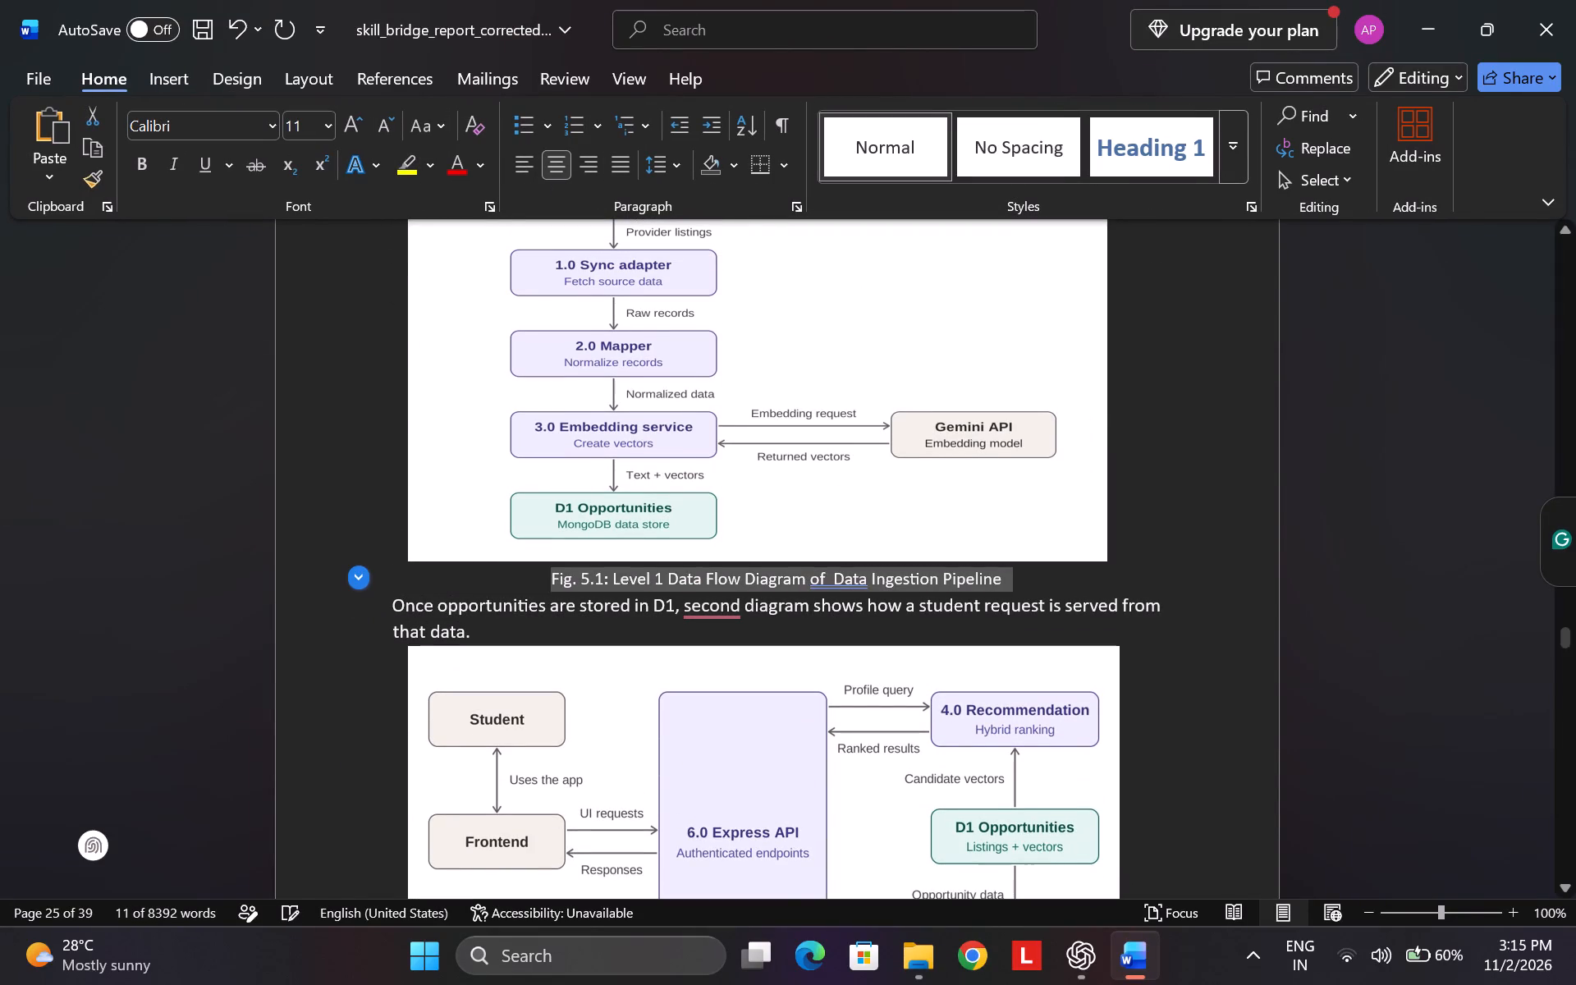
Centre the Fig. 4 caption below the diagram in section 6.2 DFD Level 0.
scroll(576, 442, "up", 3)
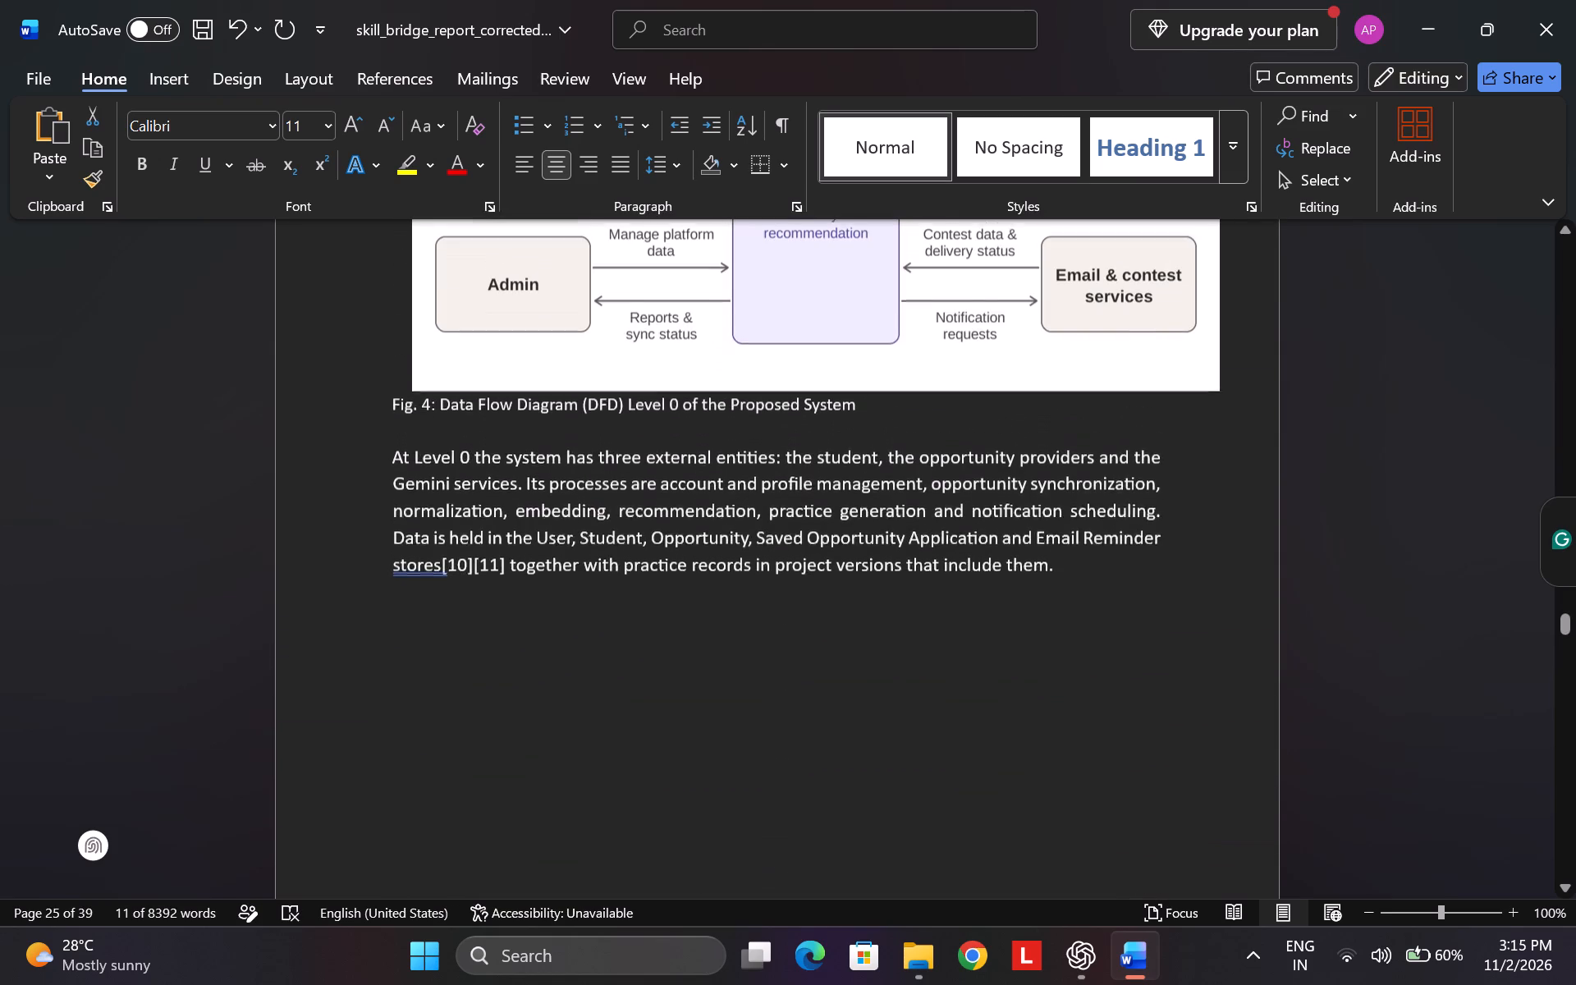
scroll(576, 442, "up", 1)
left_click_drag(388, 487, 860, 486)
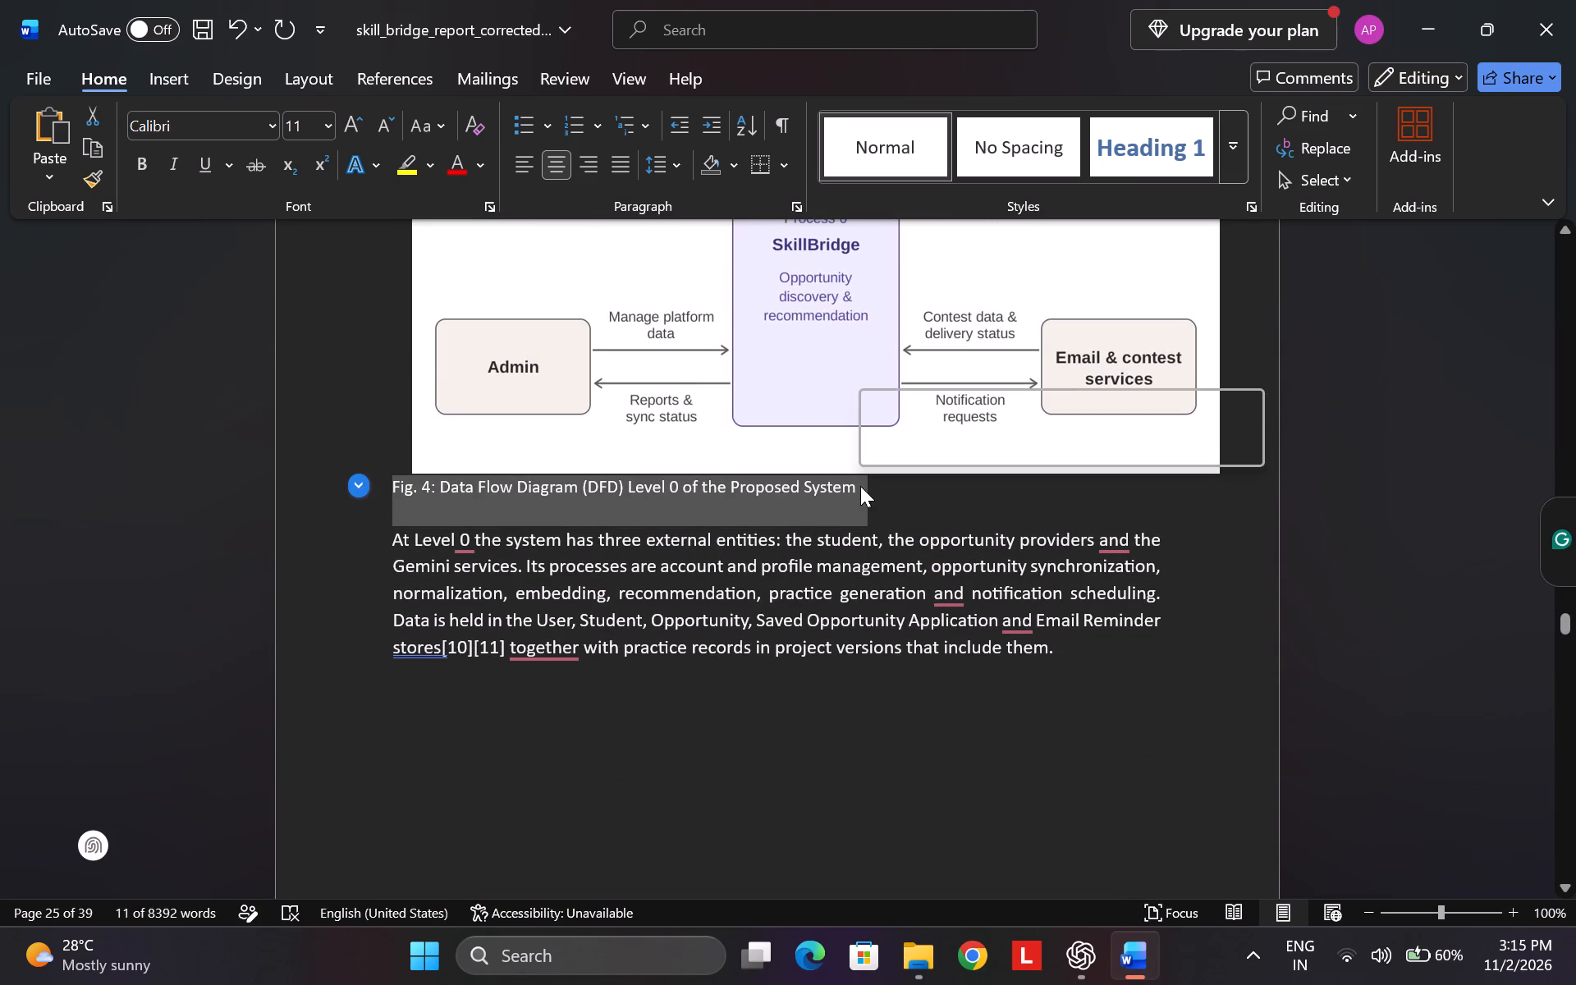
left_click(561, 169)
Centre the Fig. 3 caption below the SkillBridge hybrid recommendation workflow diagram.
scroll(641, 438, "up", 1)
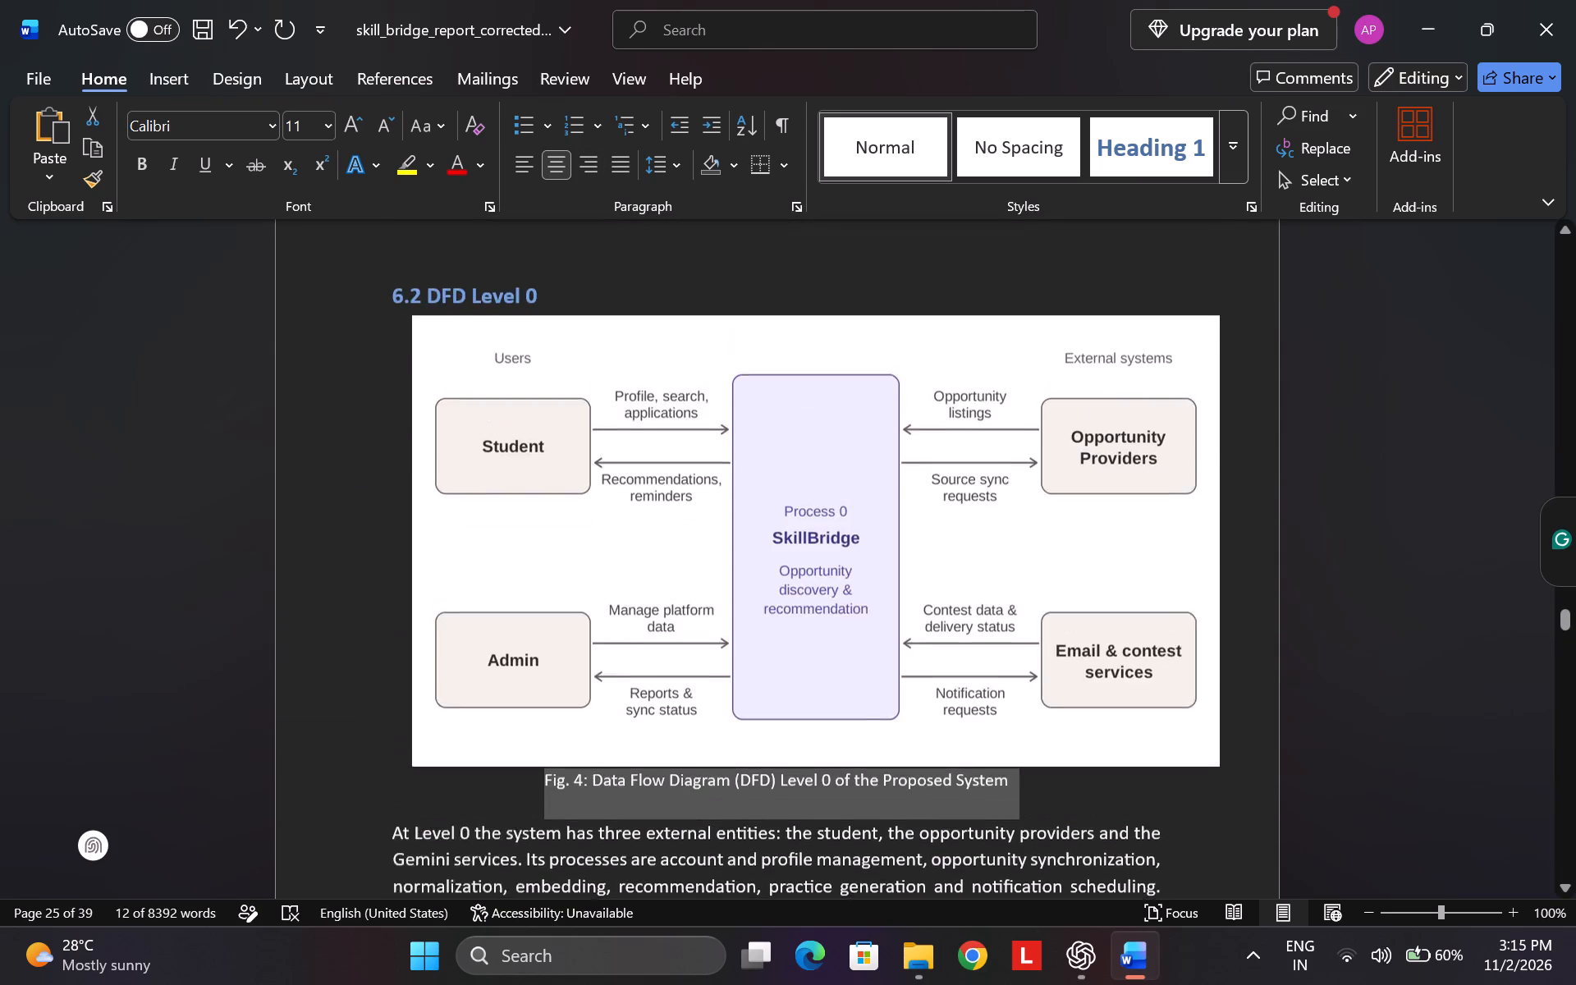
scroll(641, 438, "up", 2)
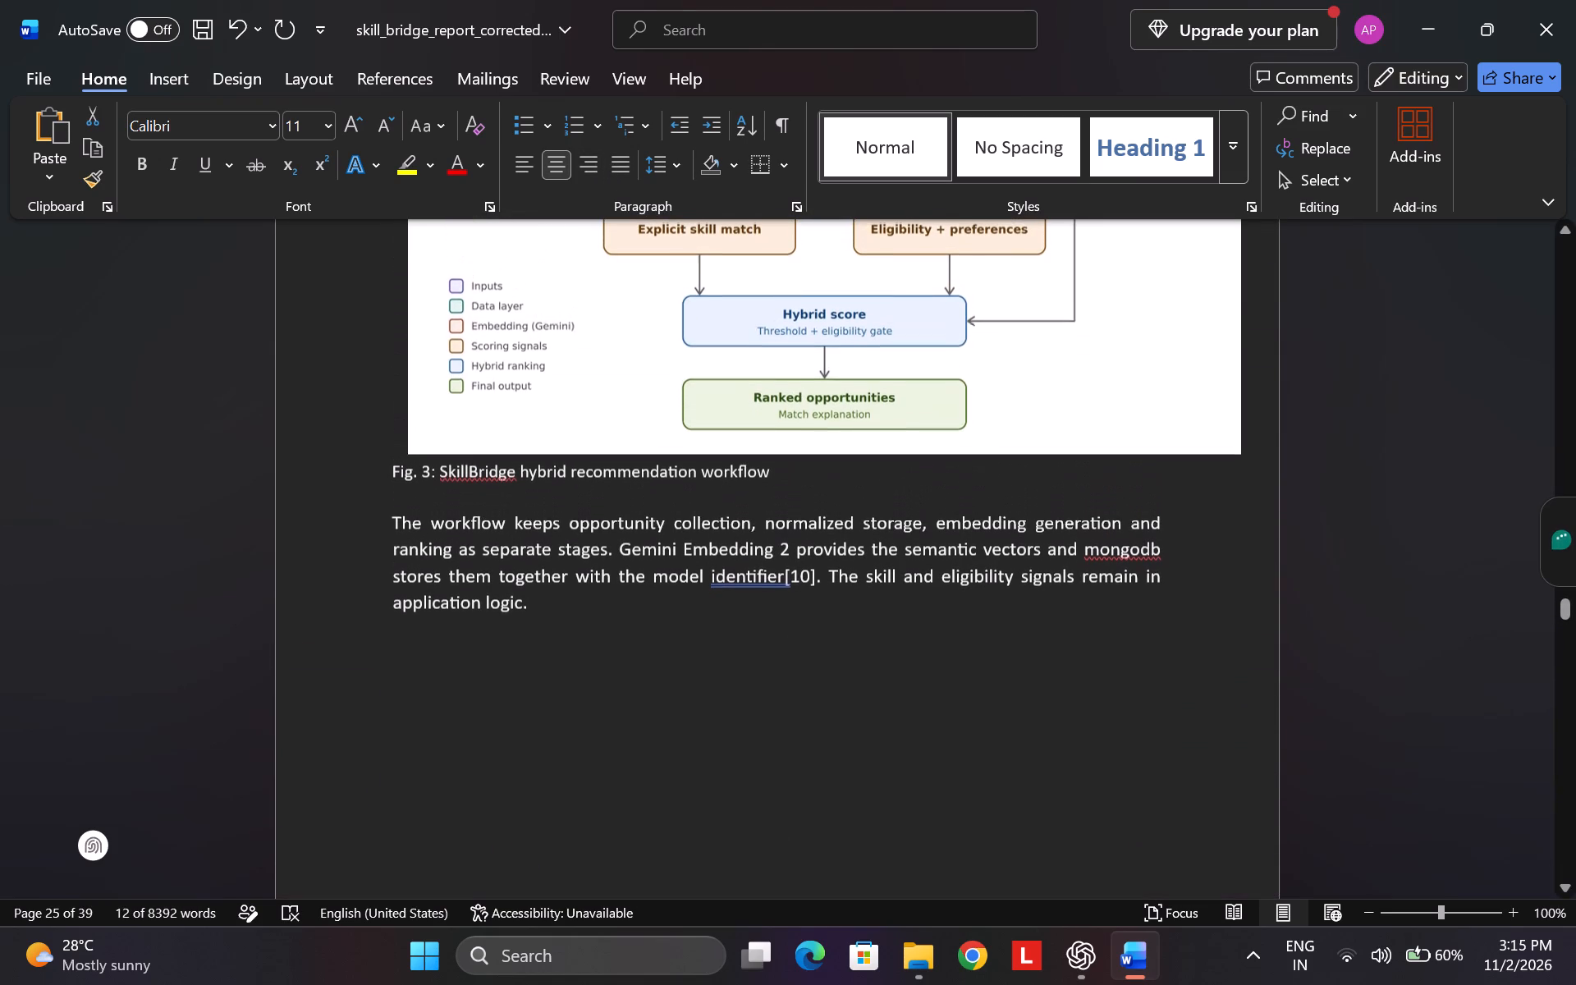
left_click_drag(388, 473, 784, 468)
left_click(553, 163)
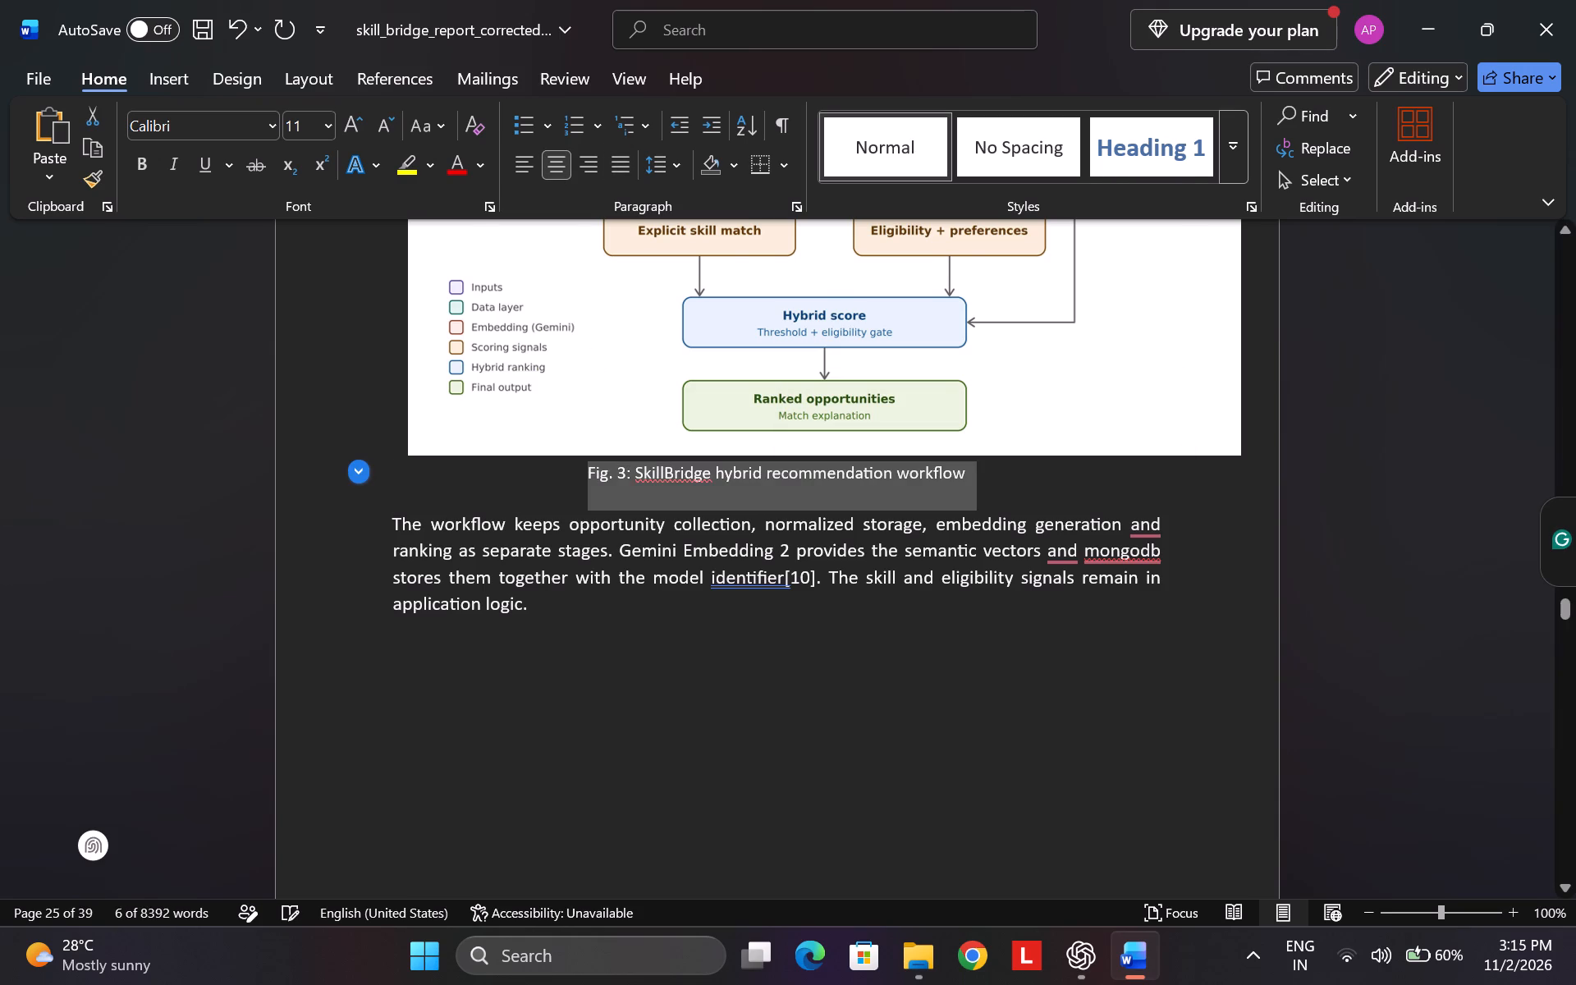
Centre the Fig. 2 caption below the hybrid recommendation algorithm workflow diagram.
scroll(625, 458, "up", 2)
scroll(530, 565, "up", 2)
left_click_drag(392, 601, 827, 608)
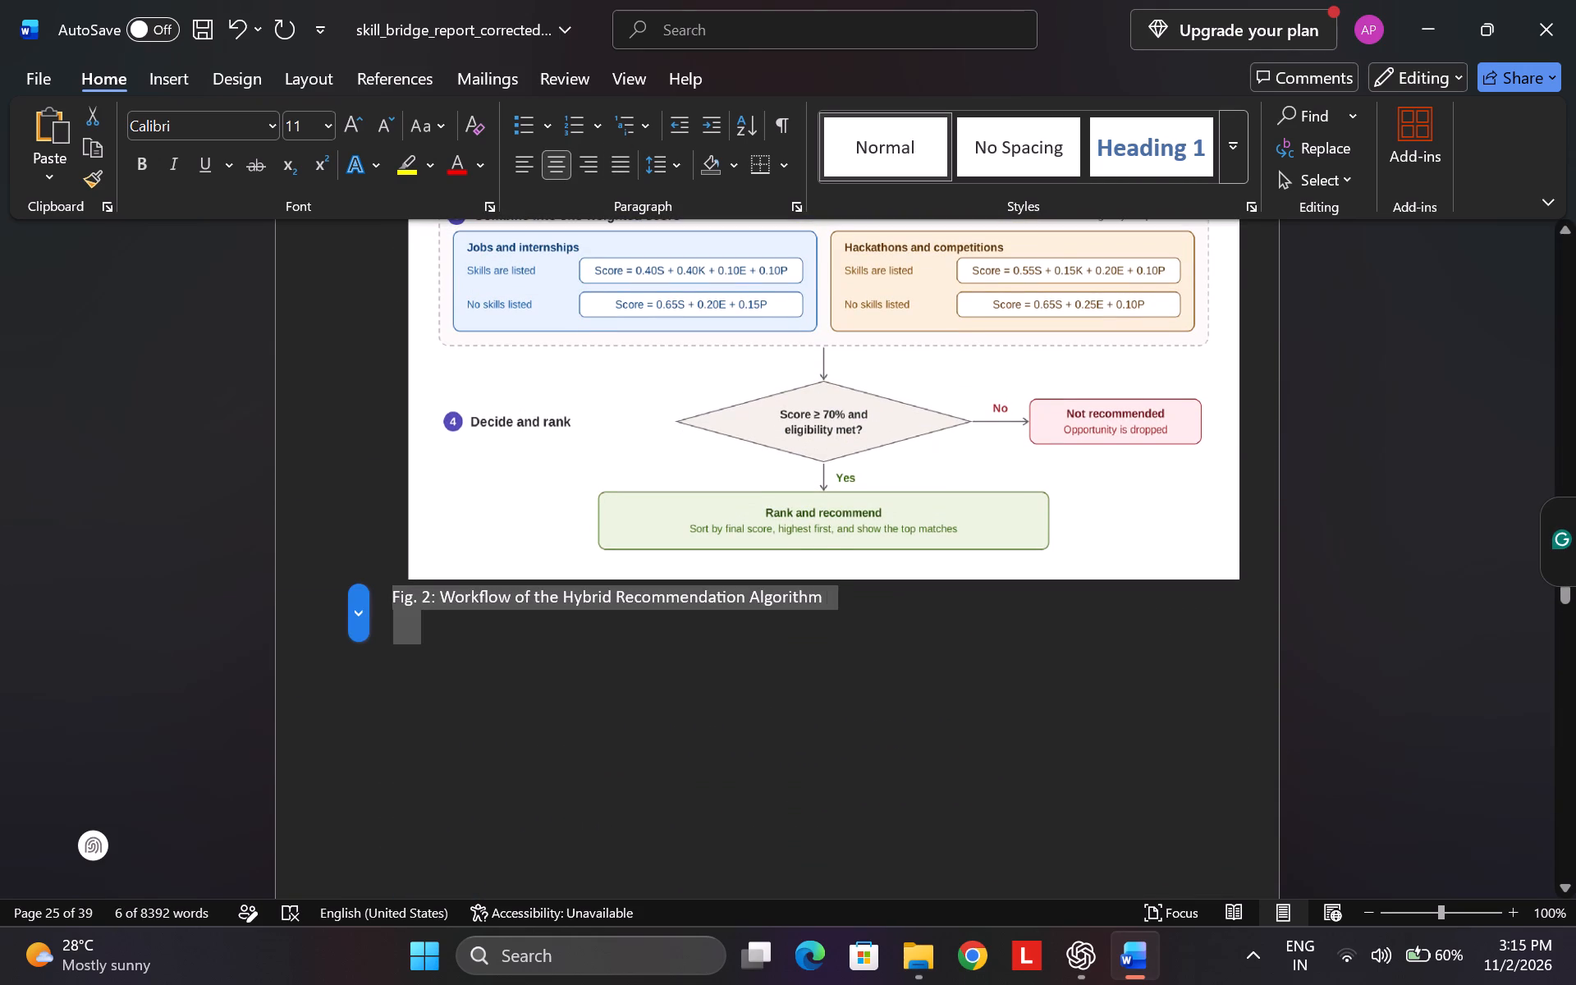
left_click_drag(827, 608, 827, 602)
left_click(555, 175)
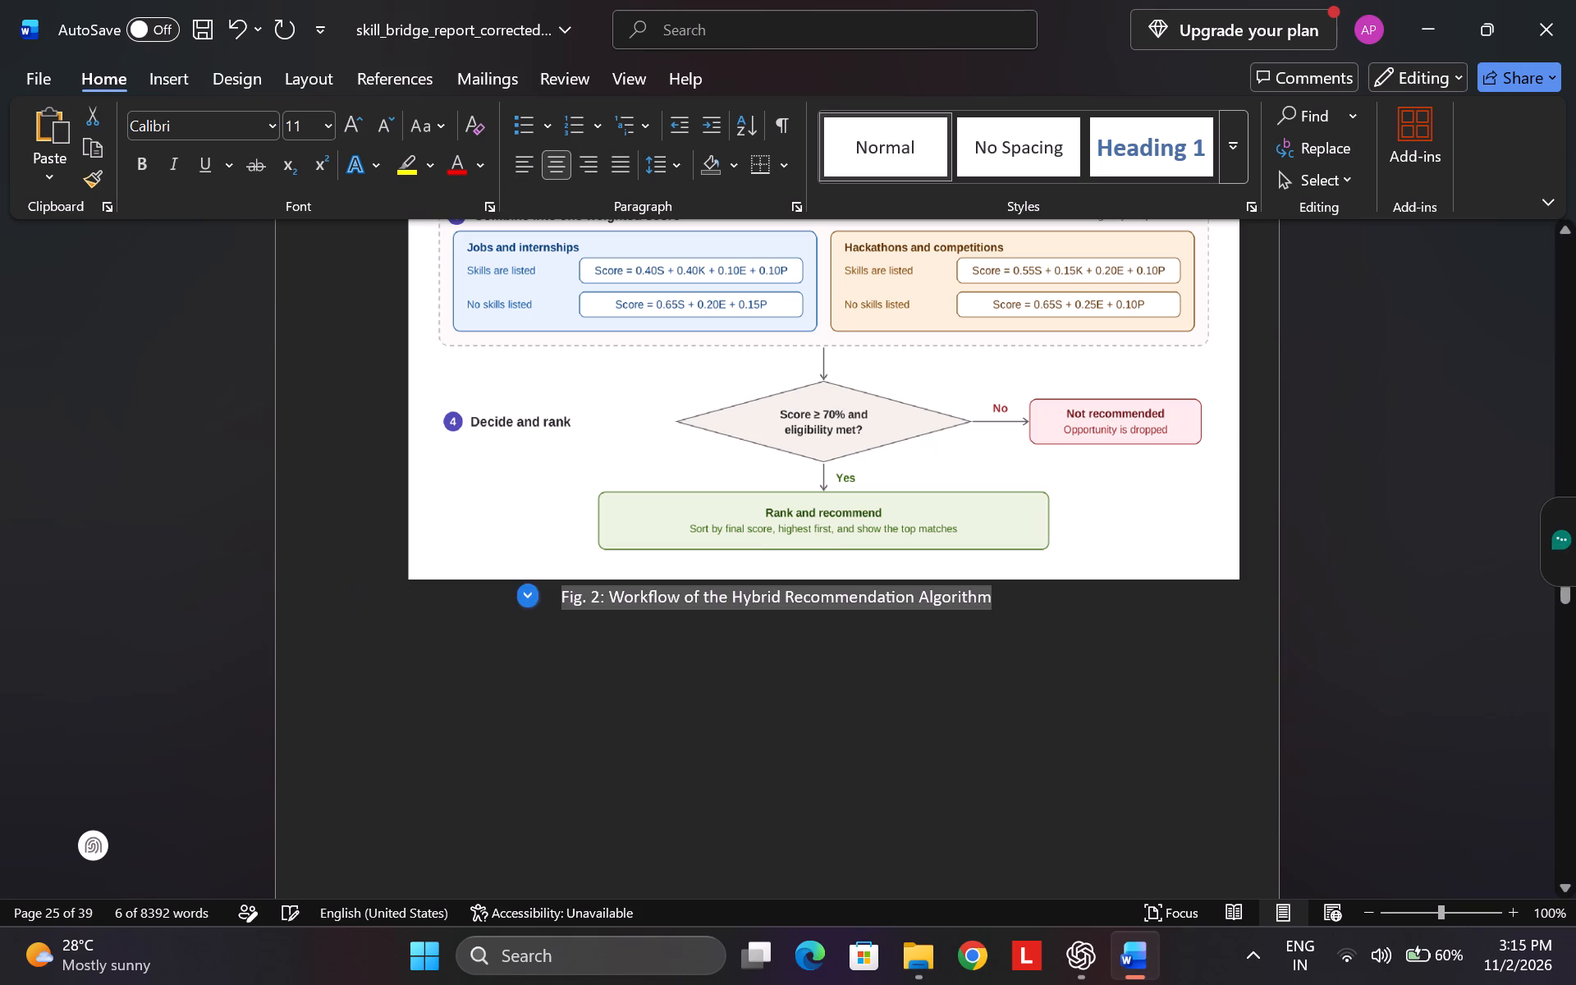
Review the report's pages backward from the Fig. 2 diagram to the List of Figures, checking captions, headings and page layout.
scroll(647, 465, "up", 3)
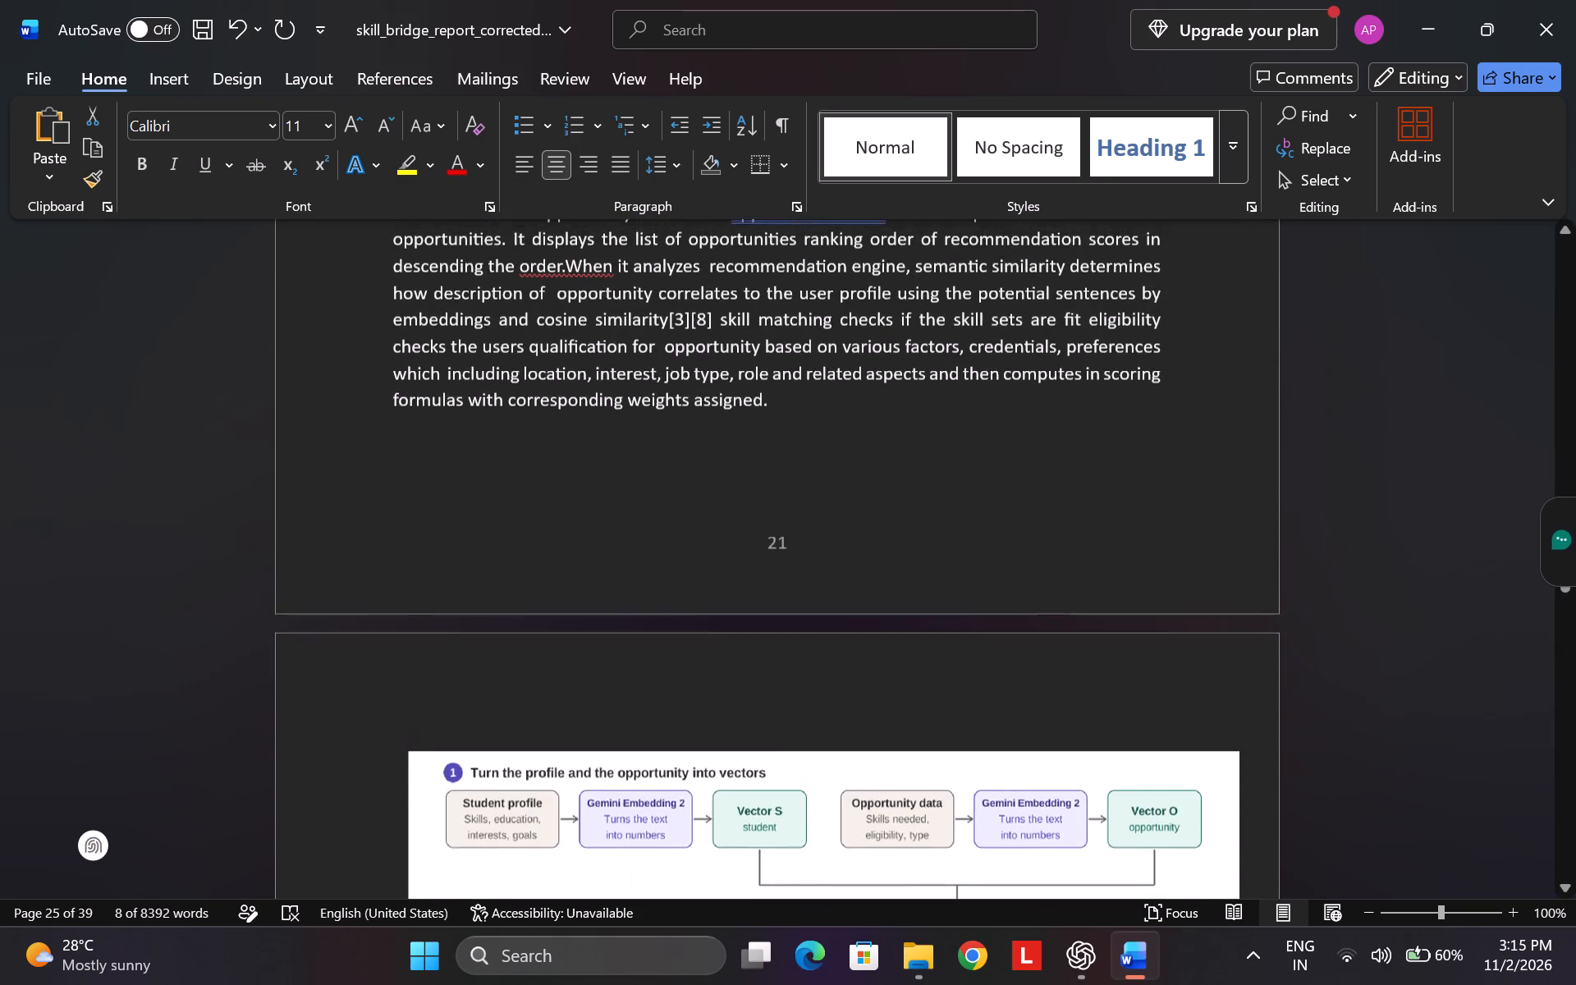
scroll(647, 465, "up", 3)
scroll(647, 465, "down", 1)
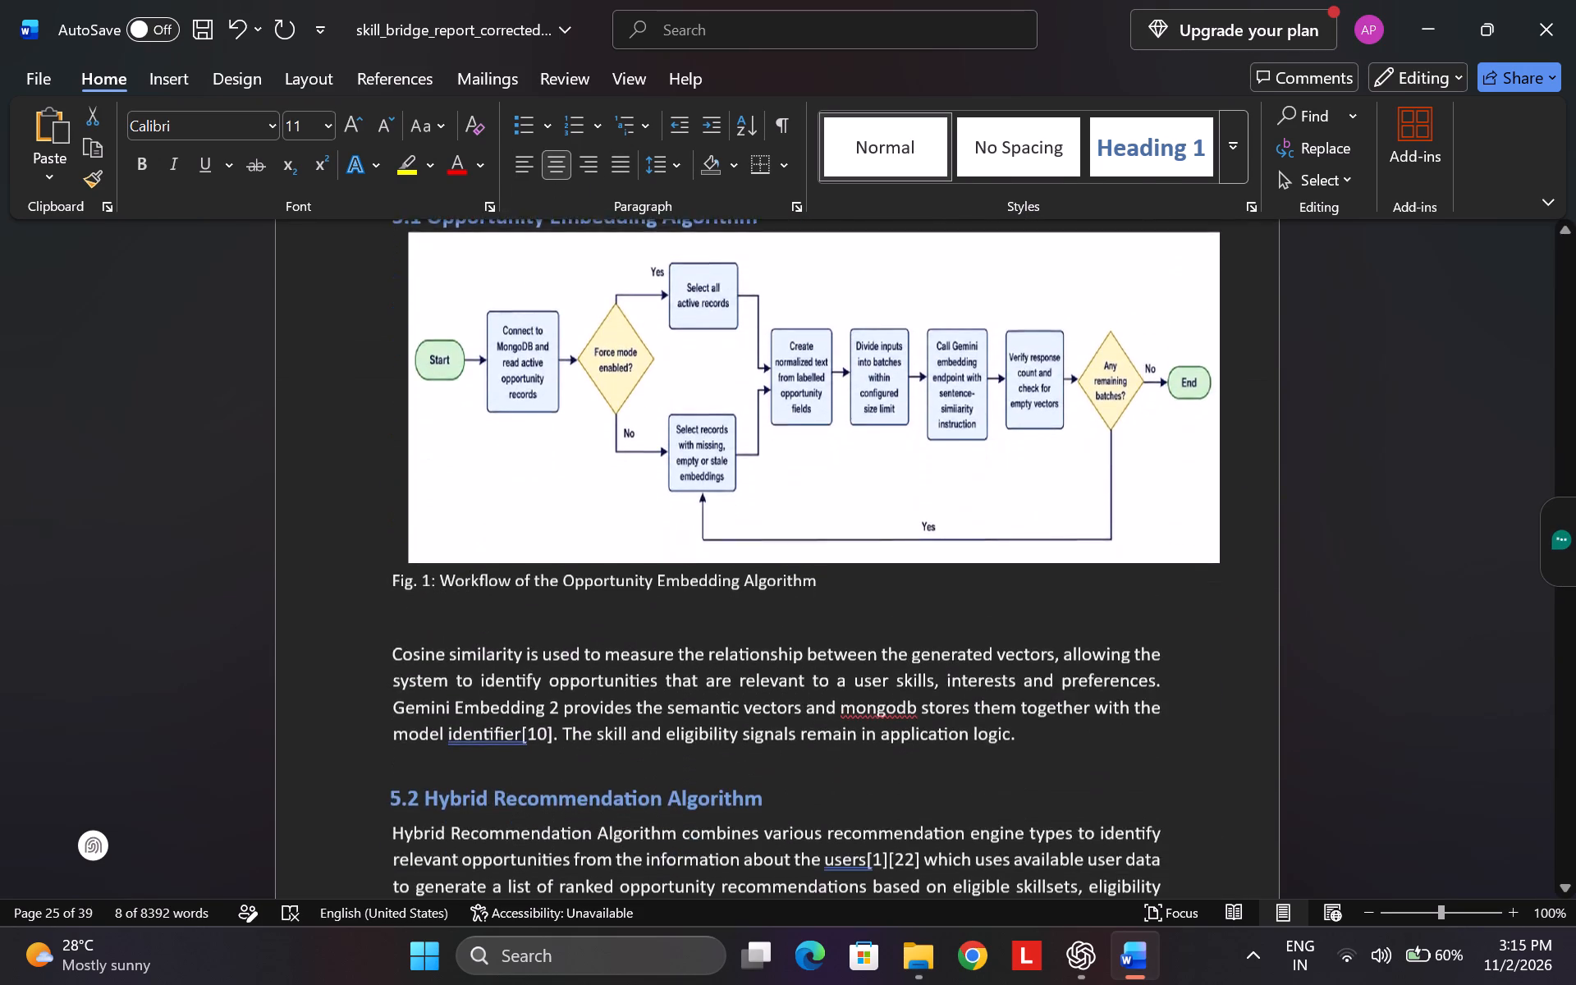
scroll(647, 465, "down", 1)
scroll(647, 465, "up", 4)
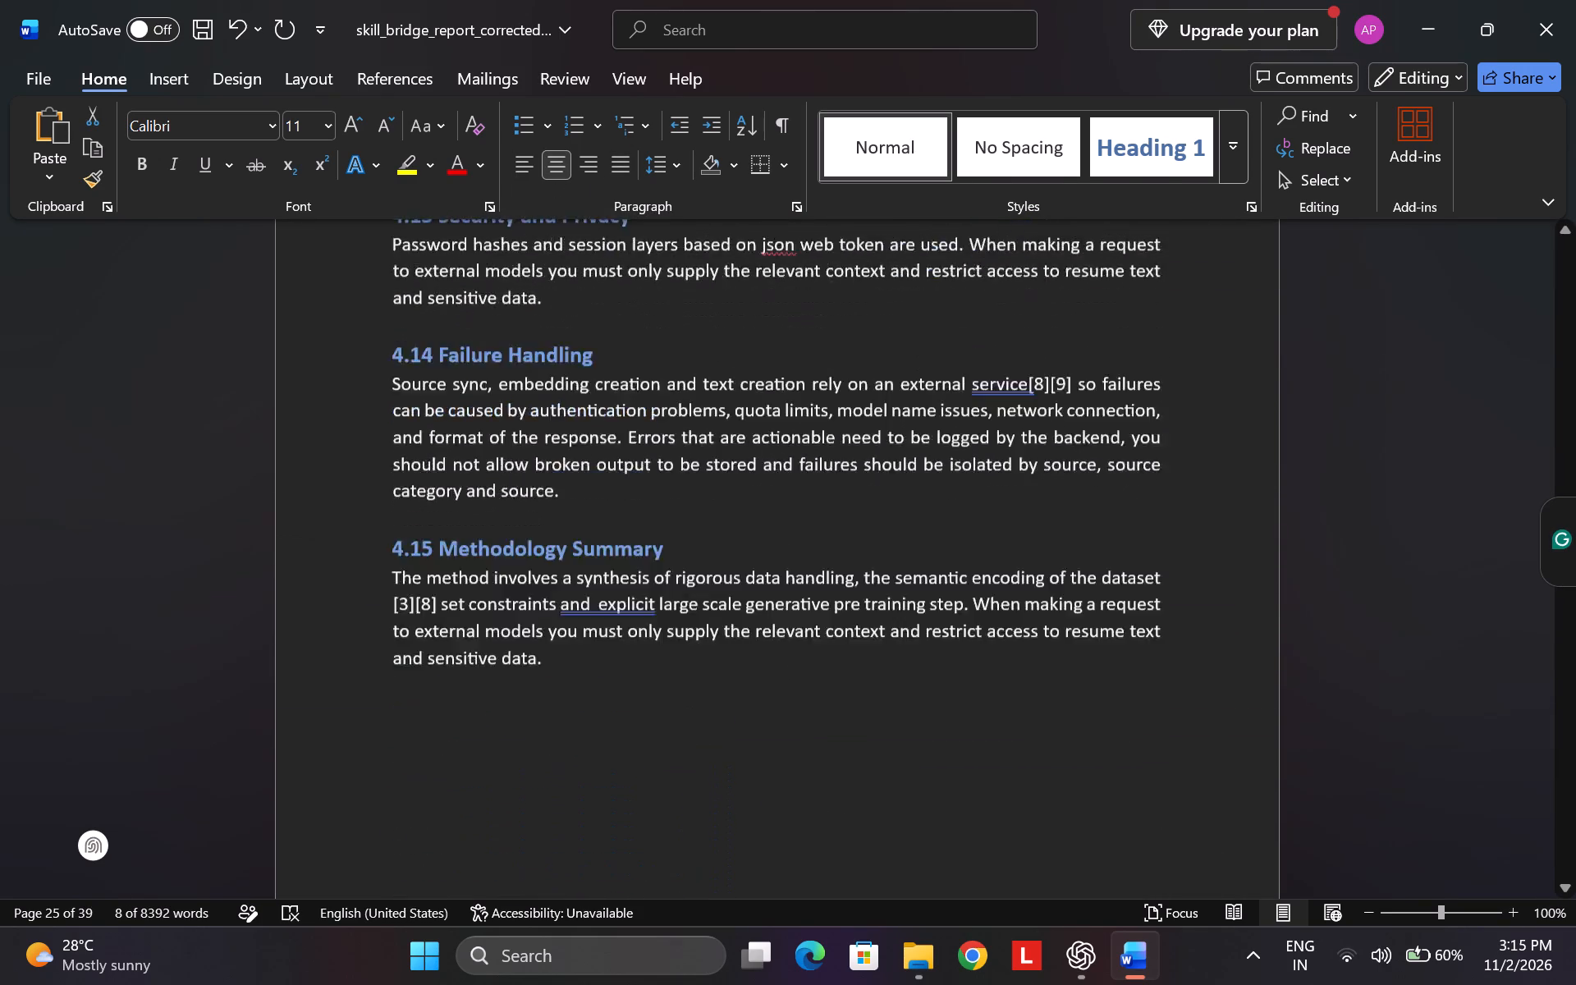
scroll(647, 465, "up", 4)
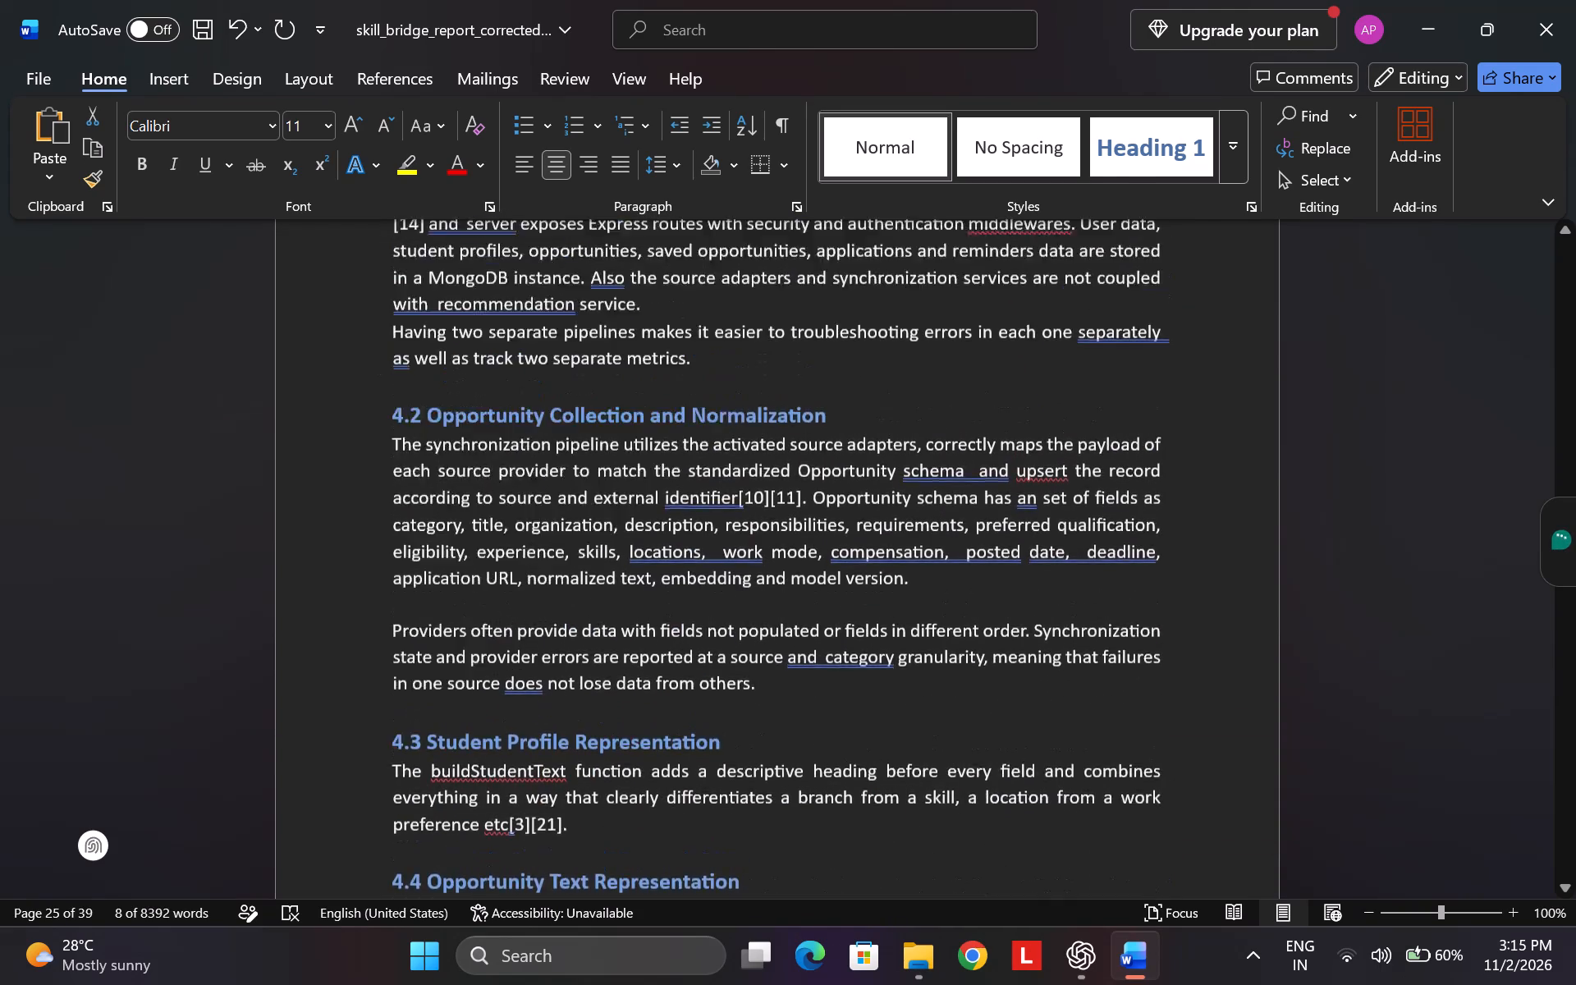
scroll(647, 465, "up", 4)
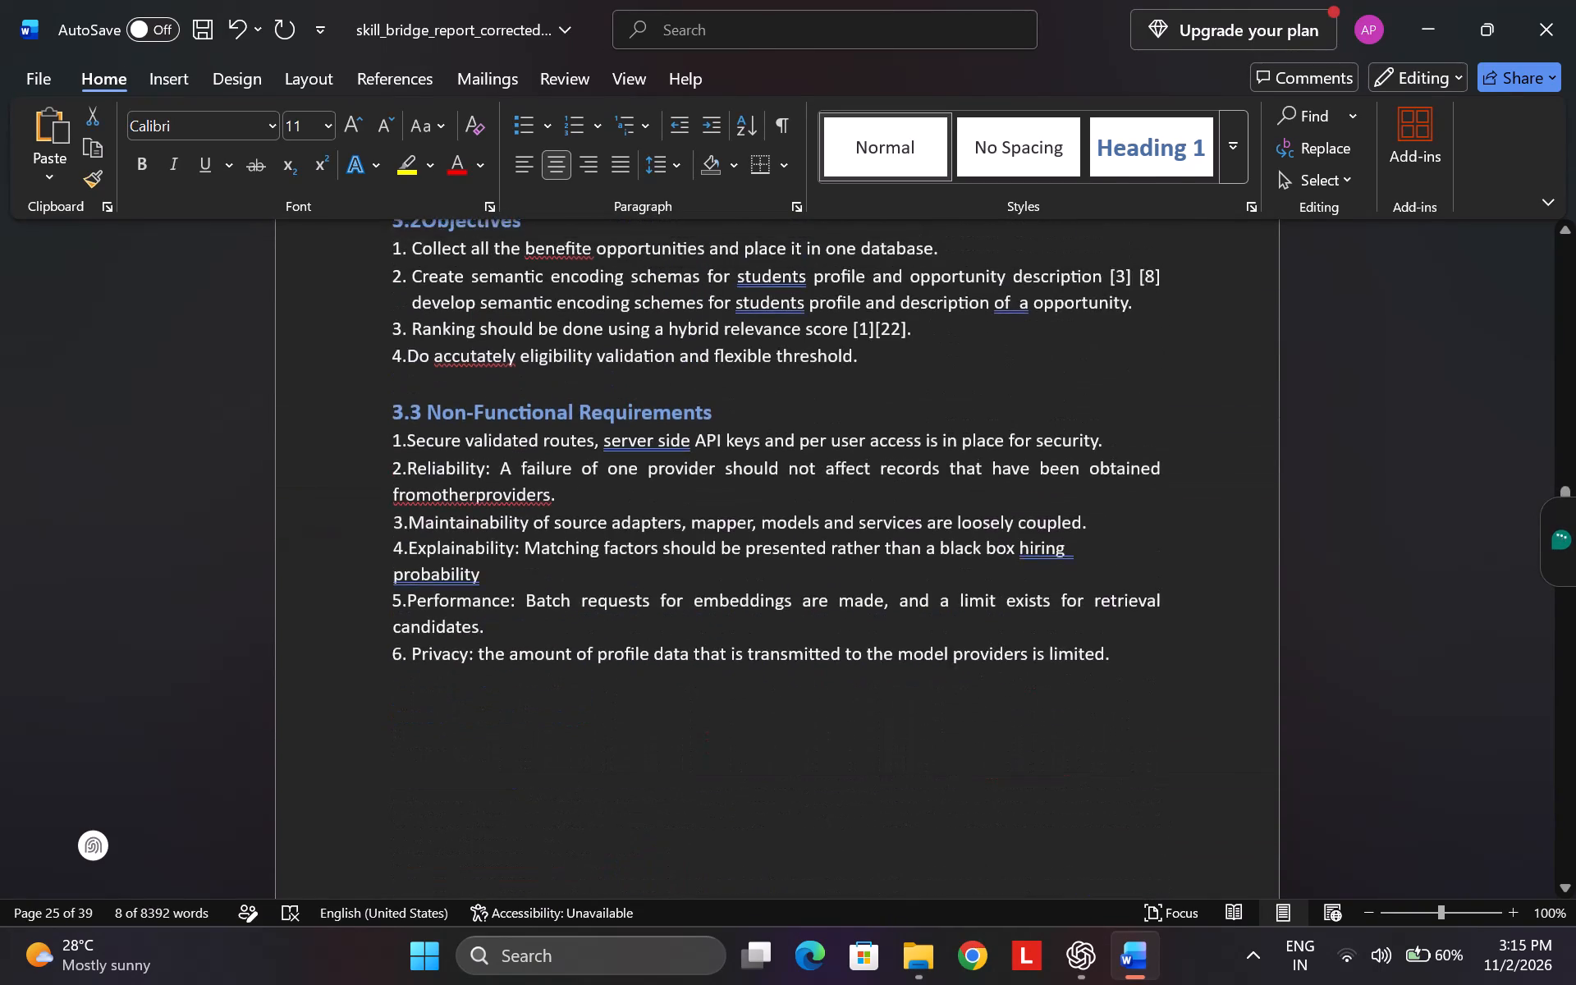
scroll(647, 465, "up", 3)
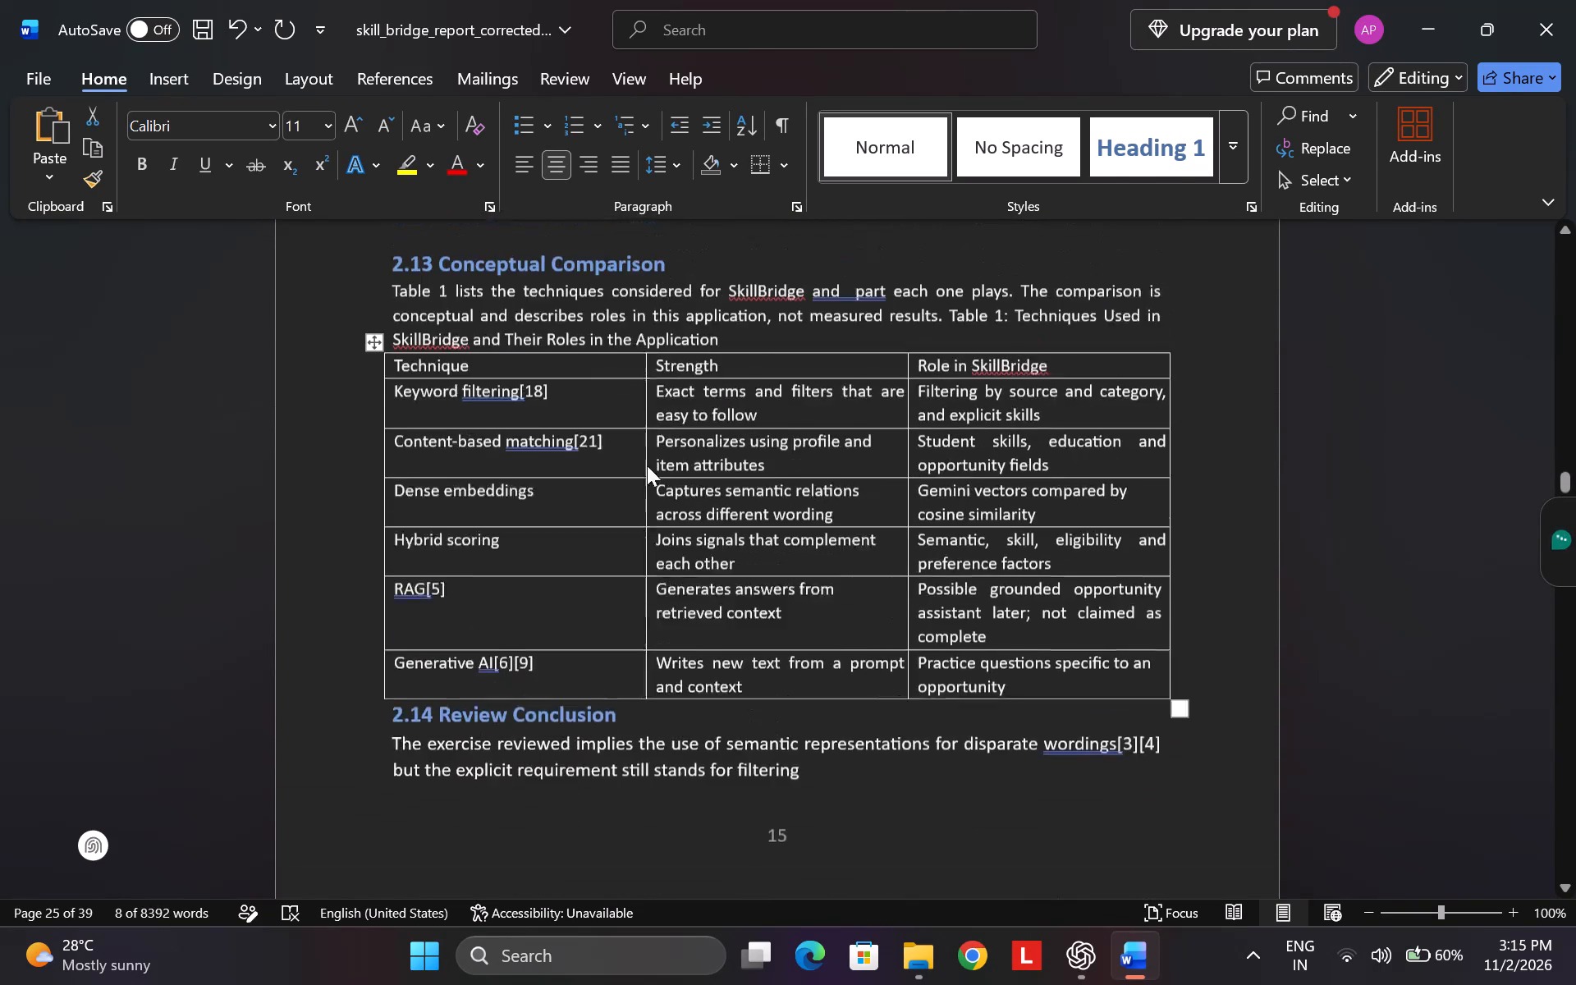
scroll(647, 465, "up", 1)
scroll(647, 465, "down", 1)
scroll(577, 520, "down", 1)
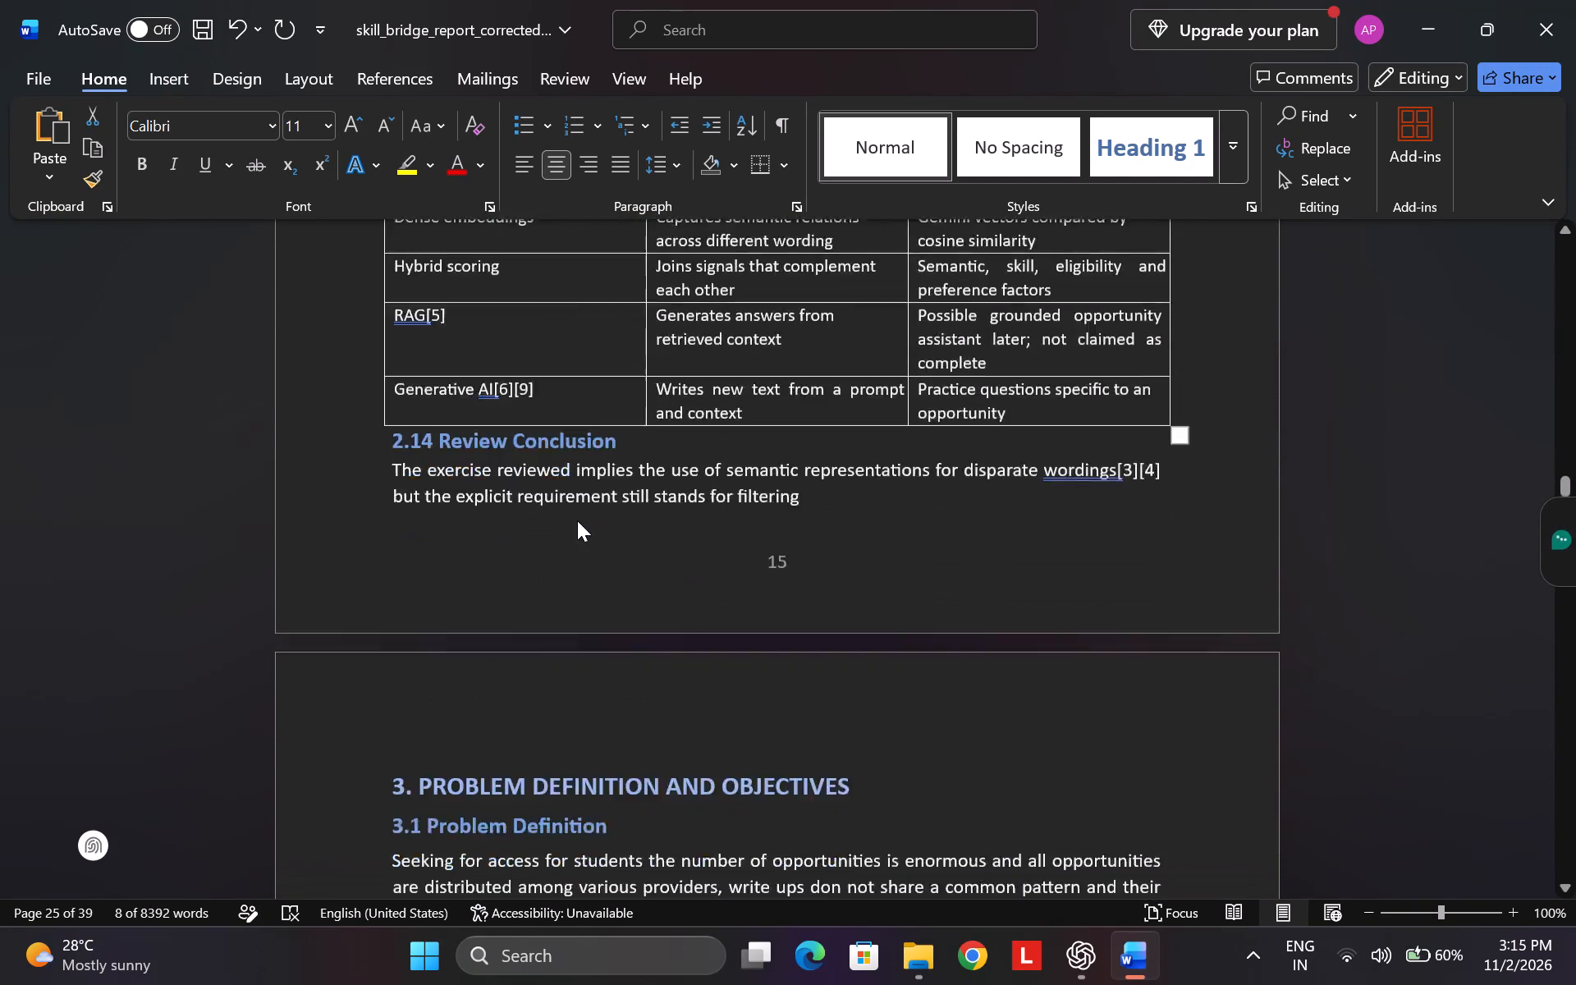
scroll(437, 474, "up", 2)
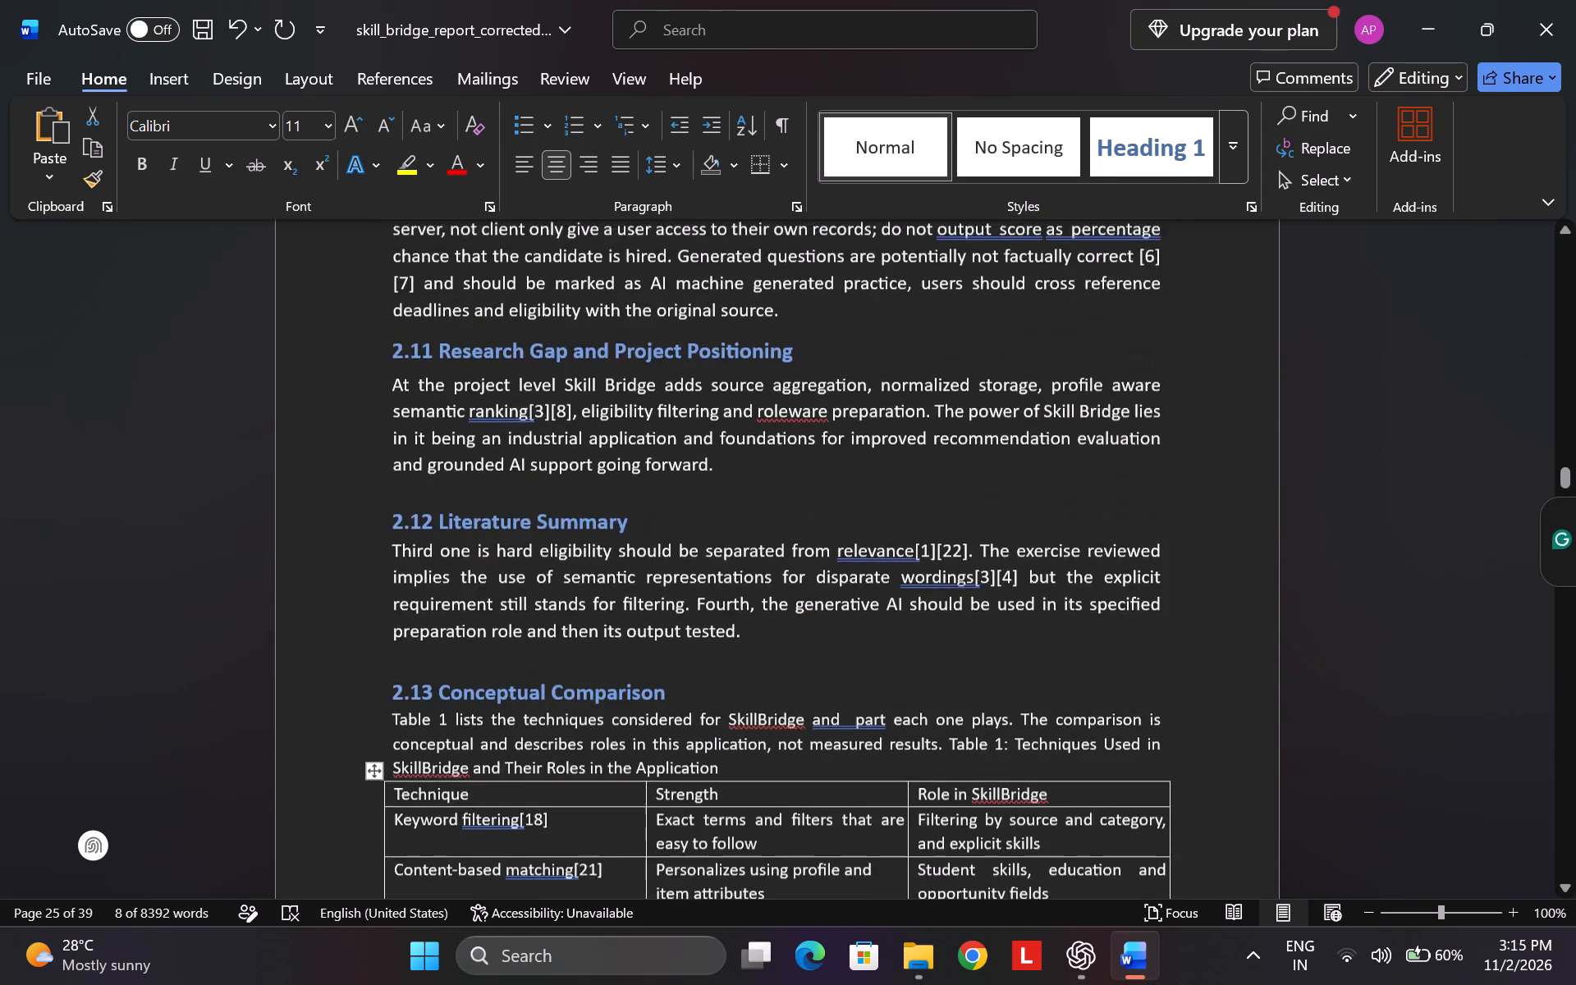
scroll(437, 474, "up", 6)
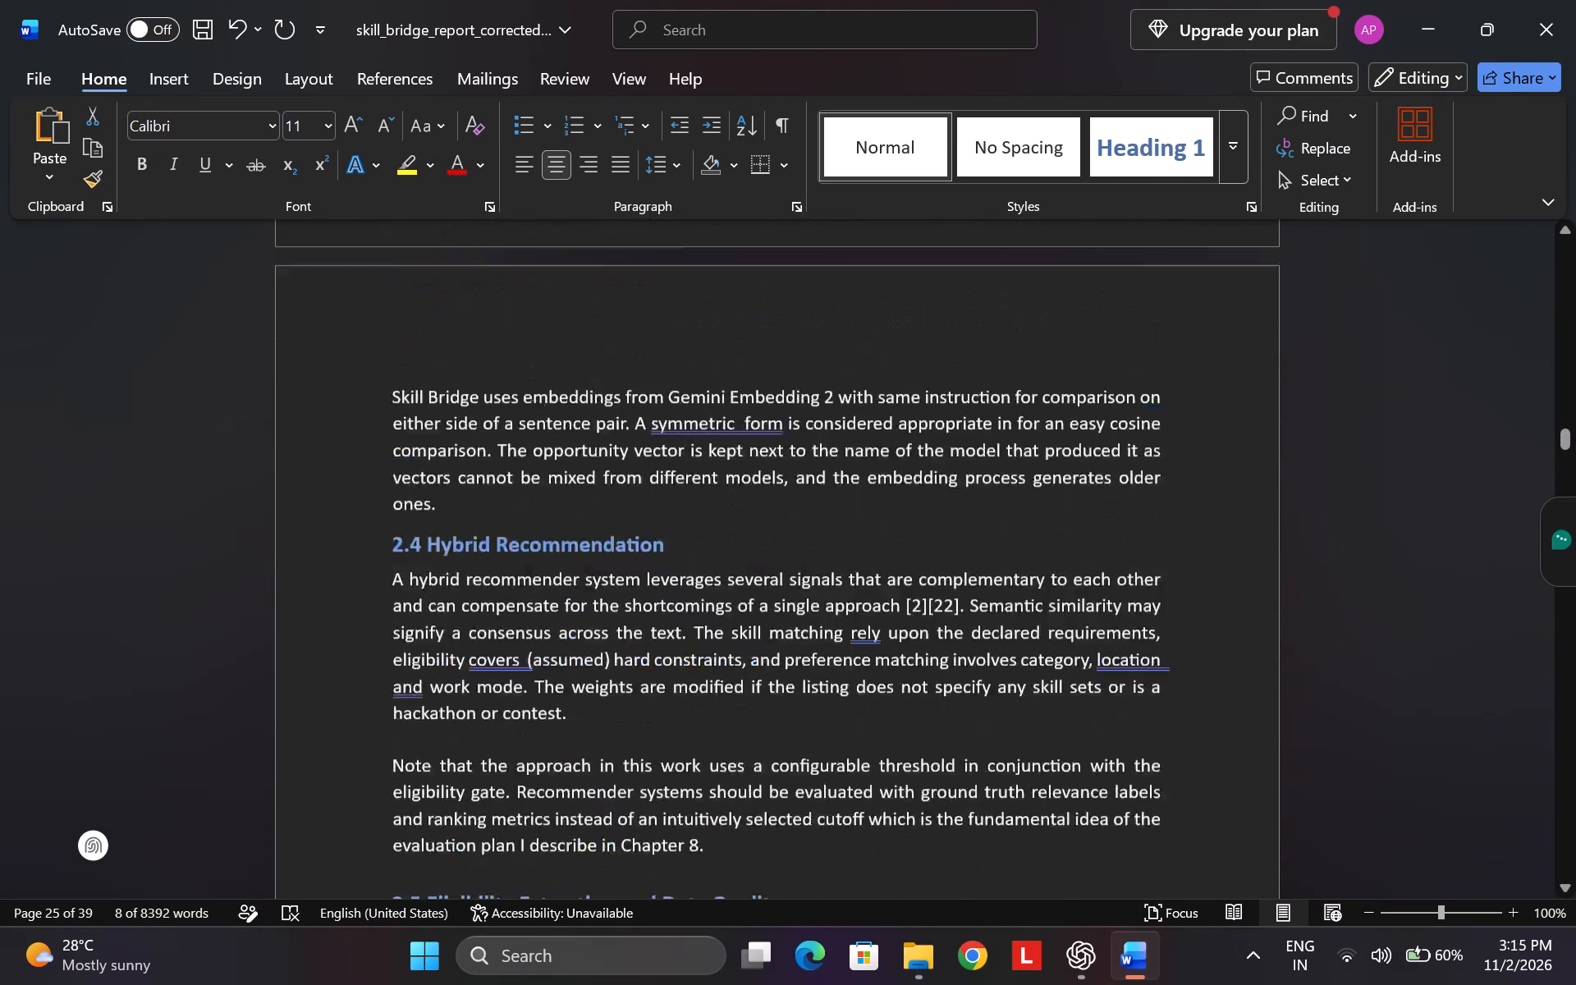
scroll(437, 474, "up", 2)
scroll(437, 474, "down", 1)
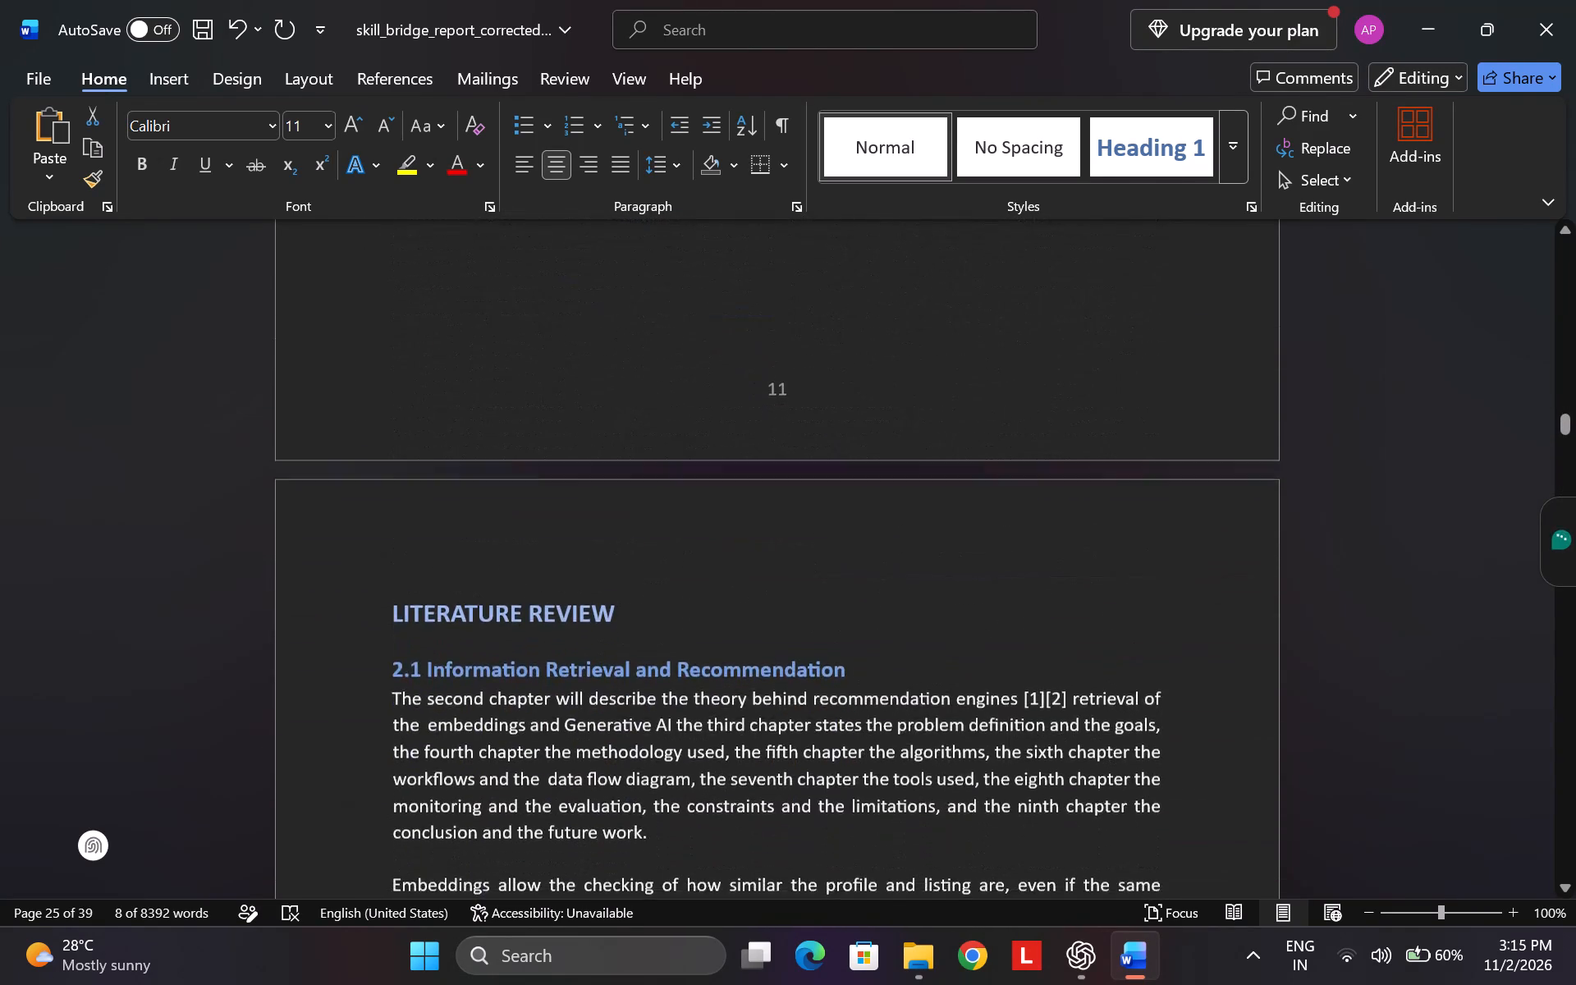
scroll(437, 474, "up", 4)
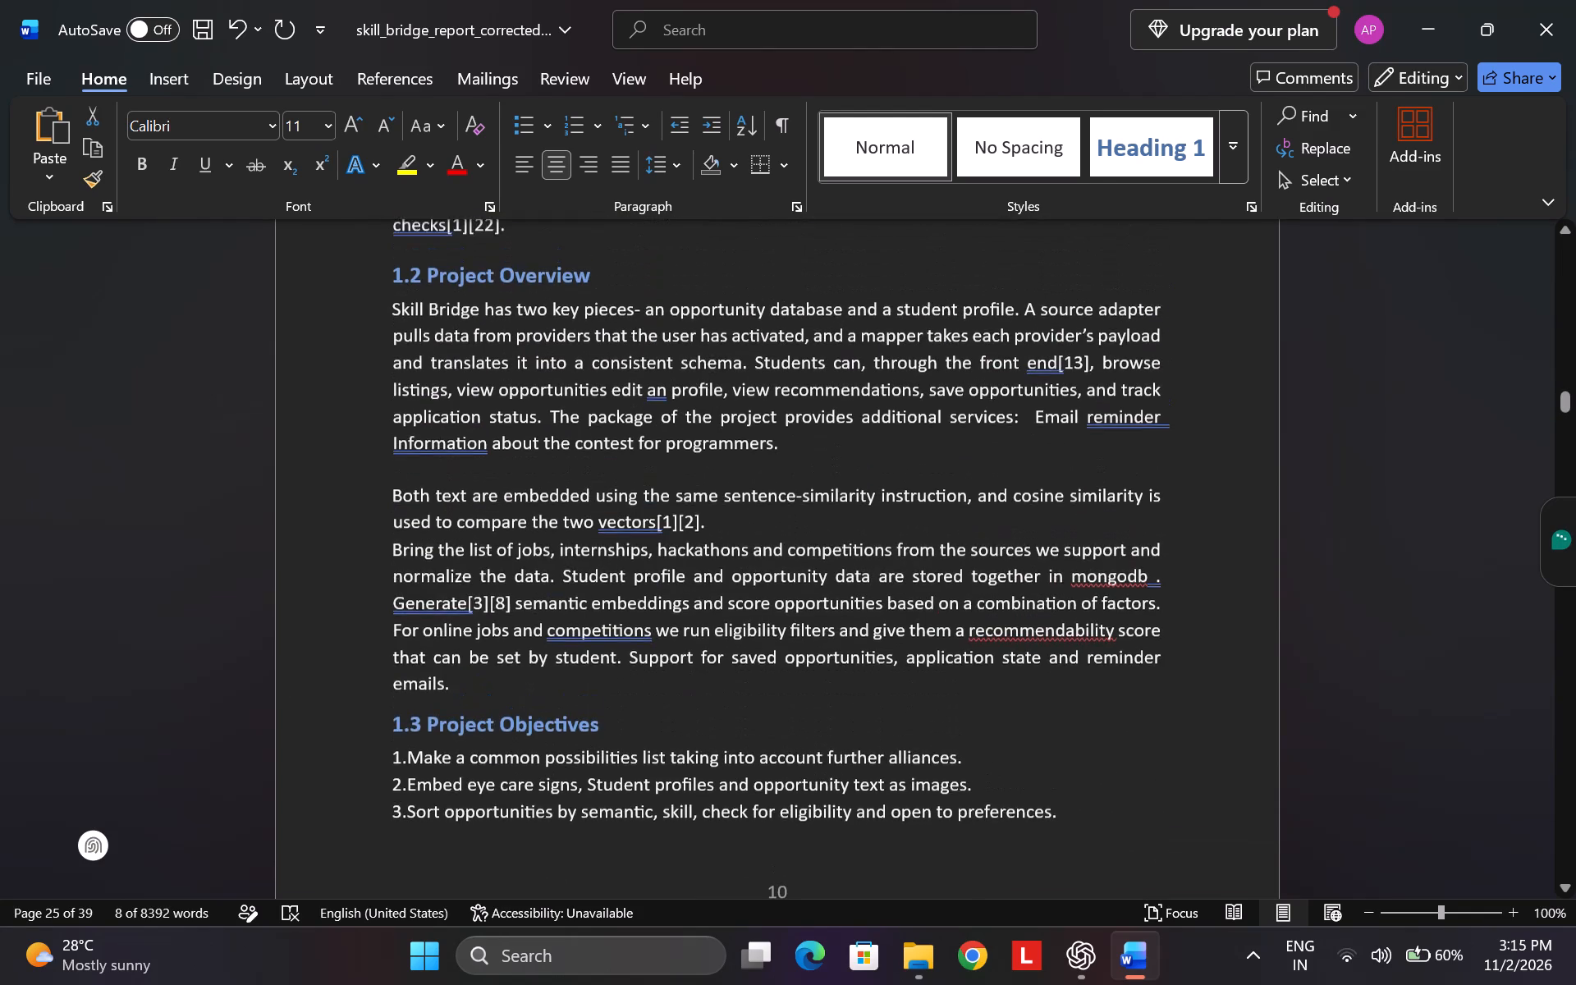
scroll(437, 474, "up", 4)
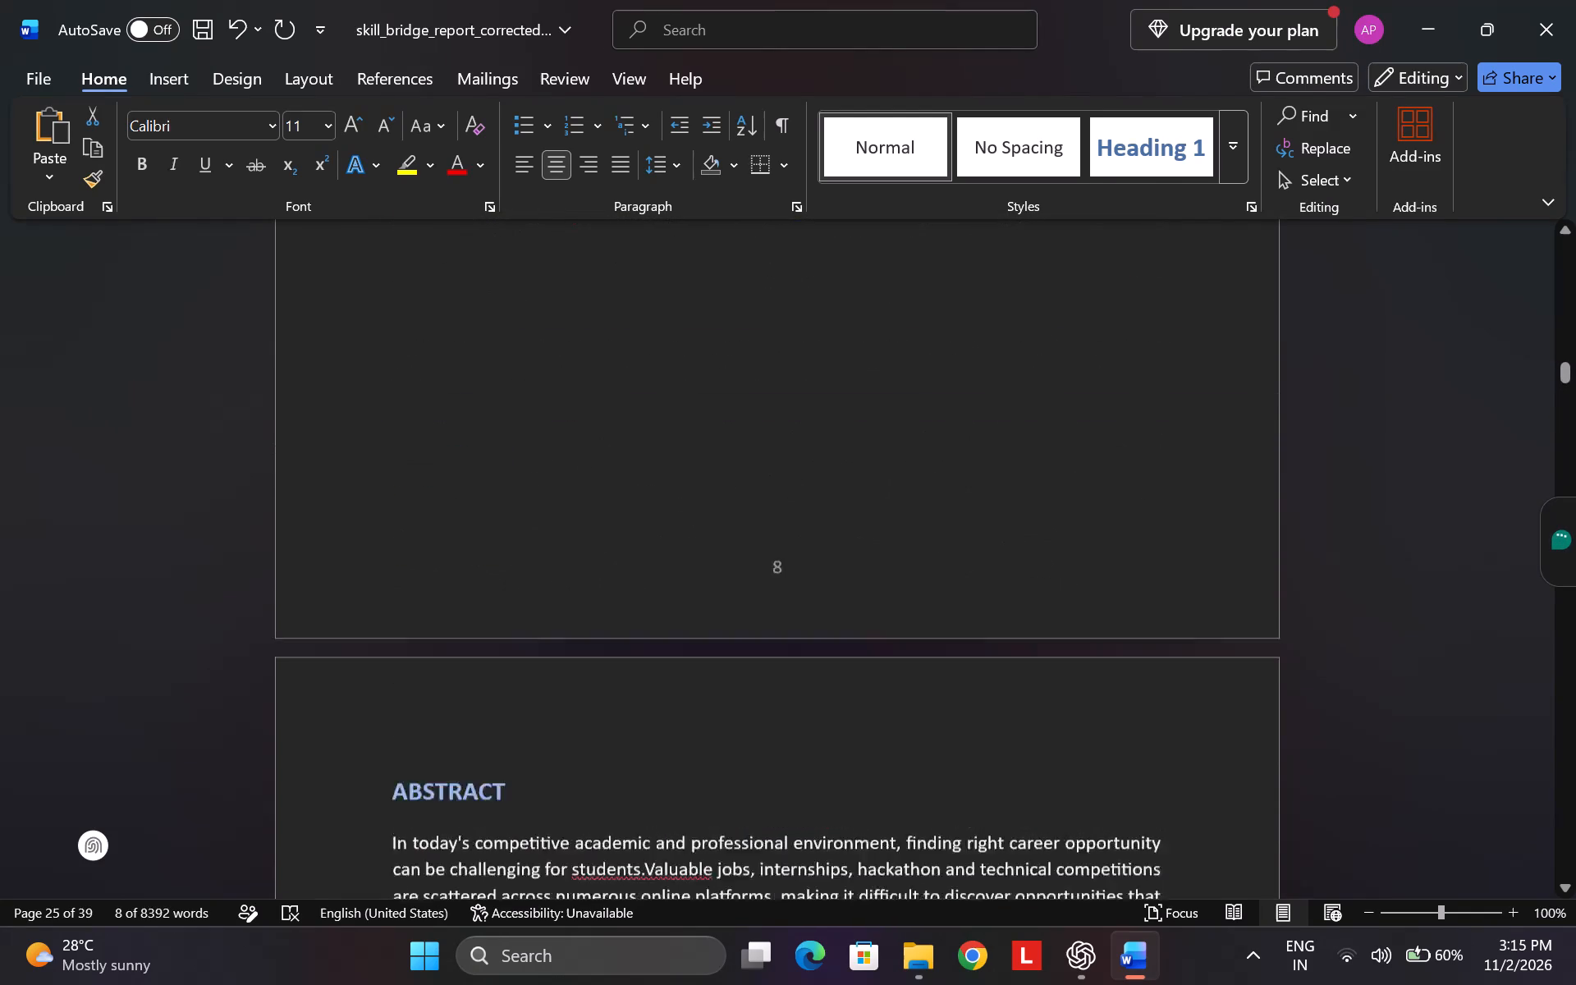
scroll(437, 474, "up", 4)
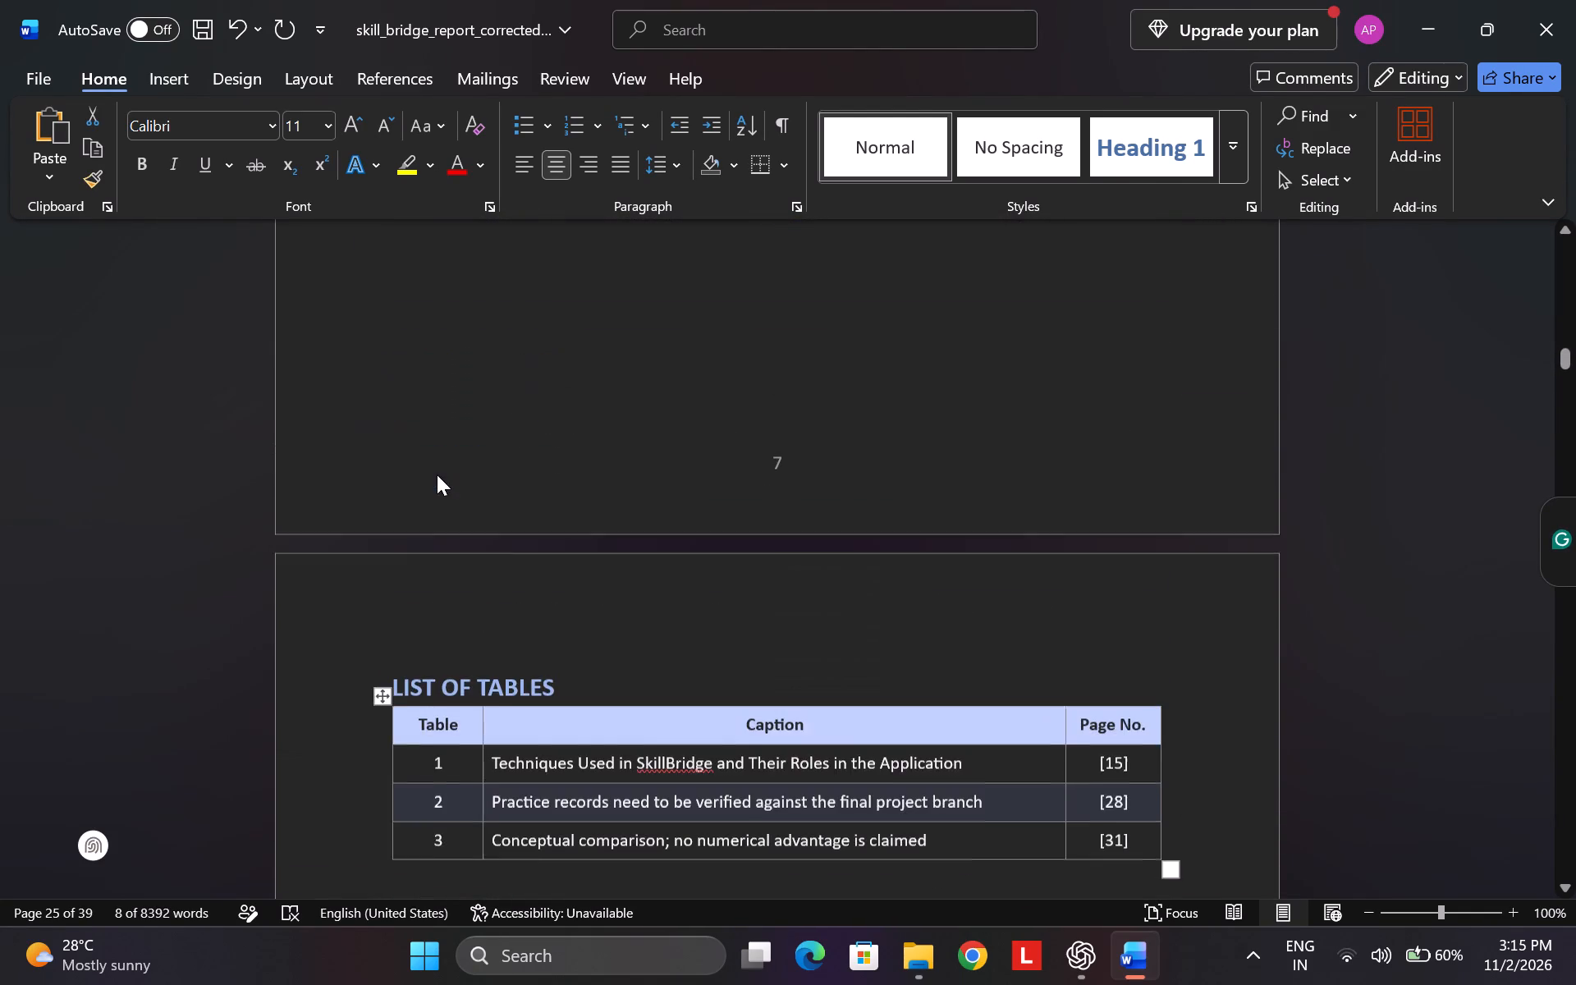
scroll(437, 474, "up", 1)
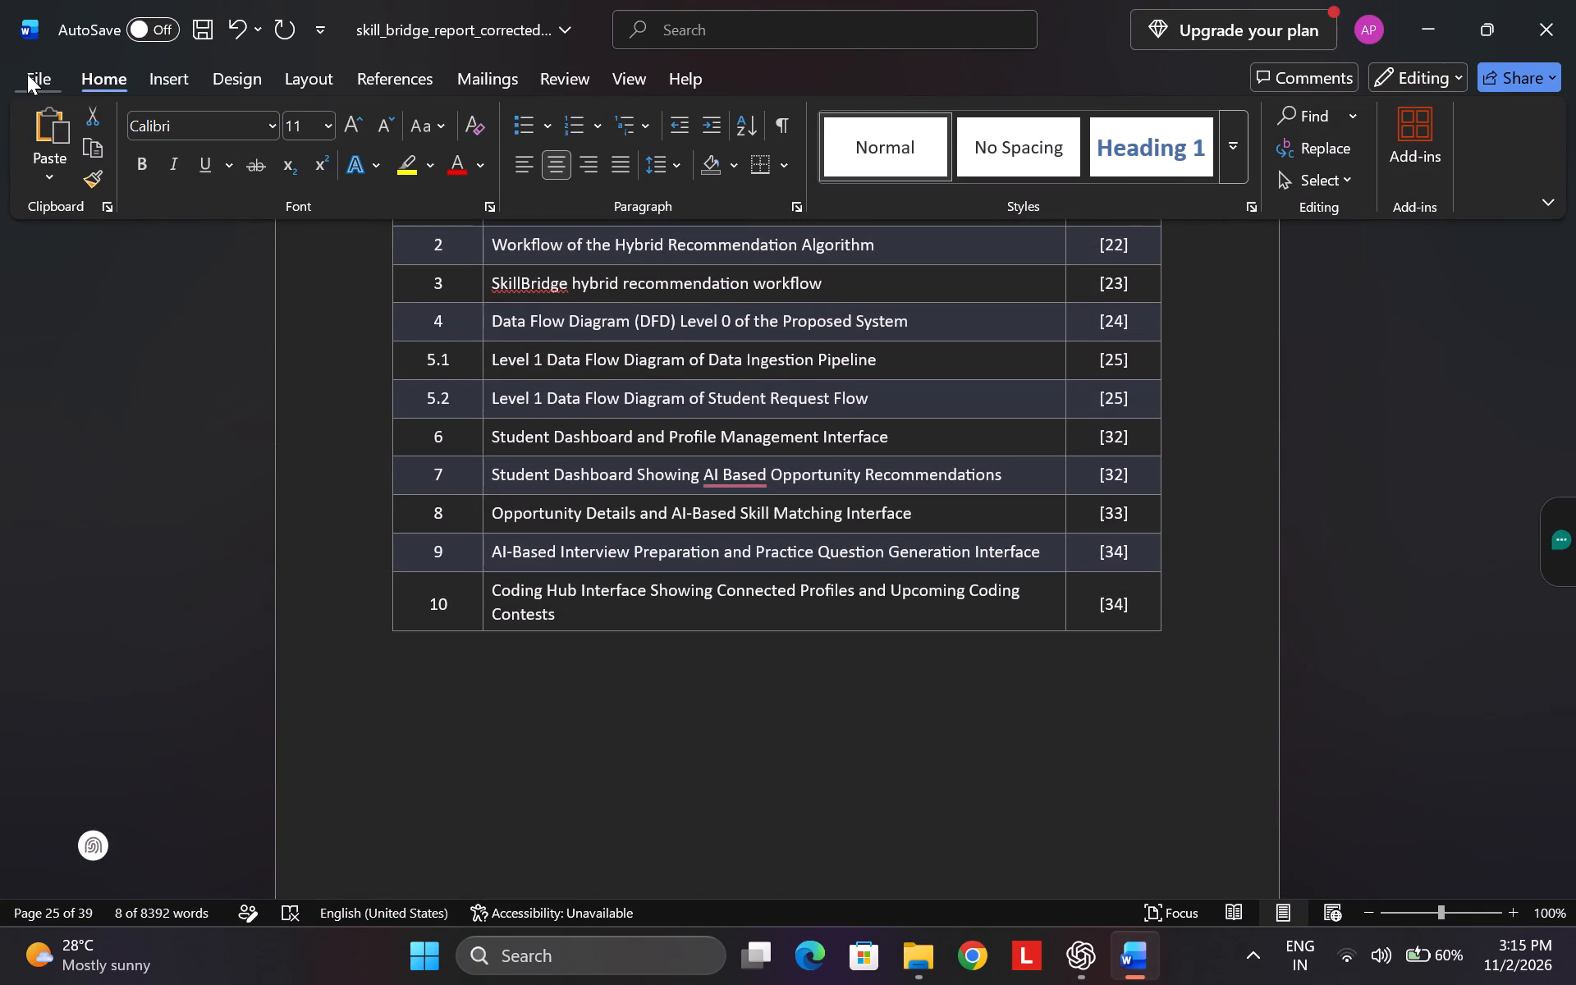
Check the whole report's page layout in print preview, from the cover page to the plagiarism report page, and return to the document.
left_click(27, 74)
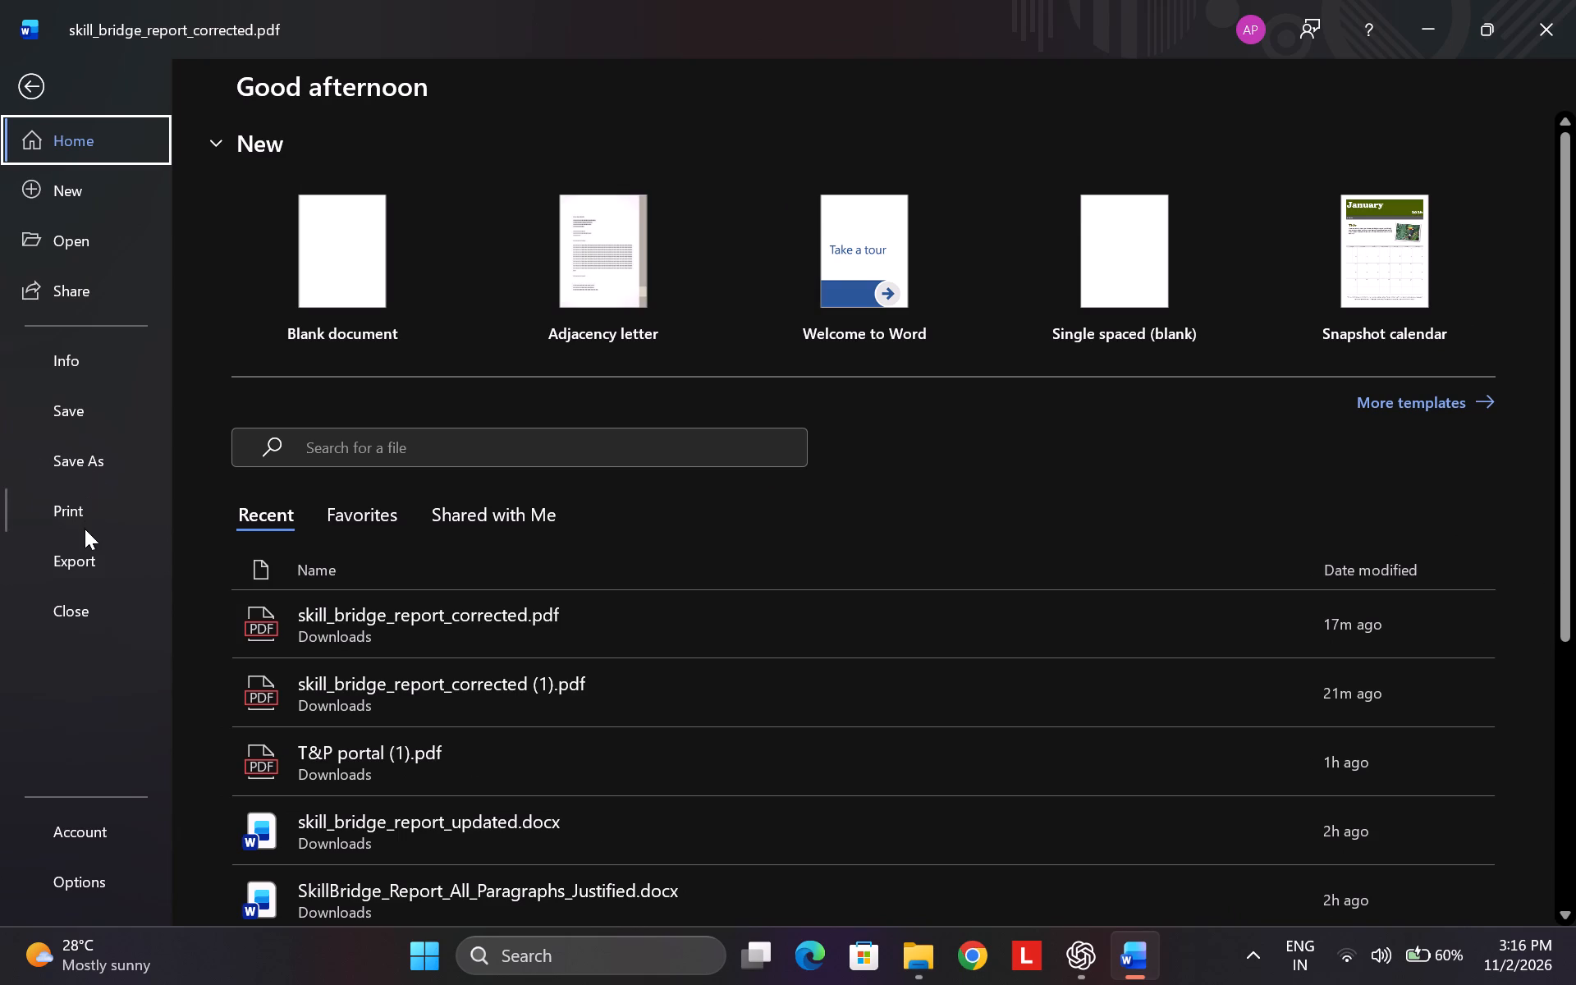
left_click(85, 529)
double_click(88, 525)
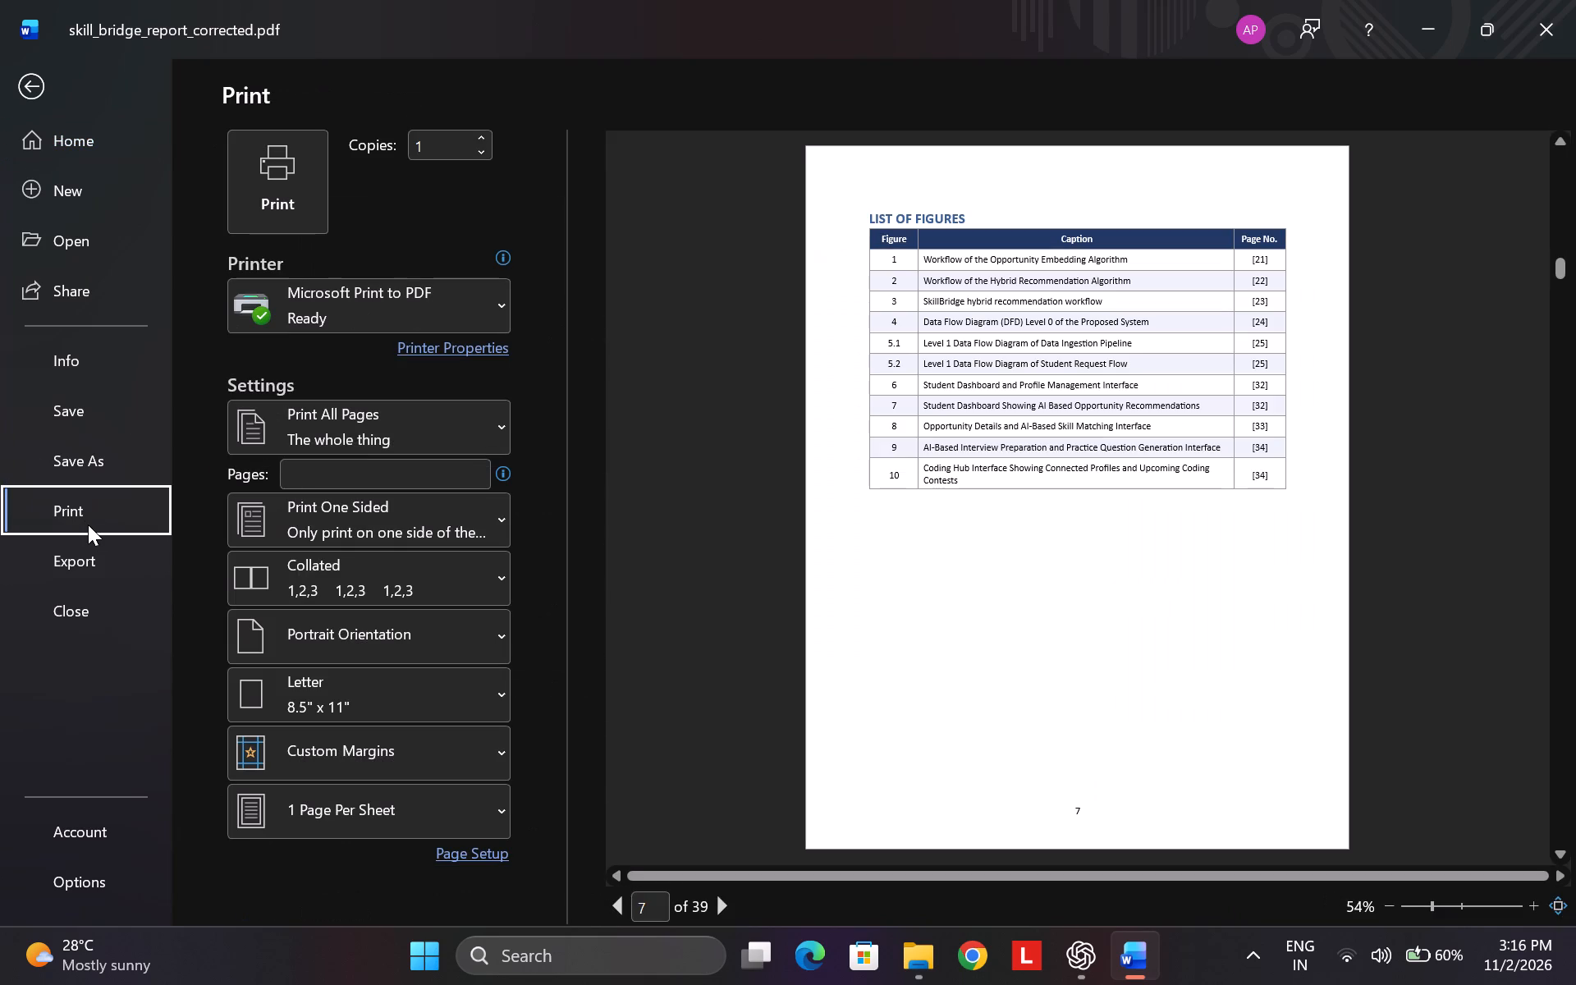
scroll(948, 428, "up", 3)
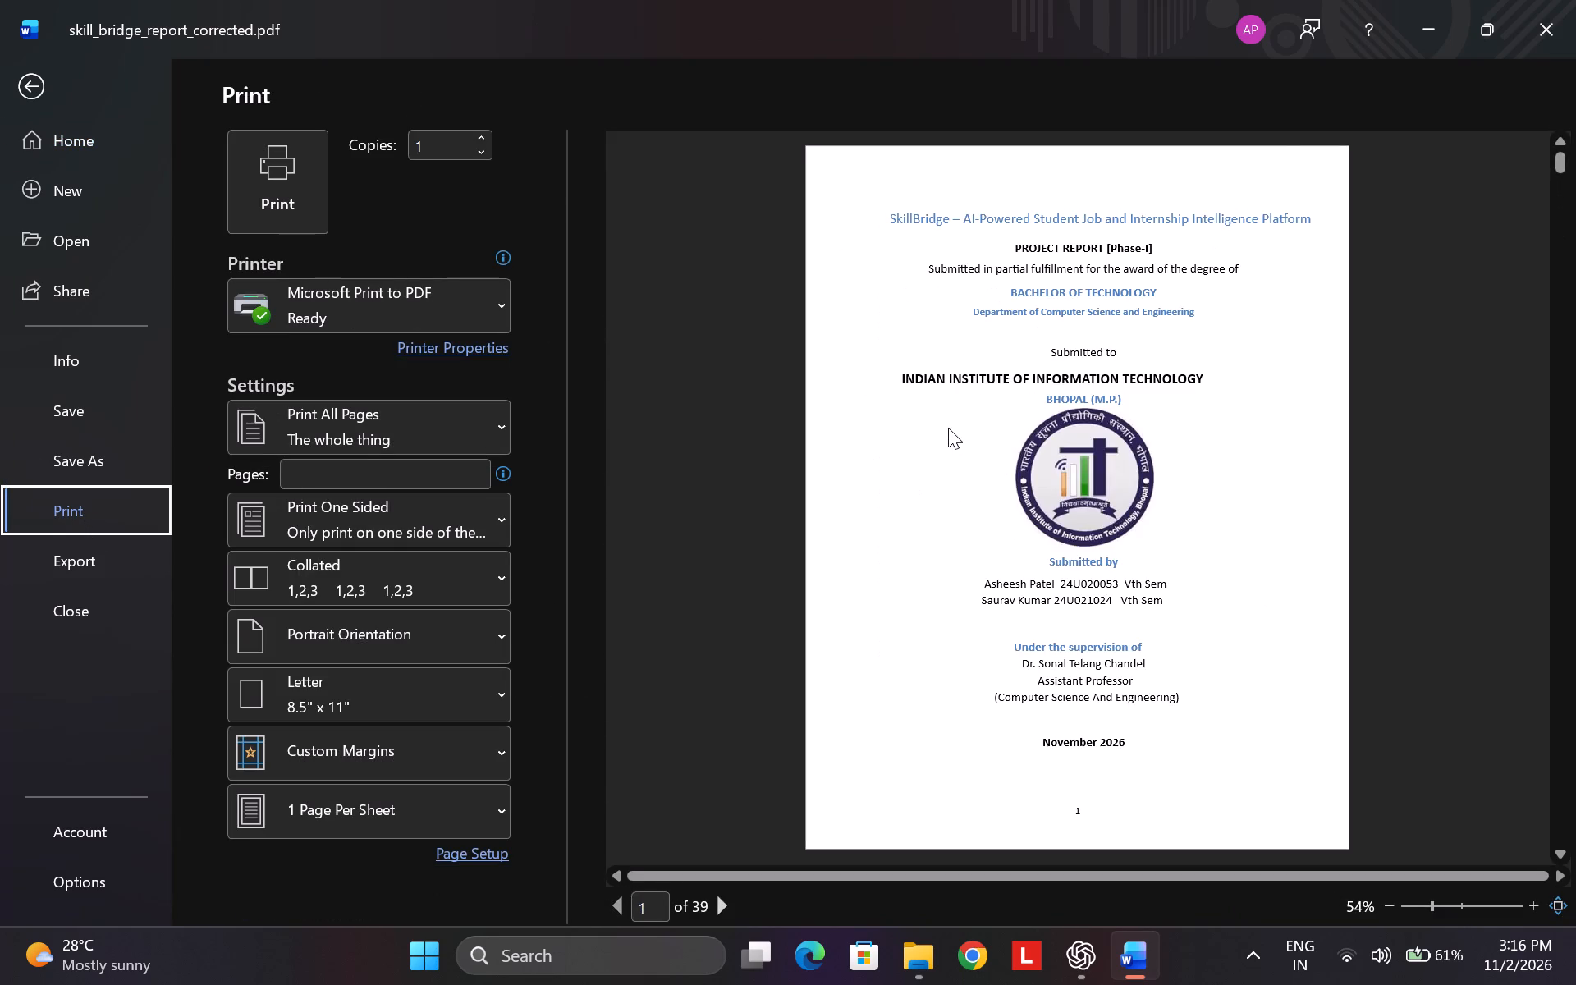
scroll(948, 428, "down", 6)
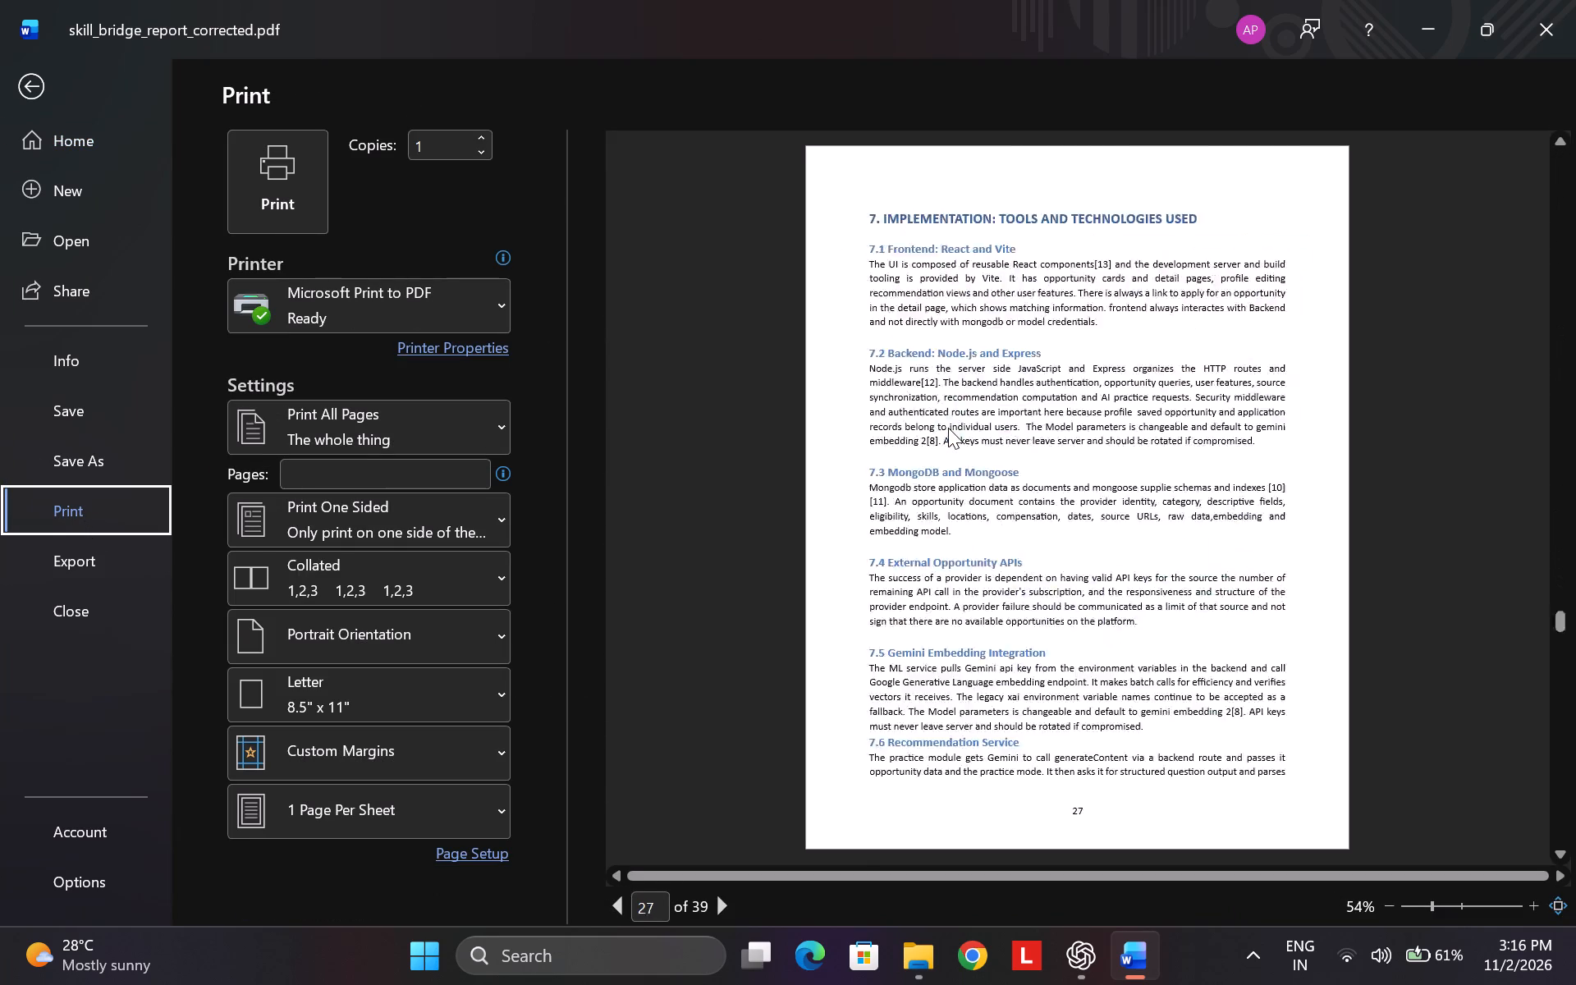
scroll(948, 428, "down", 1)
scroll(948, 428, "up", 1)
scroll(948, 428, "down", 2)
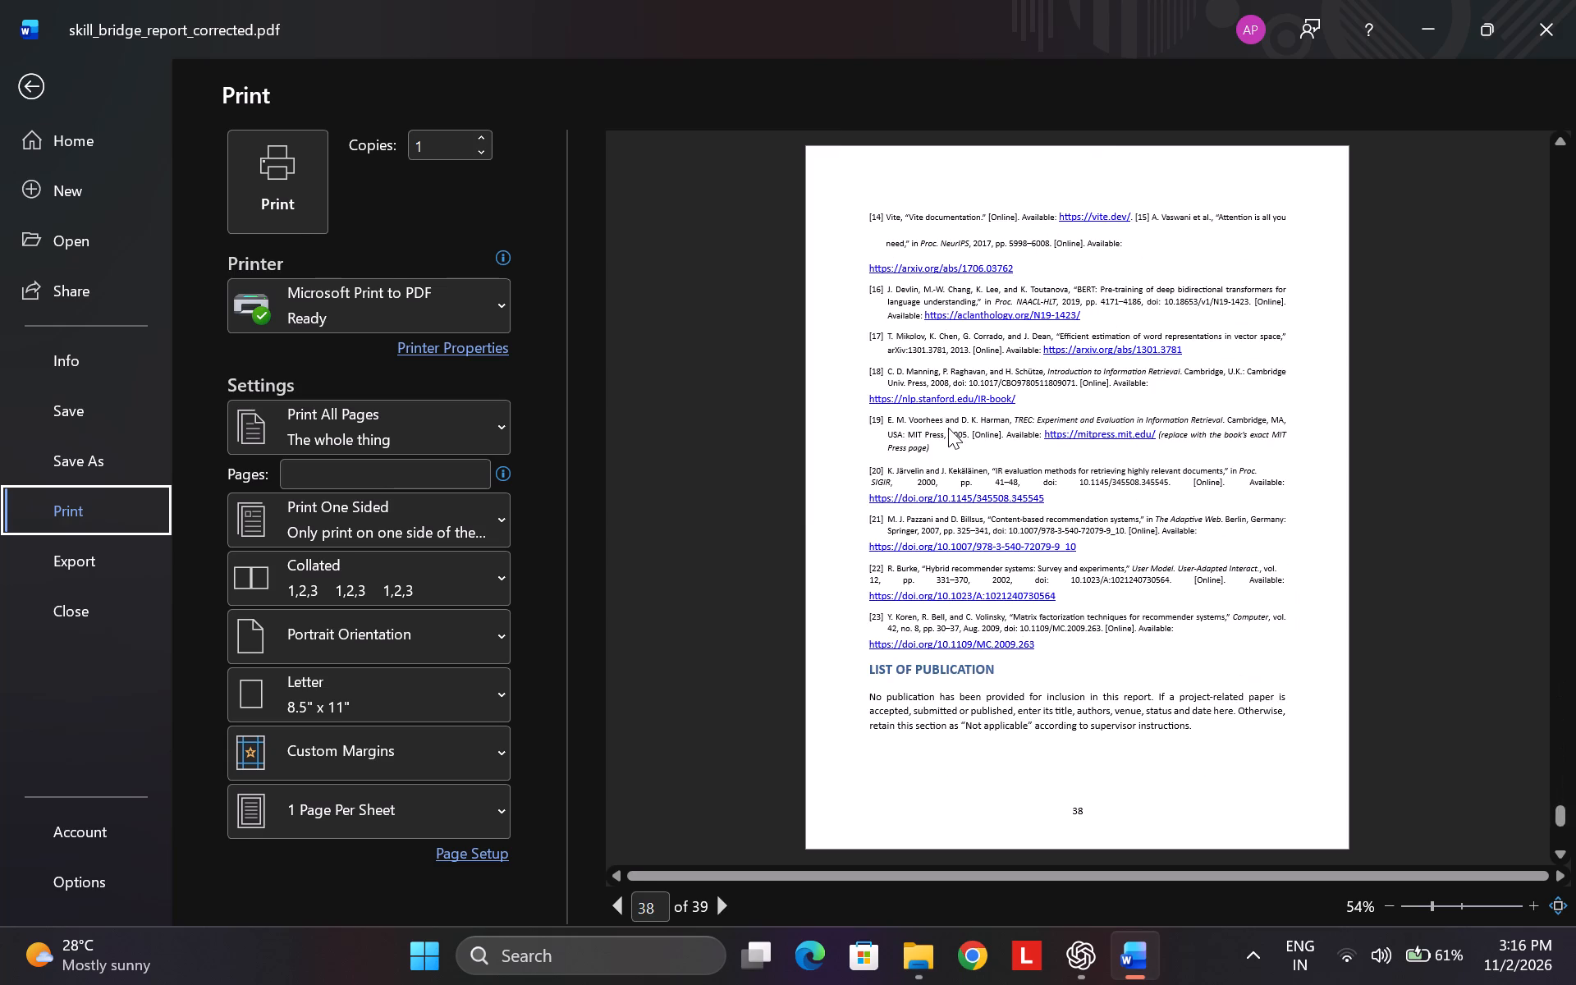
scroll(948, 428, "down", 3)
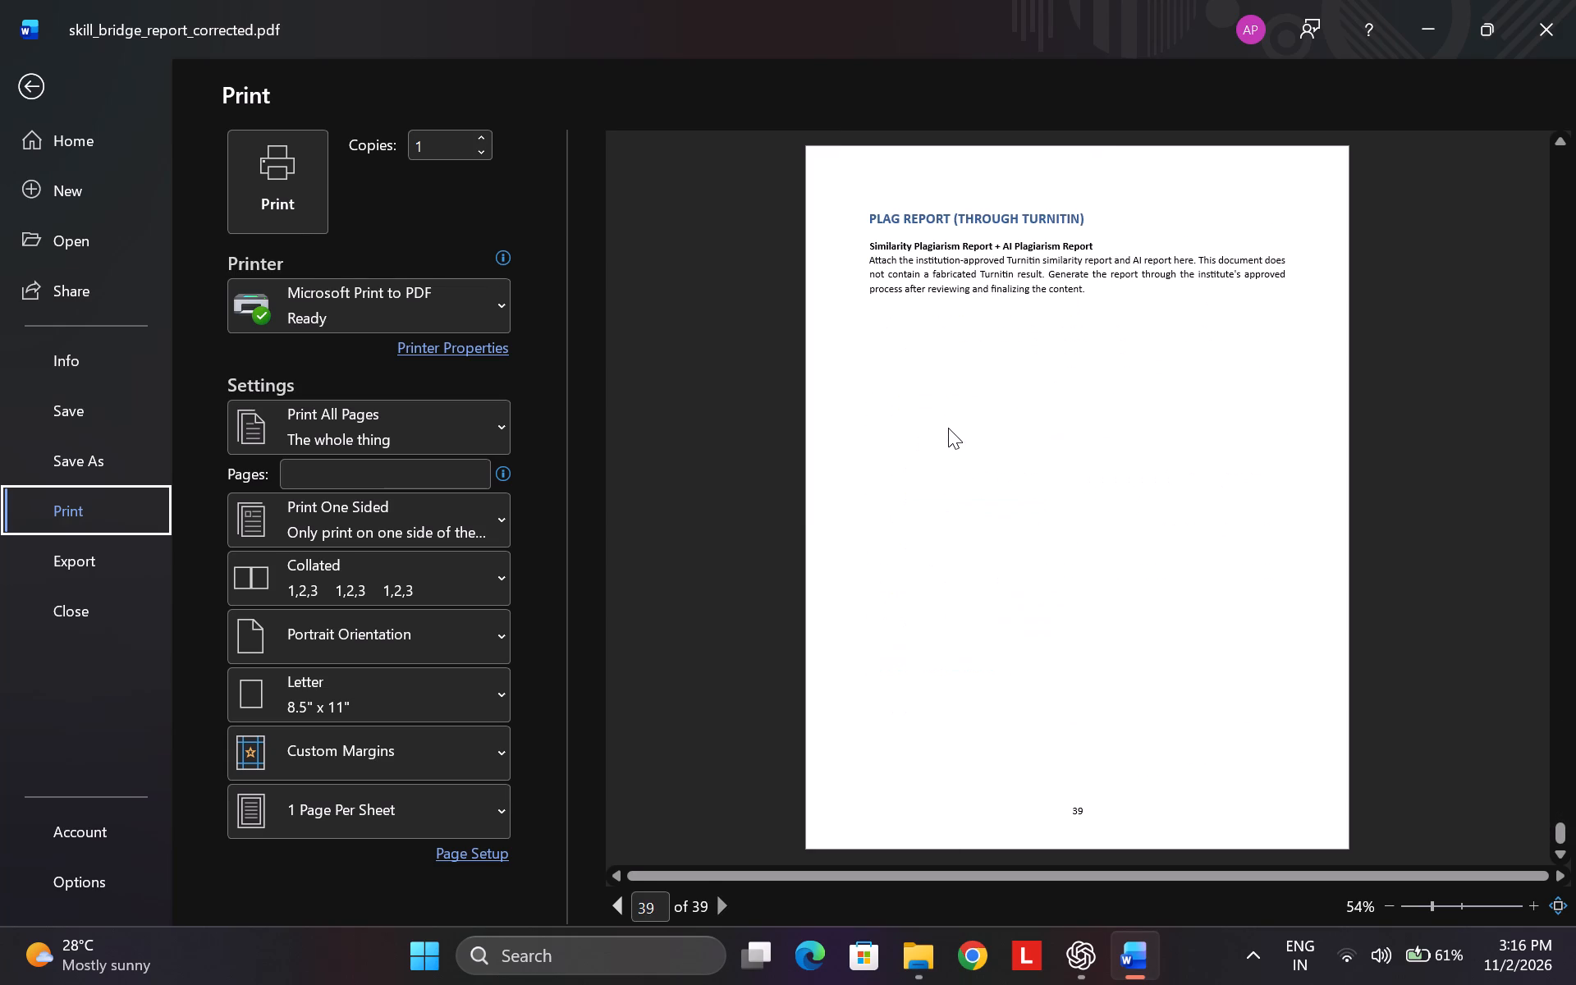
scroll(948, 428, "down", 1)
scroll(948, 428, "up", 1)
scroll(948, 428, "down", 2)
key("Left")
scroll(948, 428, "down", 2)
scroll(948, 428, "up", 6)
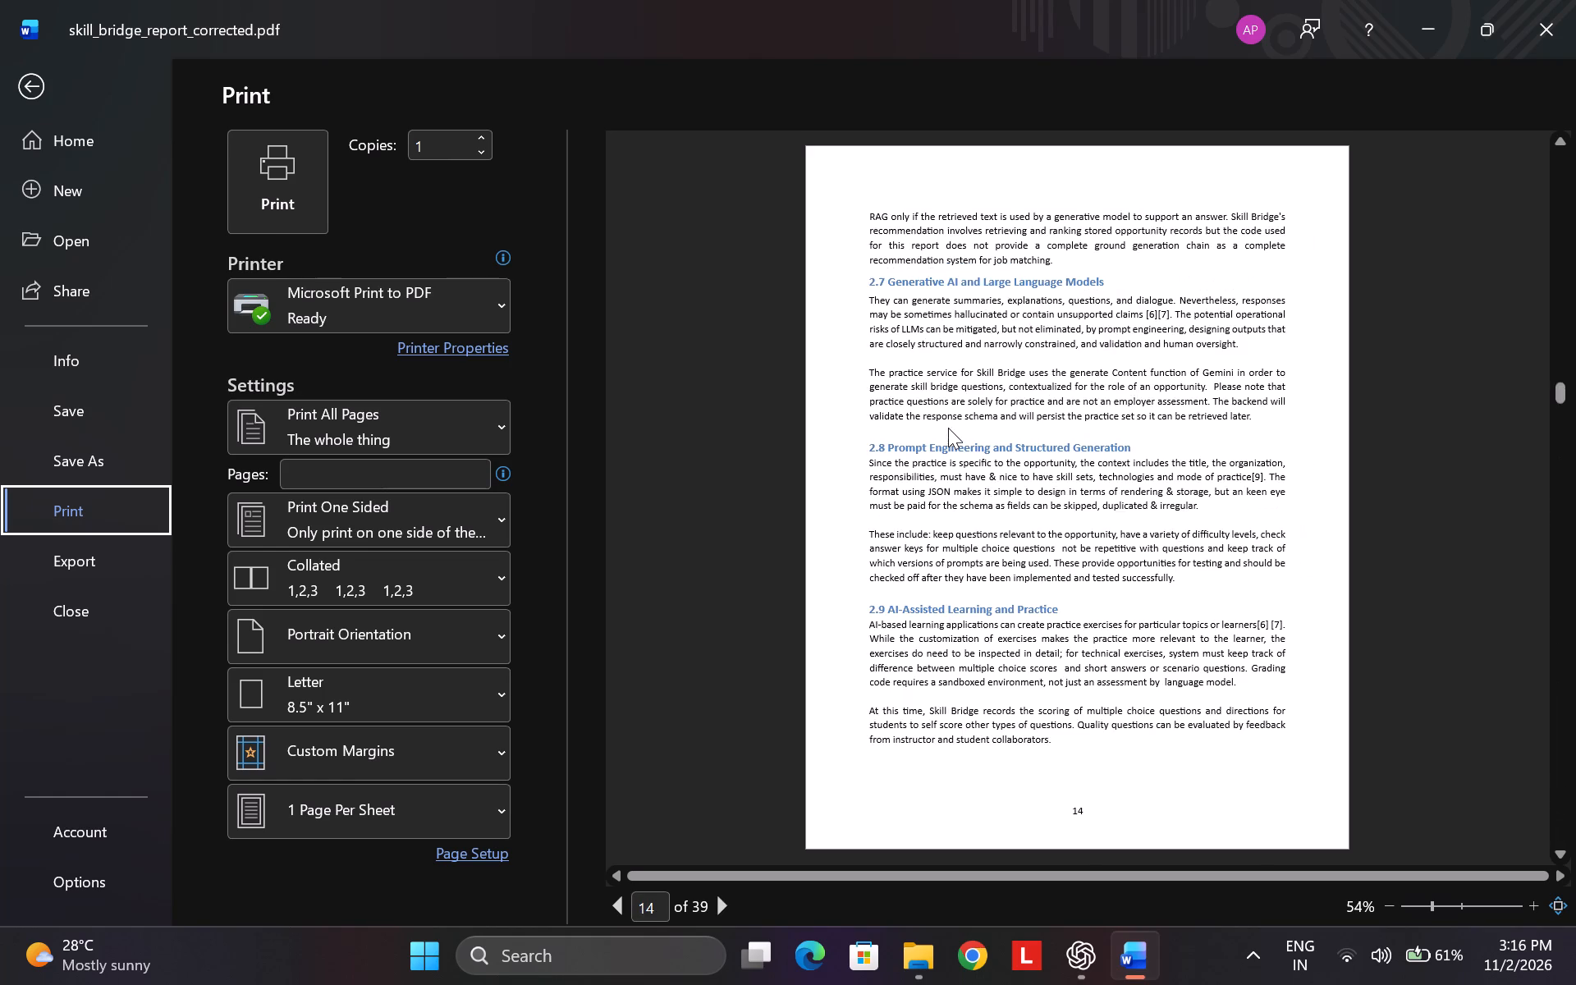
scroll(948, 428, "up", 6)
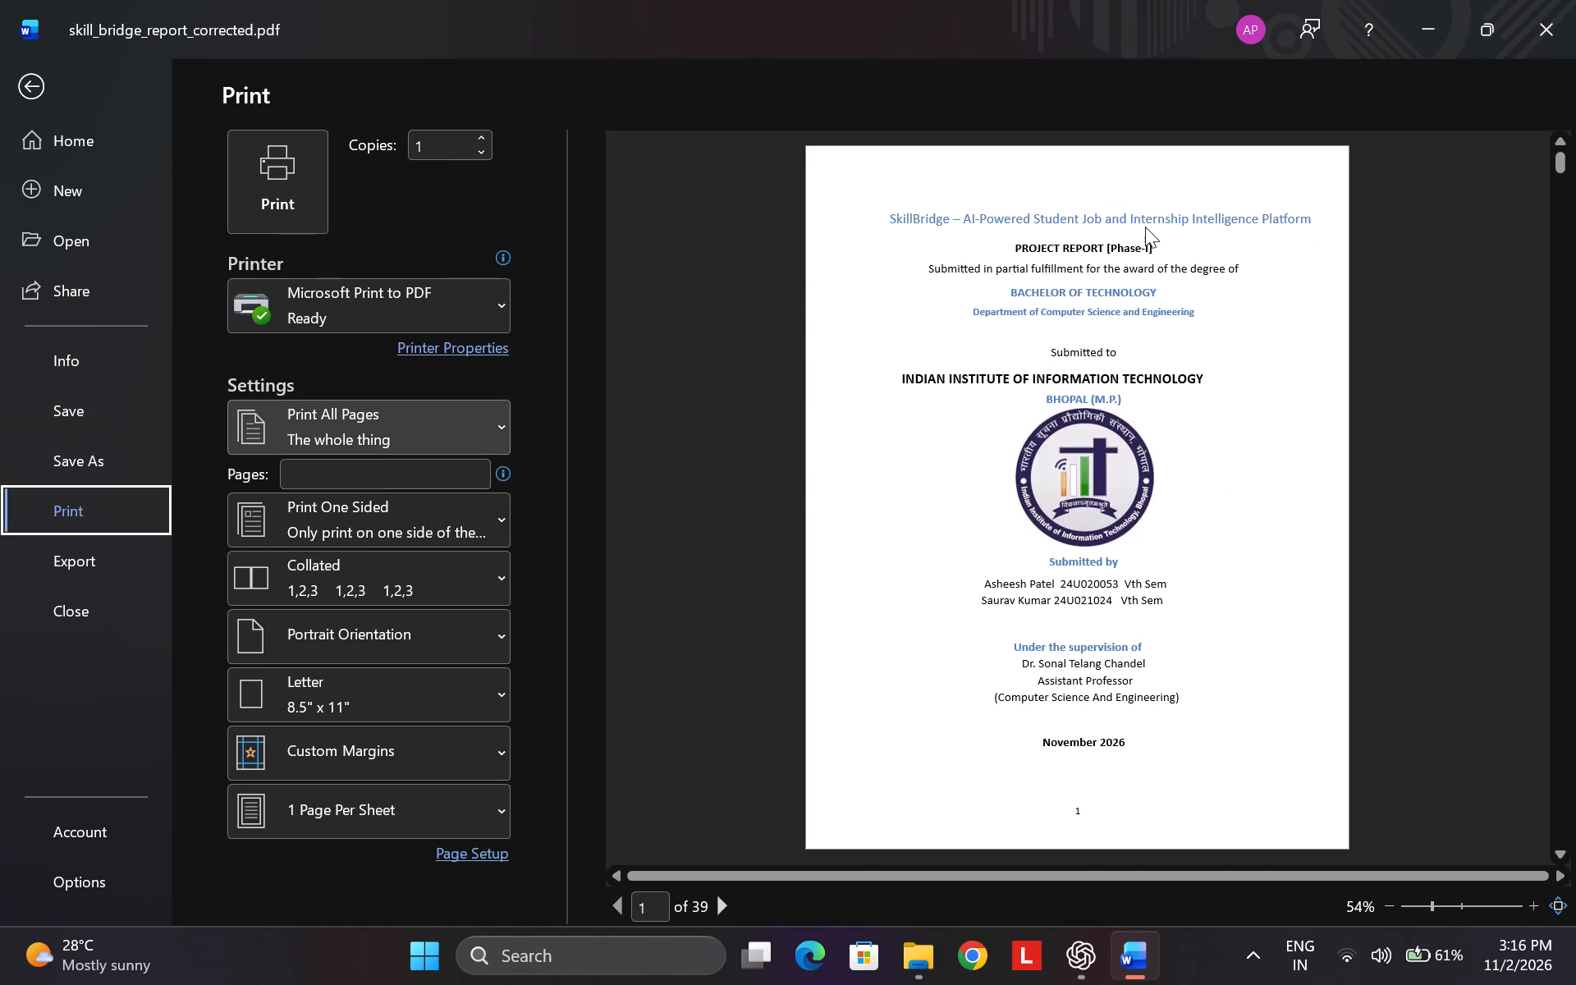
scroll(1118, 523, "down", 2)
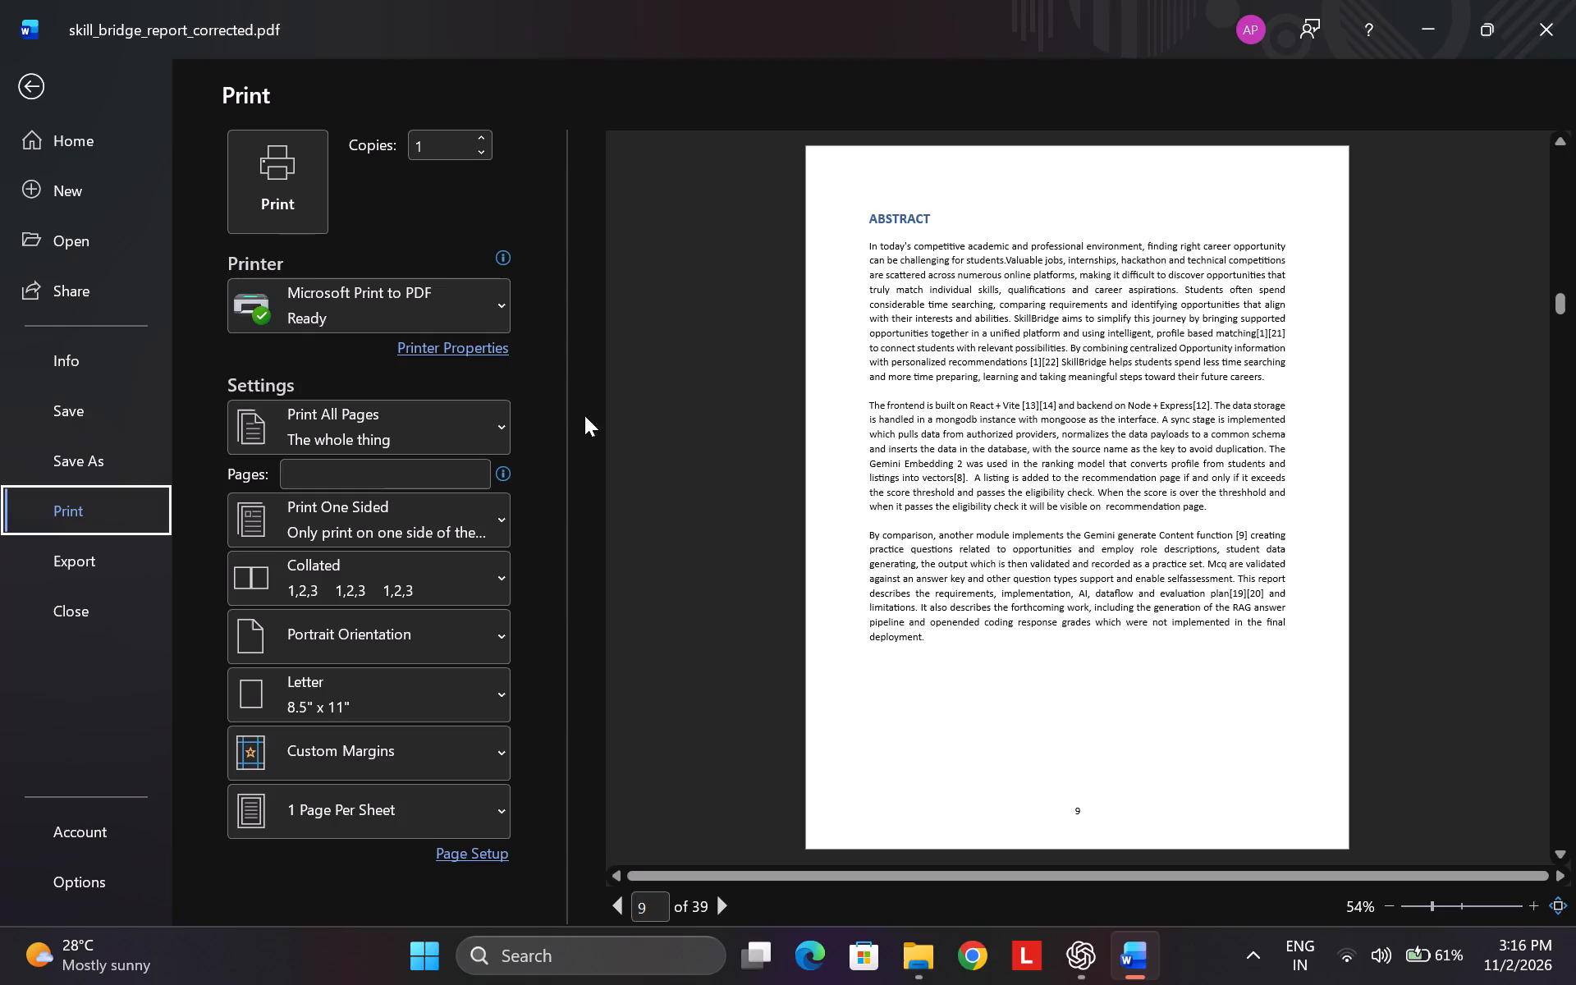
left_click(91, 468)
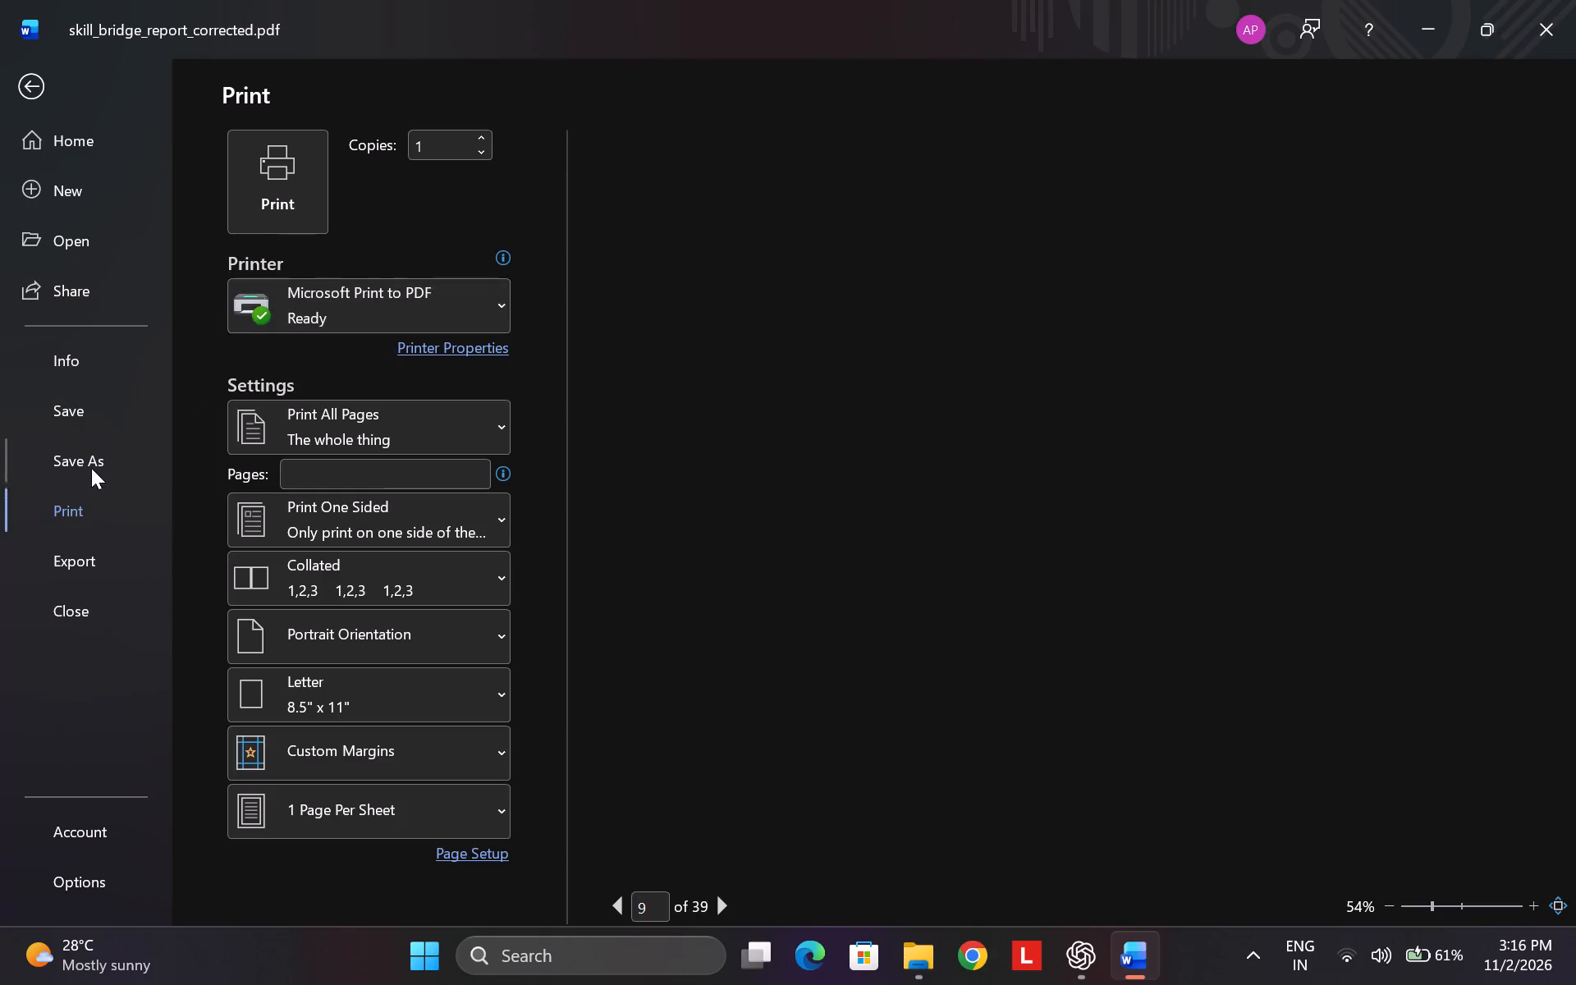
left_click(88, 520)
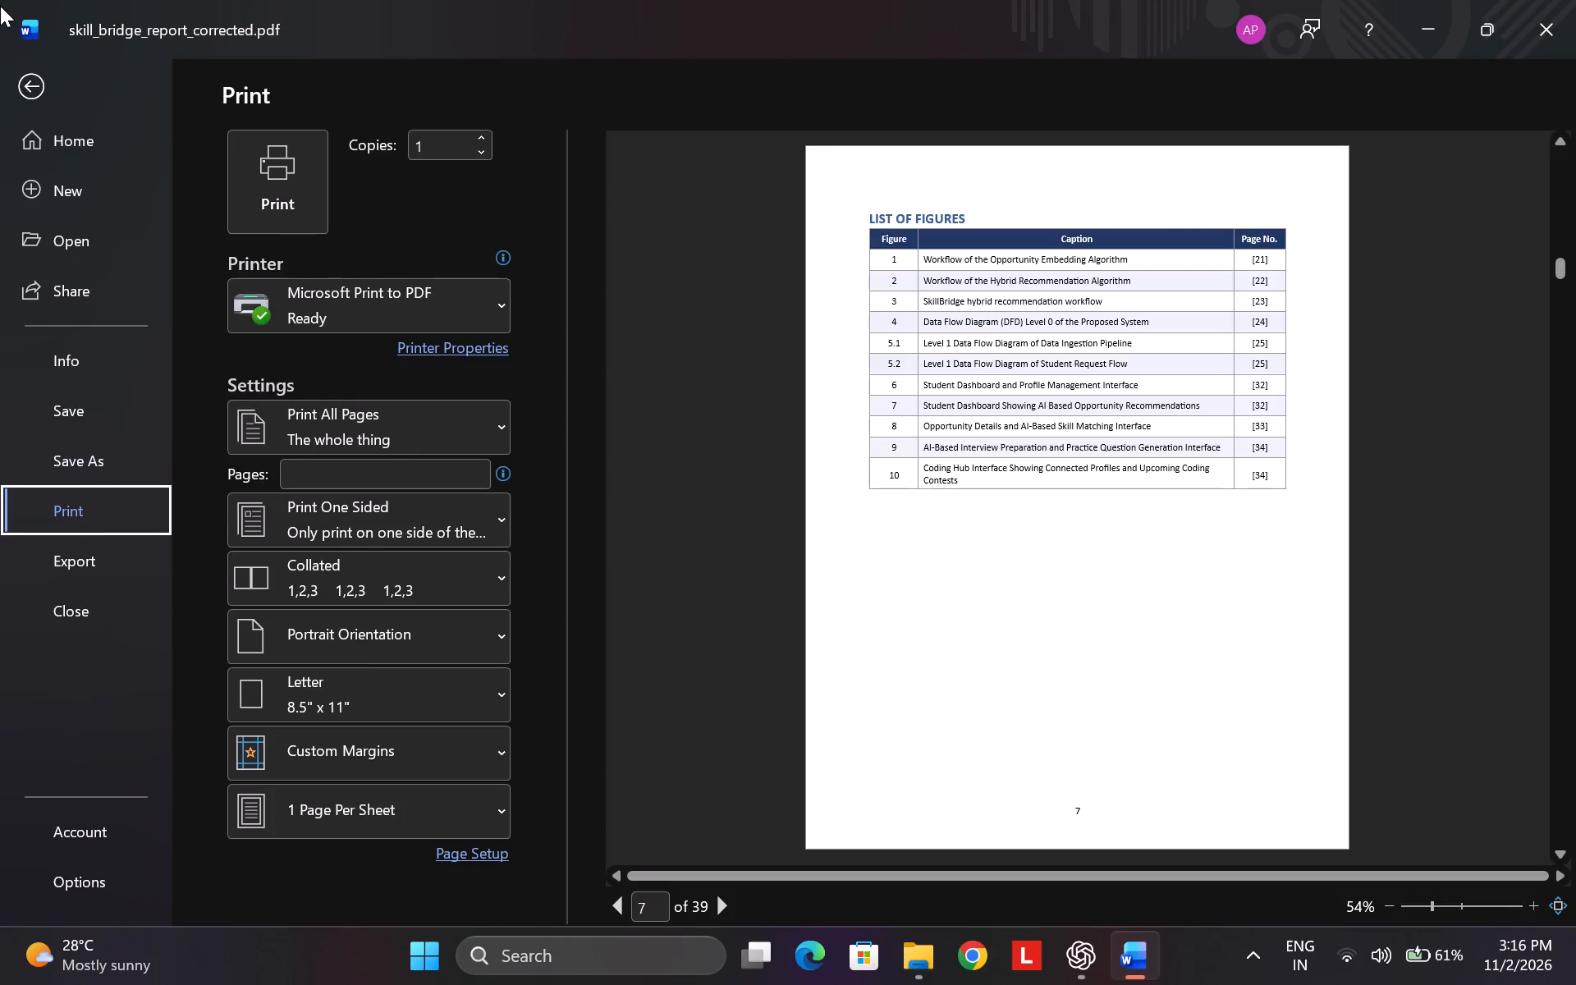
left_click(37, 86)
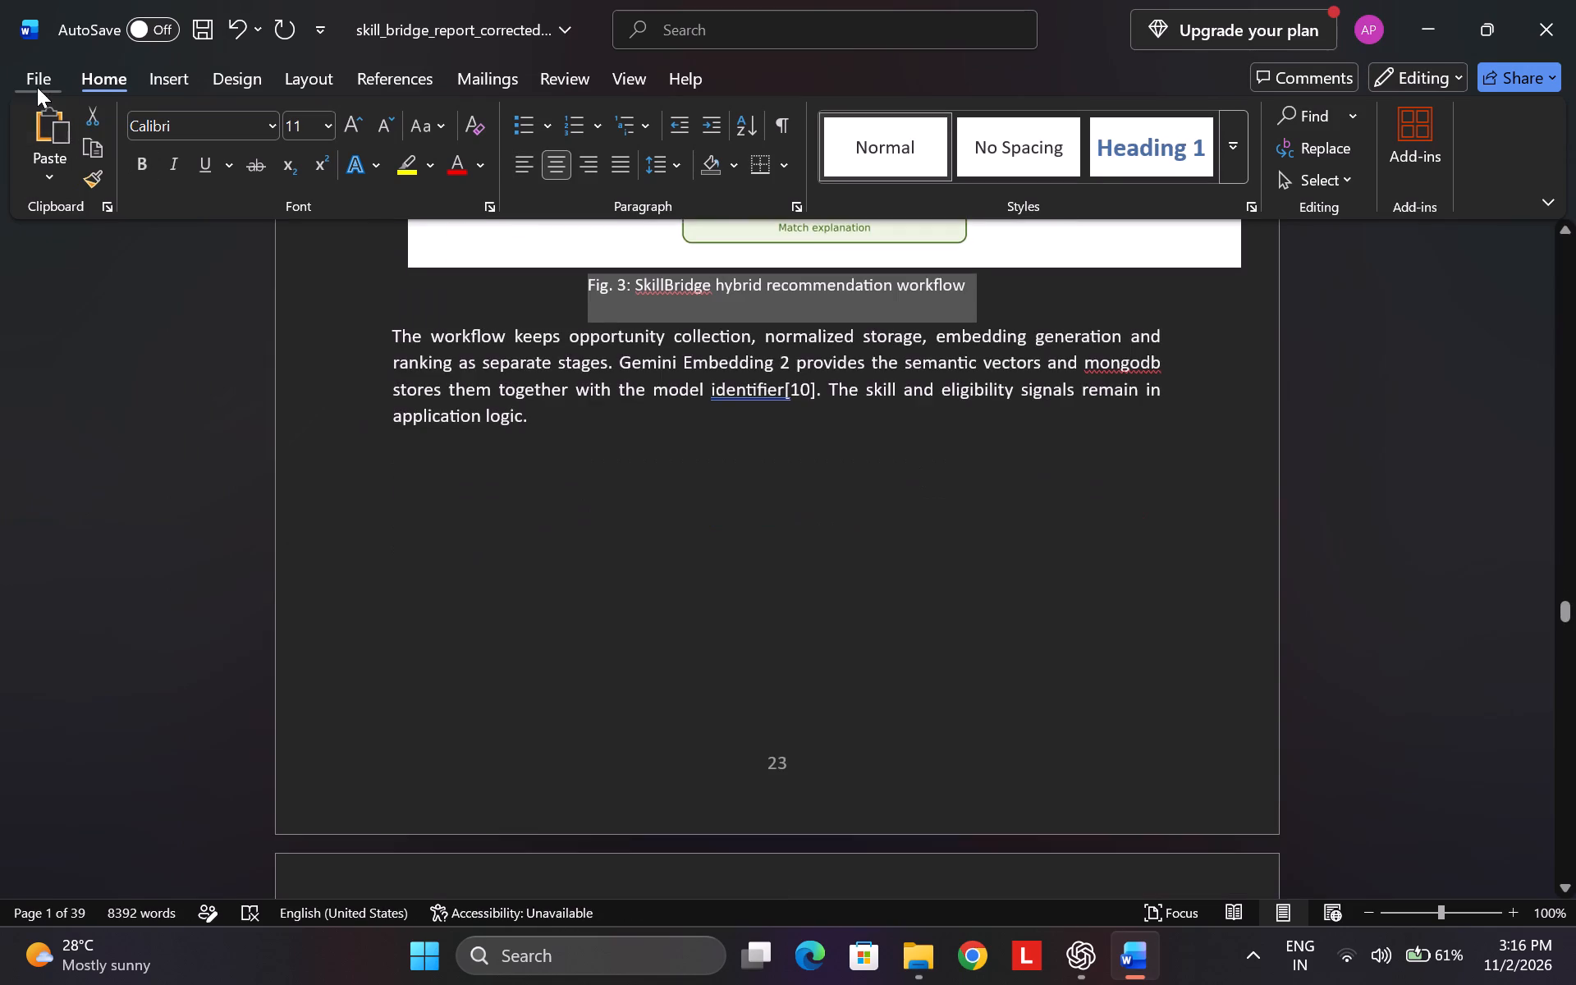
Start exporting the report as a PDF/XPS document.
left_click(37, 87)
left_click(79, 552)
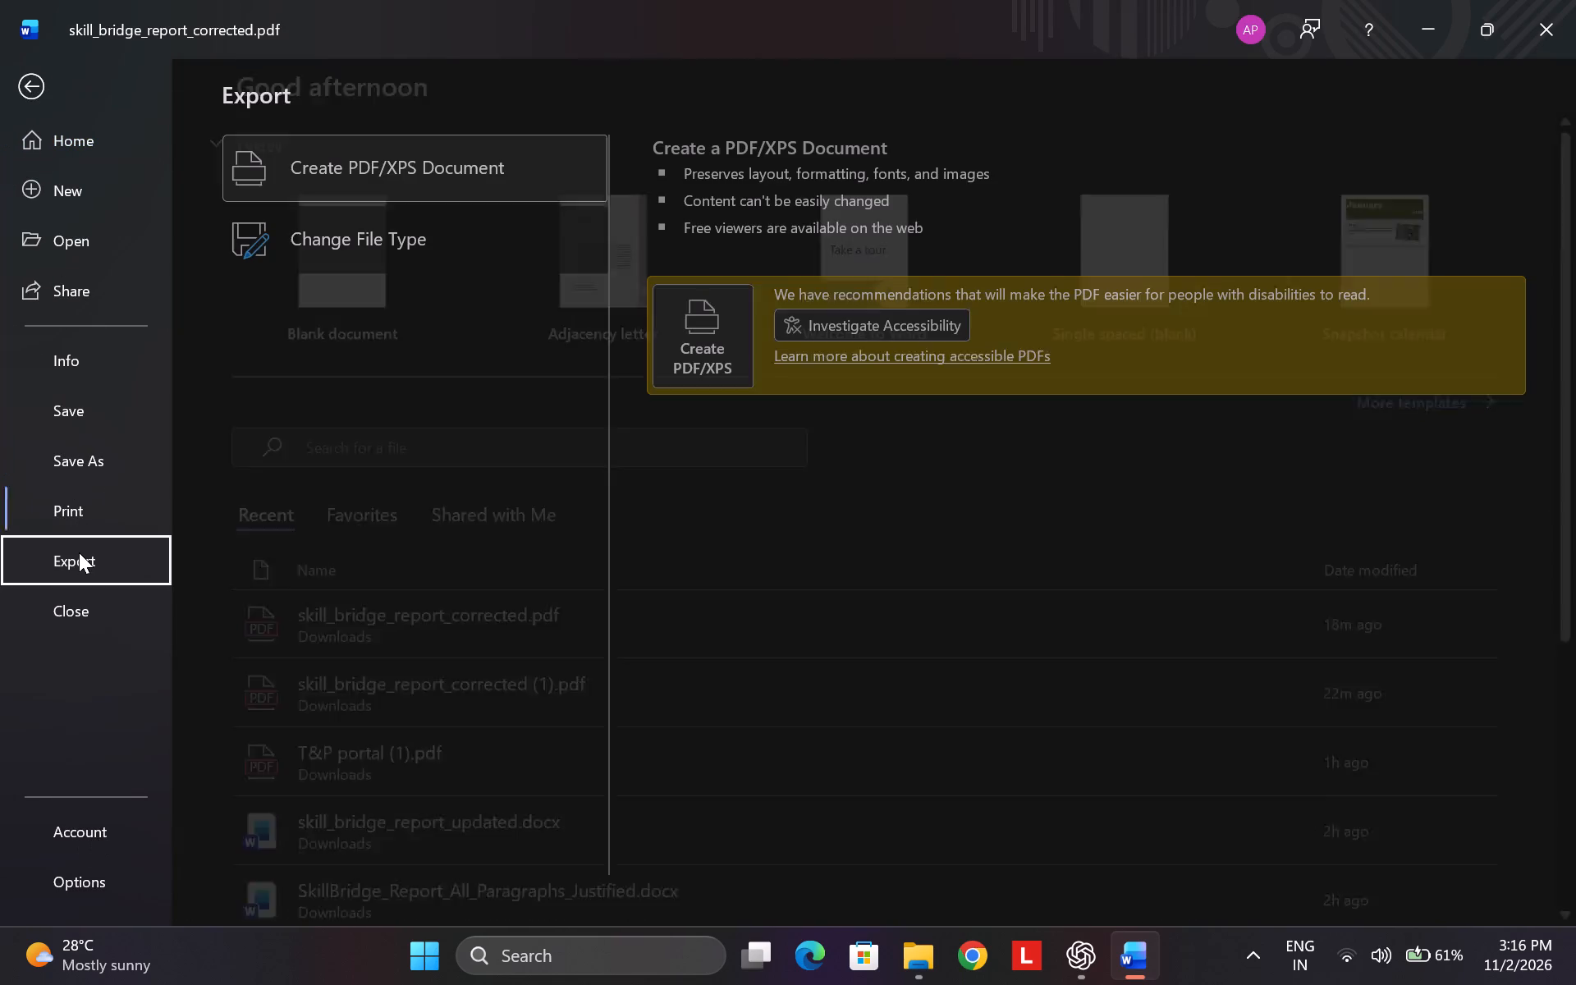
left_click(328, 174)
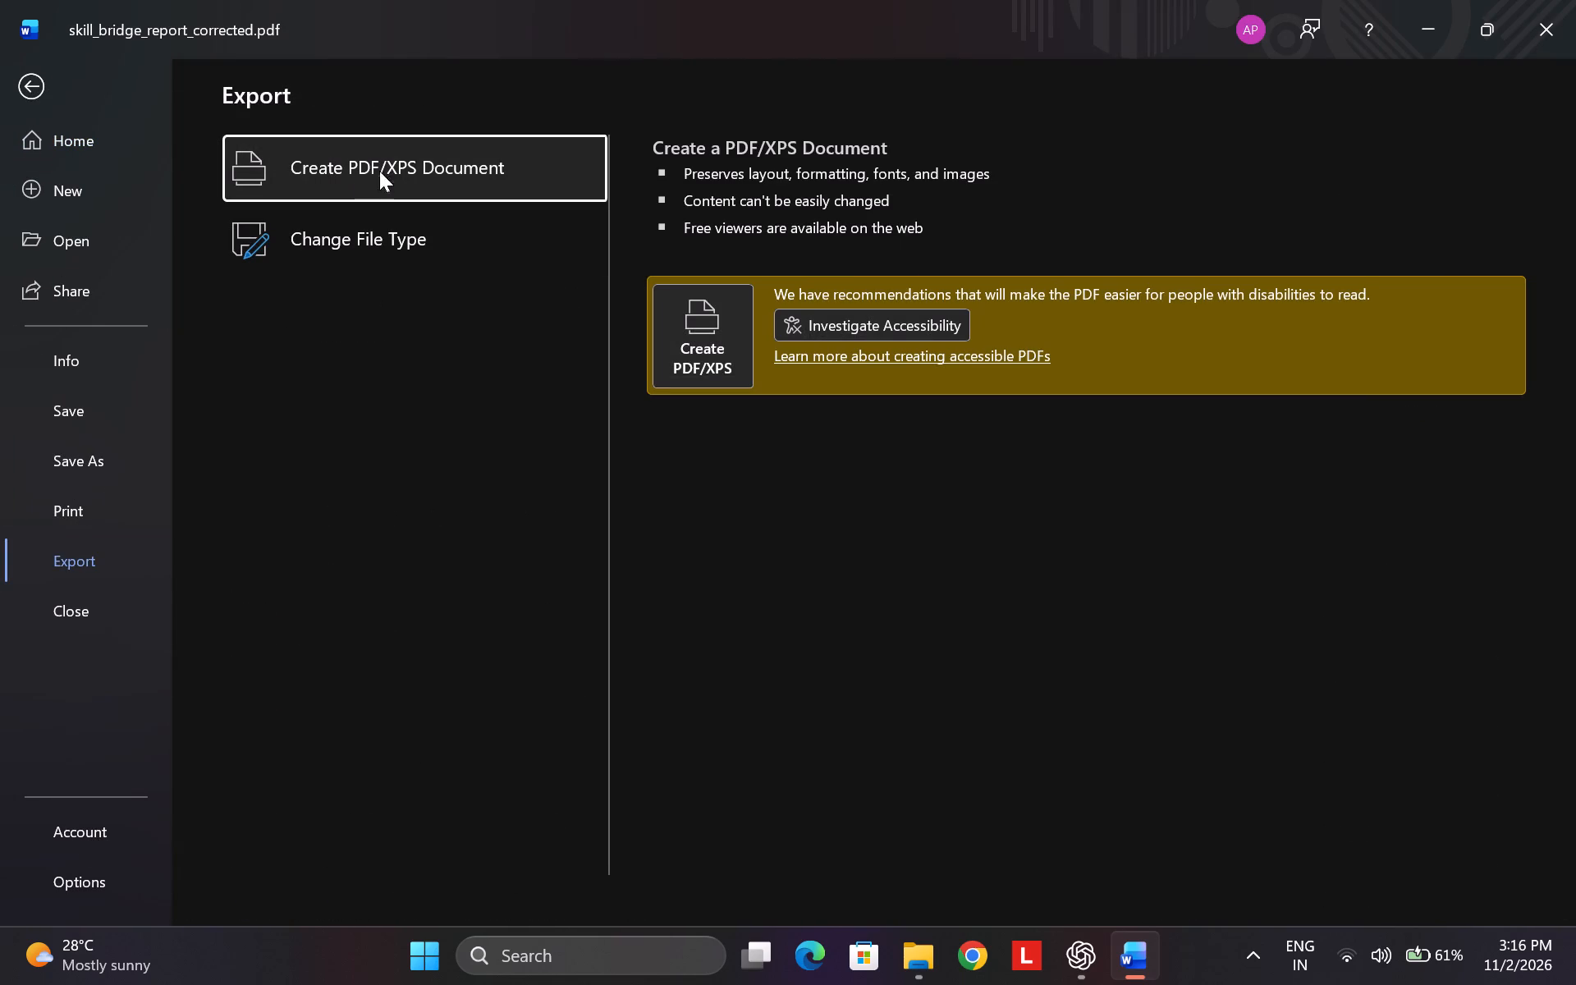
Publish the report as a PDF named skill_bridge_report_corrected_for_ai_report.pdf in the Downloads folder.
double_click(415, 164)
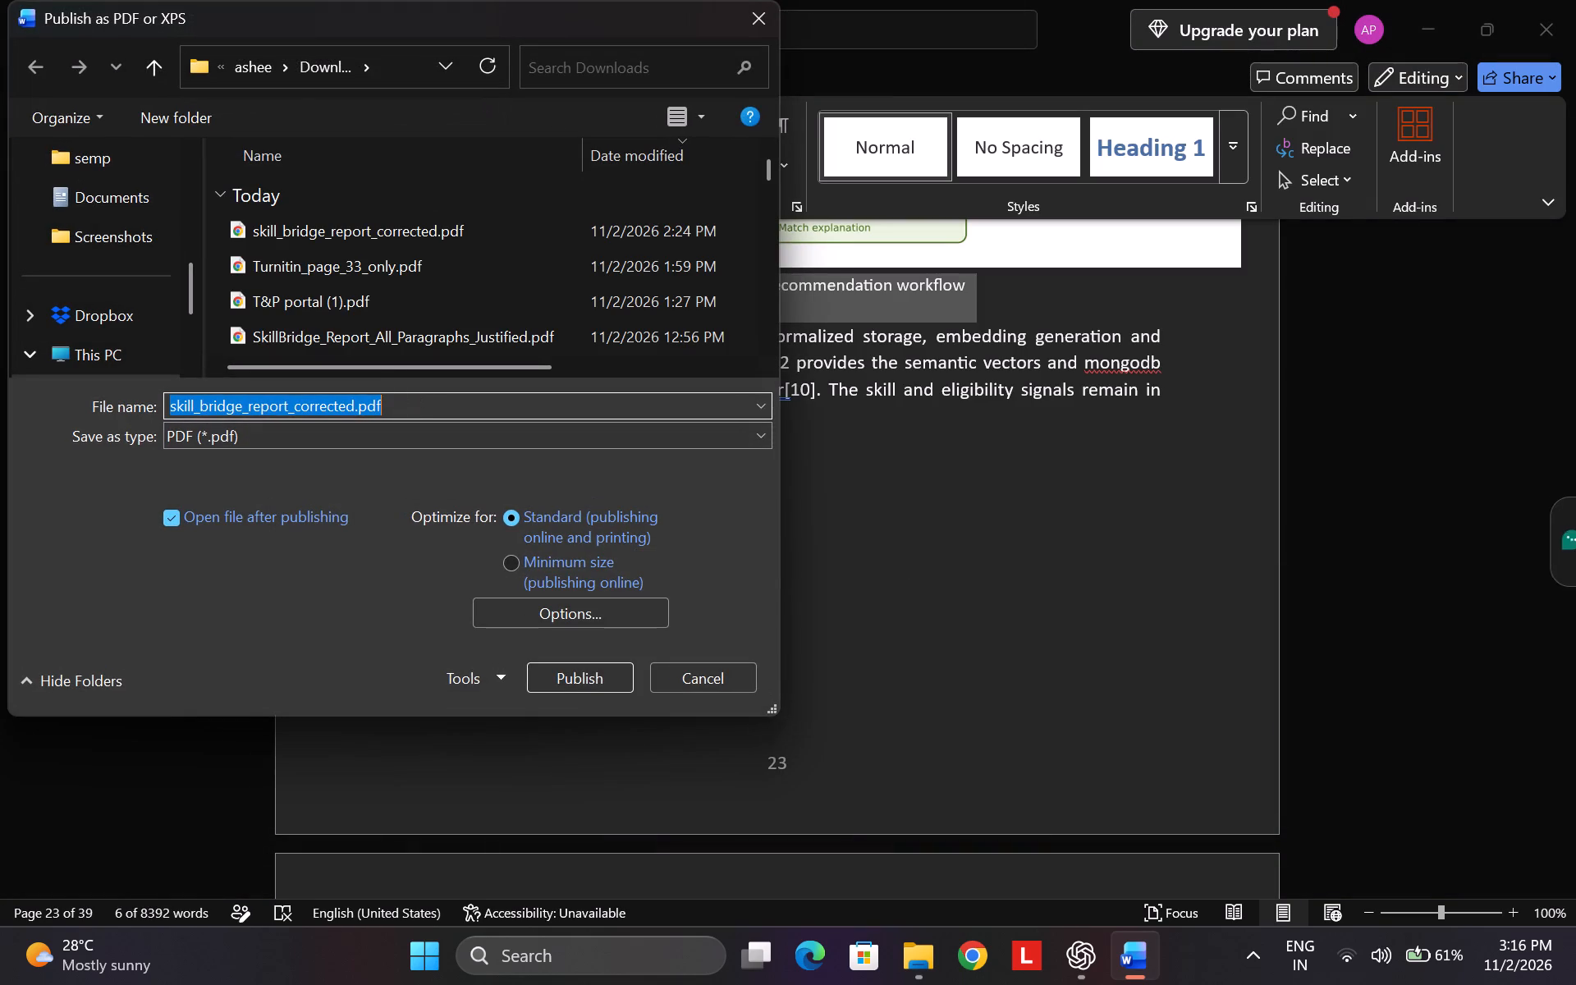
left_click(358, 409)
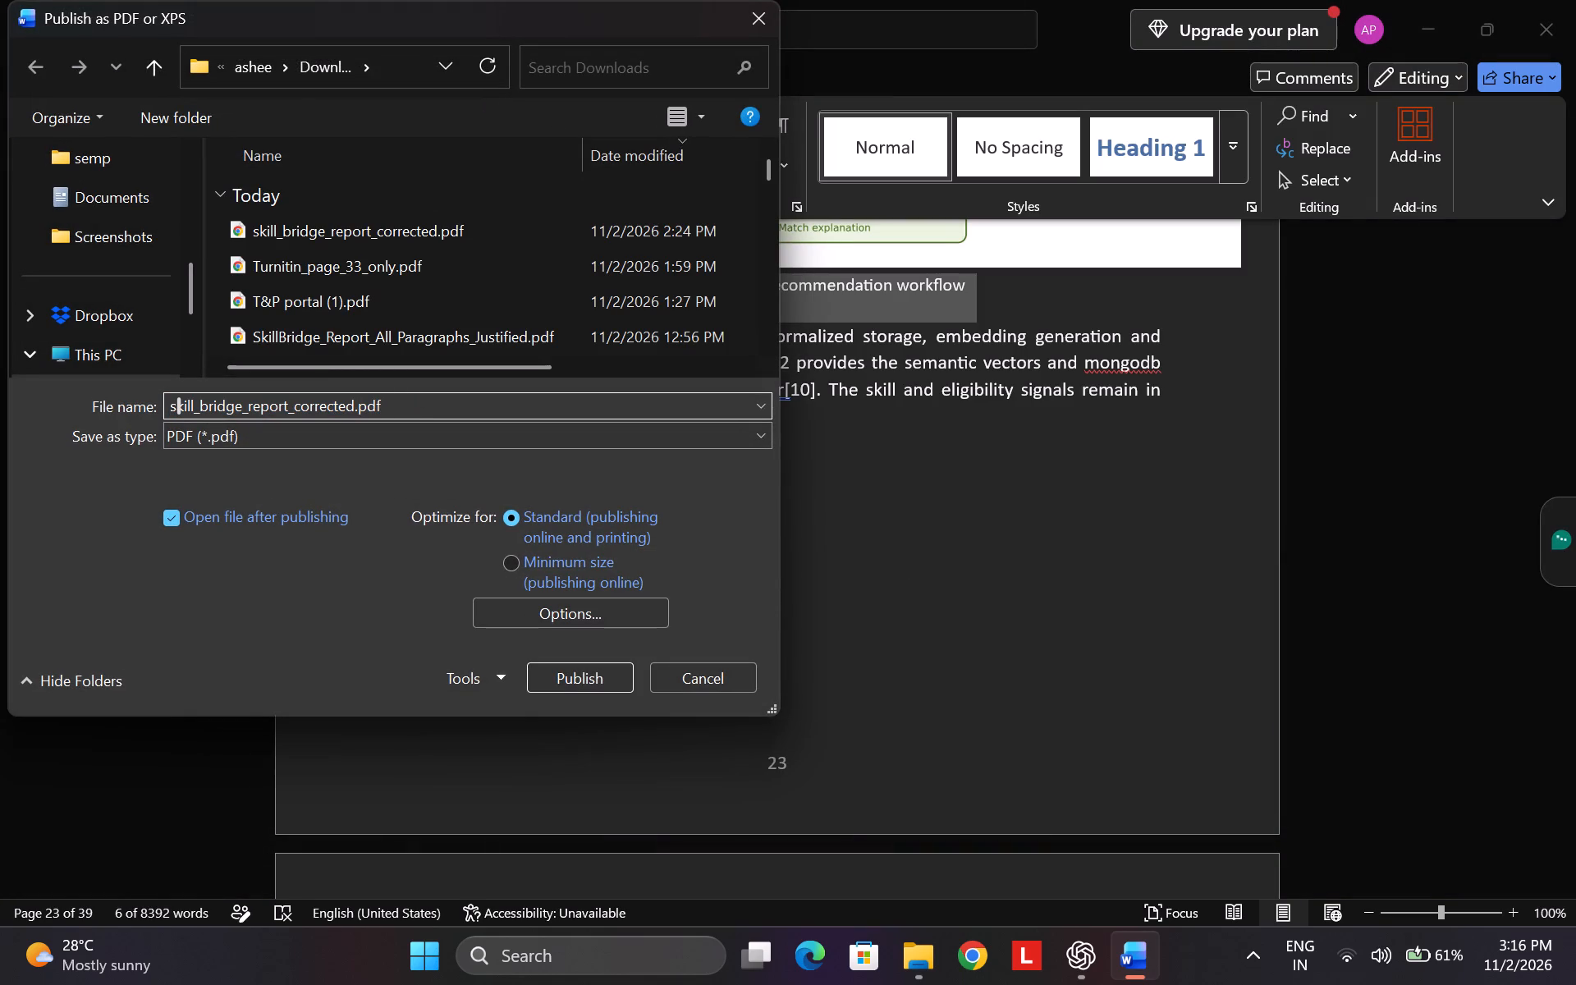
key("Left")
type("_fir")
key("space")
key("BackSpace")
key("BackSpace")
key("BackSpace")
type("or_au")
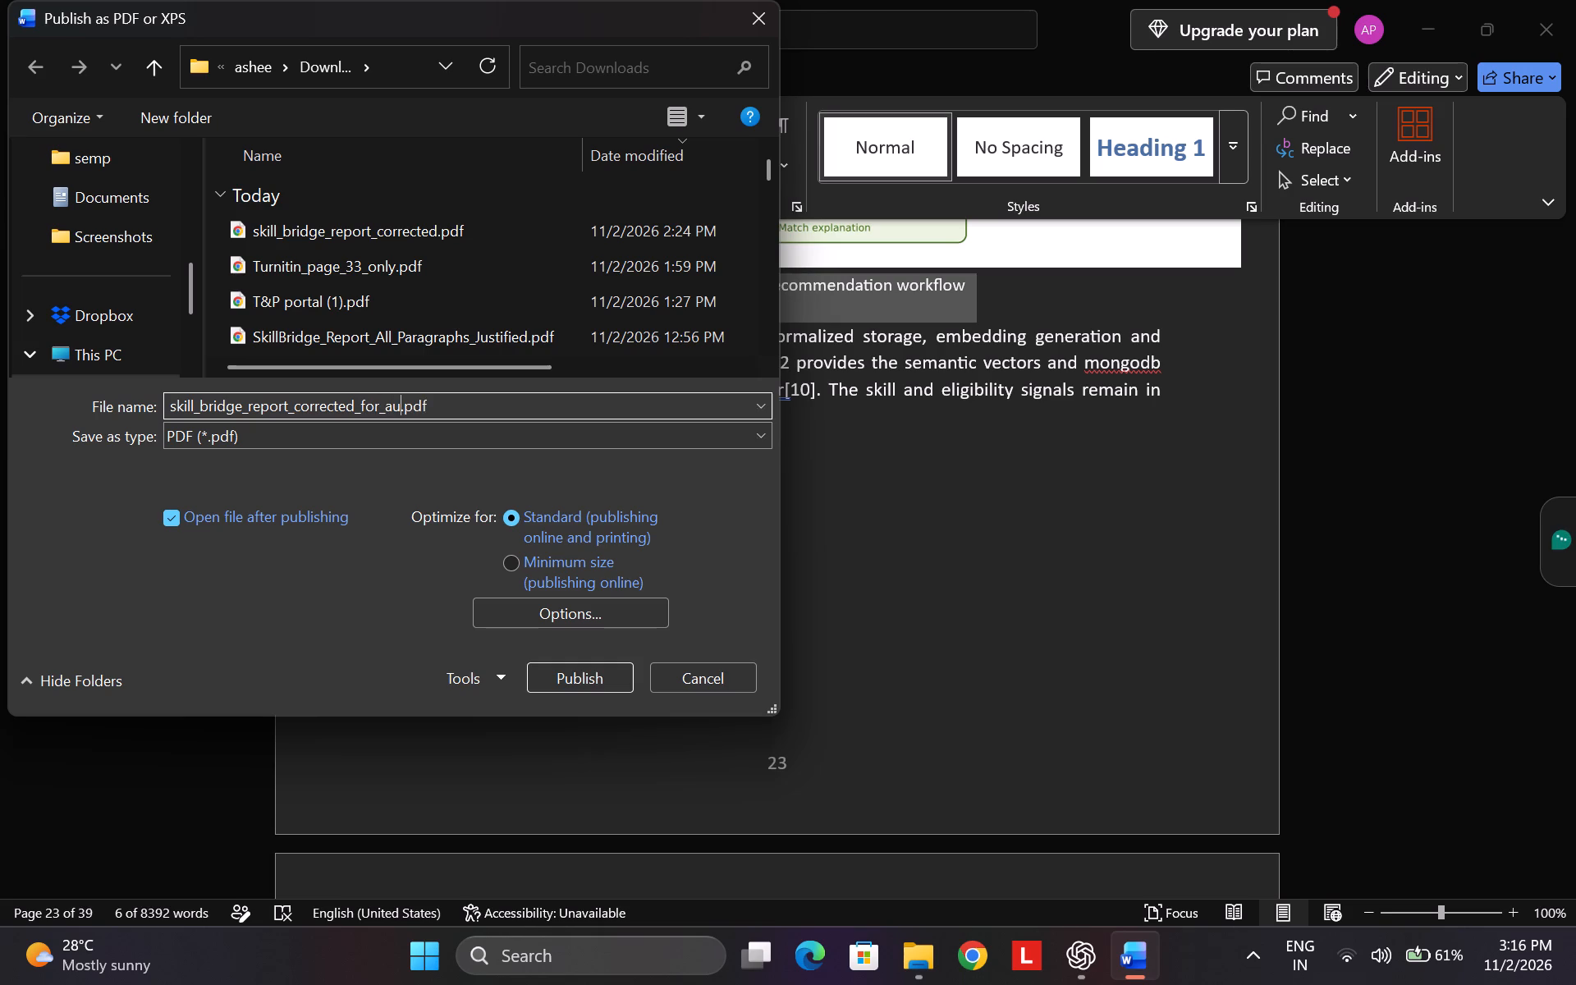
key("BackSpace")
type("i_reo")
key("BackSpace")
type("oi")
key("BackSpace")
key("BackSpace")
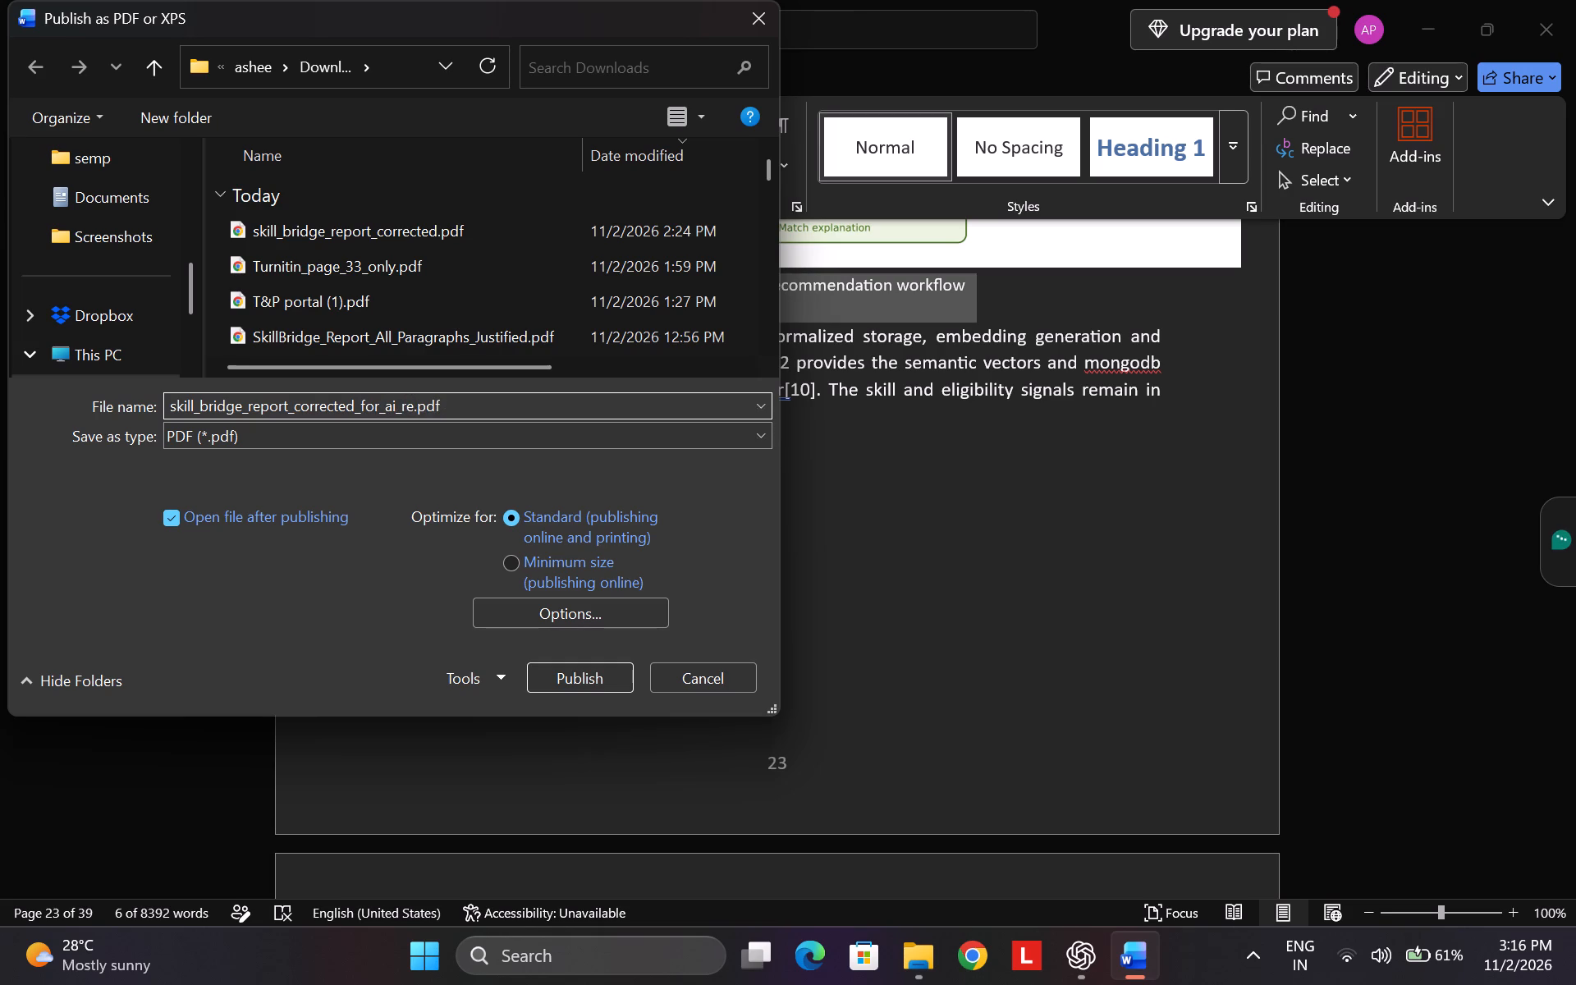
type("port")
left_click(558, 675)
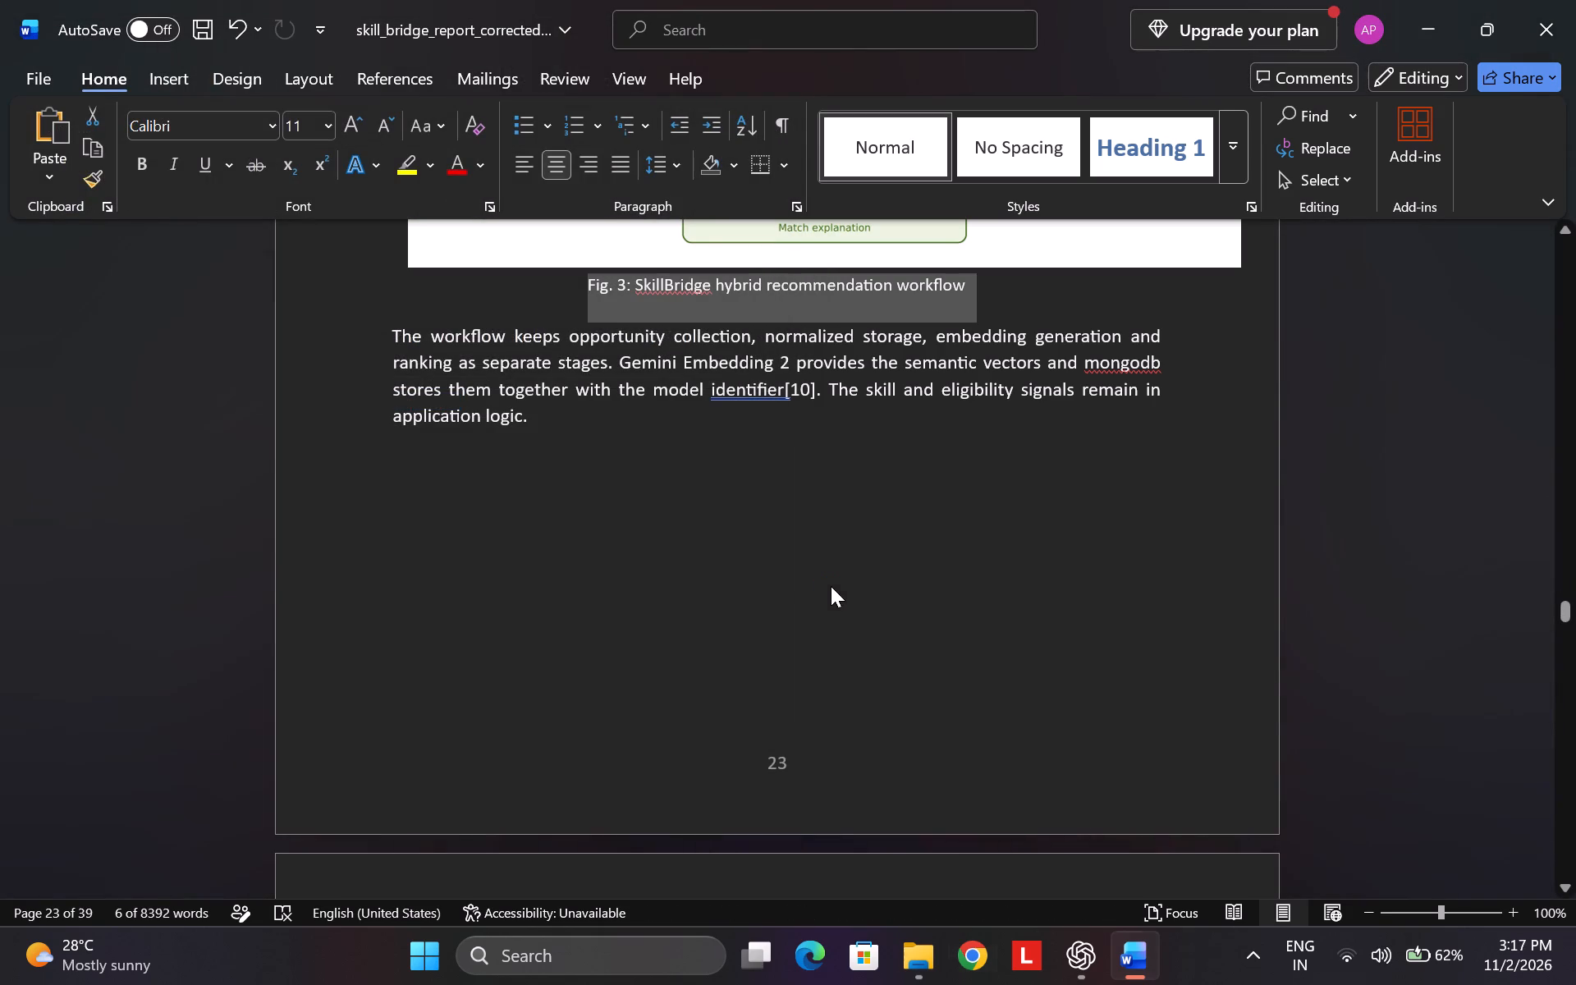
Open a new tab in Chrome alongside the exported report PDF.
scroll(831, 586, "down", 2)
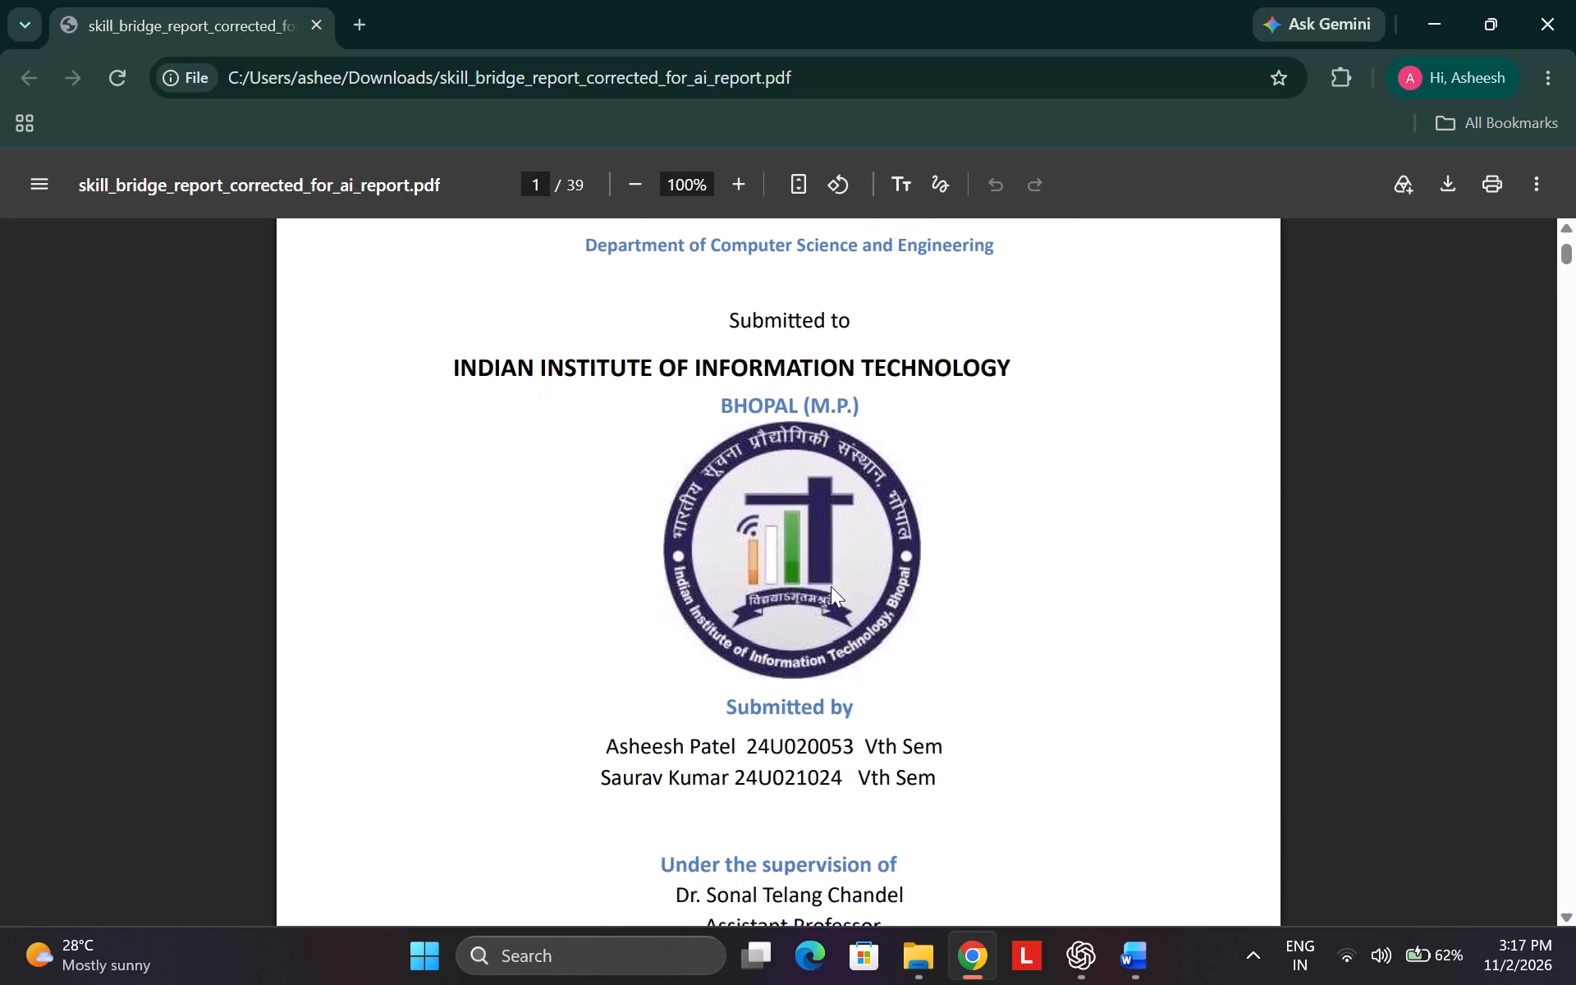
scroll(831, 586, "down", 4)
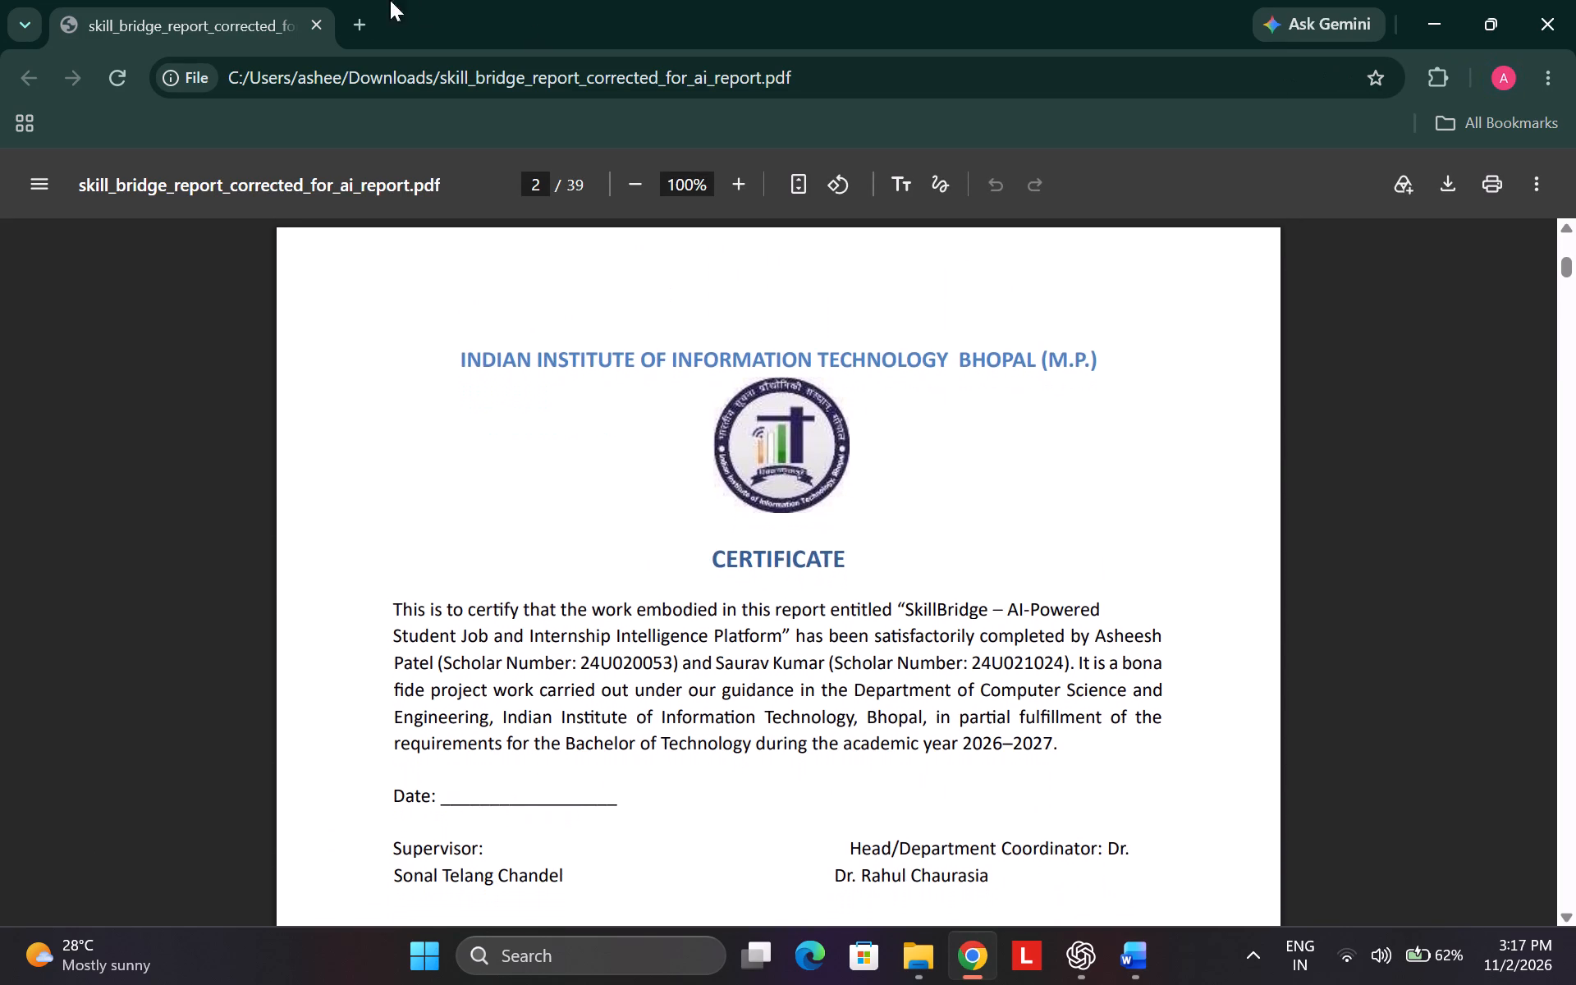
left_click(346, 15)
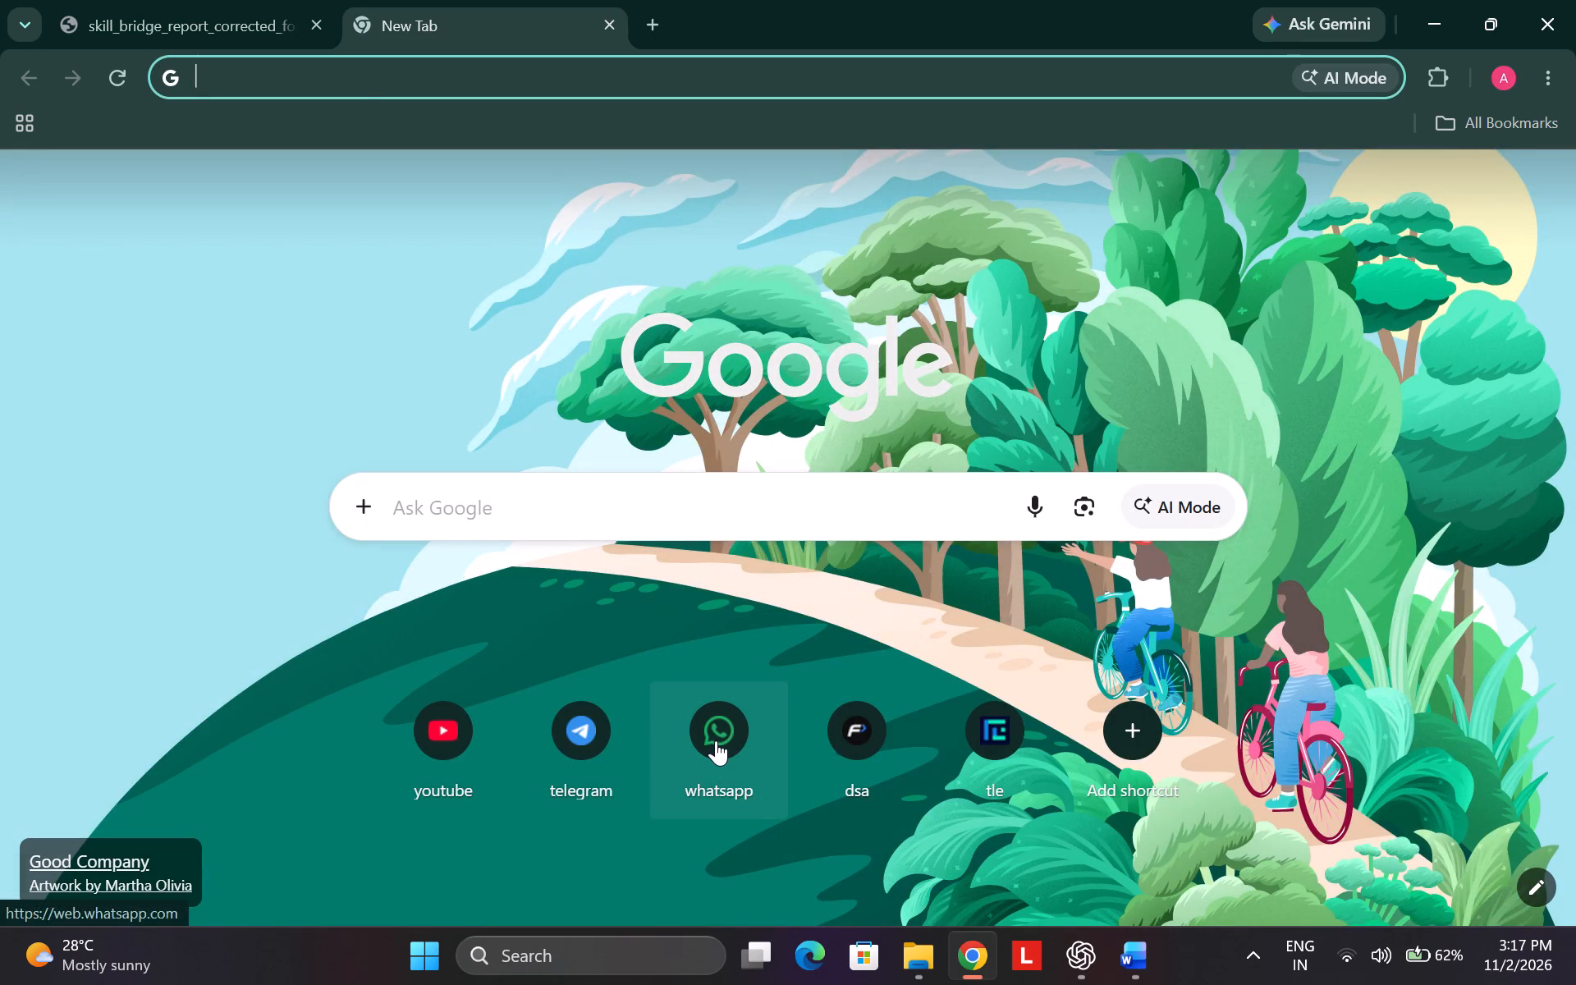
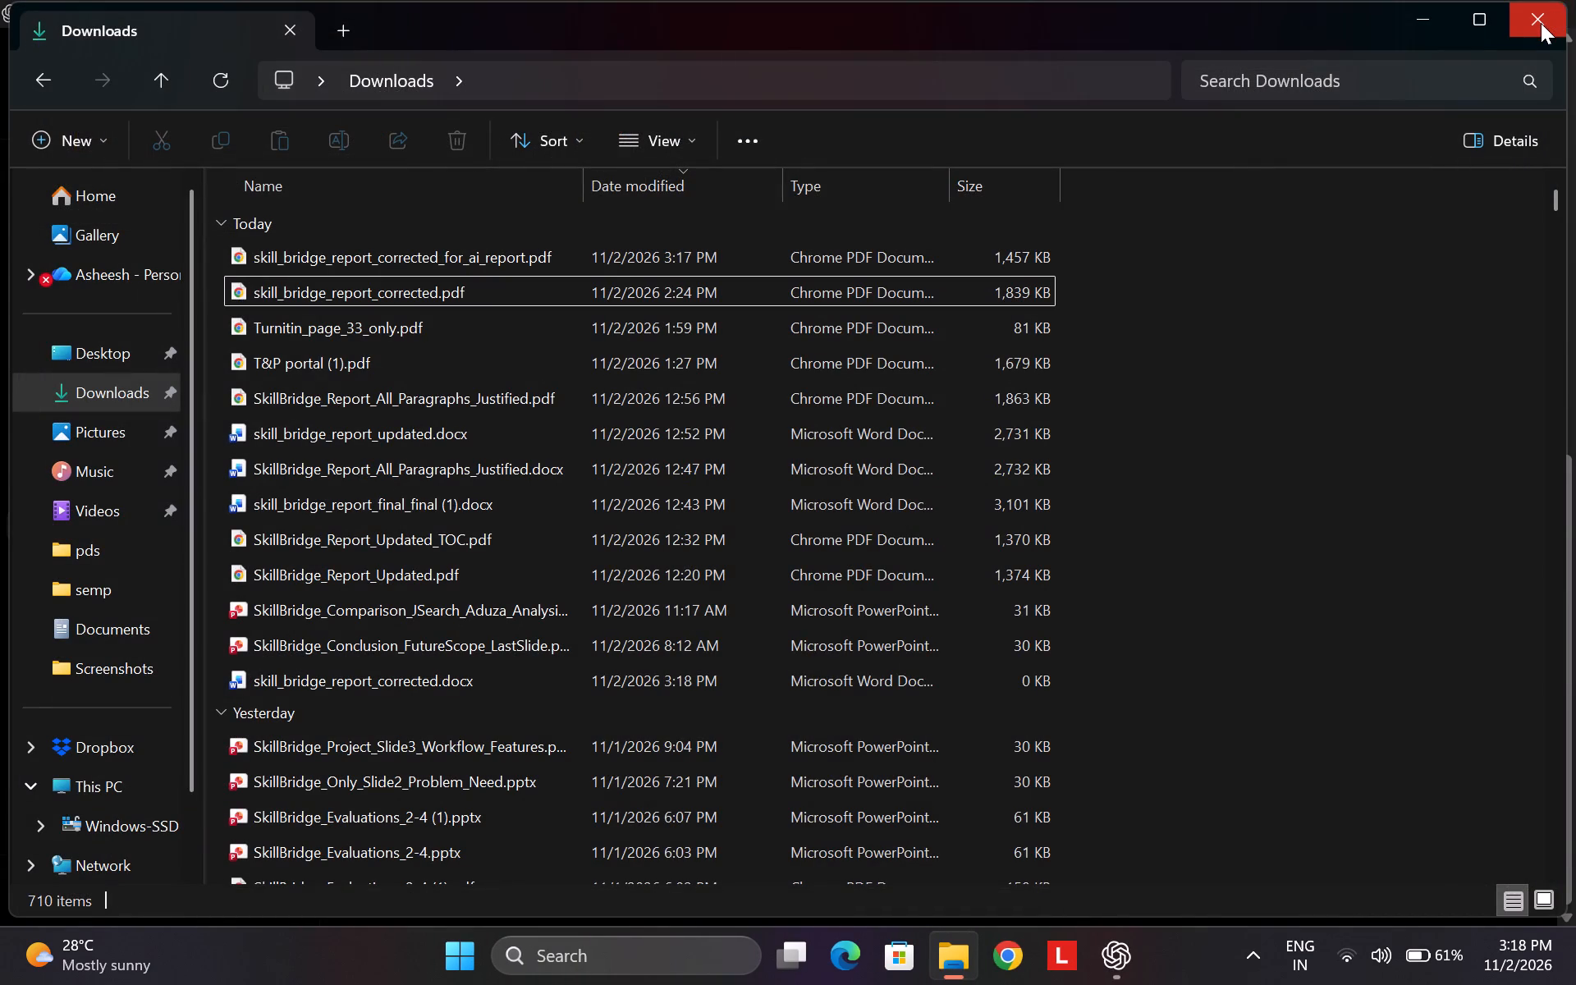
Close the Downloads folder window and the ChatGPT window to clear the desktop.
left_click(1541, 23)
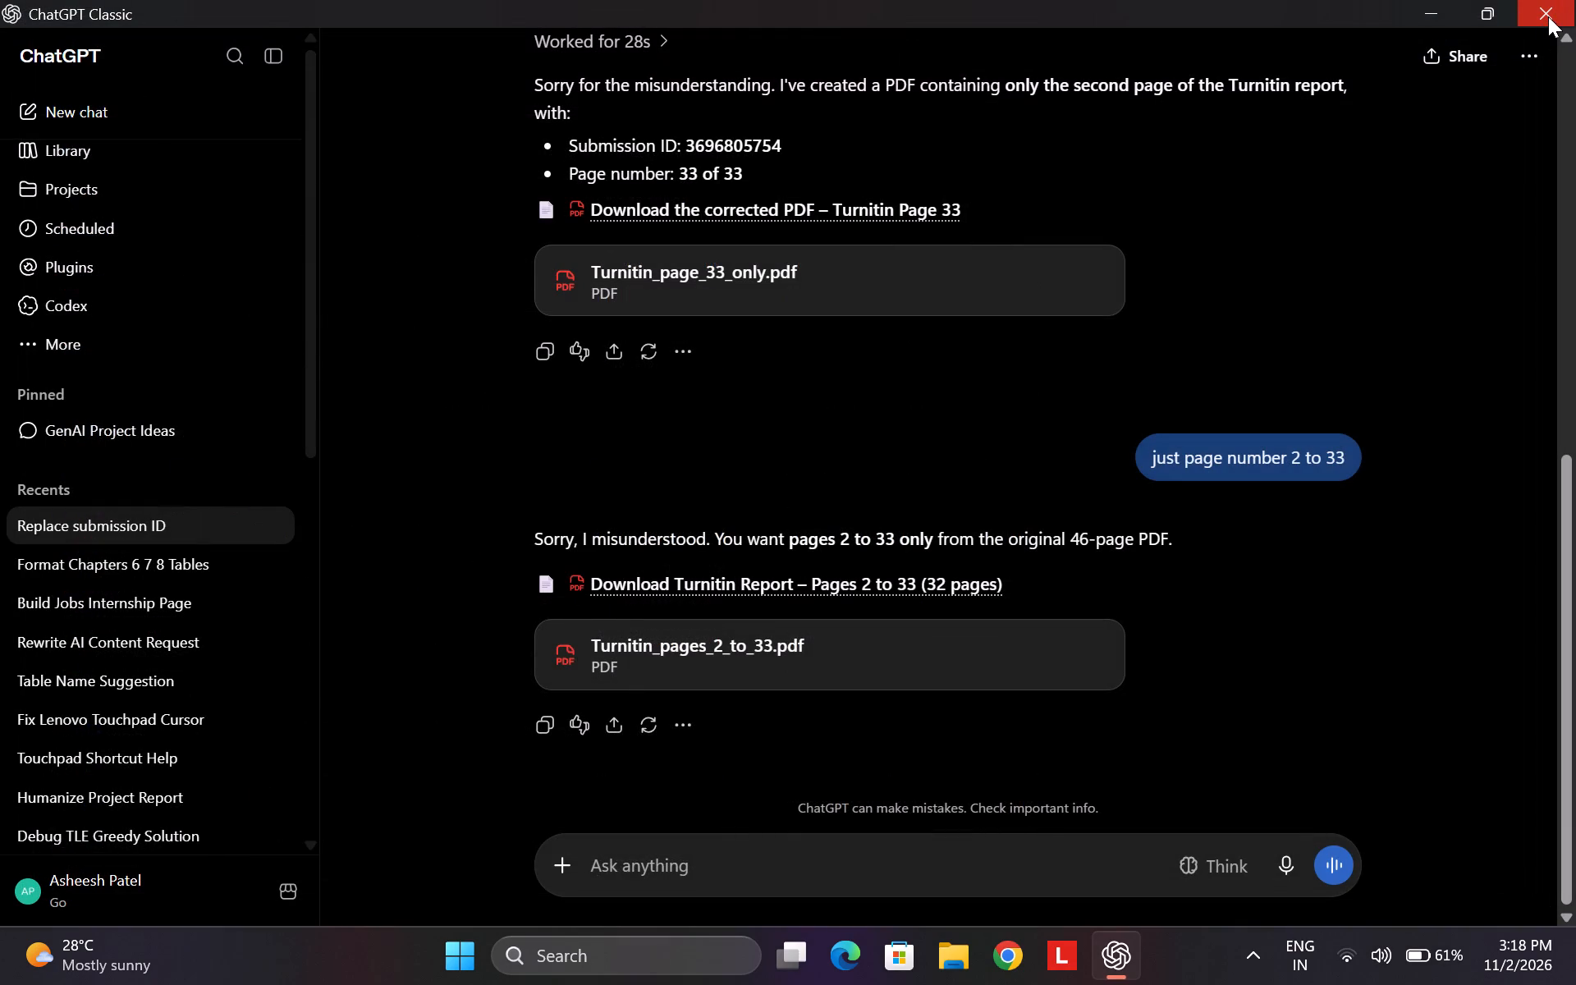
left_click(1548, 16)
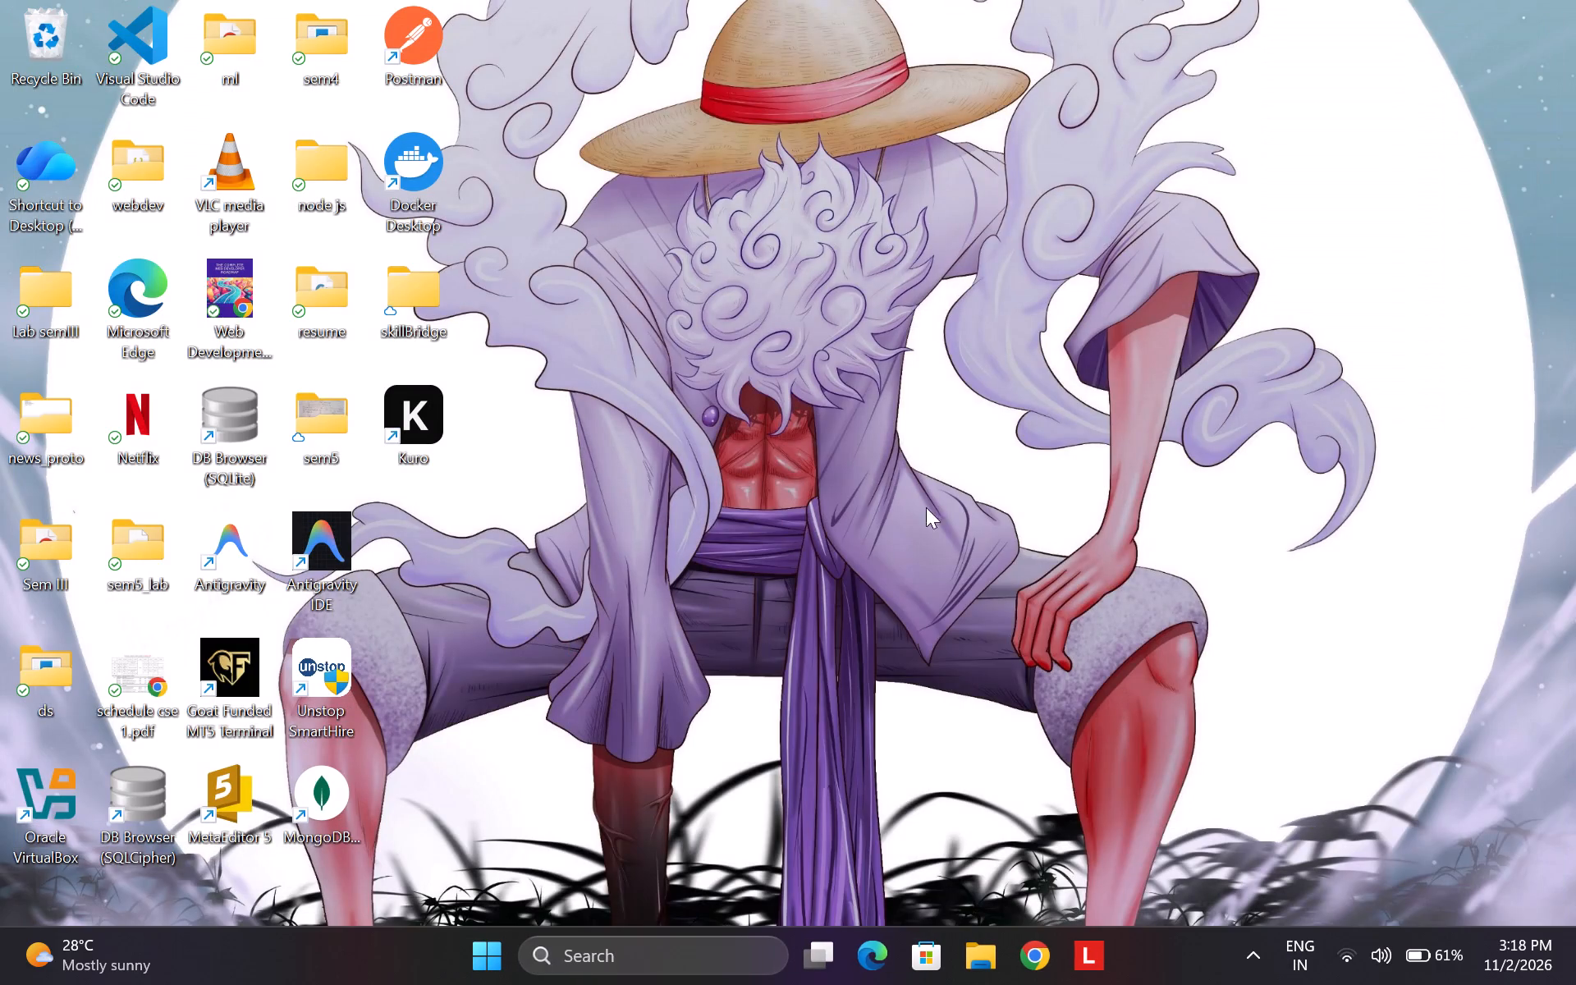
Open the computer's power options for shutting down.
left_click(475, 973)
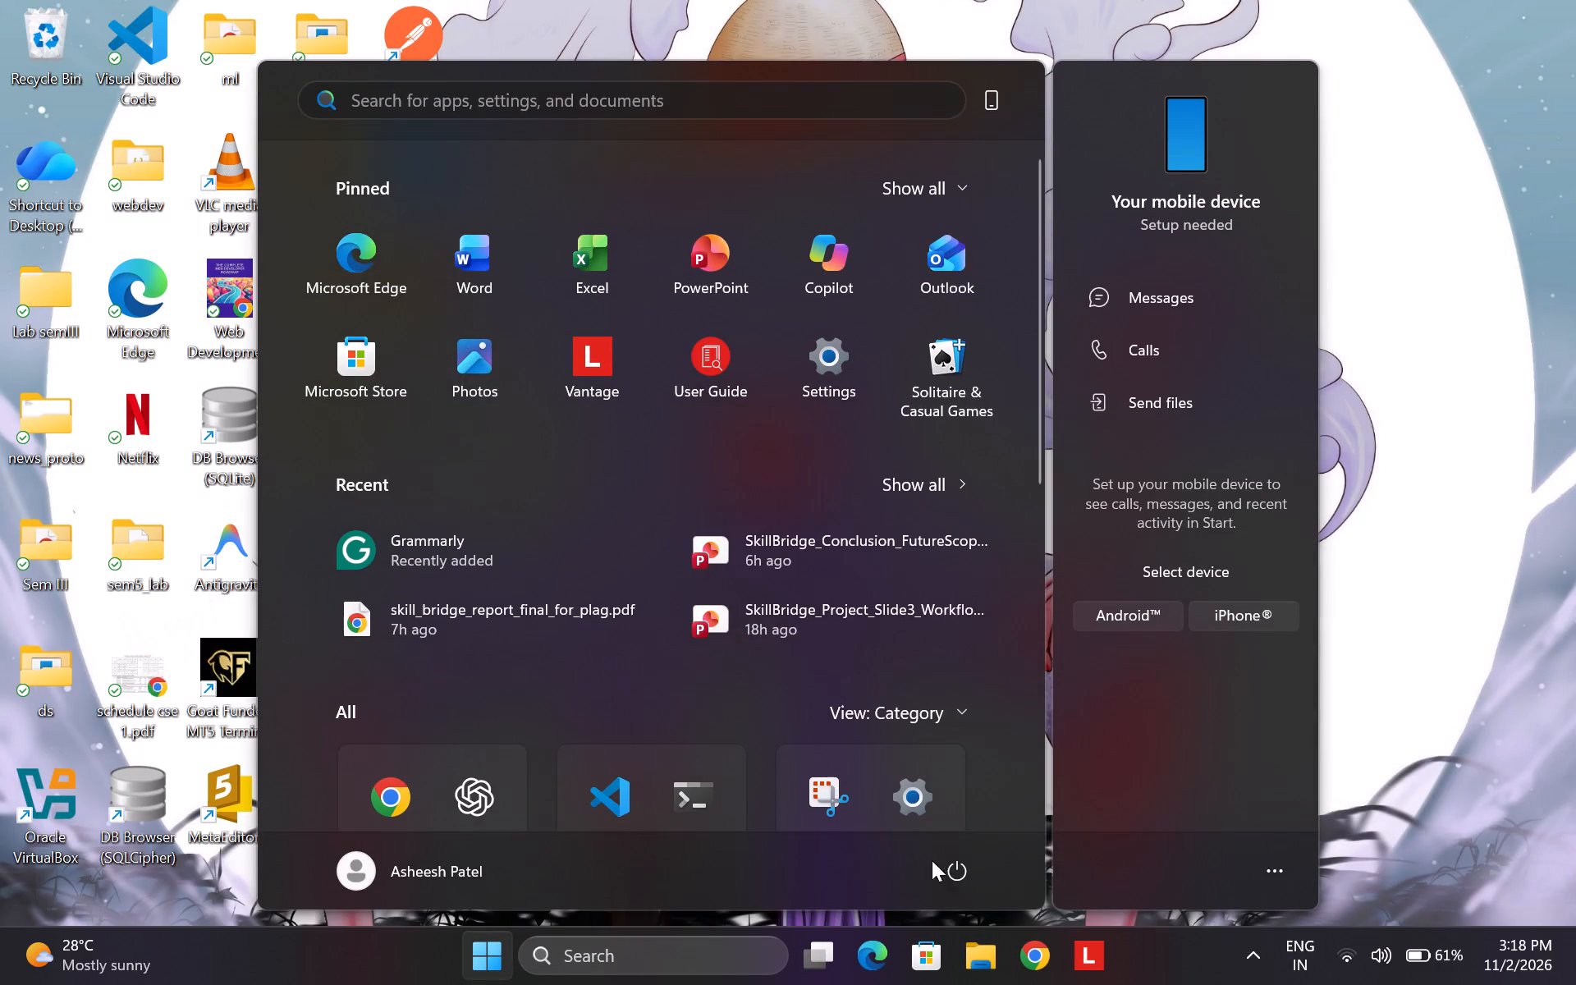
left_click(946, 865)
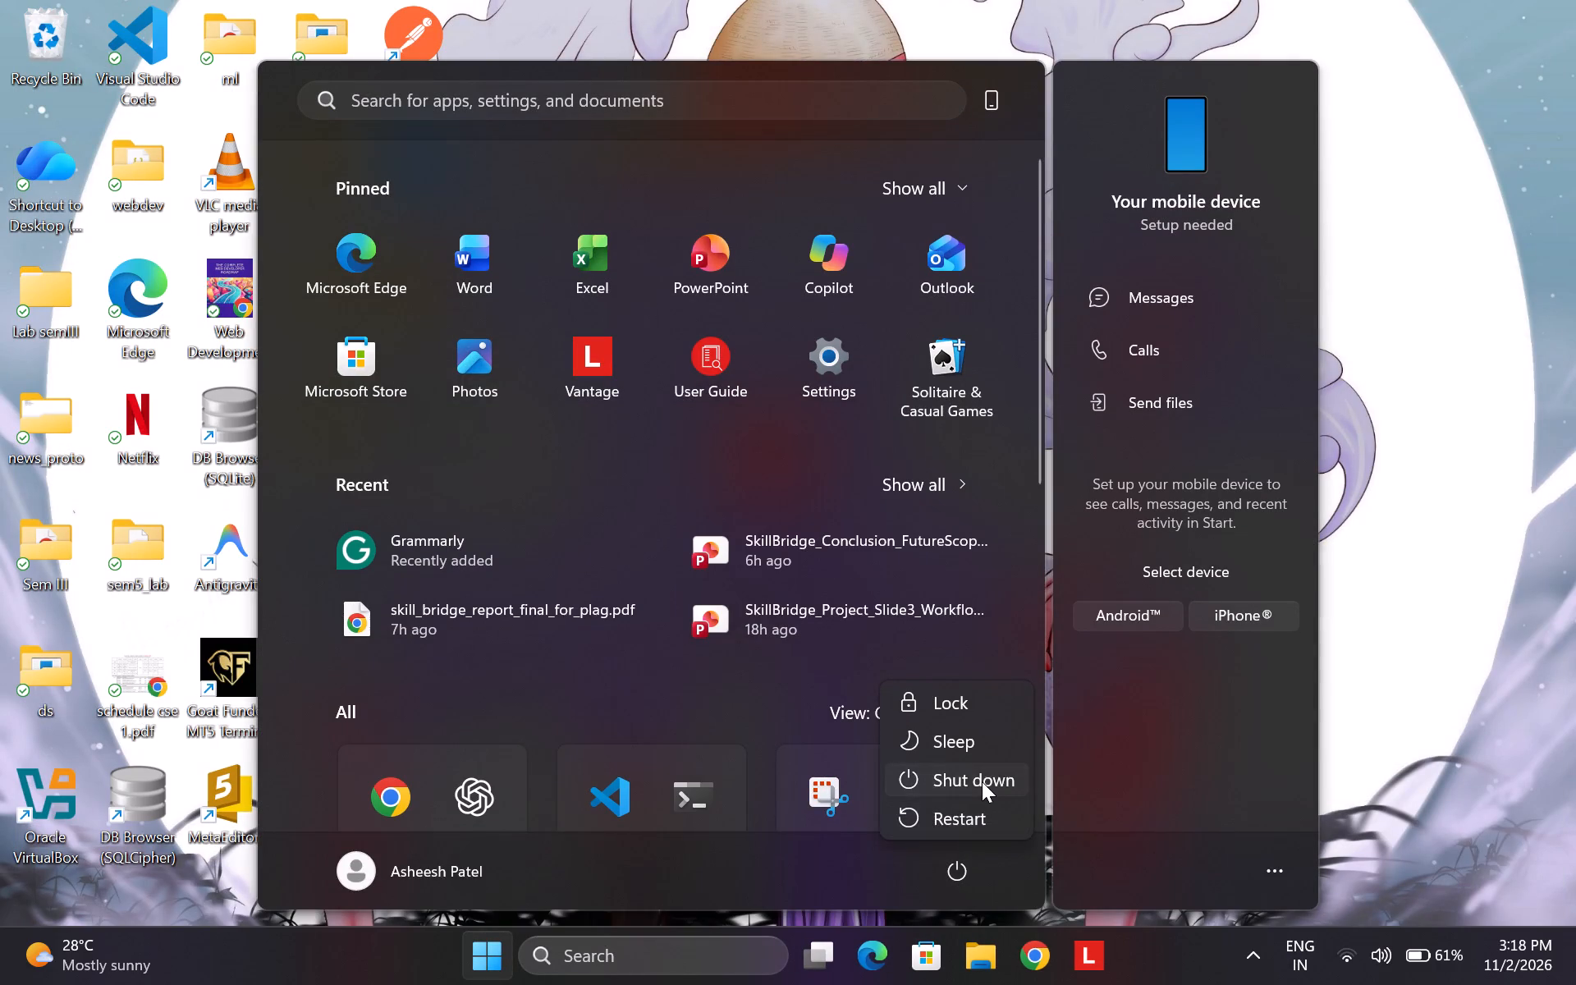